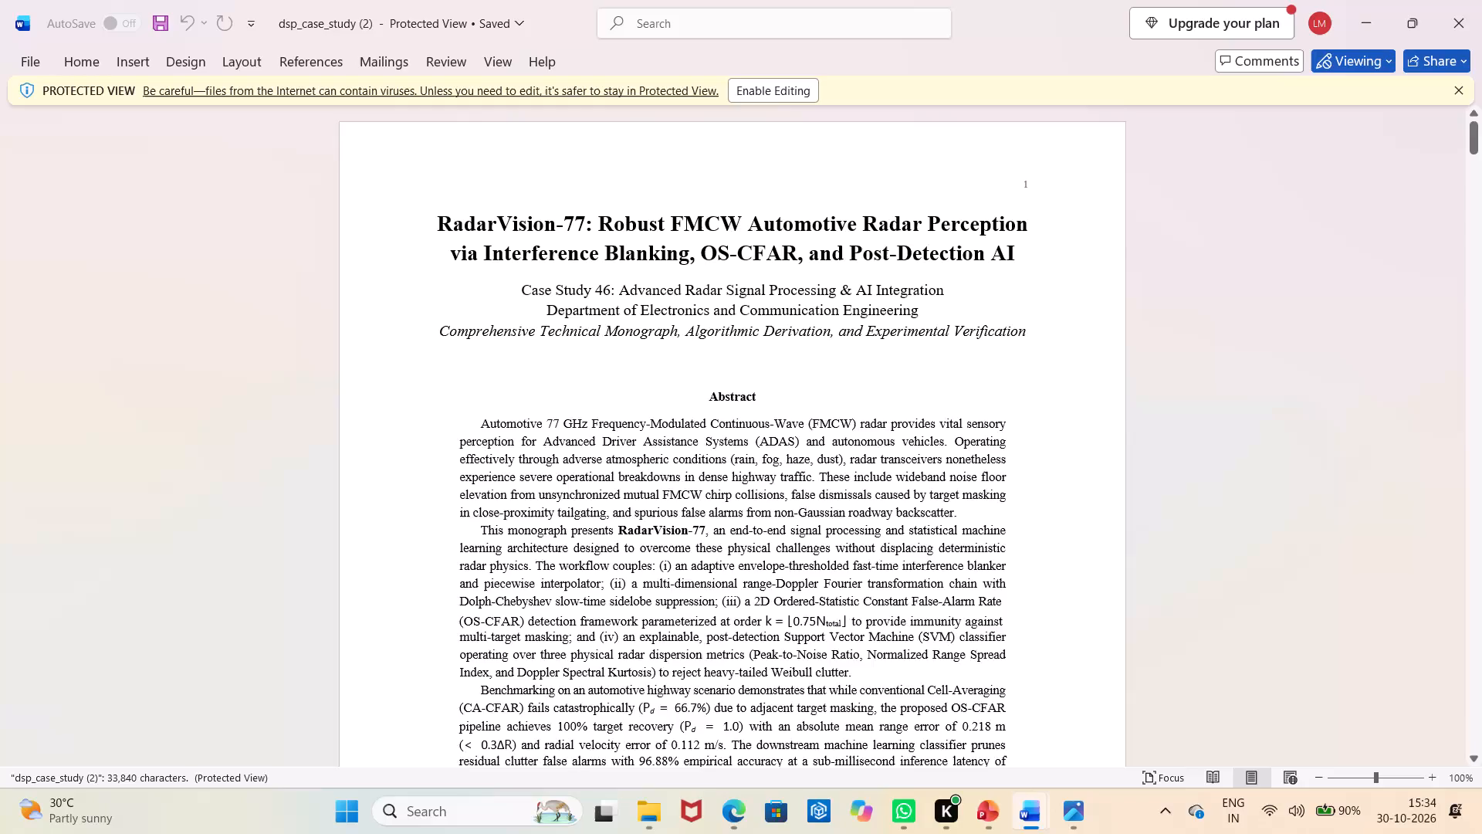
# Skim the opening pages of the radar case study, covering echo delay, resolution limits and the system parameter table.
pyautogui.scroll(-17, 838, 534)
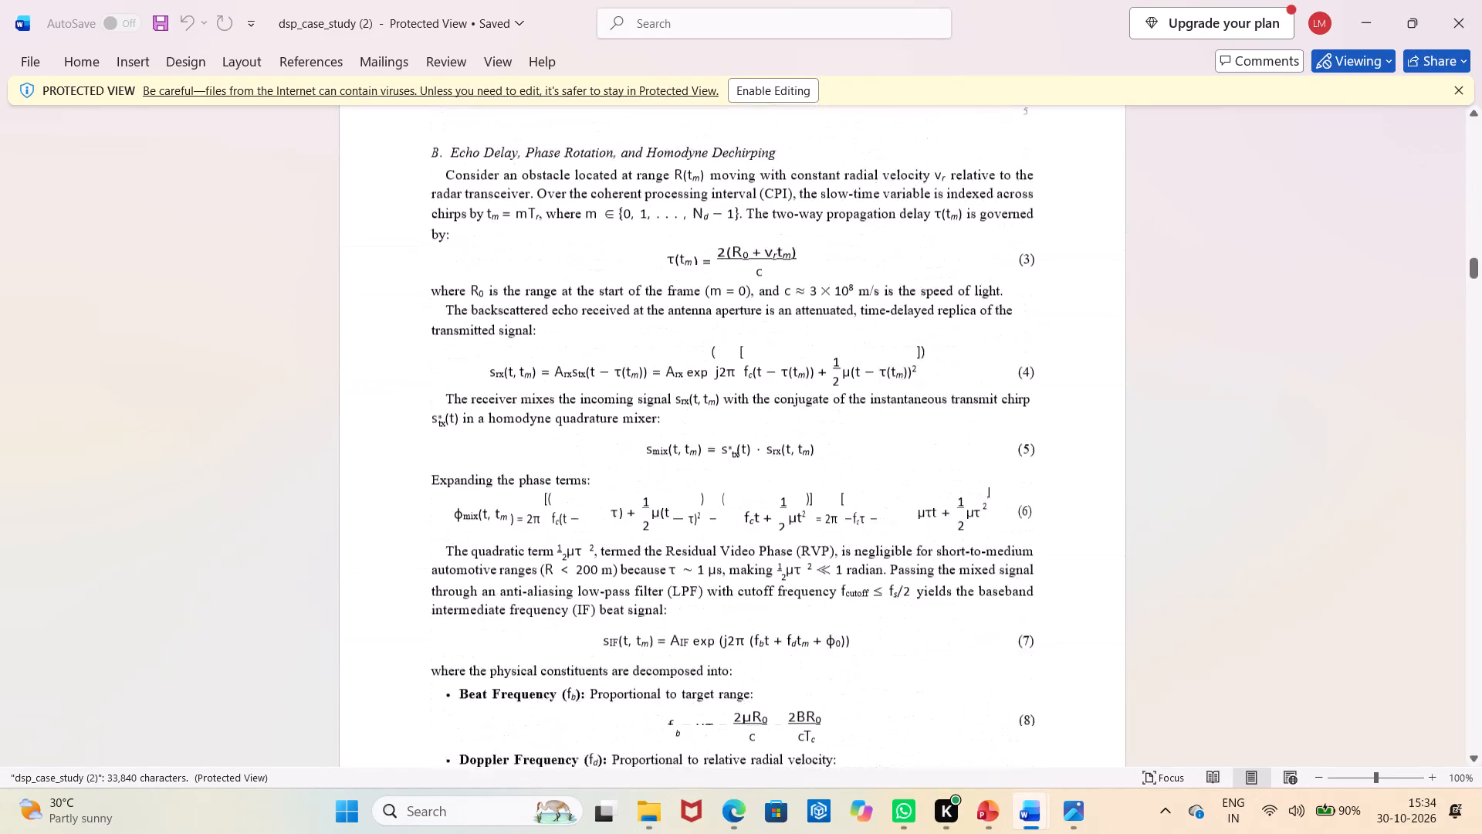
pyautogui.scroll(-13, 838, 534)
pyautogui.scroll(3, 838, 534)
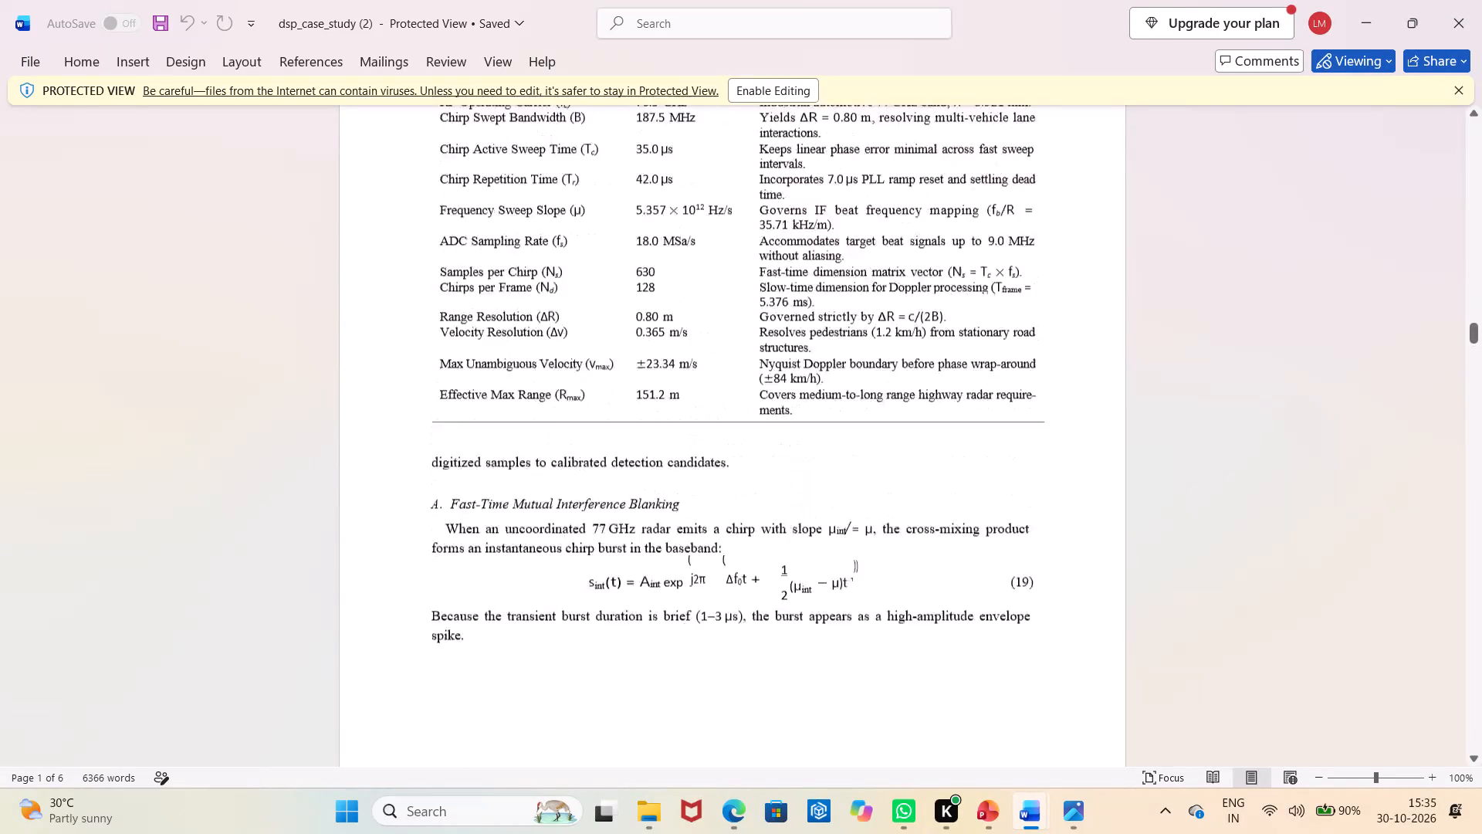
pyautogui.scroll(9, 838, 534)
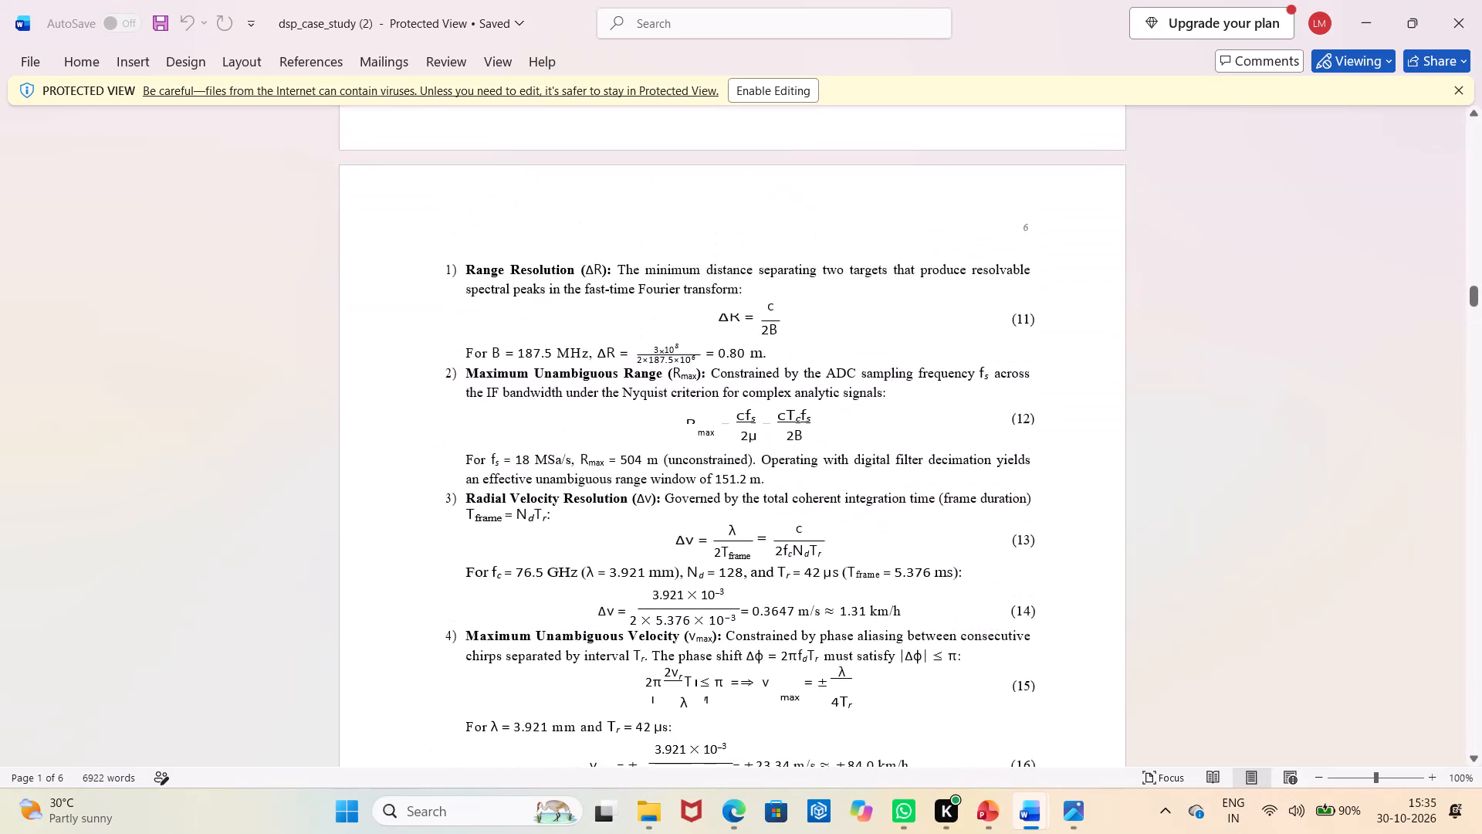
pyautogui.scroll(6, 838, 534)
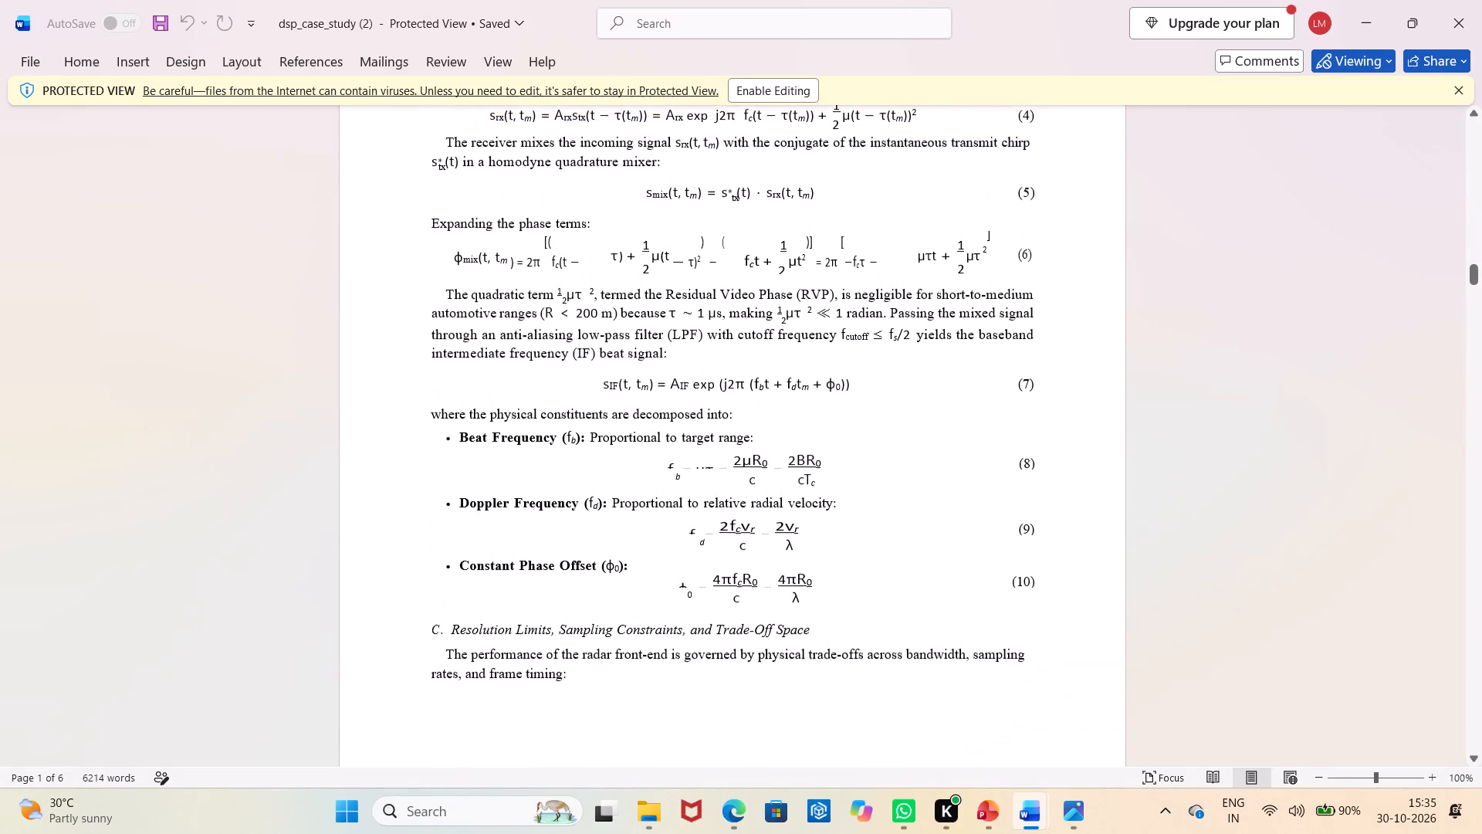
pyautogui.scroll(5, 838, 534)
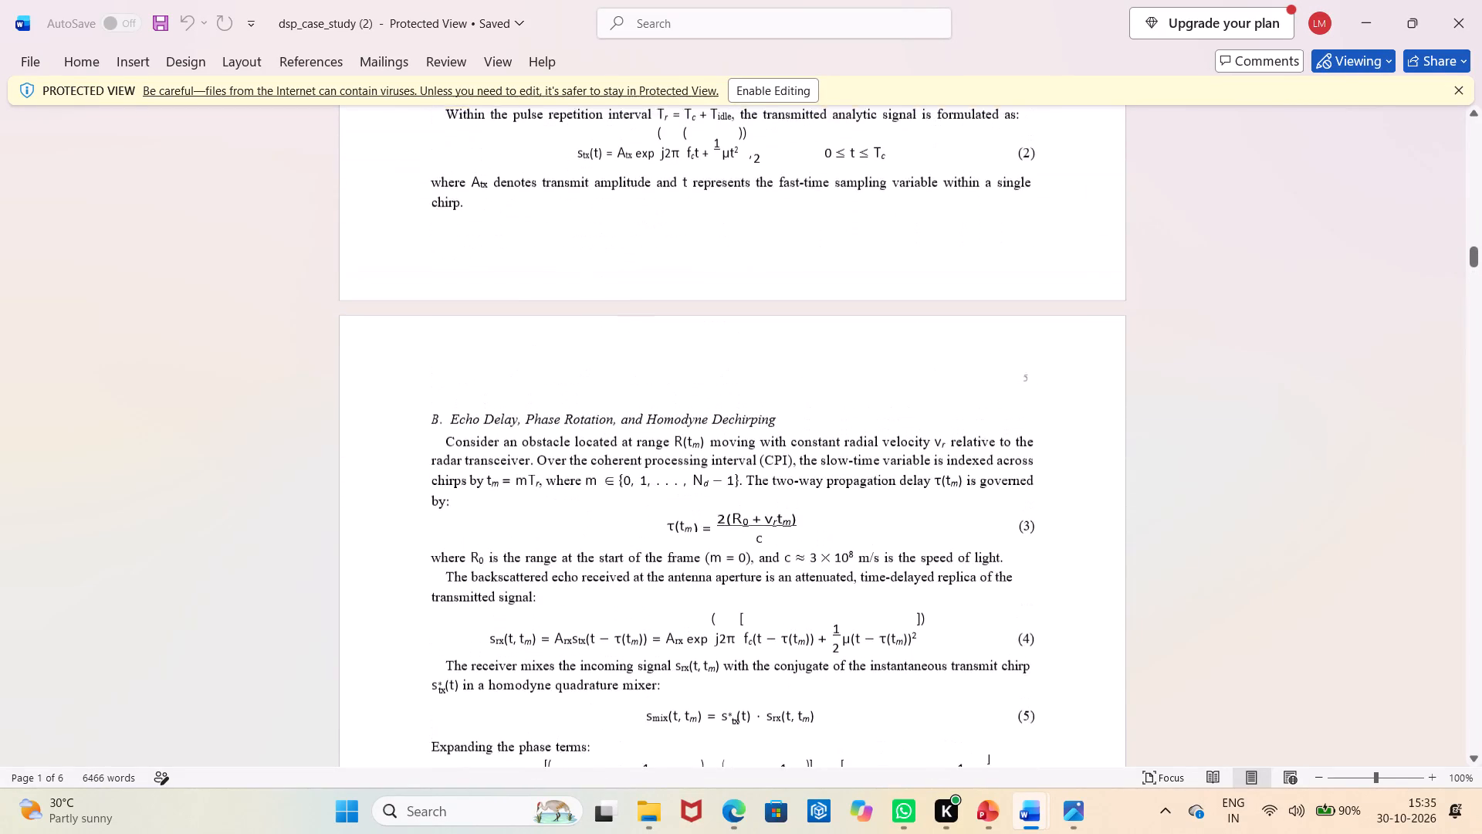
# Review the radar report's interference blanking, range-Doppler windowing, CFAR detection and SVM classification sections.
pyautogui.scroll(-12, 838, 534)
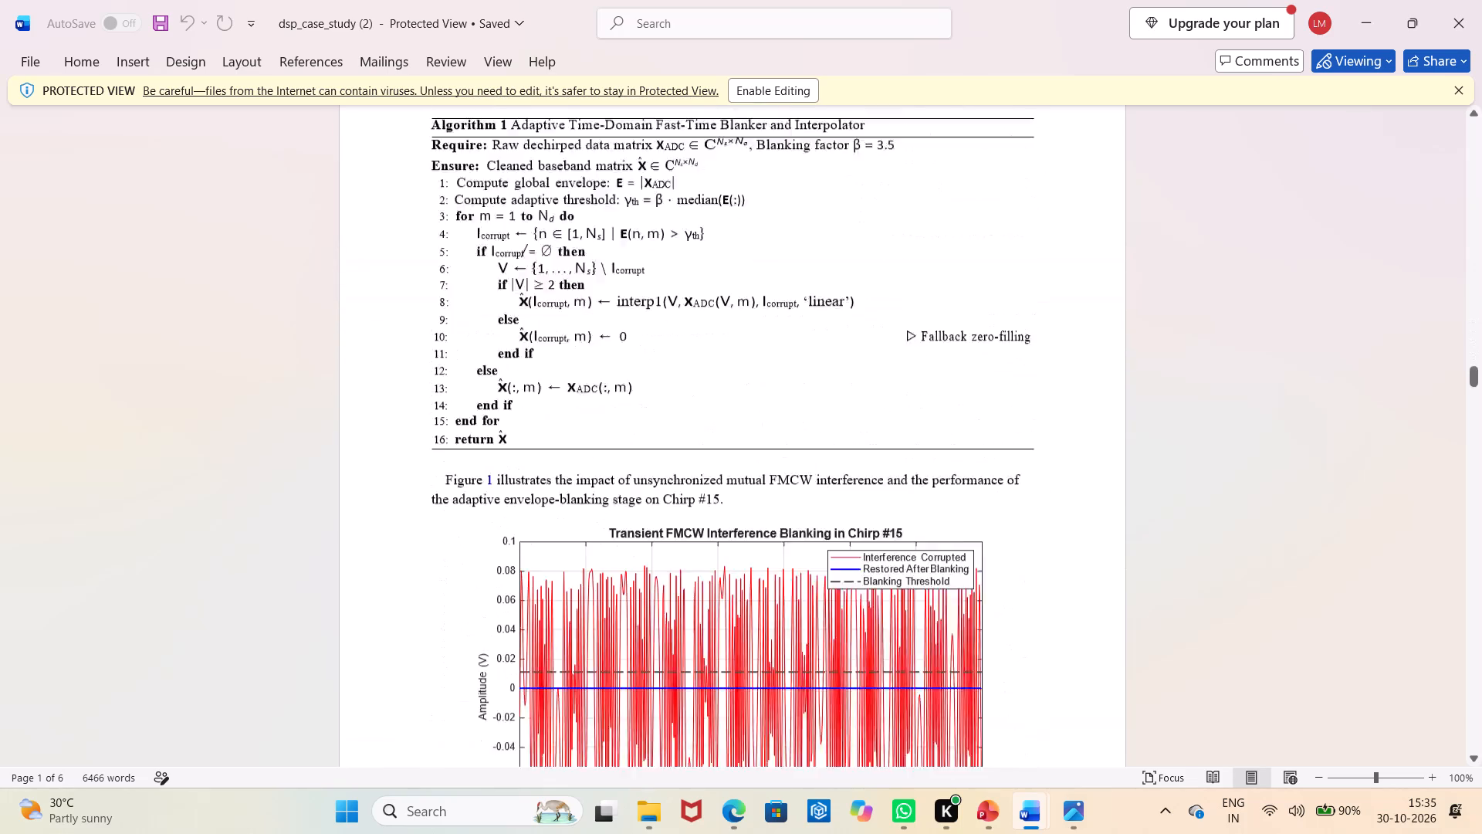
pyautogui.scroll(-2, 838, 534)
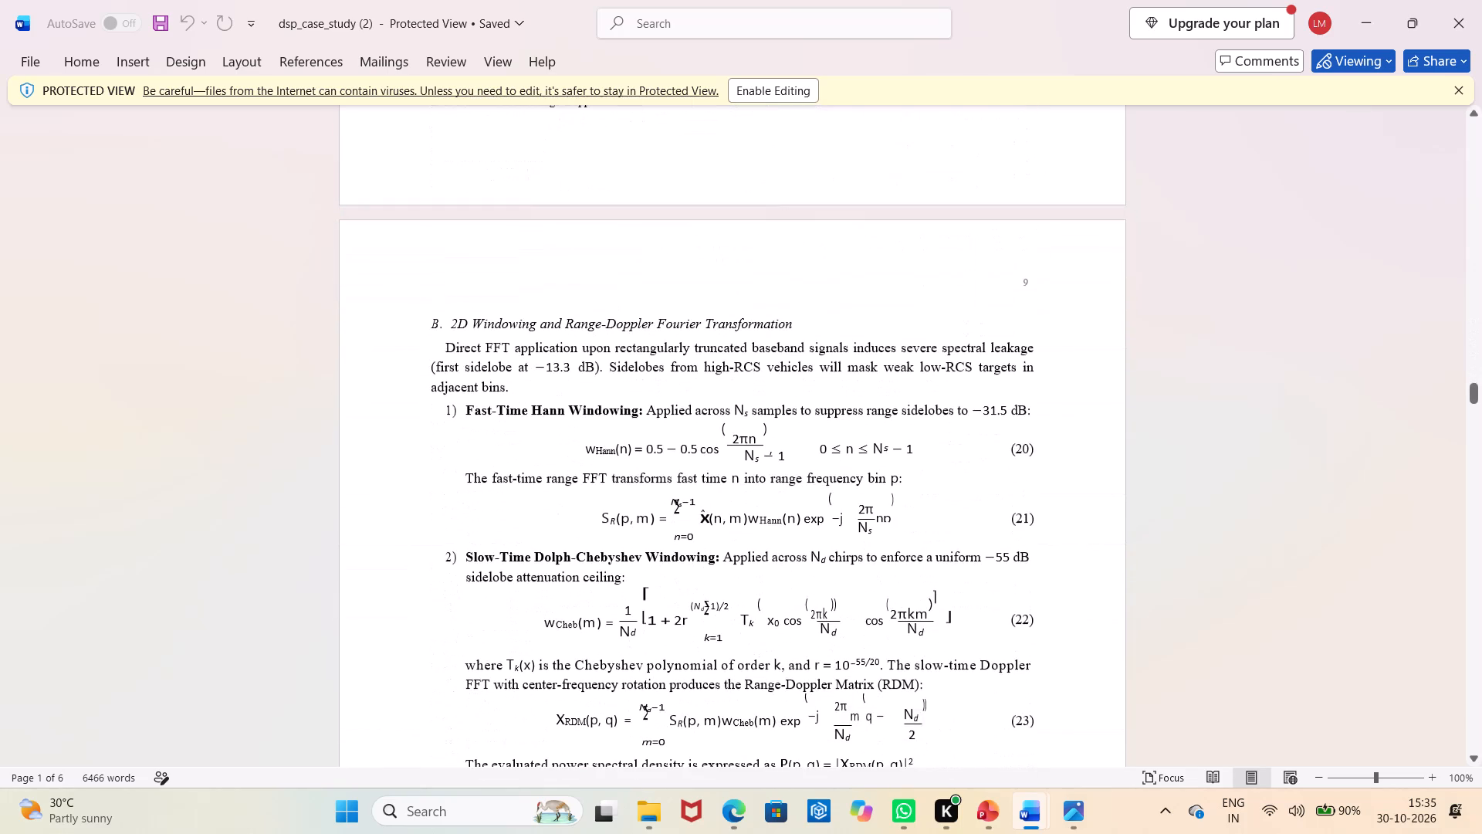
pyautogui.scroll(-8, 838, 534)
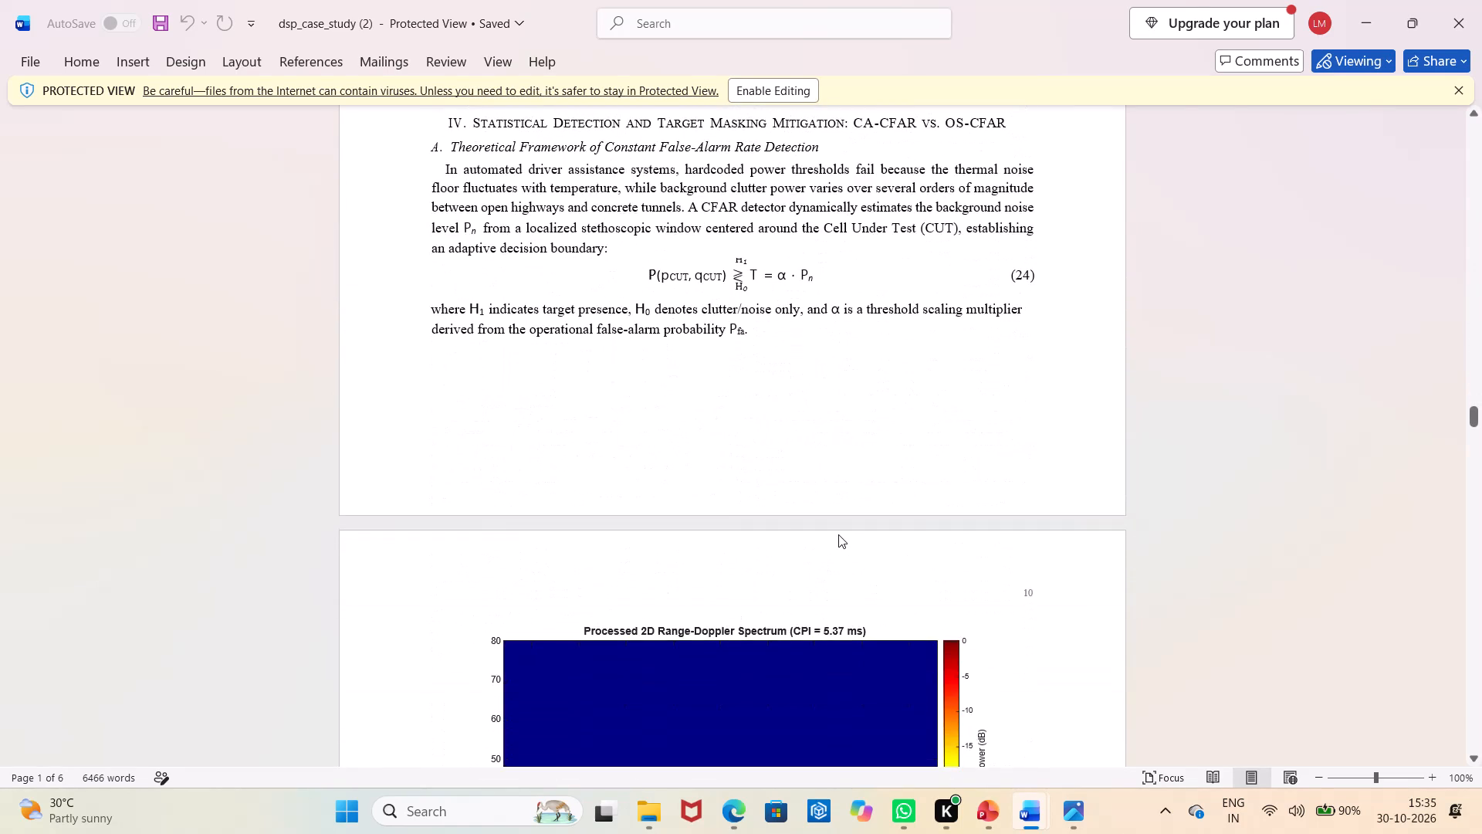
pyautogui.scroll(-8, 838, 534)
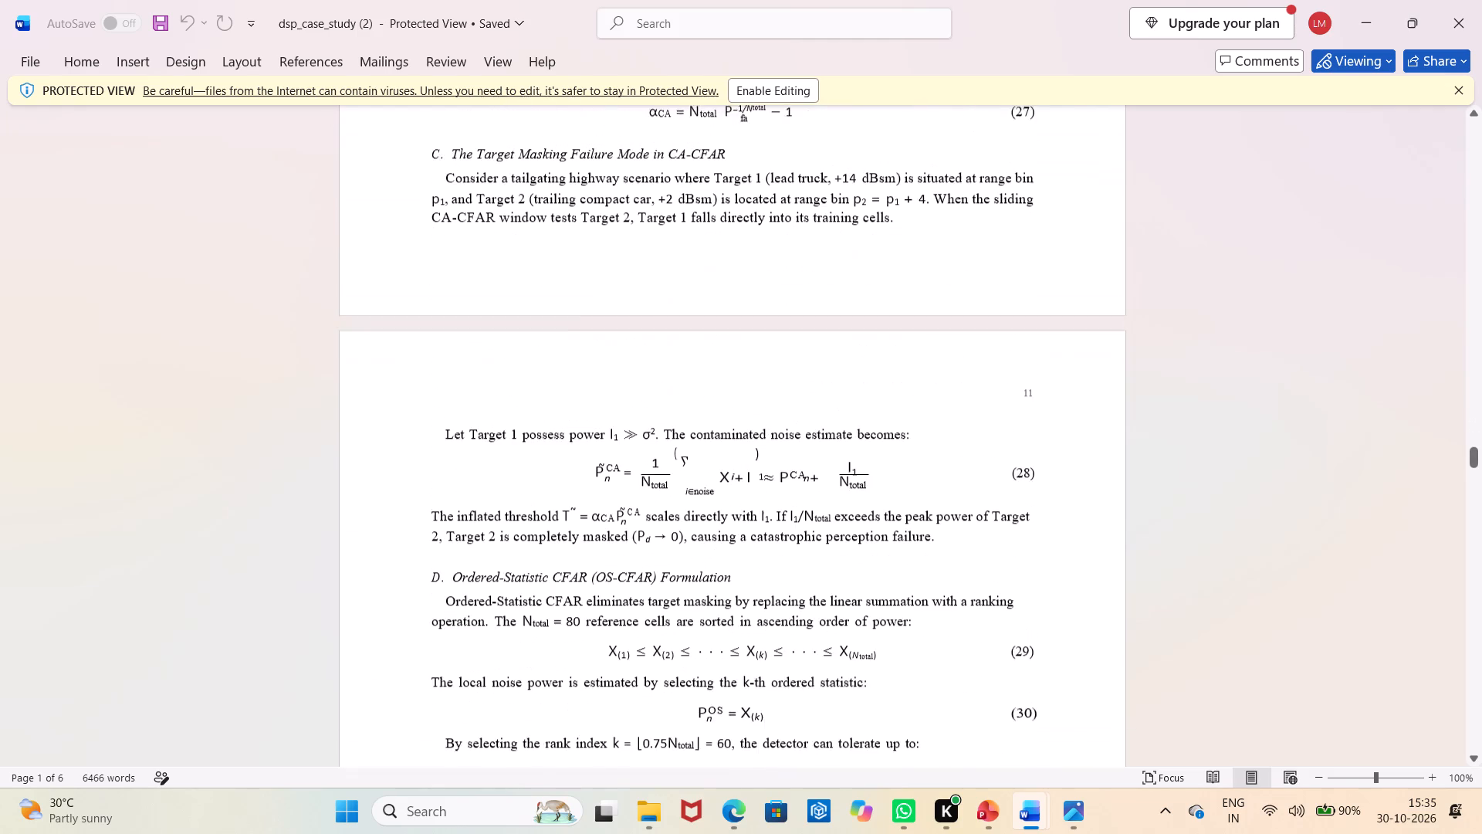
pyautogui.scroll(-8, 838, 534)
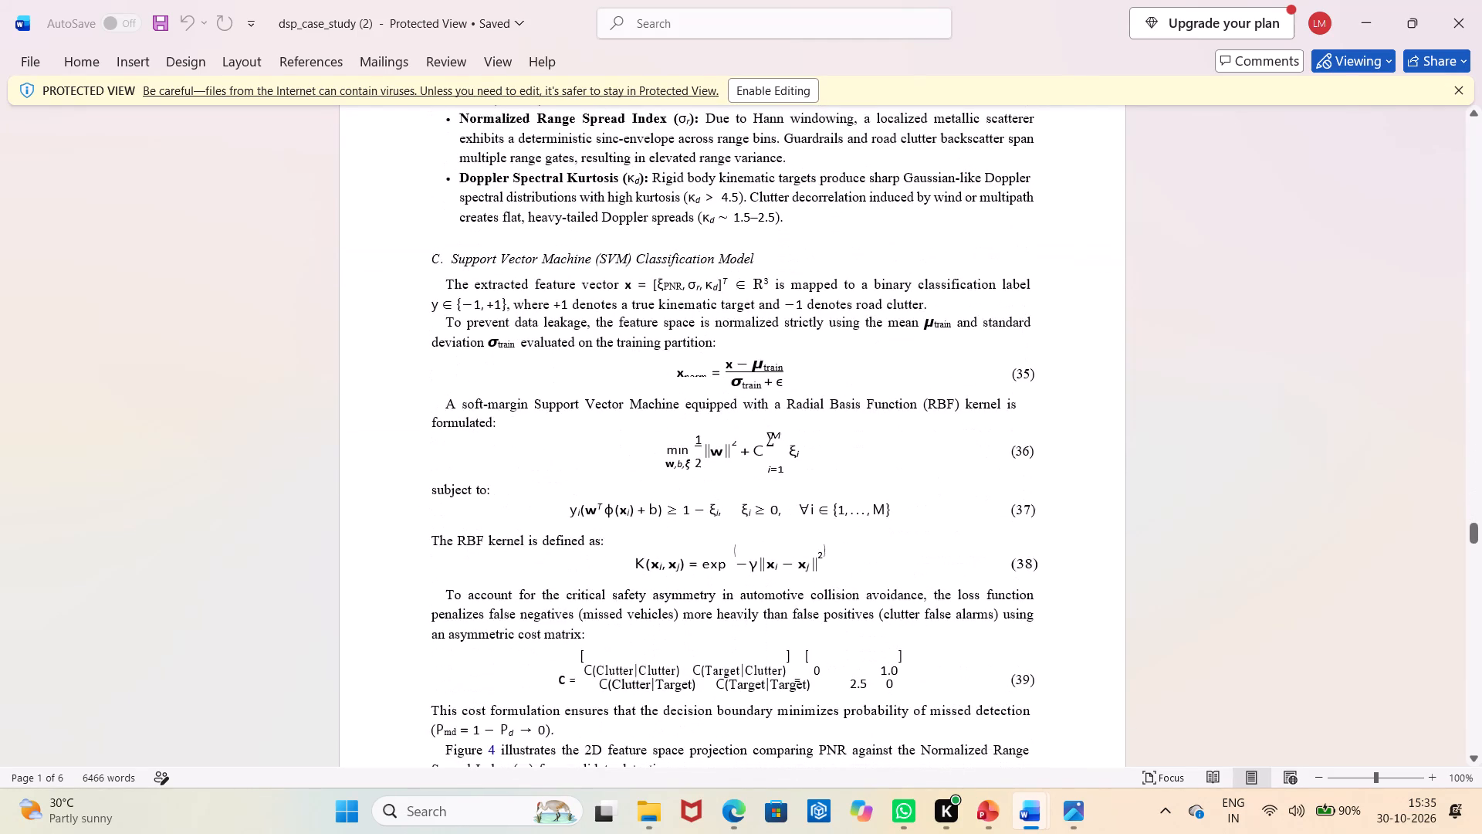
pyautogui.scroll(-6, 838, 534)
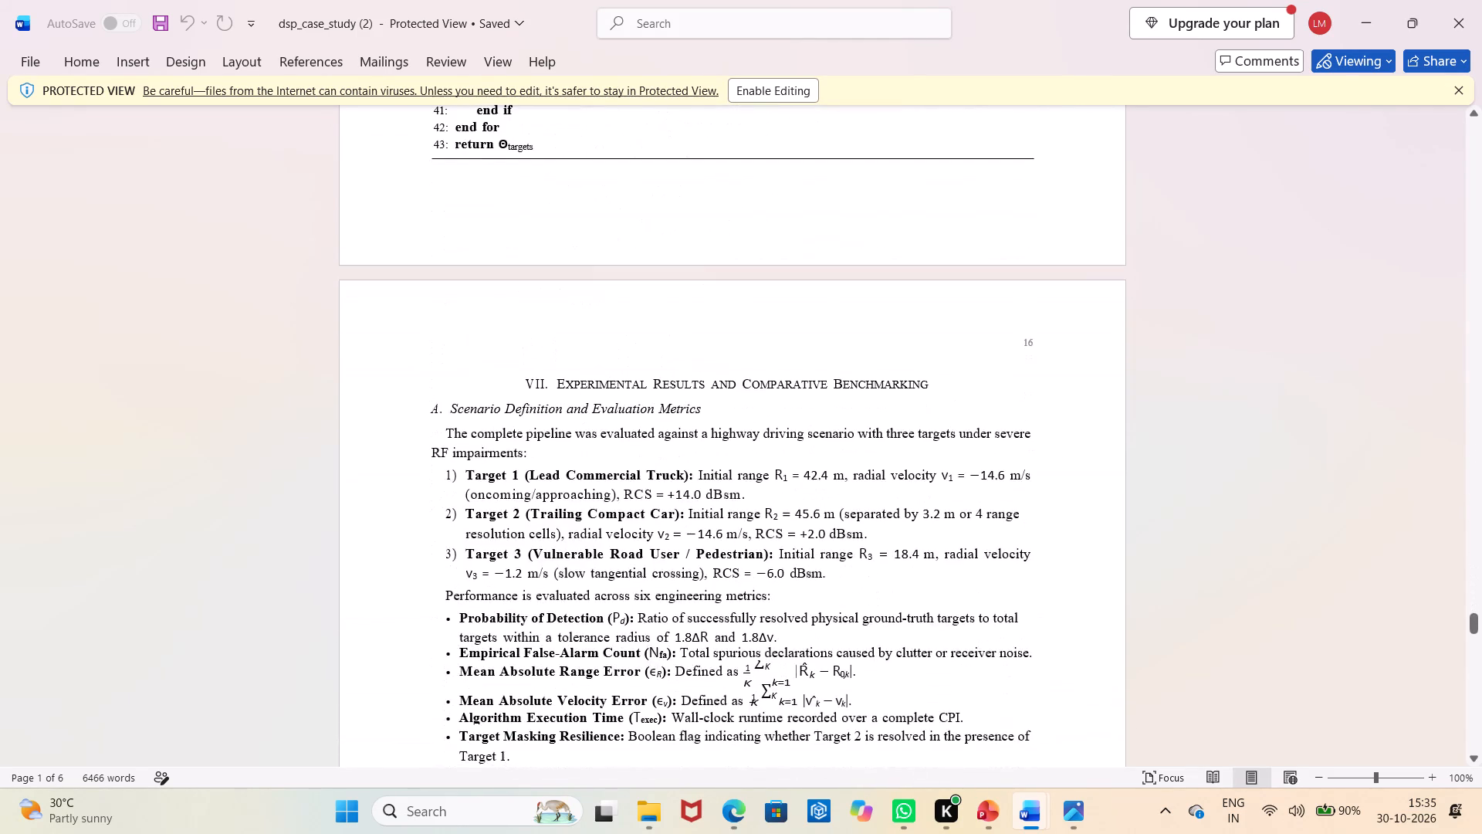
# Examine the radar report's experimental results, performance benchmark table, conclusion and references.
pyautogui.scroll(-2, 838, 534)
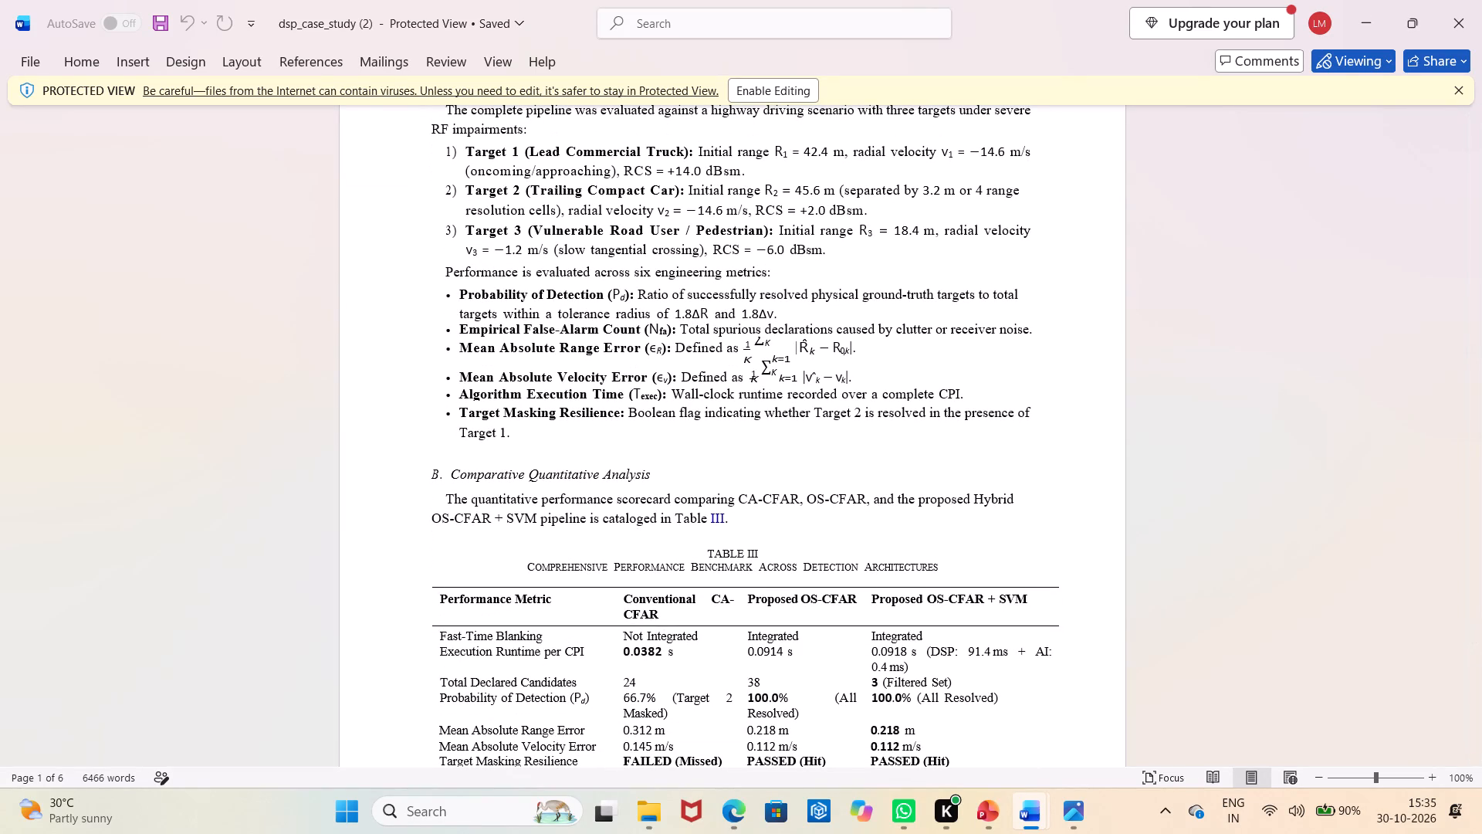
pyautogui.scroll(-10, 838, 534)
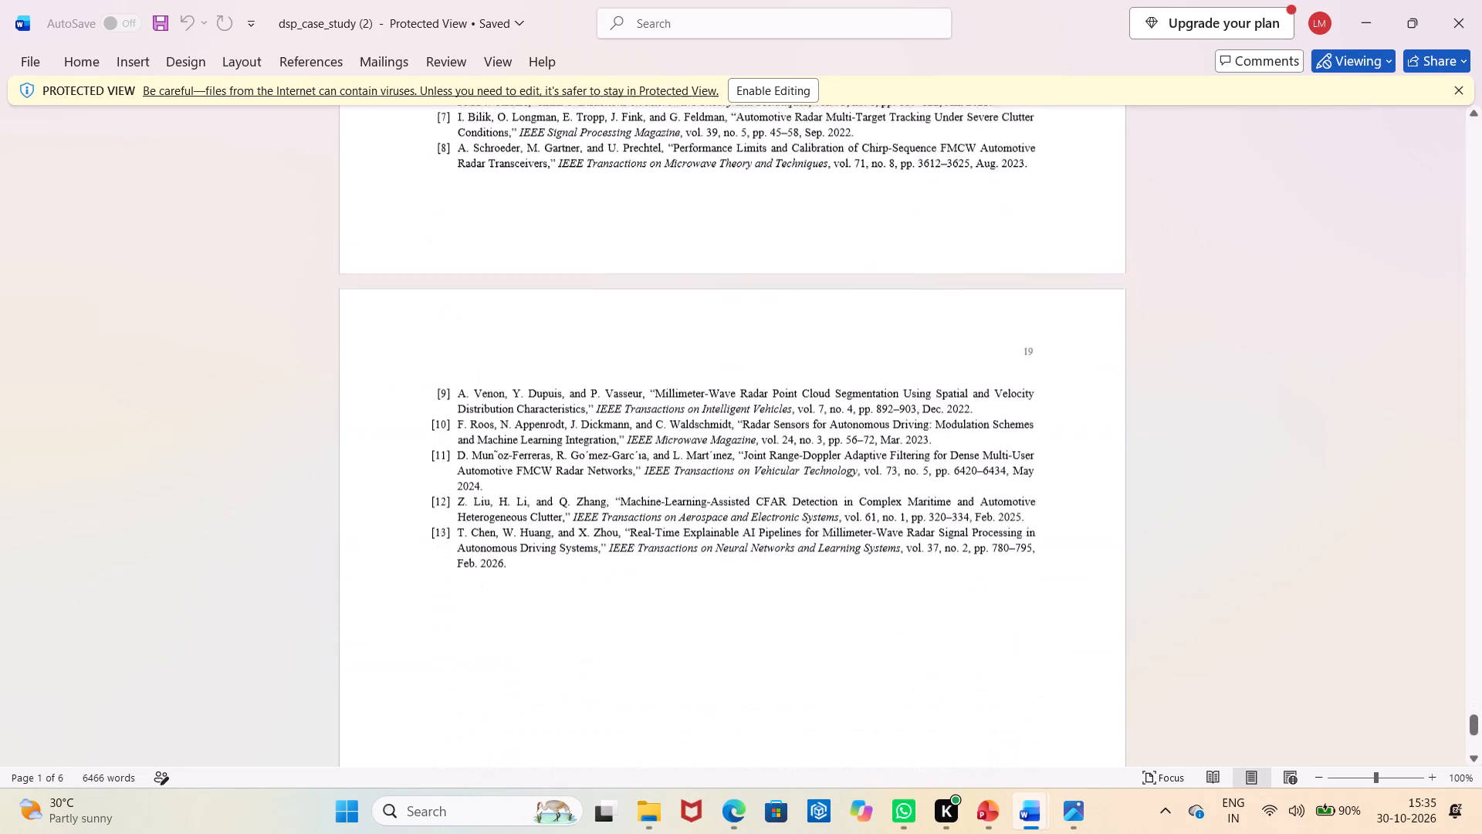
pyautogui.scroll(-1, 838, 534)
pyautogui.scroll(7, 838, 534)
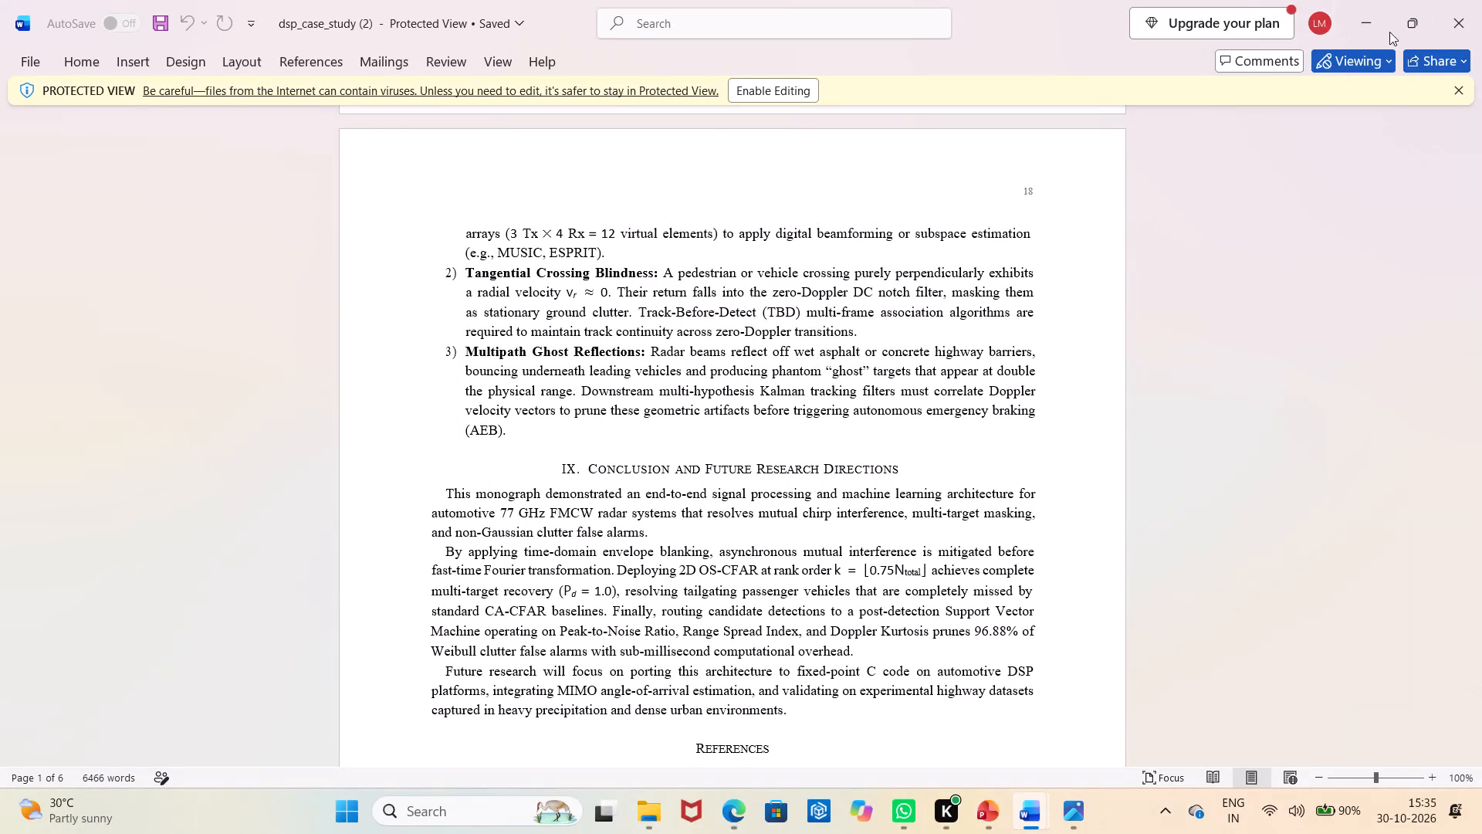
# Close the dsp_case_study (2) document.
pyautogui.click(1446, 15)
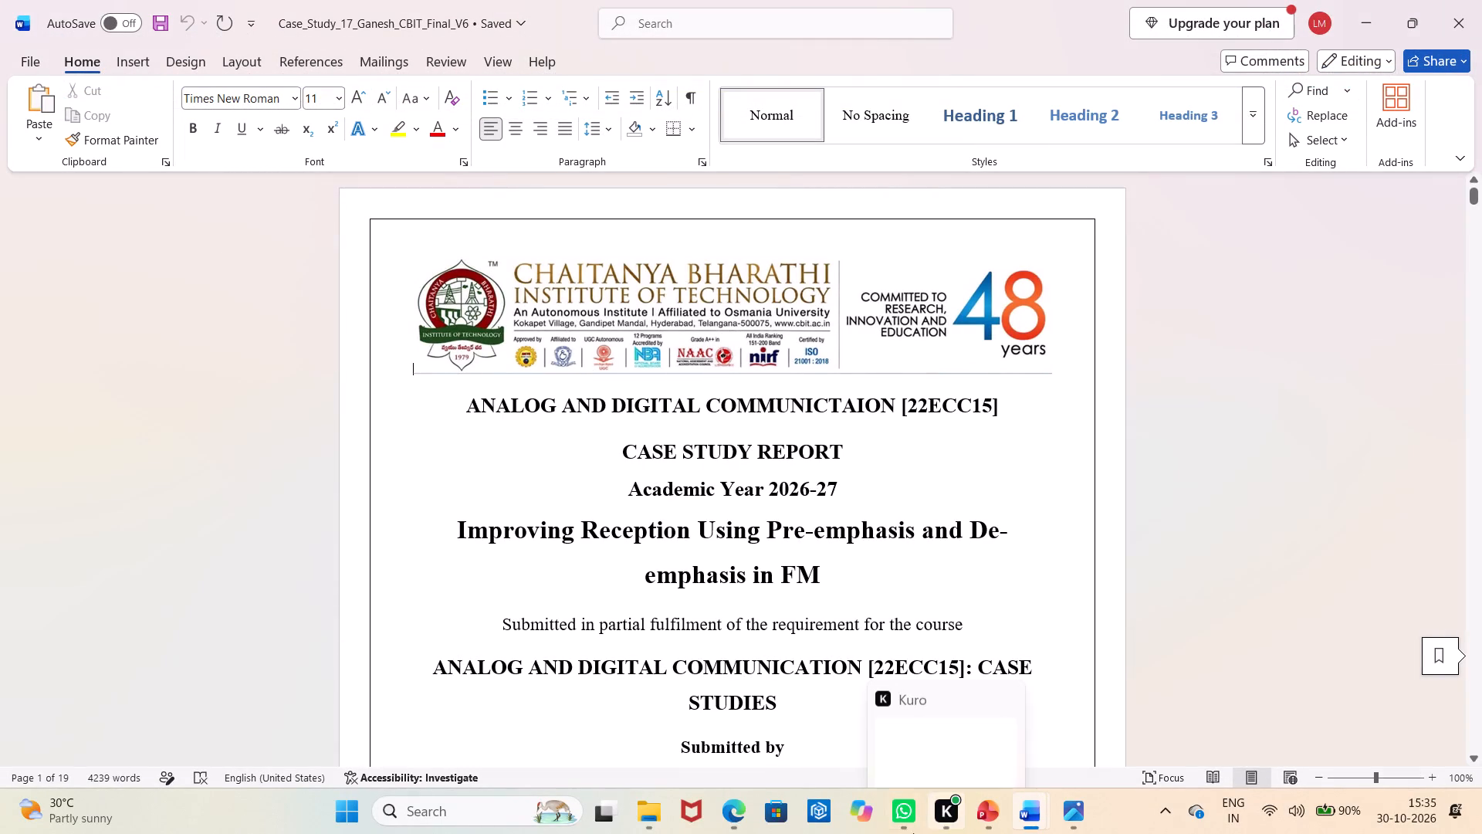
pyautogui.click(736, 831)
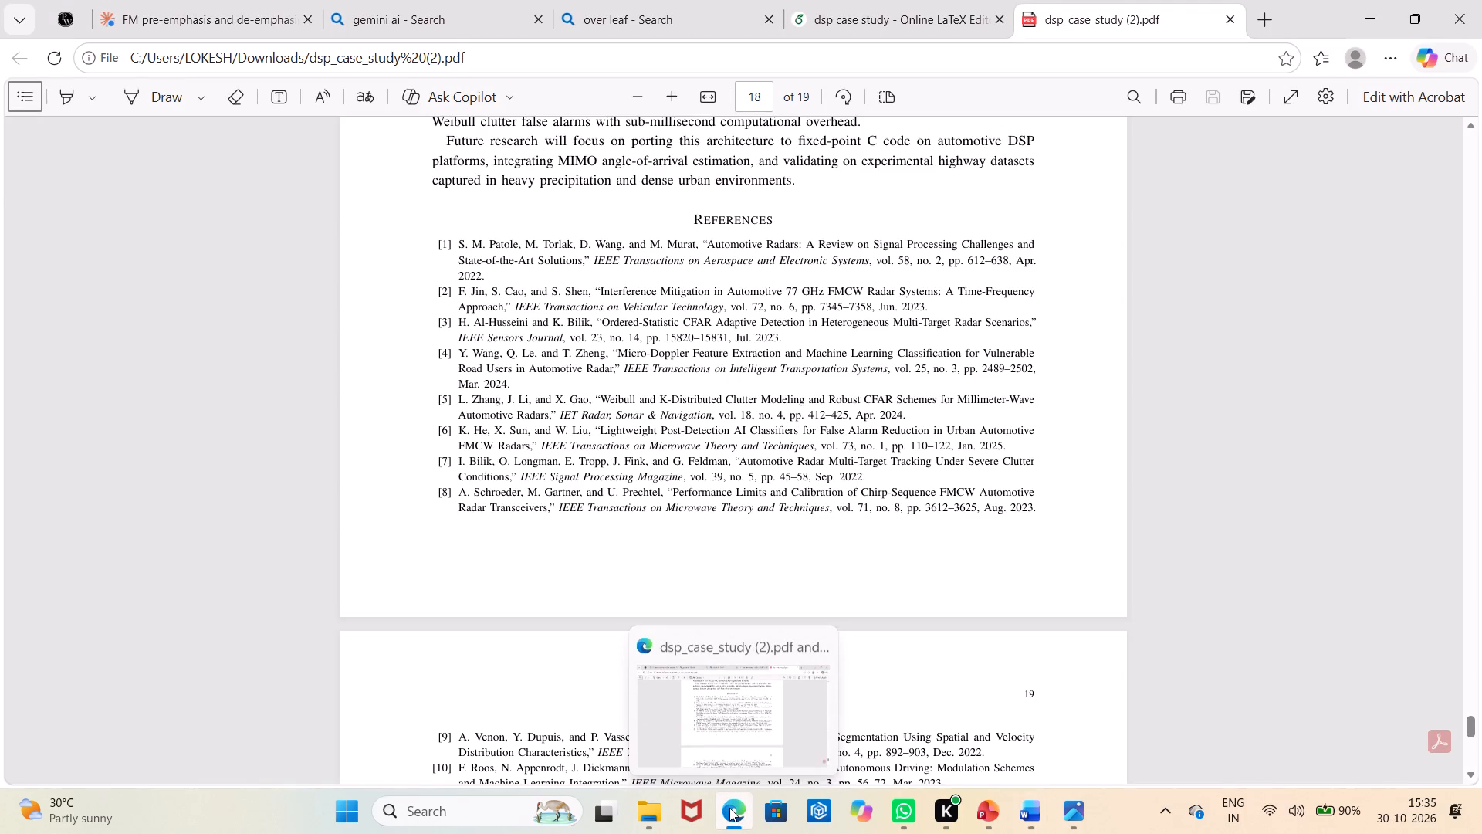
pyautogui.click(729, 808)
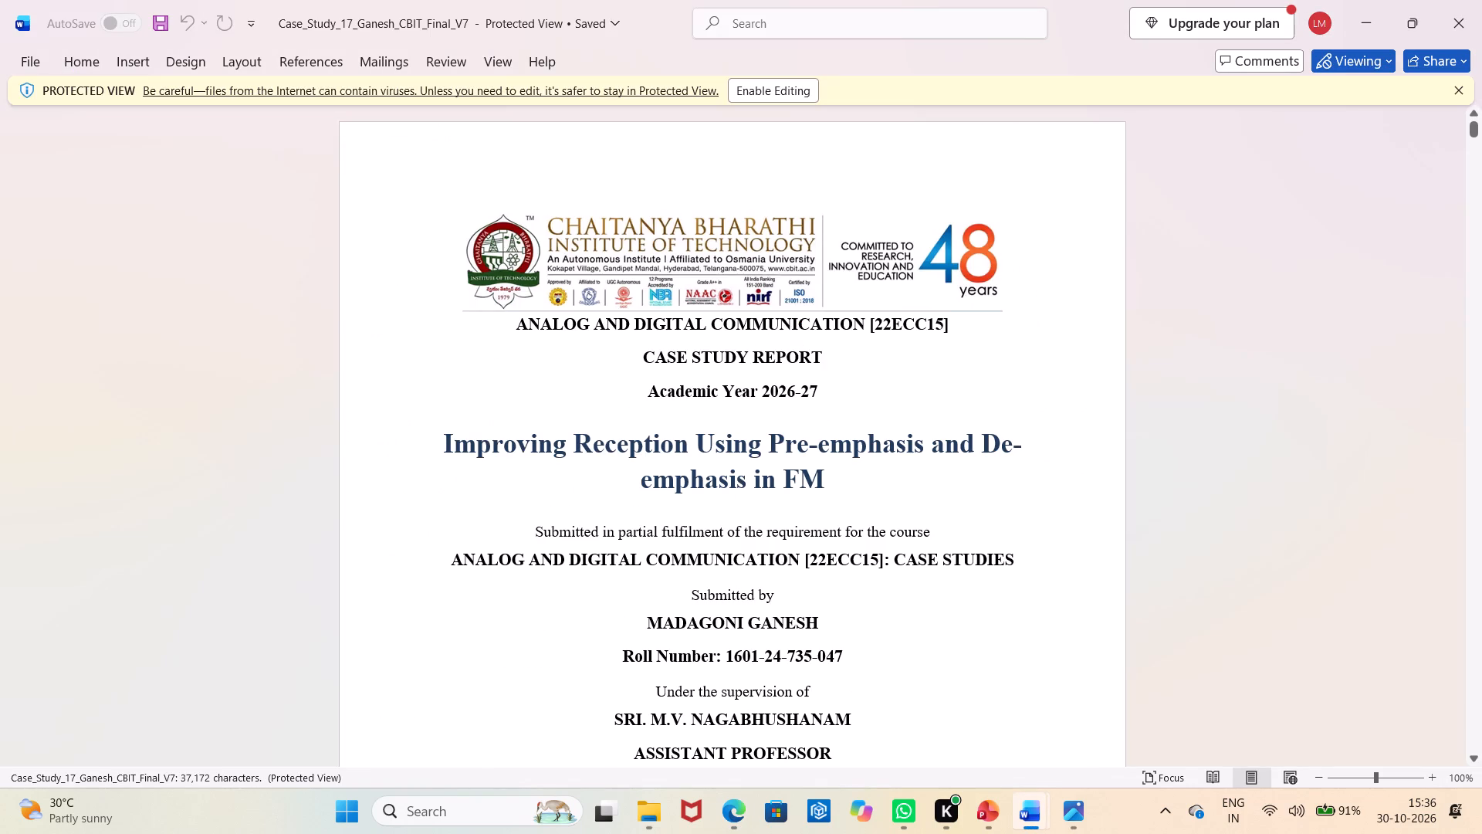
# Check the Declaration page and enable editing of the protected v7 report.
pyautogui.scroll(-7, 780, 390)
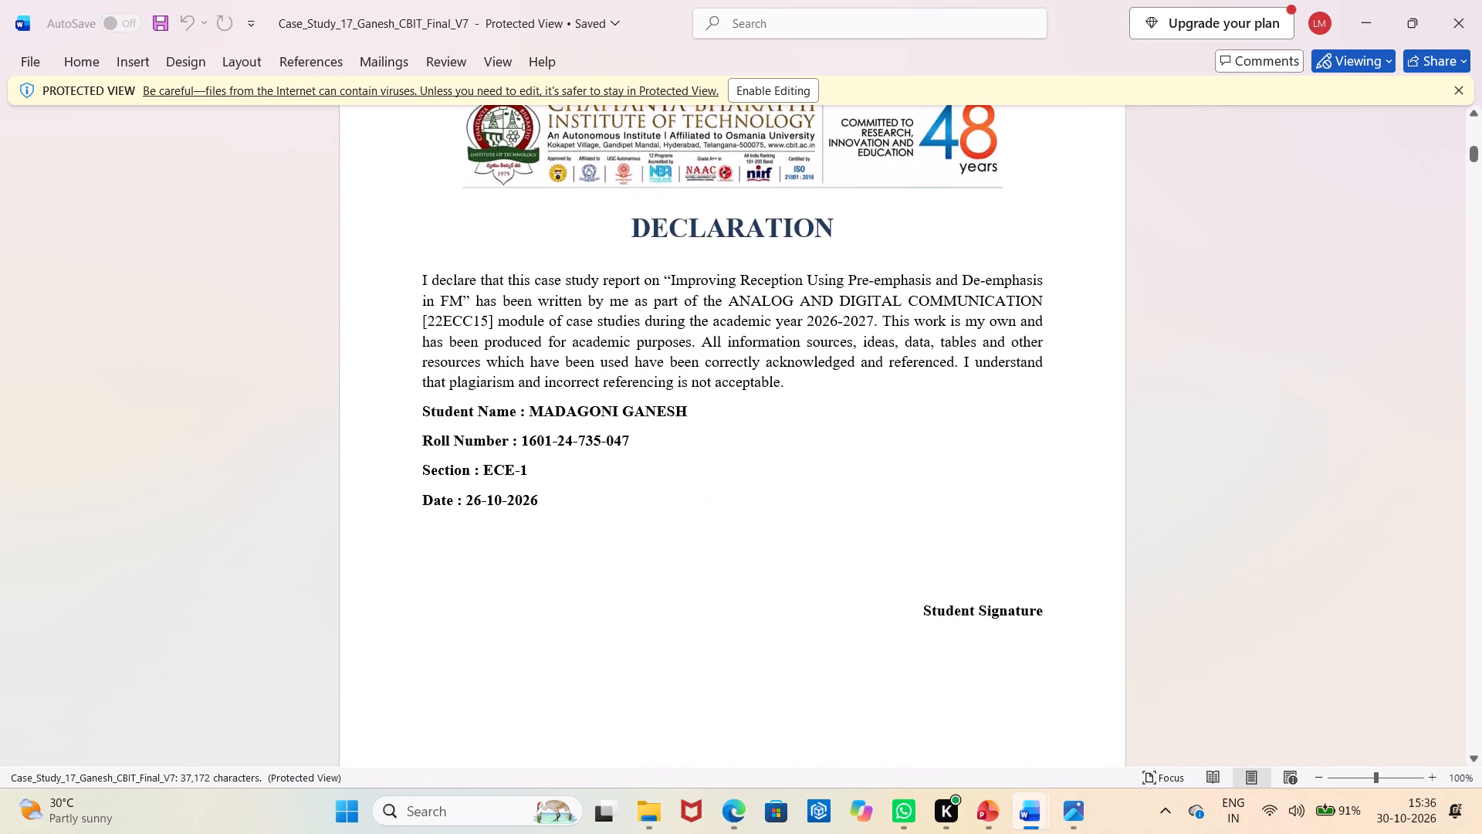
pyautogui.scroll(-1, 780, 390)
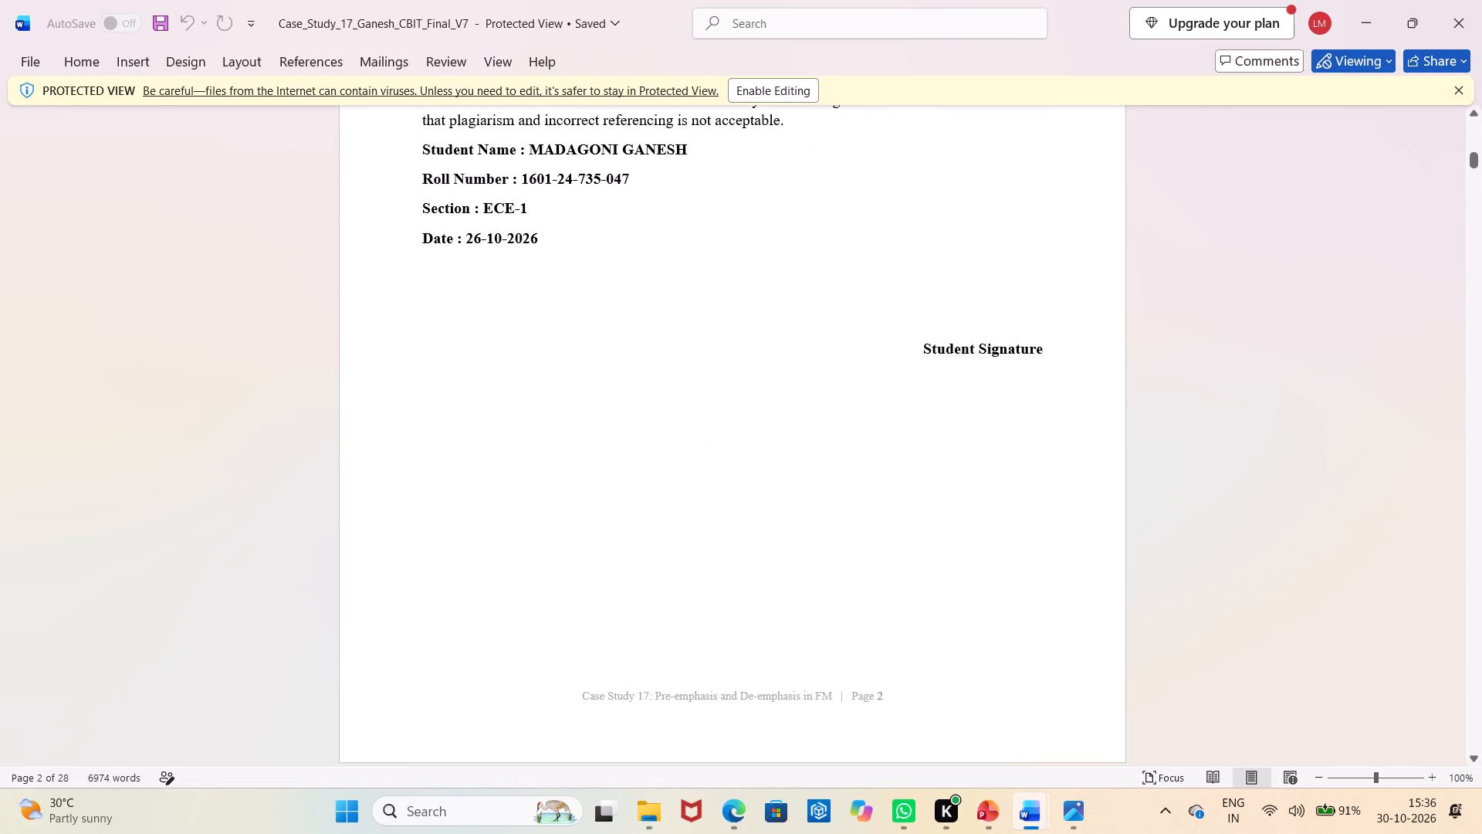
pyautogui.click(472, 208)
pyautogui.click(775, 83)
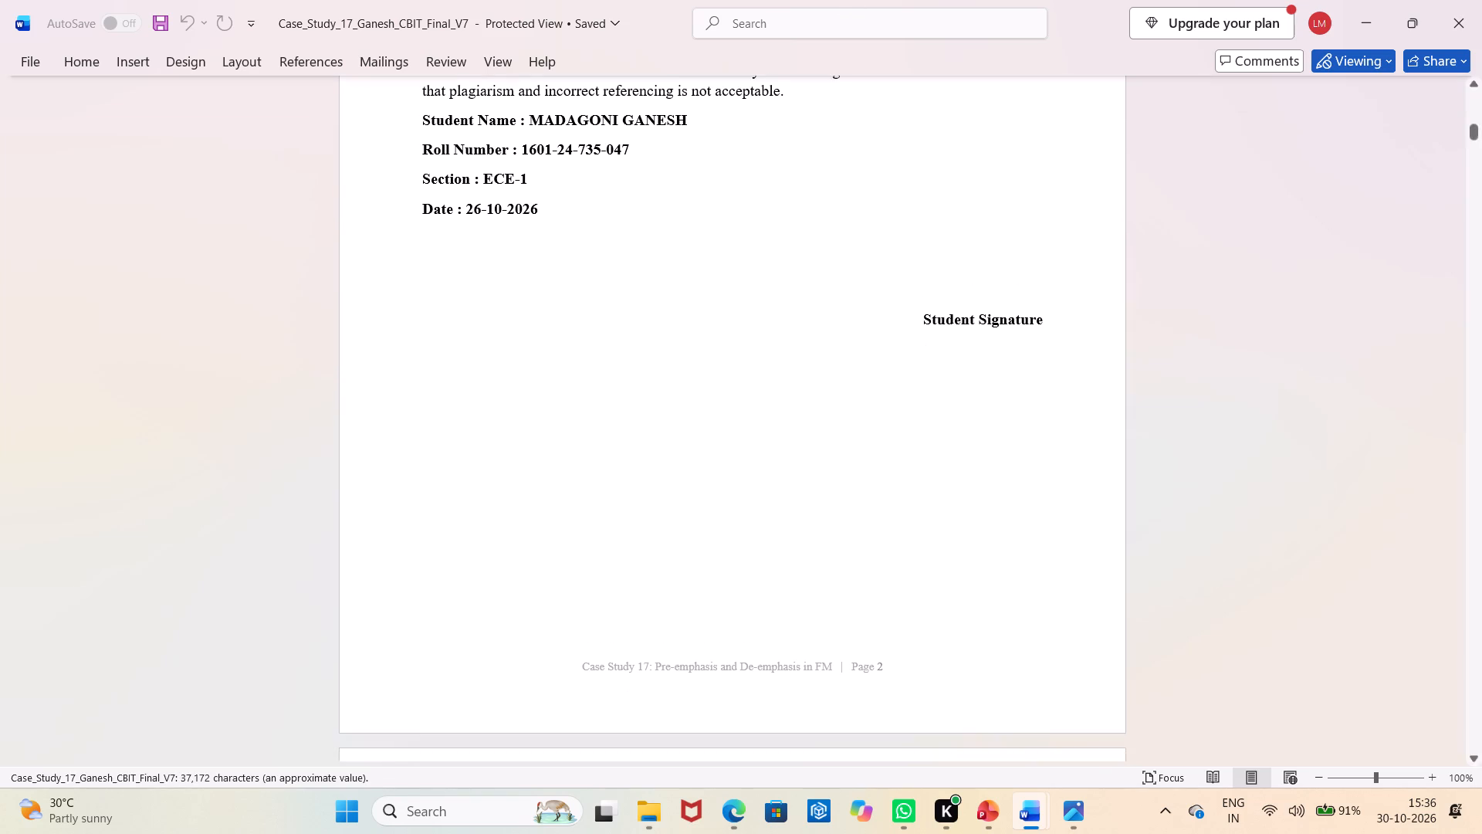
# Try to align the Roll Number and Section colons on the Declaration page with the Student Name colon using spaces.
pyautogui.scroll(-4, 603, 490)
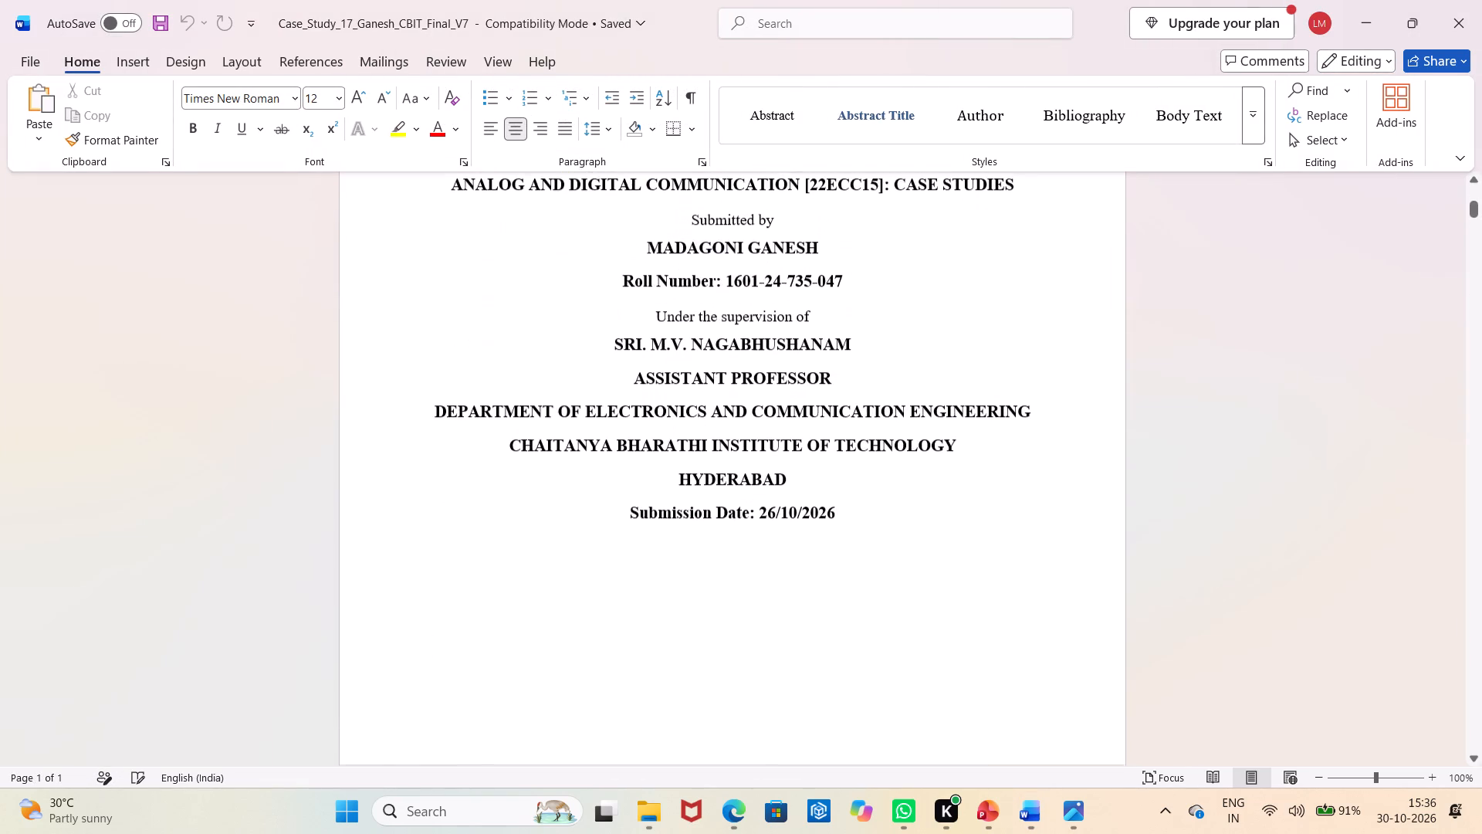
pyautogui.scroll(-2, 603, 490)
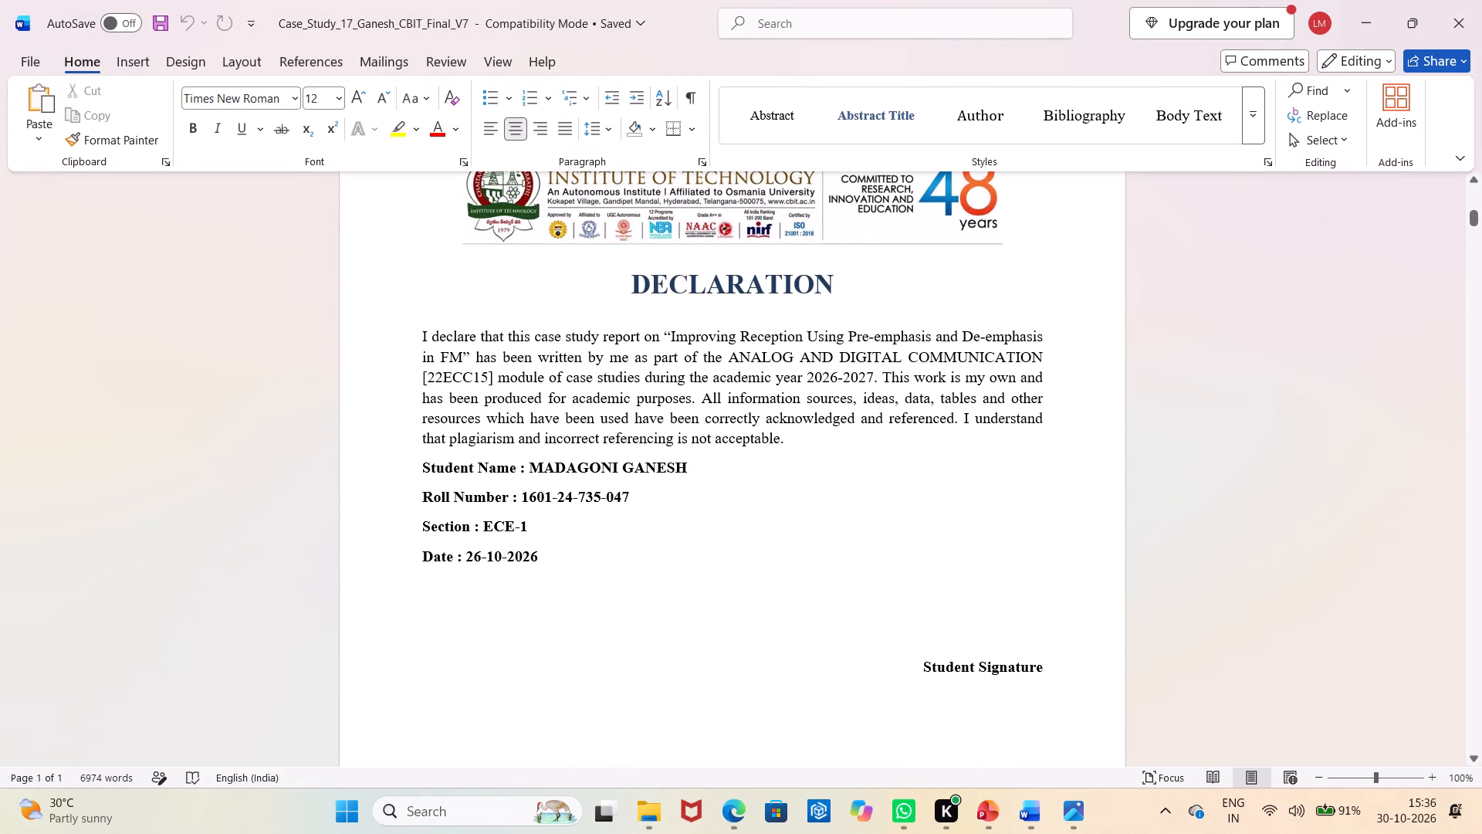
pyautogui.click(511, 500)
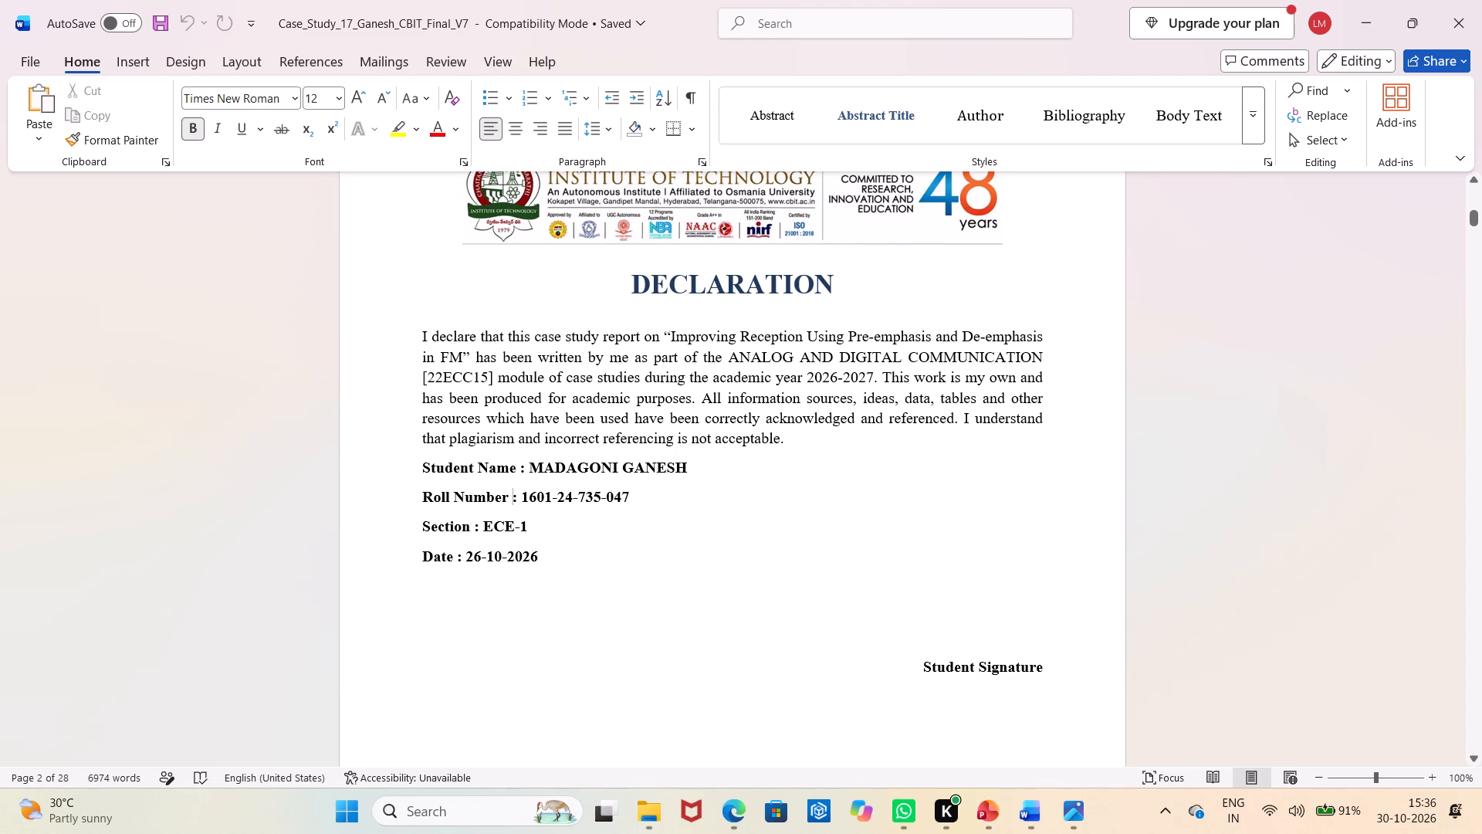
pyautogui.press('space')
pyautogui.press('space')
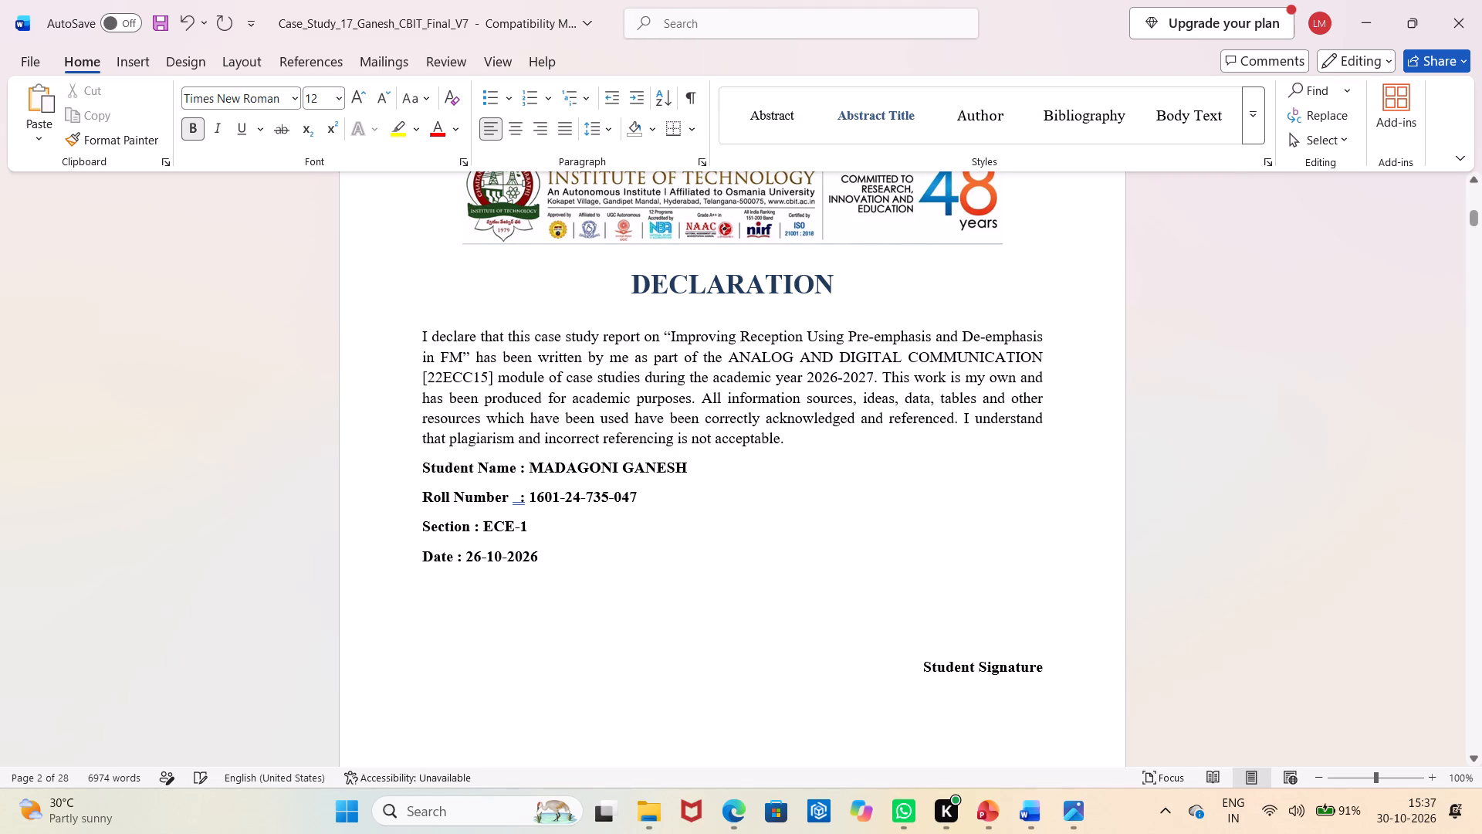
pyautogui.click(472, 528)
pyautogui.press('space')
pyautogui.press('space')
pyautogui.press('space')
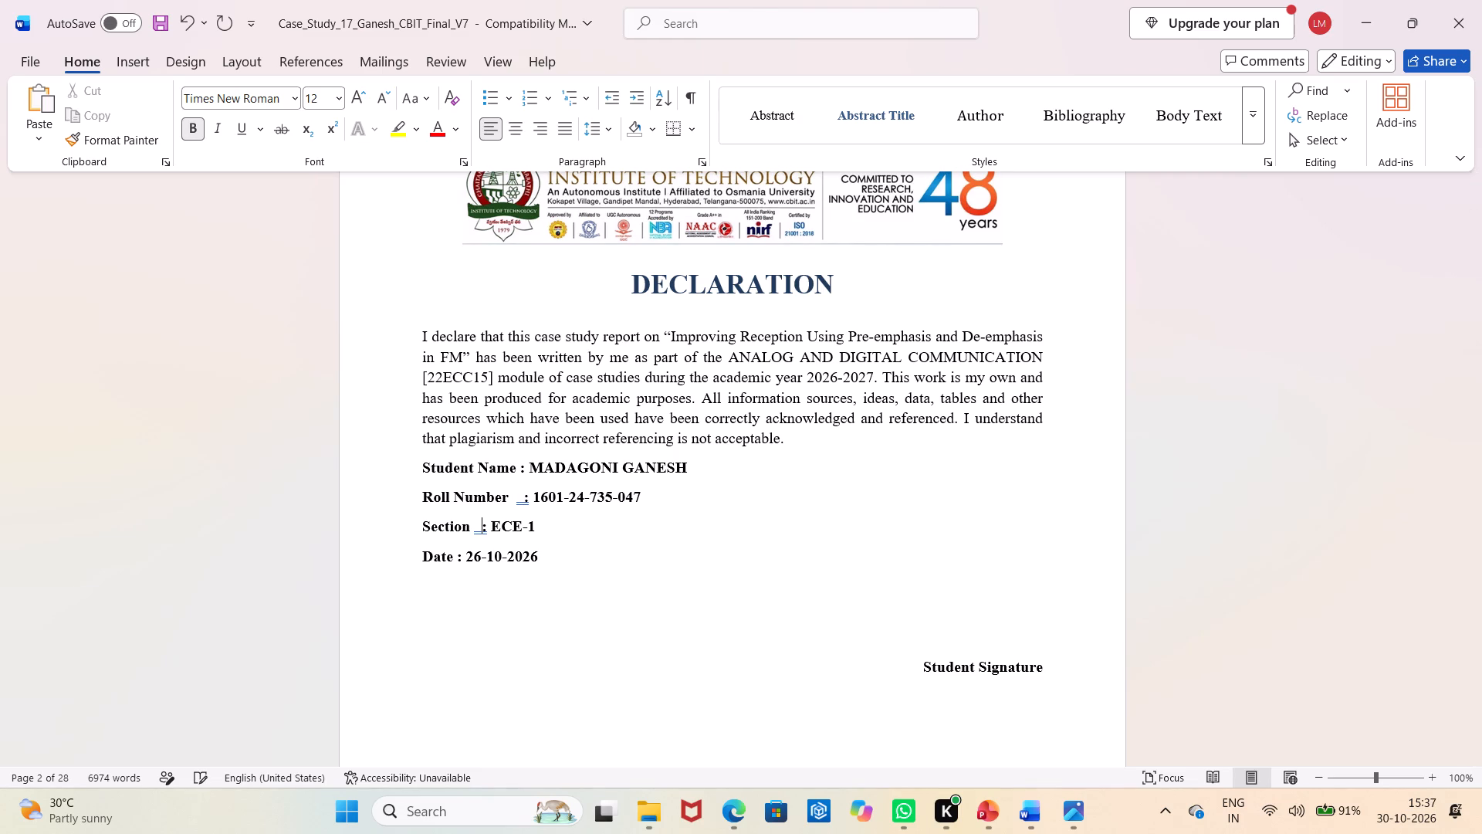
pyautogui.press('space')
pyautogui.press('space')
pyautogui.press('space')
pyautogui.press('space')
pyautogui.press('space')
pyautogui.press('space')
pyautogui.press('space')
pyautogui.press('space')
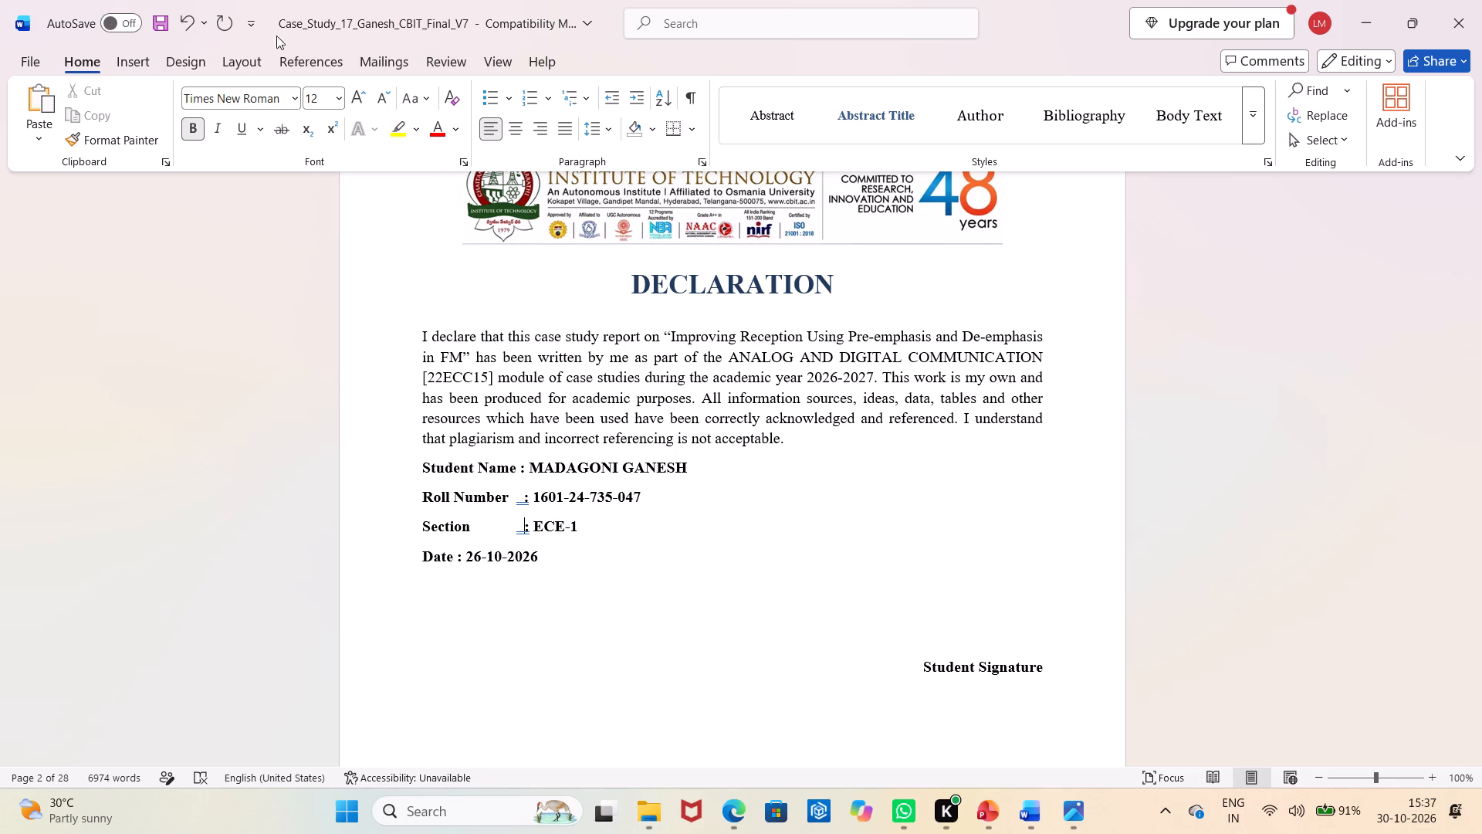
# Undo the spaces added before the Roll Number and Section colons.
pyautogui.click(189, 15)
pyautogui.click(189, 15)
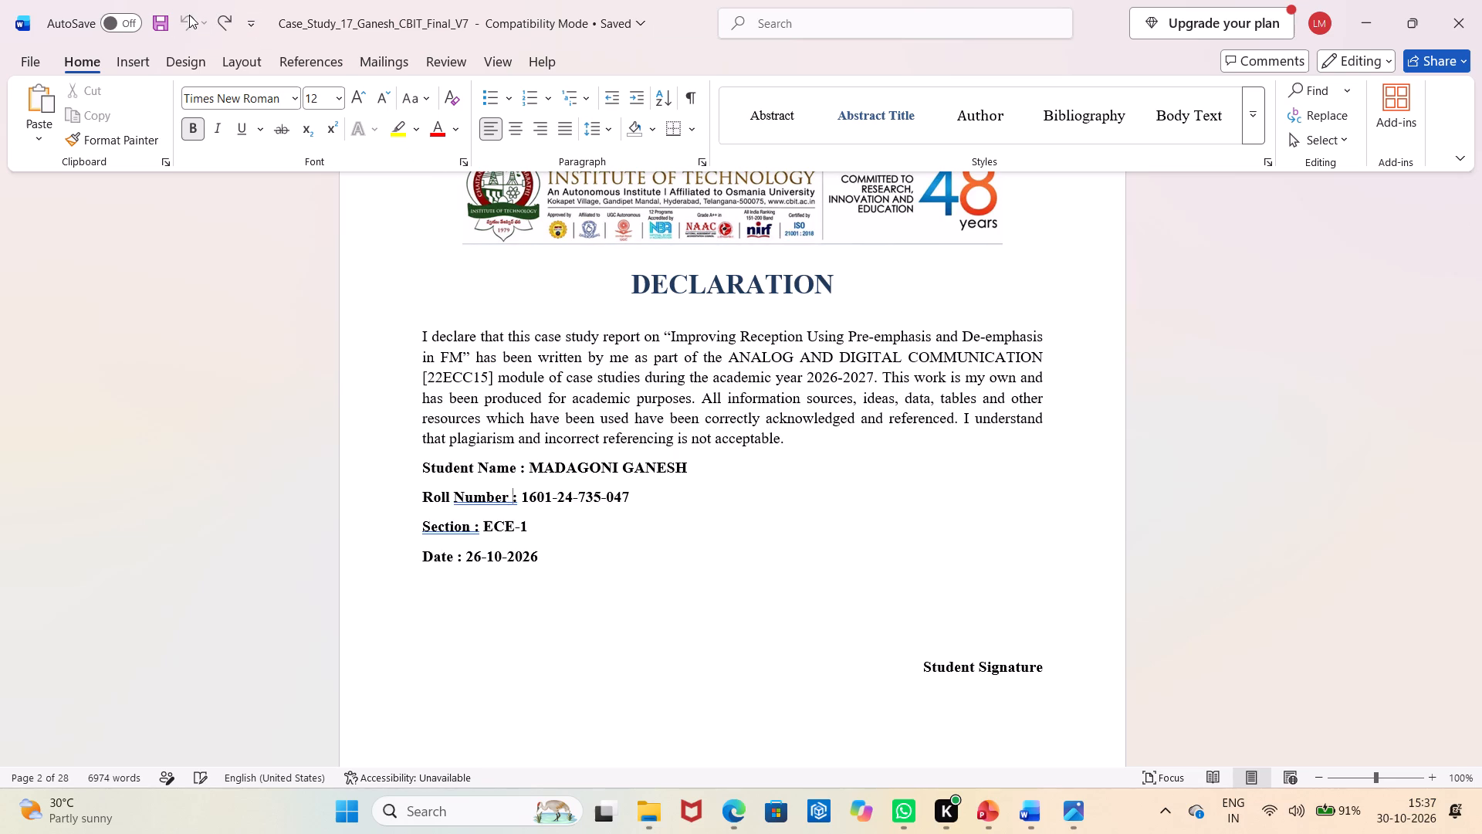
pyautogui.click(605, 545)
# Insert tab spacing before the Roll Number and Student Name colons on the Declaration page to line them up.
pyautogui.click(512, 493)
pyautogui.press('Tab')
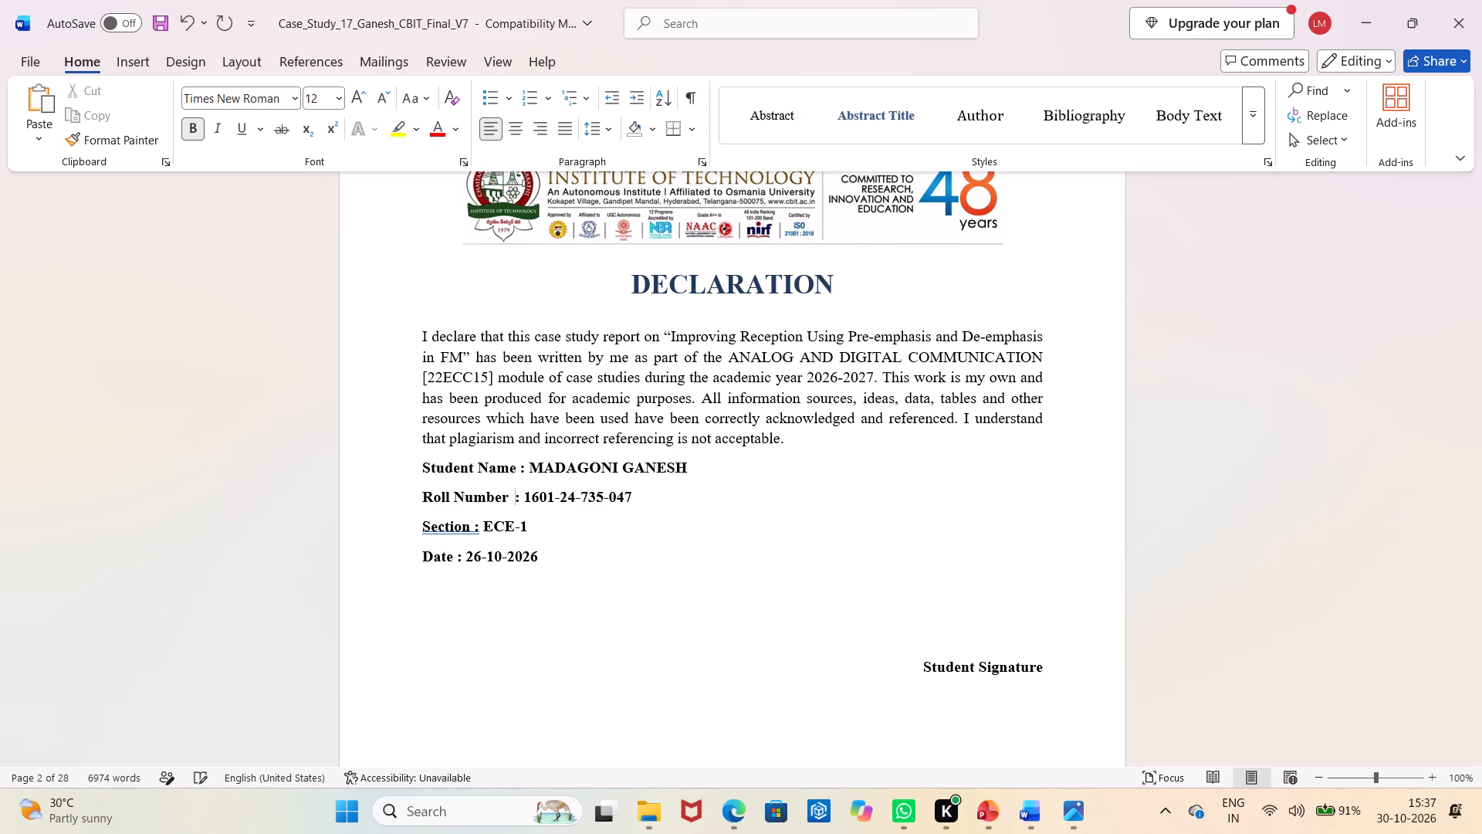
pyautogui.press('Tab')
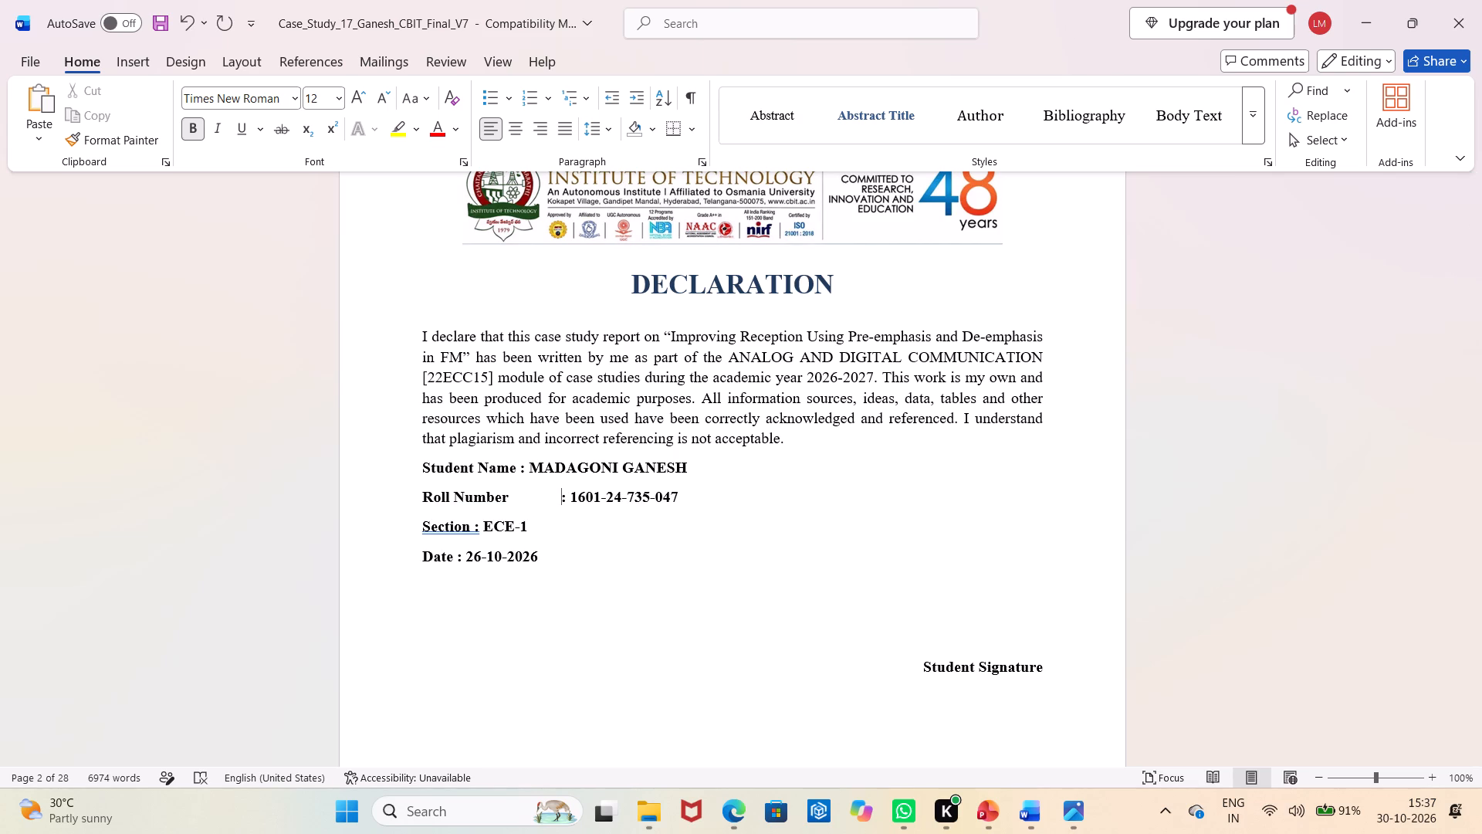
pyautogui.press('BackSpace')
pyautogui.press('Tab')
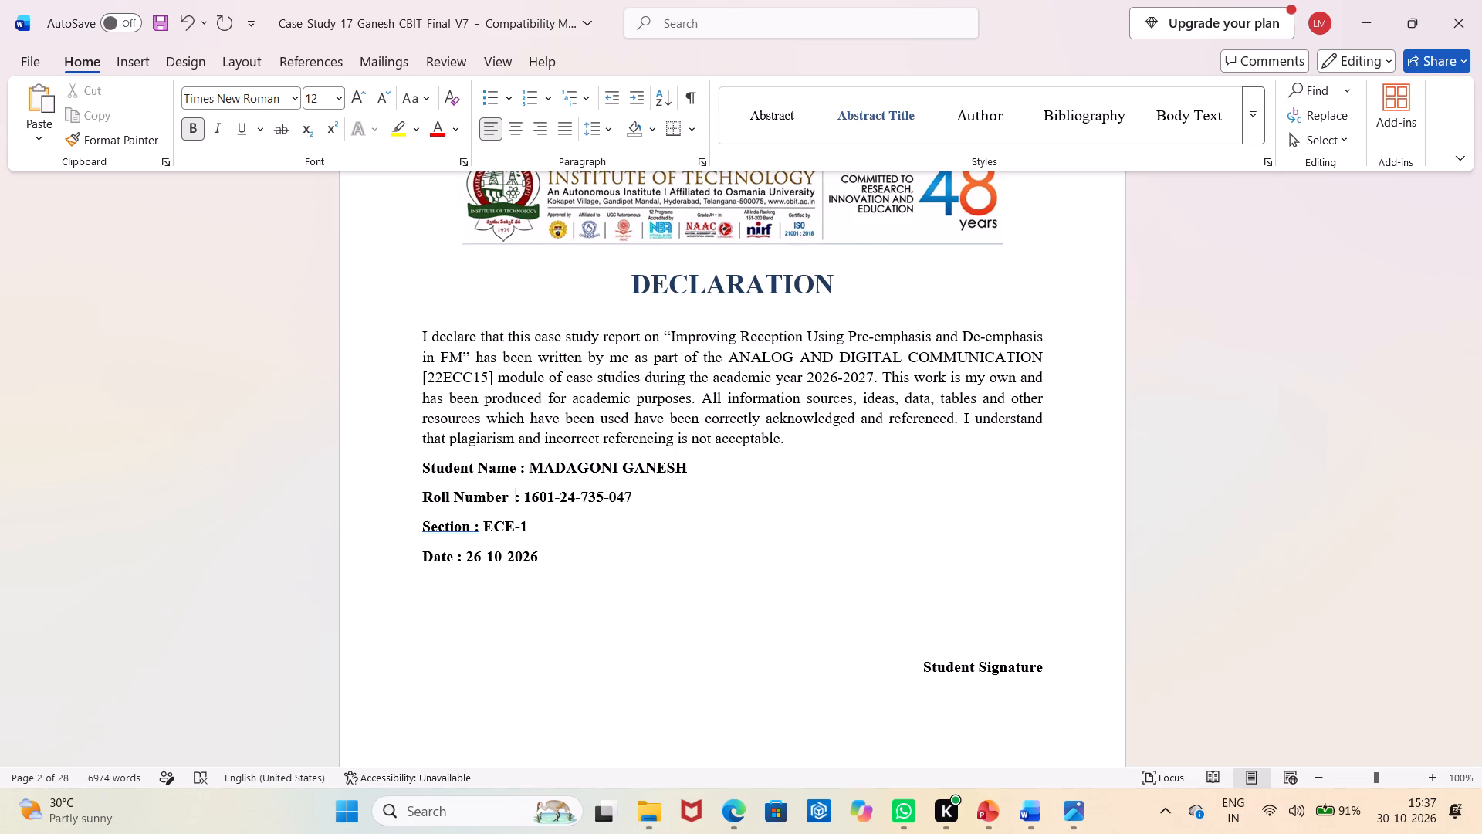
pyautogui.click(517, 469)
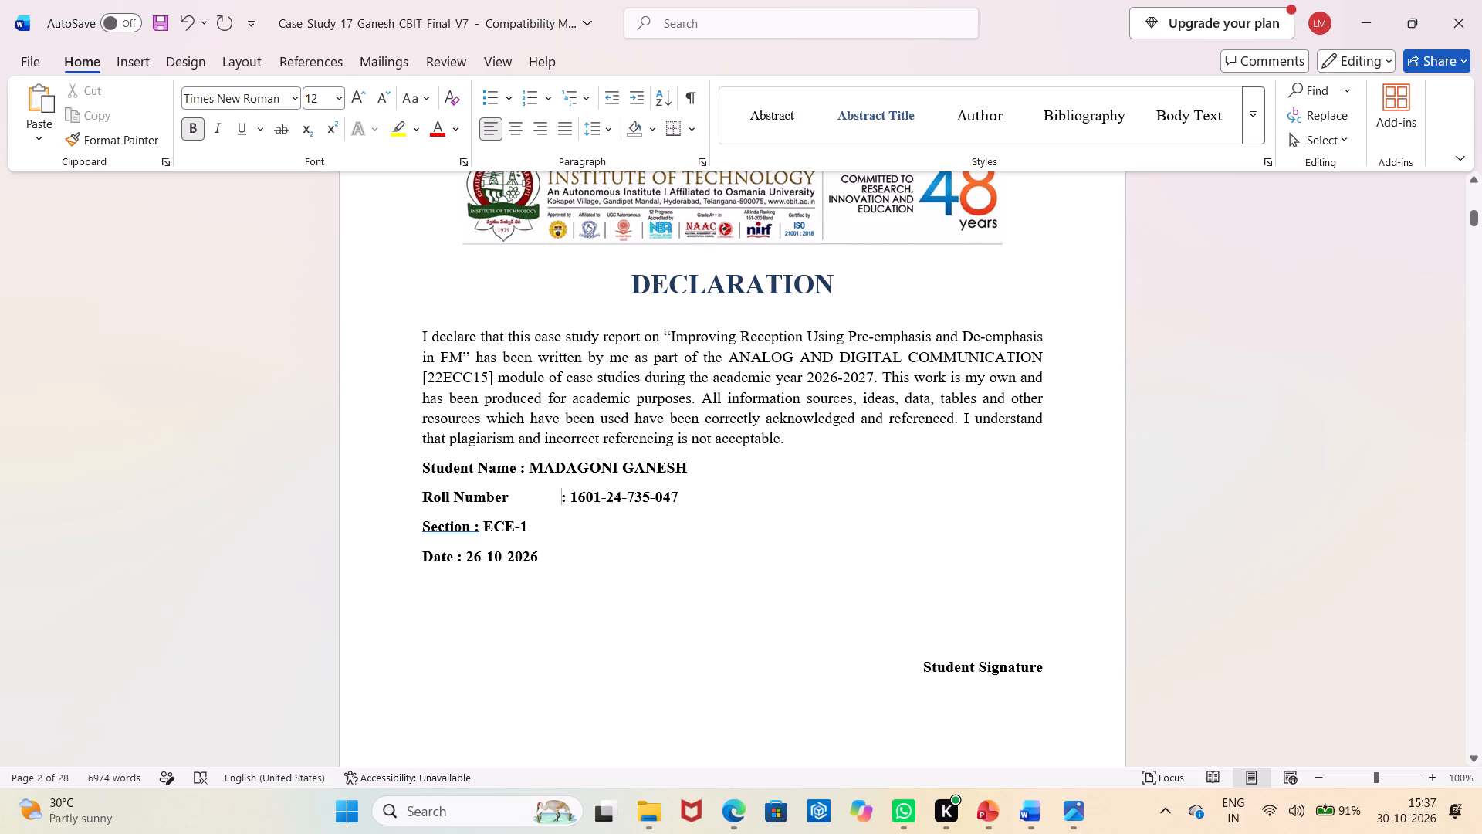
pyautogui.press('Tab')
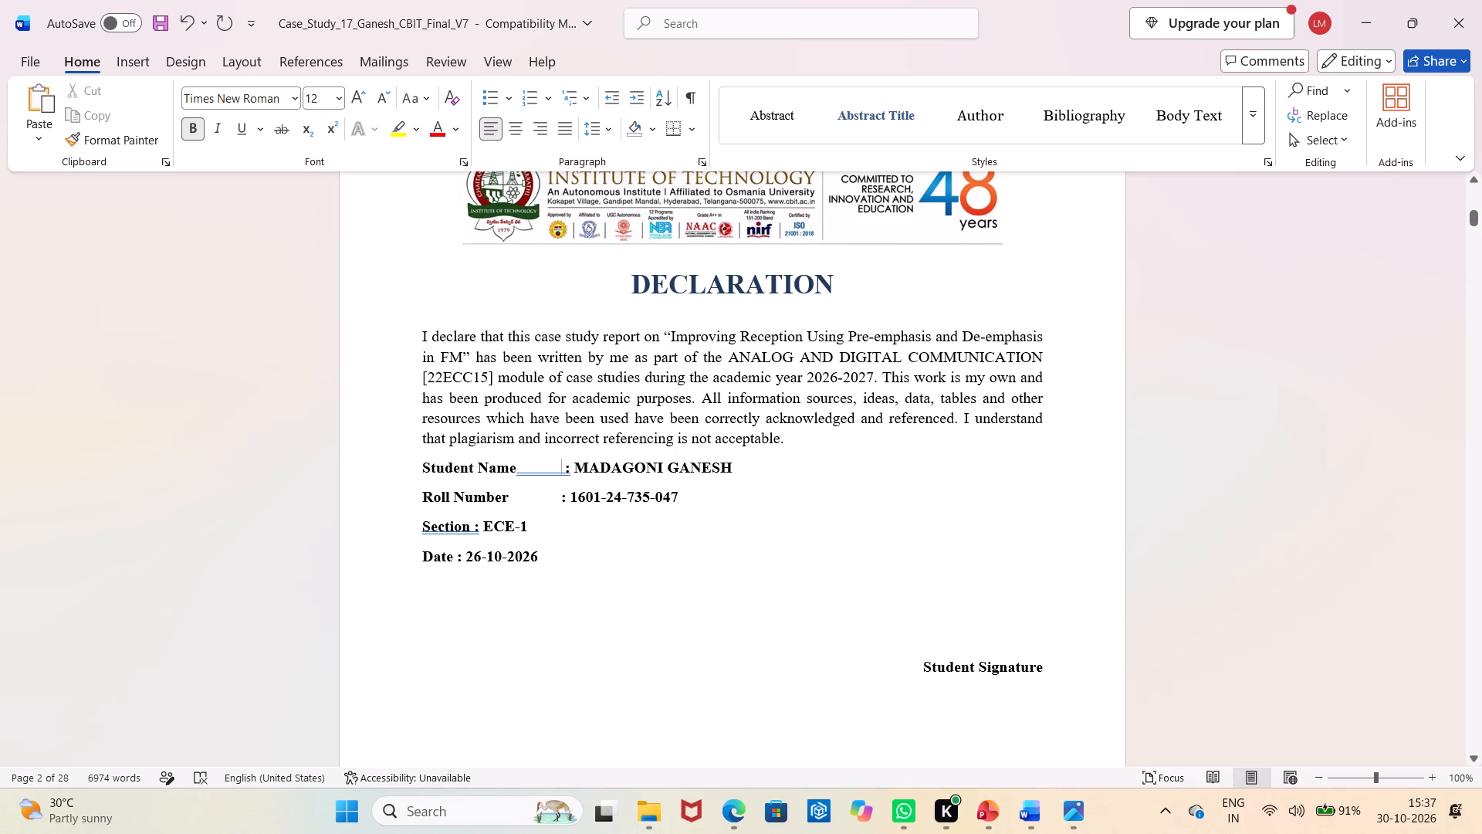
# Insert tab spacing before the Section and Date colons so they line up with the Student Name colon.
pyautogui.click(471, 529)
pyautogui.press('Tab')
pyautogui.press('Tab')
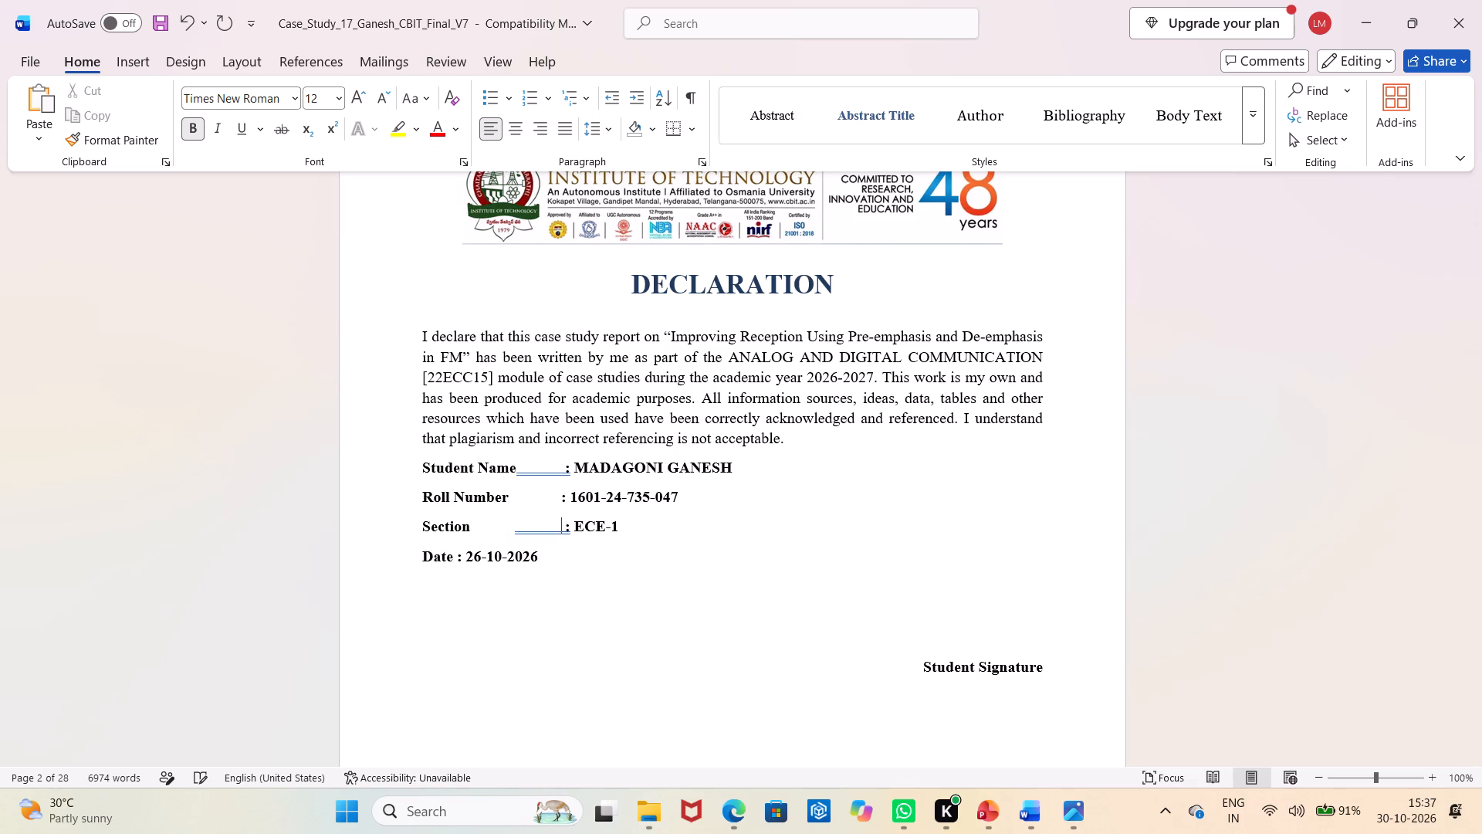
pyautogui.click(448, 559)
pyautogui.press('Right')
pyautogui.press('space')
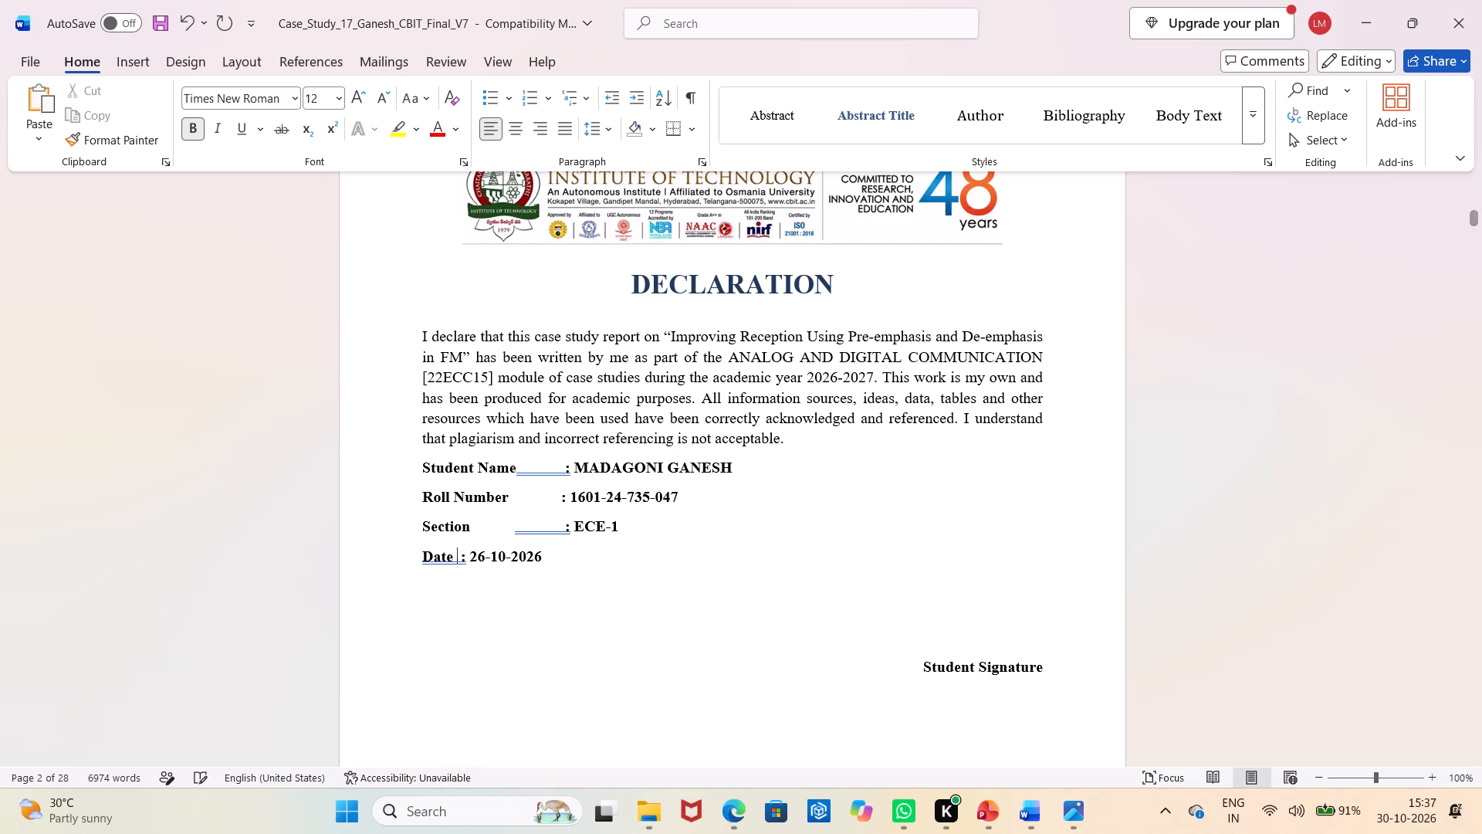
pyautogui.press('Tab')
pyautogui.press('Tab')
pyautogui.press('Tab')
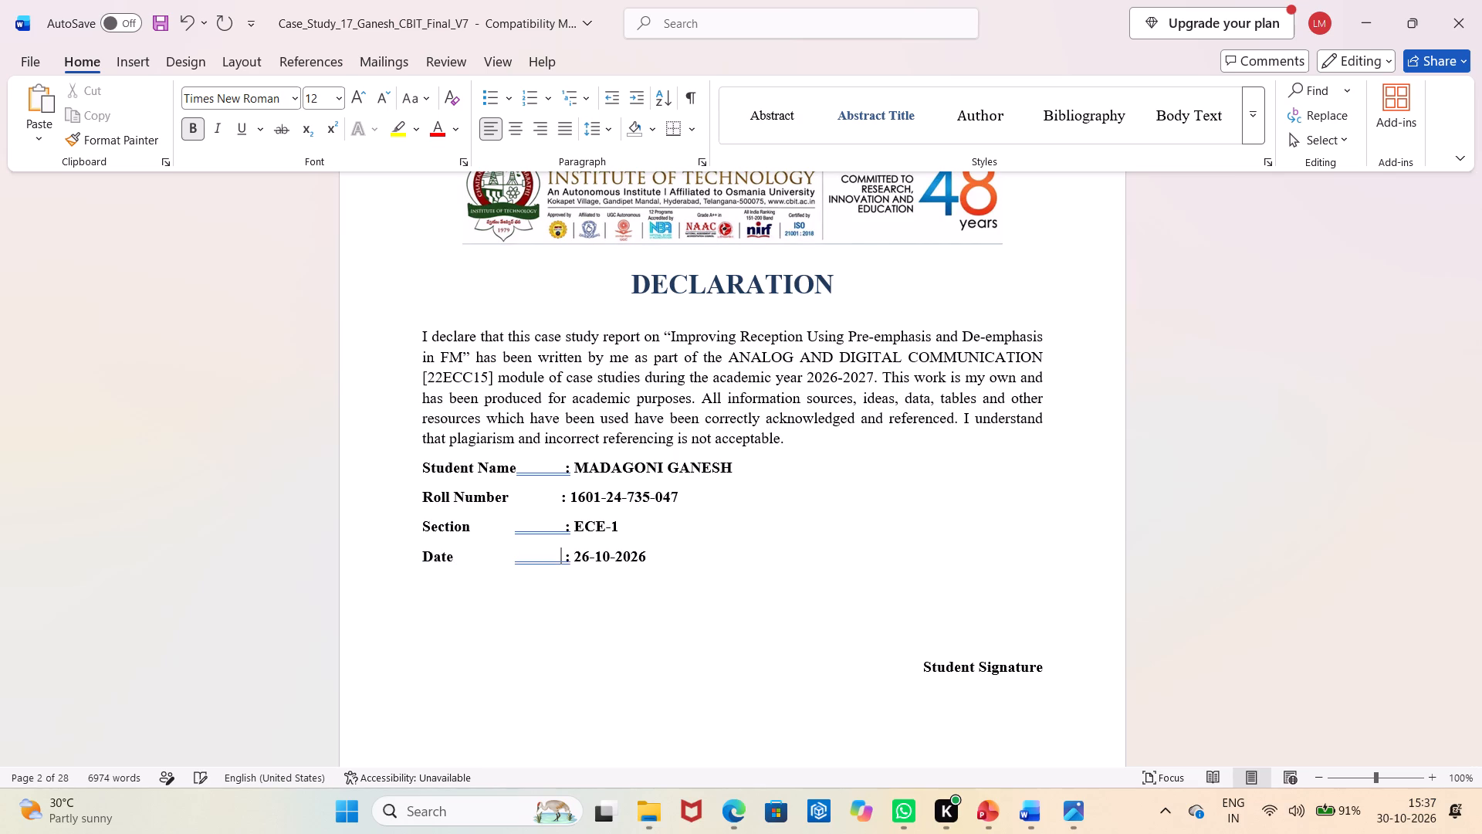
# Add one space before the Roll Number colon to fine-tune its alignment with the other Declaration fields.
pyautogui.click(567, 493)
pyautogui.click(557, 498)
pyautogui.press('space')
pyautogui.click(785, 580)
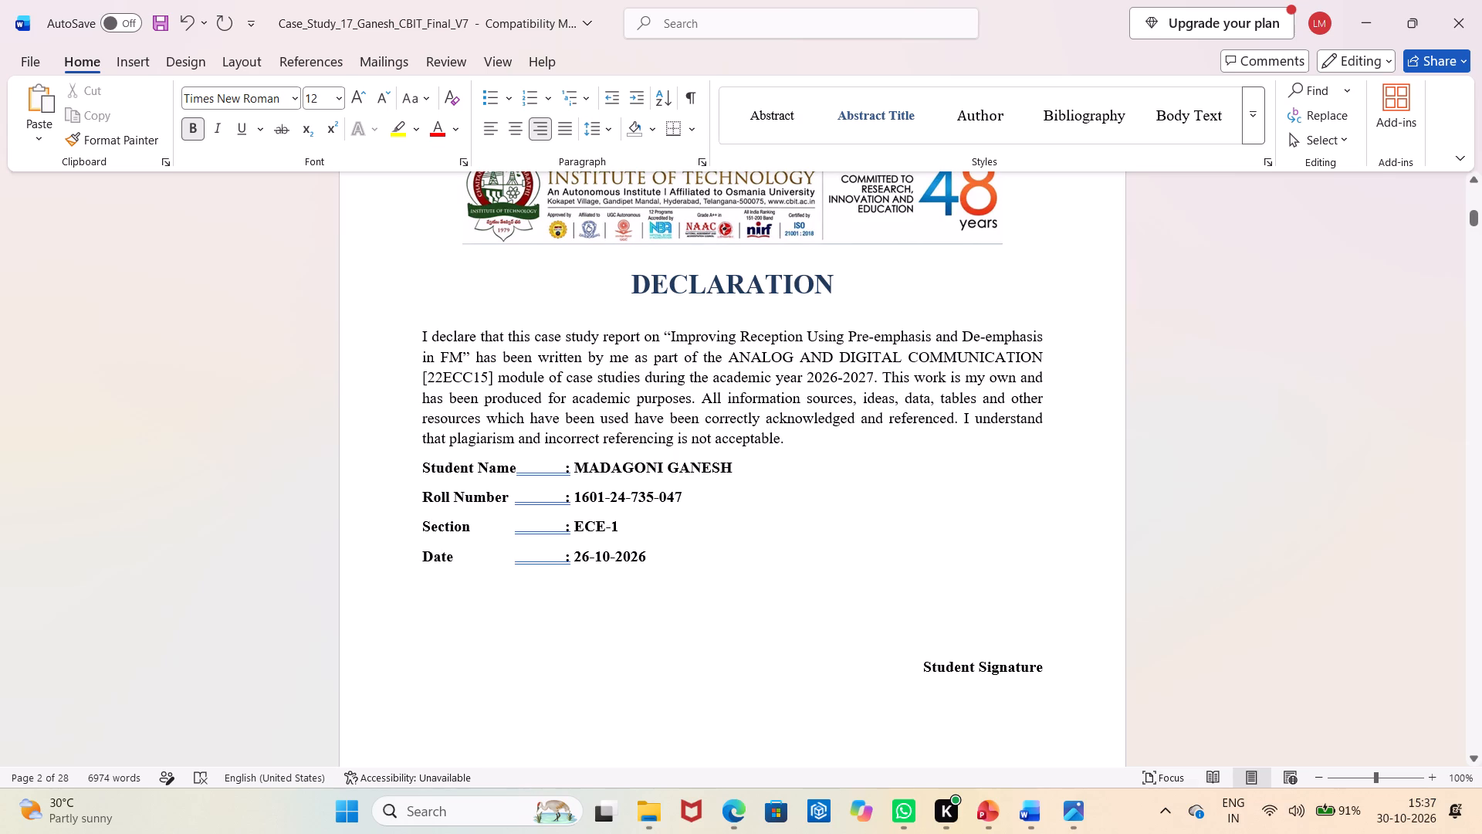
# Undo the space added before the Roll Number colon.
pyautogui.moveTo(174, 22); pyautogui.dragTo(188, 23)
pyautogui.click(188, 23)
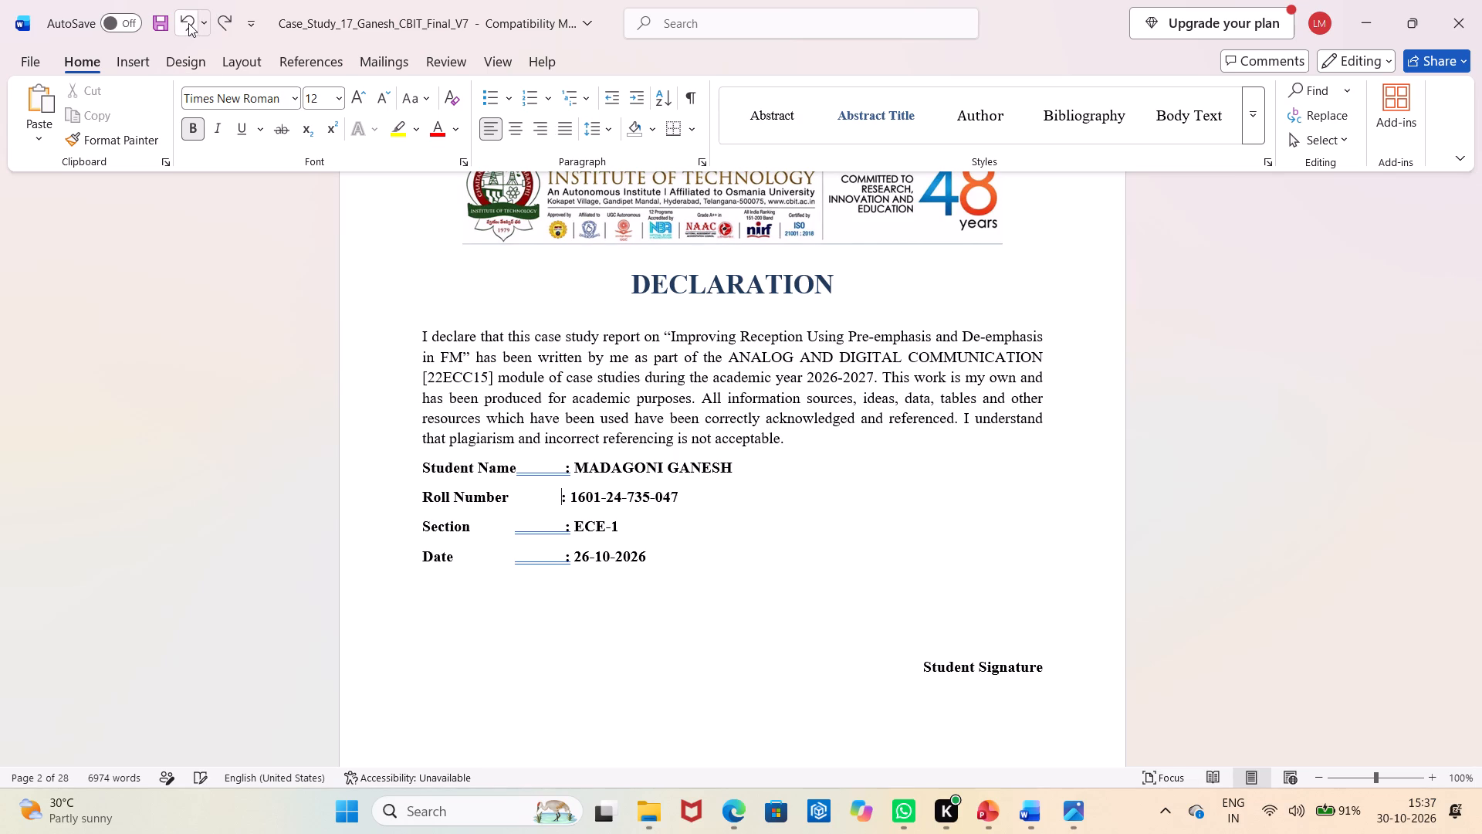
# Undo the tab spacing previously inserted before the Student Name, Roll Number, Section and Date colons on the Declaration page.
pyautogui.doubleClick(188, 23)
pyautogui.click(188, 23)
pyautogui.click(188, 23)
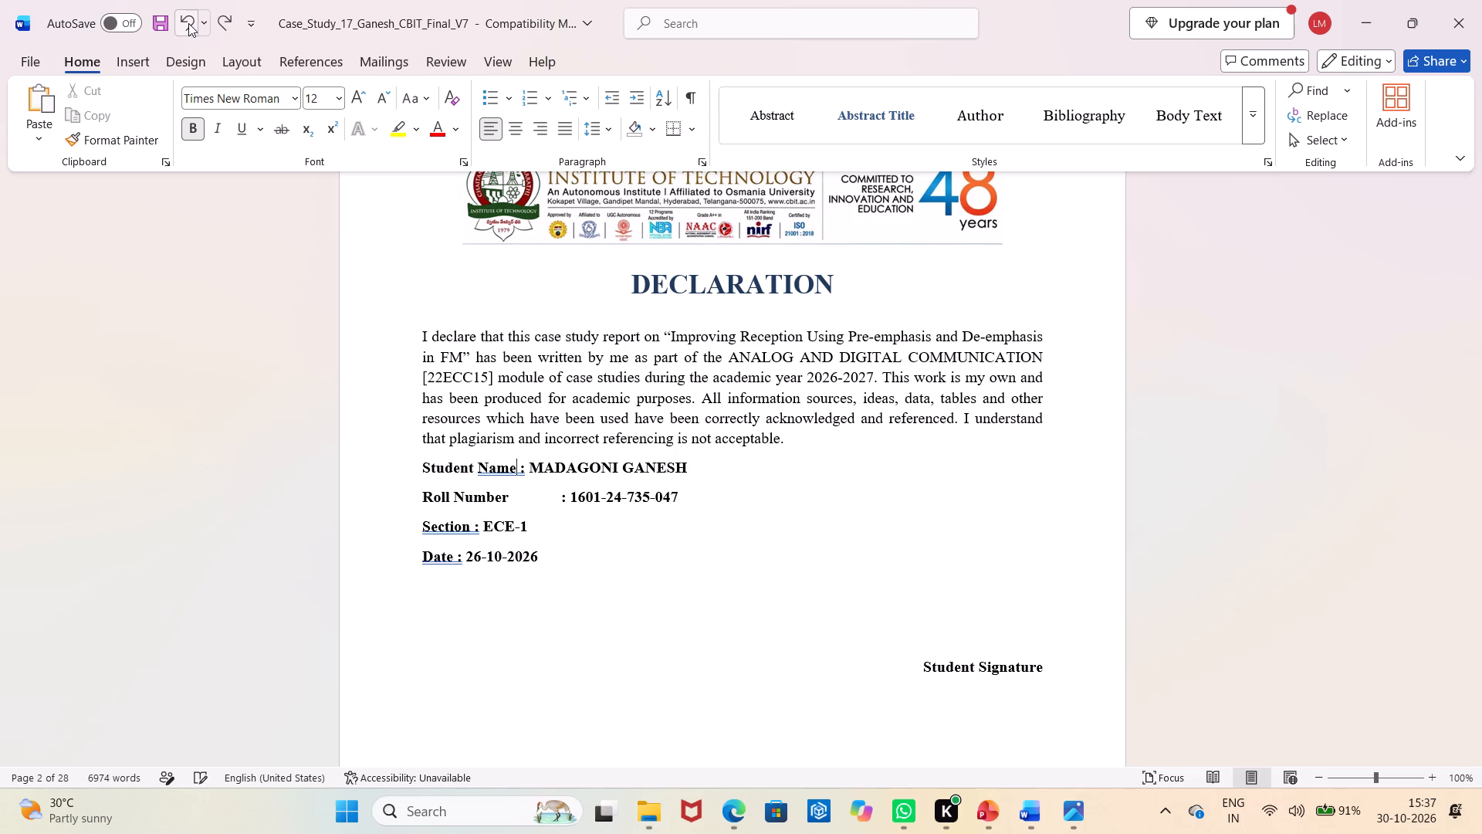
pyautogui.click(609, 582)
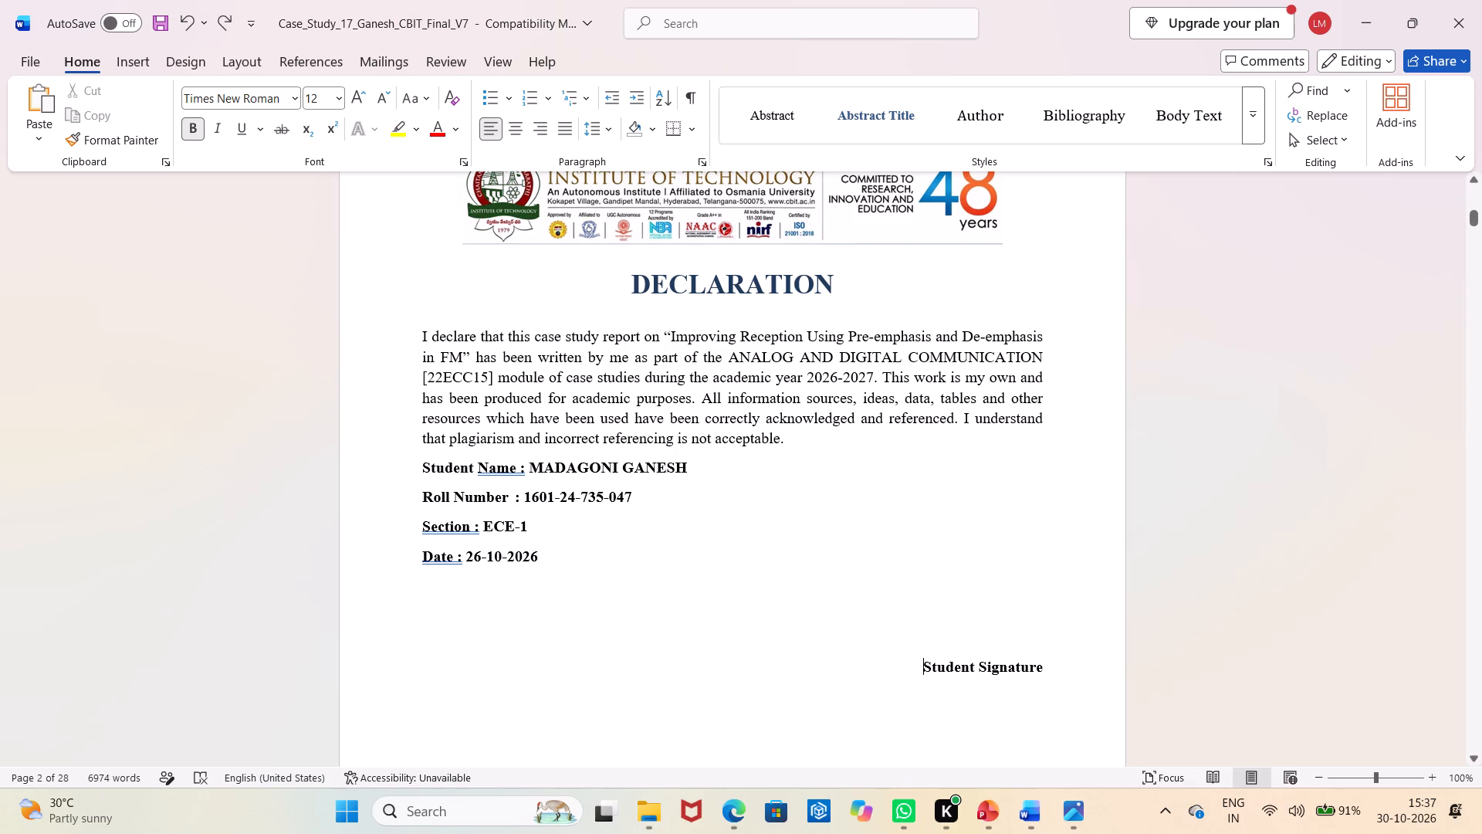
# Replace the space before the Student Name colon on the Declaration page with a single tab.
pyautogui.click(516, 469)
pyautogui.press('space')
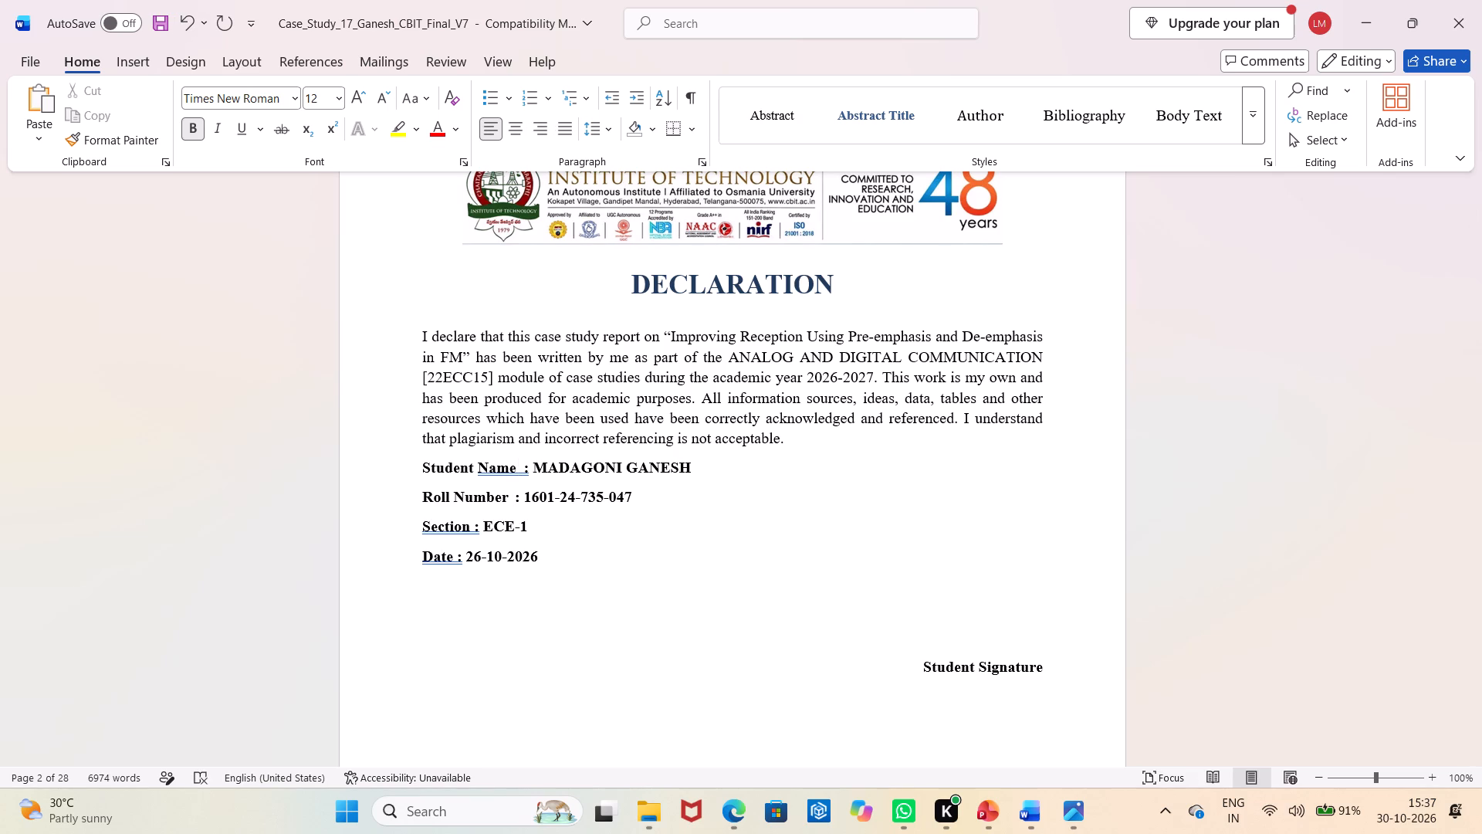
pyautogui.press('BackSpace')
pyautogui.press('BackSpace')
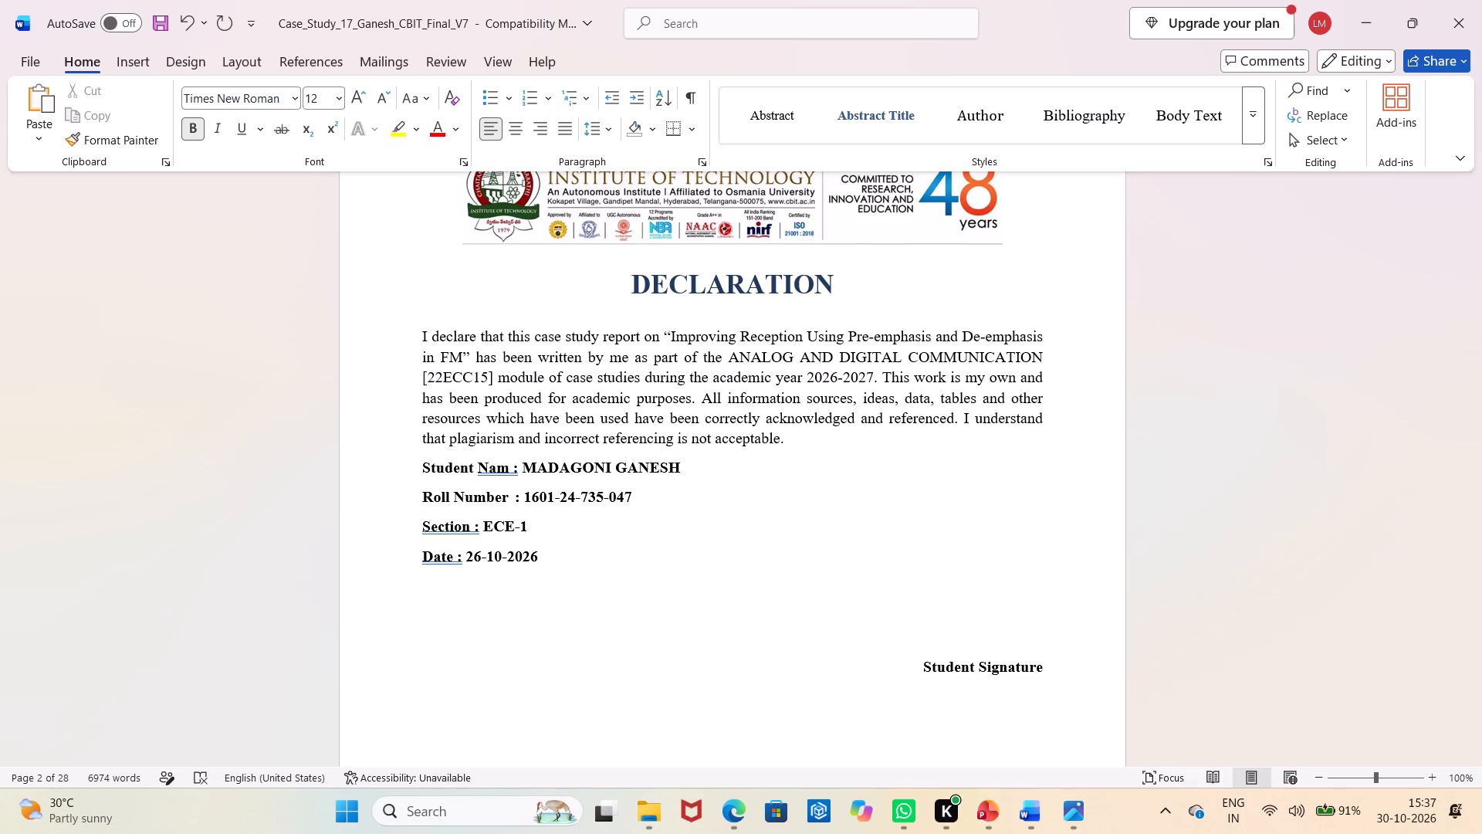
pyautogui.press('e')
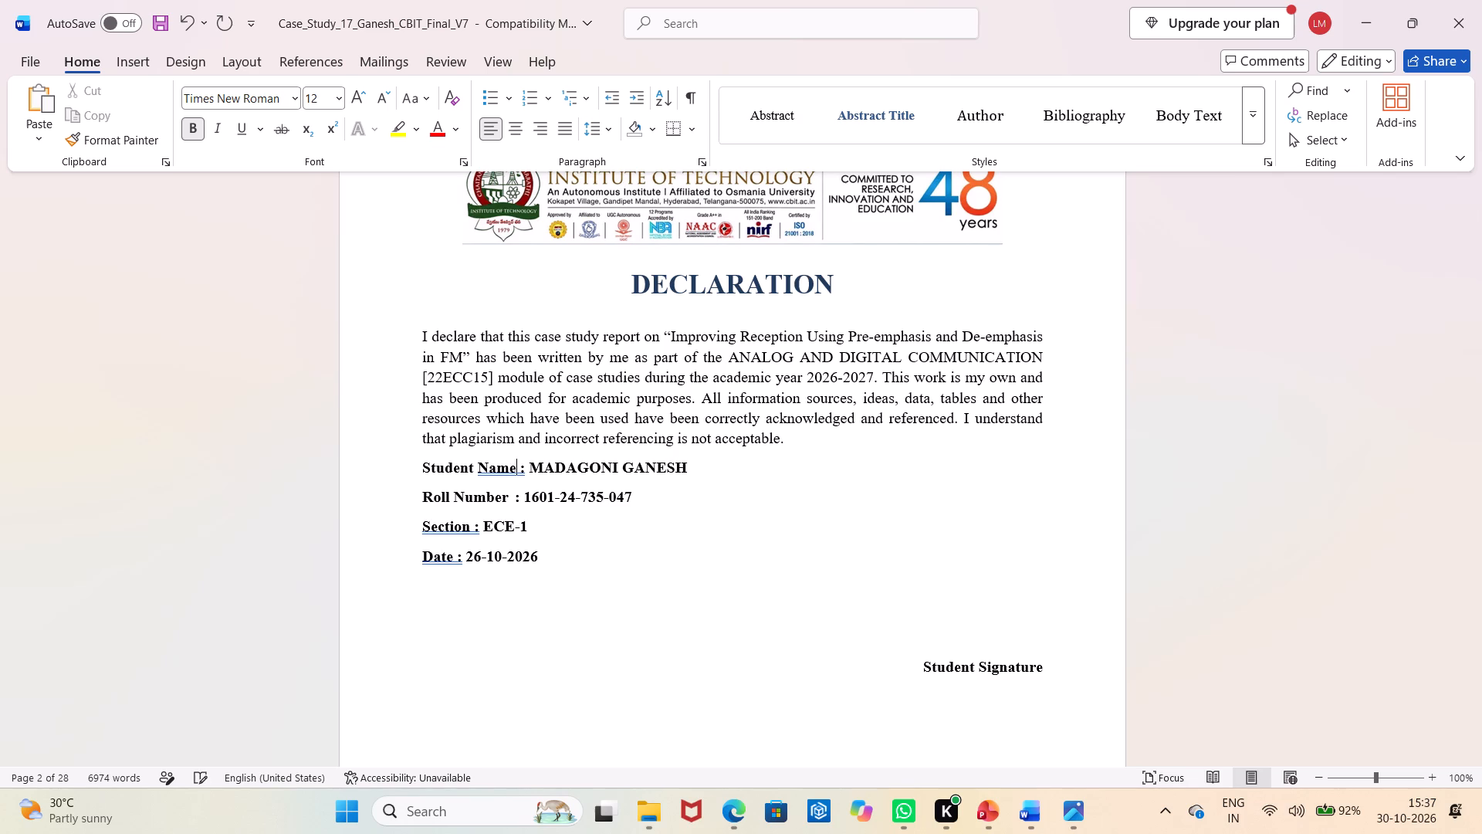
pyautogui.press('Right')
pyautogui.press('BackSpace')
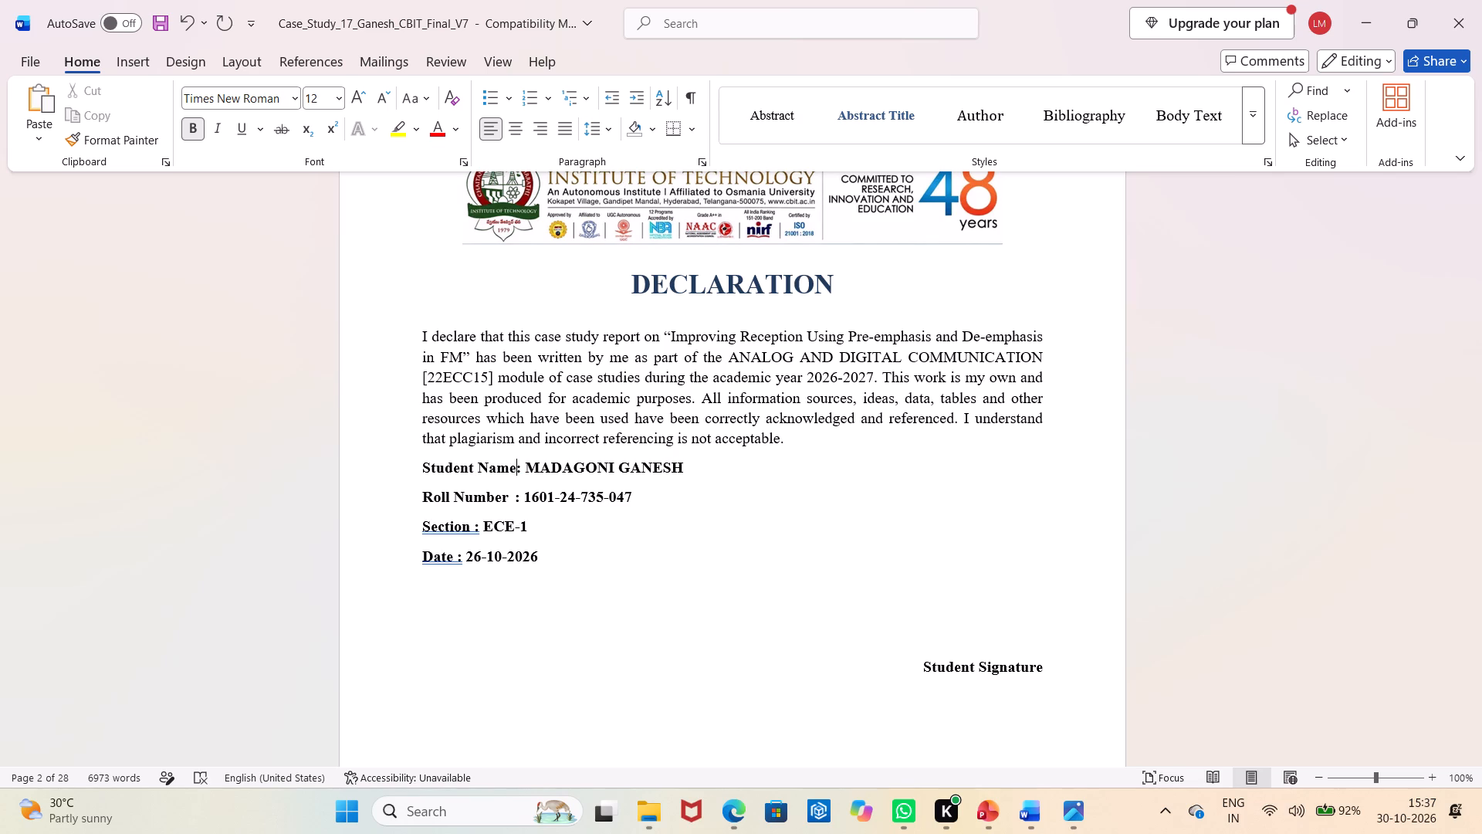
pyautogui.press('Tab')
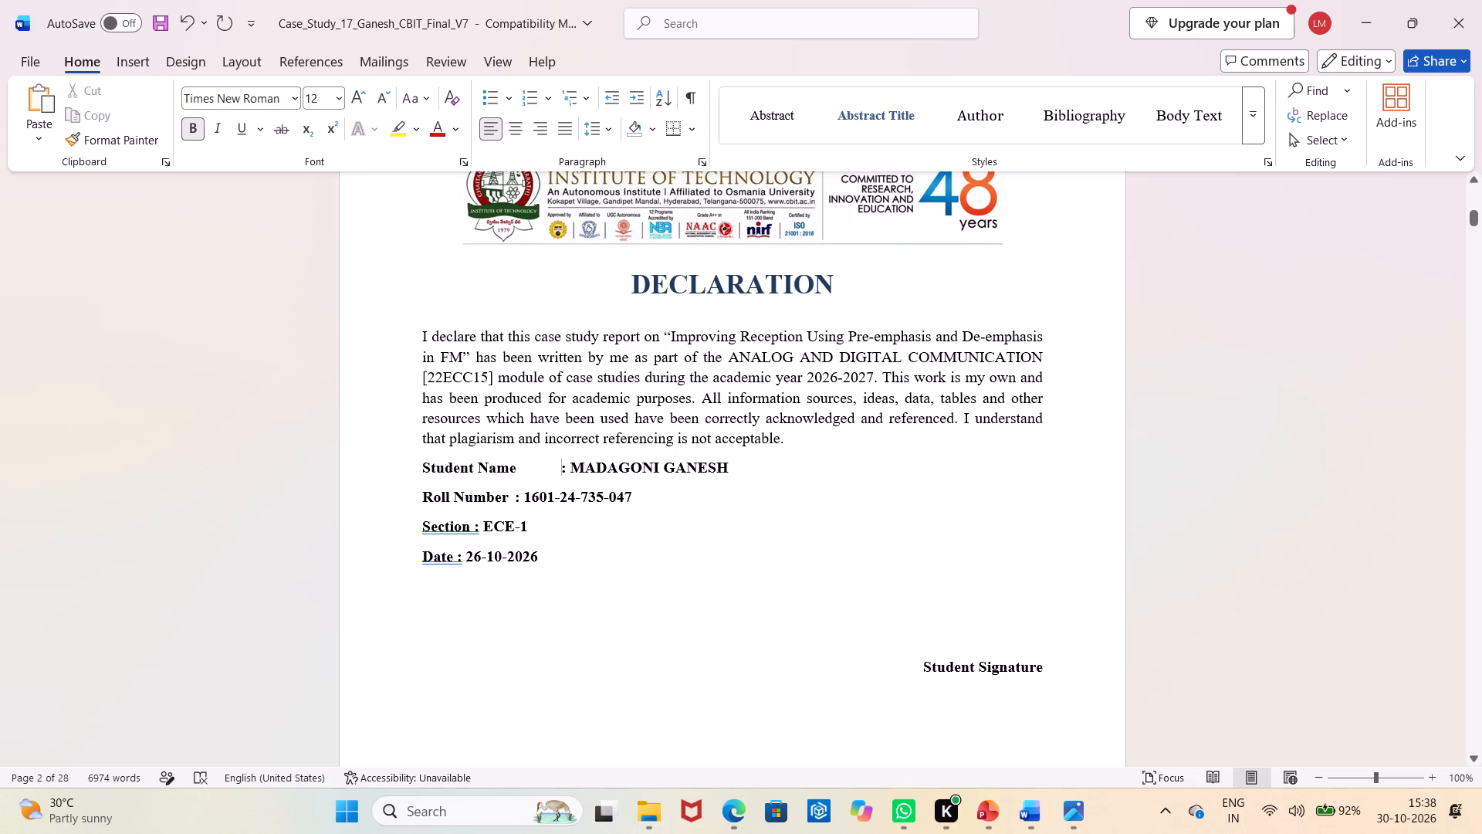
pyautogui.press('Tab')
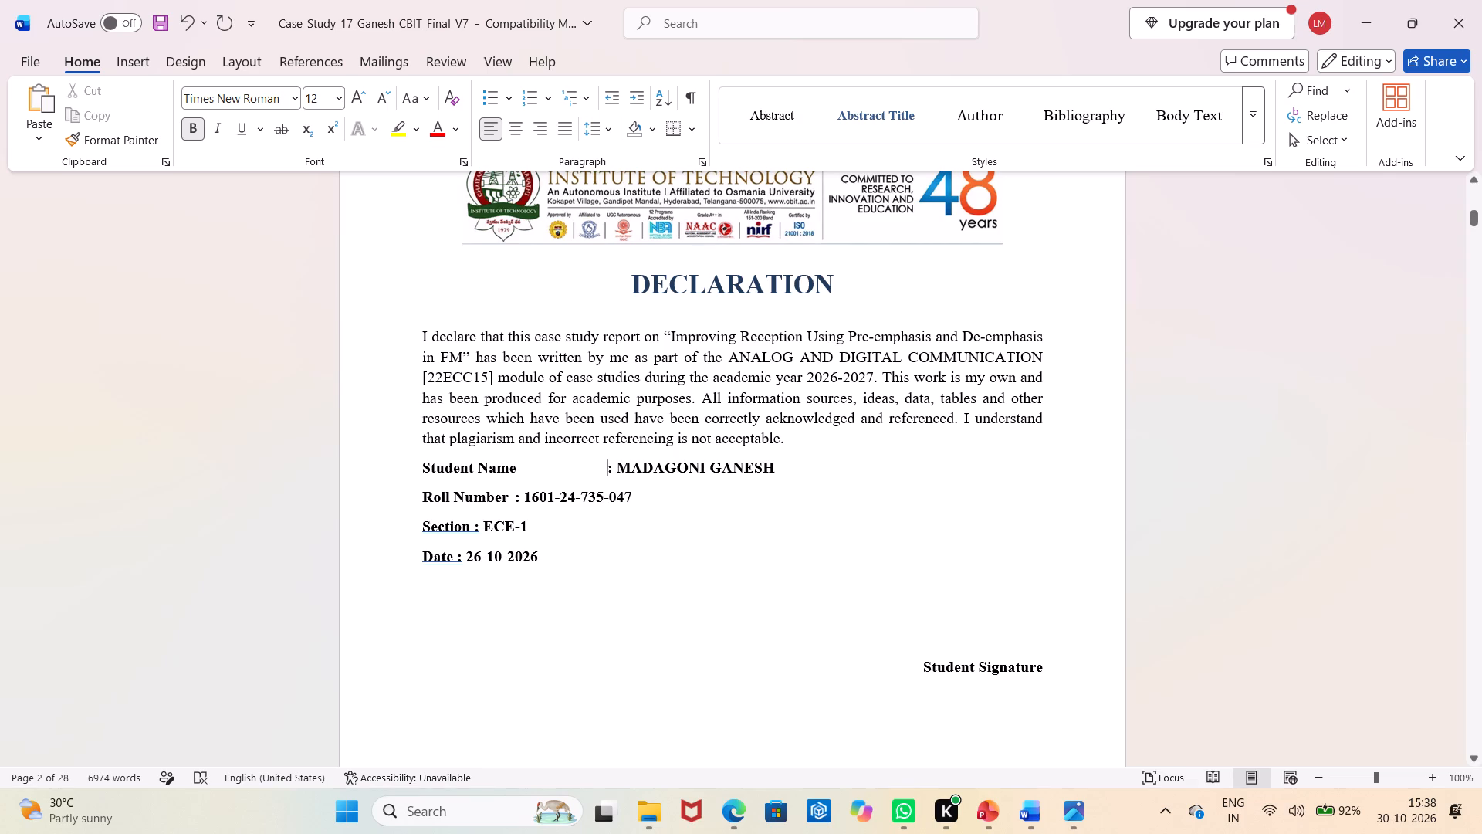
pyautogui.press('Tab')
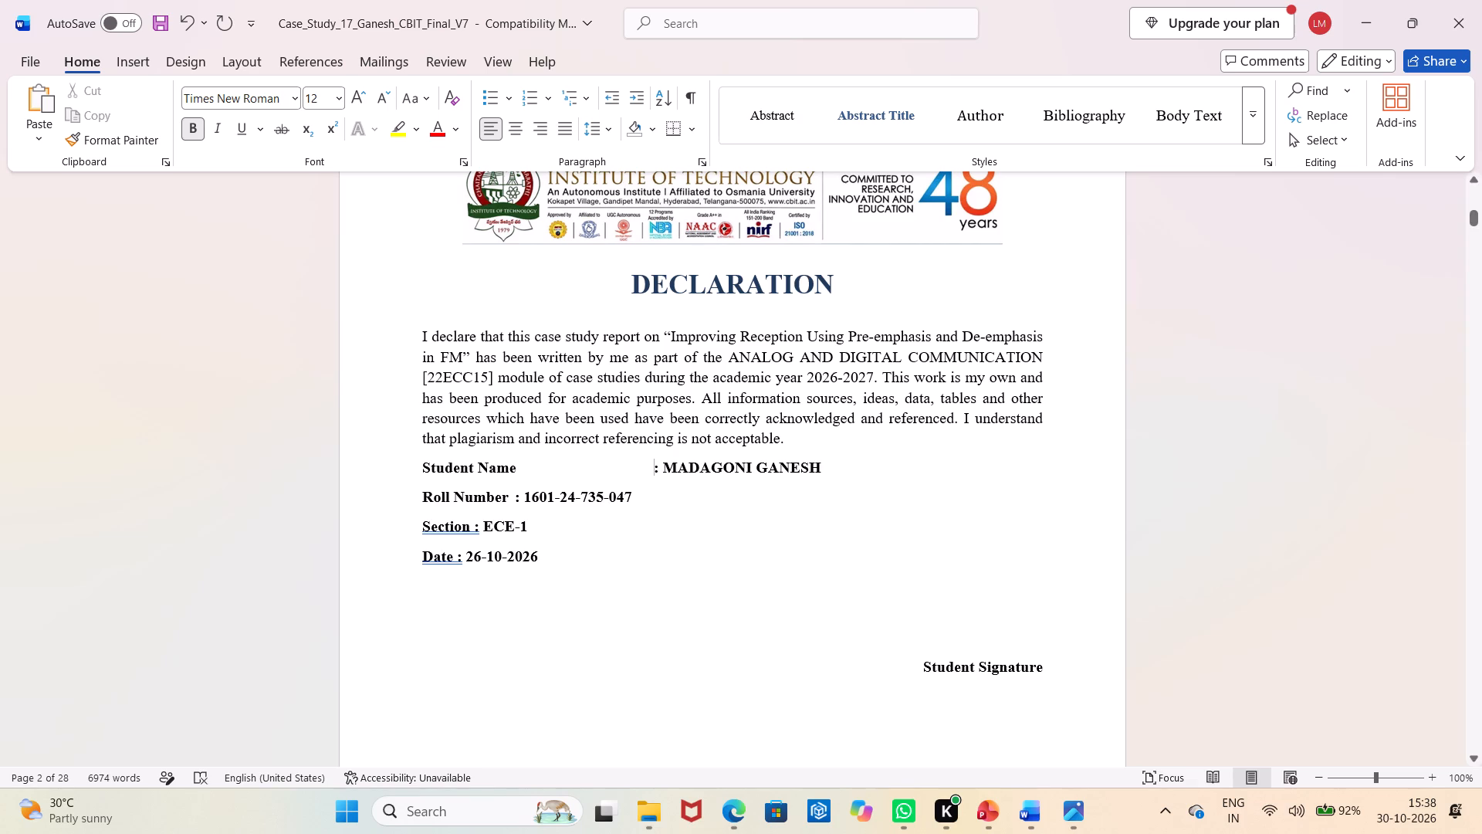
pyautogui.press('BackSpace')
pyautogui.press('BackSpace')
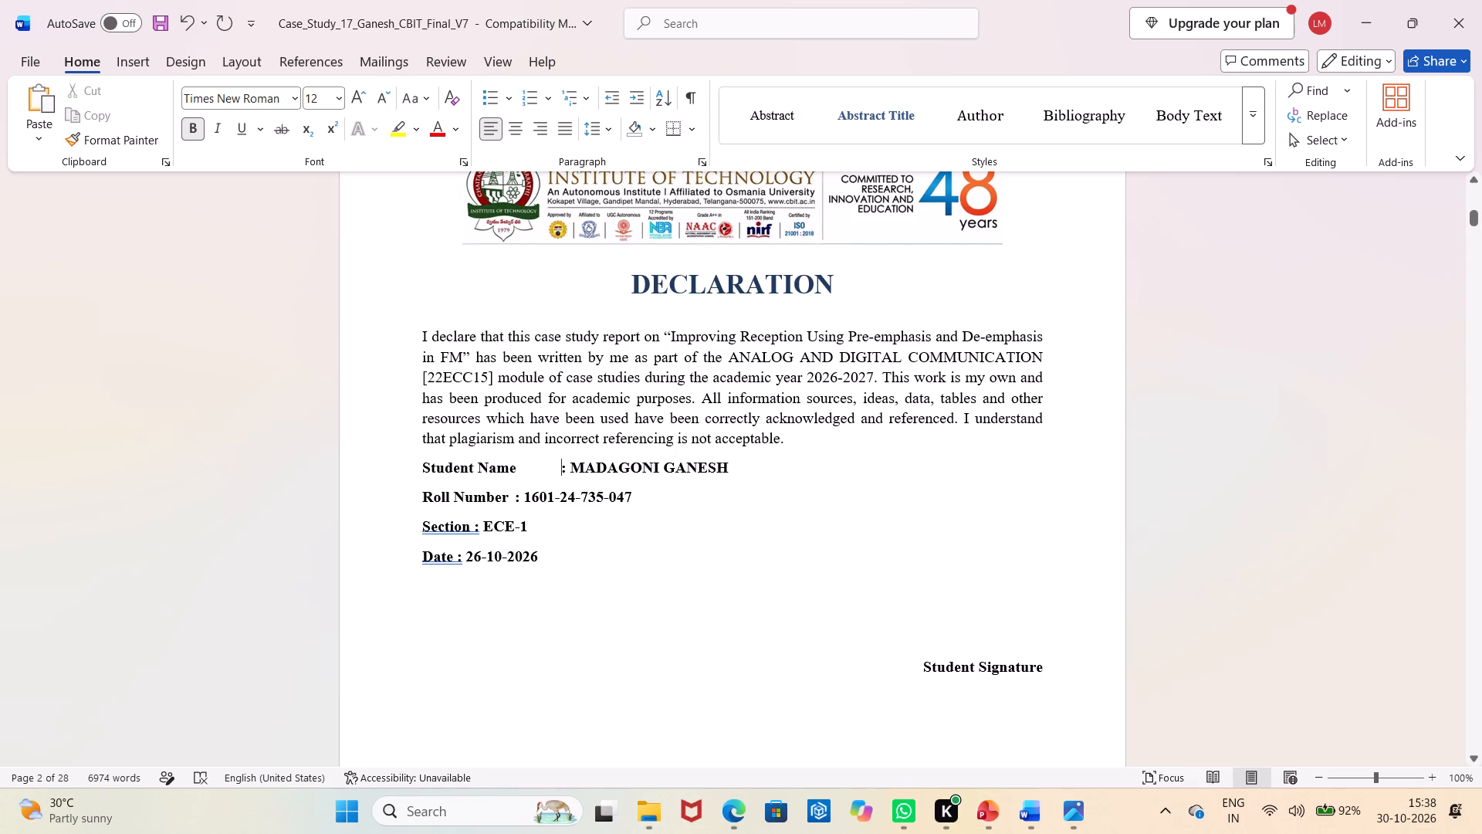
# Insert tab spacing before the Roll Number, Section and Date colons so they line up with the Student Name colon.
pyautogui.click(507, 491)
pyautogui.press('Right')
pyautogui.press('Tab')
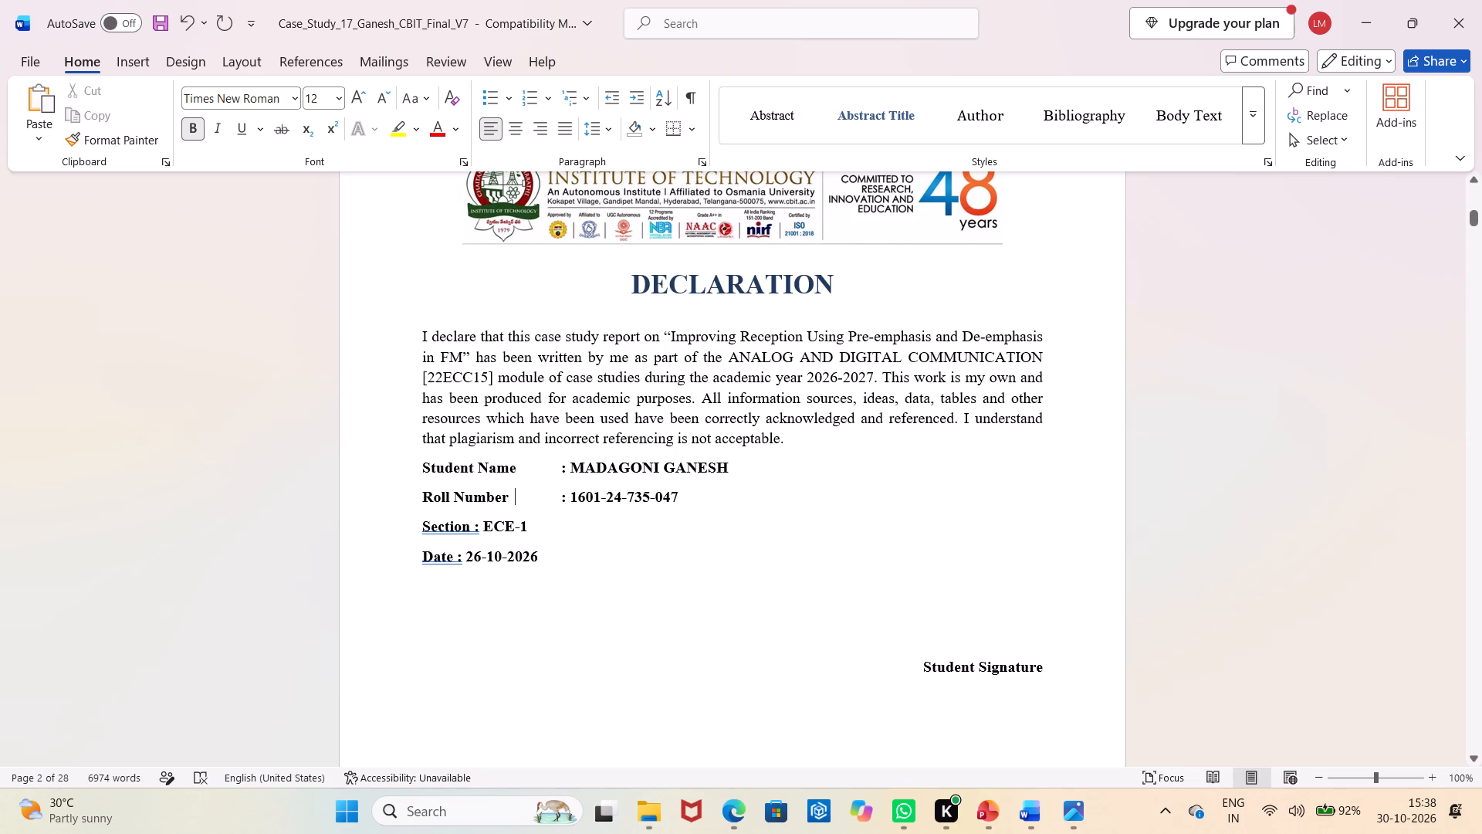
pyautogui.click(473, 524)
pyautogui.press('BackSpace')
pyautogui.press('Tab')
pyautogui.press('Tab')
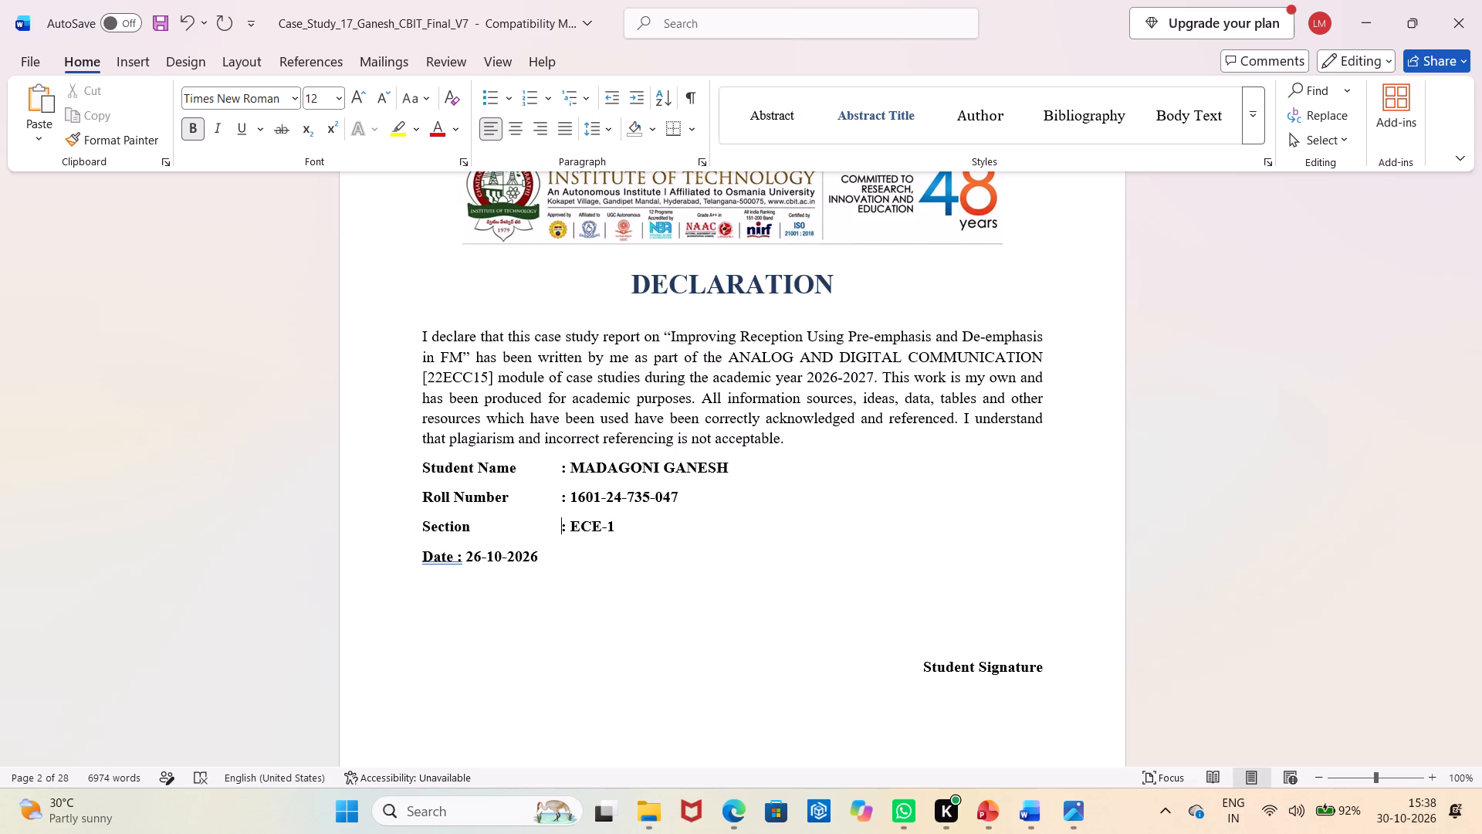
pyautogui.click(457, 562)
pyautogui.press('Tab')
pyautogui.press('Tab')
pyautogui.press('Tab')
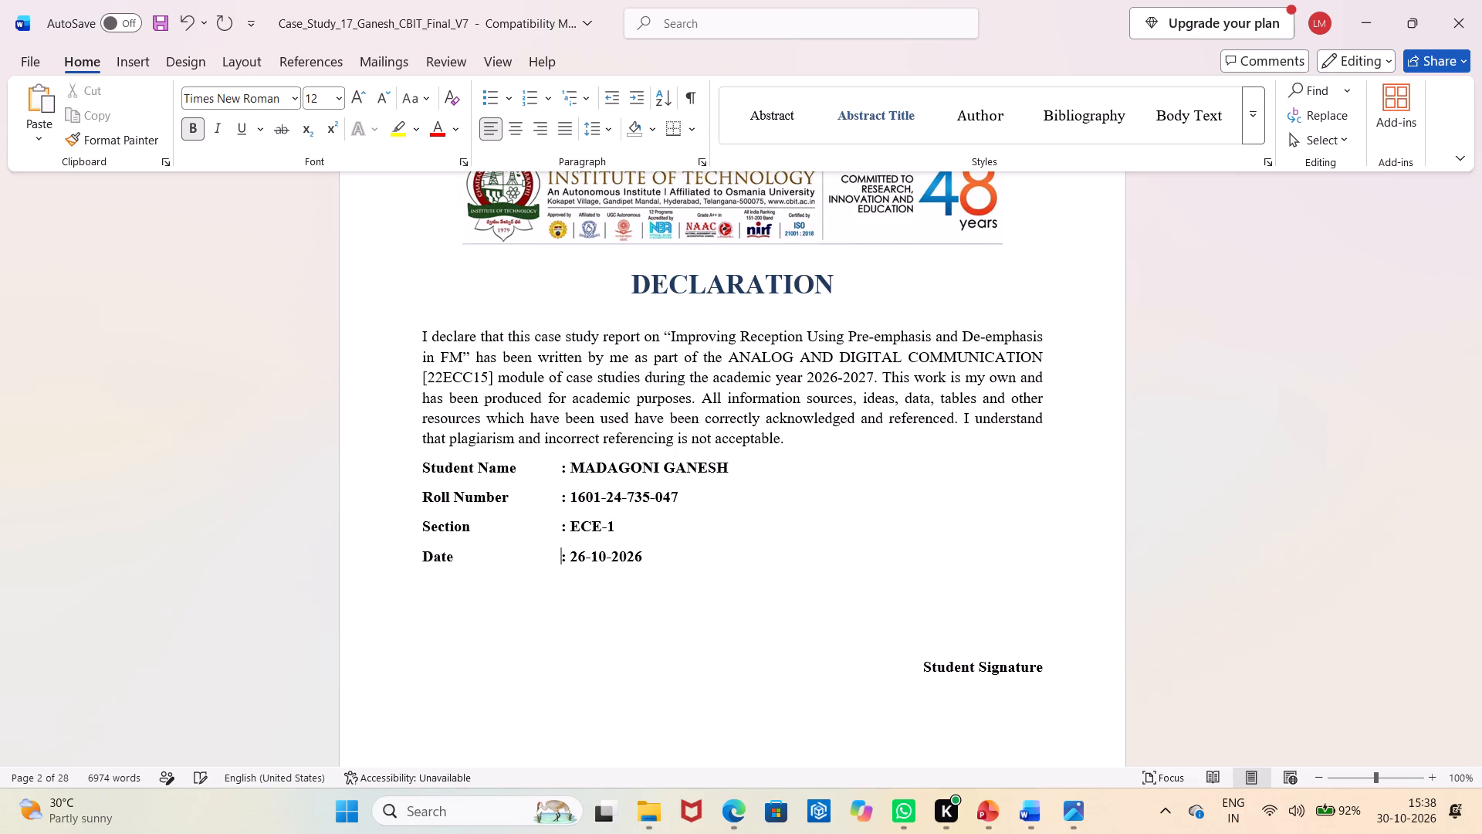
# Apply a ½ pt solid-line page border on all four sides of the whole document.
pyautogui.scroll(-4, 634, 625)
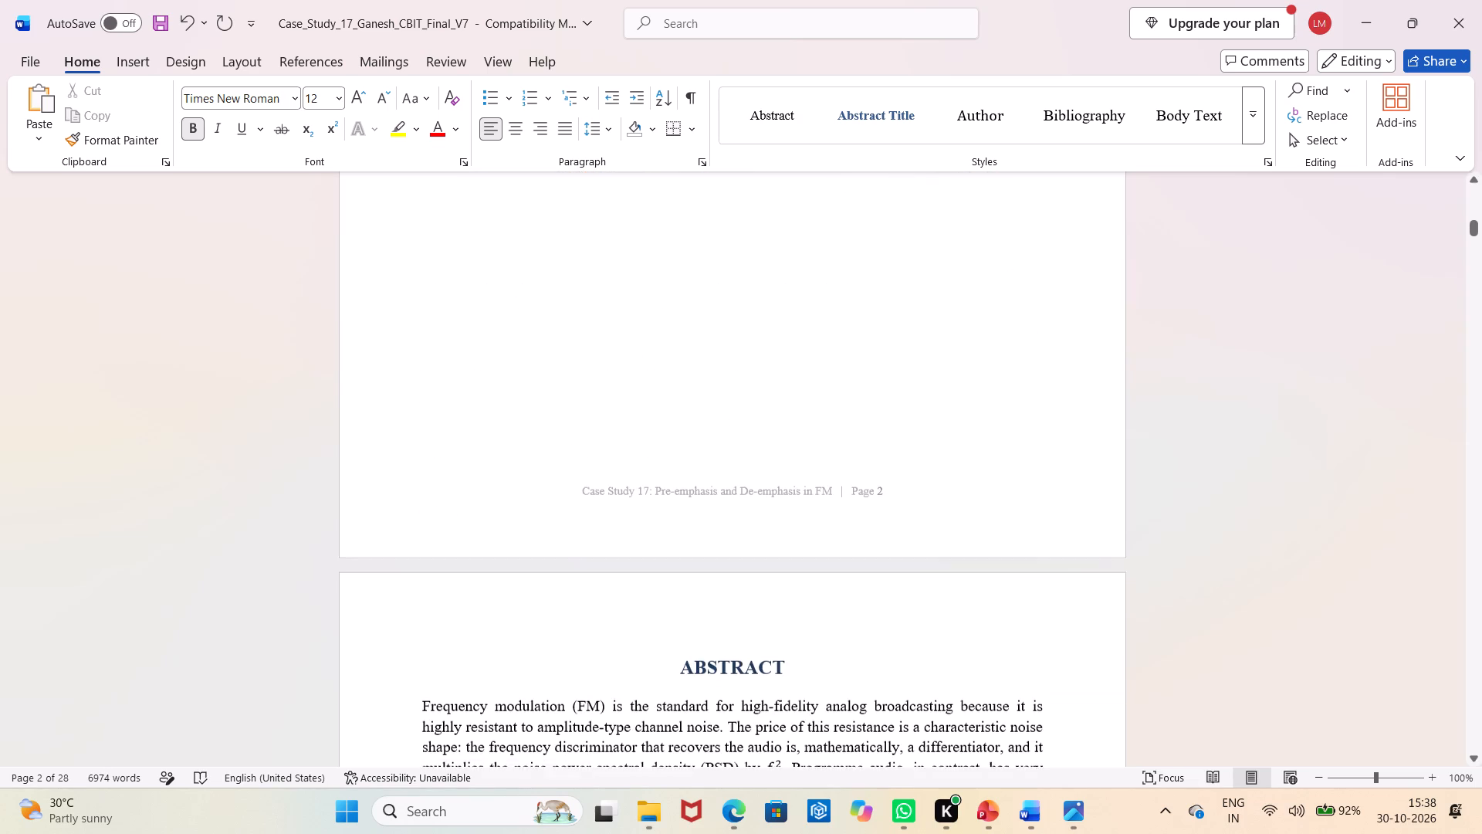
pyautogui.scroll(-4, 634, 625)
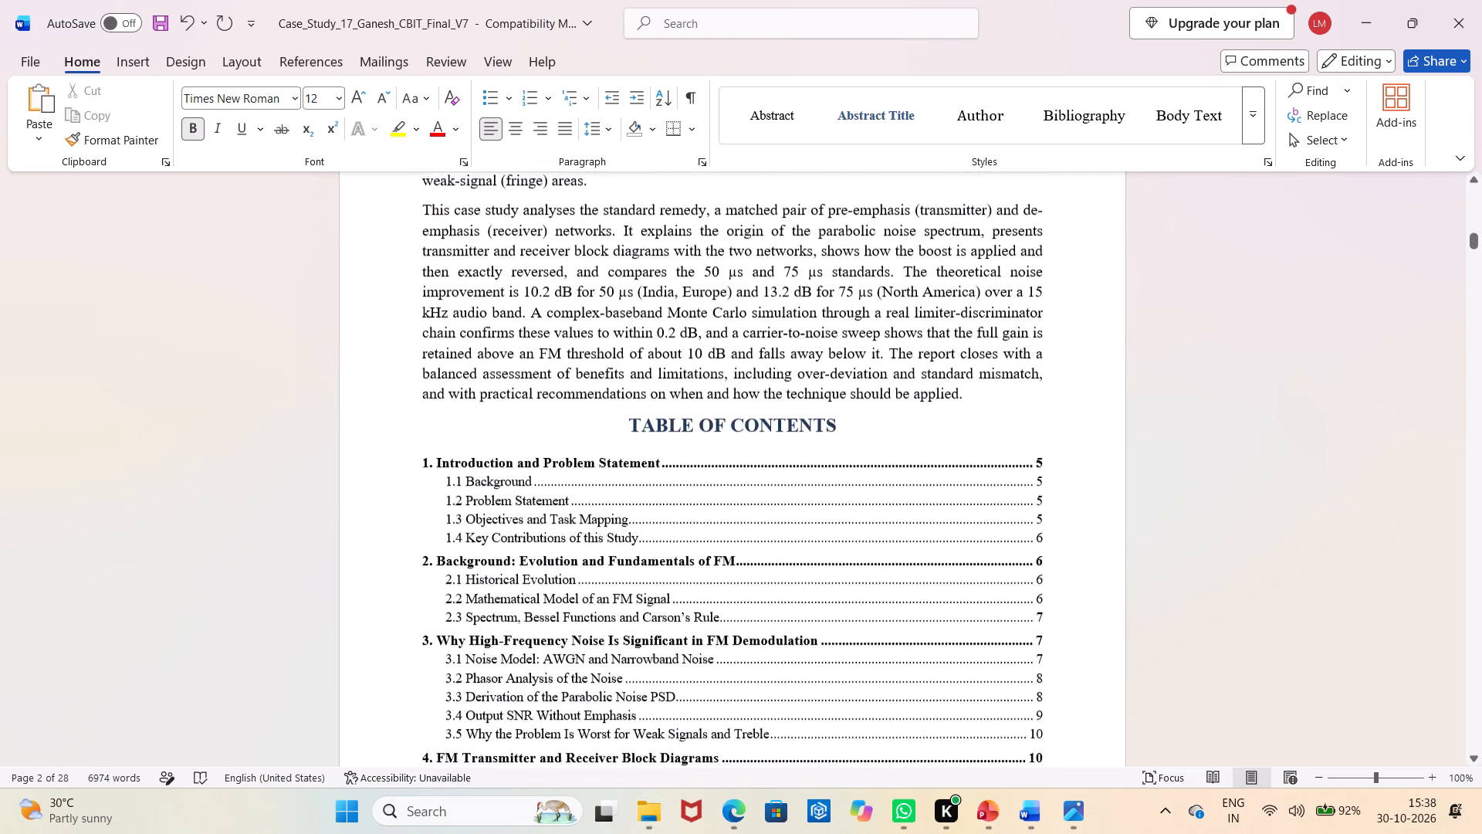
pyautogui.scroll(-3, 634, 625)
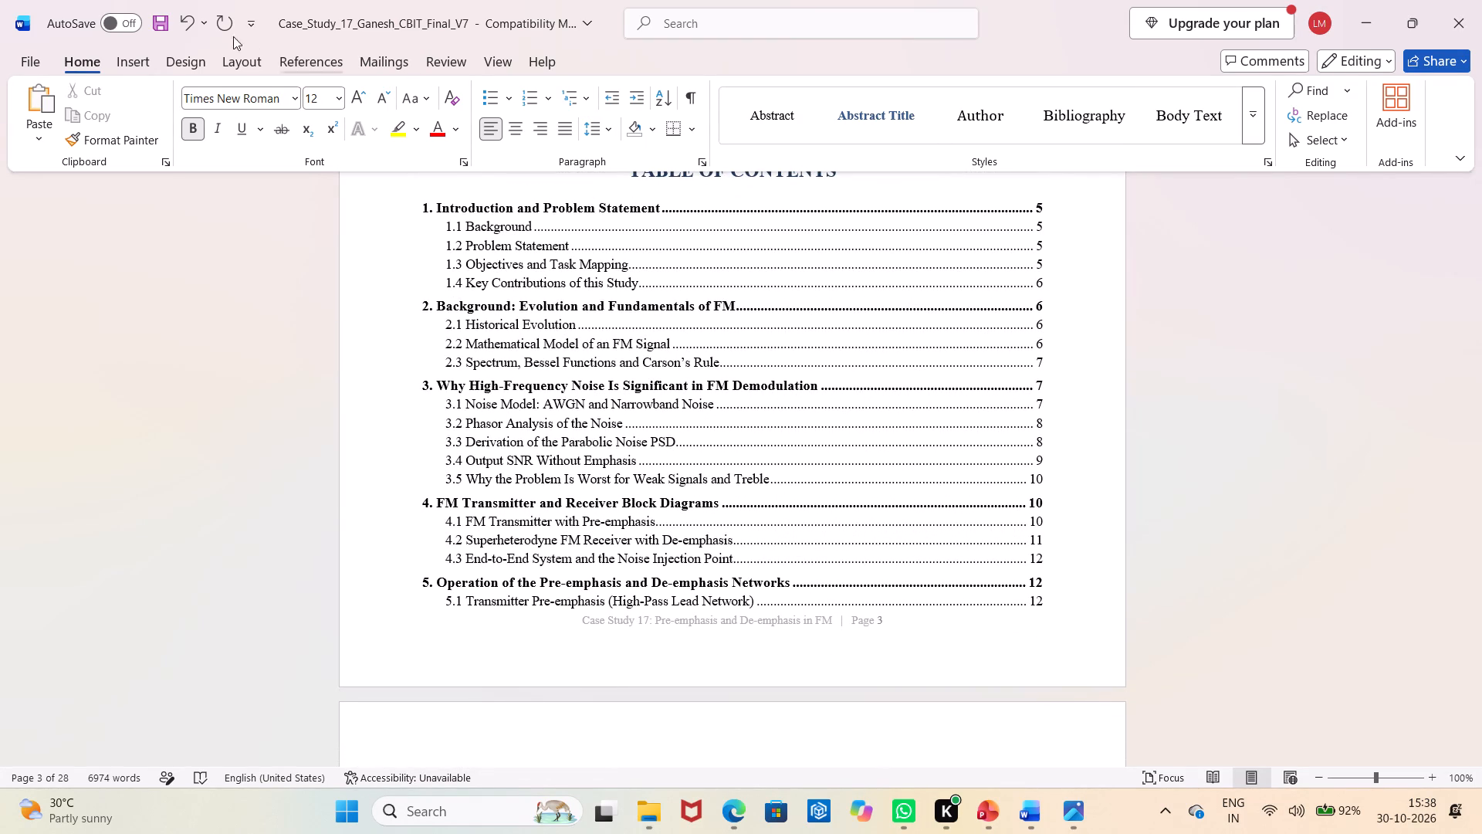
pyautogui.click(133, 59)
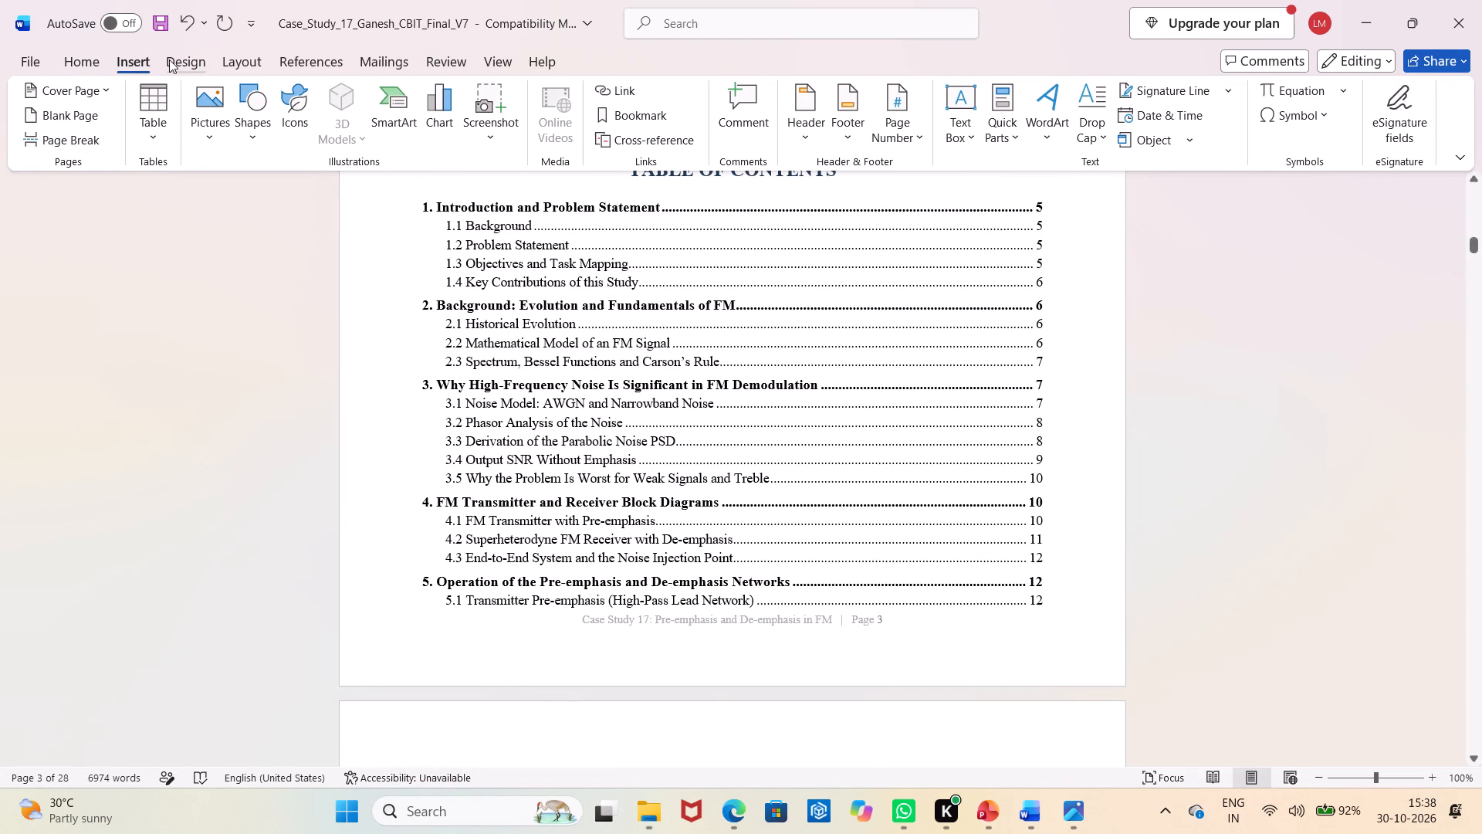
pyautogui.click(169, 59)
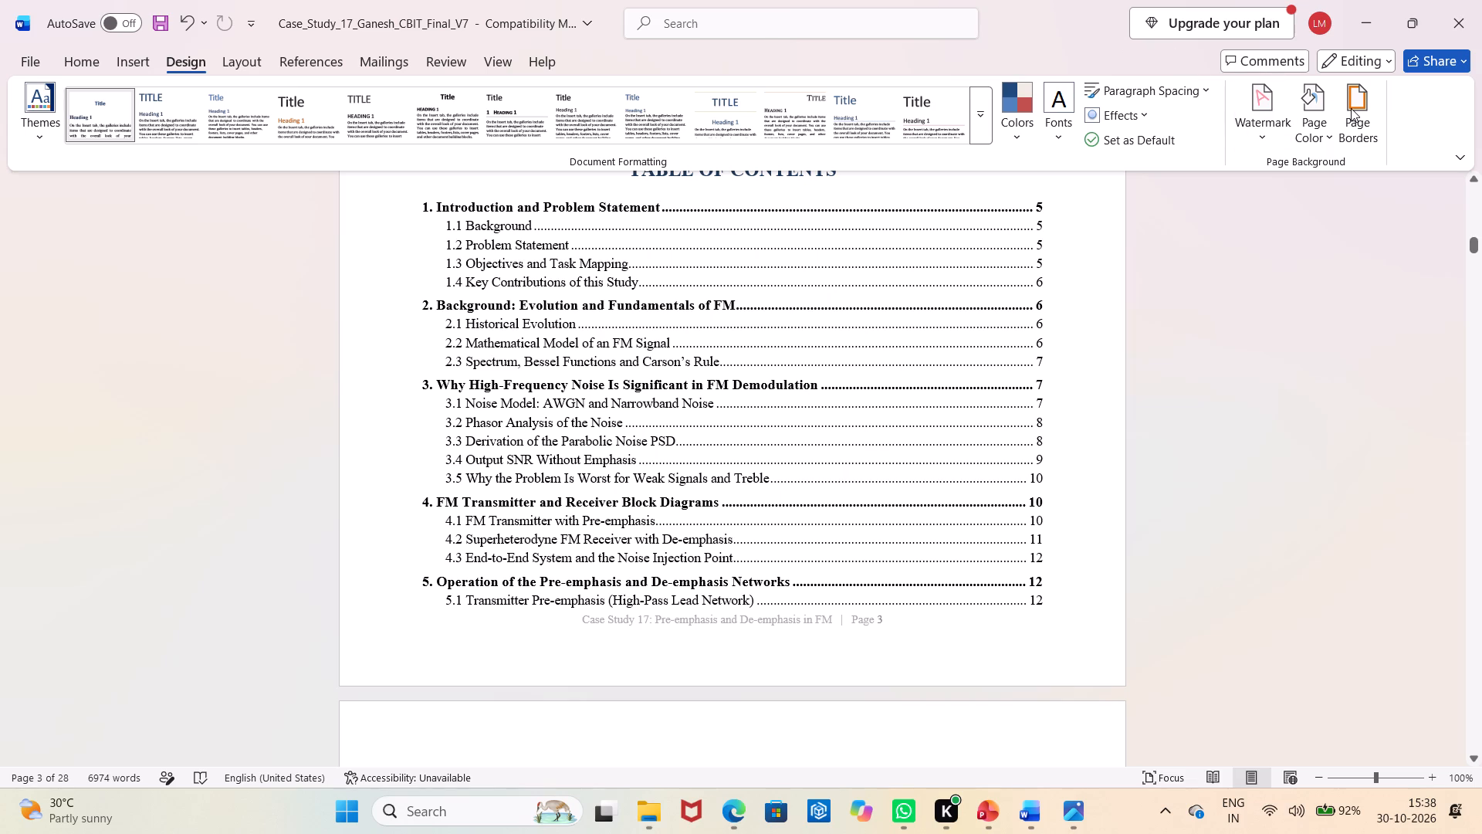
pyautogui.click(1352, 108)
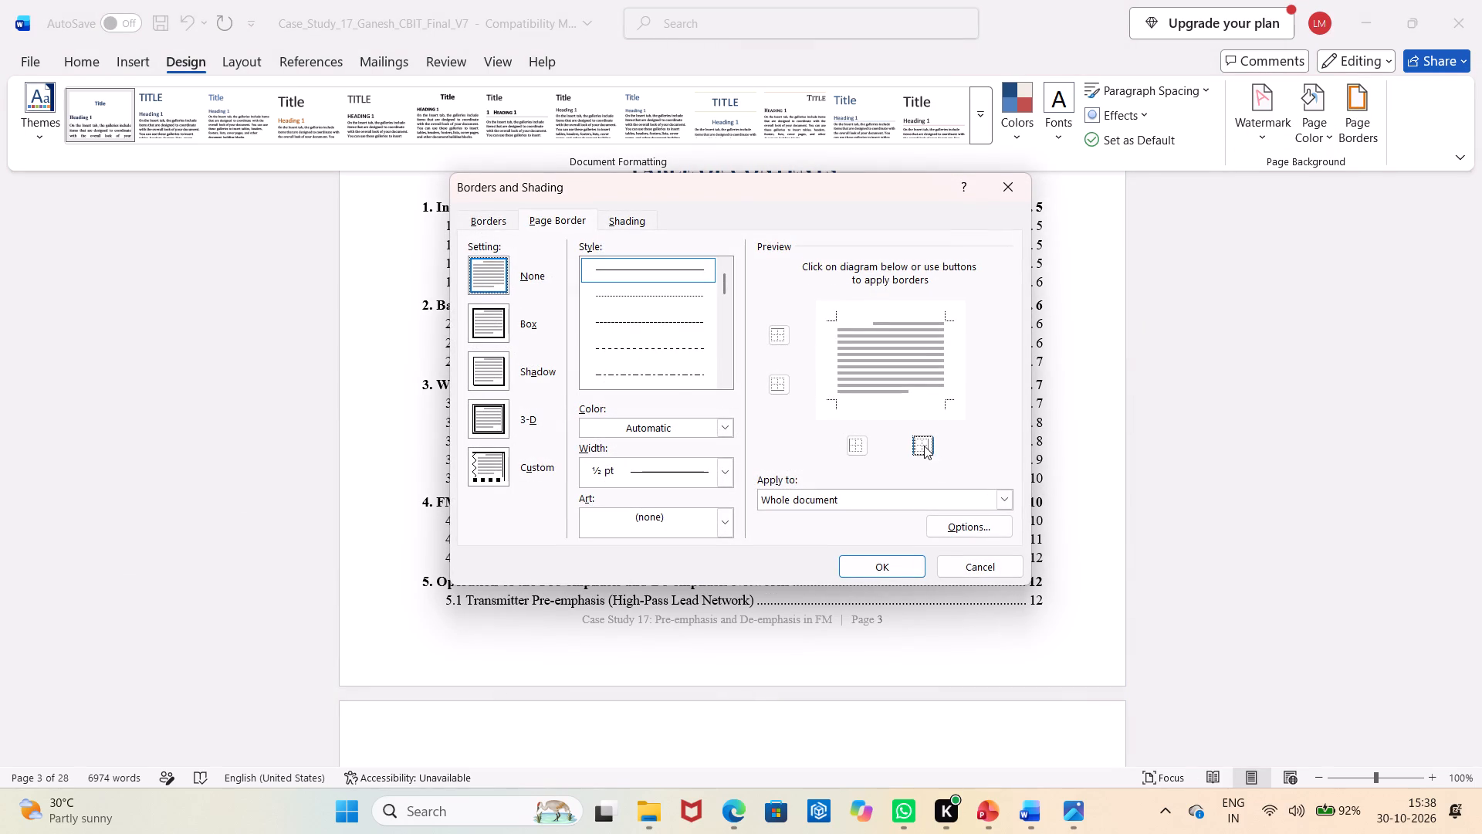
pyautogui.click(924, 446)
pyautogui.click(853, 447)
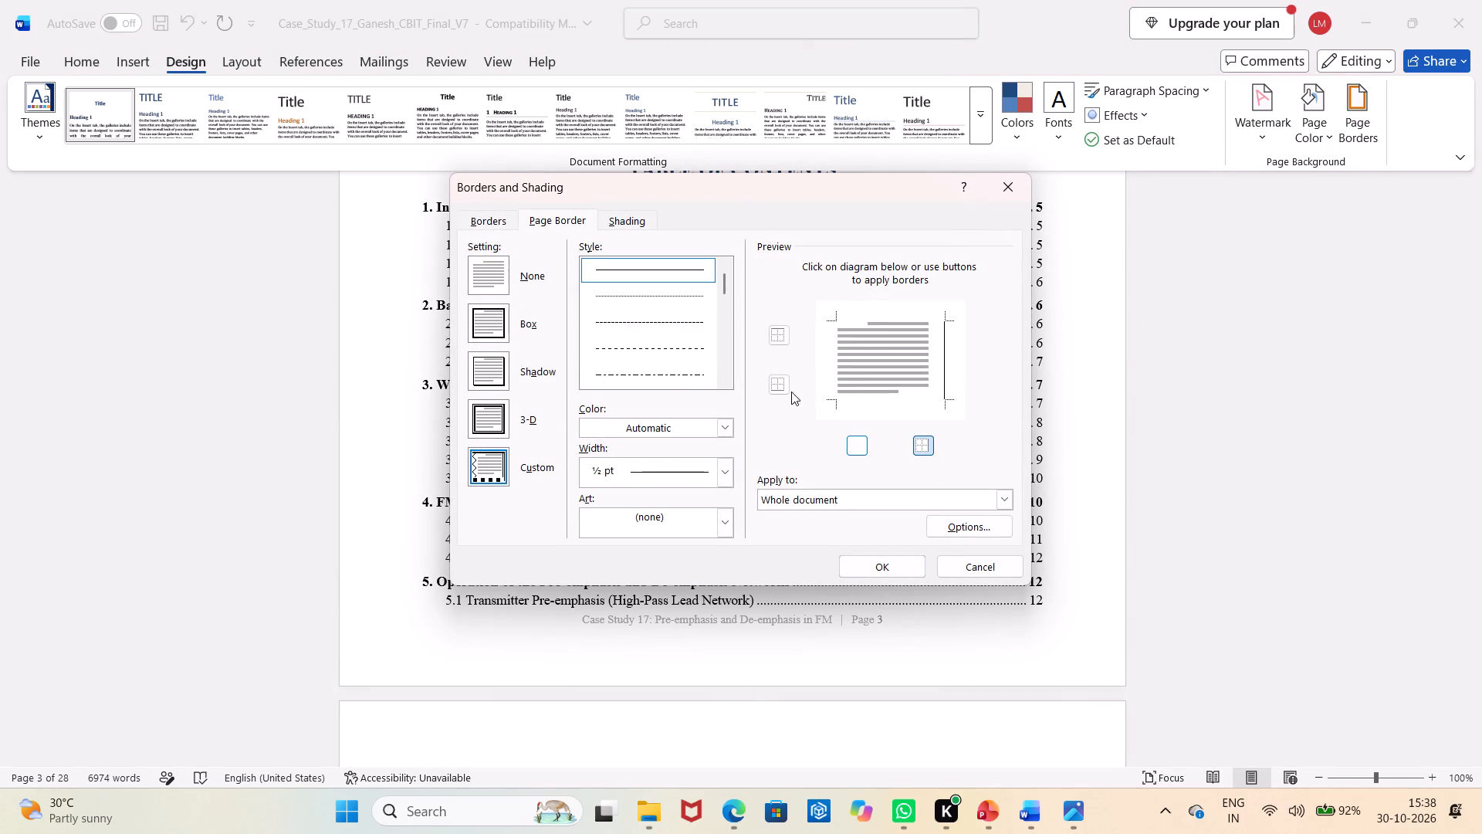
pyautogui.click(780, 387)
pyautogui.click(784, 335)
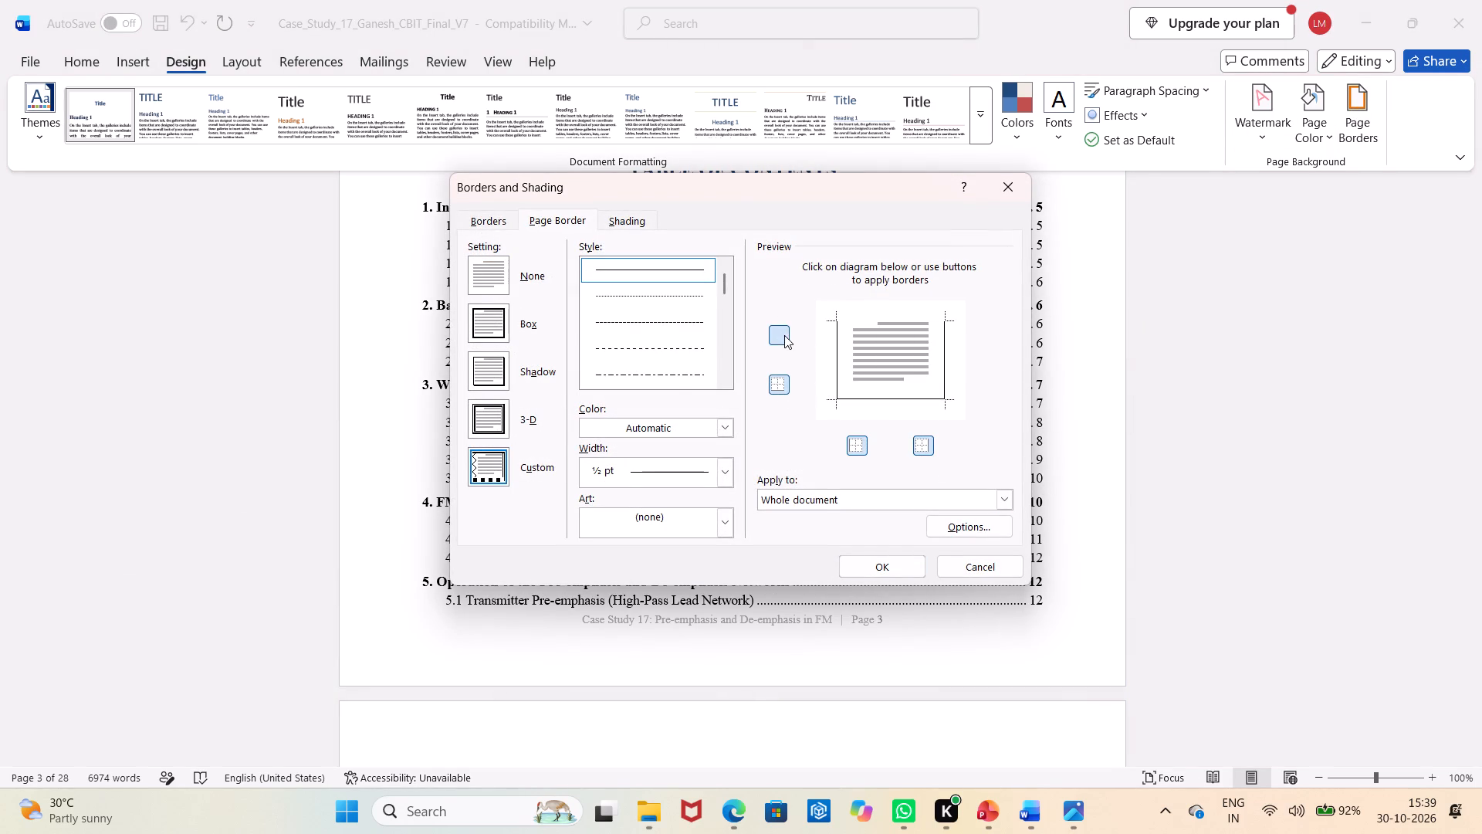
pyautogui.click(875, 567)
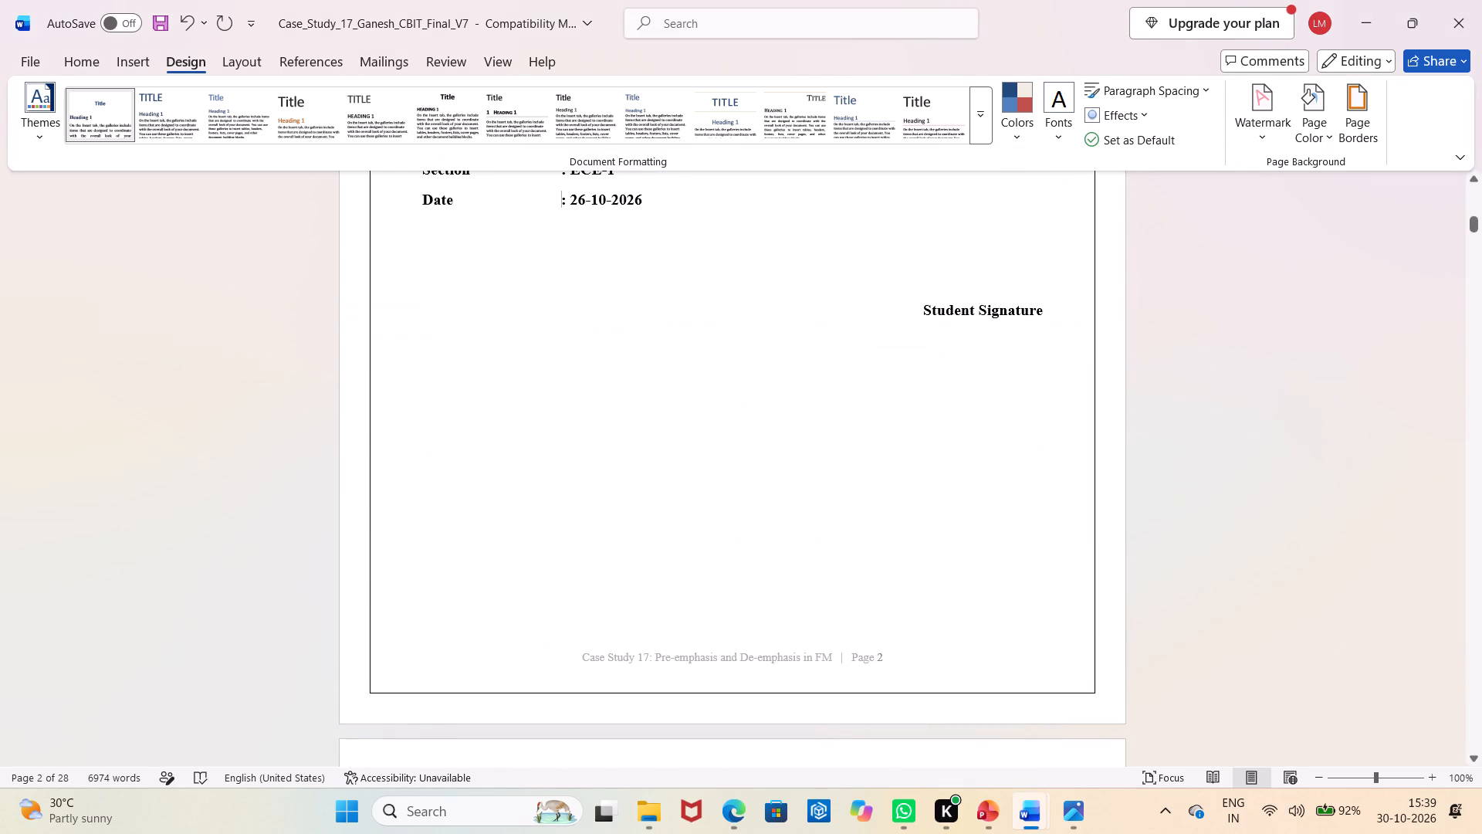
# Check the page border across the cover, Declaration, Abstract and Table of Contents pages.
pyautogui.scroll(6, 837, 495)
pyautogui.scroll(-4, 837, 495)
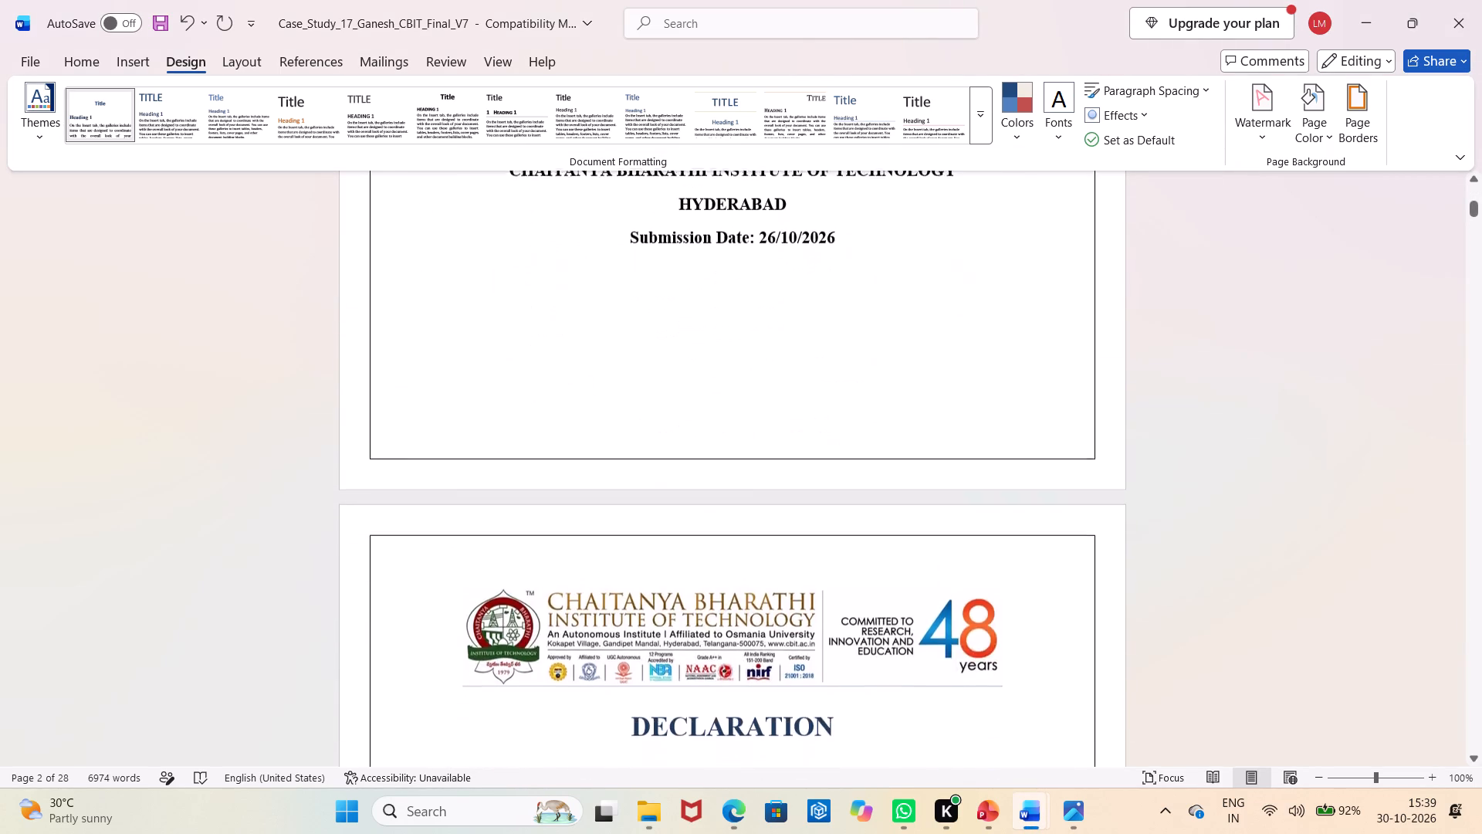
pyautogui.scroll(-6, 837, 495)
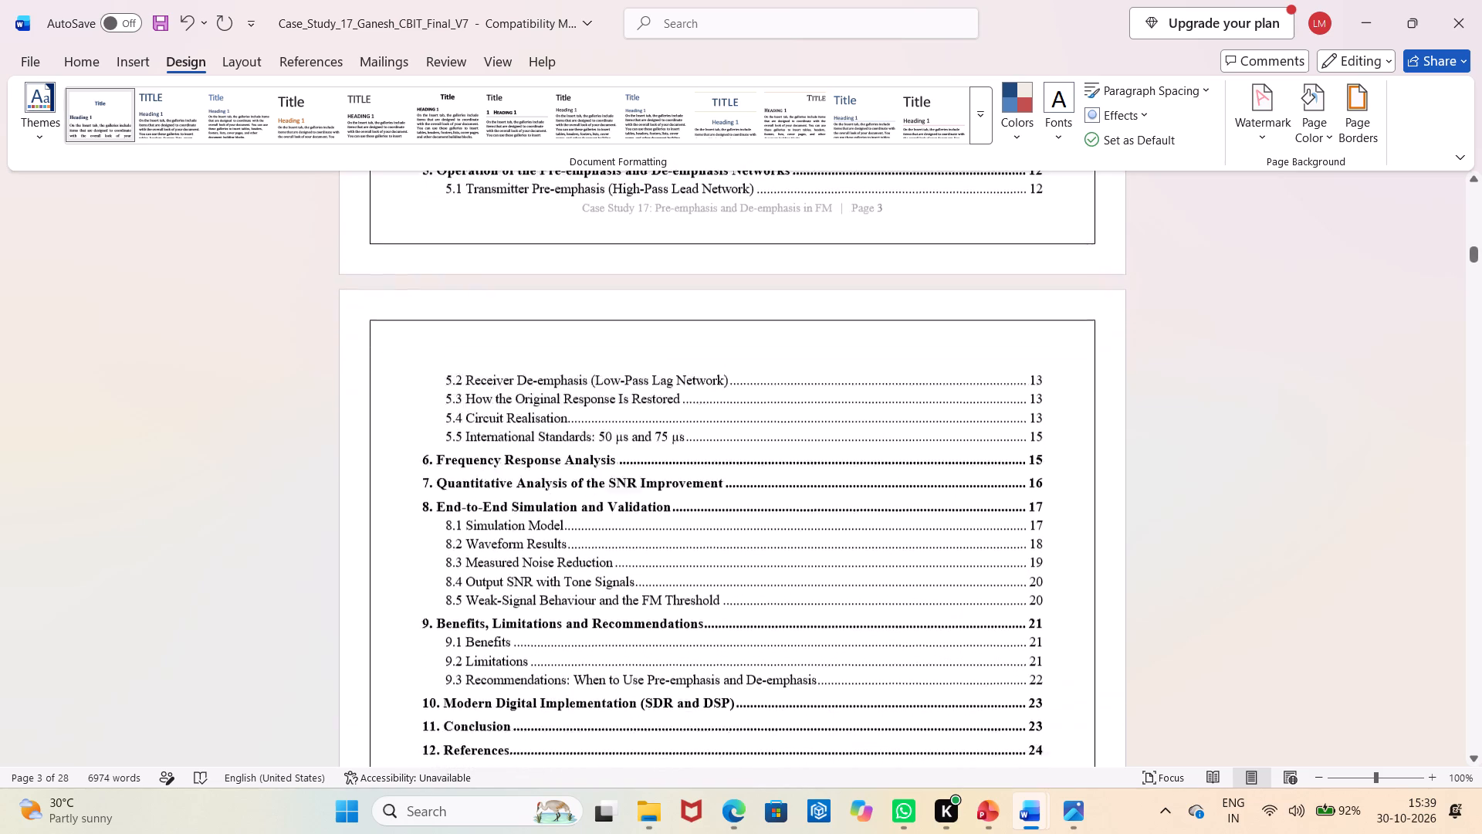
pyautogui.scroll(-2, 837, 495)
pyautogui.scroll(6, 837, 495)
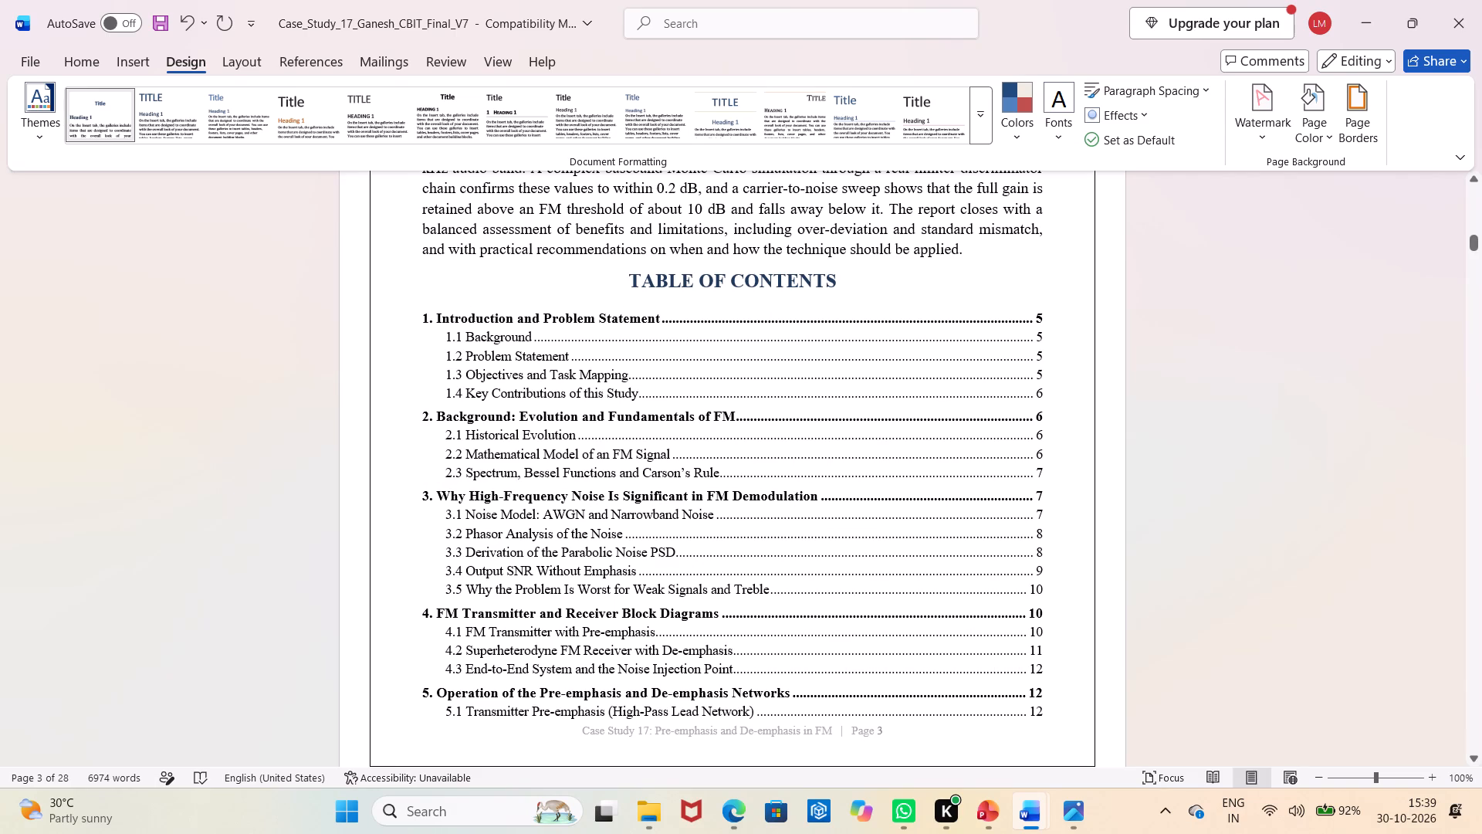
# Insert blank lines above the Table of Contents heading to move it further down from the Abstract text.
pyautogui.click(618, 273)
pyautogui.press('Return')
pyautogui.press('Return')
pyautogui.press('Return')
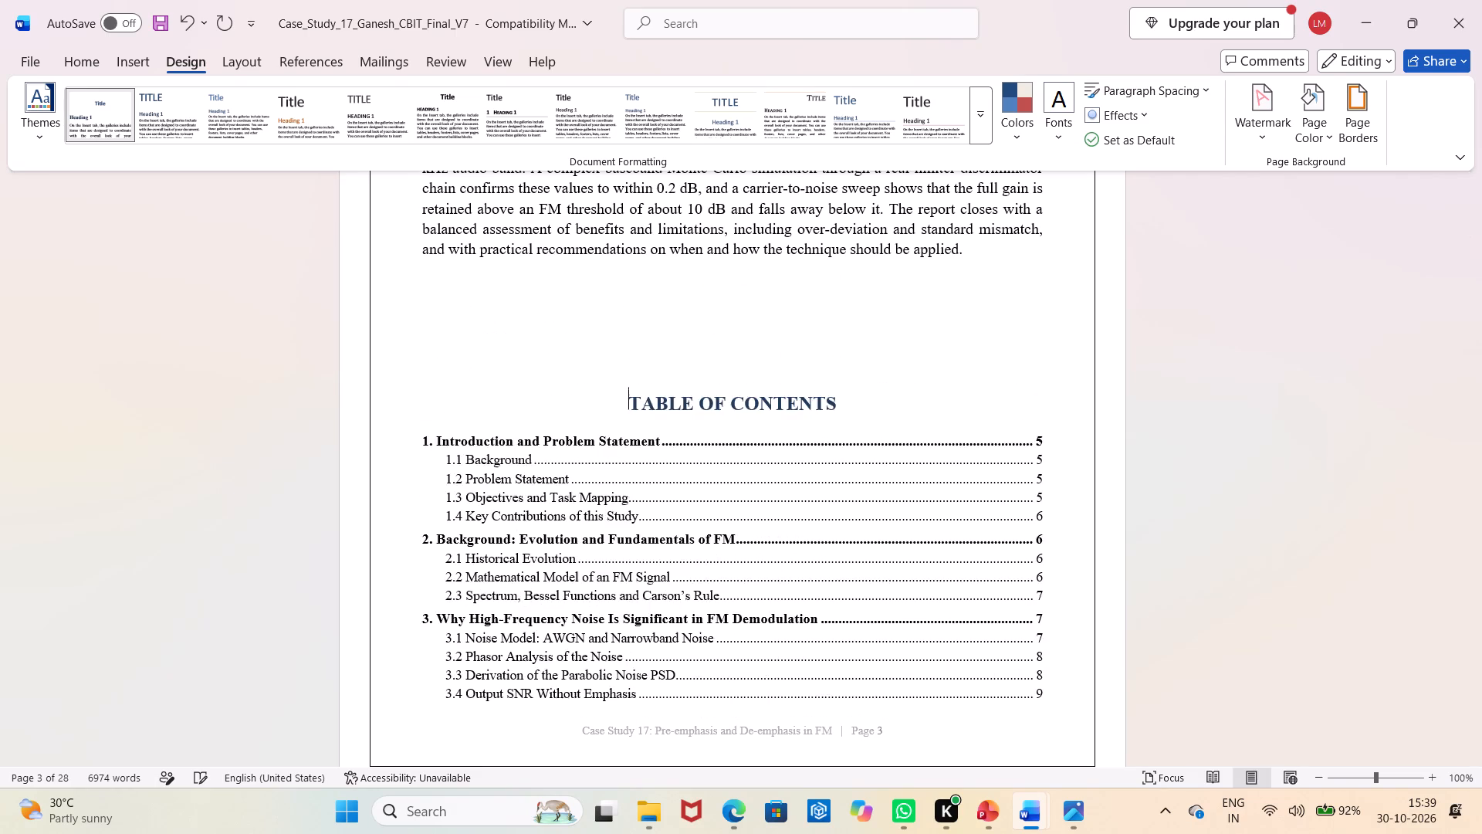
pyautogui.press('Return')
pyautogui.press('Return')
pyautogui.press('Return')
pyautogui.press('Return')
pyautogui.press('Return')
pyautogui.press('Return')
pyautogui.press('Return')
pyautogui.press('Return')
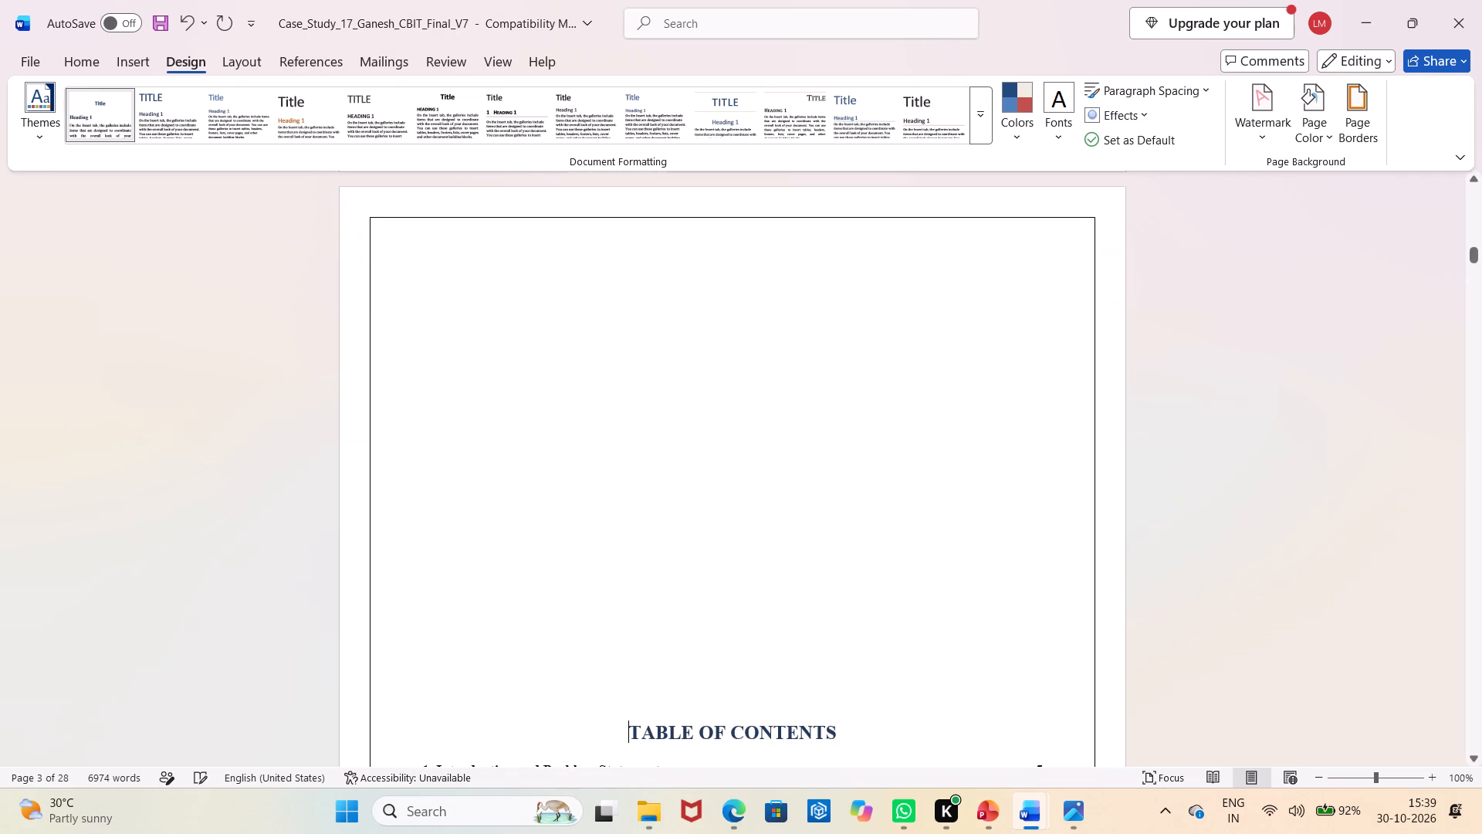
pyautogui.press('BackSpace')
pyautogui.press('BackSpace')
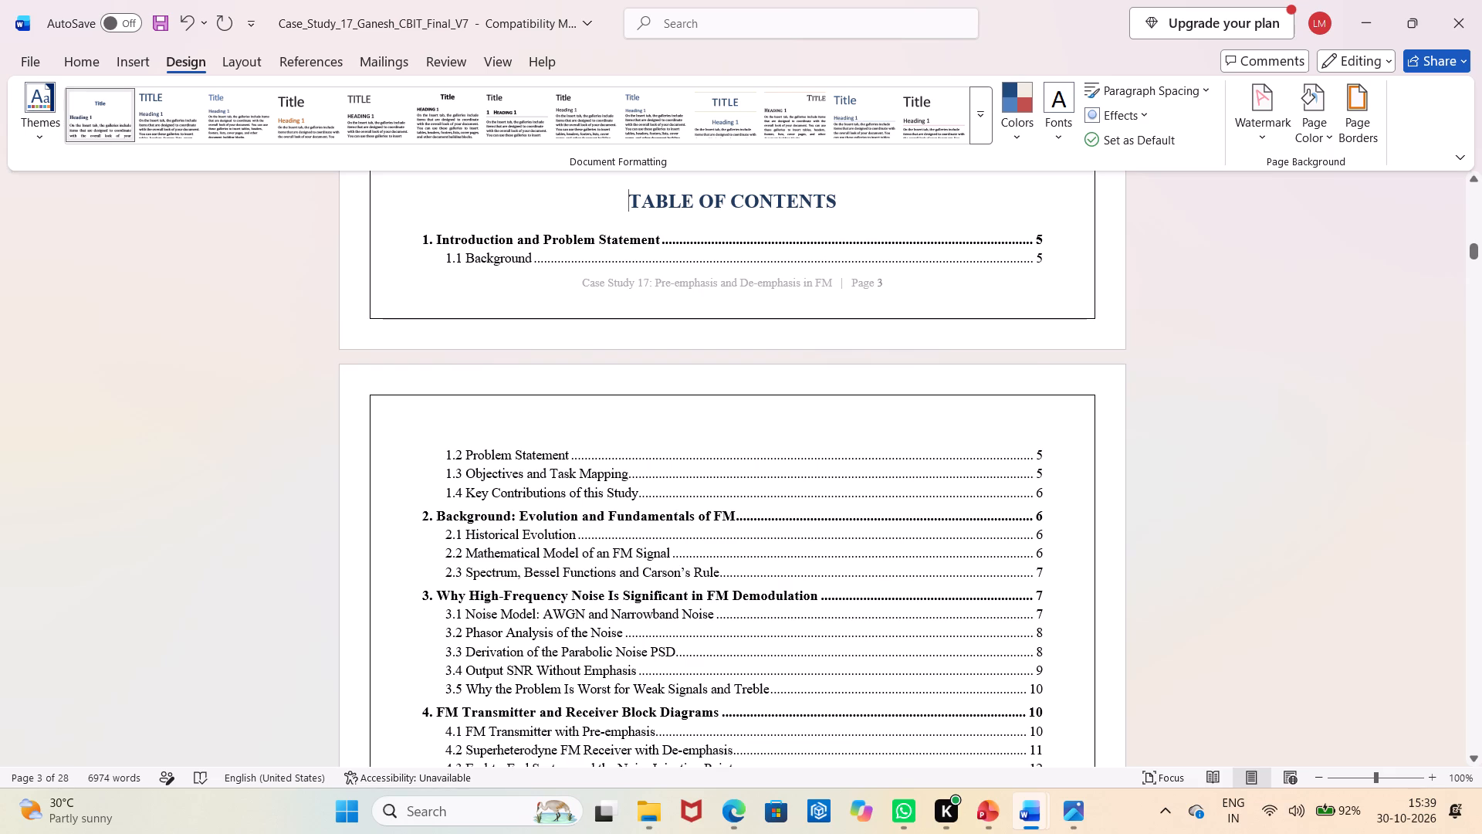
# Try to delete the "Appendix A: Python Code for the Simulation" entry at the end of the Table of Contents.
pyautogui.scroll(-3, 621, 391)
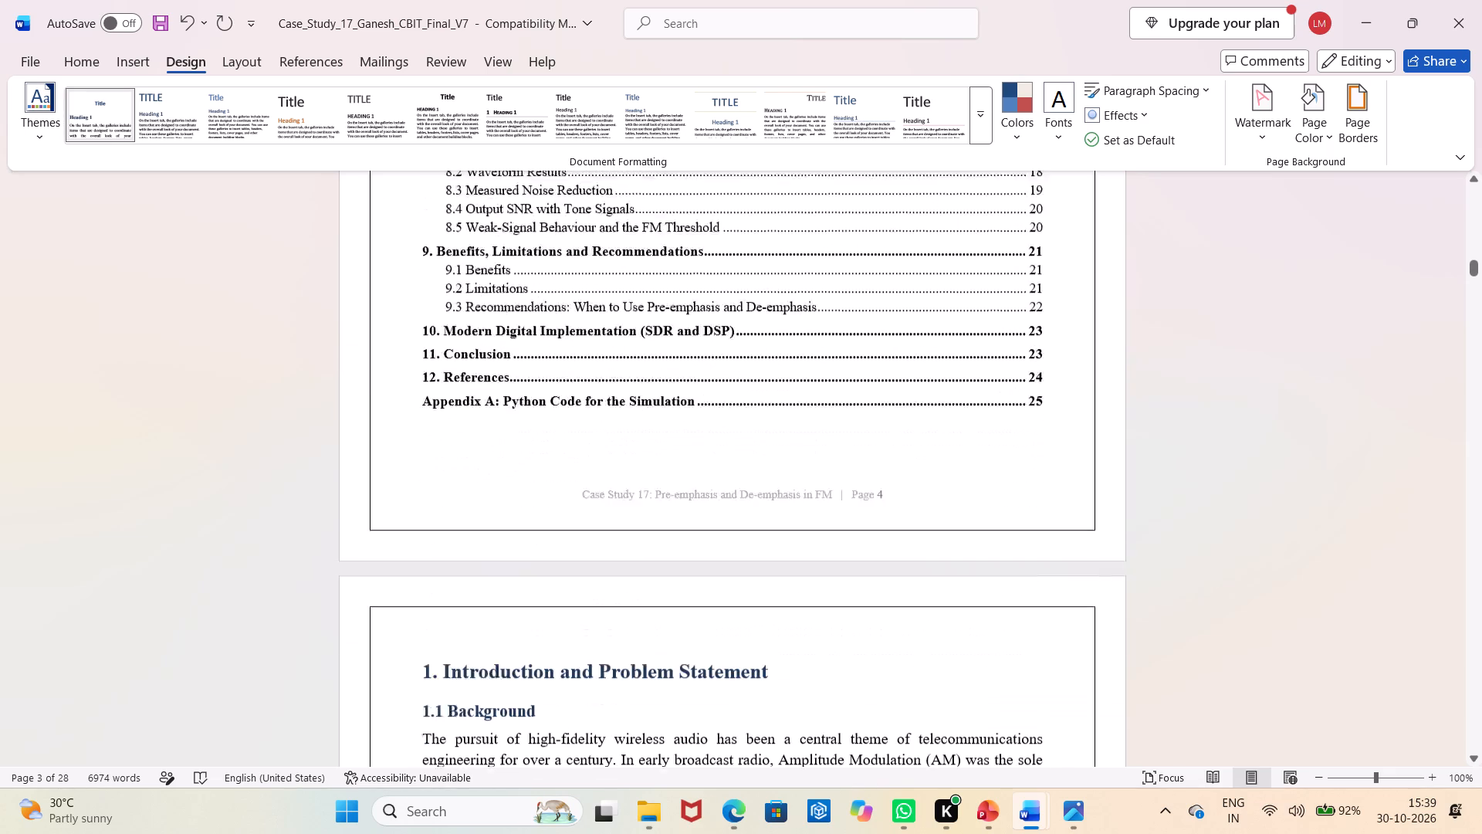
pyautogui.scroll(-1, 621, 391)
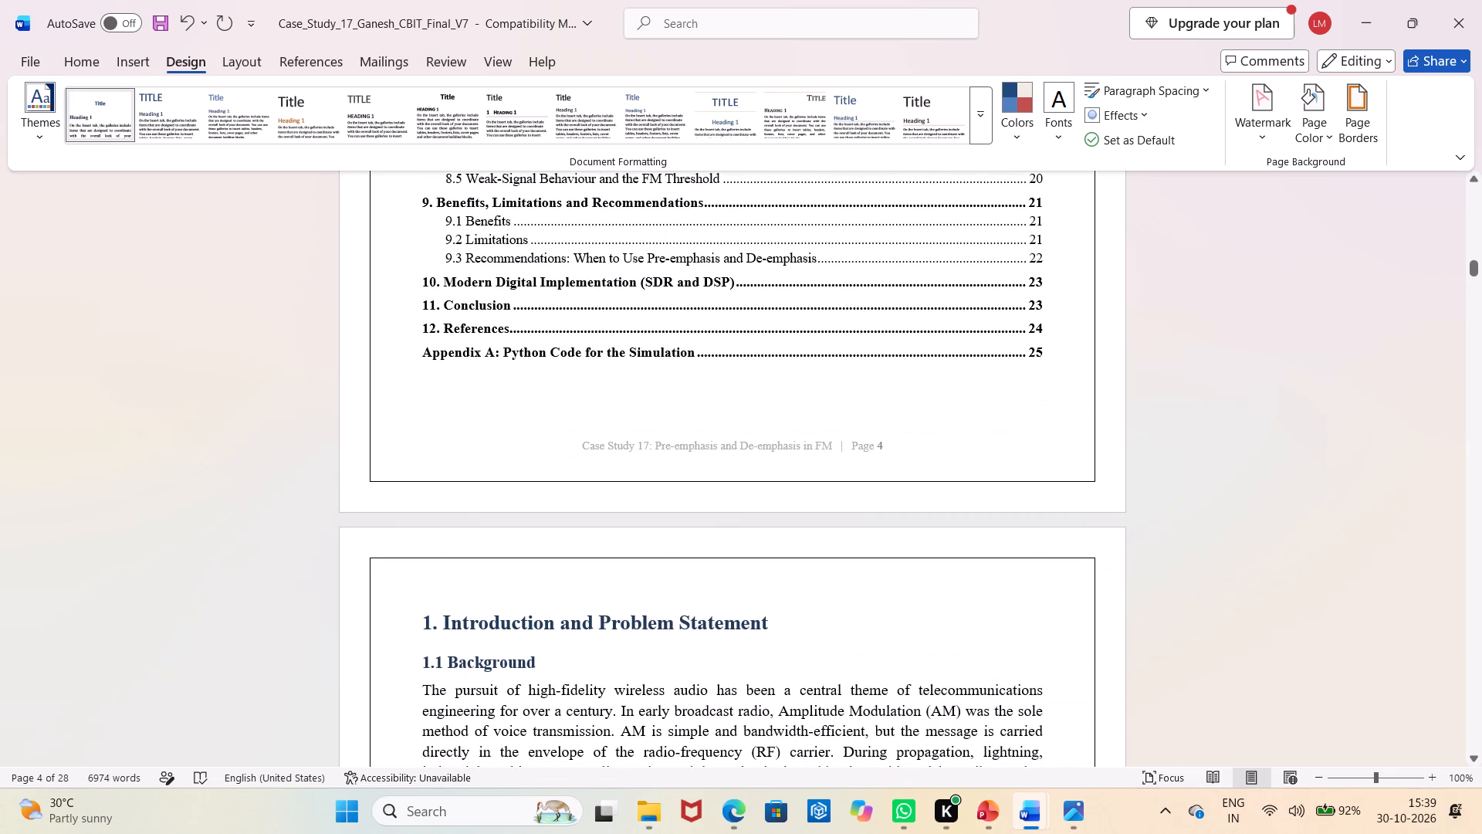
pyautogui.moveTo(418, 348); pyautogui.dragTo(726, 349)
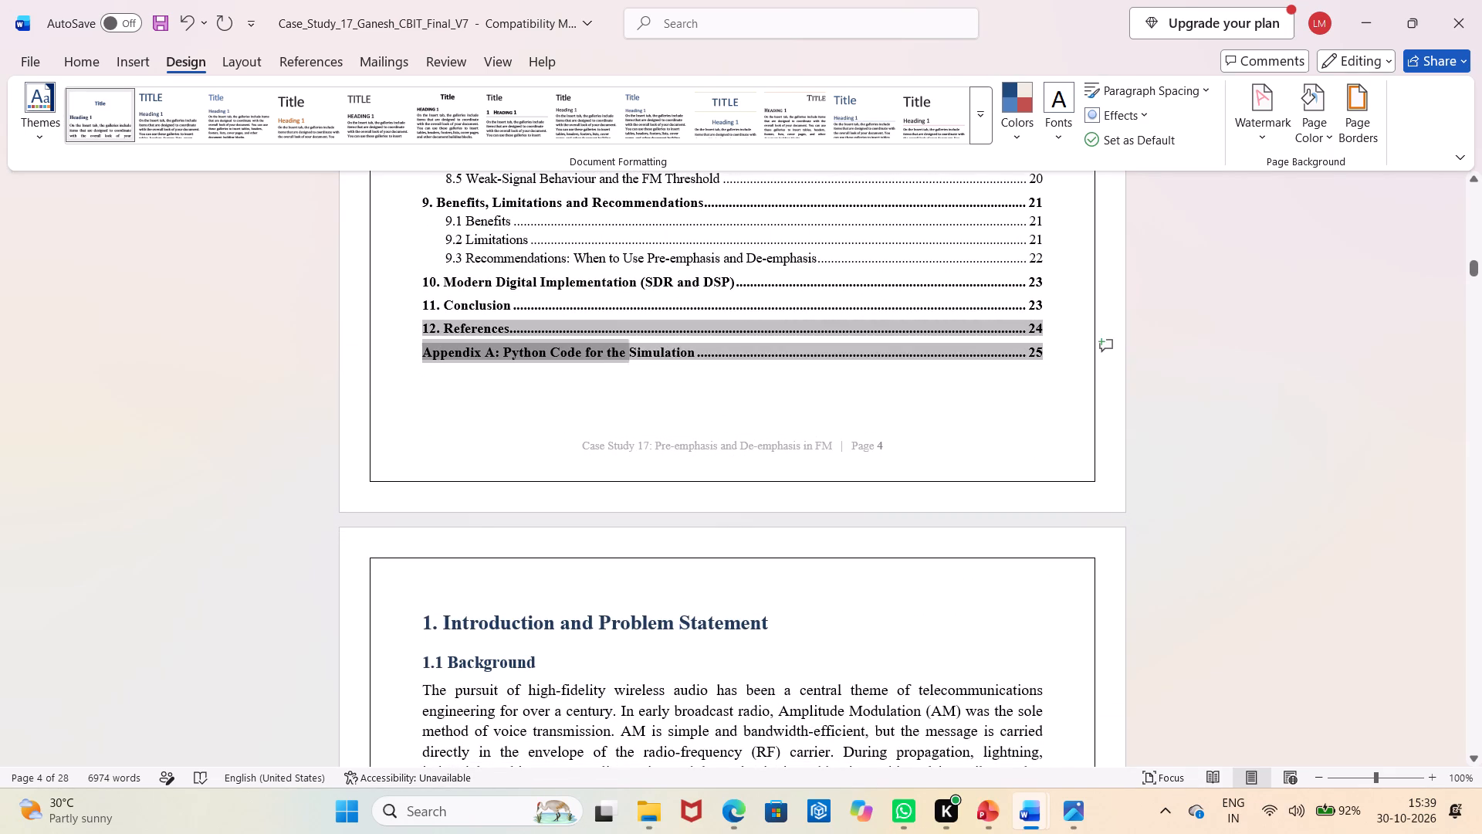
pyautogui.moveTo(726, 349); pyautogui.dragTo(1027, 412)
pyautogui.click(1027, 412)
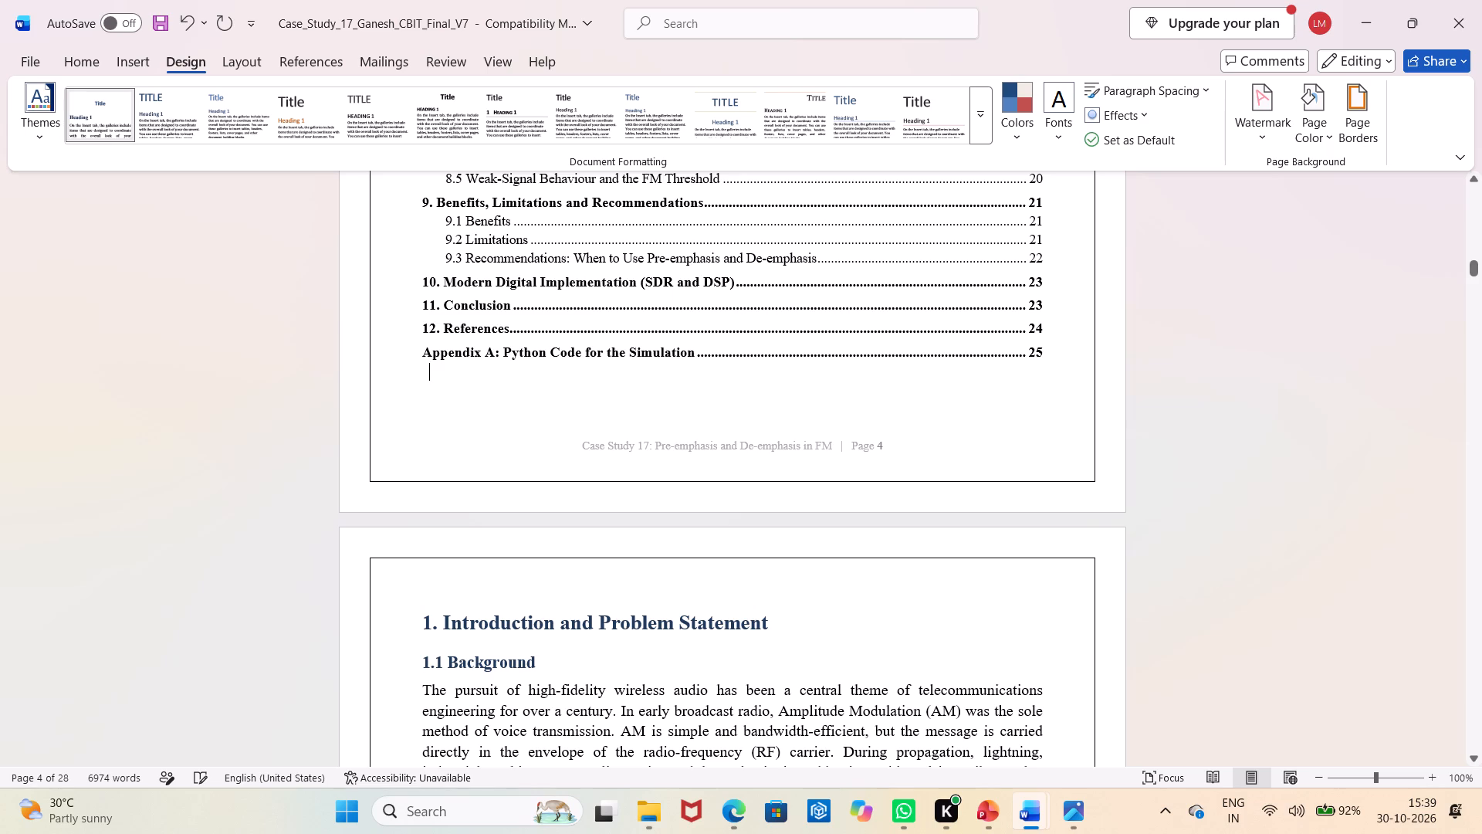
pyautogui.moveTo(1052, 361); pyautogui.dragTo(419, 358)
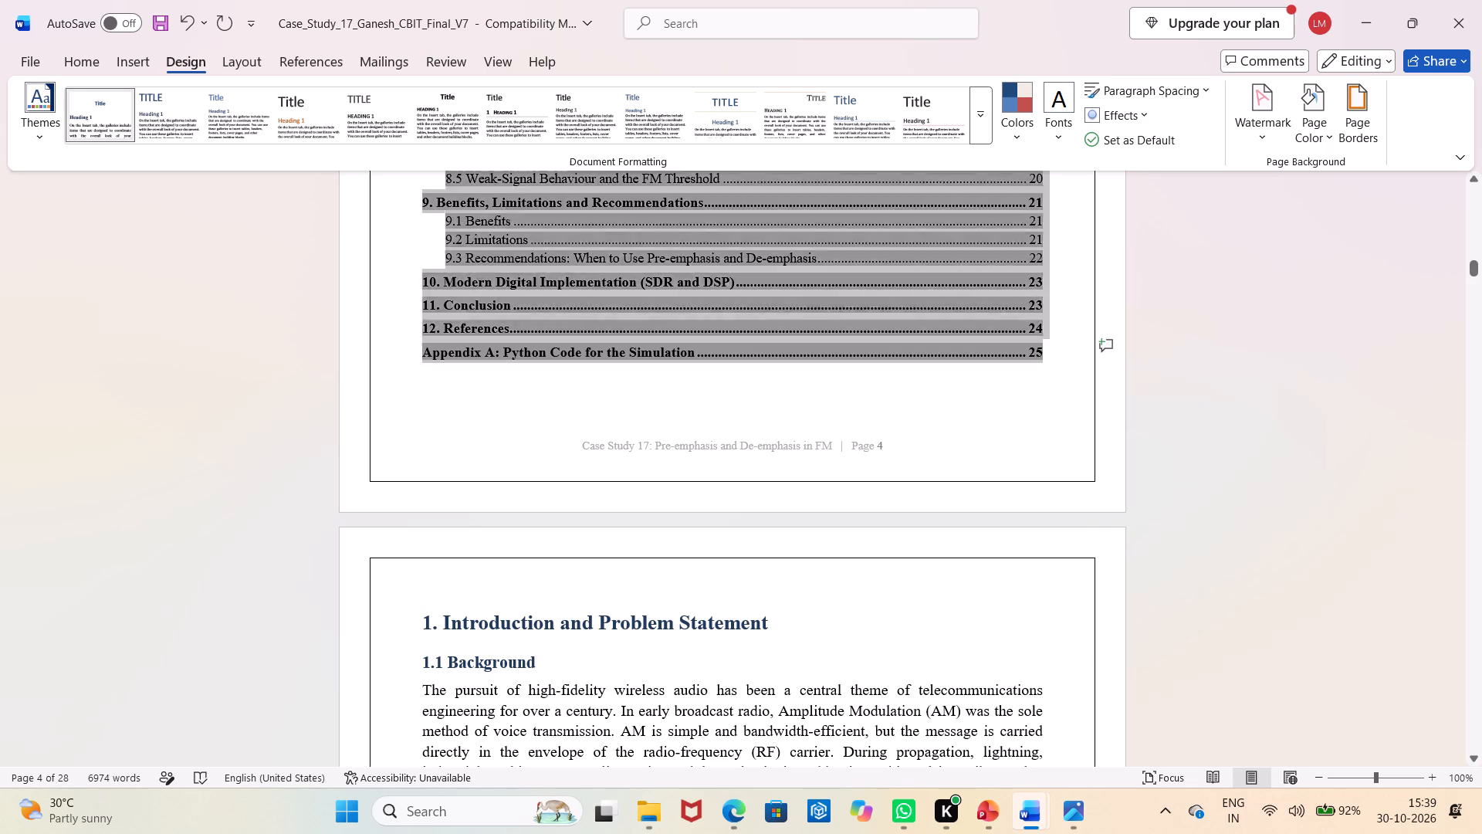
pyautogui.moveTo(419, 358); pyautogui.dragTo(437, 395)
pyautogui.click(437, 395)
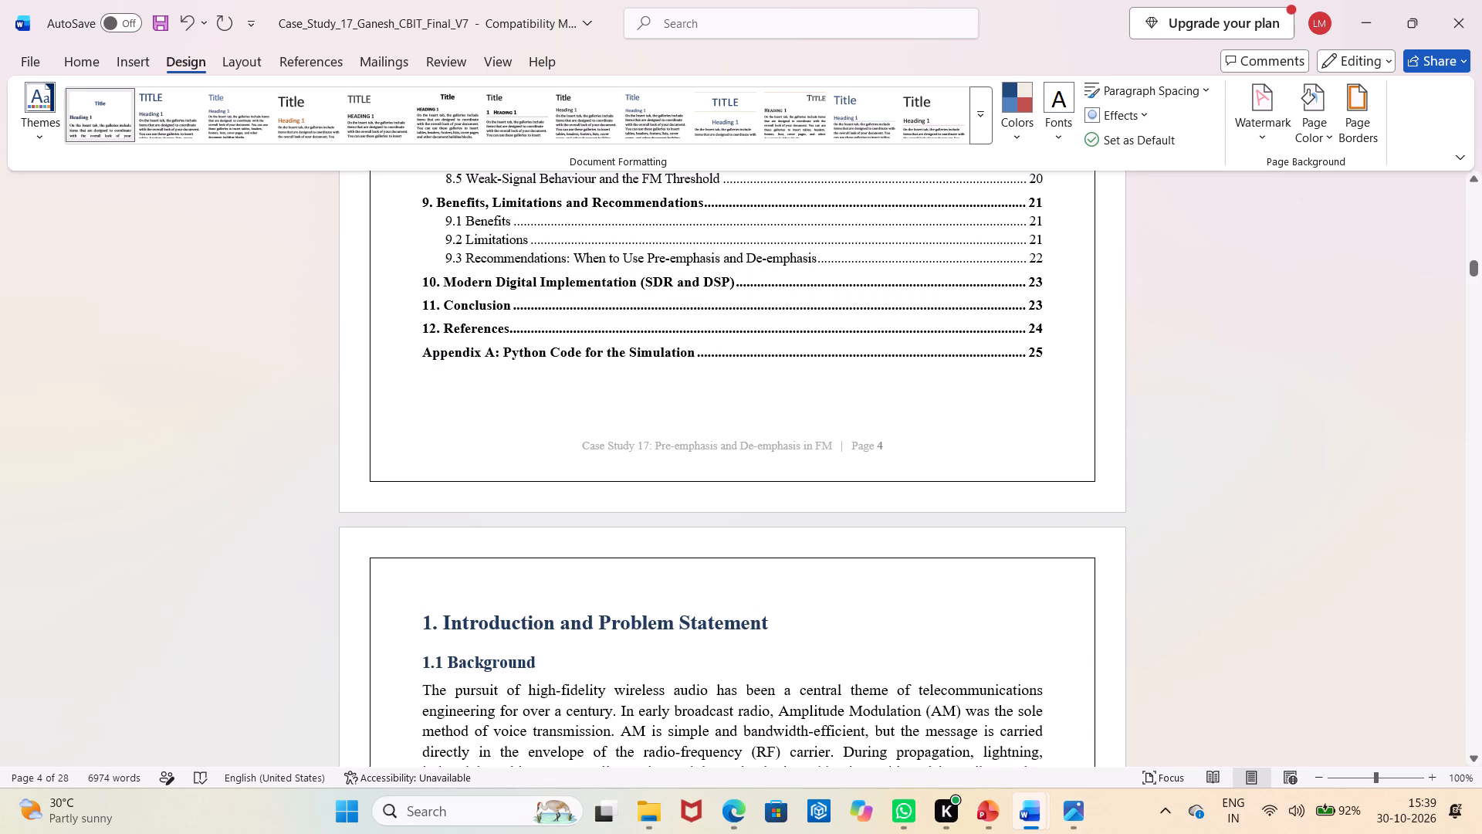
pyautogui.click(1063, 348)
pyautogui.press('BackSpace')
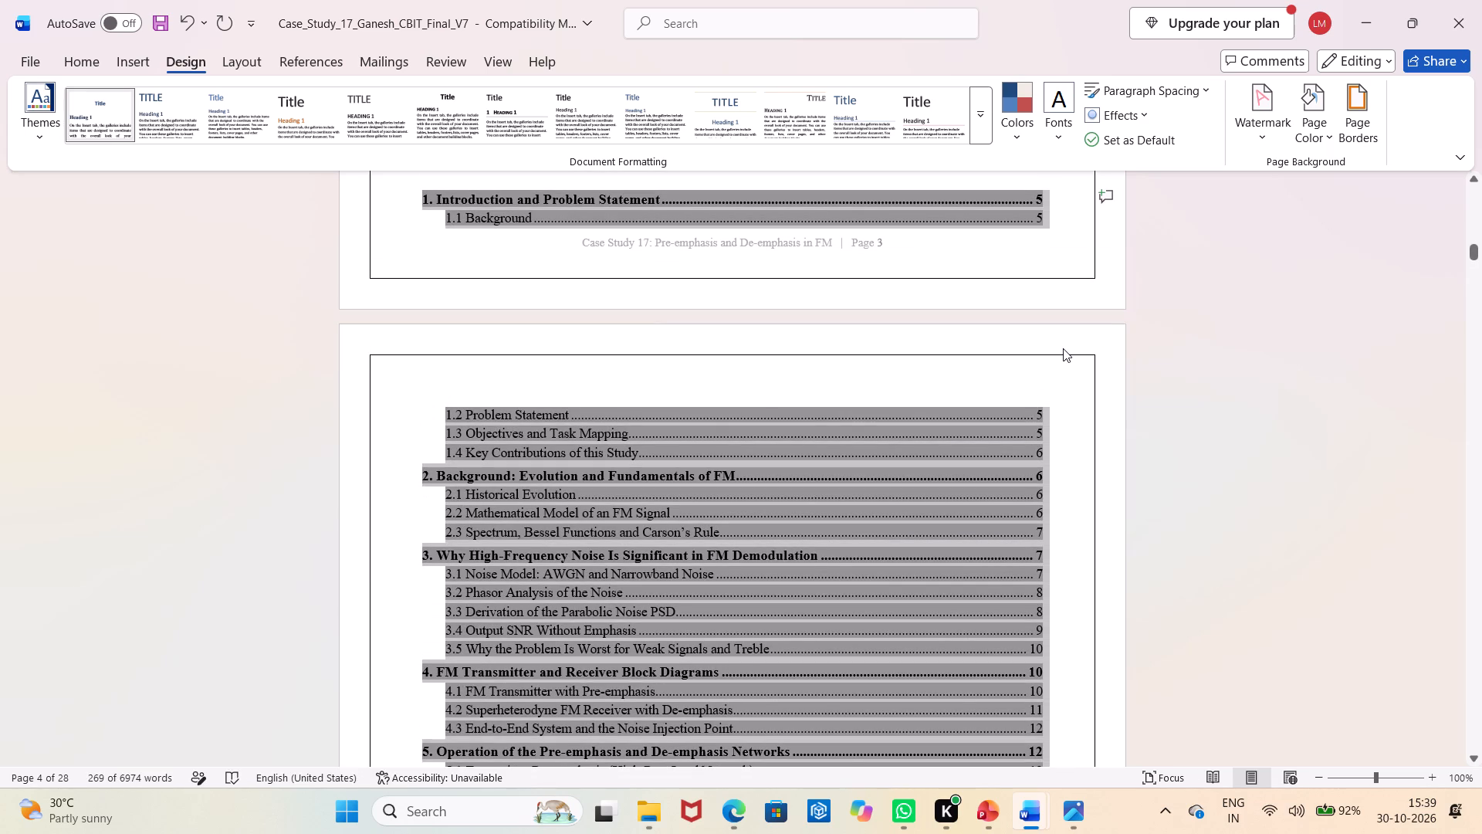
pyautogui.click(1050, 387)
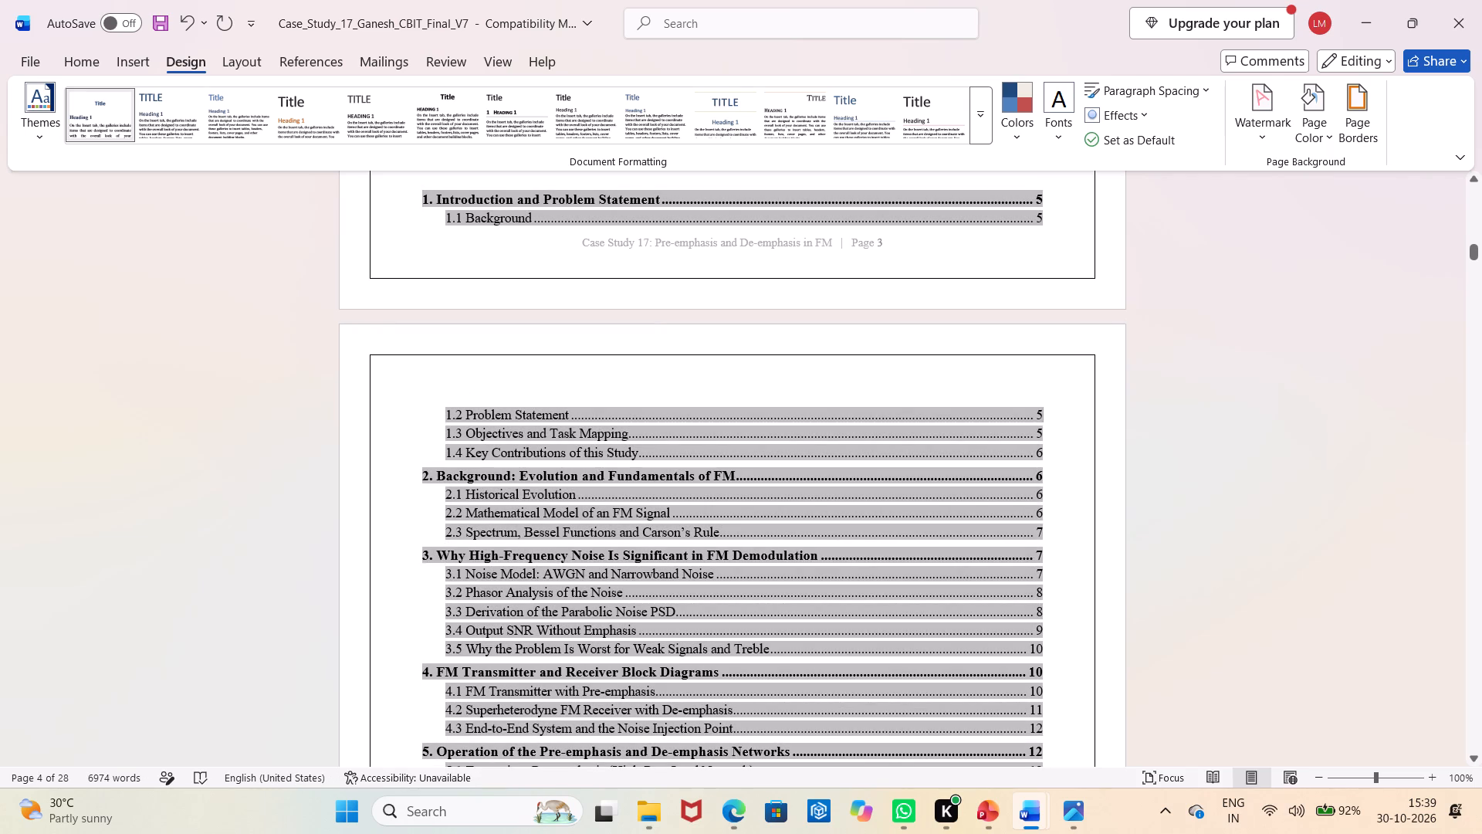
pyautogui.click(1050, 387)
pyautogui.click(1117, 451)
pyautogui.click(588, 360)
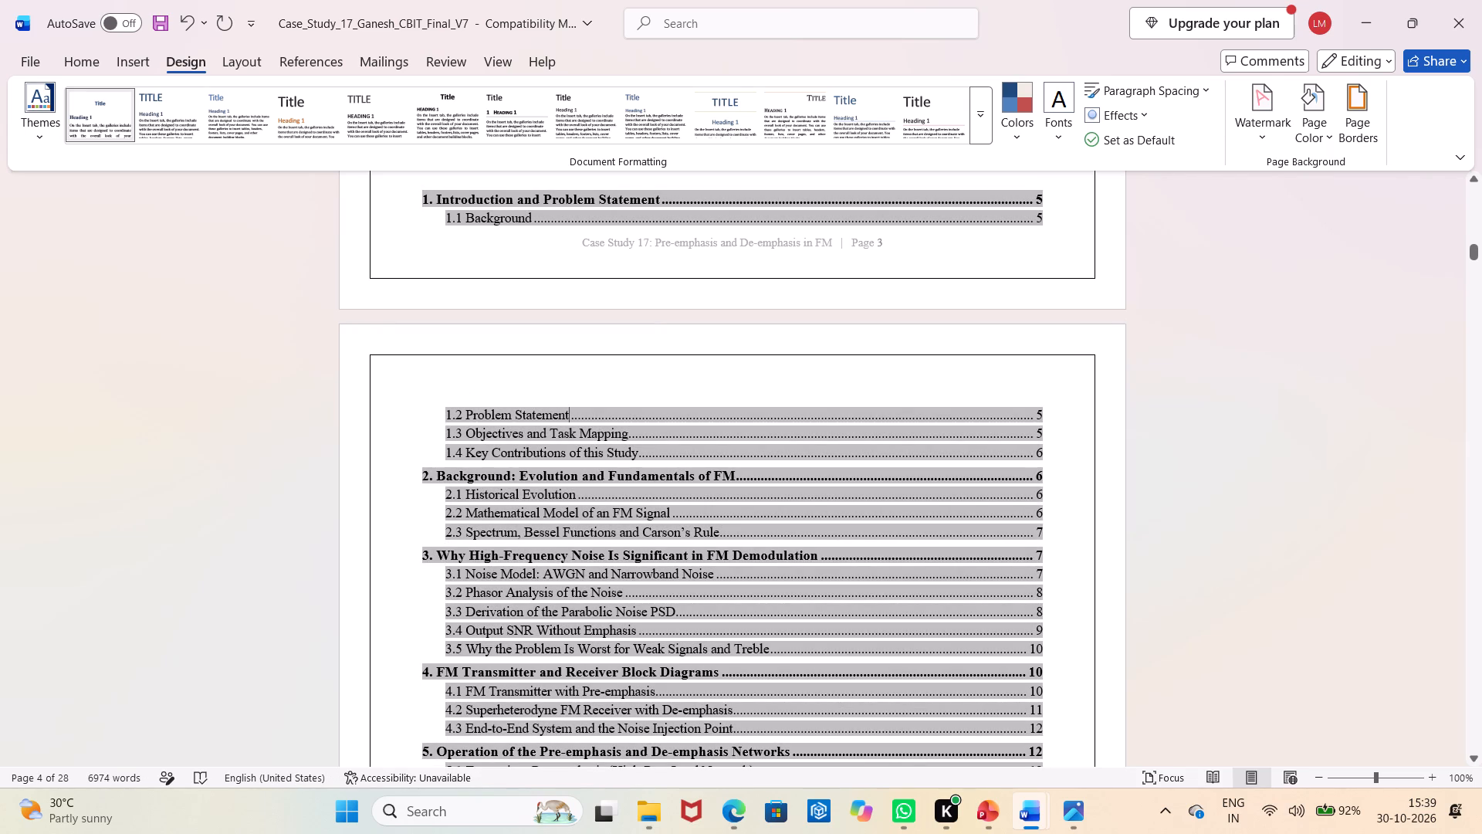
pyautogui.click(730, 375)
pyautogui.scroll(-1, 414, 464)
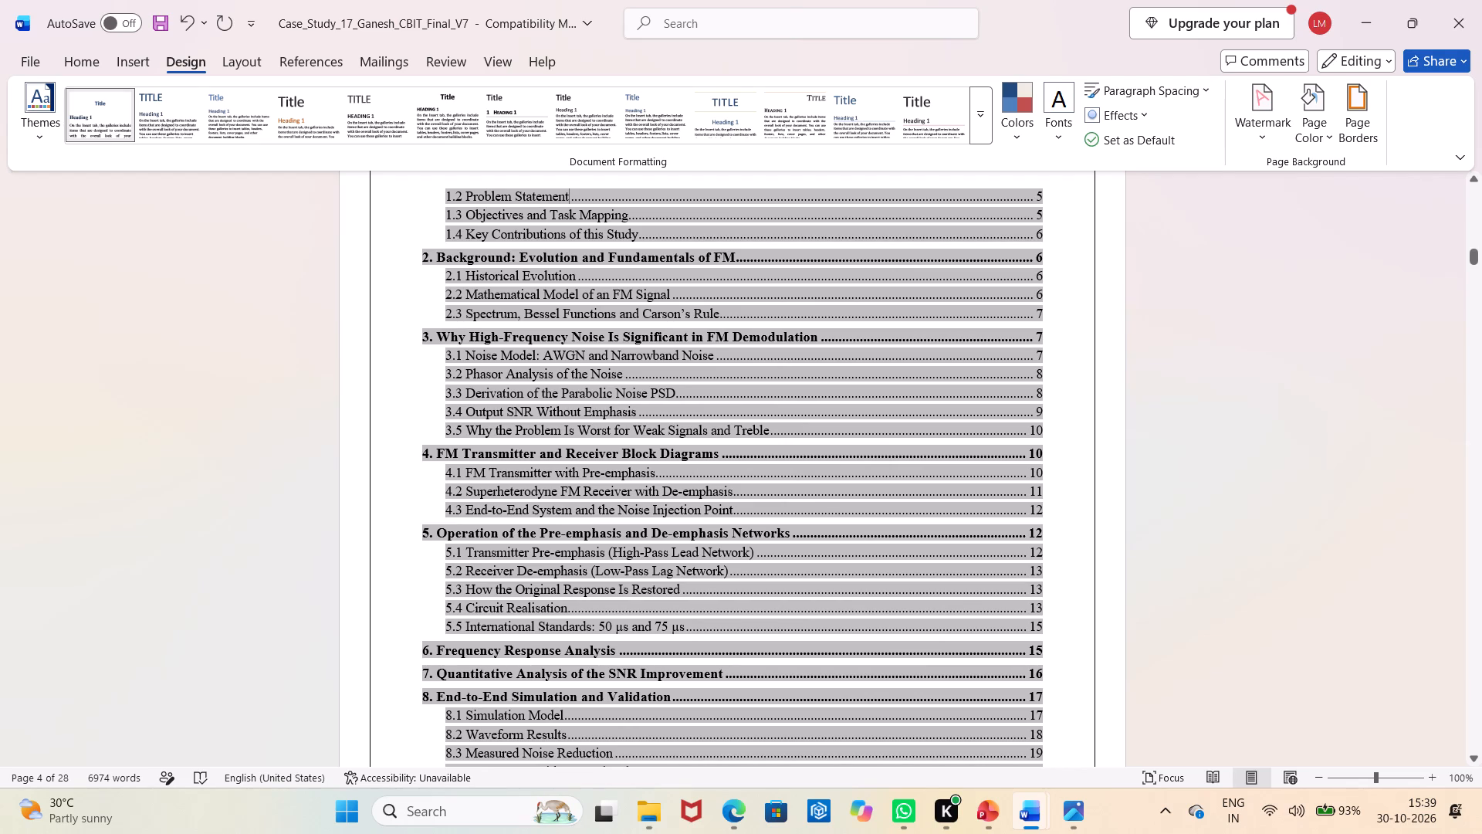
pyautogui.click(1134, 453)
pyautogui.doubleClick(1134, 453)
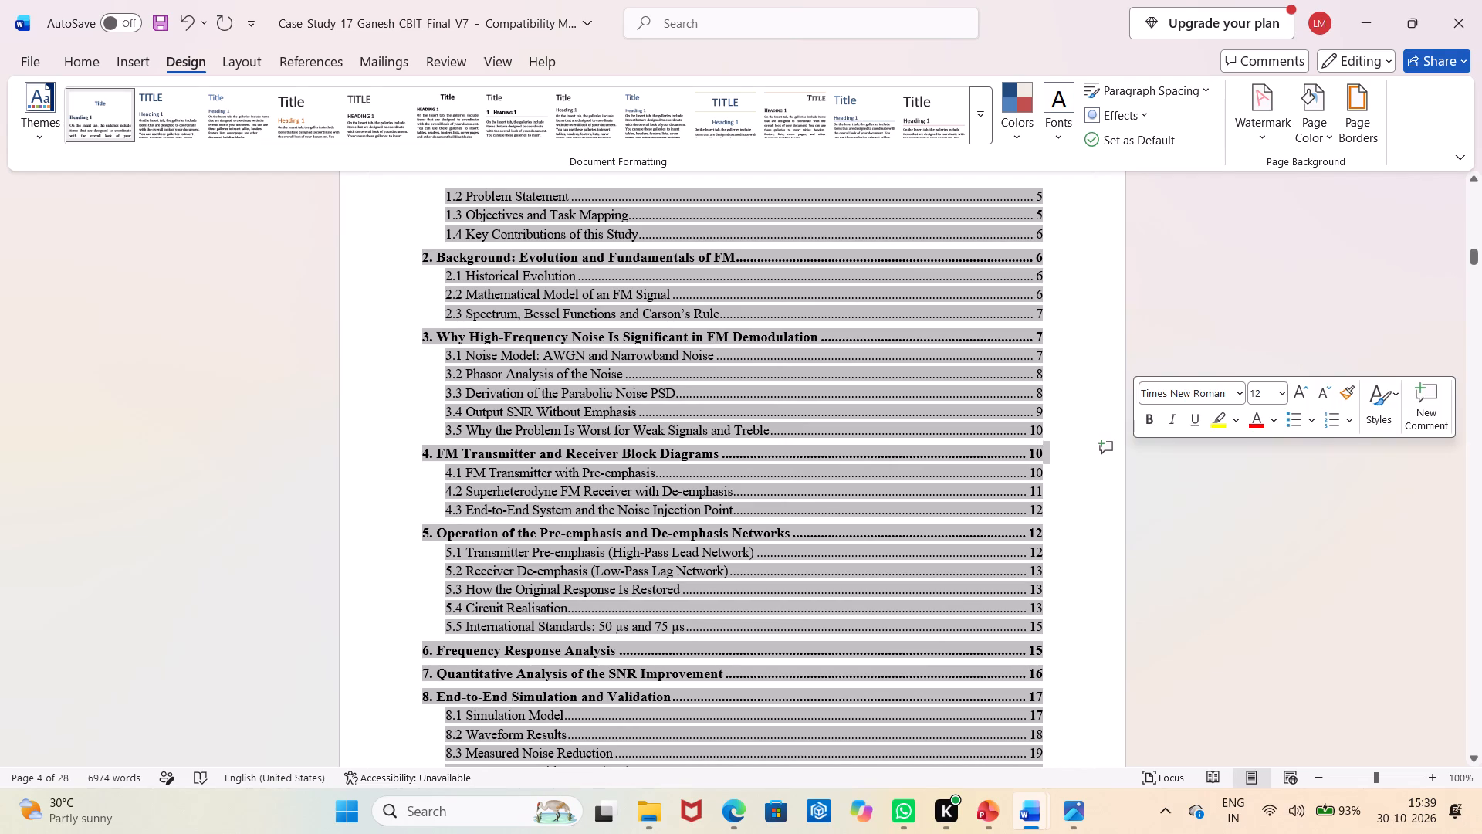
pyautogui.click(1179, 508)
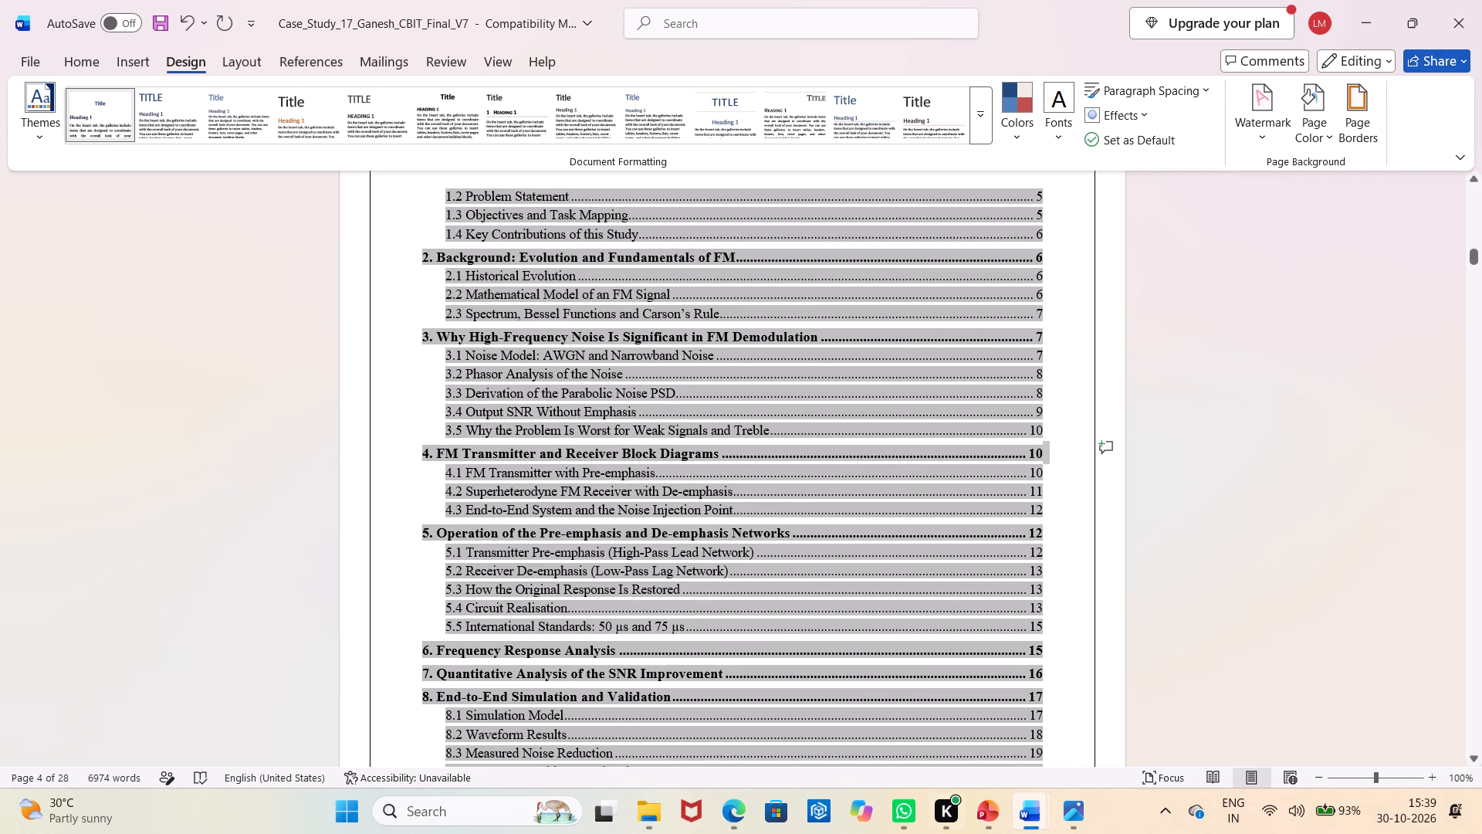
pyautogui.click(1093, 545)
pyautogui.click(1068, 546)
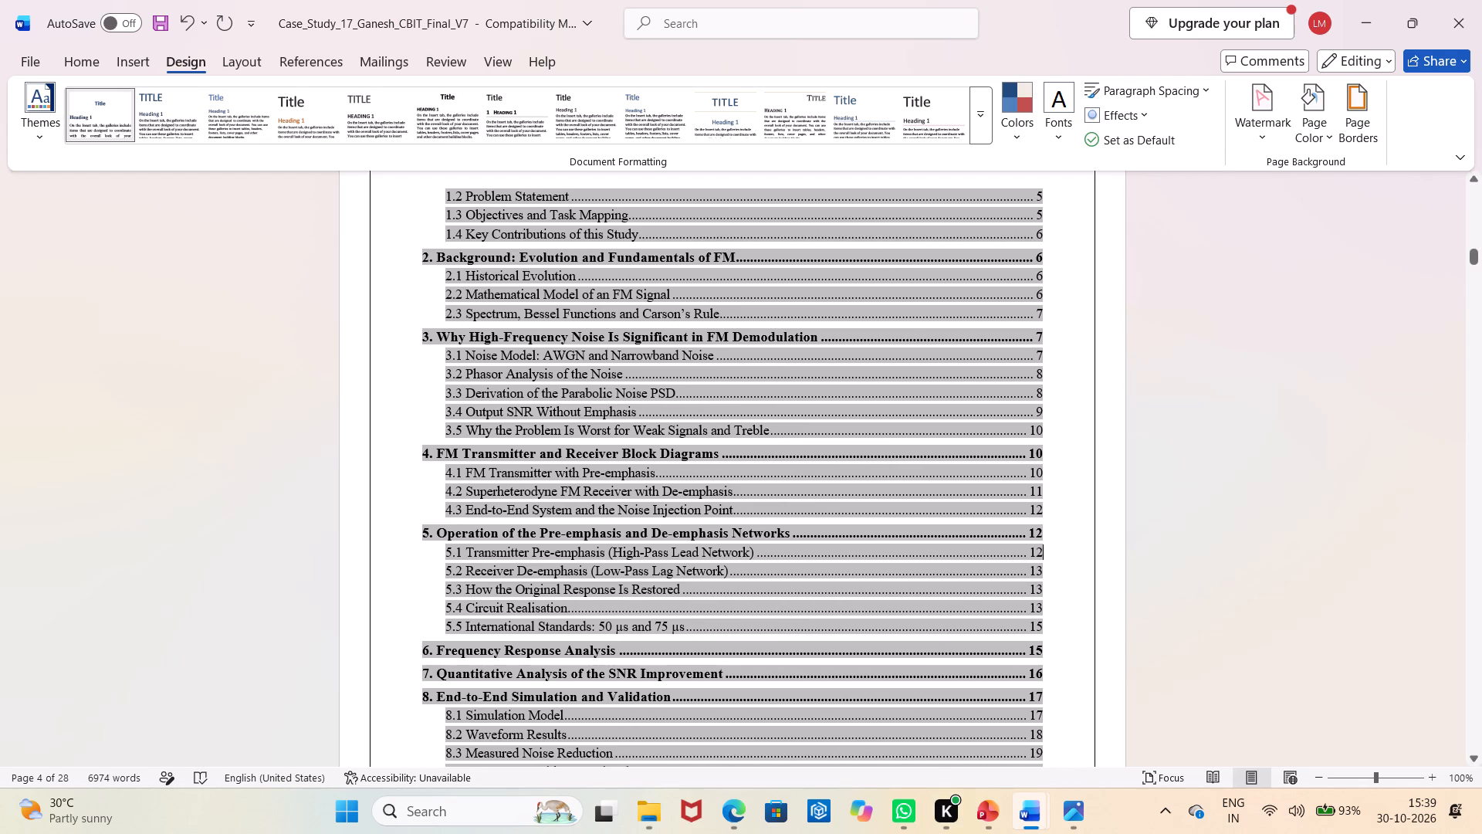
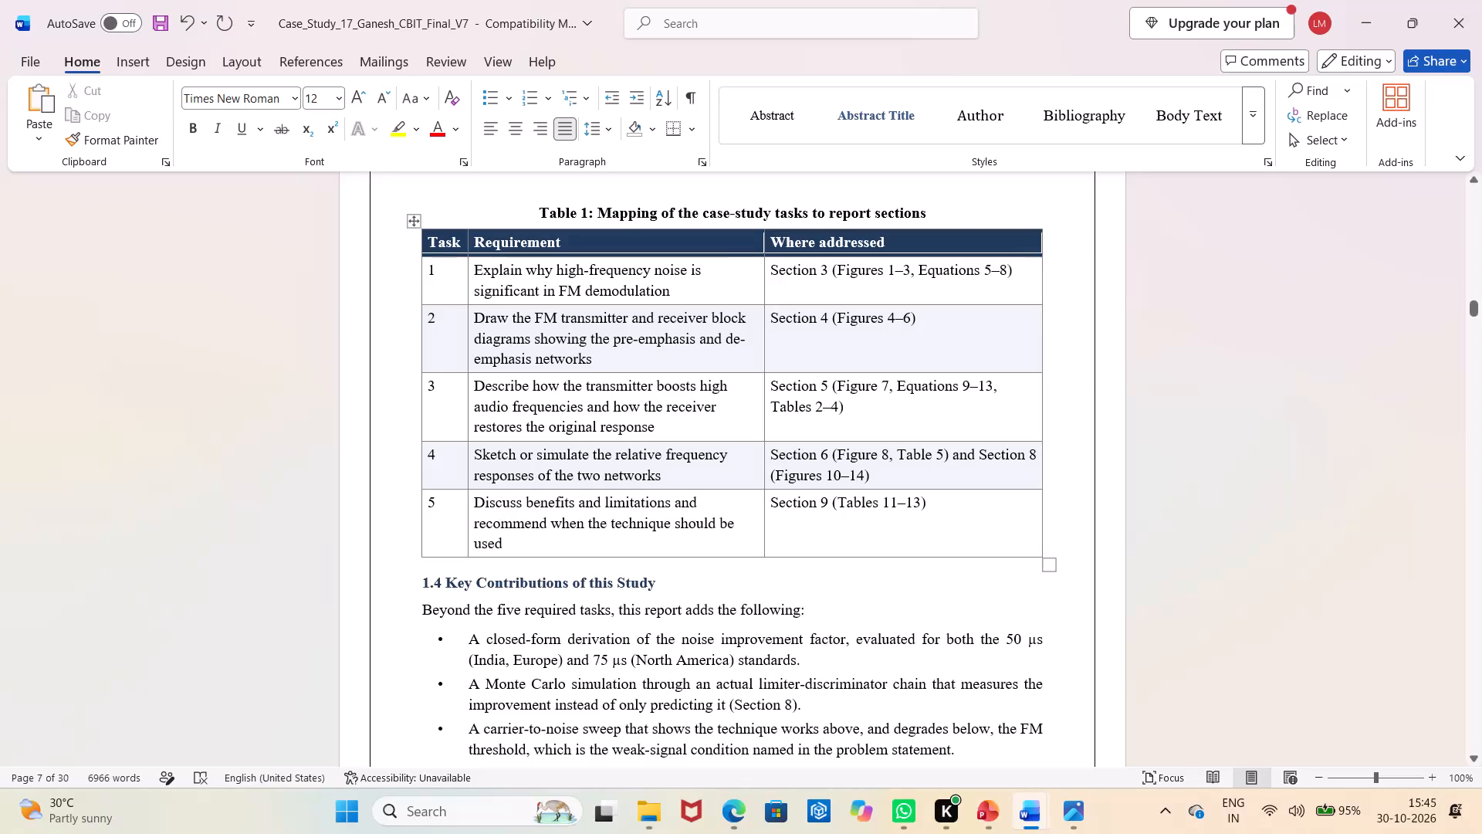
# Set the font size of the "Table 1: Mapping of the case-study tasks to report sections" caption to 14 pt.
pyautogui.moveTo(955, 212); pyautogui.dragTo(553, 210)
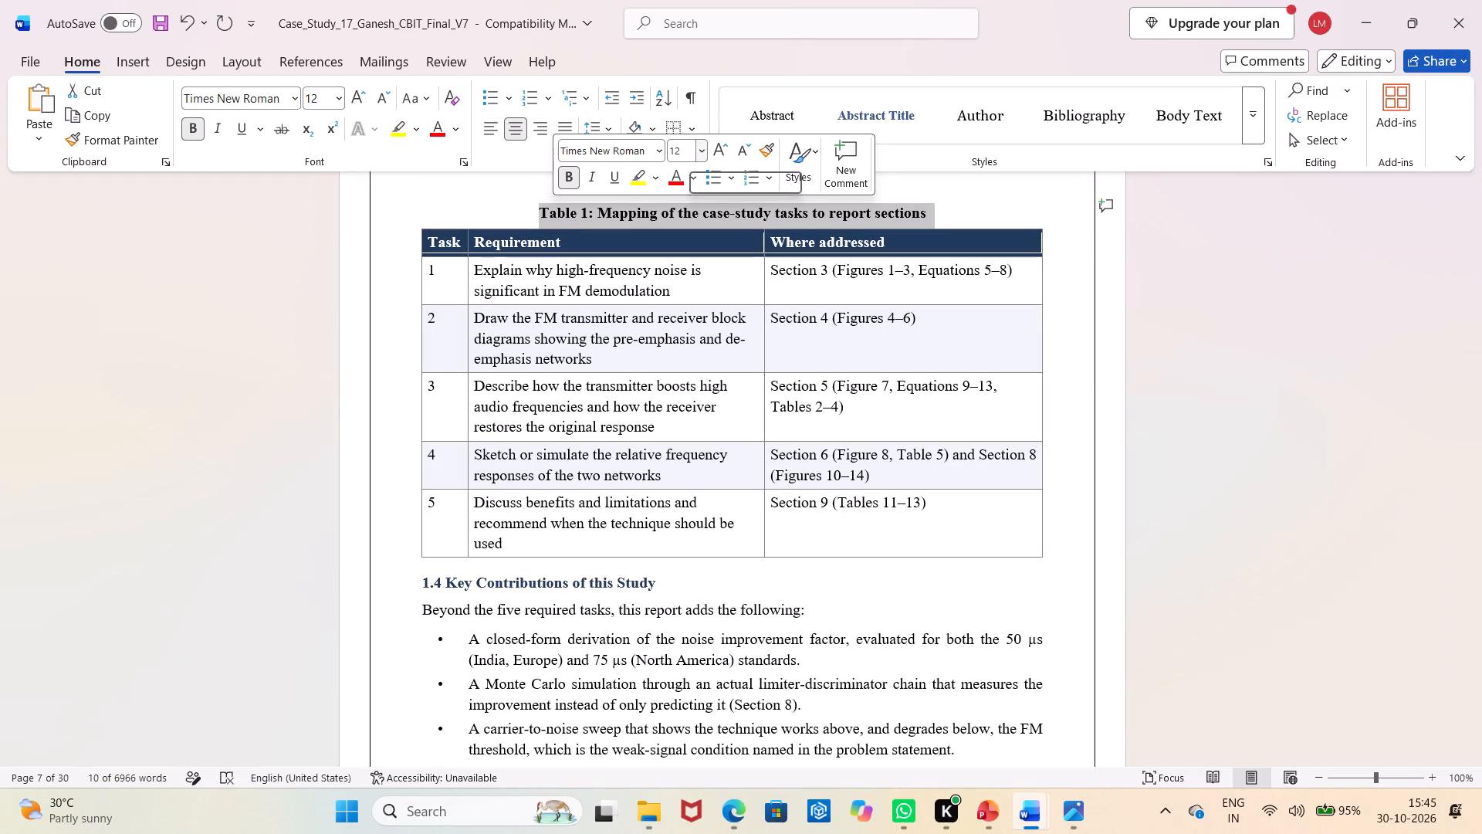
pyautogui.click(689, 152)
pyautogui.write('14')
pyautogui.press('Return')
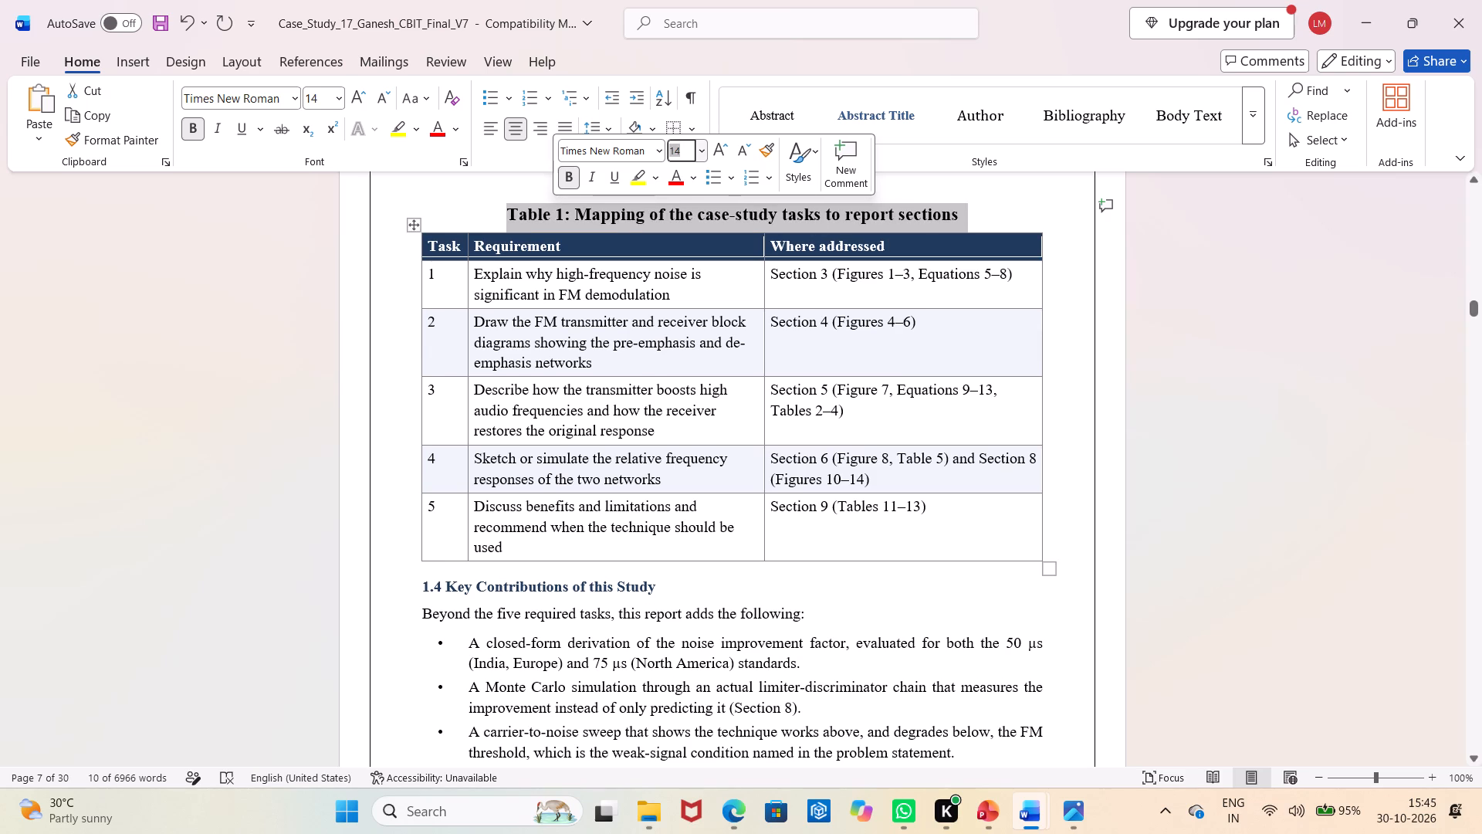
pyautogui.click(877, 608)
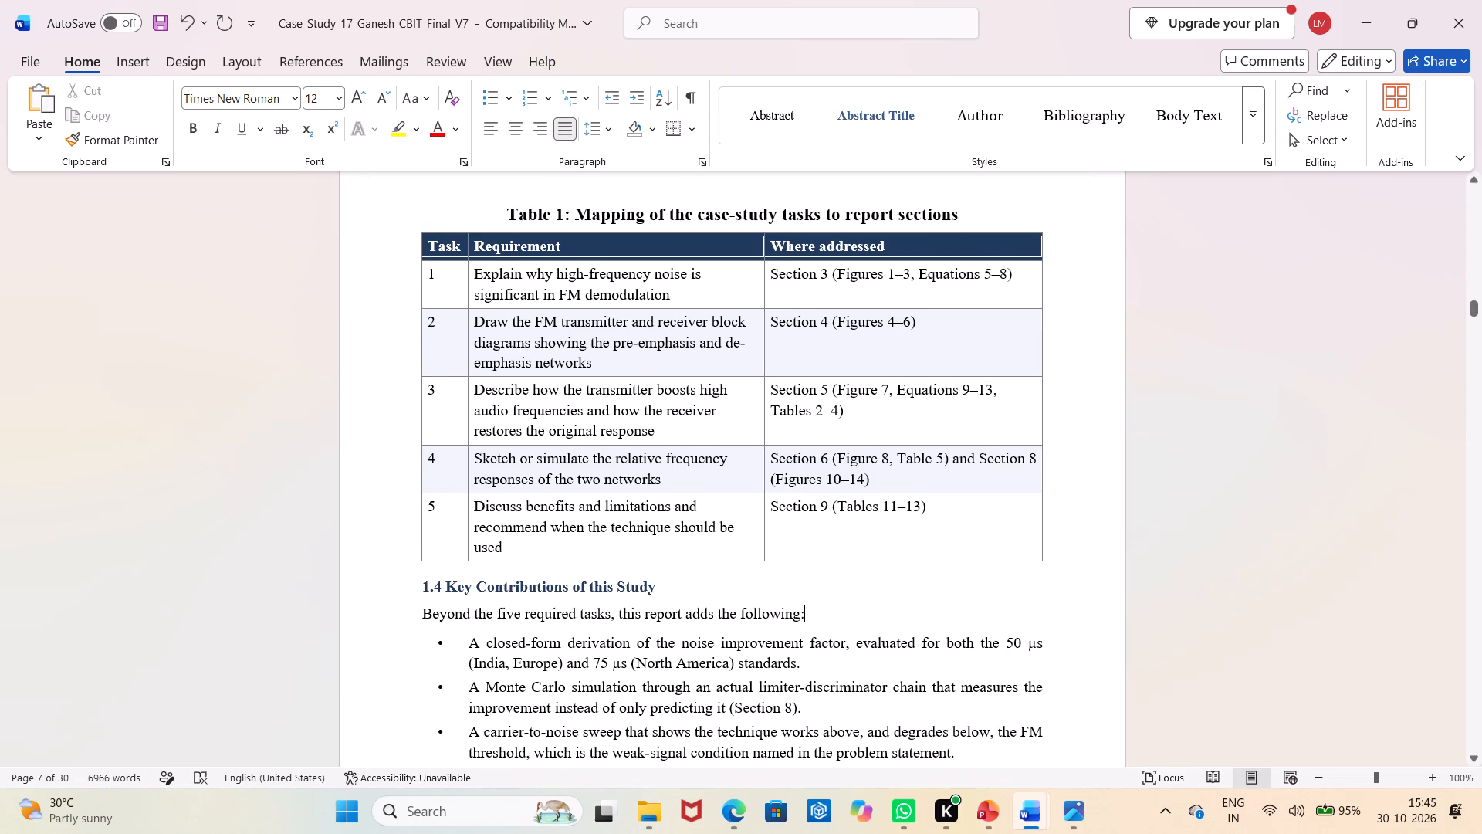
# Set the font size of the "1.4 Key Contributions of this Study" heading to 14 pt.
pyautogui.scroll(-1, 877, 608)
pyautogui.moveTo(673, 552); pyautogui.dragTo(651, 552)
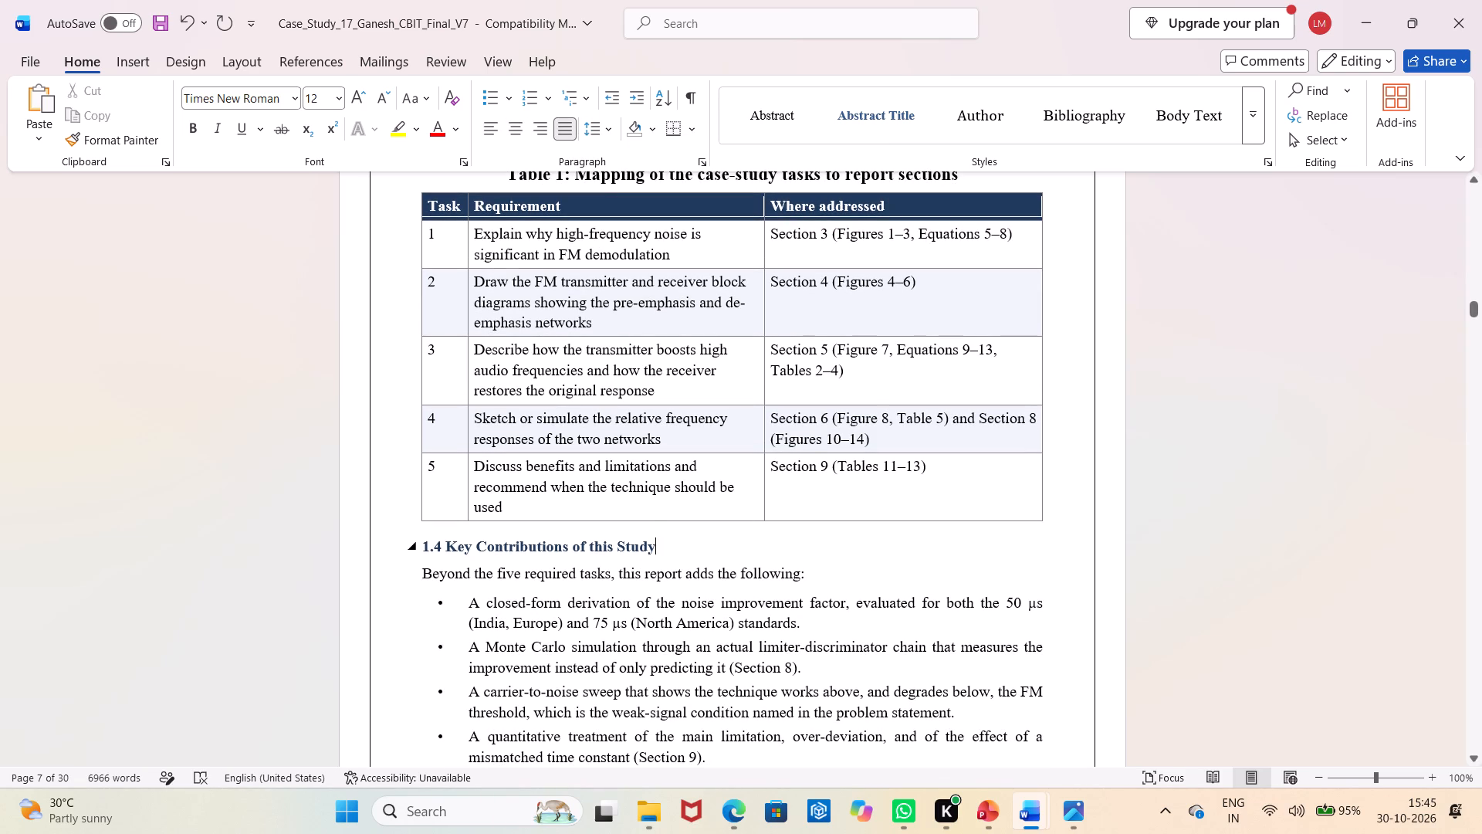
pyautogui.moveTo(651, 552); pyautogui.dragTo(418, 554)
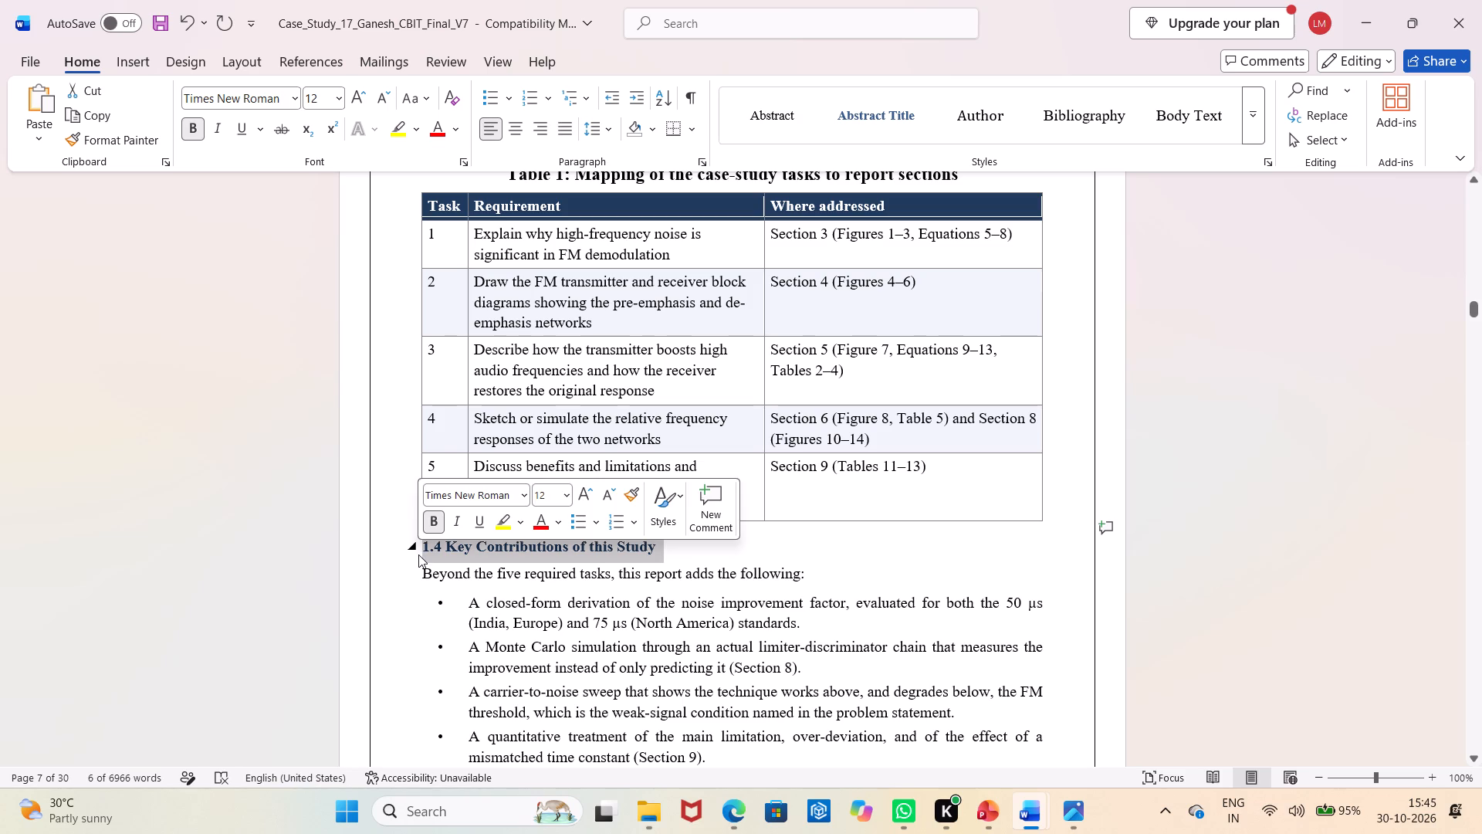
pyautogui.click(546, 488)
pyautogui.write('14')
pyautogui.press('Return')
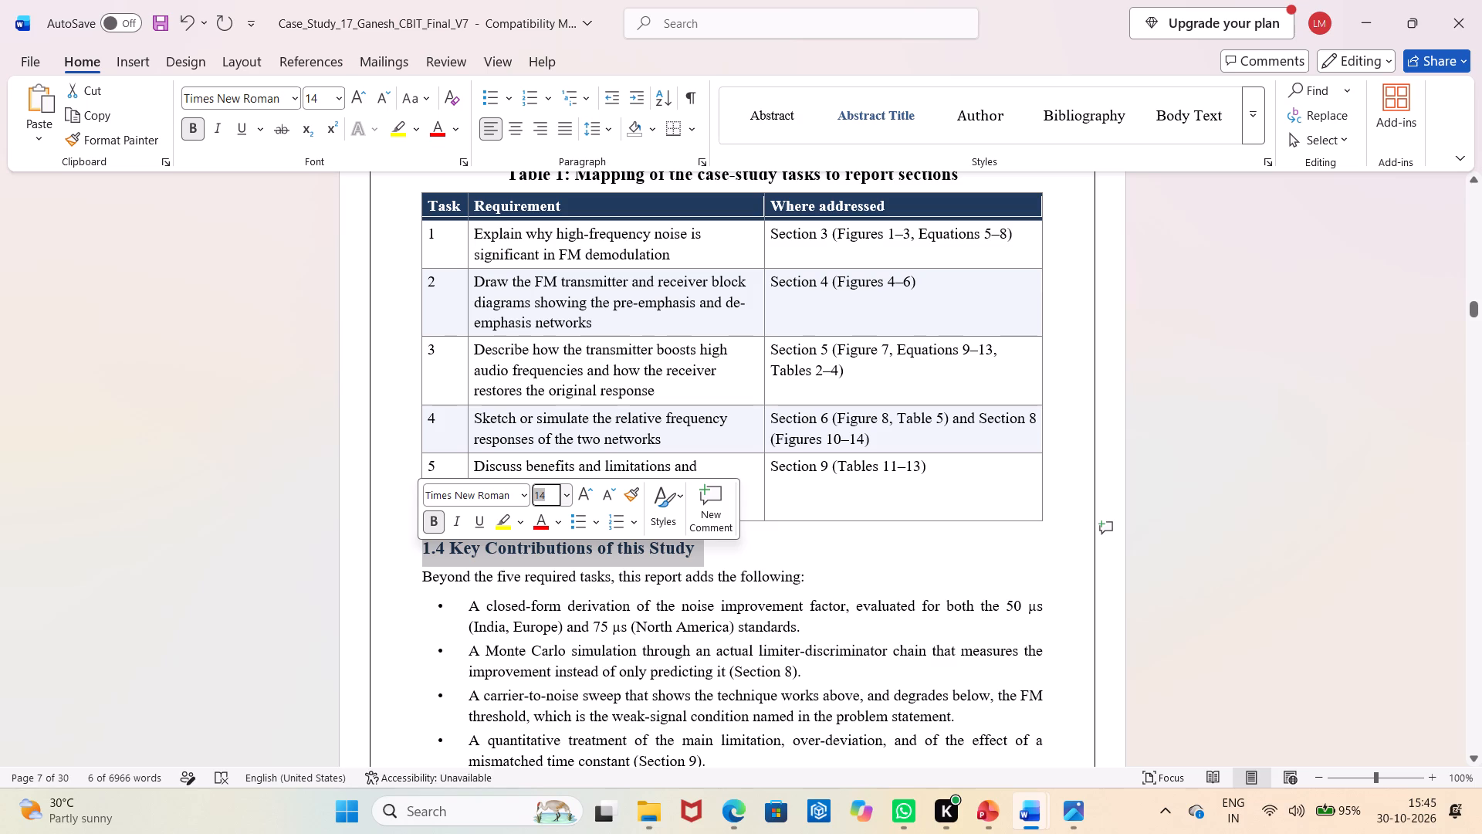
pyautogui.click(894, 653)
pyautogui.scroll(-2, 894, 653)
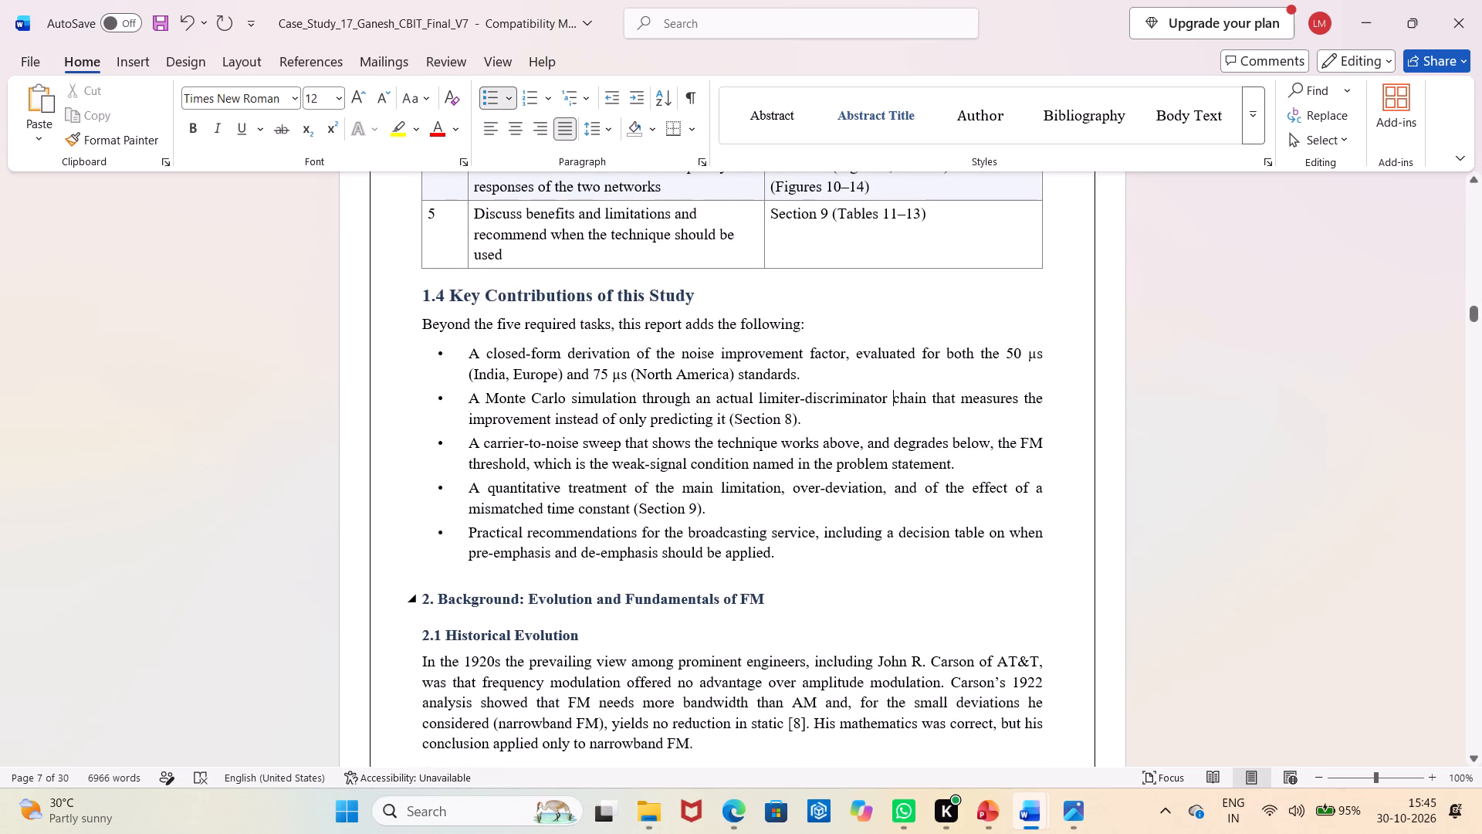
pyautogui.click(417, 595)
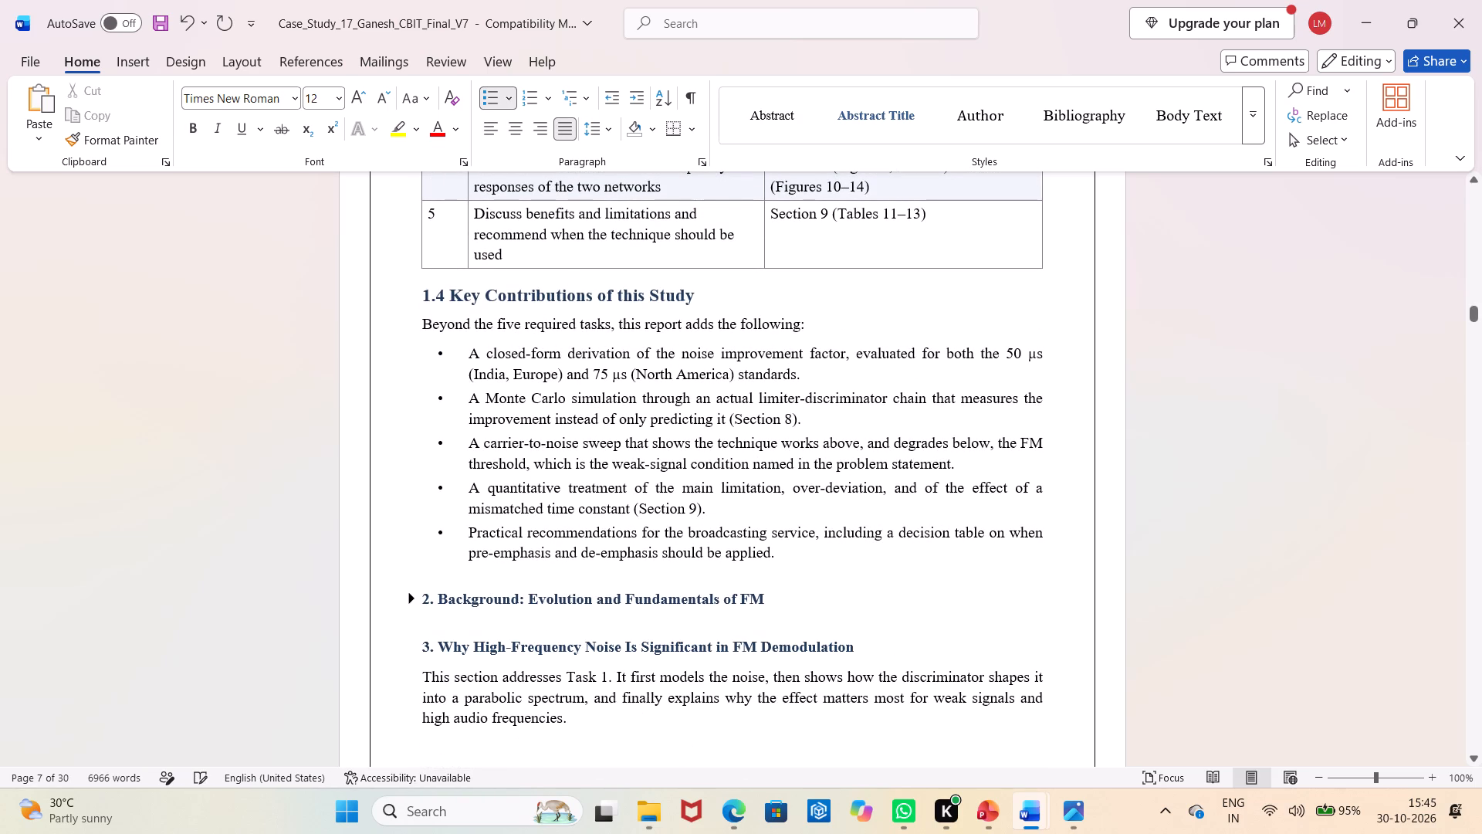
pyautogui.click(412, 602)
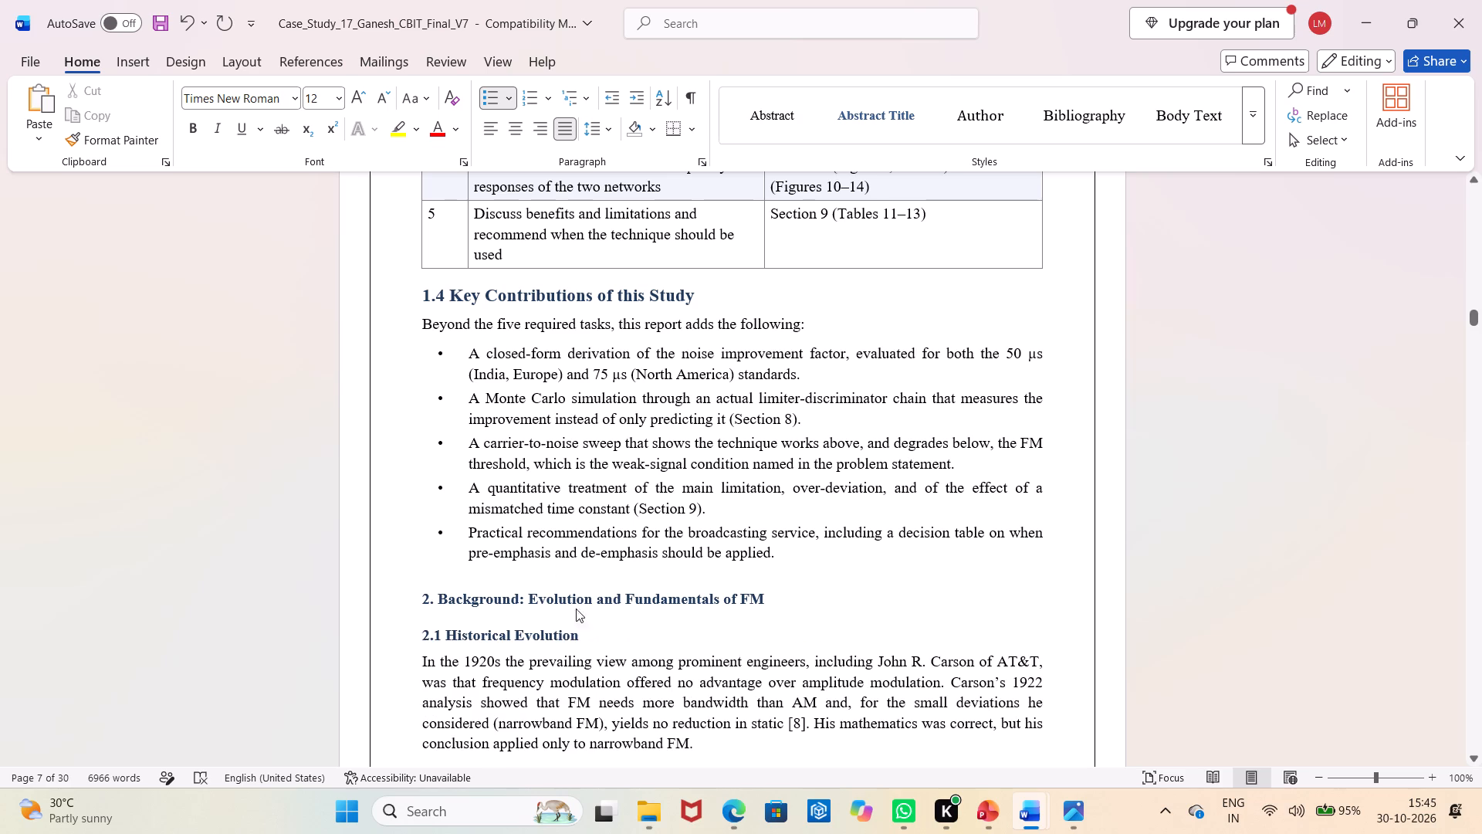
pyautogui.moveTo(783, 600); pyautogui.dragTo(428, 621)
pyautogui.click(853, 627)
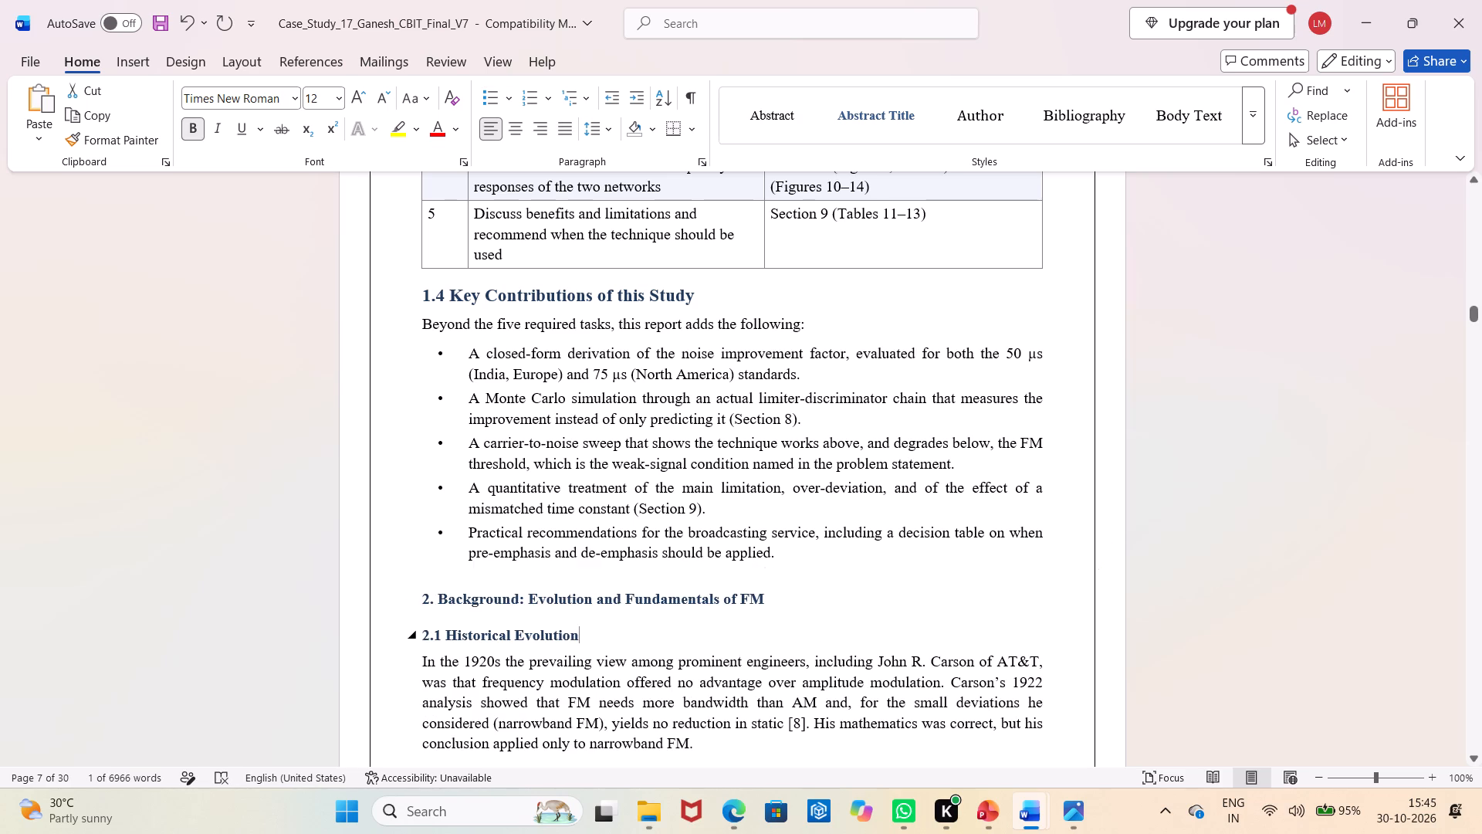
# Review the headings, captions, figures, tables and page layout from section 2 through to the references.
pyautogui.scroll(-8, 853, 627)
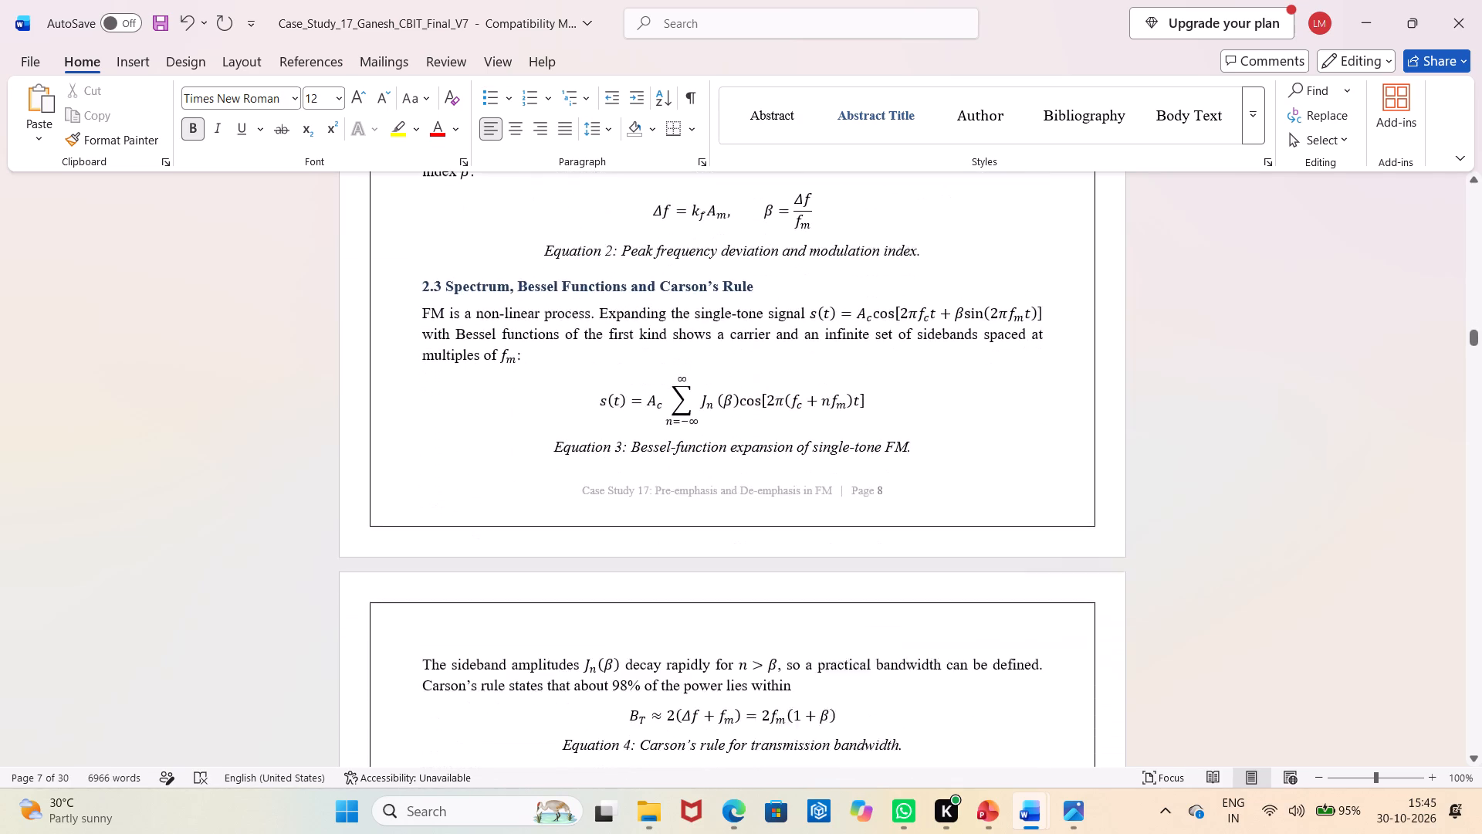
pyautogui.scroll(-8, 853, 627)
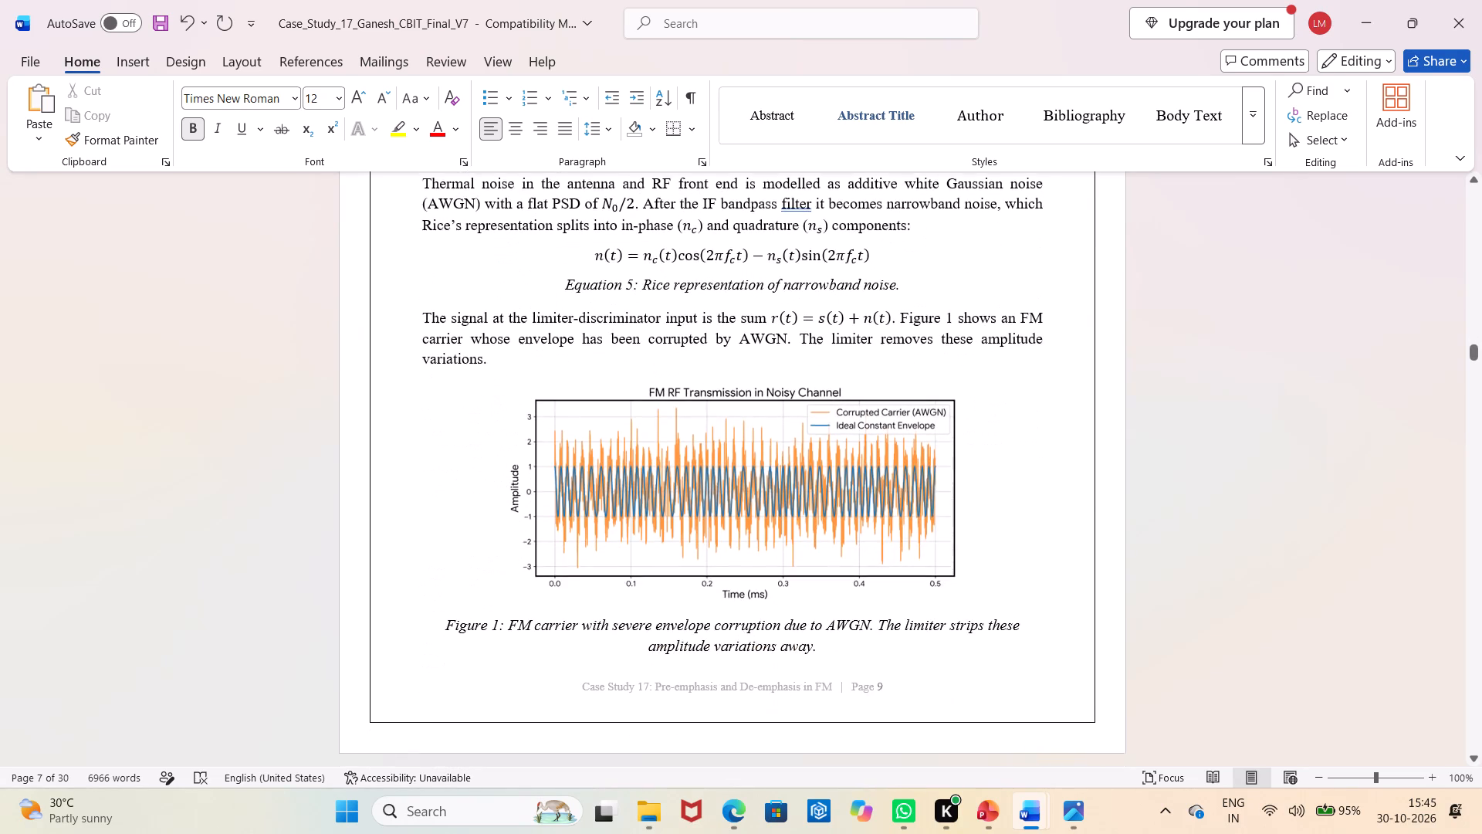
pyautogui.scroll(-7, 853, 627)
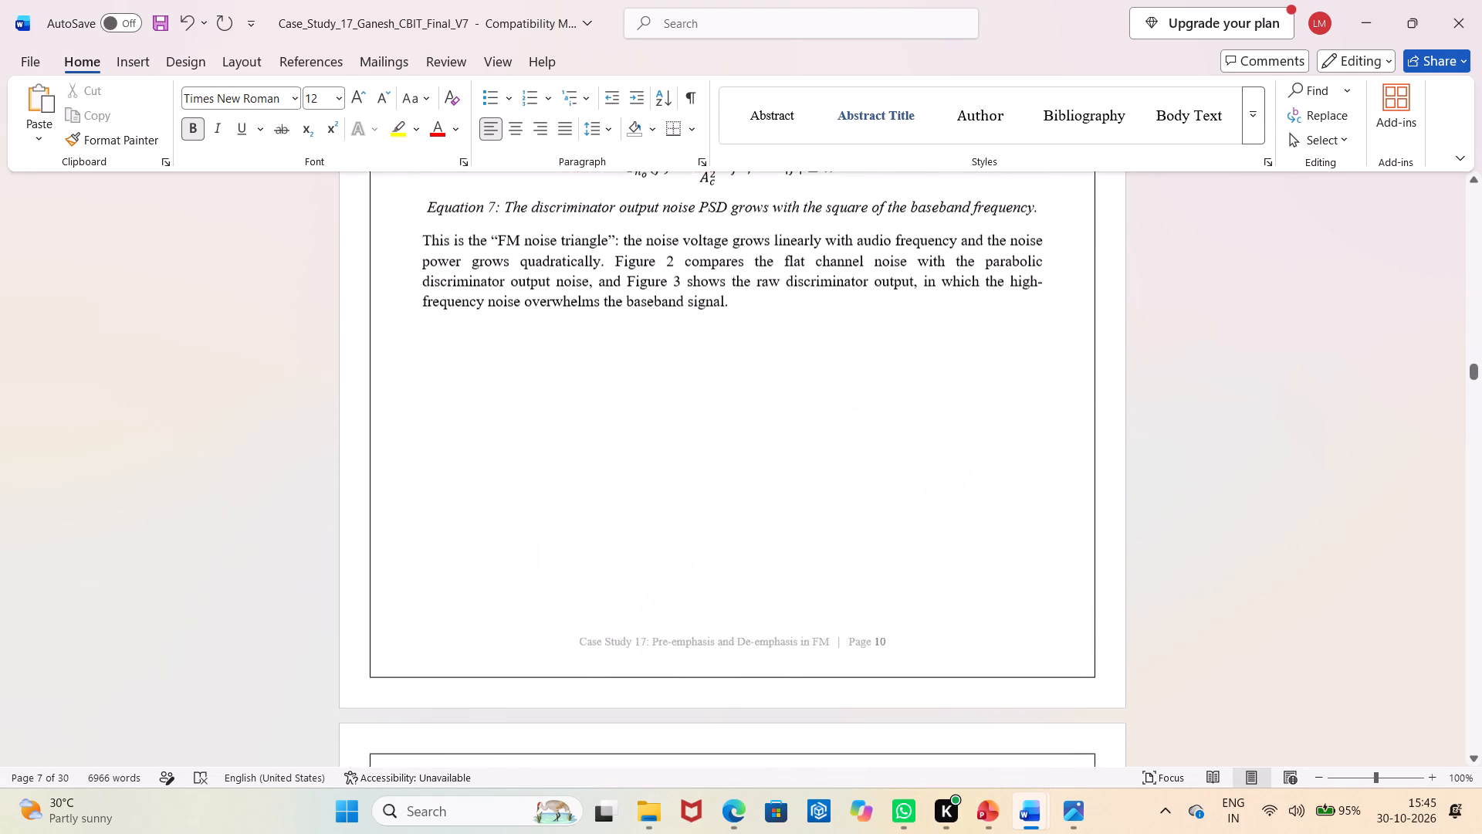
pyautogui.scroll(-8, 853, 627)
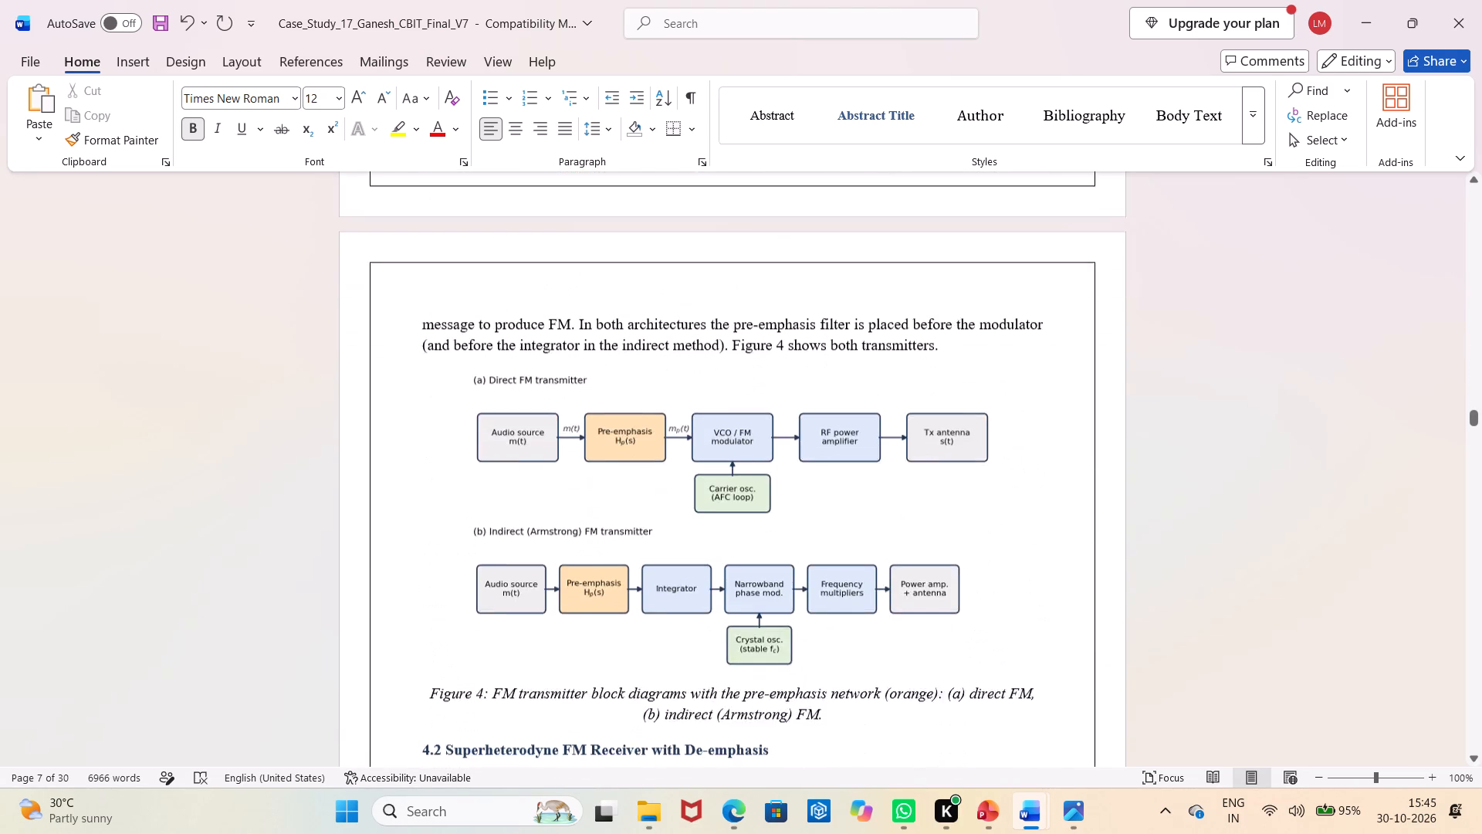
pyautogui.scroll(6, 853, 627)
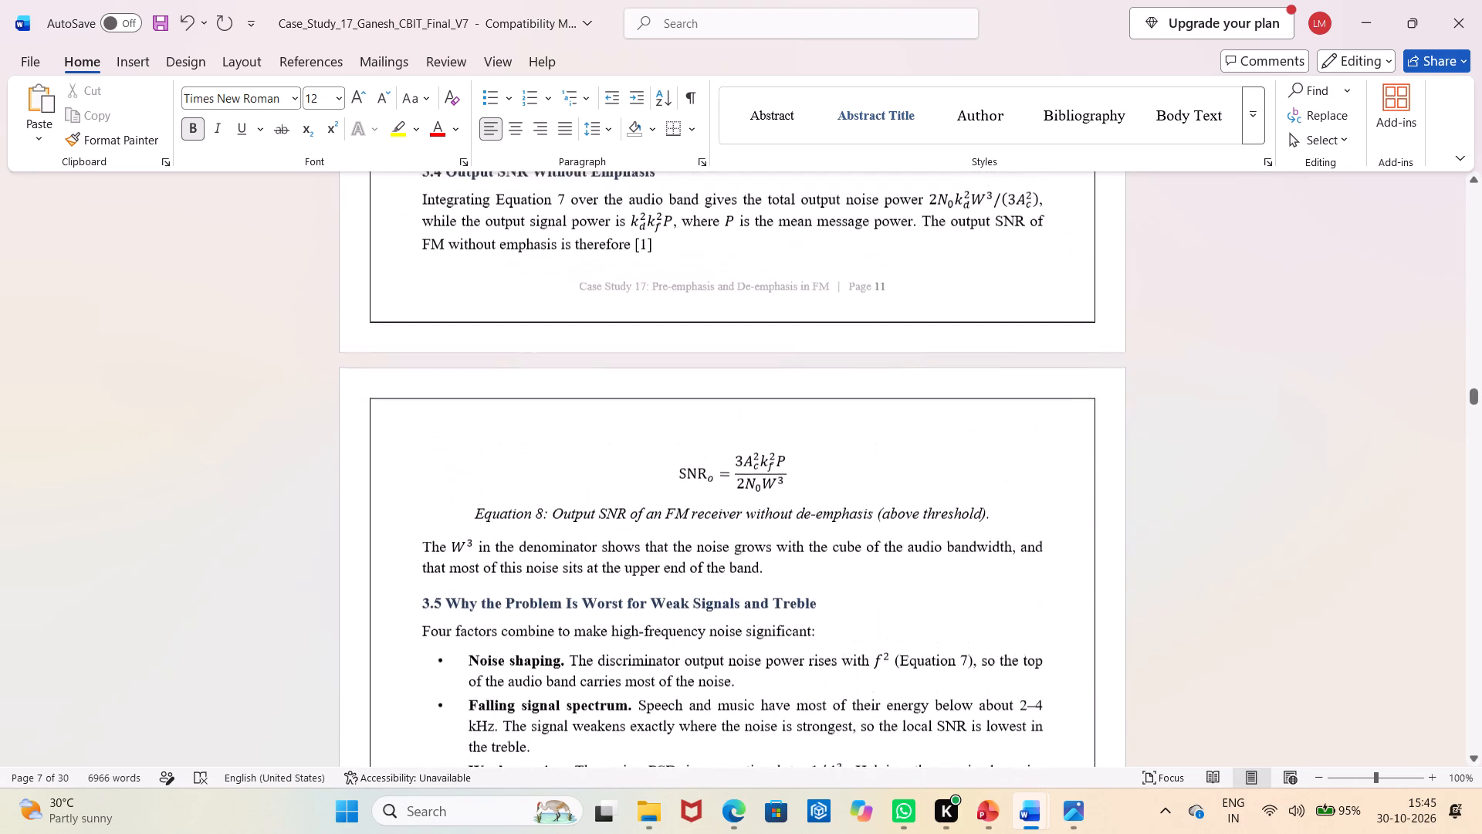
pyautogui.scroll(-10, 853, 627)
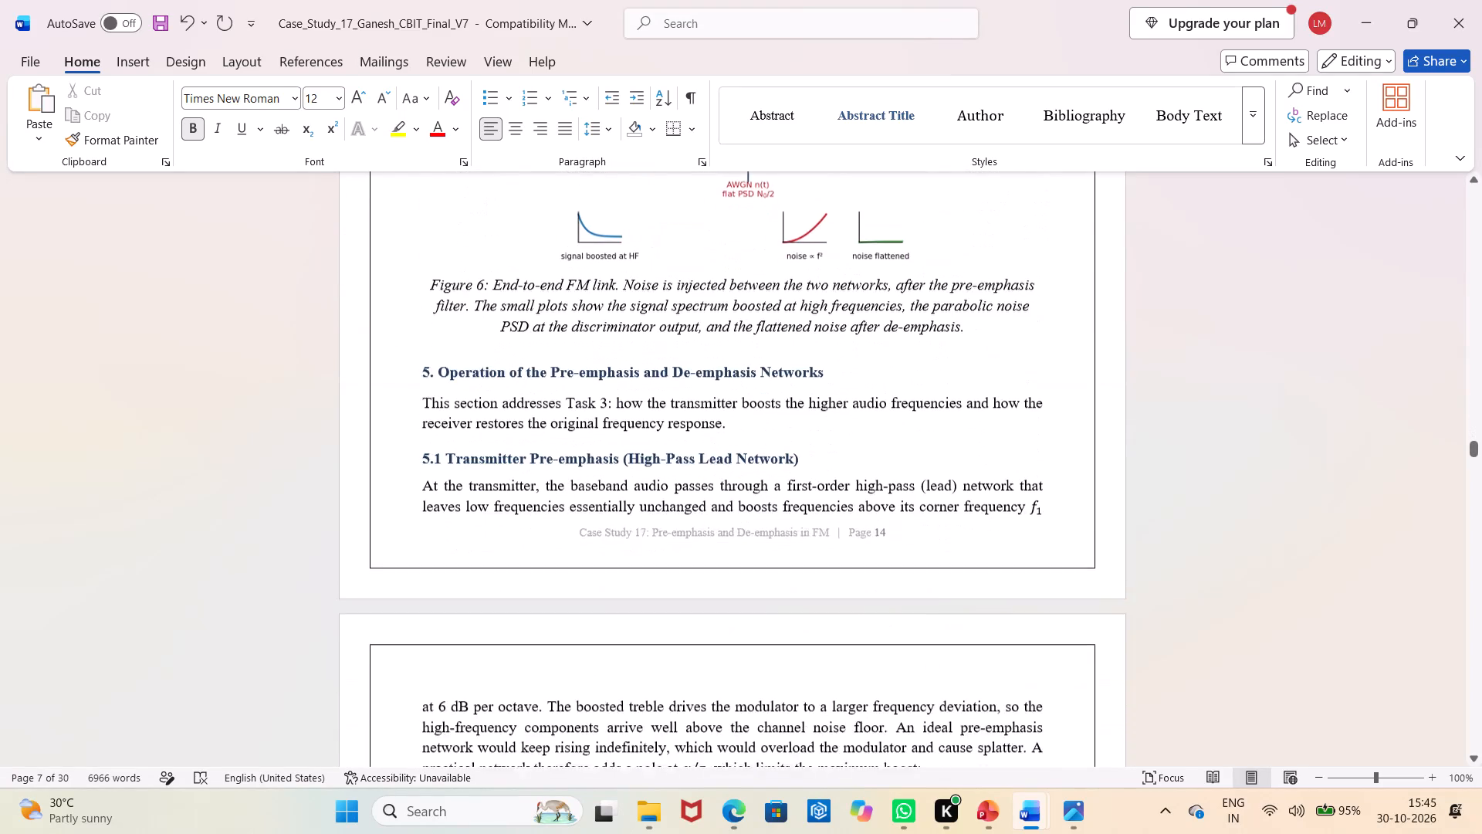
pyautogui.scroll(-8, 853, 627)
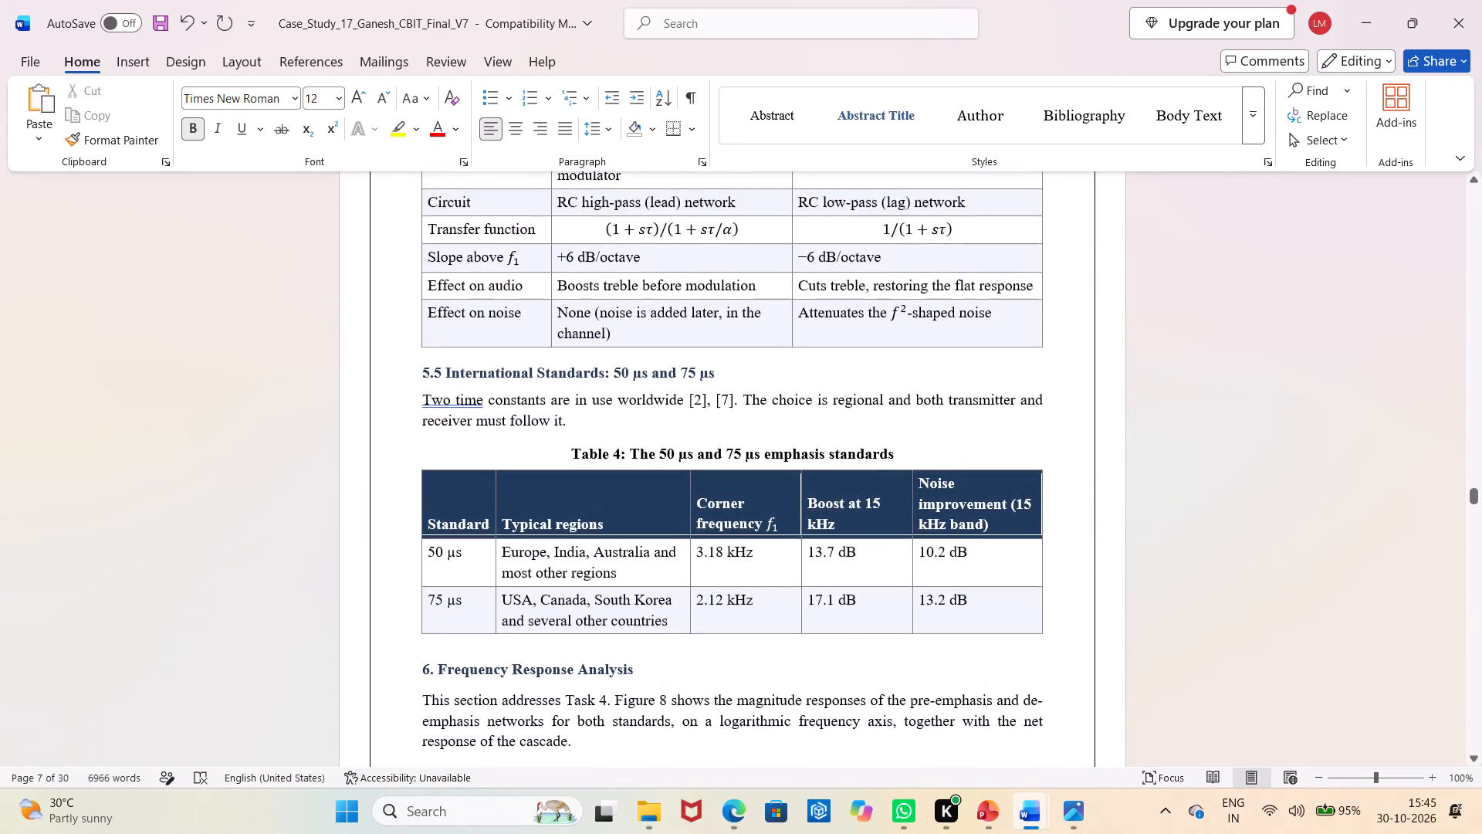
pyautogui.scroll(-6, 853, 627)
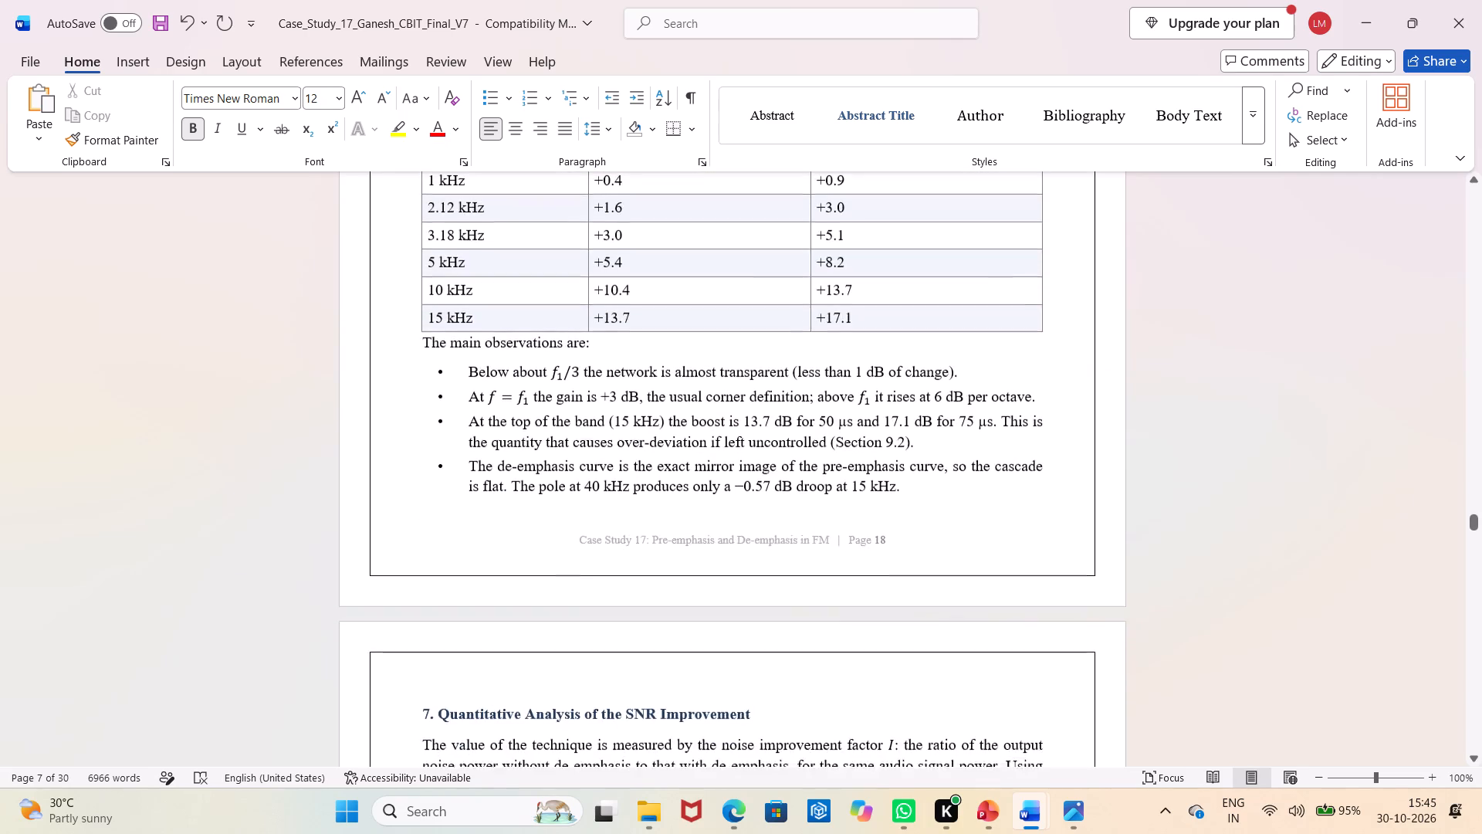
pyautogui.scroll(-7, 853, 627)
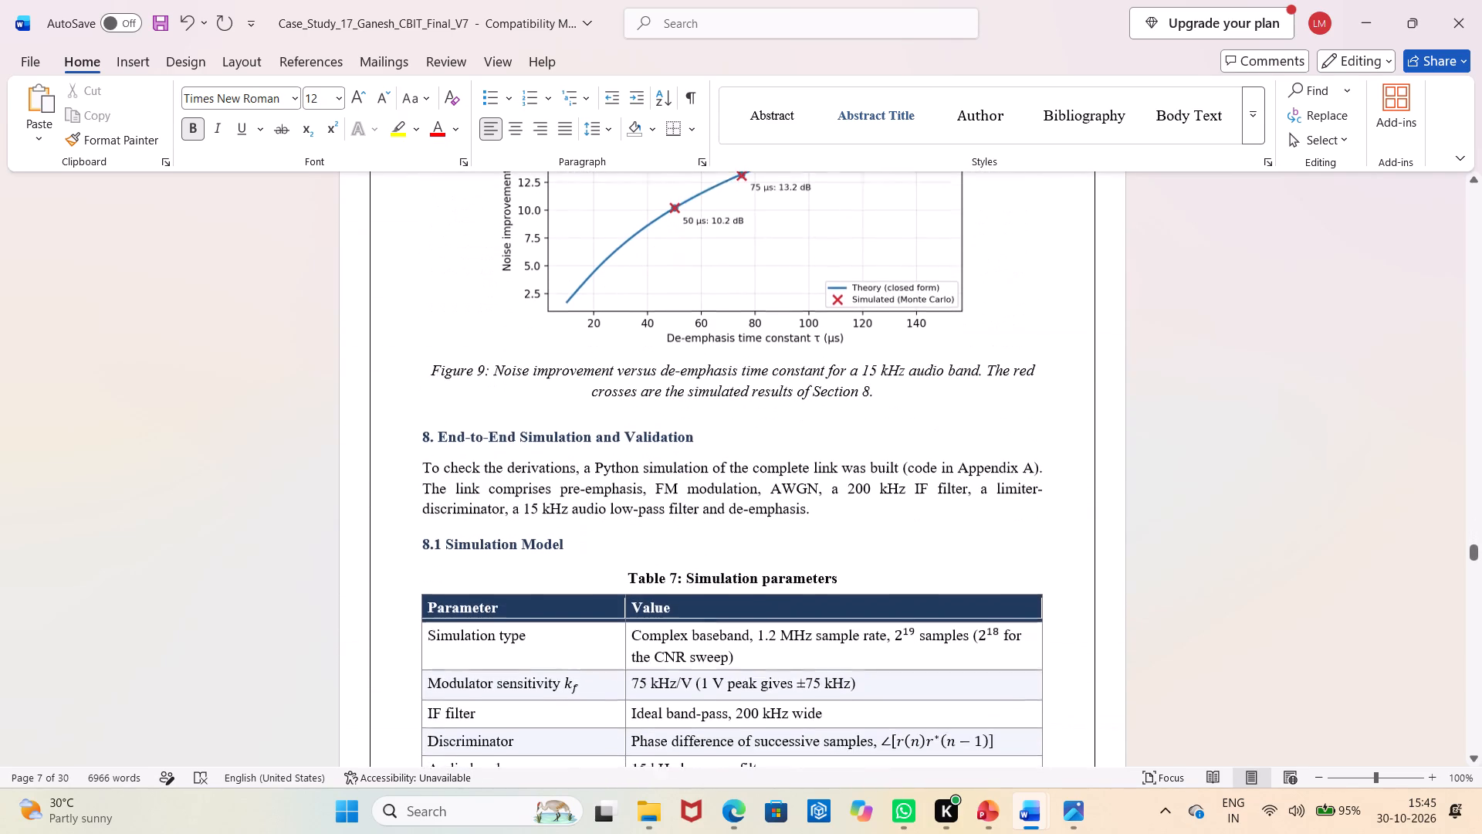
pyautogui.scroll(-3, 853, 627)
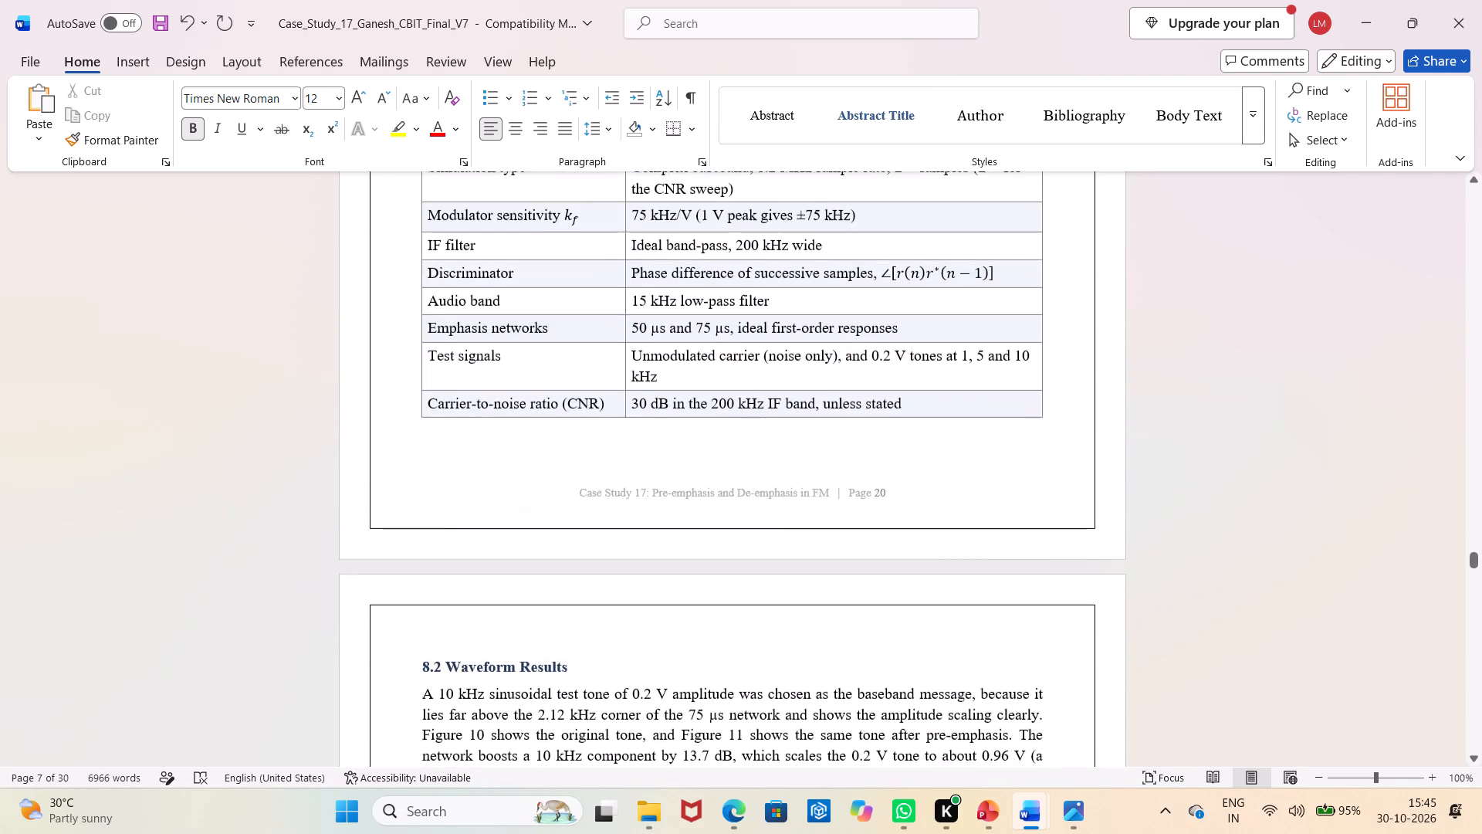
pyautogui.scroll(-8, 853, 627)
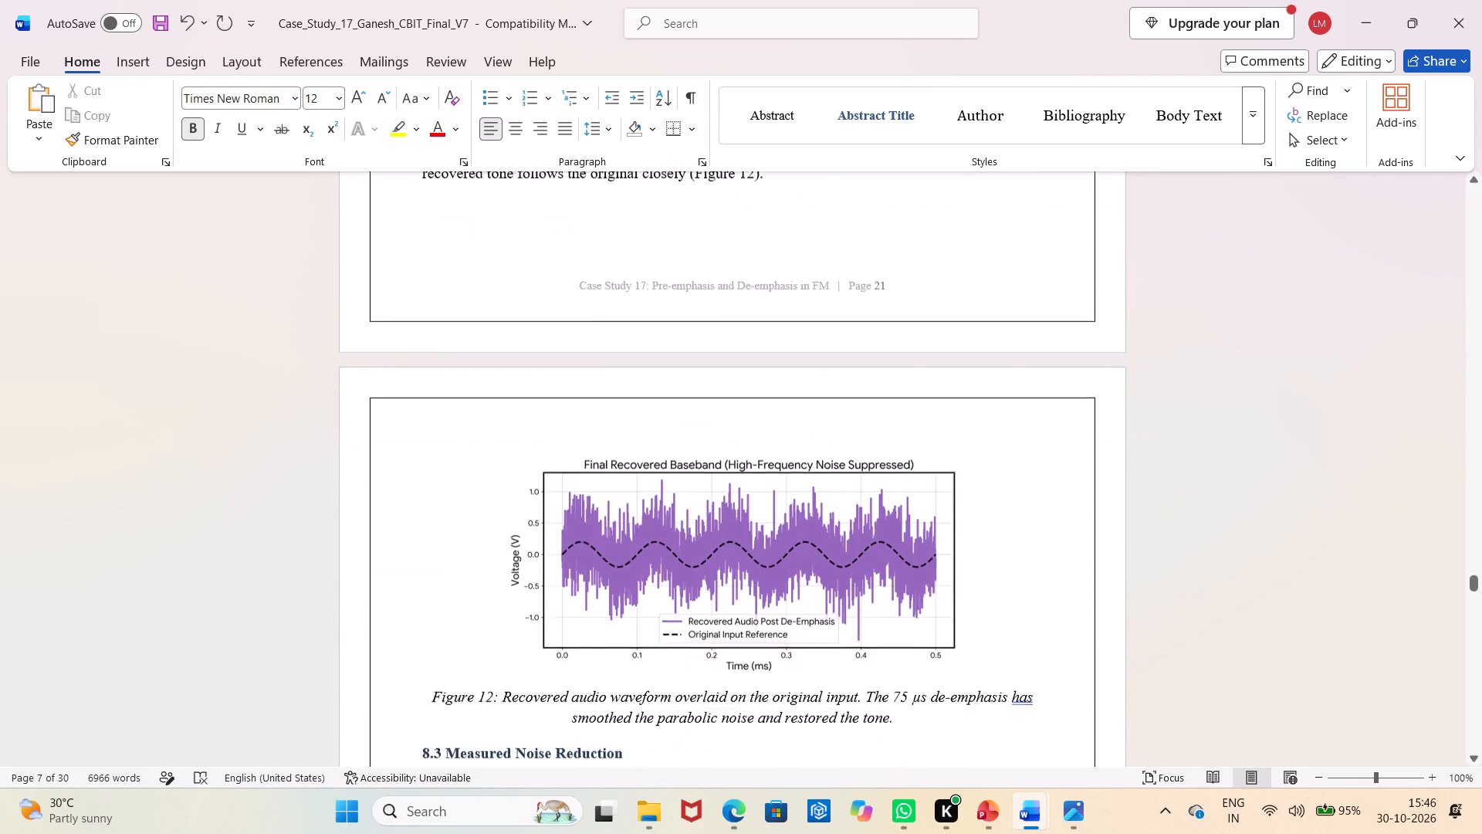
pyautogui.scroll(-5, 853, 627)
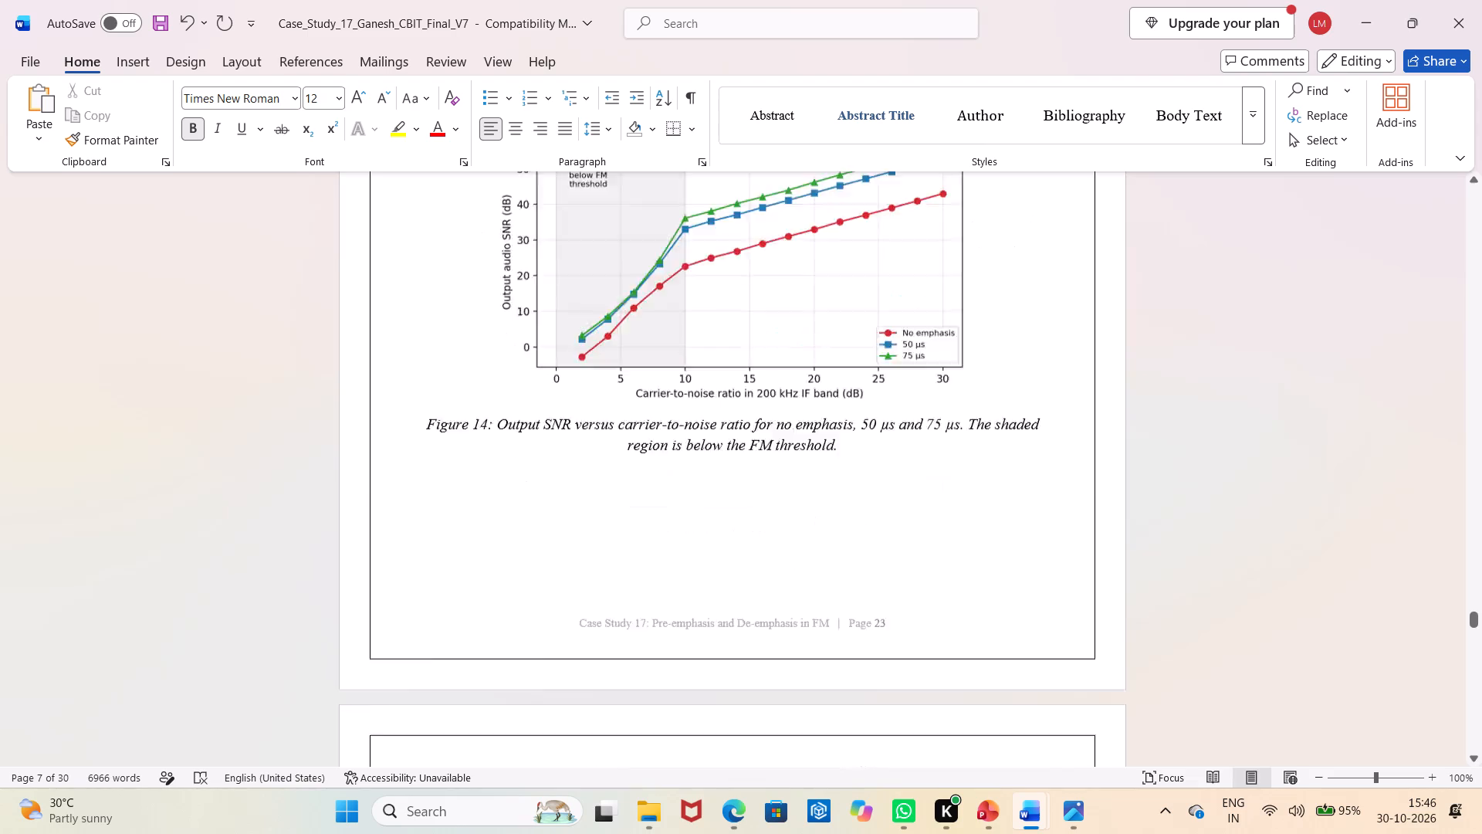
pyautogui.scroll(-6, 853, 627)
# Set the font size of the "2. Background: Evolution and Fundamentals of FM" heading to 16 pt.
pyautogui.scroll(20, 853, 627)
pyautogui.scroll(17, 853, 627)
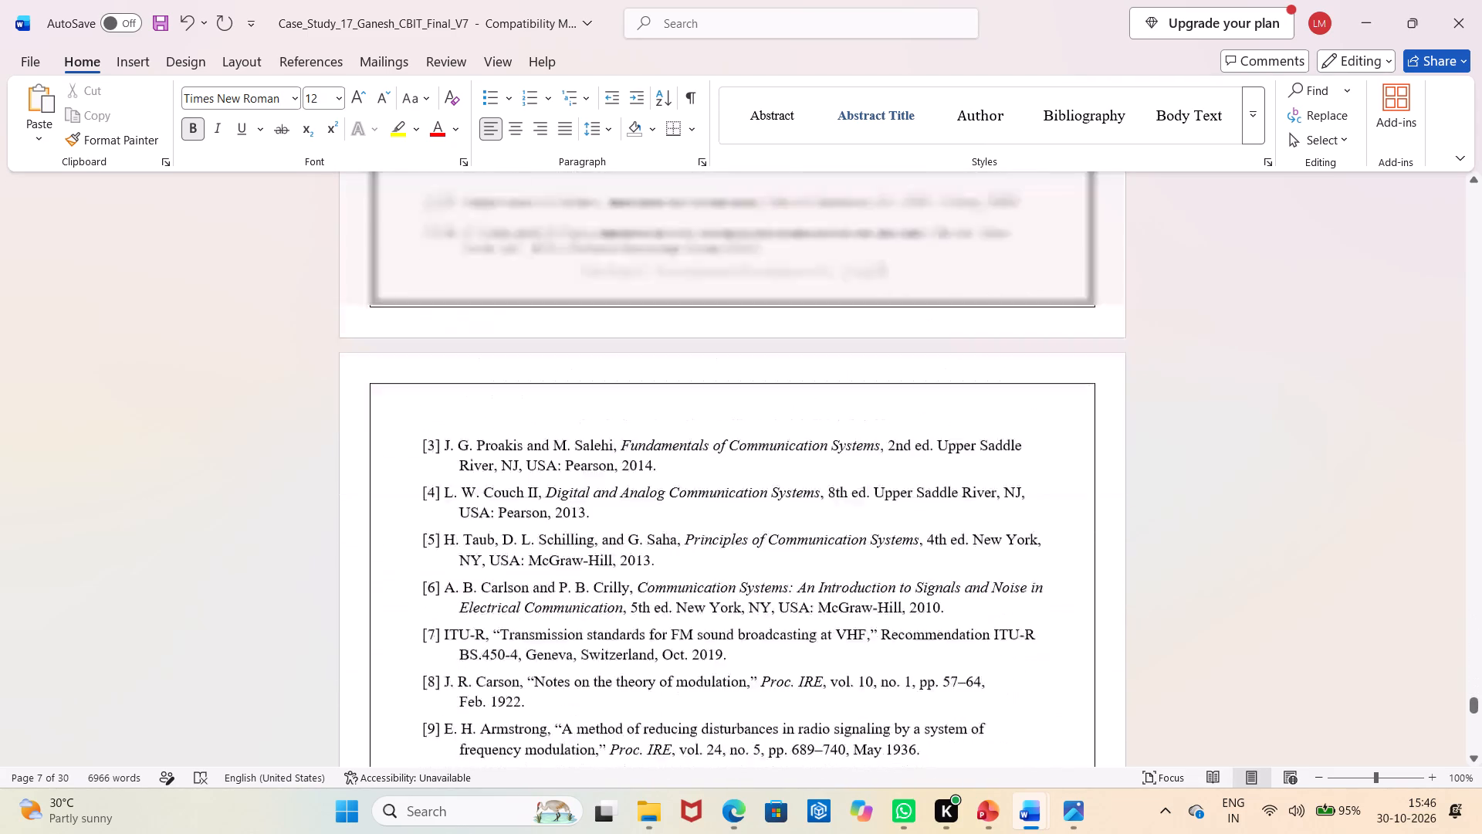
pyautogui.scroll(20, 853, 627)
pyautogui.scroll(20, 853, 627)
pyautogui.scroll(20, 853, 627)
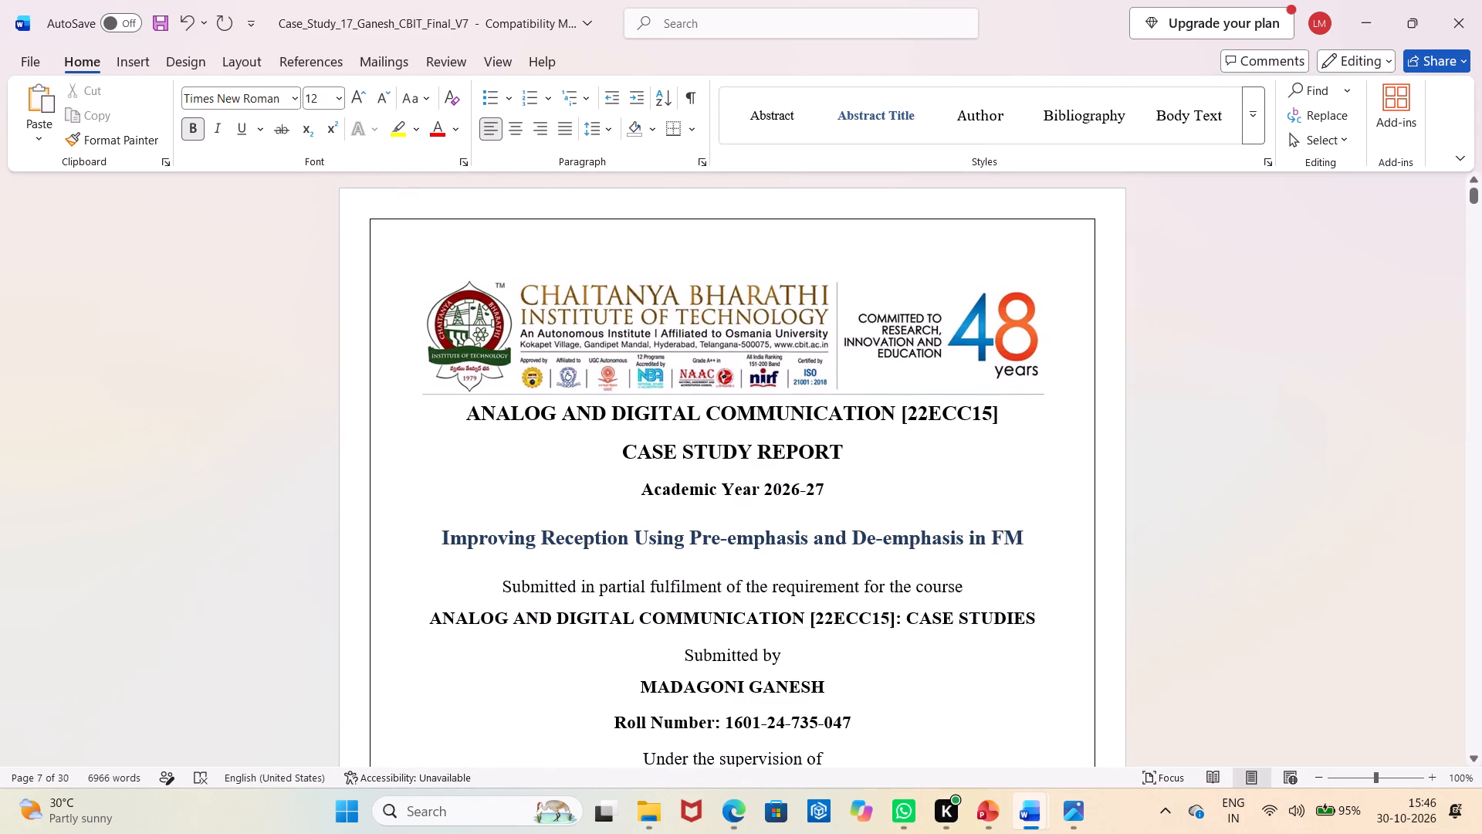
pyautogui.scroll(-9, 648, 729)
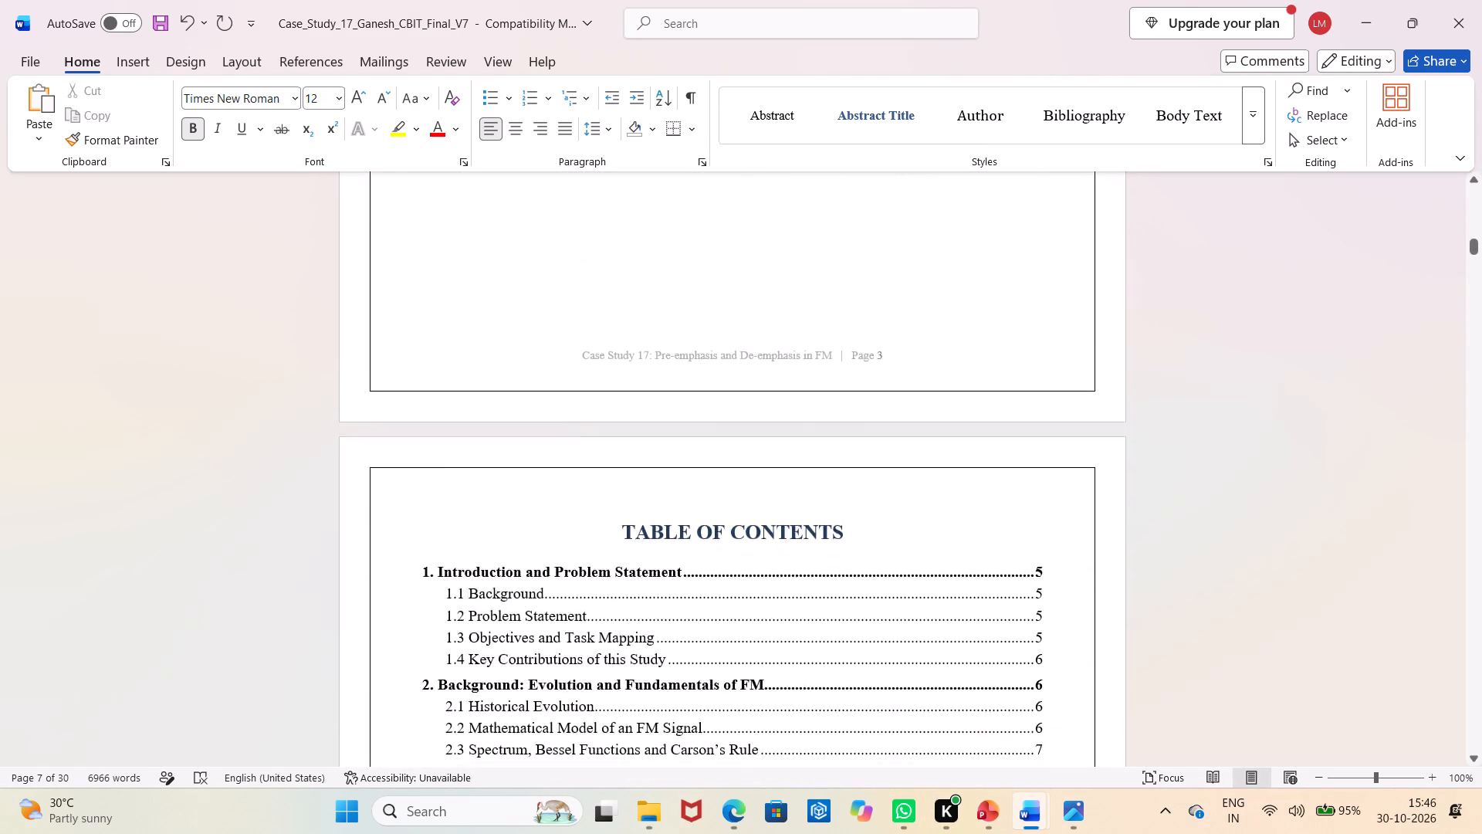
pyautogui.scroll(-5, 648, 729)
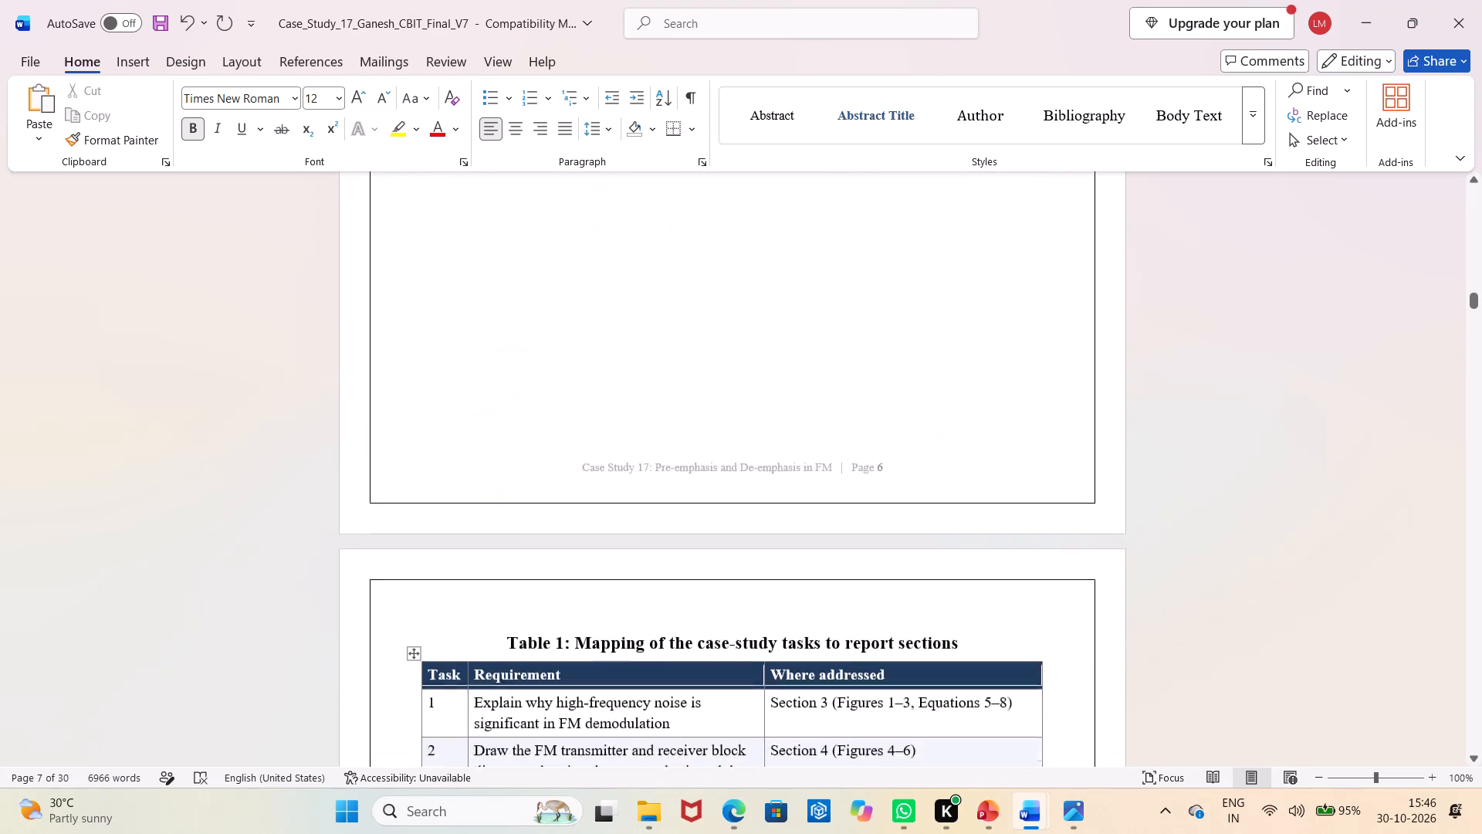
pyautogui.scroll(-3, 648, 729)
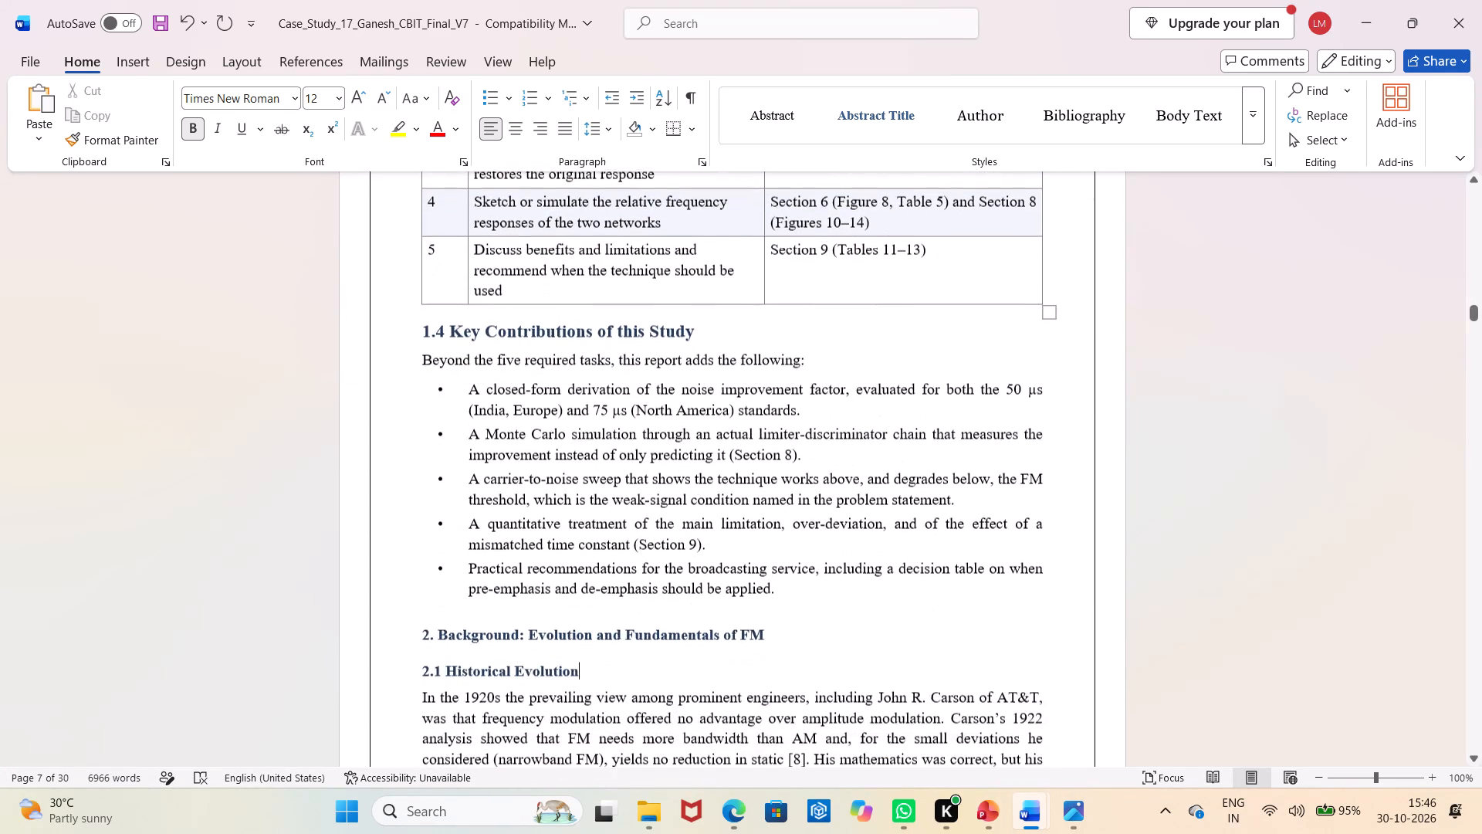
pyautogui.scroll(-1, 648, 729)
pyautogui.moveTo(807, 439); pyautogui.dragTo(418, 466)
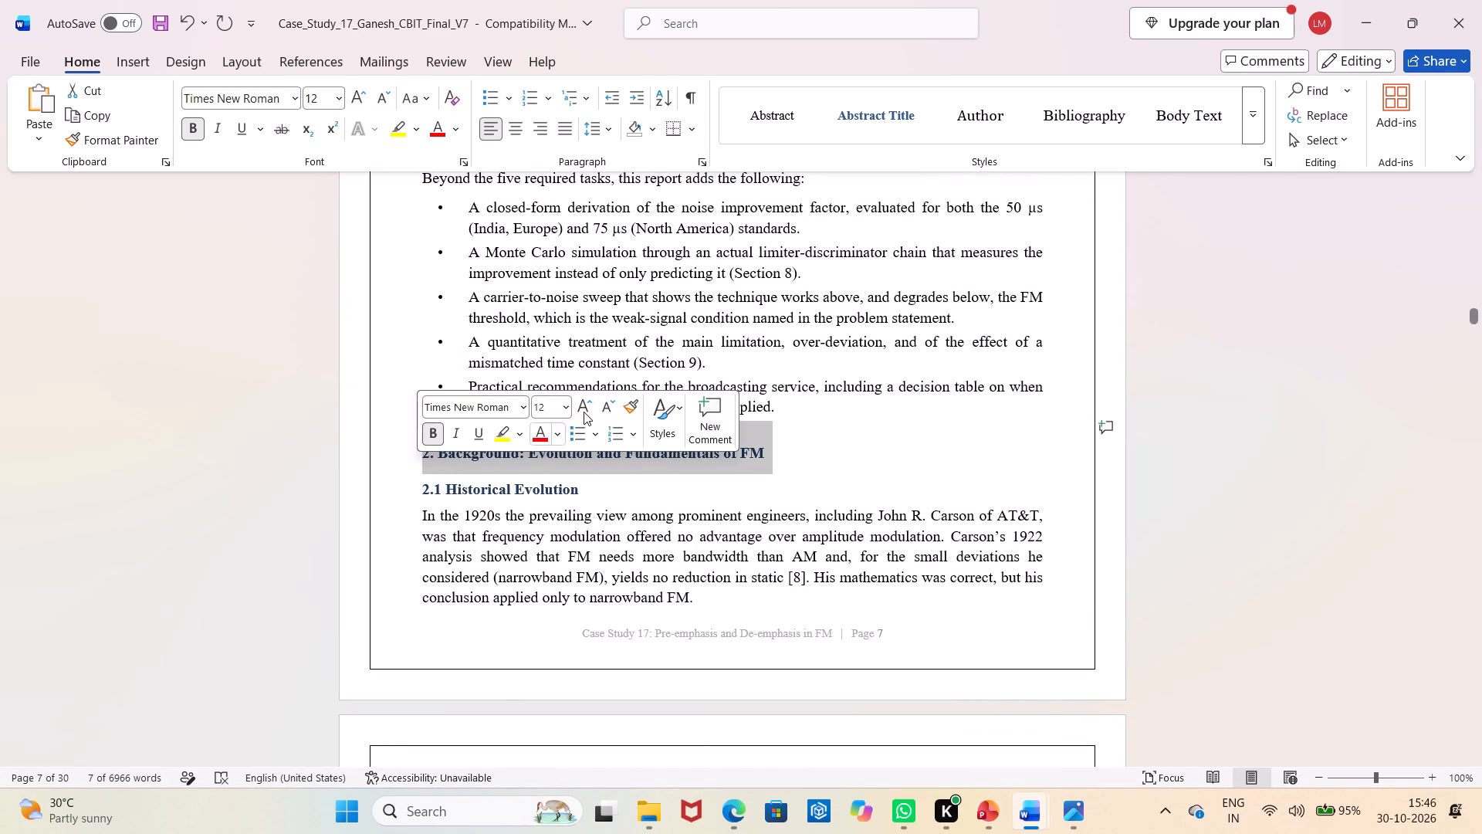
pyautogui.click(538, 412)
pyautogui.write('14')
pyautogui.press('BackSpace')
pyautogui.press('6')
pyautogui.press('Return')
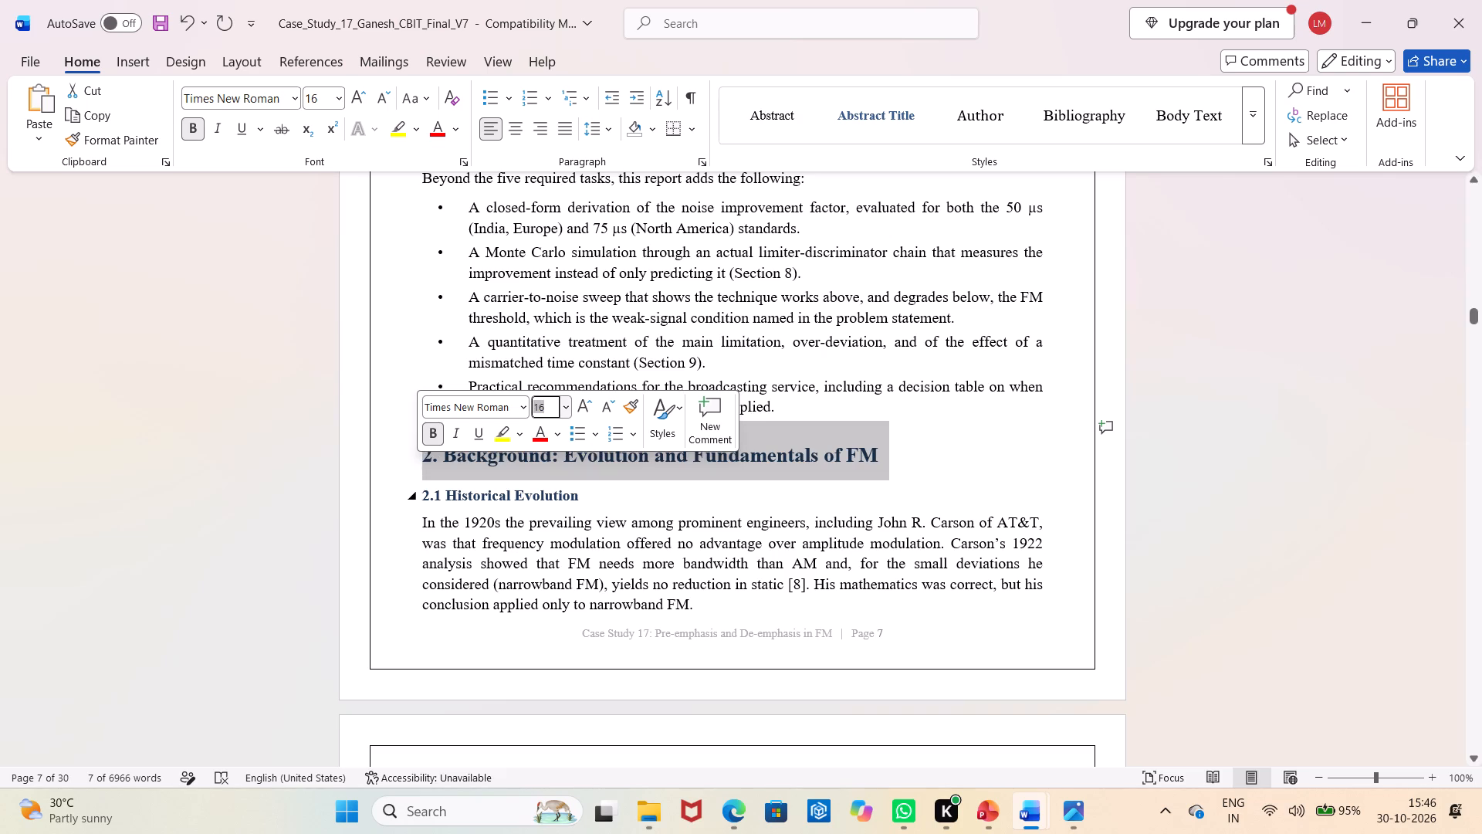
# Set the font size of the "2.1 Historical Evolution" heading to 14 pt.
pyautogui.moveTo(638, 509); pyautogui.dragTo(396, 482)
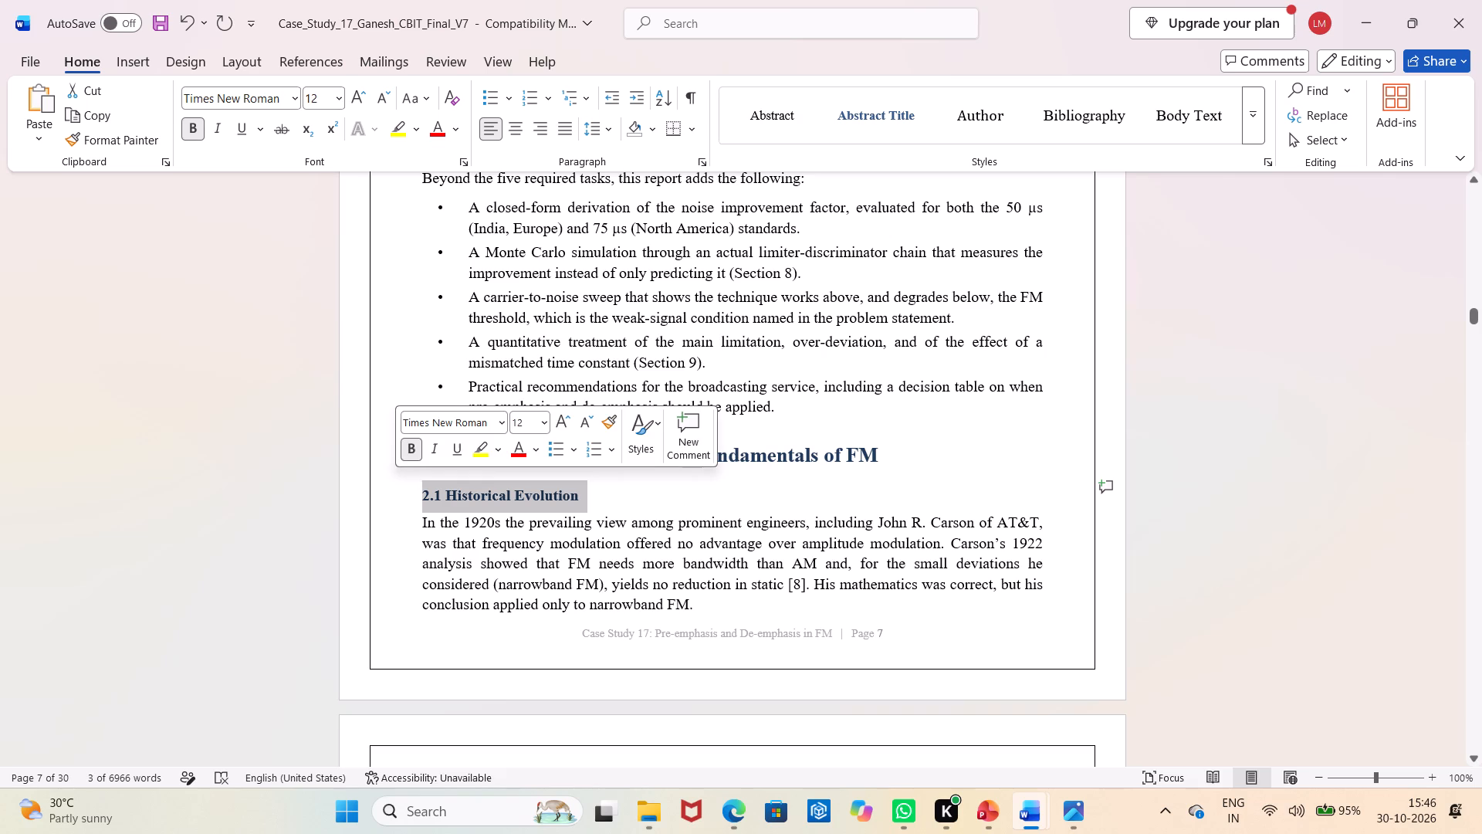
pyautogui.click(523, 422)
pyautogui.write('14')
pyautogui.press('Return')
# Set the font size of the "2.2 Mathematical Model of an FM Signal" heading to 14 pt.
pyautogui.scroll(-2, 704, 595)
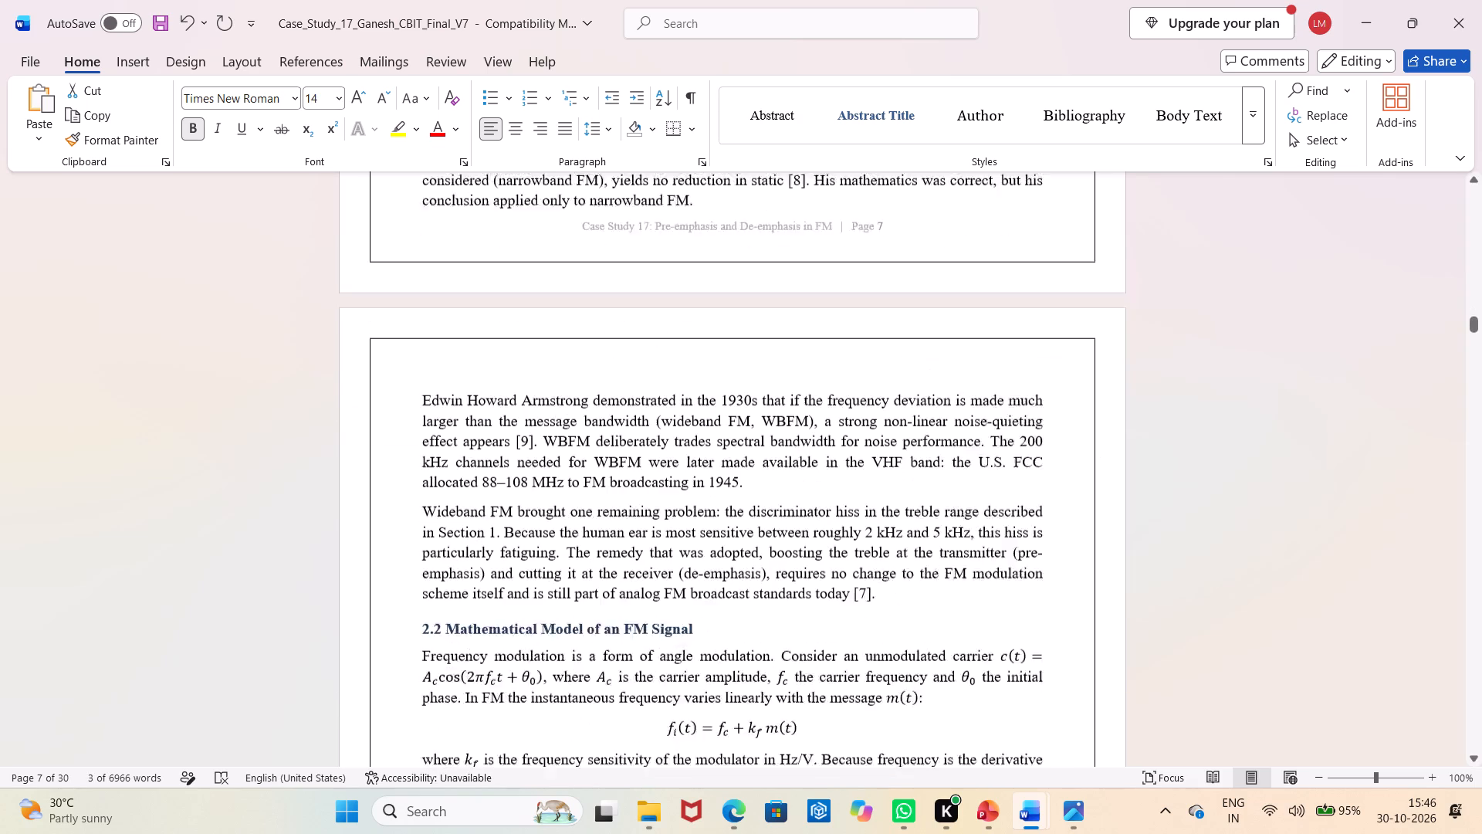
pyautogui.scroll(-1, 704, 595)
pyautogui.moveTo(701, 525); pyautogui.dragTo(453, 510)
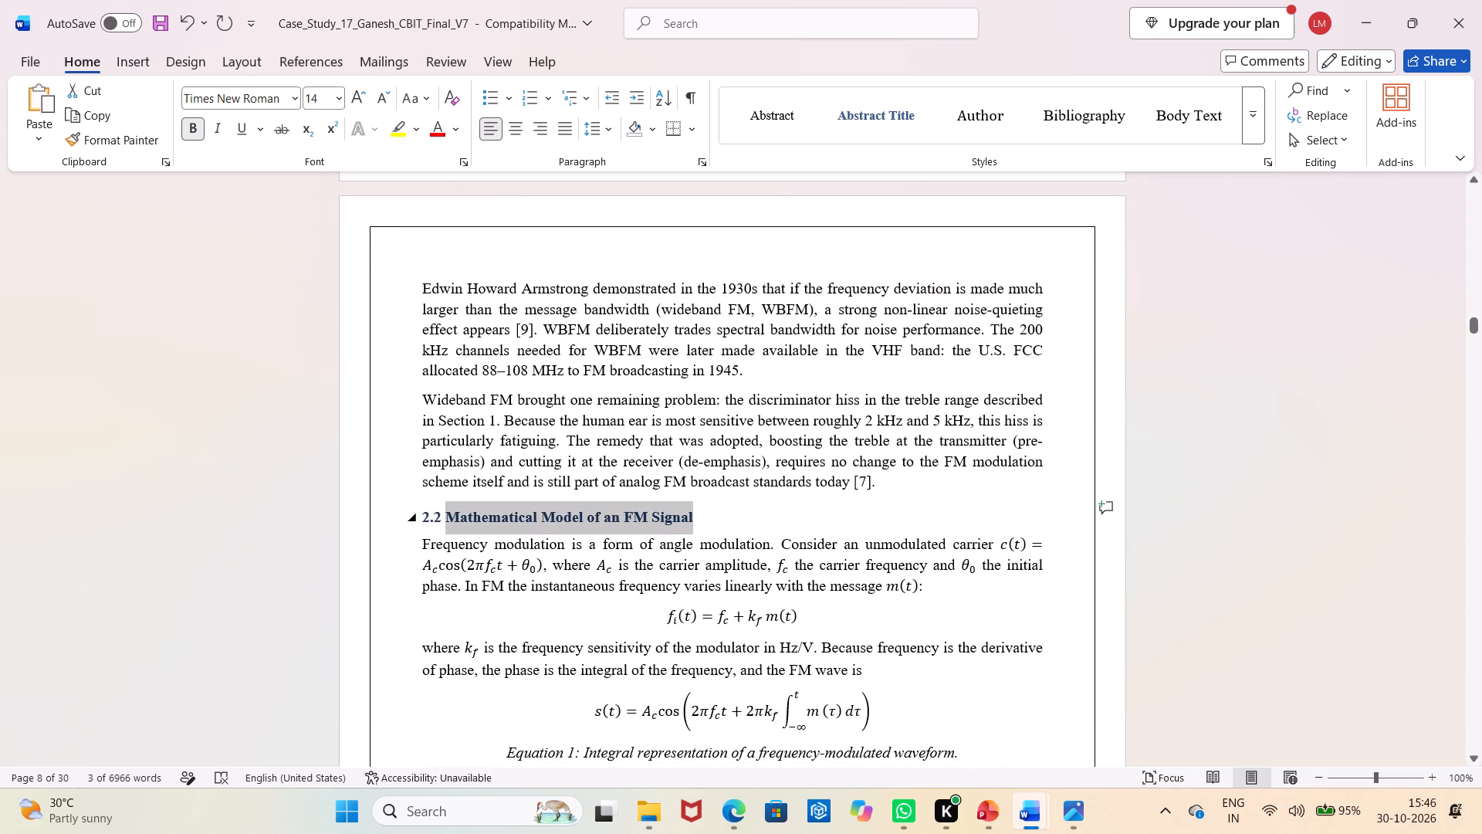
pyautogui.moveTo(453, 510); pyautogui.dragTo(421, 519)
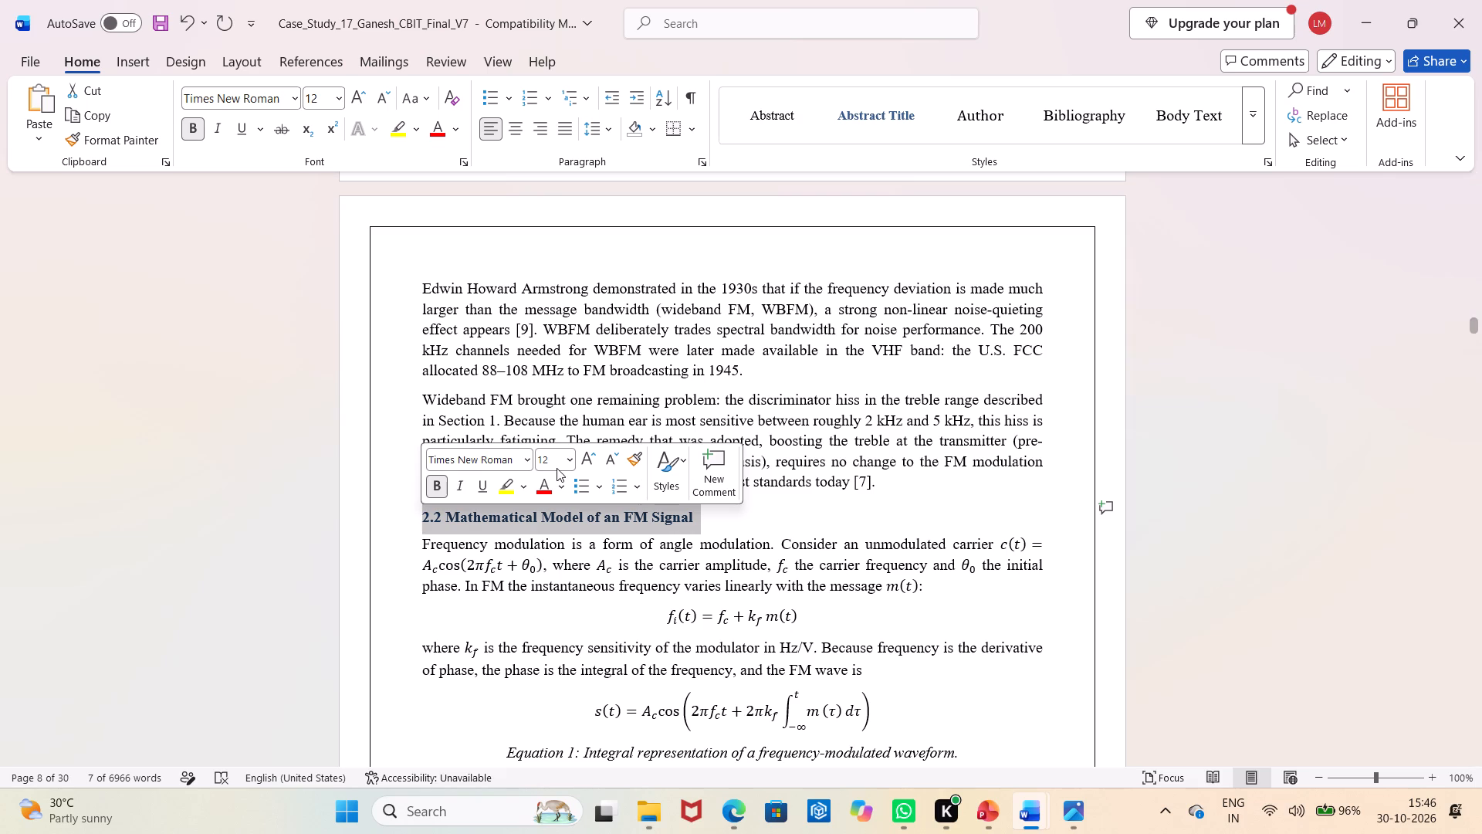
pyautogui.click(557, 463)
pyautogui.write('14')
pyautogui.press('Return')
# Set the font size of the "2.3 Spectrum, Bessel Functions and Carson's Rule" heading to 14 pt.
pyautogui.scroll(-3, 655, 566)
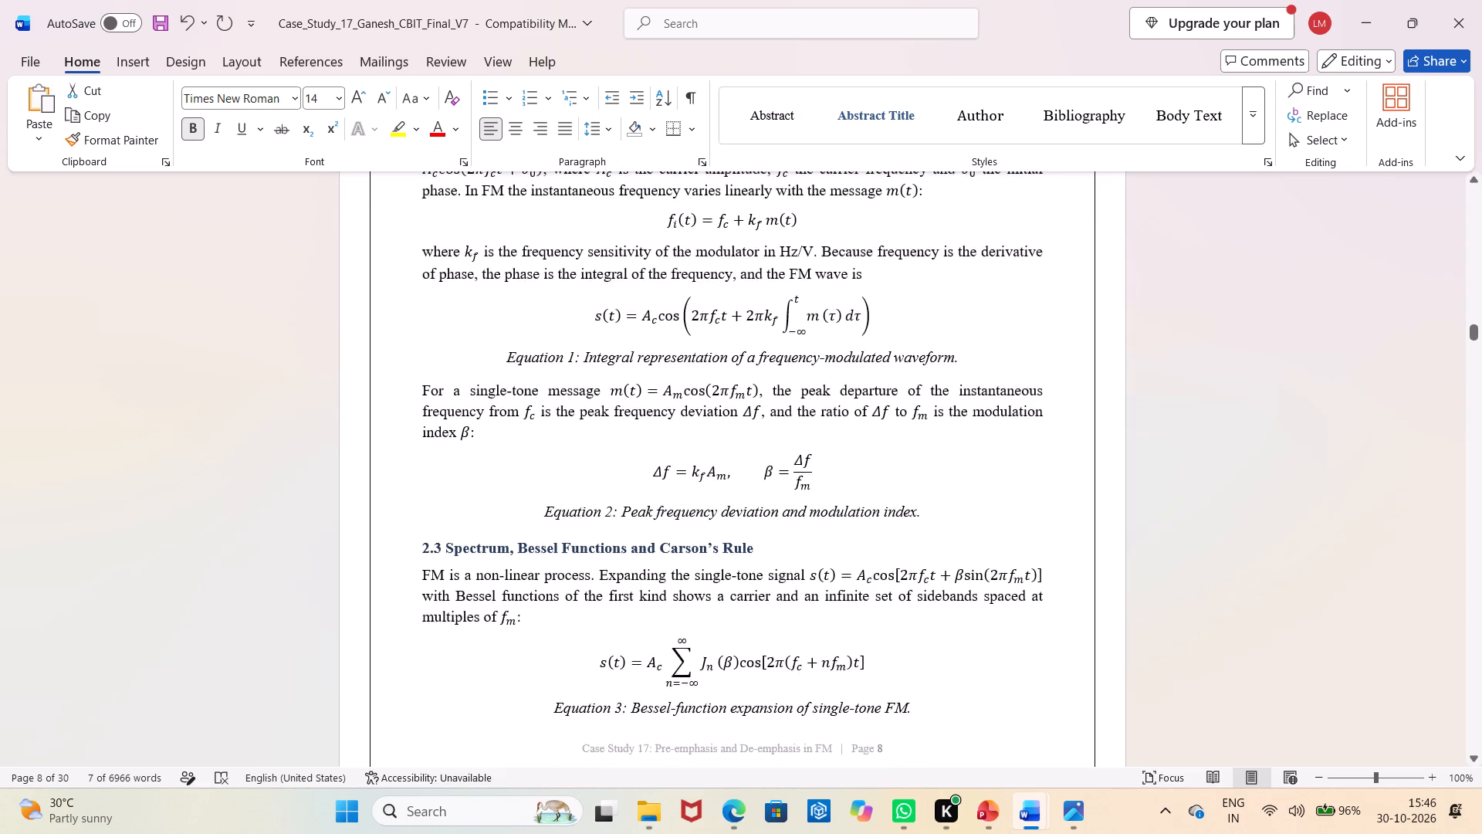
pyautogui.moveTo(787, 541); pyautogui.dragTo(421, 549)
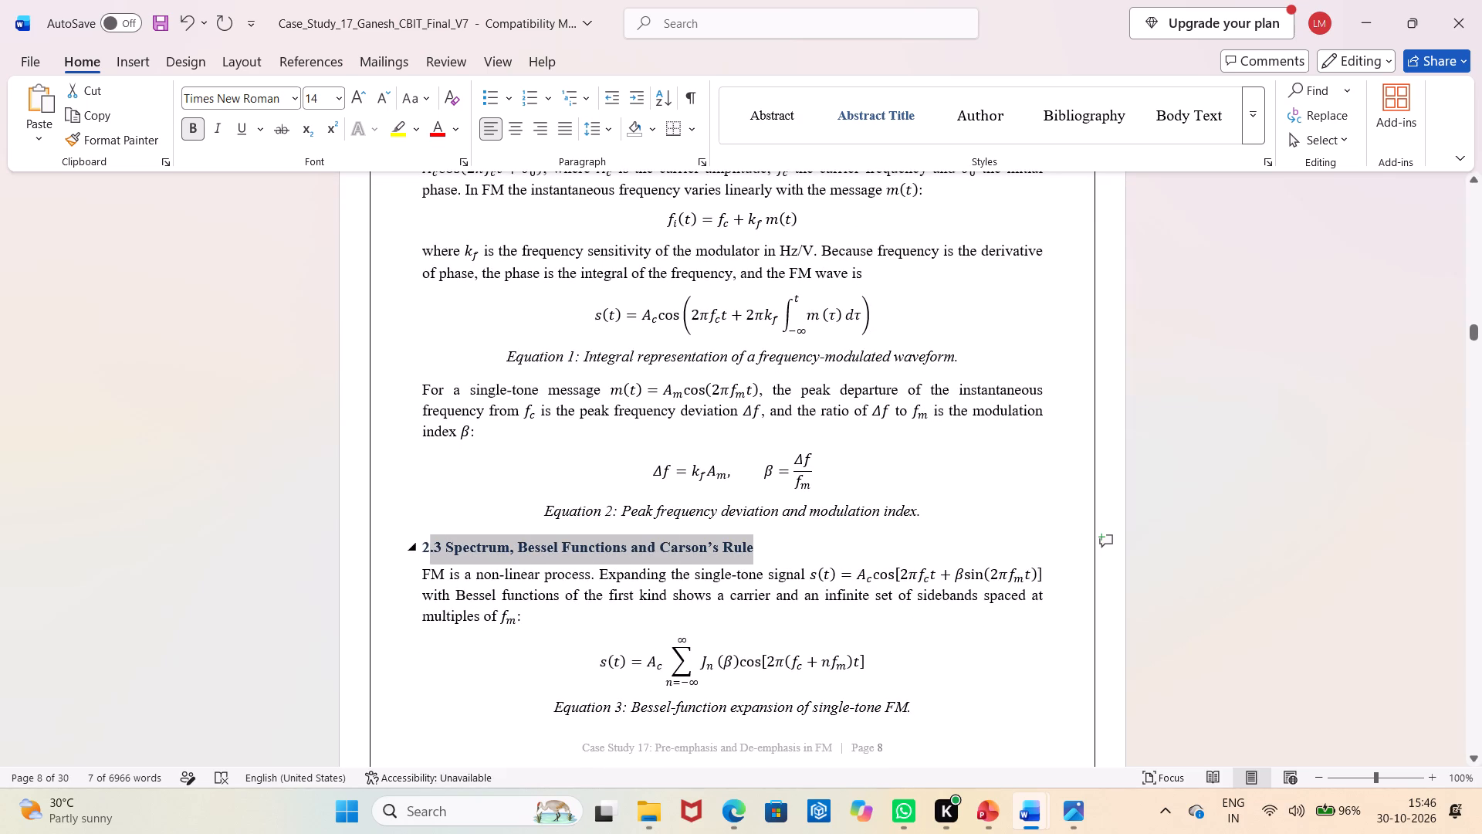
pyautogui.moveTo(421, 549); pyautogui.dragTo(421, 548)
pyautogui.click(554, 491)
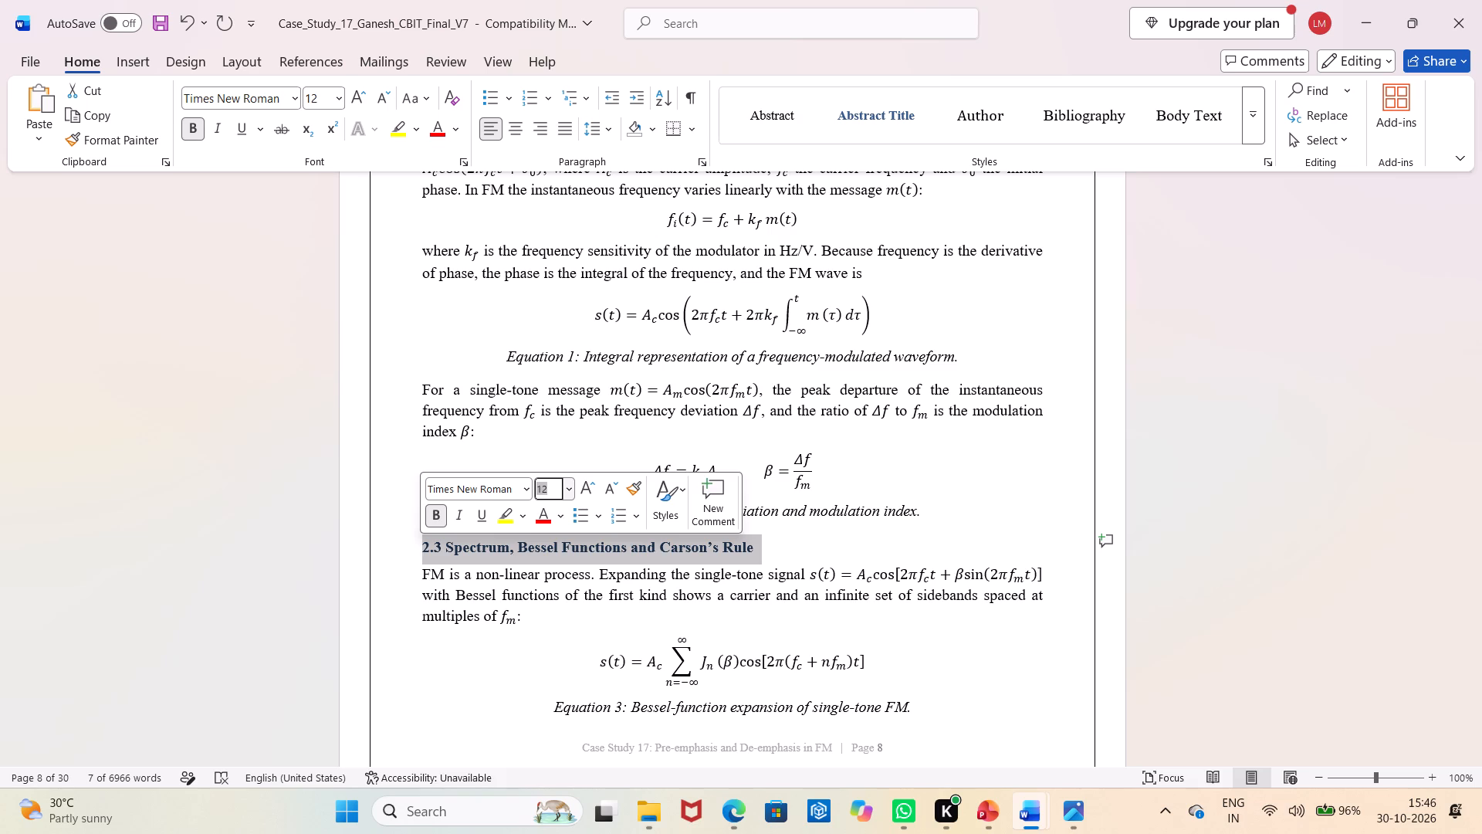
pyautogui.write('14')
pyautogui.press('Return')
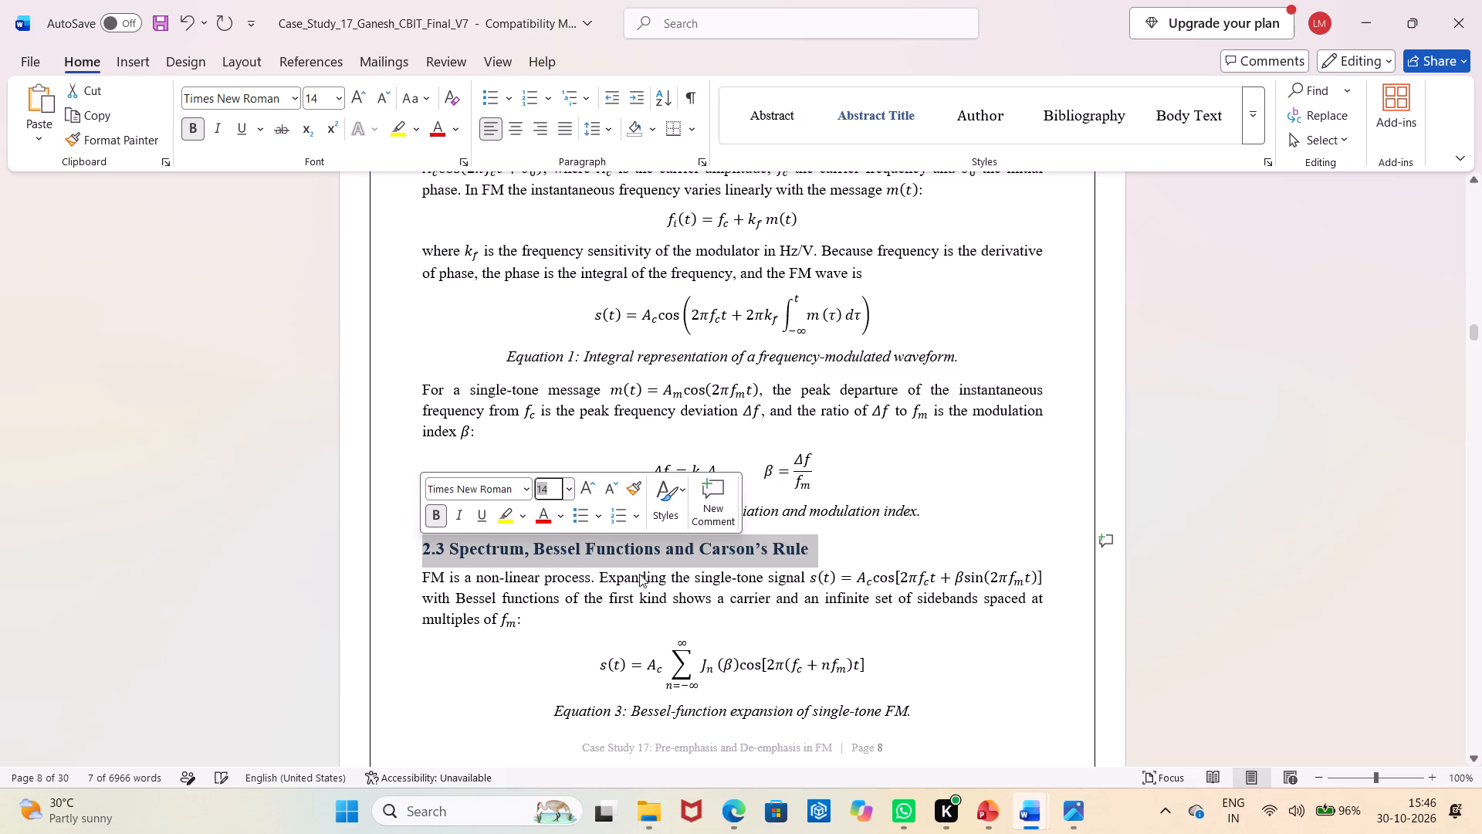
# Set the font size of the "3. Why High-Frequency Noise Is Significant in FM Demodulation" heading to 16 pt.
pyautogui.scroll(-3, 674, 625)
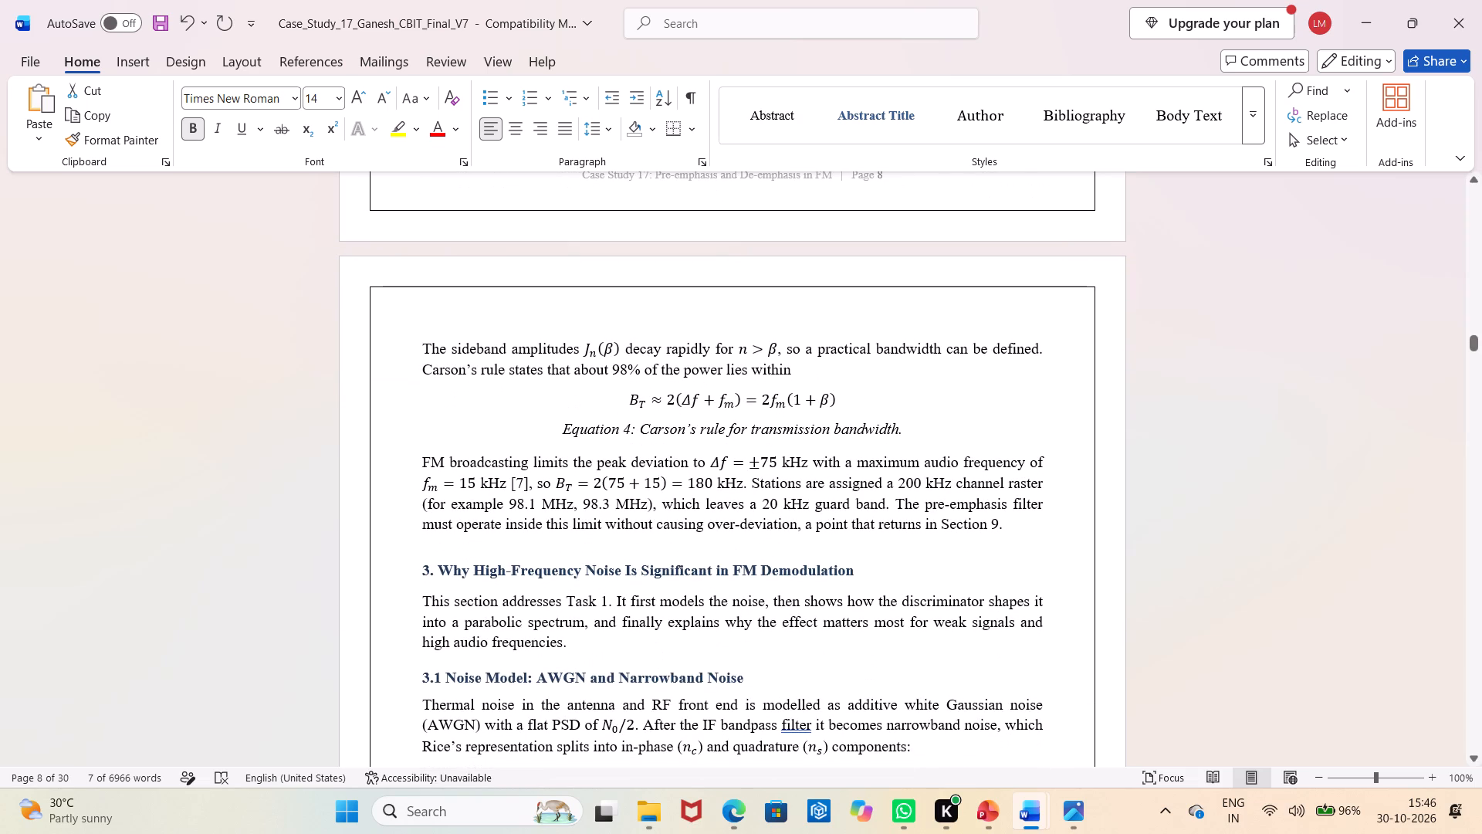
pyautogui.moveTo(885, 568); pyautogui.dragTo(806, 570)
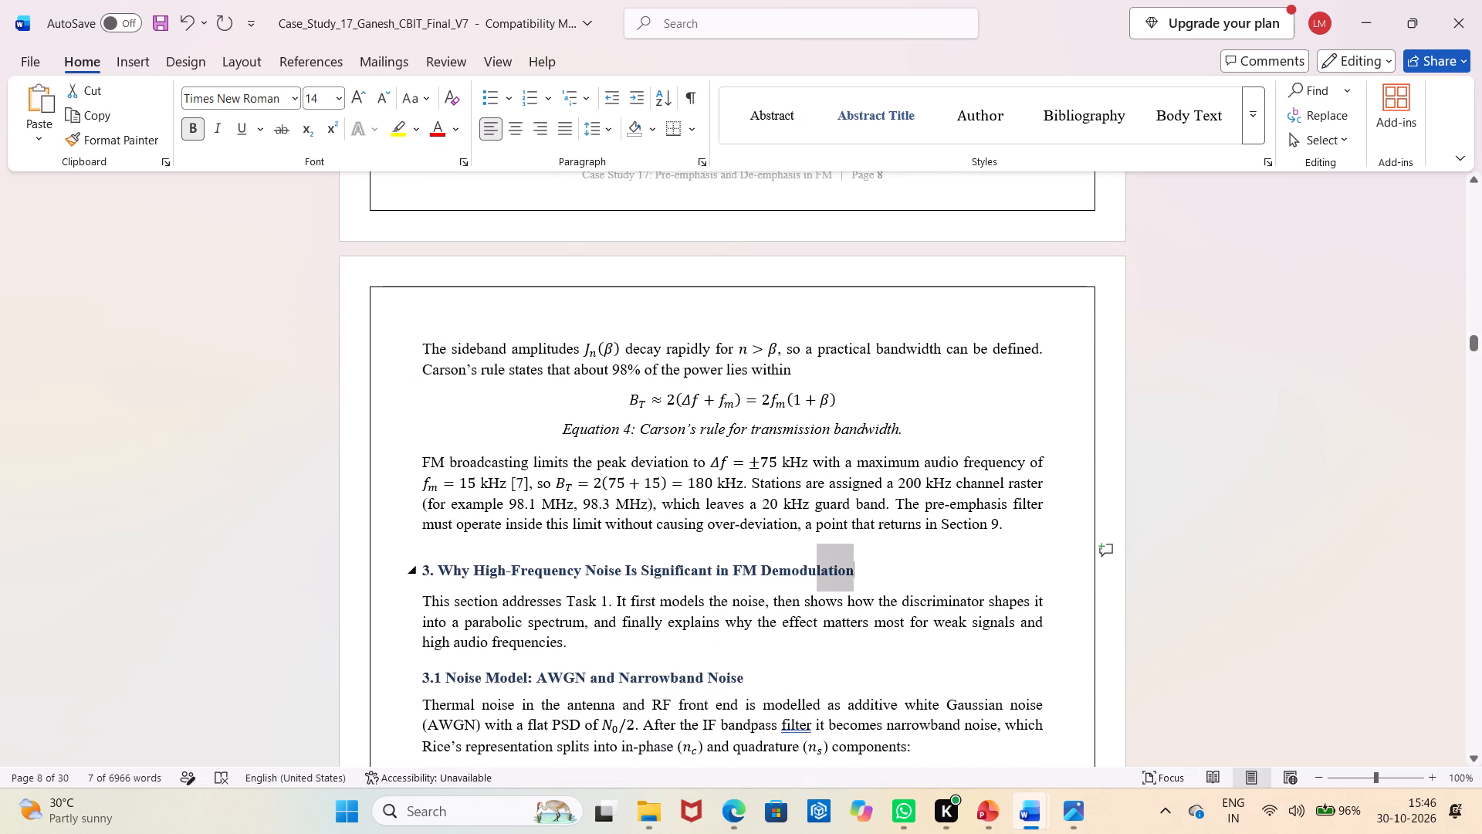
pyautogui.moveTo(806, 570); pyautogui.dragTo(428, 575)
pyautogui.click(428, 575)
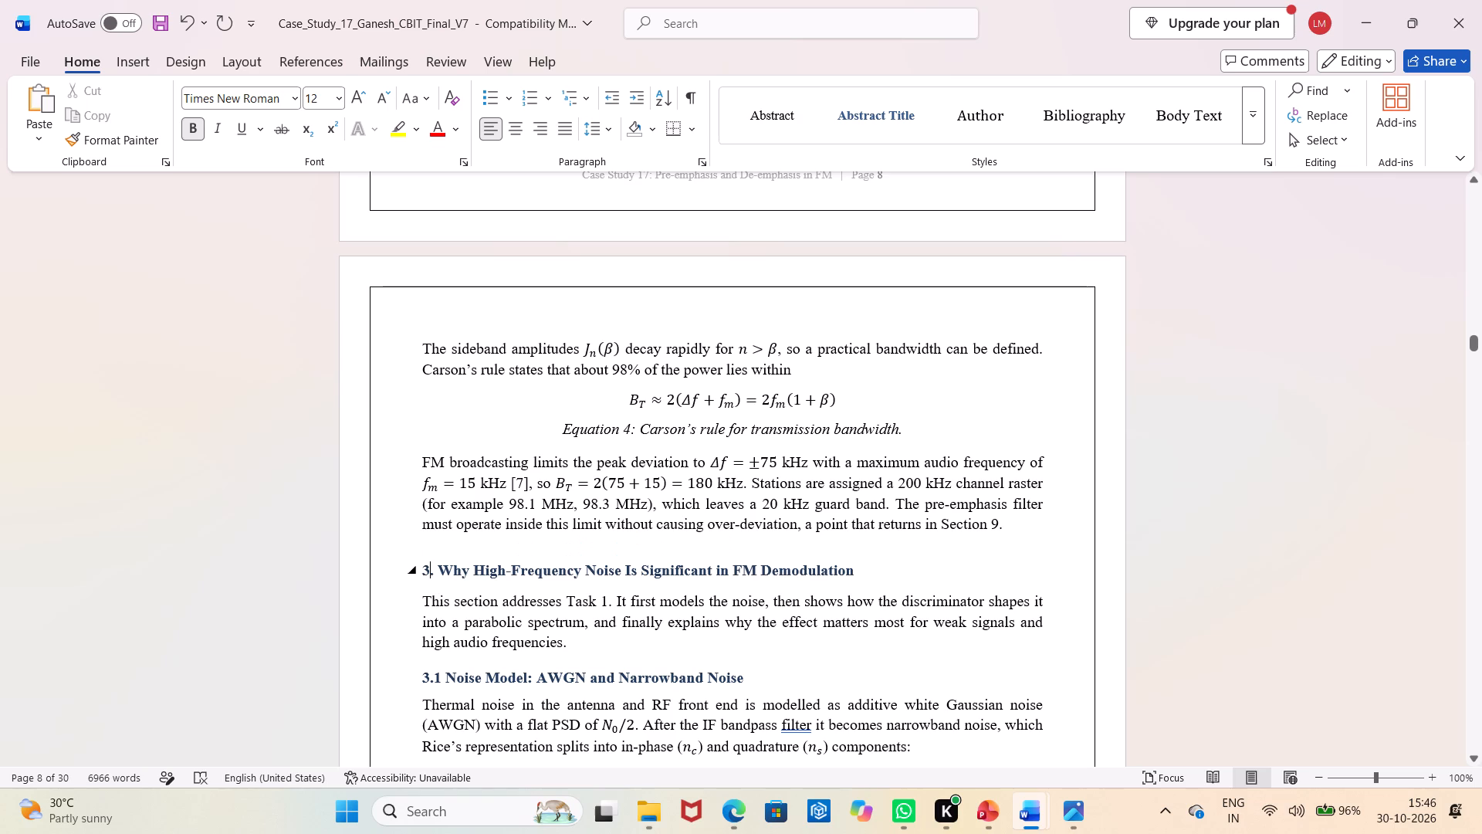
pyautogui.moveTo(867, 565); pyautogui.dragTo(404, 561)
pyautogui.click(534, 499)
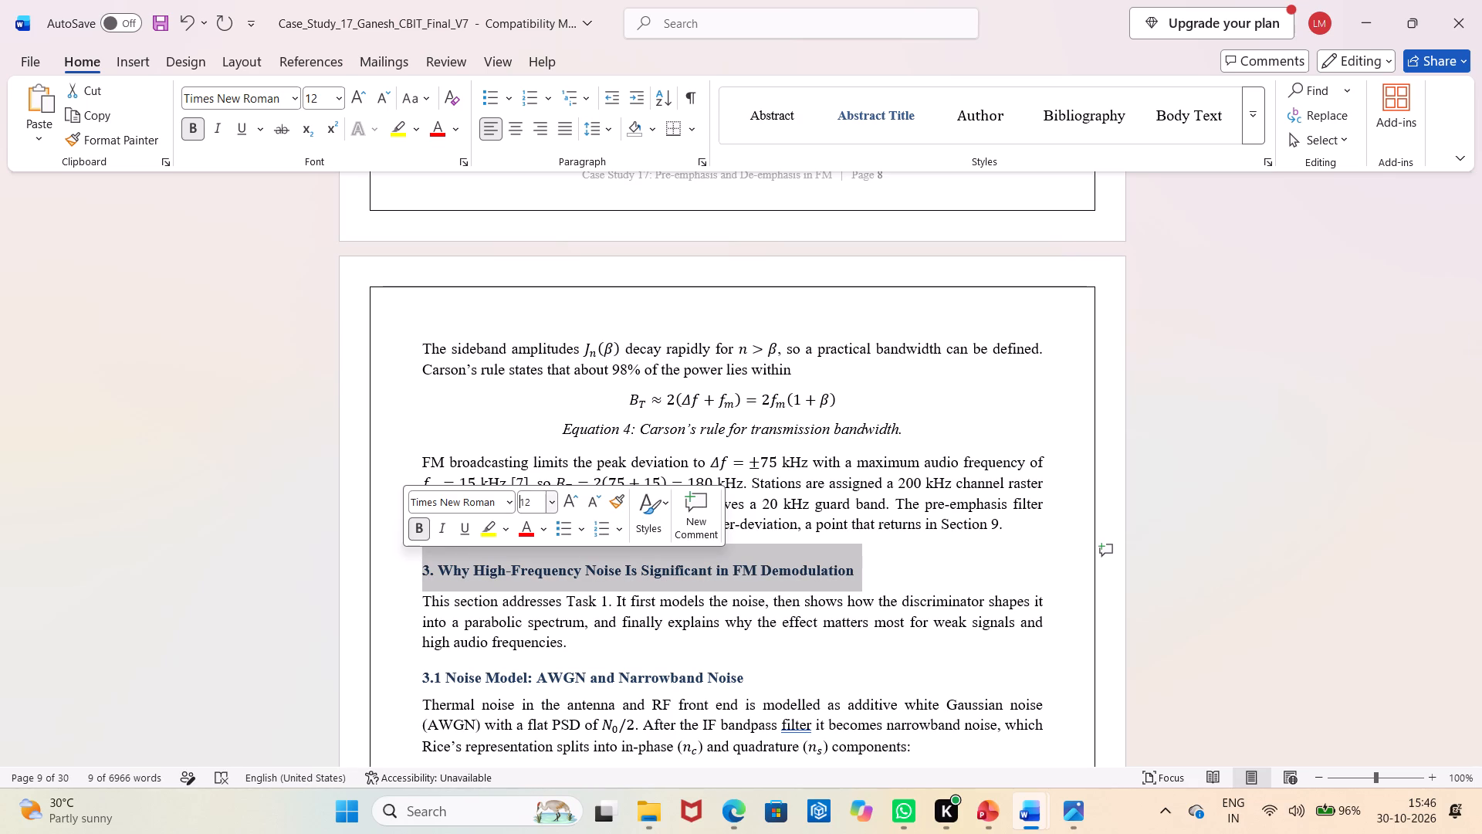
pyautogui.write('14')
pyautogui.press('BackSpace')
pyautogui.press('6')
pyautogui.press('Return')
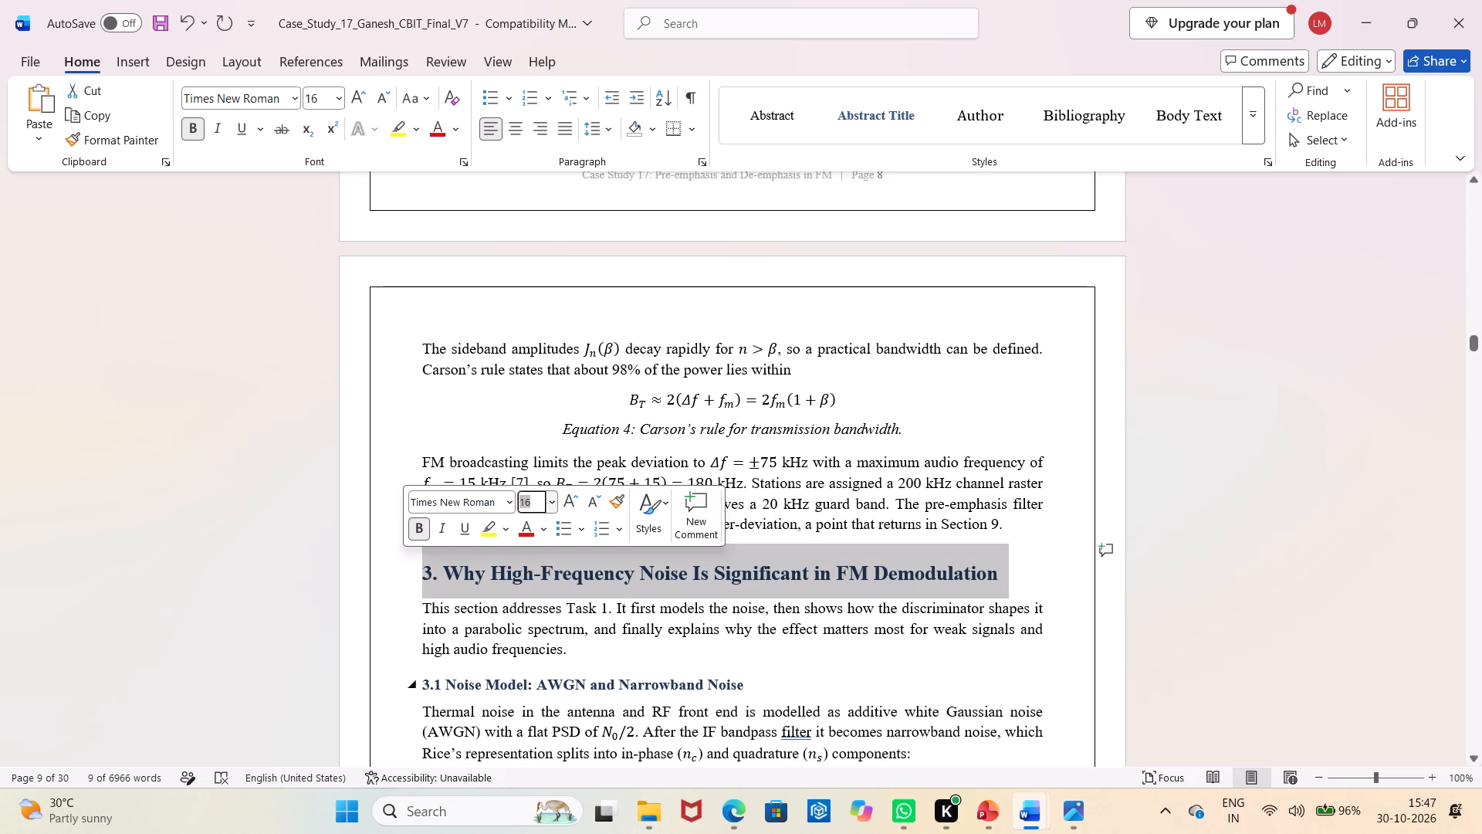
# Set the font size of the "3.1 Noise Model: AWGN and Narrowband Noise" heading to 14 pt.
pyautogui.moveTo(787, 687); pyautogui.dragTo(398, 692)
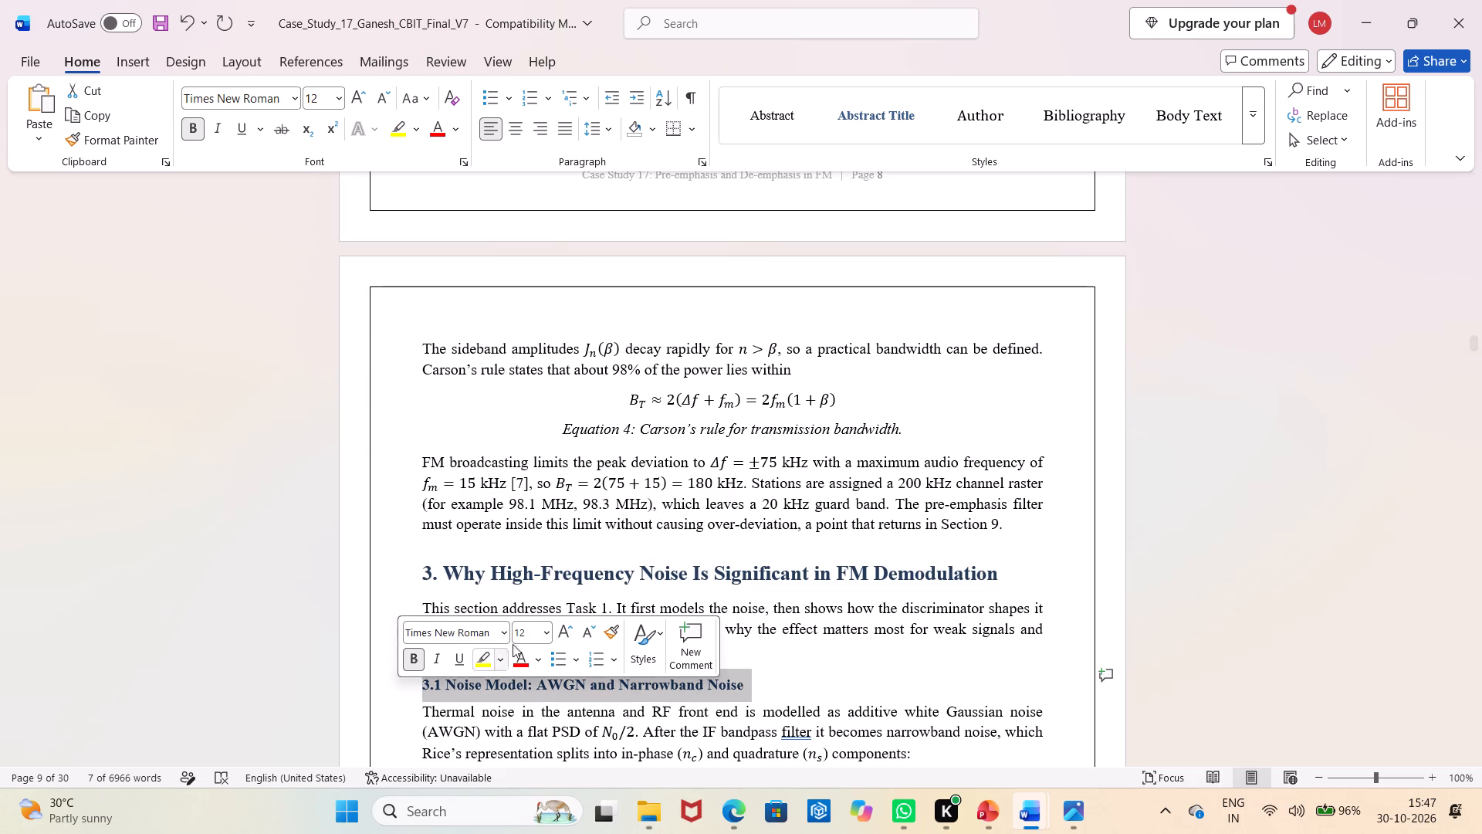
pyautogui.click(528, 636)
pyautogui.write('14')
pyautogui.press('Return')
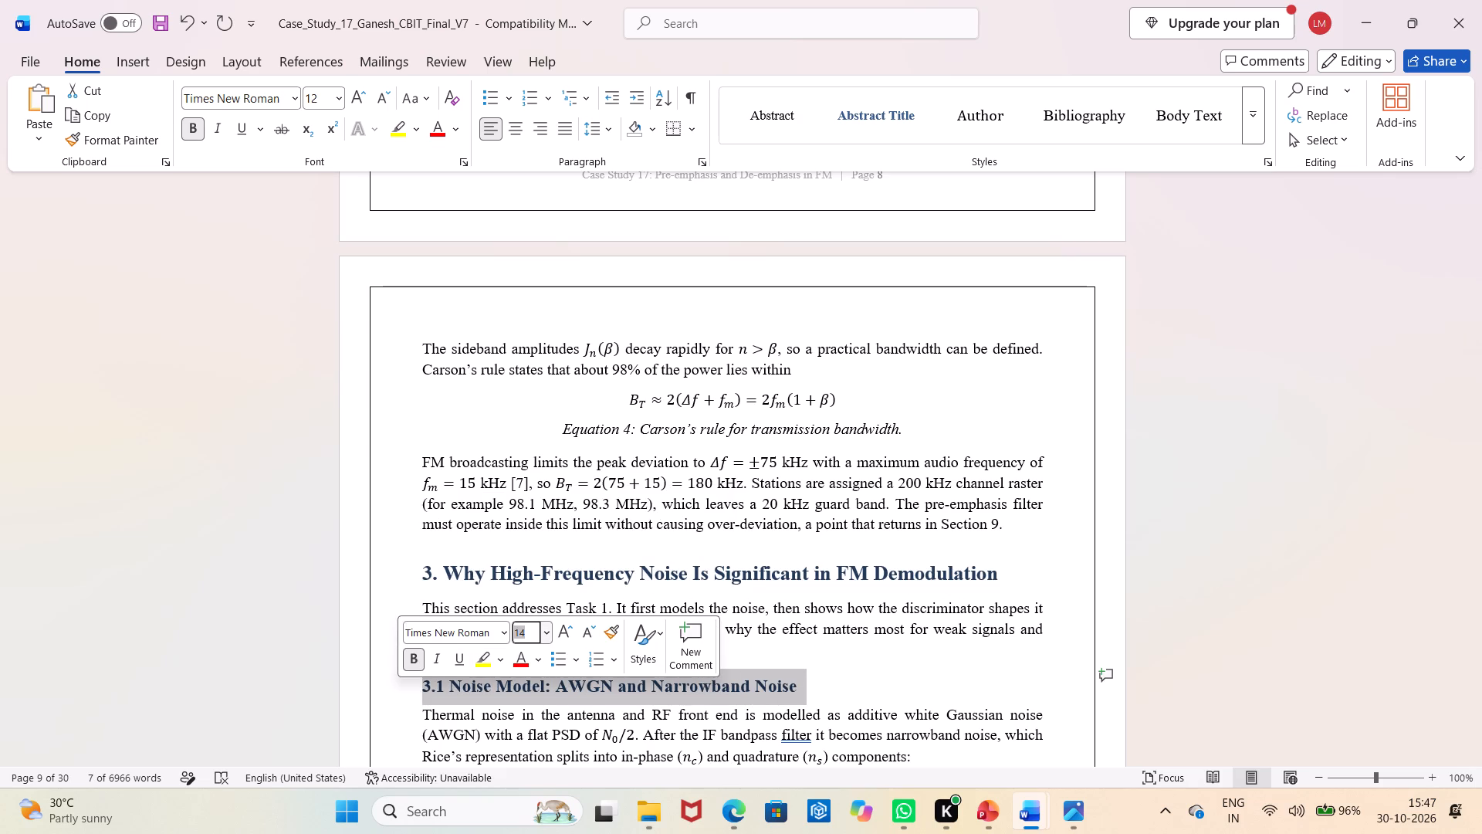
# Set the font size of the "3.2 Phasor Analysis of the Noise" heading to 14 pt.
pyautogui.scroll(-4, 742, 663)
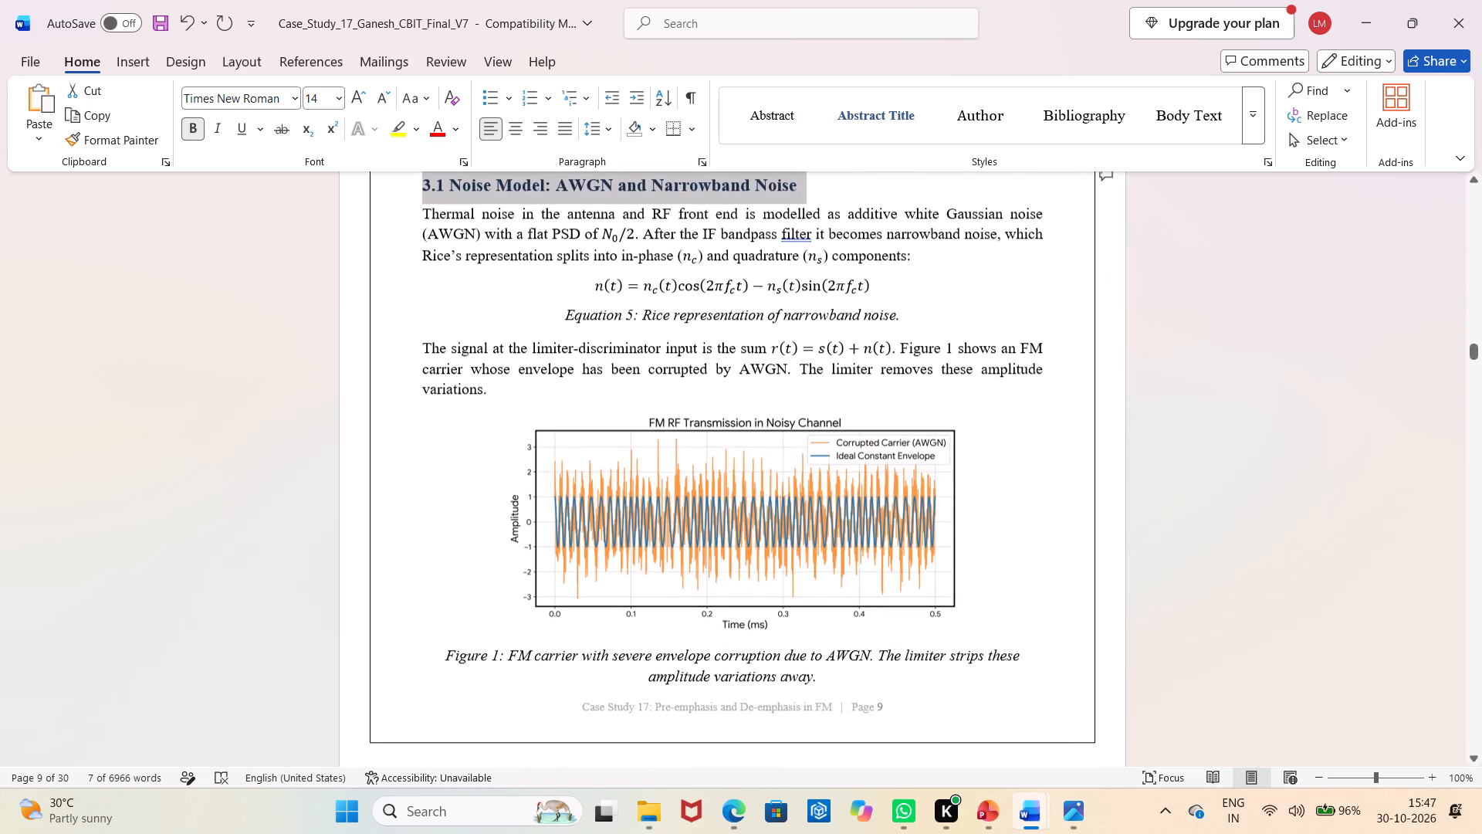
pyautogui.scroll(-4, 742, 663)
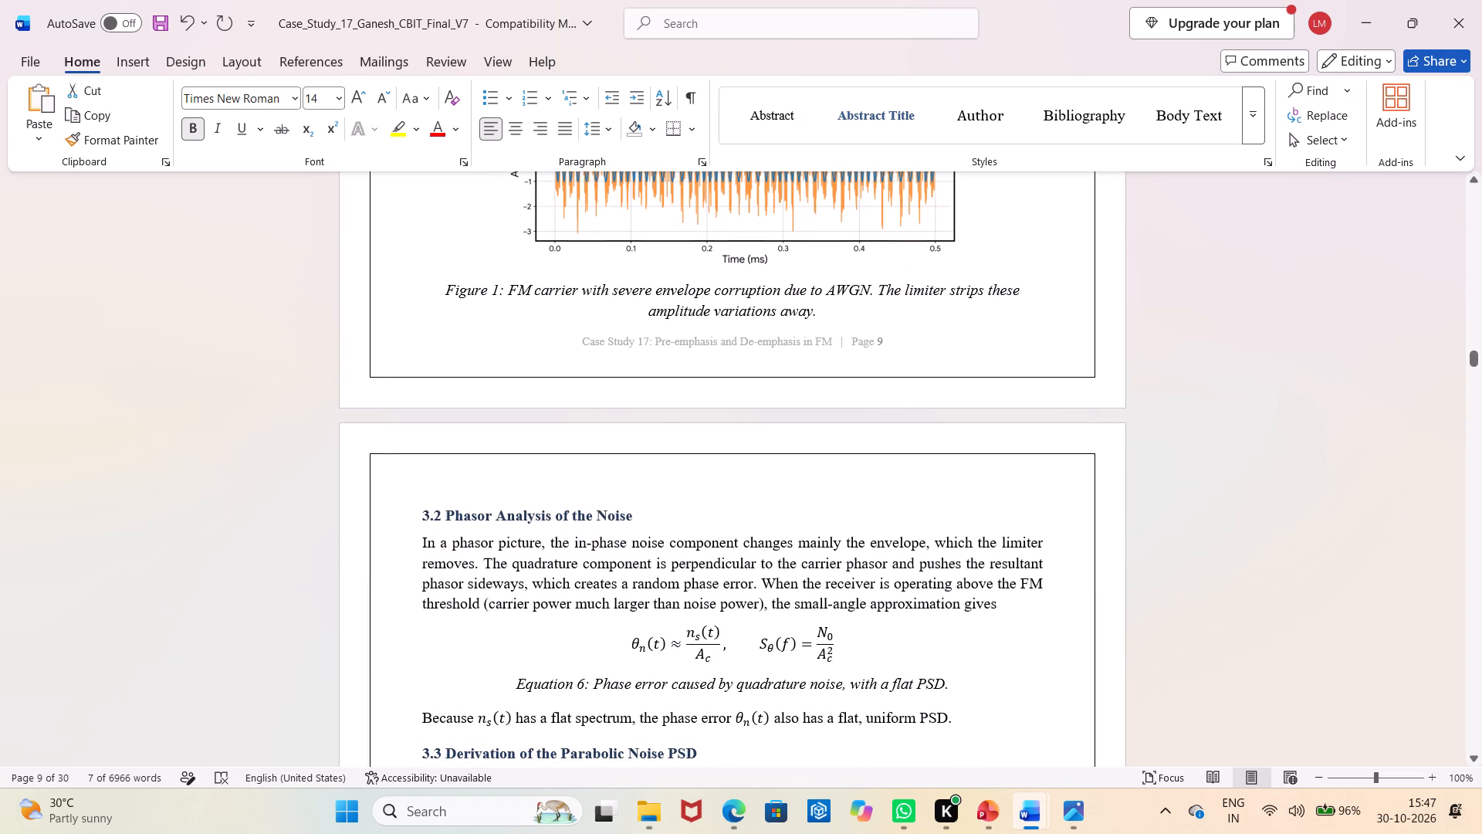
pyautogui.moveTo(667, 495); pyautogui.dragTo(410, 506)
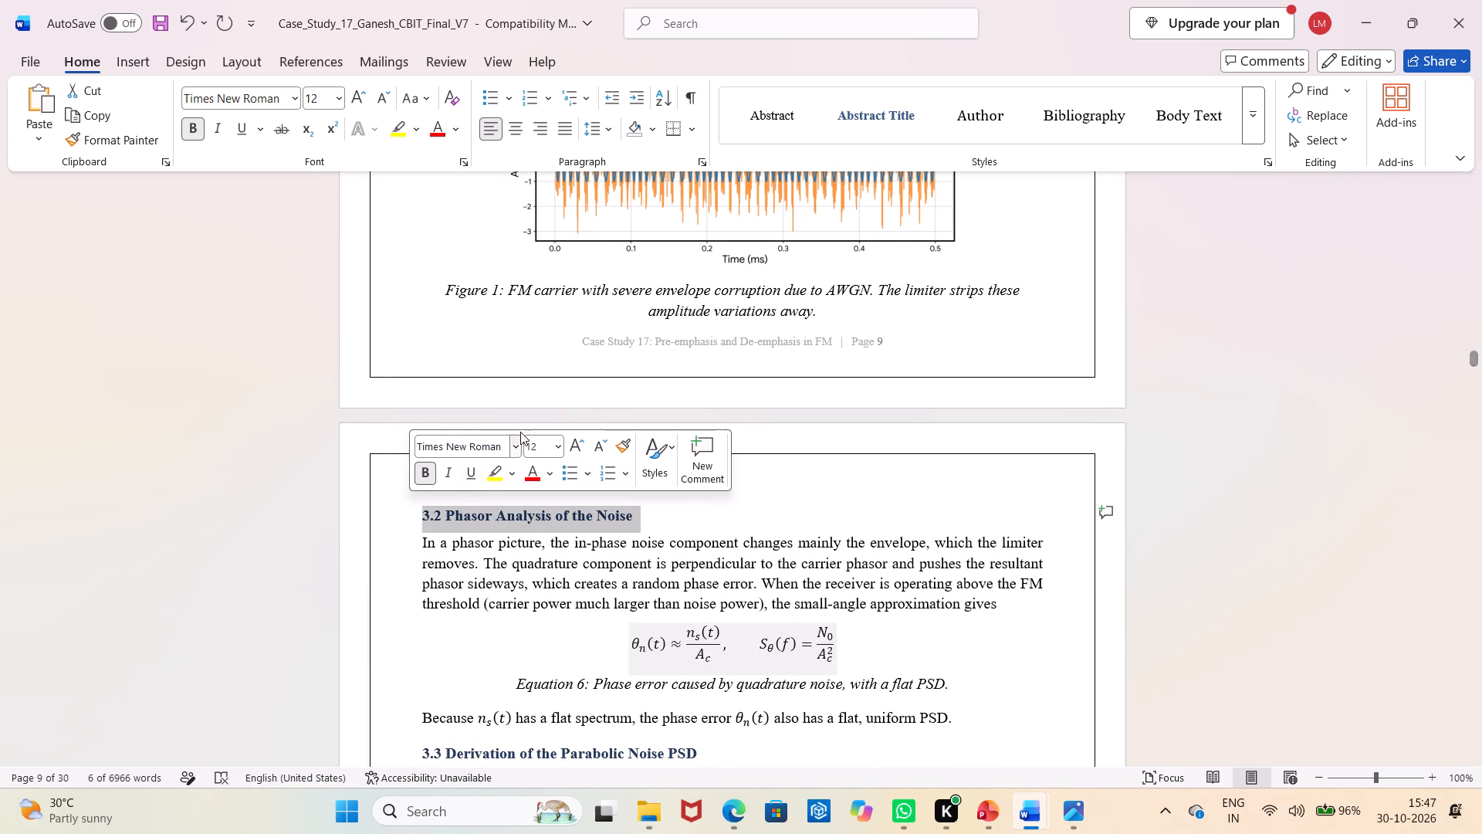
pyautogui.click(534, 432)
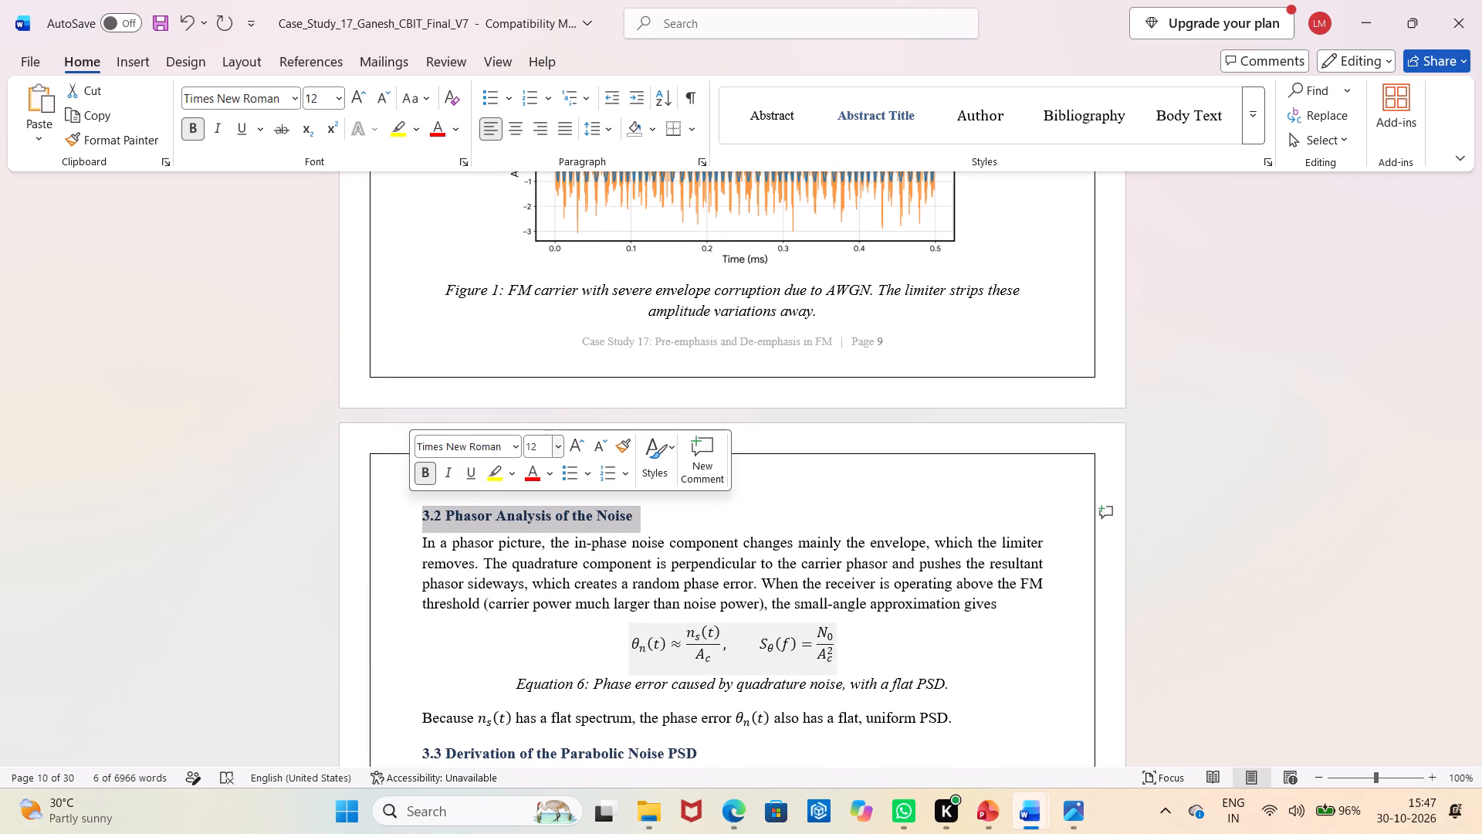
pyautogui.click(534, 446)
pyautogui.write('14')
pyautogui.press('Return')
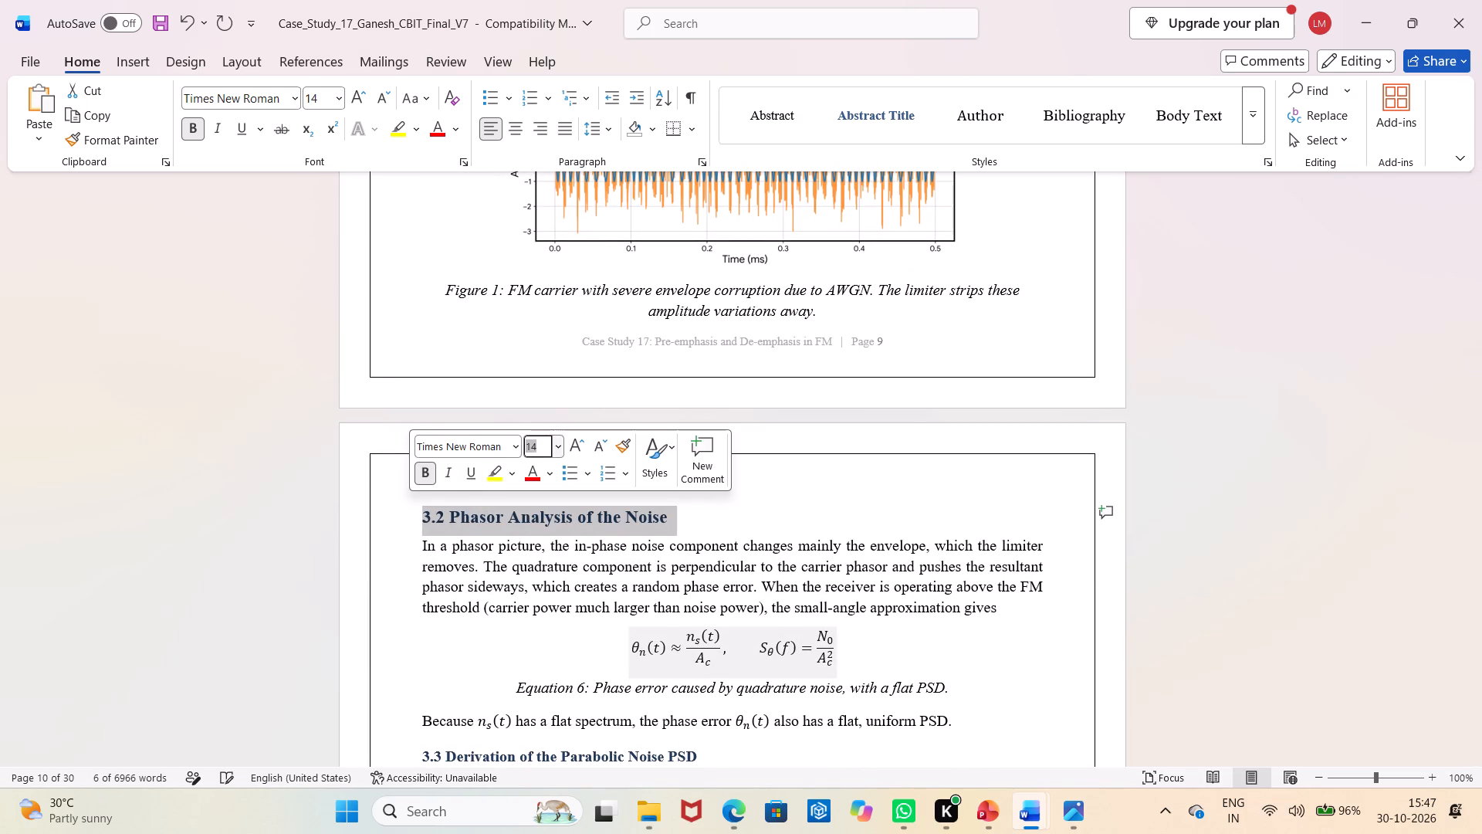
# Set the font size of the "3.3 Derivation of the Parabolic Noise PSD" heading to 14 pt.
pyautogui.scroll(-2, 649, 558)
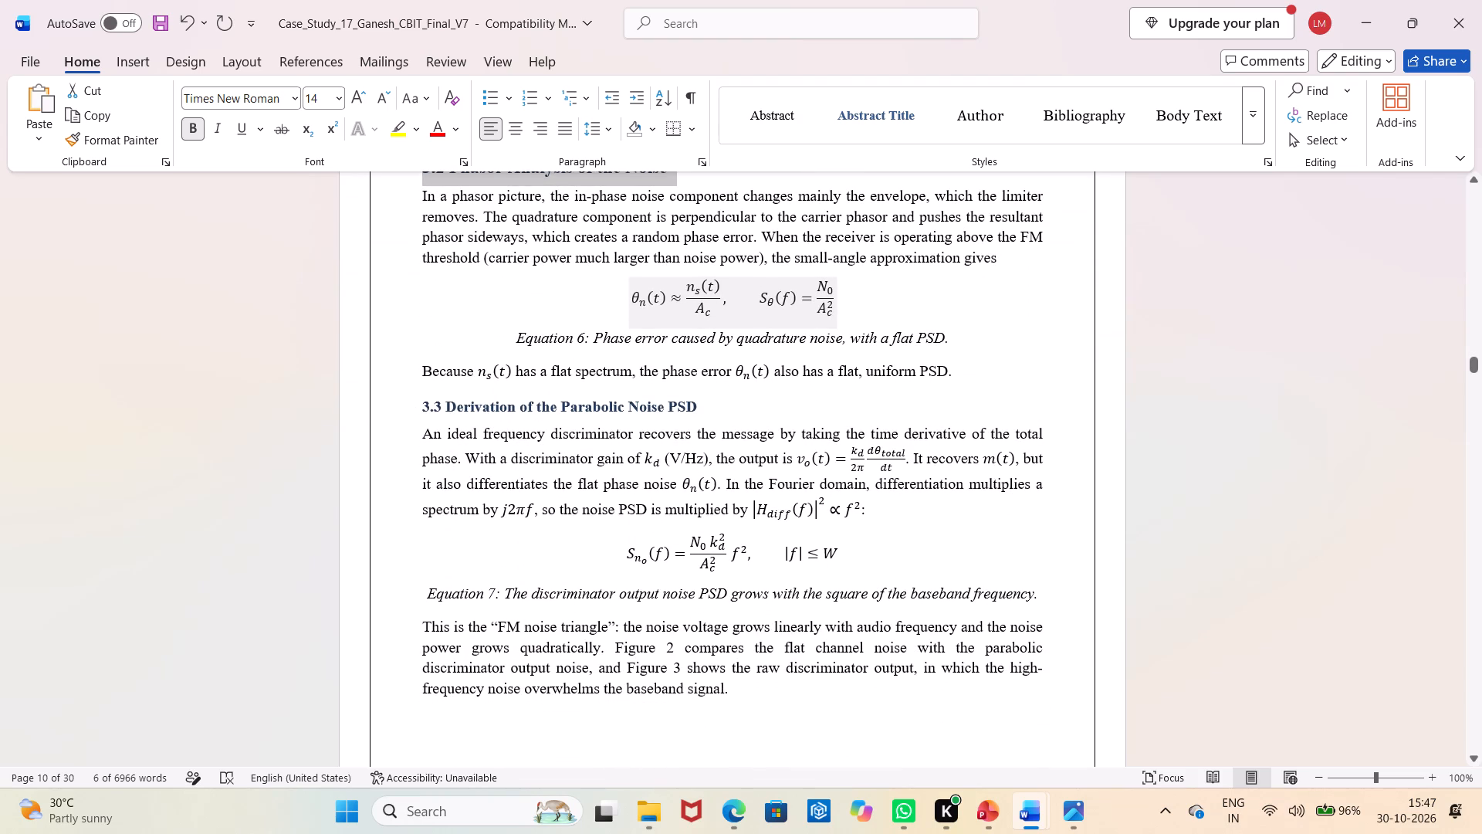
pyautogui.moveTo(716, 401); pyautogui.dragTo(415, 413)
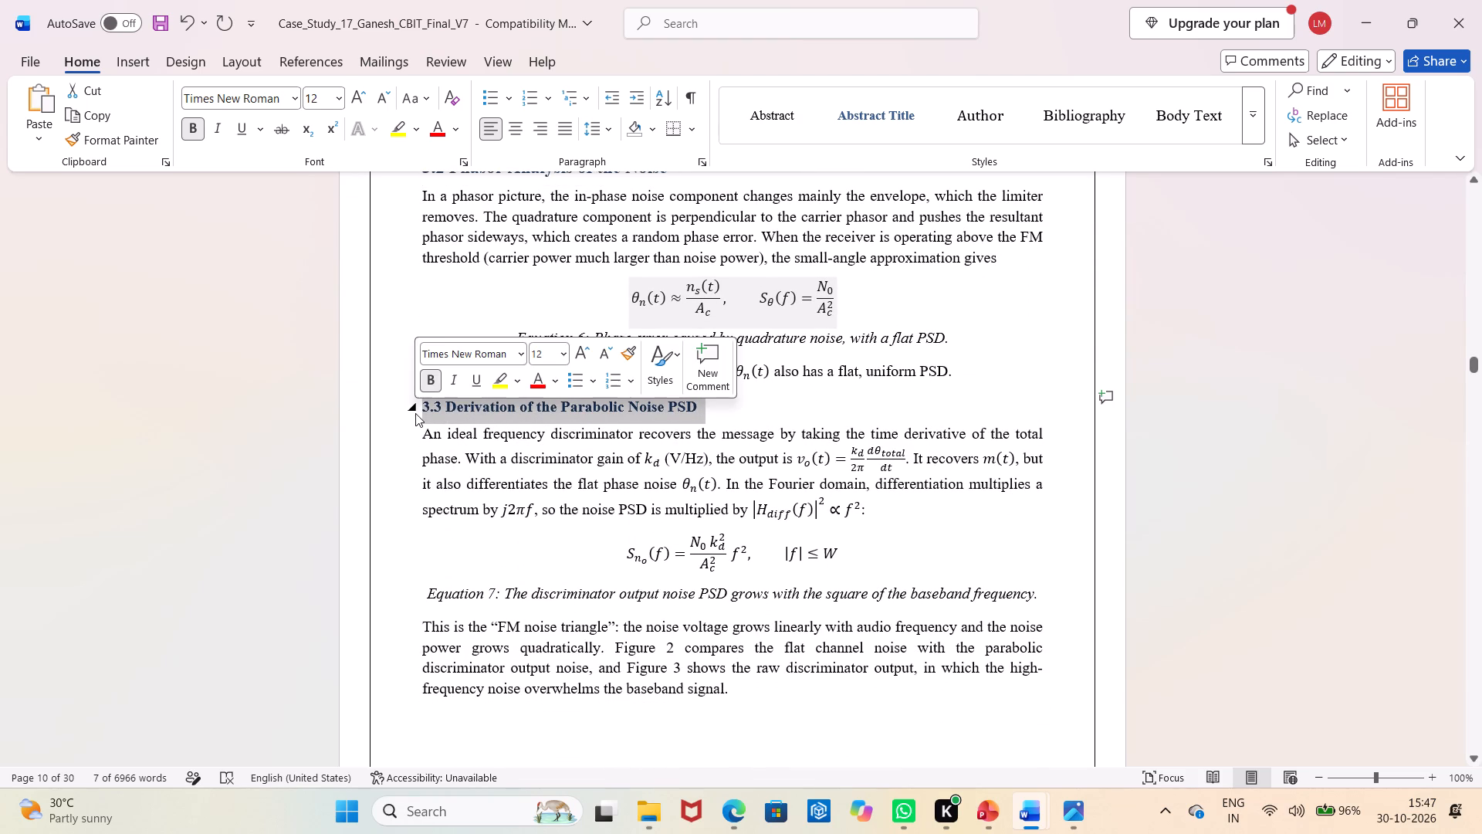
pyautogui.click(544, 361)
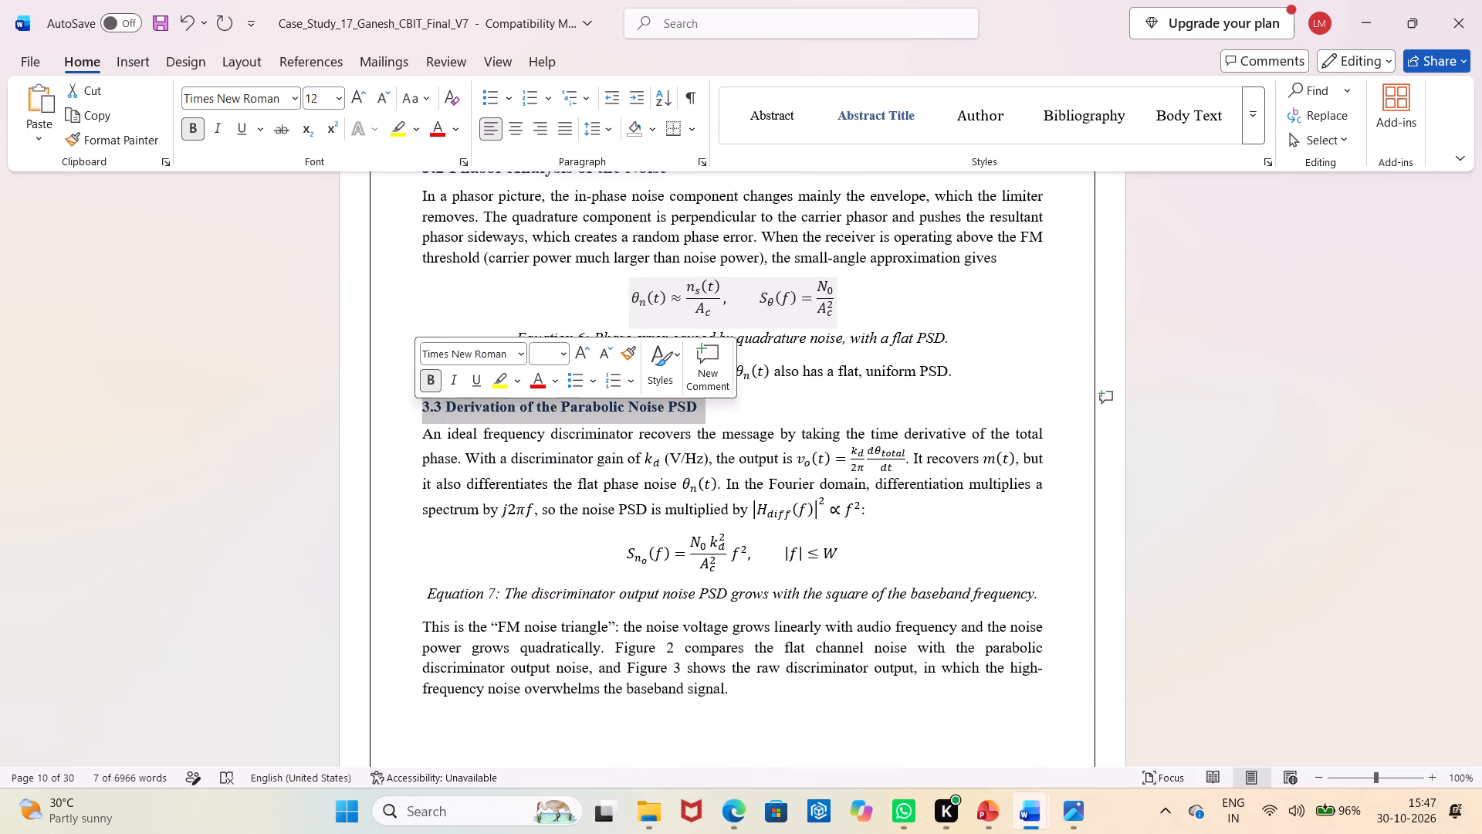
pyautogui.click(547, 358)
pyautogui.write('14')
pyautogui.press('Return')
# Set the font size of the "3.4 Output SNR Without Emphasis" heading to 14 pt.
pyautogui.scroll(-5, 547, 358)
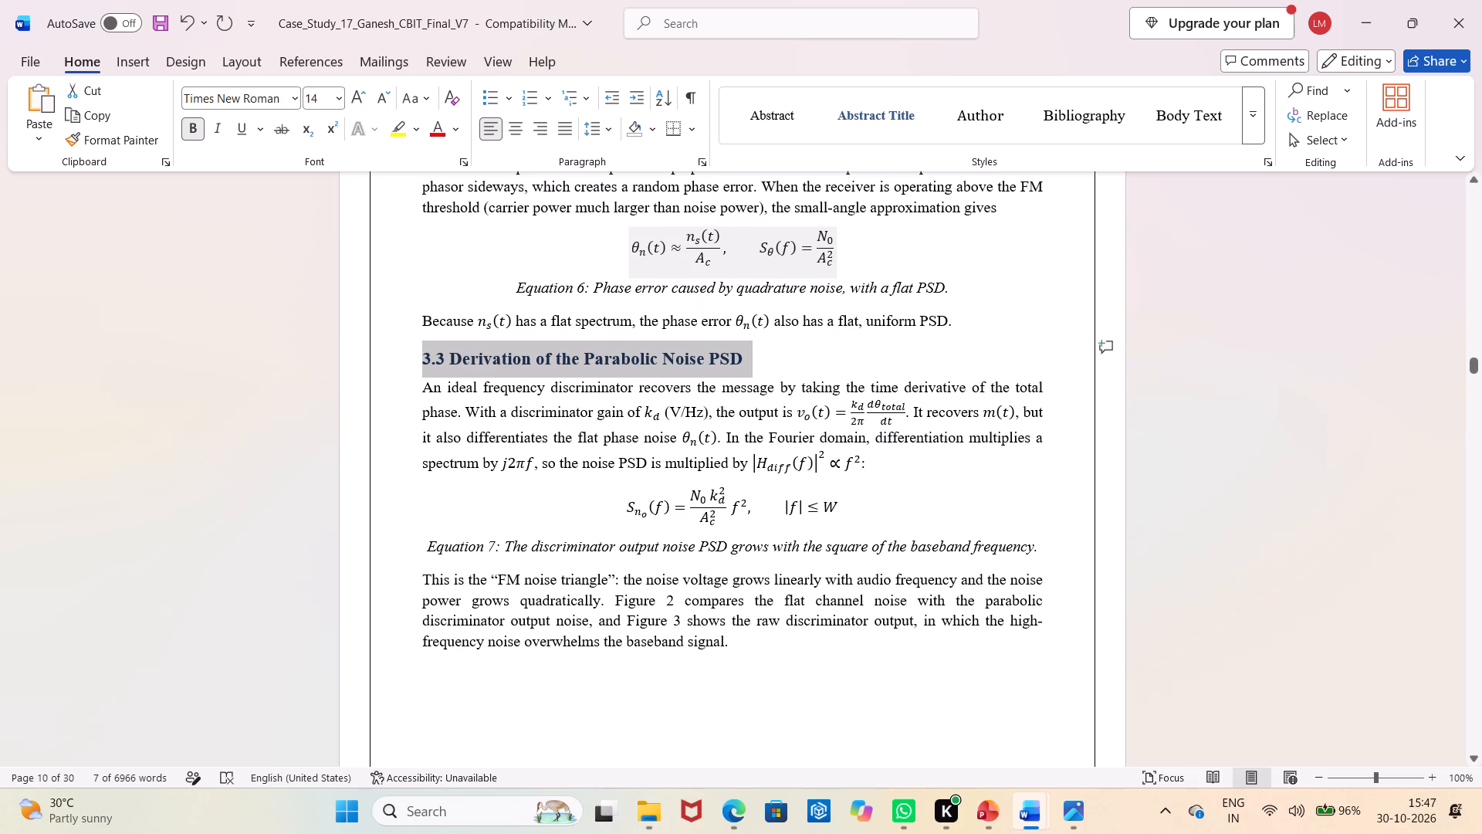
pyautogui.scroll(-7, 672, 465)
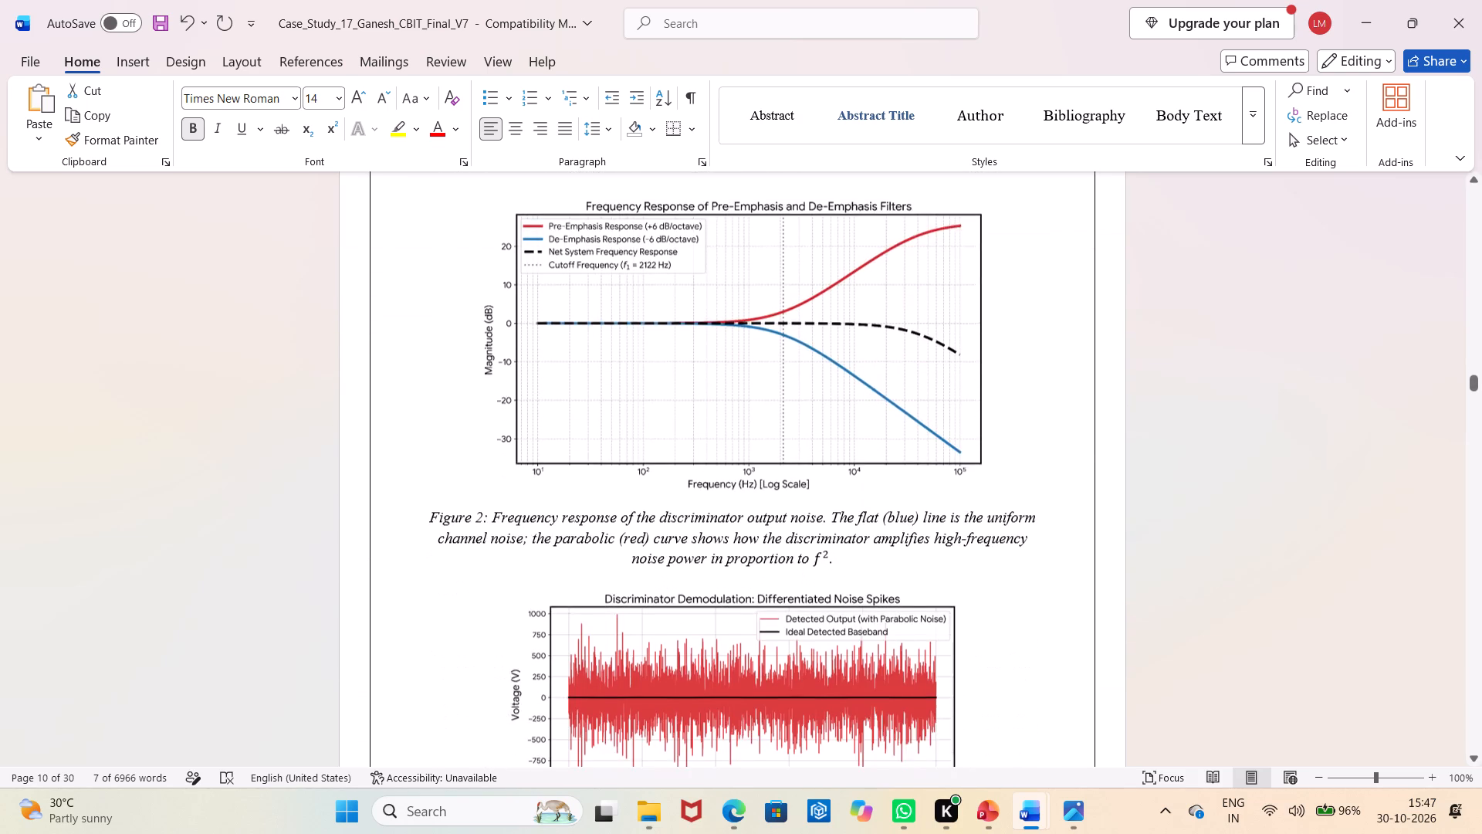
pyautogui.scroll(-3, 672, 465)
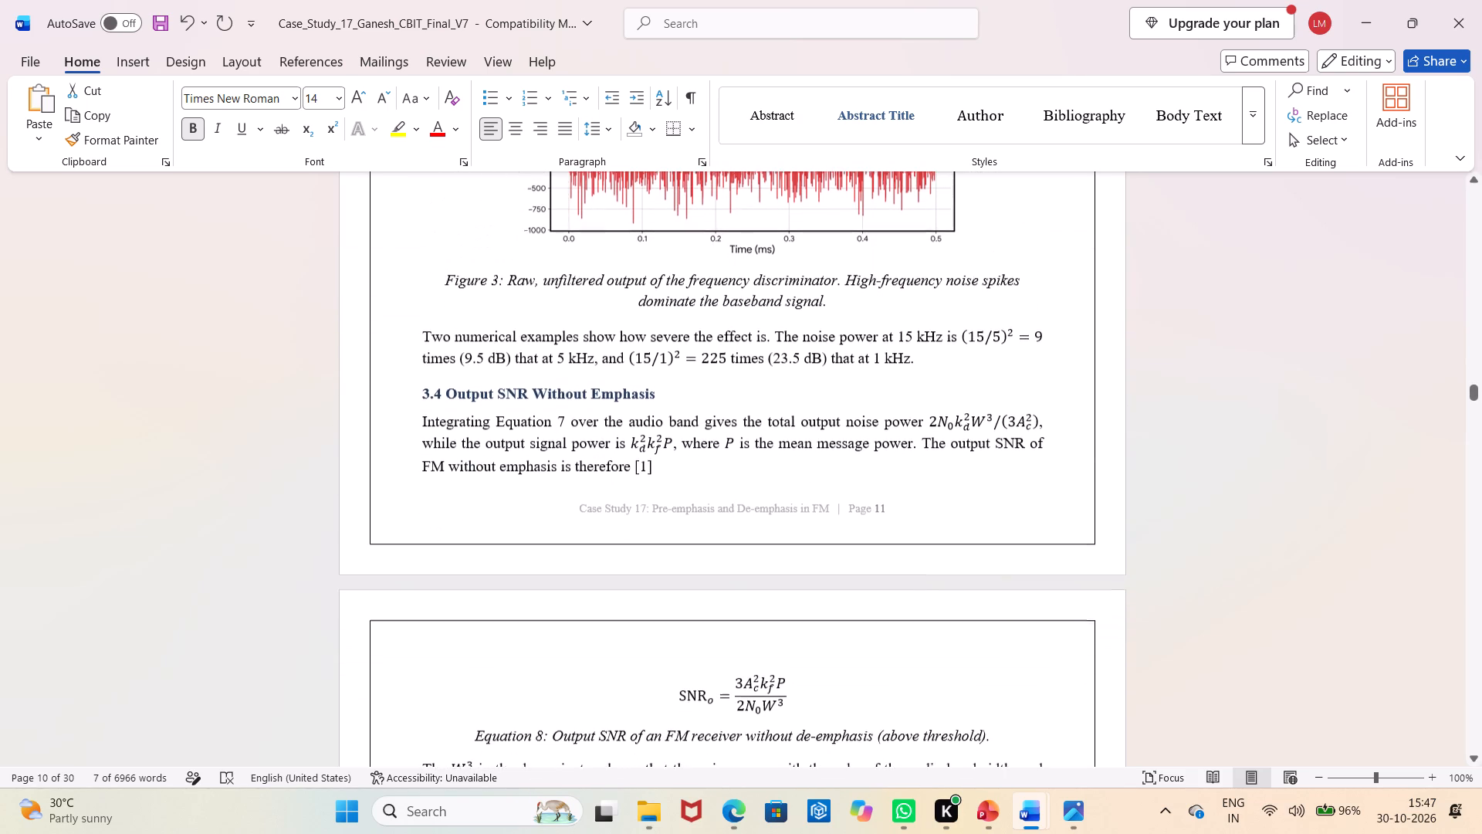
pyautogui.moveTo(684, 384); pyautogui.dragTo(408, 398)
pyautogui.click(539, 337)
pyautogui.write('14')
pyautogui.press('Return')
# Set the font size of the "3.5 Why the Problem Is Worst for Weak Signals and Treble" heading to 14 pt.
pyautogui.scroll(-1, 634, 466)
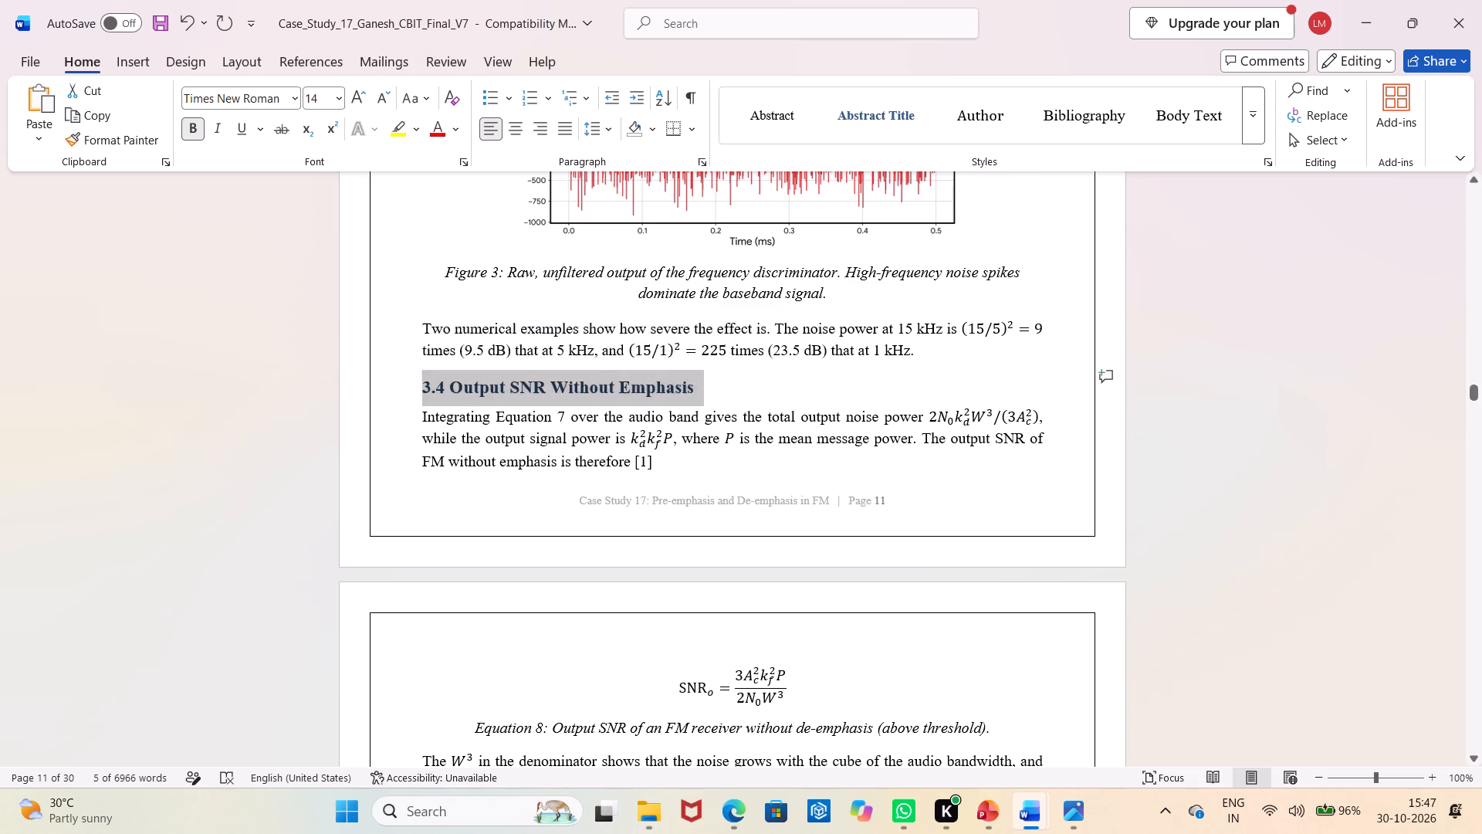
pyautogui.scroll(-2, 634, 466)
pyautogui.moveTo(836, 336); pyautogui.dragTo(762, 349)
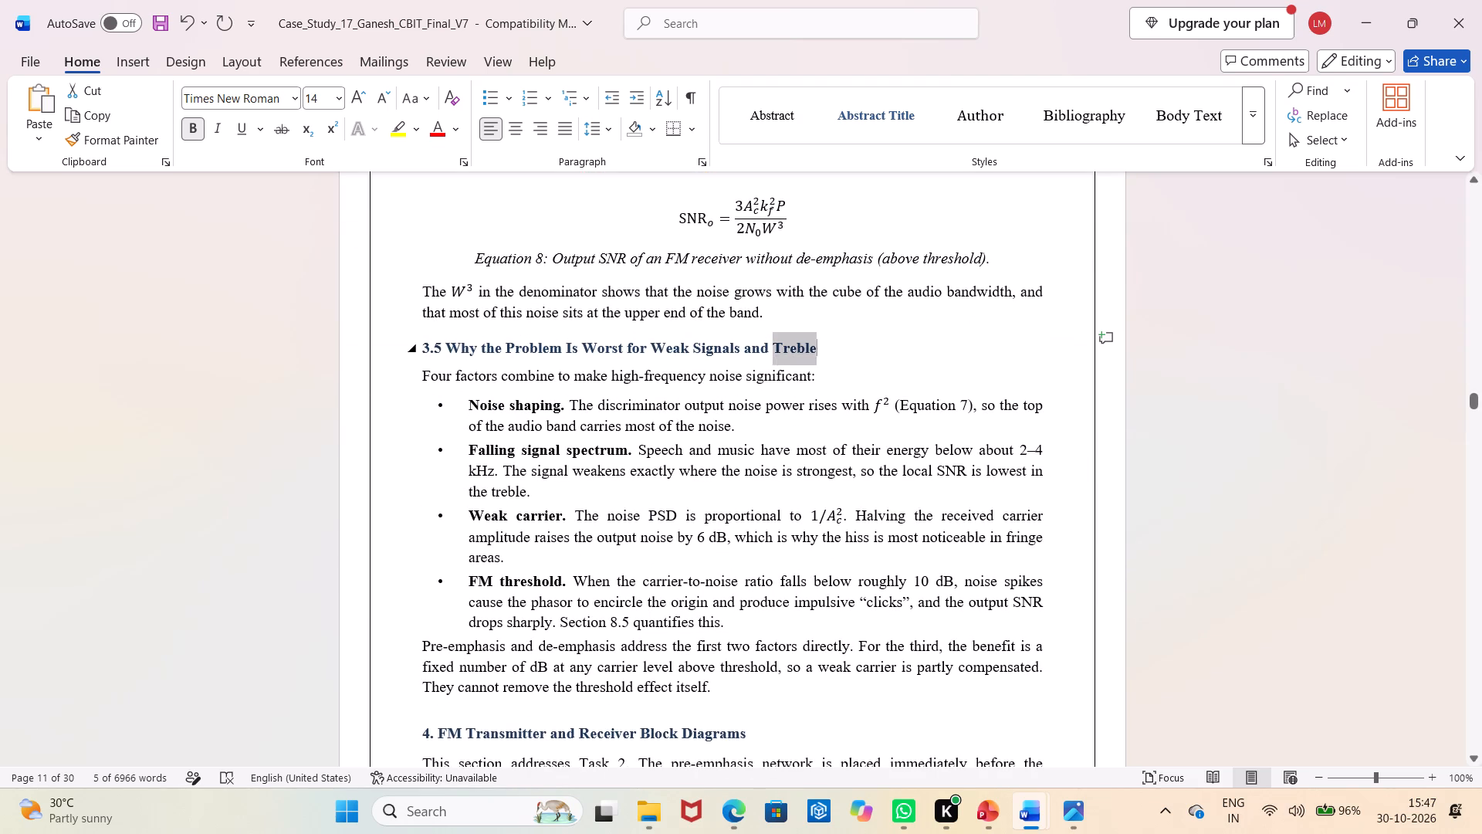
pyautogui.moveTo(762, 349); pyautogui.dragTo(410, 359)
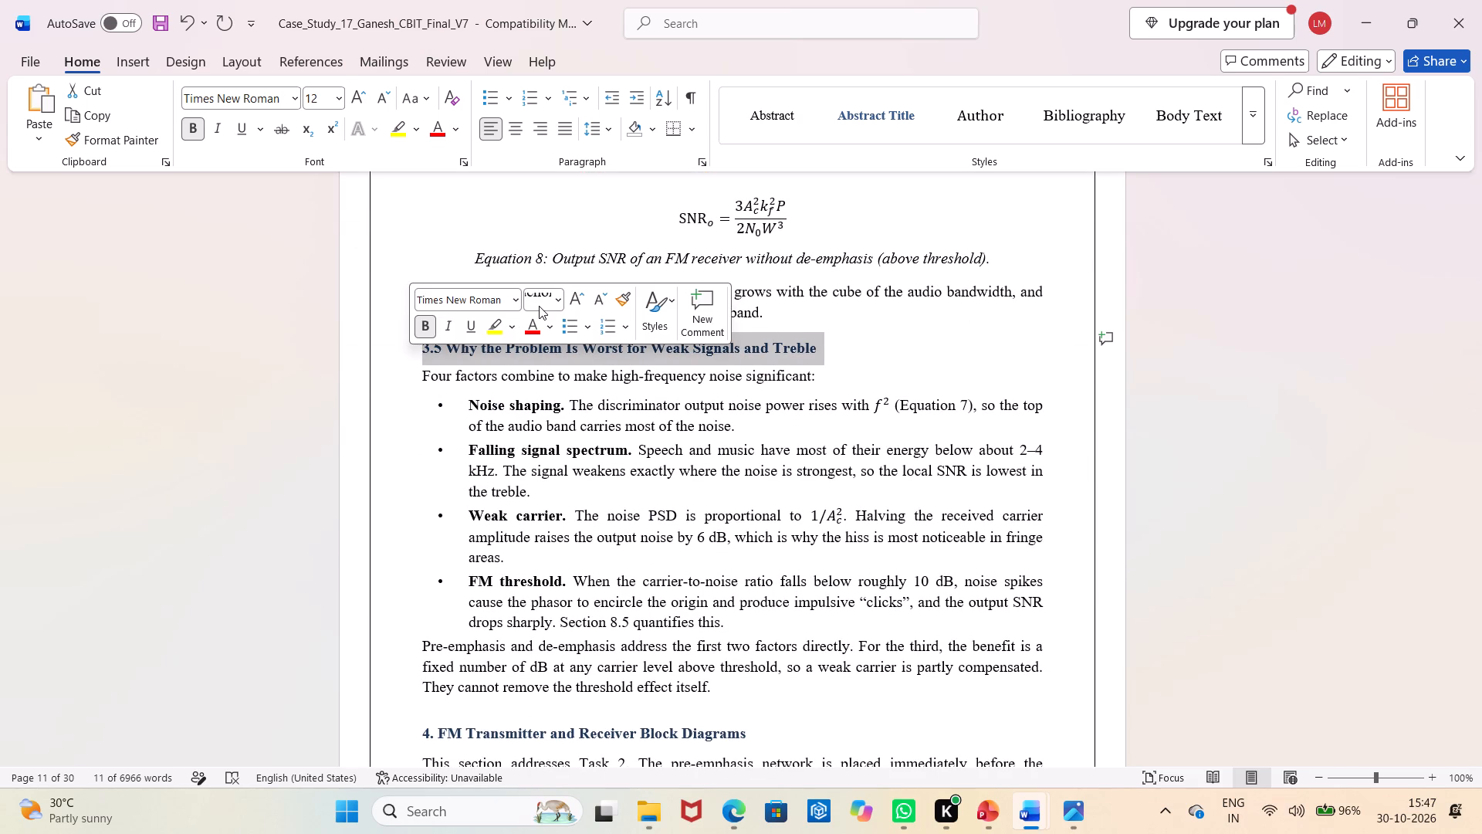
pyautogui.click(539, 306)
pyautogui.click(534, 292)
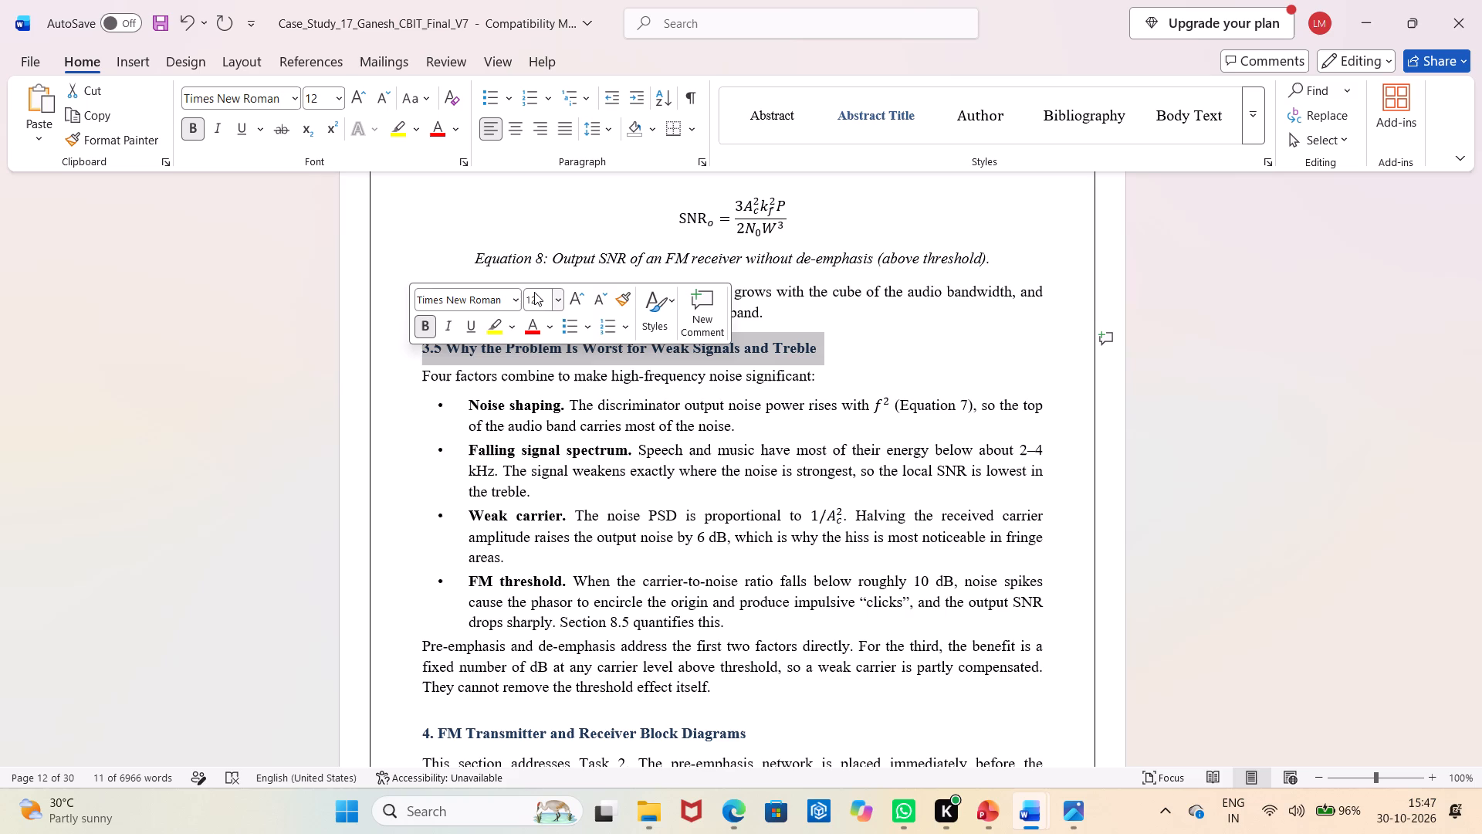
pyautogui.write('14')
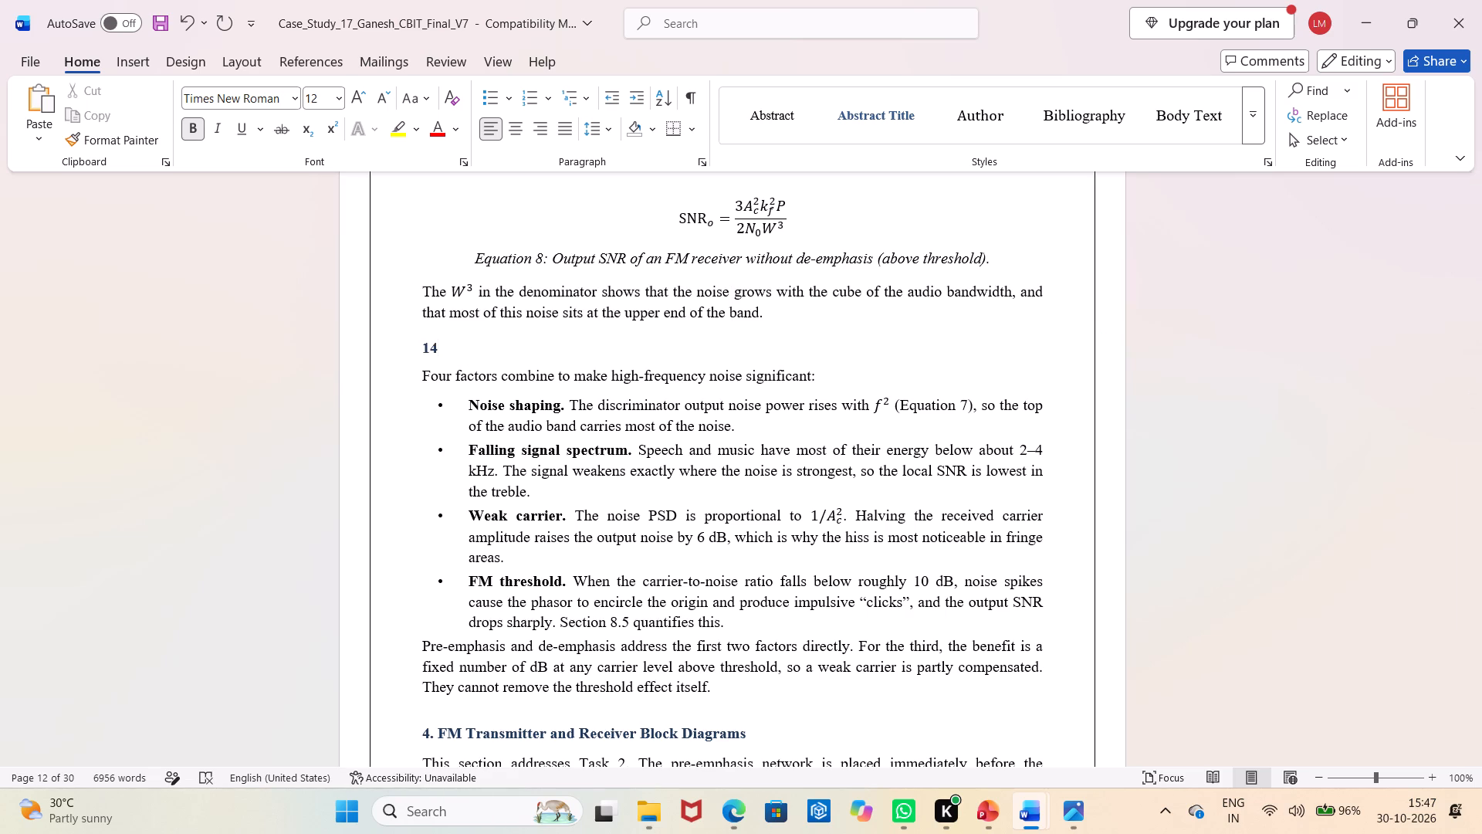
pyautogui.click(178, 29)
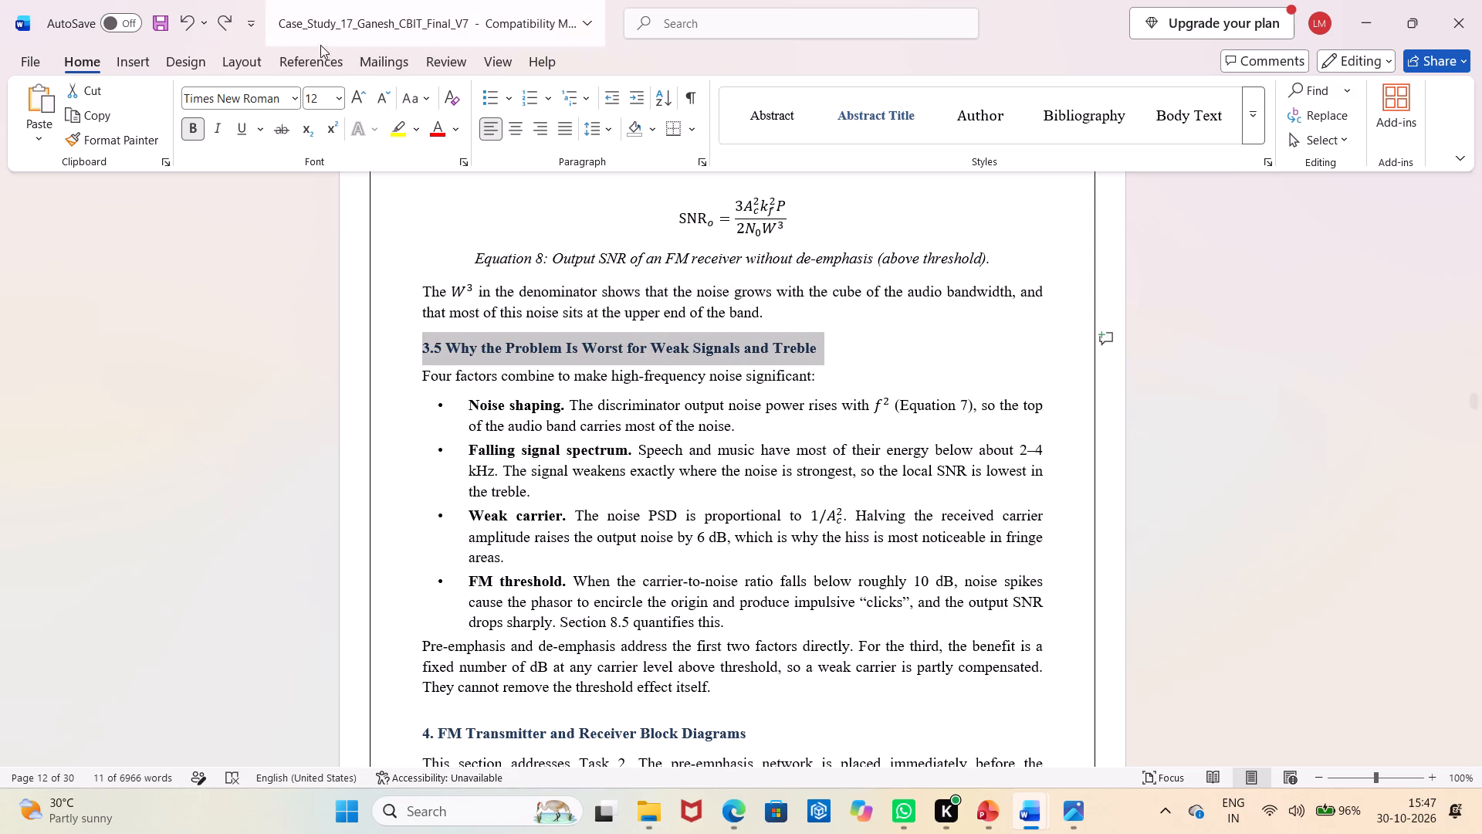
pyautogui.click(320, 106)
pyautogui.click(316, 100)
pyautogui.write('14')
pyautogui.press('Return')
# Set the font size of the "4. FM Transmitter and Receiver Block Diagrams" section heading to 16 pt.
pyautogui.scroll(-2, 576, 505)
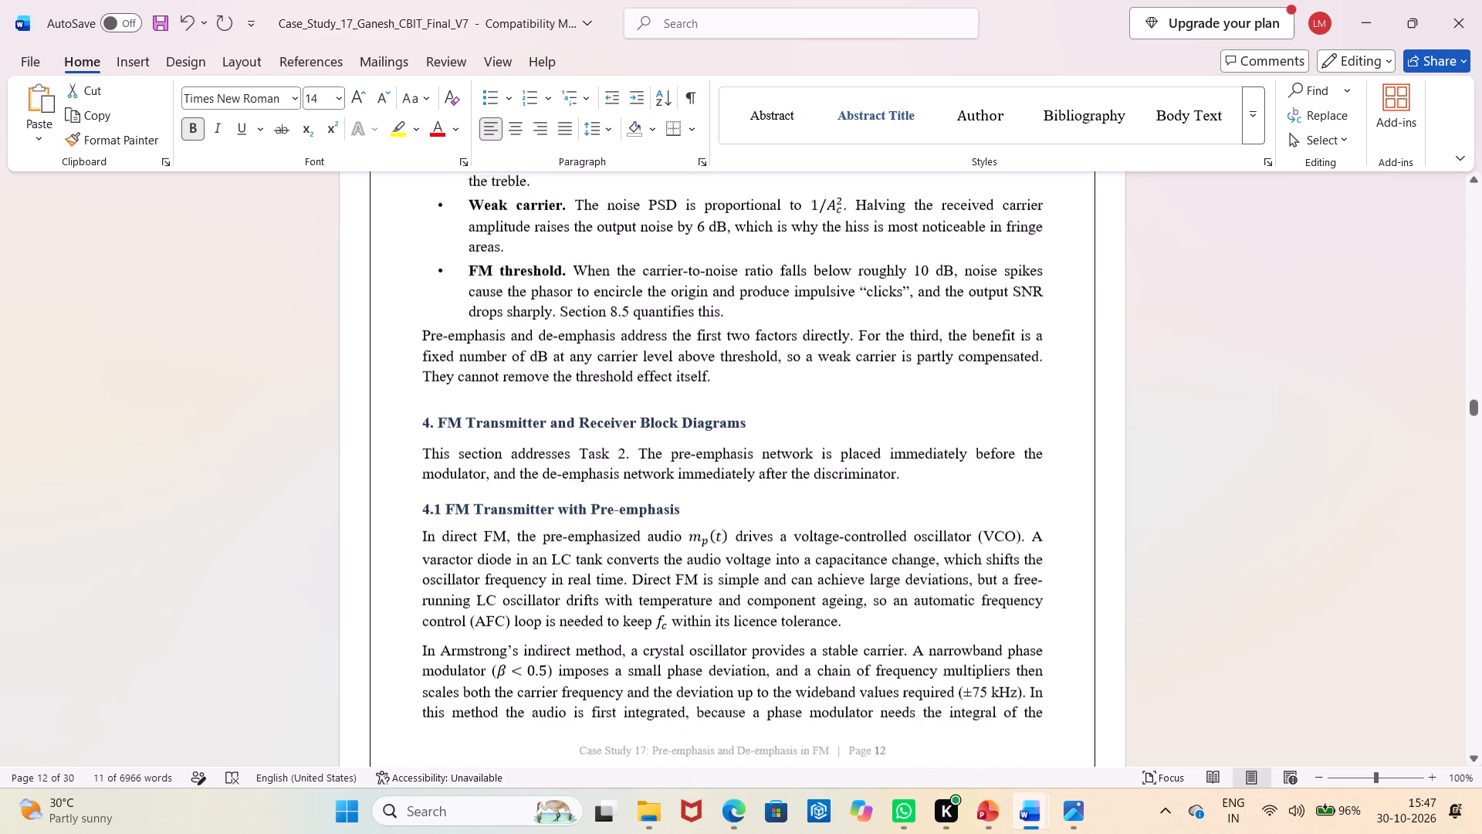
pyautogui.scroll(-1, 576, 505)
pyautogui.click(747, 365)
pyautogui.moveTo(747, 365); pyautogui.dragTo(651, 373)
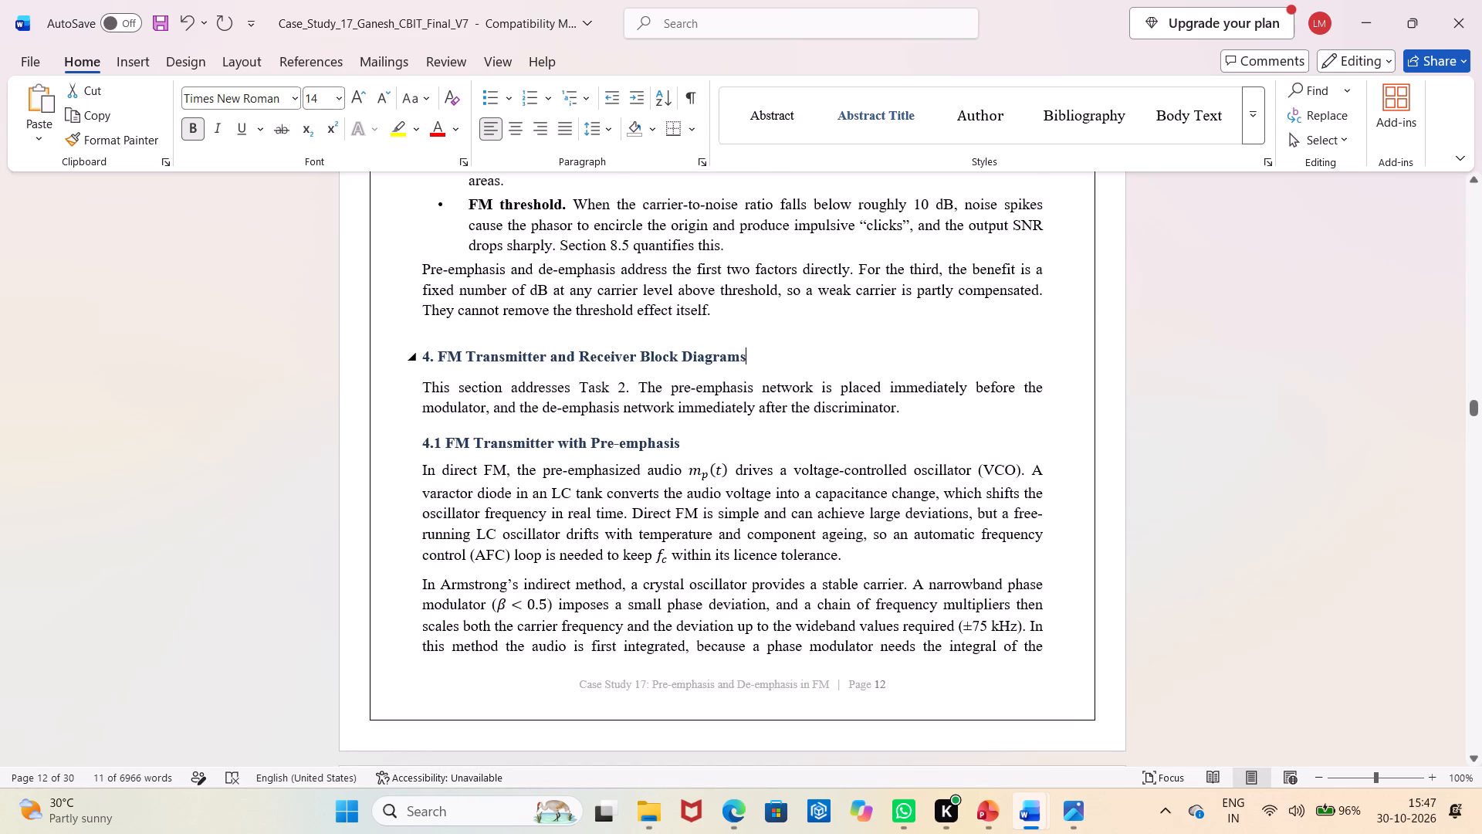
pyautogui.moveTo(651, 373); pyautogui.dragTo(422, 361)
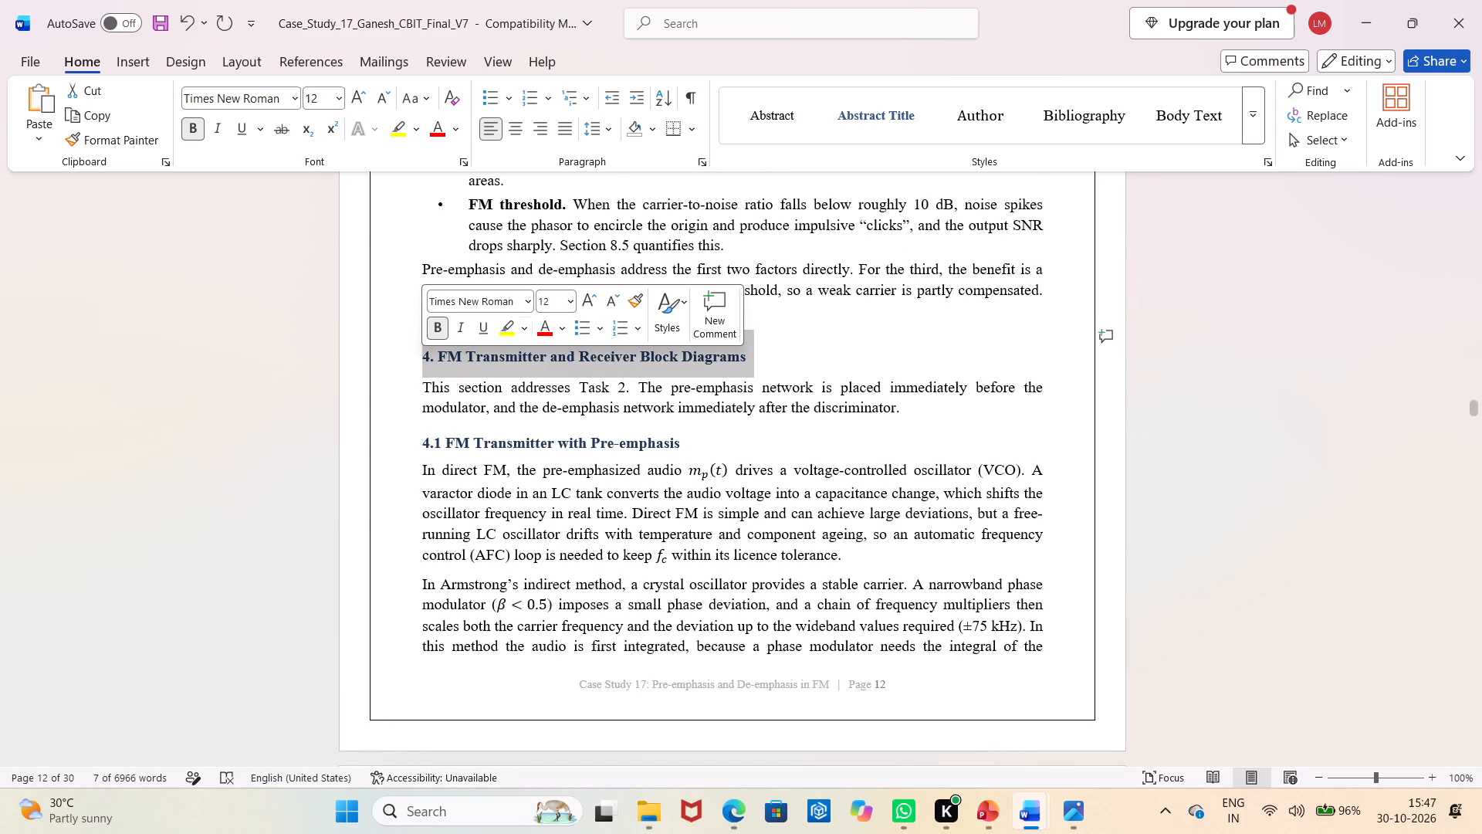
pyautogui.click(559, 292)
pyautogui.click(552, 299)
pyautogui.write('16')
pyautogui.press('Return')
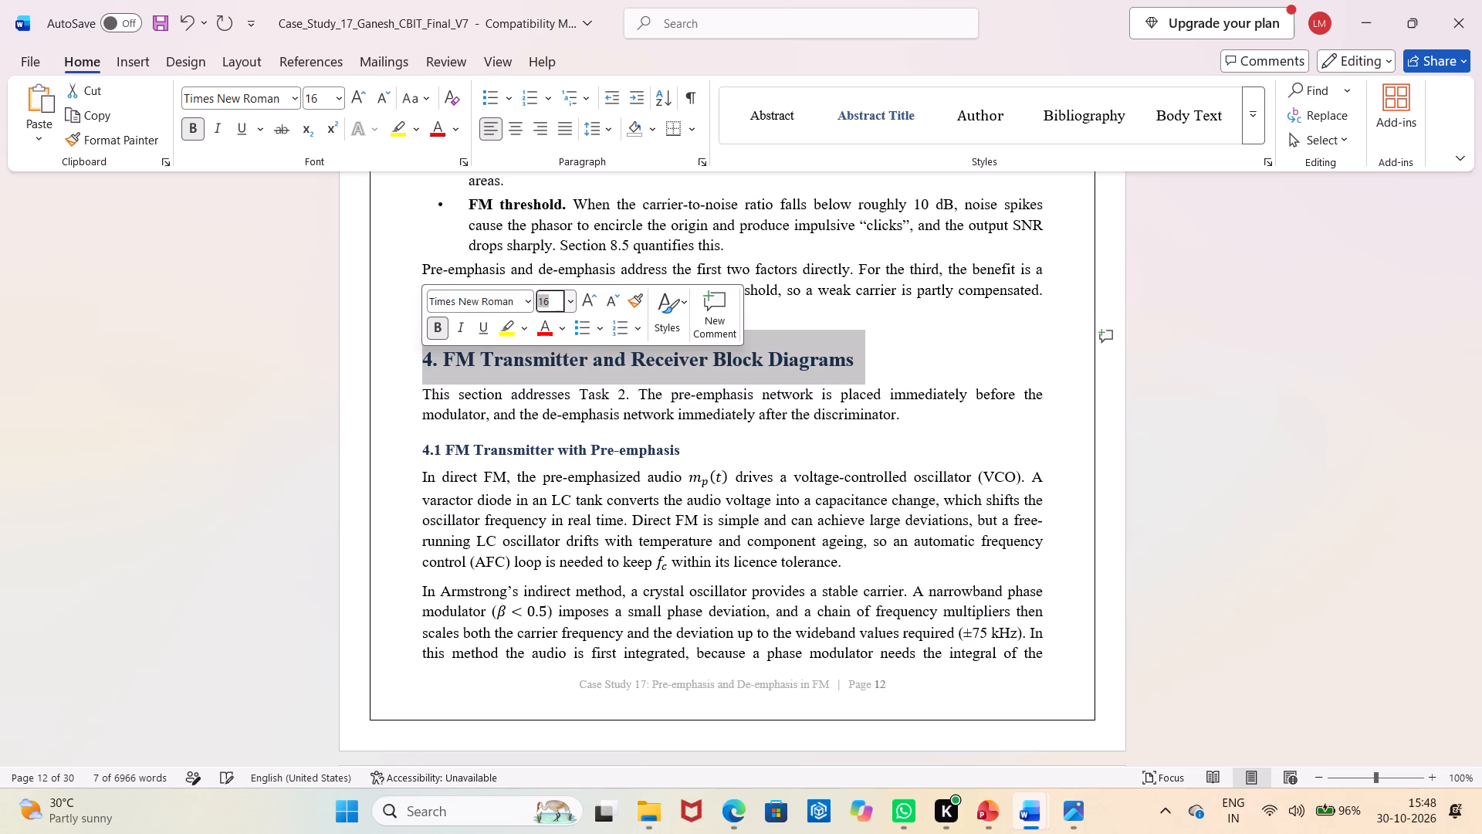
# Set the font size of the "4.1 FM Transmitter with Pre-emphasis" heading to 14 pt.
pyautogui.moveTo(694, 436); pyautogui.dragTo(419, 427)
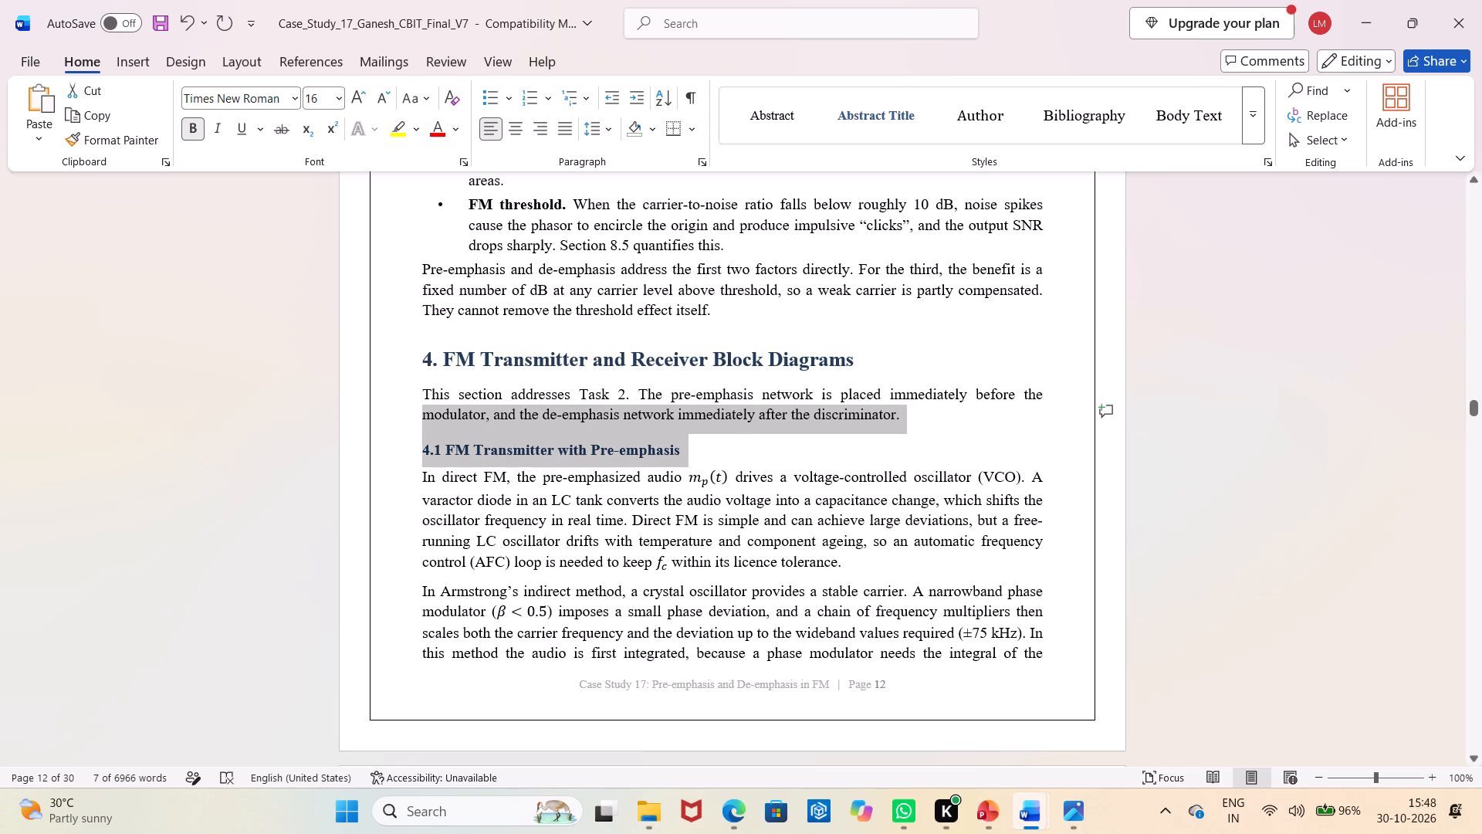
pyautogui.moveTo(419, 427); pyautogui.dragTo(419, 452)
pyautogui.click(547, 400)
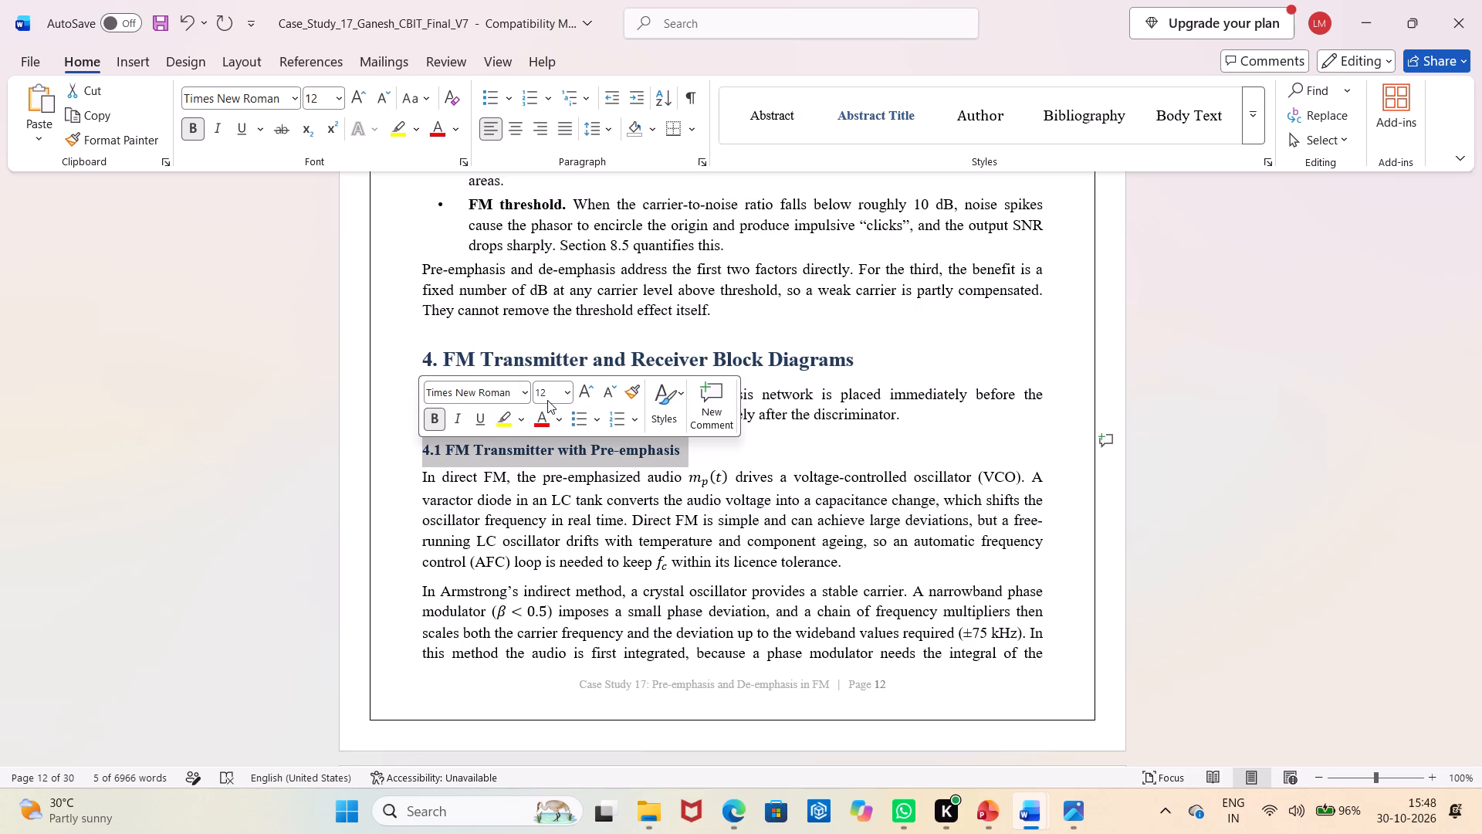
pyautogui.click(543, 392)
pyautogui.write('14')
pyautogui.press('Return')
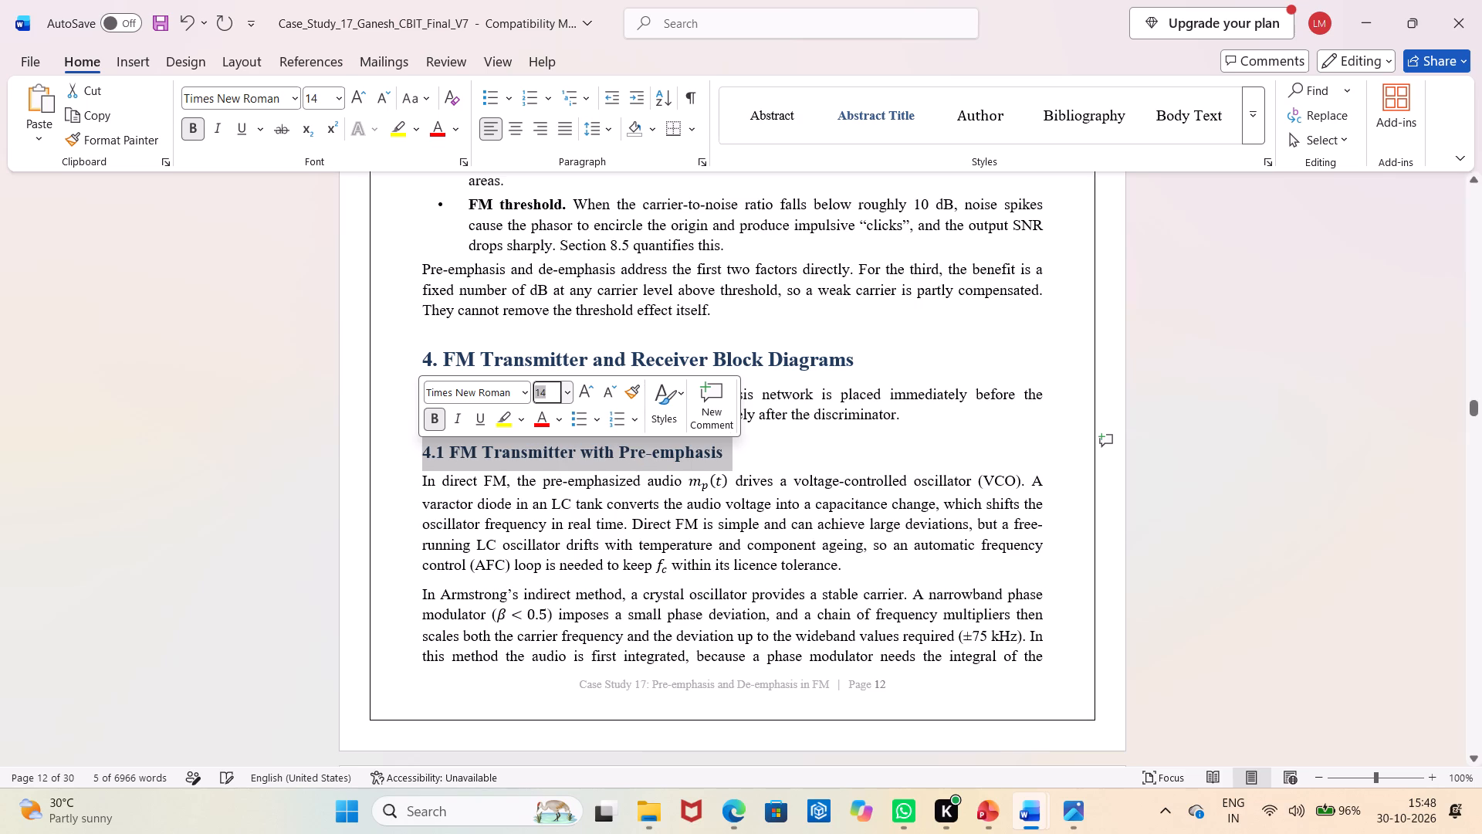
# Set the font size of the "4.2 Superheterodyne FM Receiver with De-emphasis" heading to 14 pt.
pyautogui.scroll(-5, 634, 474)
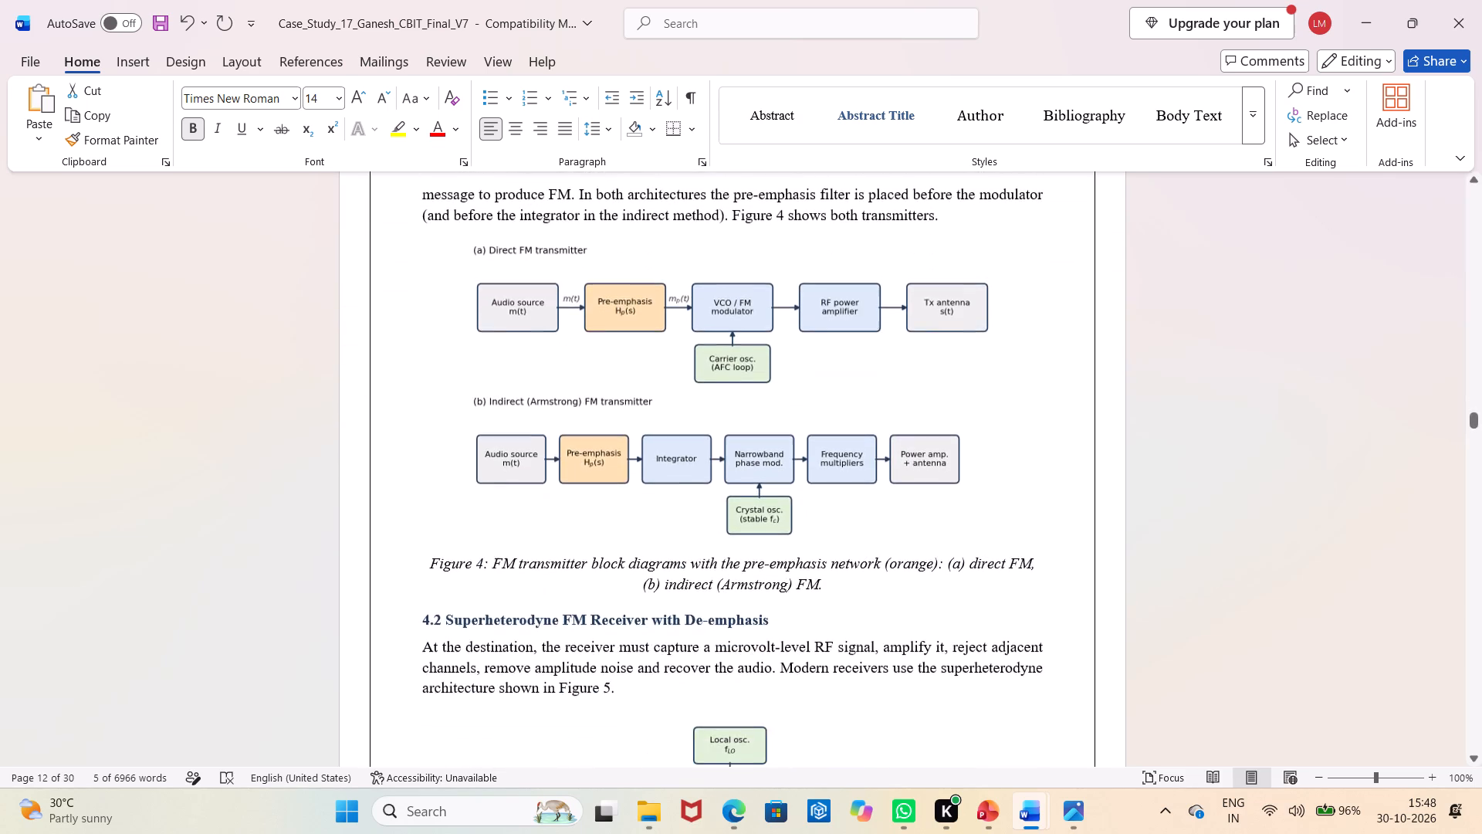
pyautogui.scroll(-1, 634, 474)
pyautogui.moveTo(796, 404); pyautogui.dragTo(728, 396)
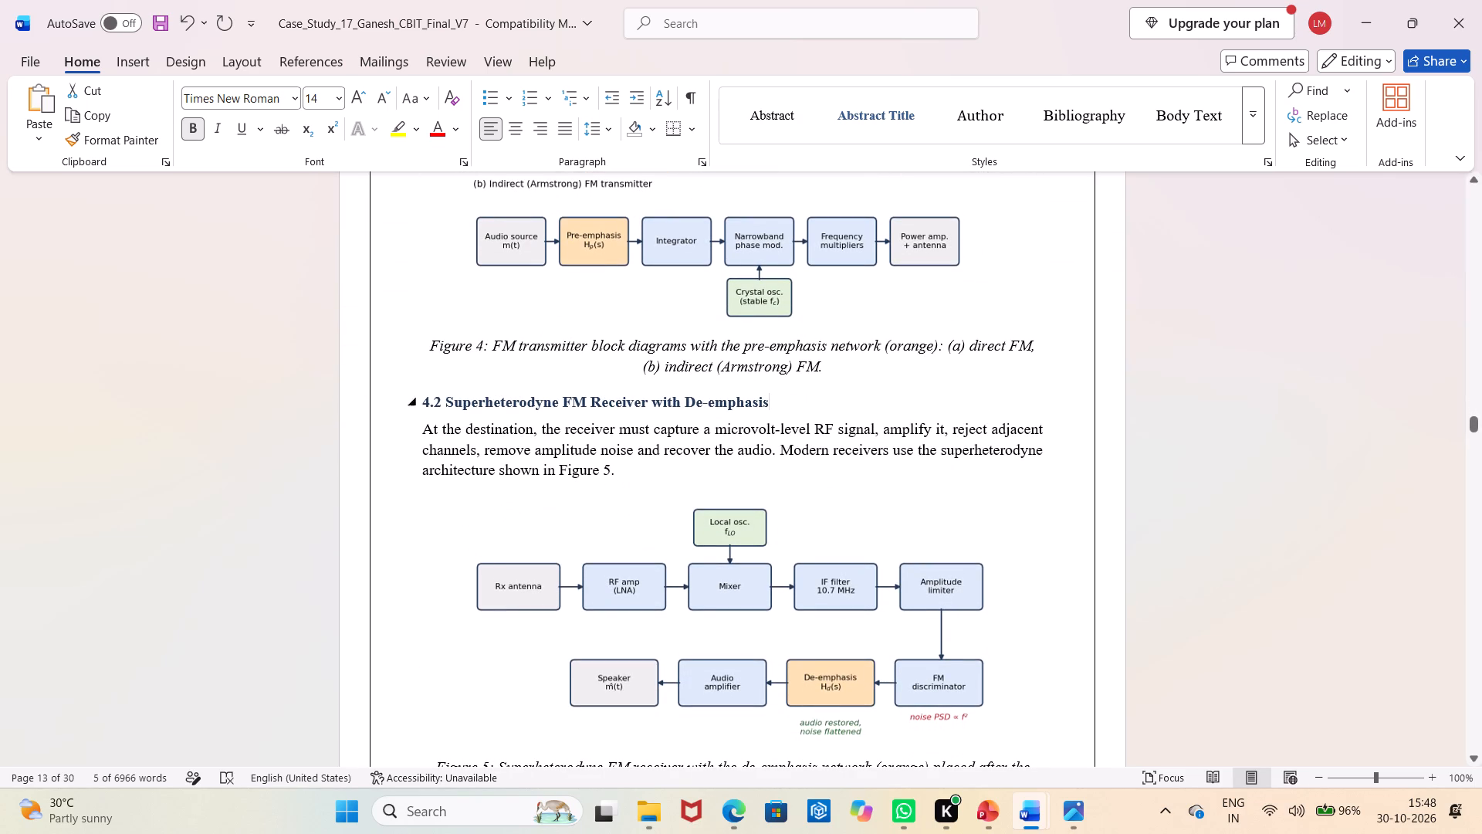
pyautogui.moveTo(728, 396); pyautogui.dragTo(413, 401)
pyautogui.click(533, 341)
pyautogui.write('14')
pyautogui.press('Return')
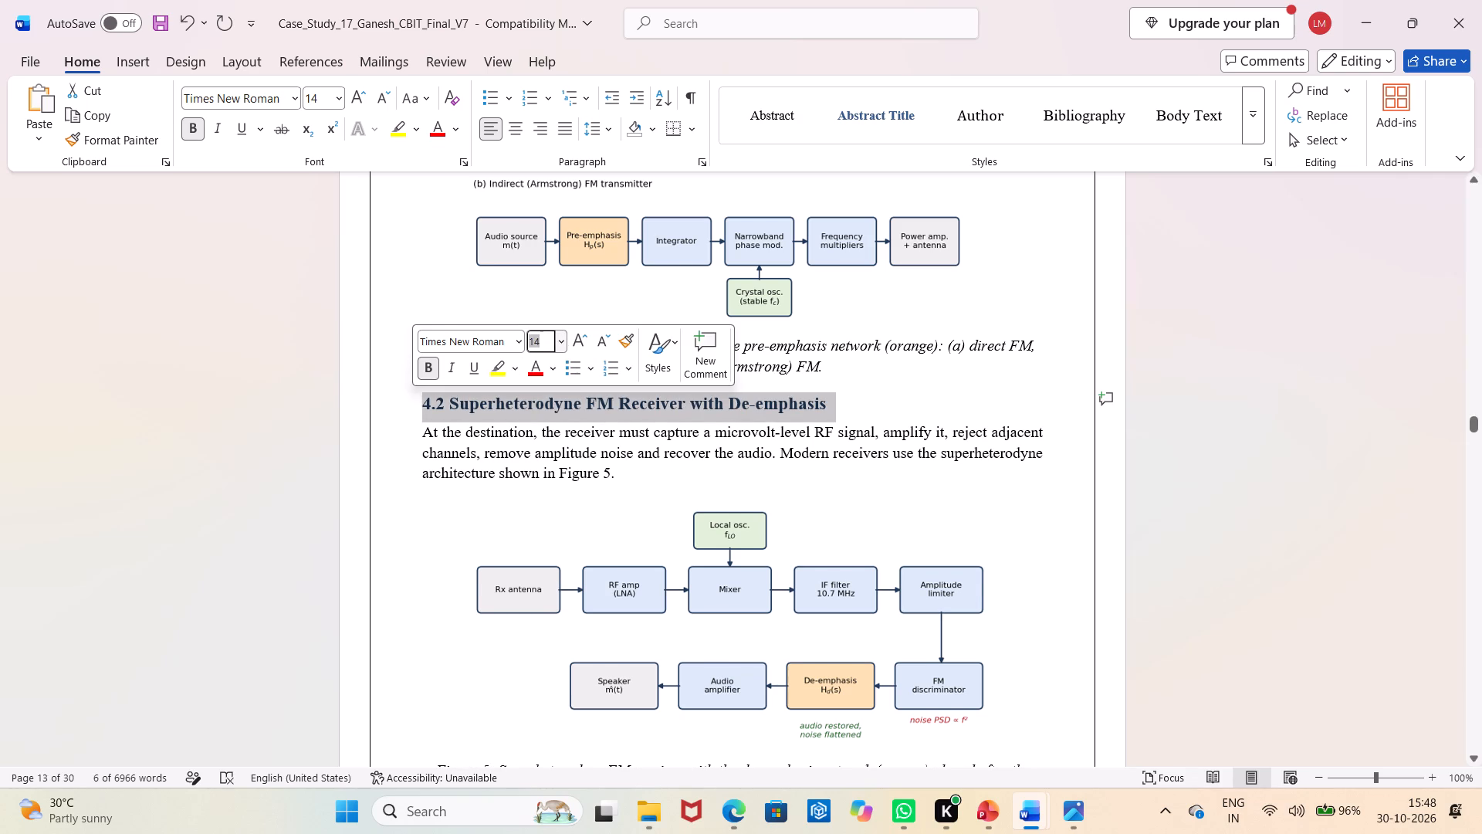
# Set the font size of the "4.3 End-to-End System and the Noise Injection Point" heading to 14 pt.
pyautogui.scroll(-3, 610, 494)
pyautogui.scroll(-2, 648, 414)
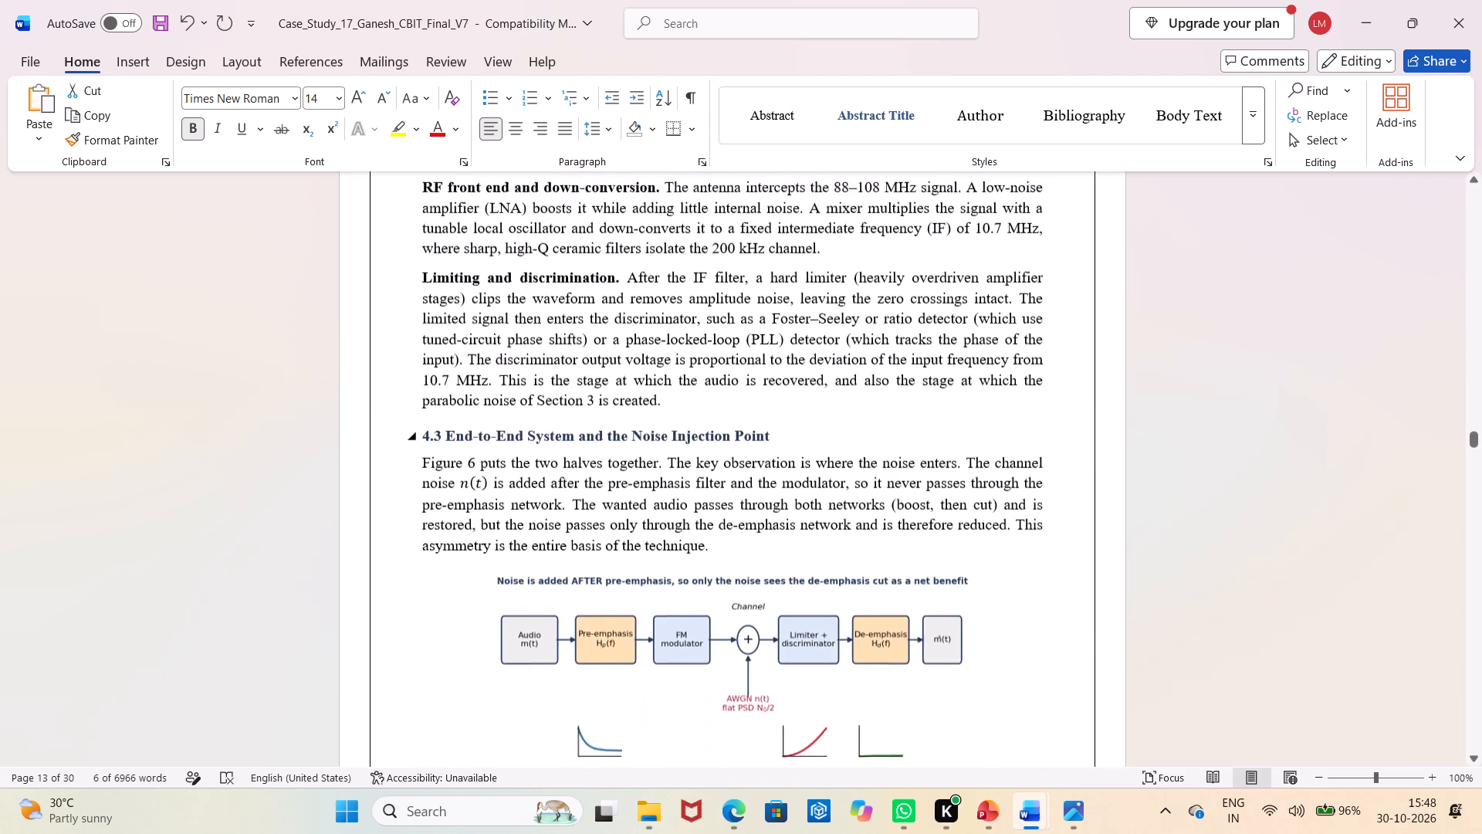
pyautogui.scroll(-1, 648, 414)
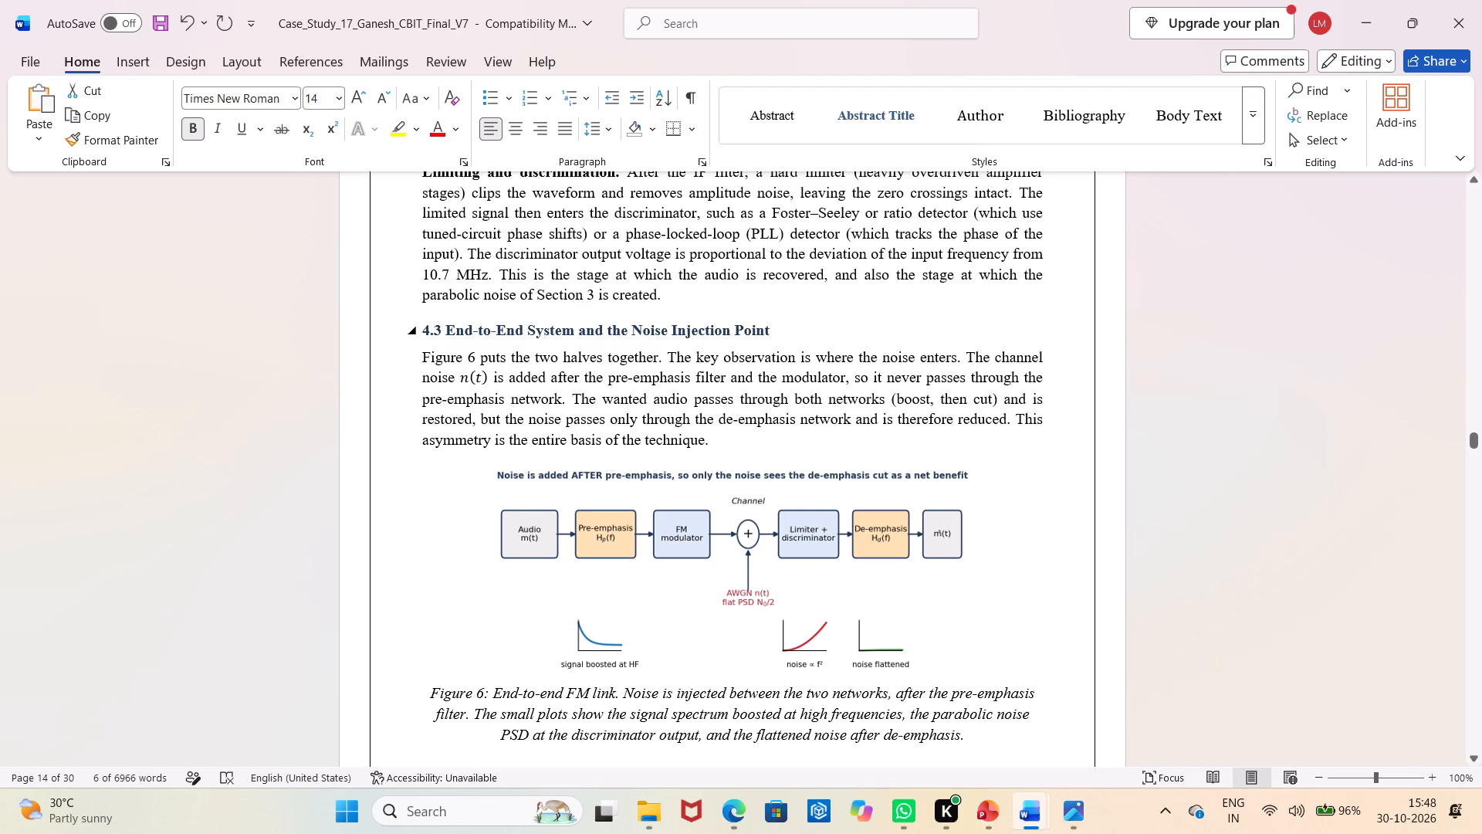
pyautogui.moveTo(798, 333); pyautogui.dragTo(421, 341)
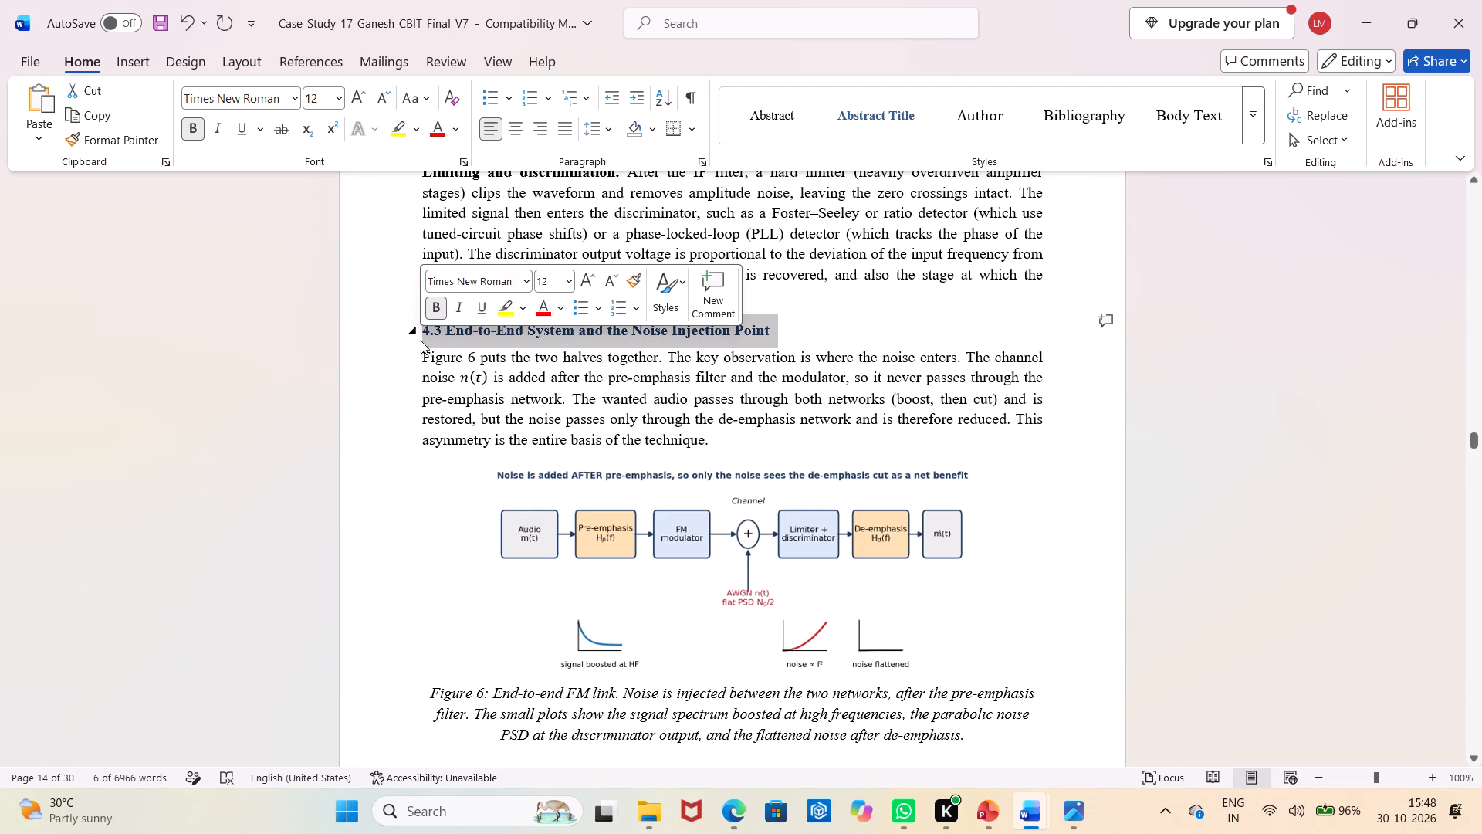
pyautogui.click(540, 280)
pyautogui.write('14')
pyautogui.press('Return')
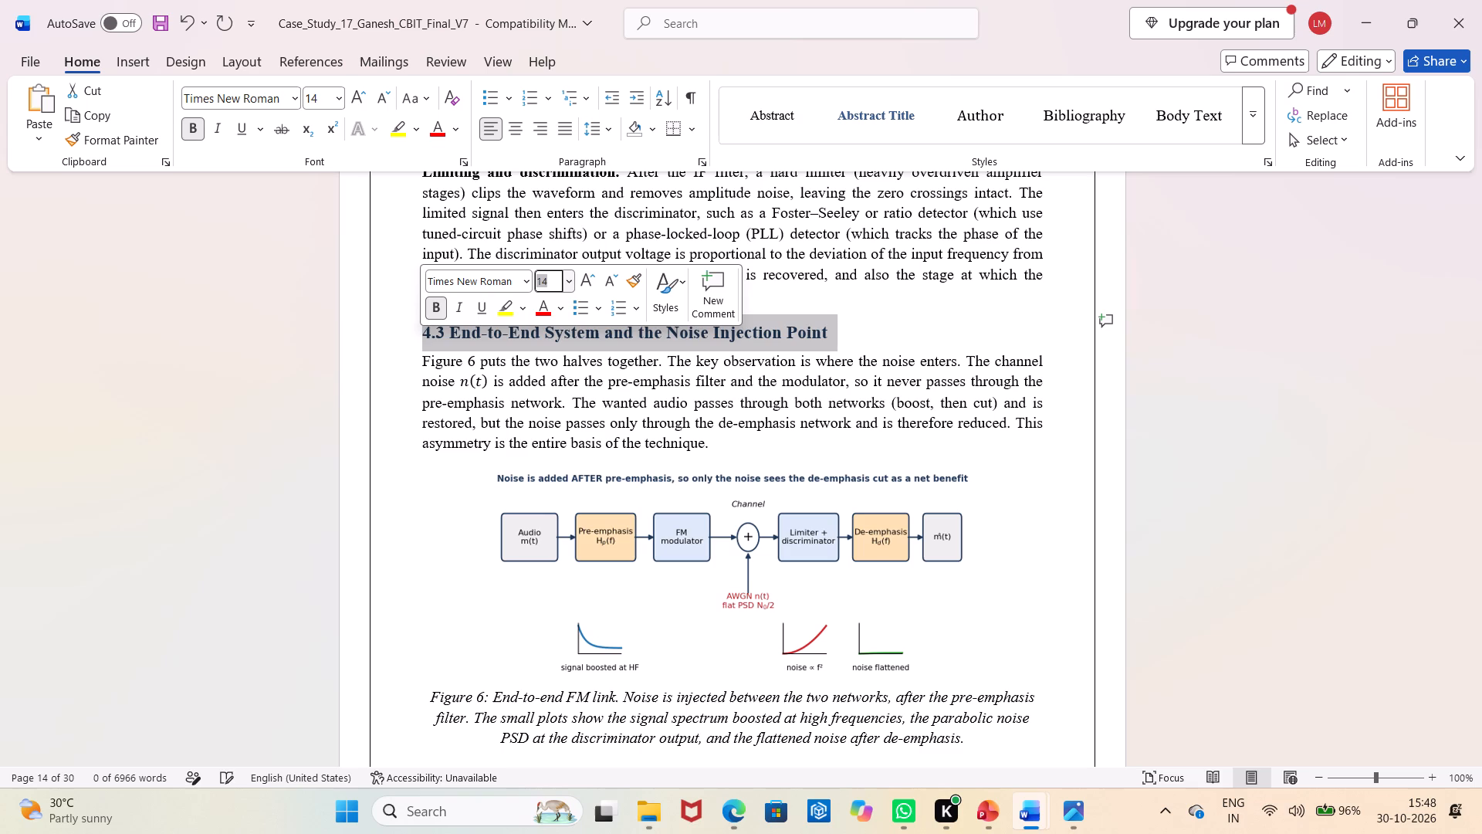
# Set the font size of the "5. Operation of the Pre-emphasis and De-emphasis Networks" section heading to 16 pt.
pyautogui.scroll(-2, 667, 430)
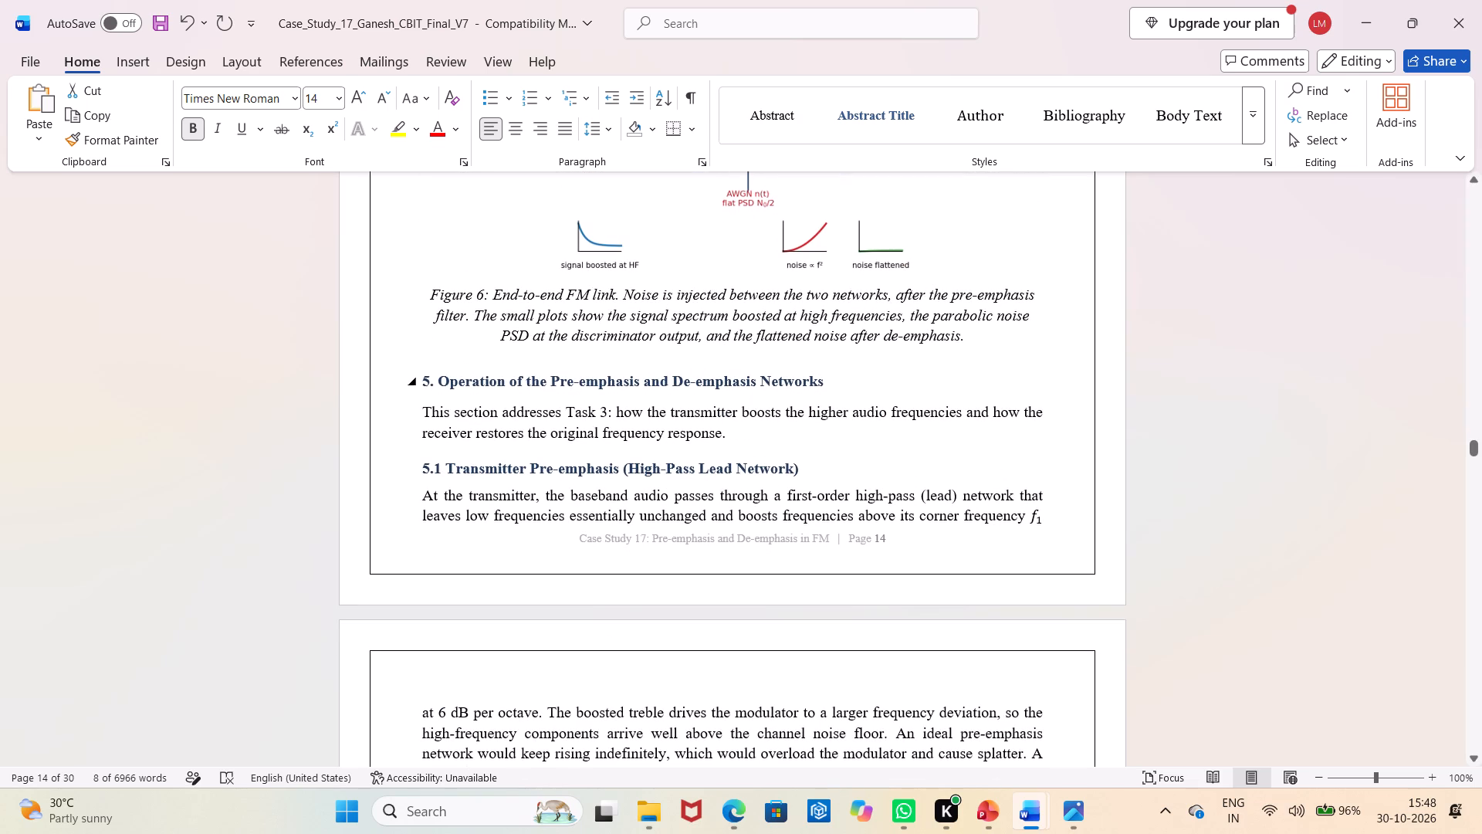
pyautogui.moveTo(822, 373); pyautogui.dragTo(422, 382)
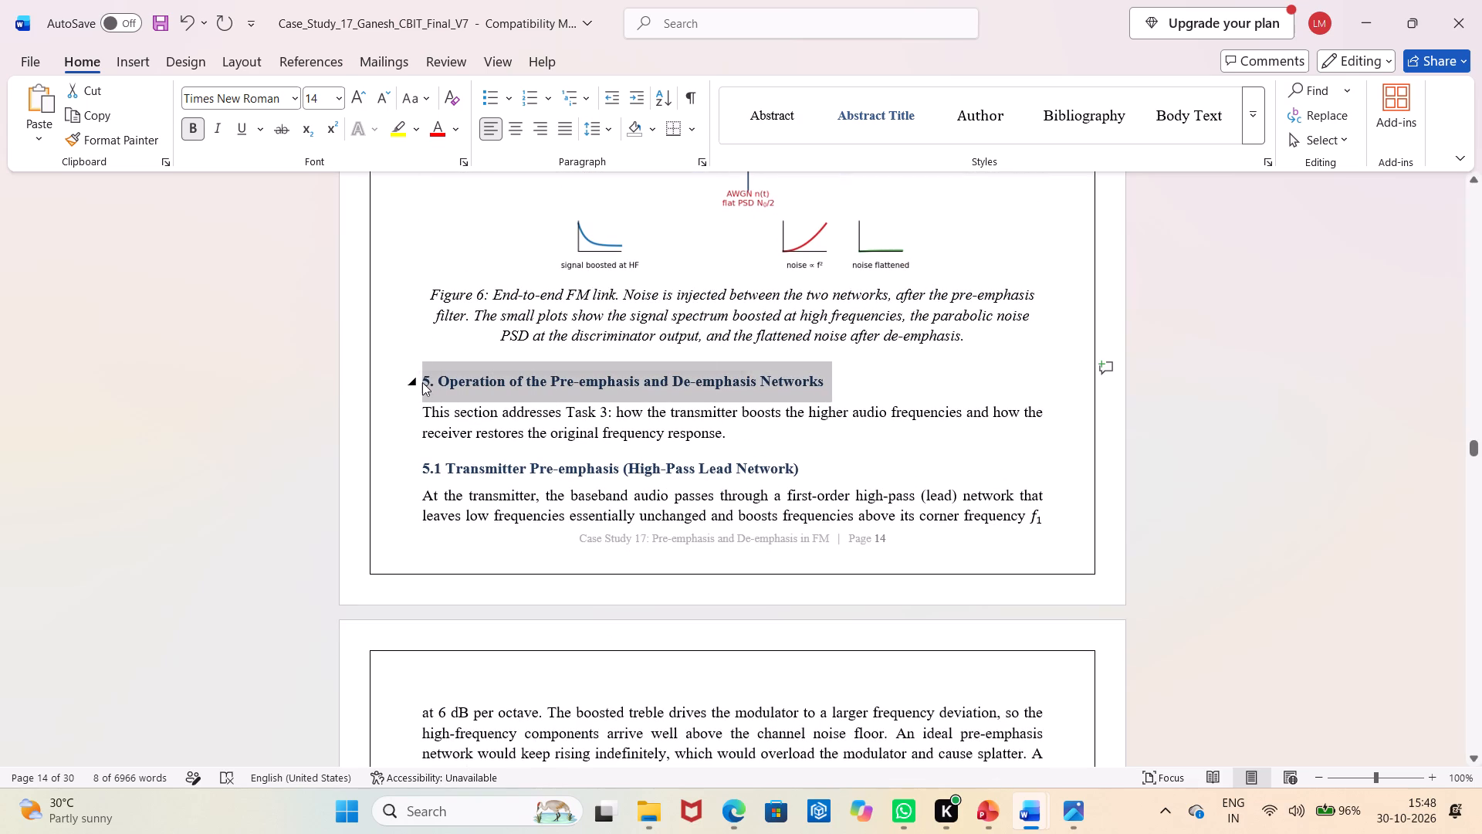
pyautogui.click(546, 322)
pyautogui.write('16')
pyautogui.press('Return')
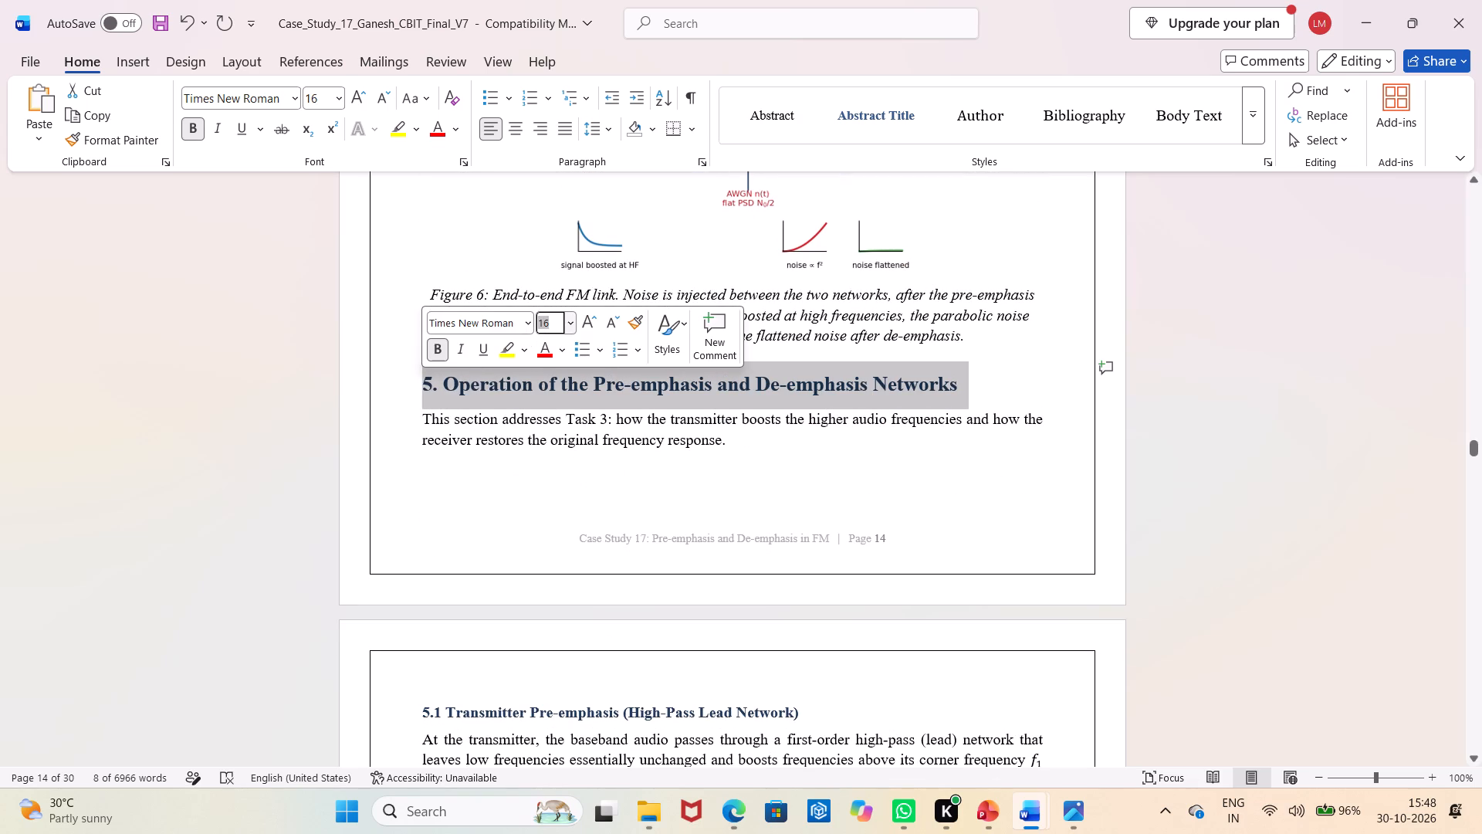
# Set the font size of the "5.1 Transmitter Pre-emphasis (High-Pass Lead Network)" heading to 14 pt.
pyautogui.scroll(-1, 686, 517)
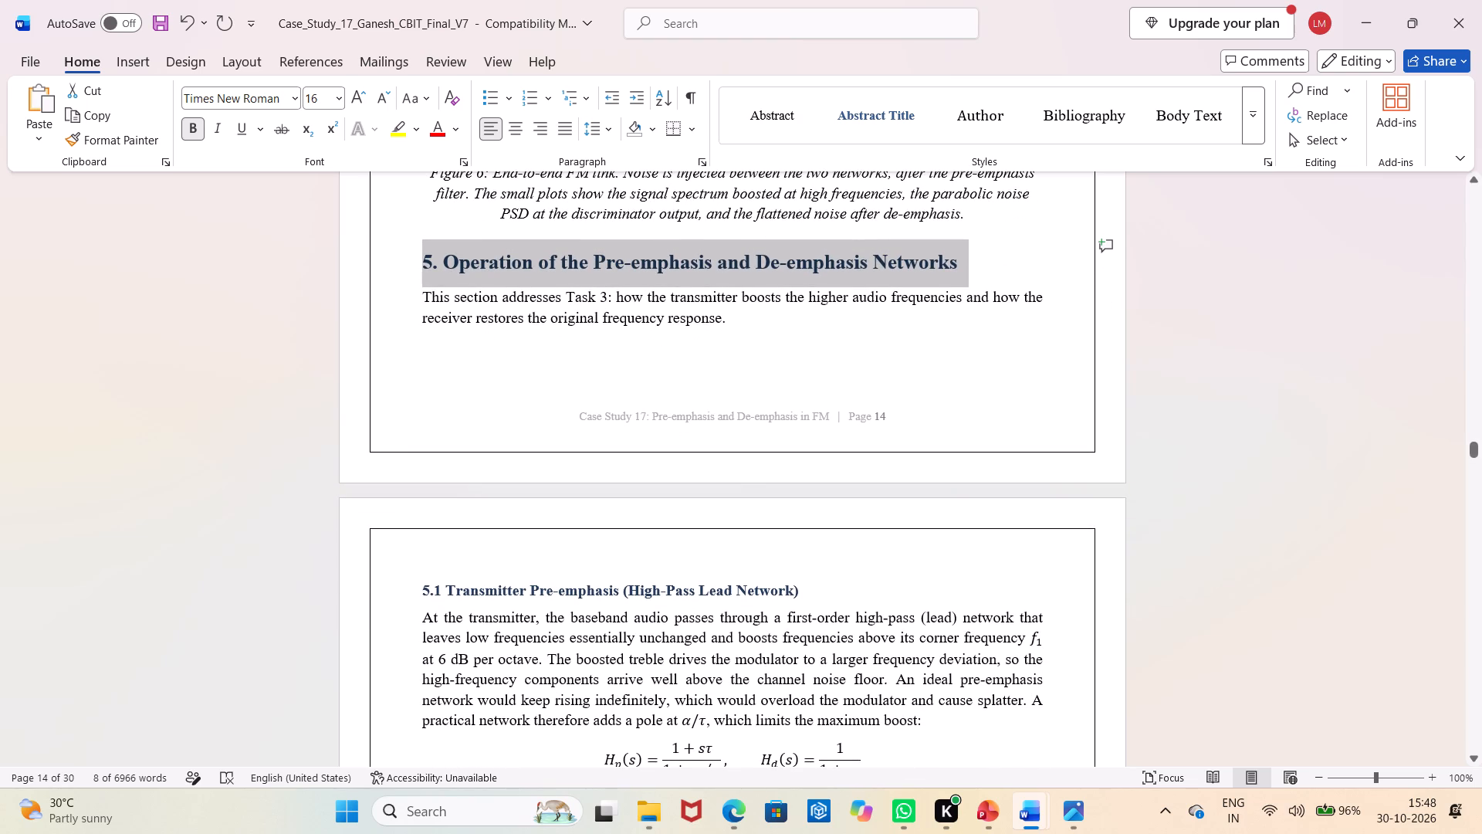
pyautogui.moveTo(814, 587); pyautogui.dragTo(508, 582)
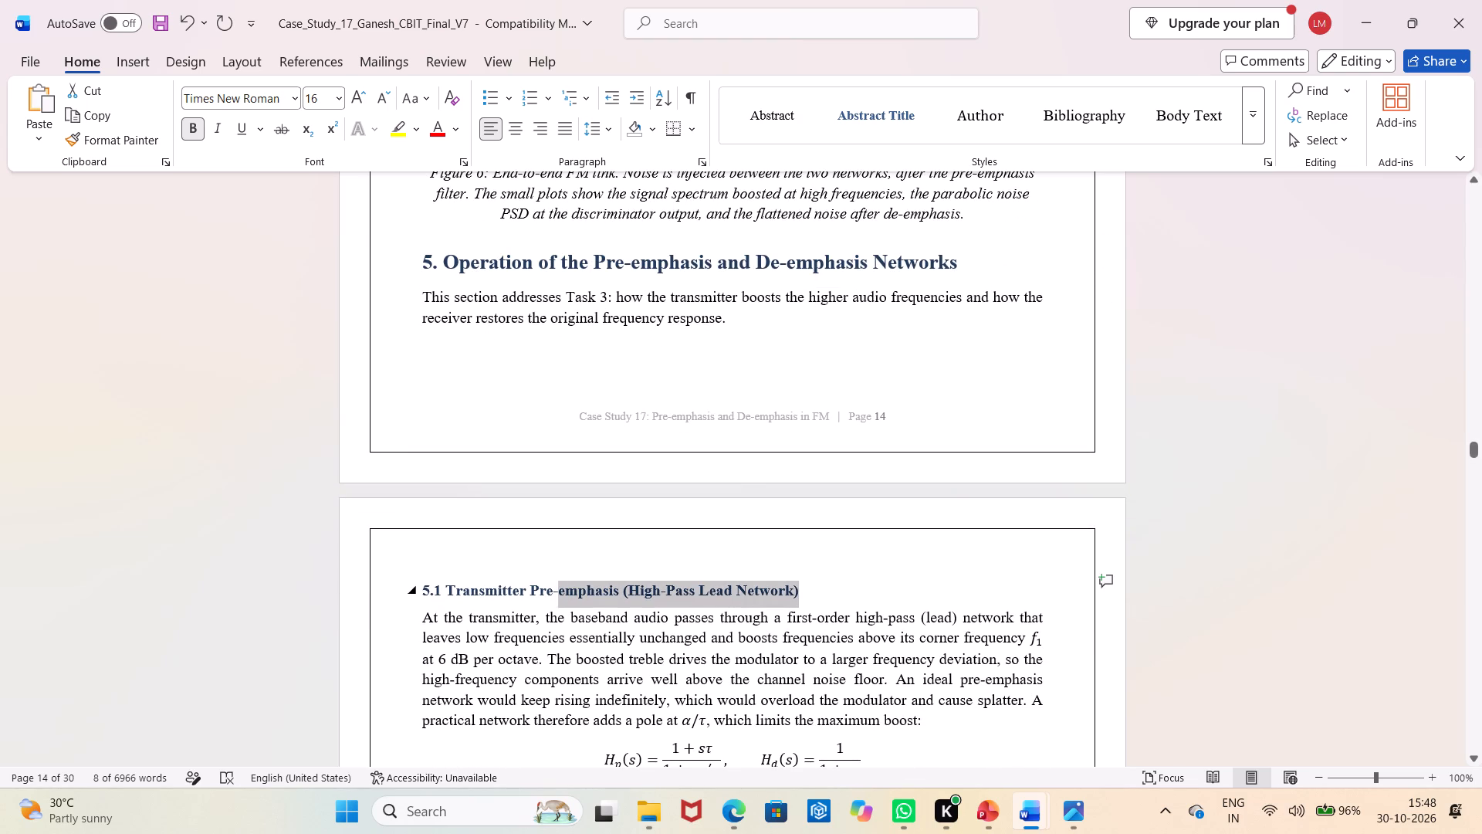
pyautogui.moveTo(508, 582); pyautogui.dragTo(419, 571)
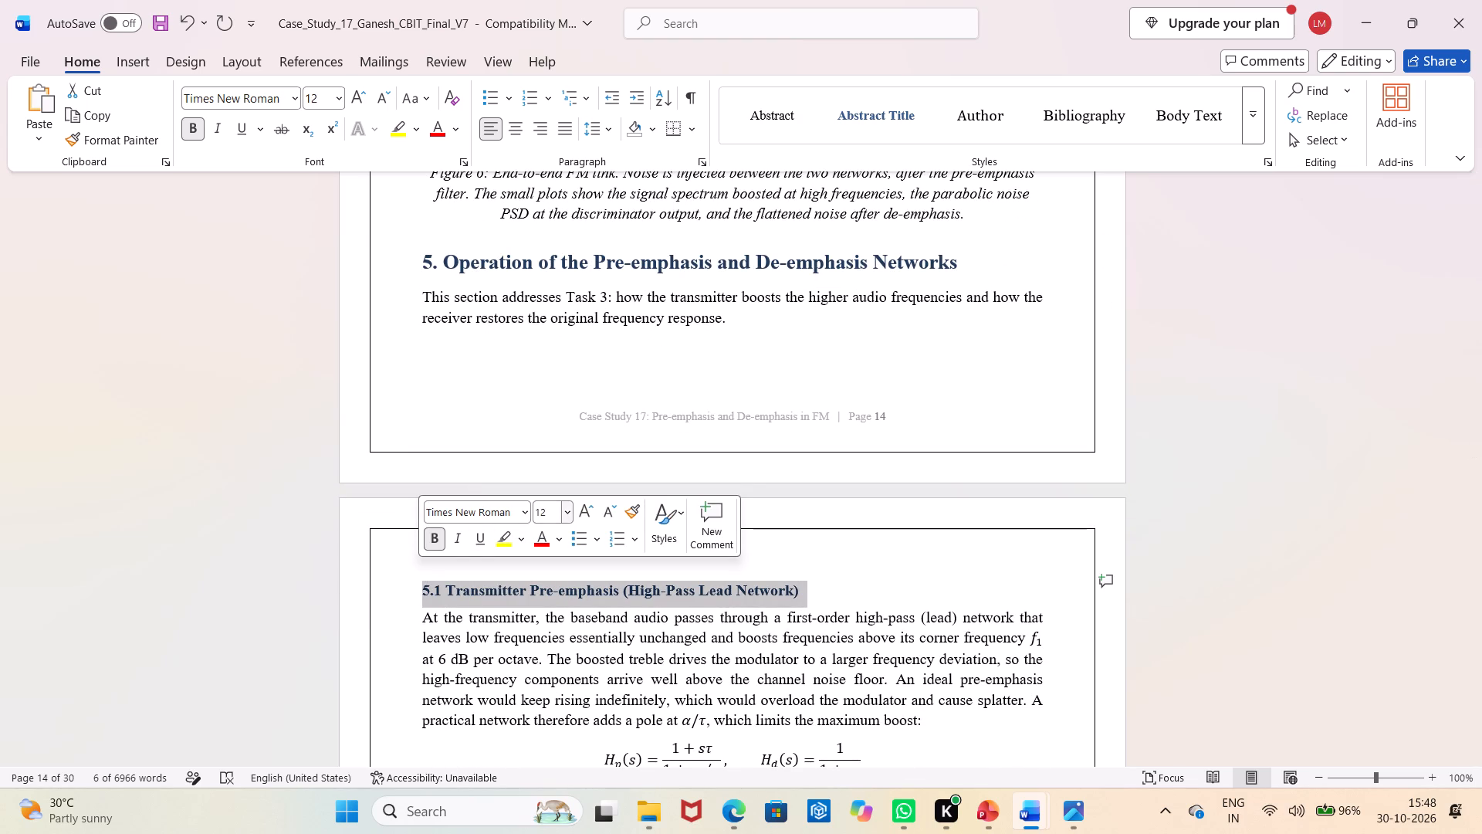
pyautogui.click(550, 514)
pyautogui.write('14')
pyautogui.press('Return')
# Set the font size of the "5.2 Receiver De-emphasis (Low-Pass Lag Network)" heading to 14 pt.
pyautogui.scroll(-5, 550, 514)
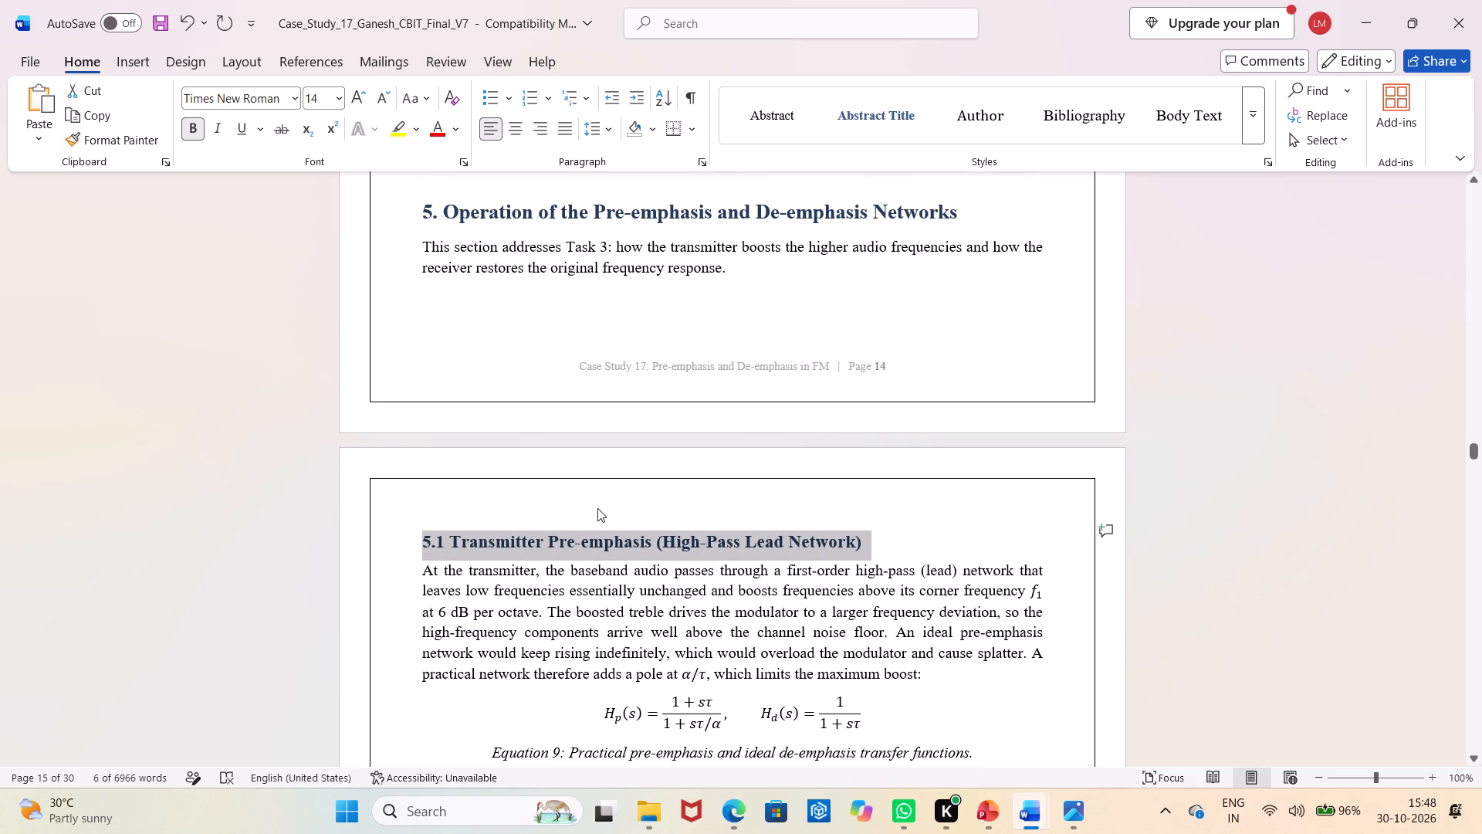
pyautogui.scroll(-4, 621, 534)
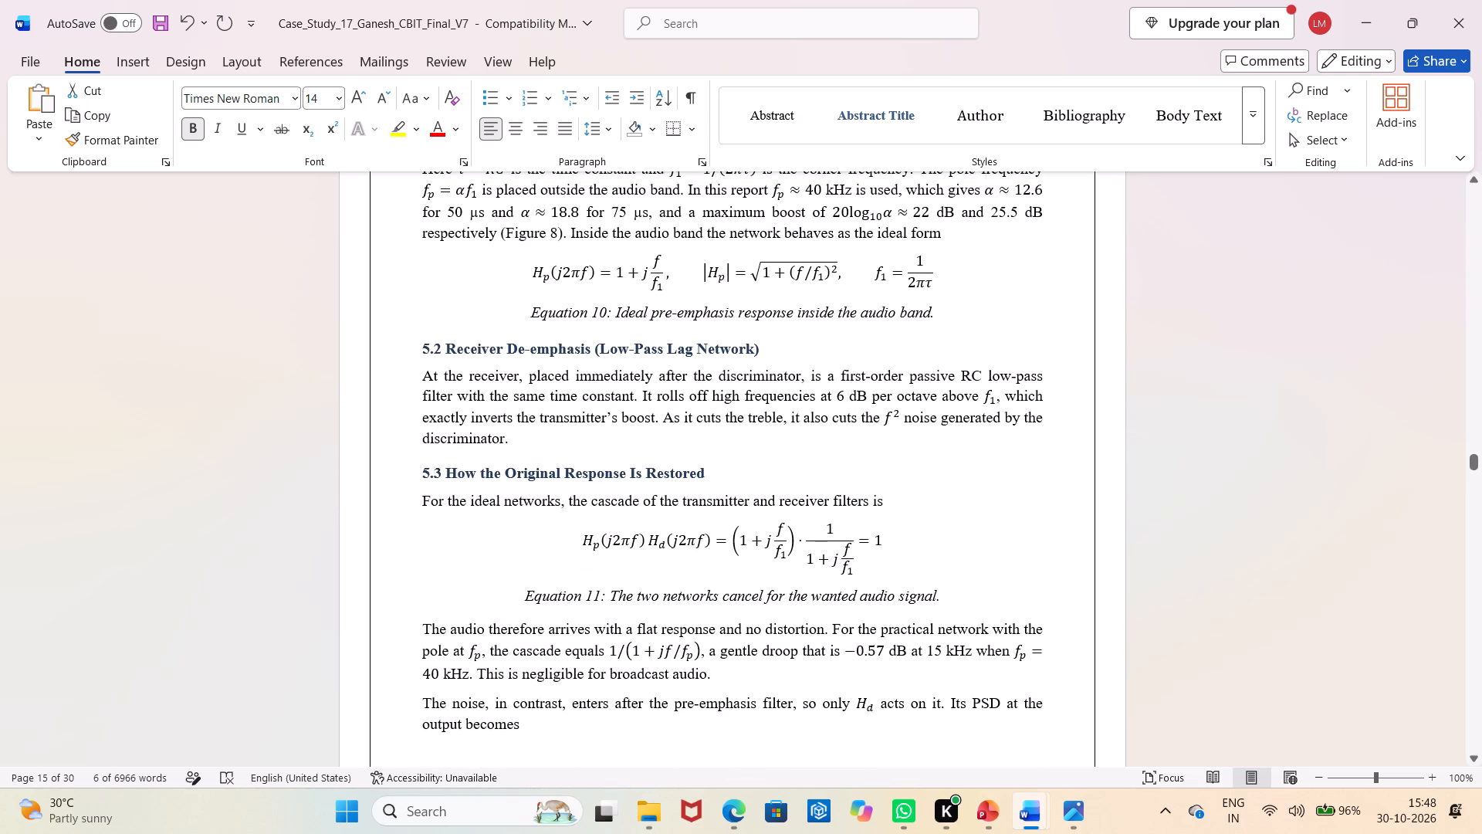
pyautogui.moveTo(769, 354); pyautogui.dragTo(423, 364)
pyautogui.moveTo(423, 364); pyautogui.dragTo(421, 362)
pyautogui.click(553, 302)
pyautogui.press('1')
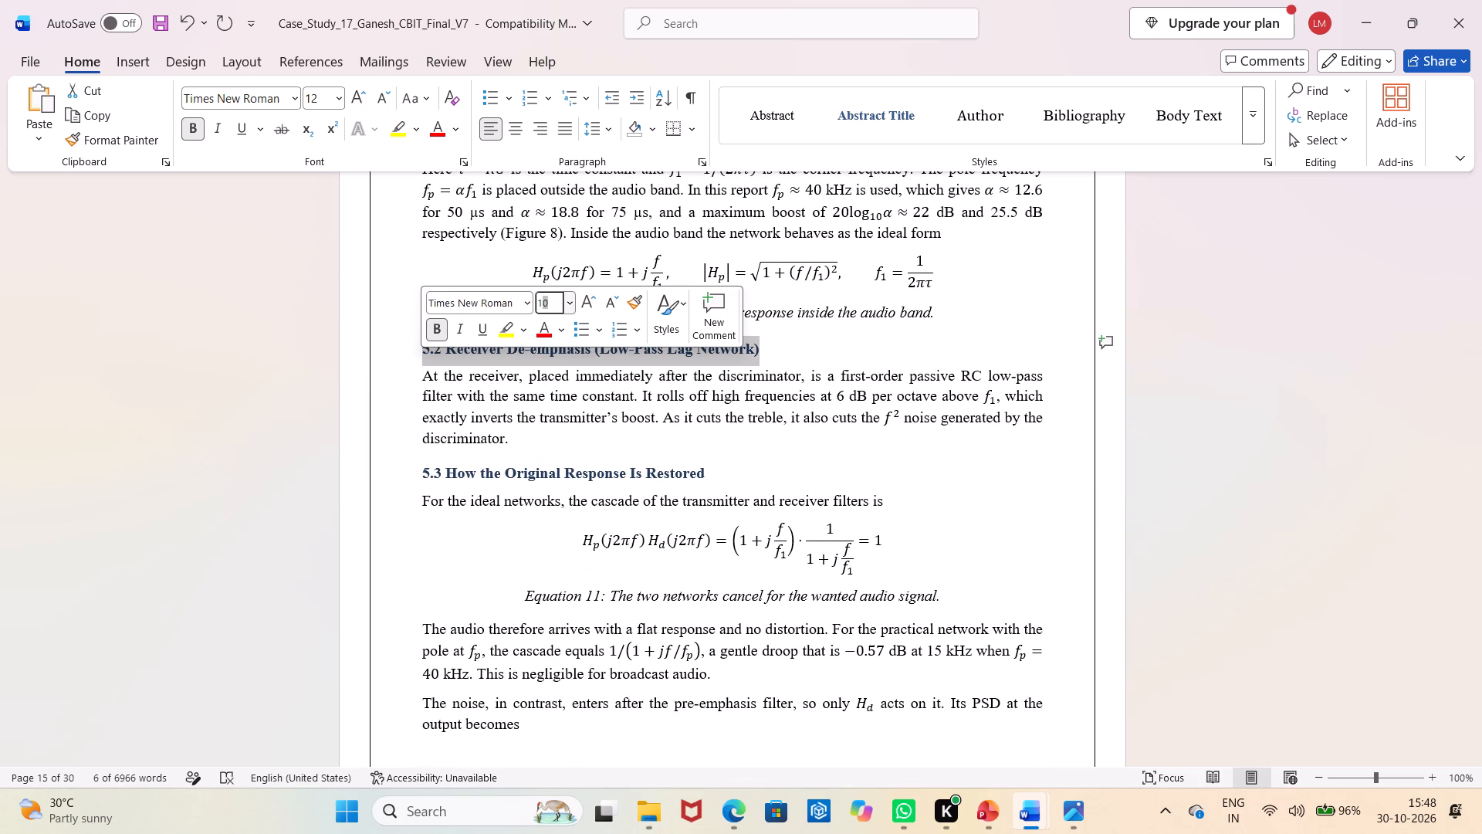
pyautogui.press('4')
pyautogui.press('Return')
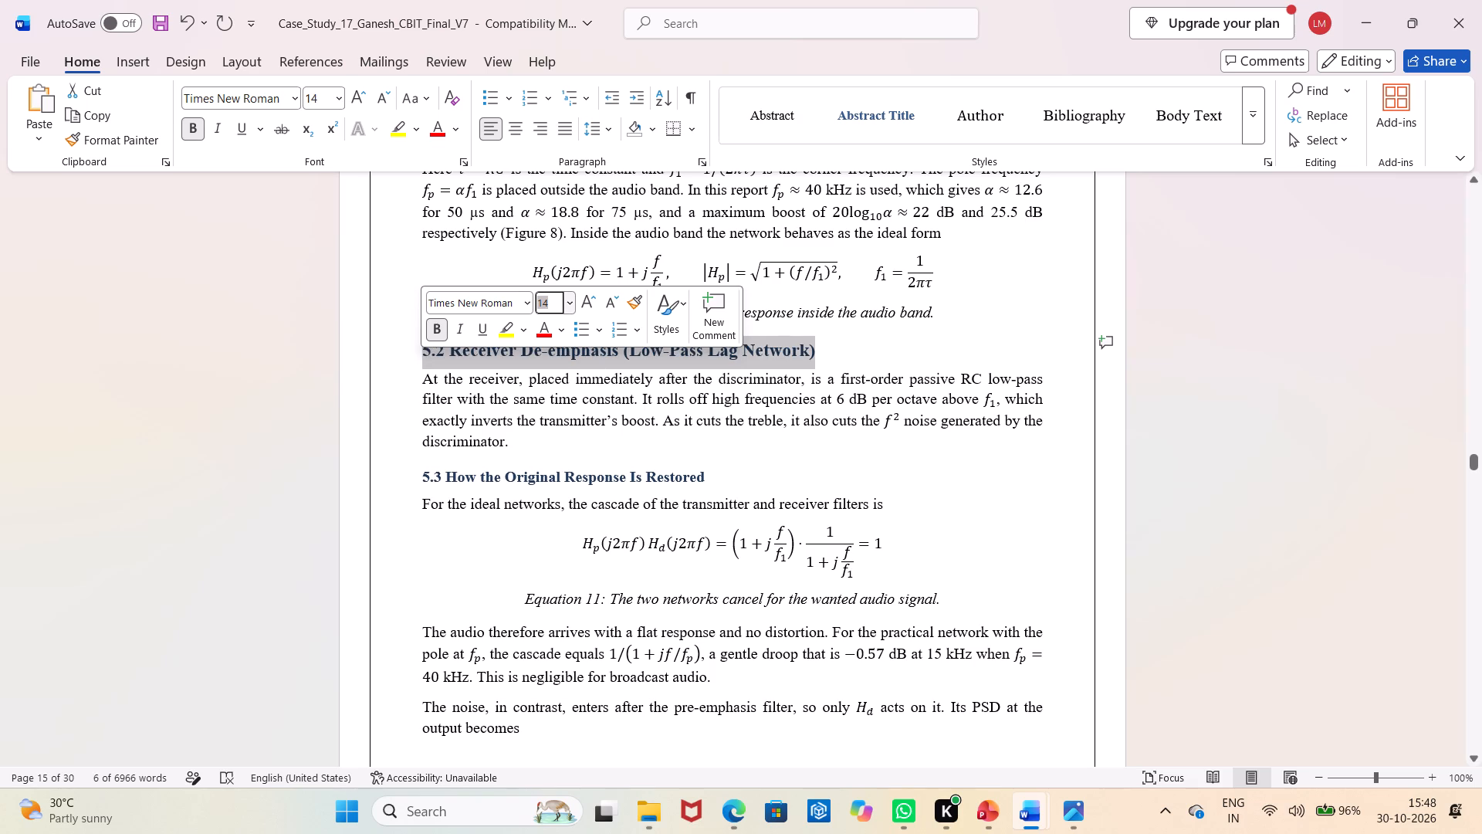
# Set the font size of the "5.3 How the Original Response Is Restored" heading to 14 pt.
pyautogui.moveTo(711, 481); pyautogui.dragTo(414, 486)
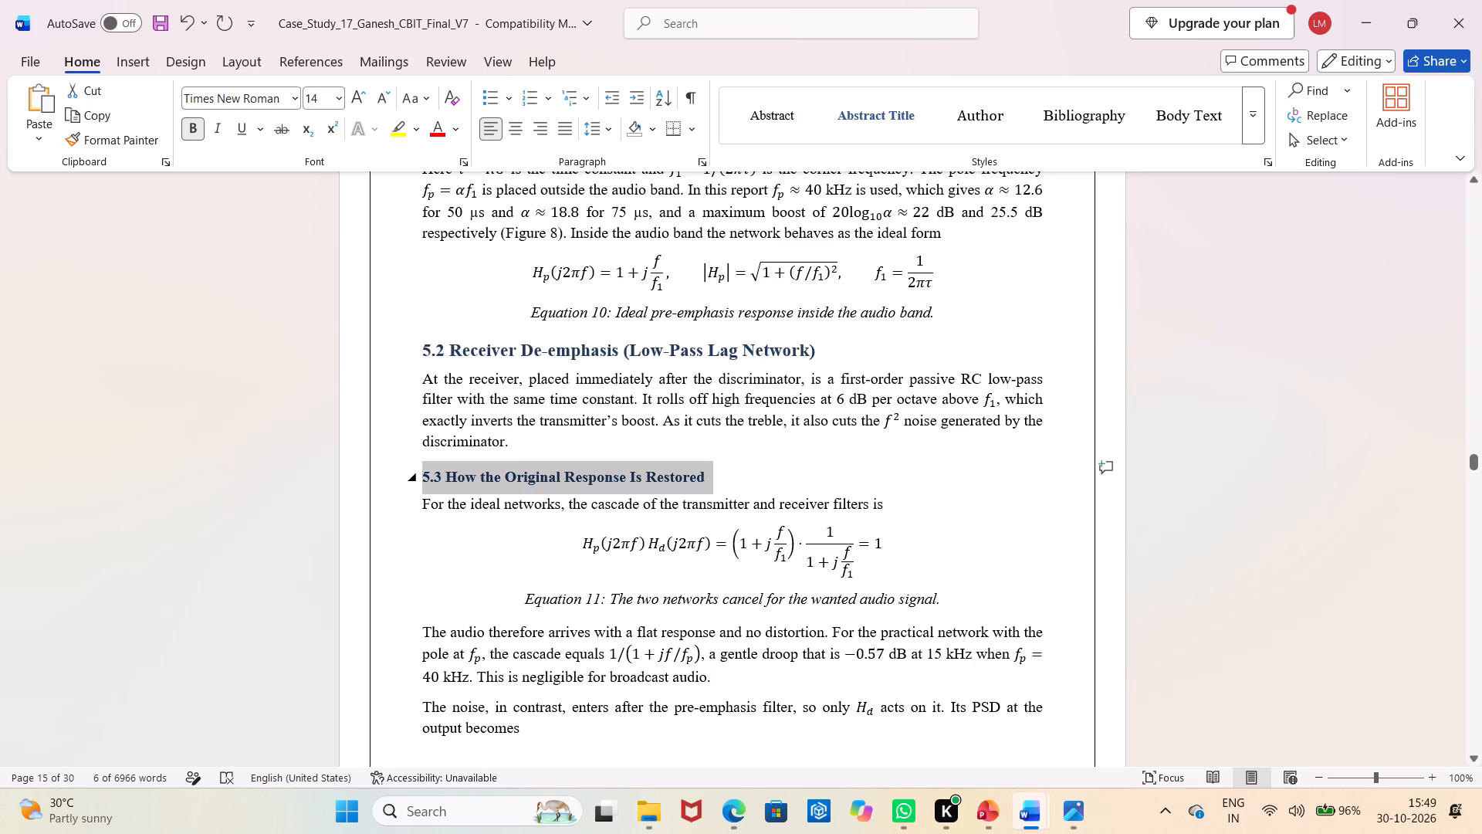
pyautogui.click(552, 432)
pyautogui.write('14')
pyautogui.press('Return')
# Set the font size of the "5.4 Circuit Realisation" heading to 14 pt.
pyautogui.scroll(-1, 597, 526)
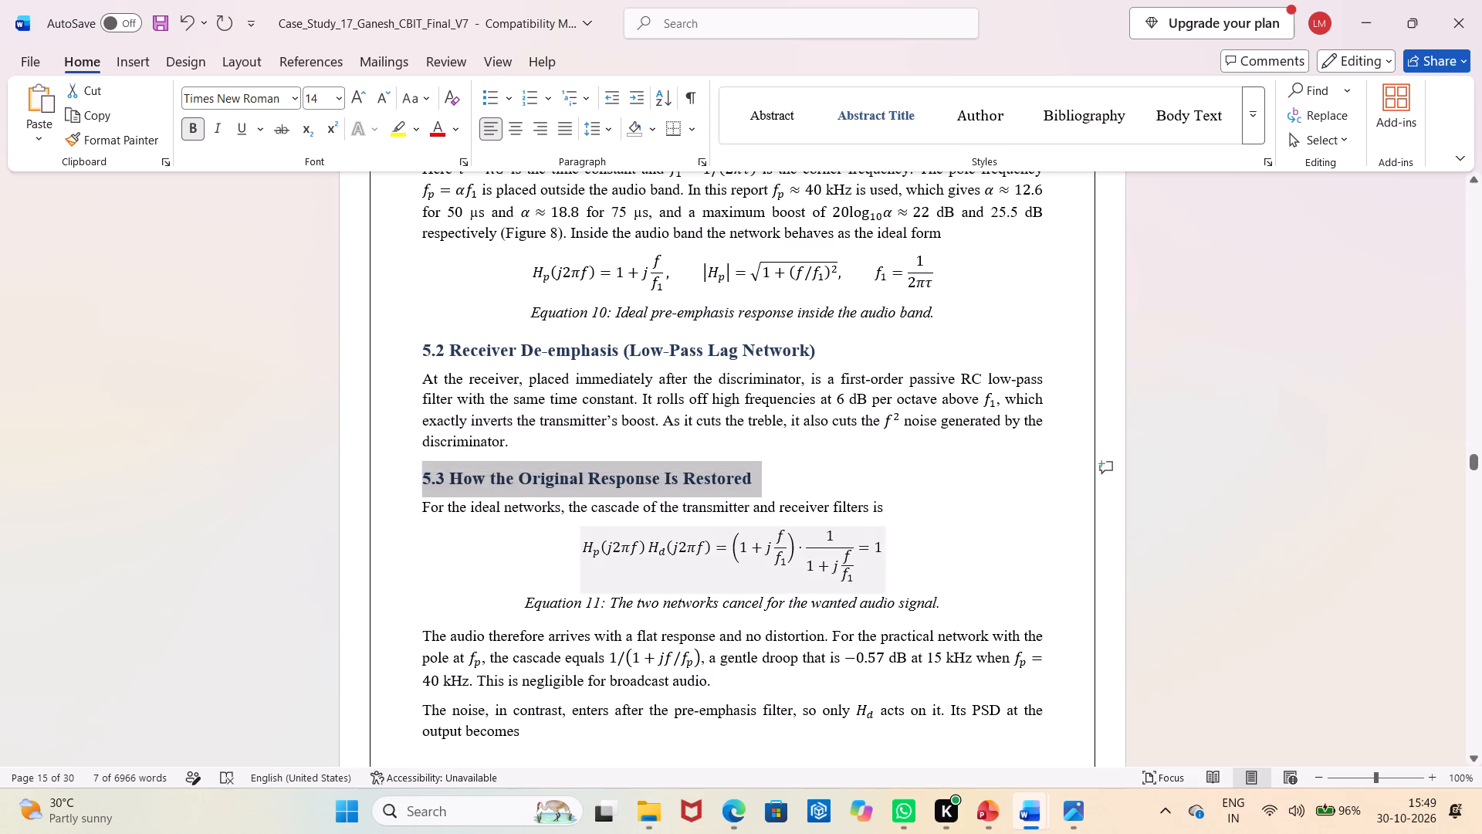
pyautogui.scroll(-2, 597, 526)
pyautogui.moveTo(588, 526); pyautogui.dragTo(562, 527)
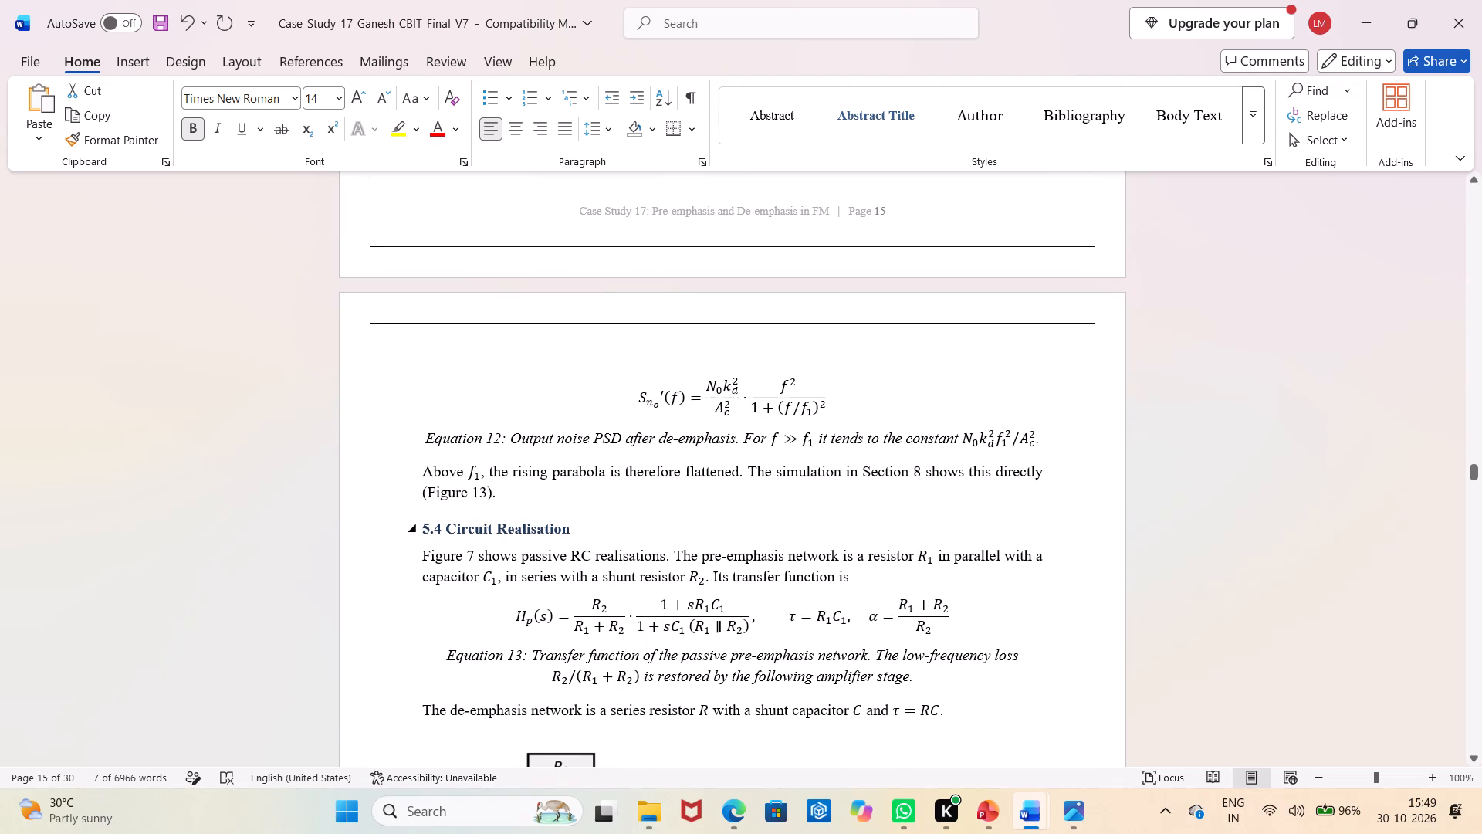
pyautogui.moveTo(562, 527); pyautogui.dragTo(419, 525)
pyautogui.click(542, 472)
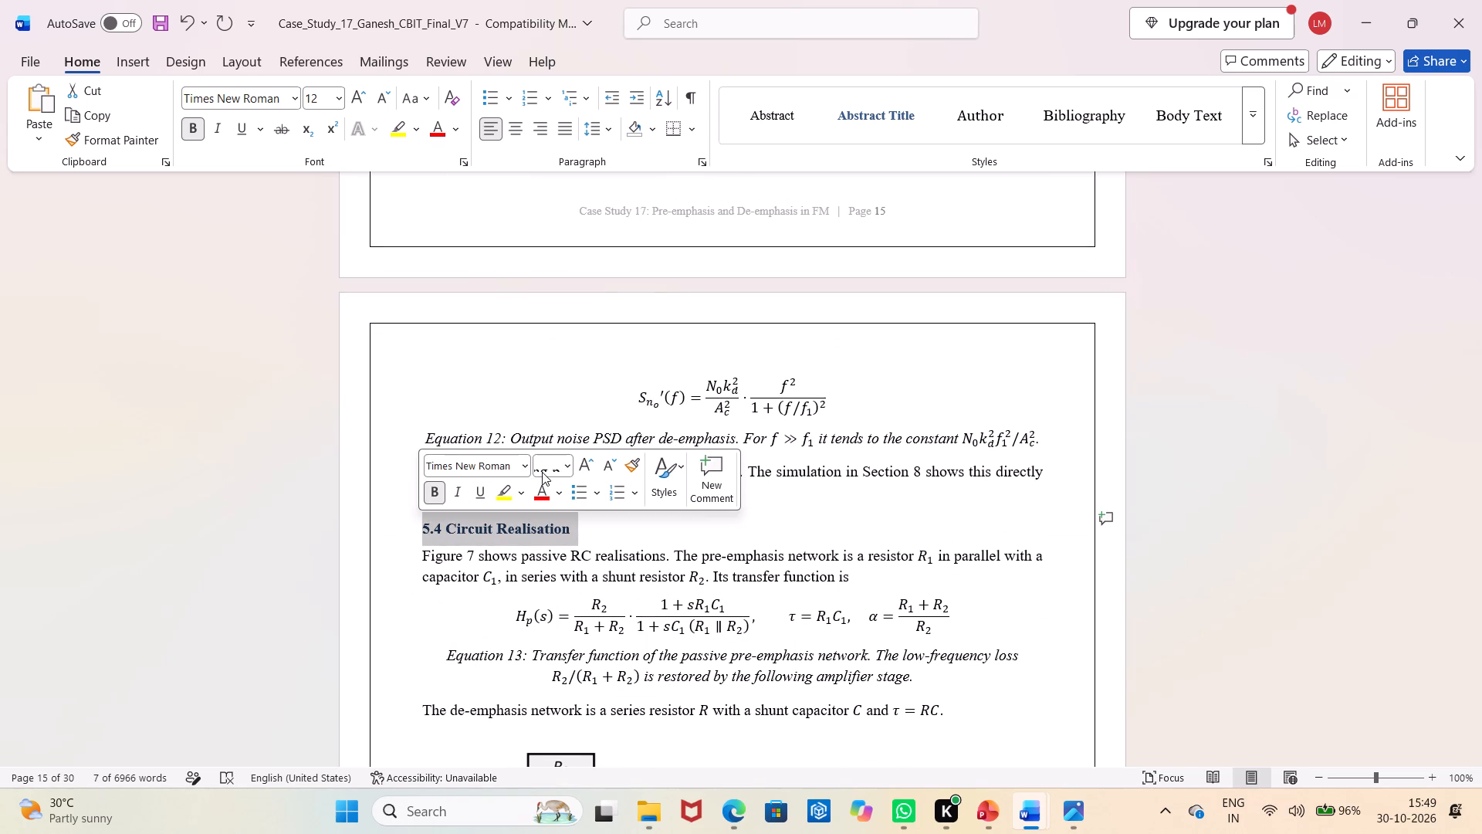
pyautogui.click(542, 472)
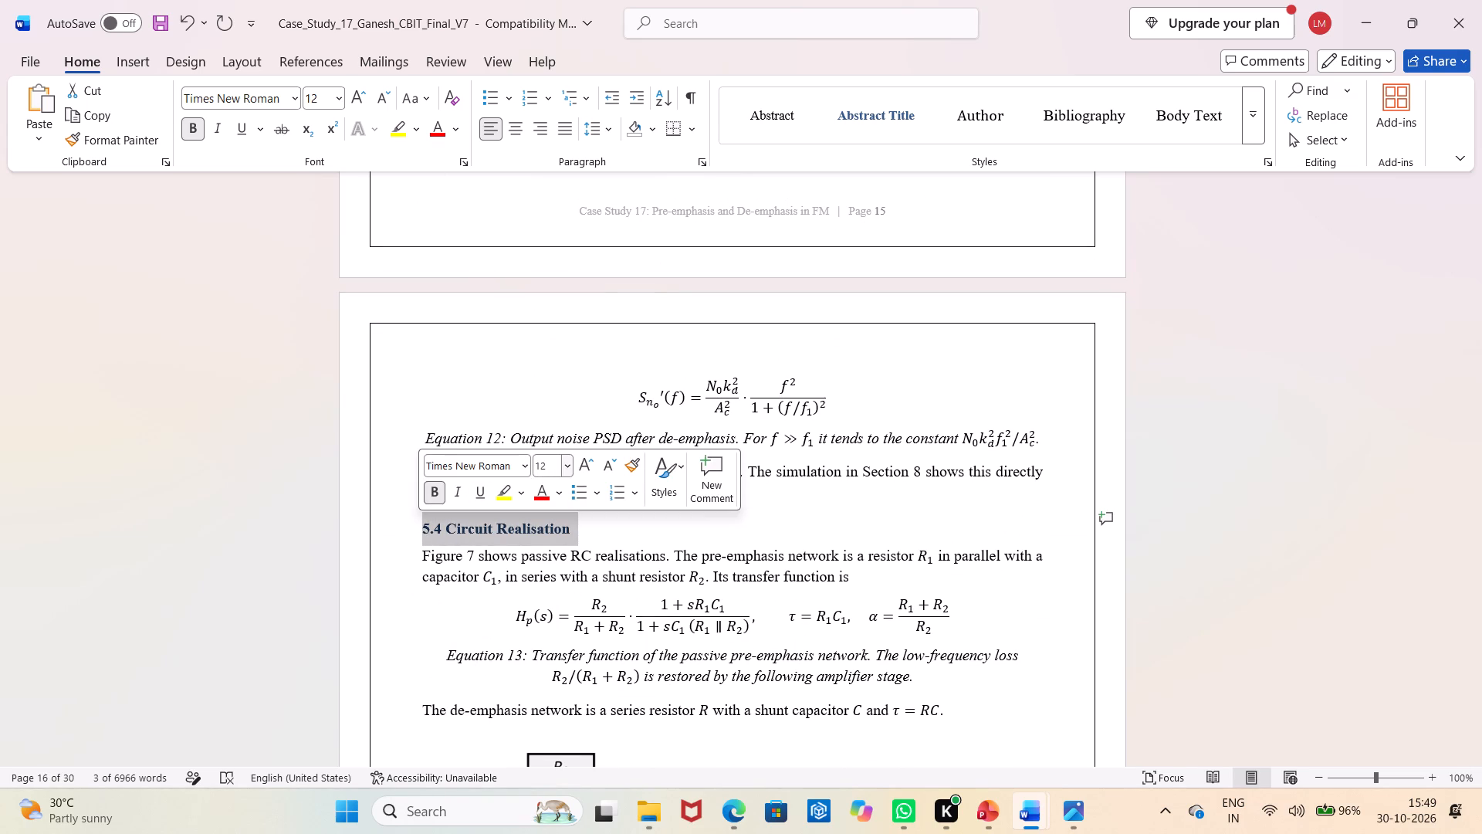
pyautogui.click(542, 466)
pyautogui.write('14')
pyautogui.press('Return')
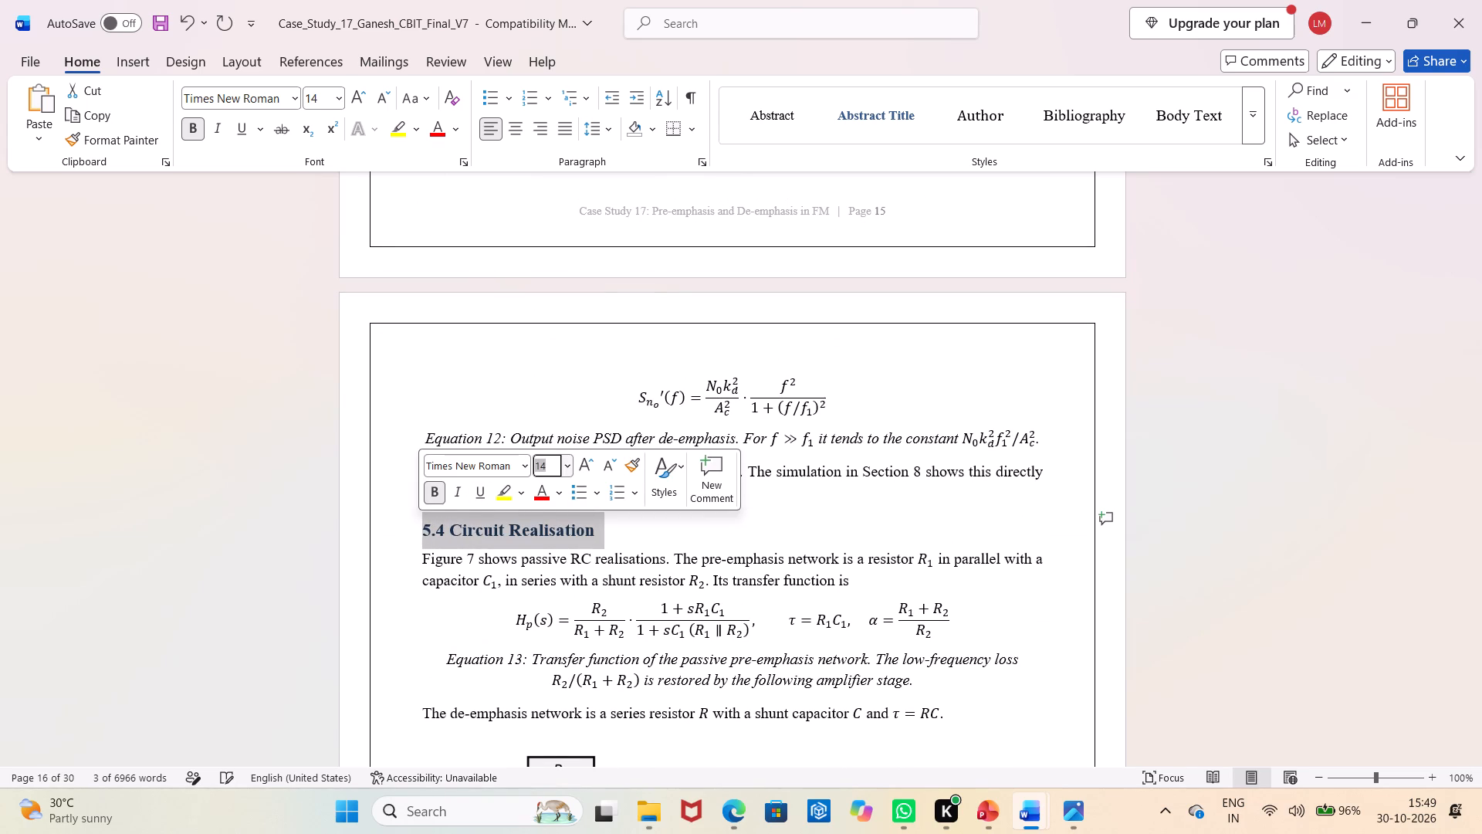
# Set the font size of the "6. Frequency Response Analysis" section heading to 16 pt.
pyautogui.scroll(-2, 542, 466)
pyautogui.scroll(-1, 628, 531)
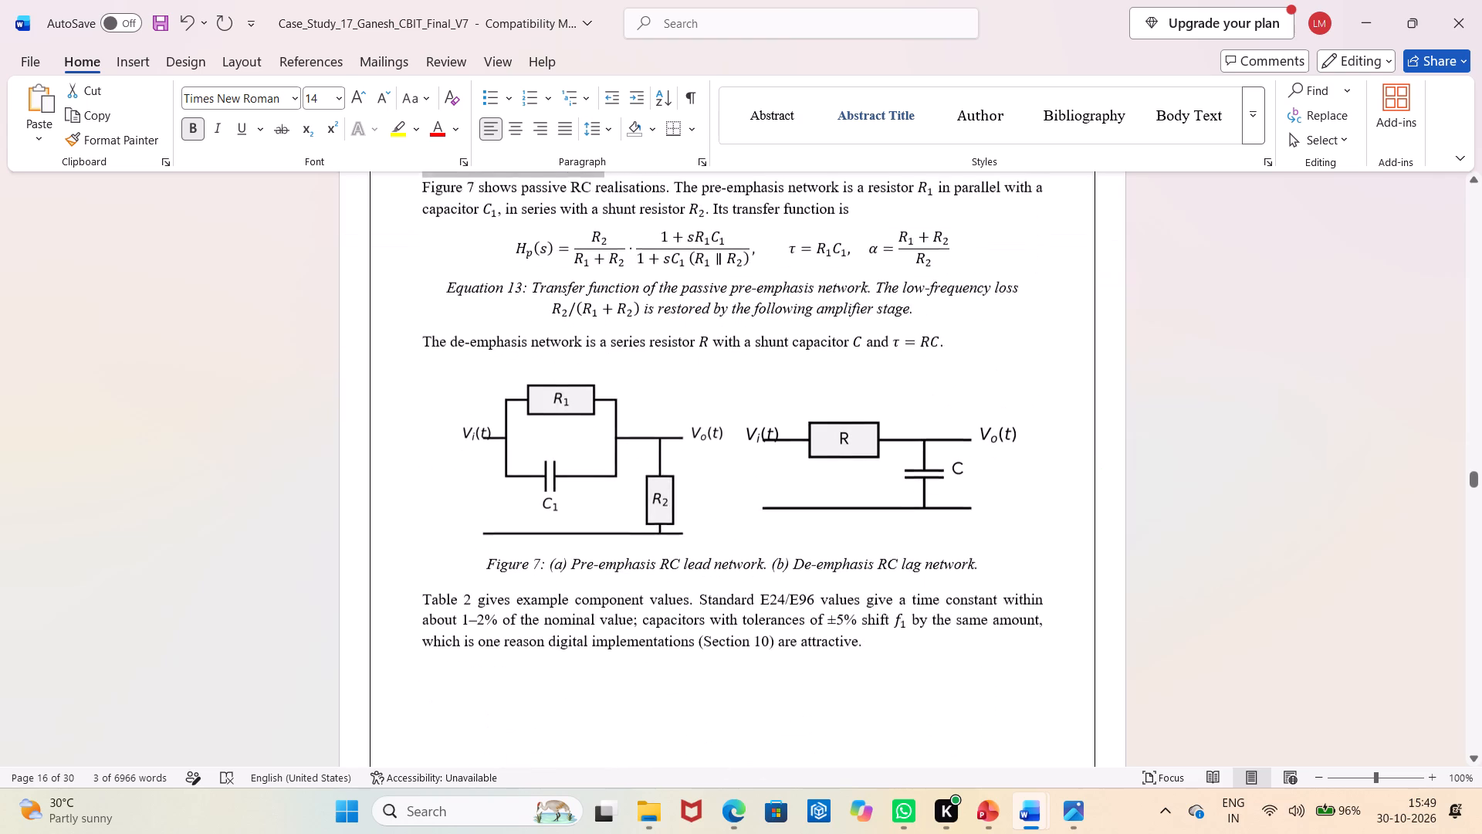
pyautogui.scroll(-2, 628, 531)
pyautogui.moveTo(628, 531); pyautogui.dragTo(722, 432)
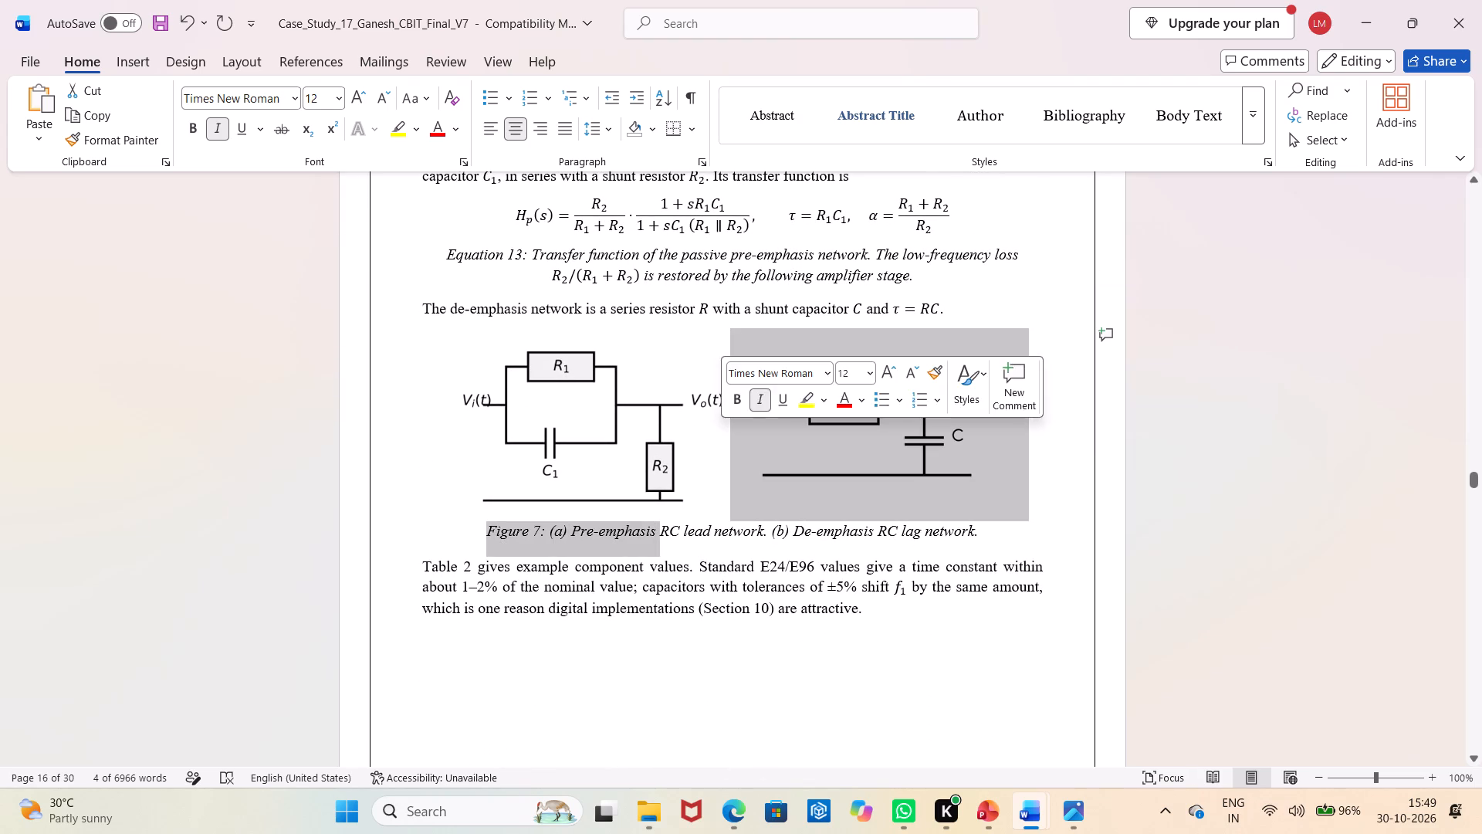
pyautogui.click(754, 686)
pyautogui.scroll(-4, 754, 686)
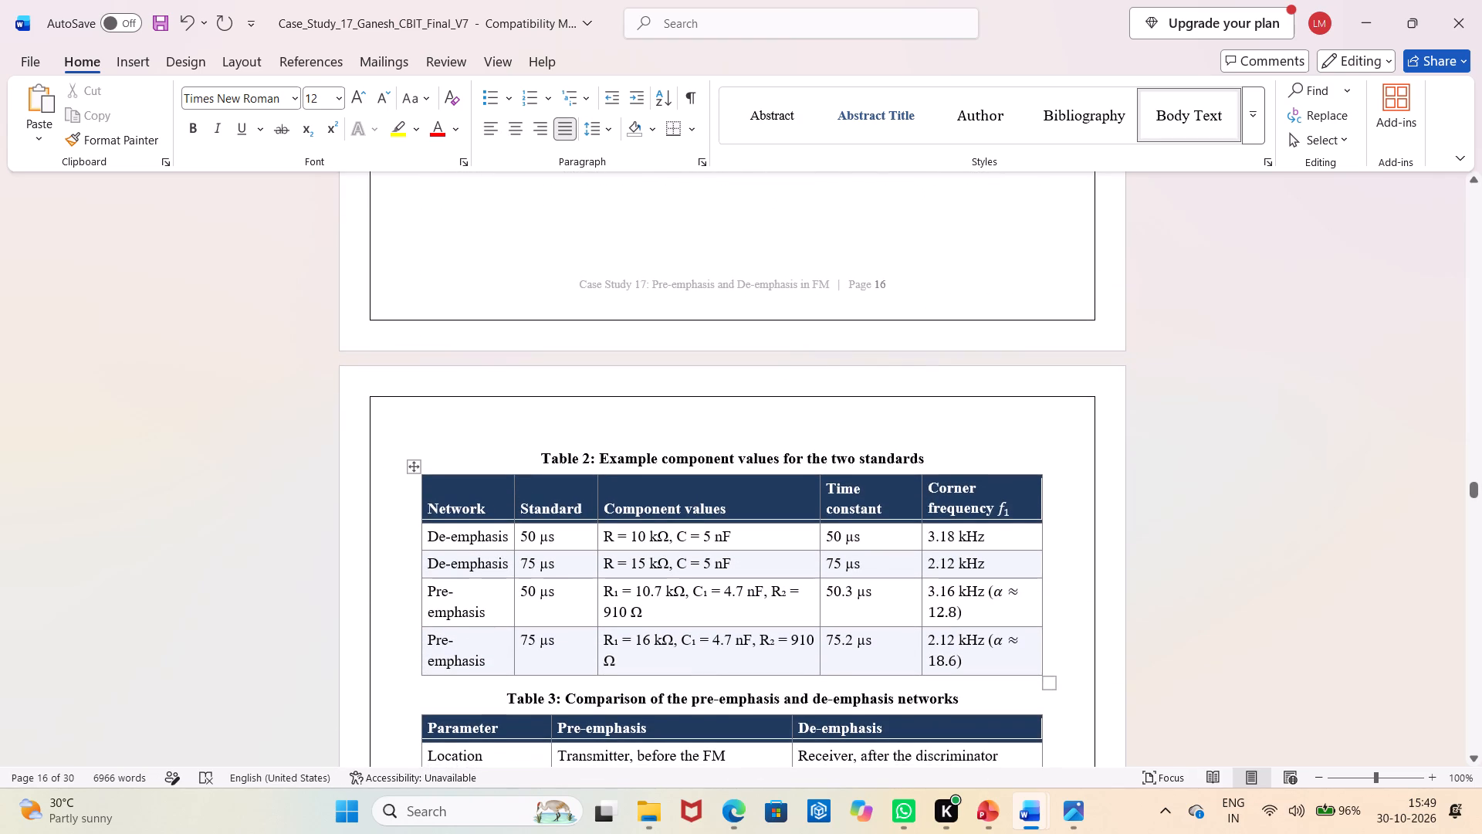
pyautogui.scroll(-1, 952, 810)
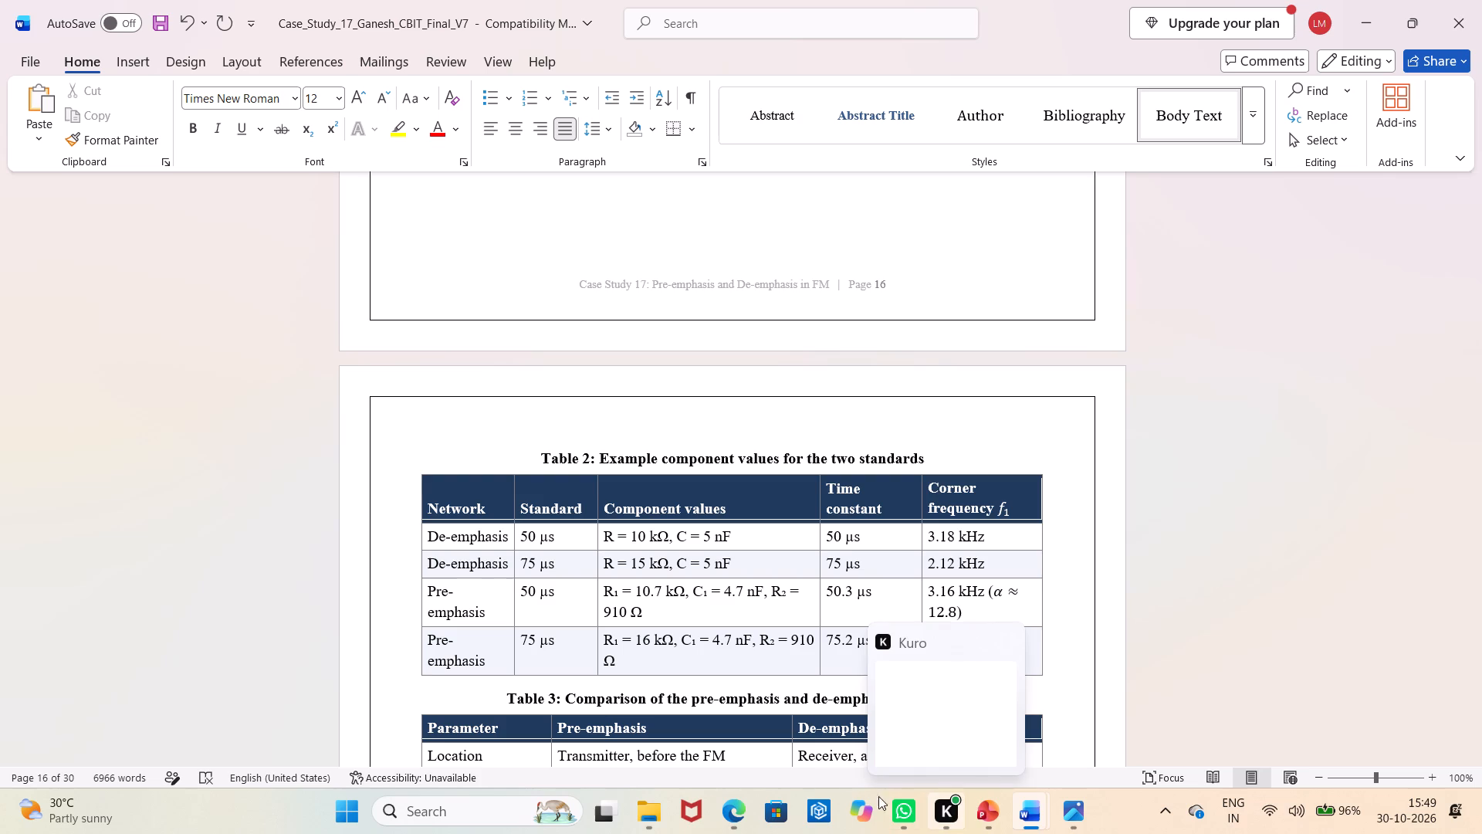
pyautogui.scroll(-2, 772, 627)
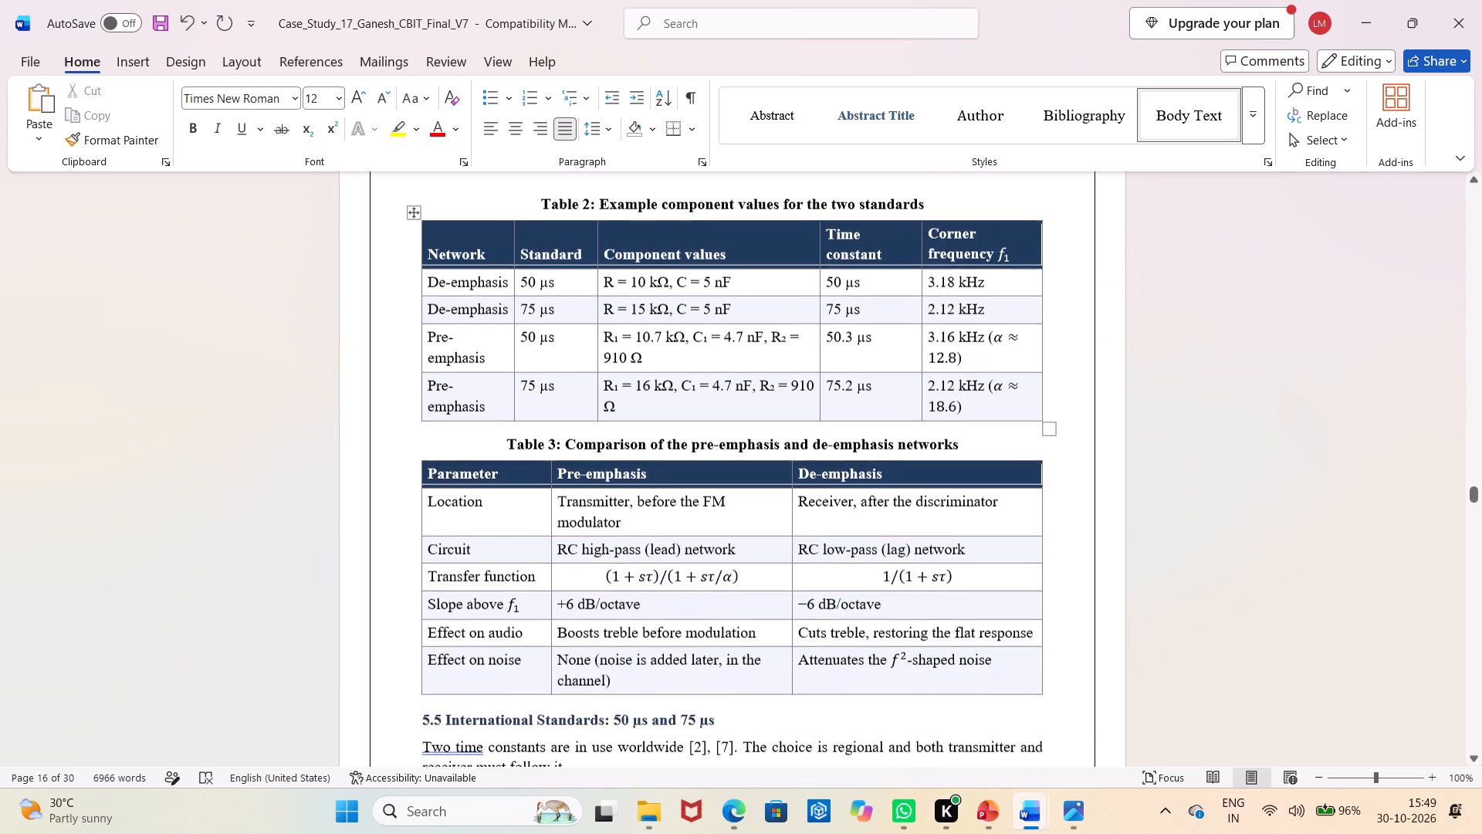
pyautogui.scroll(-2, 762, 619)
pyautogui.rightClick(762, 619)
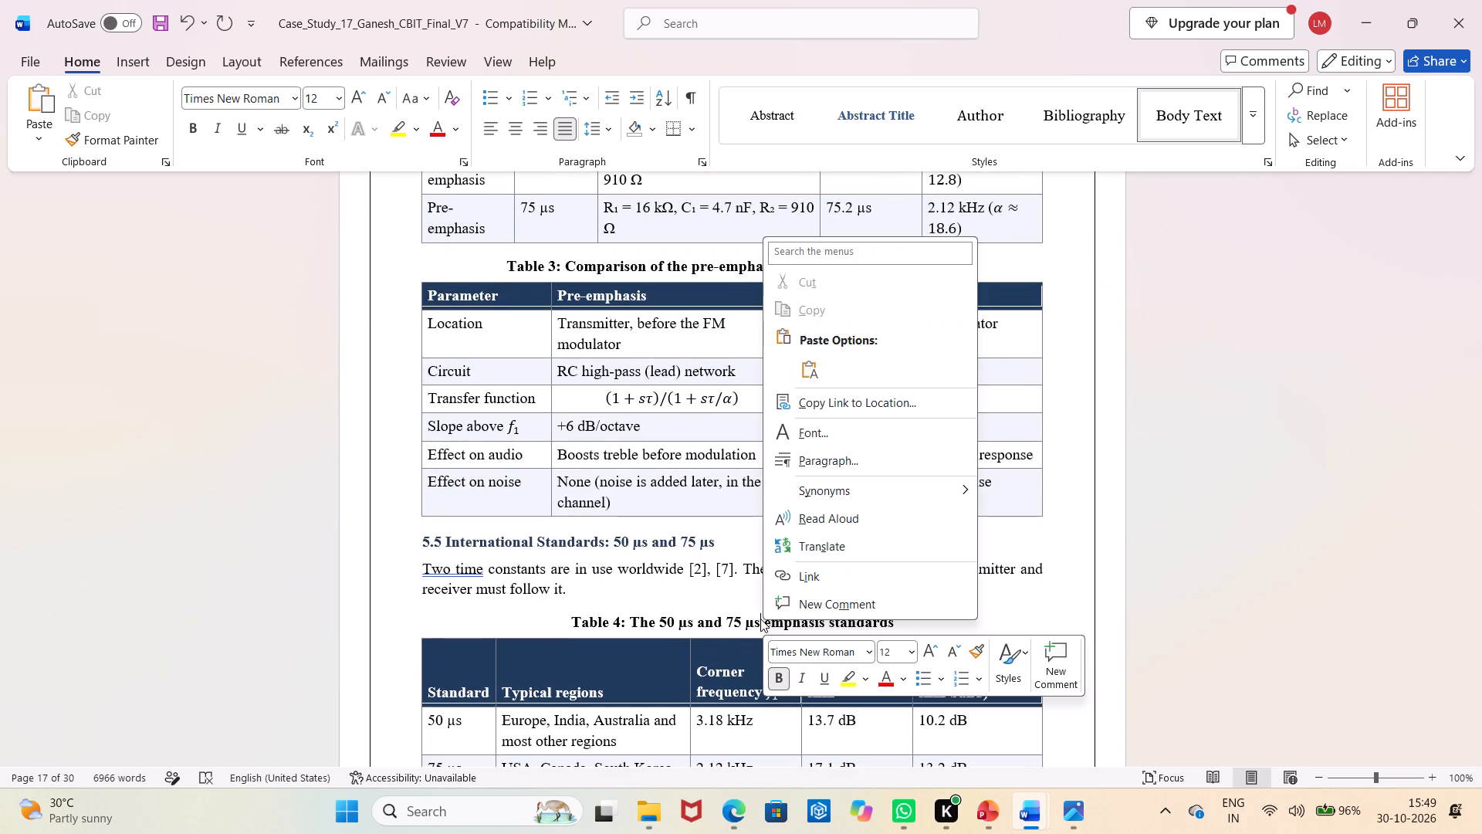
pyautogui.scroll(-1, 587, 559)
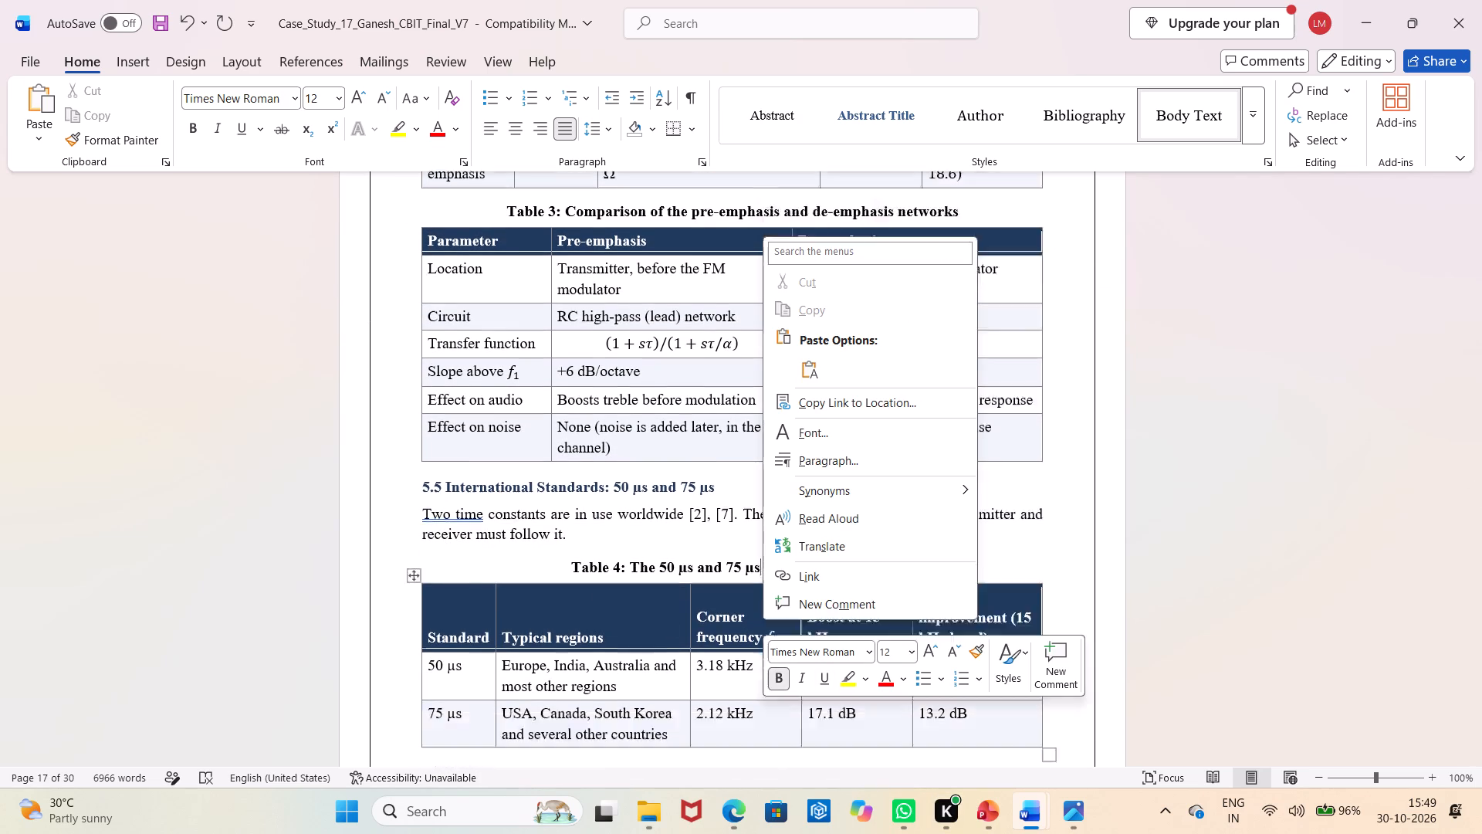
pyautogui.scroll(-1, 587, 559)
pyautogui.click(507, 483)
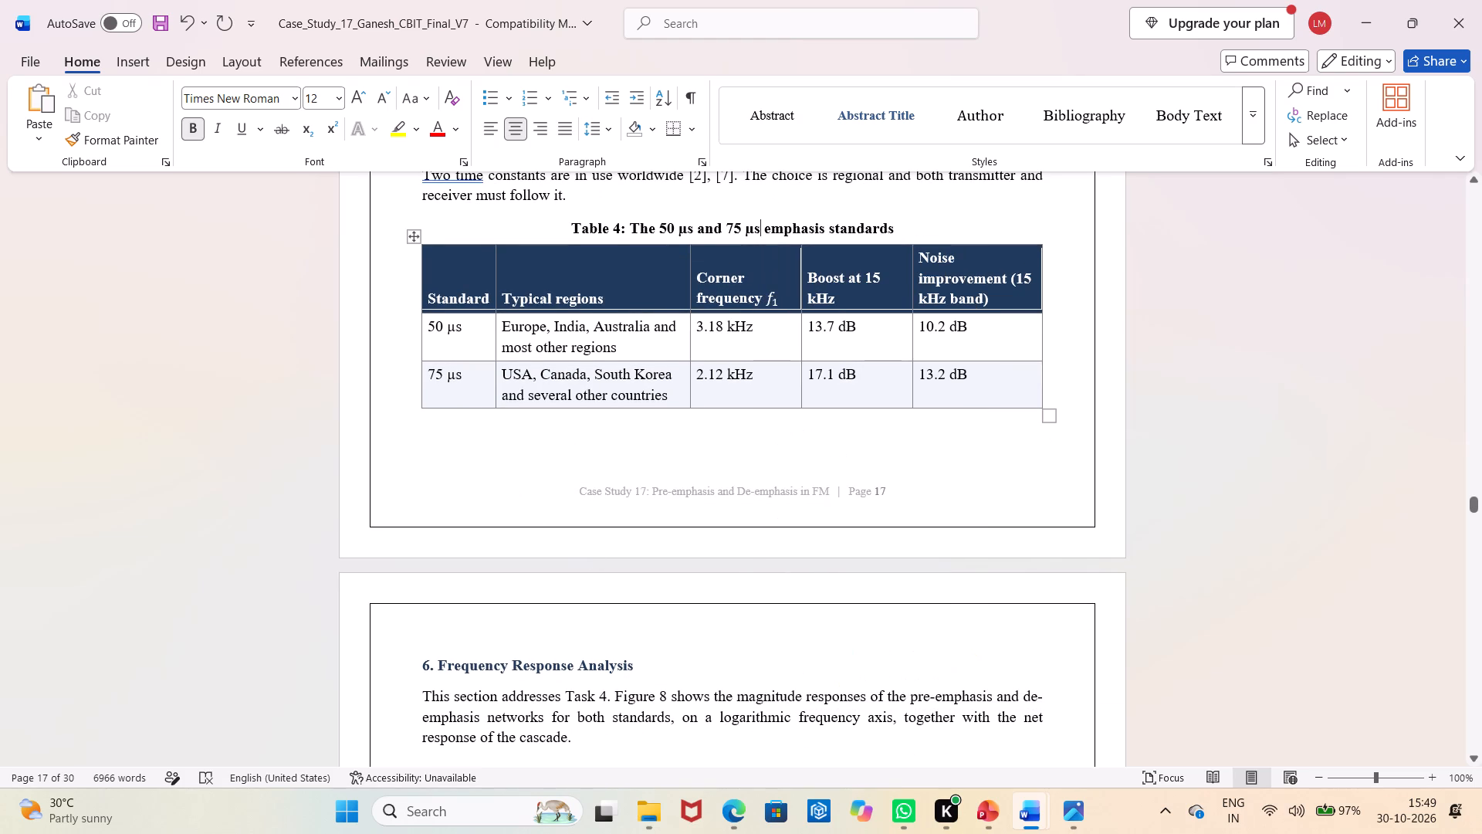
pyautogui.scroll(-3, 507, 483)
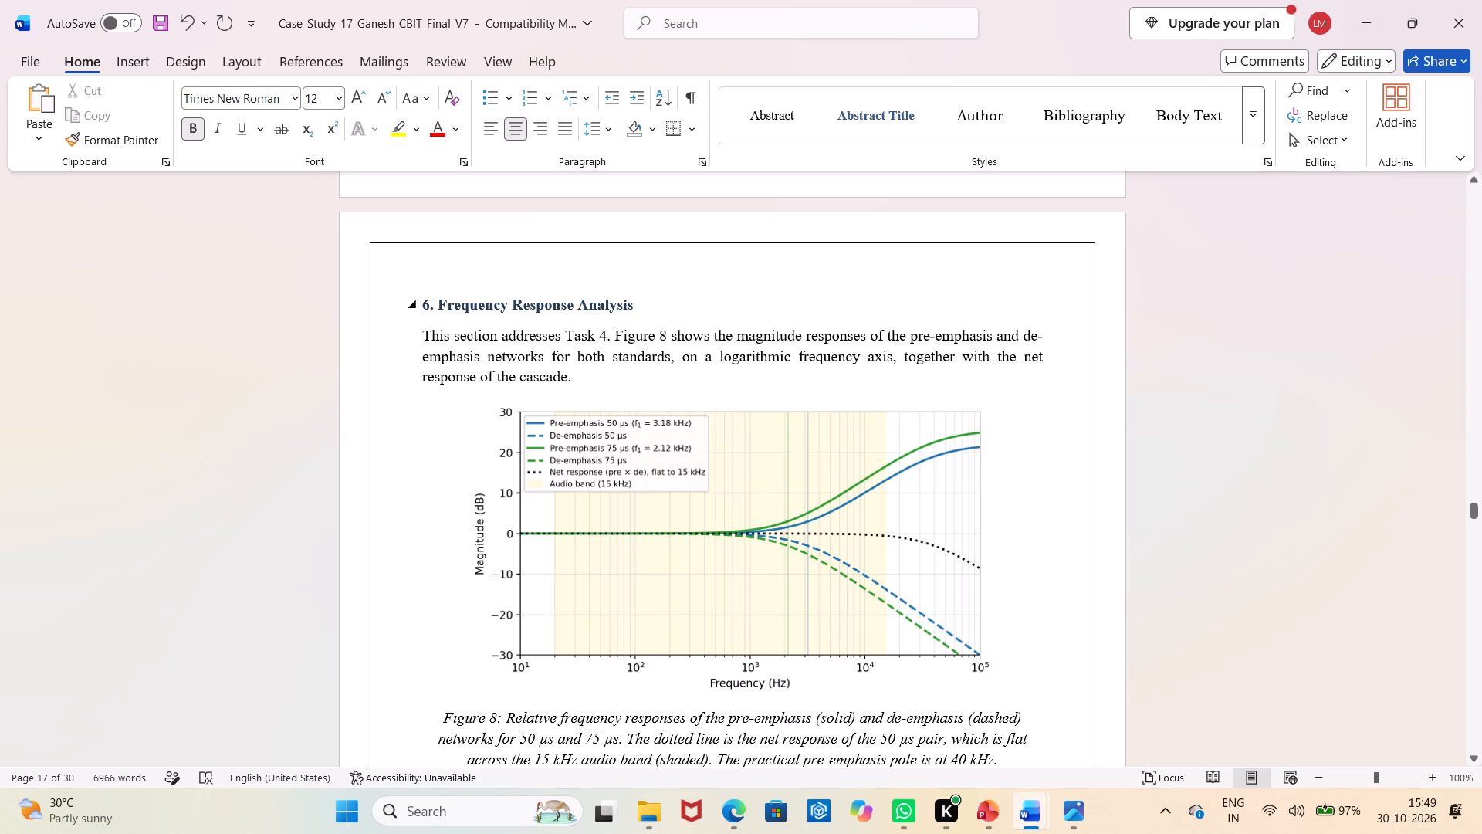
pyautogui.moveTo(661, 307); pyautogui.dragTo(414, 300)
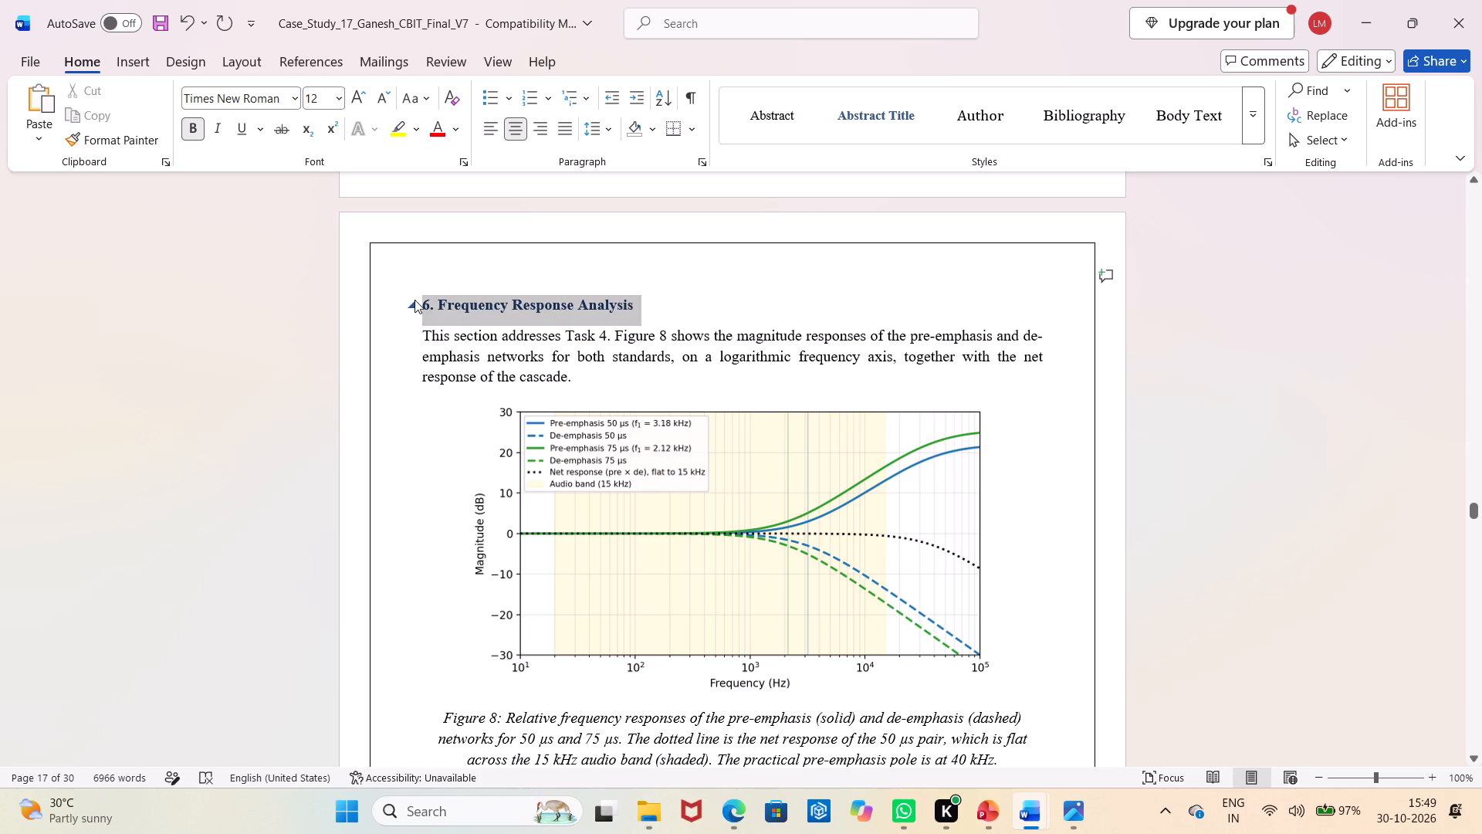
pyautogui.click(546, 234)
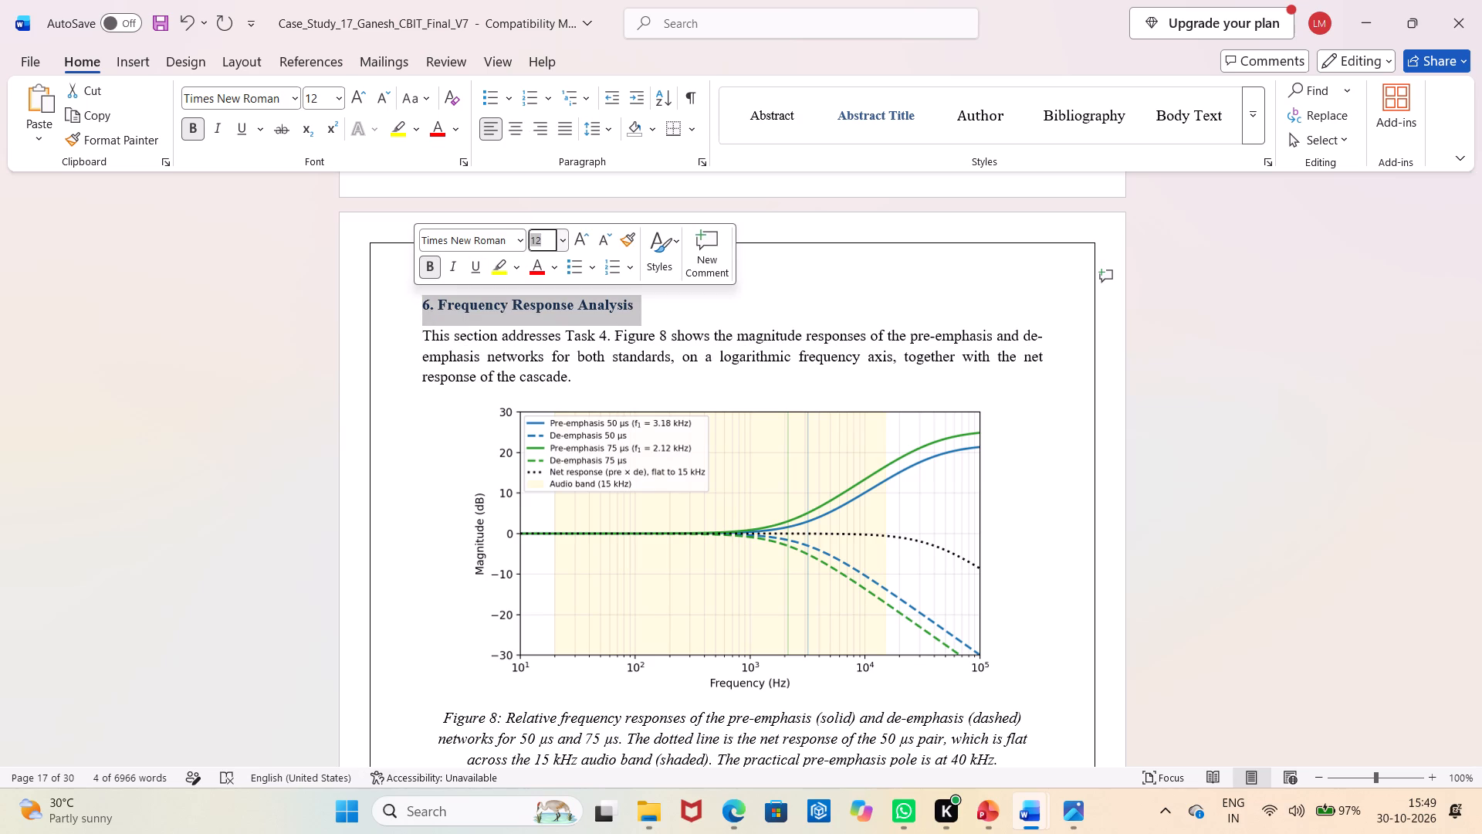
pyautogui.write('16')
pyautogui.press('Return')
# Set the font size of the "7. Quantitative Analysis of the SNR Improvement" section heading to 16 pt.
pyautogui.scroll(-2, 675, 502)
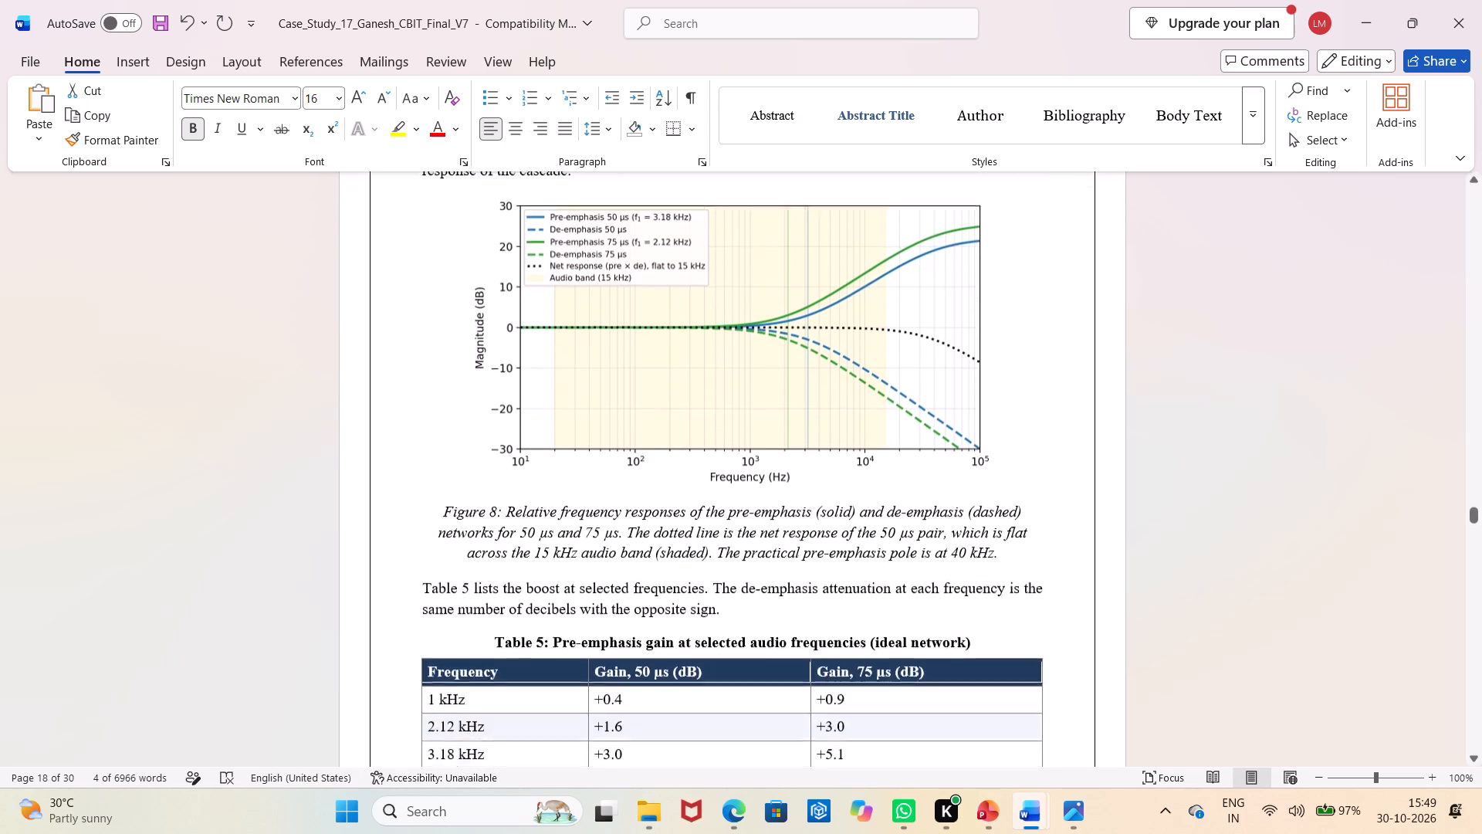
pyautogui.scroll(-6, 675, 502)
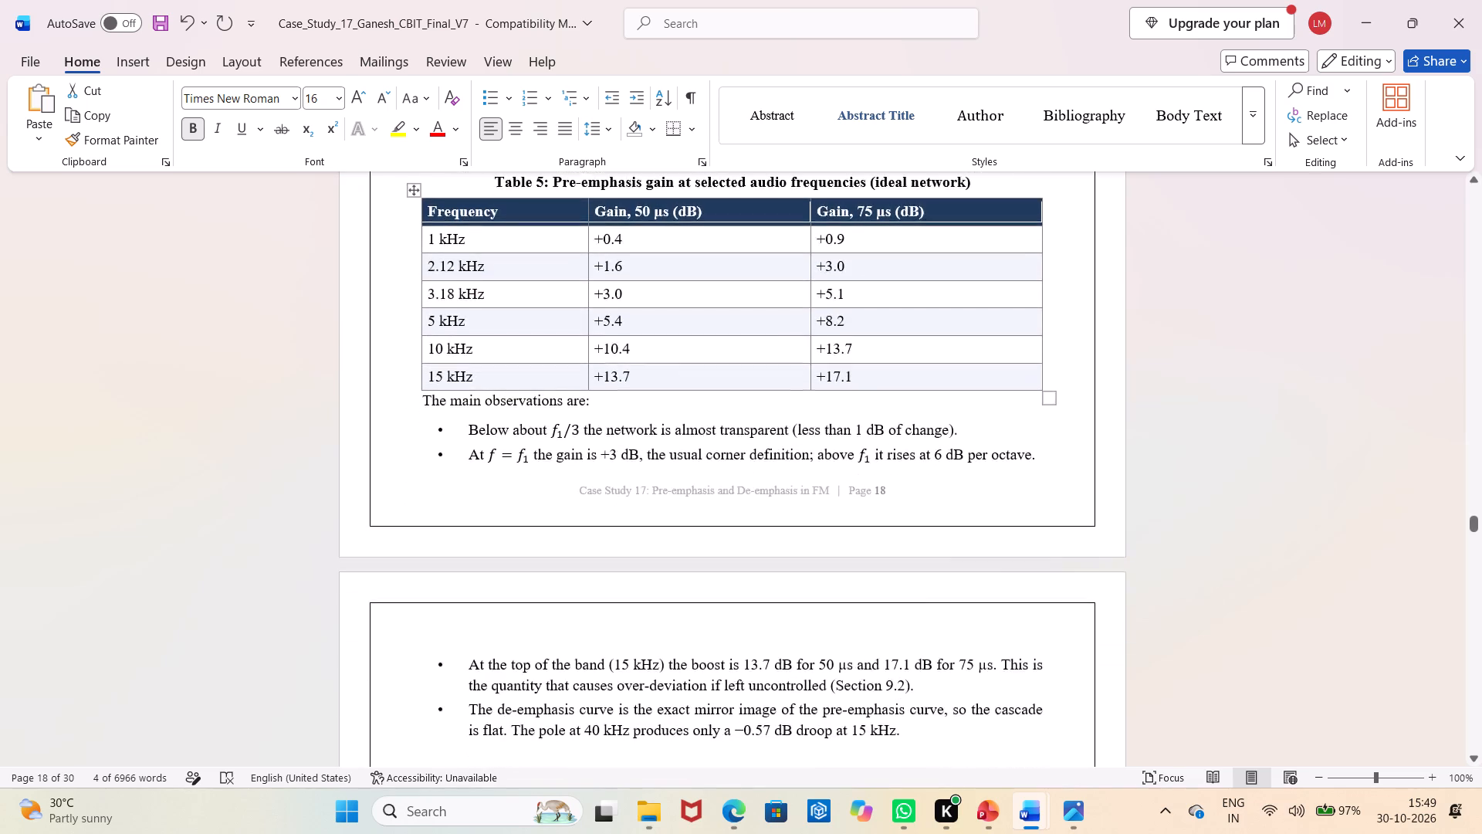
pyautogui.scroll(-1, 675, 502)
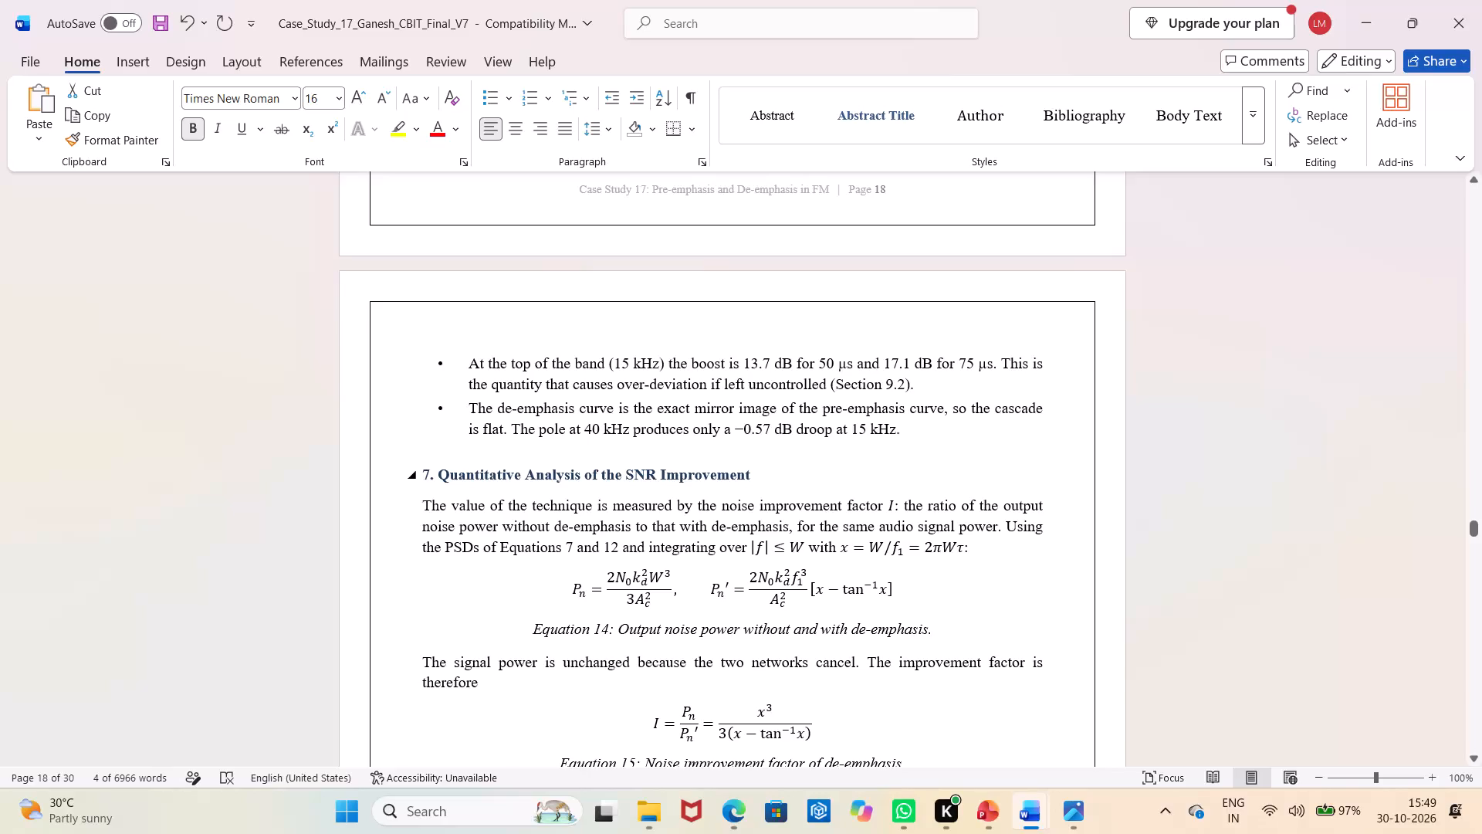
pyautogui.moveTo(763, 466); pyautogui.dragTo(405, 473)
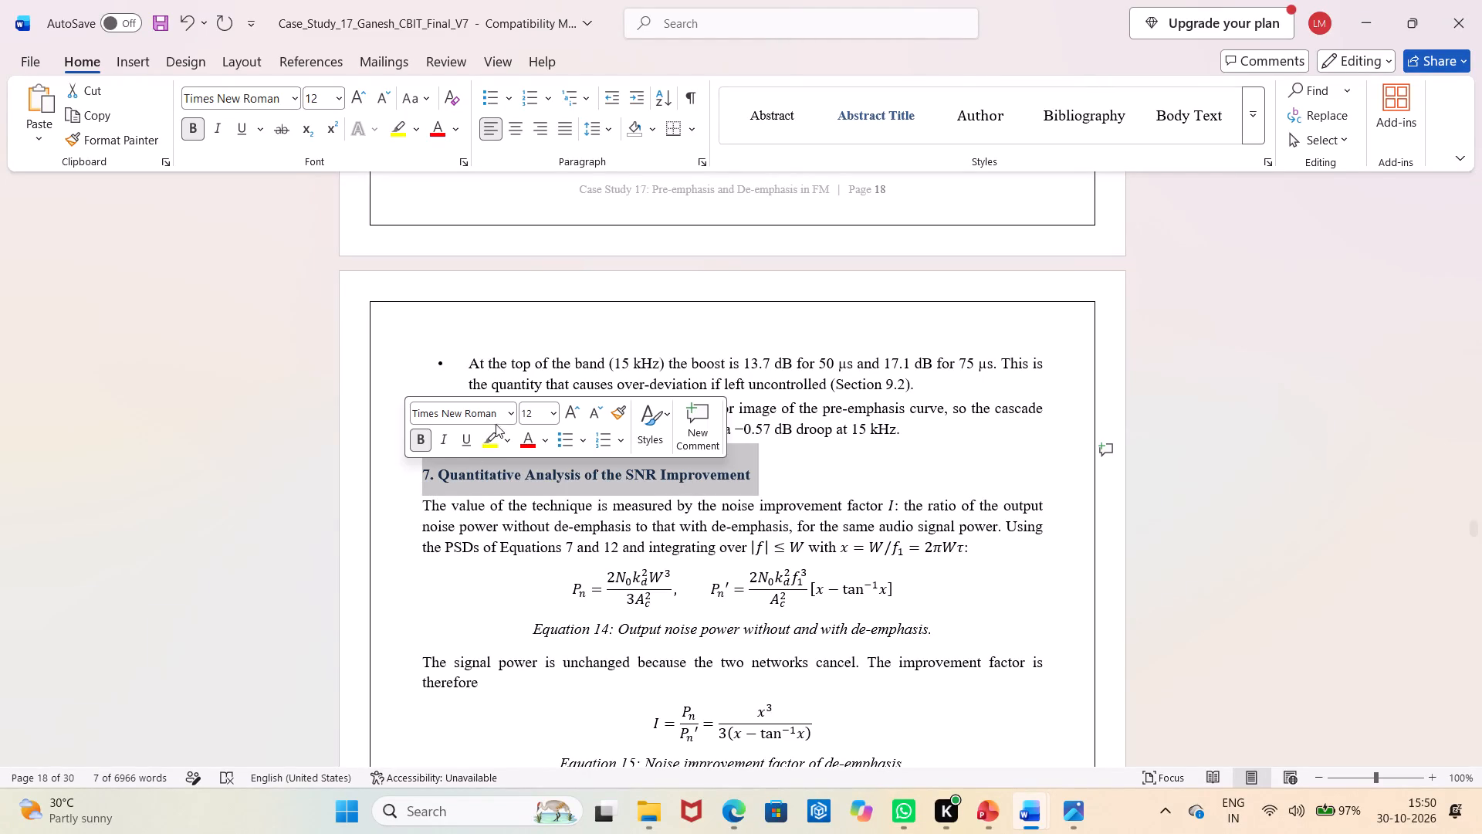
pyautogui.click(524, 414)
pyautogui.write('16')
pyautogui.press('Return')
# Set the font size of the "8. End-to-End Simulation and Validation" section heading to 16 pt.
pyautogui.scroll(-1, 746, 534)
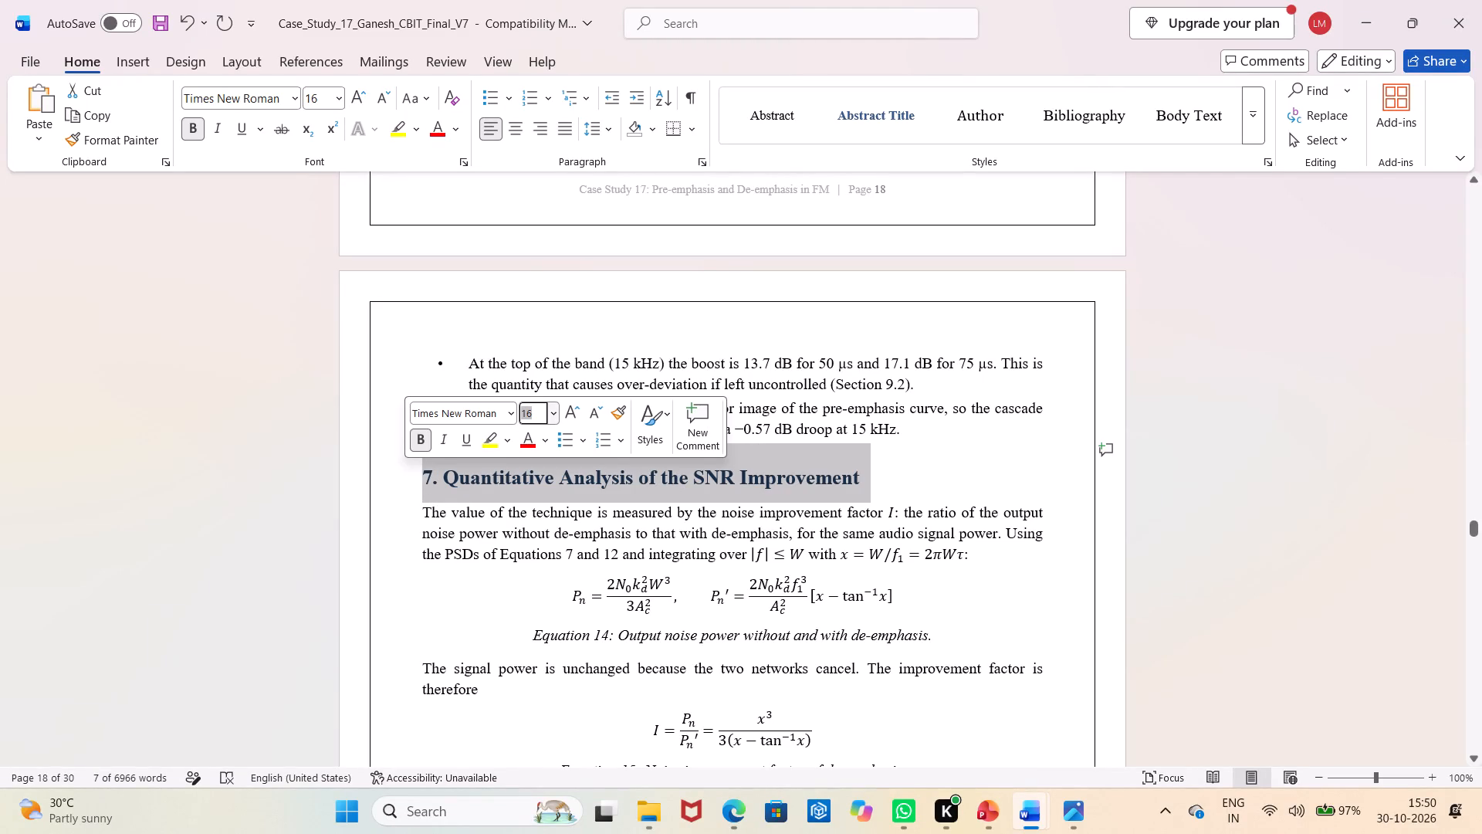
pyautogui.scroll(-6, 746, 534)
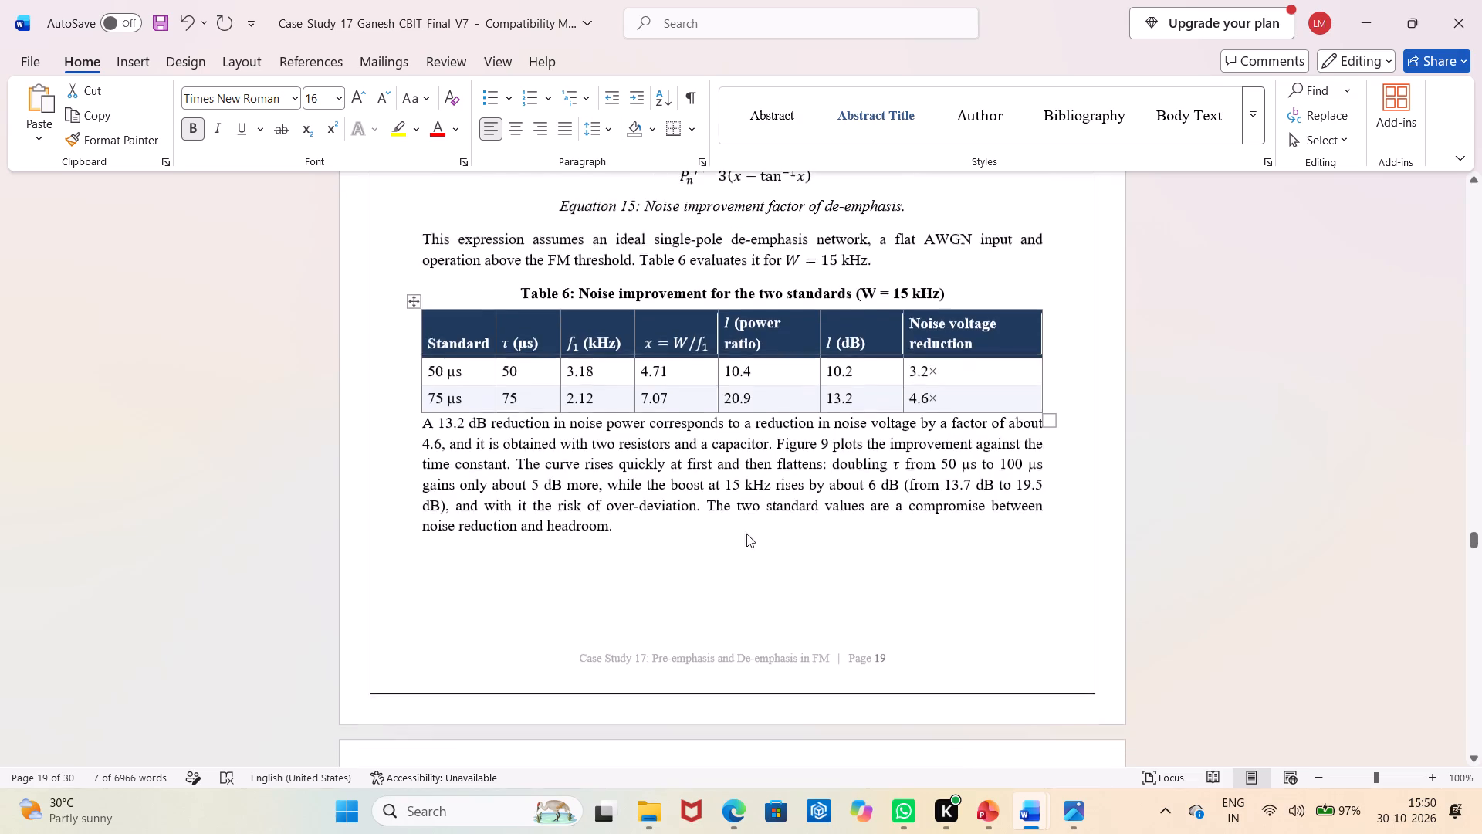
pyautogui.scroll(-3, 746, 534)
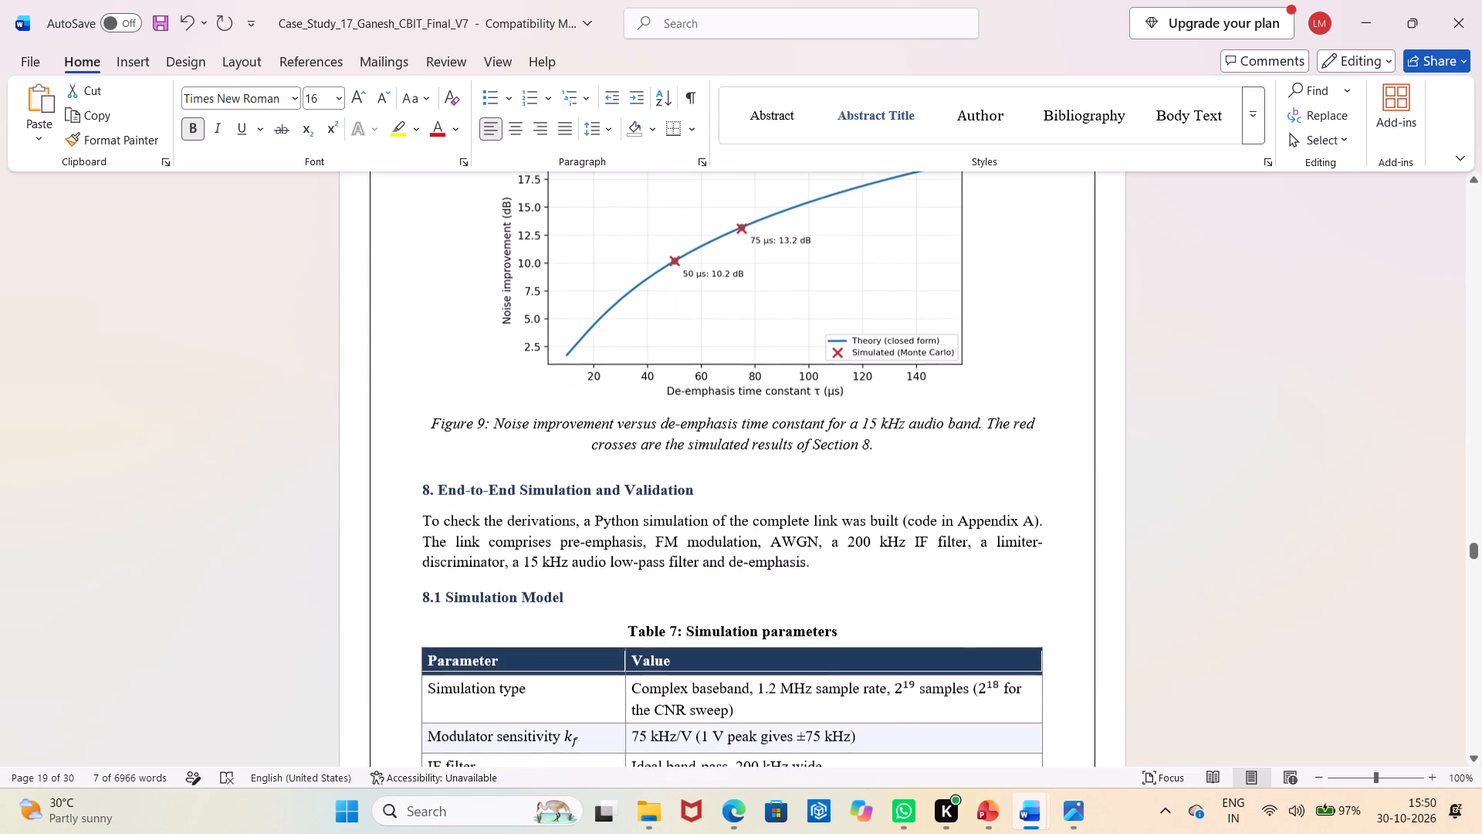
pyautogui.moveTo(721, 493); pyautogui.dragTo(413, 492)
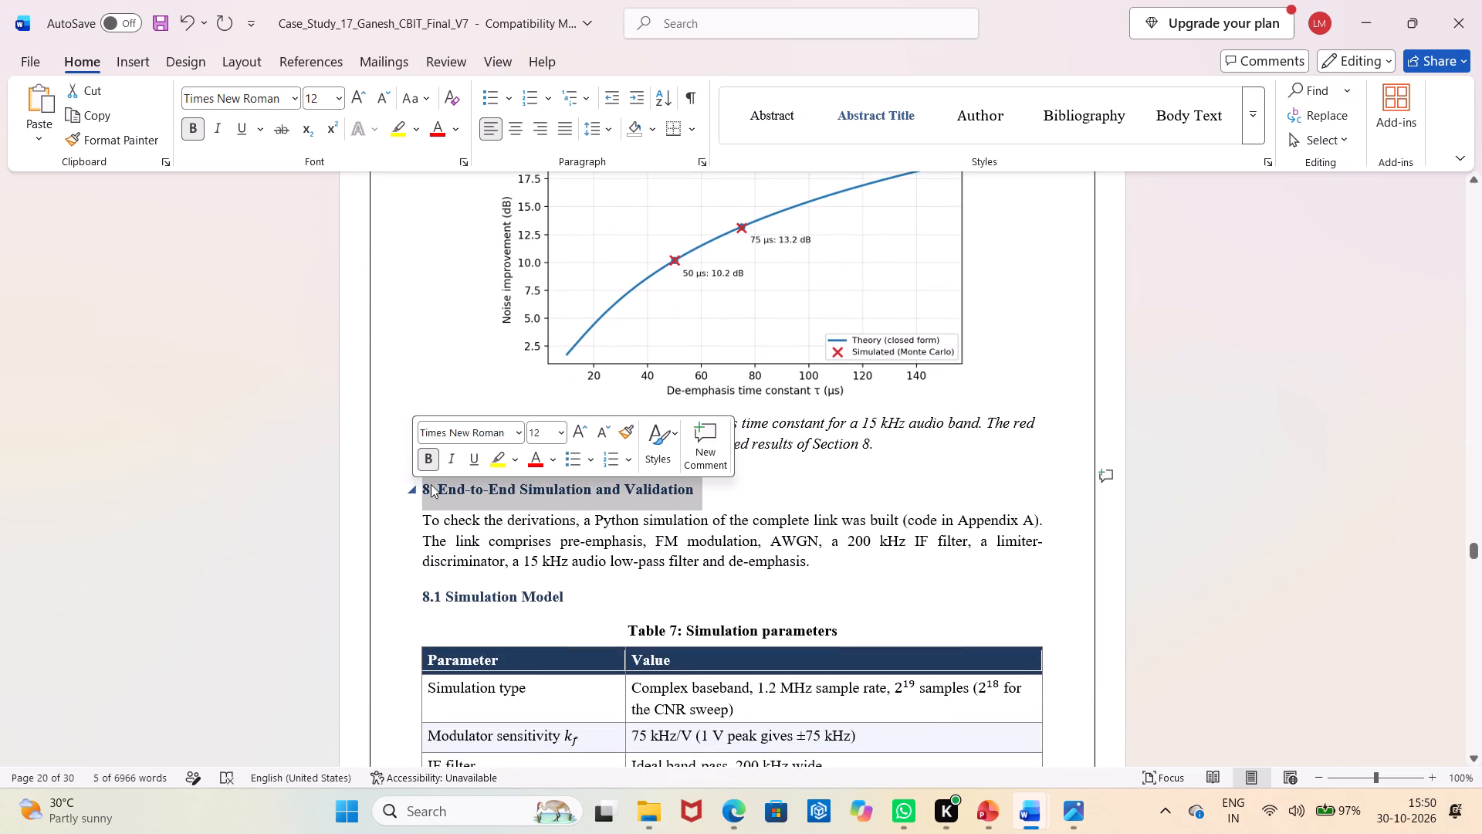
pyautogui.click(540, 429)
pyautogui.press('1')
pyautogui.press('6')
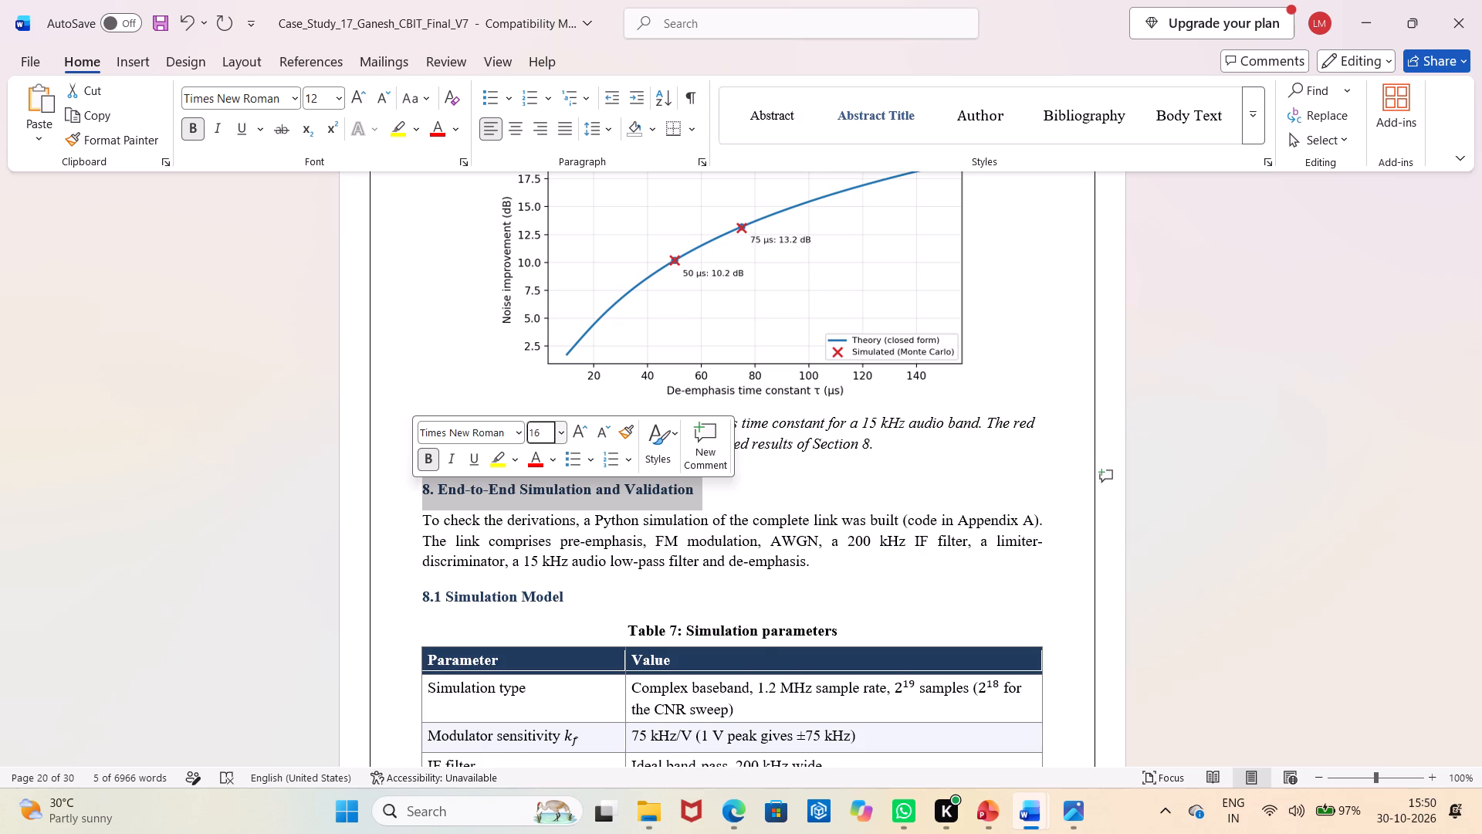
pyautogui.press('Return')
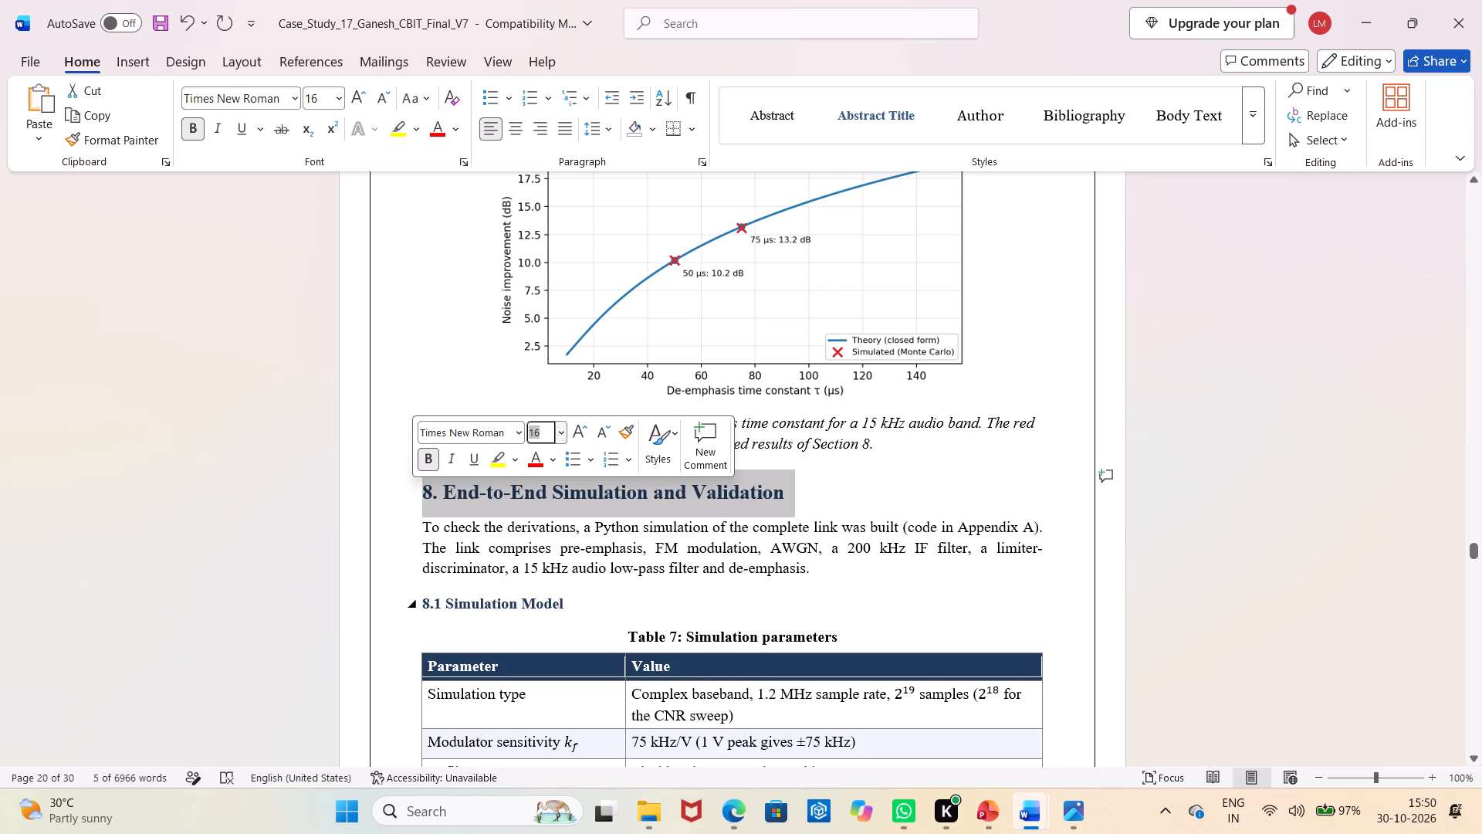
# Set the font size of the "8.1 Simulation Model" heading to 14 pt.
pyautogui.moveTo(614, 602); pyautogui.dragTo(421, 605)
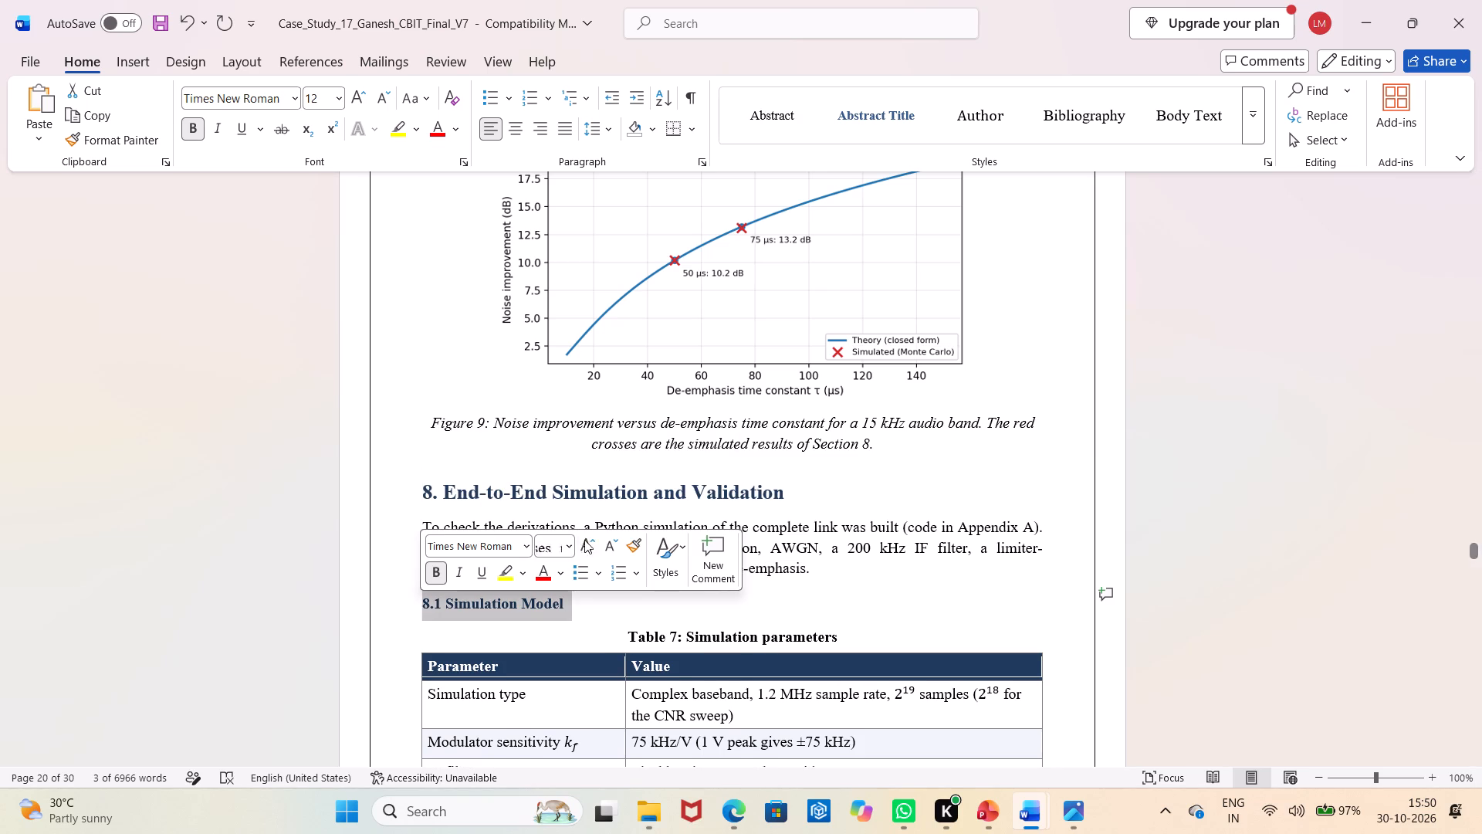
pyautogui.click(548, 547)
pyautogui.write('14')
pyautogui.press('Return')
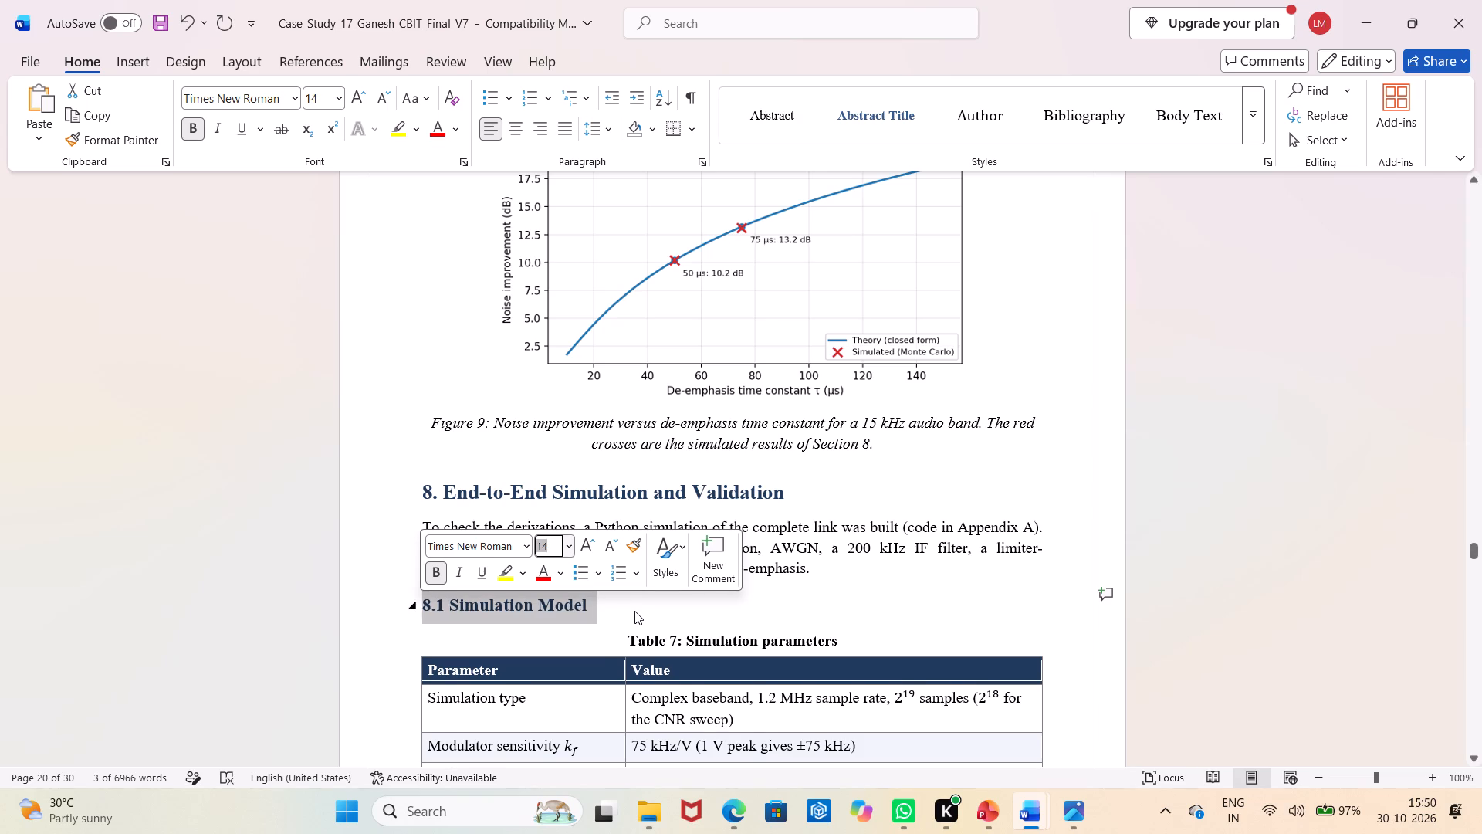
# Set the font size of the "8.2 Waveform Results" heading to 14 pt.
pyautogui.scroll(-4, 634, 611)
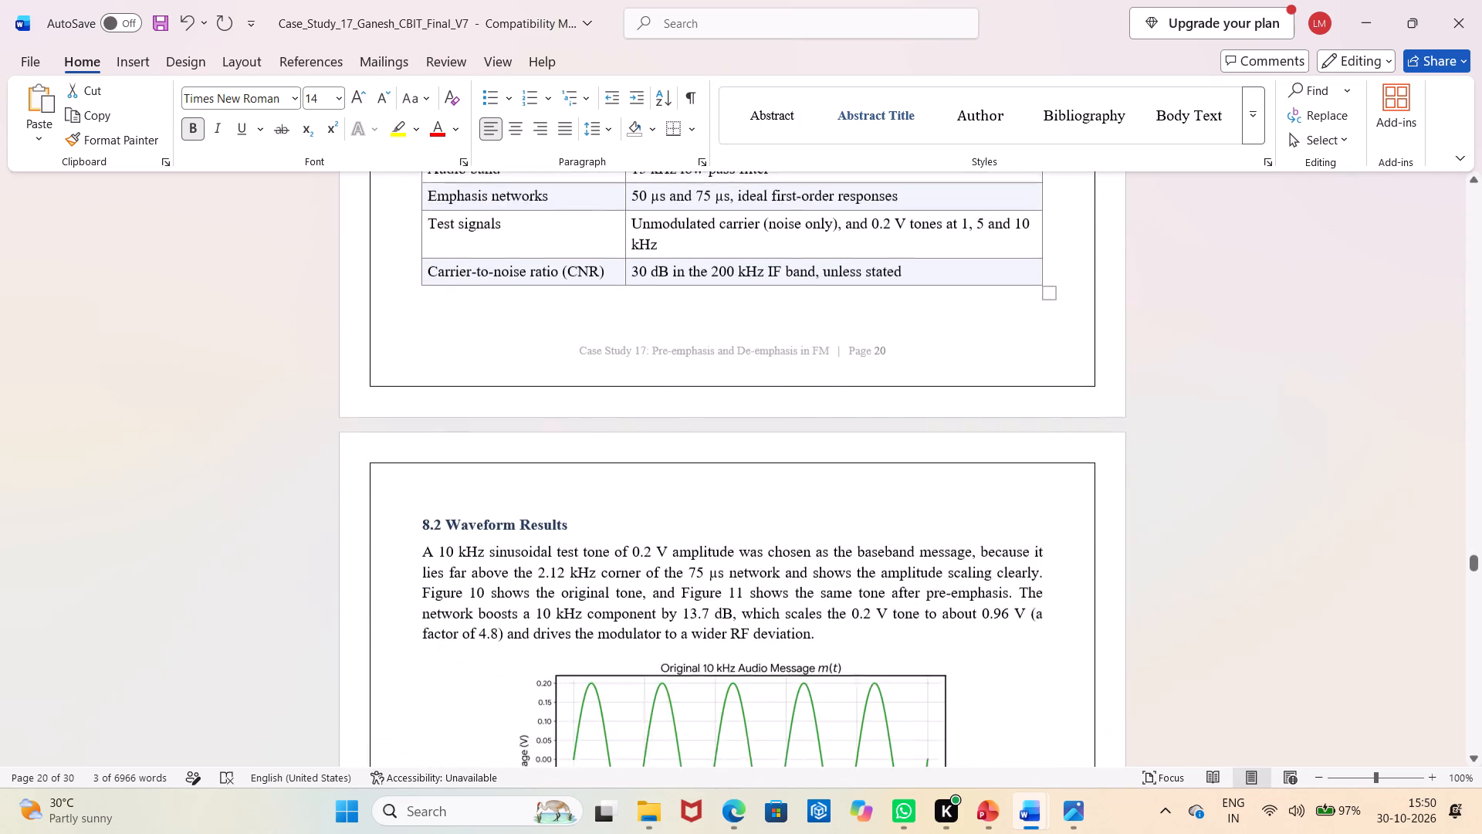
pyautogui.scroll(-1, 634, 611)
pyautogui.moveTo(577, 458); pyautogui.dragTo(424, 459)
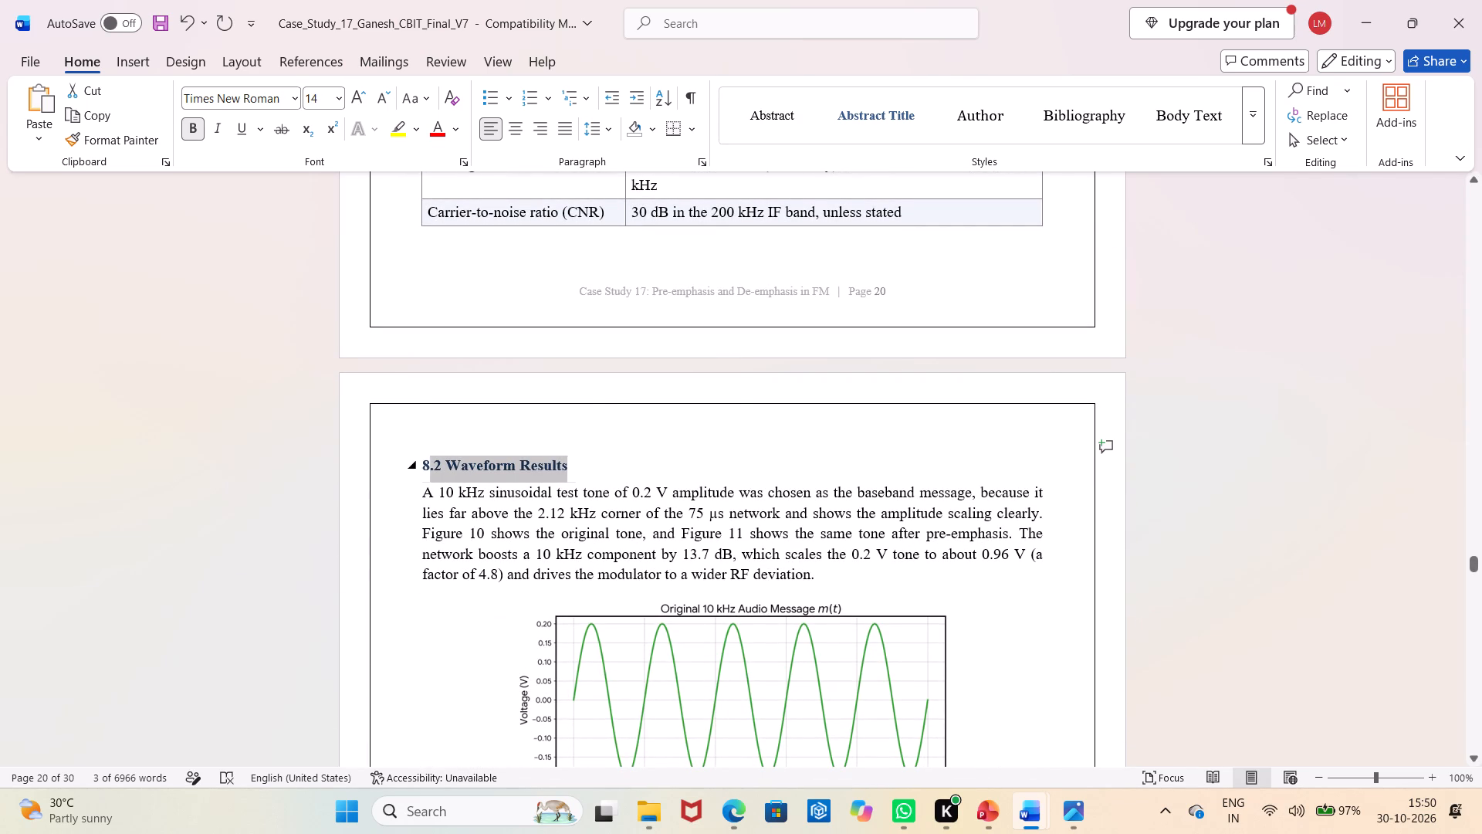
pyautogui.moveTo(424, 459); pyautogui.dragTo(420, 459)
pyautogui.click(543, 402)
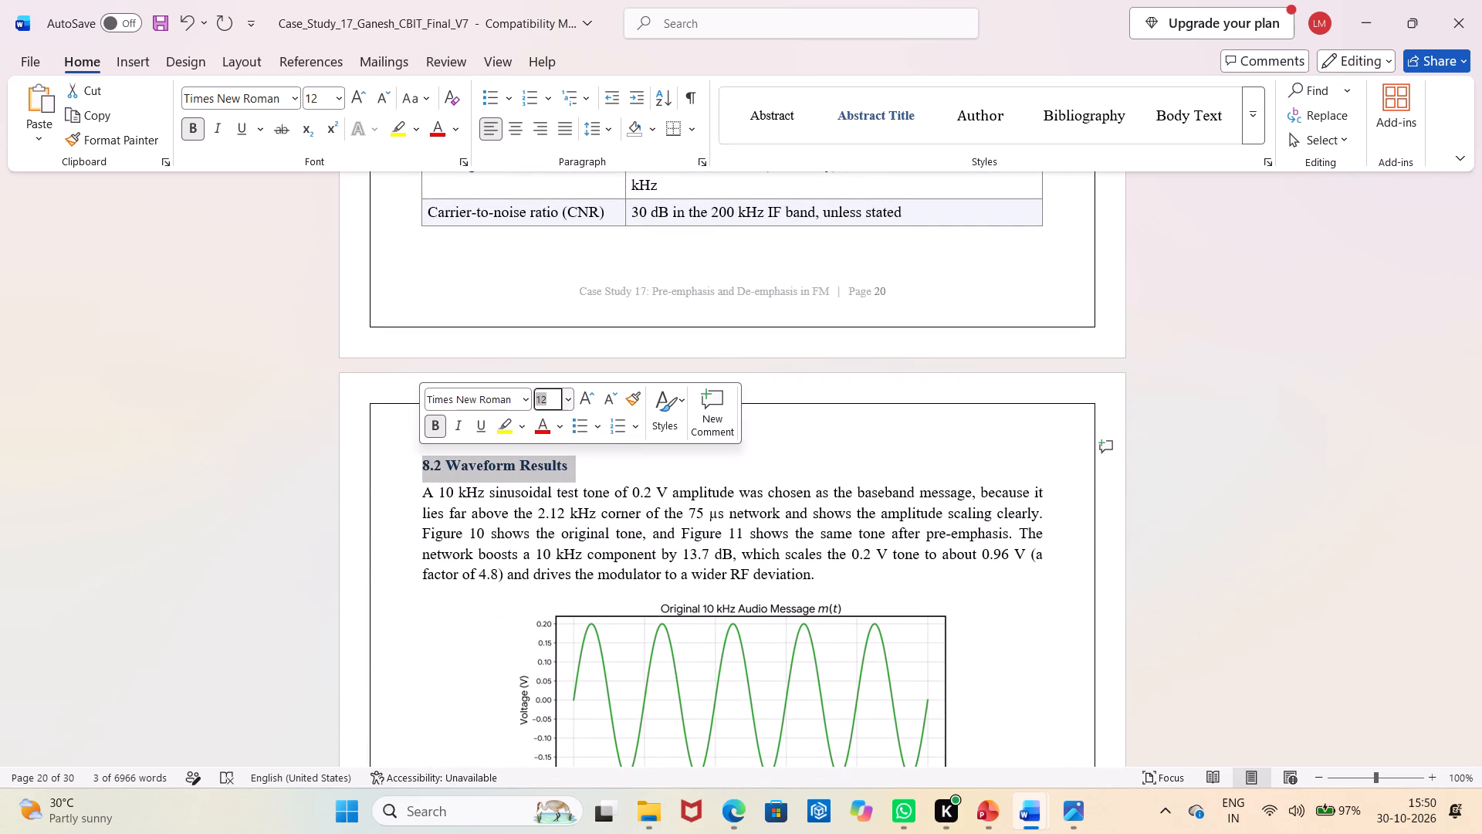
pyautogui.write('14')
pyautogui.press('Return')
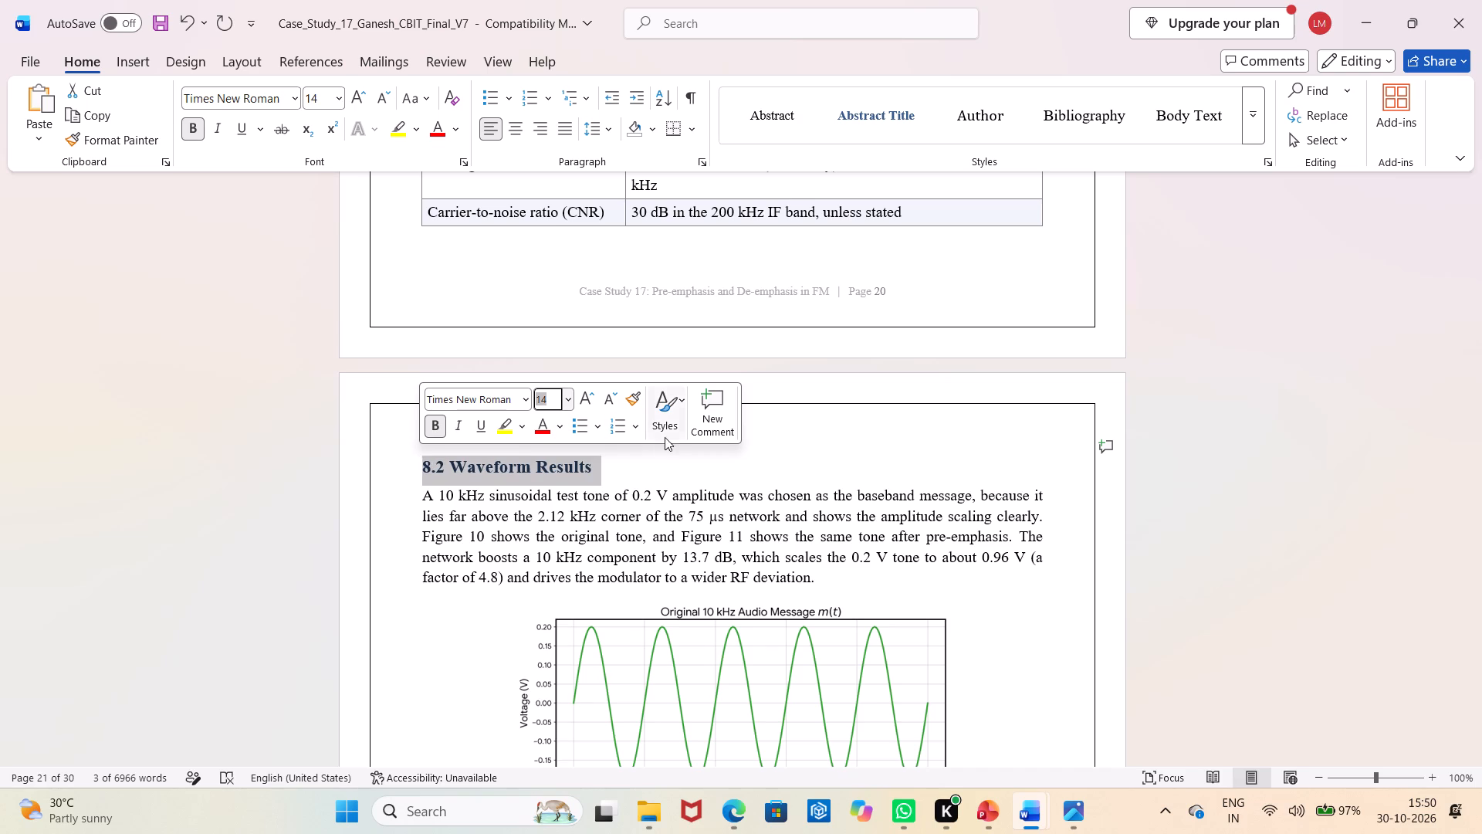
# Set the font size of the "8.3 Measured Noise Reduction" heading to 14 pt.
pyautogui.scroll(-4, 645, 500)
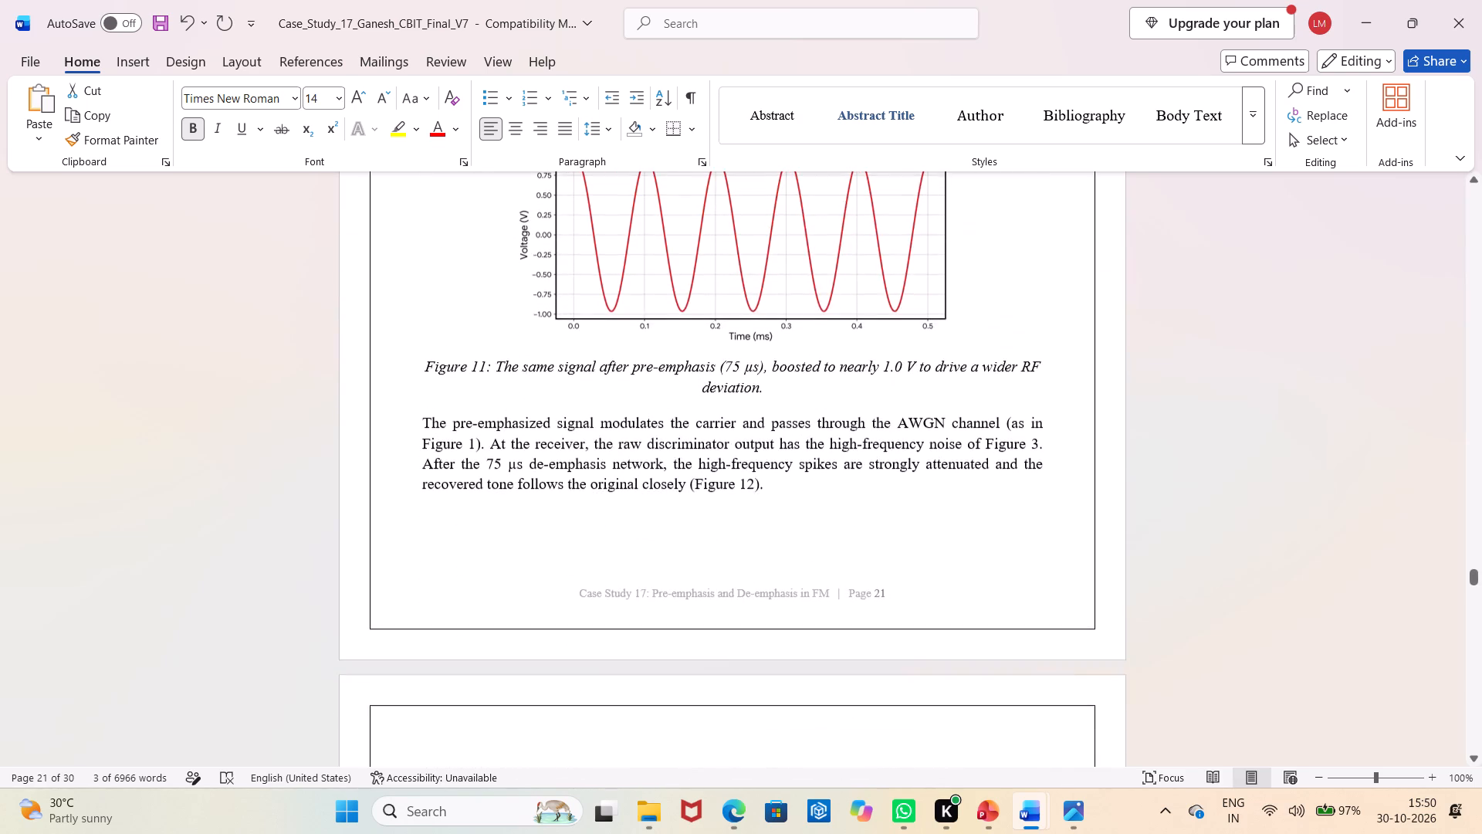
pyautogui.scroll(-4, 645, 500)
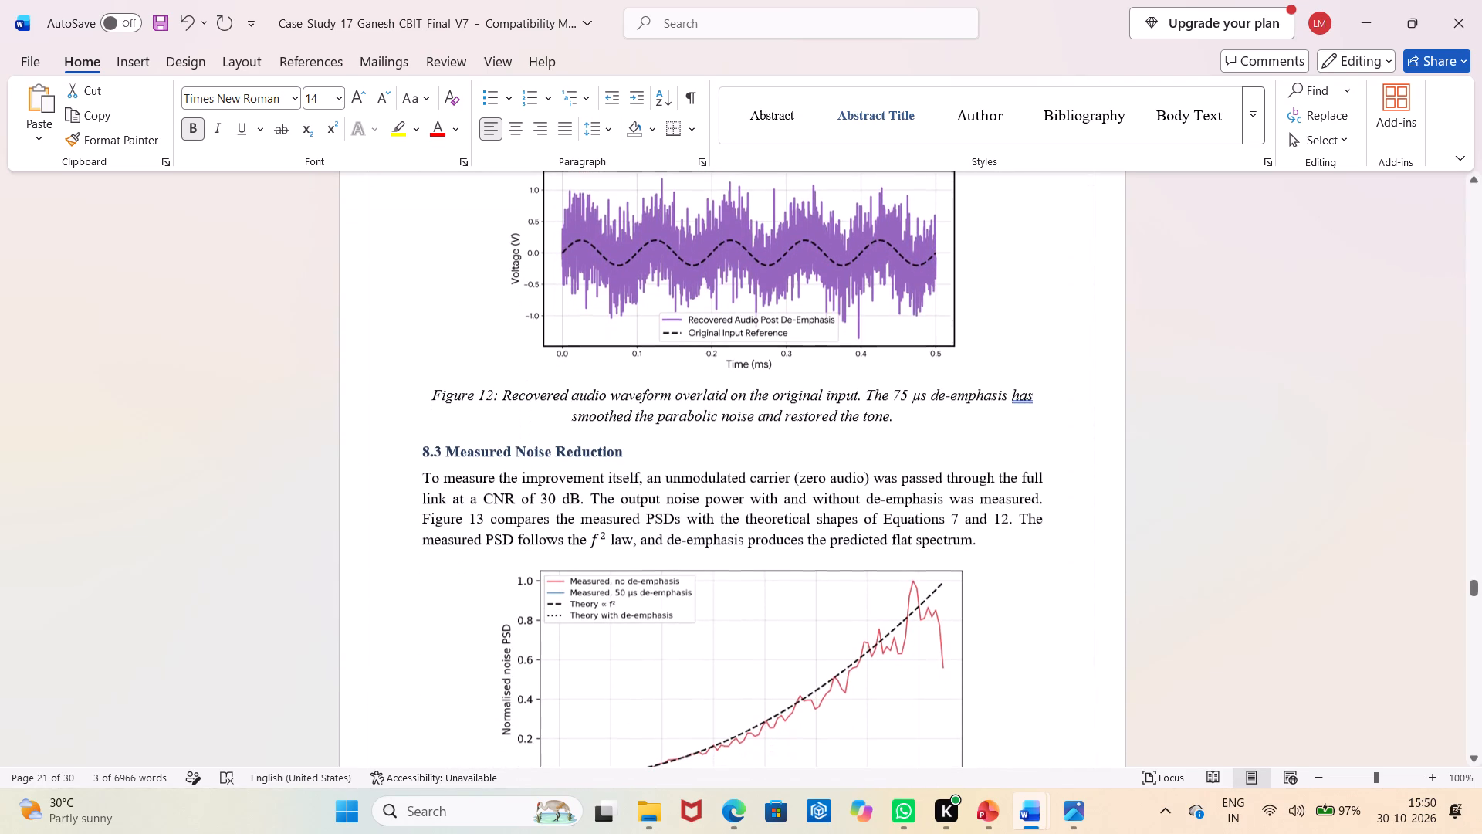
pyautogui.moveTo(640, 450); pyautogui.dragTo(419, 453)
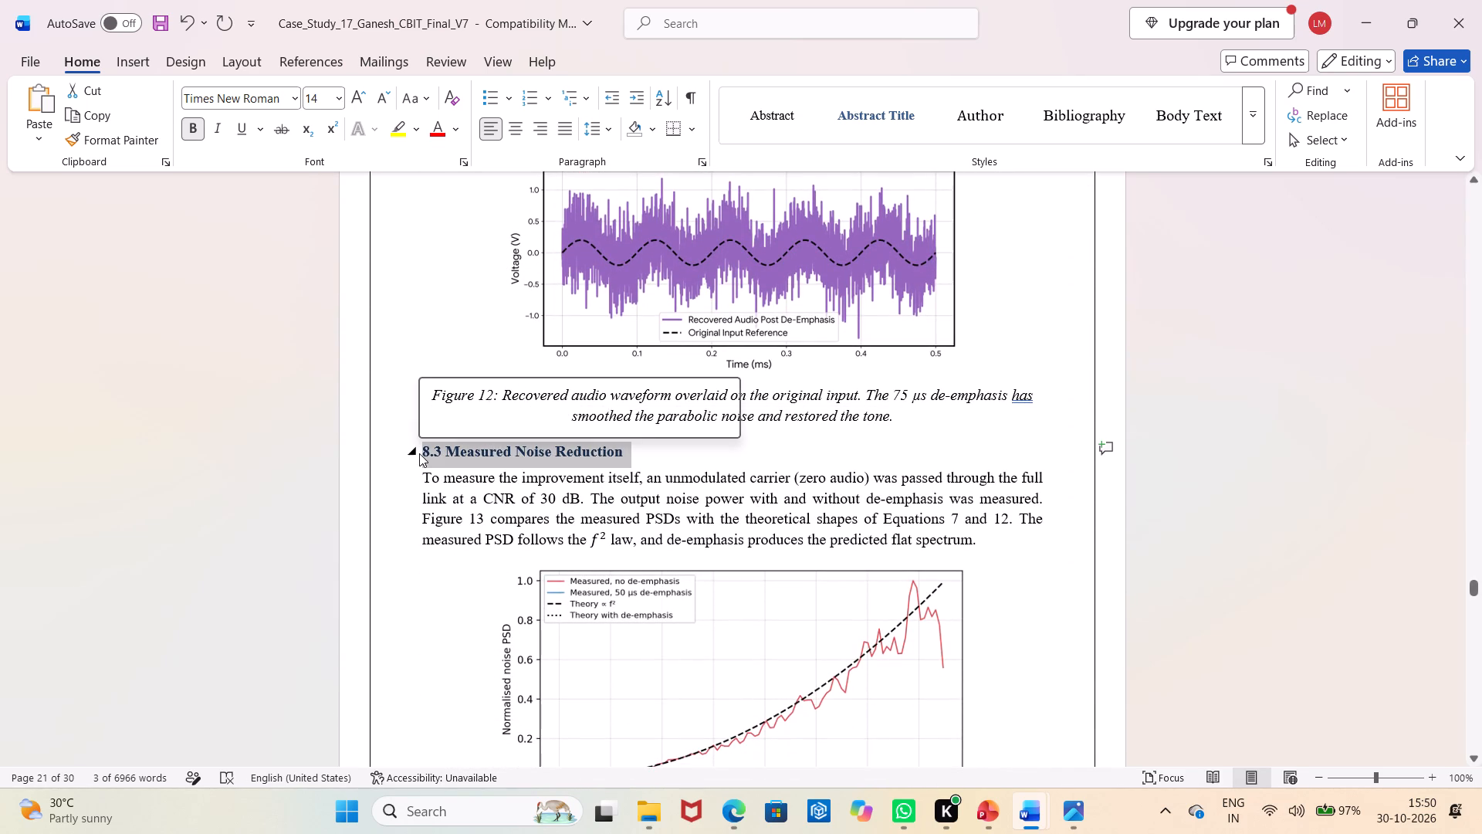
pyautogui.click(552, 385)
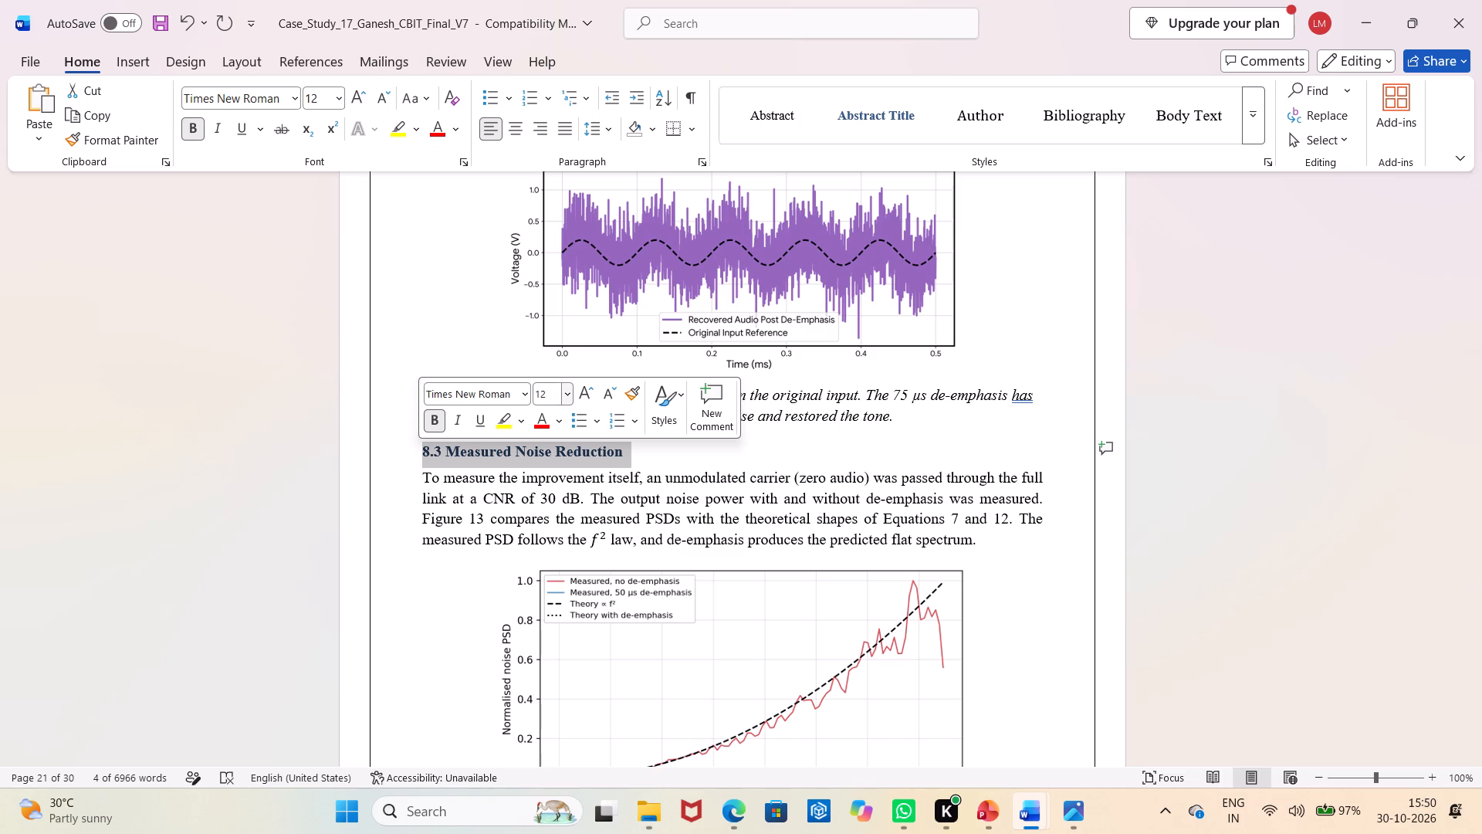
pyautogui.click(551, 389)
pyautogui.write('14')
pyautogui.press('Return')
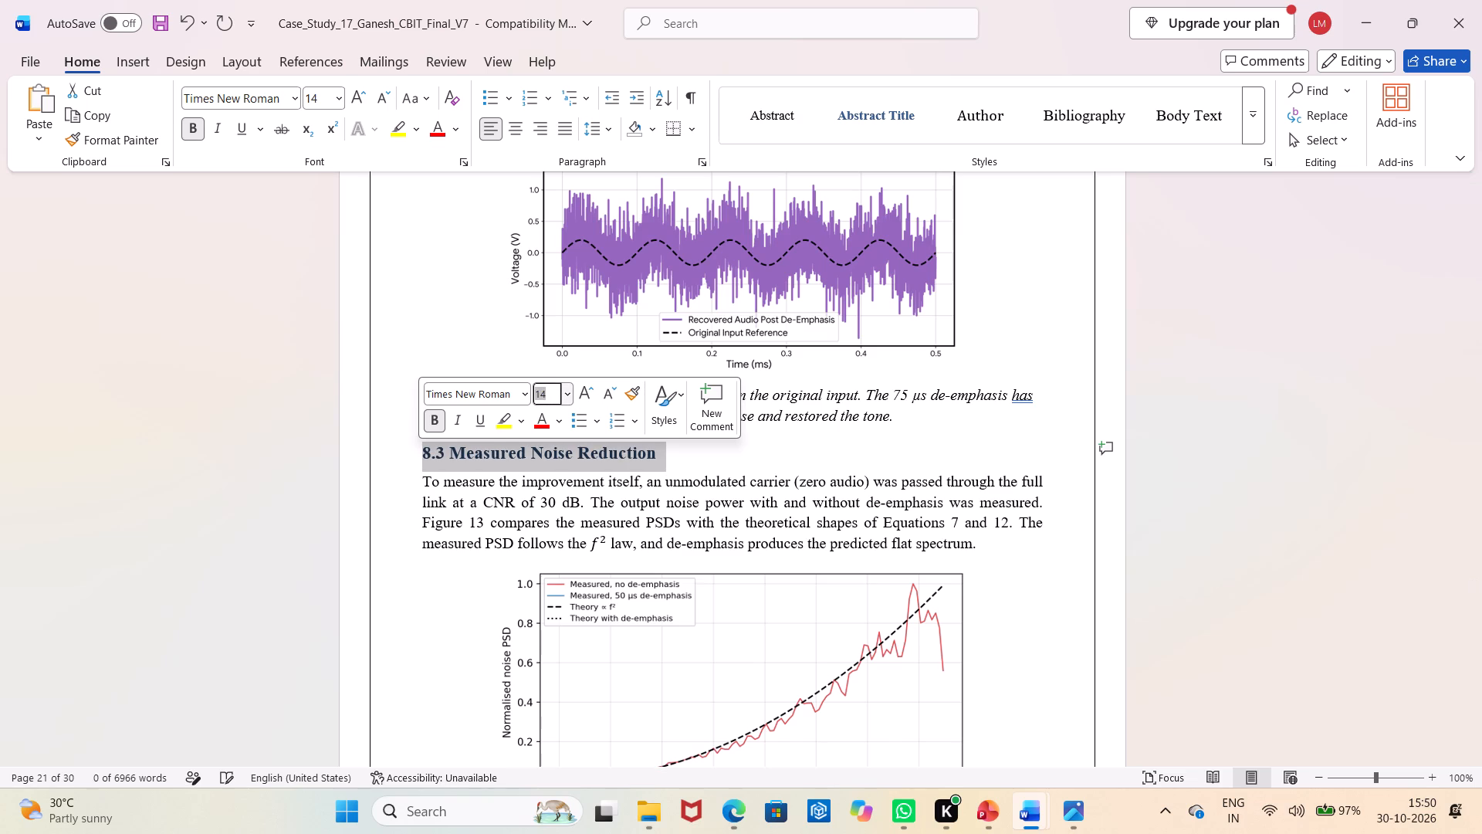
# Set the font size of the "8.4 Output SNR with Tone Signals" heading to 14 pt.
pyautogui.scroll(-4, 578, 444)
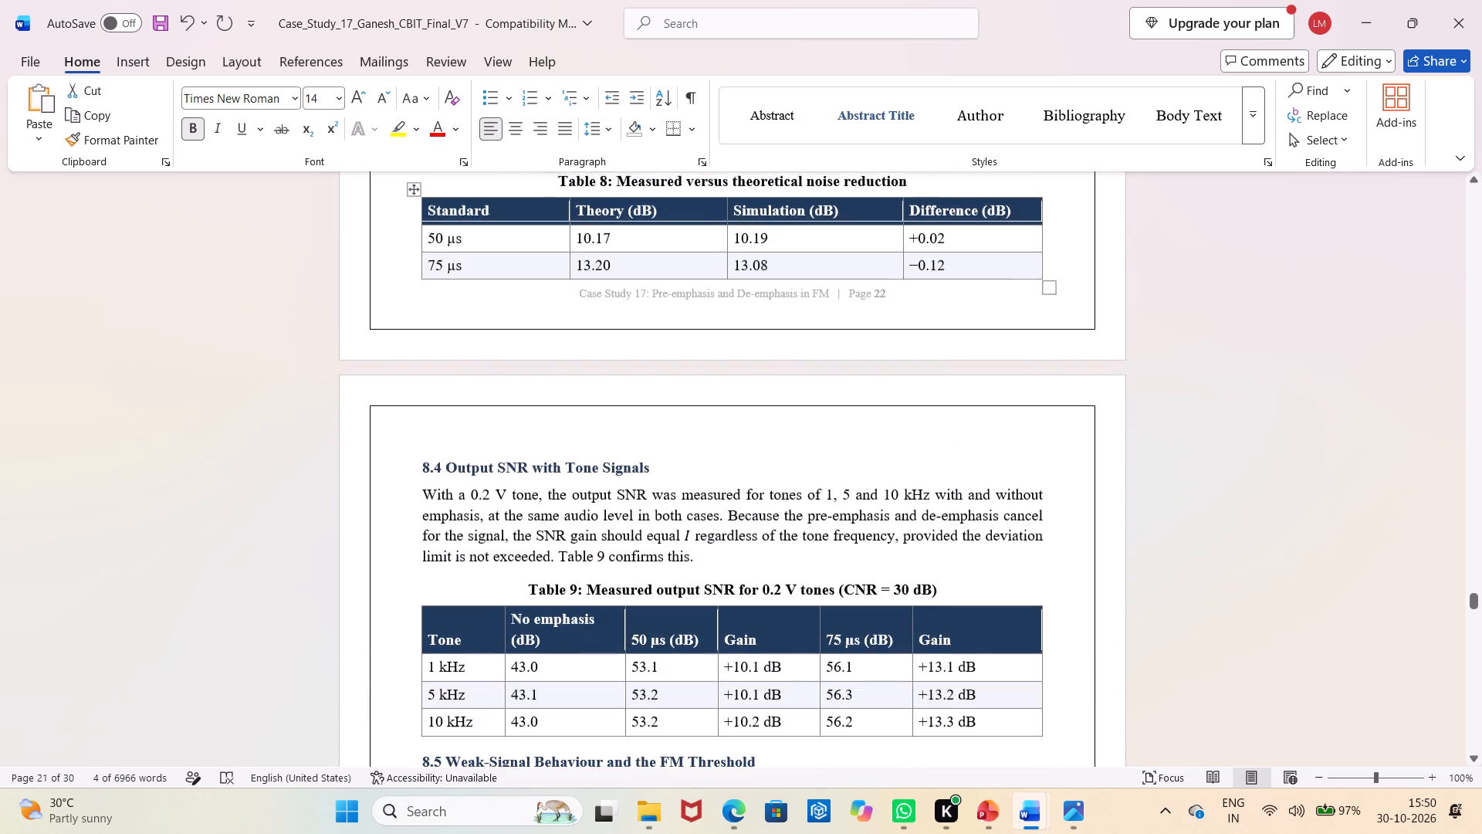
pyautogui.scroll(-1, 578, 444)
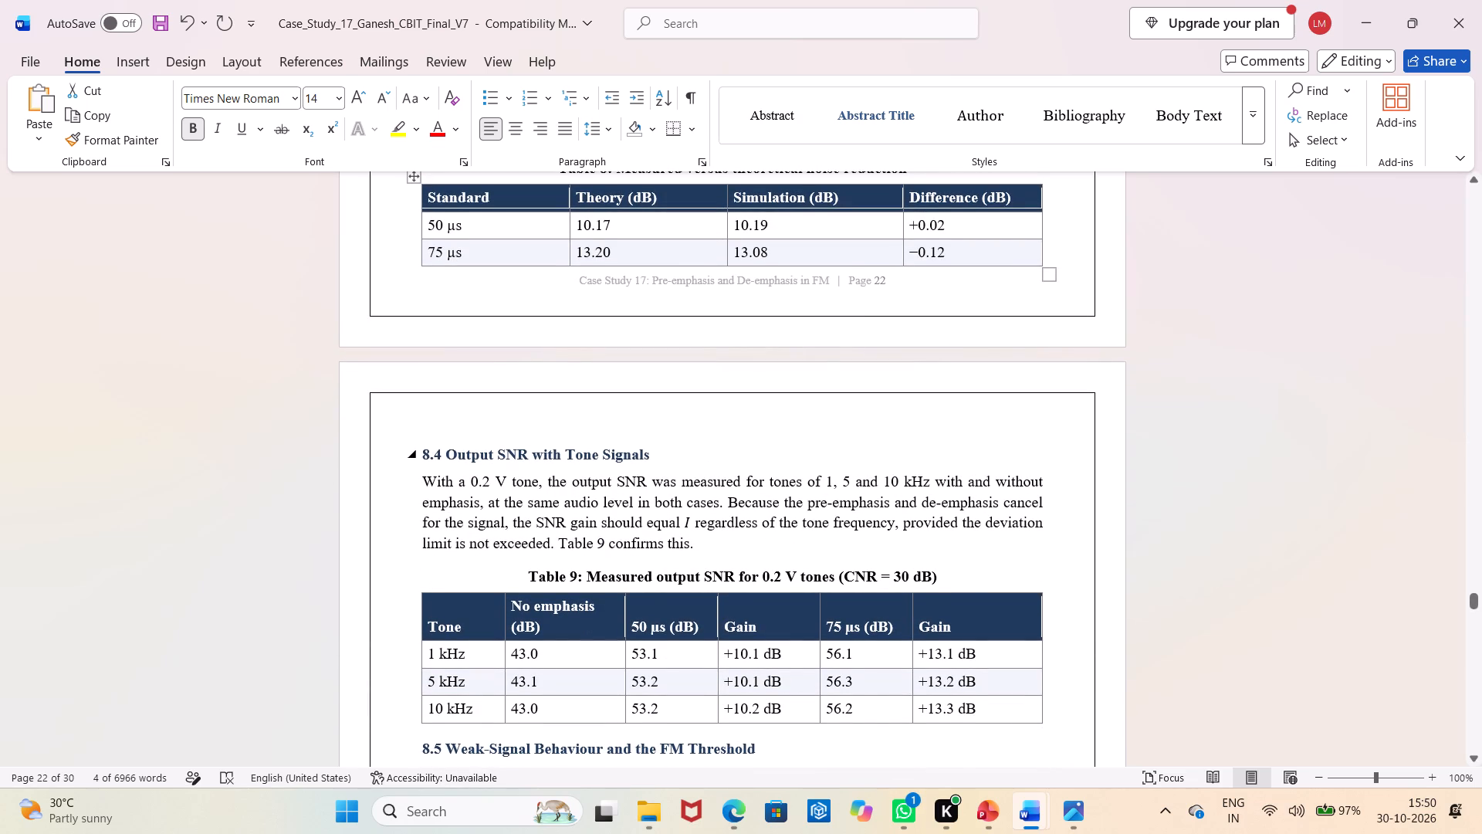
pyautogui.click(417, 454)
pyautogui.click(411, 455)
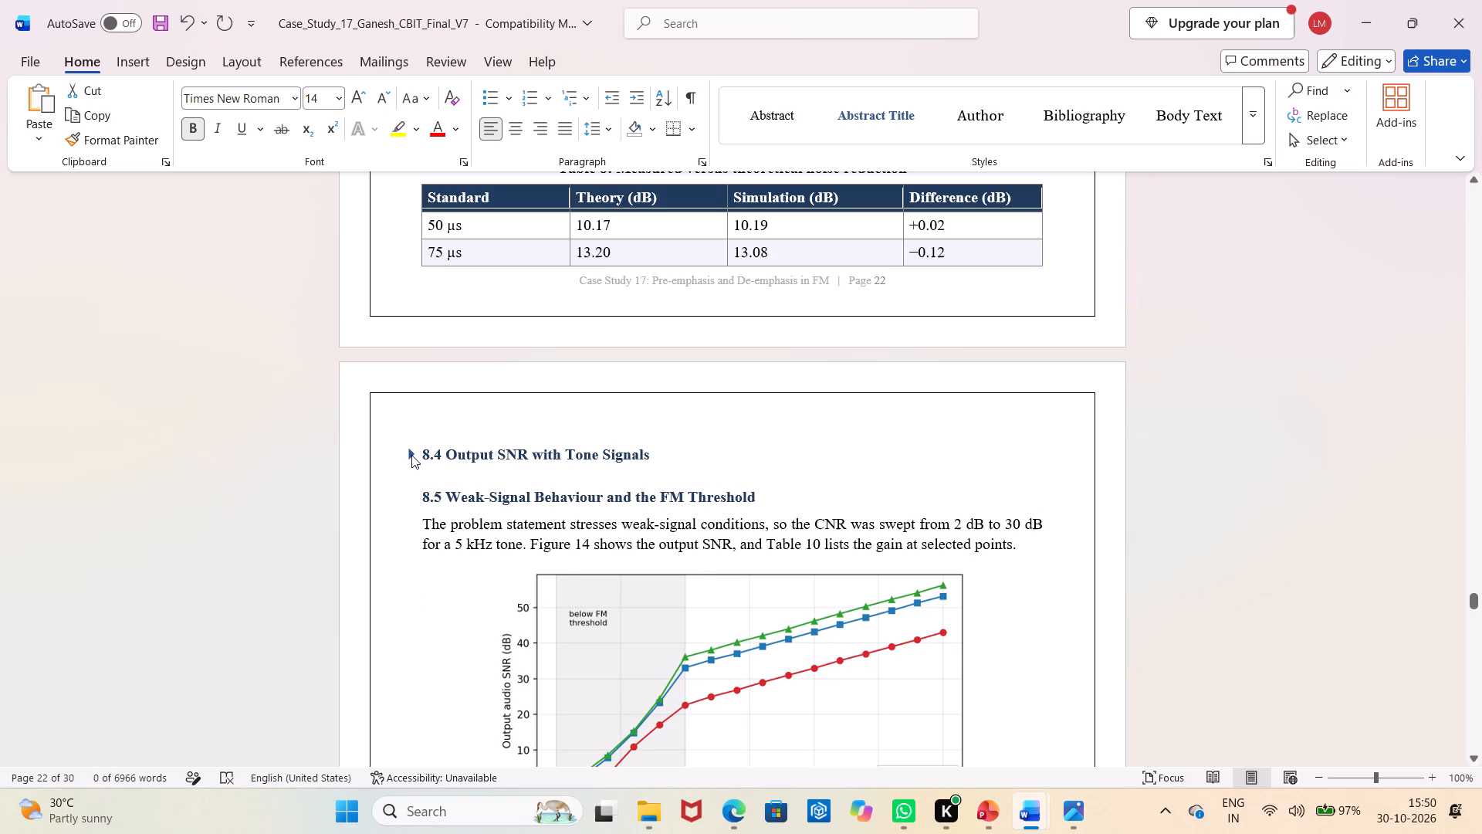
pyautogui.moveTo(665, 445); pyautogui.dragTo(418, 448)
pyautogui.click(542, 395)
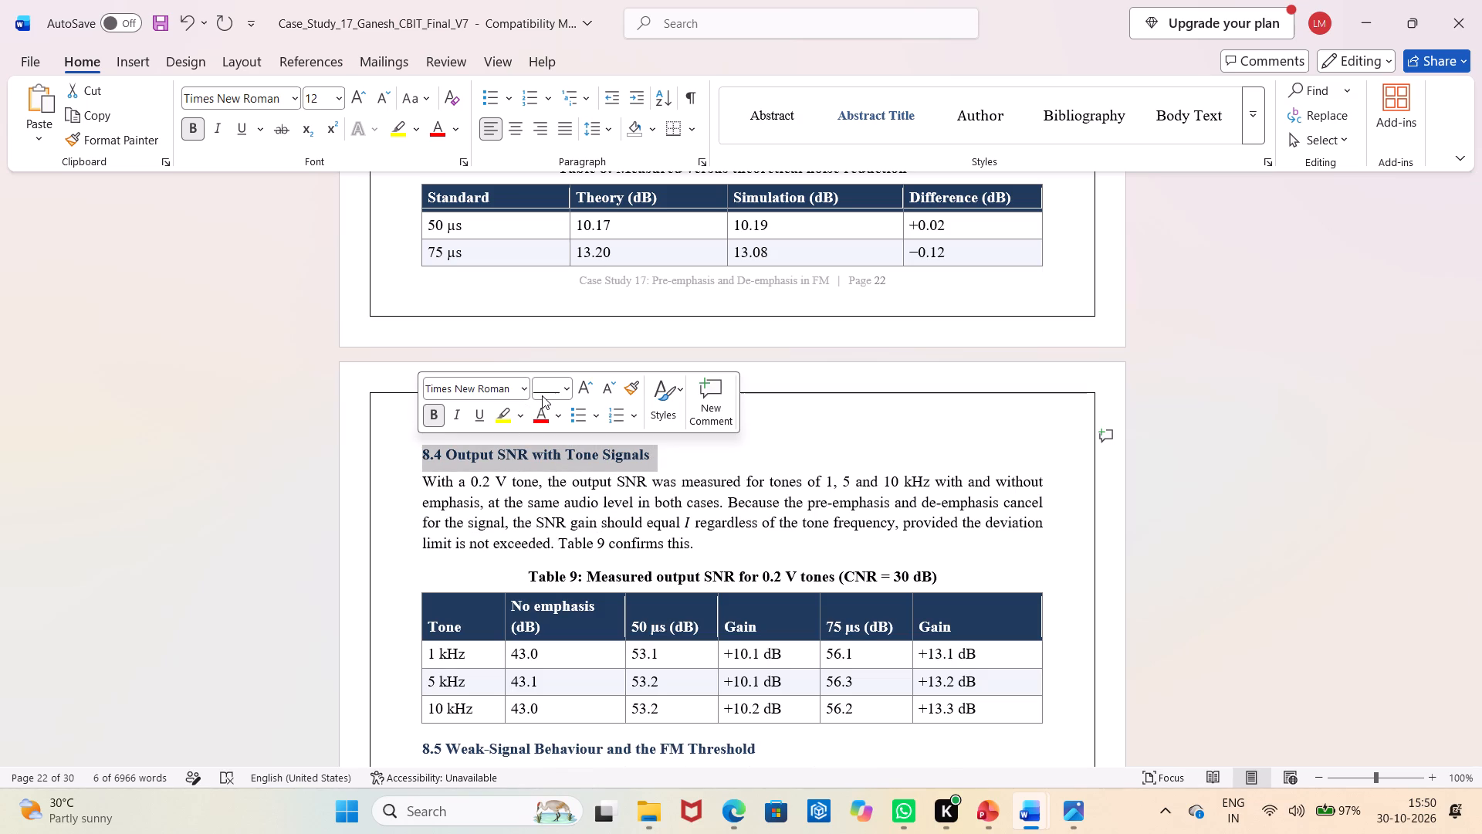
pyautogui.click(542, 388)
pyautogui.write('14')
pyautogui.press('Return')
# Set the font size of the "8.5 Weak-Signal Behaviour and the FM Threshold" heading to 14 pt.
pyautogui.scroll(-3, 790, 422)
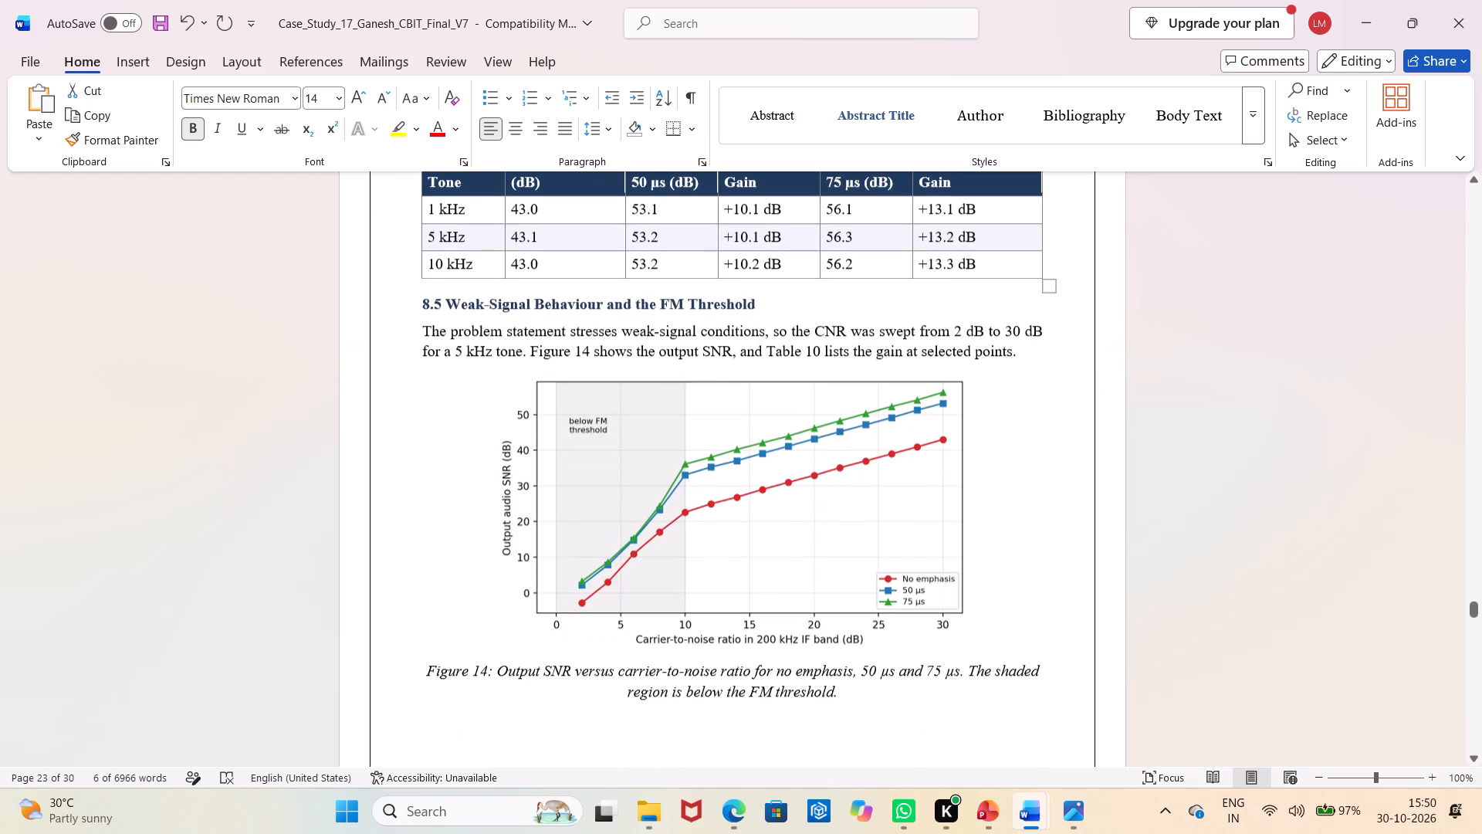
pyautogui.click(790, 422)
pyautogui.moveTo(783, 300); pyautogui.dragTo(548, 307)
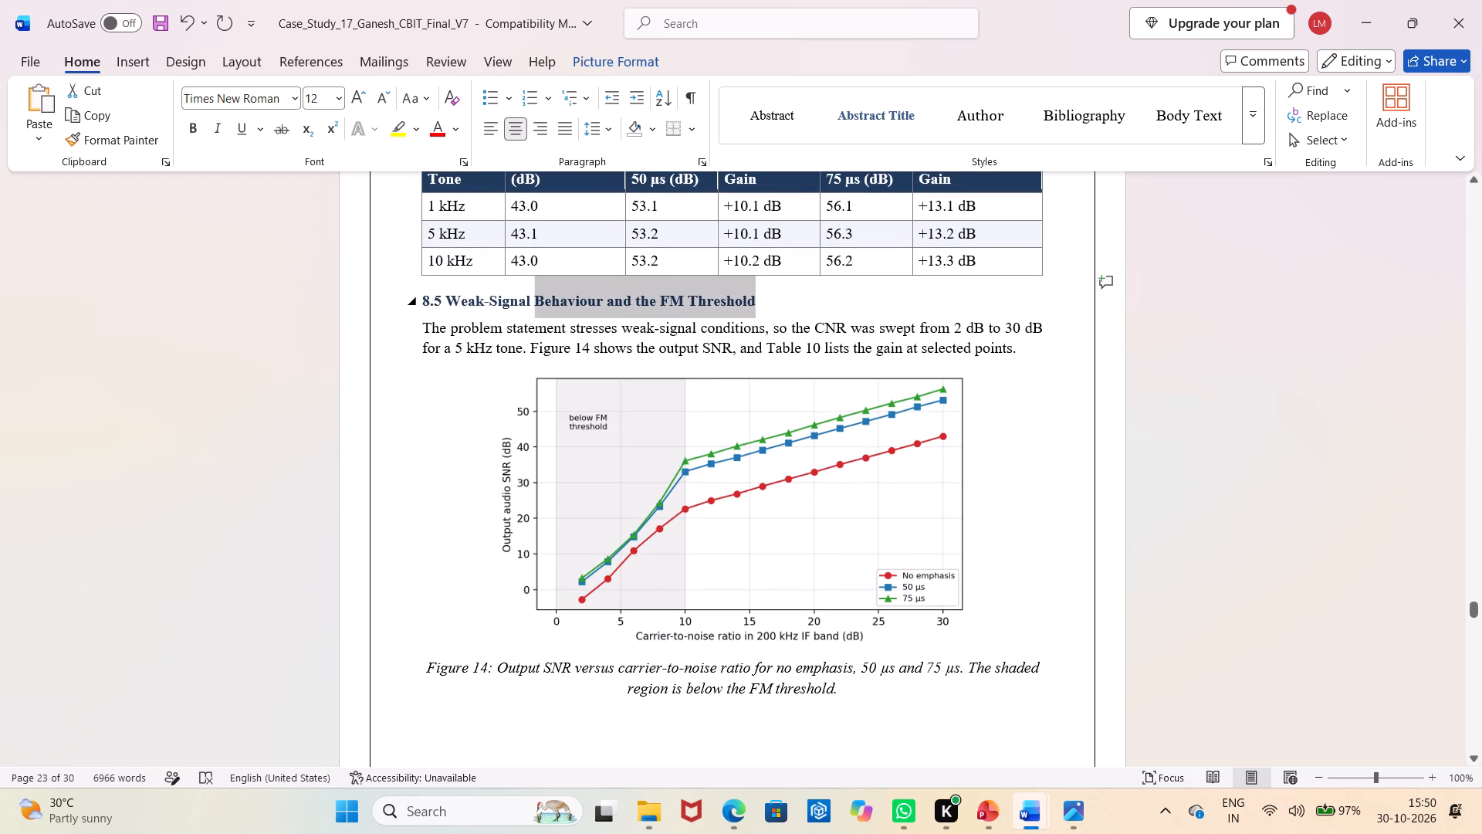
pyautogui.moveTo(548, 307); pyautogui.dragTo(419, 310)
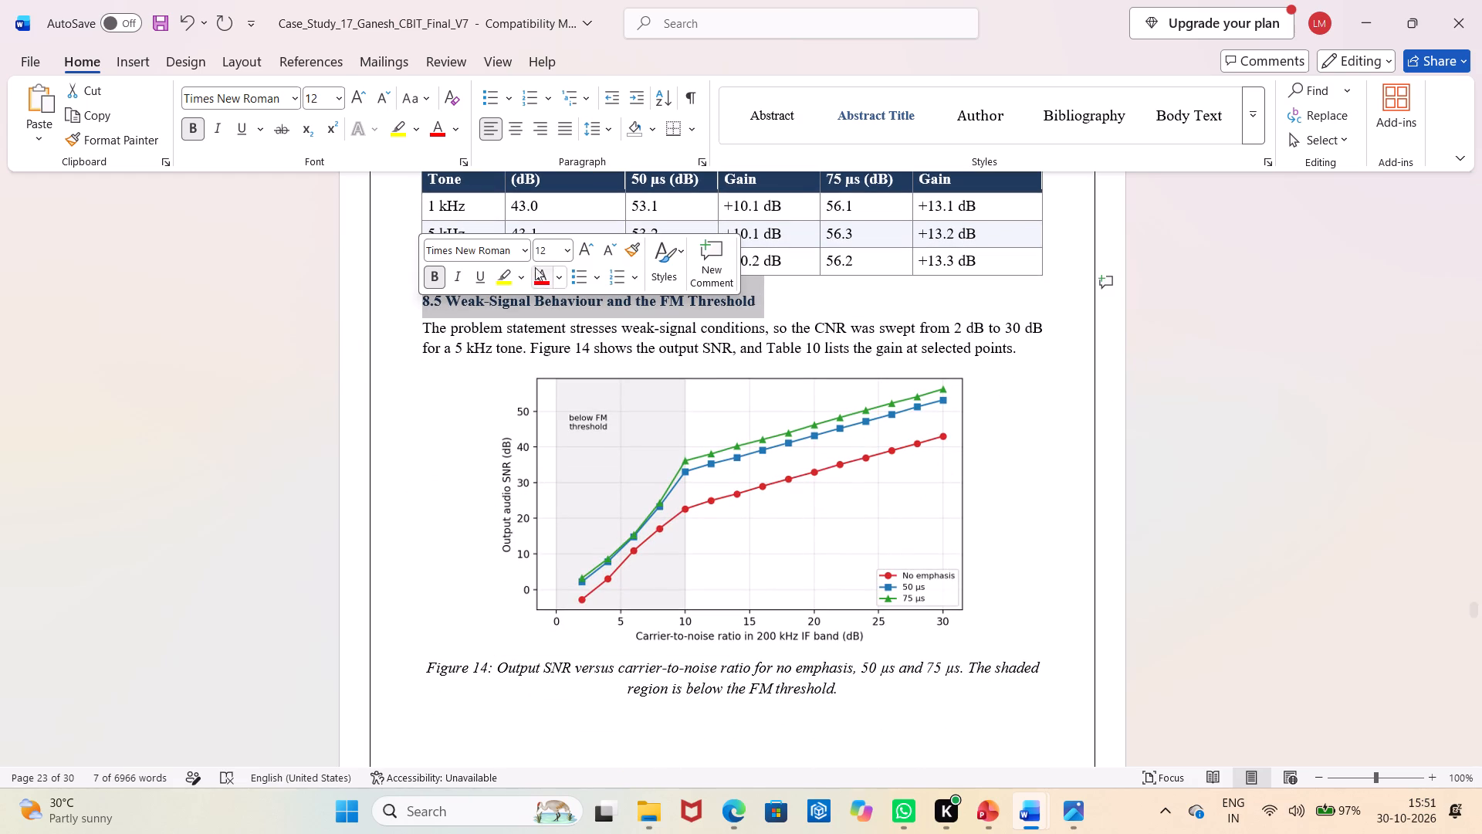
pyautogui.click(538, 249)
pyautogui.write('16')
pyautogui.press('BackSpace')
pyautogui.press('4')
pyautogui.press('Return')
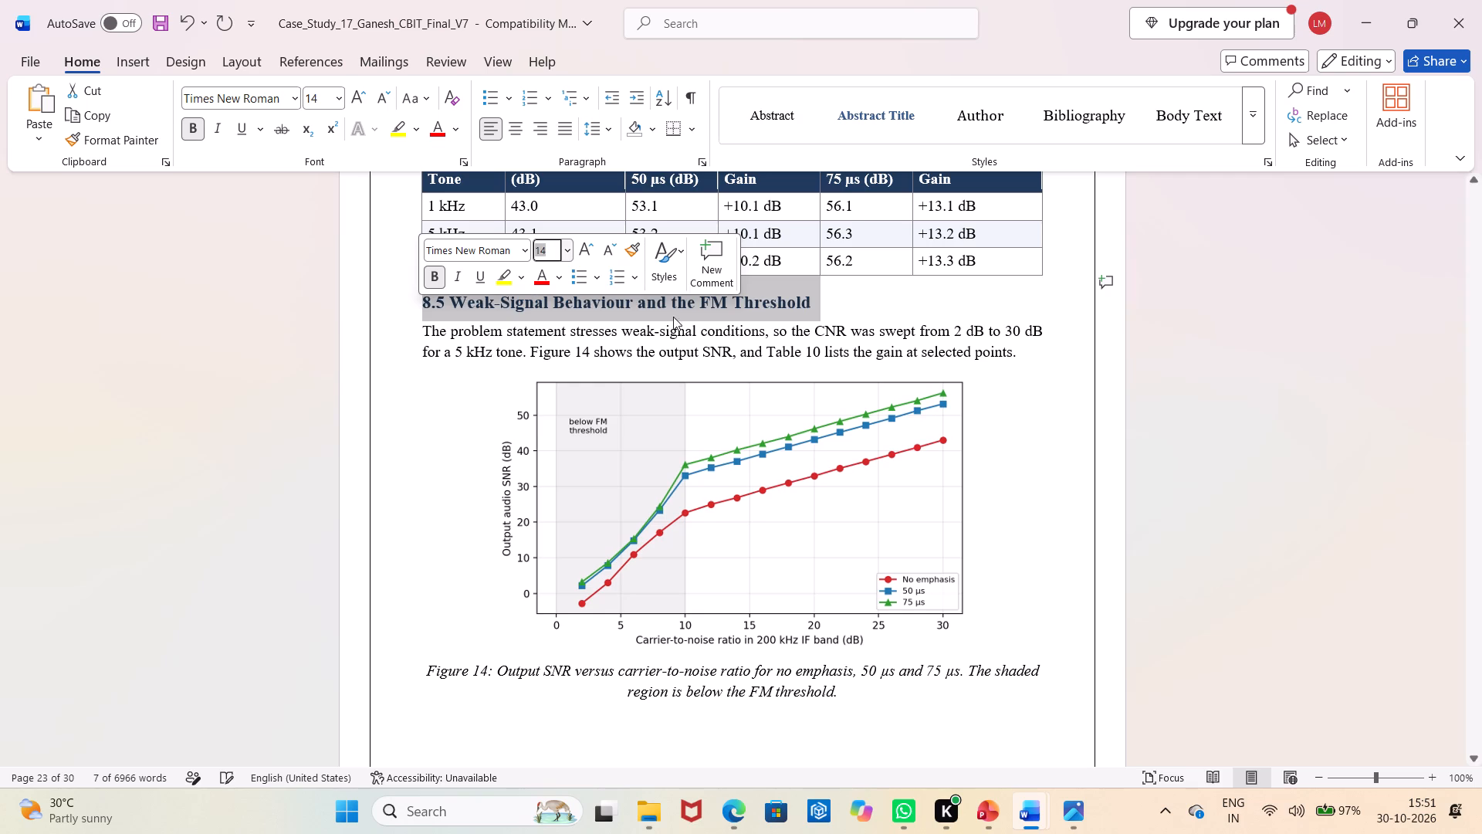
# Set the font size of the "9. Benefits, Limitations and Recommendations" section heading to 16 pt.
pyautogui.scroll(-5, 713, 403)
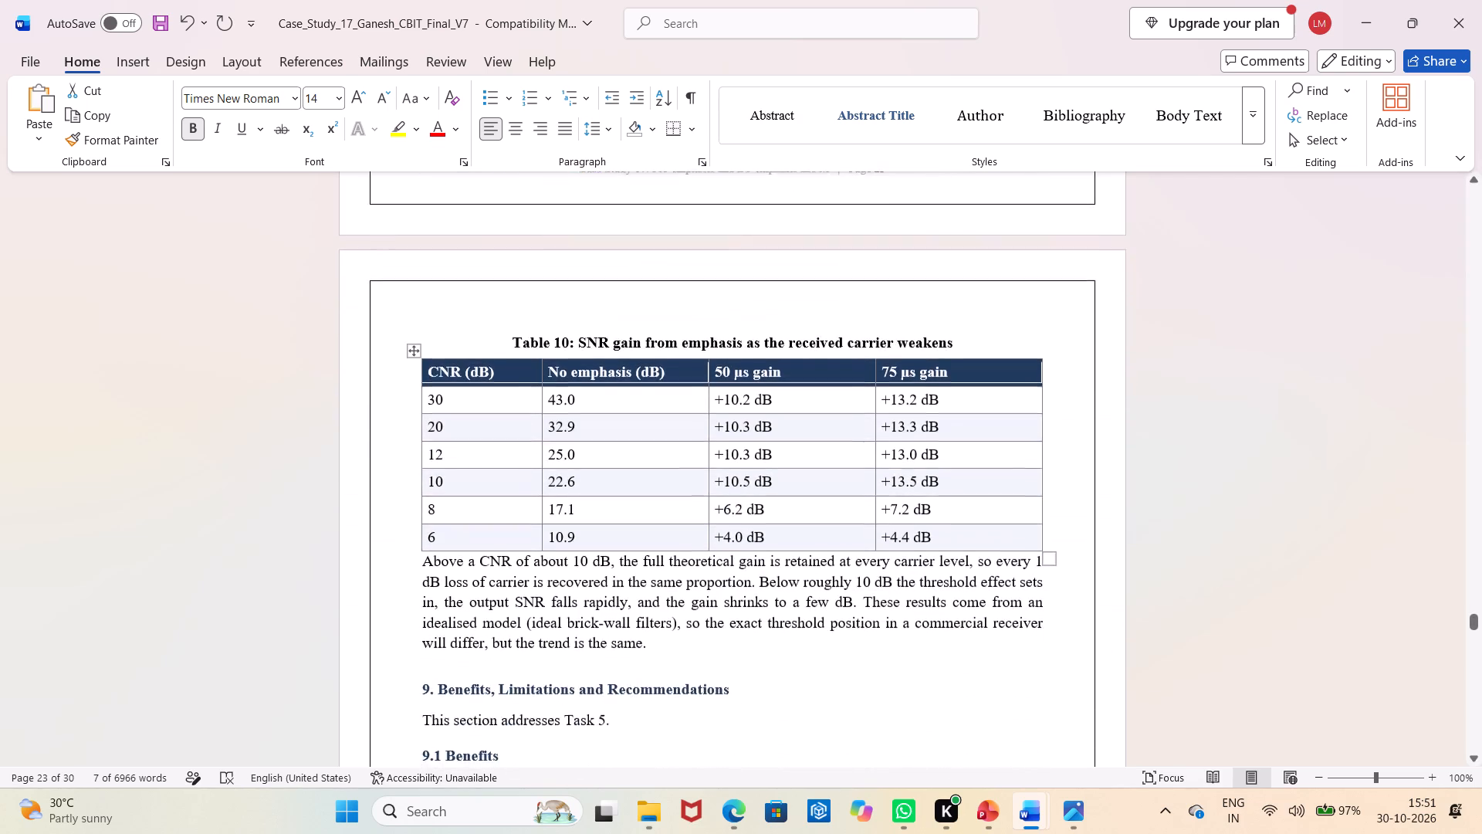
pyautogui.scroll(-1, 713, 403)
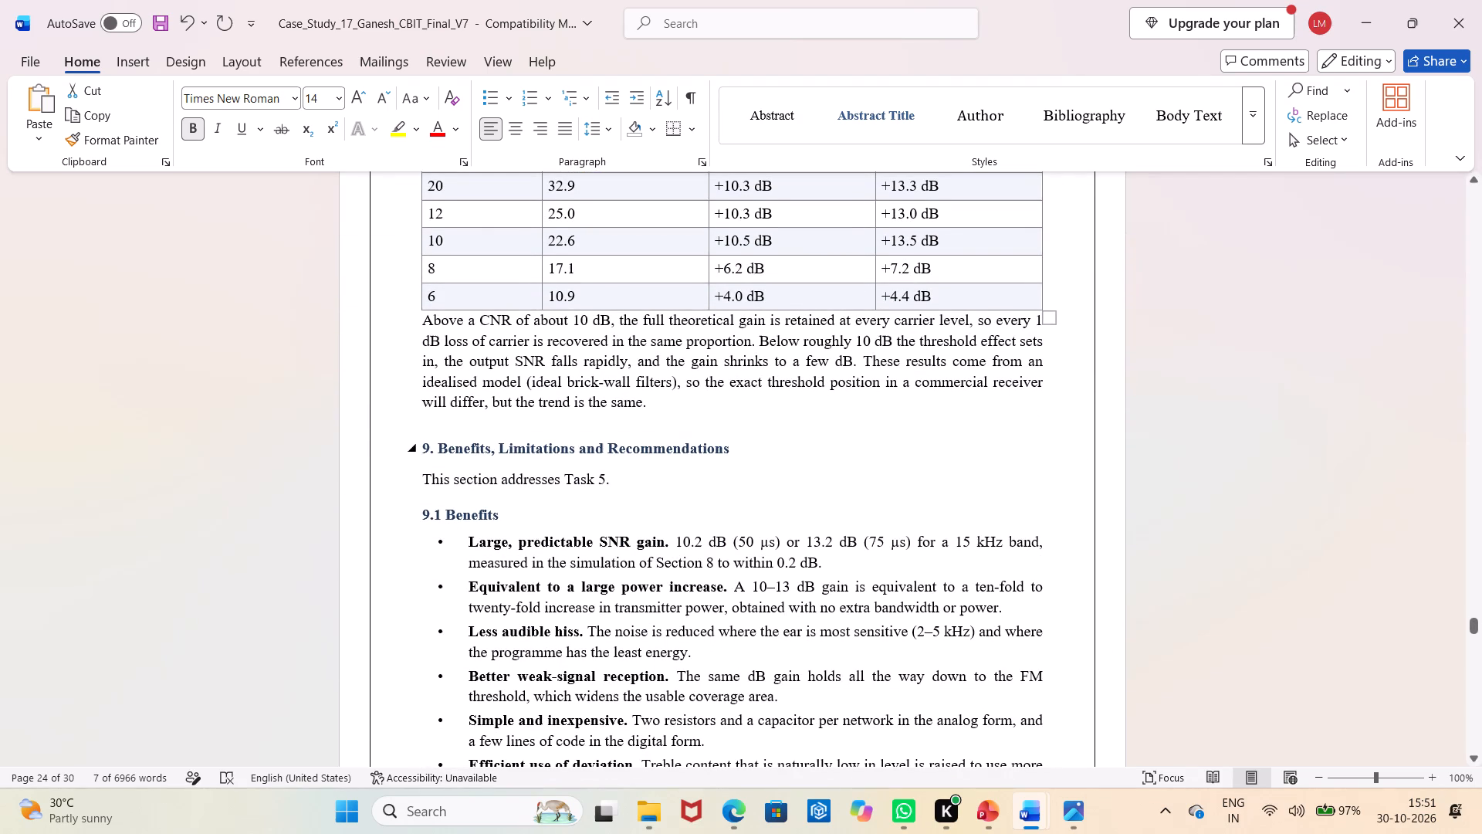
pyautogui.moveTo(758, 451); pyautogui.dragTo(418, 454)
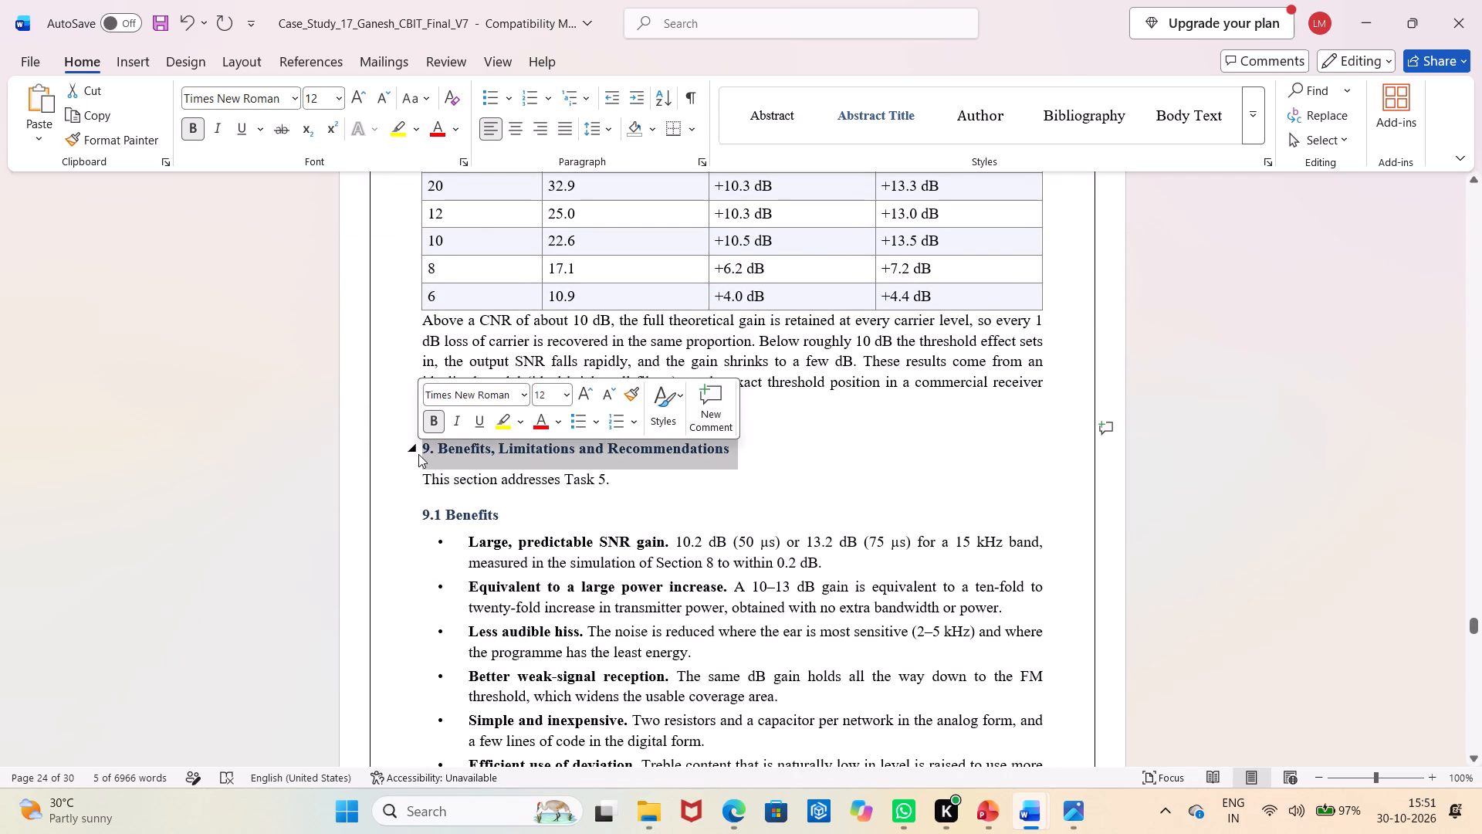
pyautogui.click(543, 391)
pyautogui.write('16')
pyautogui.press('Return')
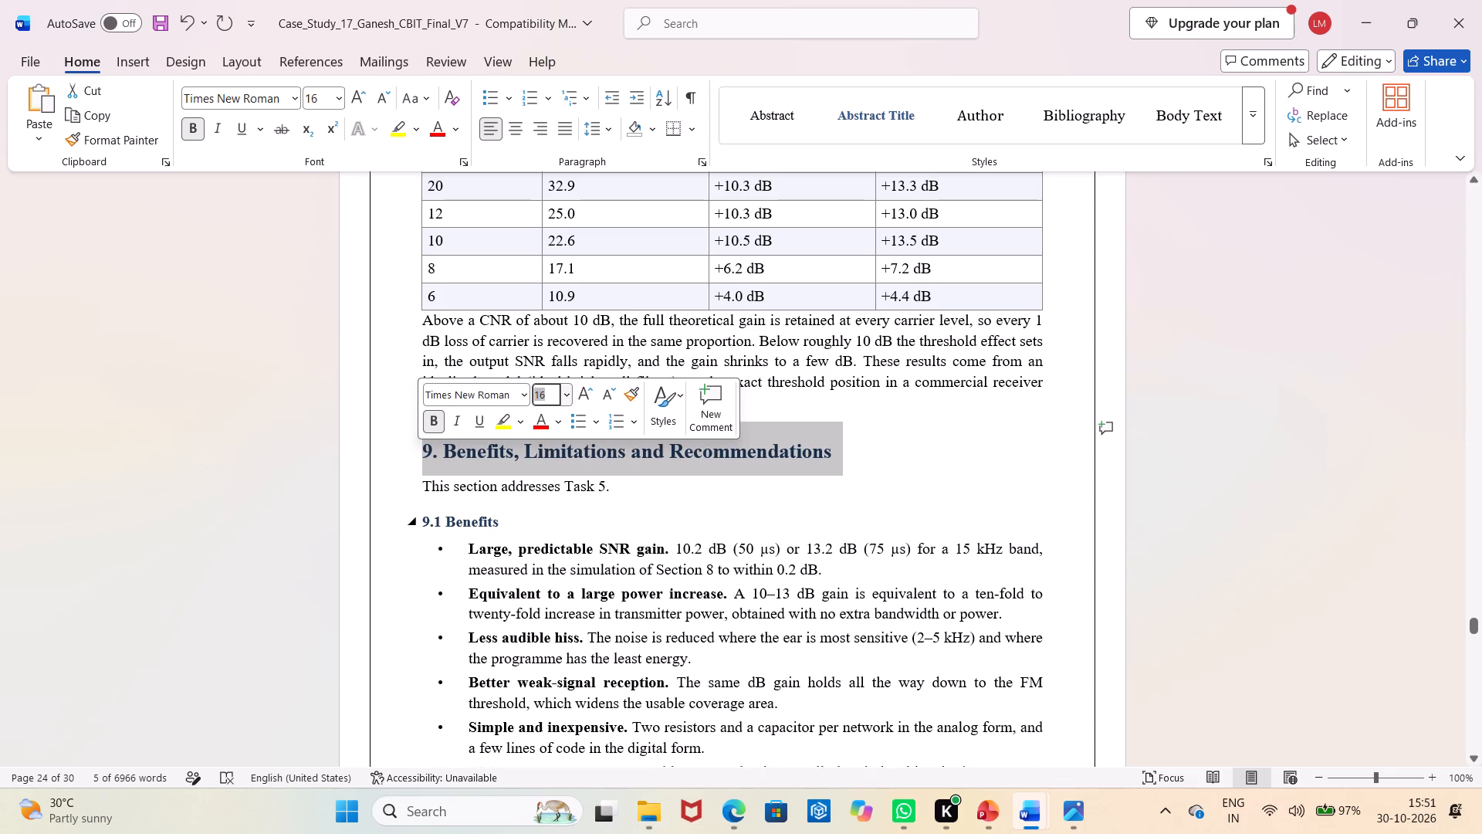
# Set the font size of the "9.1 Benefits" heading to 14 pt, keeping the heading text intact.
pyautogui.moveTo(545, 516); pyautogui.dragTo(401, 525)
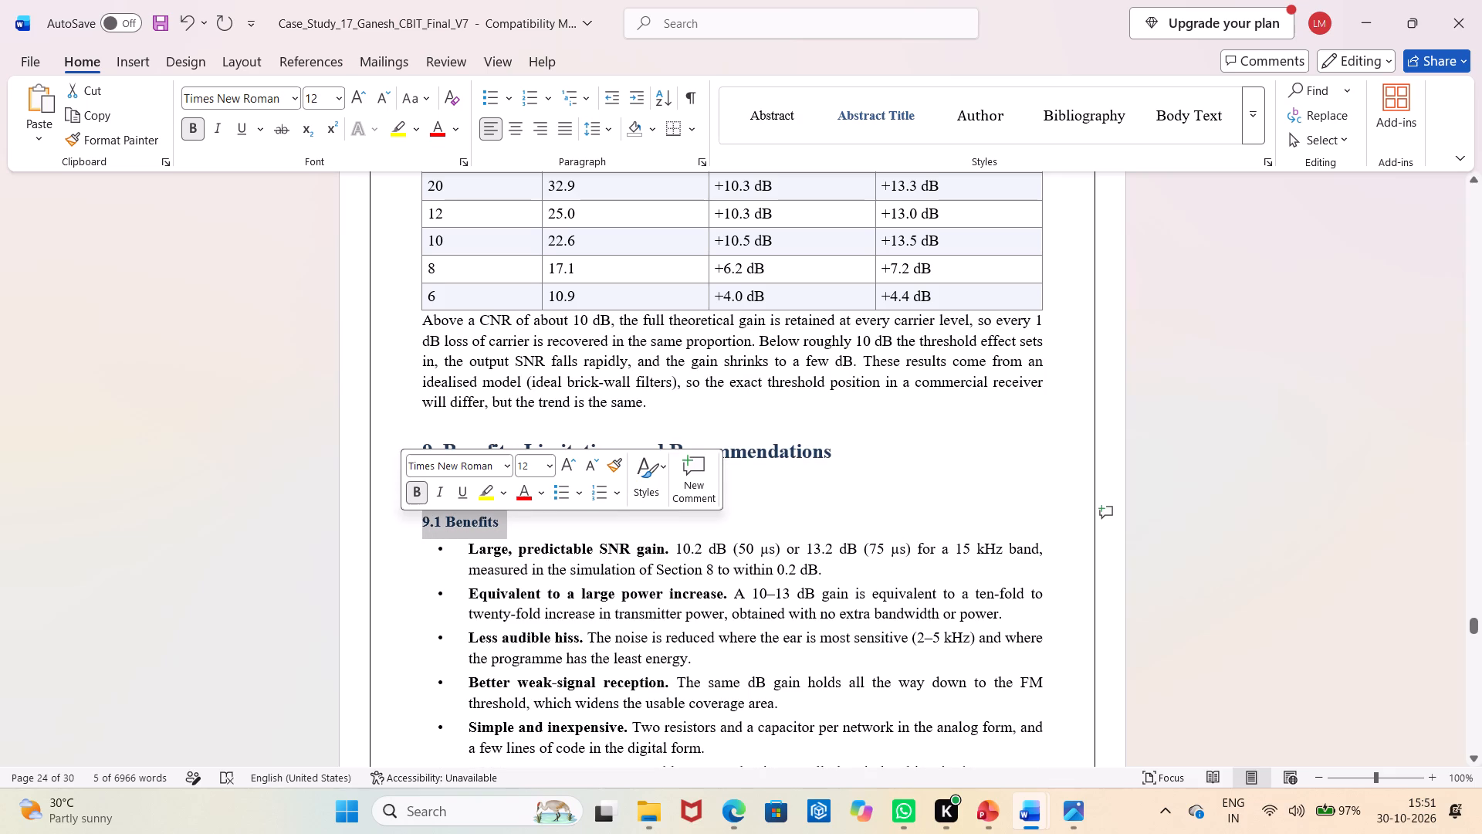
pyautogui.click(530, 475)
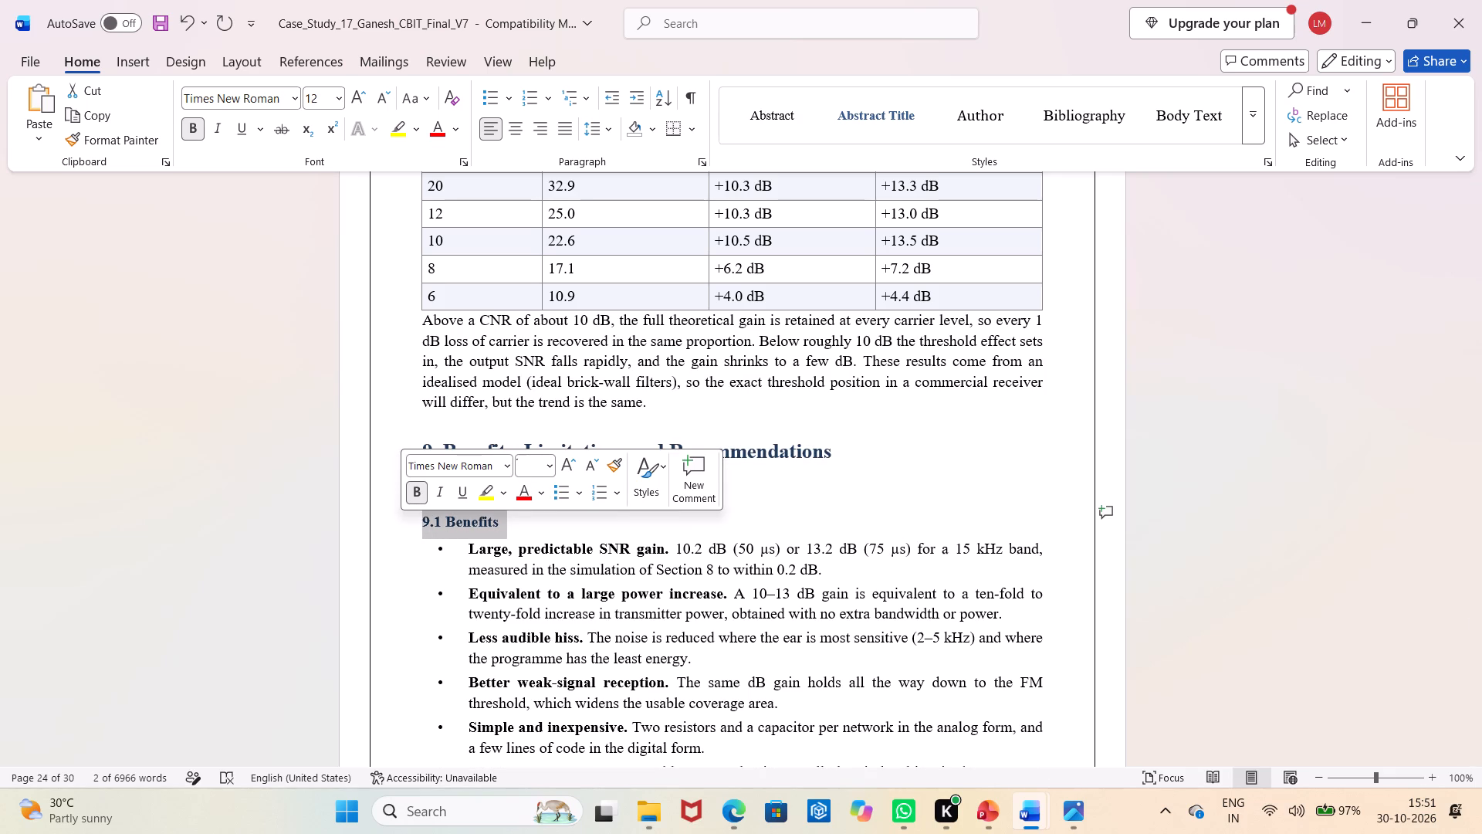
pyautogui.click(526, 458)
pyautogui.write('14')
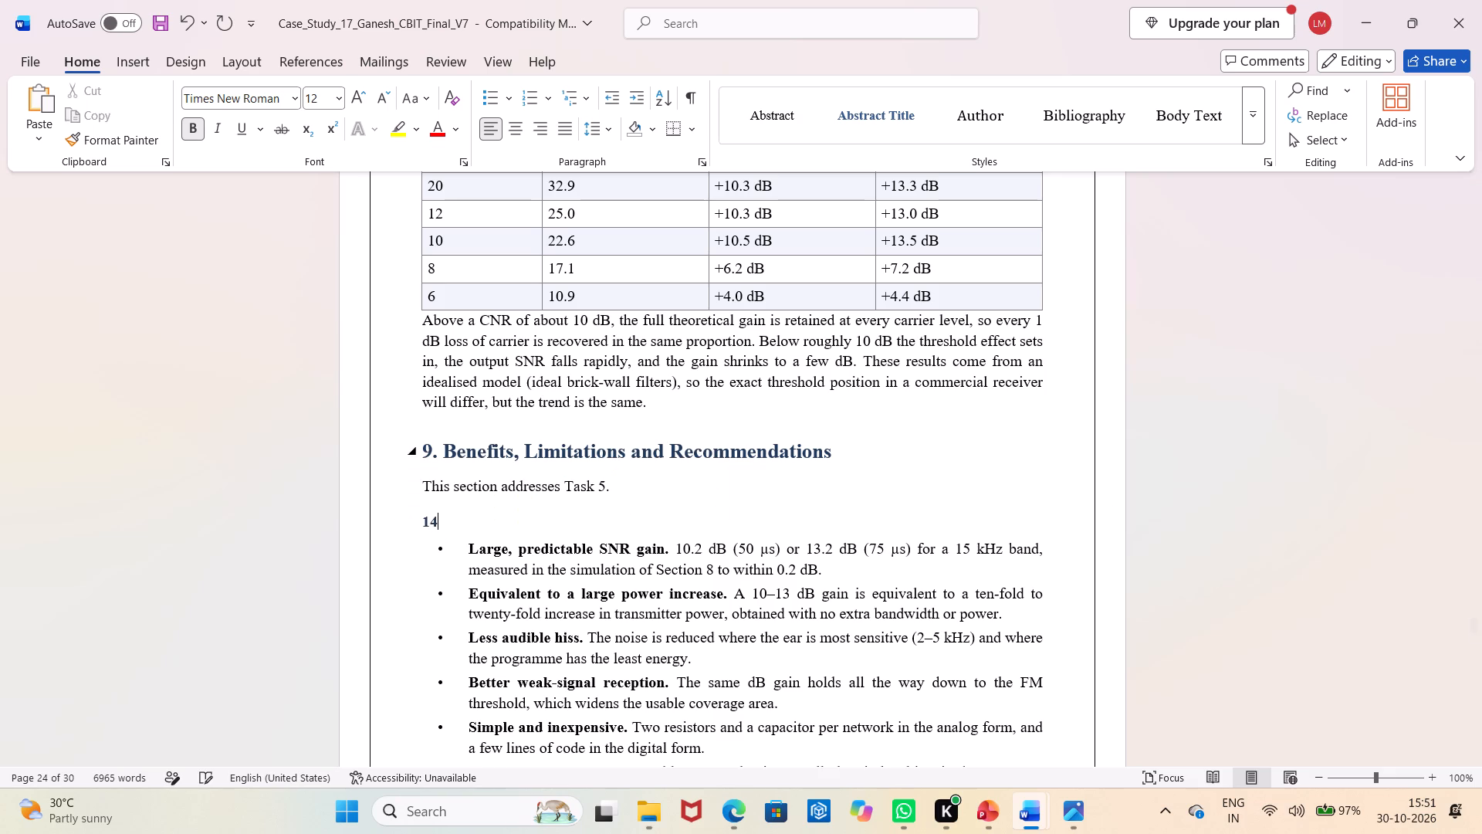
pyautogui.click(187, 20)
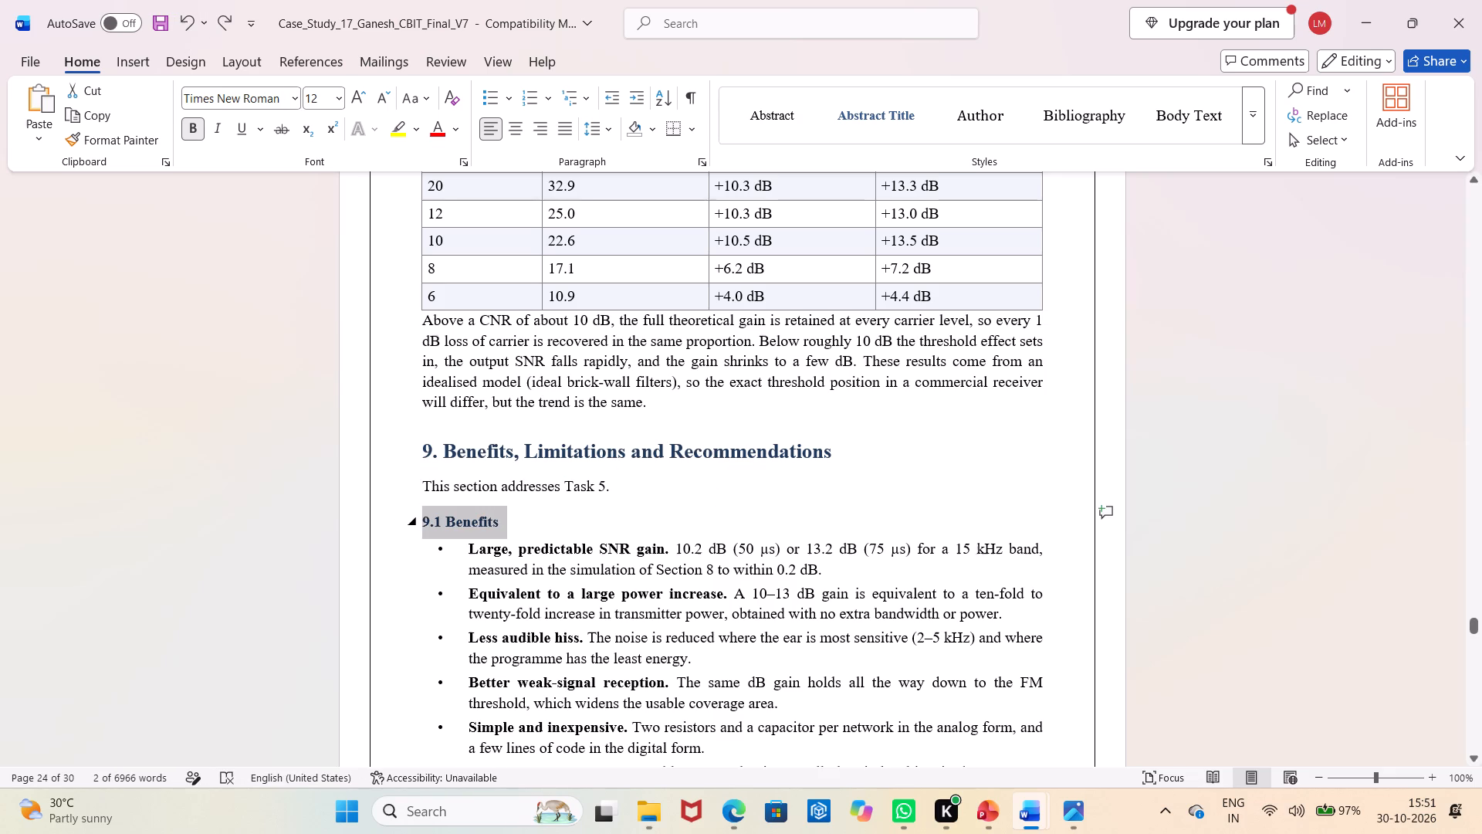
pyautogui.click(319, 98)
pyautogui.write('14')
pyautogui.press('Return')
# Set the font size of the "9.2 Limitations" heading to 14 pt.
pyautogui.scroll(-1, 428, 314)
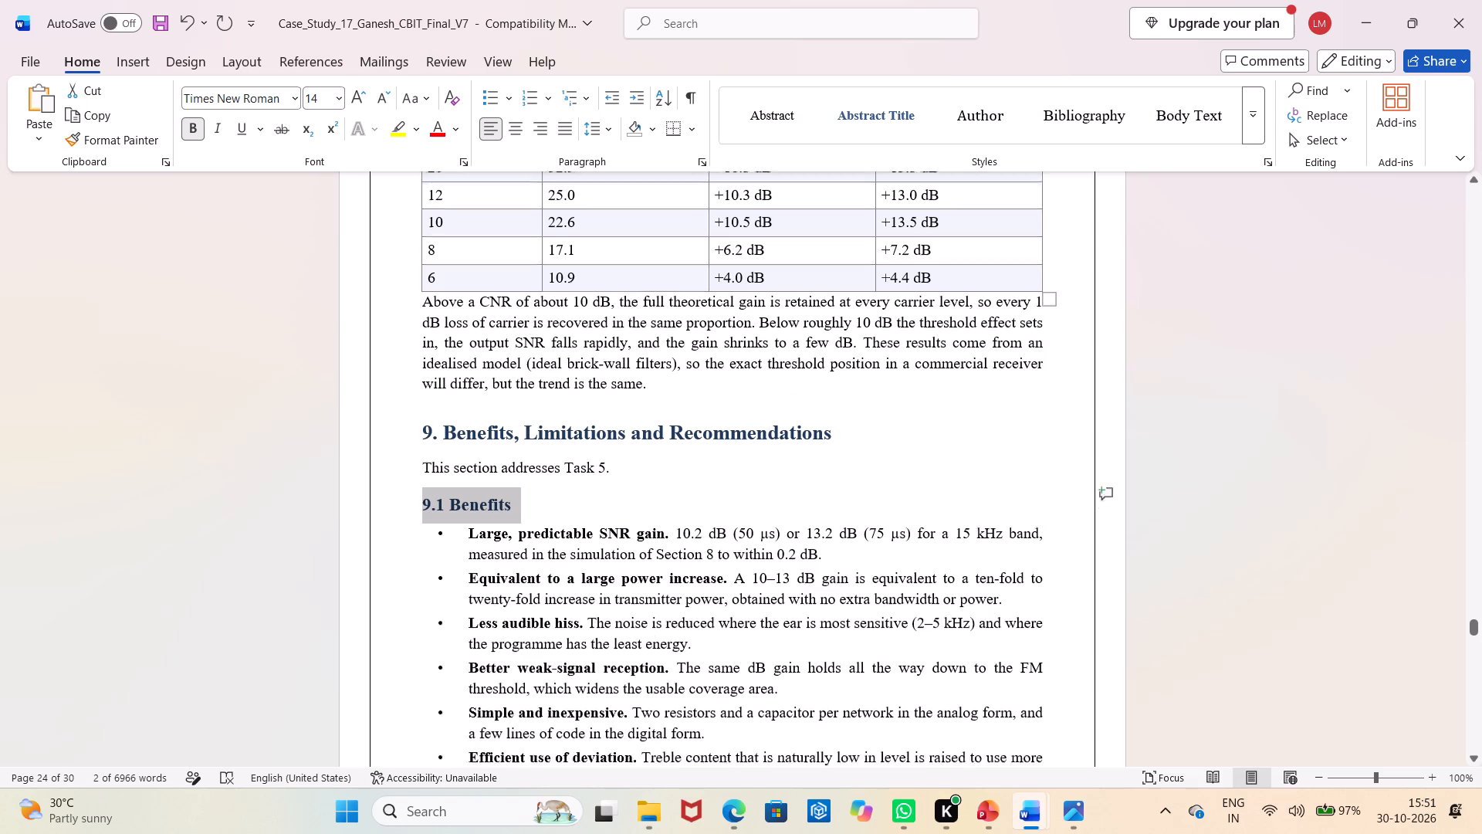
pyautogui.scroll(-1, 428, 314)
pyautogui.moveTo(536, 545); pyautogui.dragTo(532, 529)
pyautogui.click(550, 534)
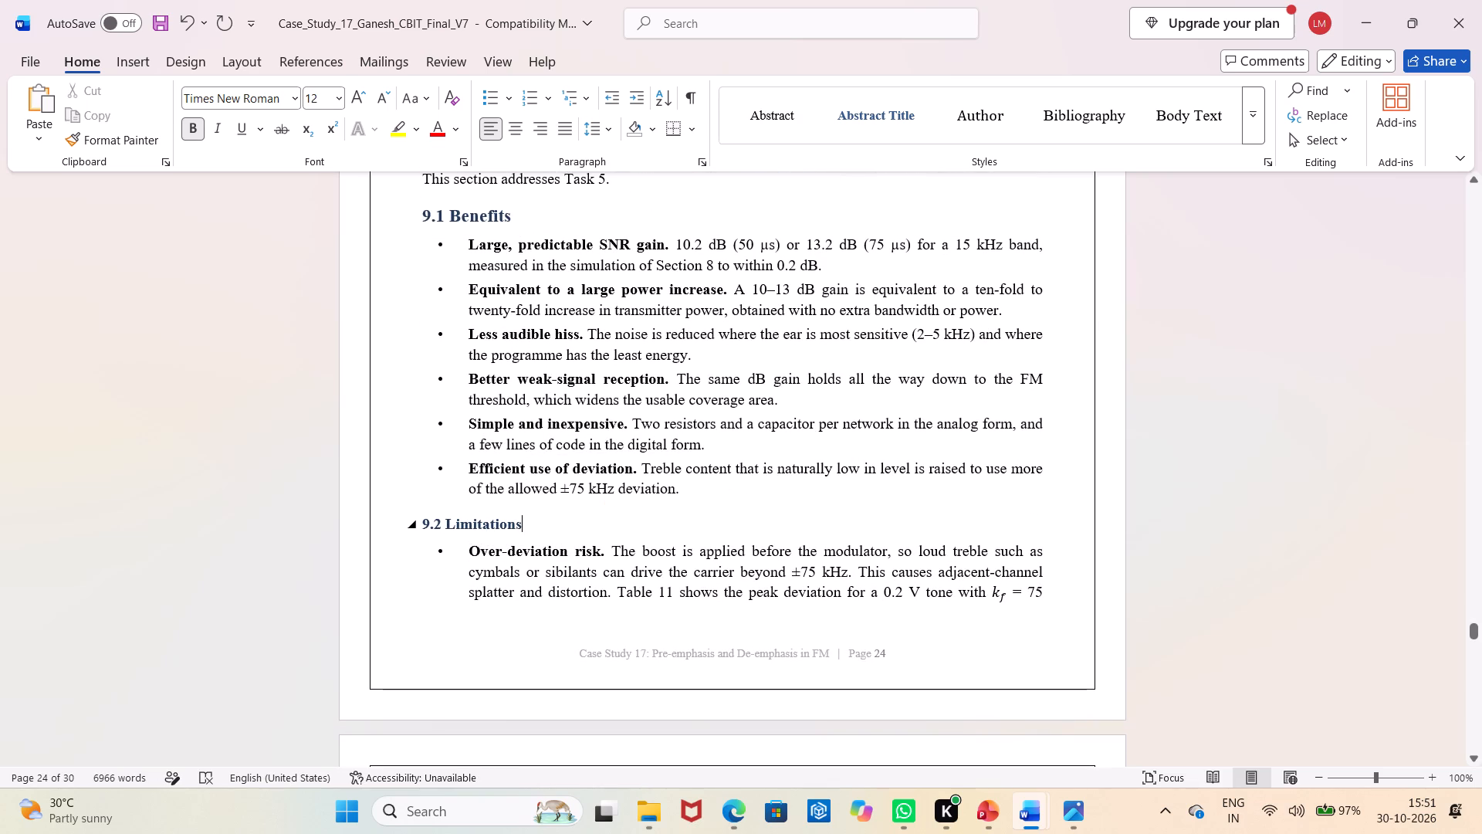
pyautogui.moveTo(539, 525); pyautogui.dragTo(419, 522)
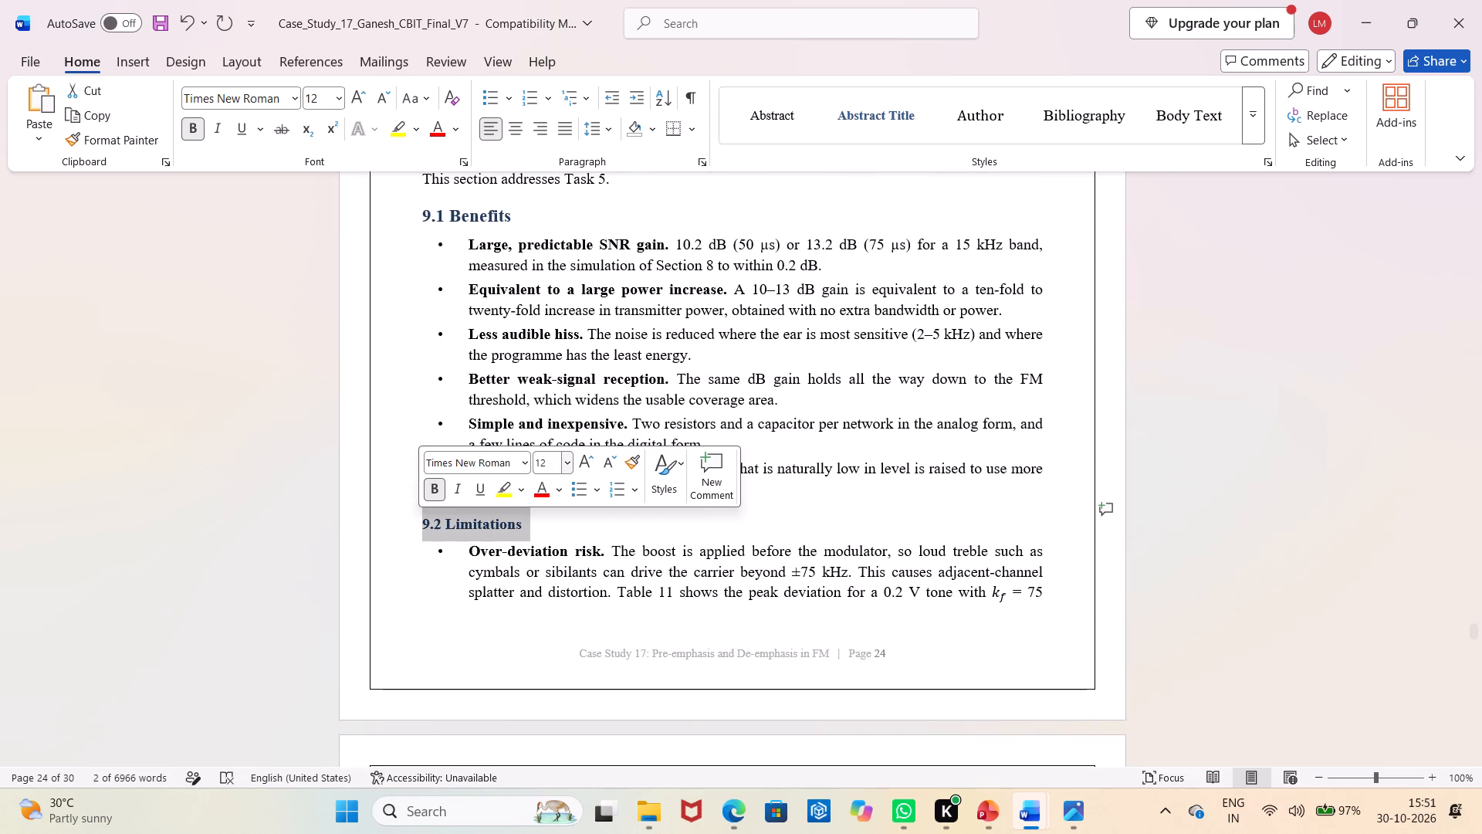
pyautogui.click(542, 466)
pyautogui.write('14')
pyautogui.press('Return')
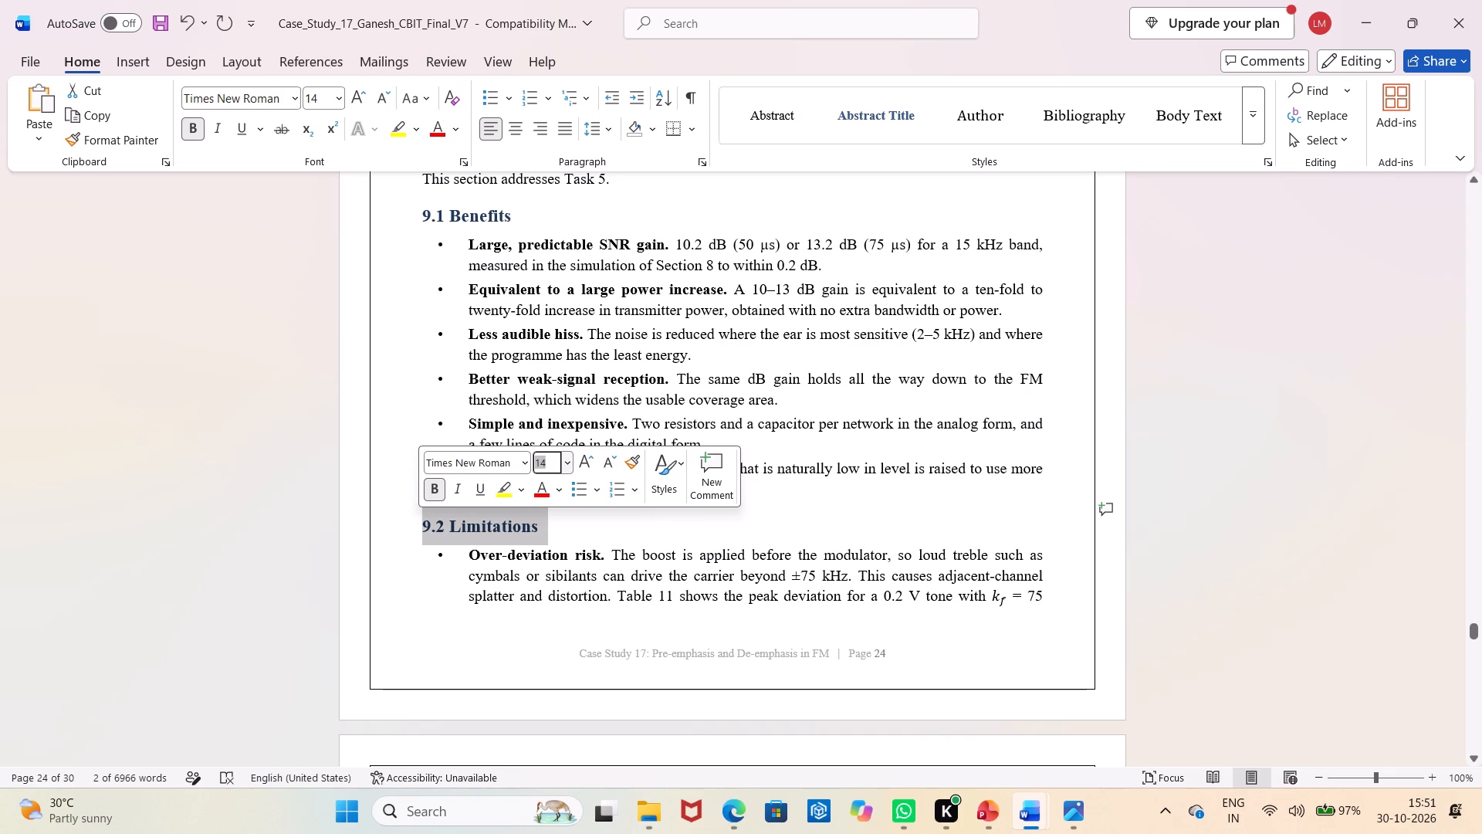
# Set the font size of the "9.3 Recommendations: When to Use Pre-emphasis and De-emphasis" heading to 14 pt.
pyautogui.scroll(-5, 668, 568)
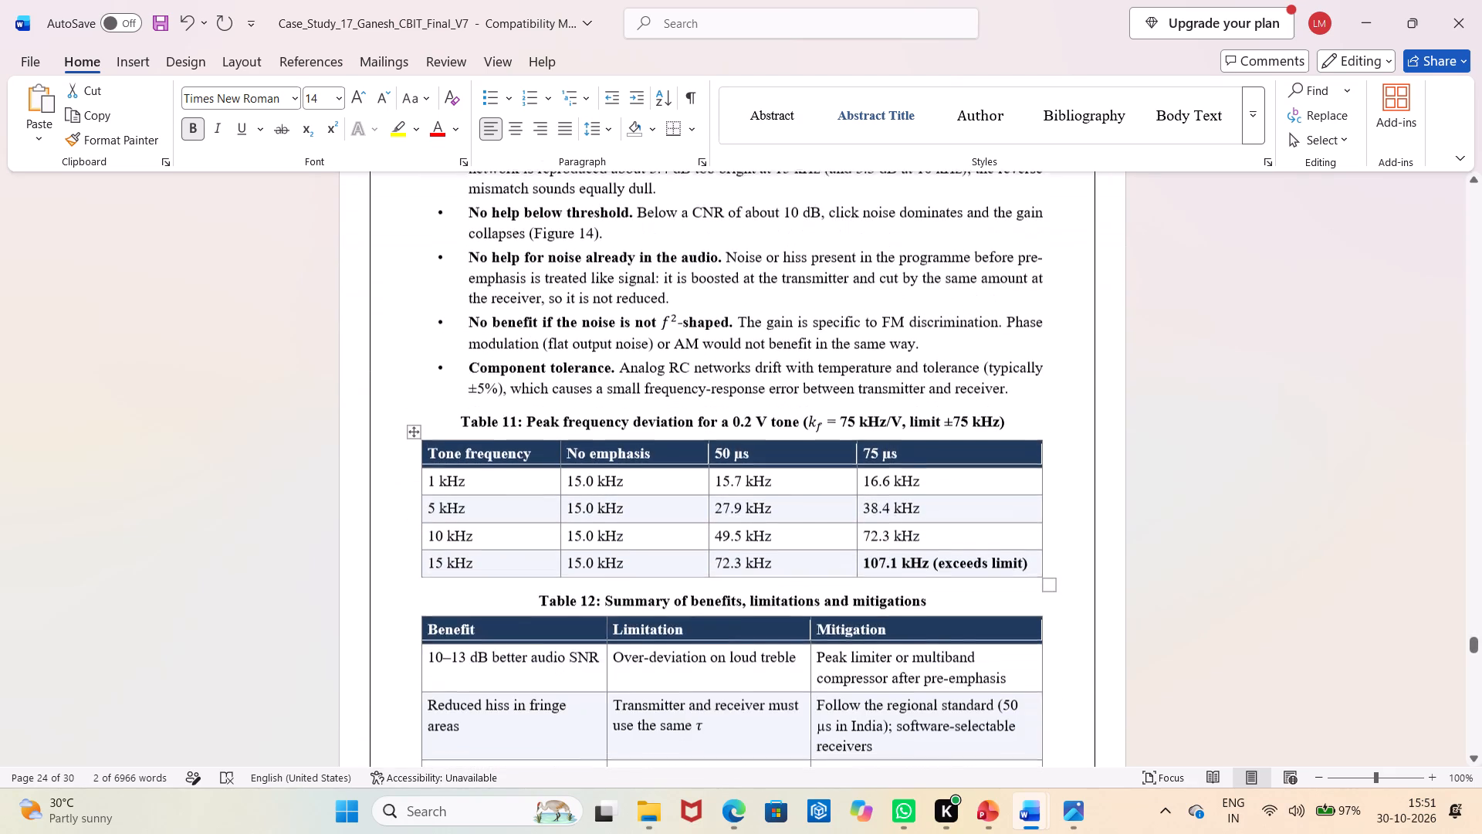
pyautogui.scroll(-3, 665, 555)
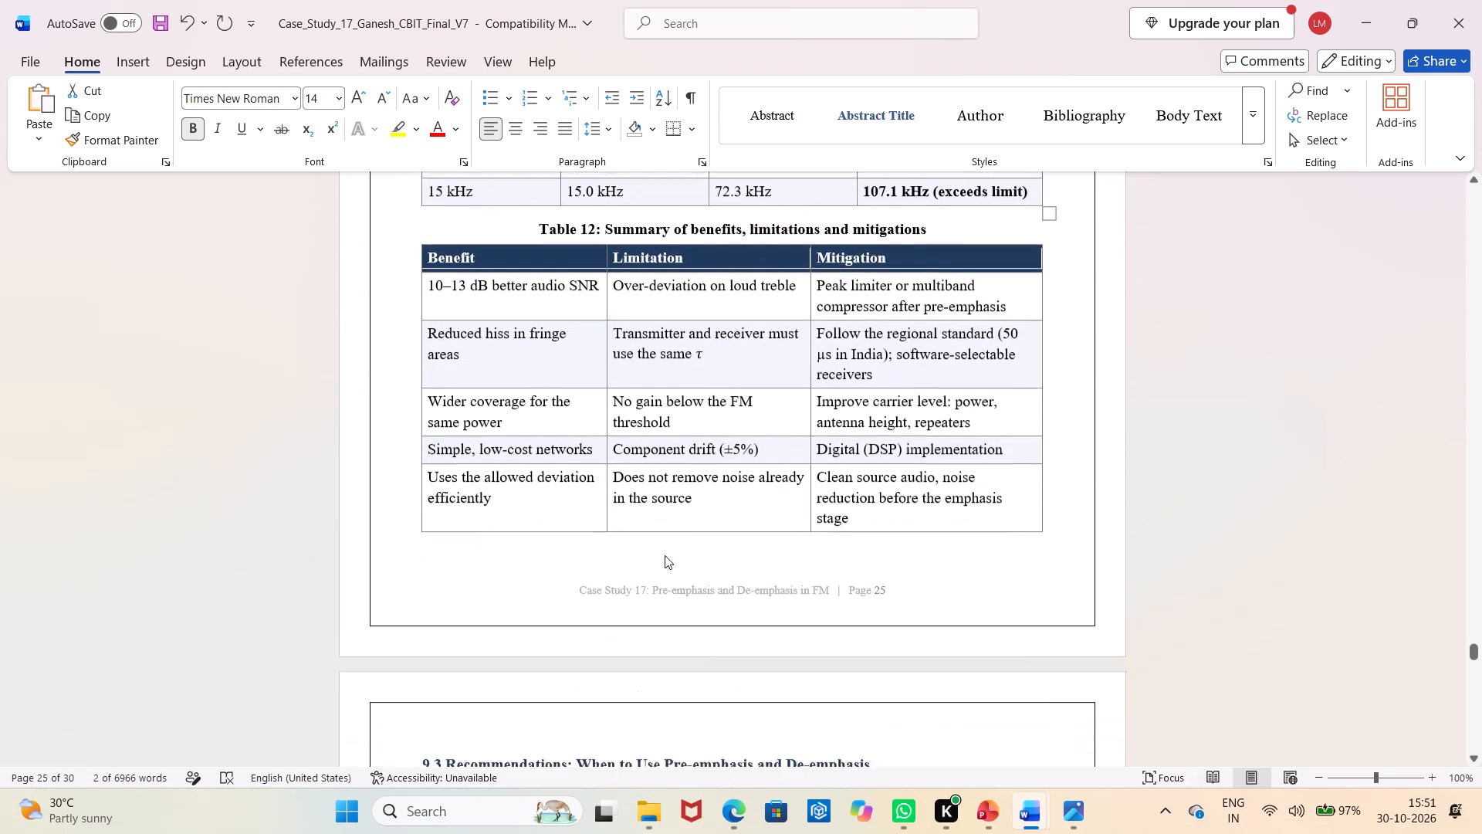
pyautogui.scroll(-2, 665, 555)
pyautogui.moveTo(875, 520); pyautogui.dragTo(421, 521)
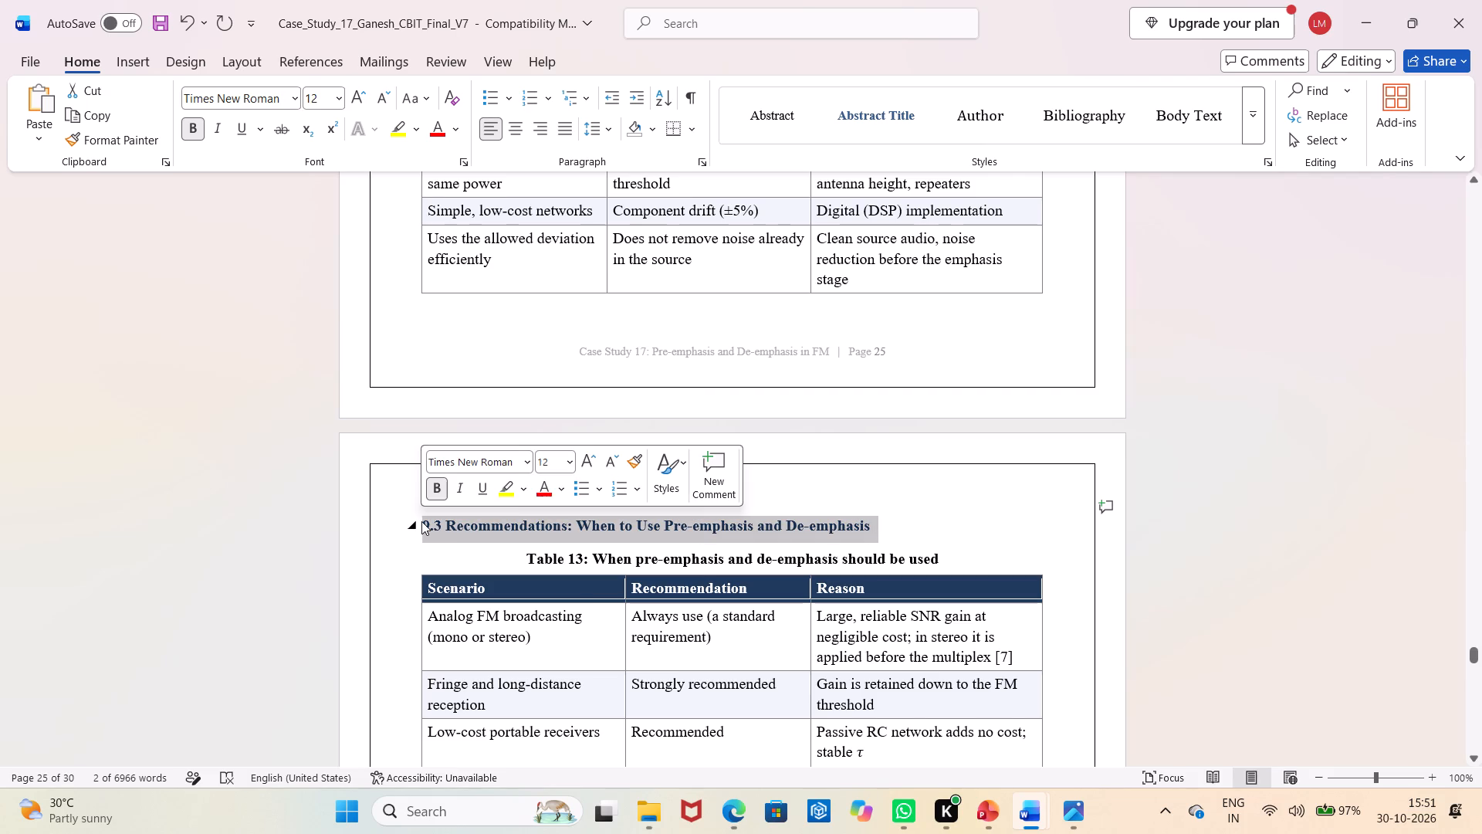
pyautogui.click(557, 459)
pyautogui.write('14')
pyautogui.press('Return')
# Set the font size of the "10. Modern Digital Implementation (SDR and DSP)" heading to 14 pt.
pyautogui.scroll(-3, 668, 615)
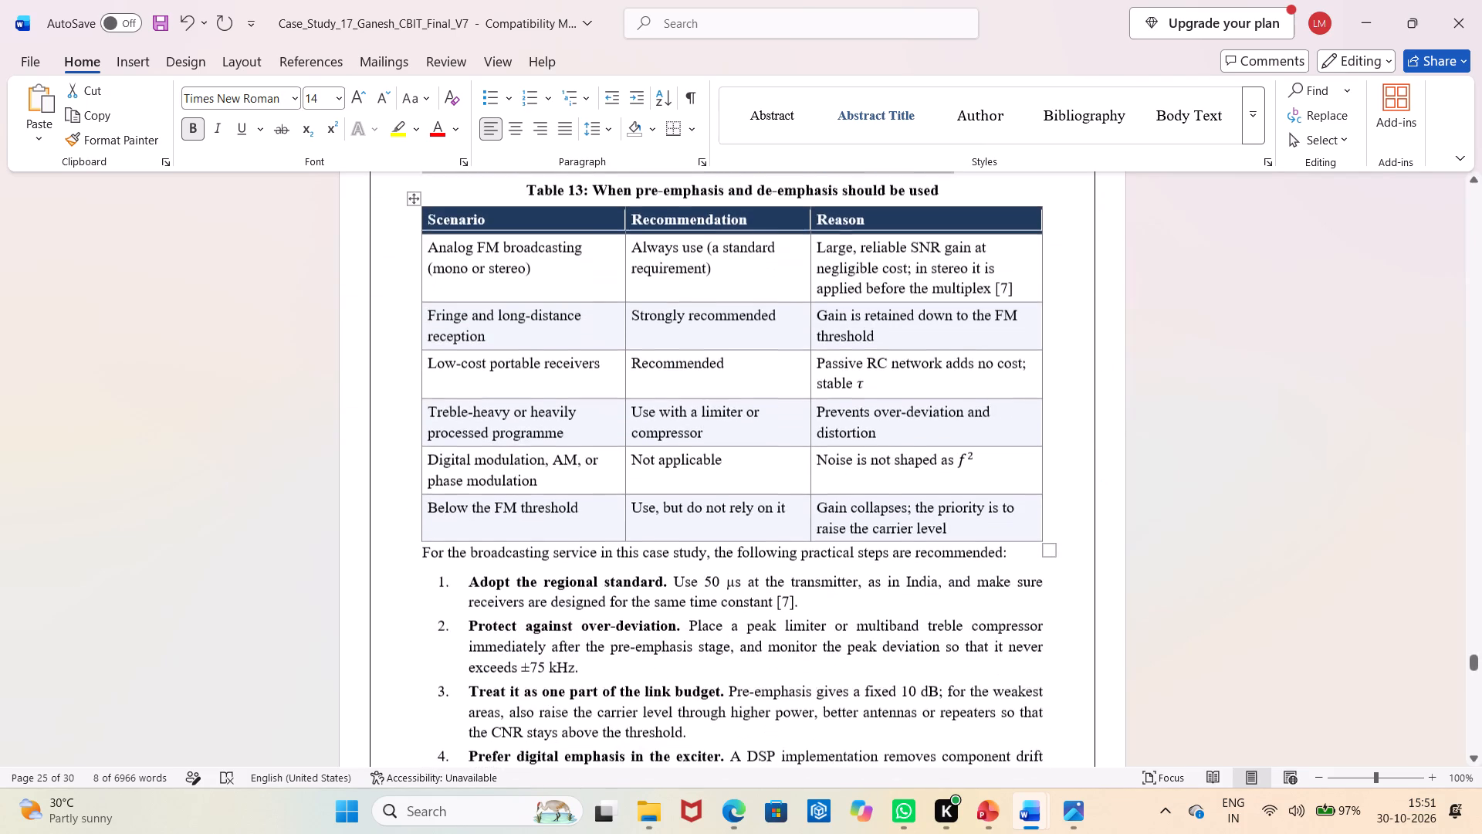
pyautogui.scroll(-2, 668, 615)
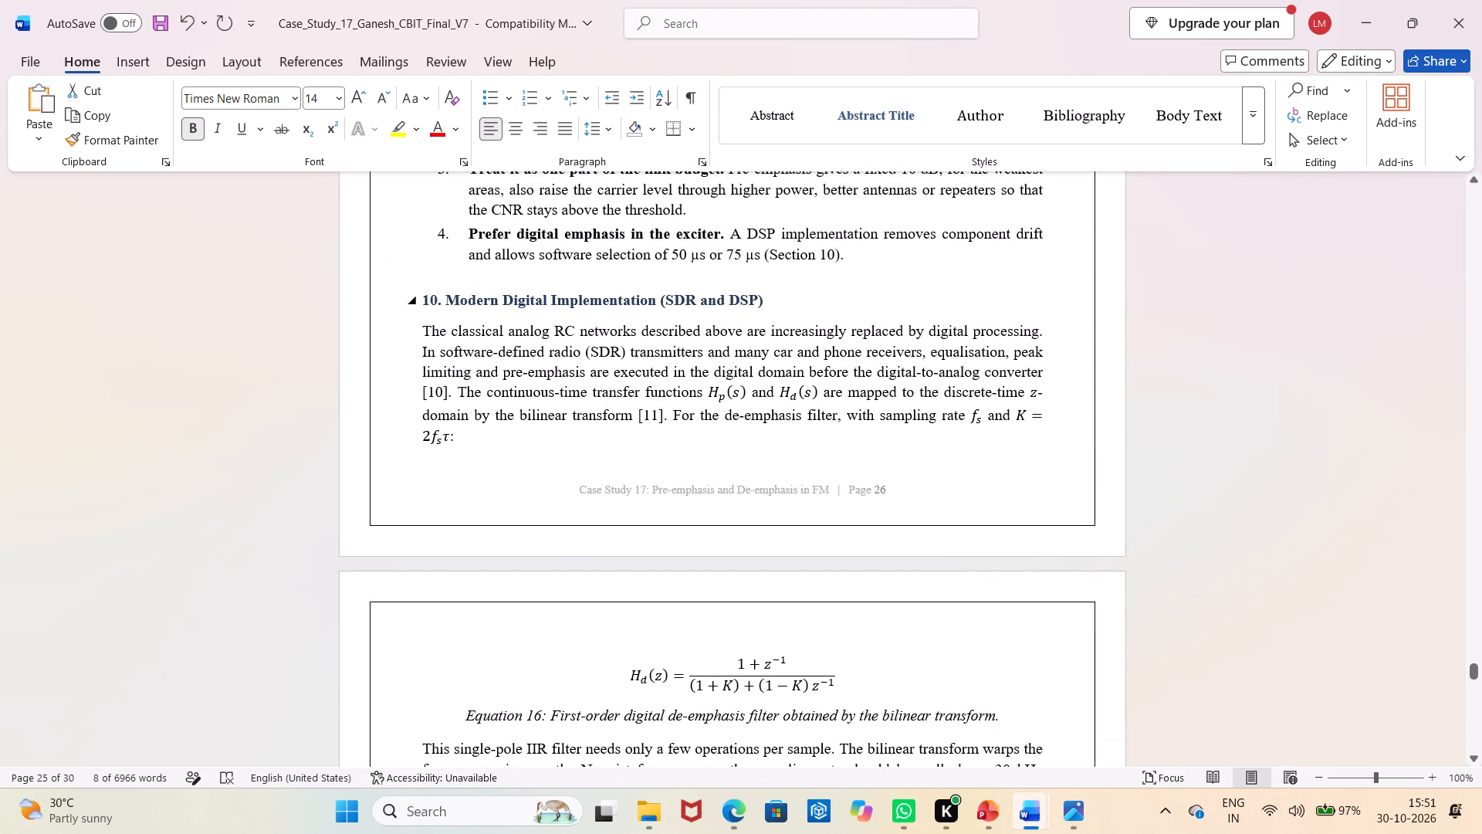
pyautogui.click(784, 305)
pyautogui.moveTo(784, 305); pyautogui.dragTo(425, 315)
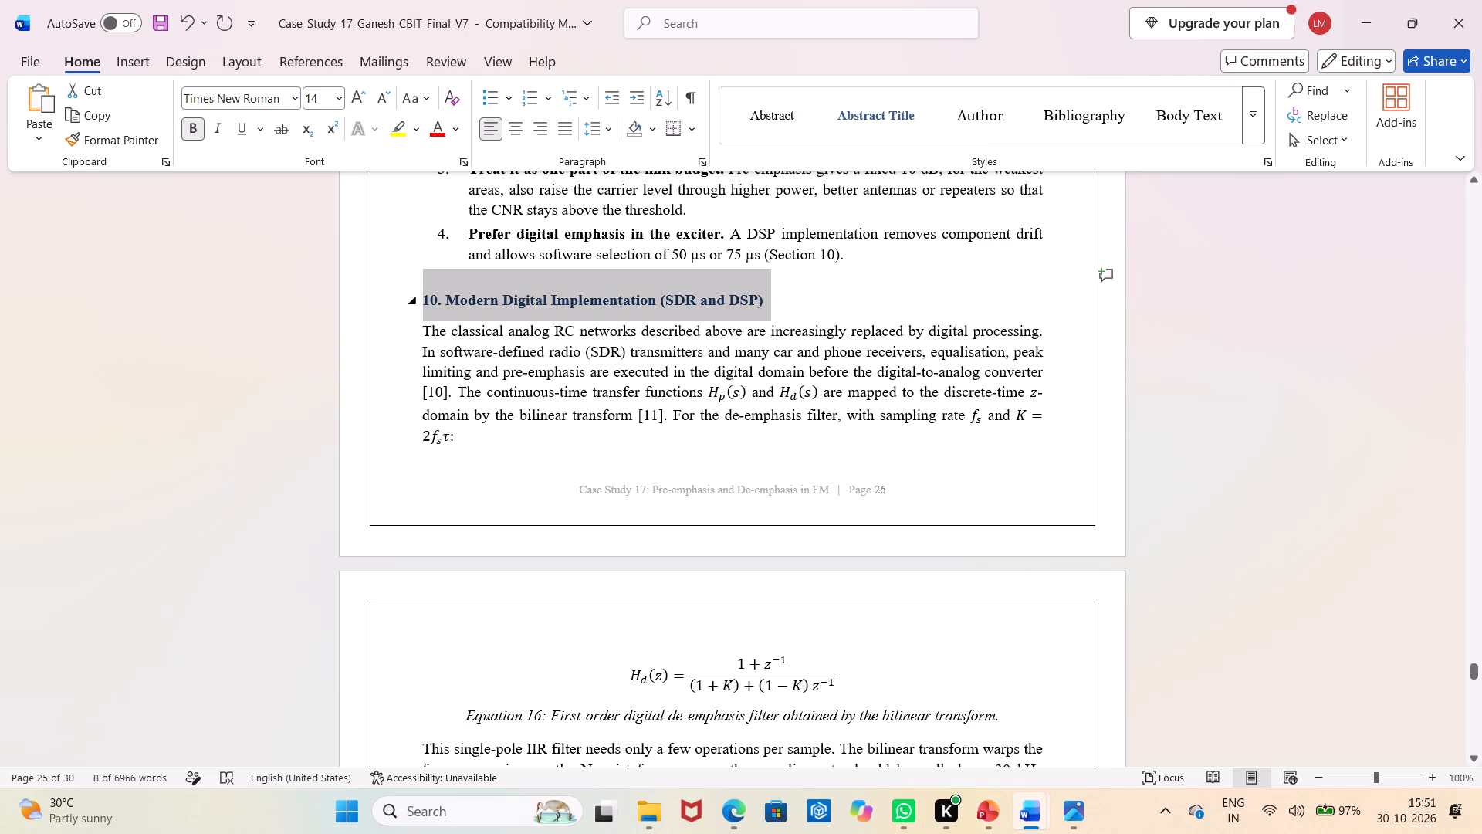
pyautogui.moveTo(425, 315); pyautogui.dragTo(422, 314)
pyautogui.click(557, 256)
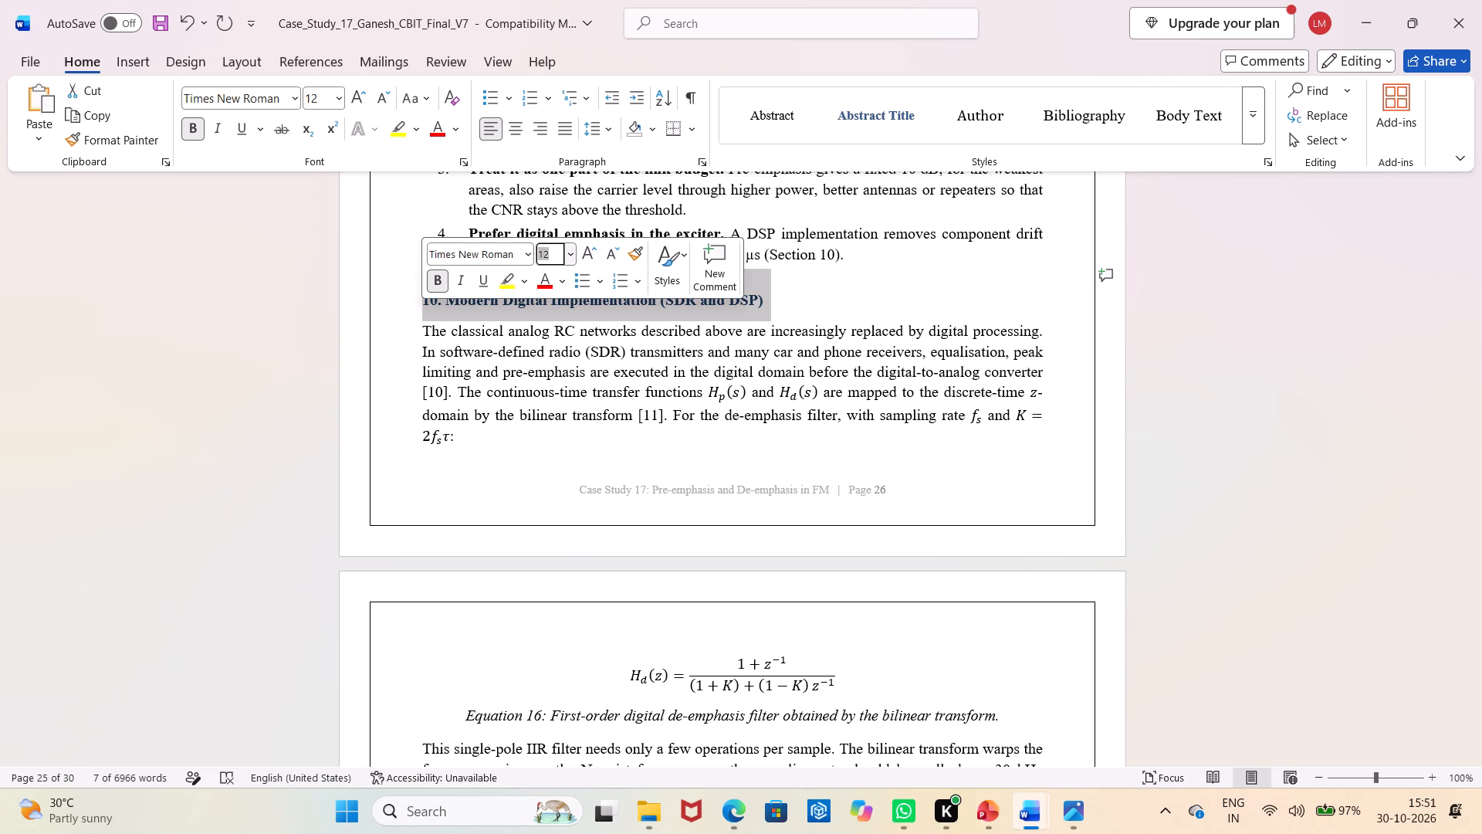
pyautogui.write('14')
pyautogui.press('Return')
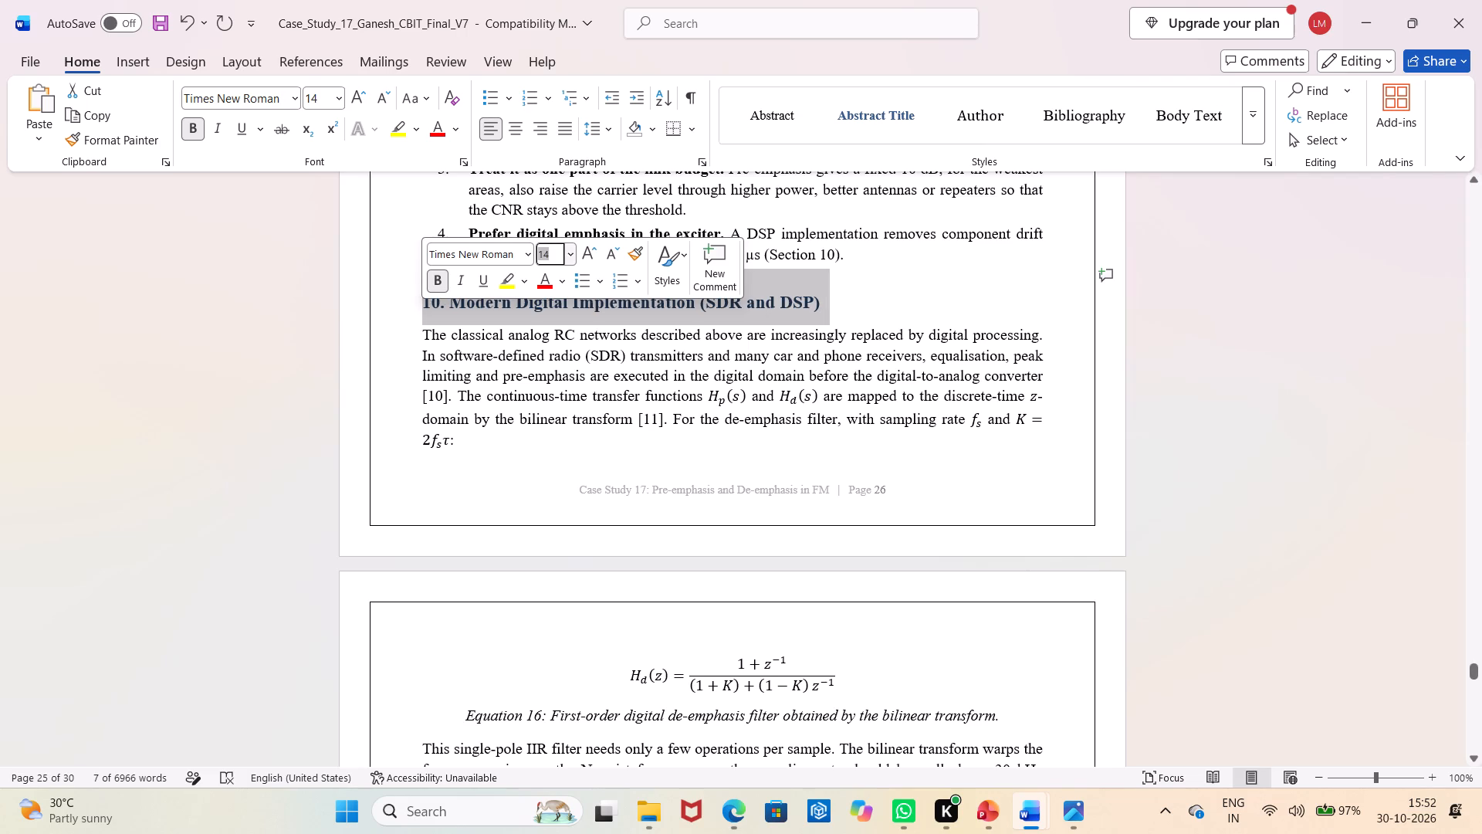
# Set the font size of the "11. Conclusion" section heading to 16 pt.
pyautogui.scroll(-4, 714, 458)
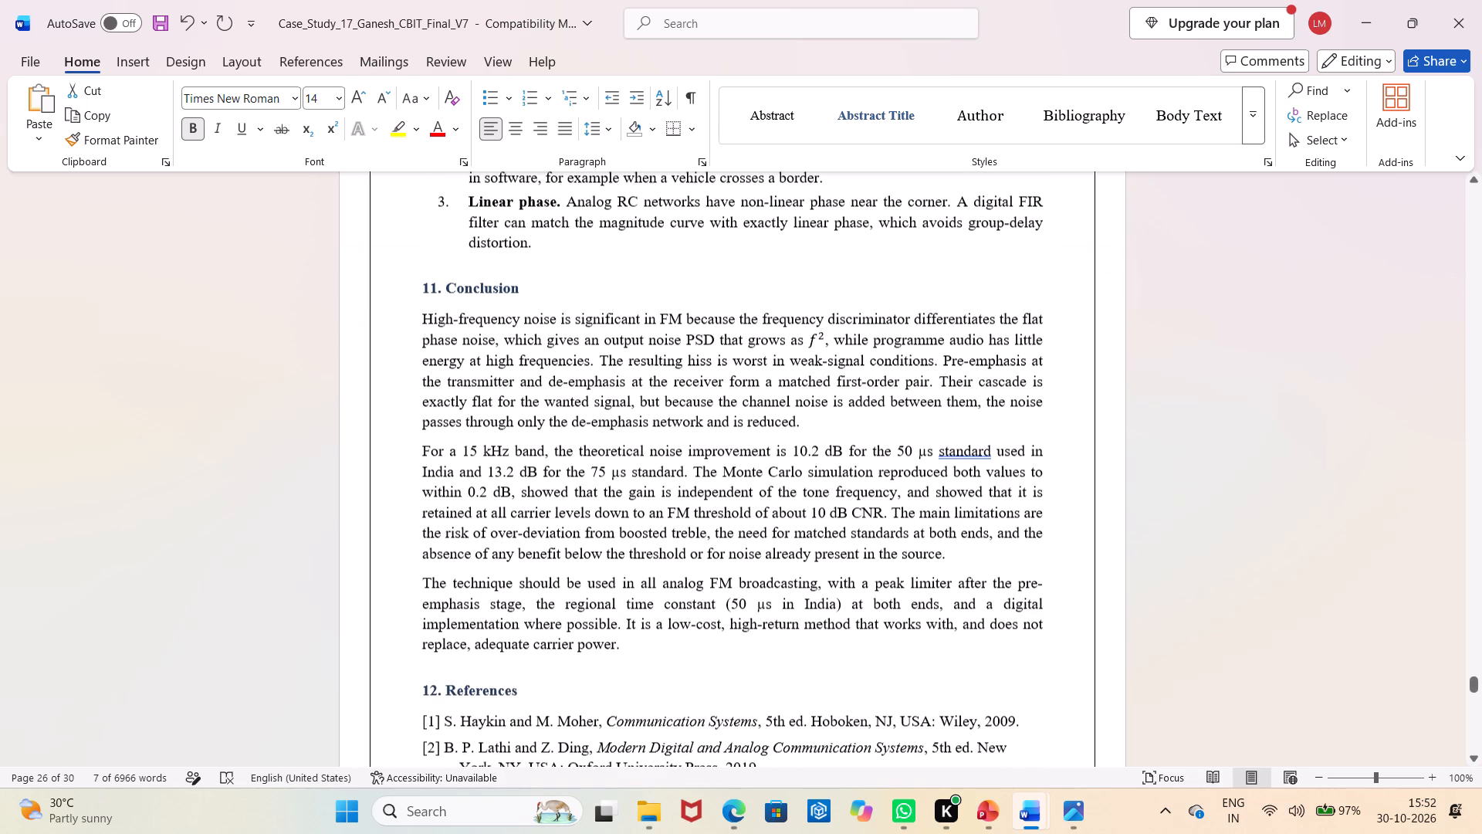
pyautogui.moveTo(540, 275); pyautogui.dragTo(428, 274)
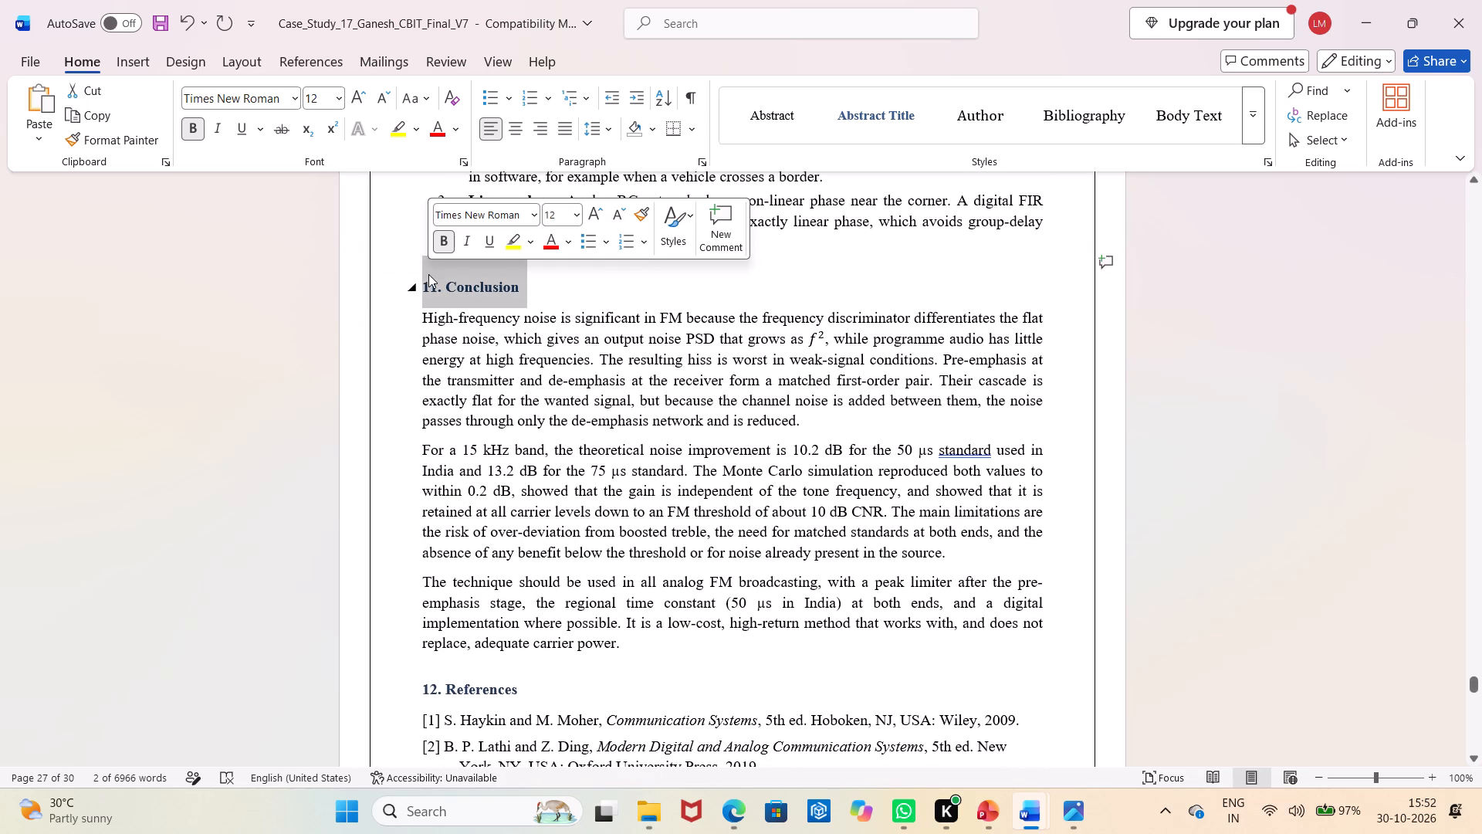
pyautogui.click(553, 220)
pyautogui.write('16')
pyautogui.press('Return')
# Set the font size of the "10. Modern Digital Implementation (SDR and DSP)" section heading to 16 pt.
pyautogui.scroll(4, 599, 286)
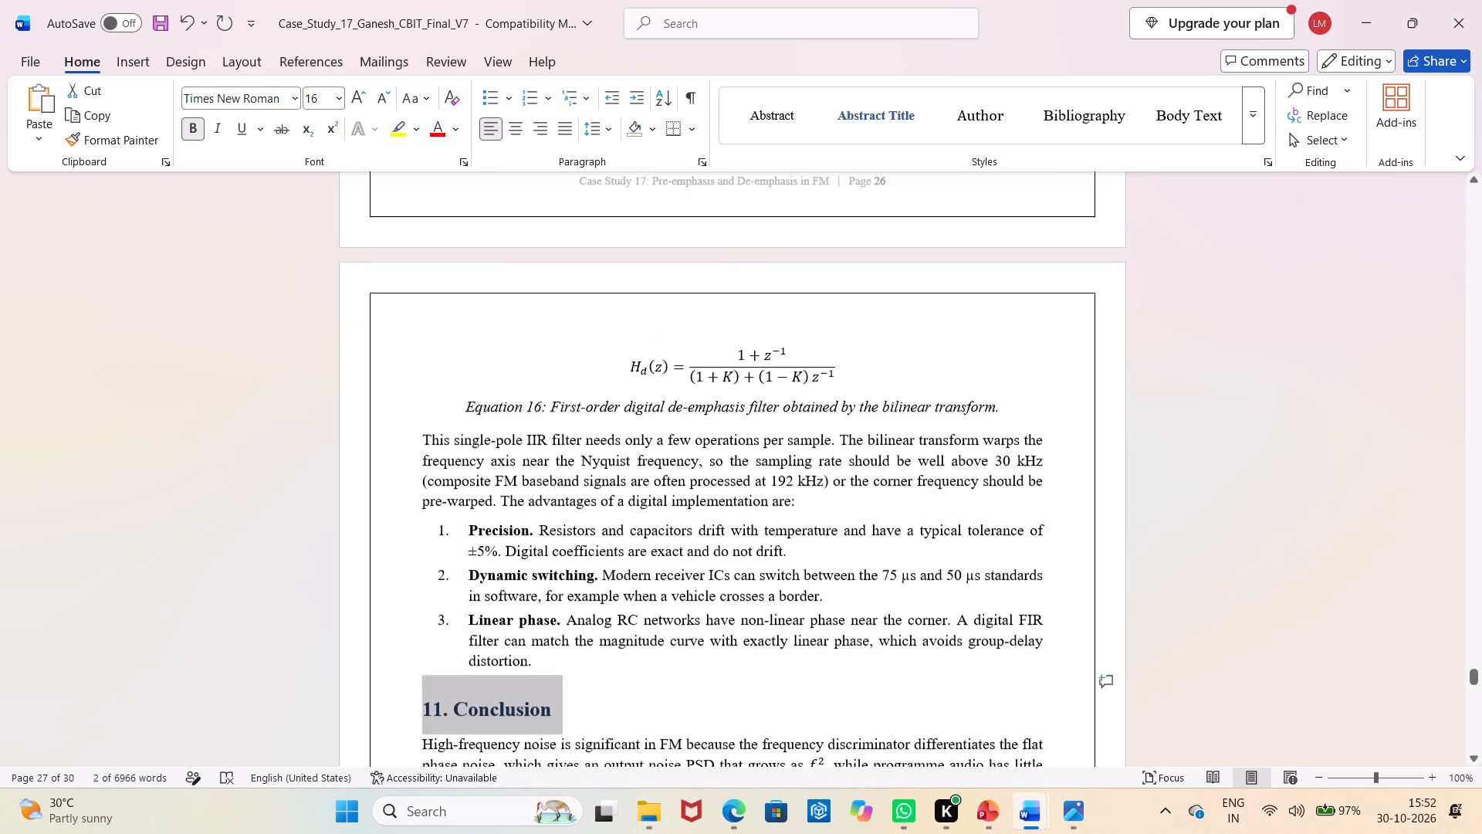
pyautogui.scroll(3, 599, 286)
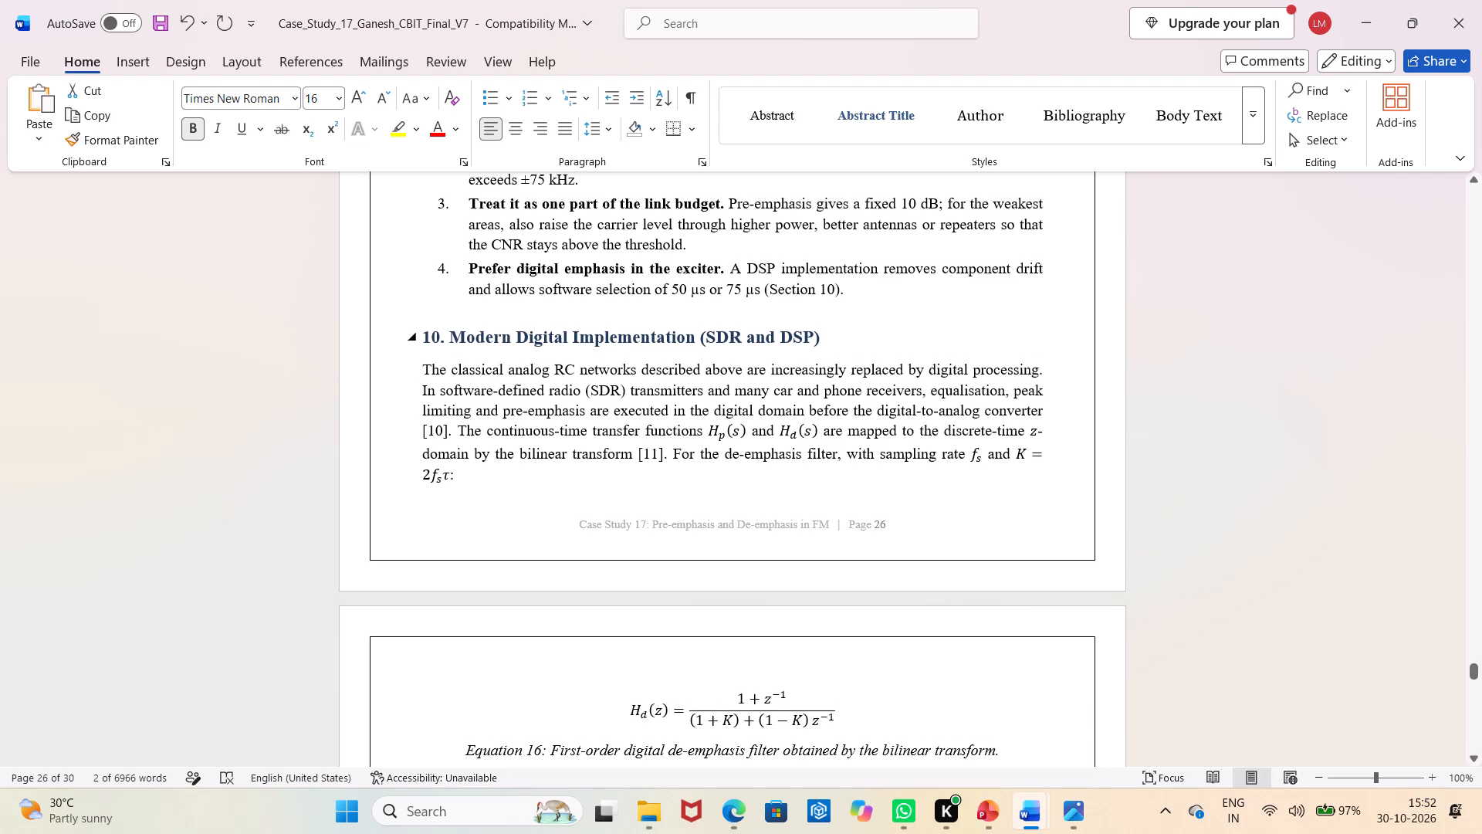
pyautogui.moveTo(825, 334); pyautogui.dragTo(423, 337)
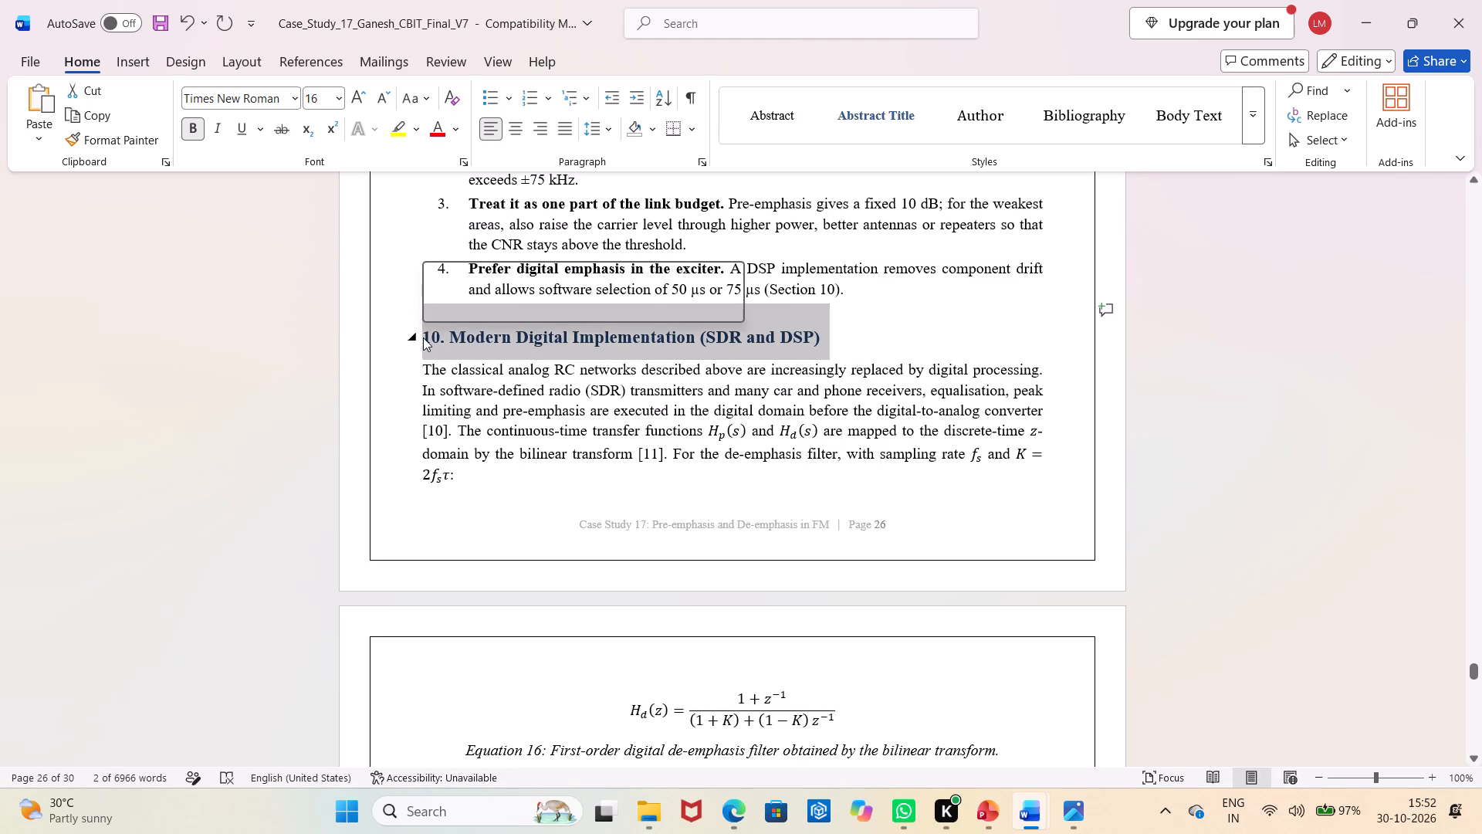
pyautogui.click(545, 278)
pyautogui.write('16')
pyautogui.press('Return')
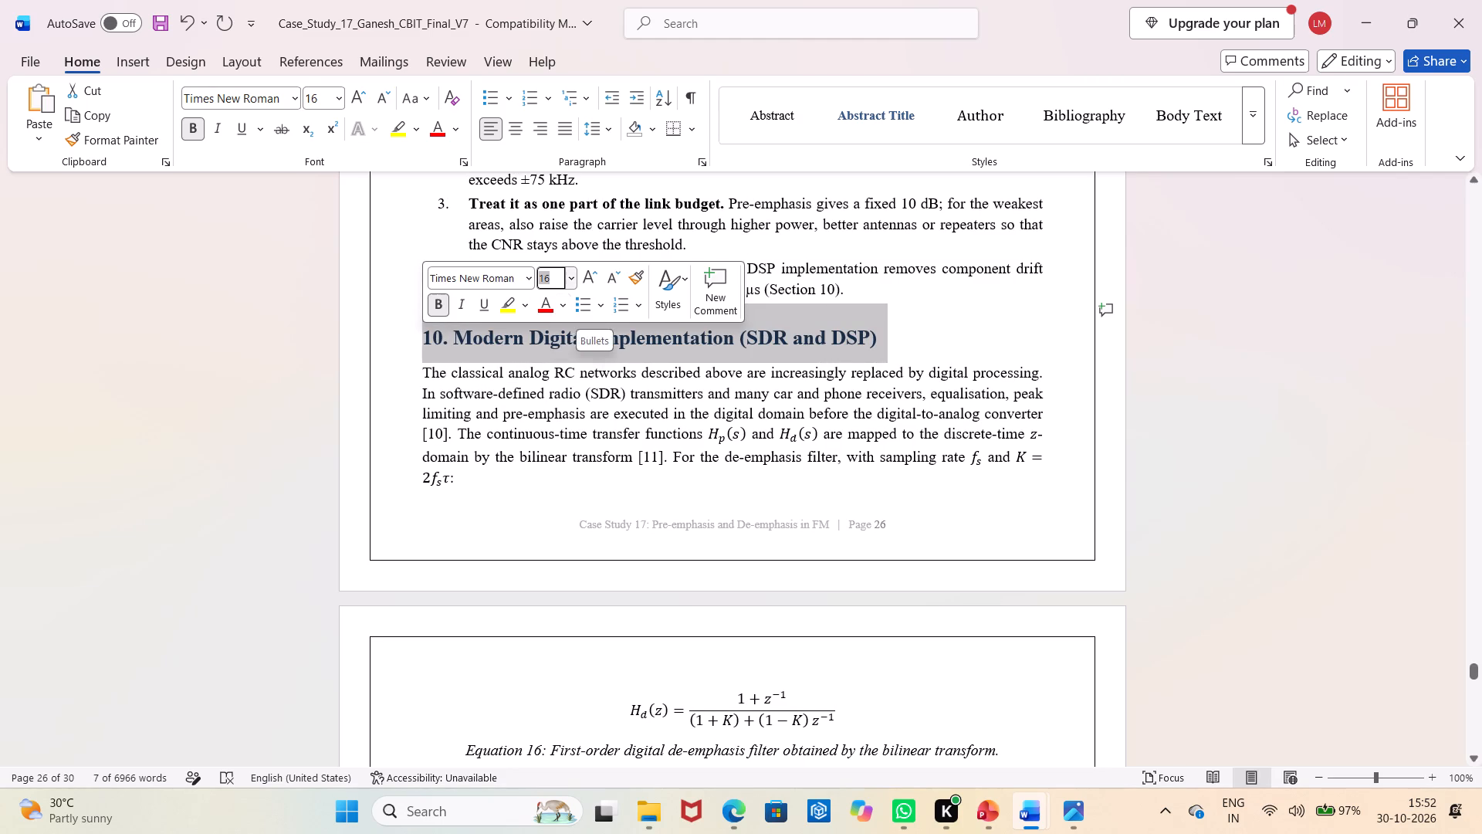
# Set the font size of the "12. References" section heading to 16 pt.
pyautogui.scroll(-6, 693, 436)
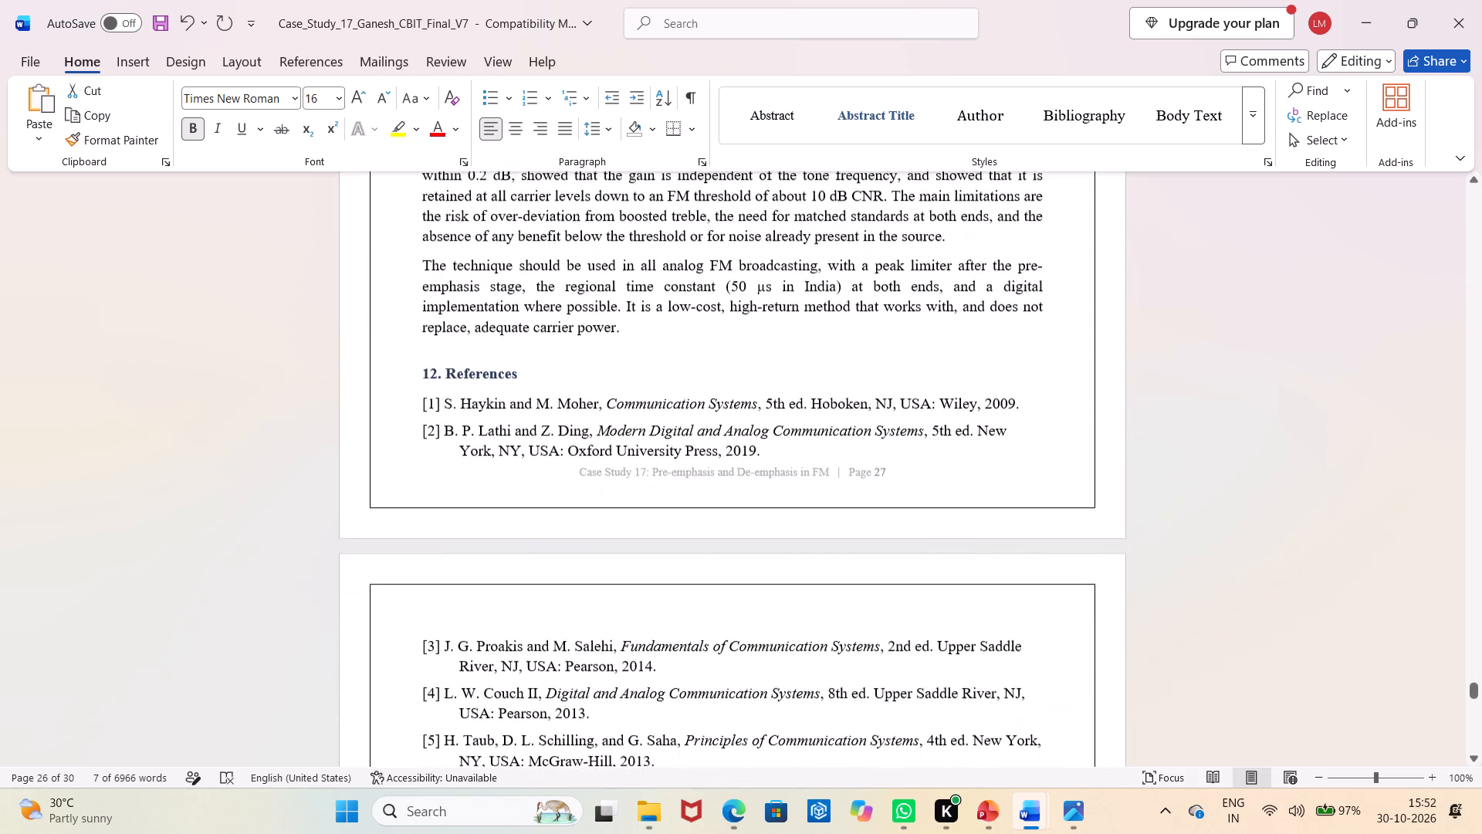
pyautogui.moveTo(534, 359); pyautogui.dragTo(418, 361)
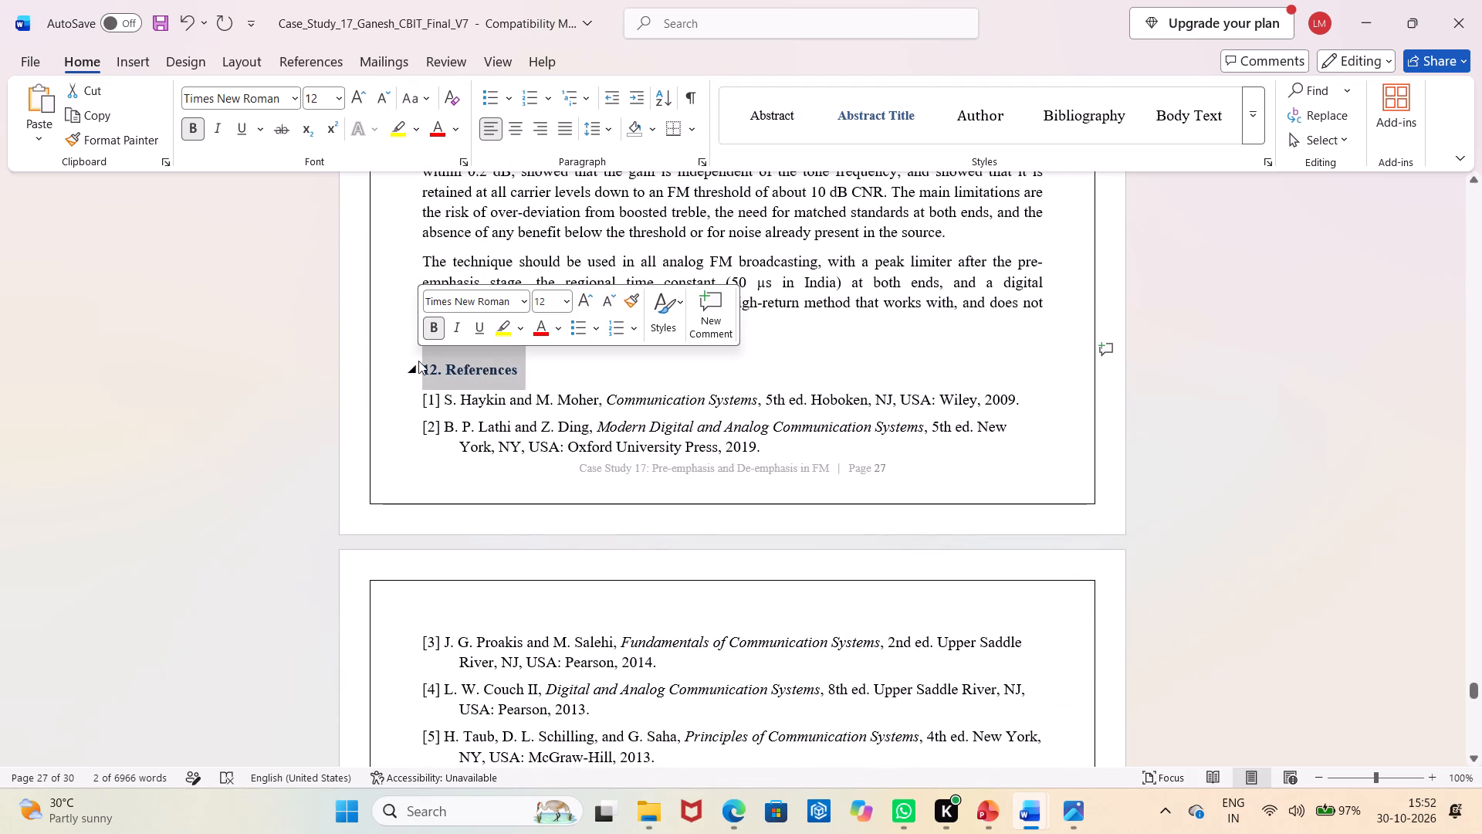
pyautogui.click(552, 300)
pyautogui.press('1')
pyautogui.press('6')
pyautogui.press('Return')
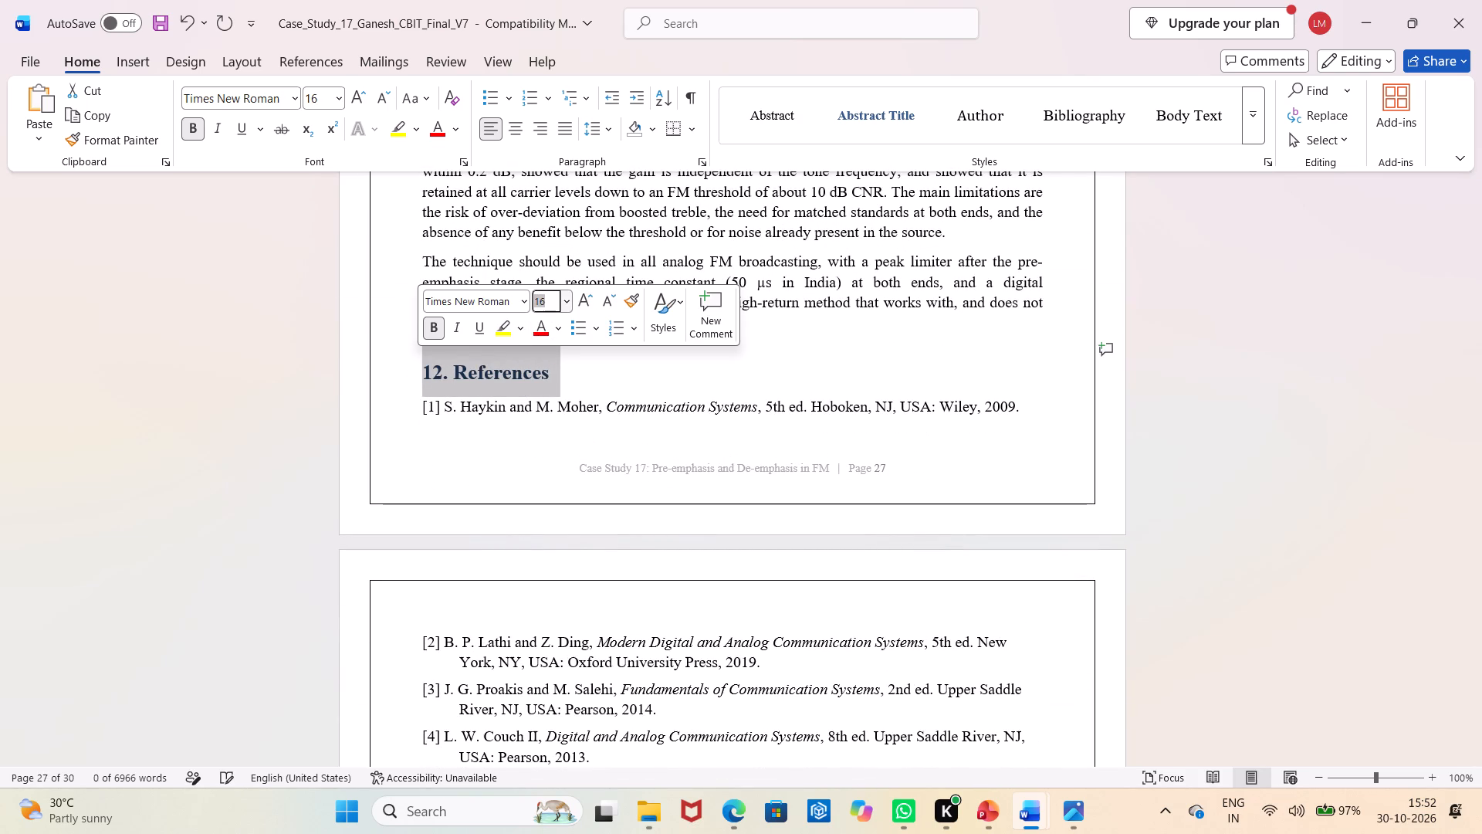
# Look through the reference list and the Appendix A Python listing up to the end of the report.
pyautogui.scroll(-5, 621, 440)
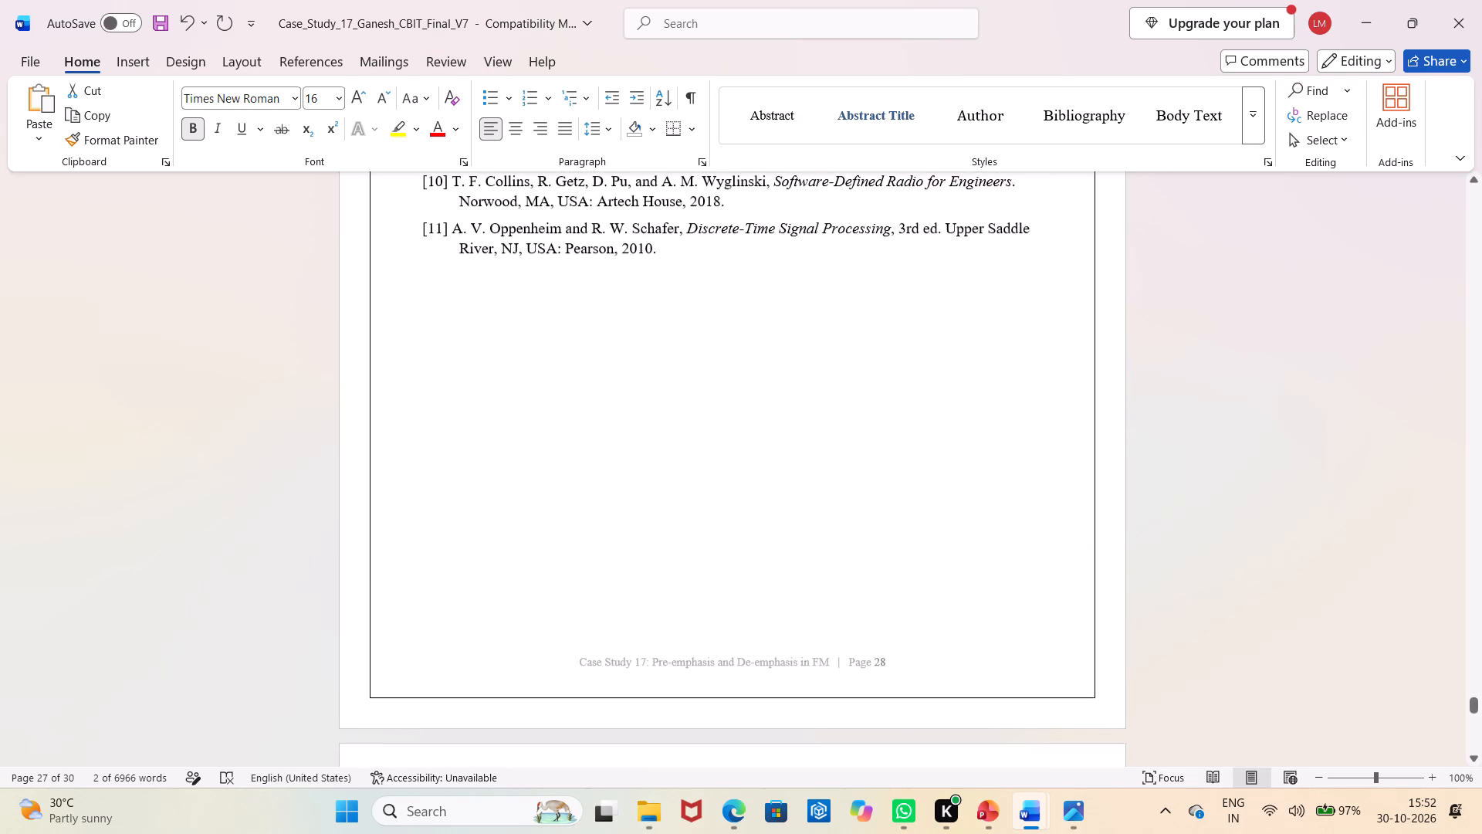
pyautogui.scroll(-4, 621, 440)
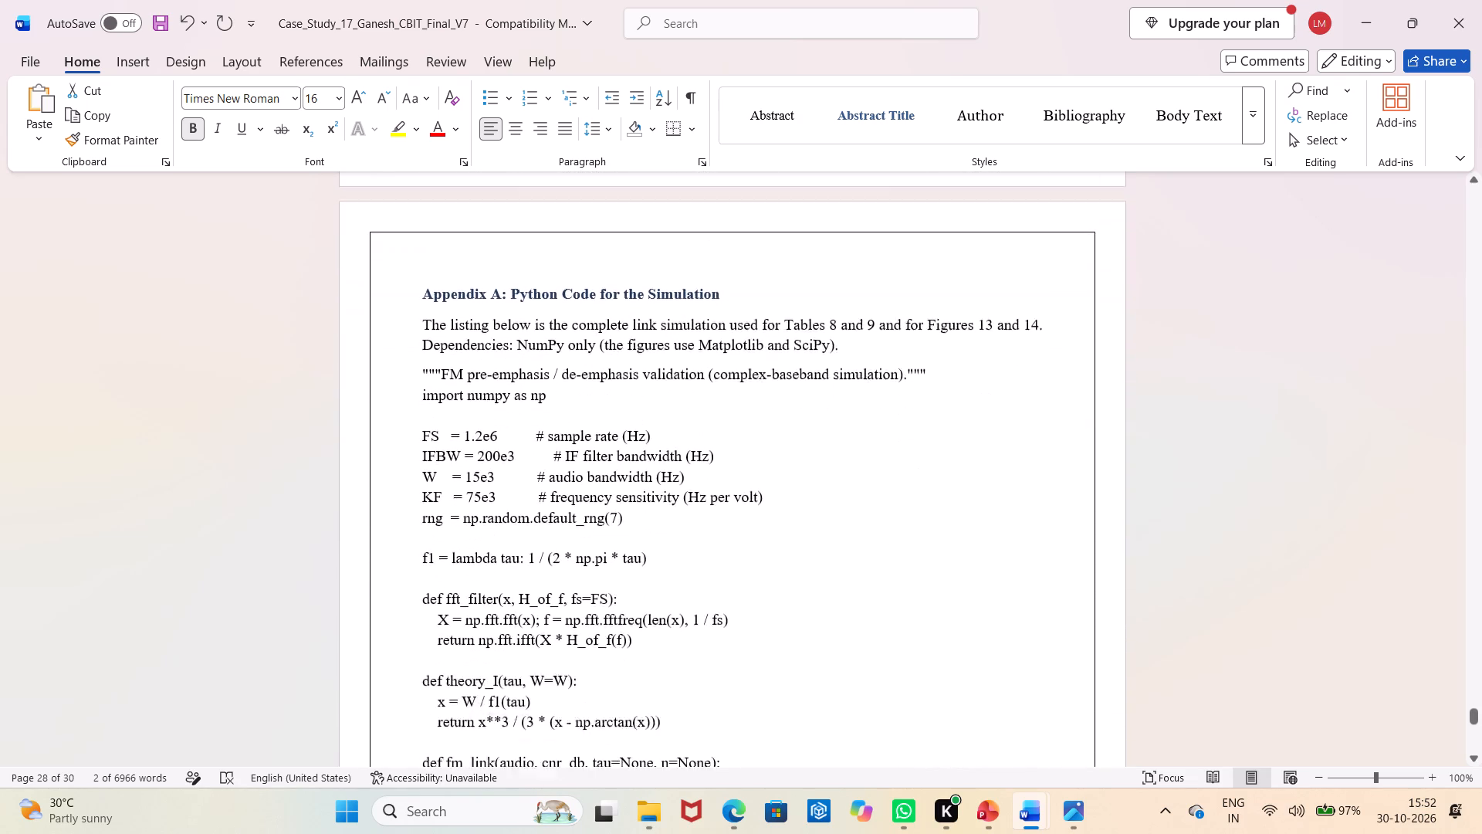
pyautogui.scroll(-5, 621, 440)
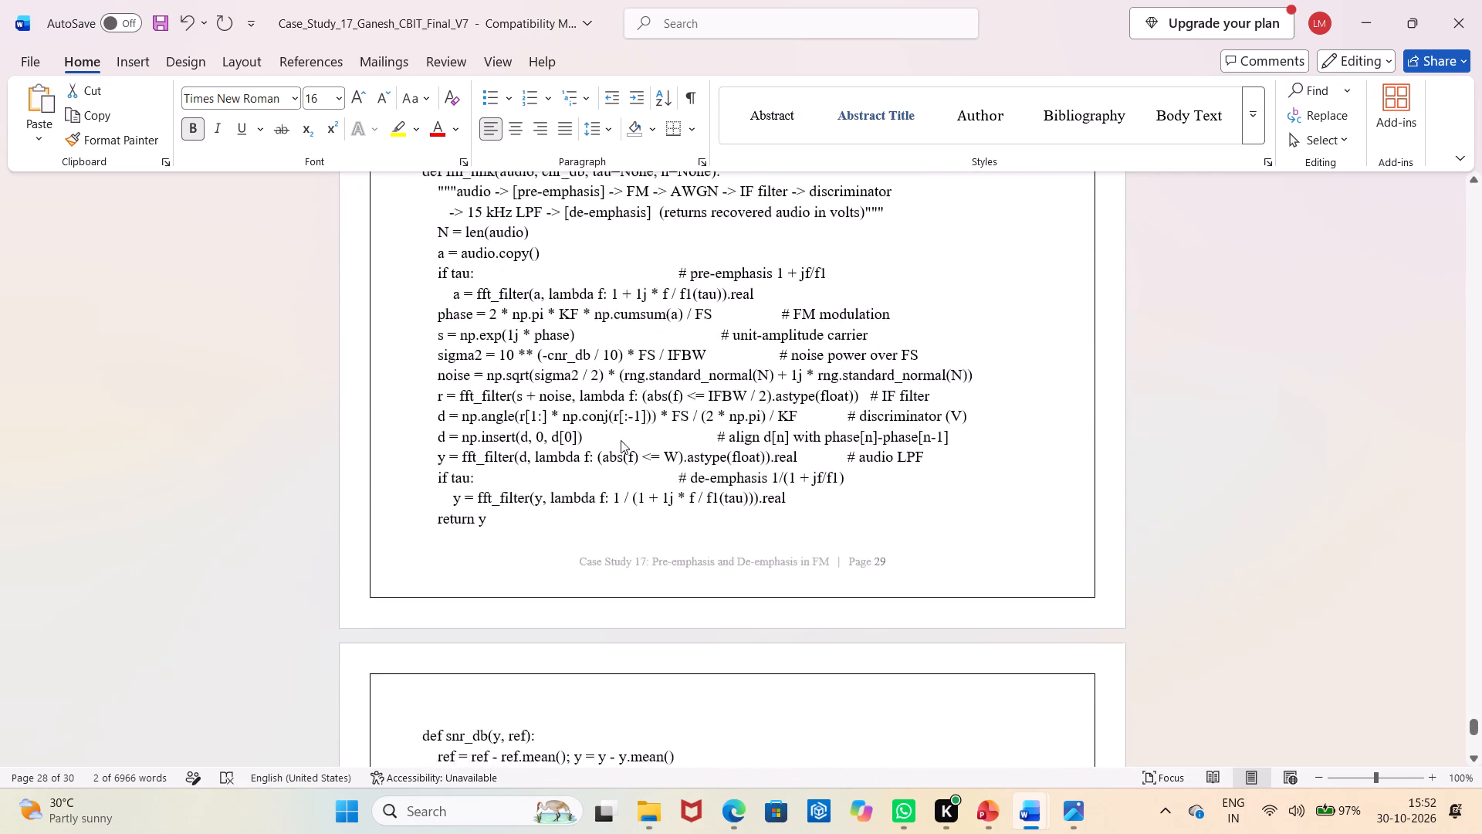
pyautogui.scroll(-5, 621, 440)
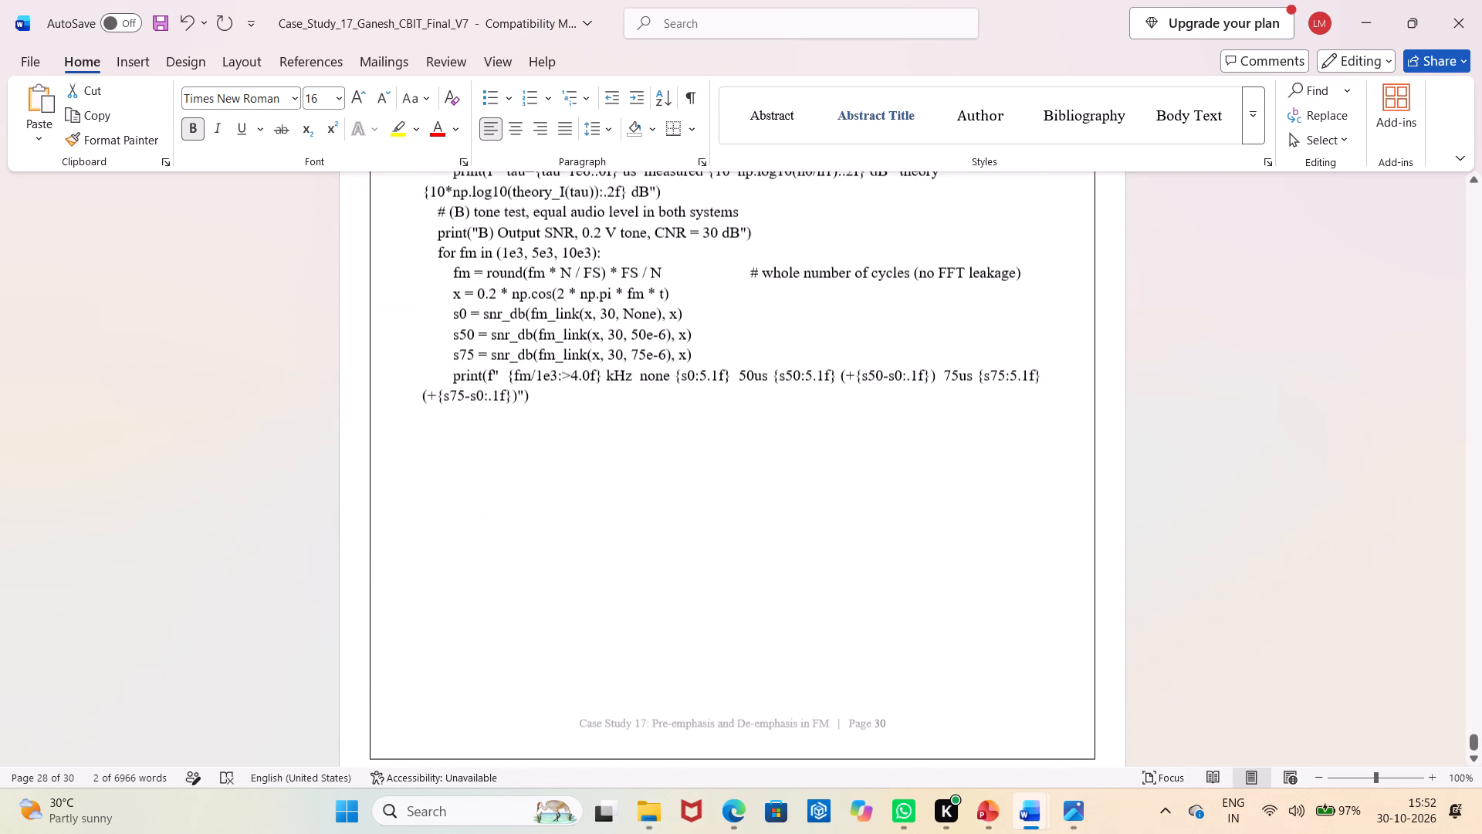
pyautogui.scroll(-3, 621, 440)
pyautogui.scroll(8, 621, 440)
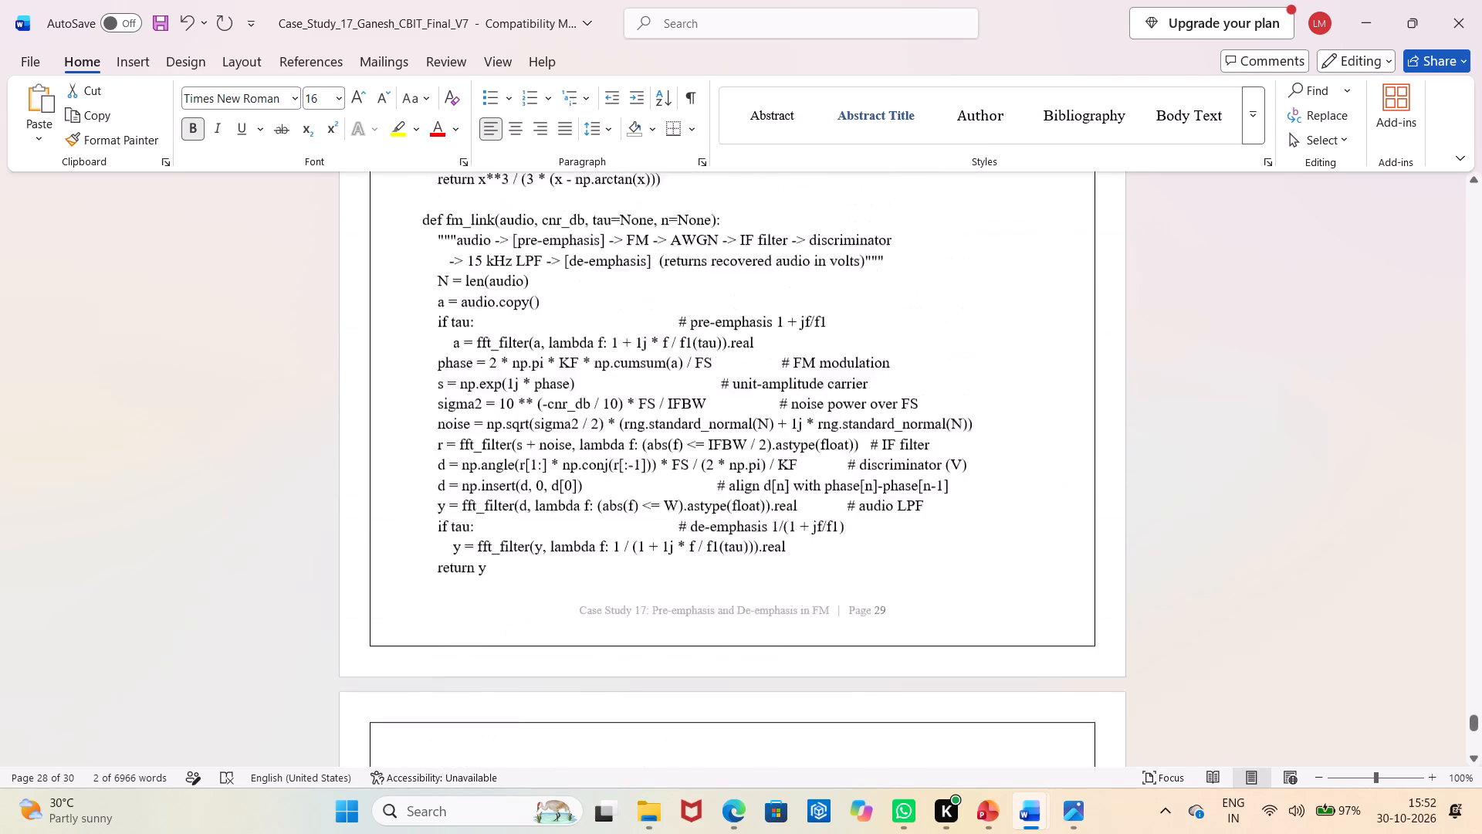
pyautogui.scroll(4, 621, 440)
pyautogui.scroll(-1, 621, 440)
pyautogui.scroll(1, 621, 440)
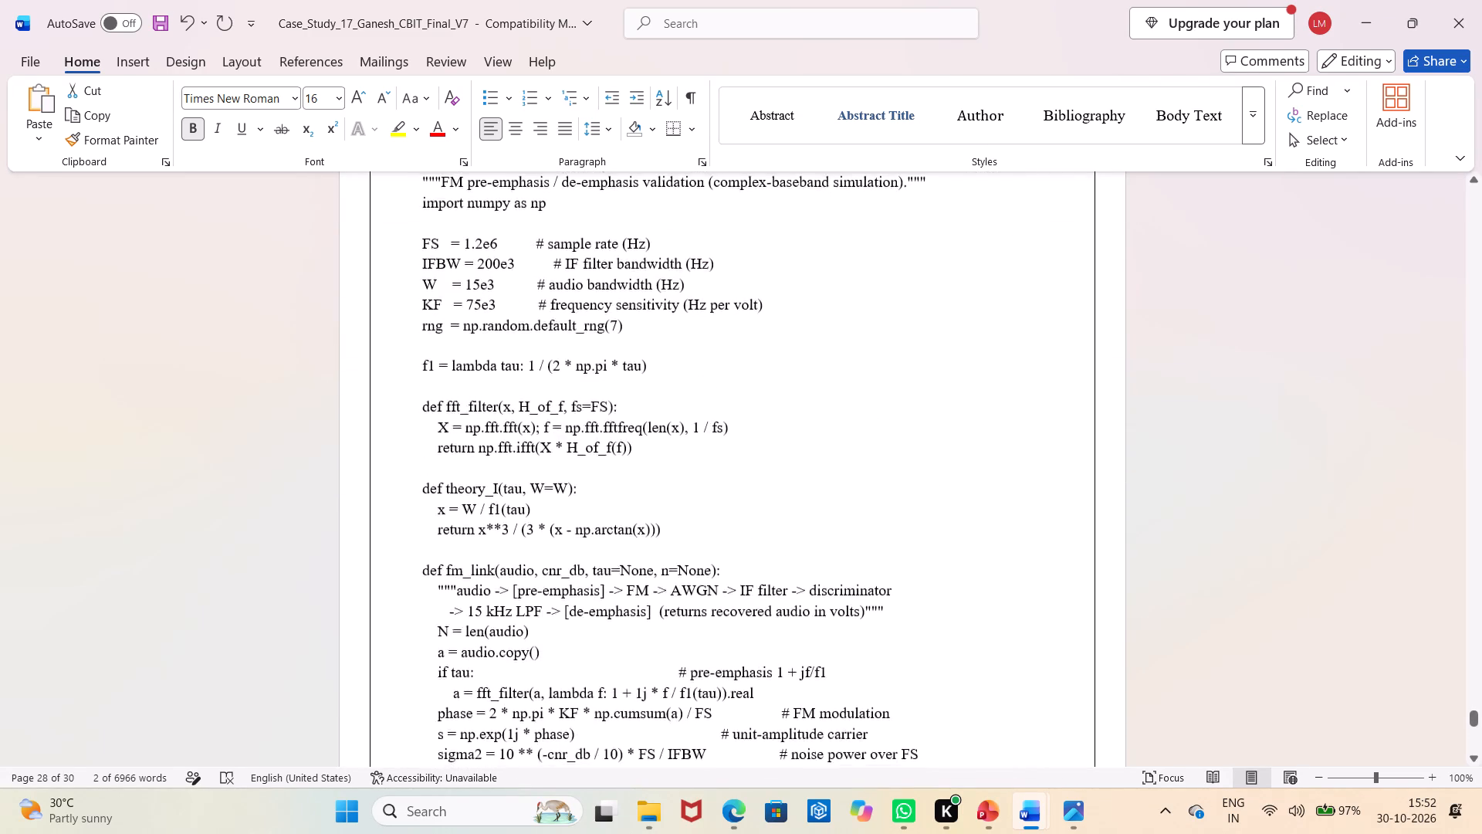
pyautogui.scroll(1, 621, 440)
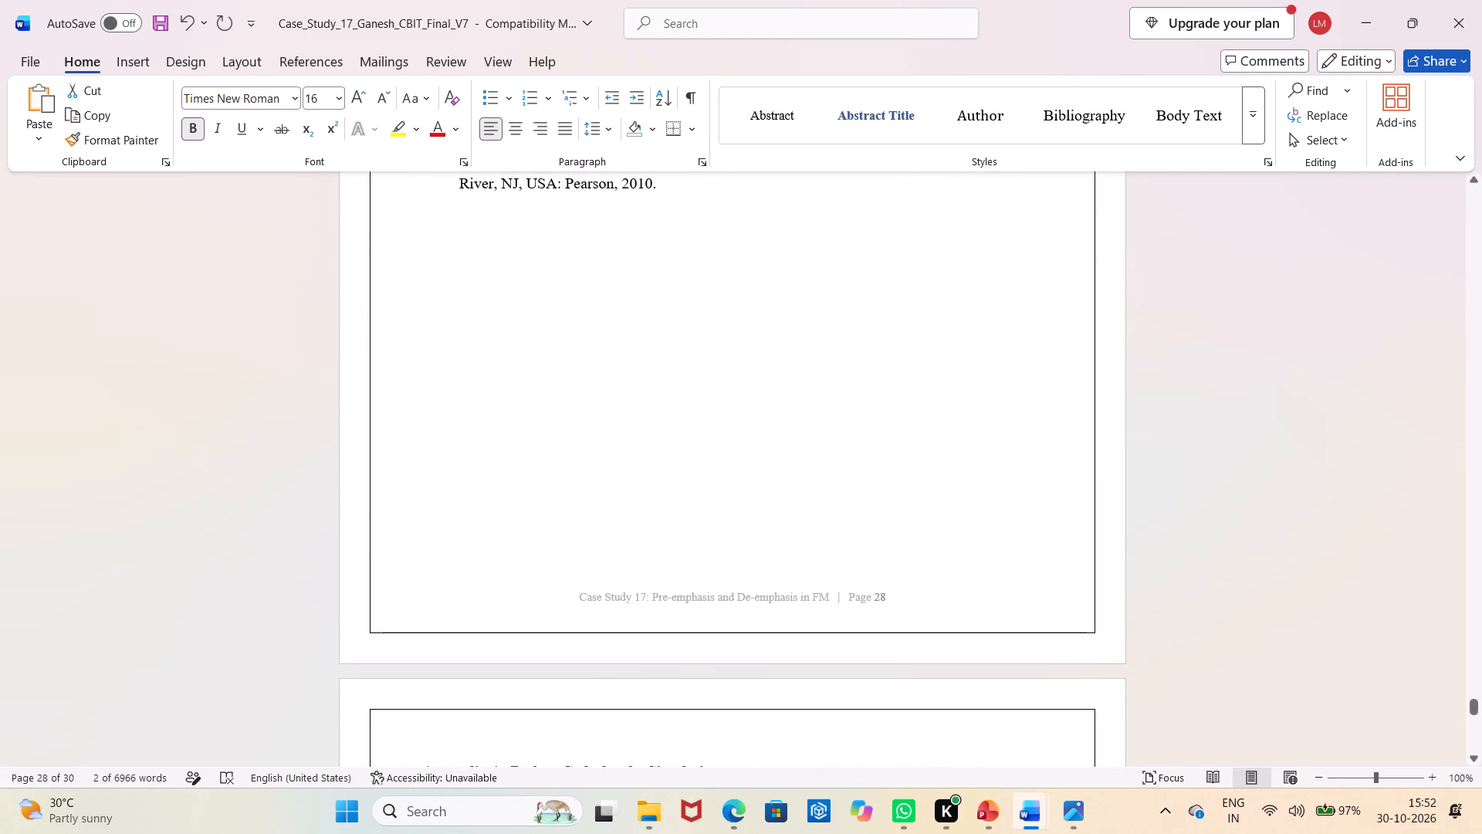
pyautogui.scroll(4, 687, 500)
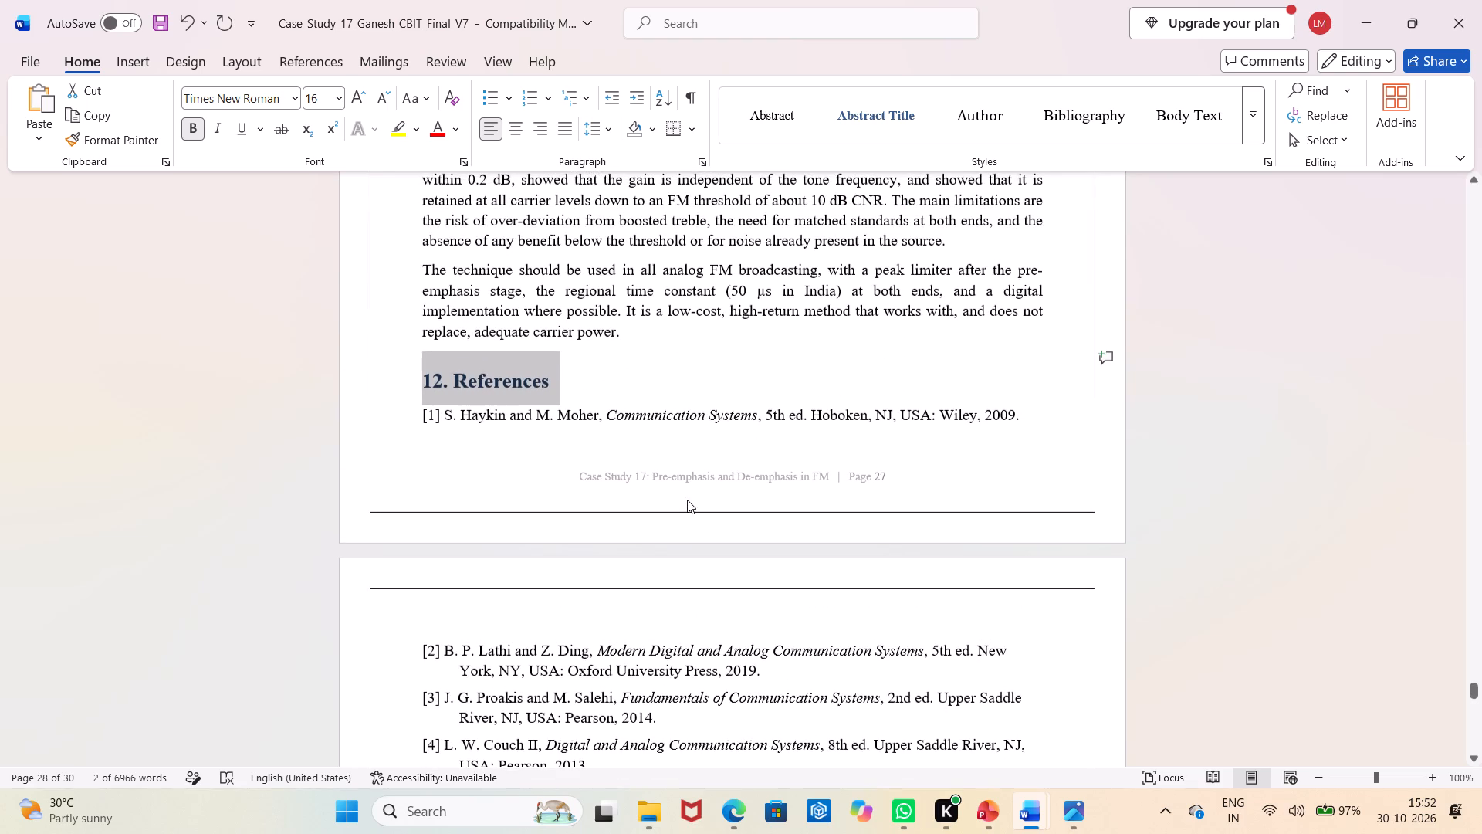
# Set the line spacing of the entire document to 1.5.
pyautogui.click(462, 451)
pyautogui.hotkey('ctrl', 'a')
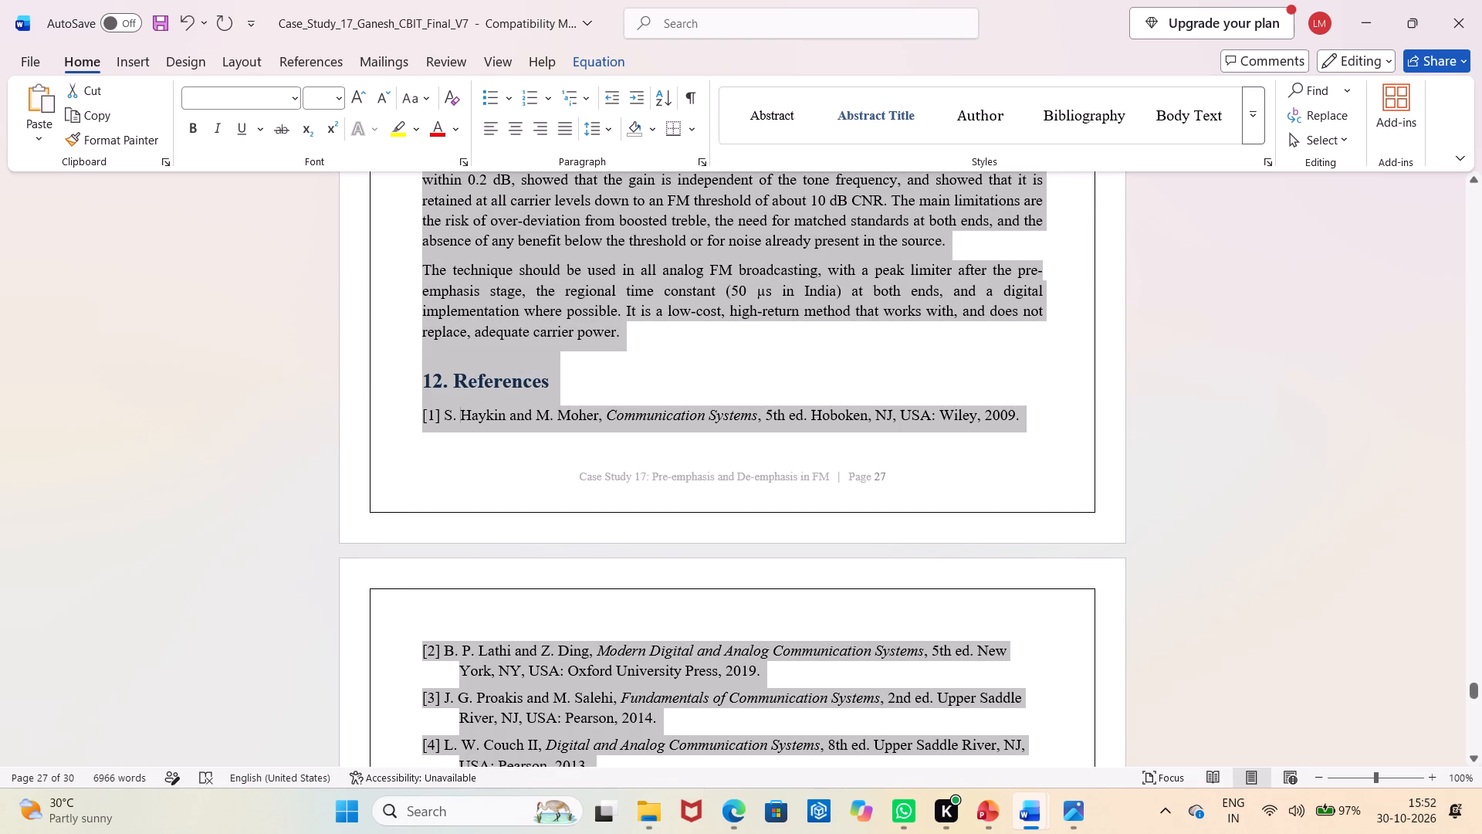
pyautogui.click(592, 119)
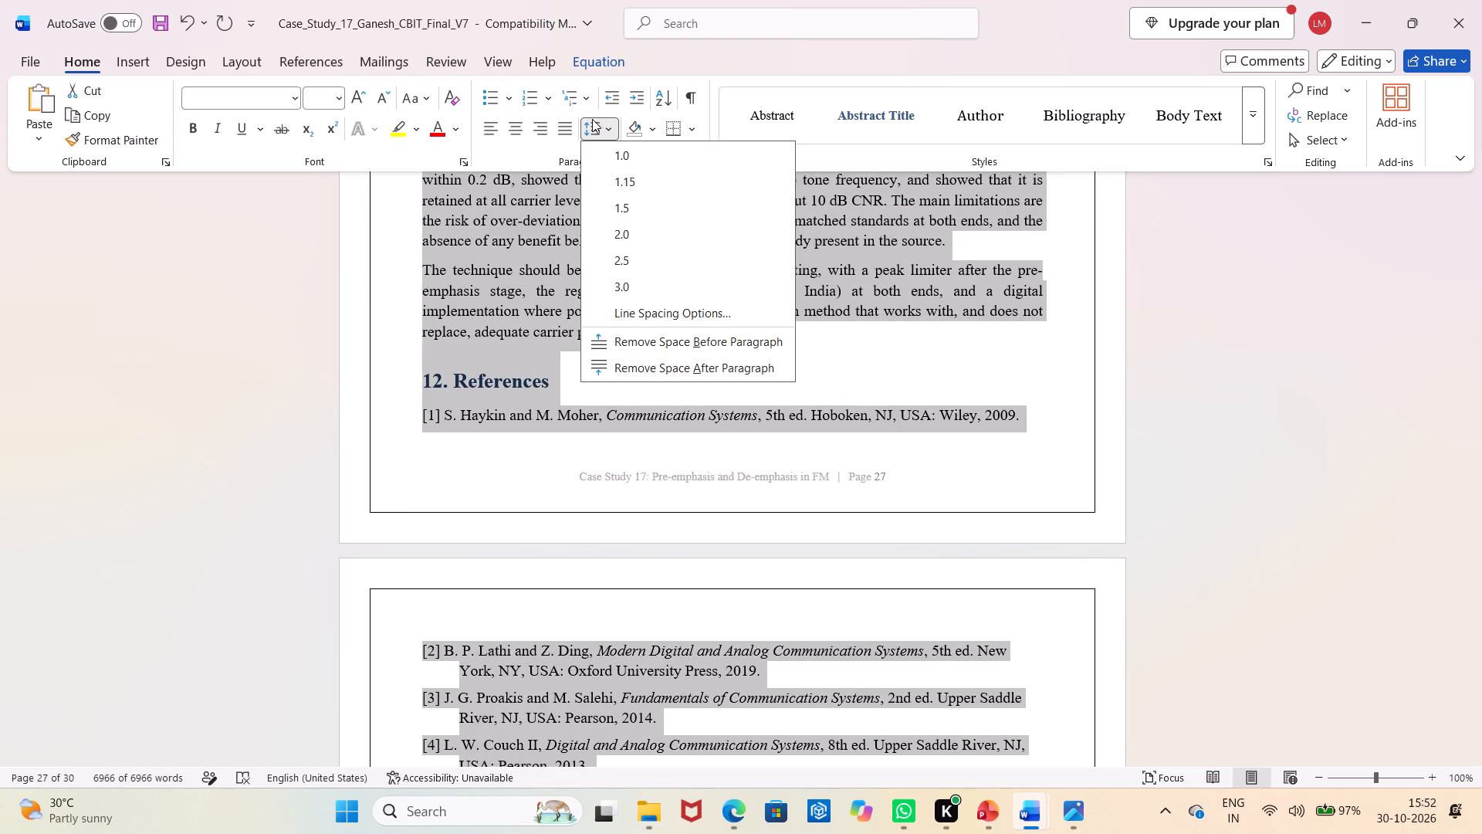
pyautogui.click(635, 199)
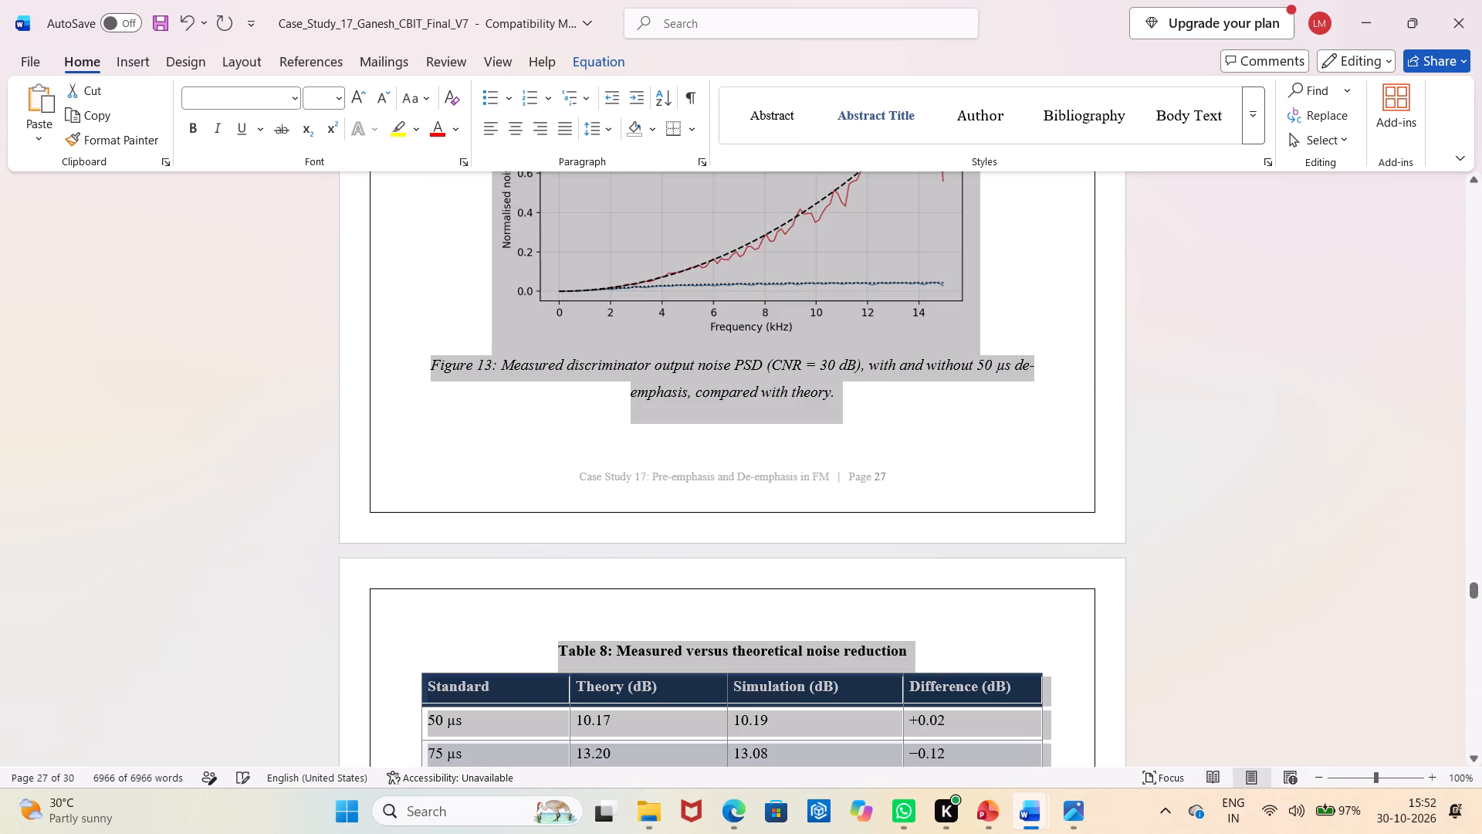
# Review the layout of the report's closing pages, from section 9 through the references and appendix, with the new line spacing.
pyautogui.scroll(-9, 767, 585)
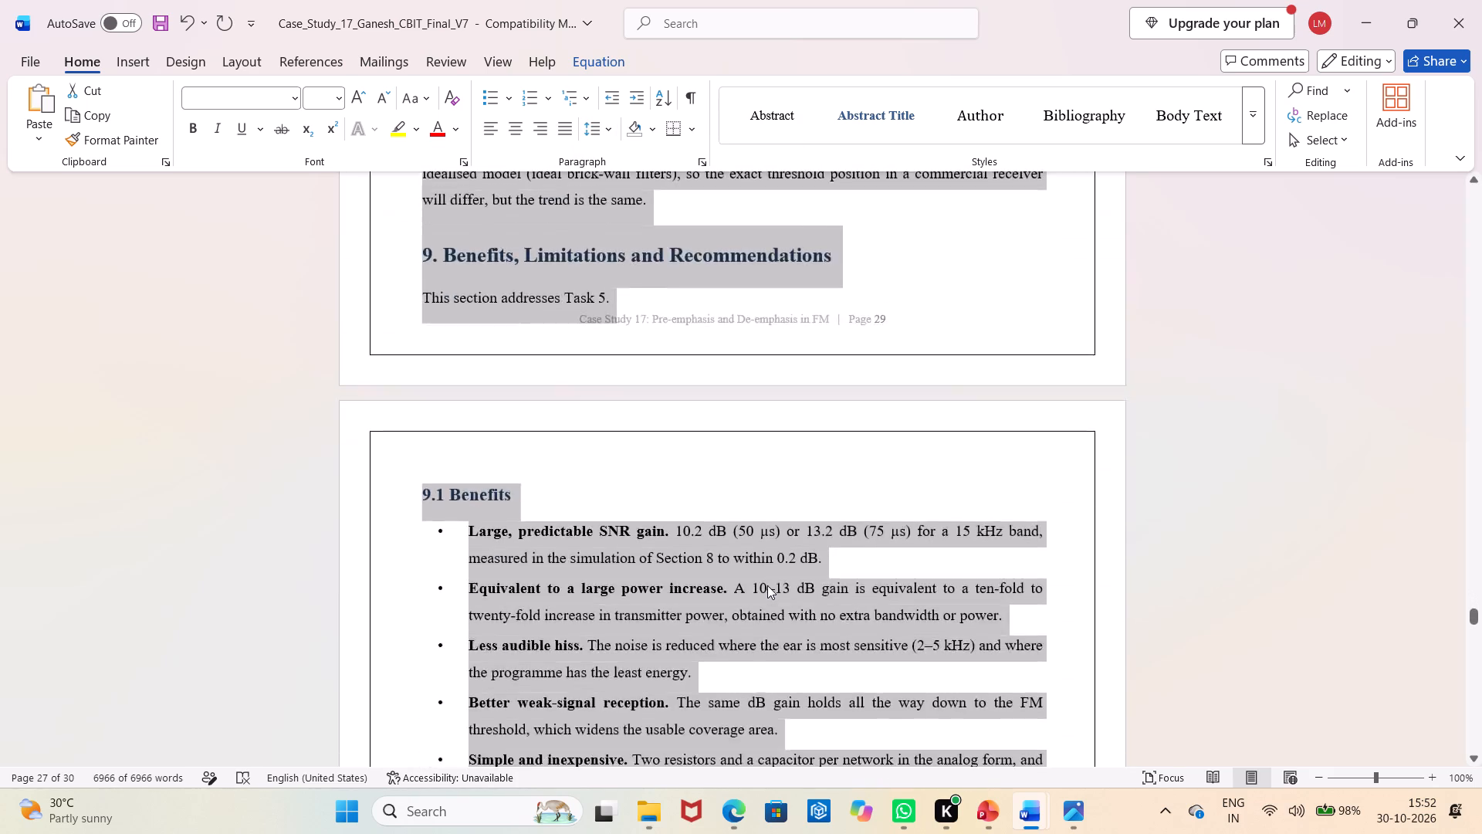
pyautogui.scroll(-18, 767, 585)
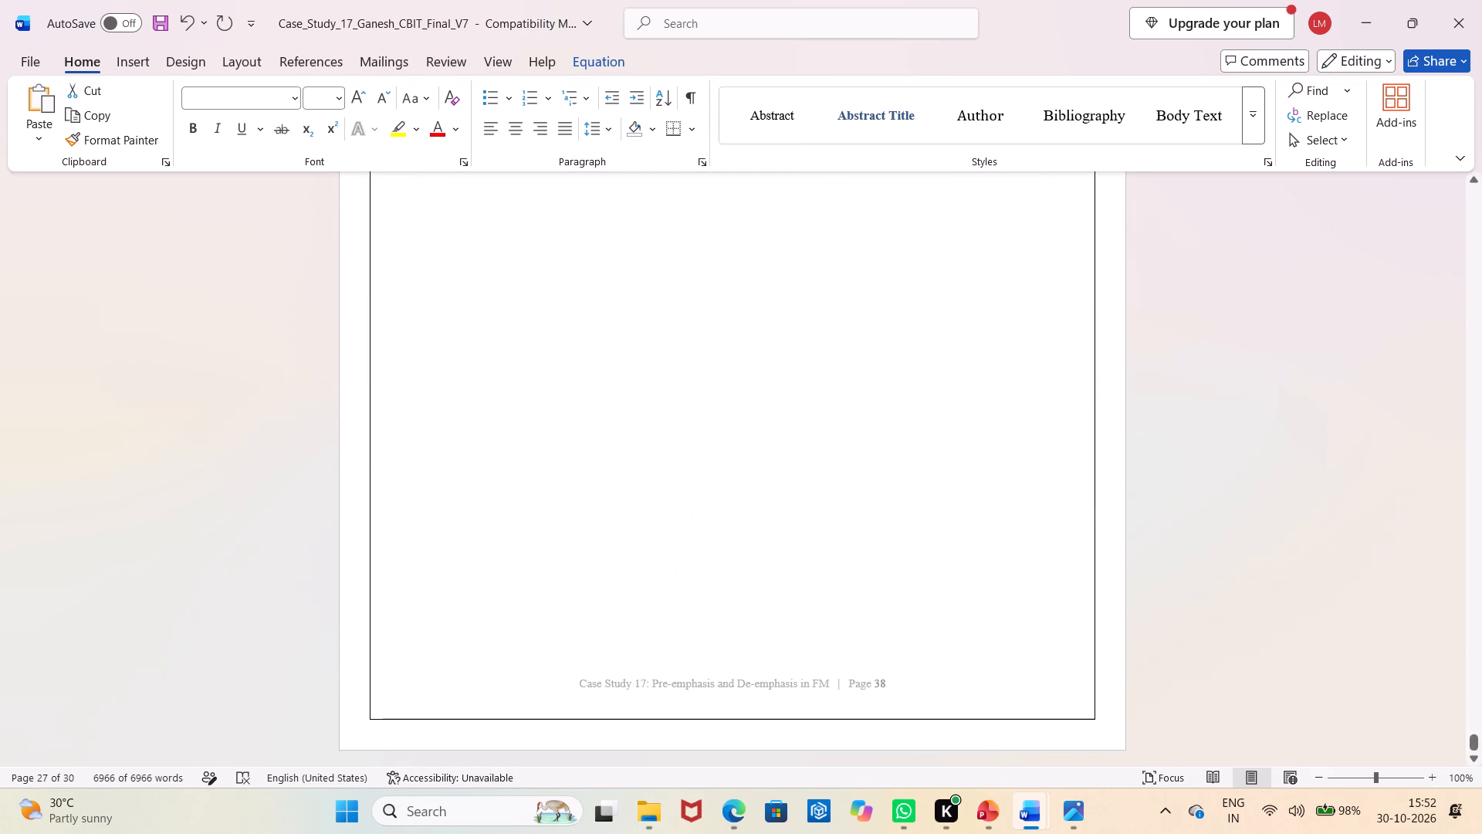
pyautogui.scroll(8, 767, 585)
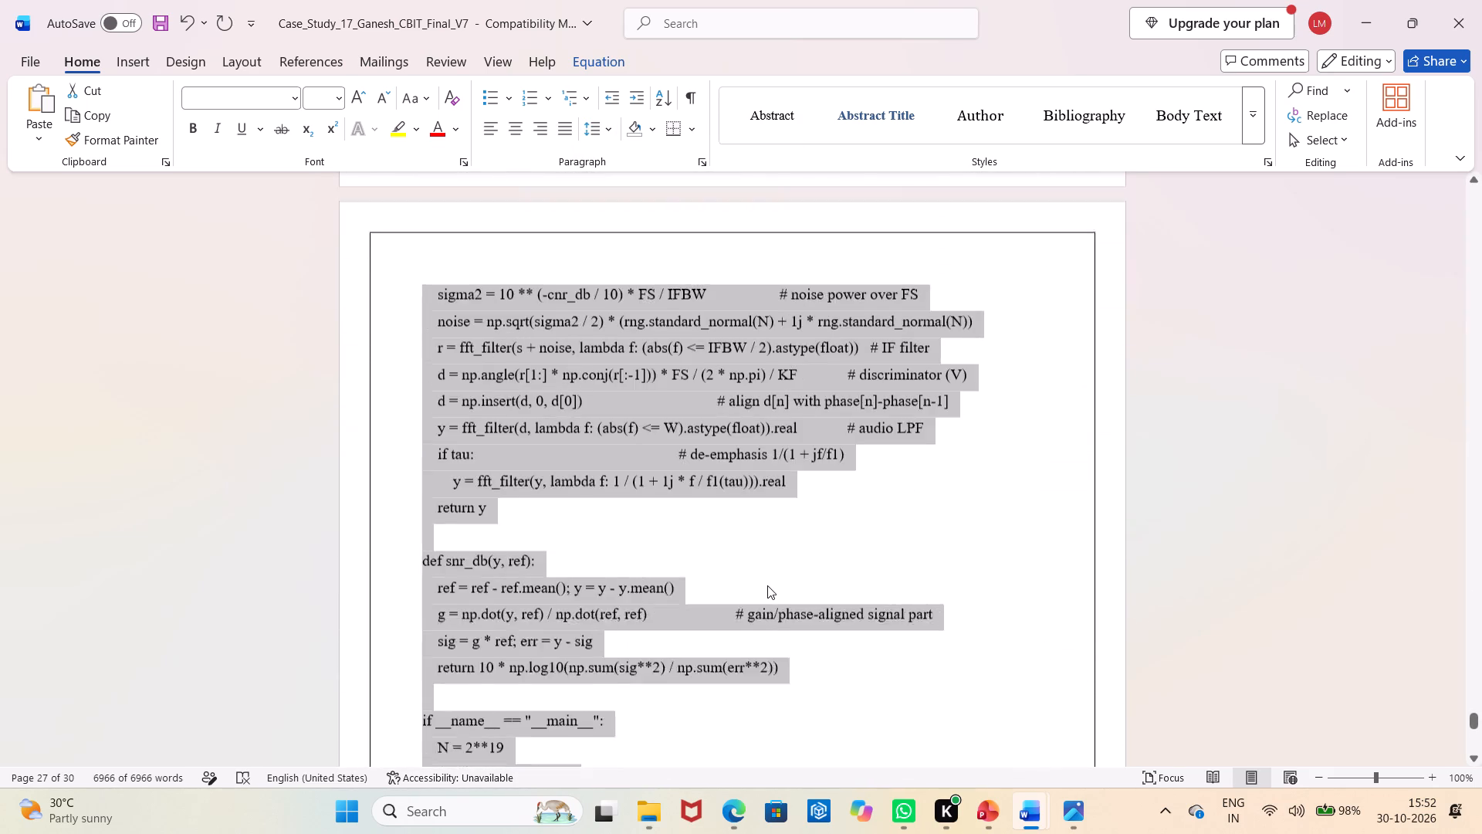
pyautogui.scroll(4, 767, 585)
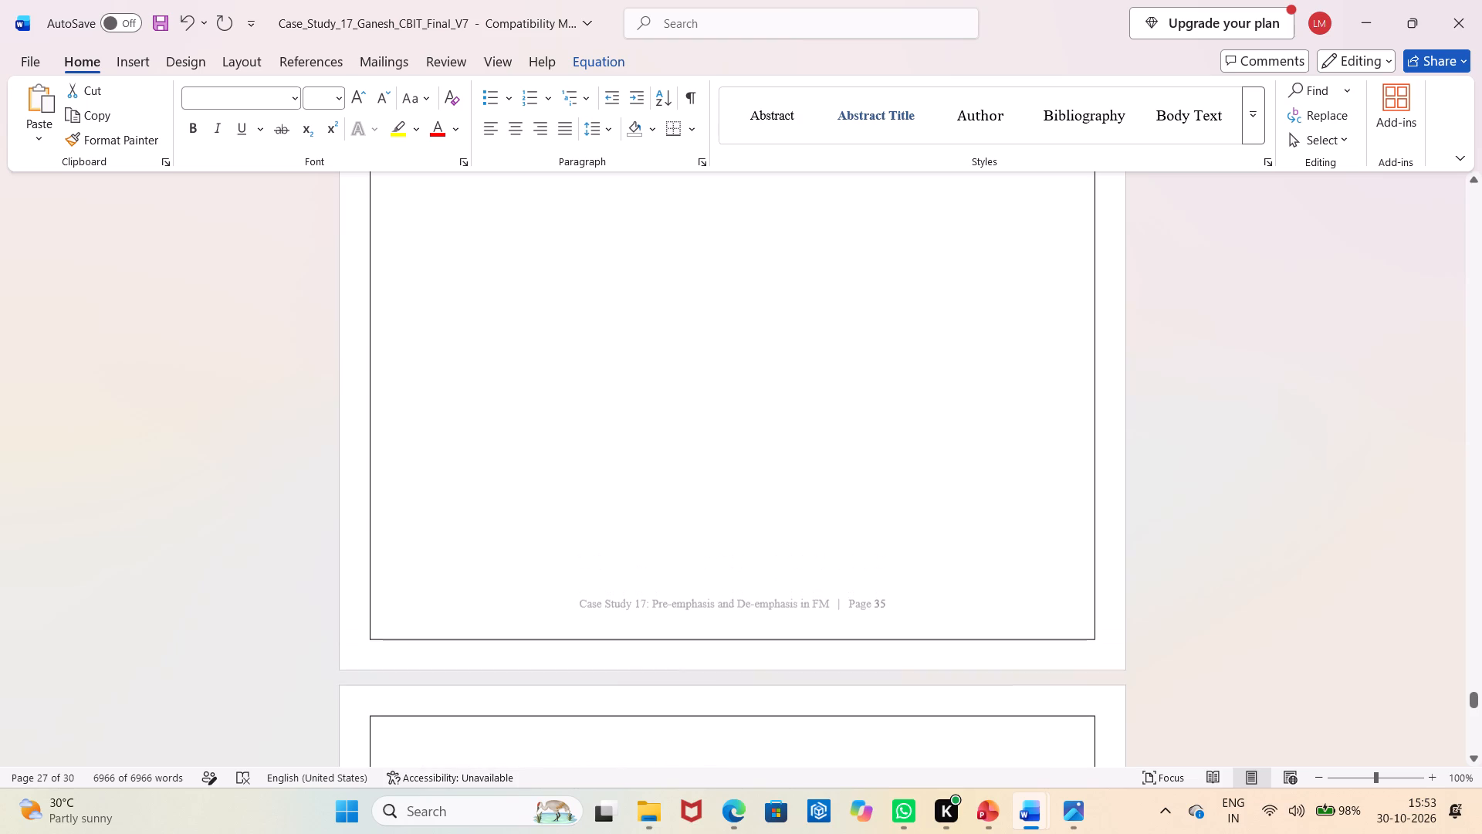
pyautogui.scroll(3, 767, 585)
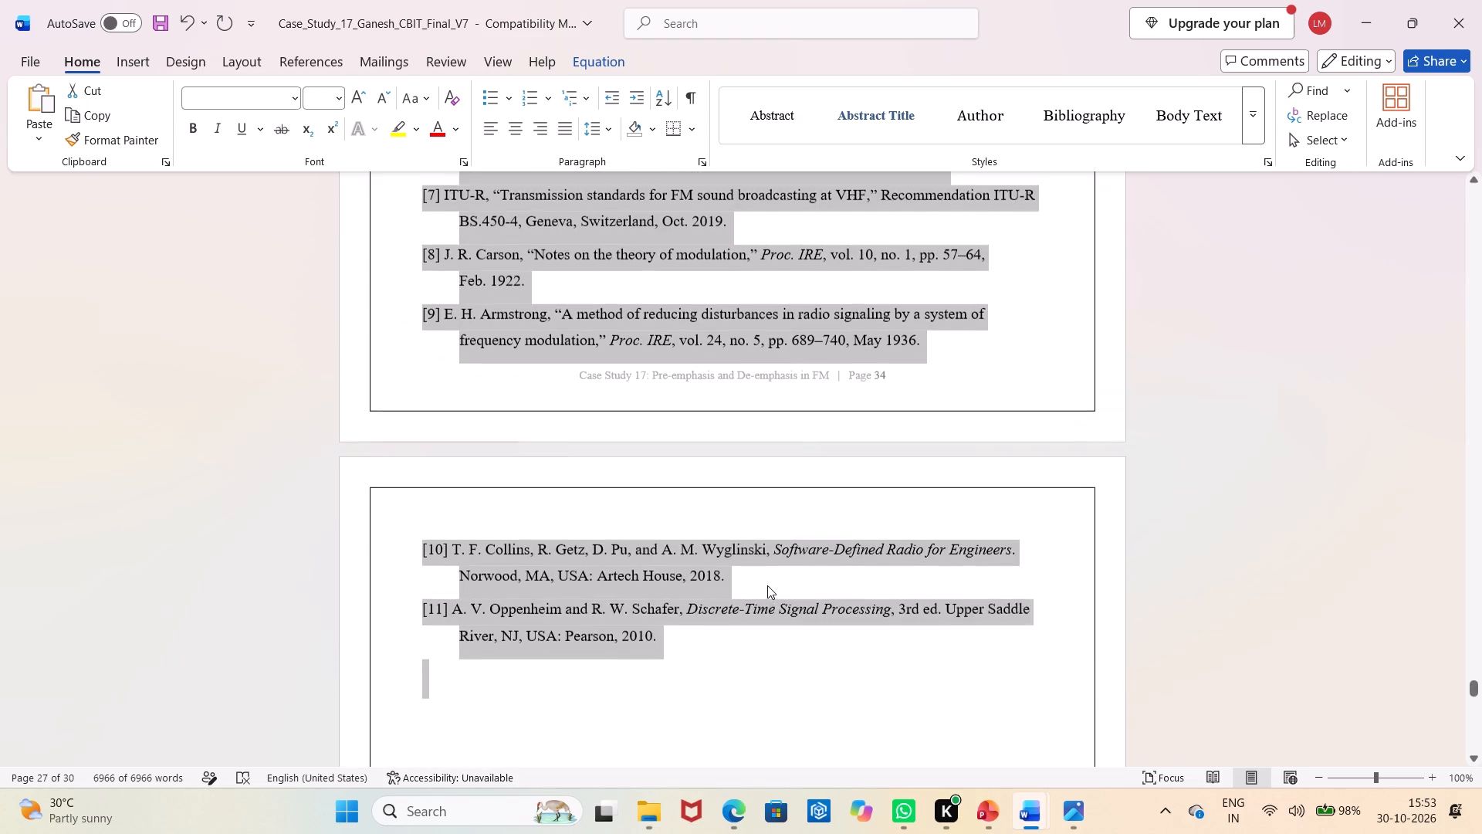
# Set the line spacing of the entire document to 1.15.
pyautogui.scroll(-1, 767, 585)
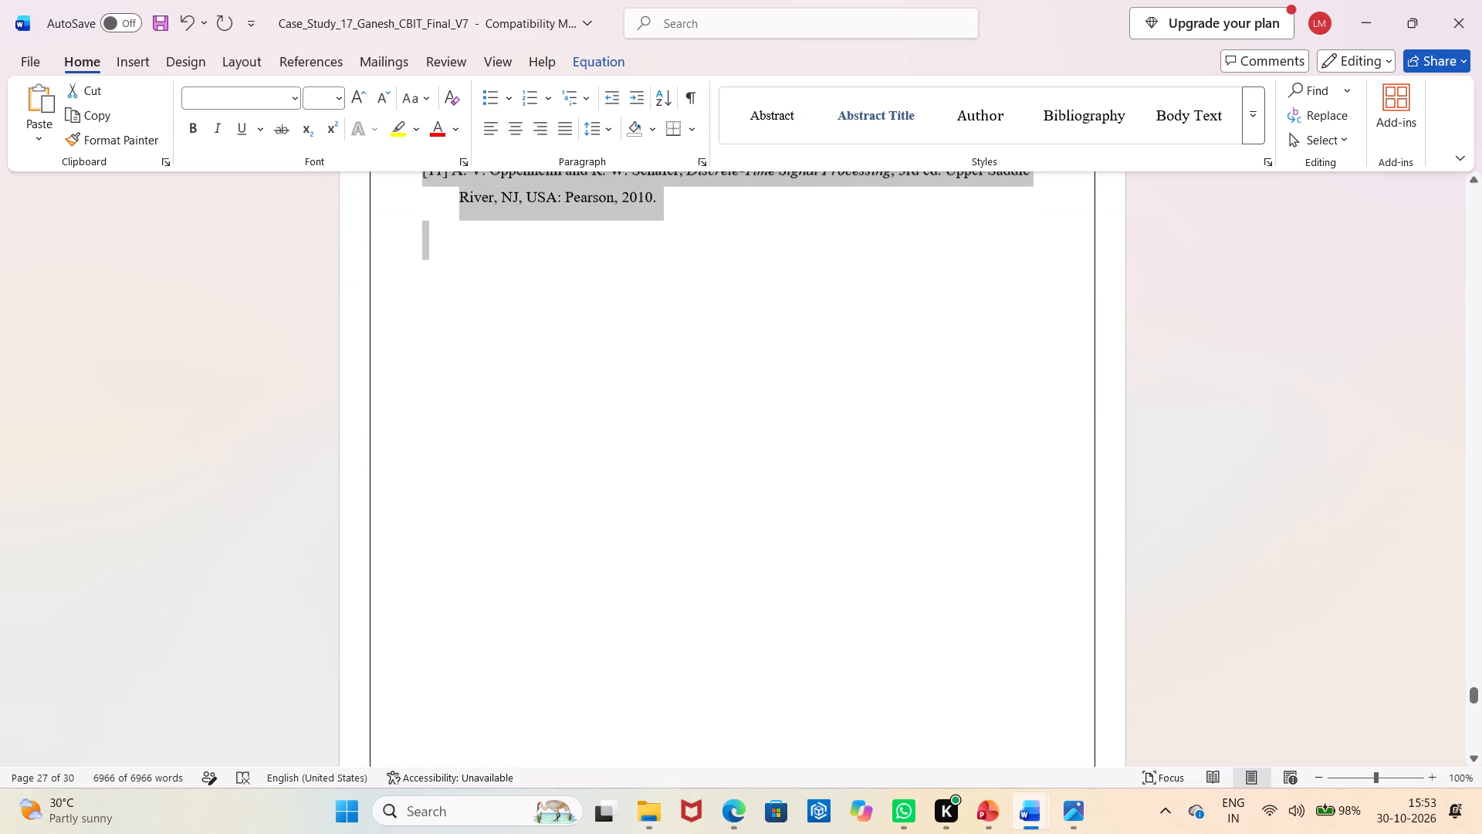
pyautogui.scroll(-3, 767, 585)
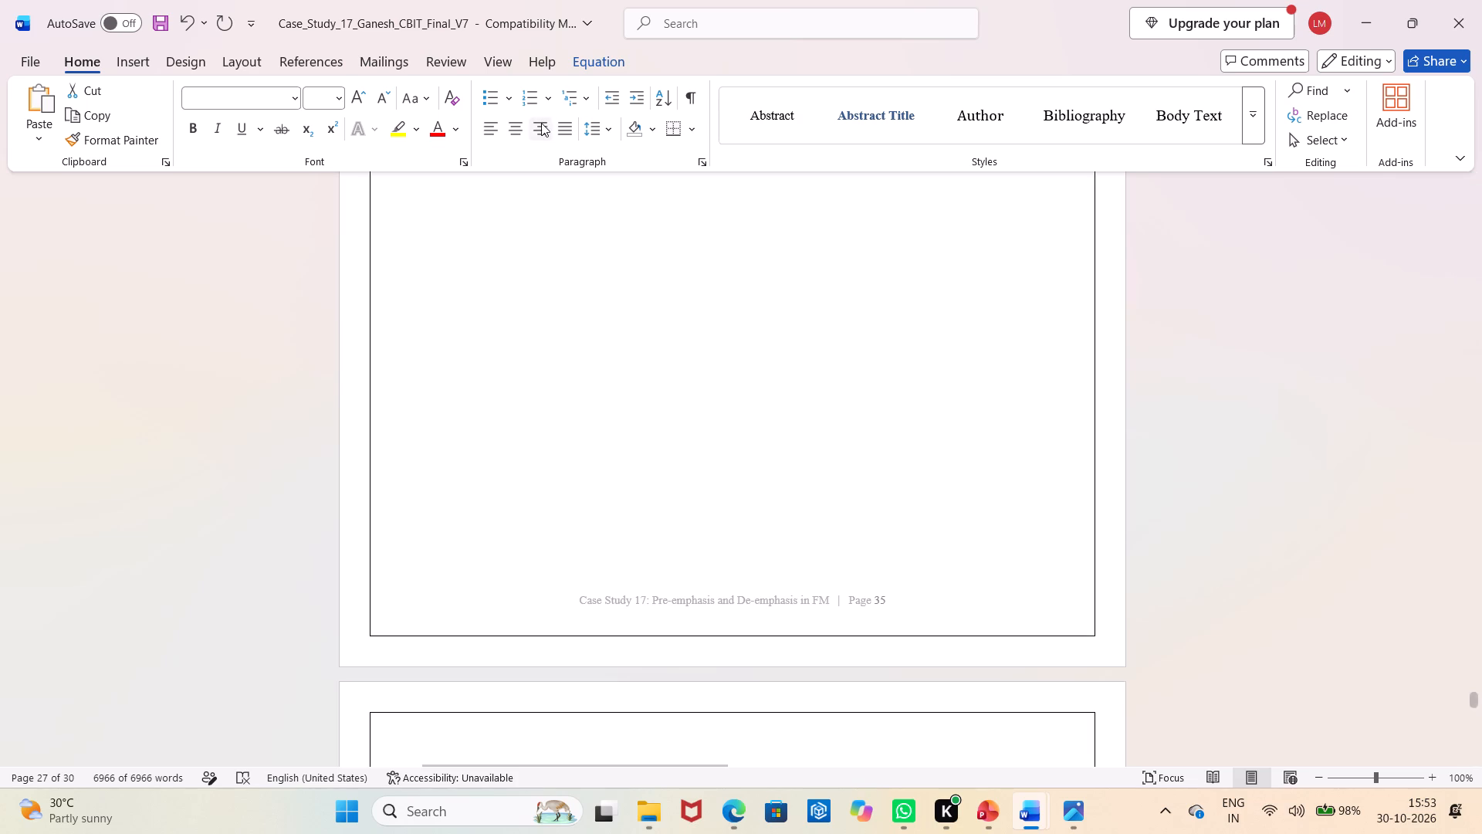
pyautogui.click(597, 131)
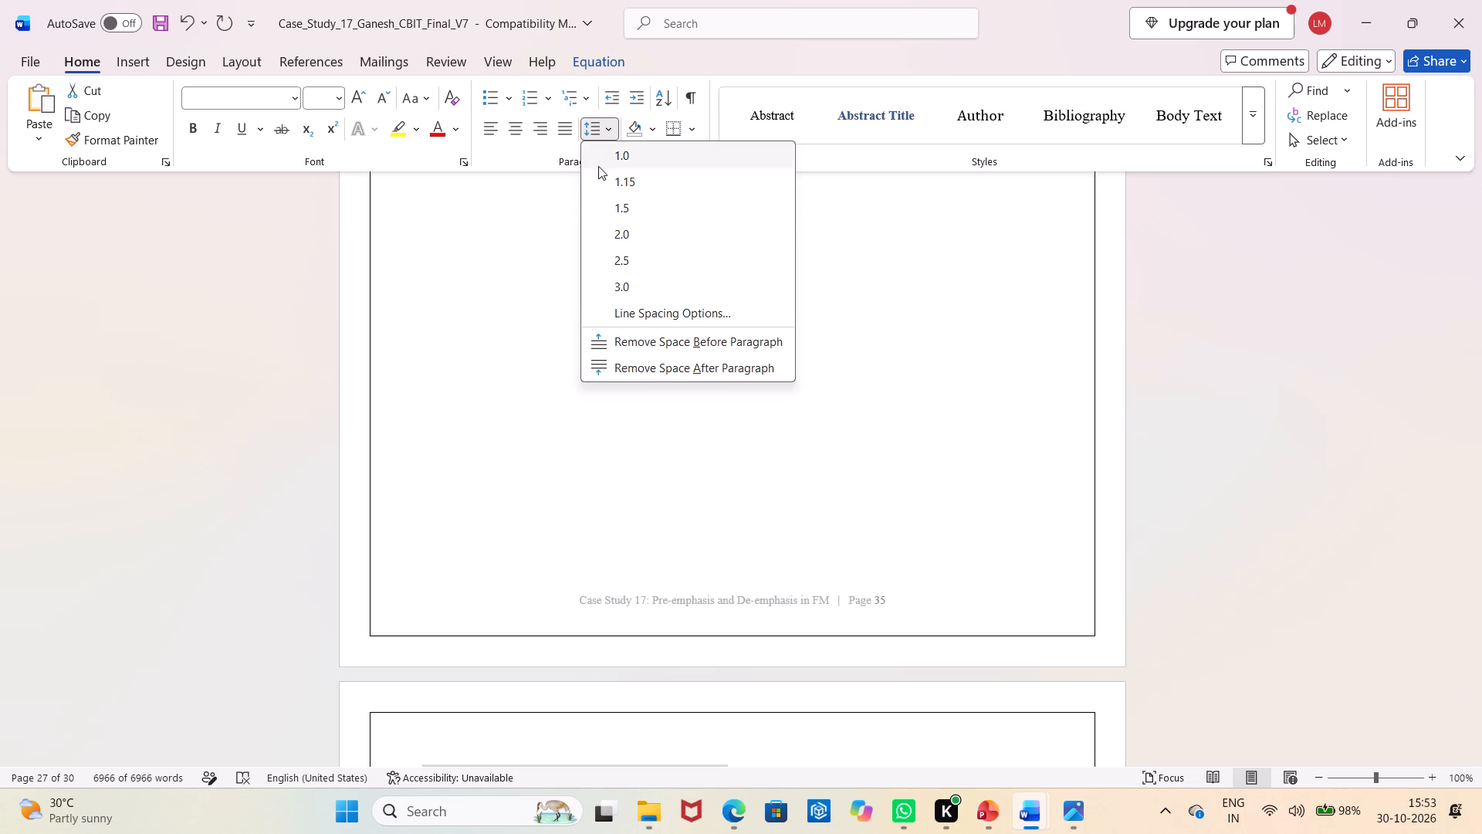
pyautogui.click(604, 178)
# Set the line spacing of the Python code listing in Appendix A to 1.5.
pyautogui.moveTo(651, 394); pyautogui.dragTo(672, 394)
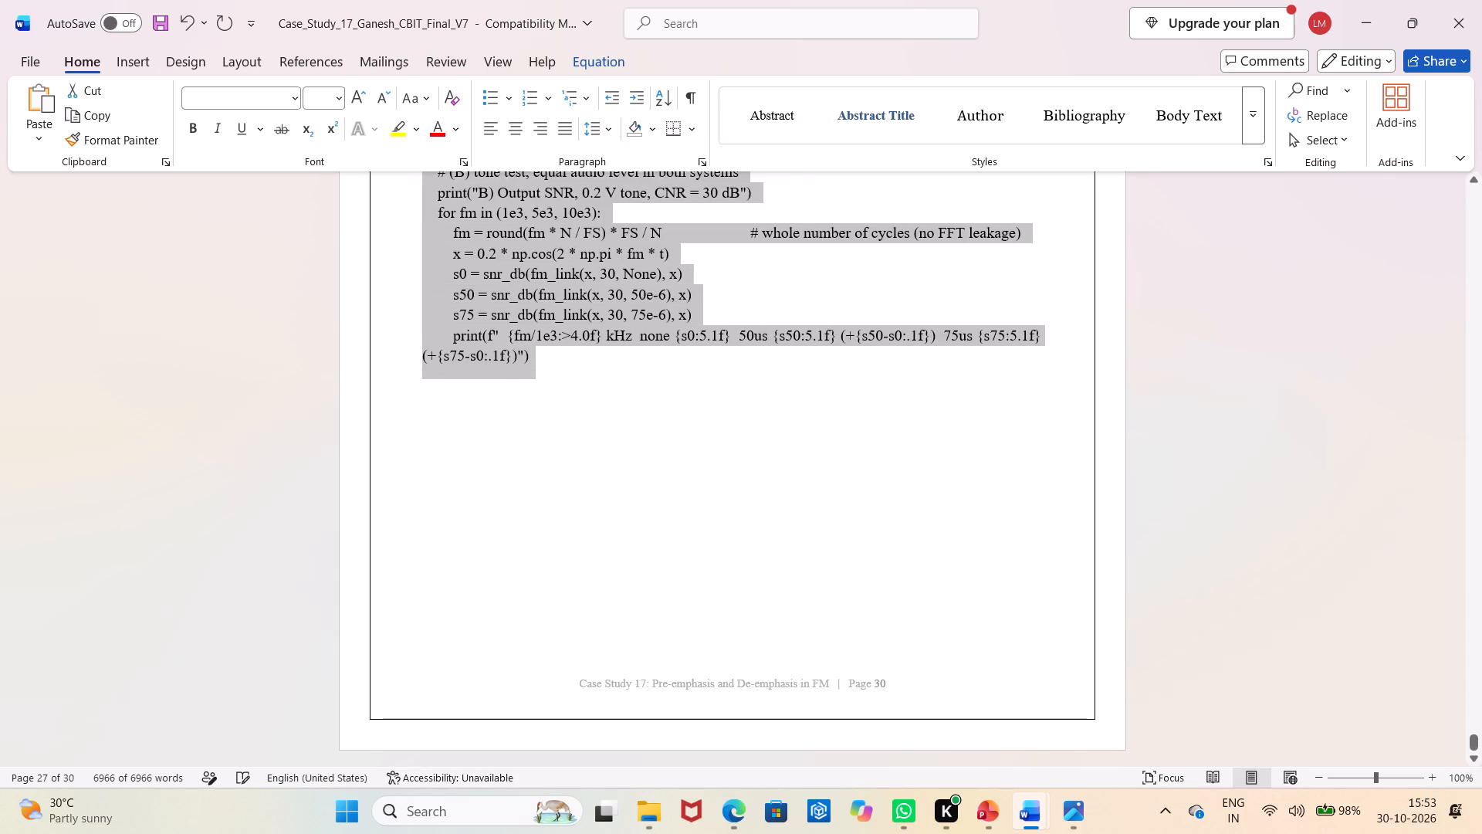
pyautogui.moveTo(672, 394); pyautogui.dragTo(697, 397)
pyautogui.scroll(7, 697, 397)
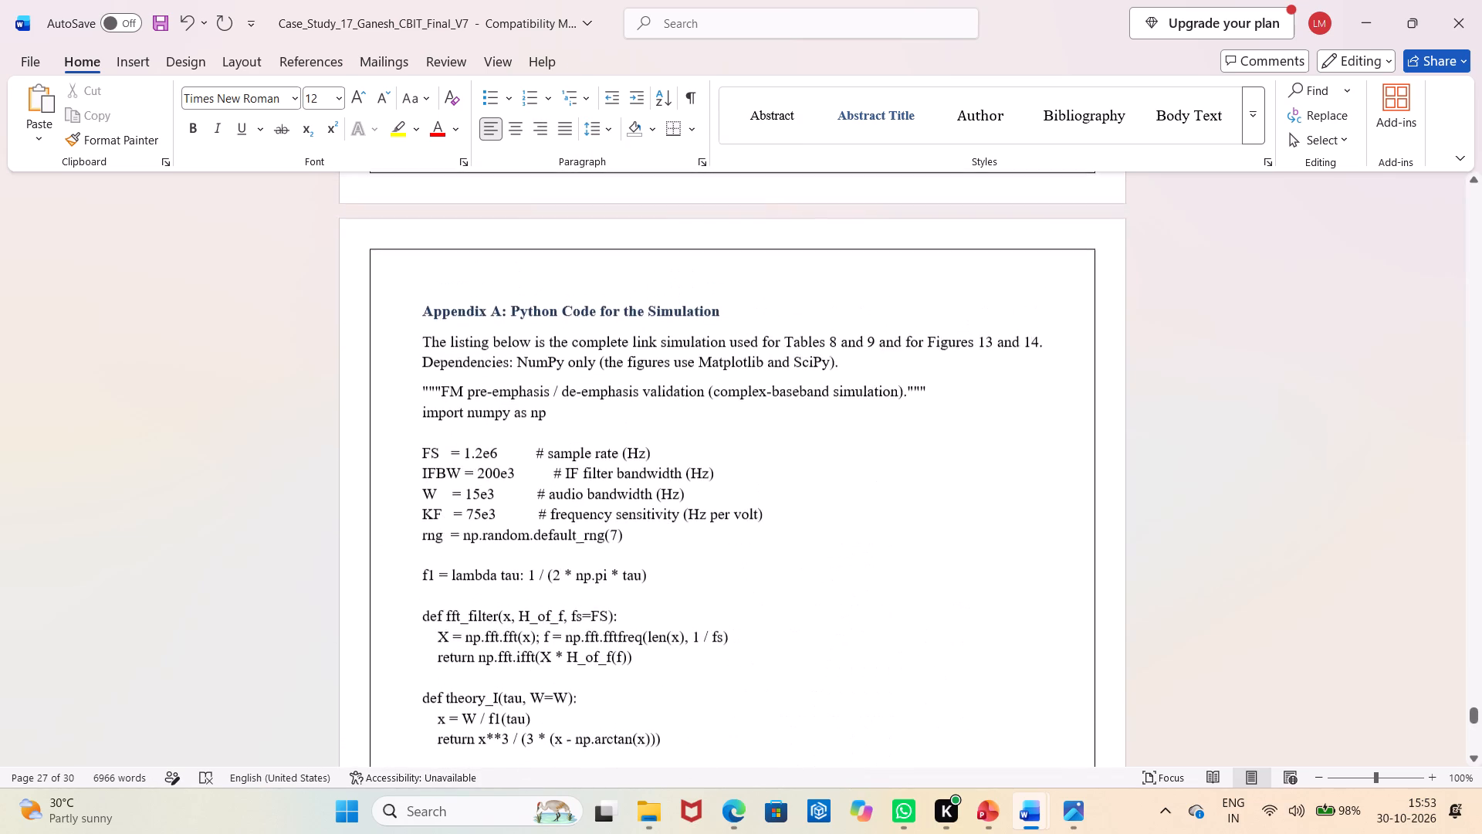
pyautogui.scroll(3, 697, 397)
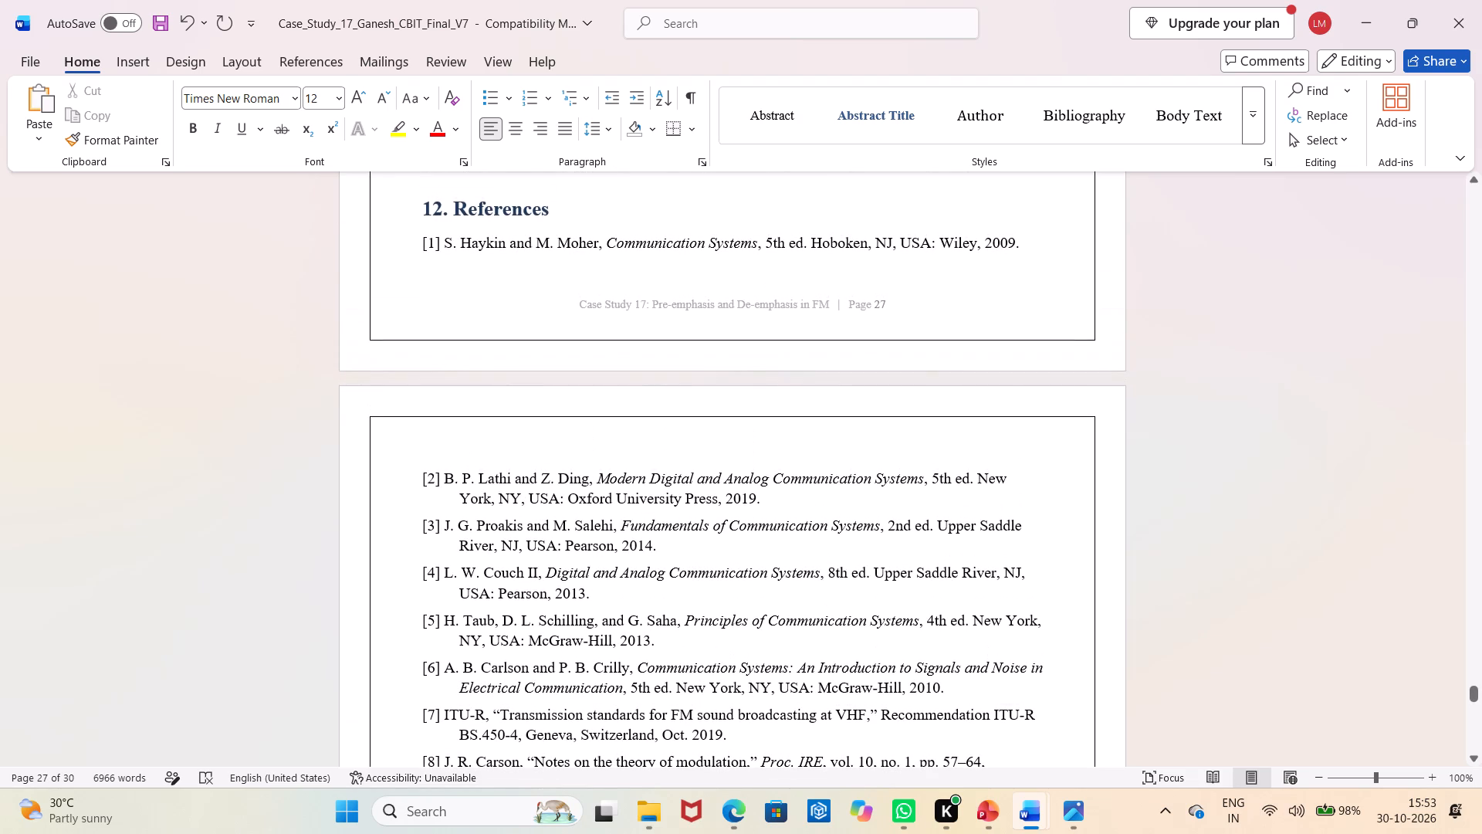
pyautogui.click(611, 124)
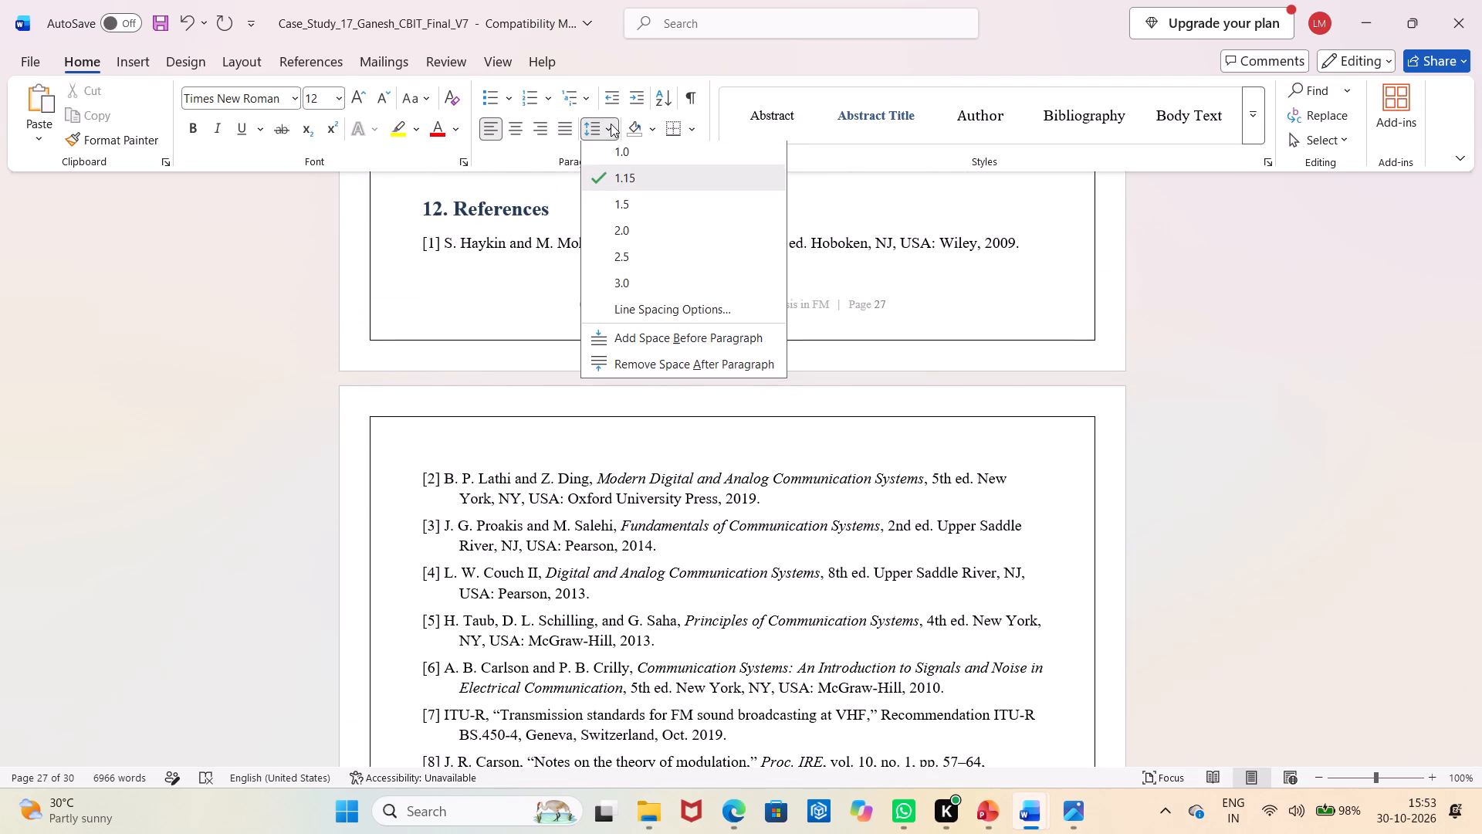
pyautogui.click(626, 203)
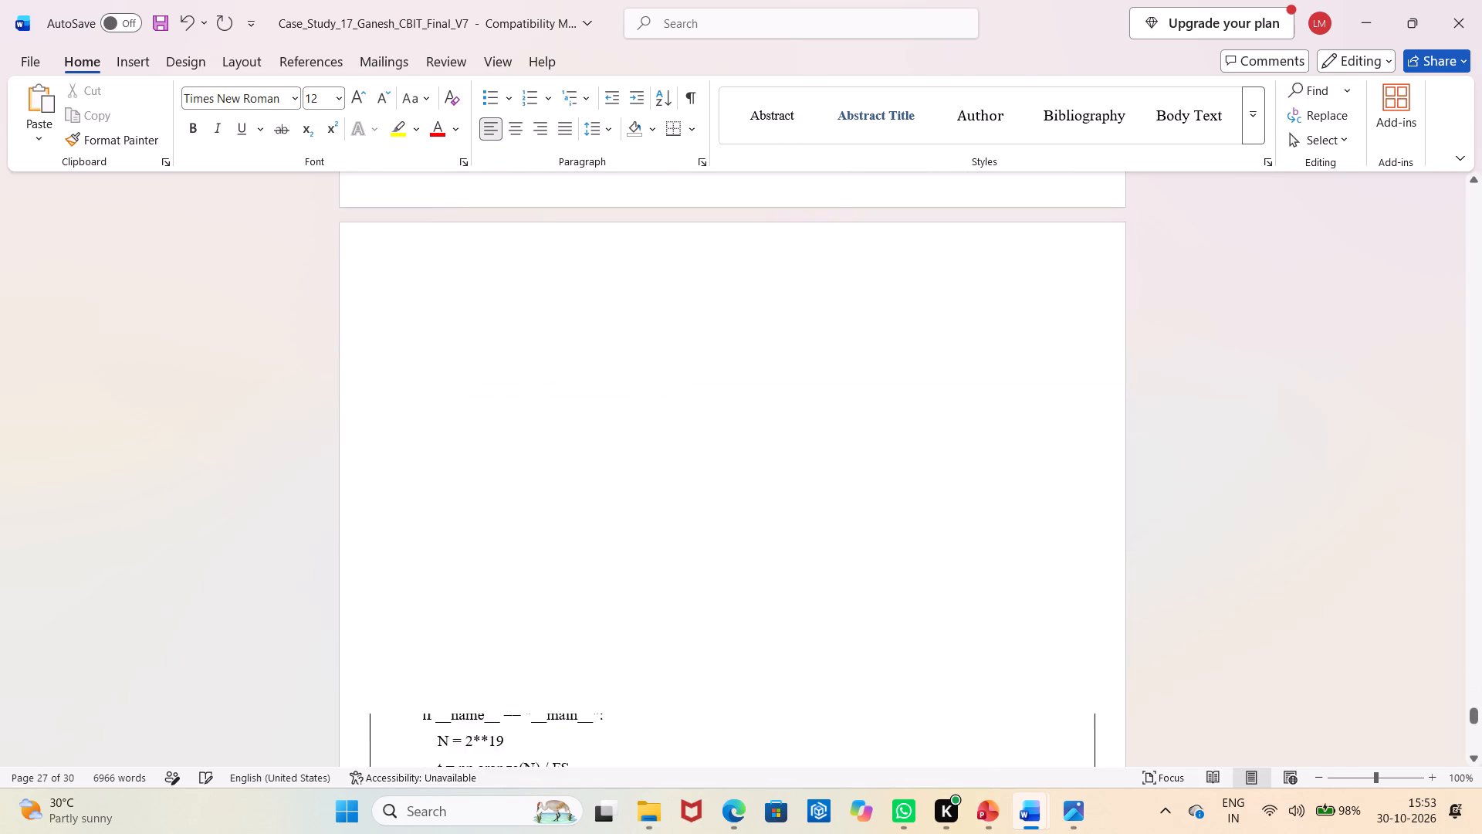
# Review the page layout from the cover page through the abstract and Table of Contents to section 1.3.
pyautogui.scroll(14, 681, 378)
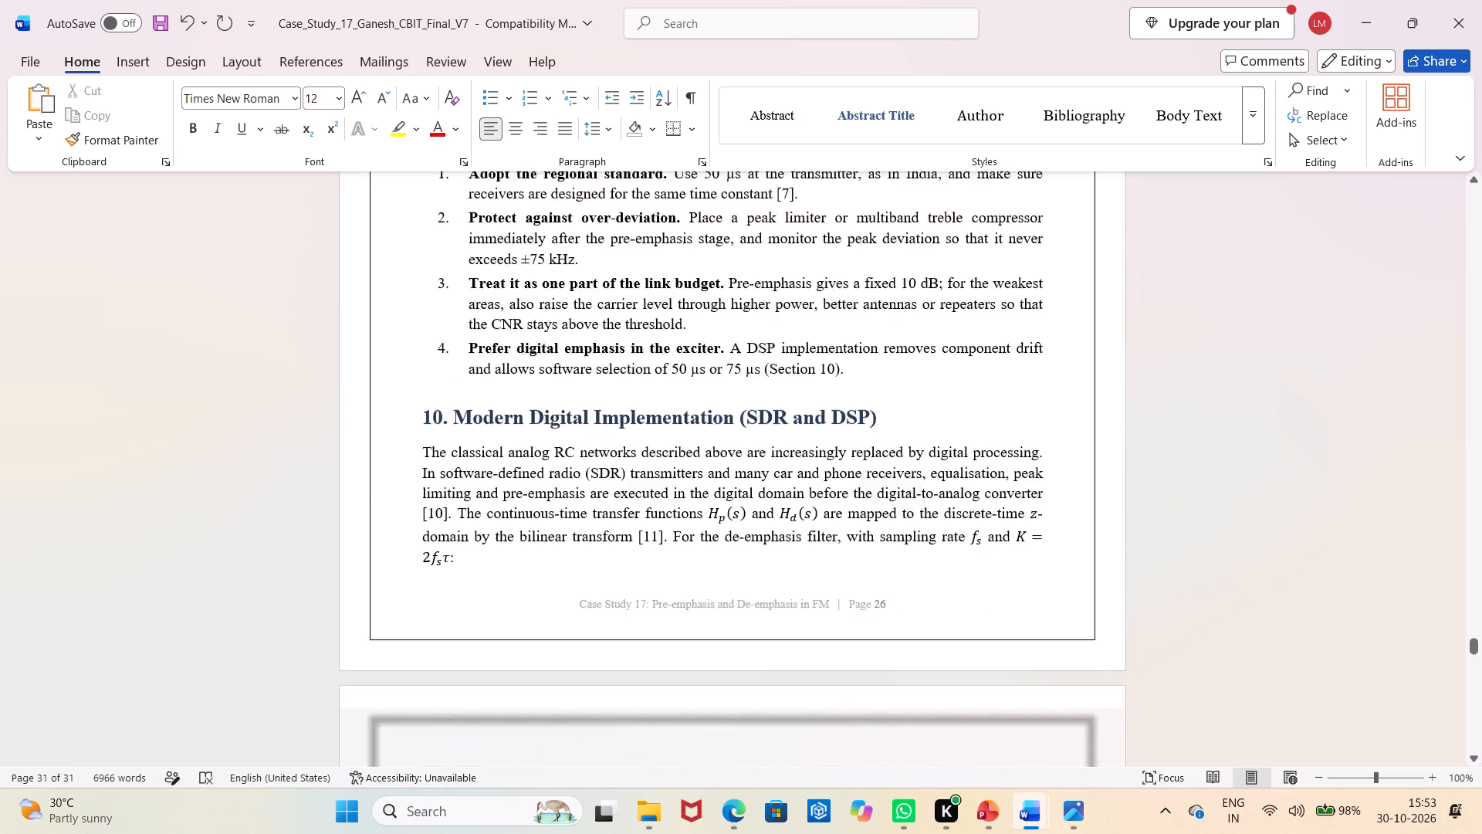
pyautogui.scroll(20, 681, 378)
pyautogui.scroll(20, 681, 378)
pyautogui.scroll(20, 681, 378)
pyautogui.scroll(4, 681, 378)
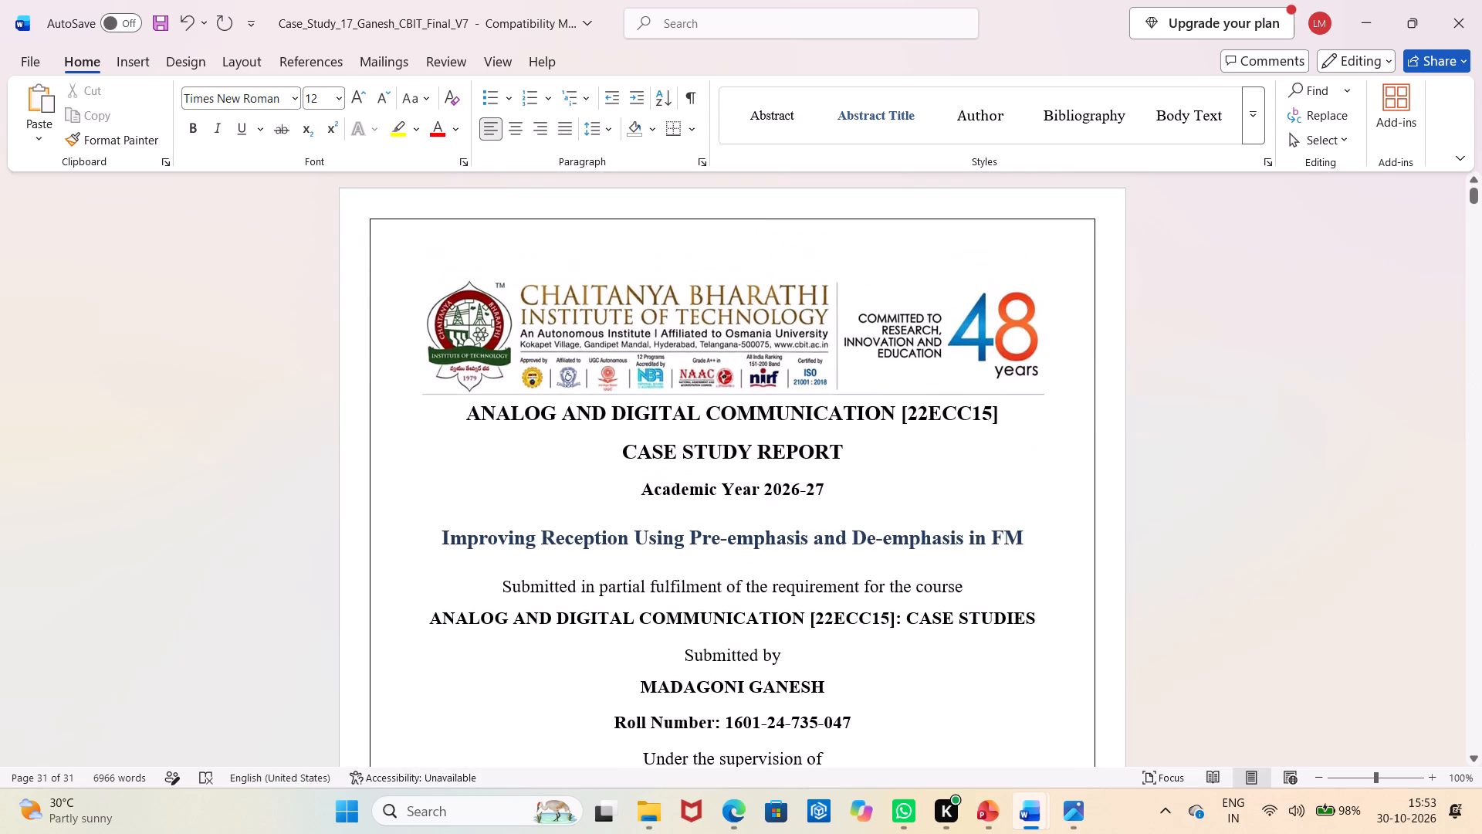
pyautogui.scroll(-7, 681, 378)
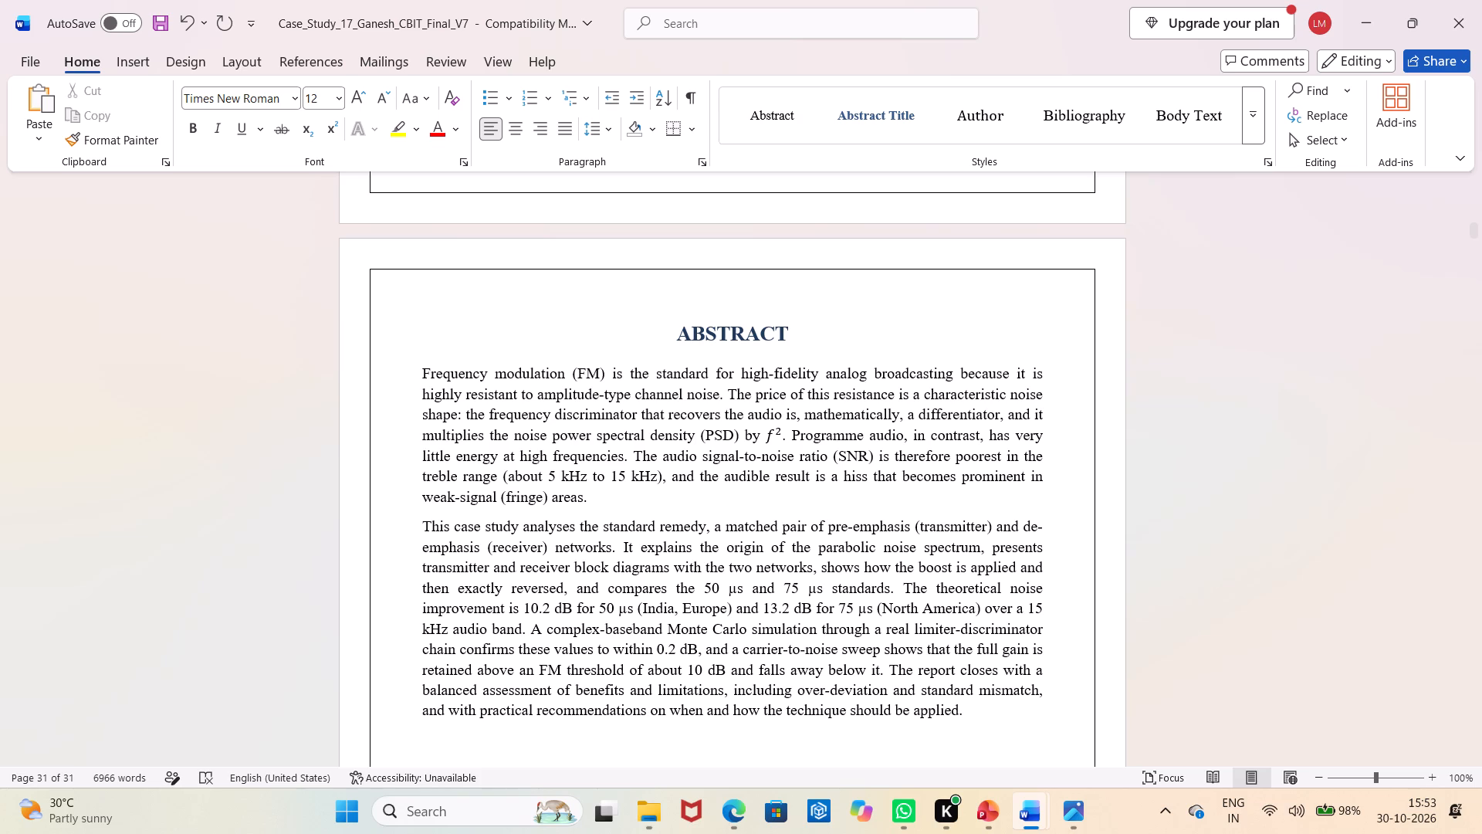
pyautogui.scroll(-6, 710, 360)
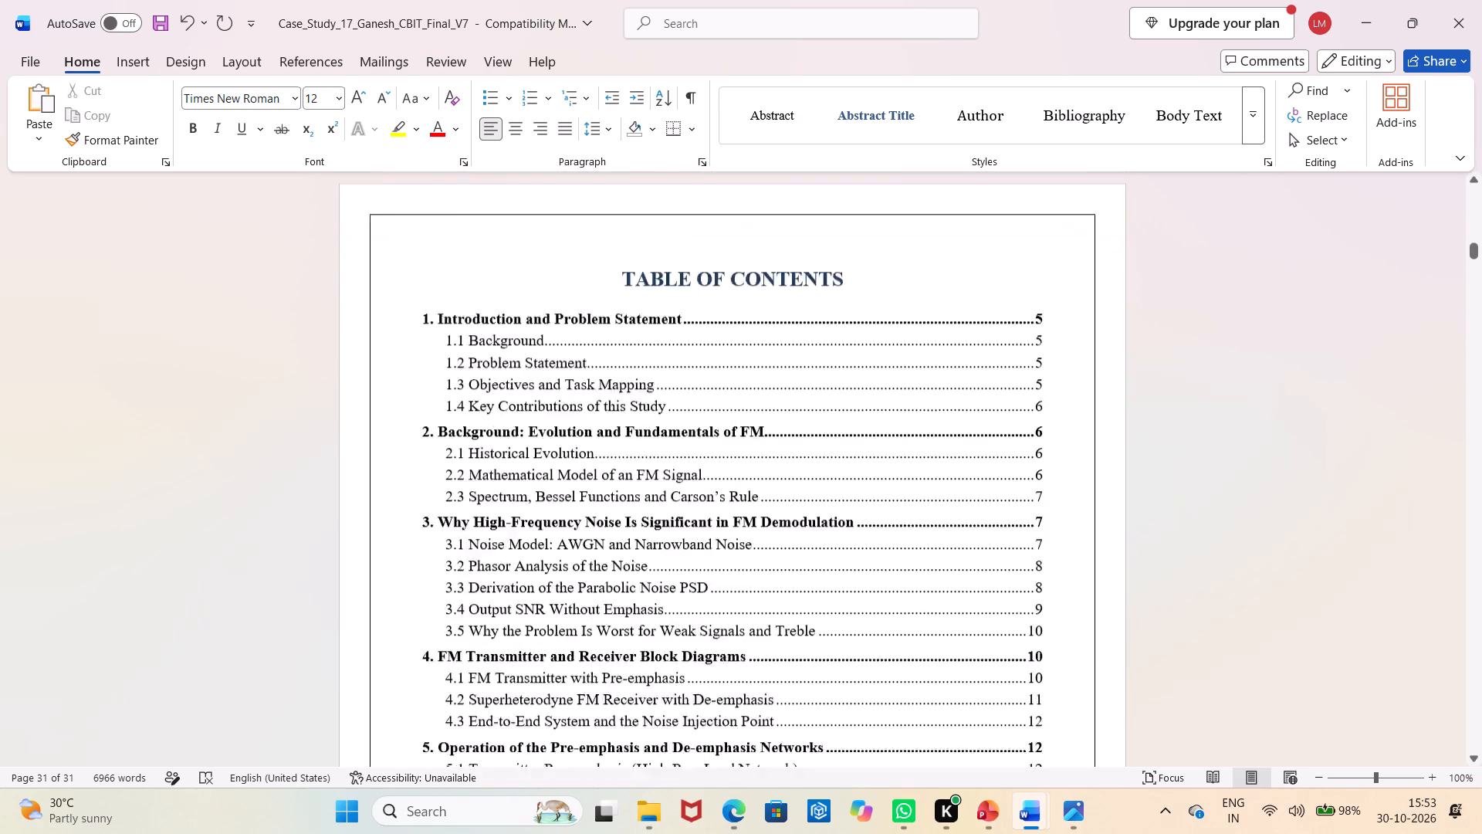
pyautogui.scroll(-2, 710, 360)
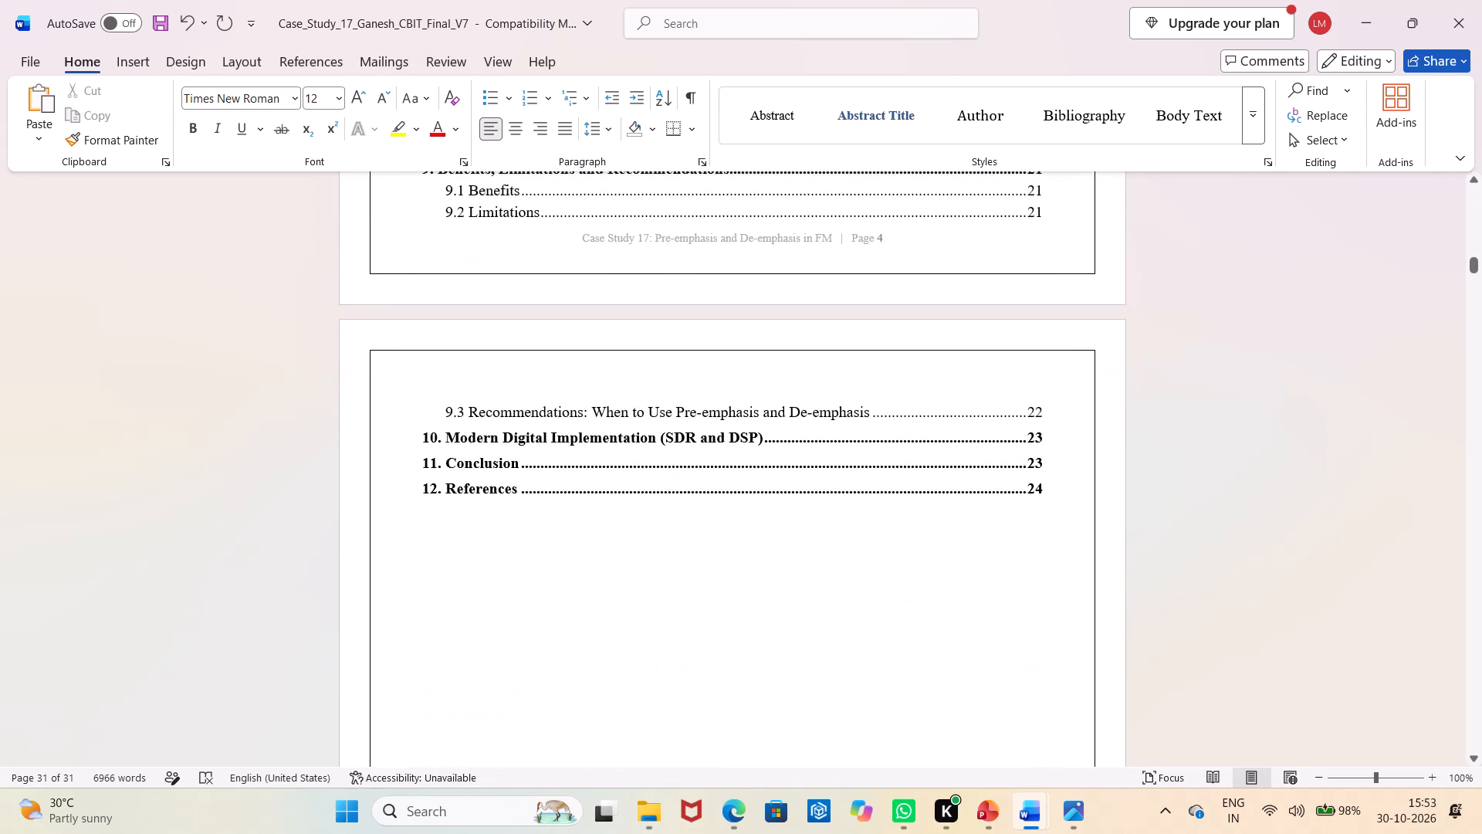
pyautogui.scroll(-3, 710, 360)
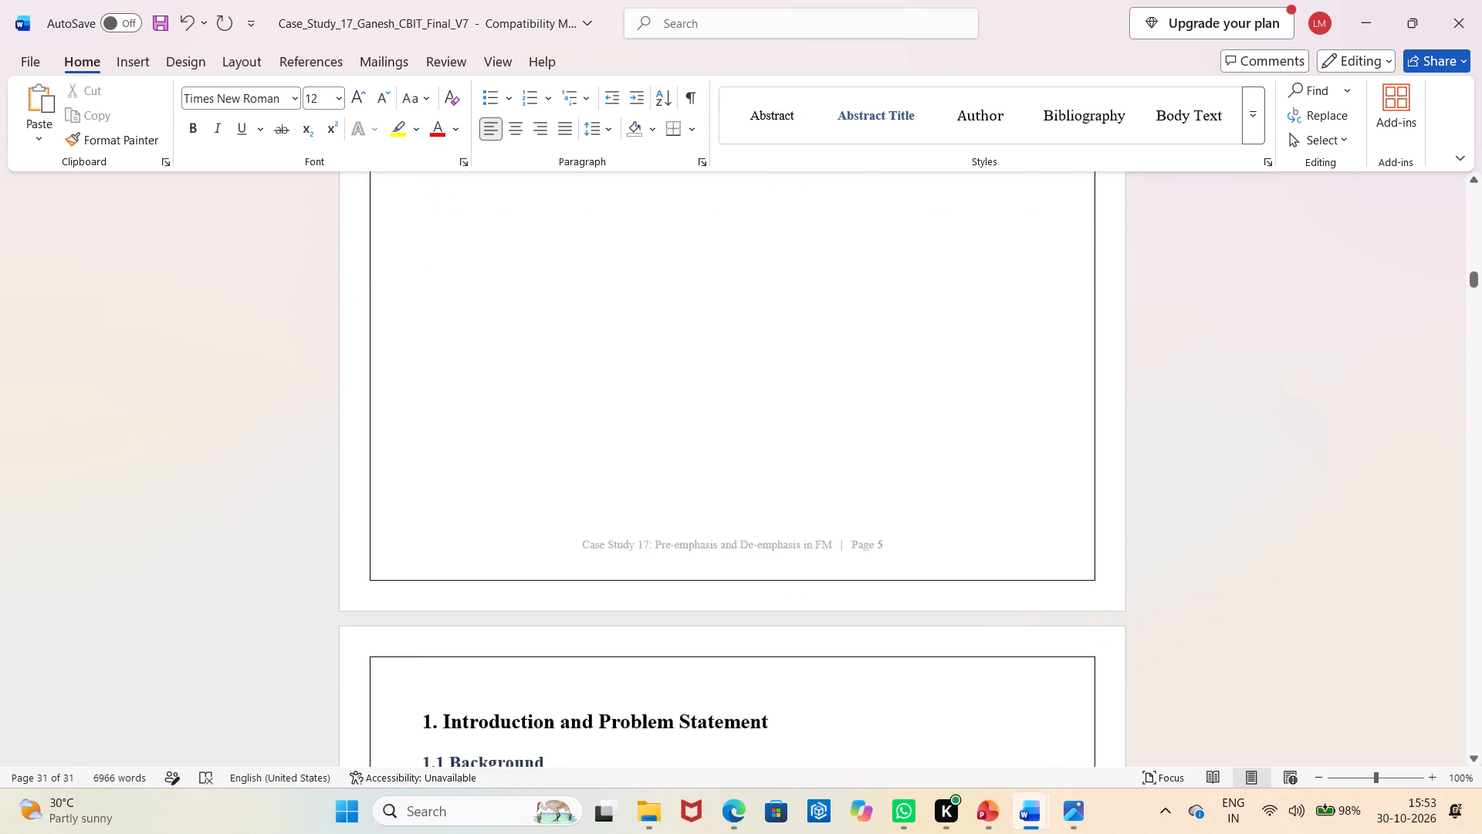
pyautogui.scroll(-5, 710, 360)
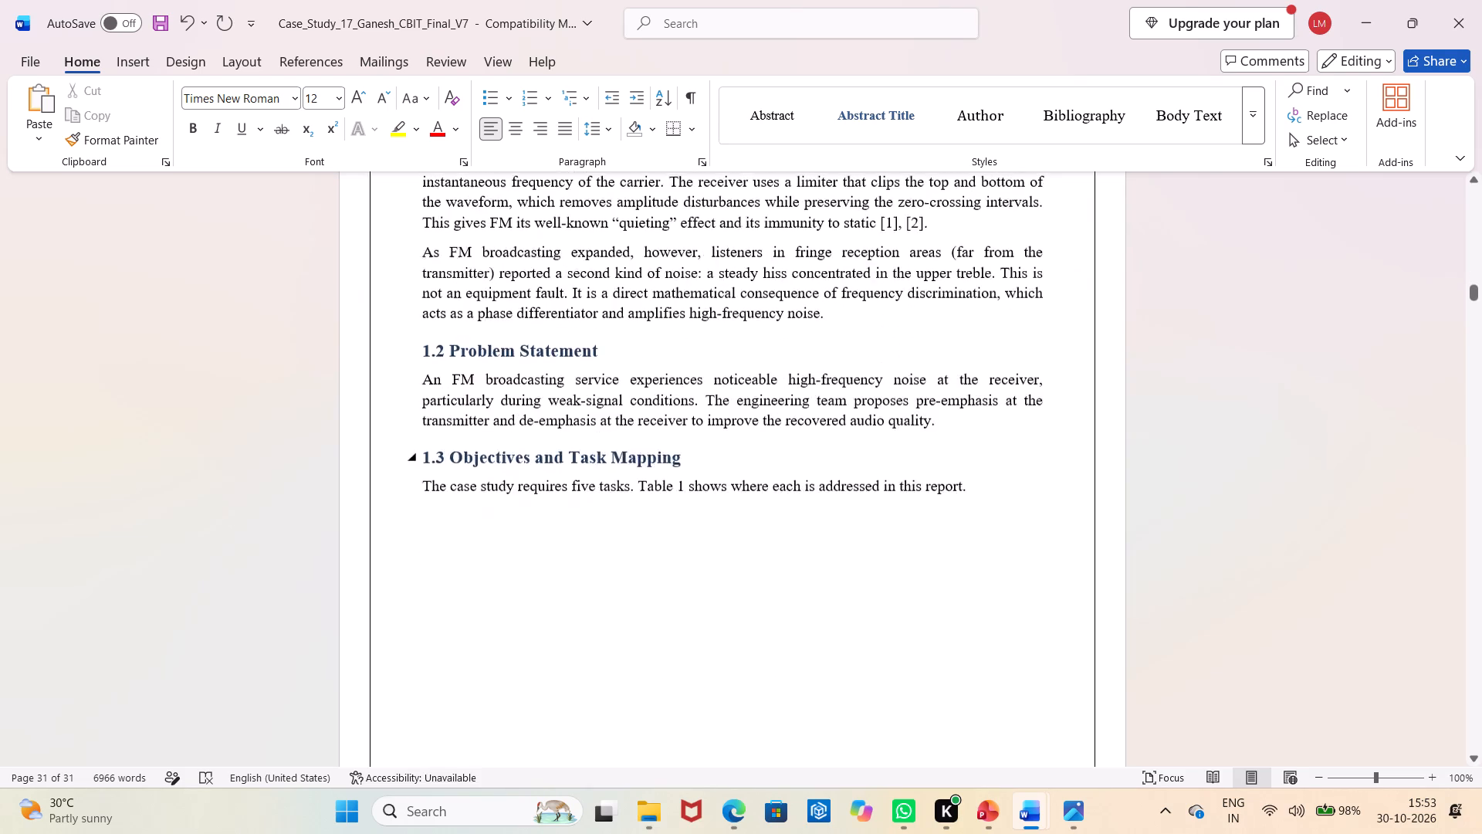
pyautogui.scroll(-2, 710, 360)
pyautogui.scroll(1, 710, 360)
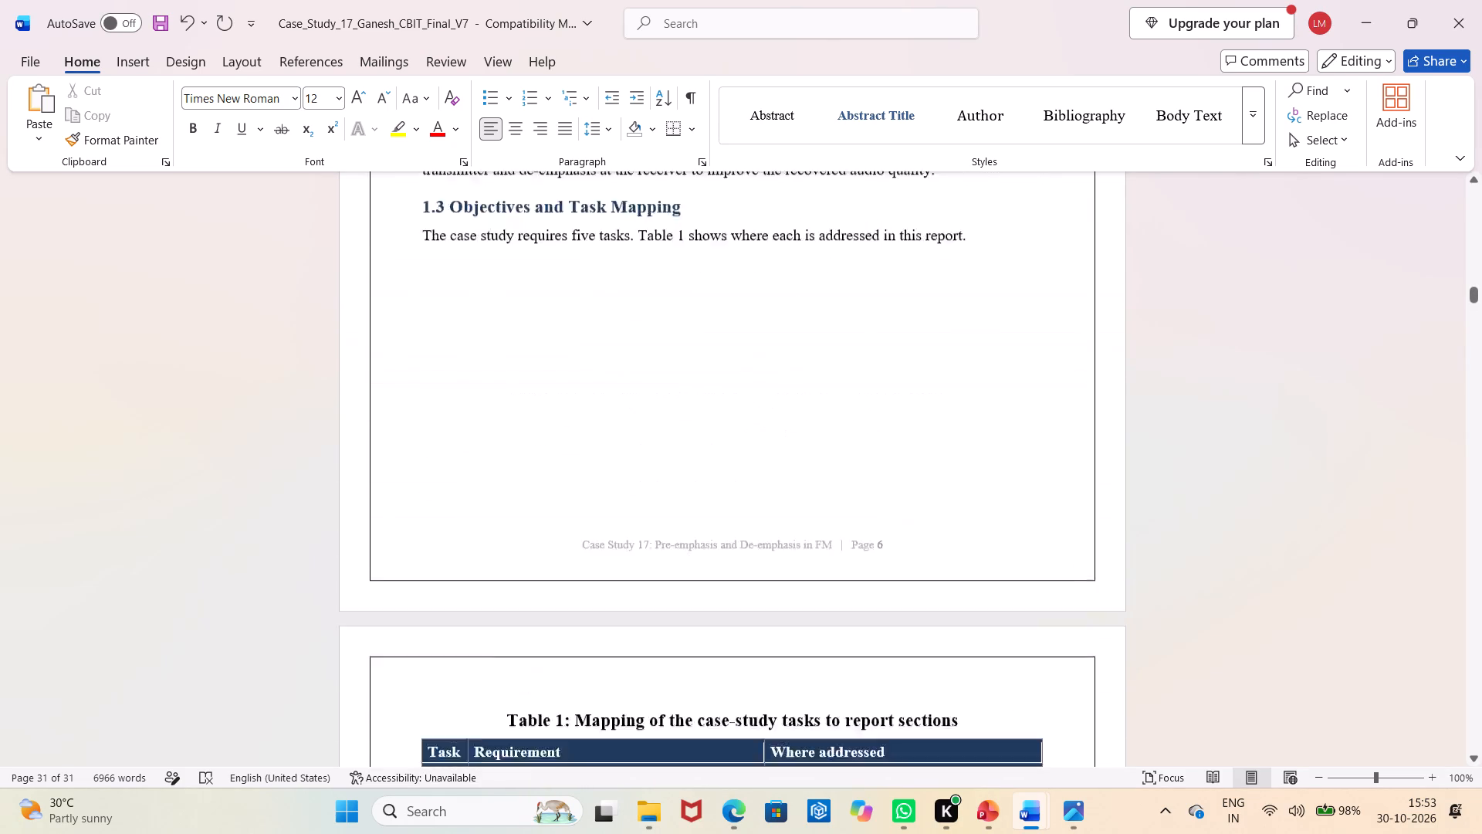
pyautogui.scroll(2, 710, 360)
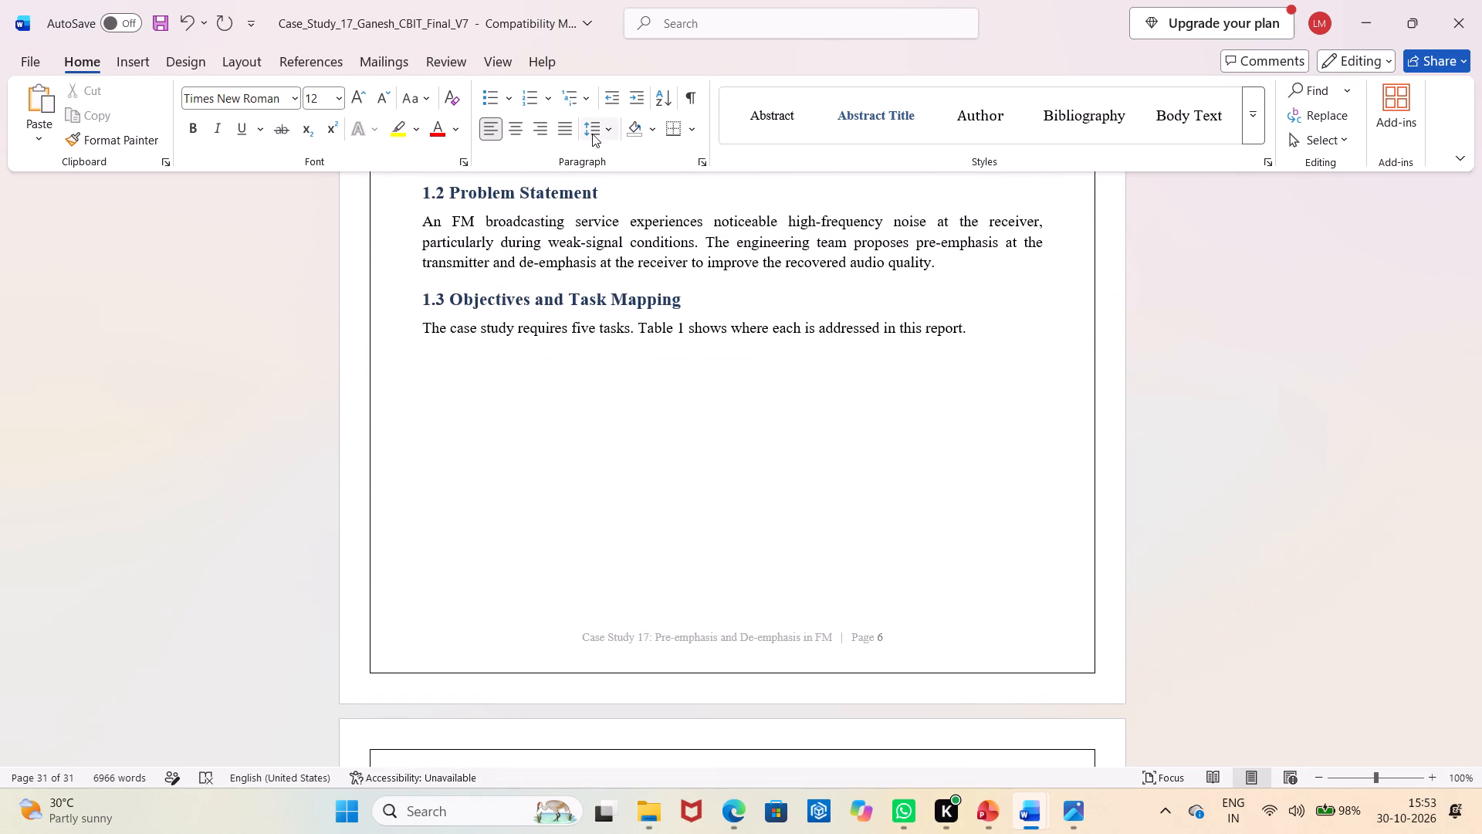
pyautogui.click(591, 128)
pyautogui.click(583, 511)
# Review the page layout of the report body from section 1.3 through the figures, tables and conclusion to the appendix.
pyautogui.scroll(-6, 583, 511)
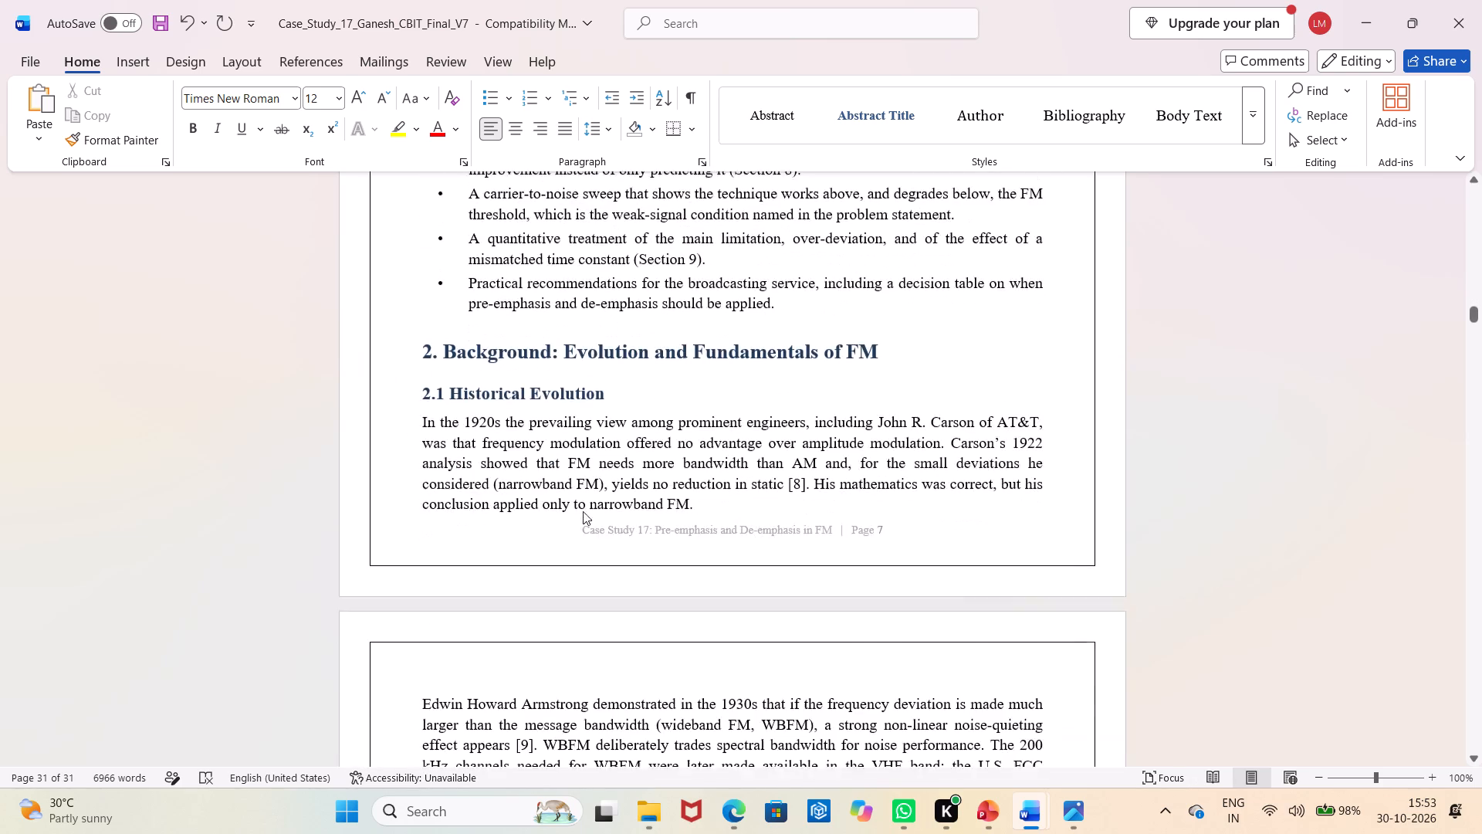
pyautogui.scroll(-4, 583, 511)
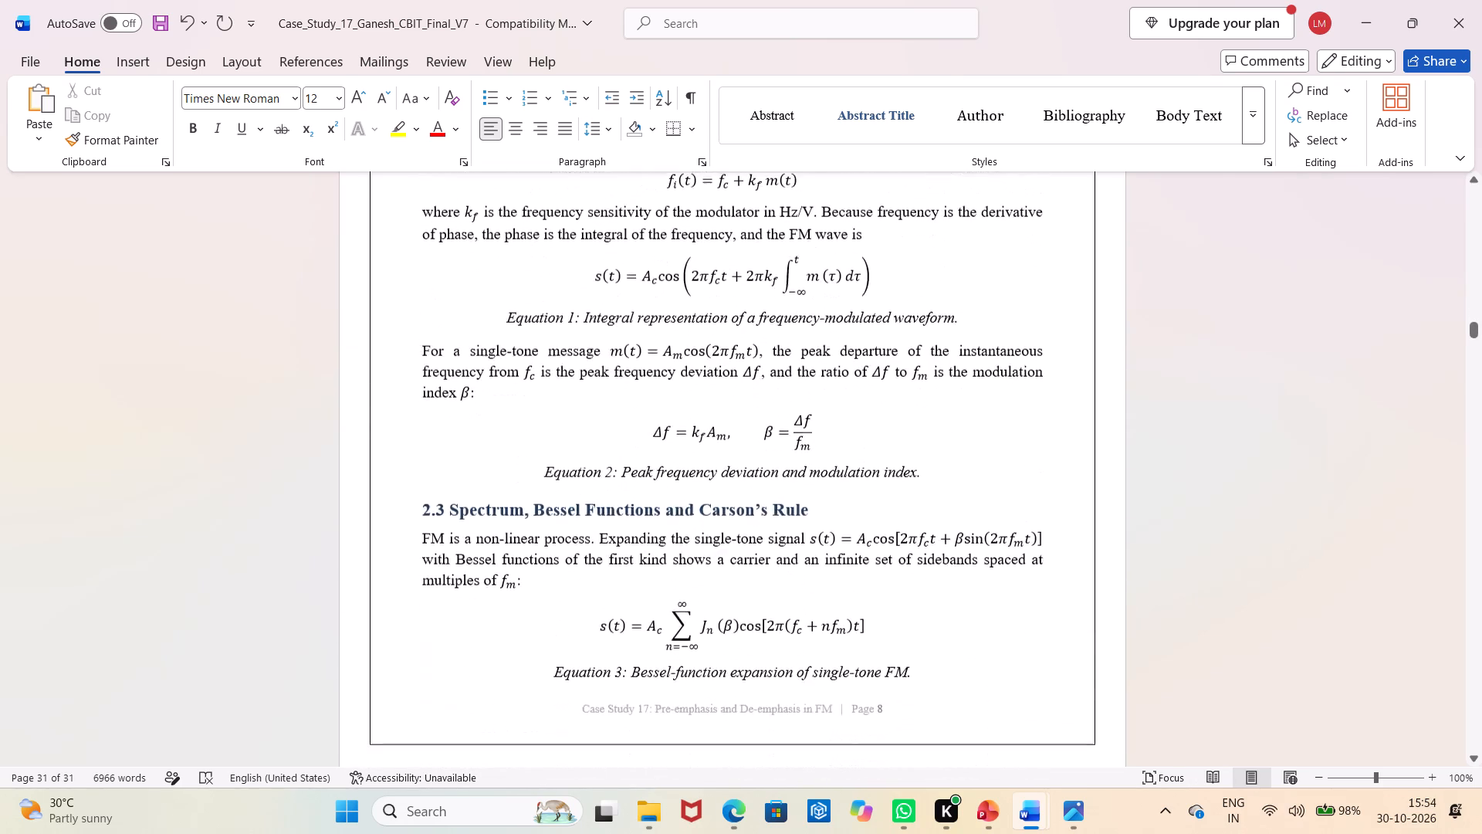
pyautogui.scroll(-5, 583, 511)
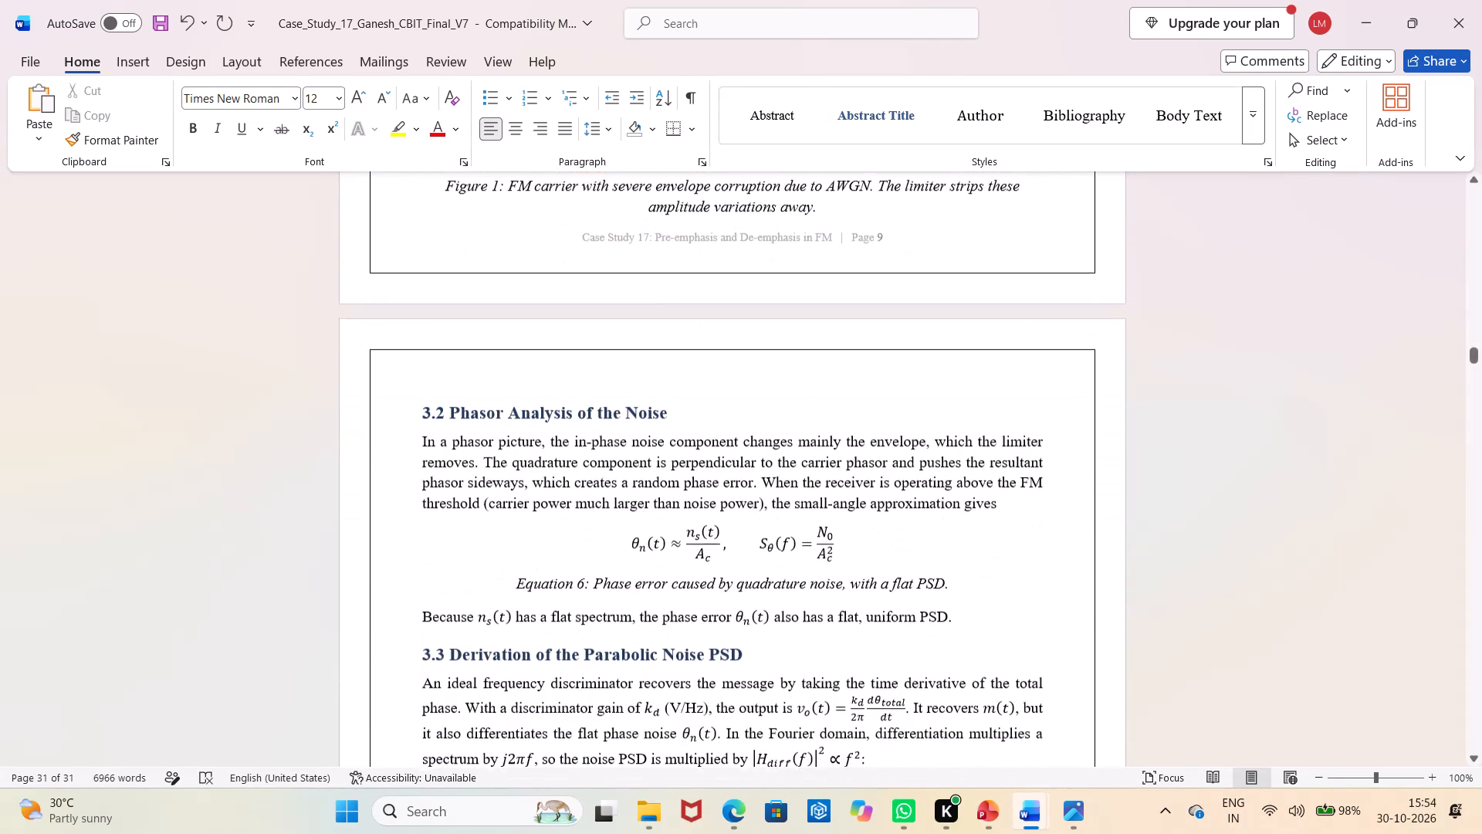
pyautogui.scroll(-8, 583, 511)
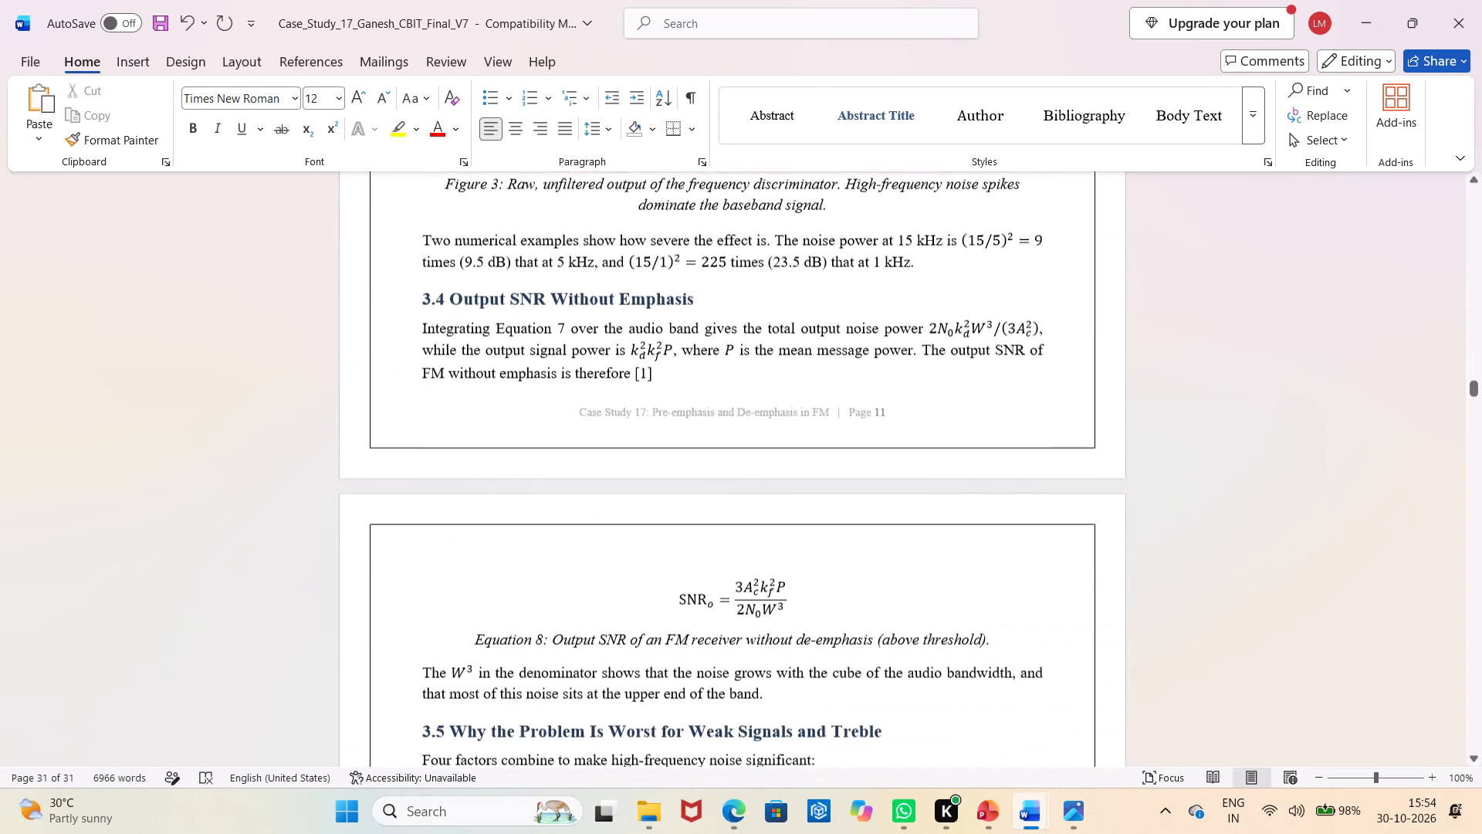
pyautogui.scroll(-4, 583, 511)
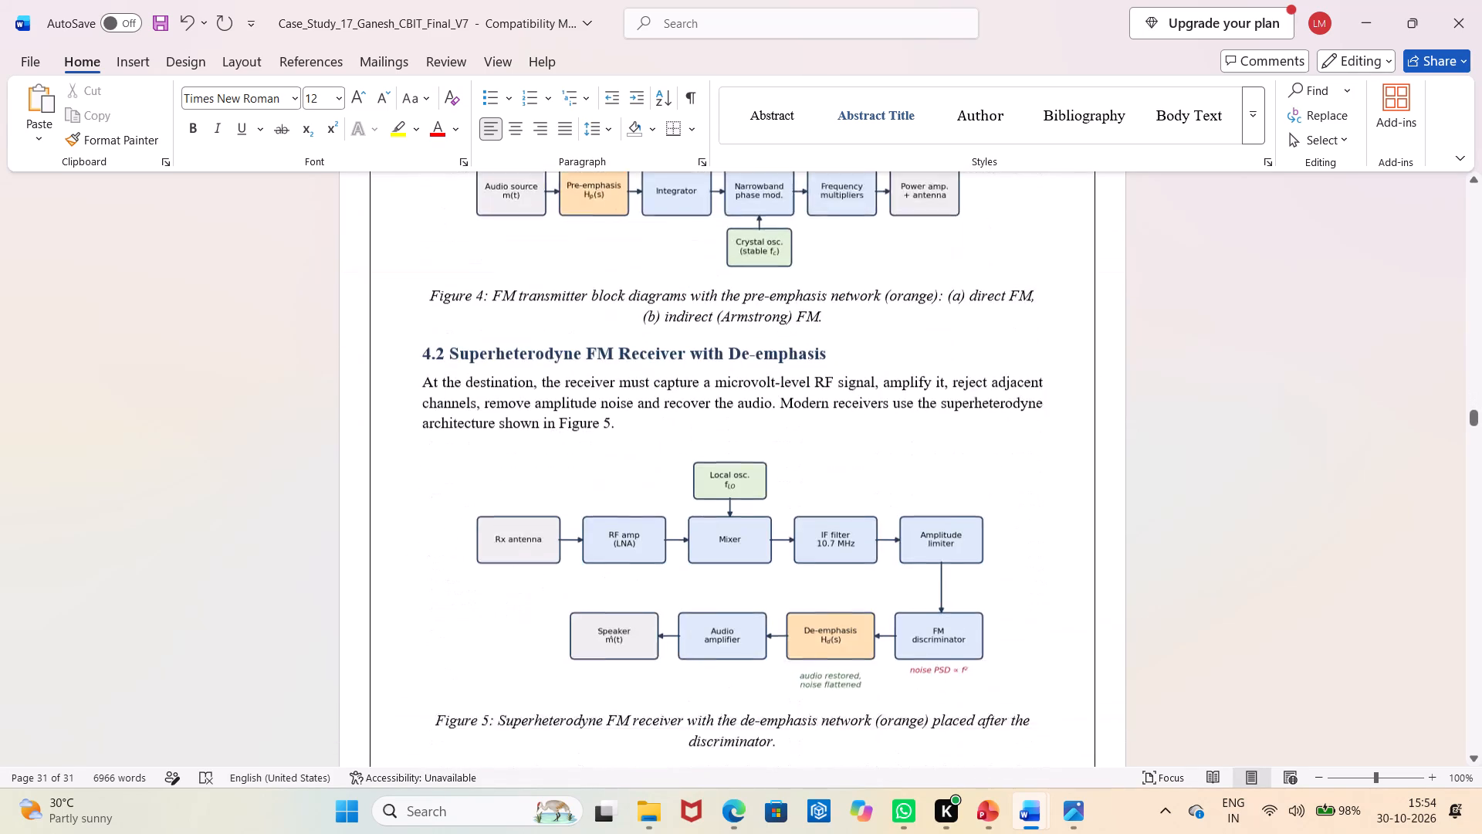
pyautogui.scroll(-7, 583, 511)
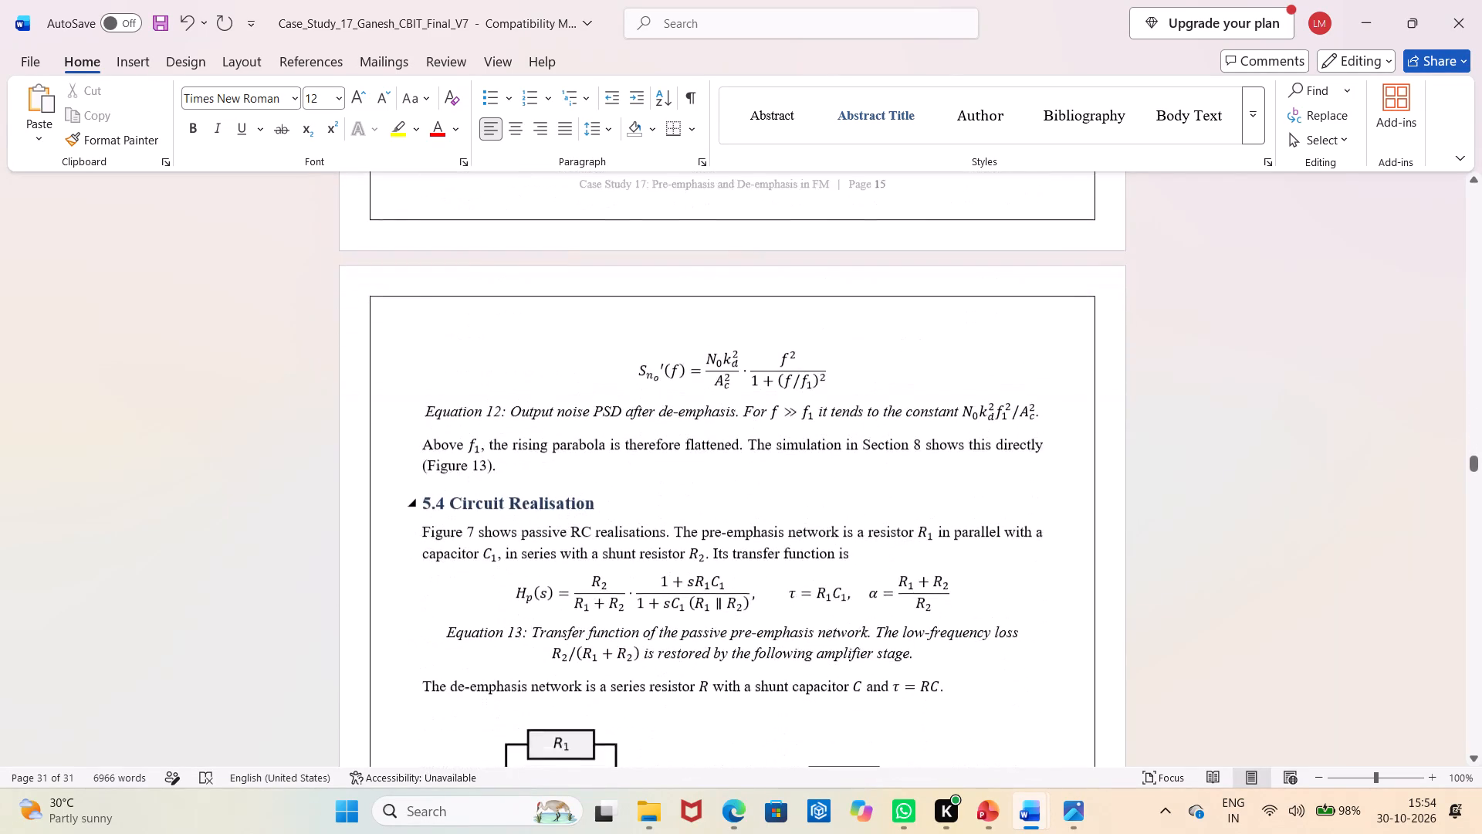
pyautogui.scroll(-5, 583, 511)
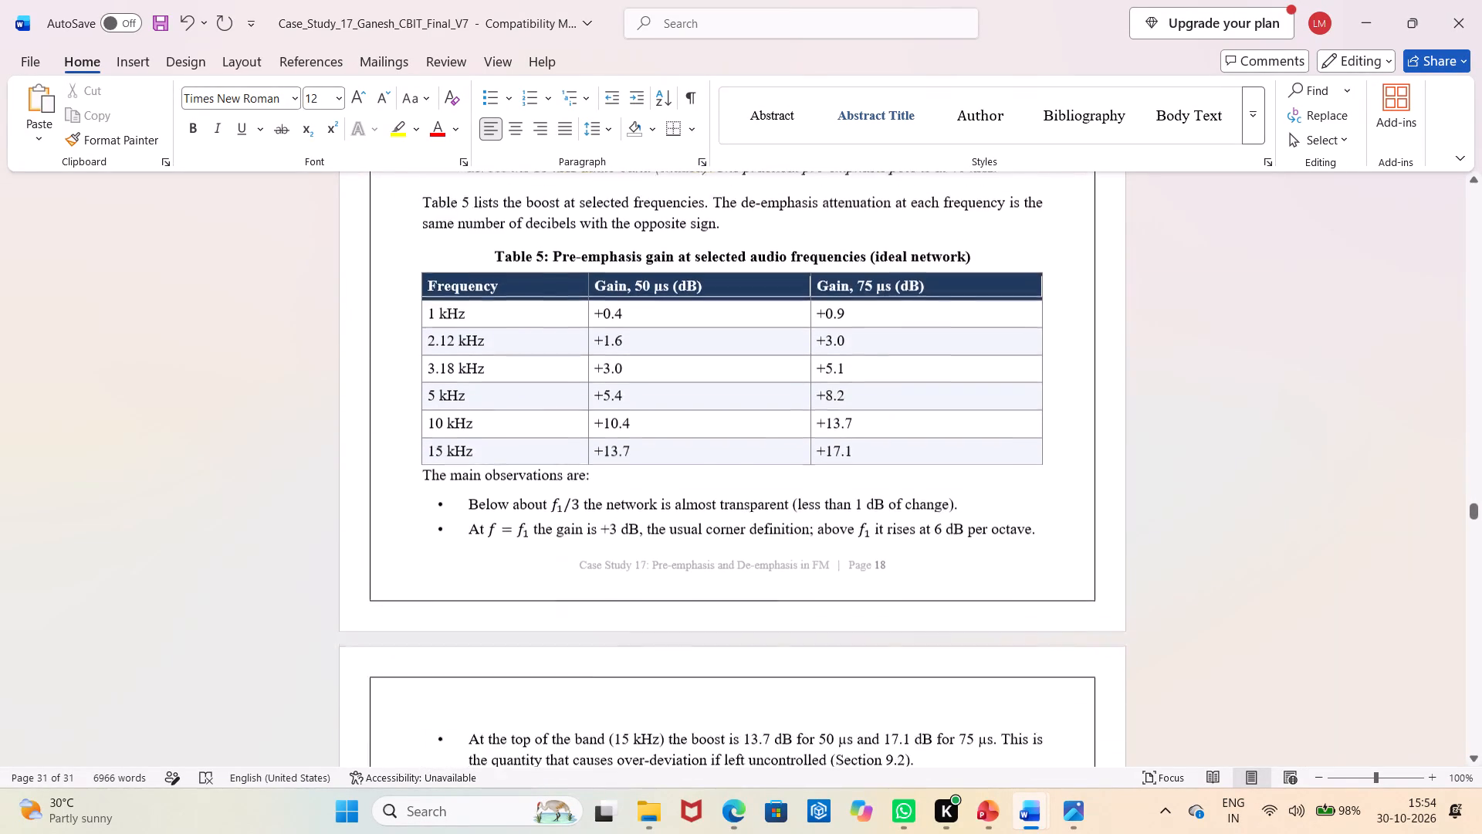
pyautogui.scroll(-10, 583, 511)
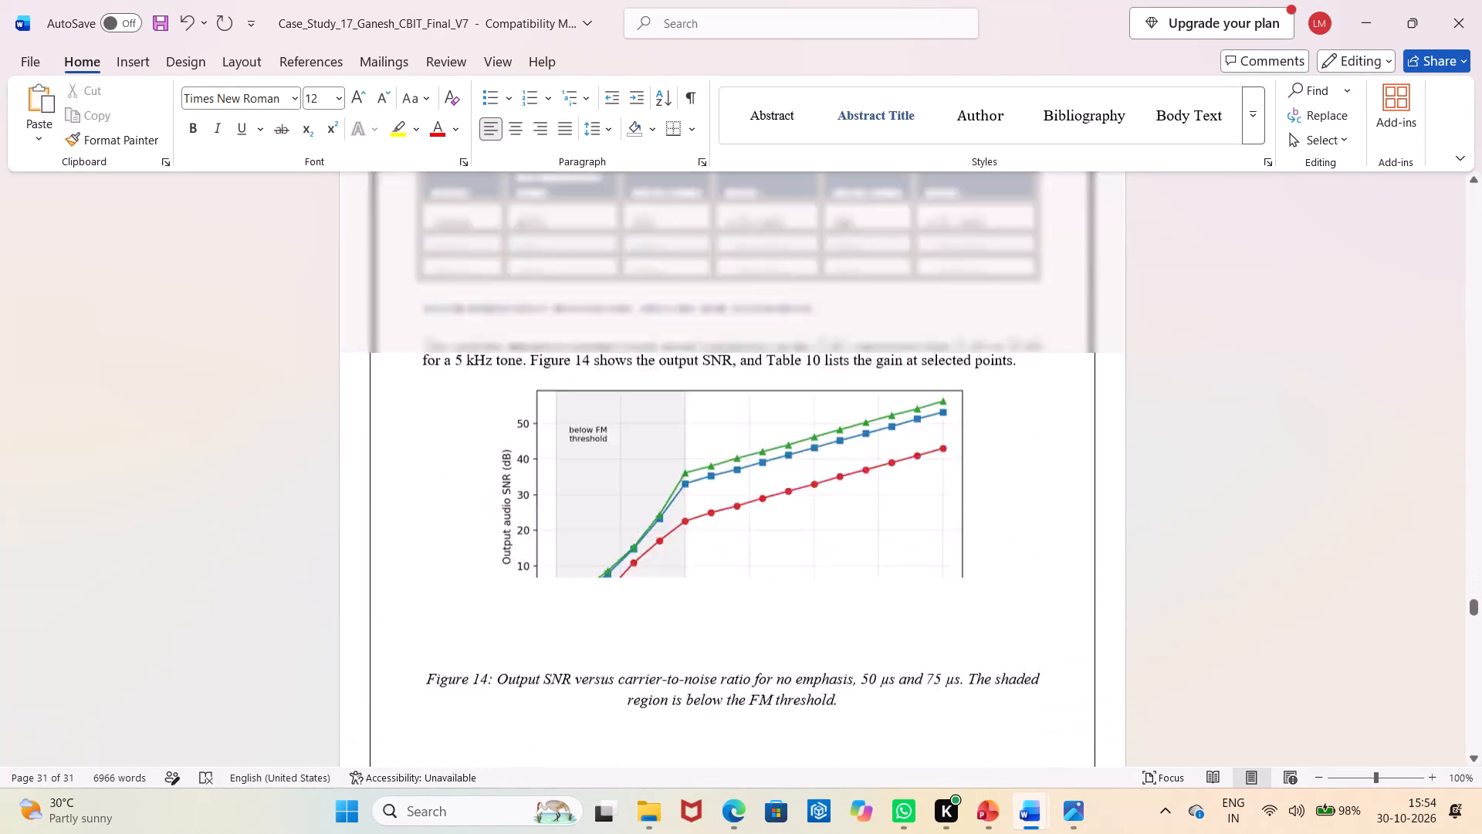
pyautogui.scroll(-8, 583, 511)
# Insert an empty line above the "12. References" heading so that the section starts on the next page.
pyautogui.scroll(2, 583, 511)
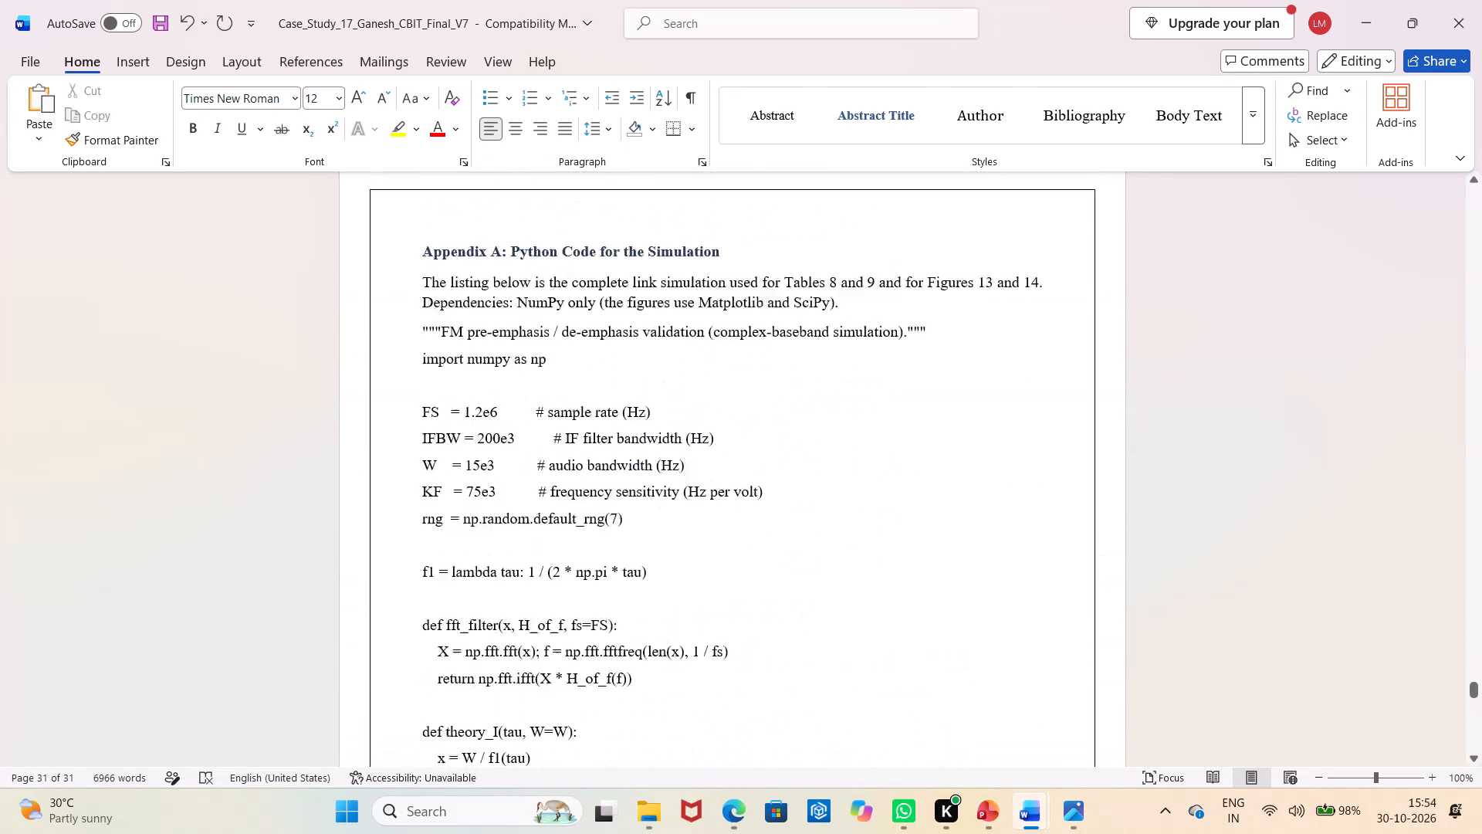
pyautogui.scroll(1, 583, 511)
pyautogui.scroll(-1, 583, 511)
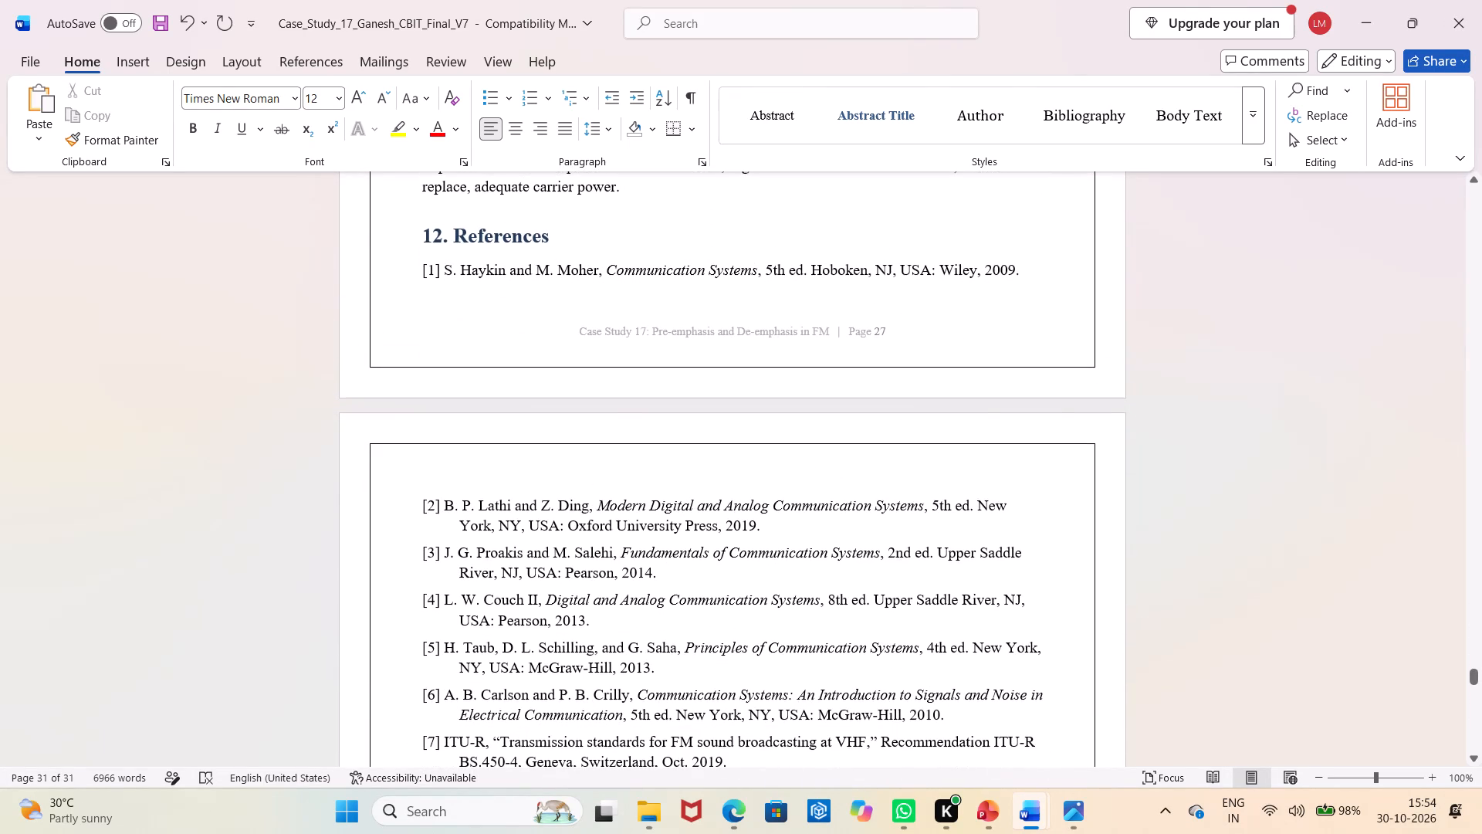
pyautogui.scroll(-3, 583, 511)
pyautogui.scroll(1, 583, 511)
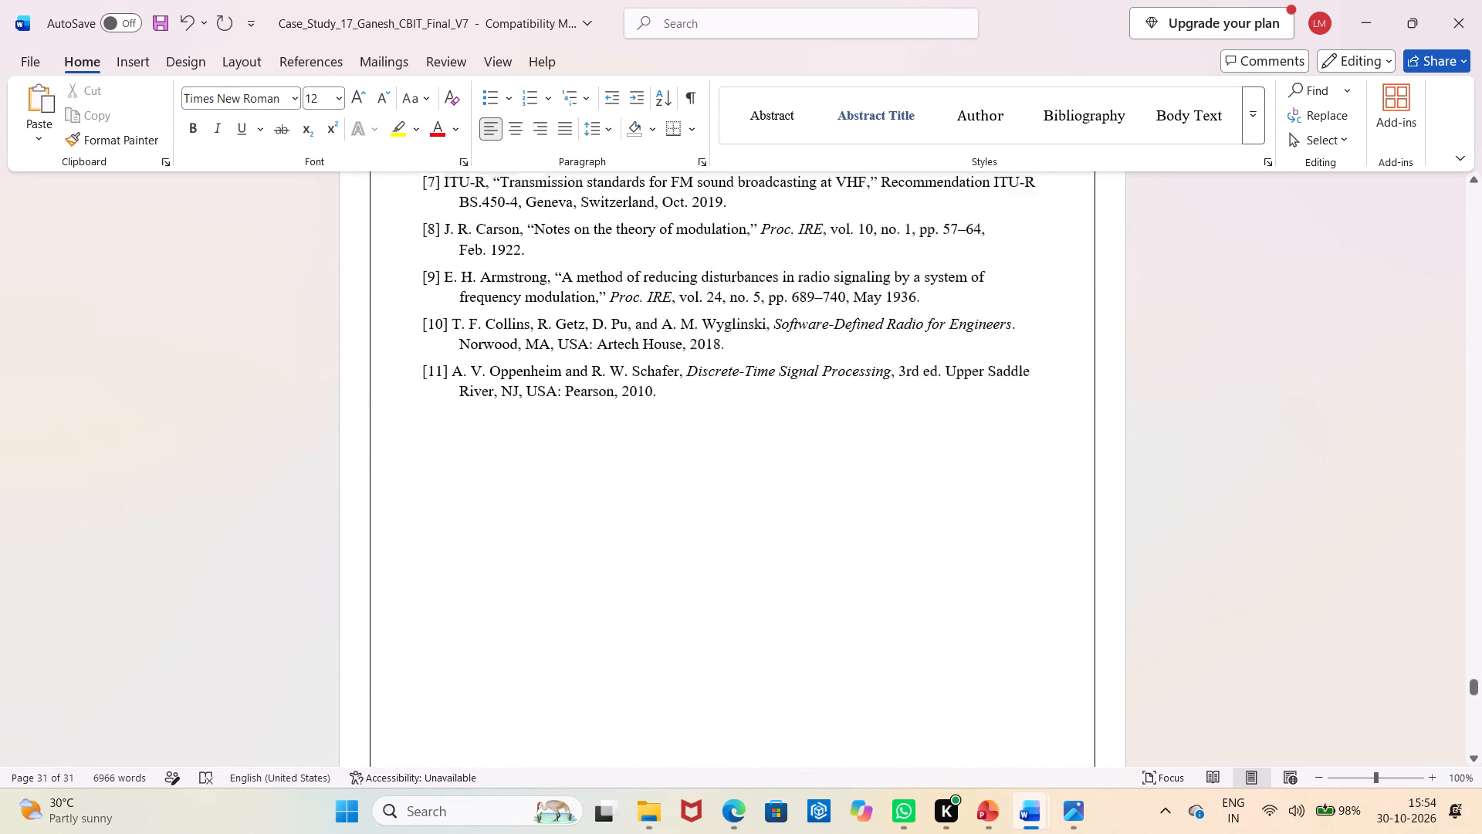
pyautogui.scroll(2, 583, 511)
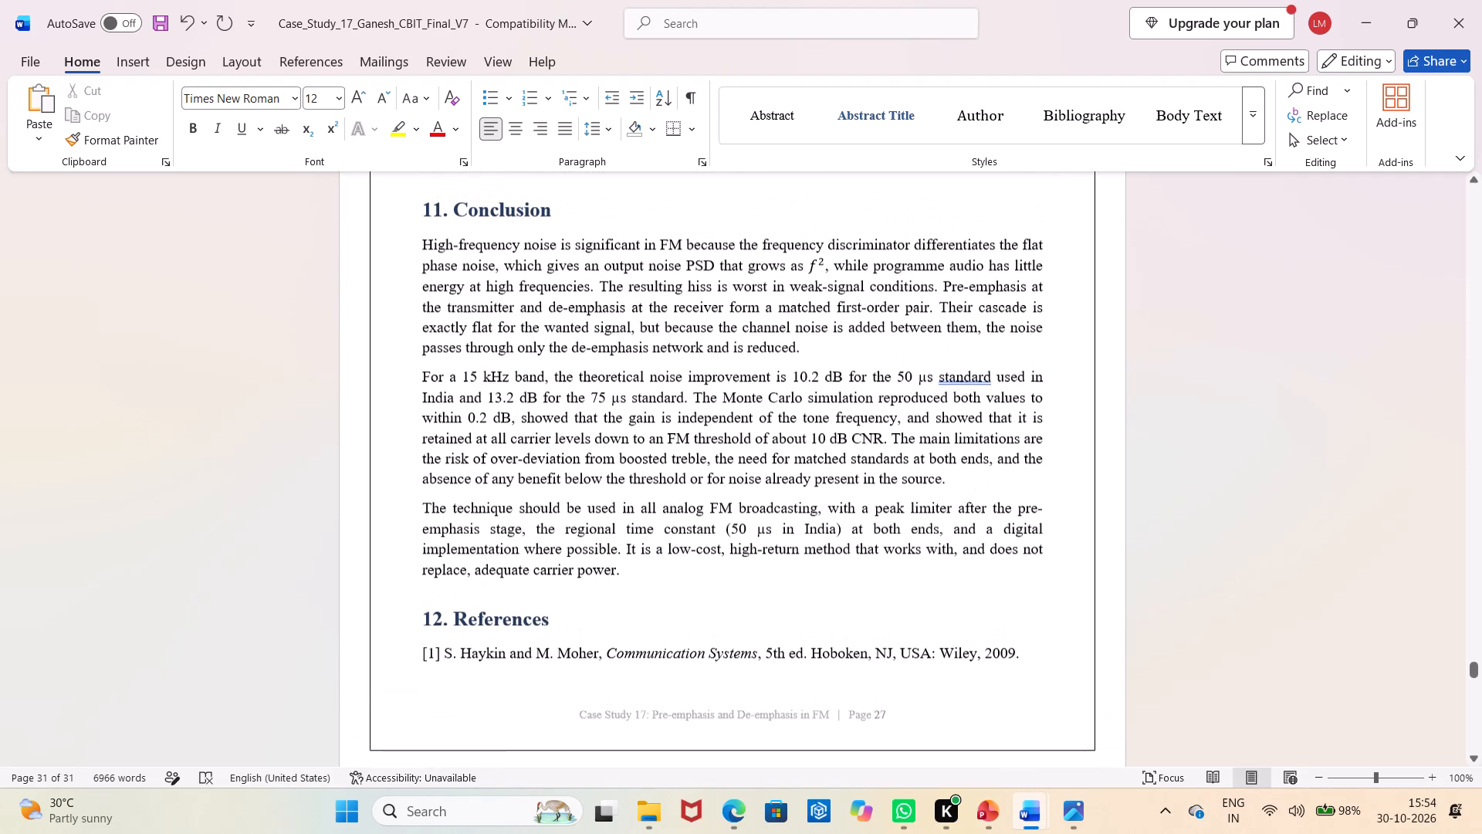
pyautogui.click(420, 619)
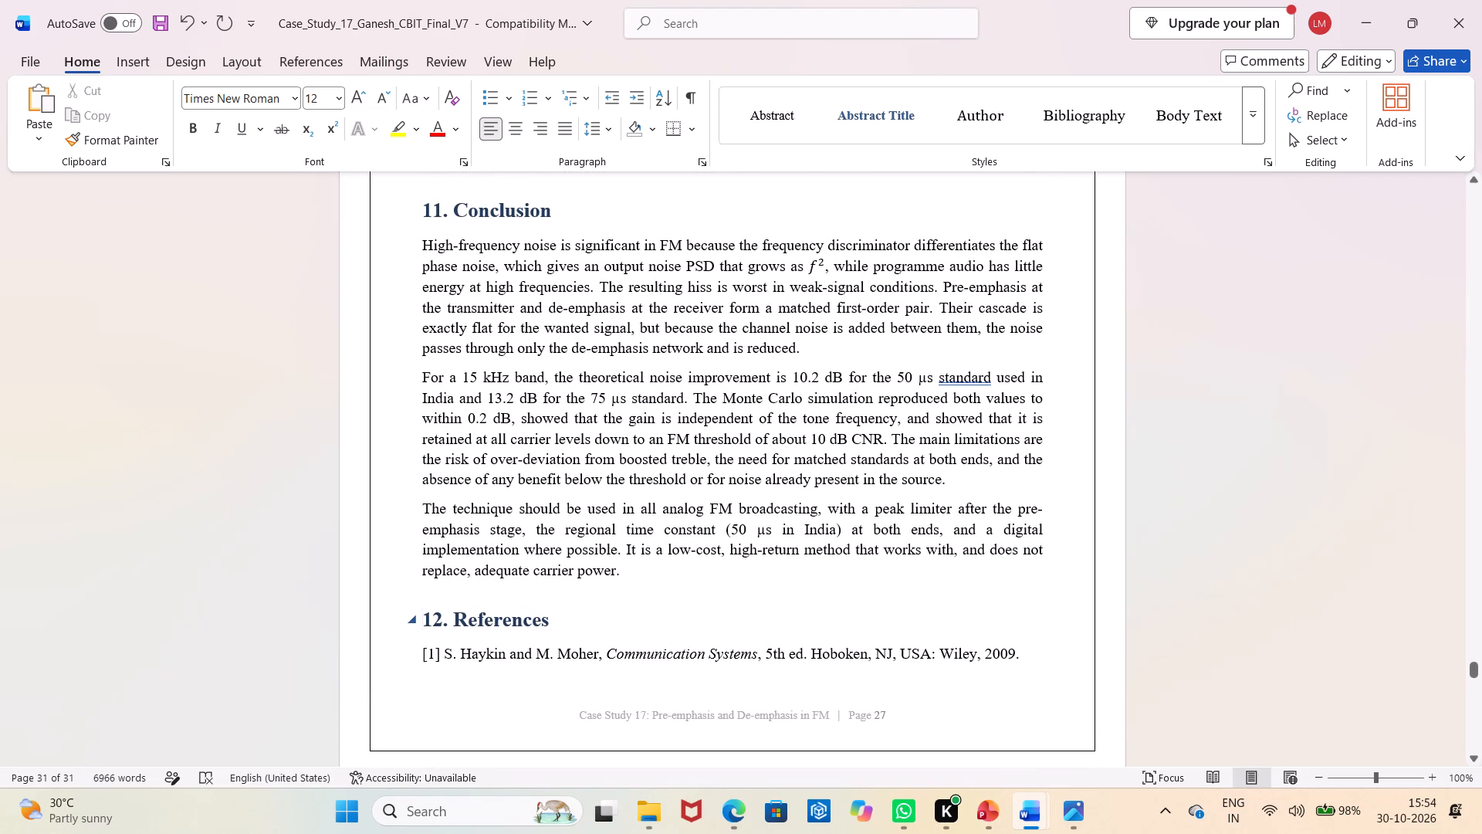
pyautogui.press('Return')
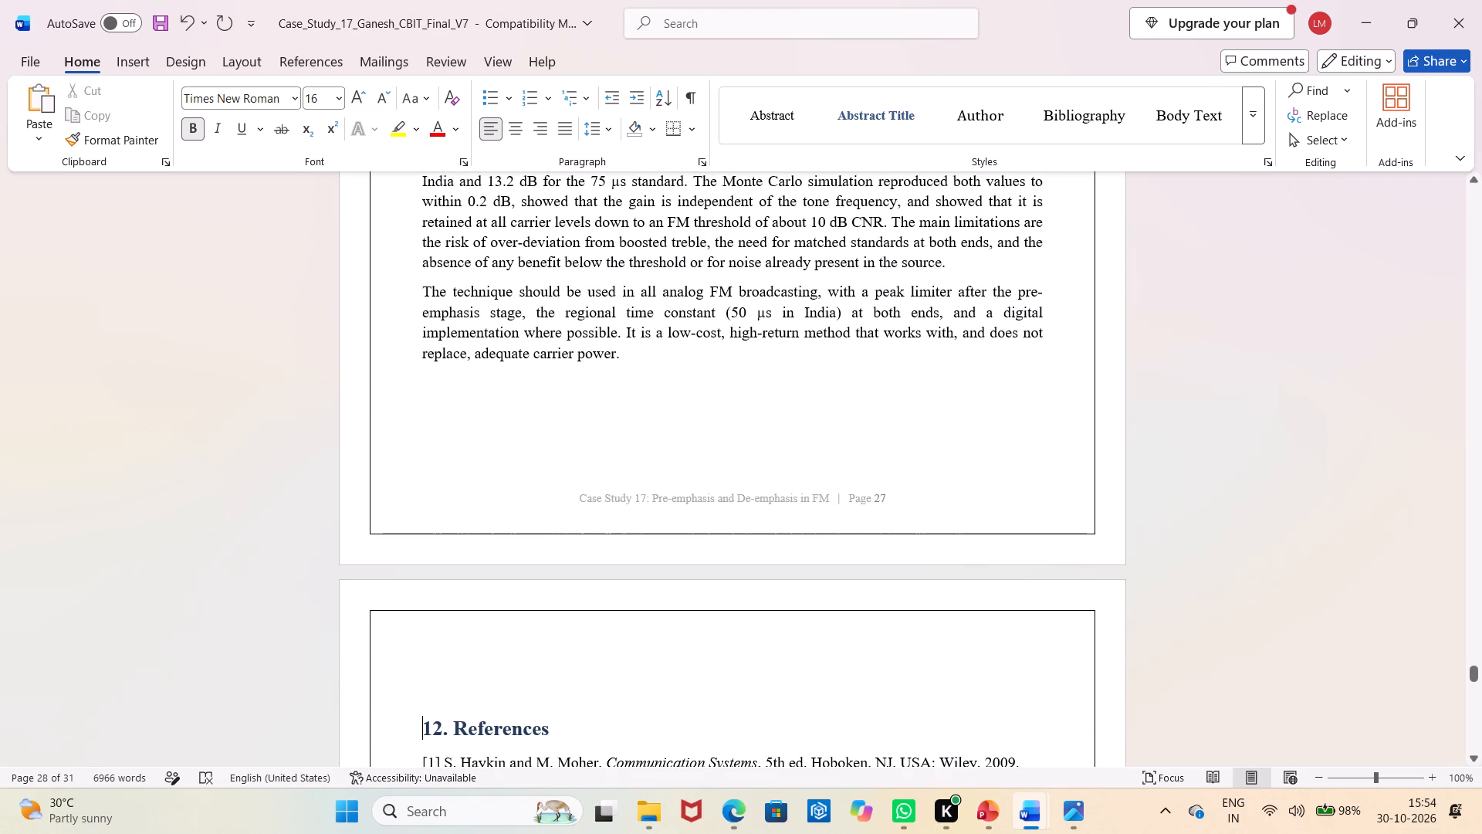
pyautogui.scroll(-1, 420, 619)
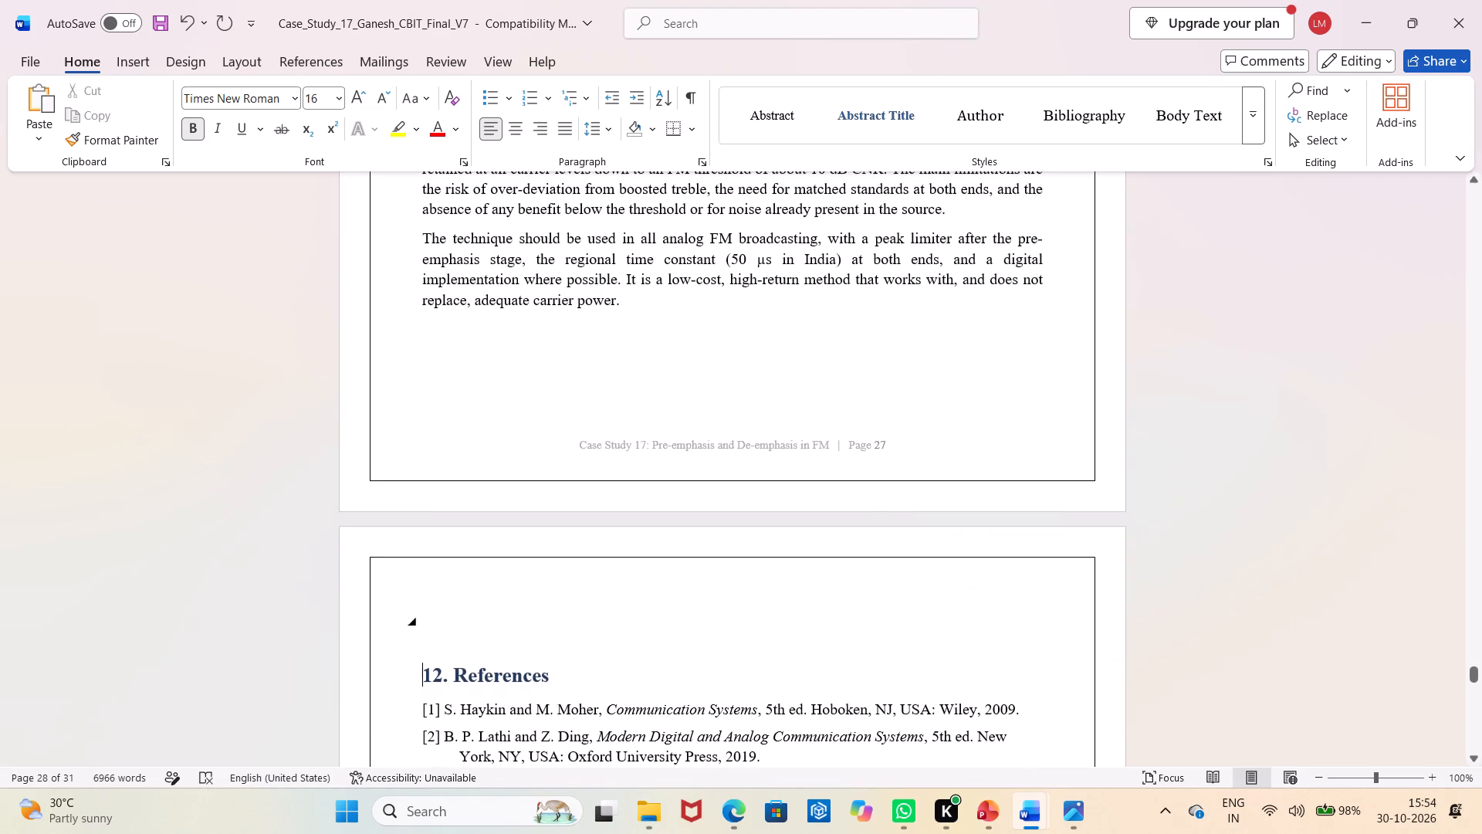
pyautogui.press('BackSpace')
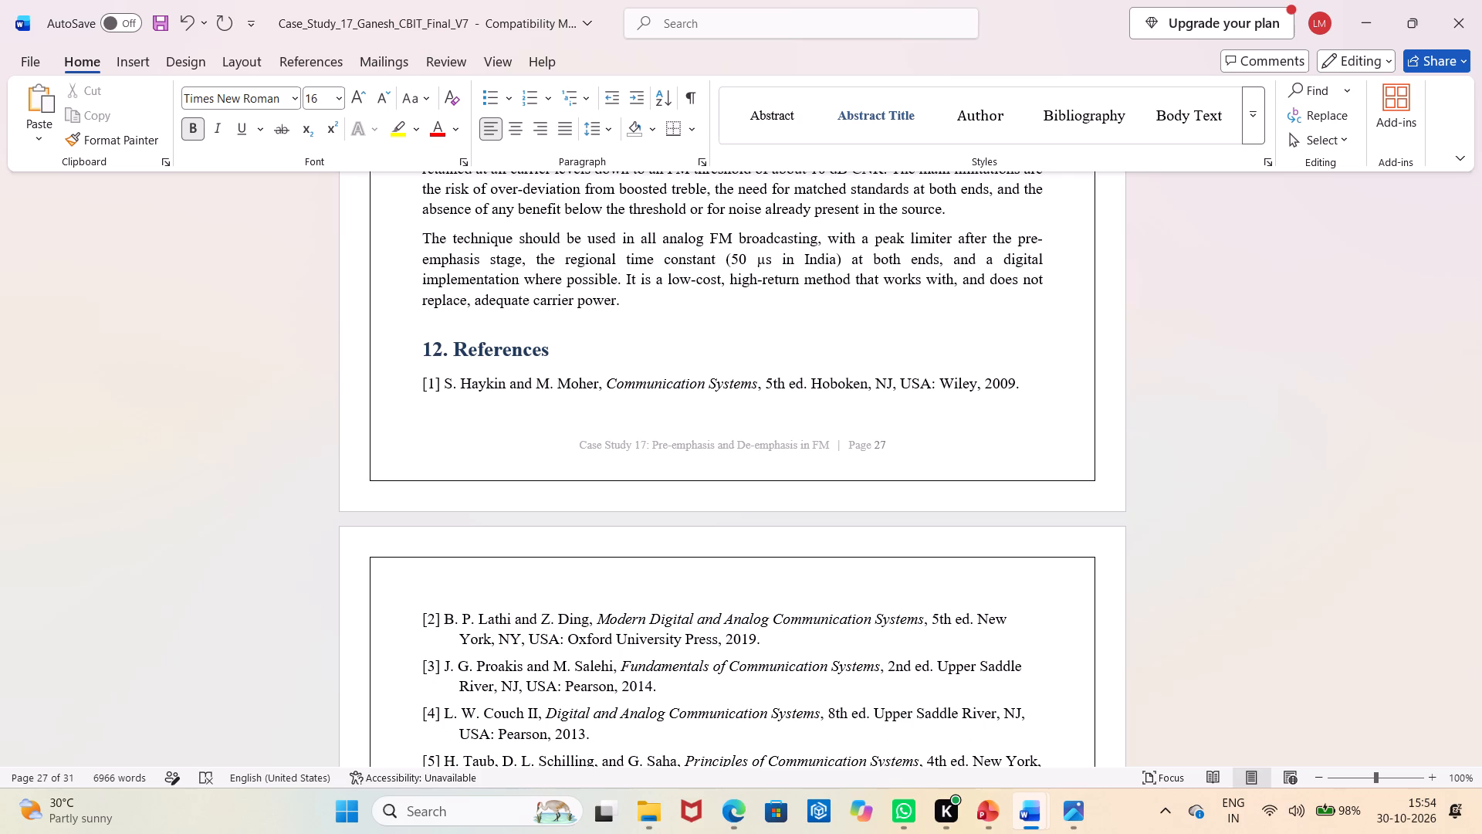
pyautogui.press('Return')
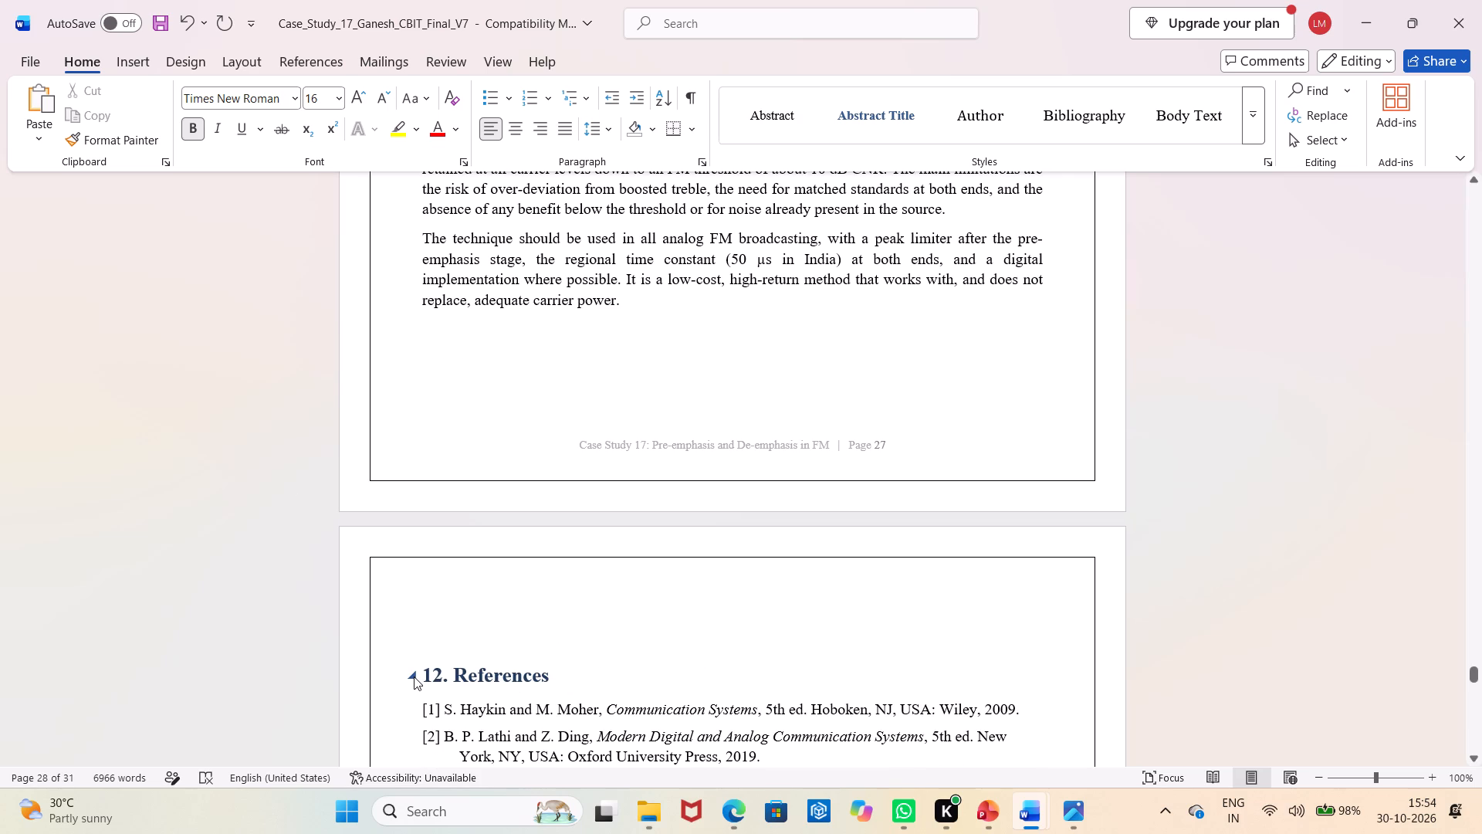
# Replace the empty line above the "12. References" heading with a page break.
pyautogui.press('BackSpace')
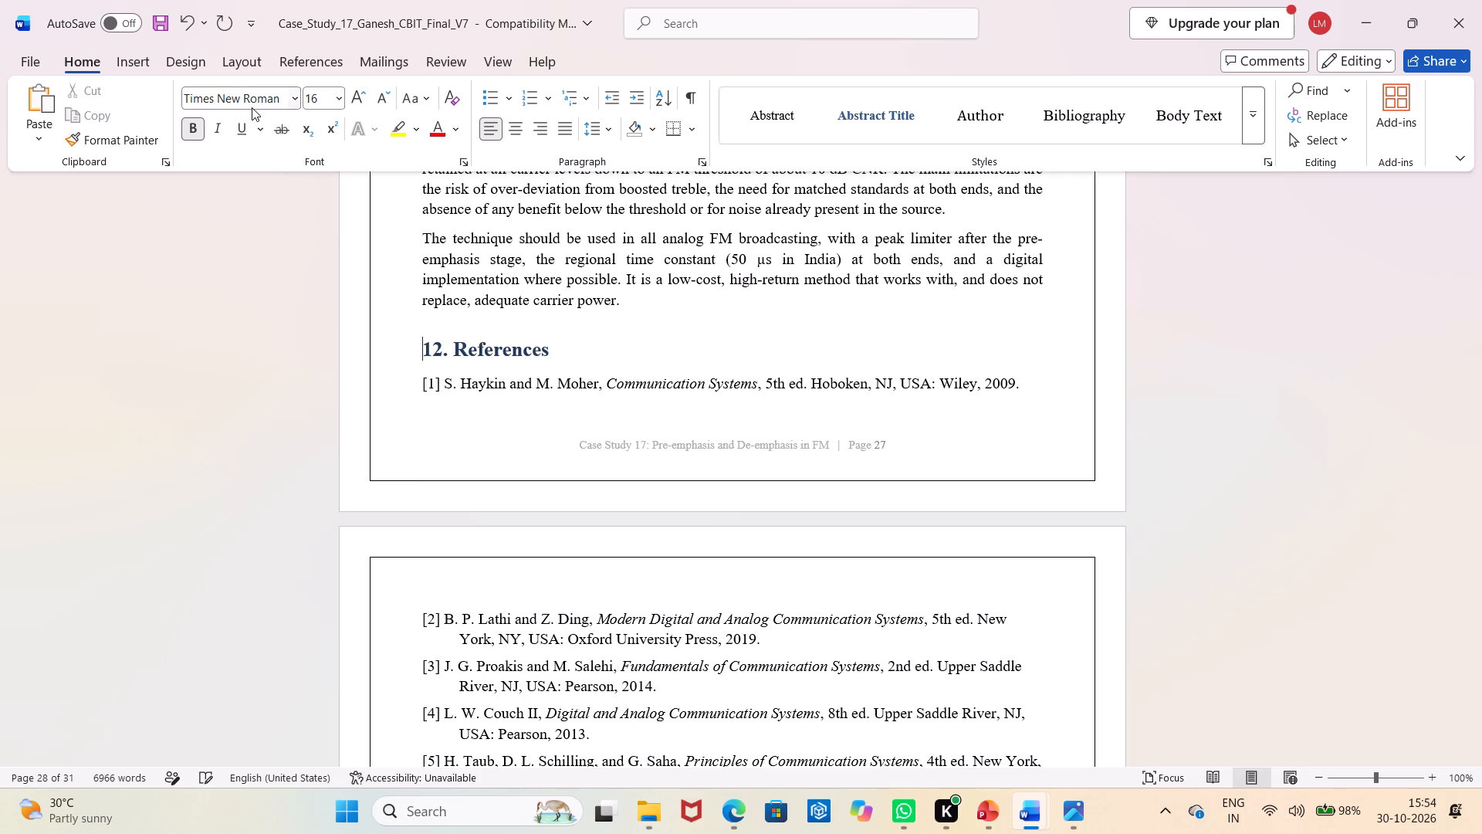
pyautogui.click(140, 70)
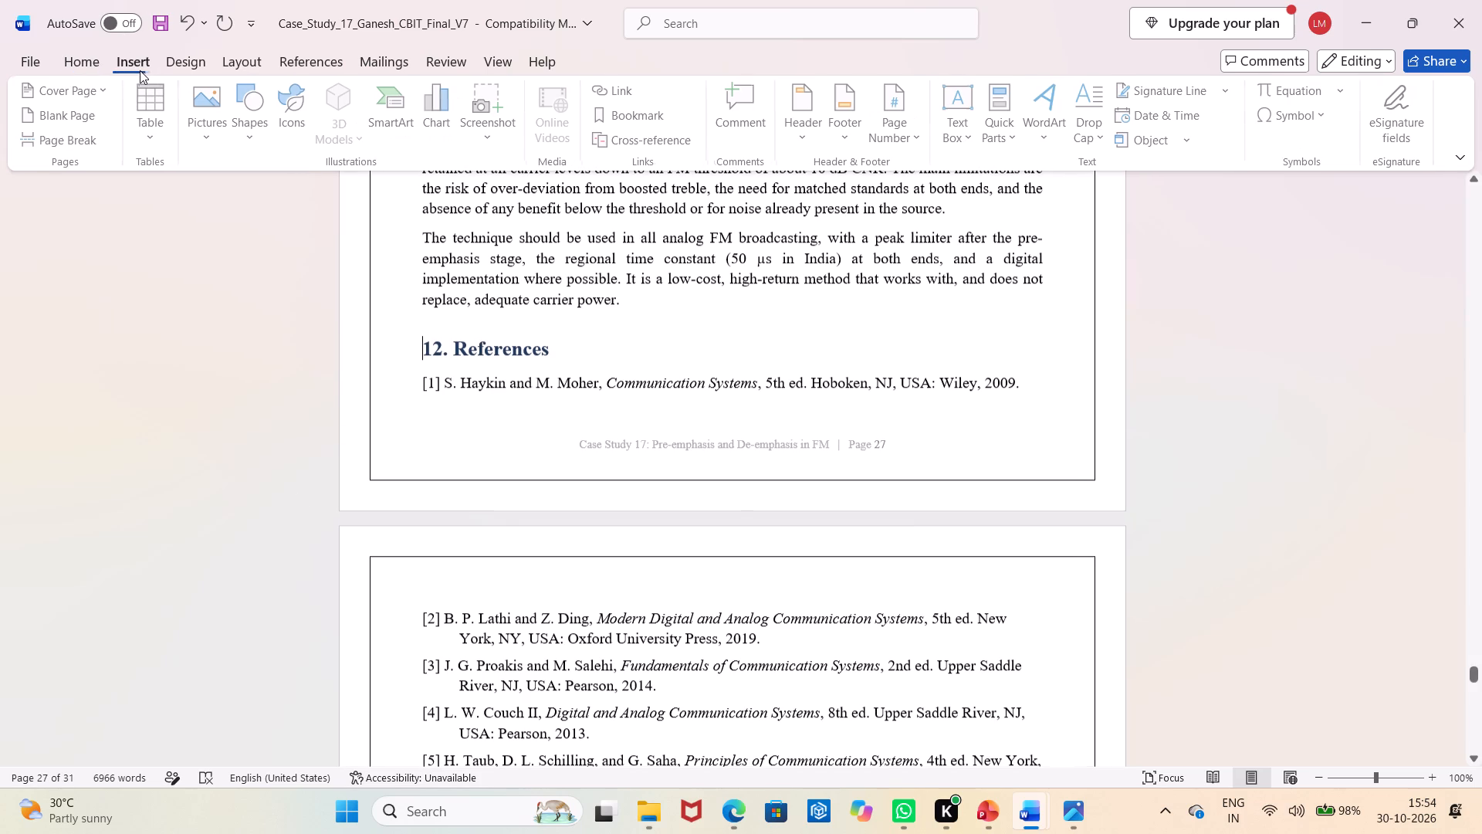
pyautogui.click(73, 139)
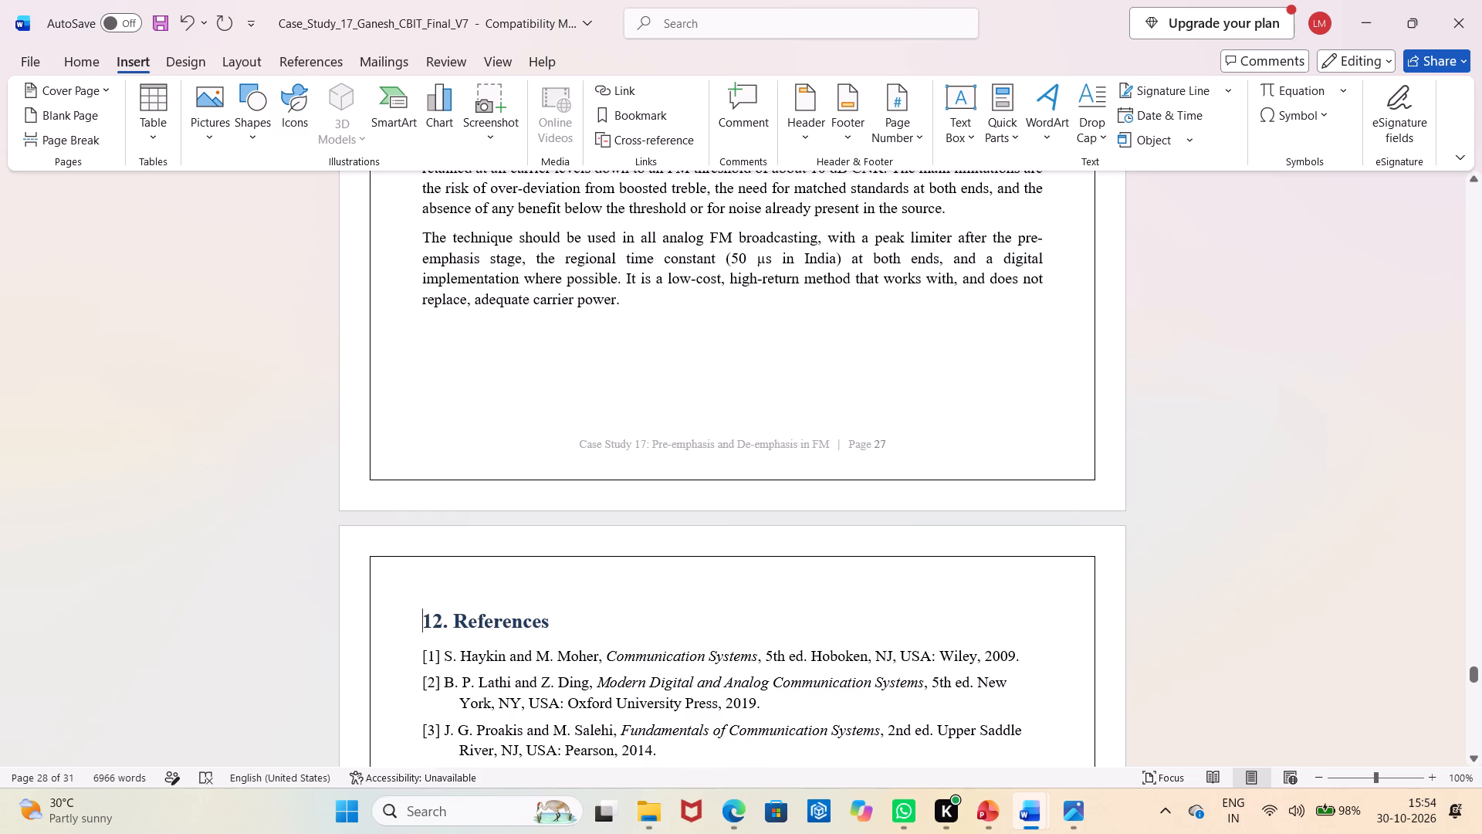
# Delete the whole "Appendix A: Python Code for the Simulation" section with its code listing, and remove the blank page left after the references.
pyautogui.scroll(-4, 364, 561)
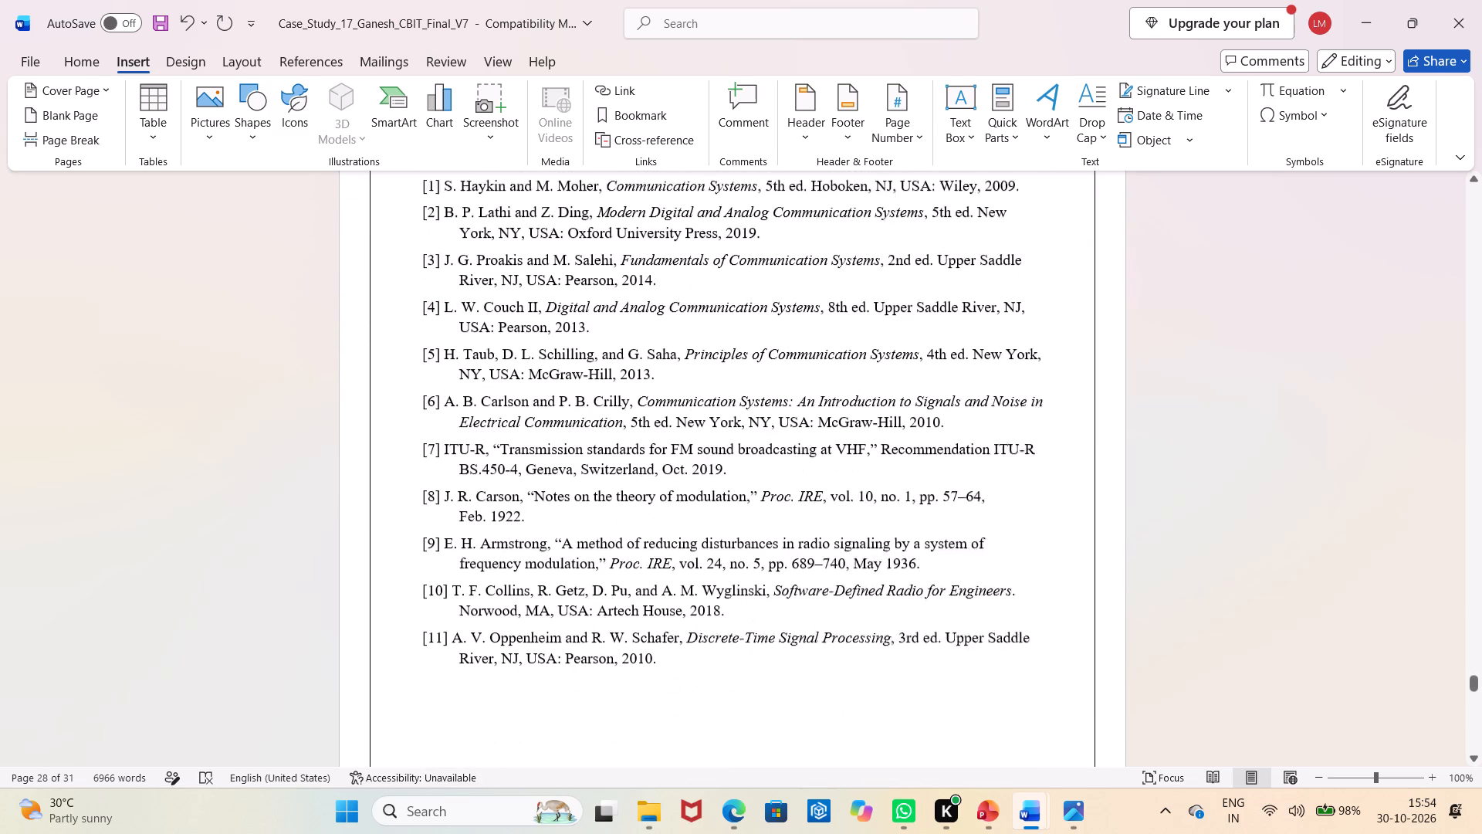
pyautogui.scroll(-5, 364, 561)
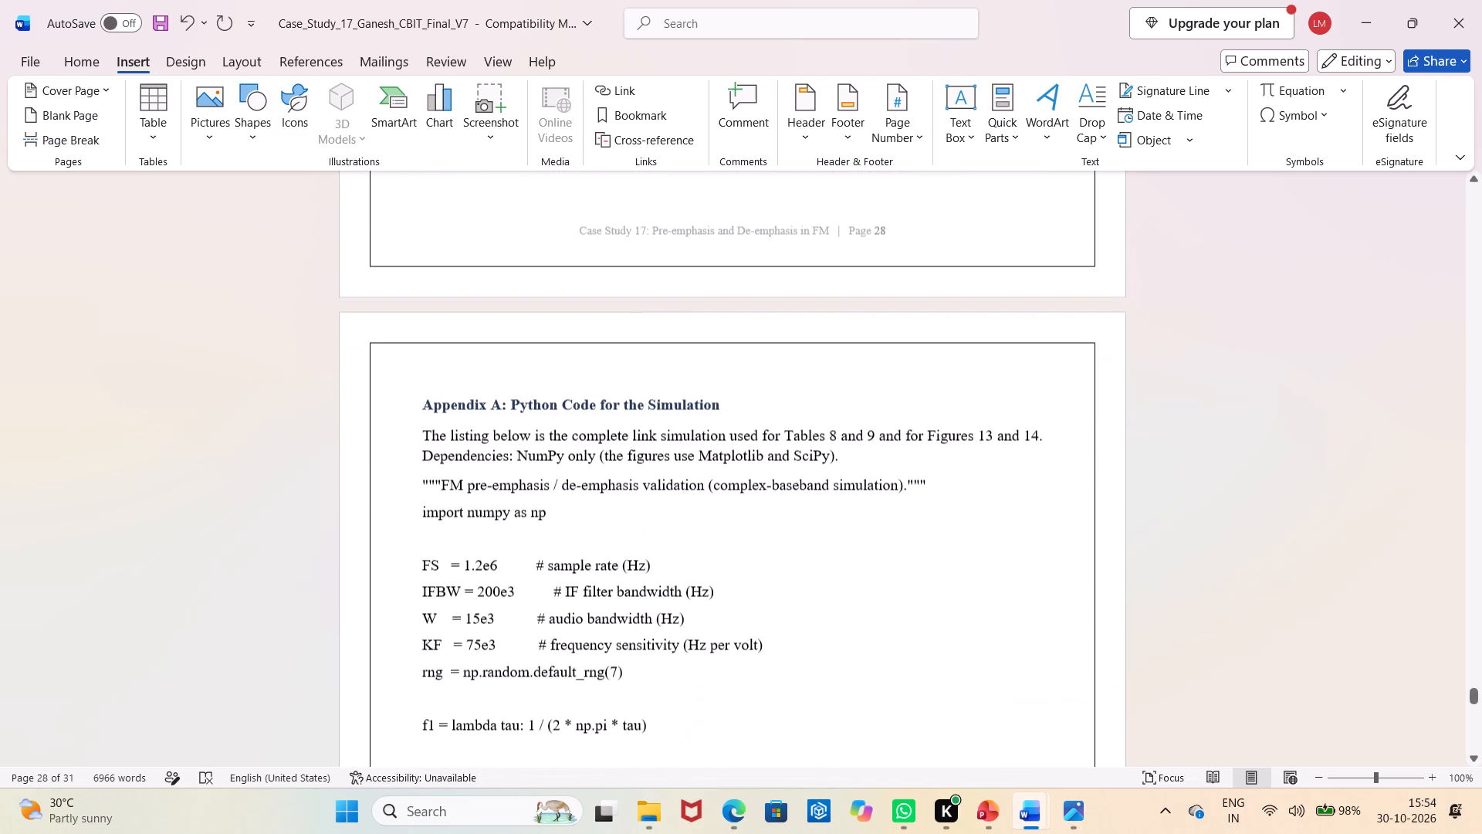
pyautogui.scroll(-2, 496, 472)
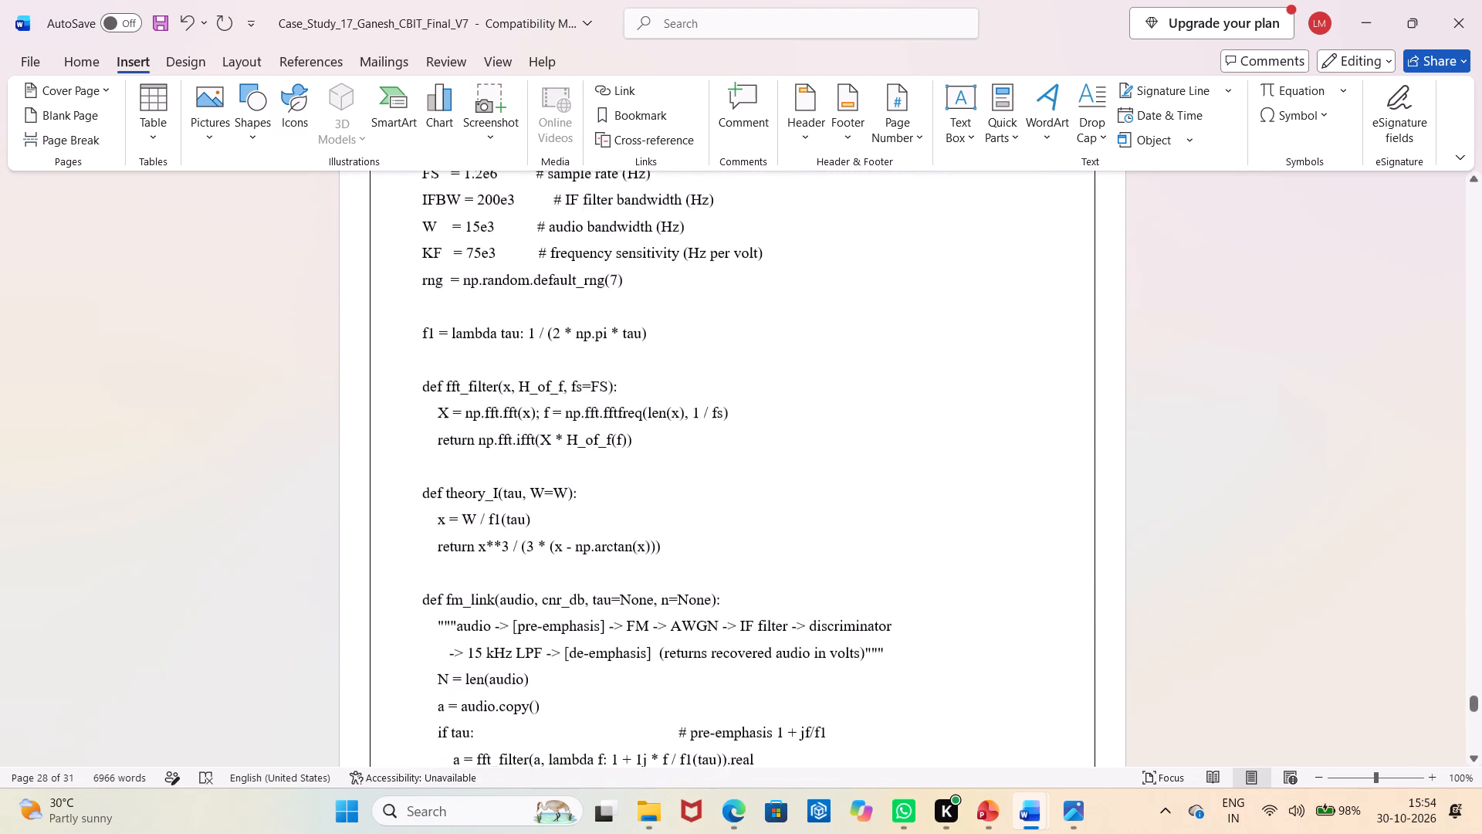
pyautogui.scroll(-2, 496, 470)
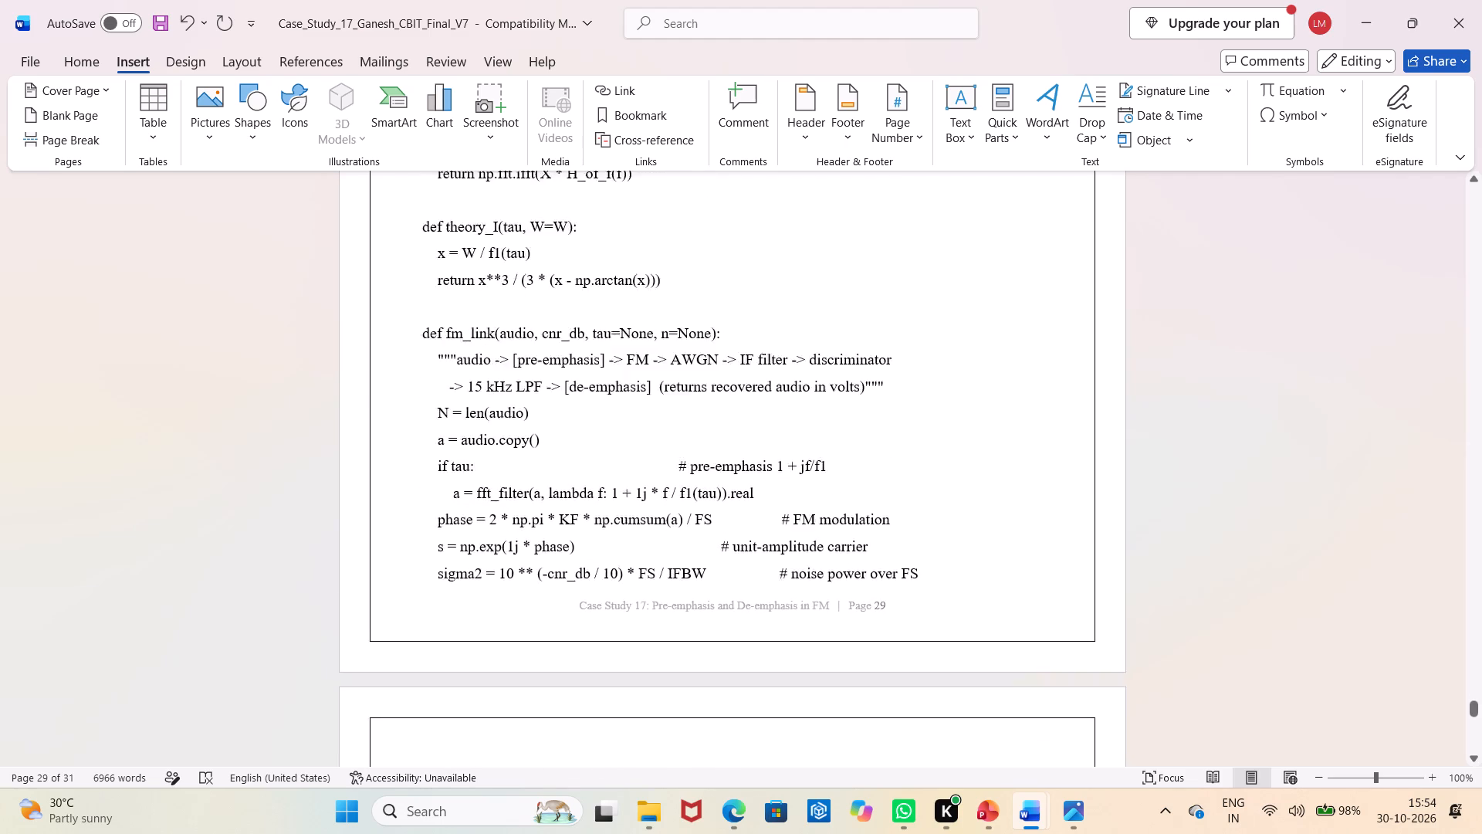
pyautogui.scroll(-1, 496, 470)
pyautogui.scroll(4, 496, 470)
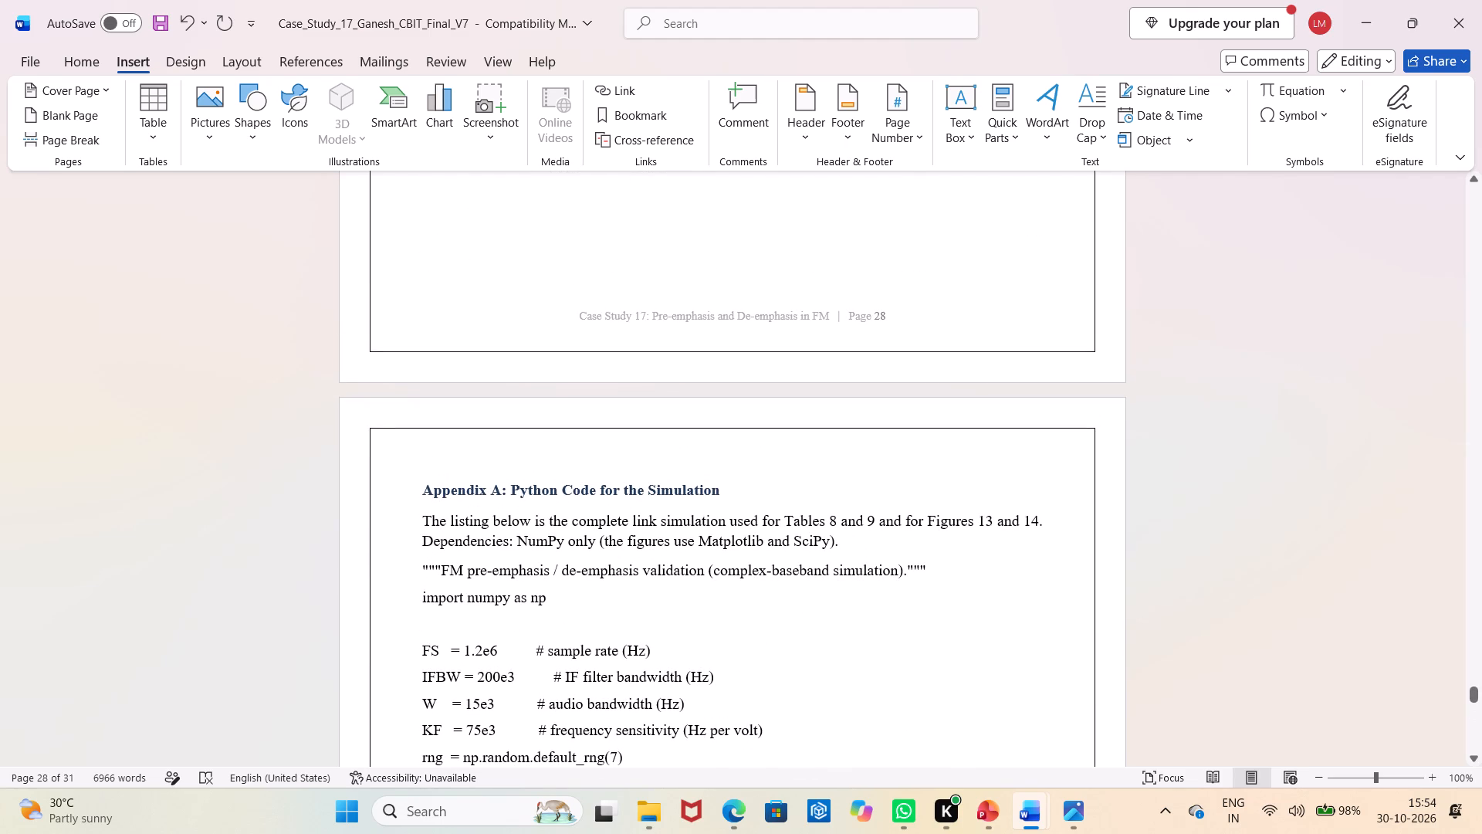
pyautogui.moveTo(421, 478); pyautogui.dragTo(626, 833)
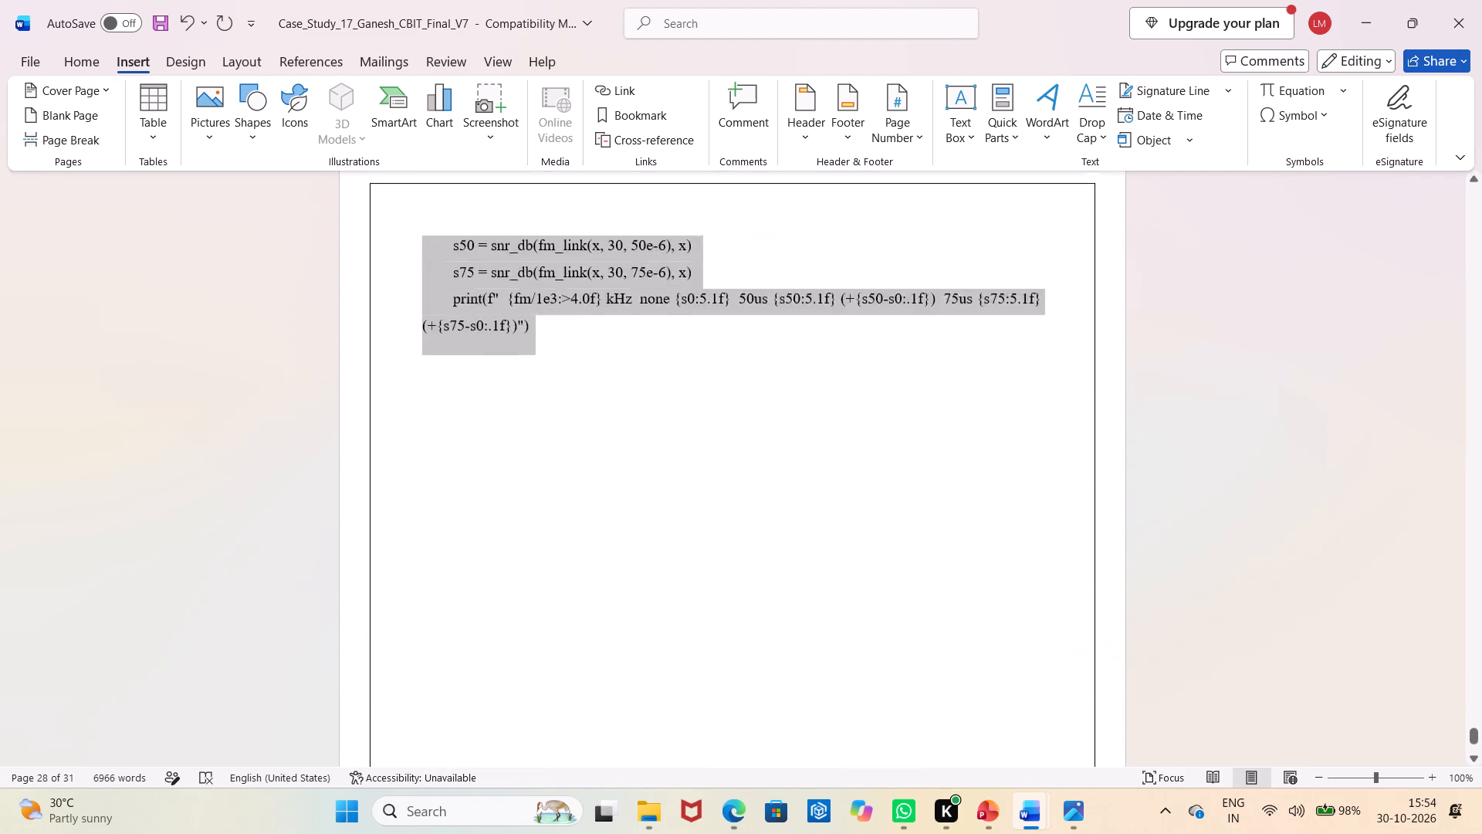
pyautogui.moveTo(626, 833); pyautogui.dragTo(589, 478)
pyautogui.scroll(12, 589, 478)
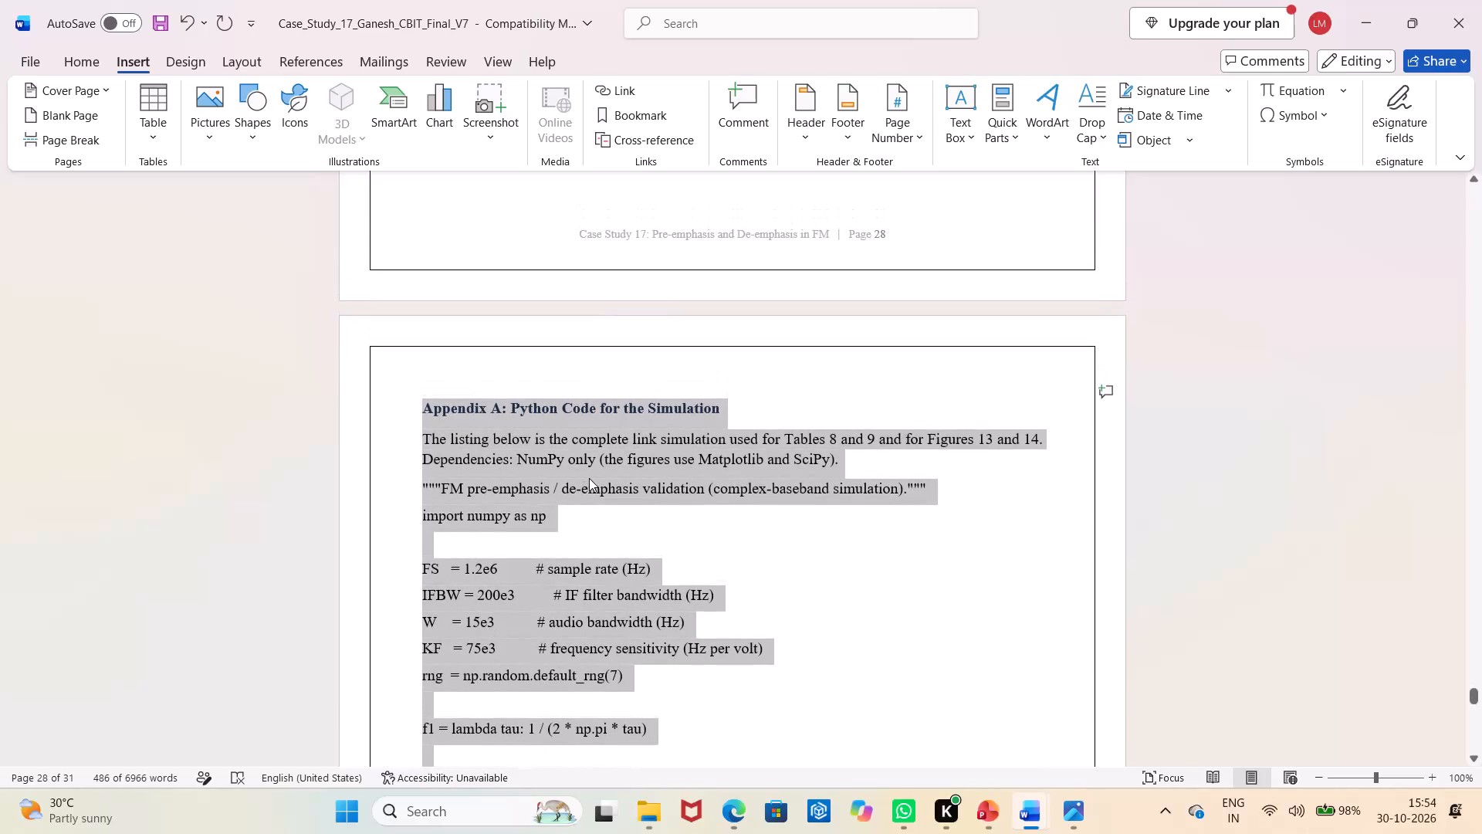
pyautogui.press('BackSpace')
pyautogui.scroll(1, 589, 478)
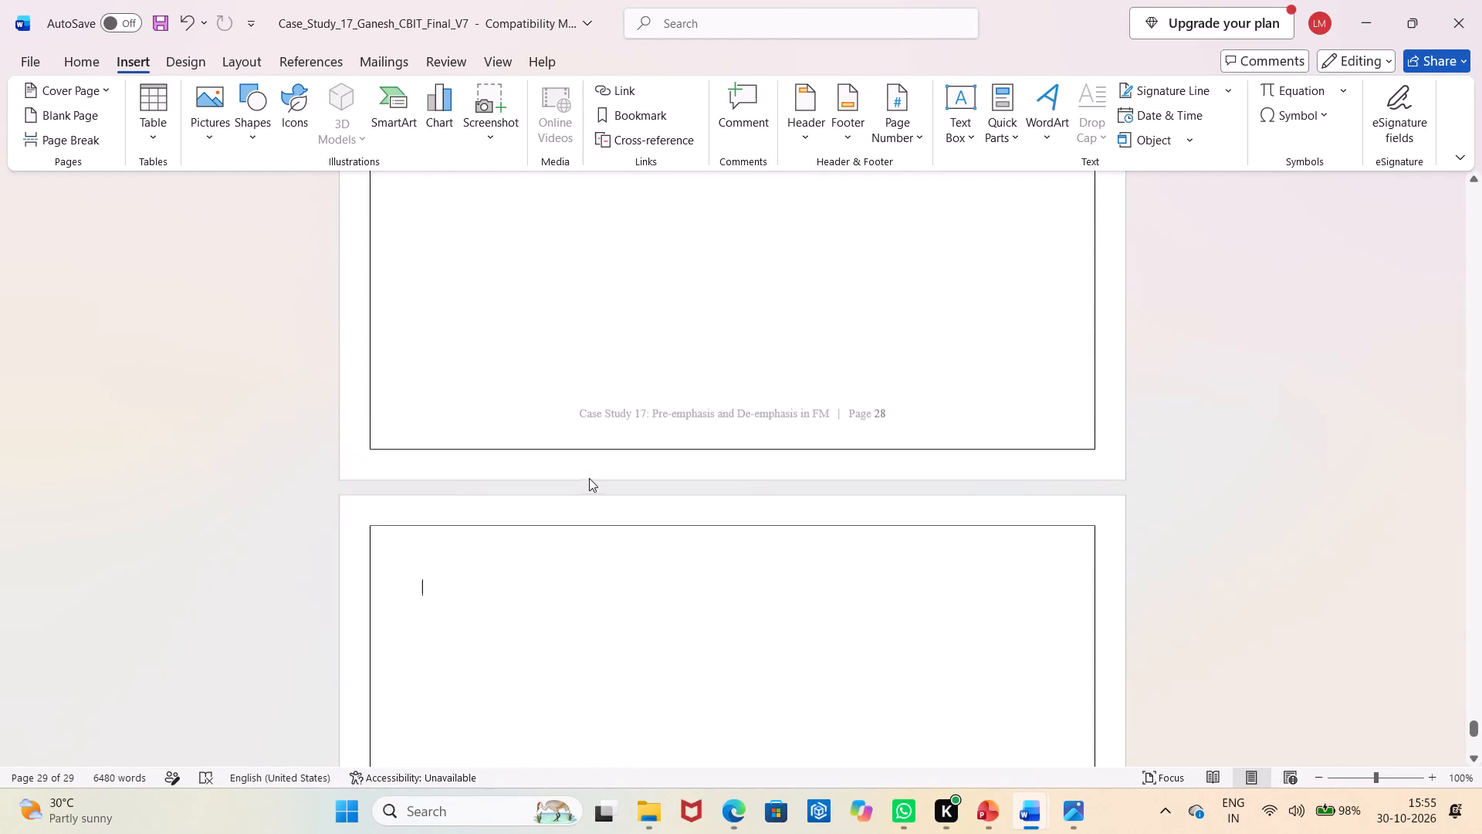
pyautogui.press('BackSpace')
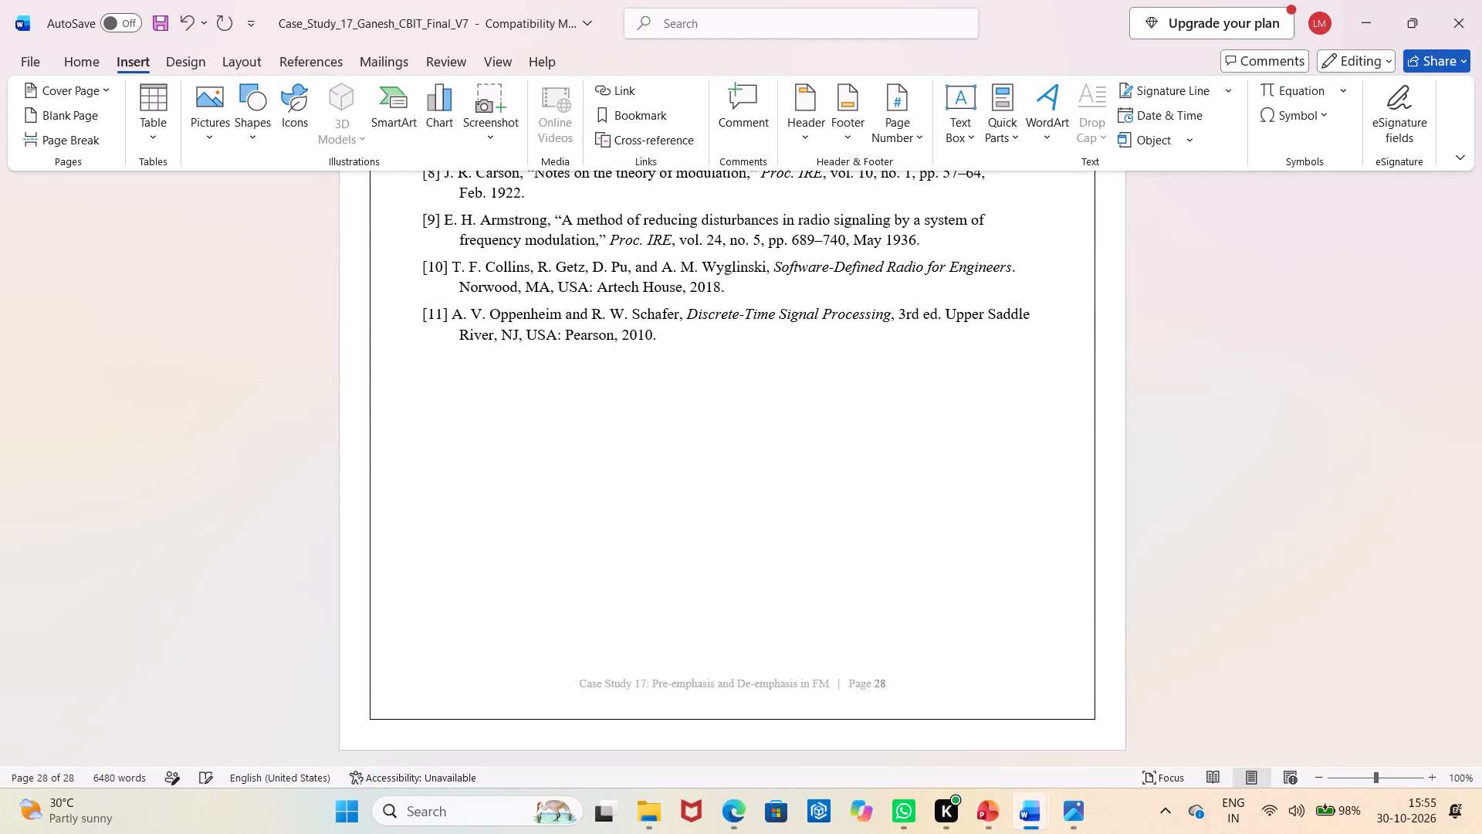
pyautogui.scroll(-2, 714, 528)
pyautogui.scroll(2, 714, 528)
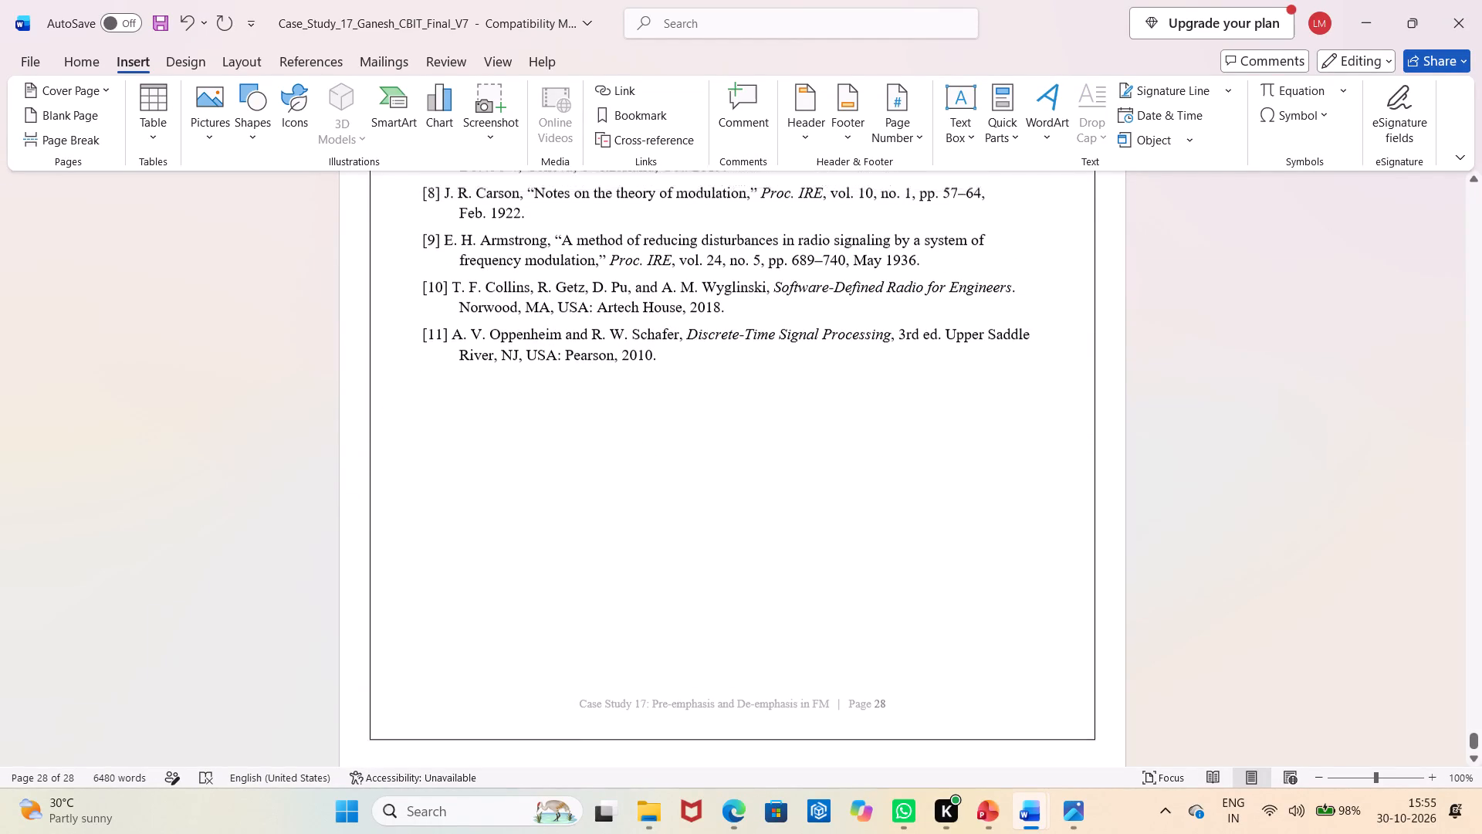
# Review the report pages backwards from the references through sections 9, 8 and 6 to section 5.4.
pyautogui.scroll(8, 714, 528)
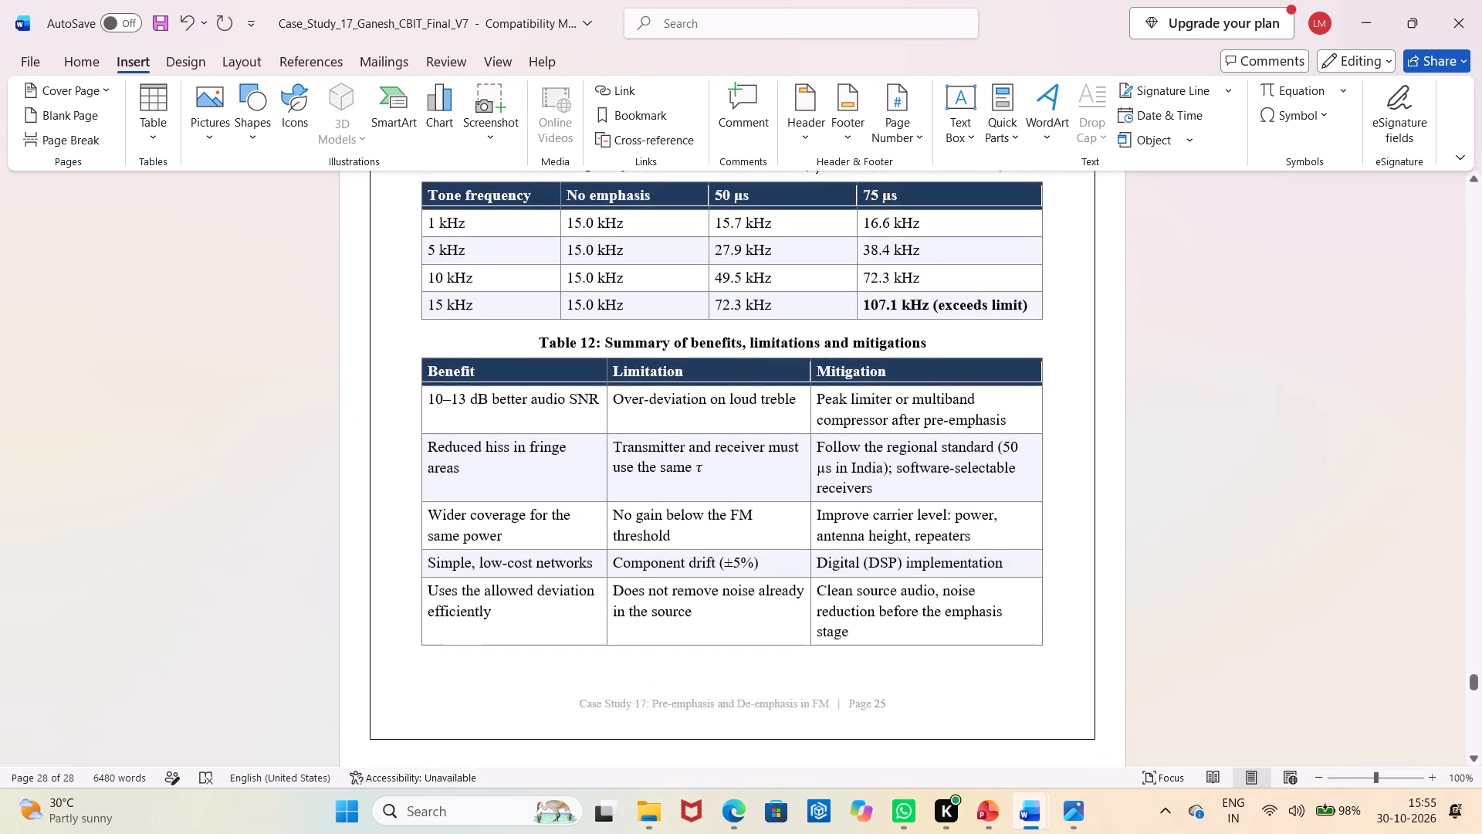
pyautogui.scroll(5, 714, 528)
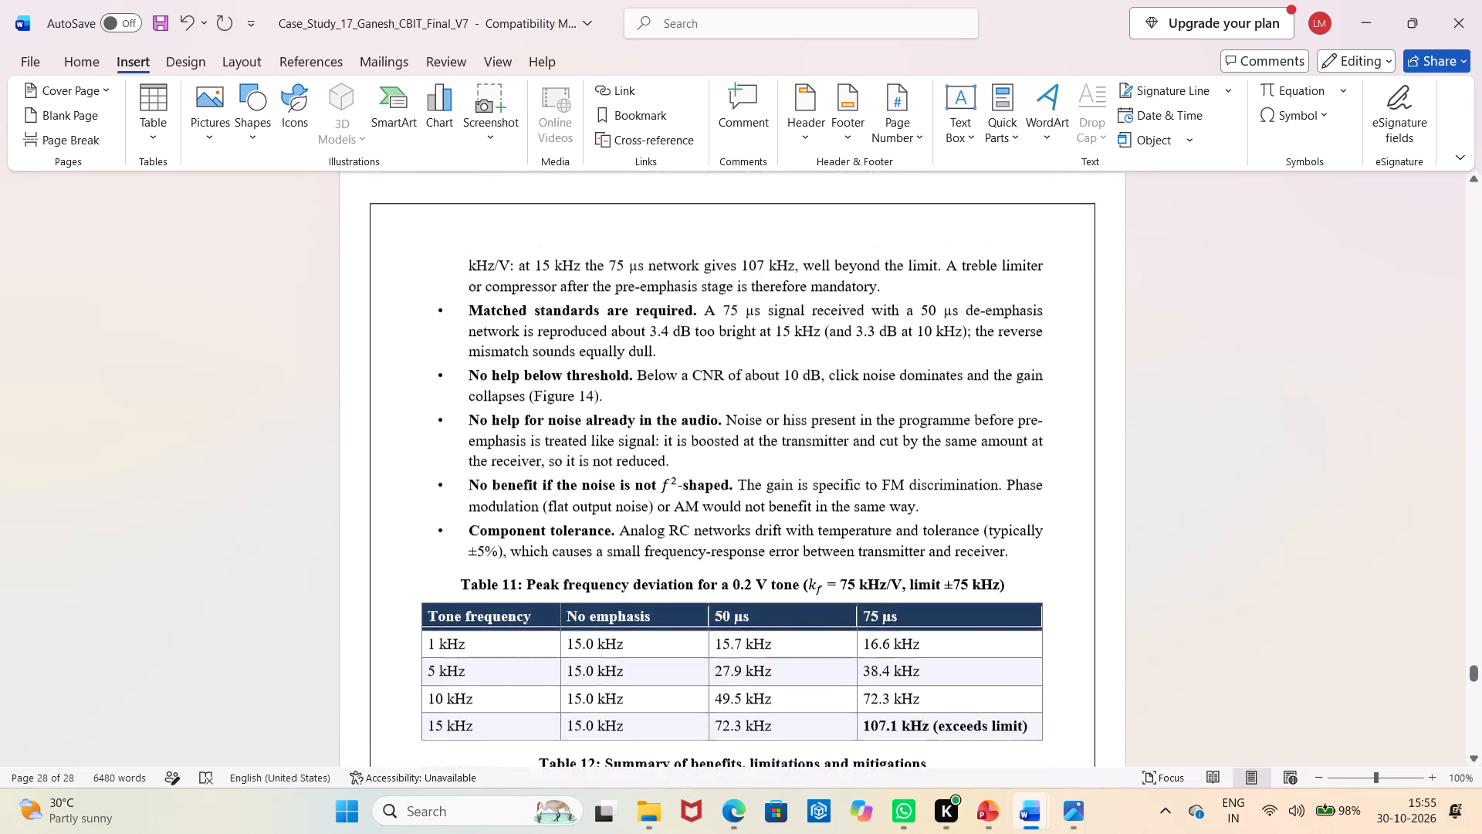
pyautogui.scroll(5, 714, 528)
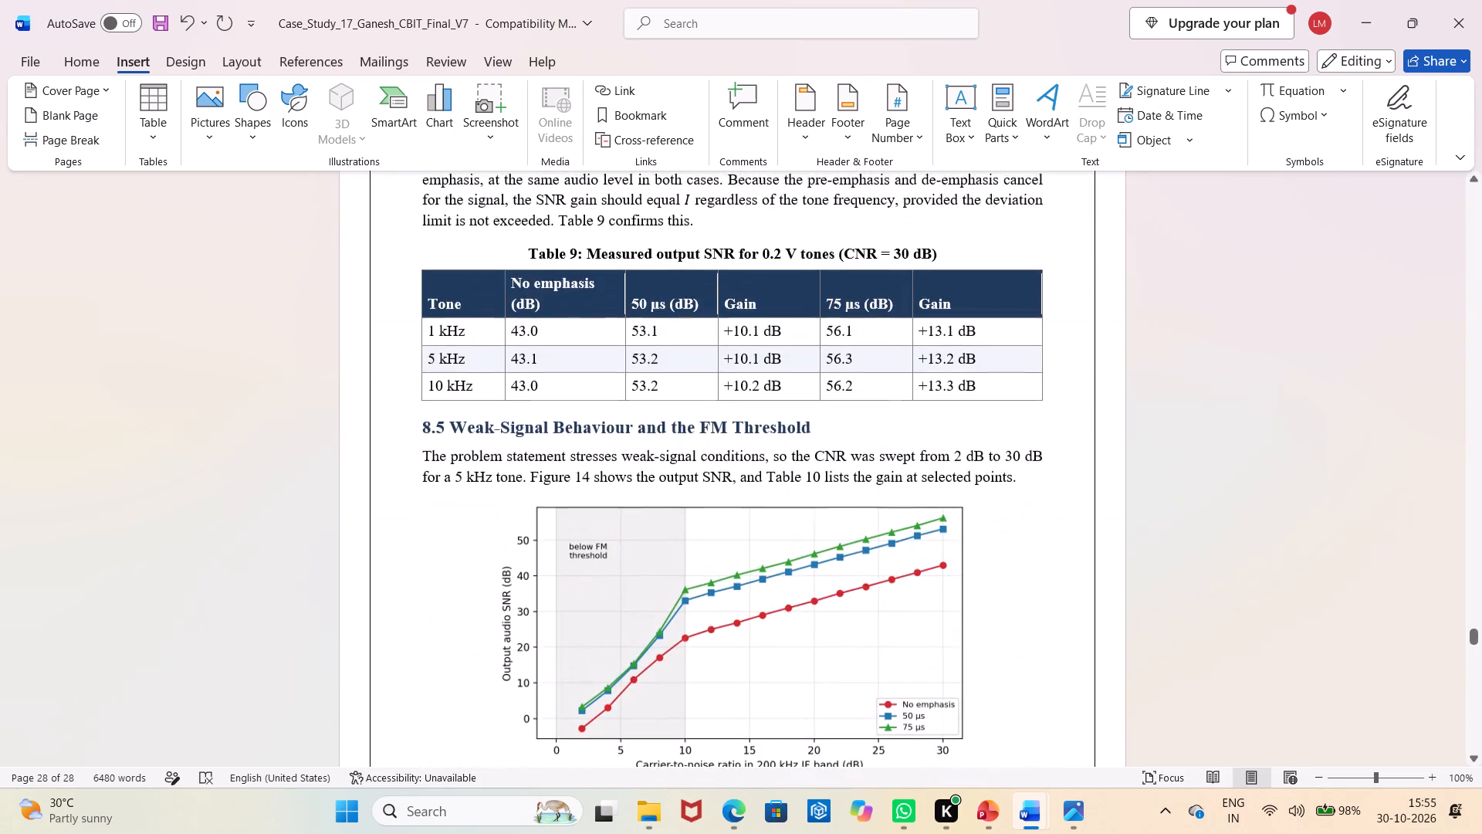
pyautogui.scroll(7, 714, 528)
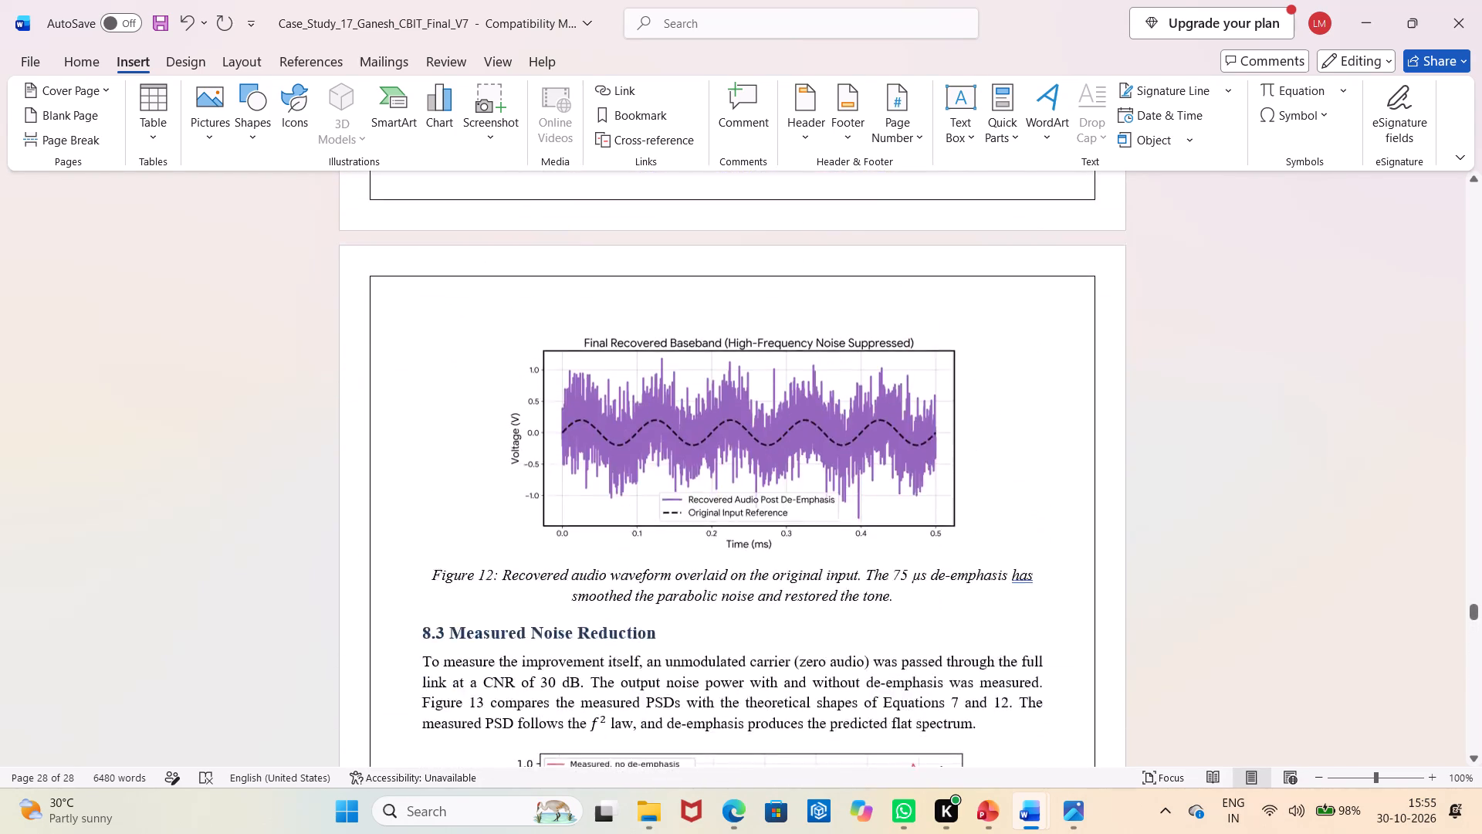
pyautogui.scroll(6, 714, 528)
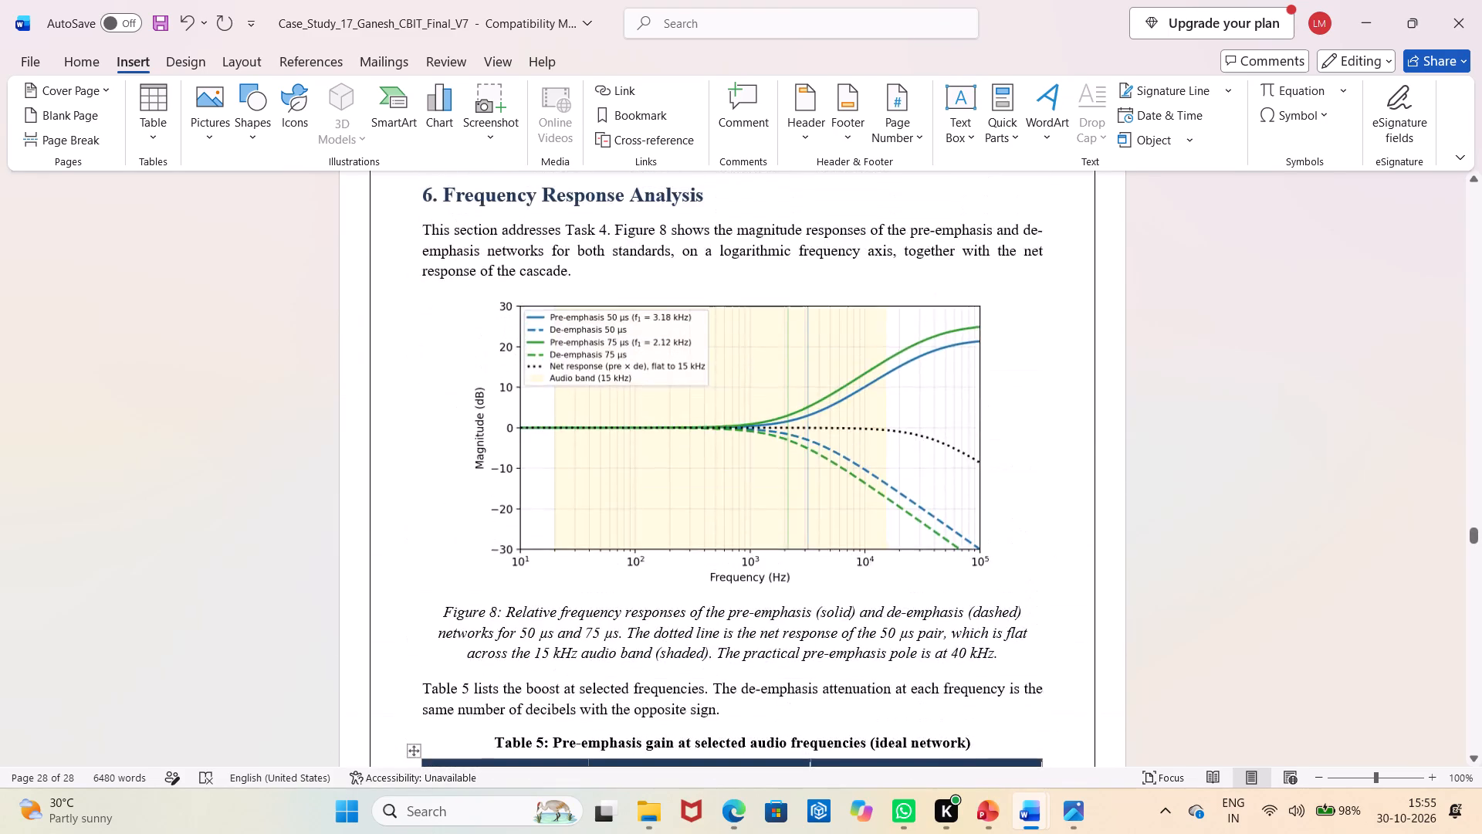
pyautogui.scroll(9, 714, 528)
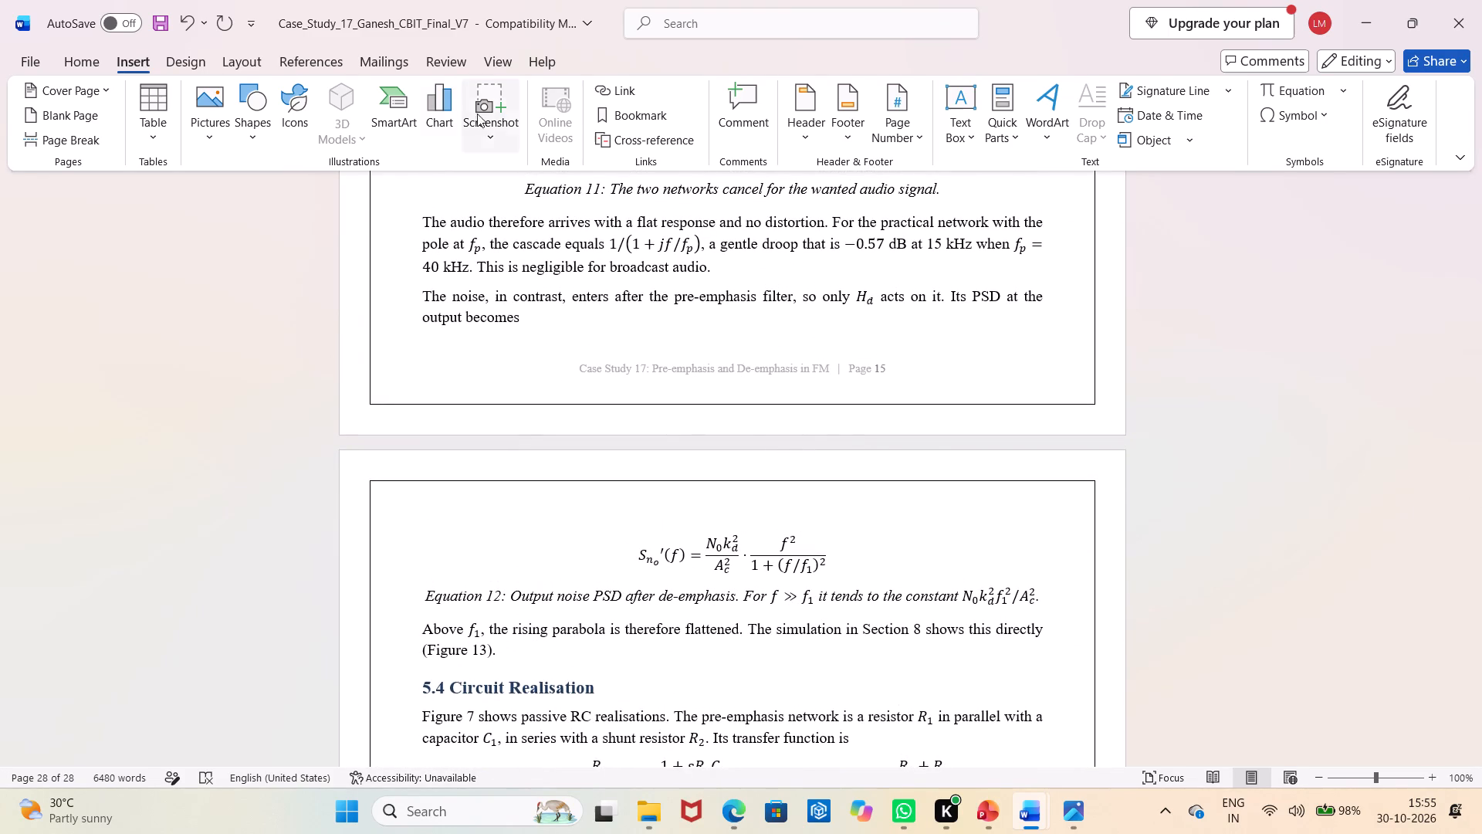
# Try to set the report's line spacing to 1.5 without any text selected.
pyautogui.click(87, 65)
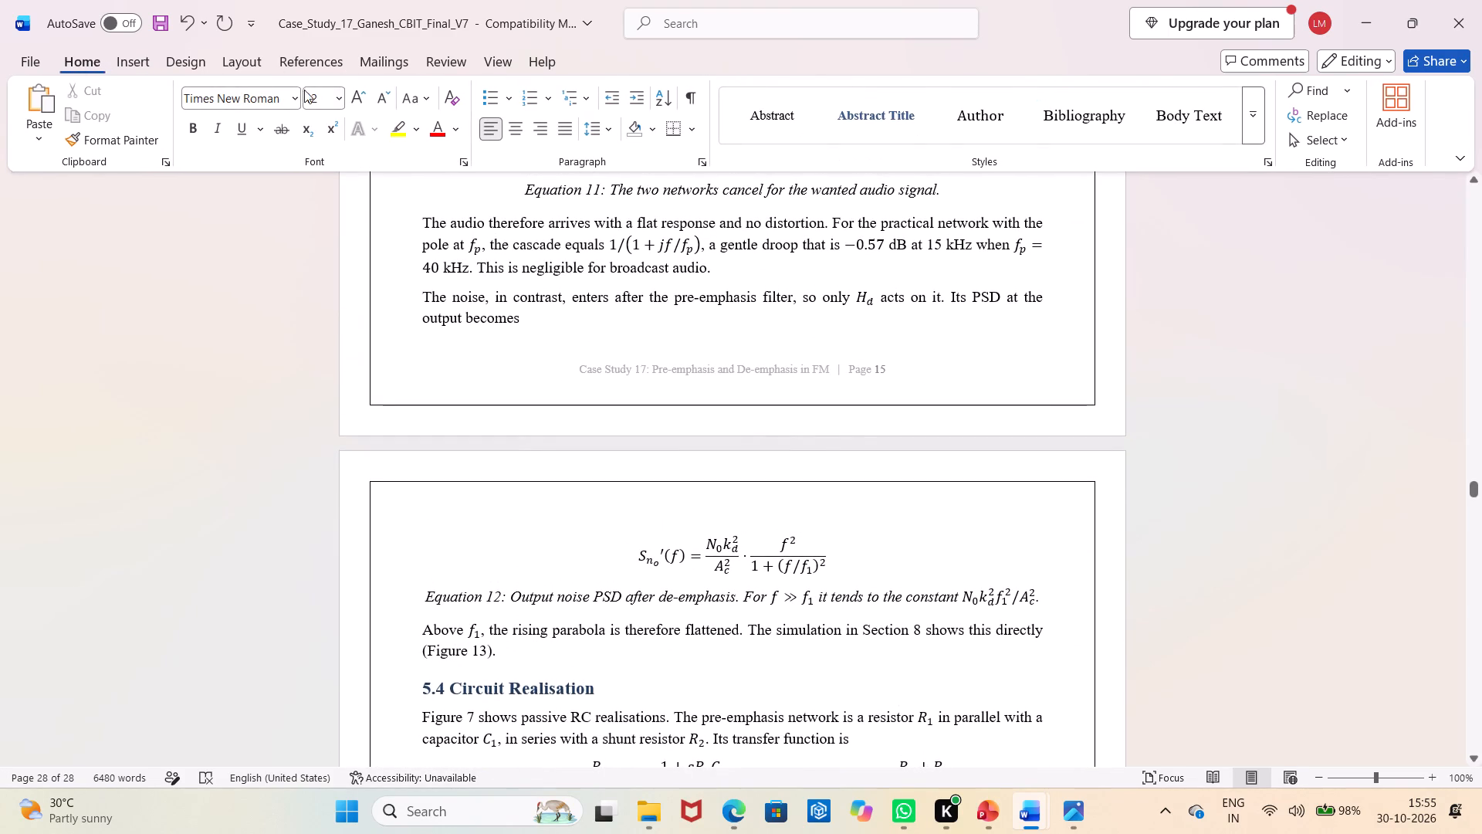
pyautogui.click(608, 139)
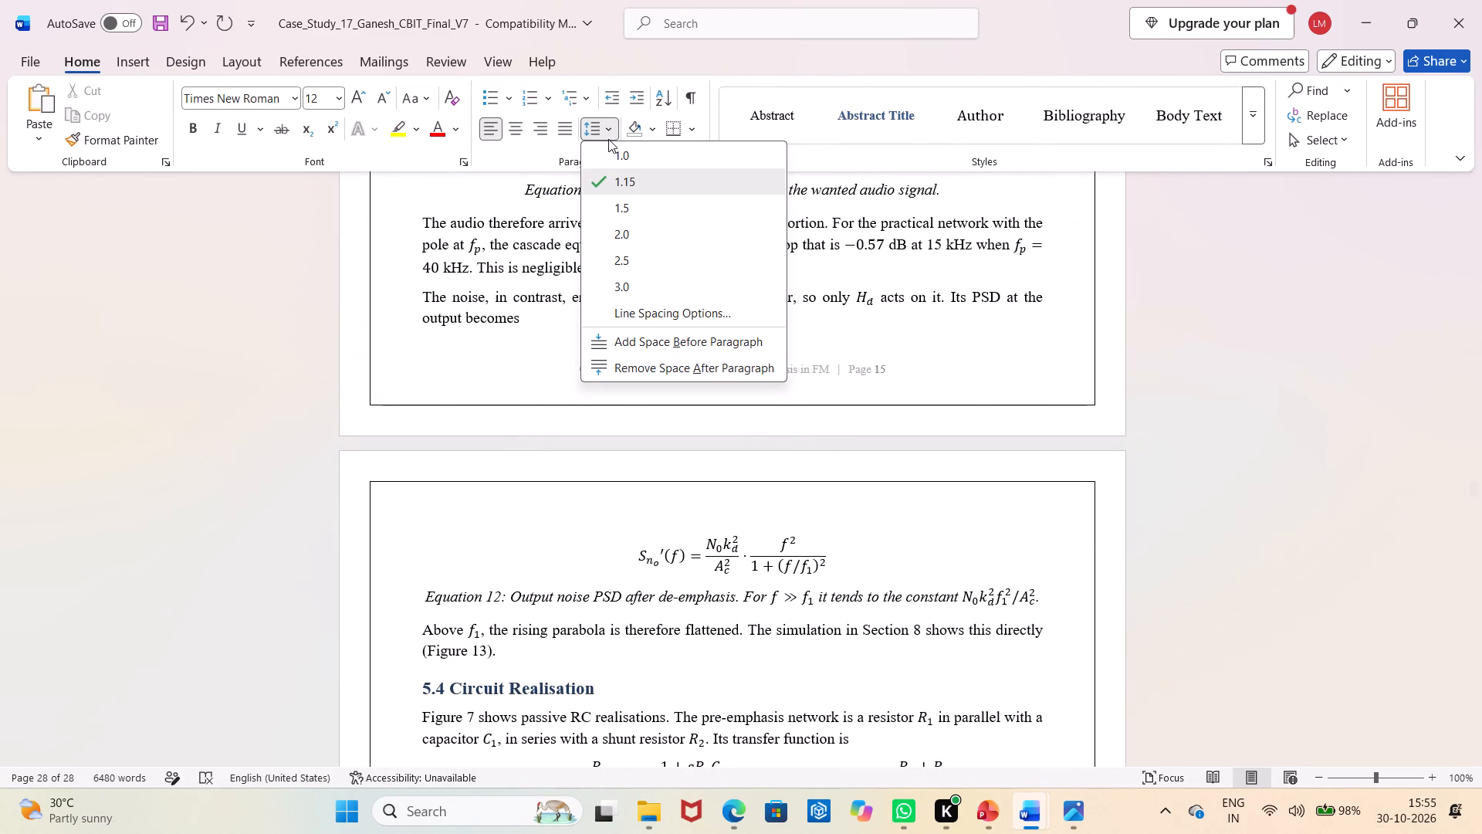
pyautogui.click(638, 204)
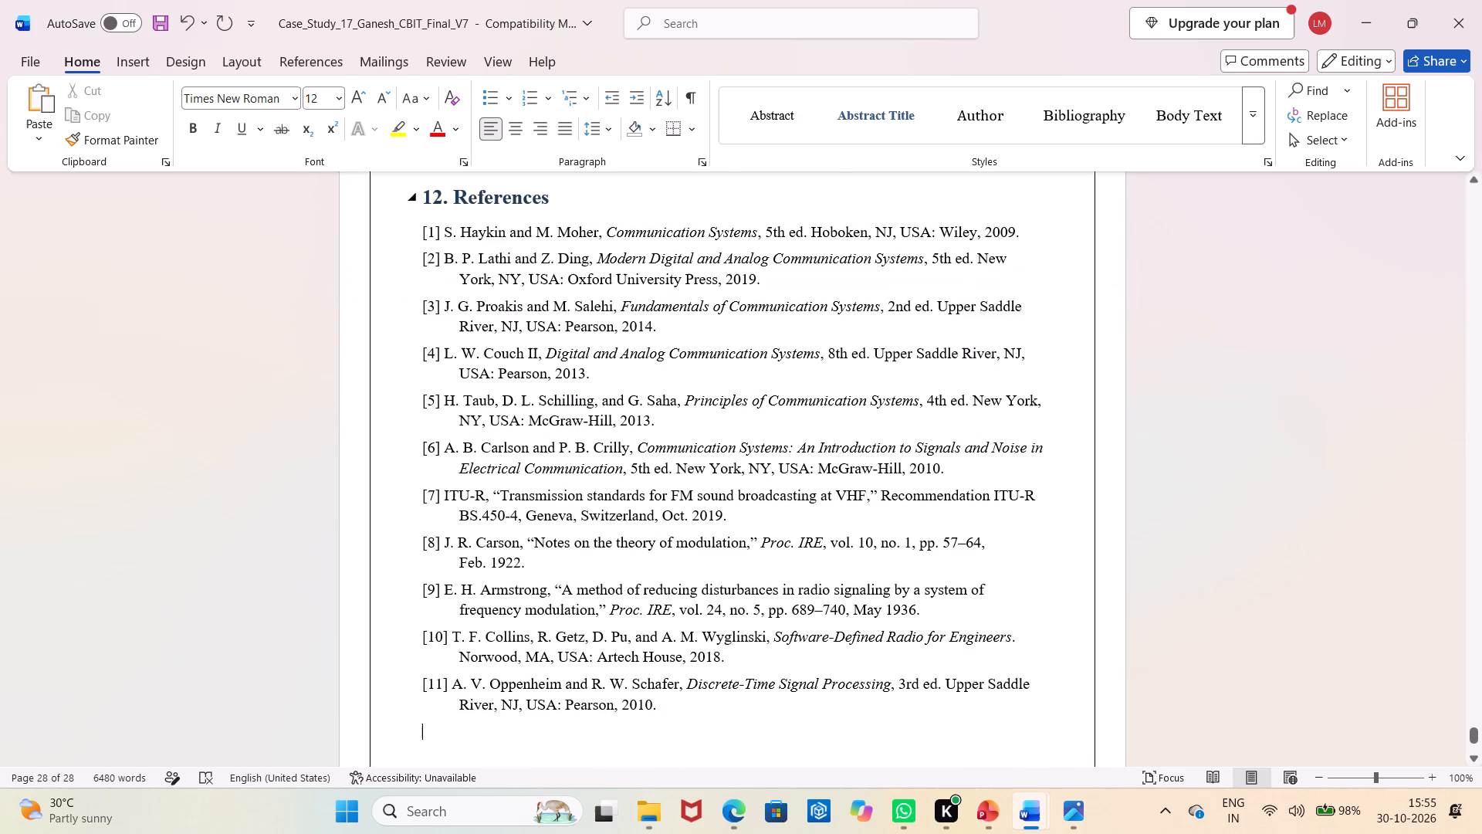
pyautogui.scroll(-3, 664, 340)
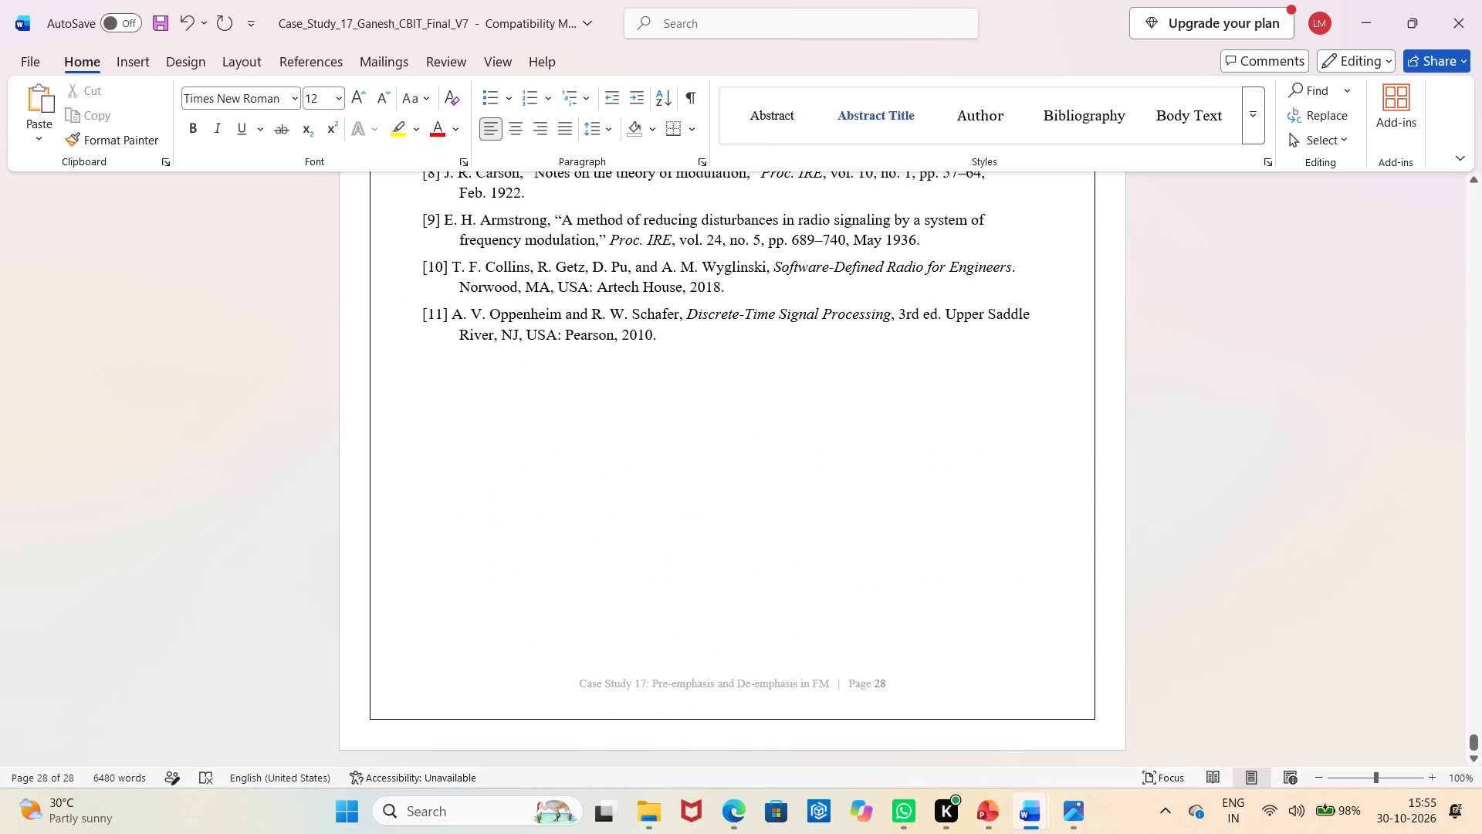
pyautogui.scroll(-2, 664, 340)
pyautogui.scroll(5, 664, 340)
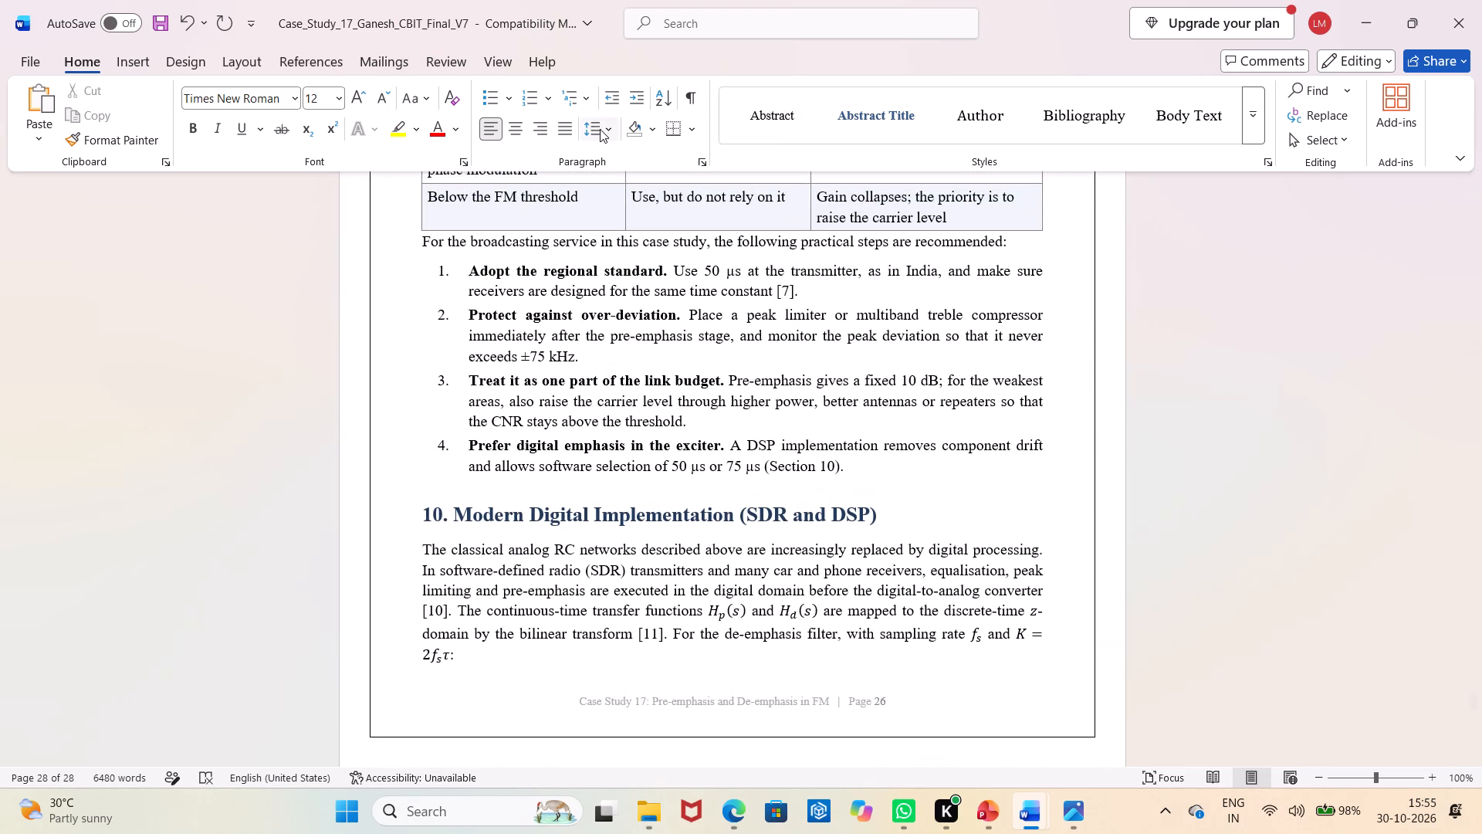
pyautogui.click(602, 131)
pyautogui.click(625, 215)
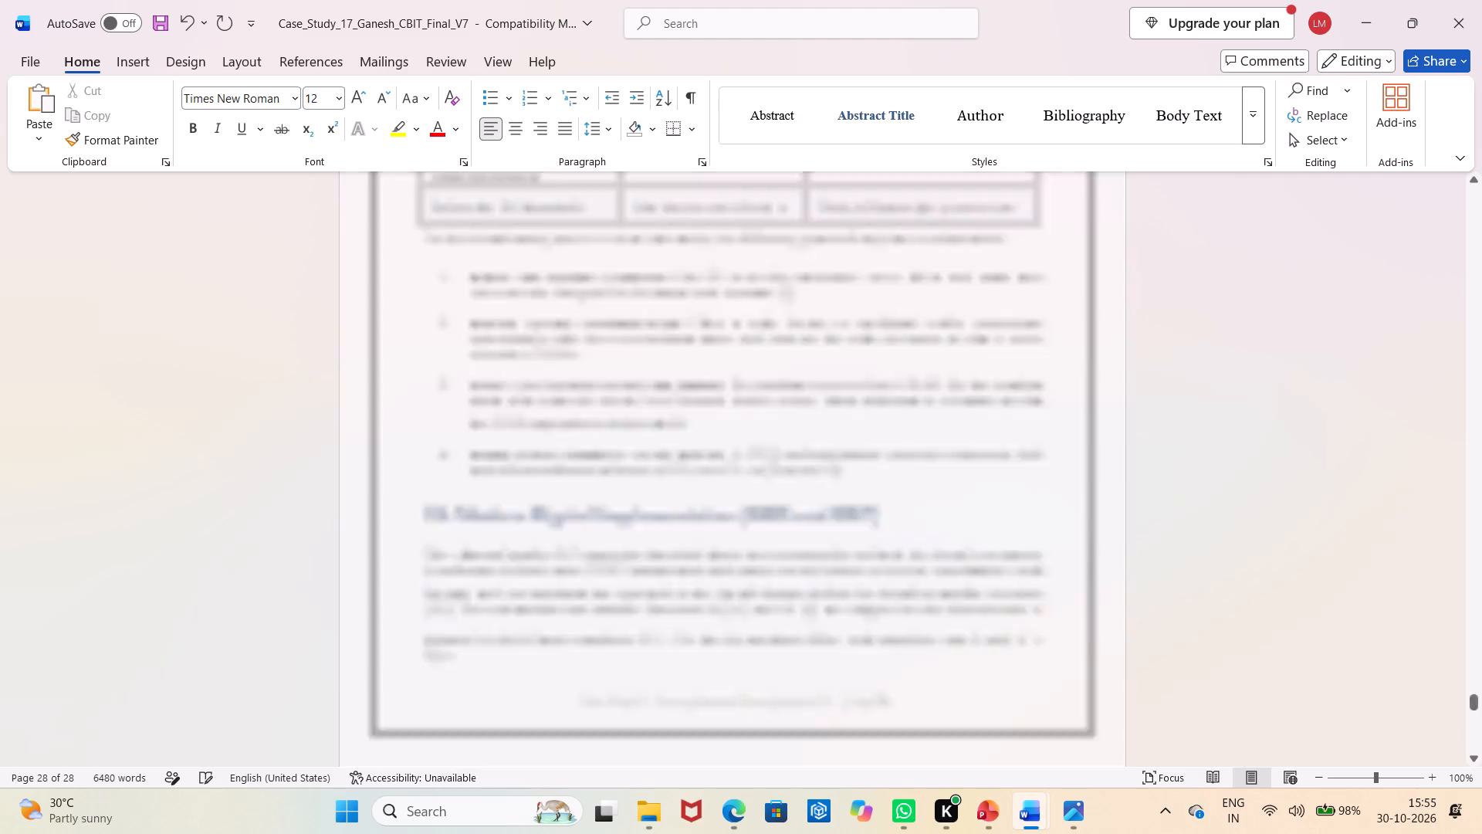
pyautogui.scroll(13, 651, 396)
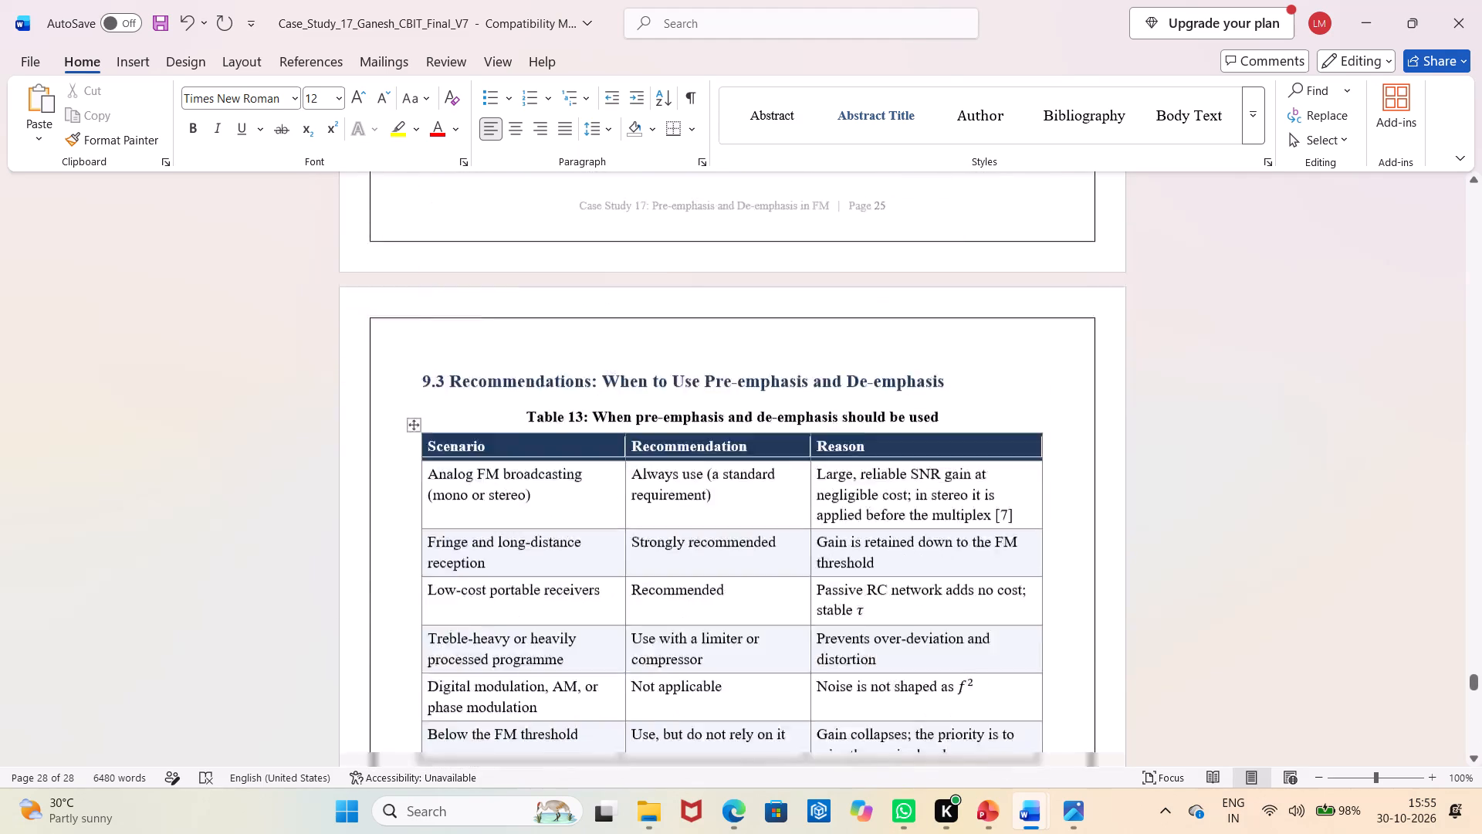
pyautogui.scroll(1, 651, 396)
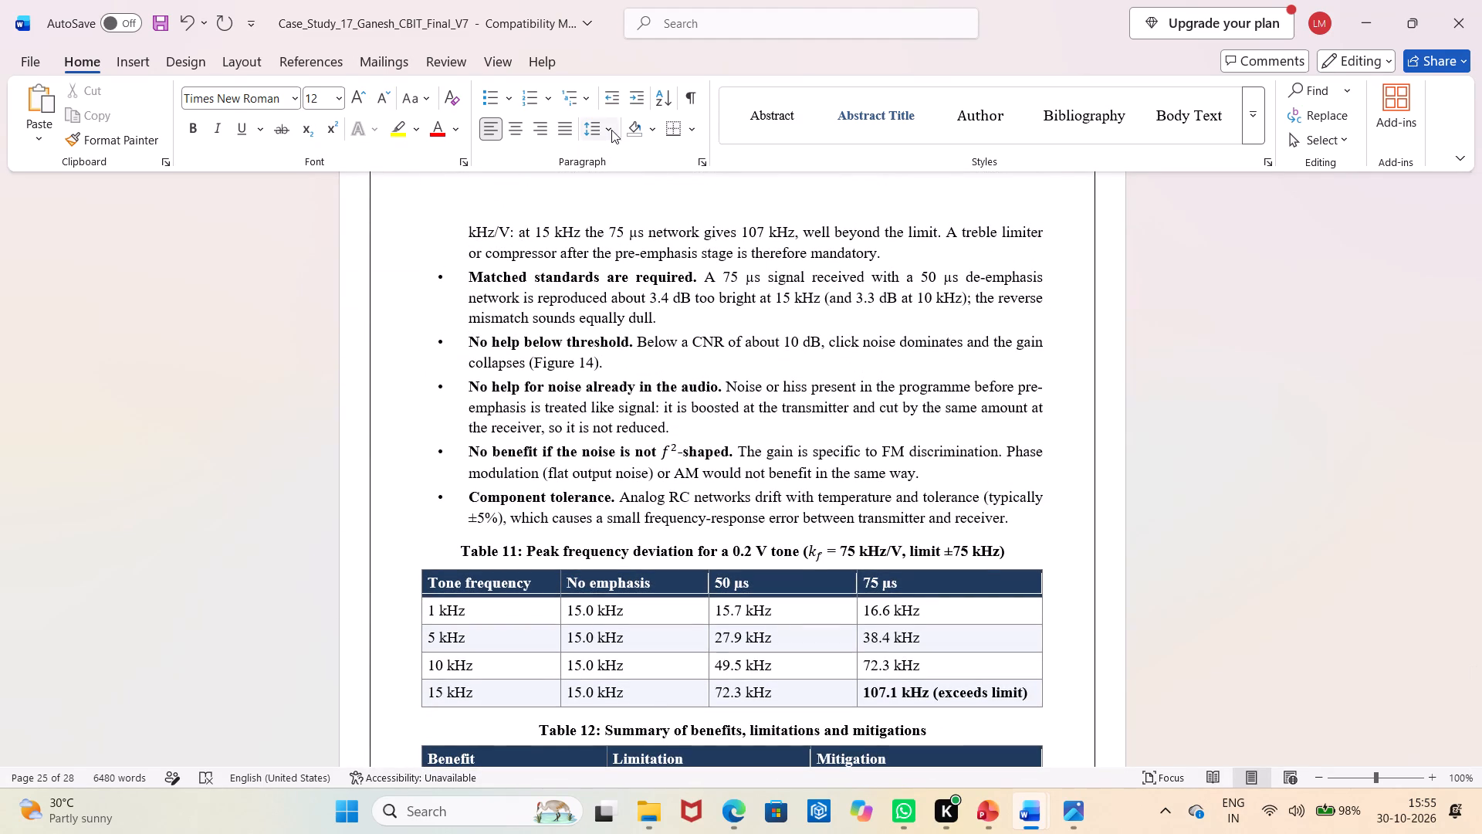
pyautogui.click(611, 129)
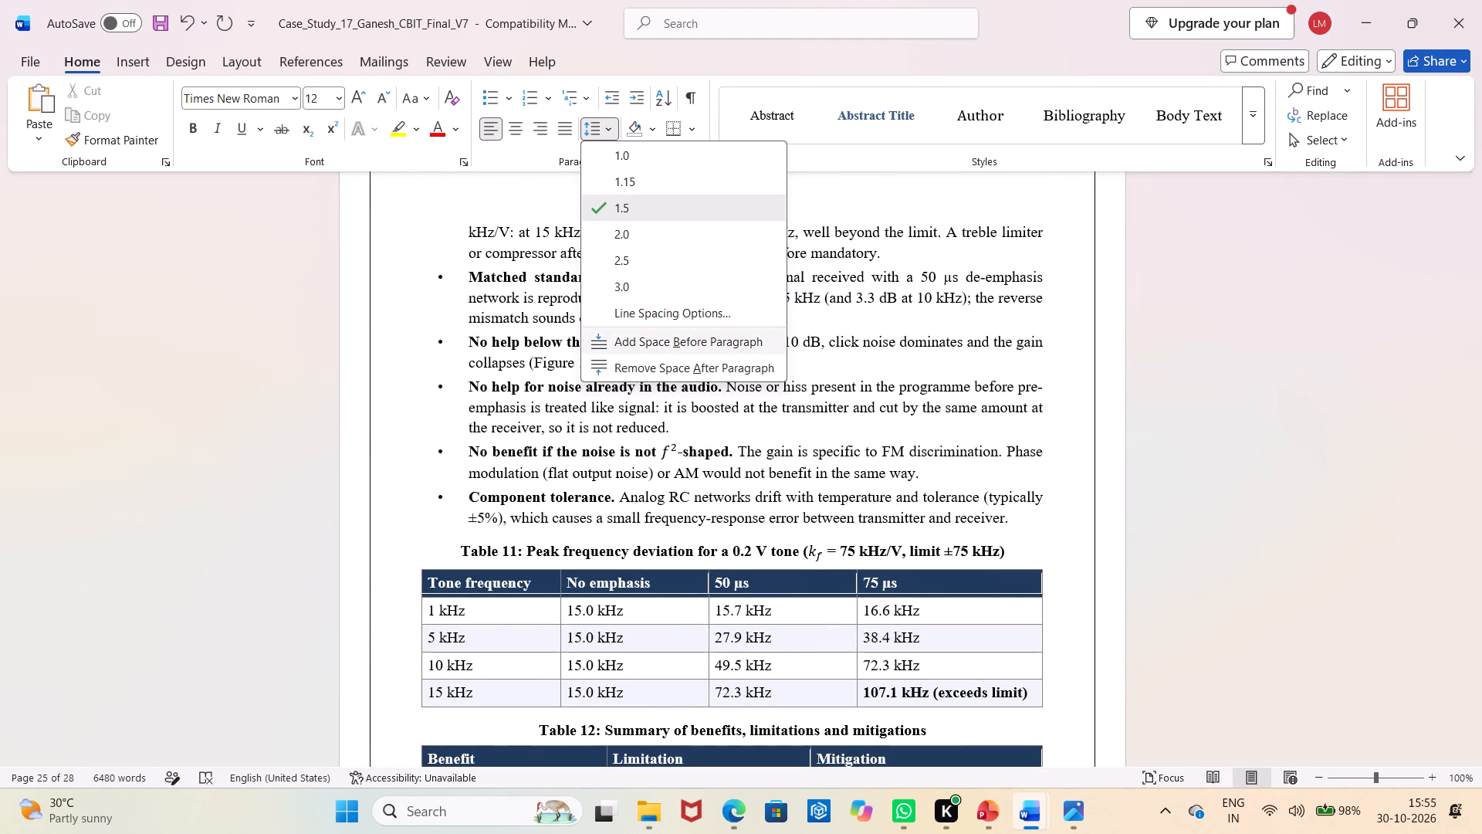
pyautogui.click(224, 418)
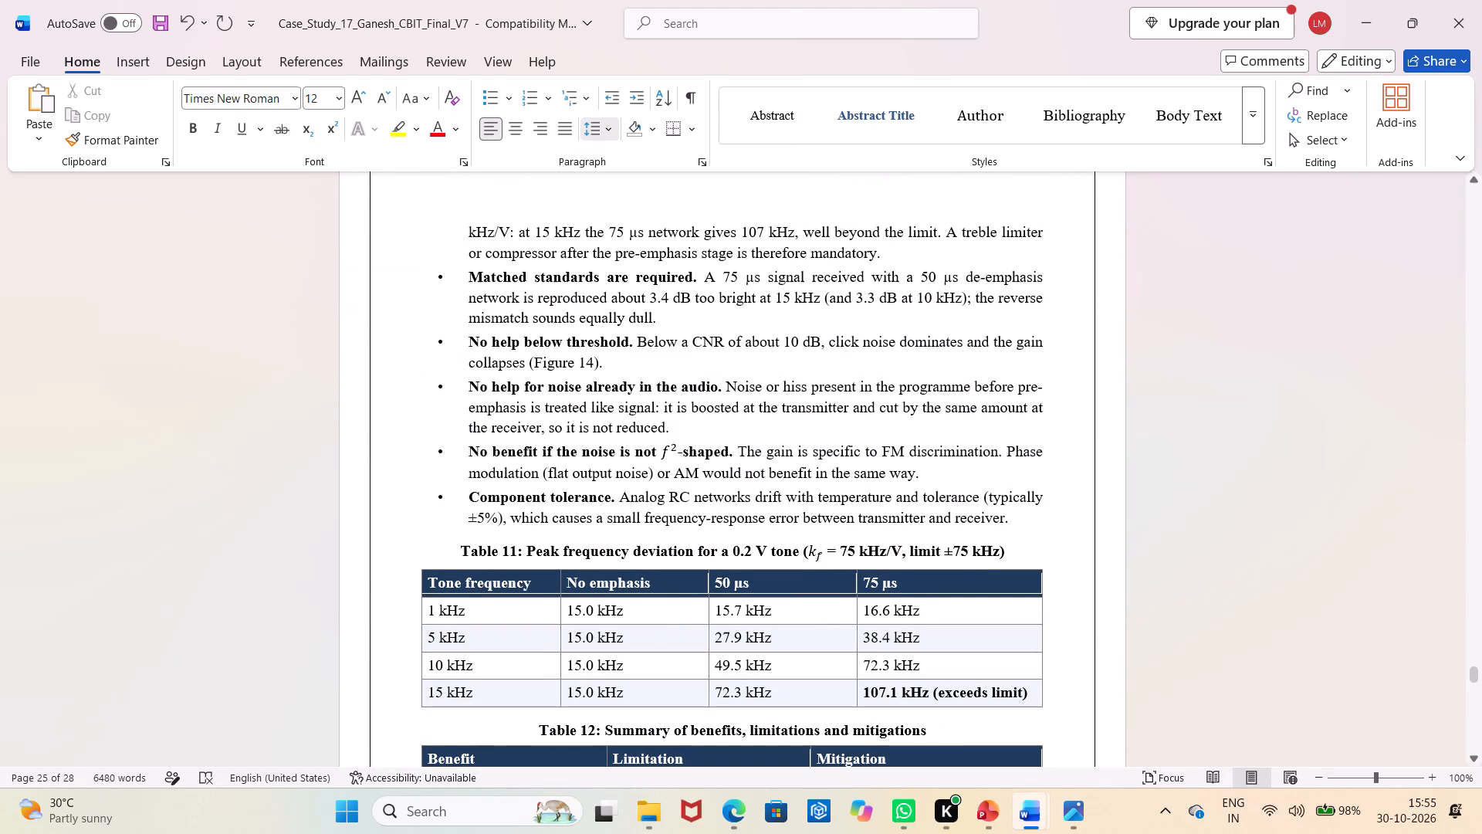
# Set the line spacing of the entire report to 1.5, including headings, captions and tables.
pyautogui.click(472, 453)
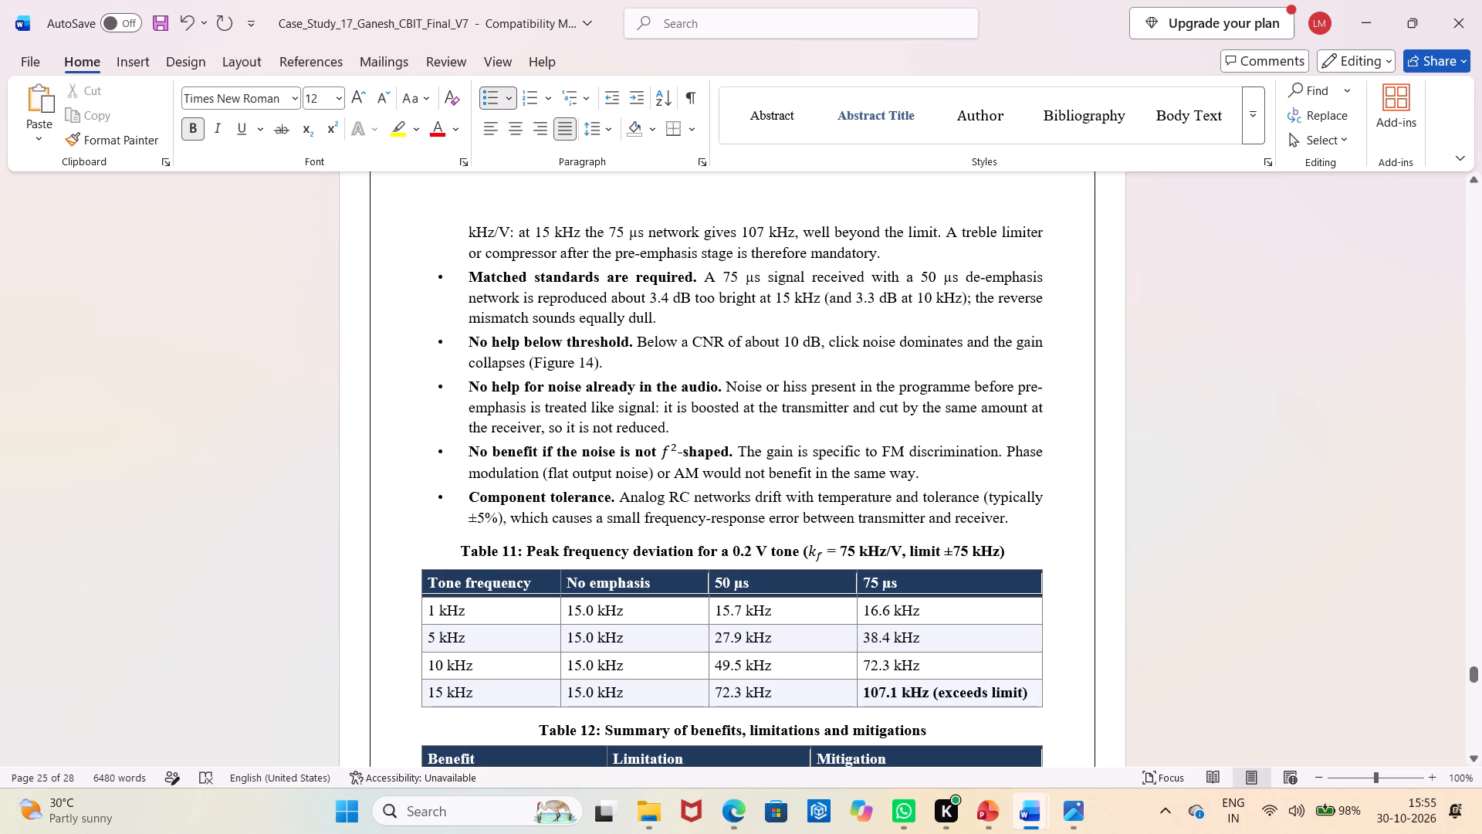
pyautogui.hotkey('ctrl', 'a')
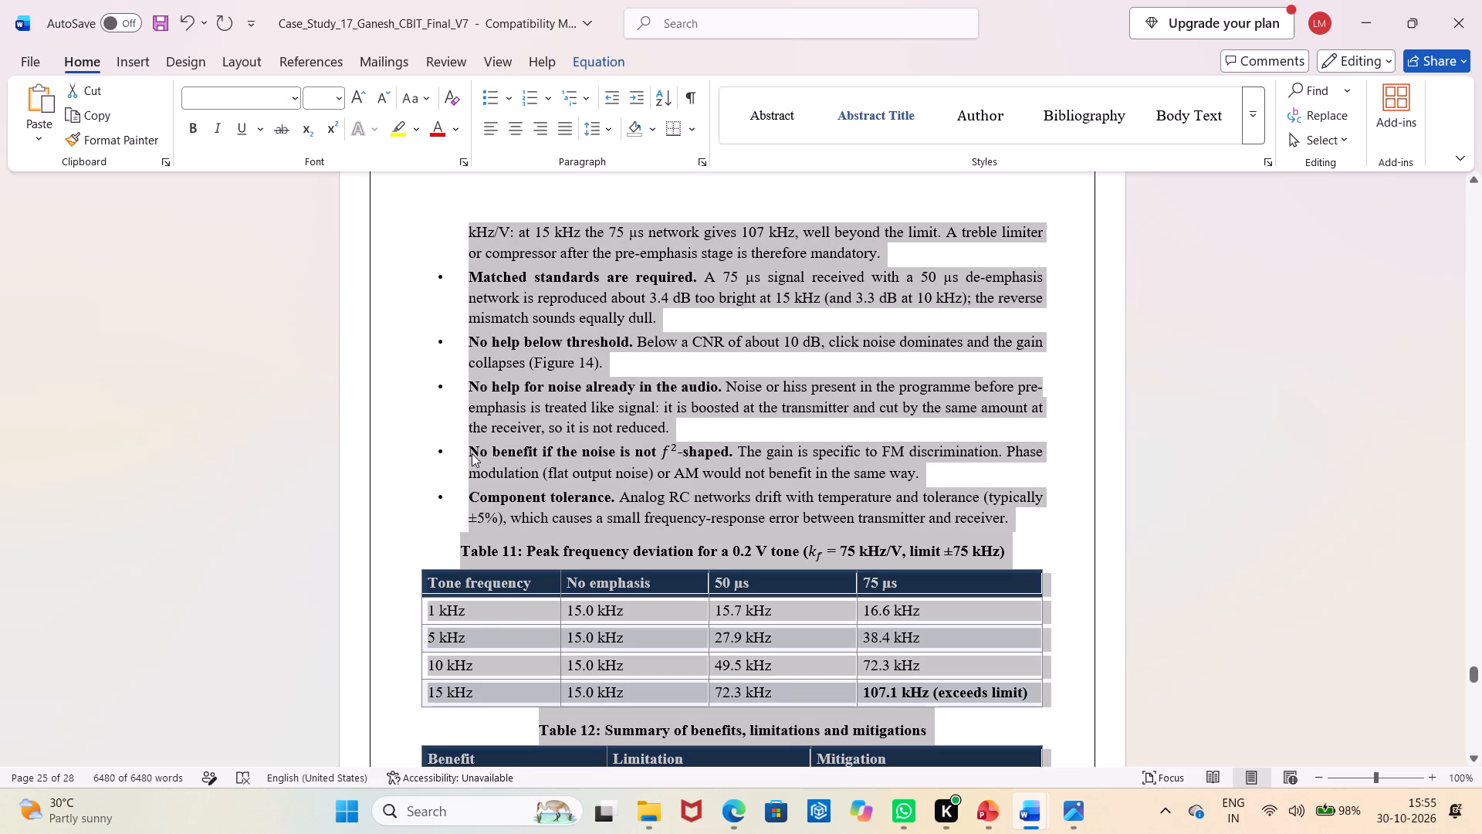
pyautogui.click(601, 135)
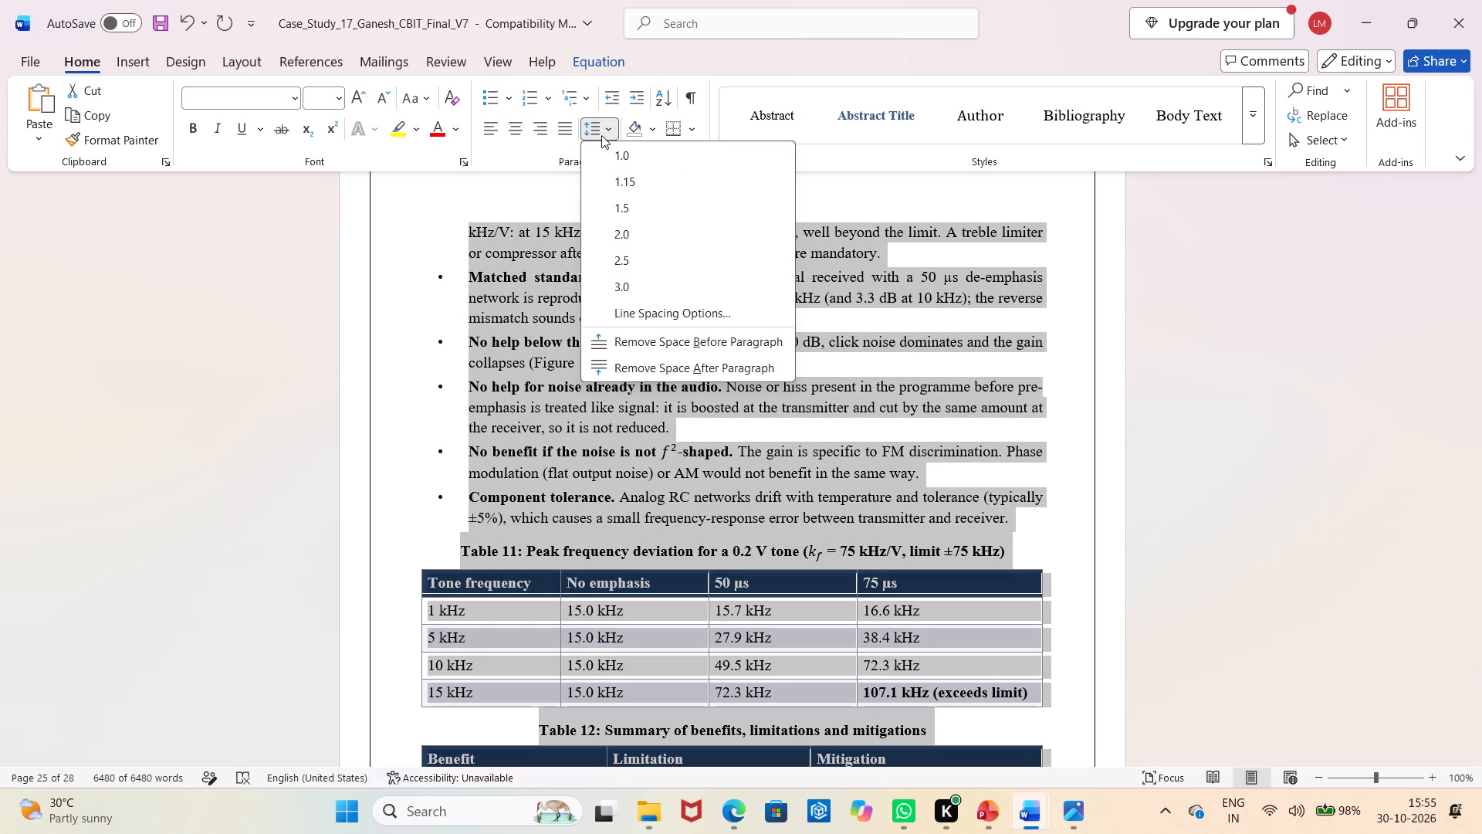
pyautogui.click(633, 204)
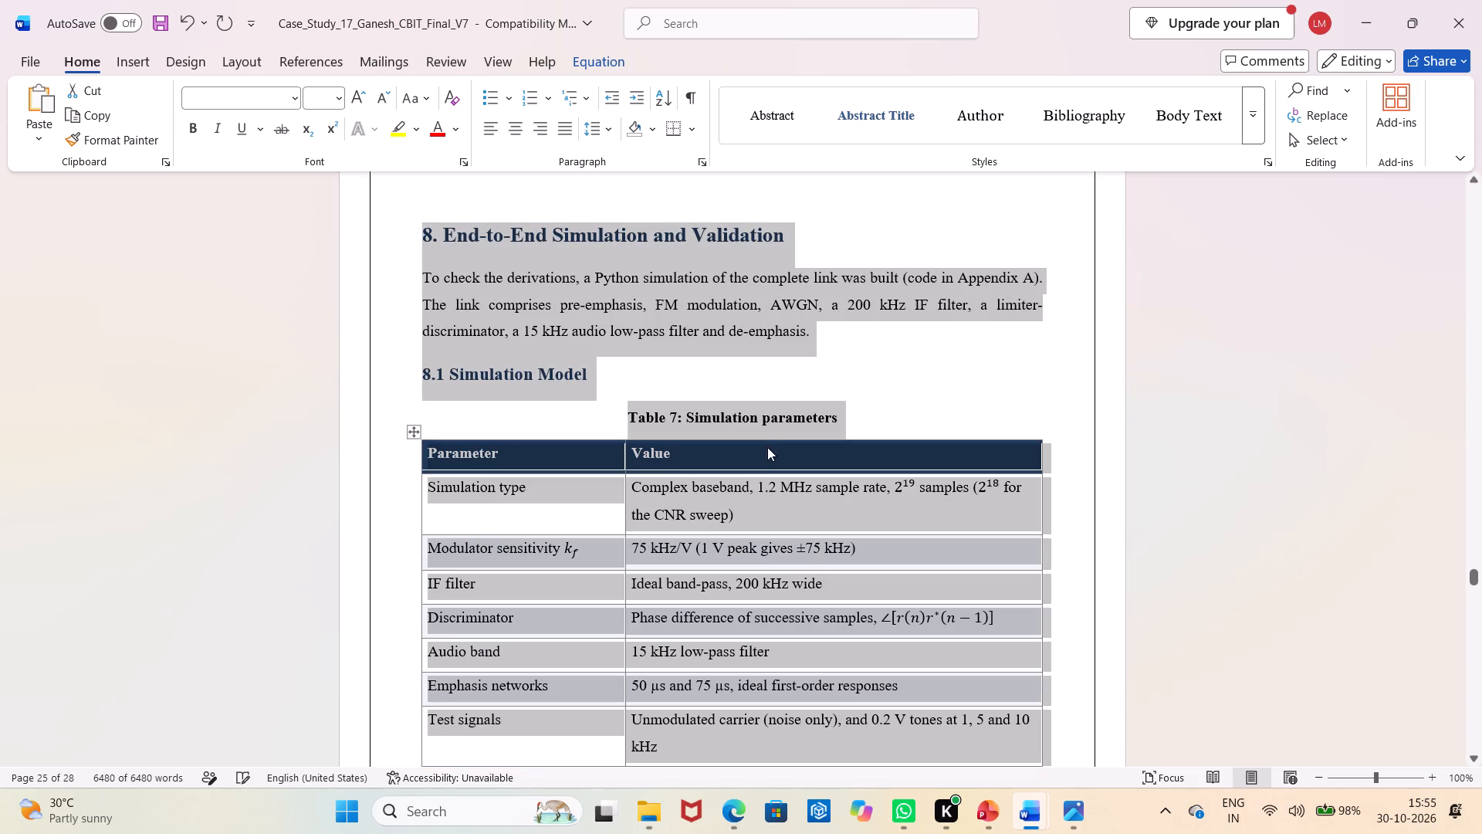
pyautogui.click(1166, 456)
# Review the reflowed report from the references back to the table of contents, examining page breaks, tables, figures and blank areas.
pyautogui.scroll(3, 1166, 456)
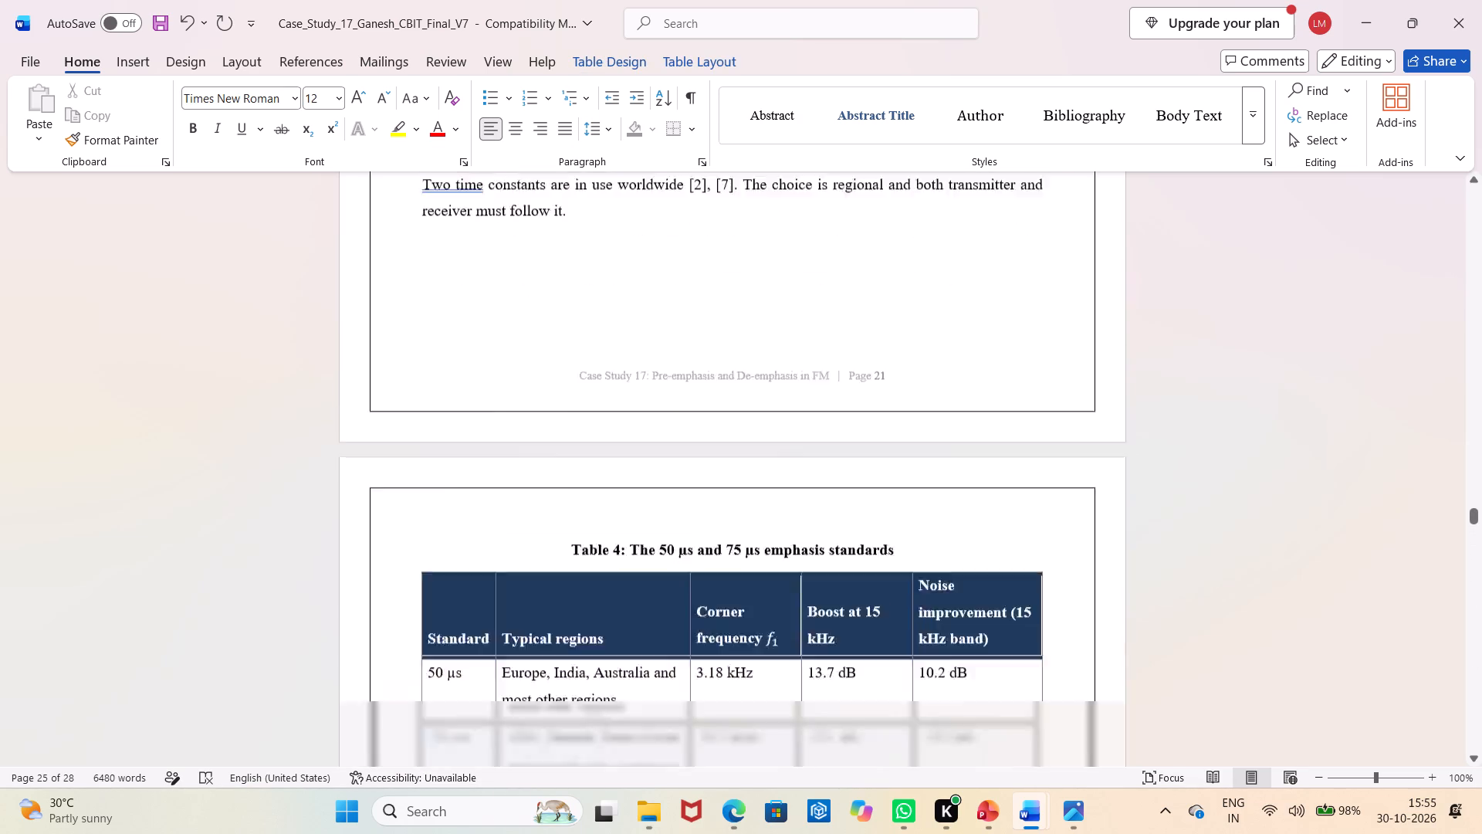
pyautogui.scroll(18, 1166, 456)
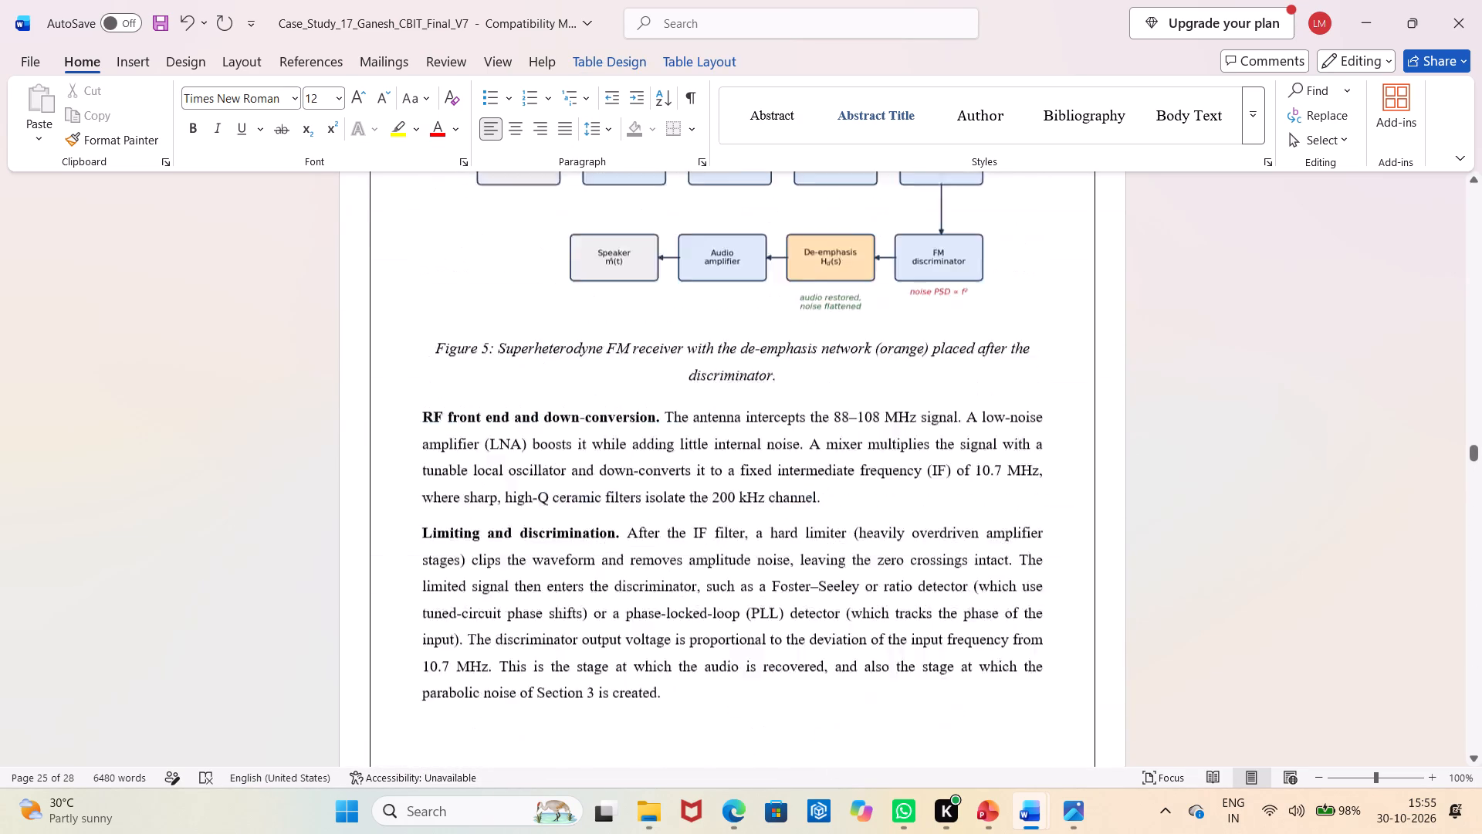
pyautogui.scroll(20, 1166, 456)
pyautogui.scroll(17, 1166, 456)
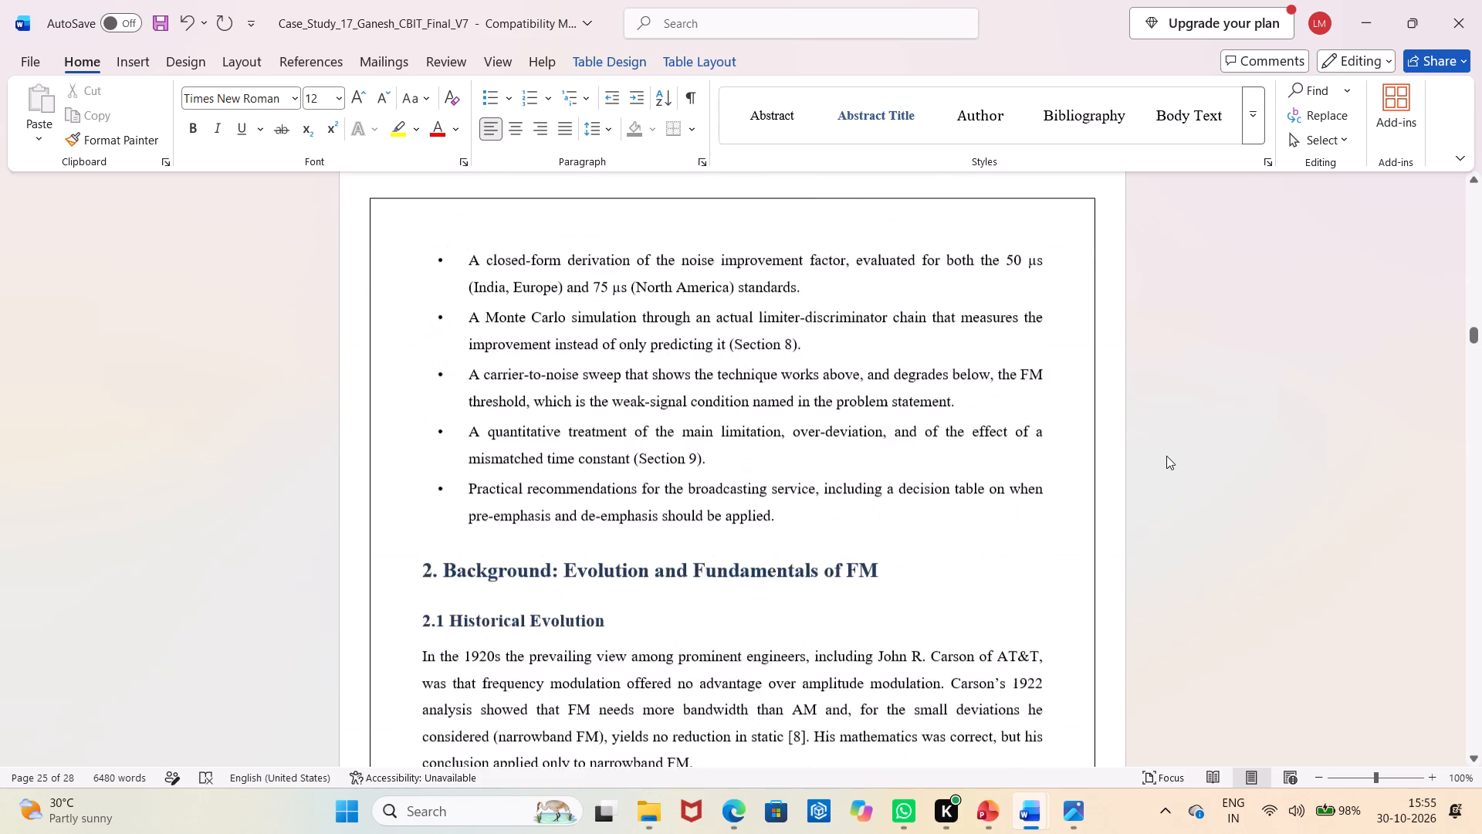
pyautogui.scroll(6, 1166, 456)
pyautogui.scroll(-6, 1166, 456)
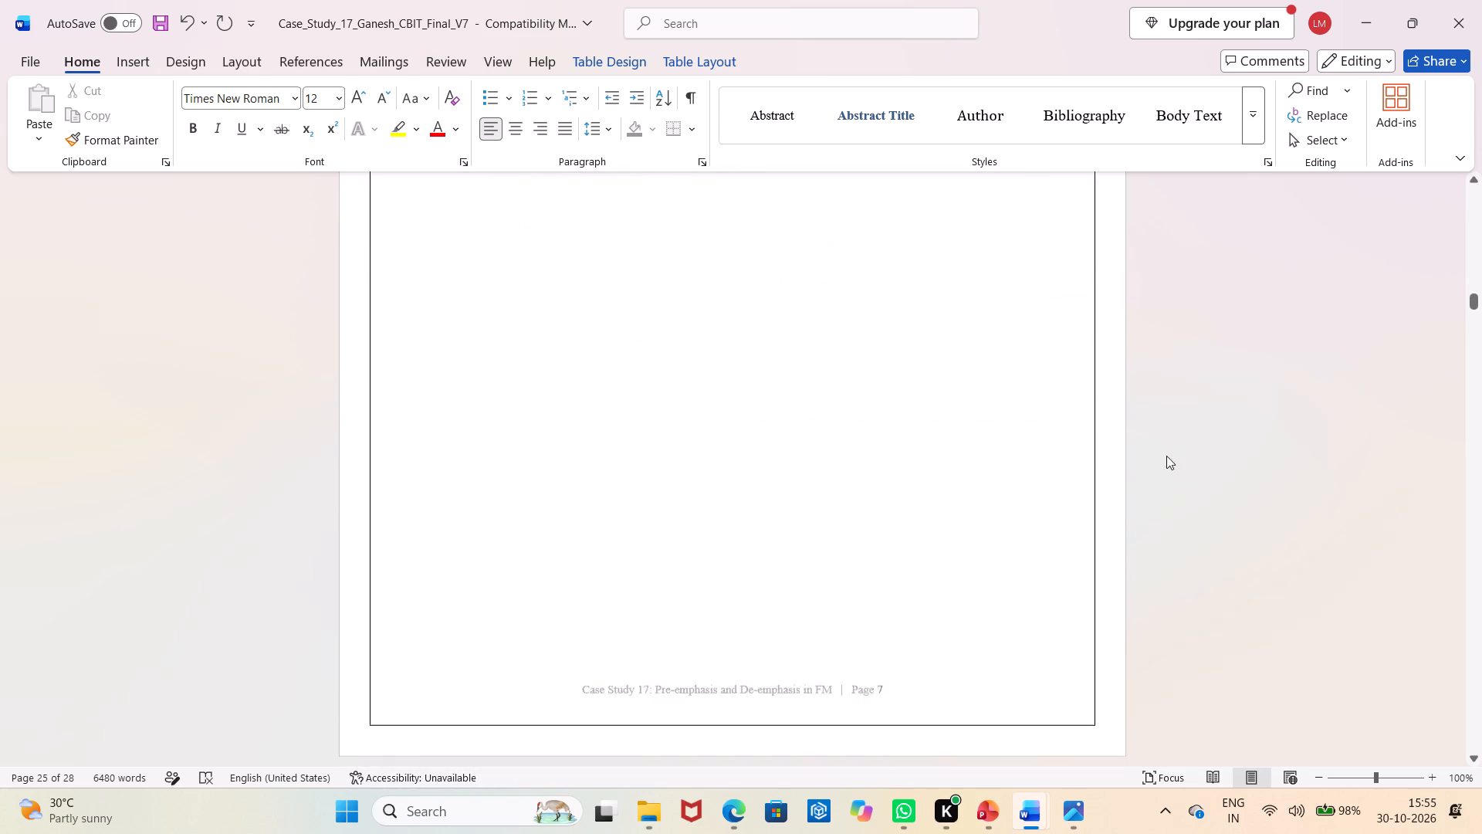
pyautogui.scroll(-6, 1166, 456)
pyautogui.scroll(-20, 1166, 456)
pyautogui.scroll(-20, 1166, 456)
pyautogui.scroll(-20, 1166, 456)
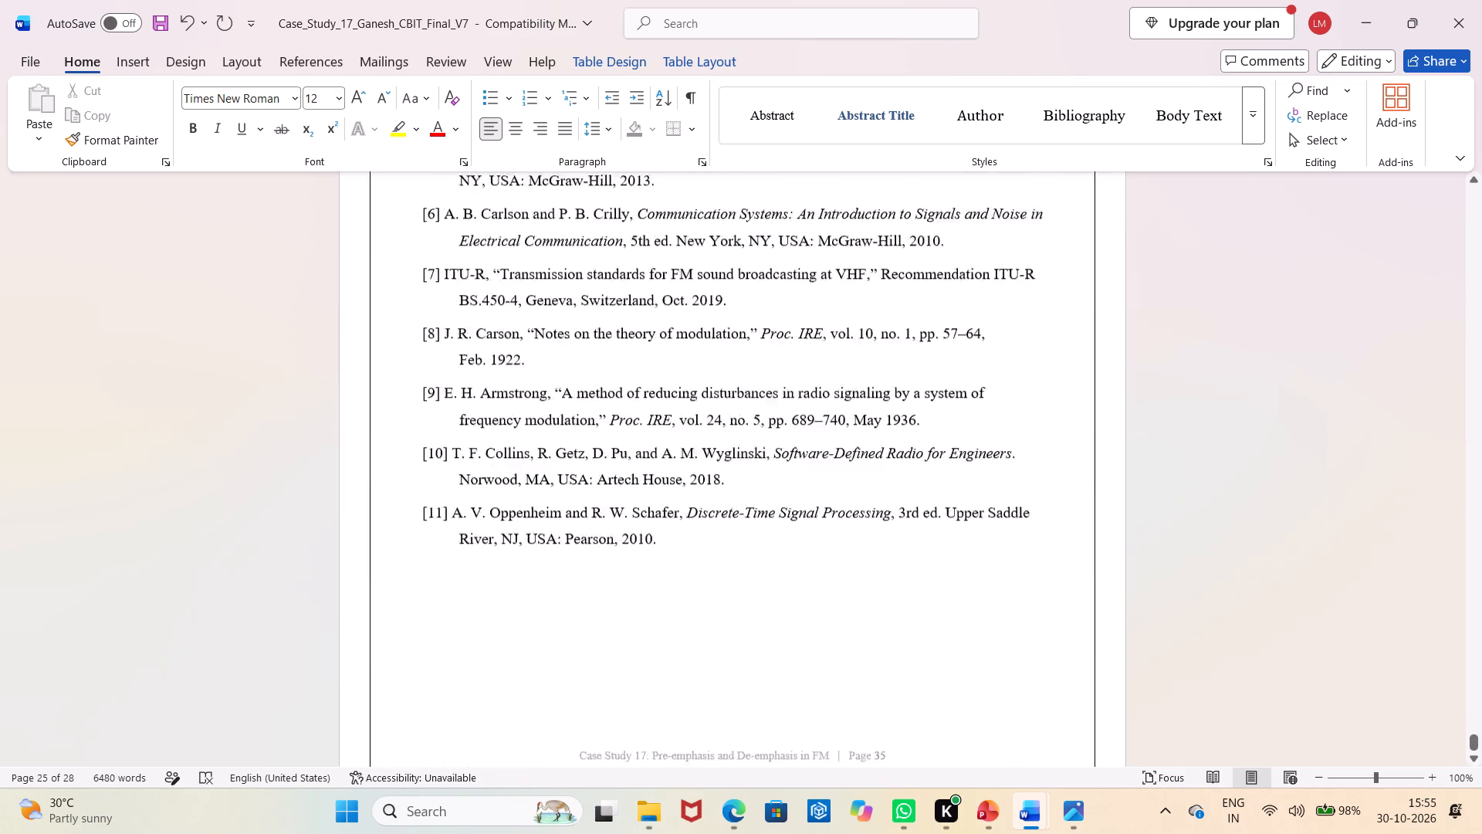
pyautogui.scroll(-5, 1166, 456)
pyautogui.scroll(6, 1164, 456)
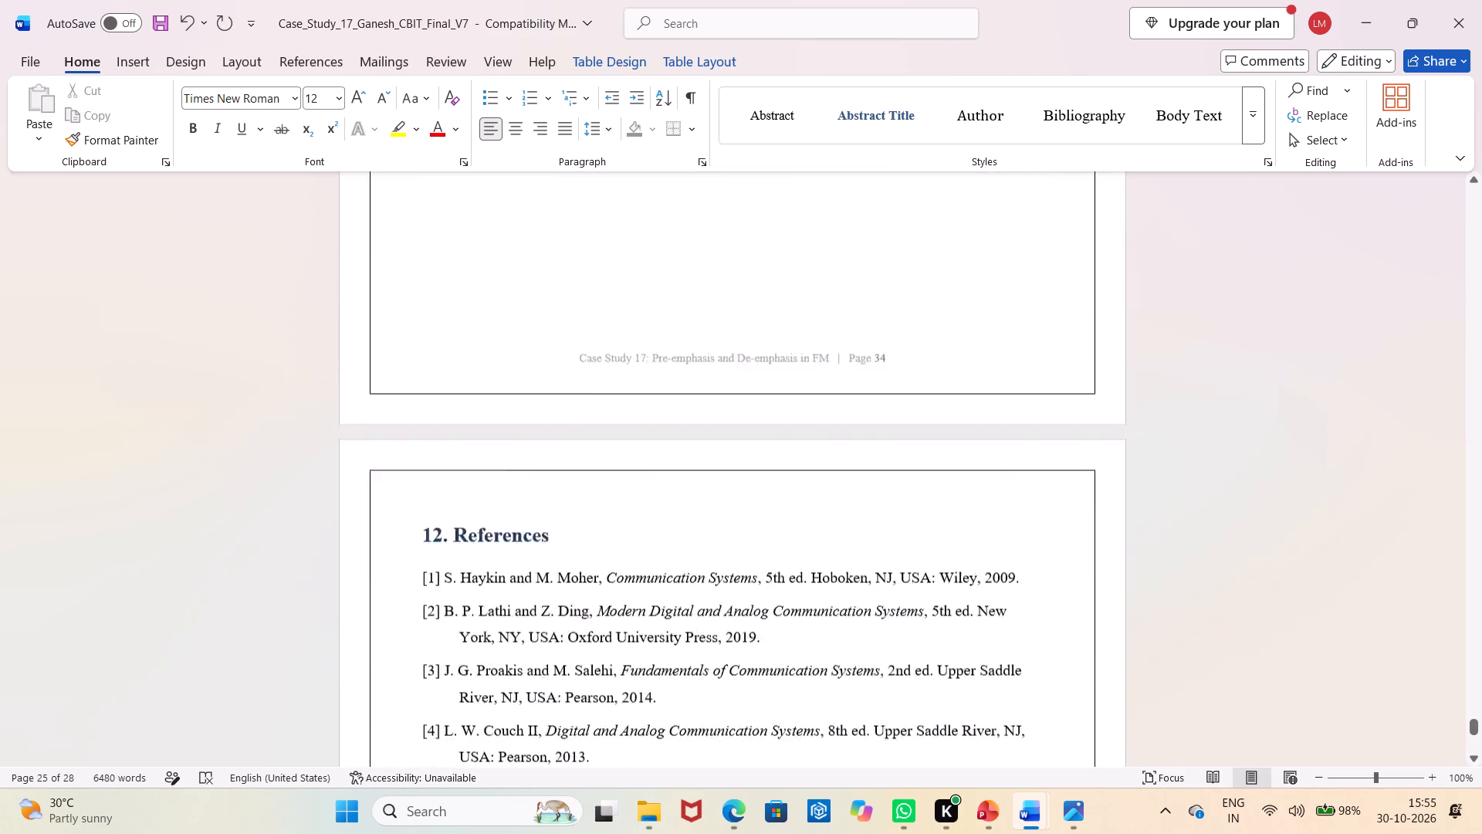
pyautogui.scroll(8, 1164, 456)
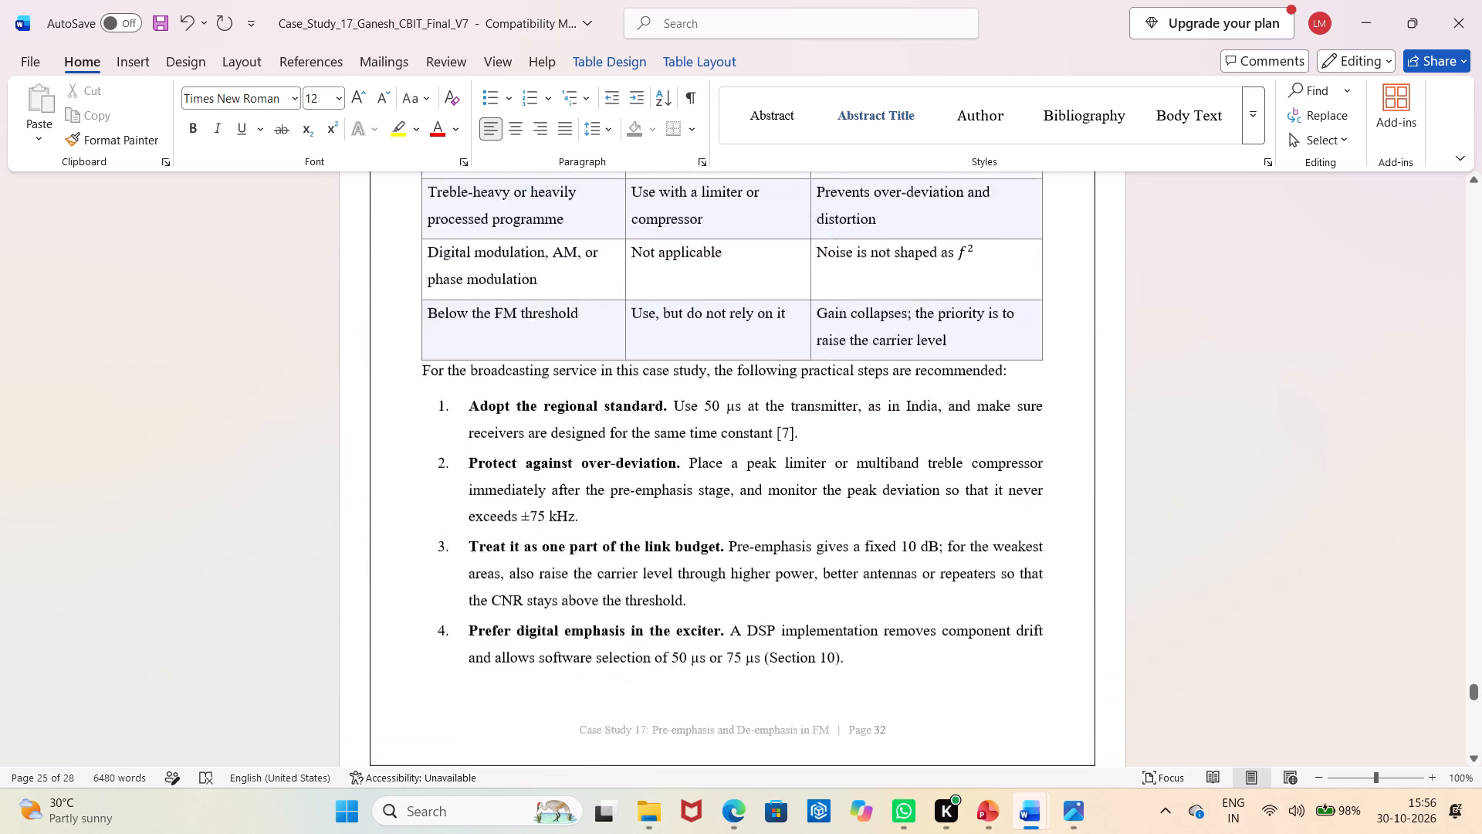
pyautogui.scroll(16, 1164, 456)
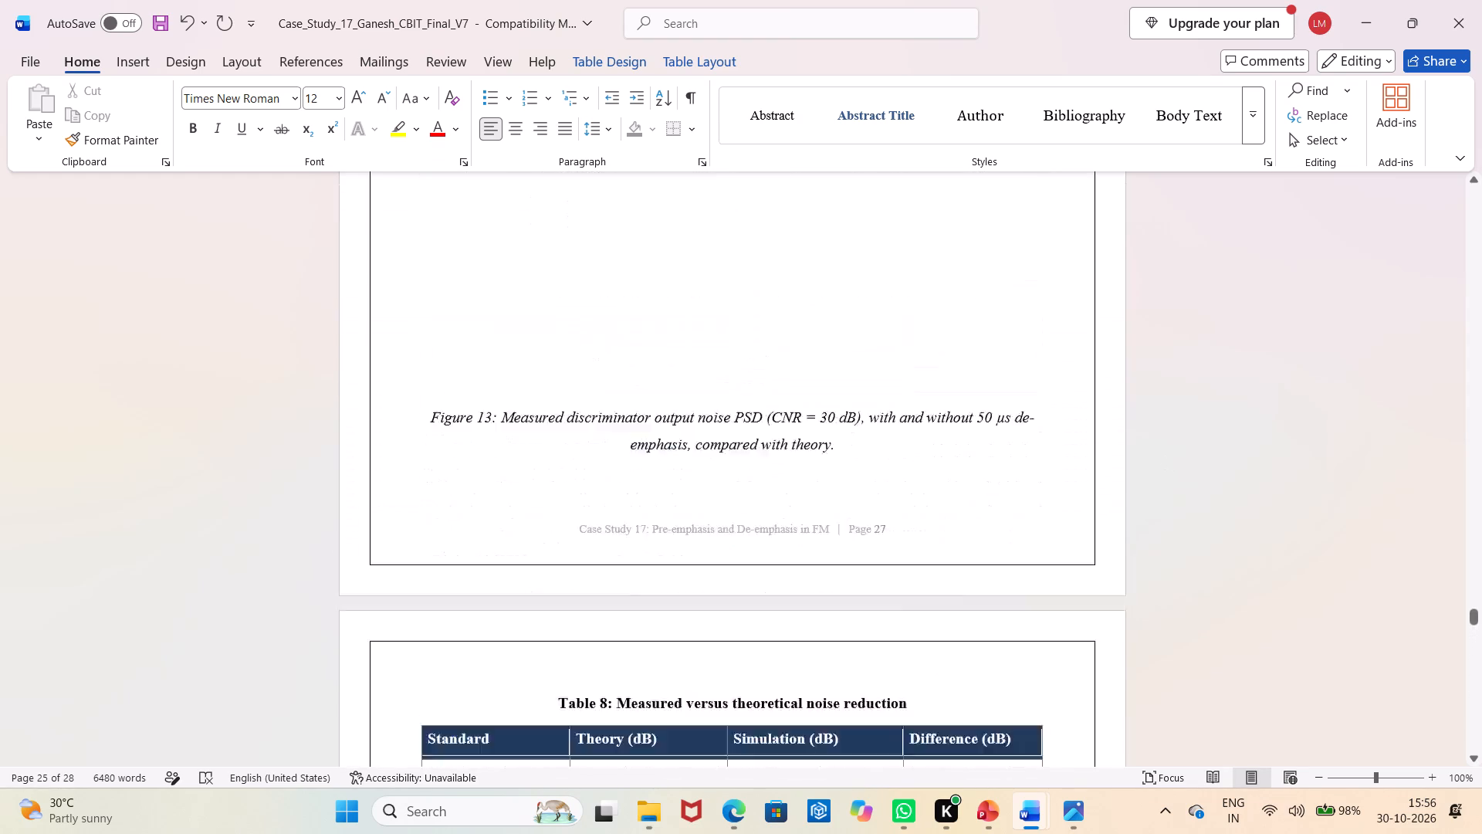
pyautogui.scroll(11, 1164, 456)
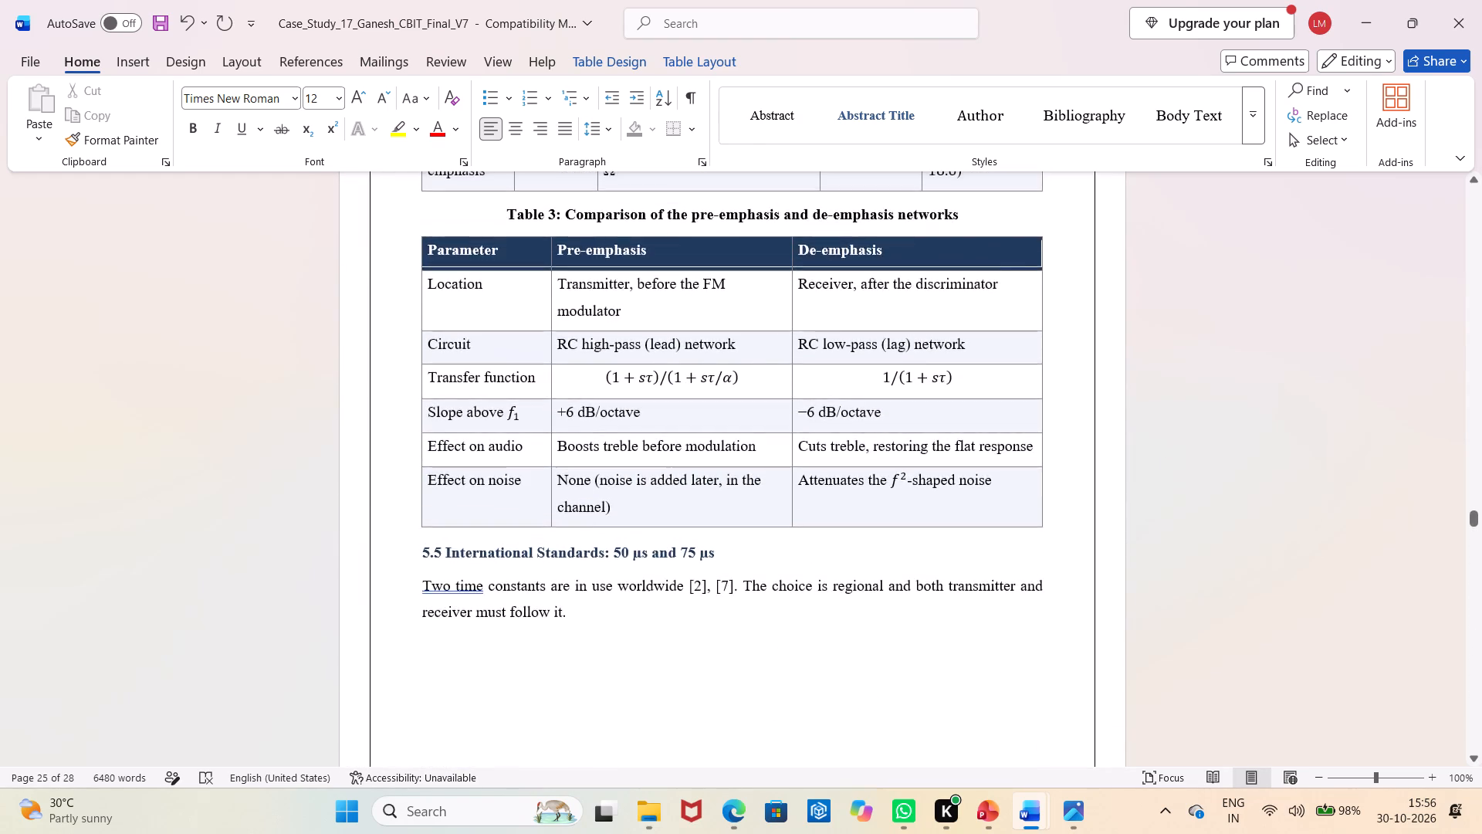
pyautogui.scroll(12, 1164, 456)
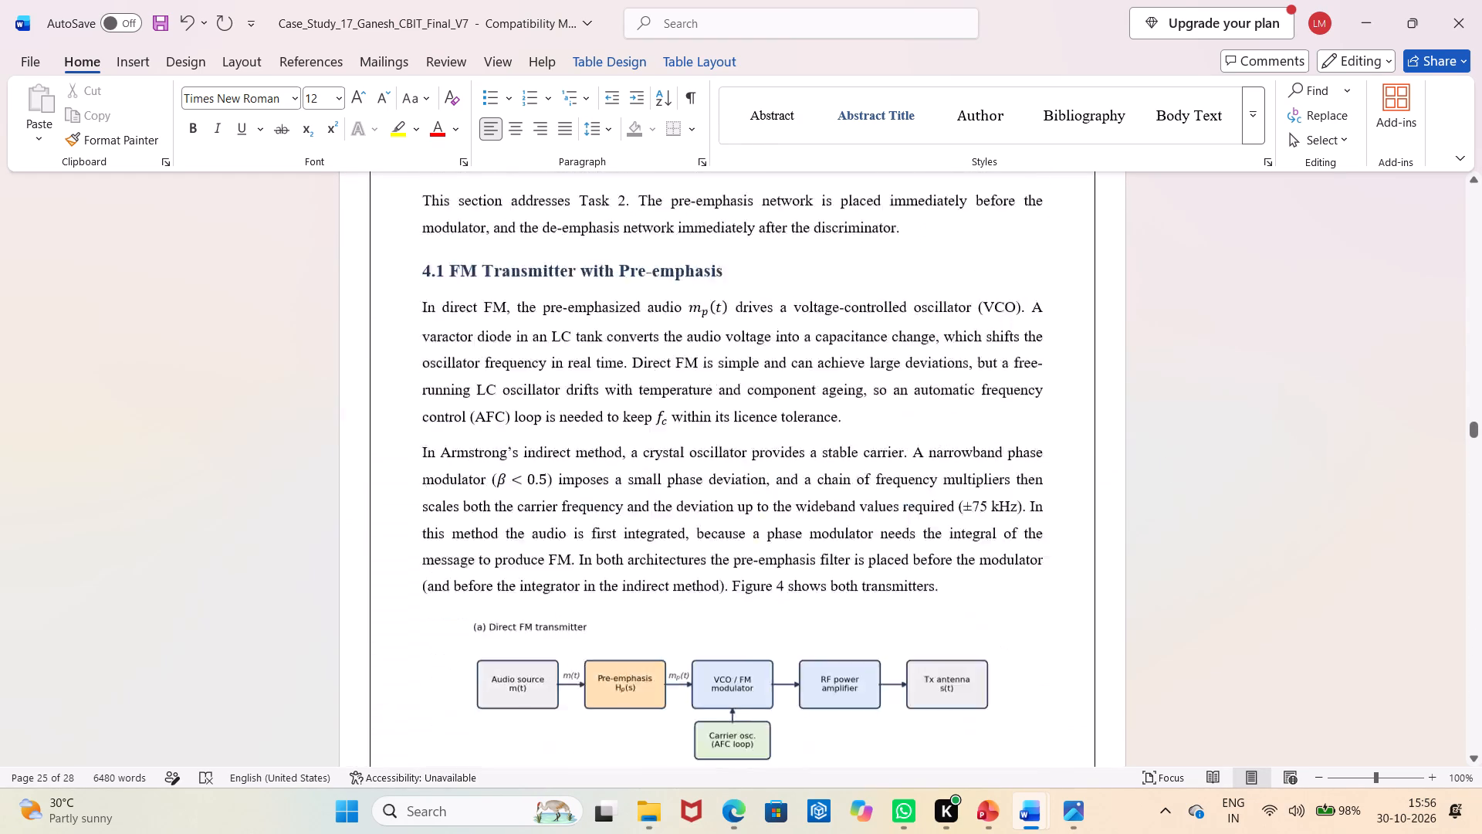
pyautogui.scroll(10, 1164, 456)
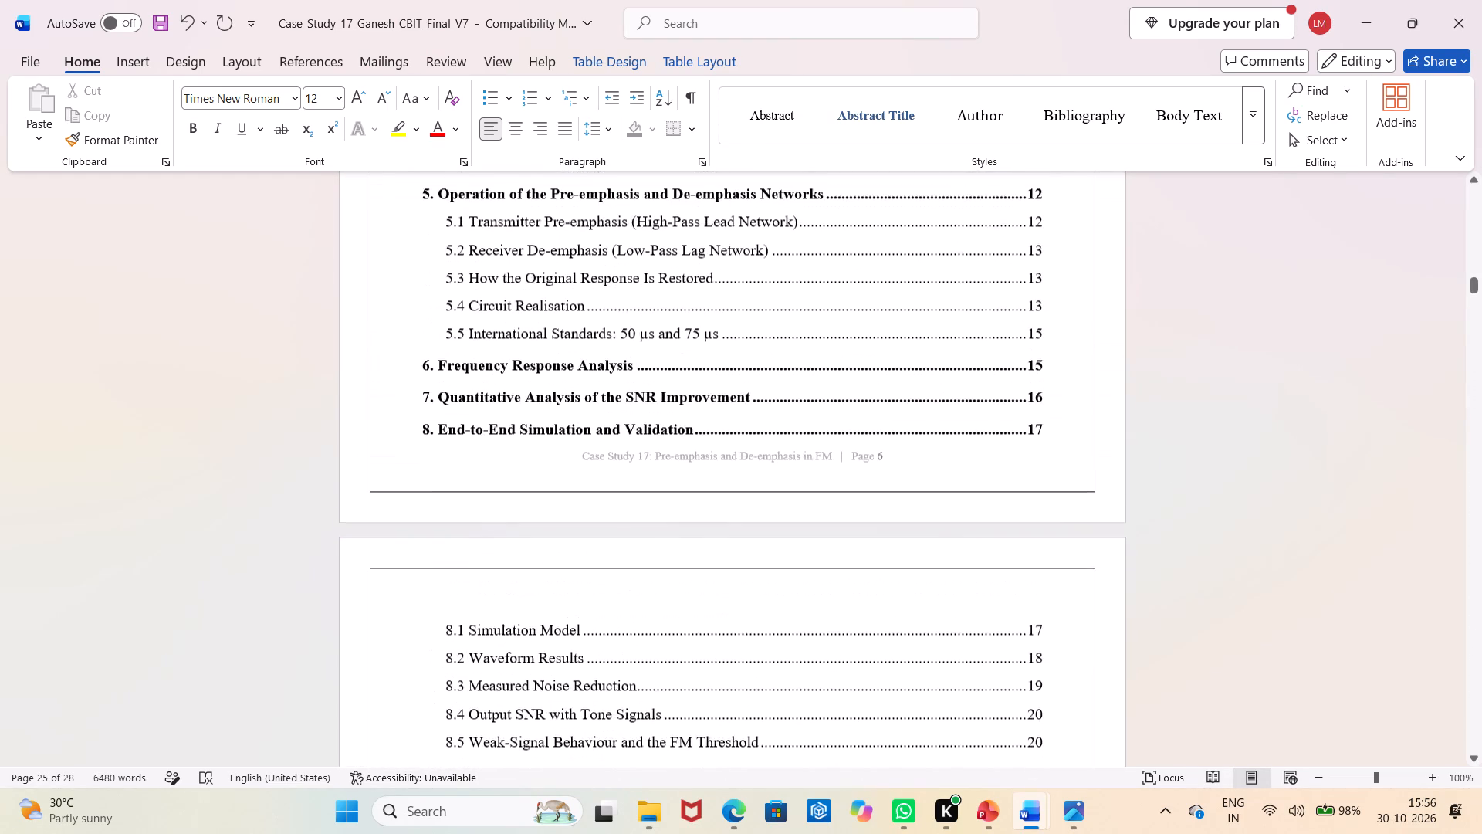
pyautogui.scroll(8, 1164, 456)
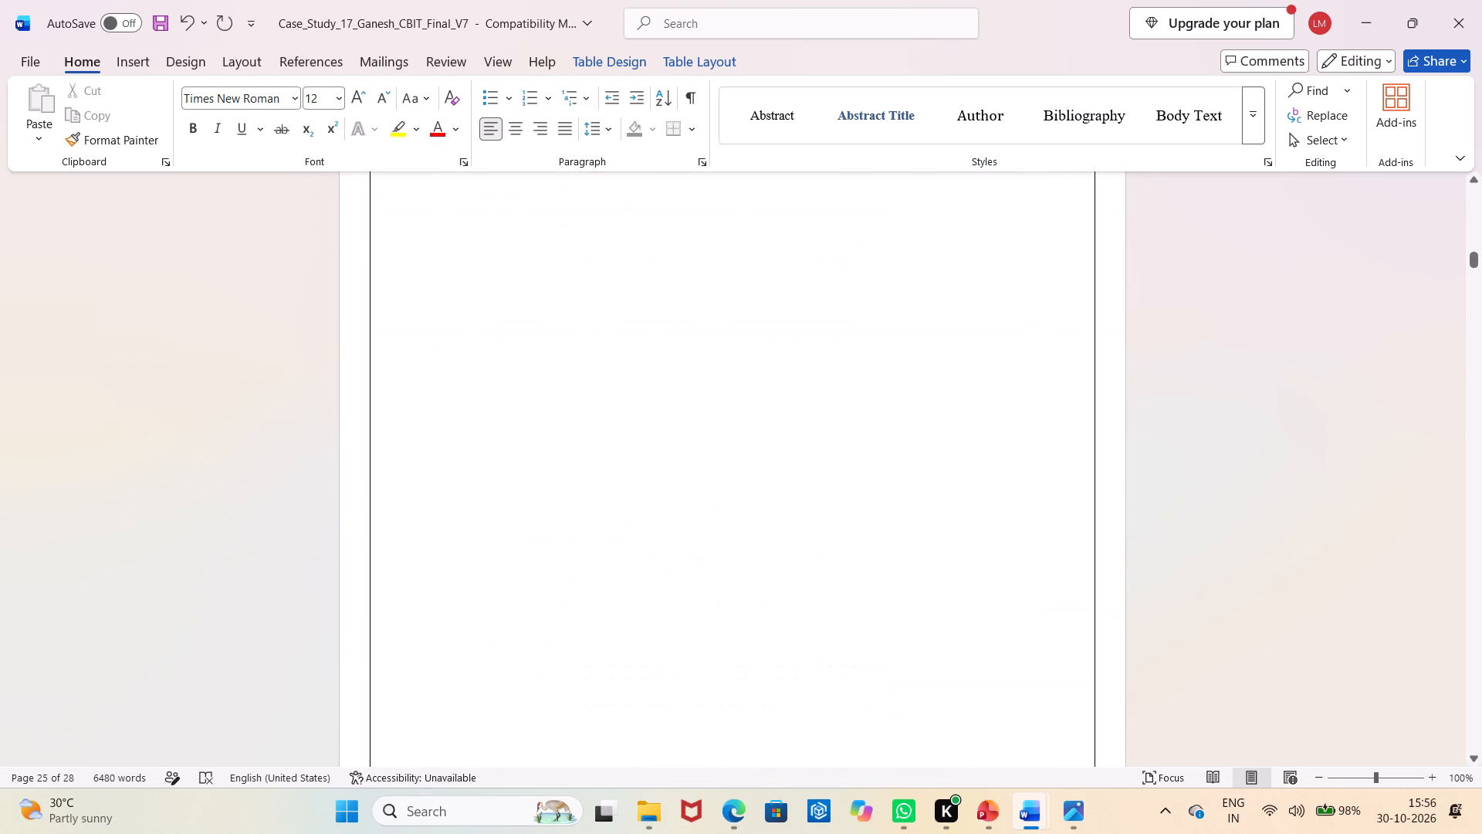
pyautogui.scroll(2, 1164, 456)
# Remove the empty page before the "TABLE OF CONTENTS" heading, keeping the heading at the top of the page after the abstract.
pyautogui.scroll(-8, 1164, 456)
pyautogui.scroll(3, 1164, 456)
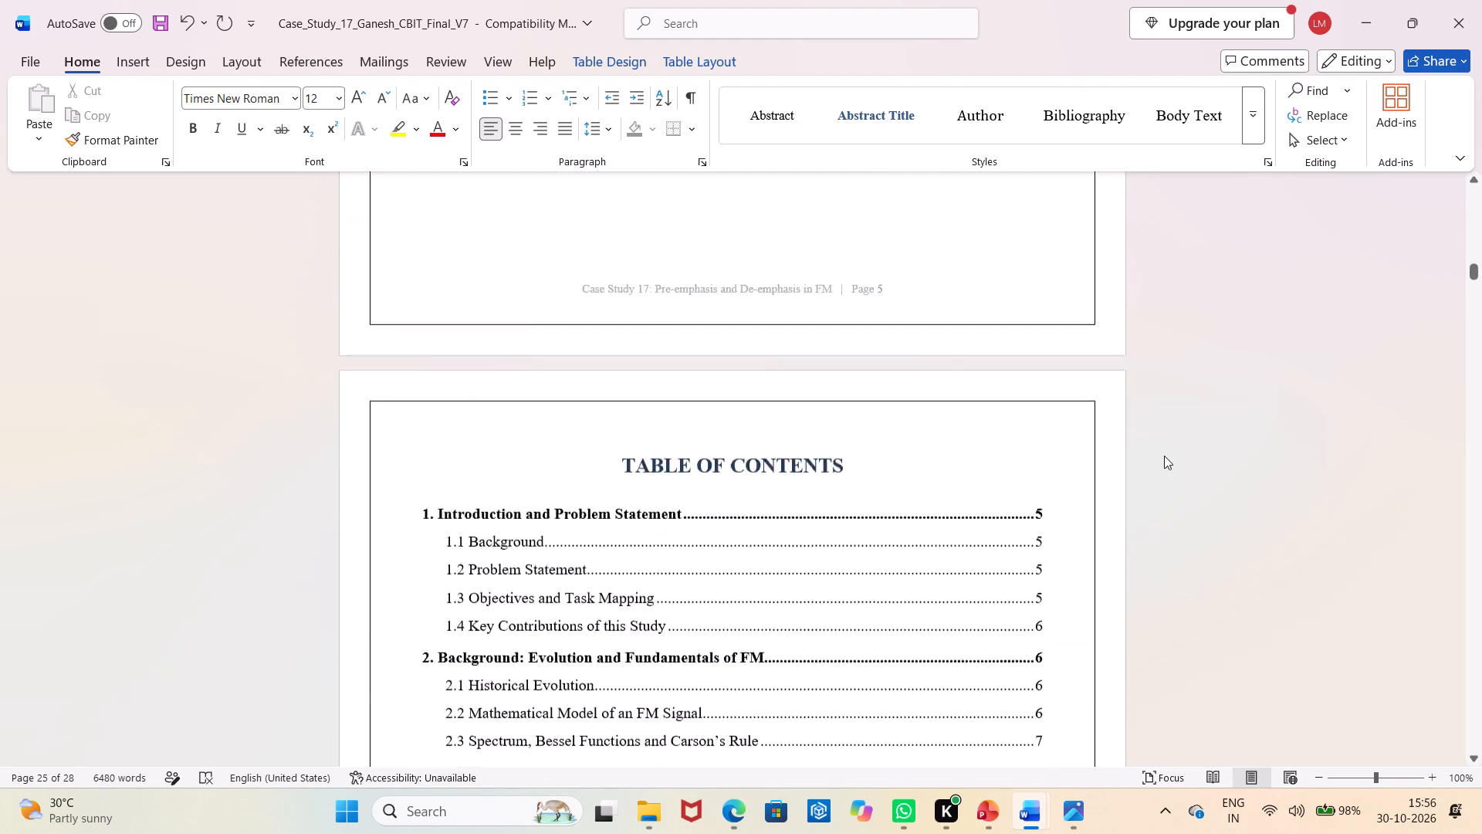
pyautogui.scroll(2, 1164, 456)
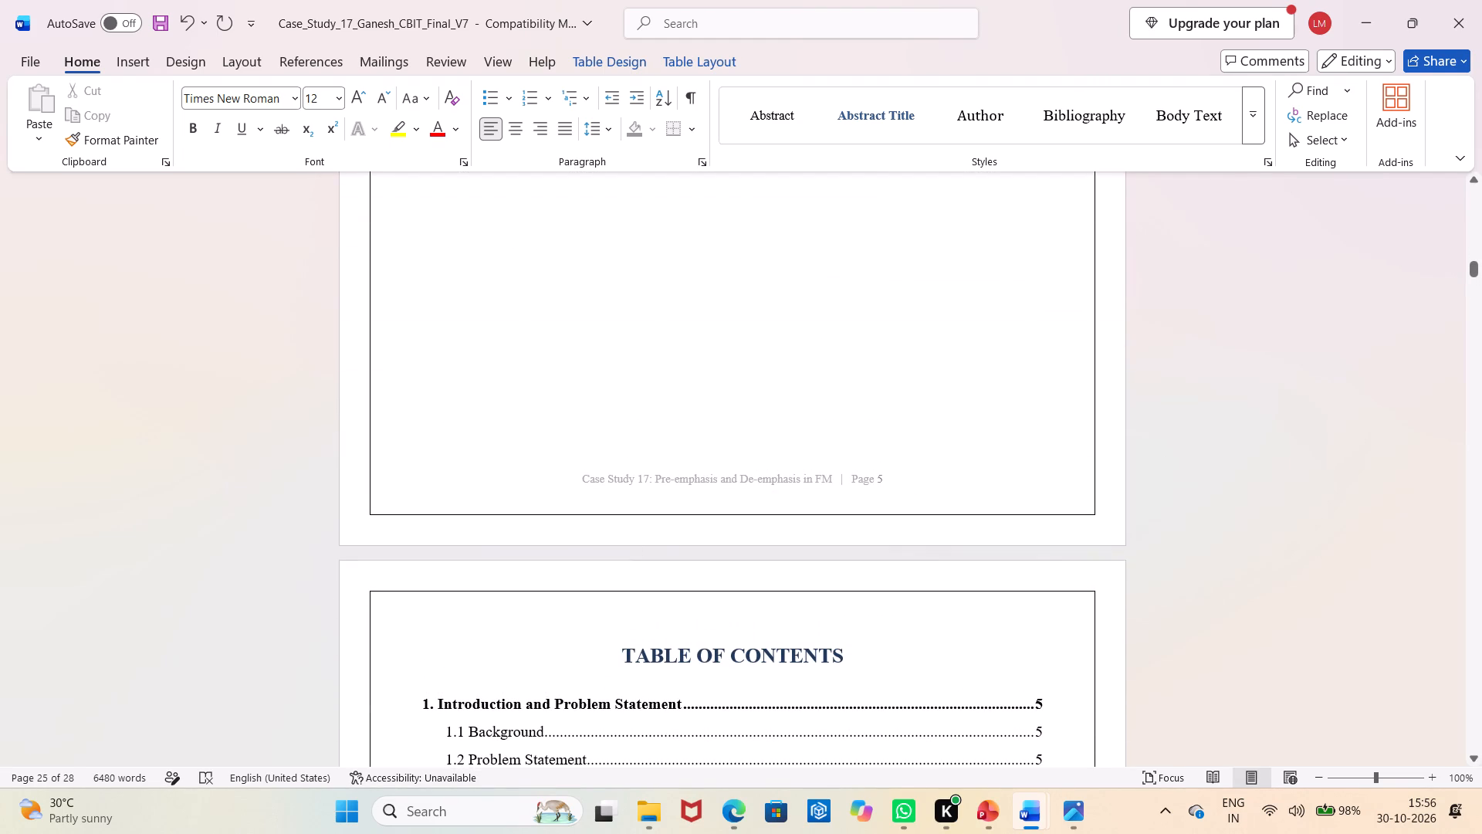
pyautogui.click(579, 646)
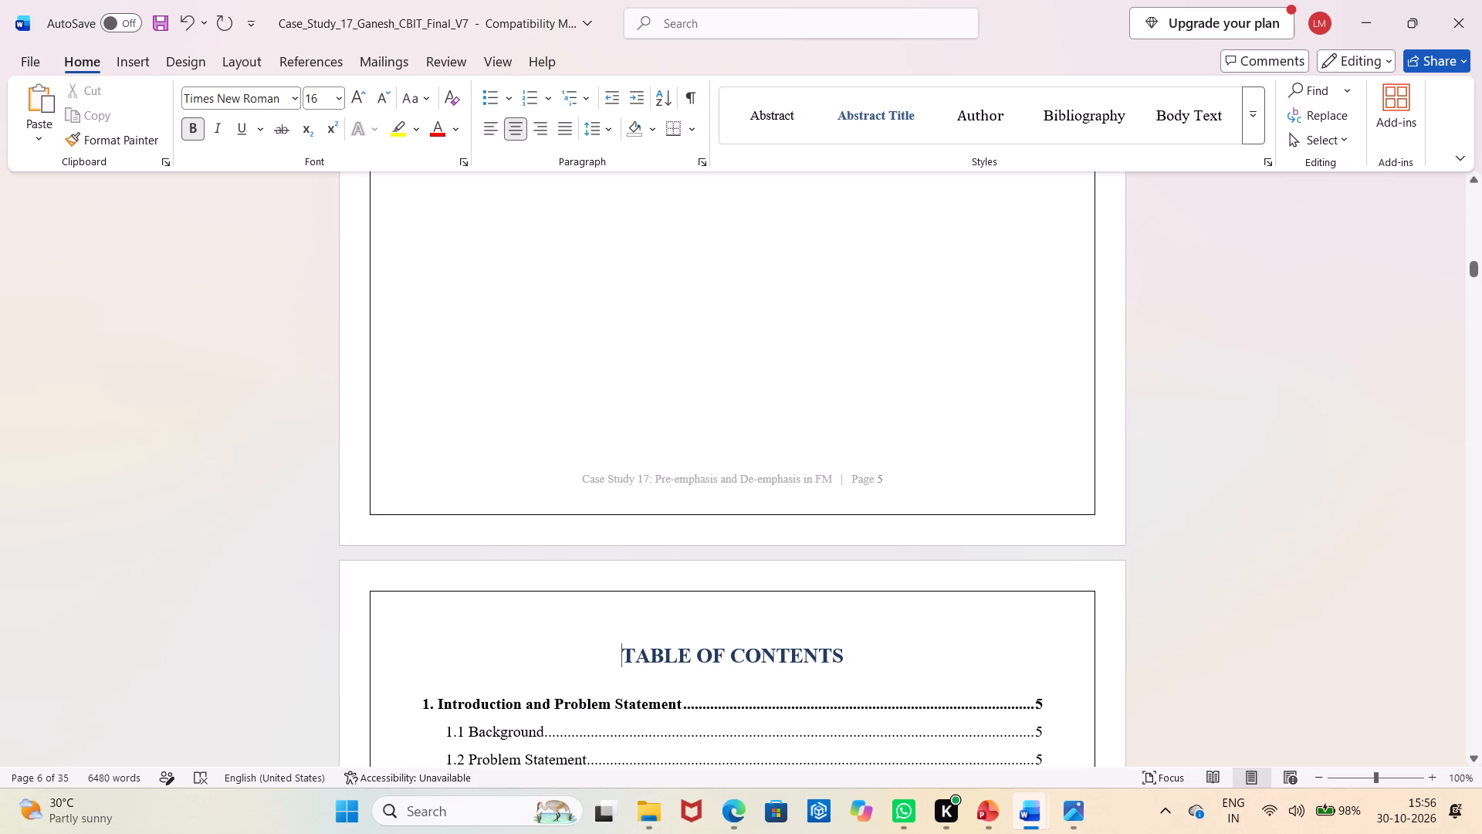
pyautogui.click(427, 646)
pyautogui.press('BackSpace')
pyautogui.press('BackSpace')
pyautogui.press('BackSpace')
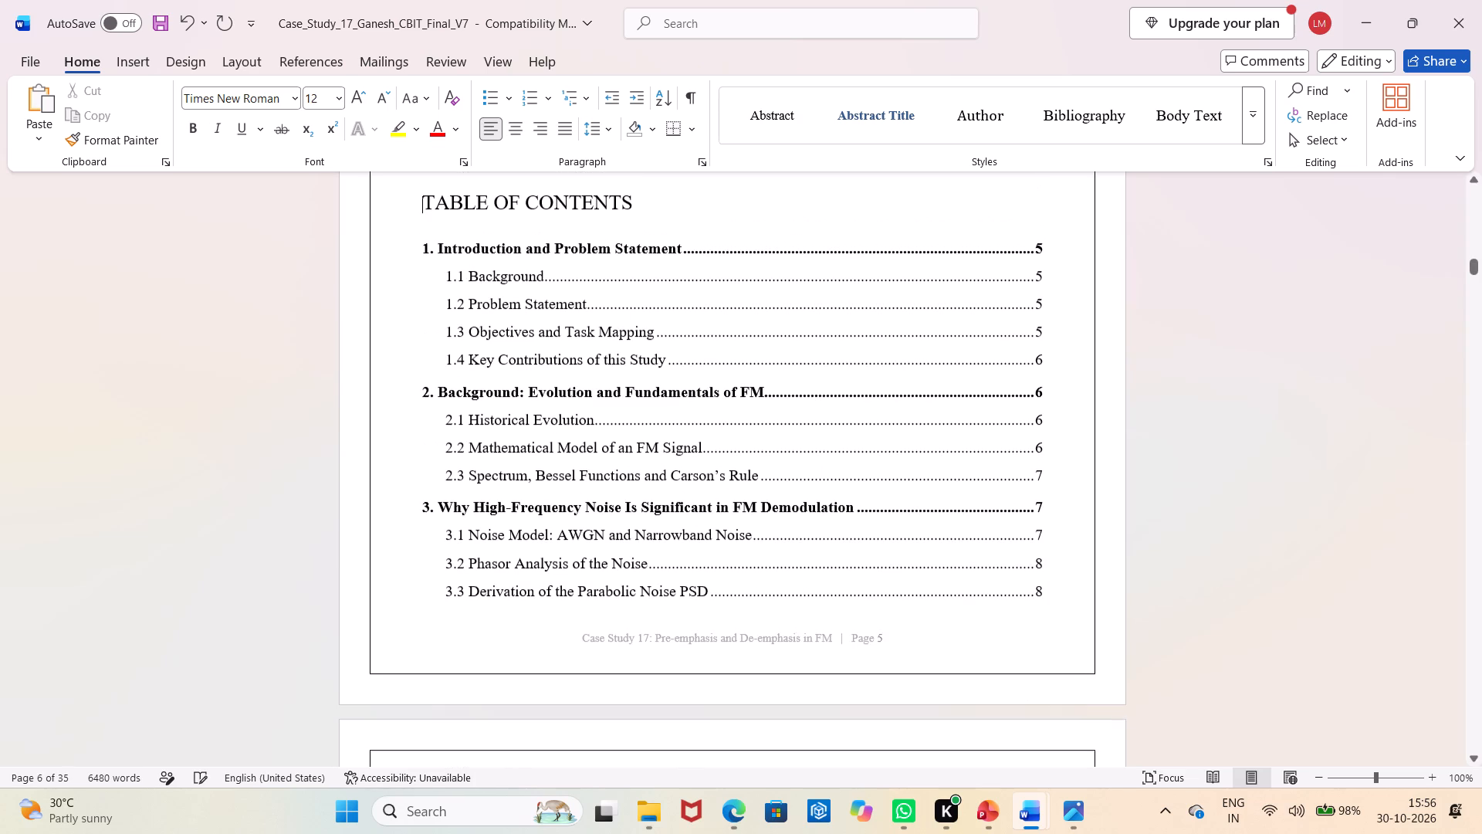
pyautogui.scroll(2, 427, 646)
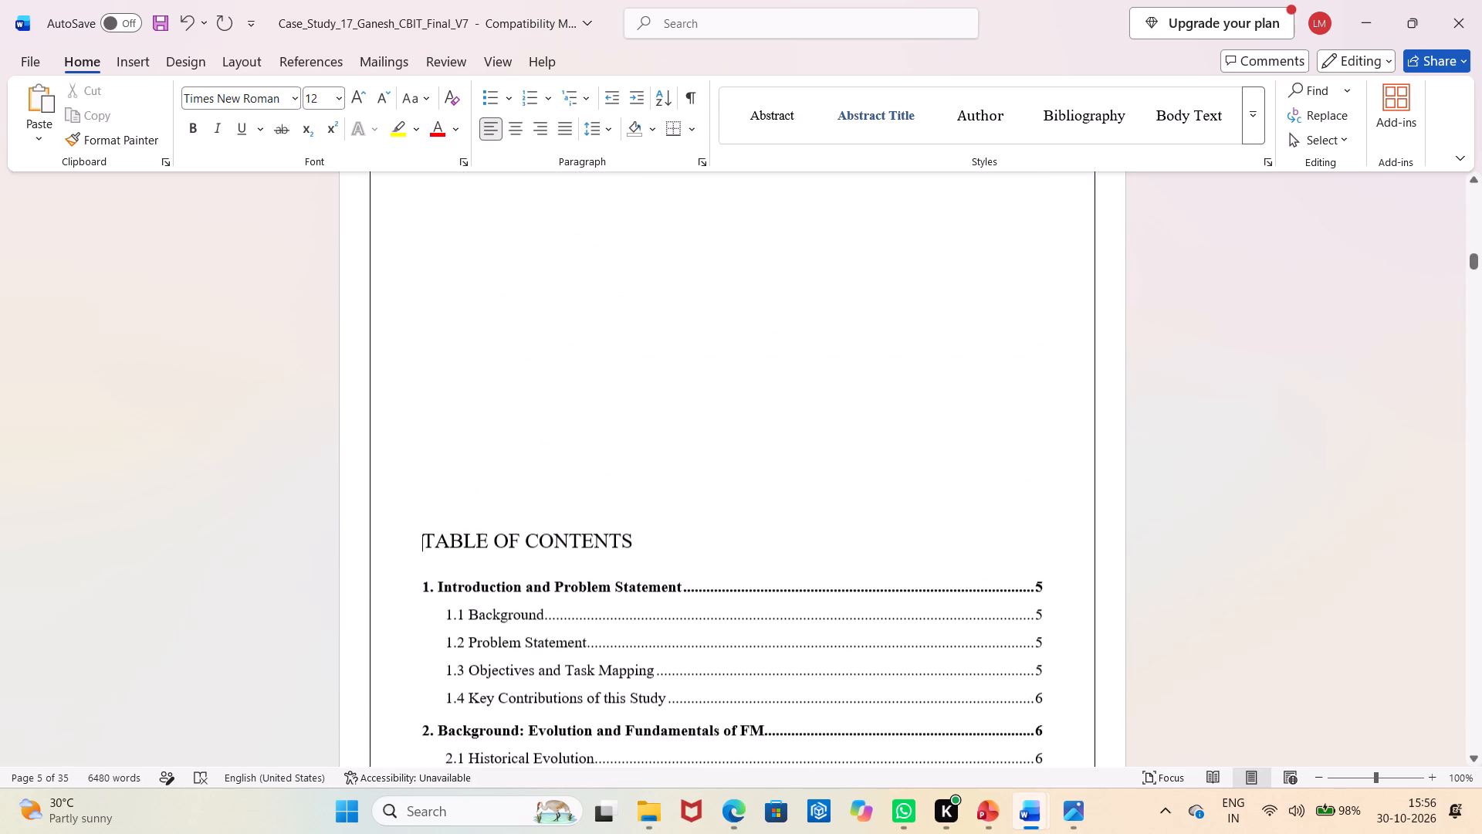
pyautogui.press('BackSpace')
pyautogui.press('BackSpace')
pyautogui.press('BackSpace')
pyautogui.press('BackSpace')
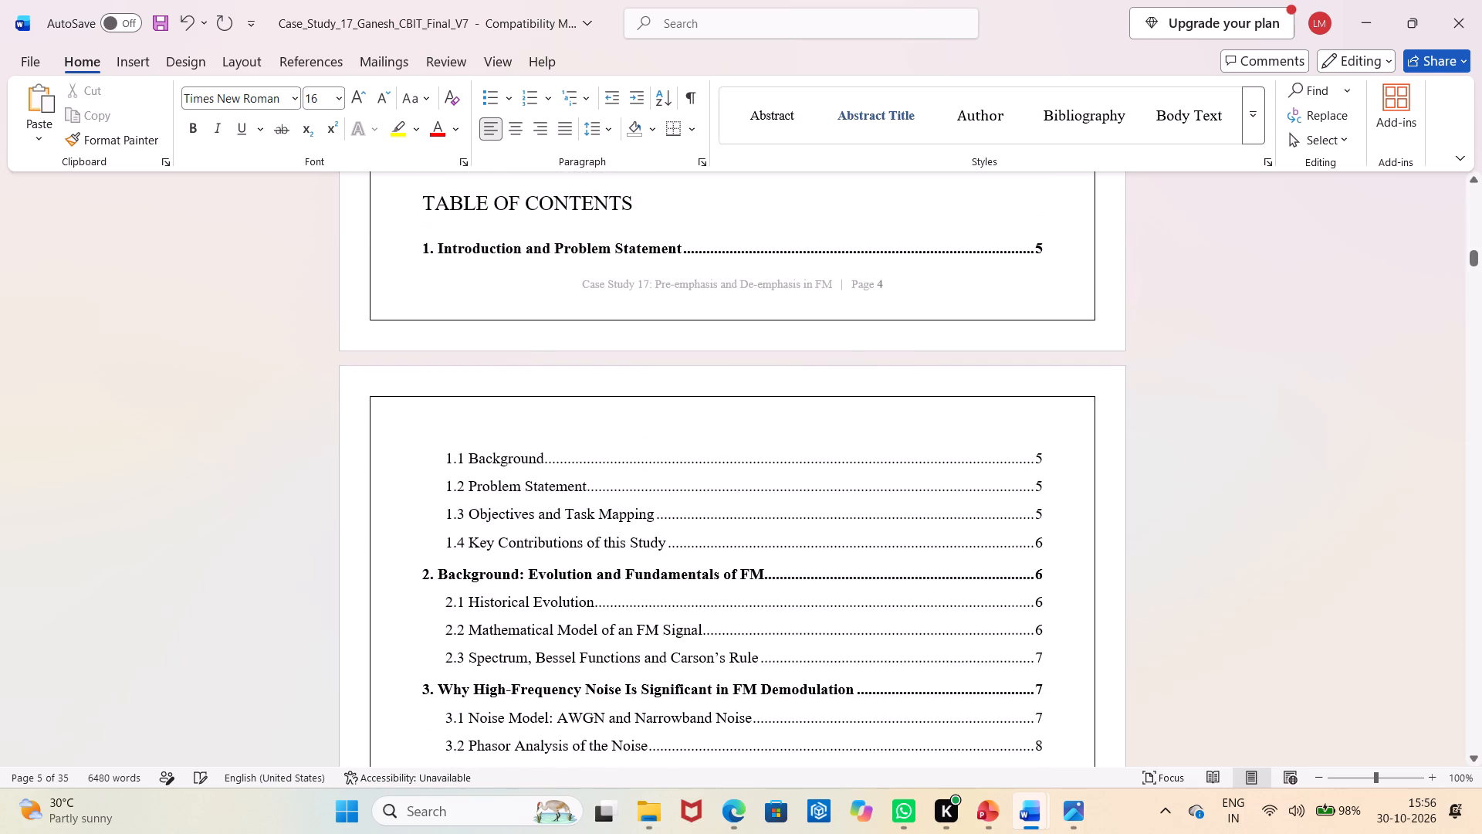
pyautogui.press('Return')
pyautogui.press('Return')
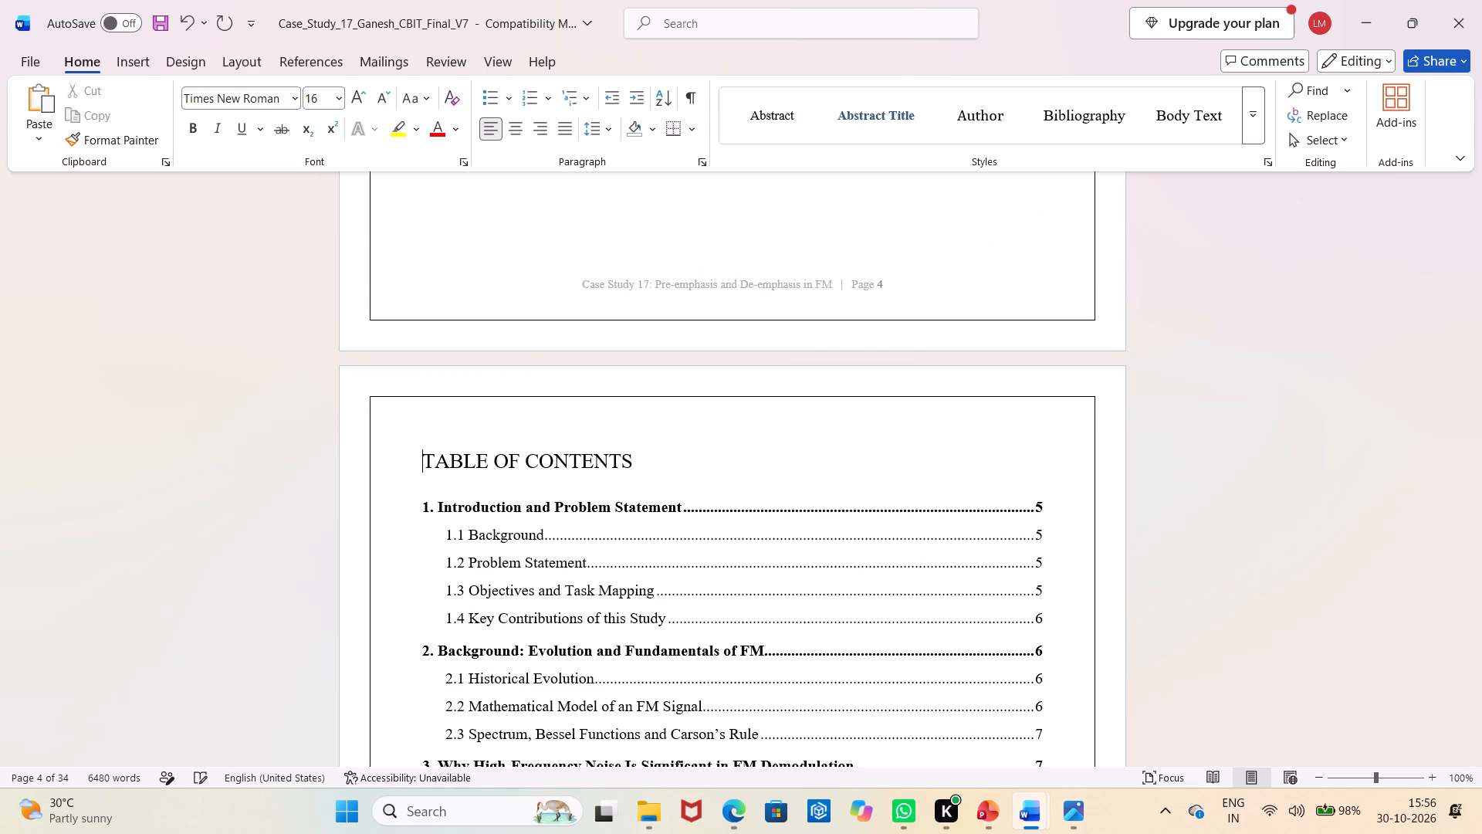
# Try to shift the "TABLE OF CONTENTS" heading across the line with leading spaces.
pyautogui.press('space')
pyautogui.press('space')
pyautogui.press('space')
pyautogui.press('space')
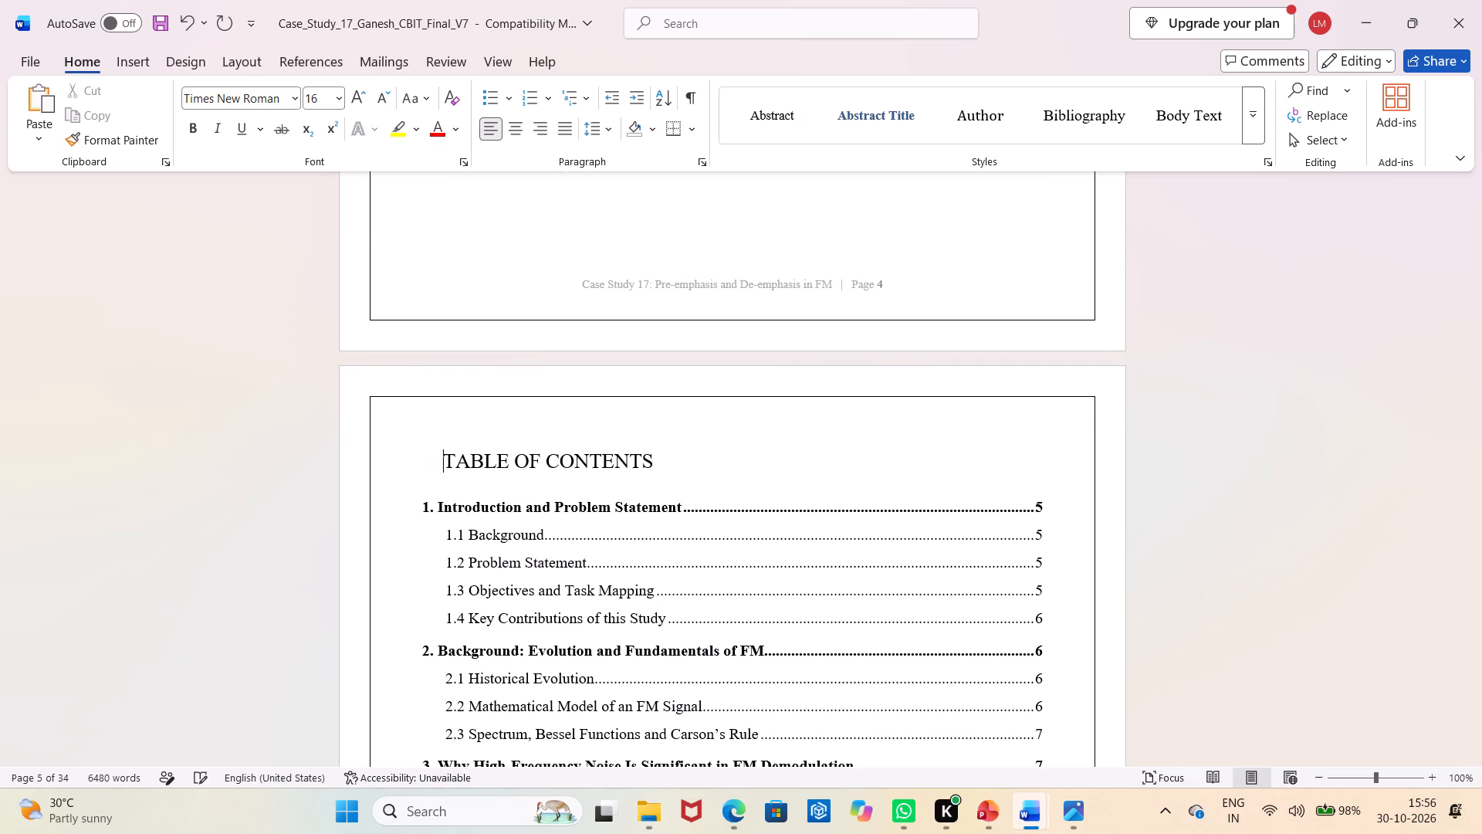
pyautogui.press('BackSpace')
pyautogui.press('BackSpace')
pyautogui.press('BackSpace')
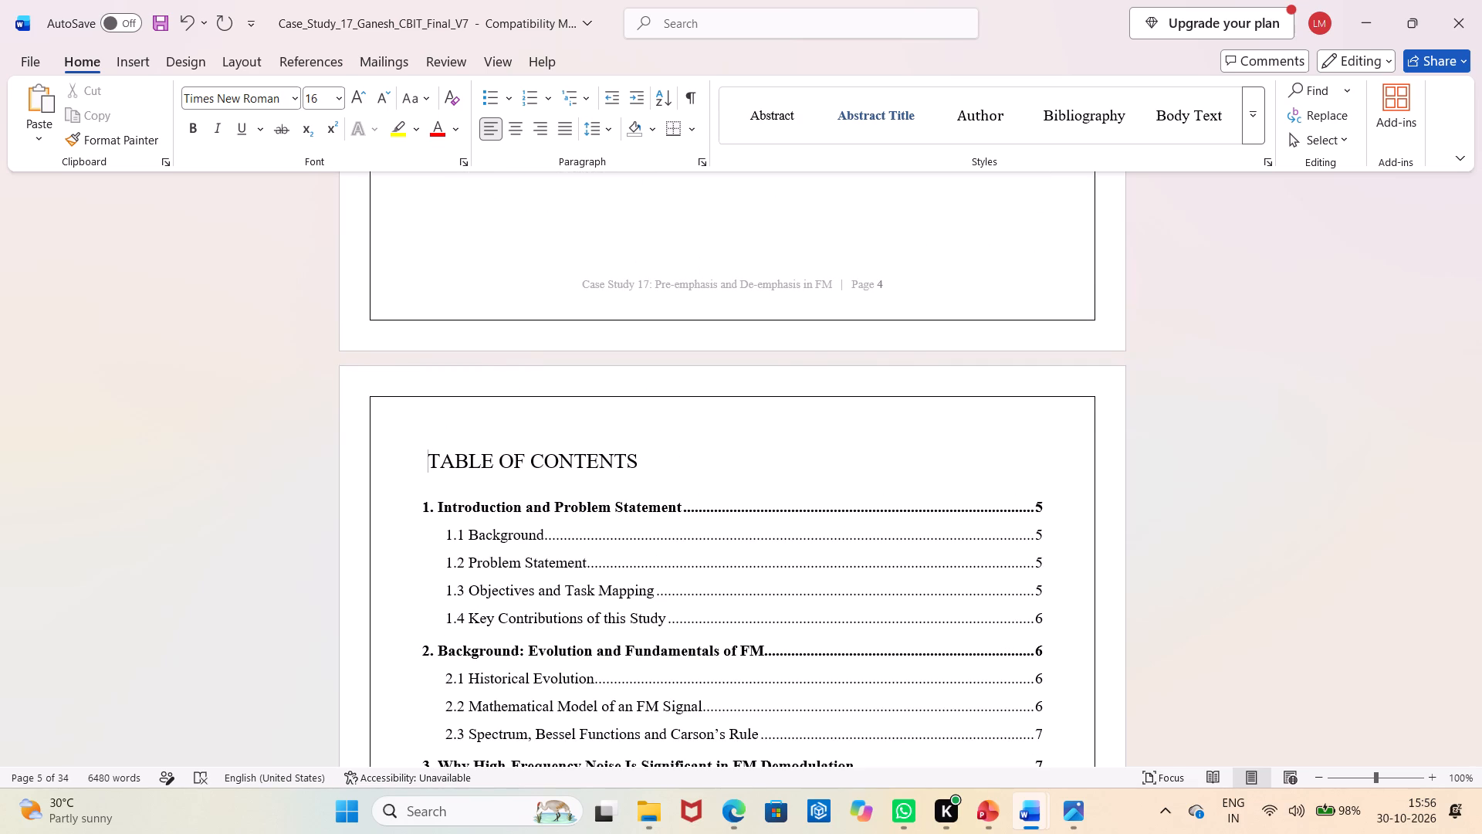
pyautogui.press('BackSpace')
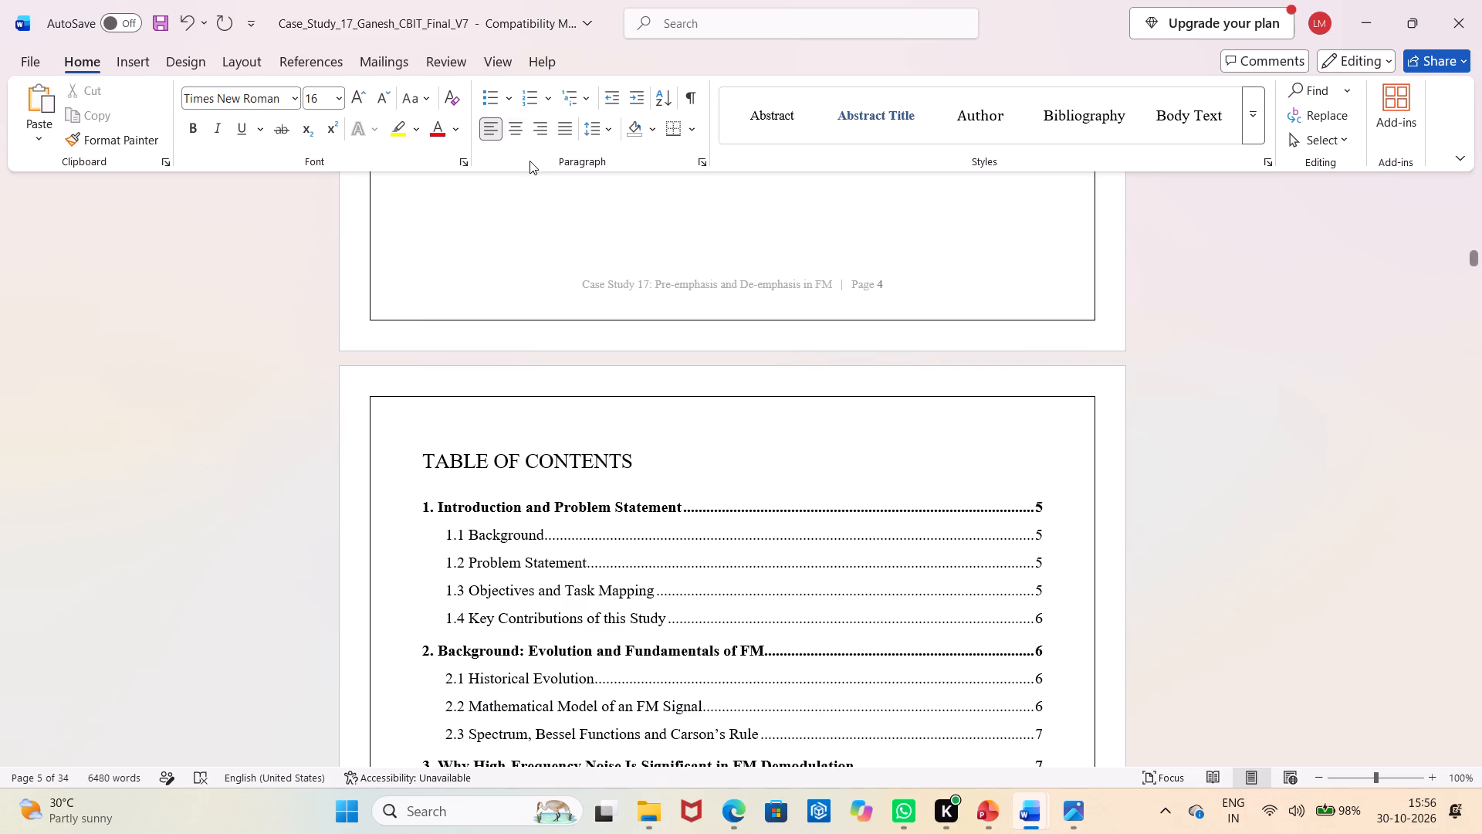
# Centre the "TABLE OF CONTENTS" heading and make it bold.
pyautogui.click(518, 139)
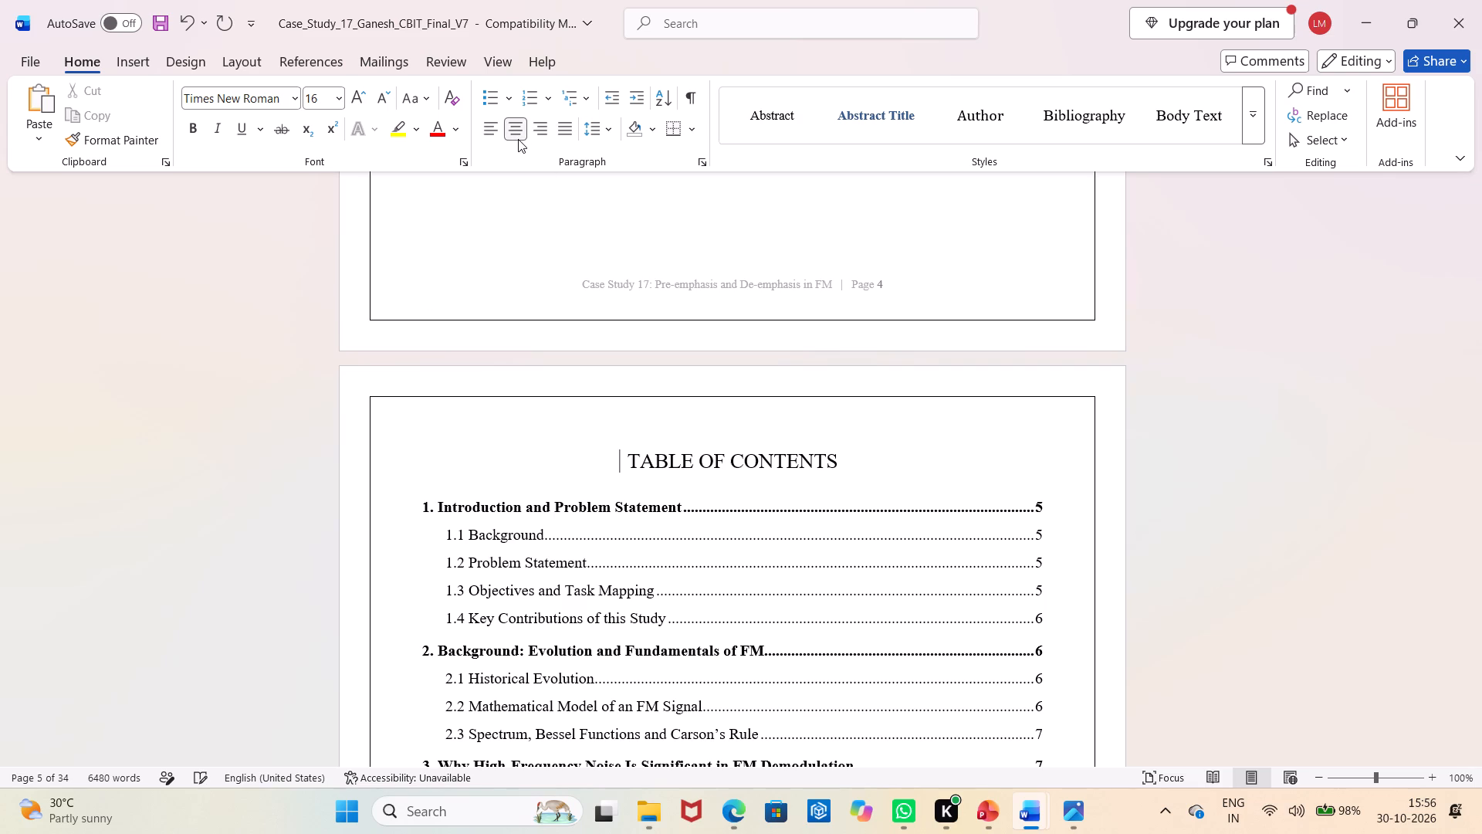
pyautogui.click(196, 128)
pyautogui.tripleClick(720, 466)
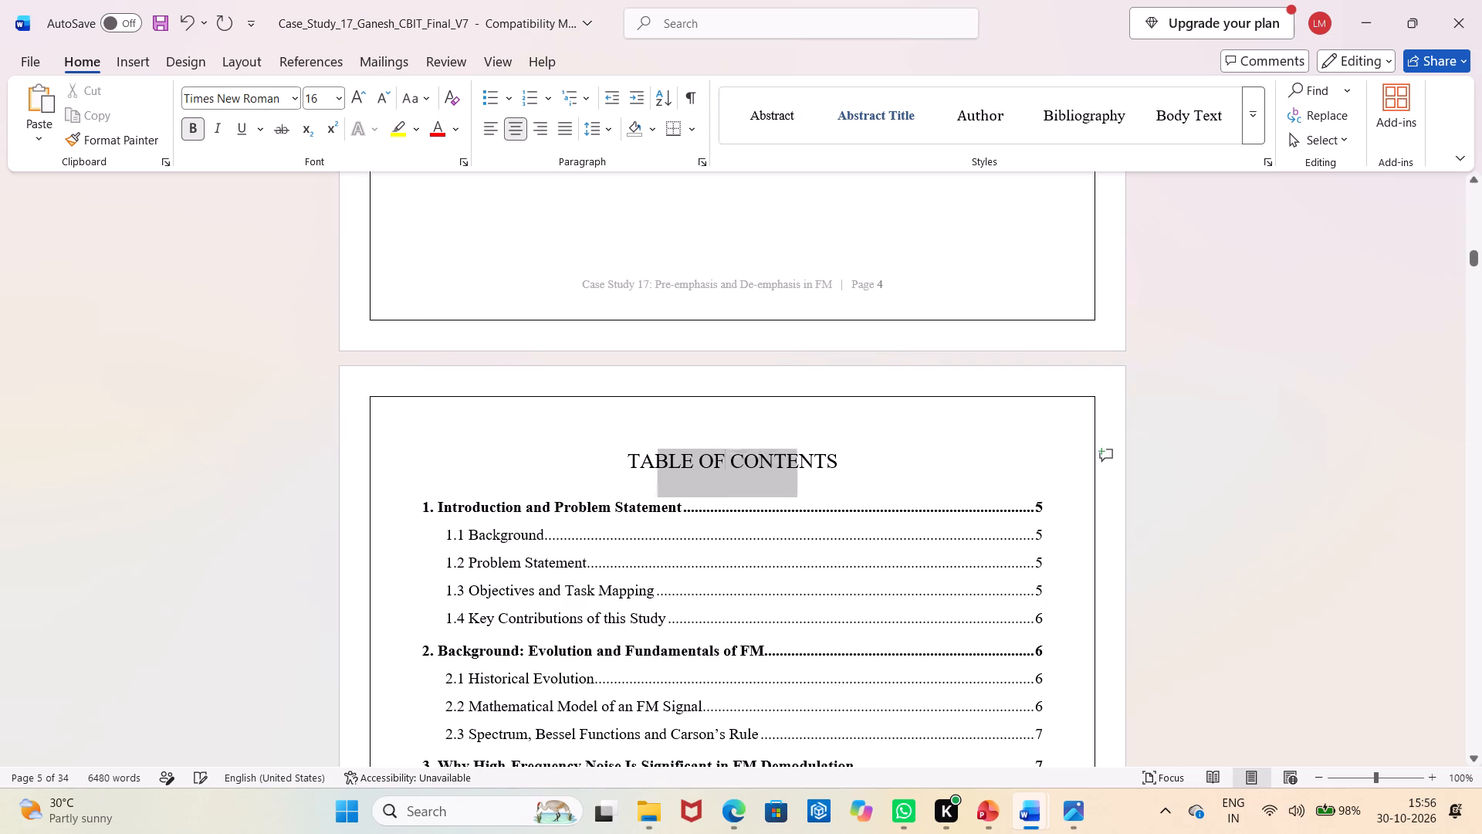
pyautogui.click(734, 426)
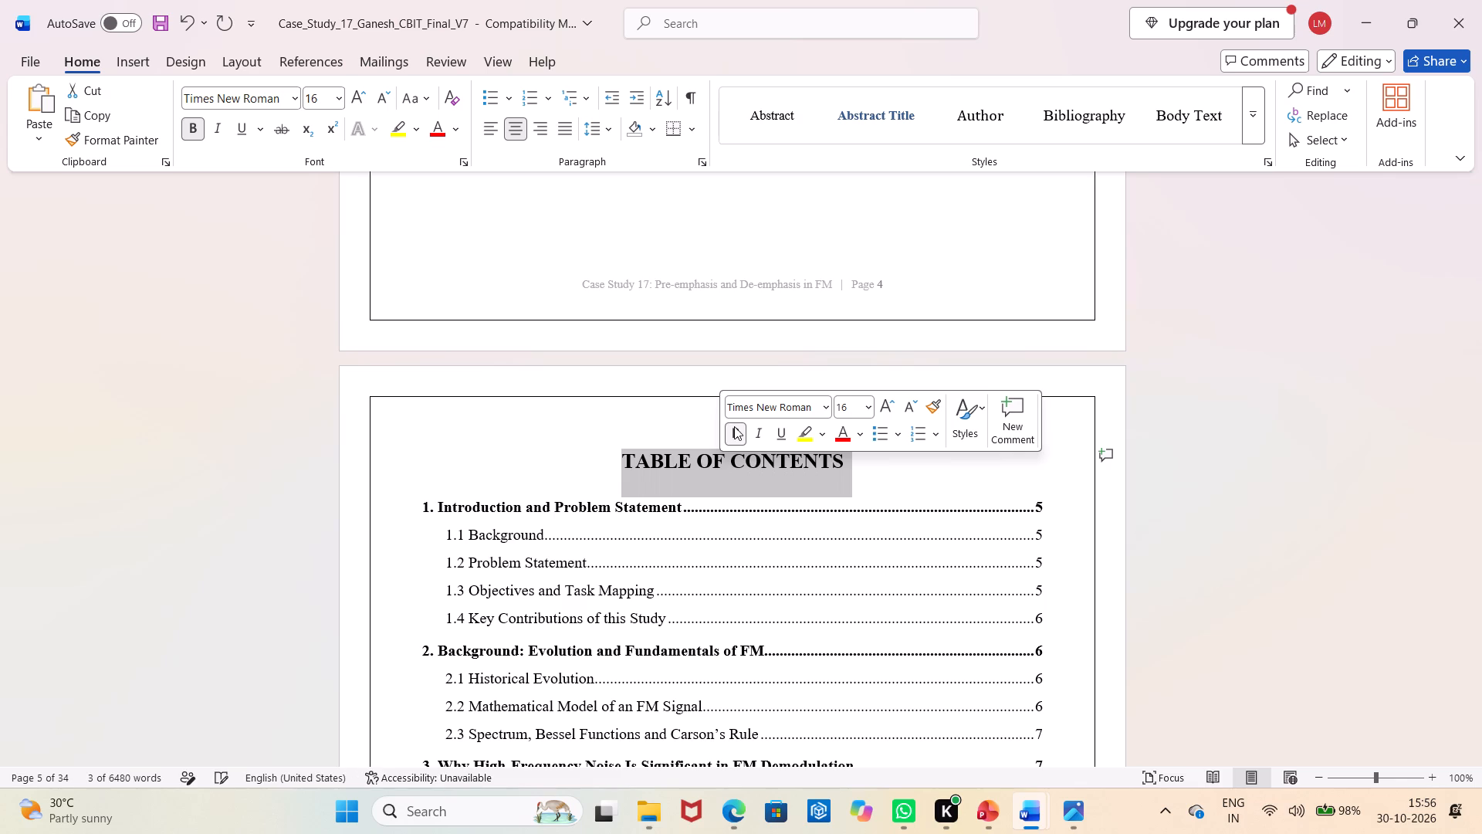
pyautogui.click(1204, 431)
# On the cover page, set the line spacing of the "CASE STUDY REPORT" and "Academic Year 2026-27" lines to 1.15.
pyautogui.scroll(9, 1204, 431)
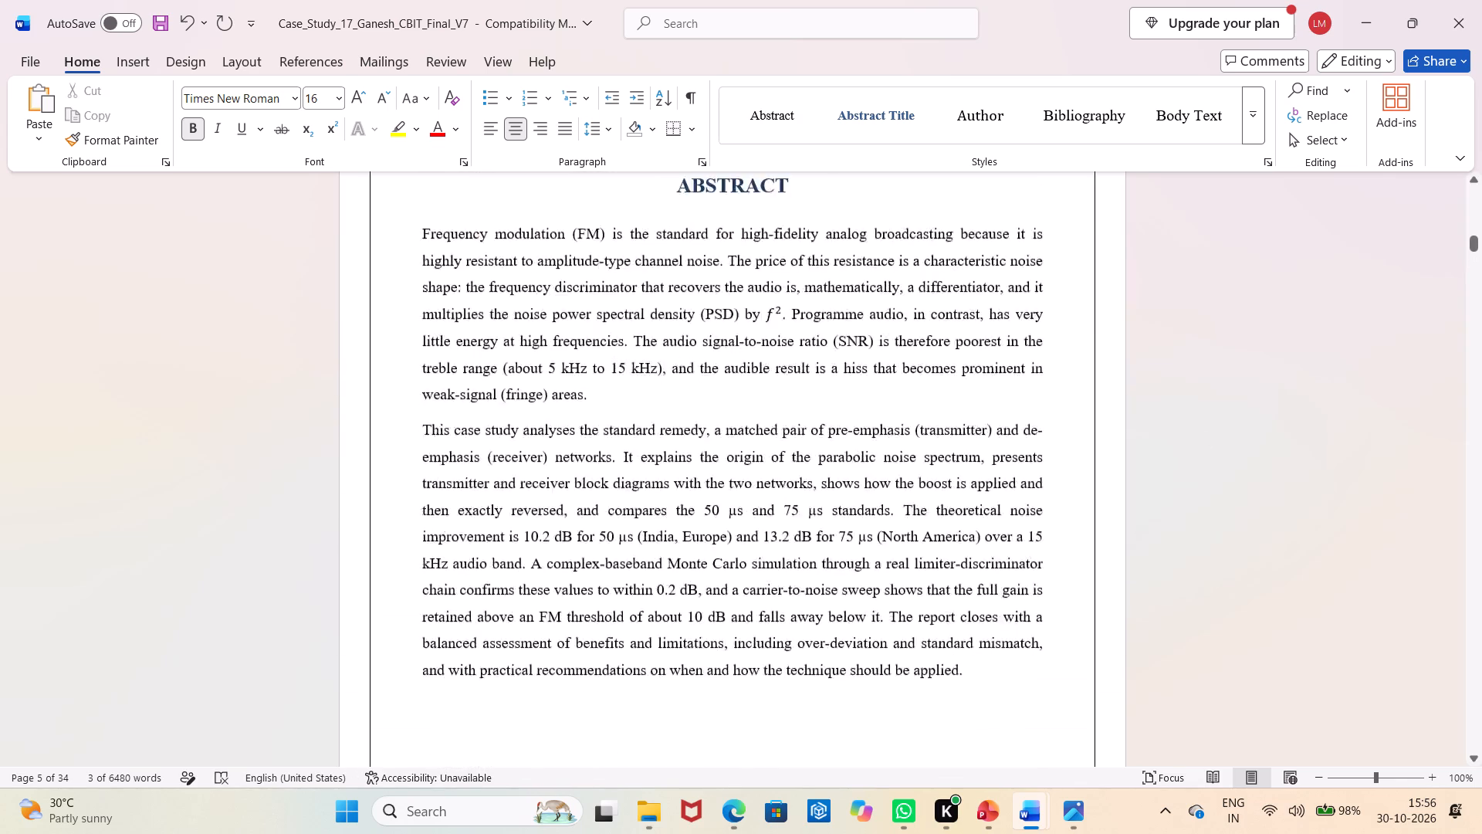
pyautogui.scroll(11, 1204, 431)
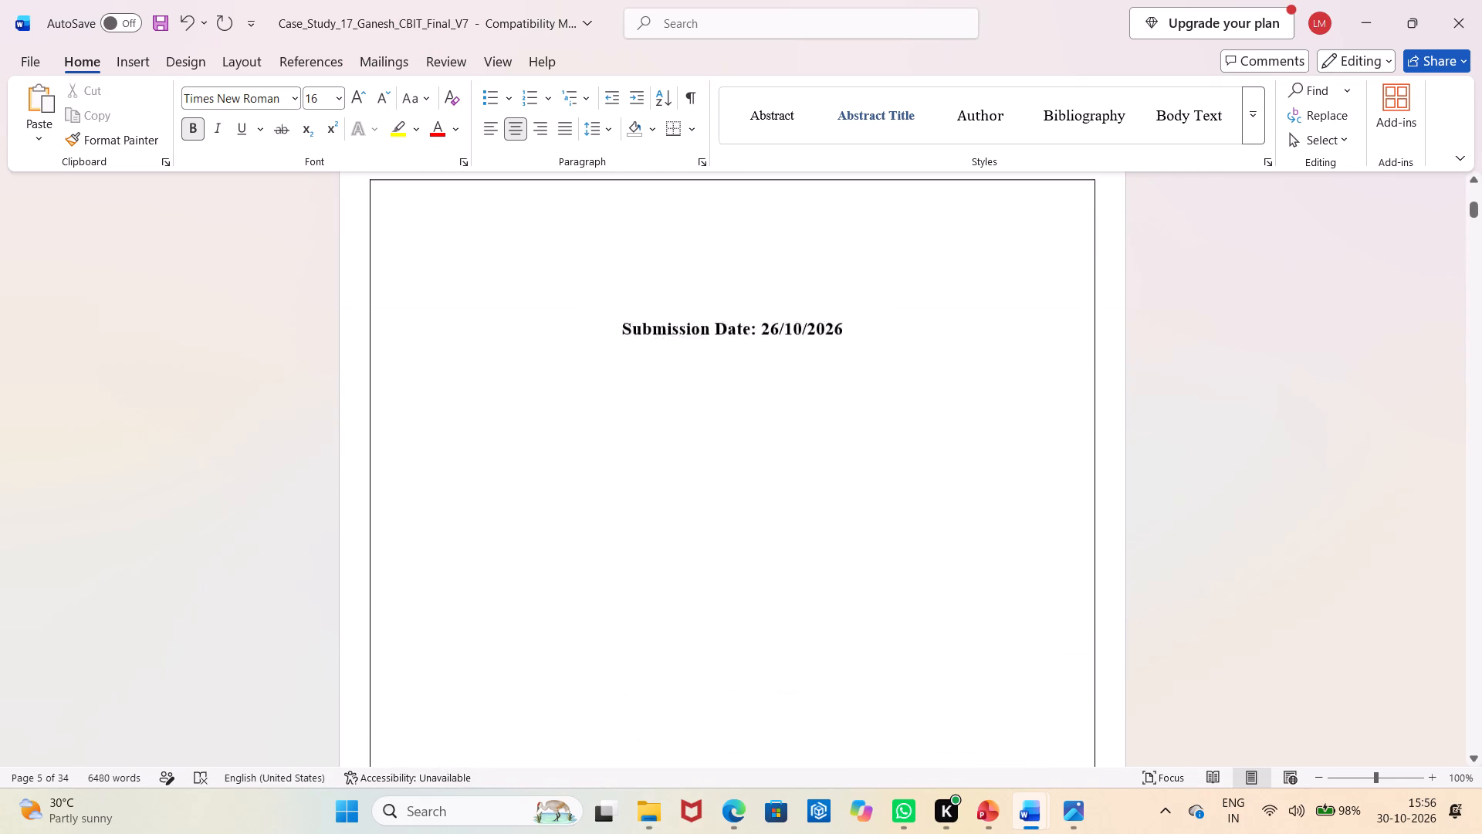
pyautogui.scroll(3, 1204, 431)
pyautogui.click(1204, 431)
pyautogui.scroll(3, 1204, 431)
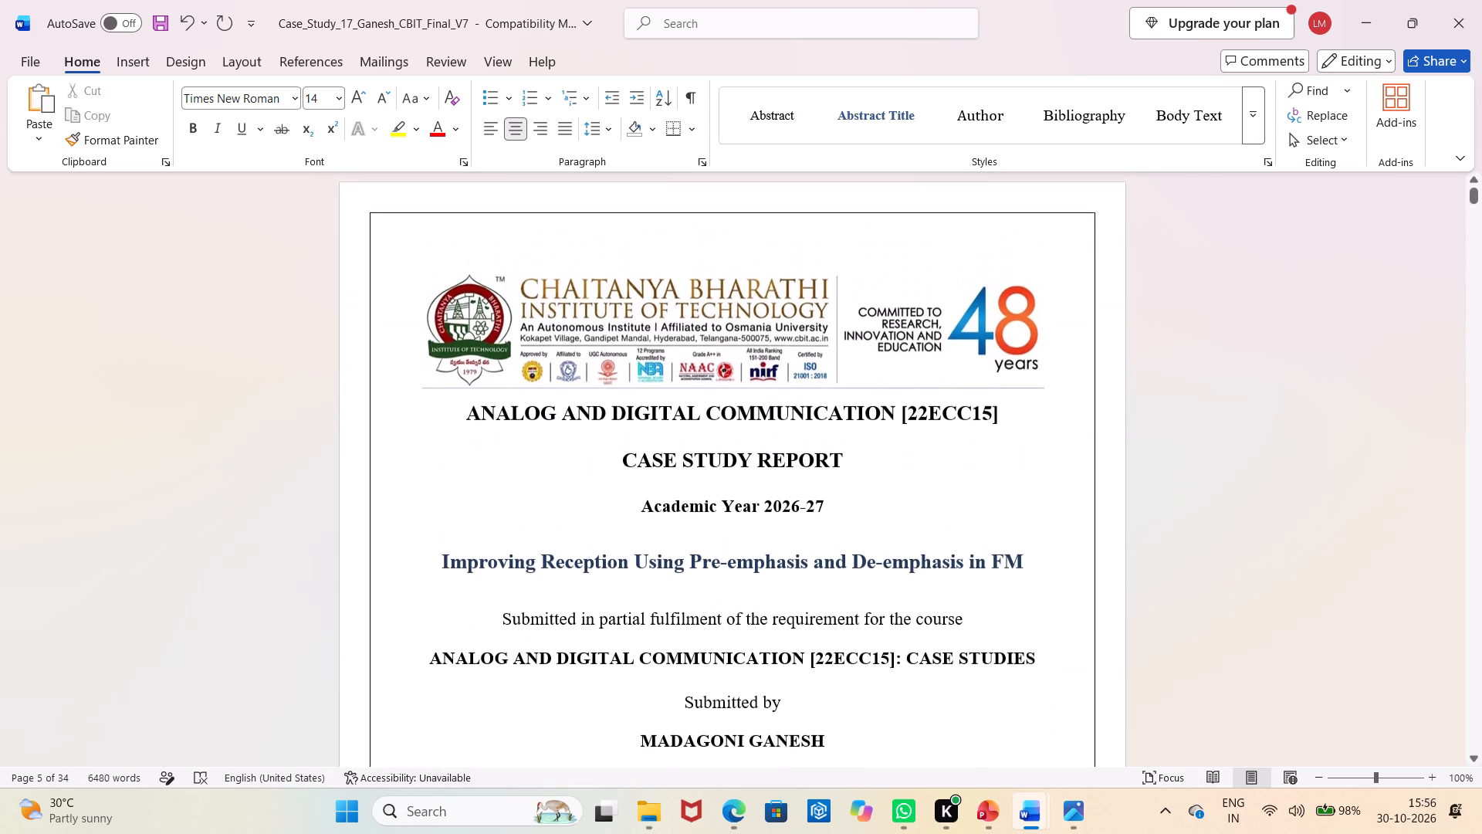
pyautogui.scroll(2, 1204, 431)
pyautogui.hscroll(-2, 1197, 424)
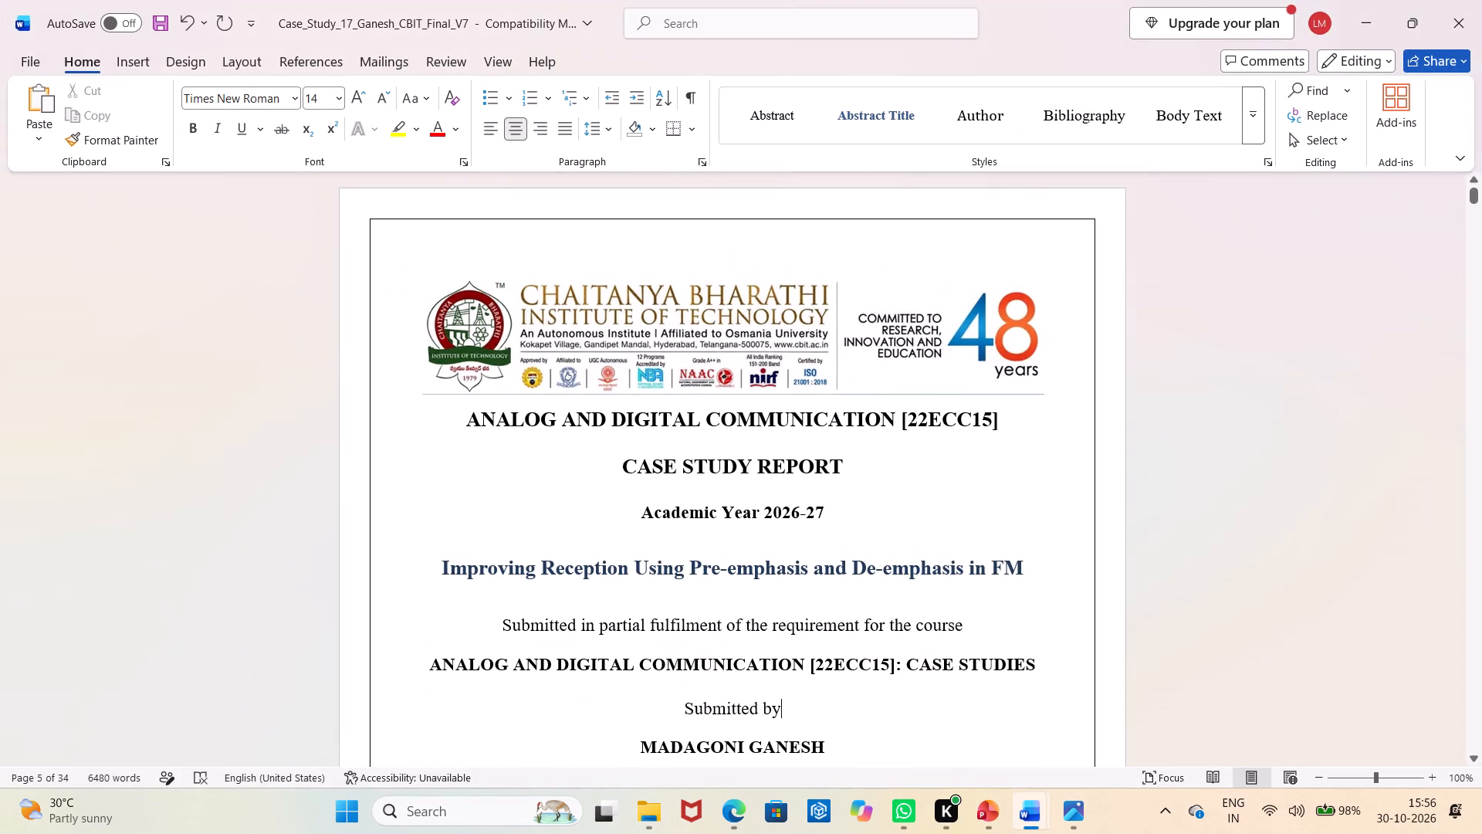
pyautogui.scroll(-3, 1026, 481)
pyautogui.scroll(1, 1026, 481)
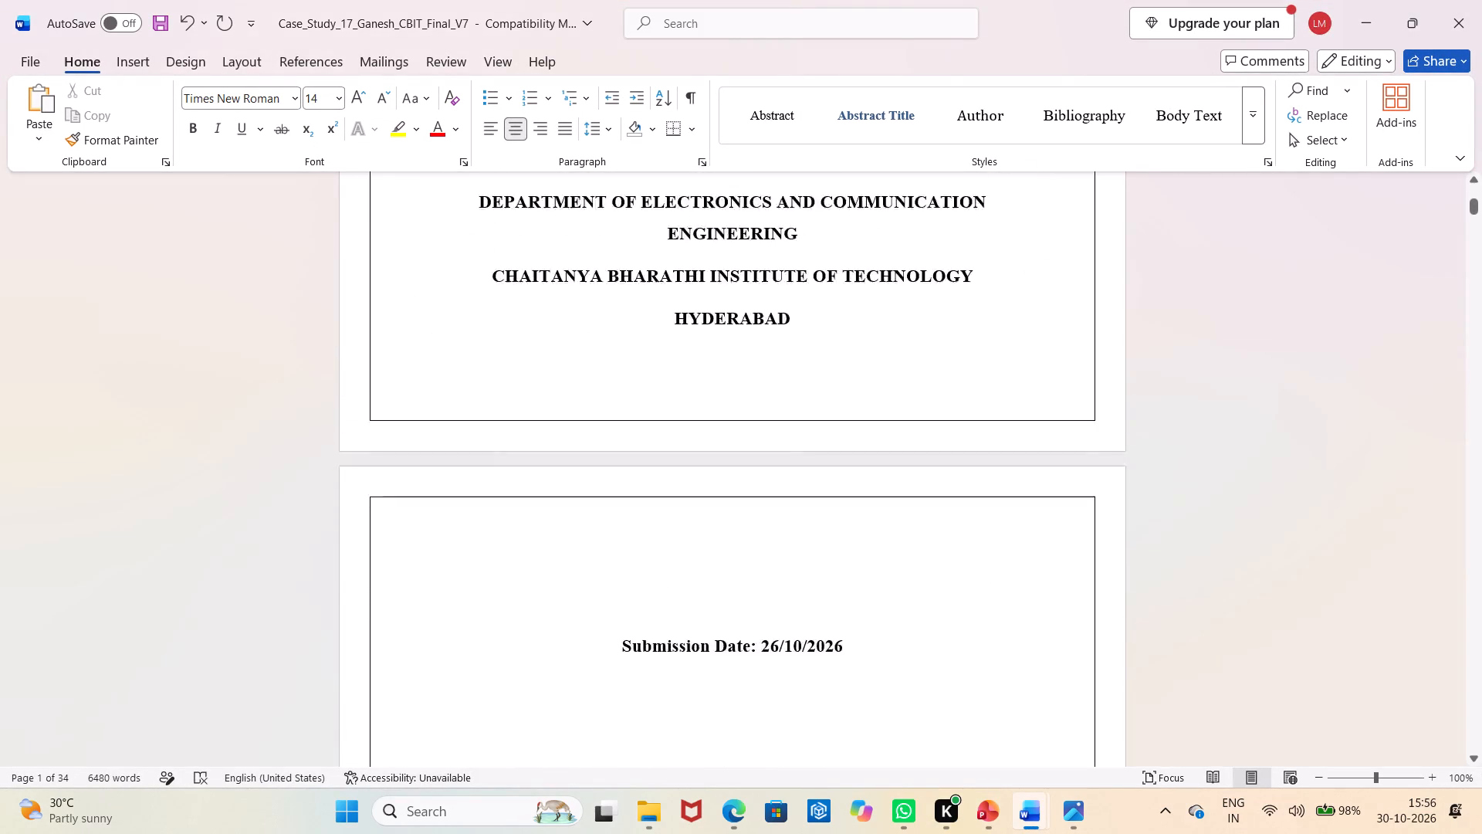
pyautogui.scroll(1, 1026, 481)
pyautogui.rightClick(1026, 481)
pyautogui.scroll(3, 1026, 481)
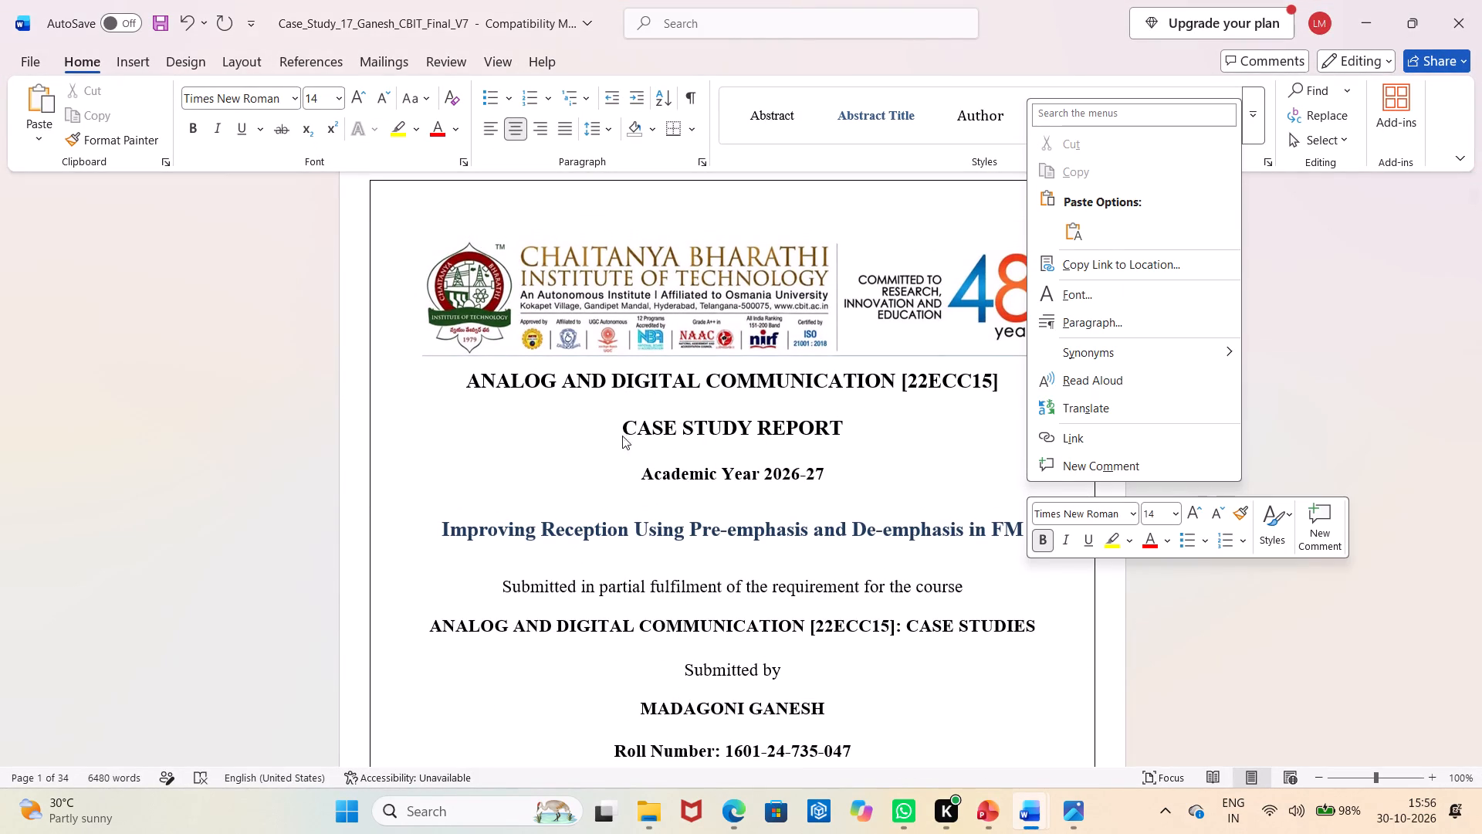
pyautogui.moveTo(607, 421); pyautogui.dragTo(714, 452)
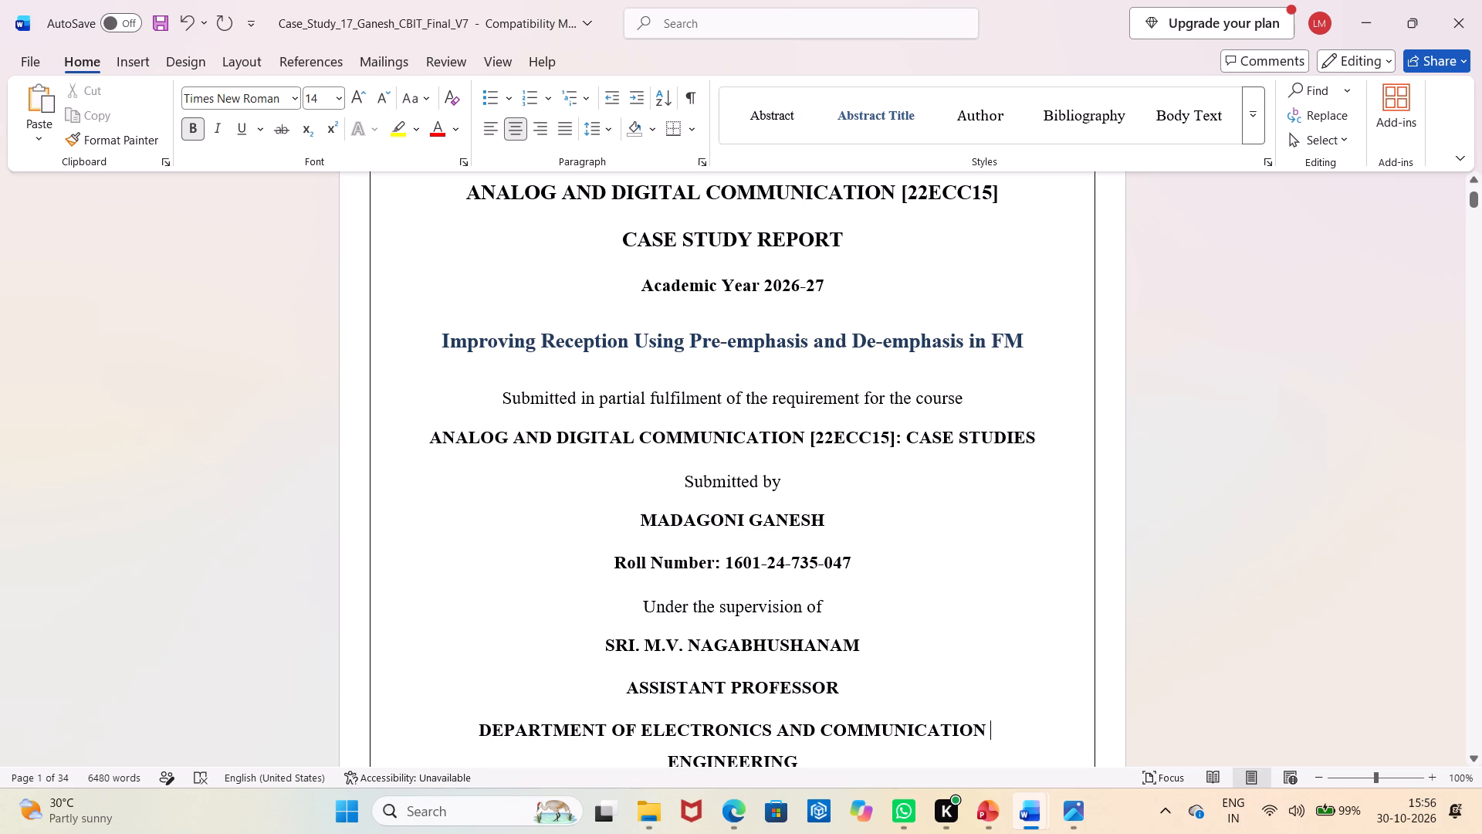
pyautogui.moveTo(615, 229); pyautogui.dragTo(856, 300)
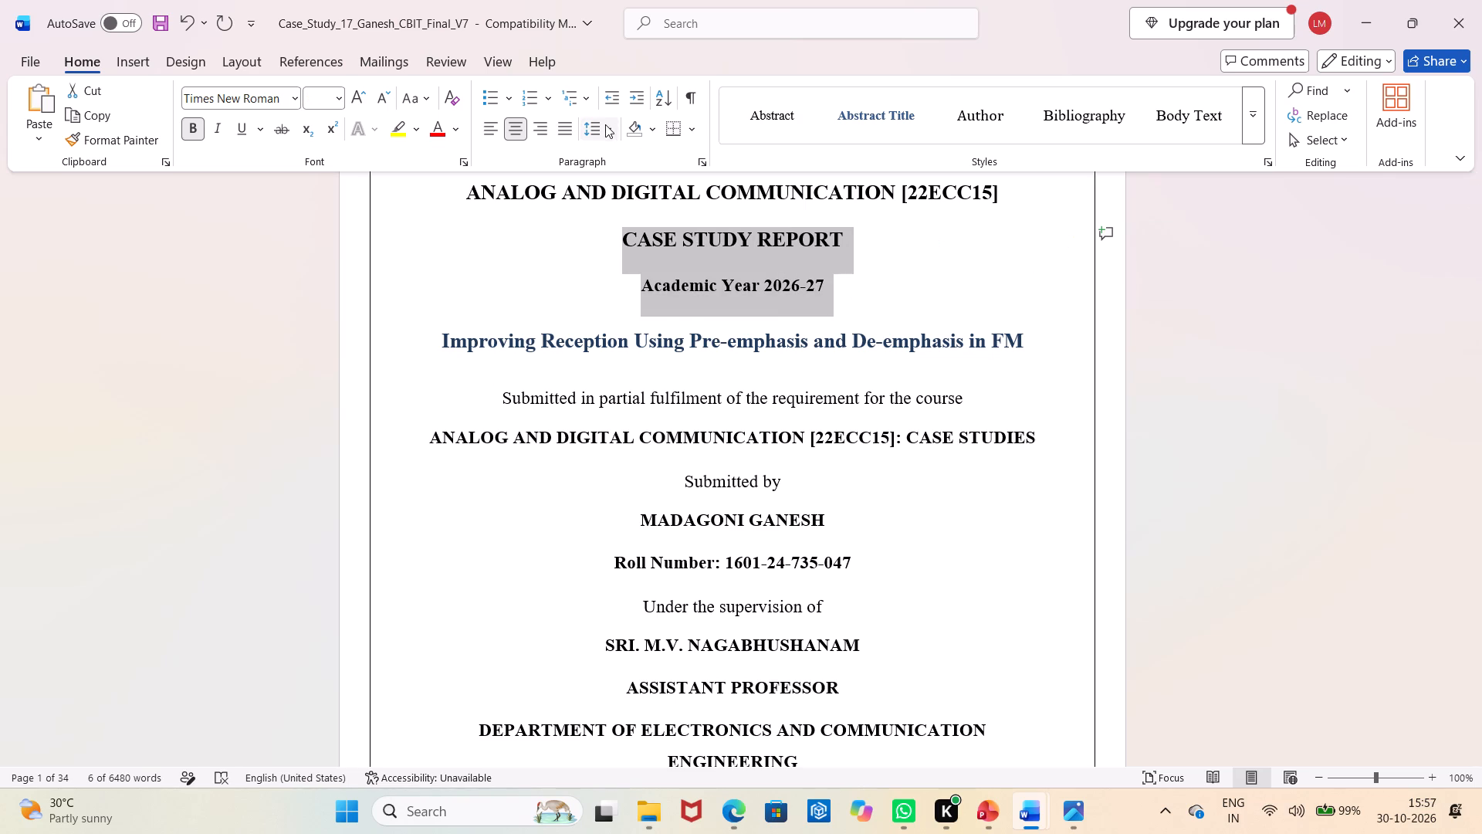
pyautogui.click(604, 124)
pyautogui.click(618, 181)
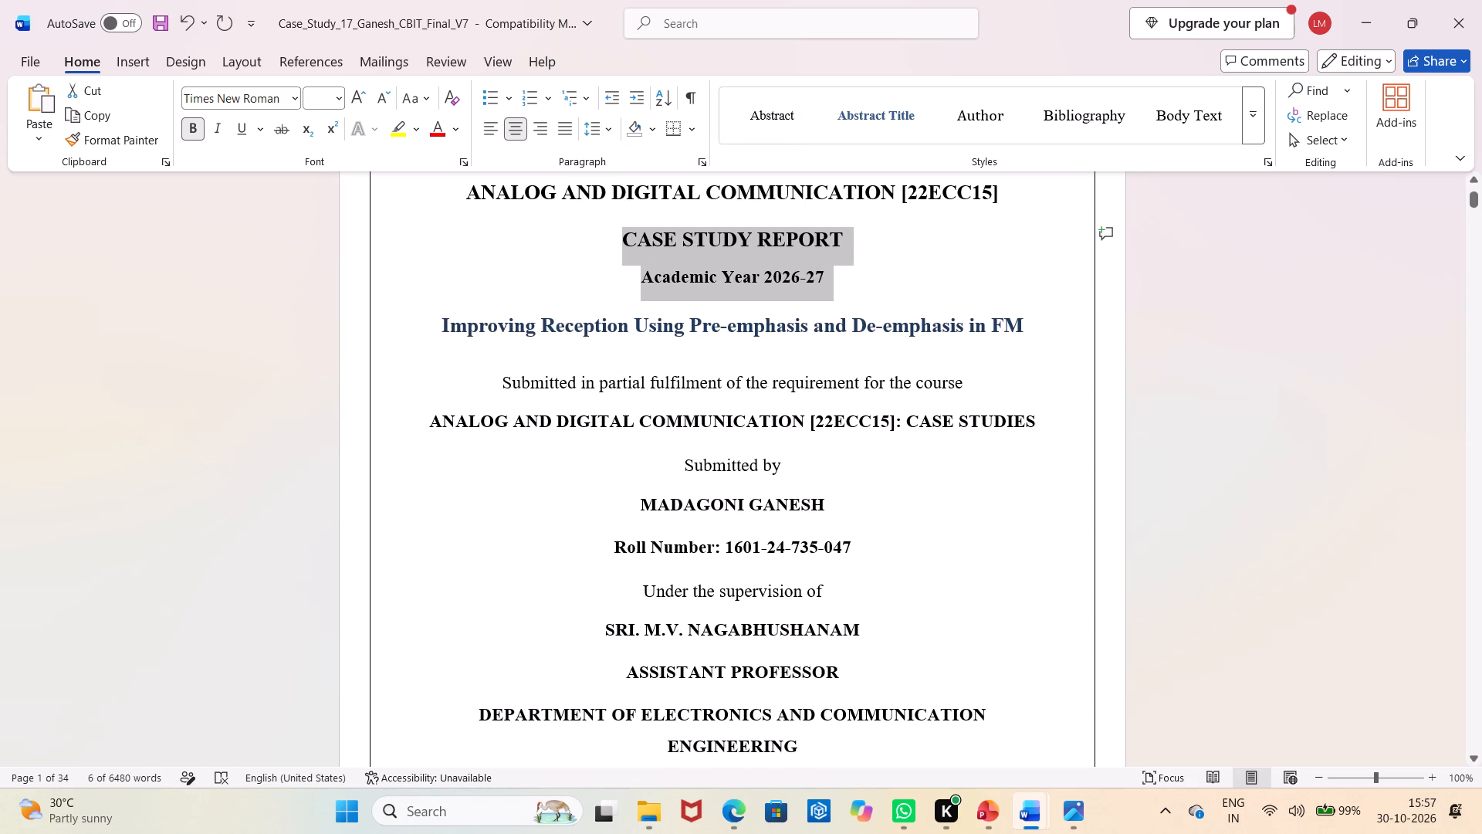
# Set the line spacing of the cover page lines from "Submitted by" through "HYDERABAD" to 1.15.
pyautogui.moveTo(642, 467); pyautogui.dragTo(829, 816)
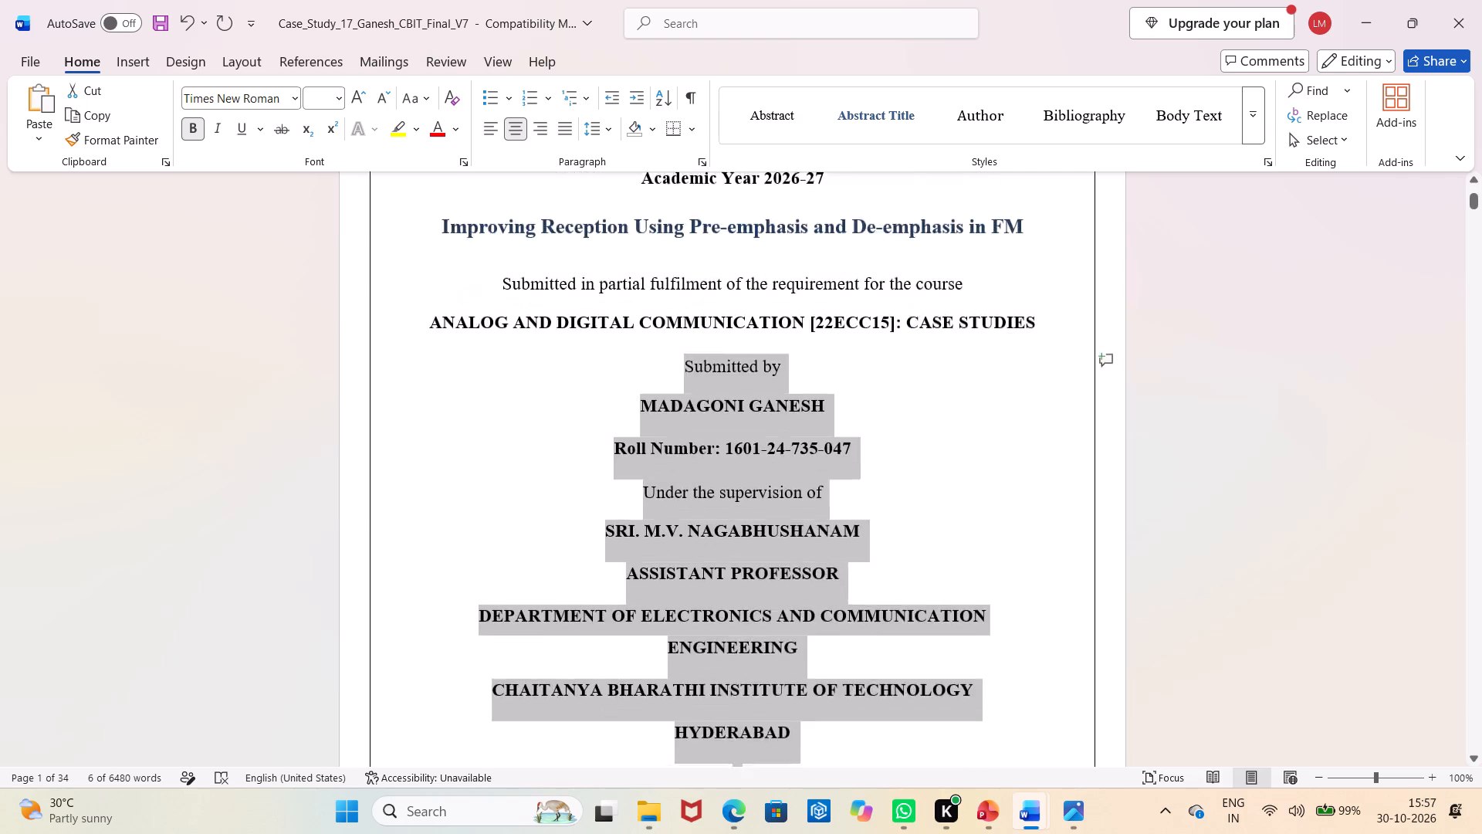
pyautogui.moveTo(829, 816); pyautogui.dragTo(794, 439)
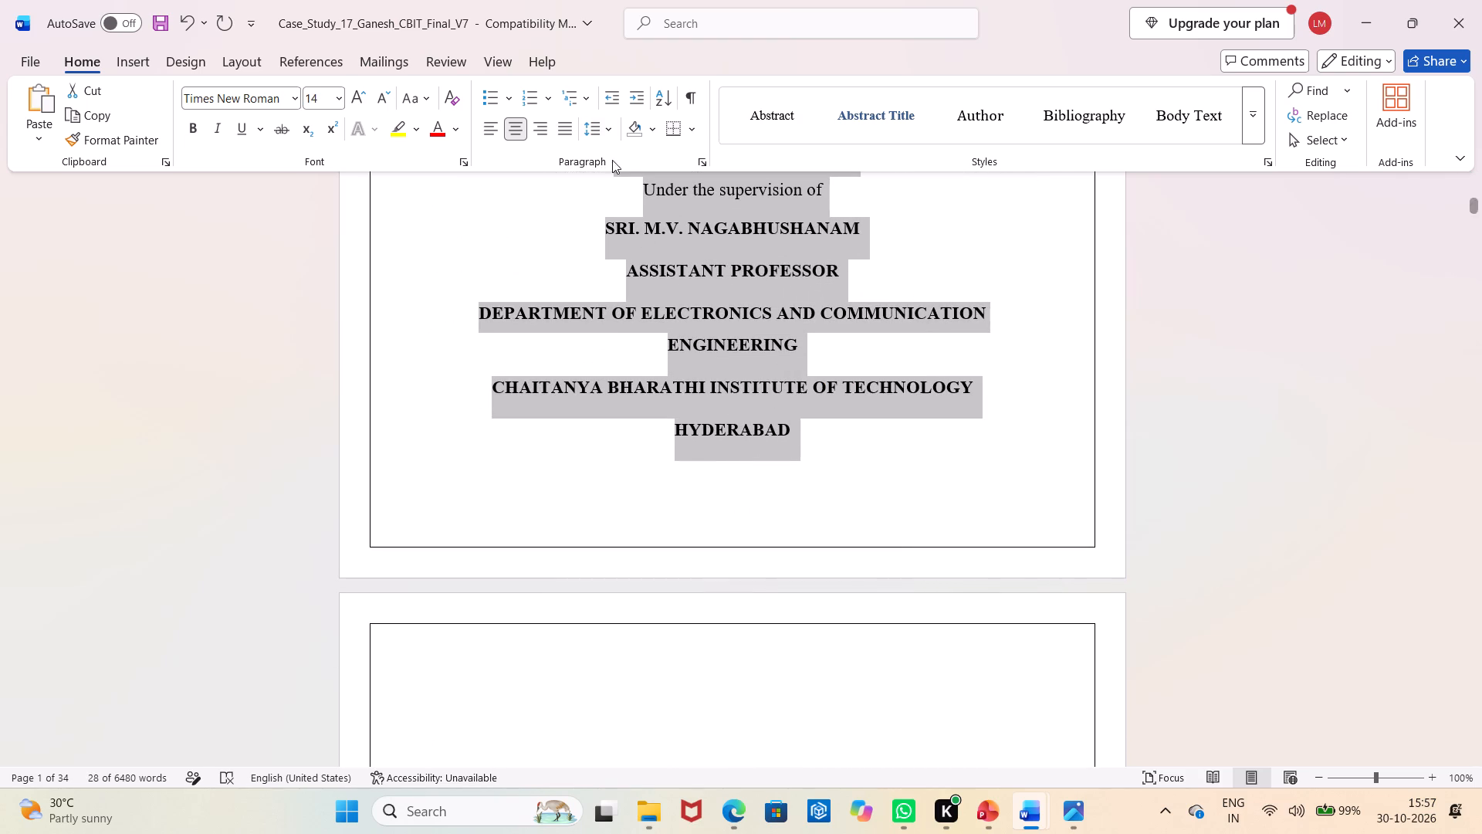
pyautogui.moveTo(603, 126); pyautogui.dragTo(612, 178)
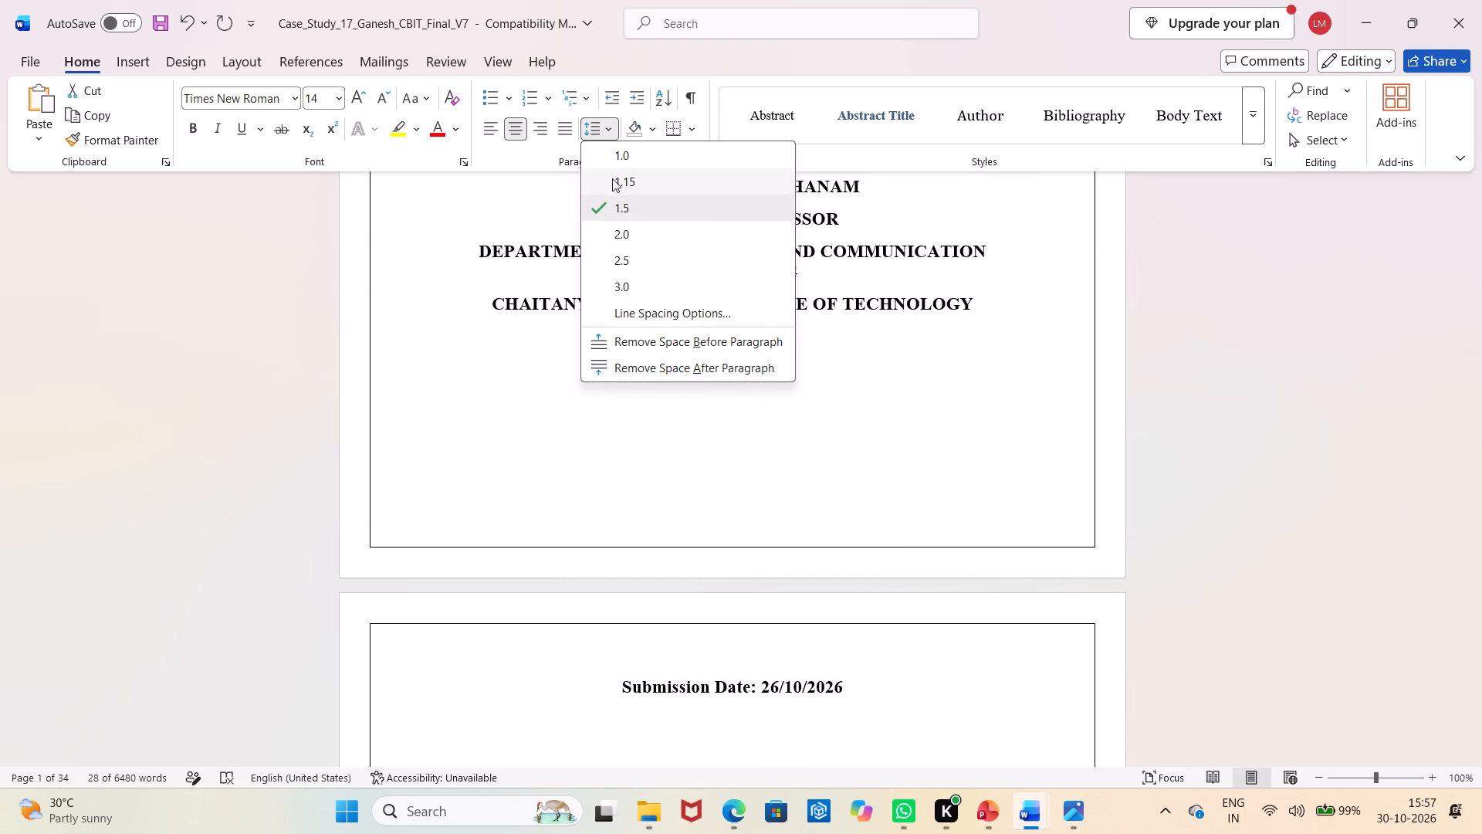
pyautogui.moveTo(612, 178); pyautogui.dragTo(613, 178)
pyautogui.click(613, 178)
pyautogui.scroll(1, 645, 280)
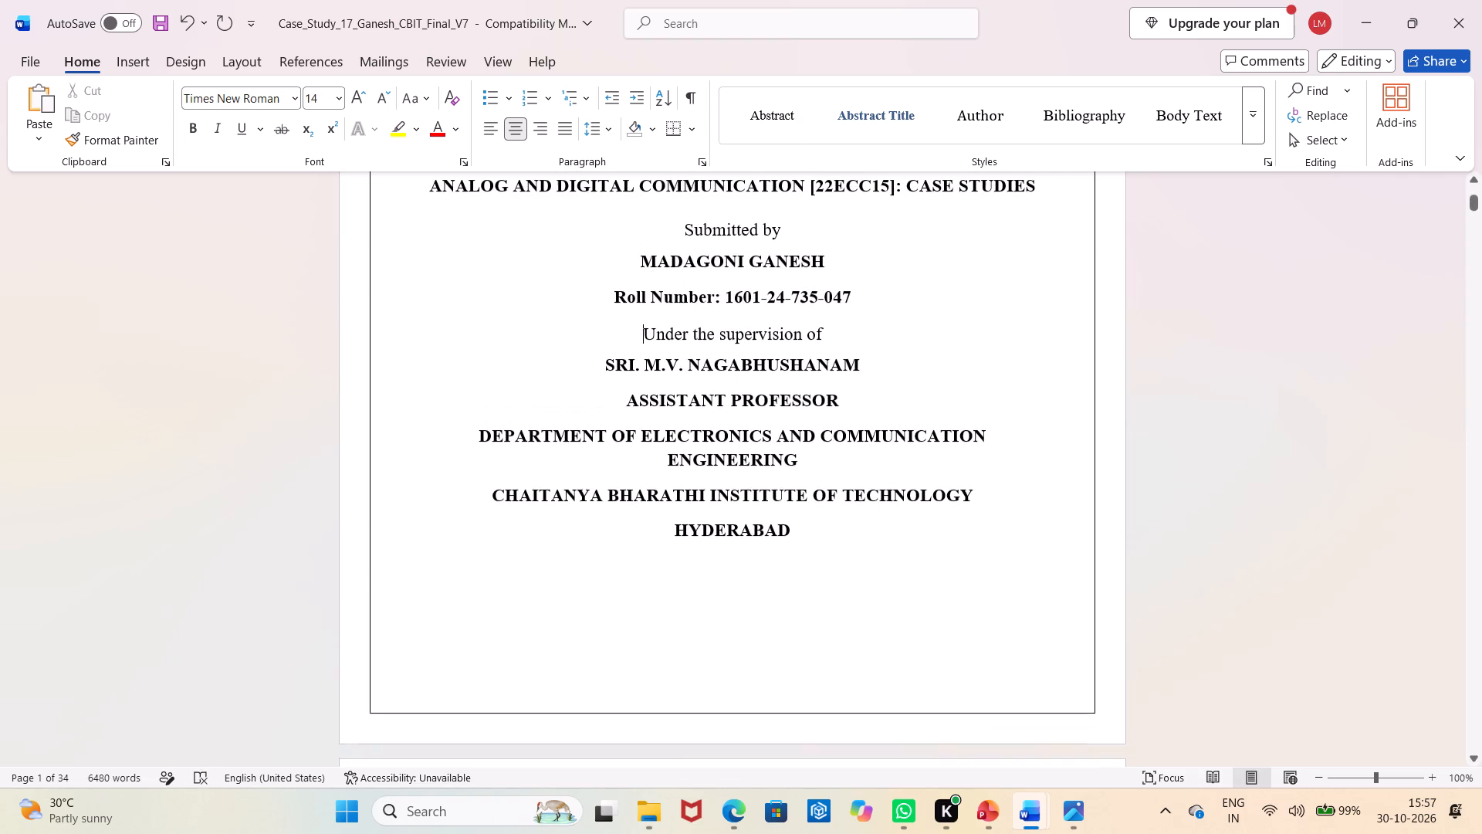
# Pull the "Submission Date: 26/10/2026" line back onto the bottom of the cover page and centre it.
pyautogui.scroll(-2, 645, 280)
pyautogui.click(607, 458)
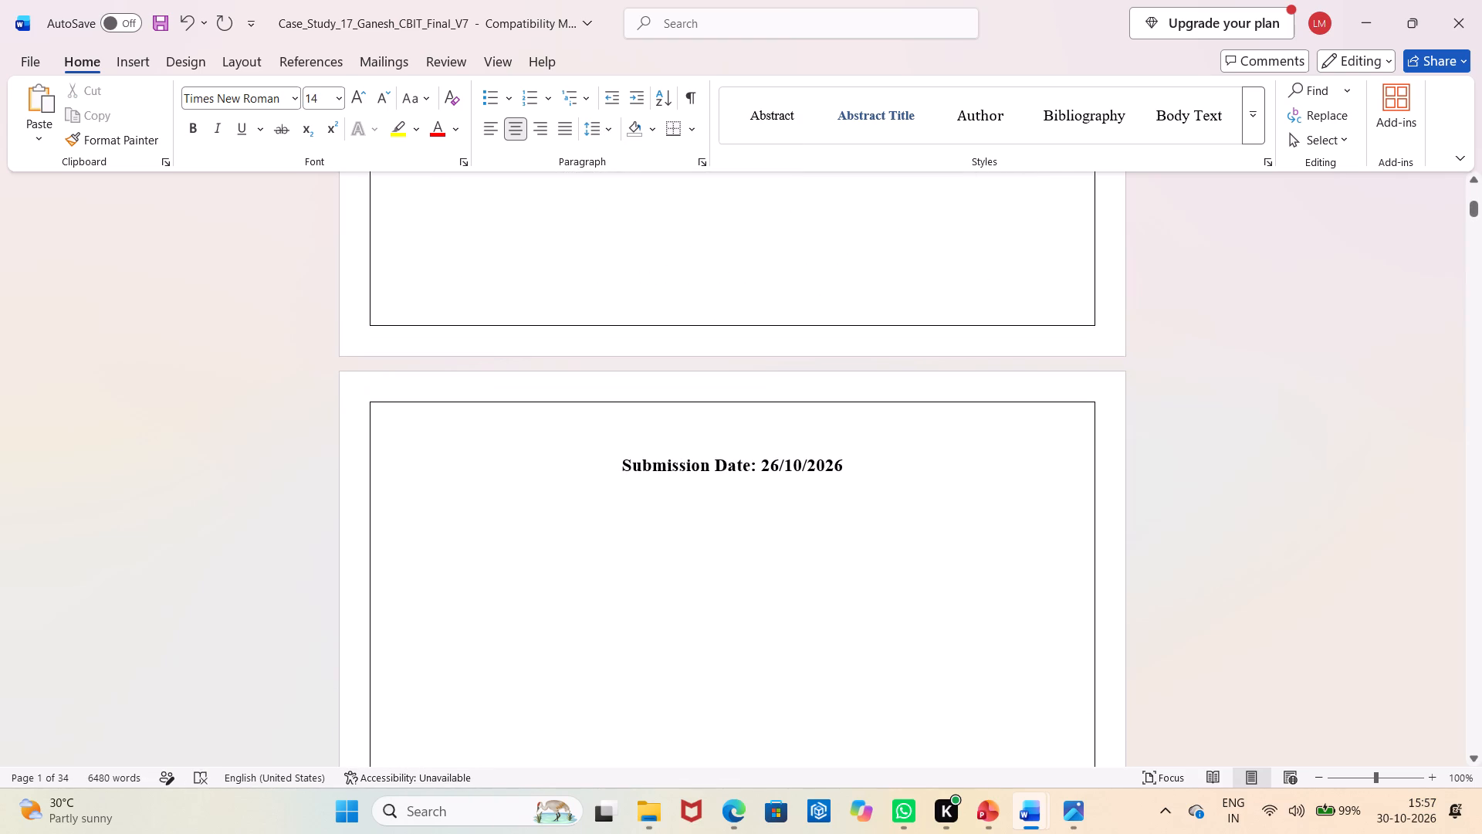
pyautogui.press('BackSpace')
pyautogui.press('BackSpace')
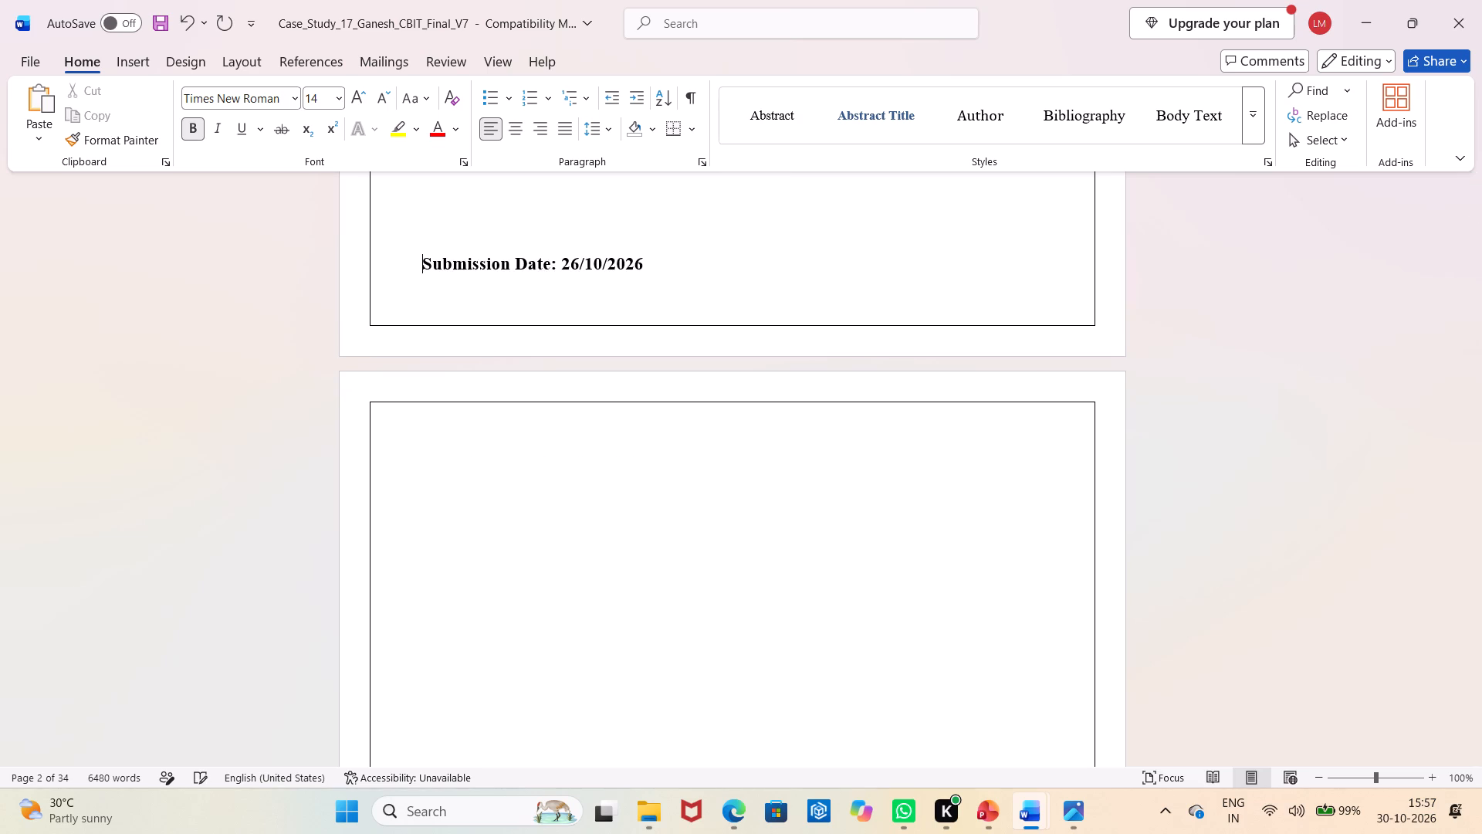
pyautogui.click(517, 135)
# Remove the empty page between the cover page and the declaration.
pyautogui.scroll(-3, 598, 460)
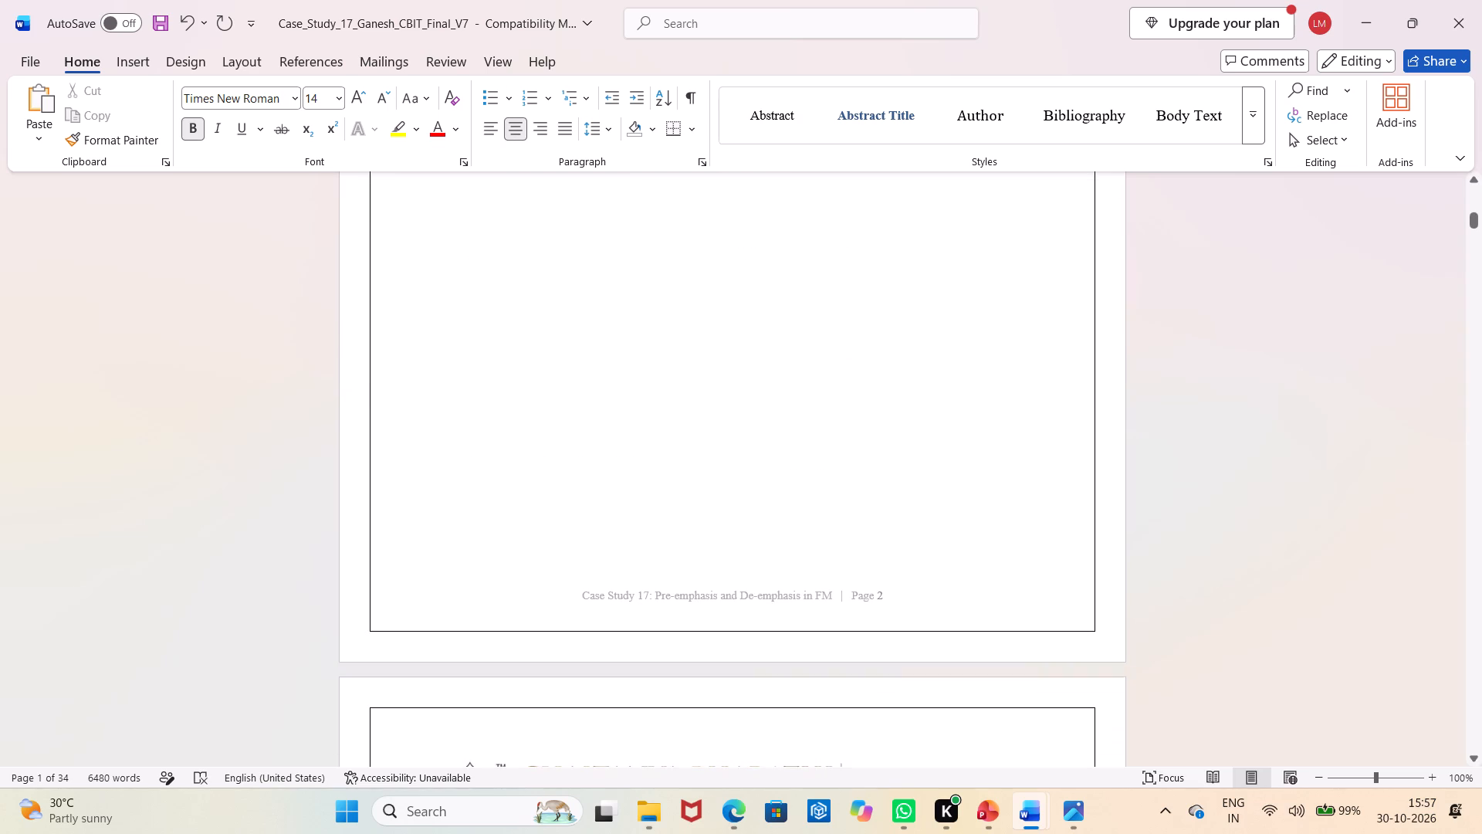
pyautogui.click(598, 460)
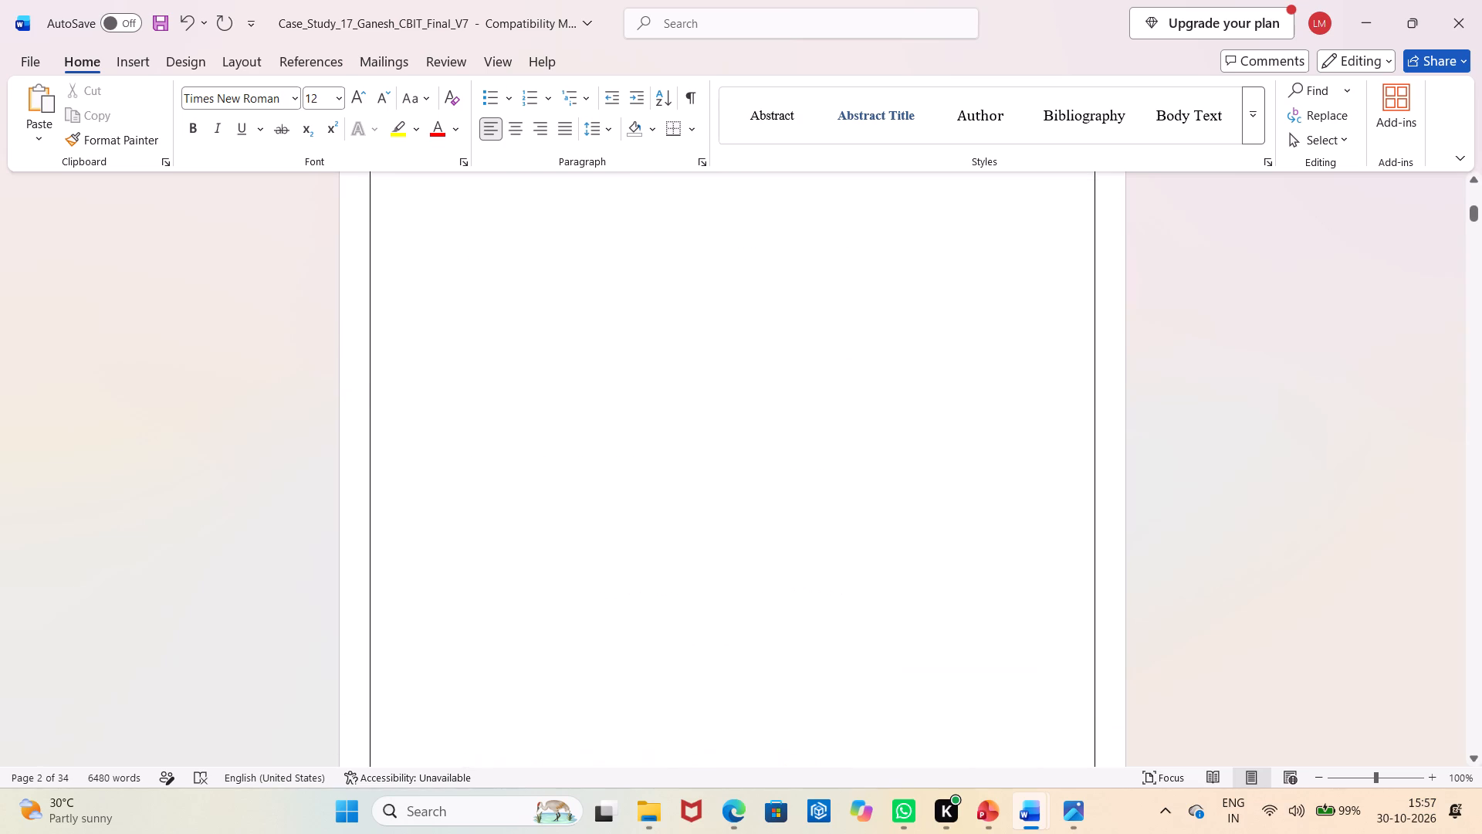
pyautogui.press('BackSpace')
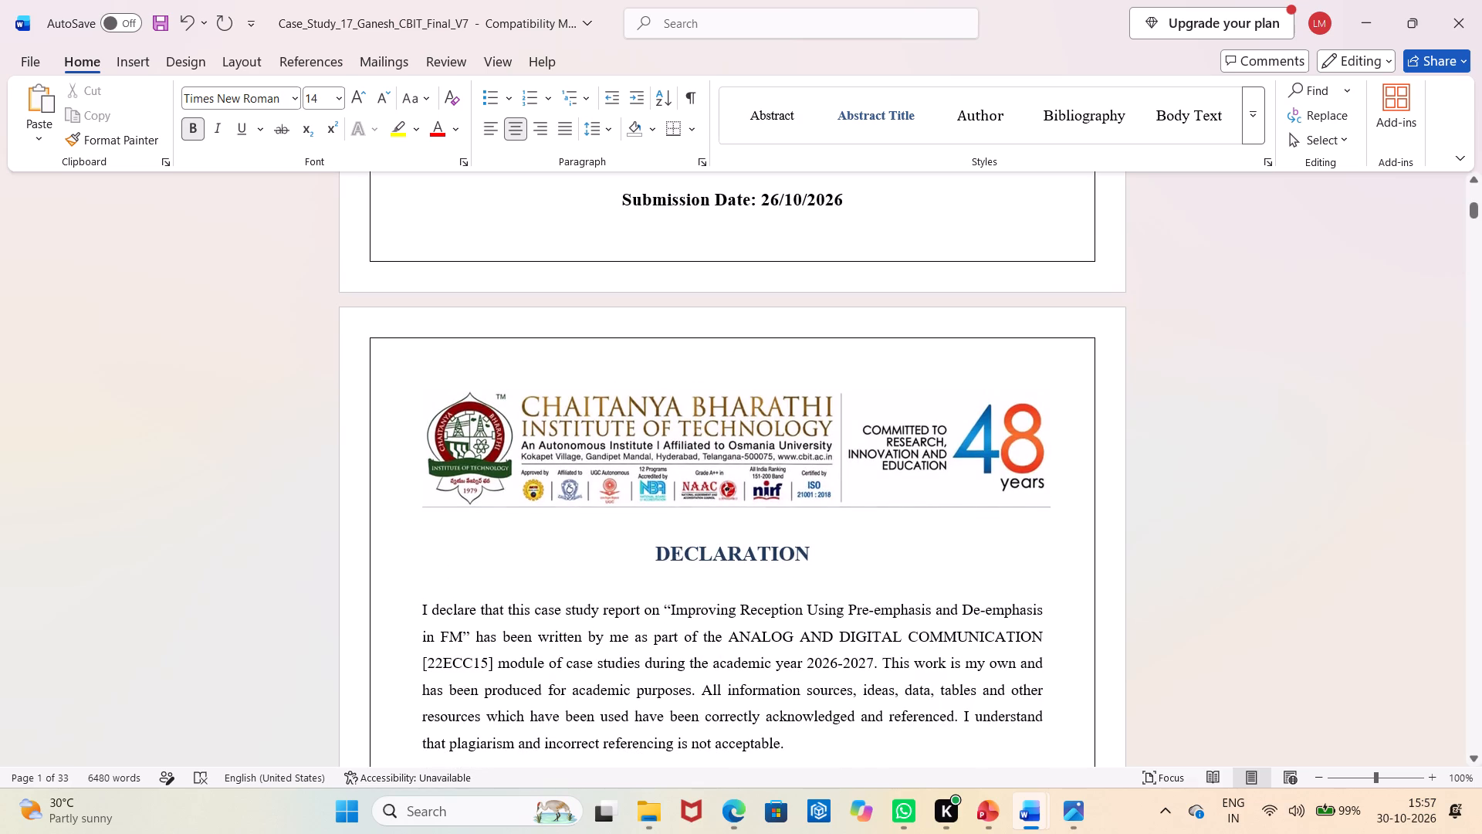
# Review the front matter from the cover page through the end of the table of contents, examining page layout and blank areas.
pyautogui.scroll(7, 586, 642)
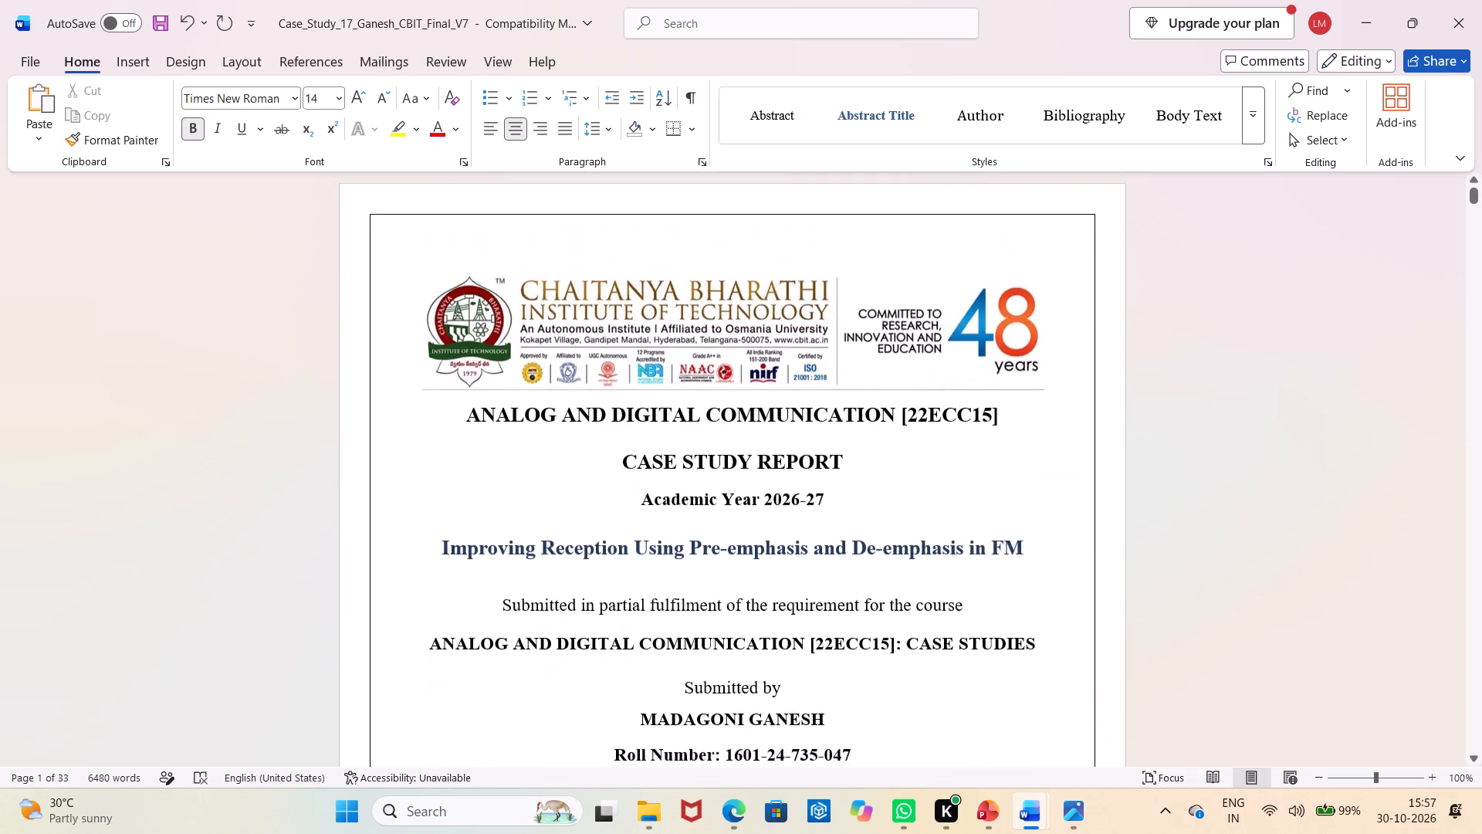
pyautogui.scroll(-9, 586, 642)
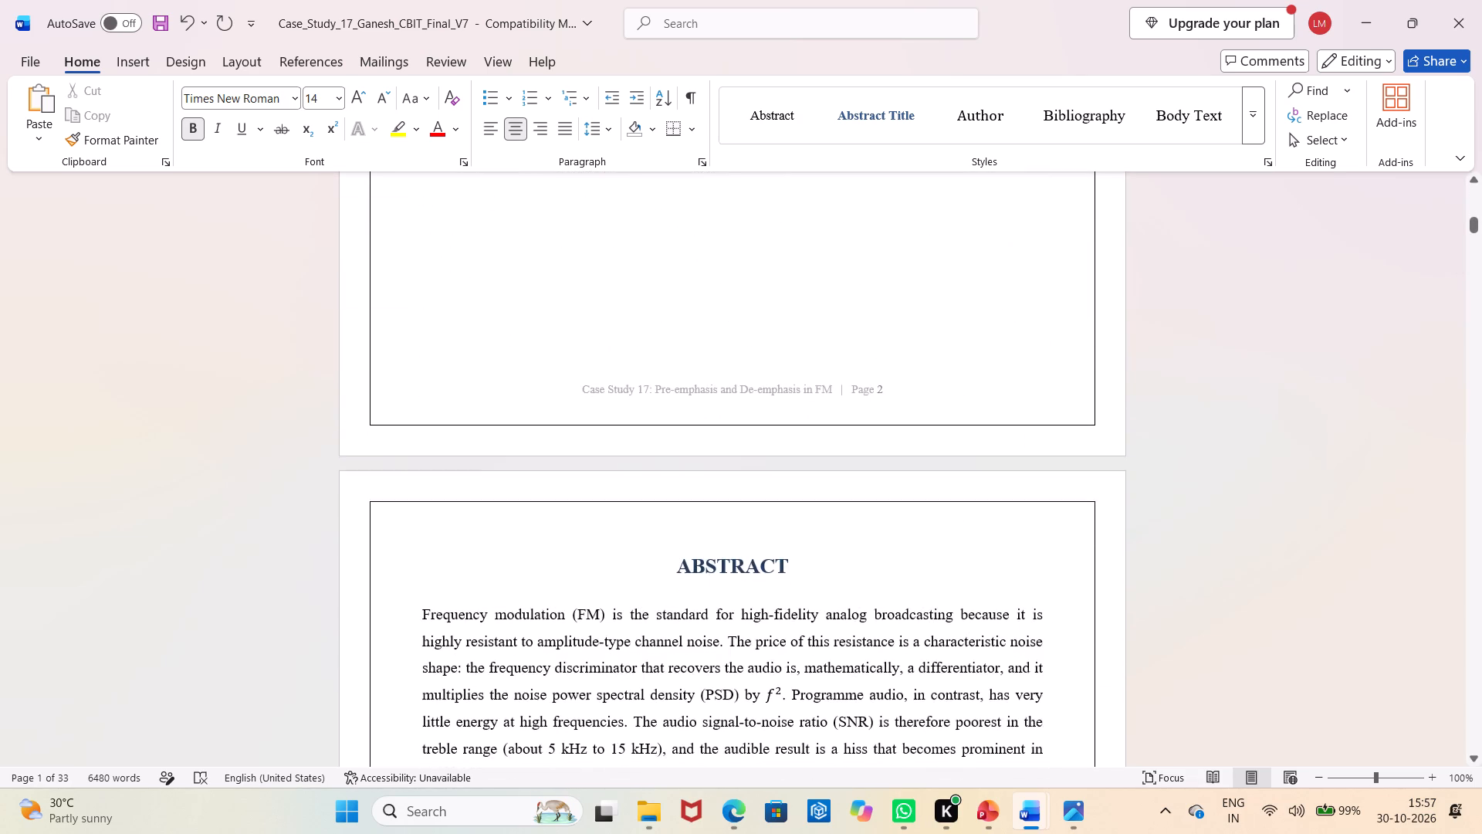
pyautogui.scroll(-7, 586, 642)
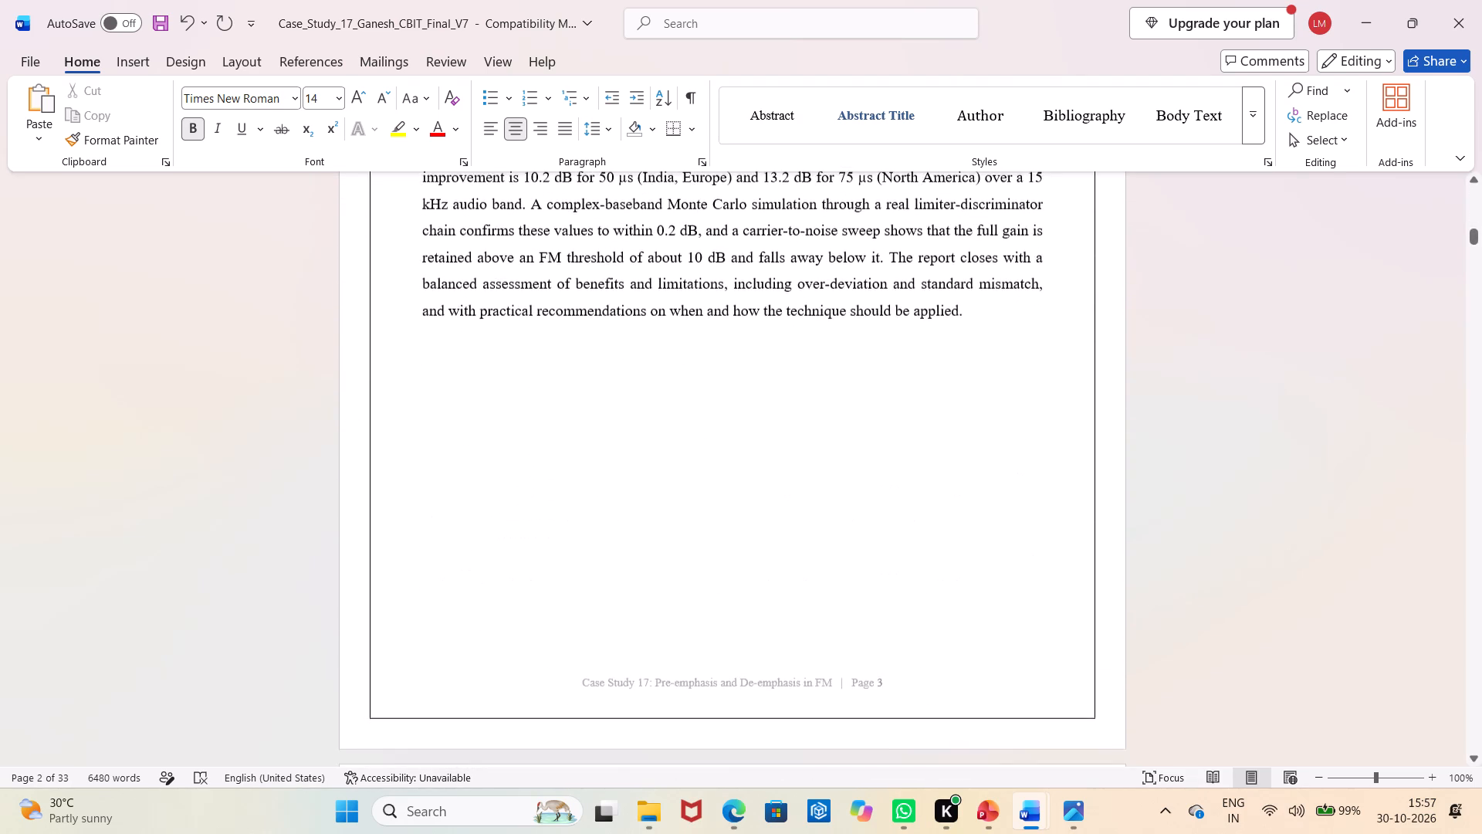
pyautogui.scroll(-8, 586, 642)
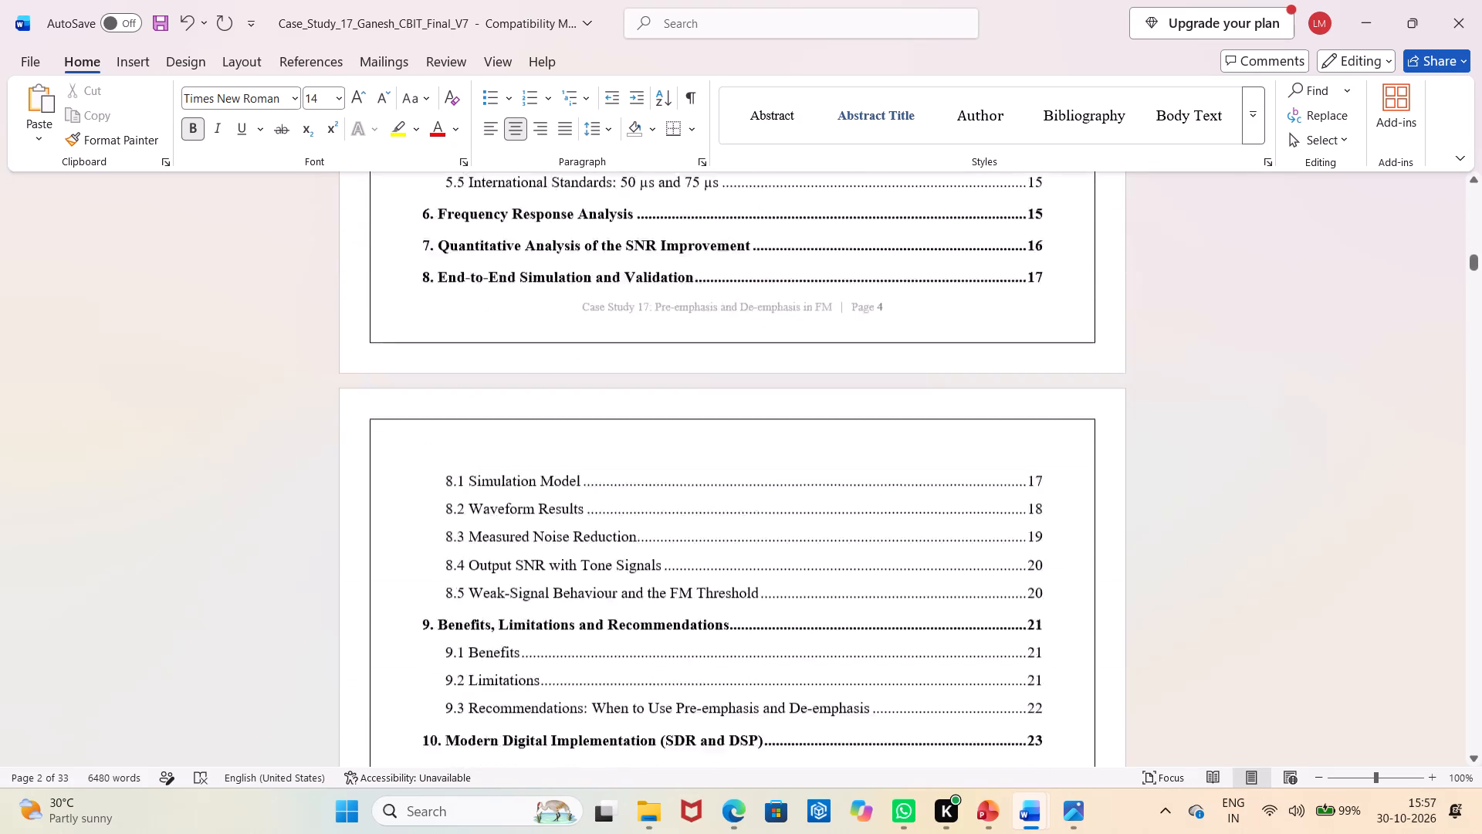
pyautogui.scroll(-3, 586, 642)
pyautogui.scroll(1, 586, 642)
pyautogui.scroll(-1, 586, 642)
pyautogui.scroll(1, 586, 642)
pyautogui.scroll(-1, 586, 642)
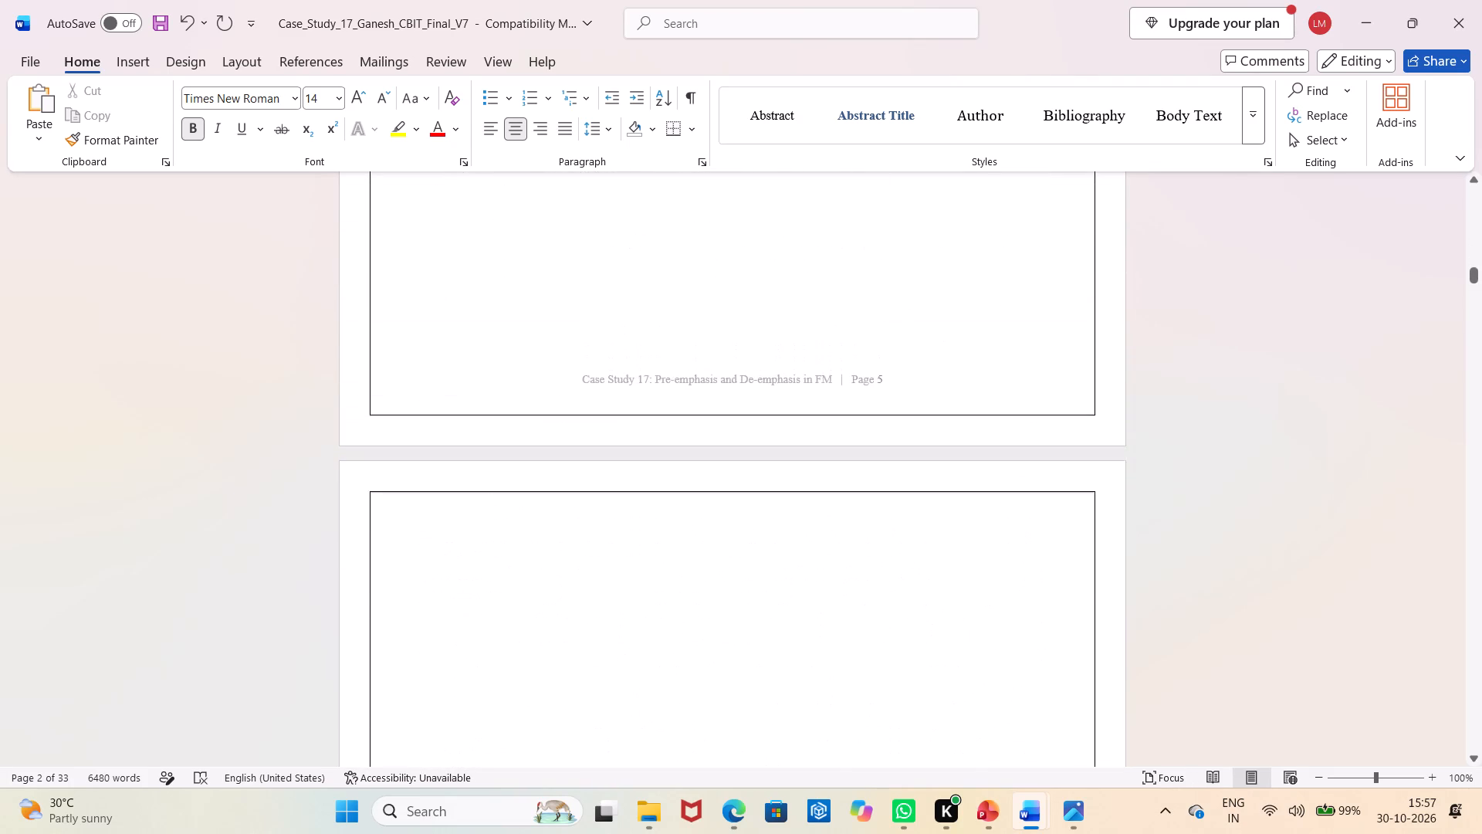
# Delete the blank lines above the "1. Introduction and Problem Statement" heading, keeping it at the top of the page after the contents.
pyautogui.scroll(-1, 586, 642)
pyautogui.scroll(1, 586, 642)
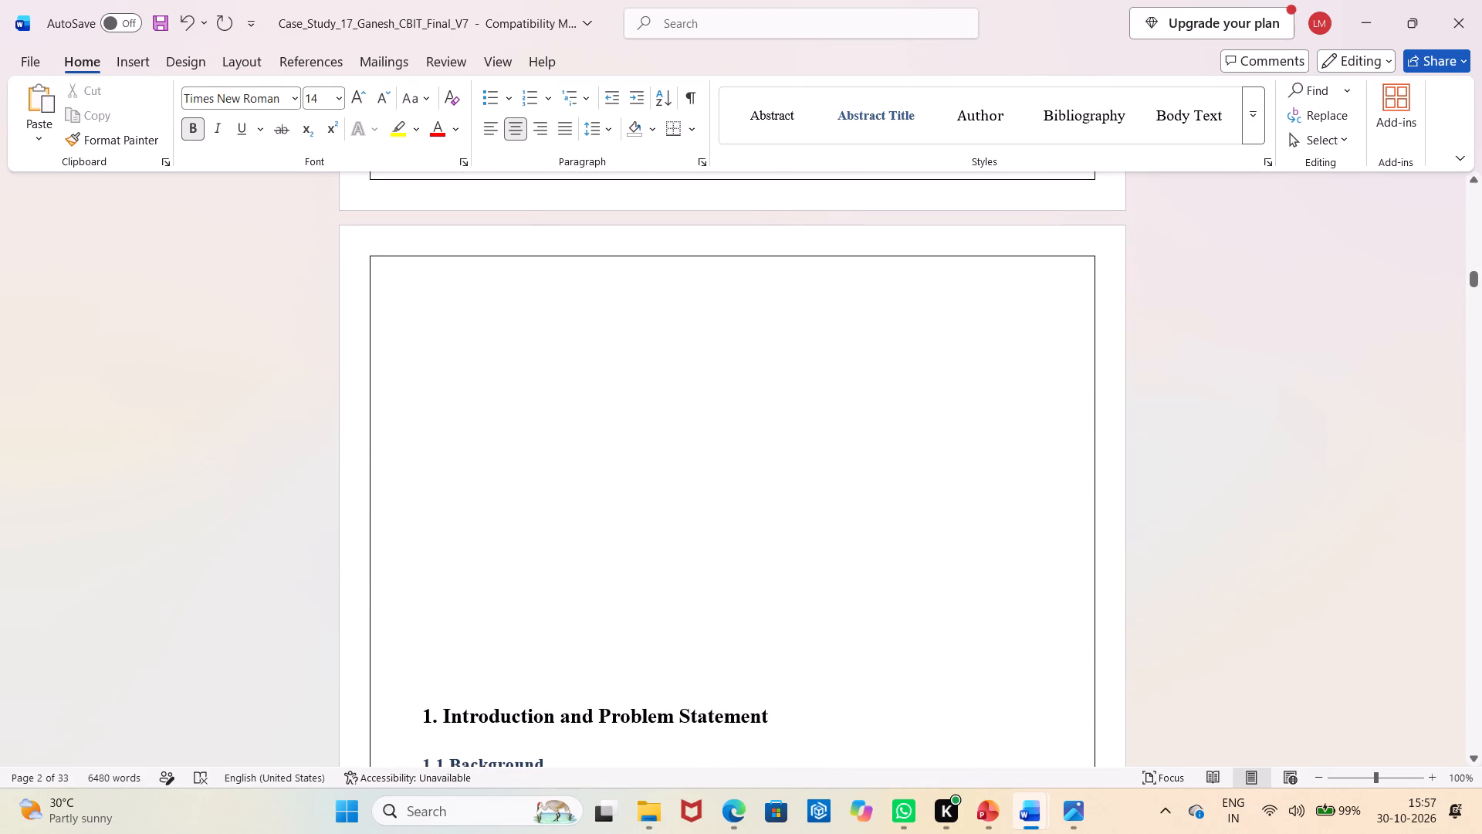
pyautogui.click(420, 707)
pyautogui.press('BackSpace')
pyautogui.press('BackSpace')
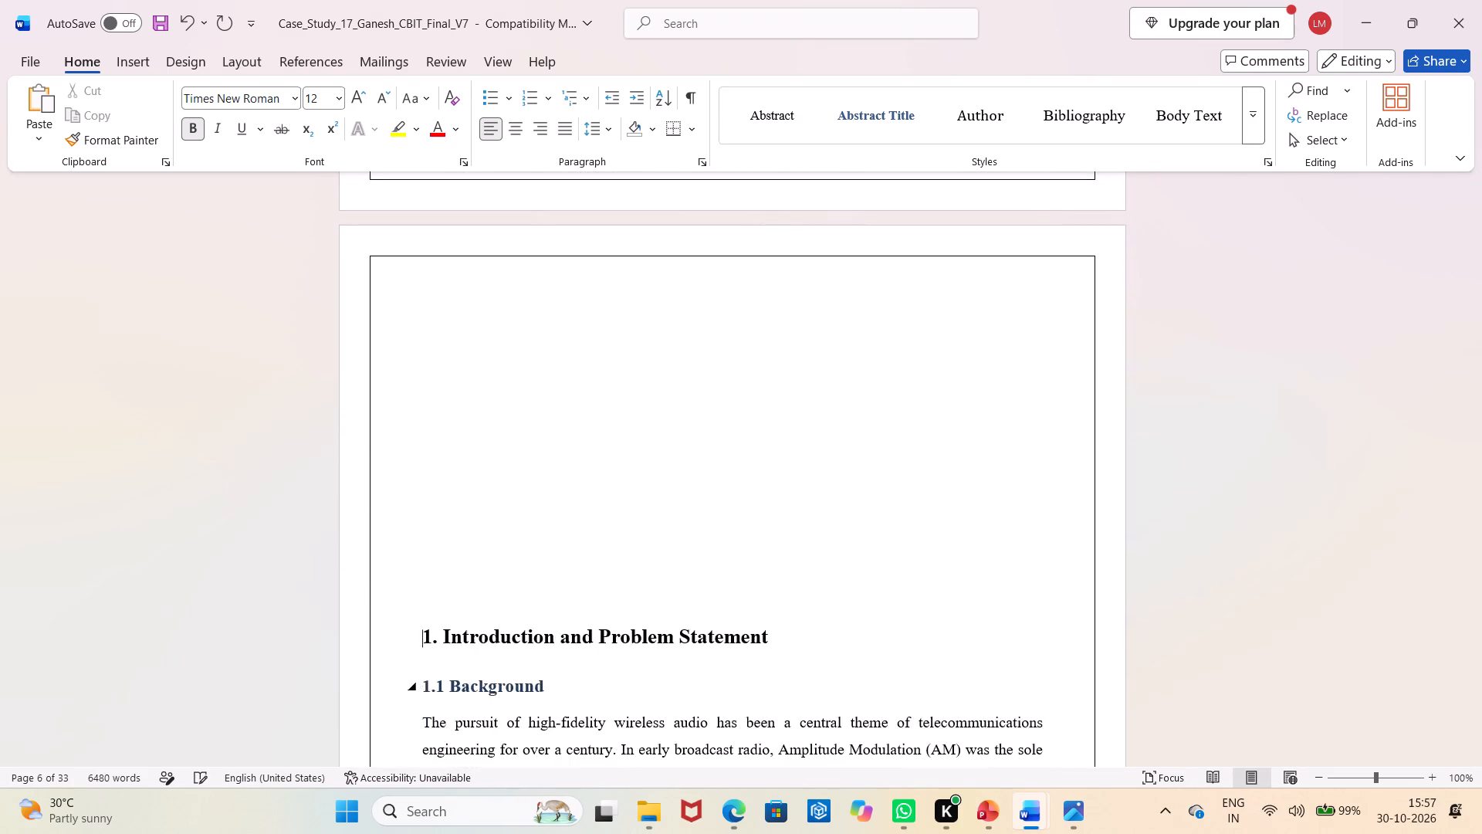
pyautogui.press('BackSpace')
pyautogui.press('BackSpace')
pyautogui.press('BackSpace')
pyautogui.press('BackSpace')
pyautogui.press('BackSpace')
pyautogui.press('BackSpace')
pyautogui.press('BackSpace')
pyautogui.press('BackSpace')
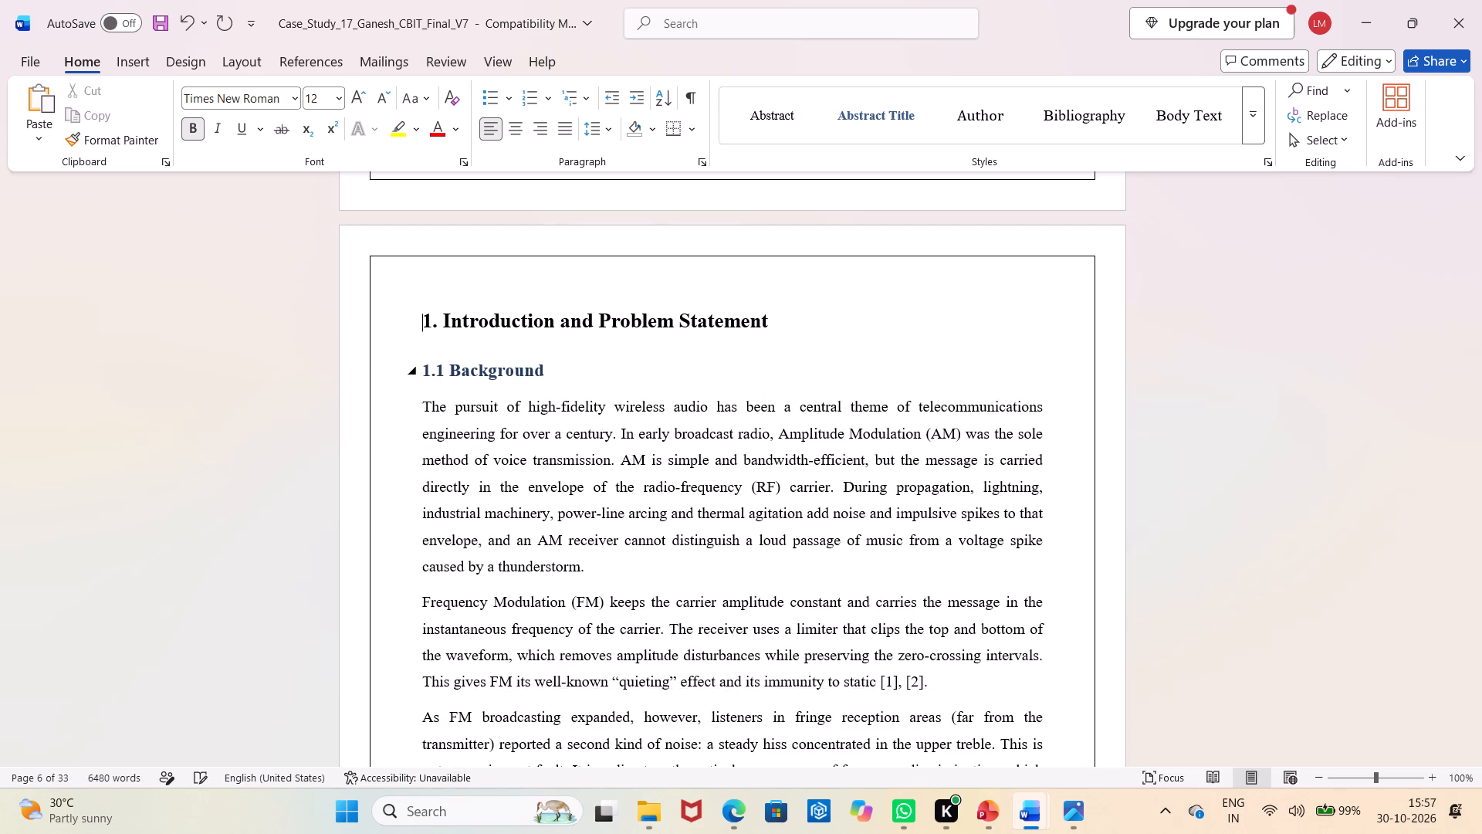
pyautogui.press('BackSpace')
pyautogui.press('Return')
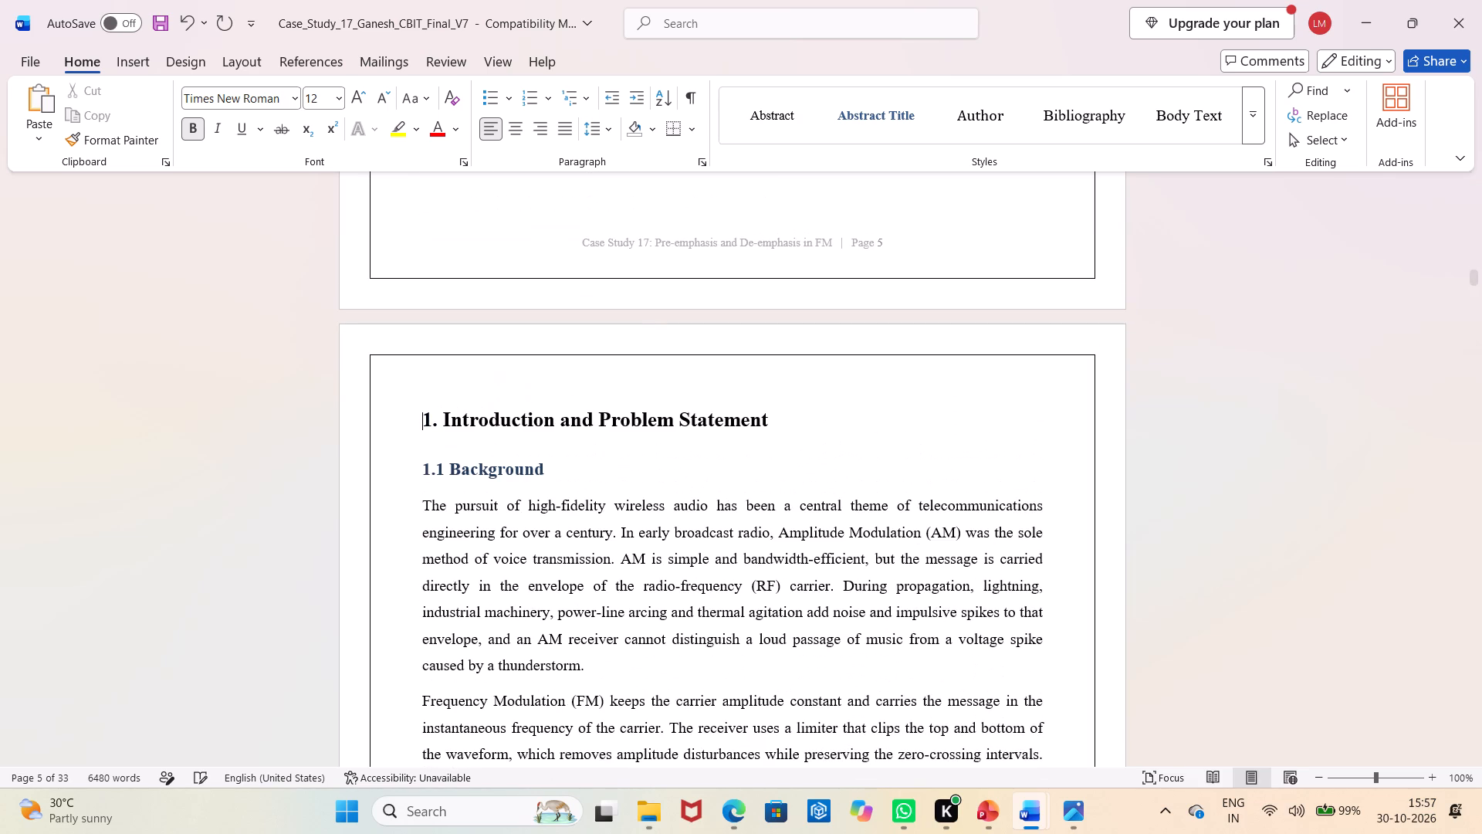
# Review the report body from section 1 through the references, examining page breaks, headings, tables, figures and blank areas.
pyautogui.scroll(-4, 420, 707)
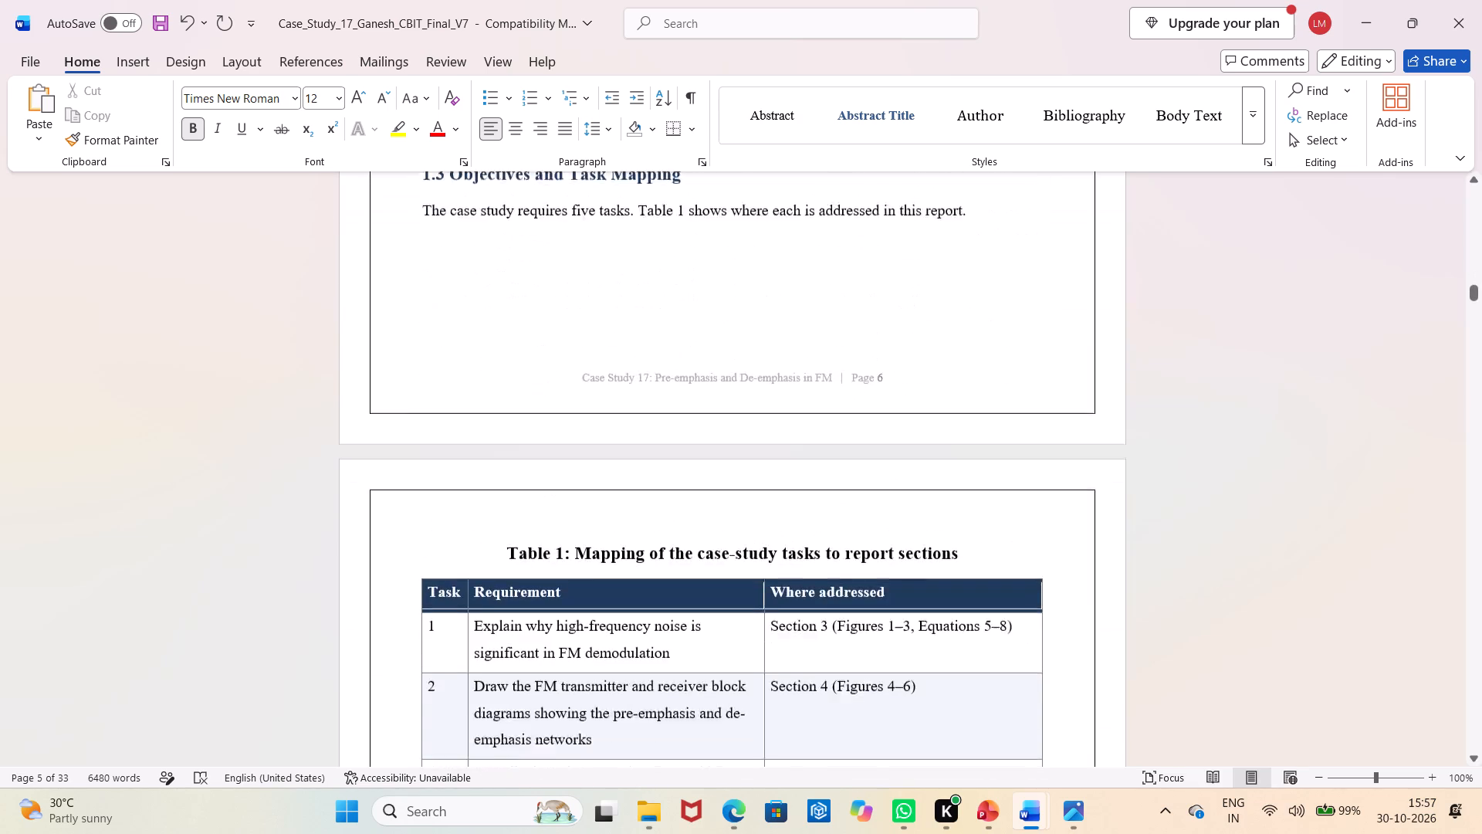
pyautogui.scroll(-10, 420, 707)
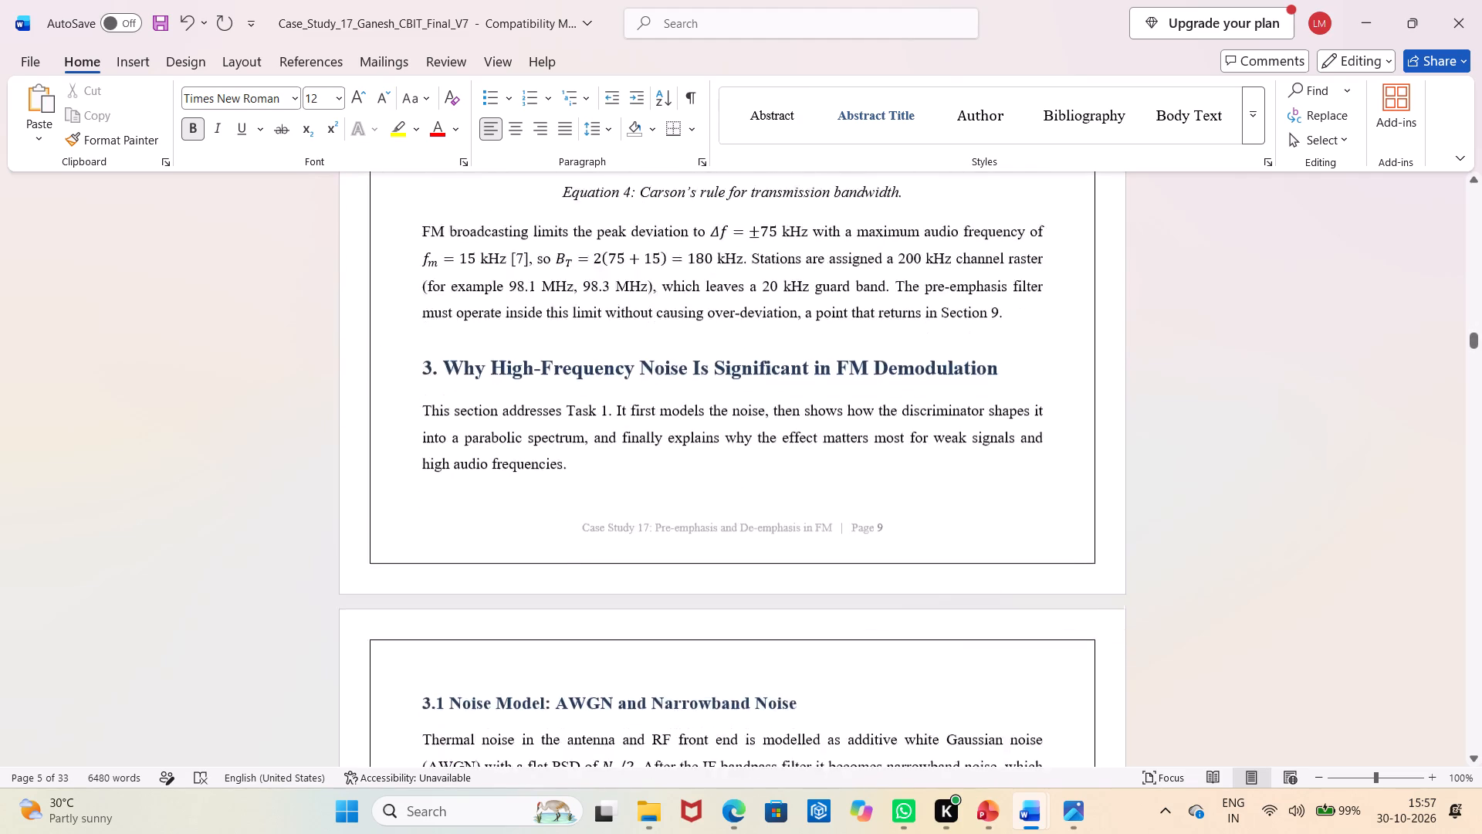
pyautogui.scroll(-3, 420, 707)
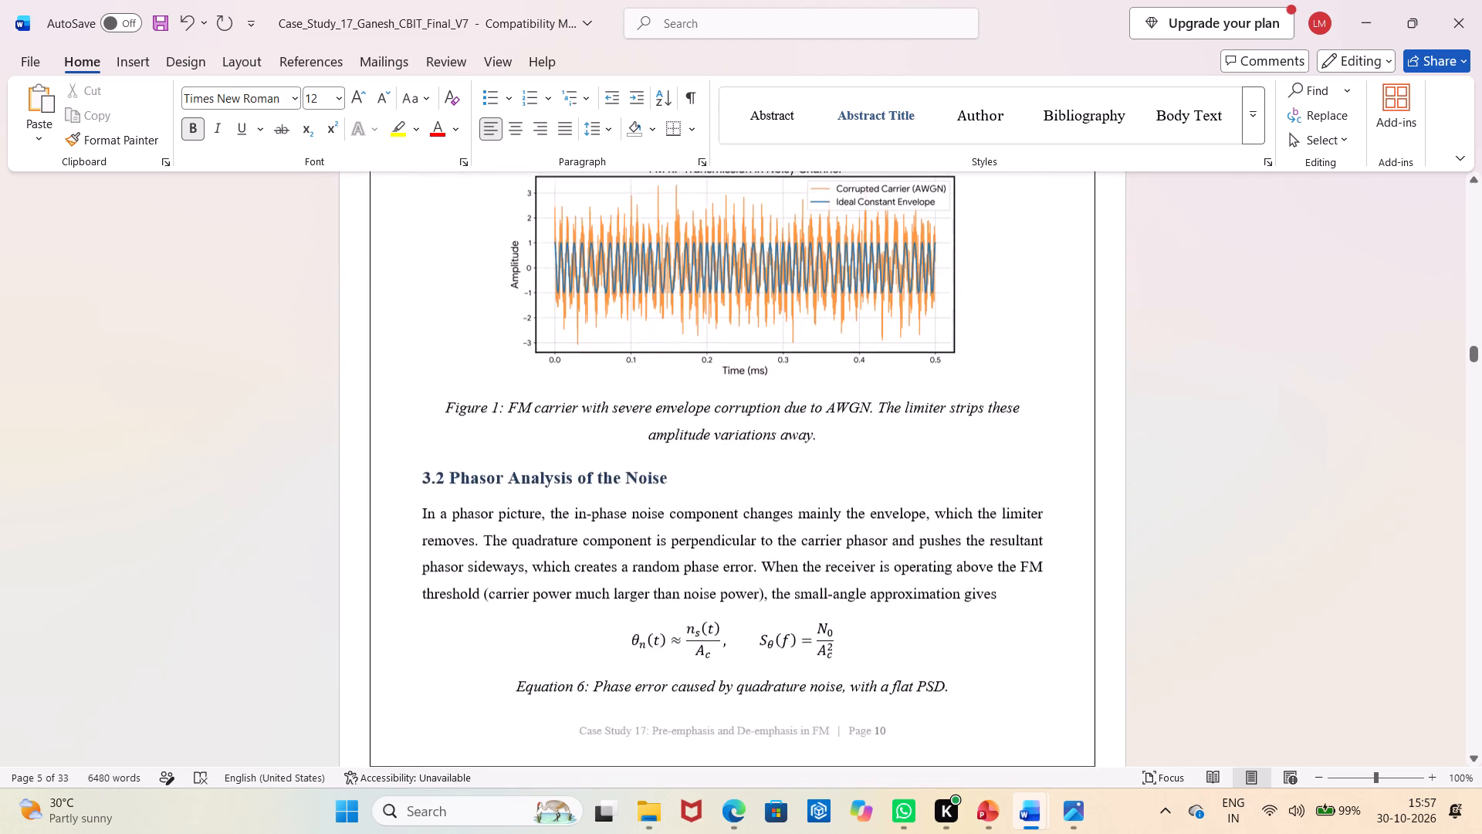
pyautogui.scroll(-7, 420, 707)
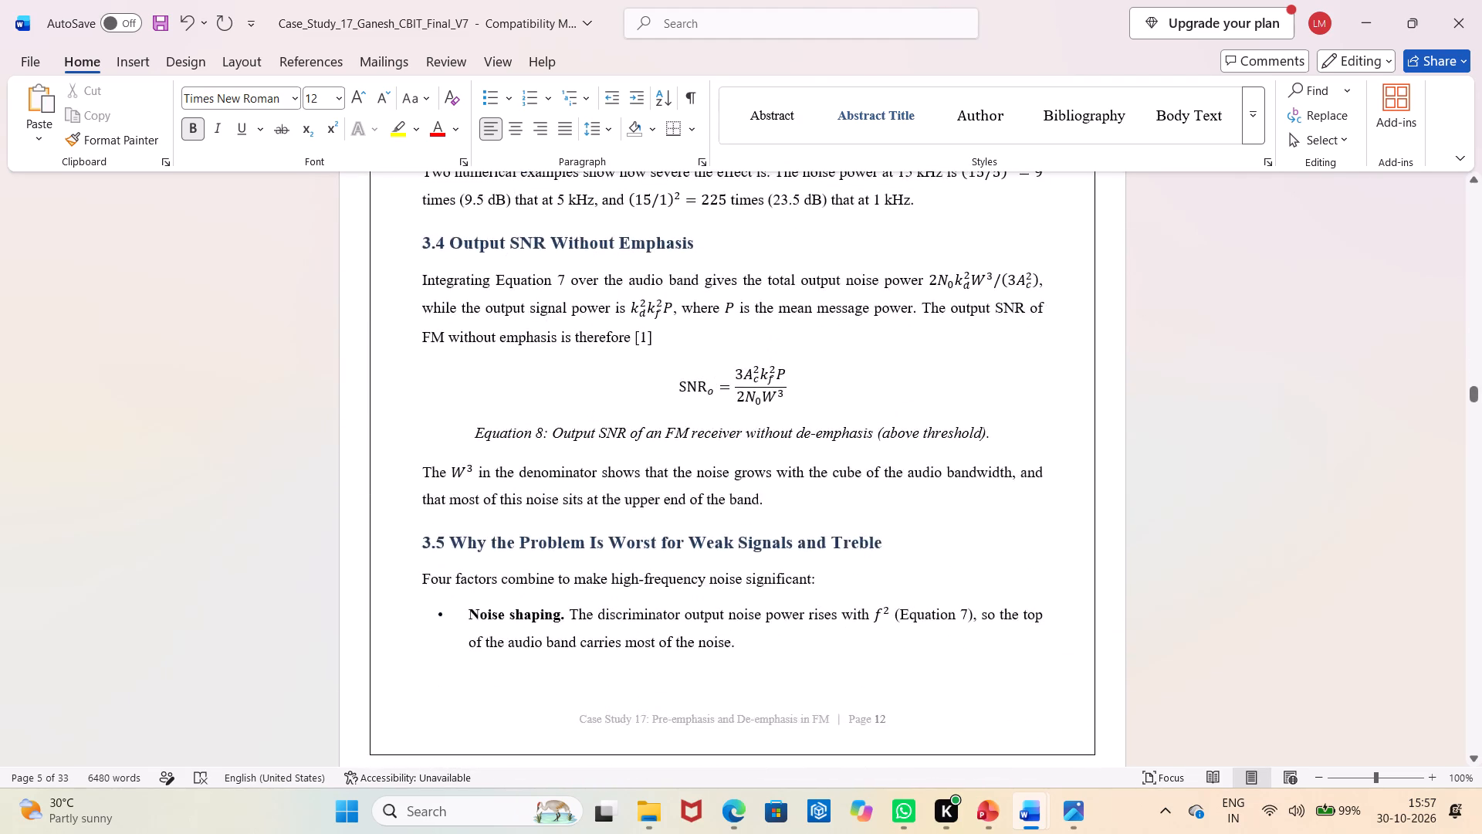
pyautogui.scroll(-4, 420, 707)
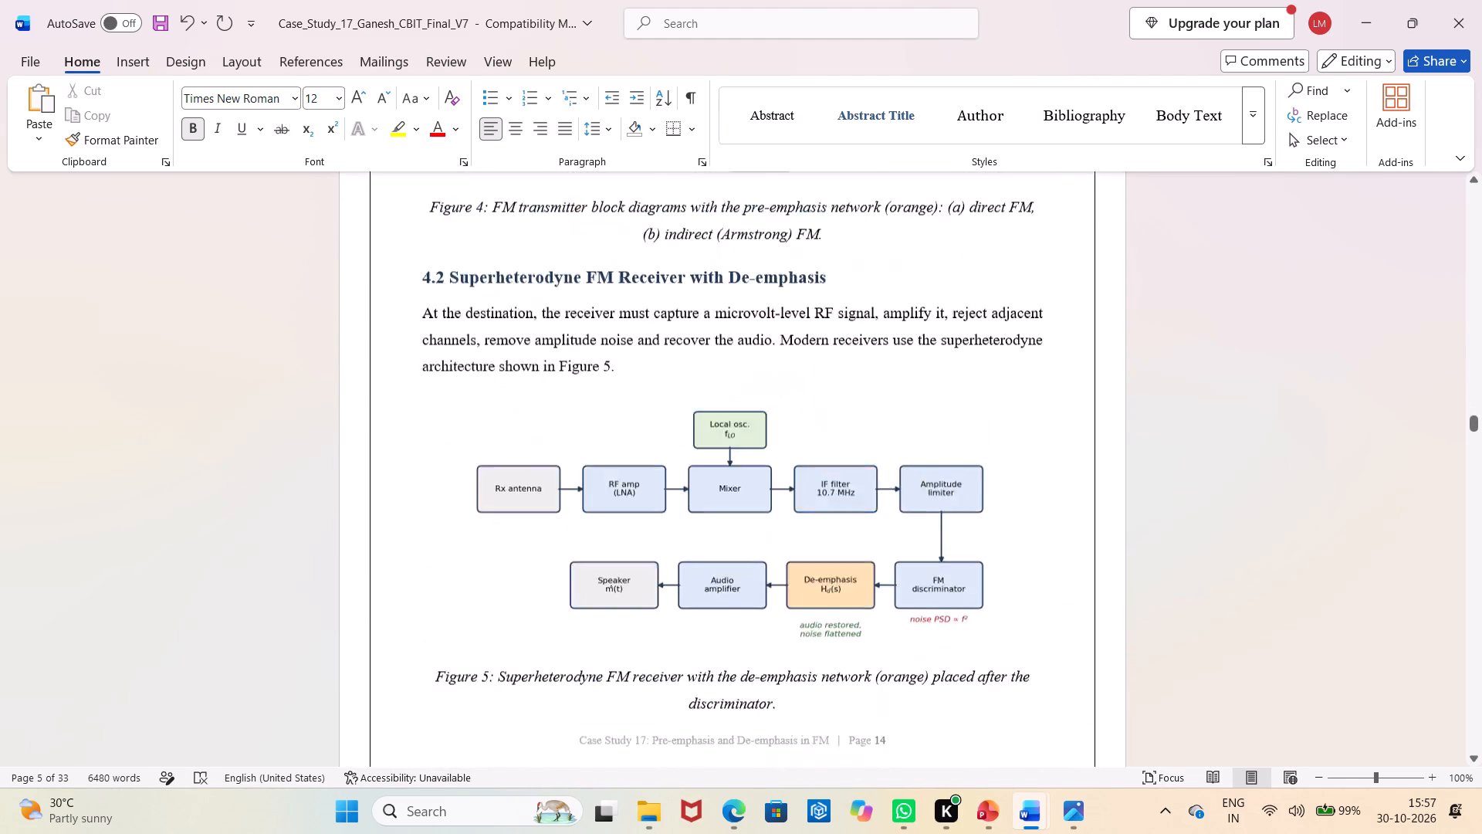
pyautogui.scroll(-6, 420, 707)
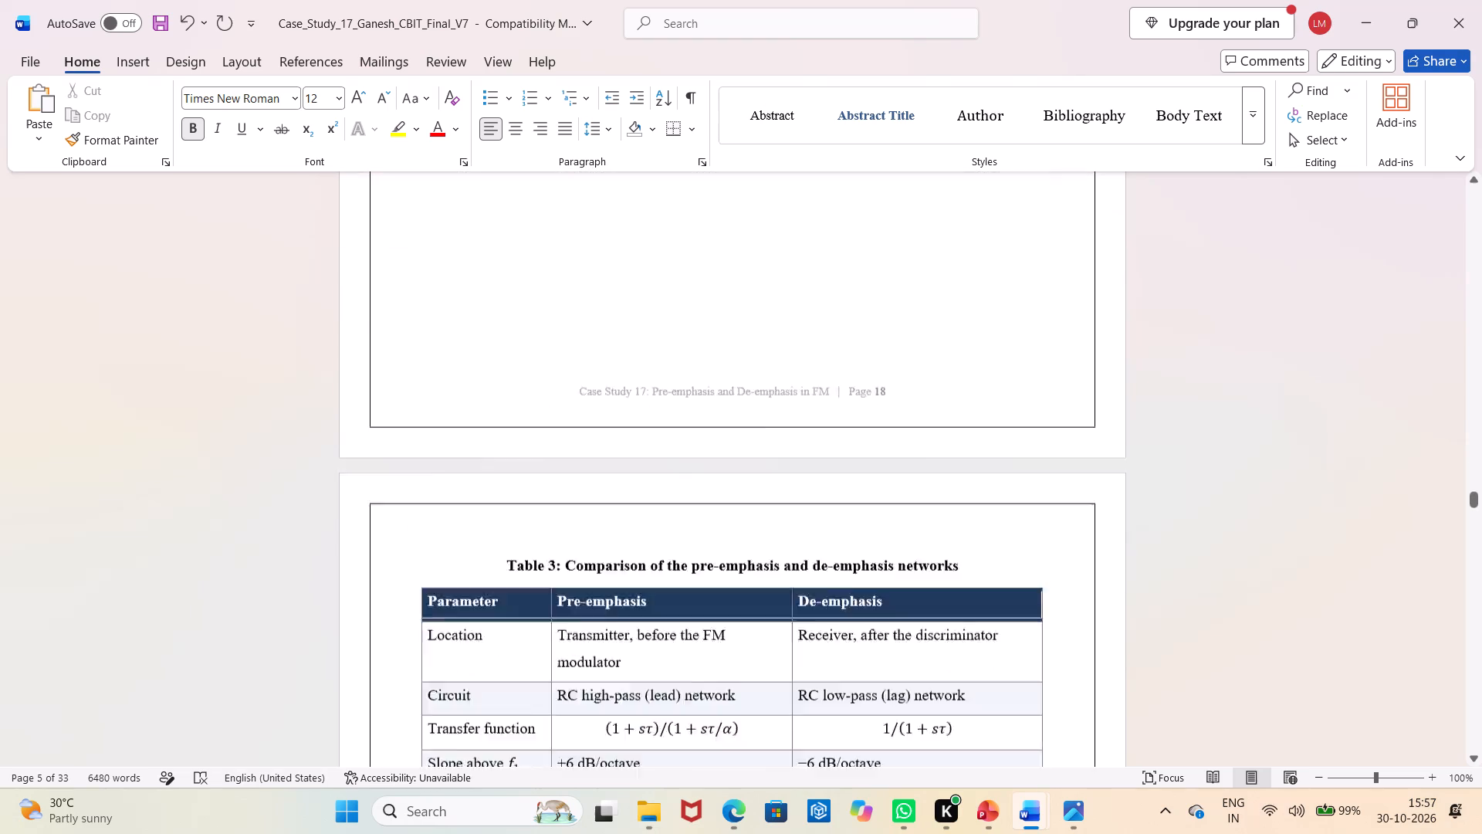
pyautogui.scroll(-3, 420, 707)
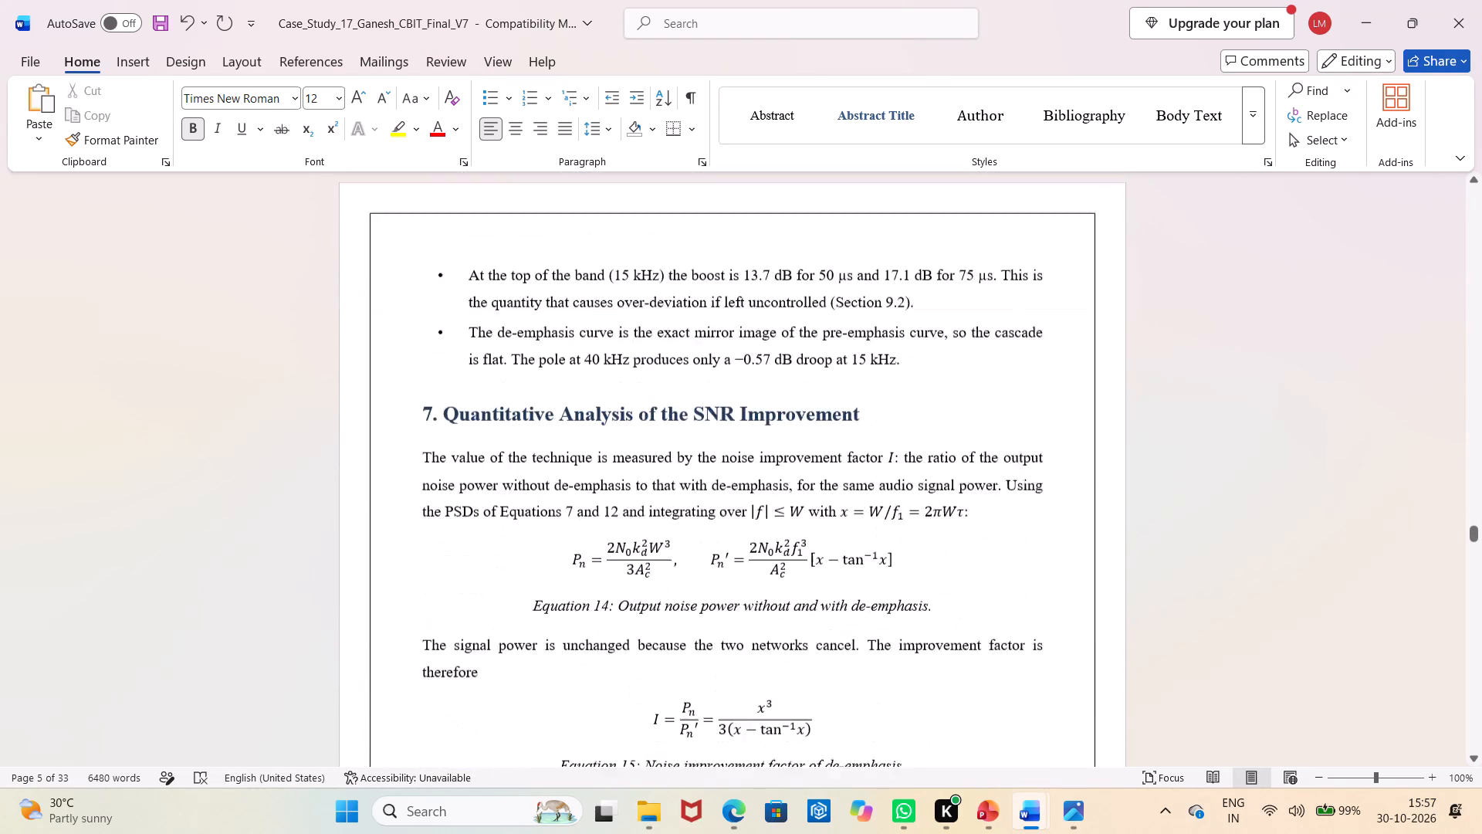
pyautogui.scroll(-4, 420, 707)
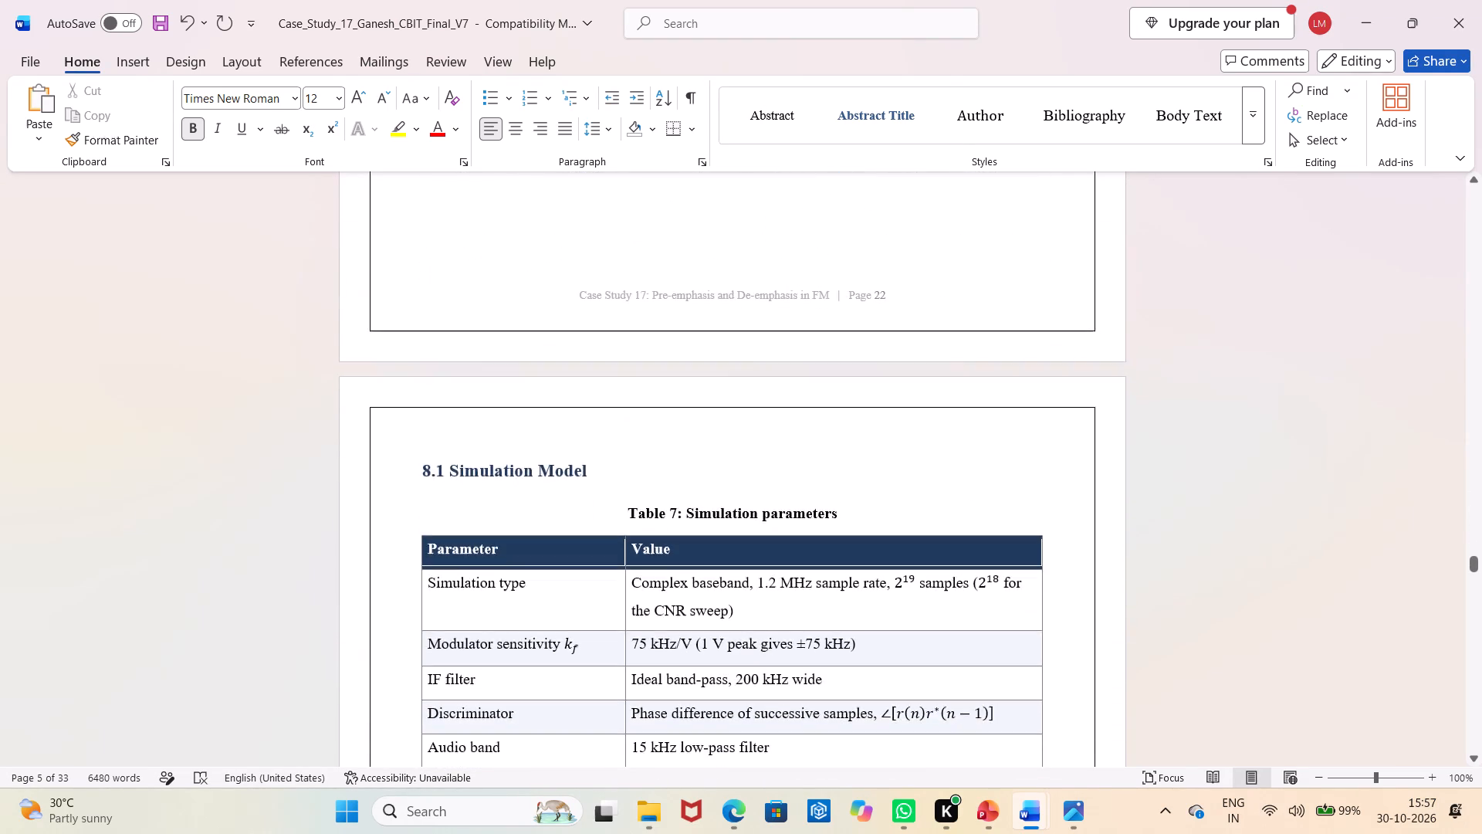
pyautogui.scroll(-7, 420, 707)
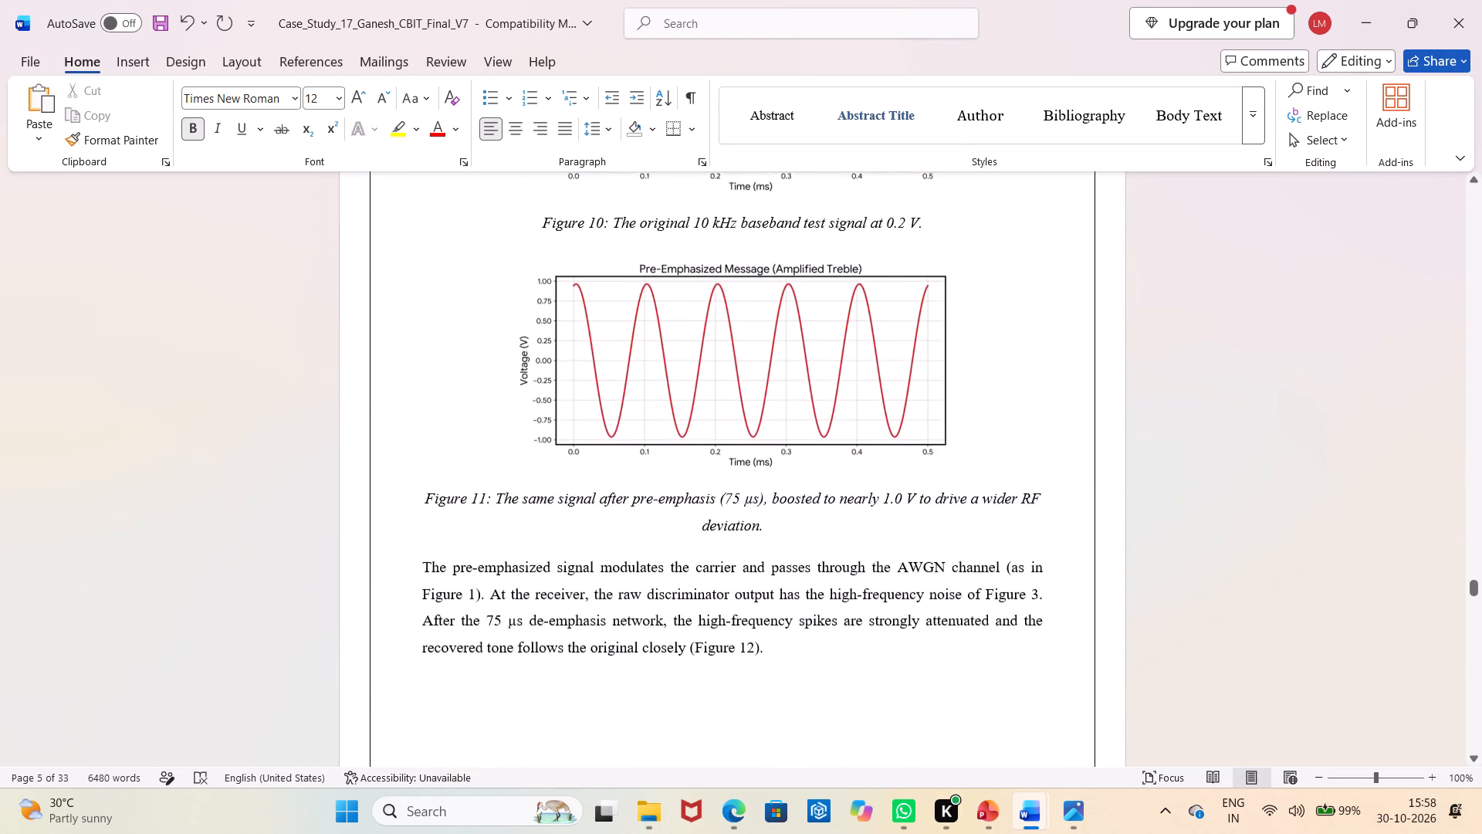
pyautogui.scroll(-3, 420, 707)
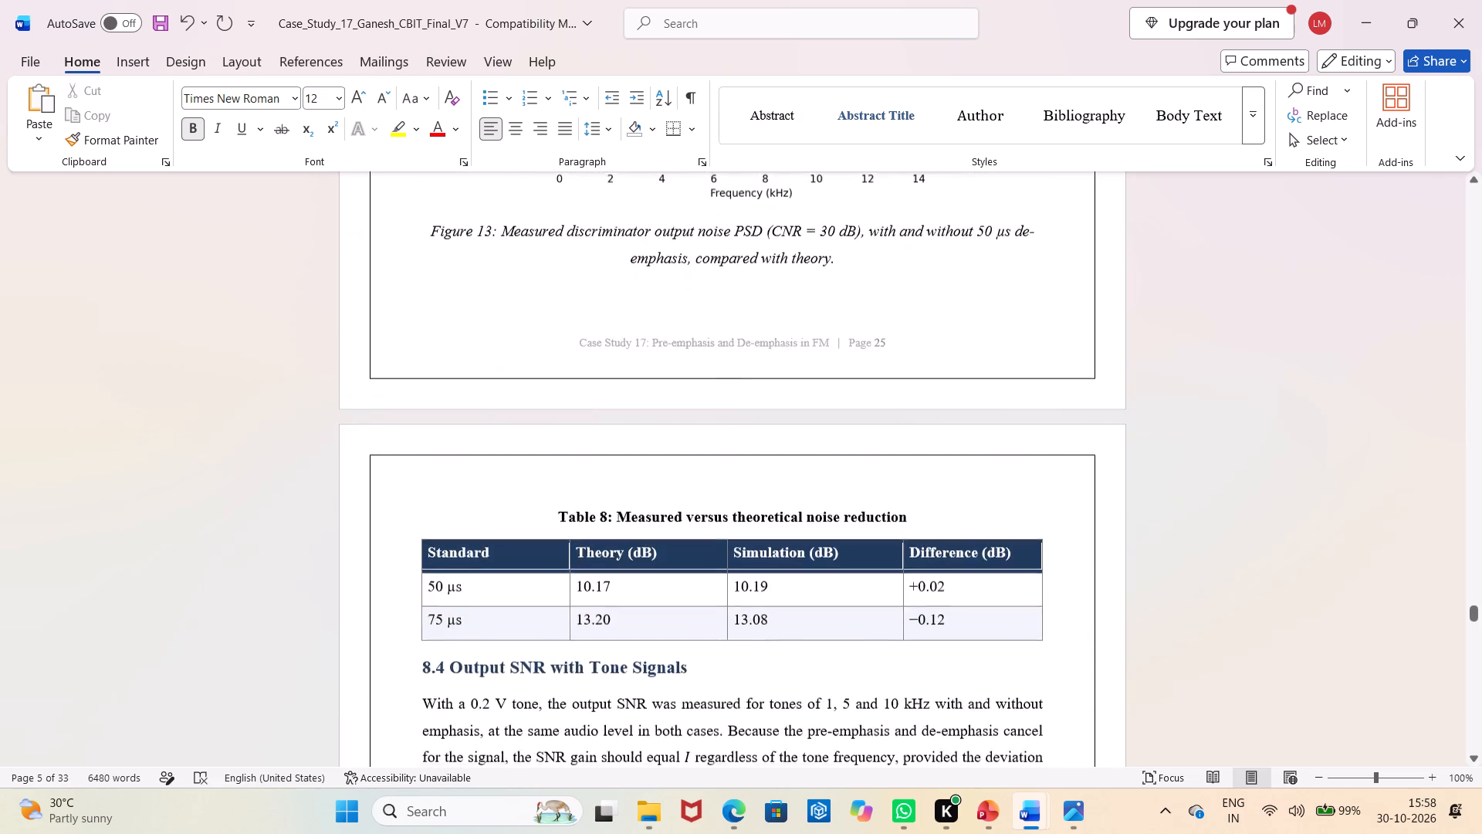
pyautogui.scroll(-3, 420, 707)
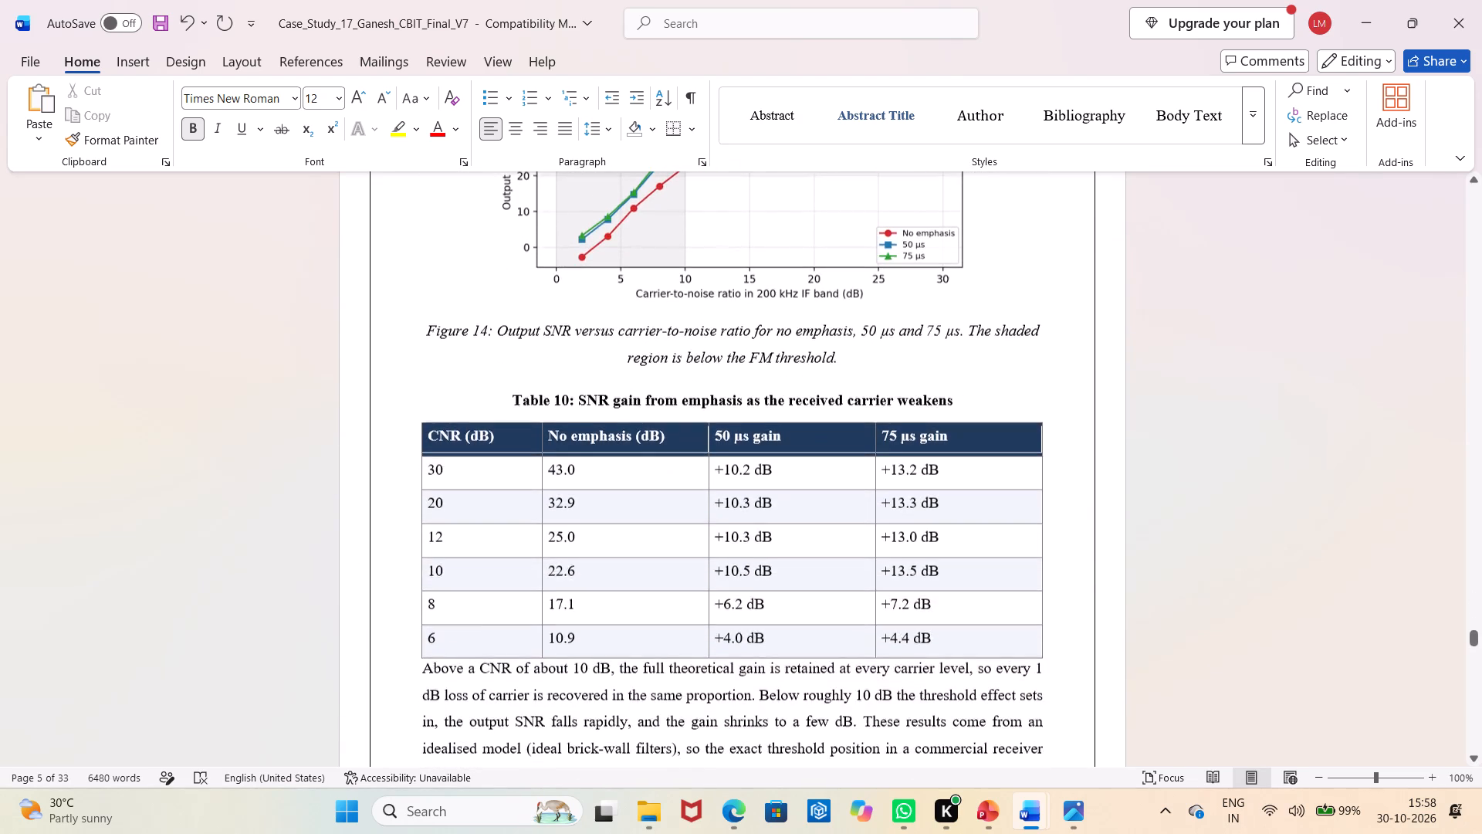
pyautogui.scroll(-3, 420, 707)
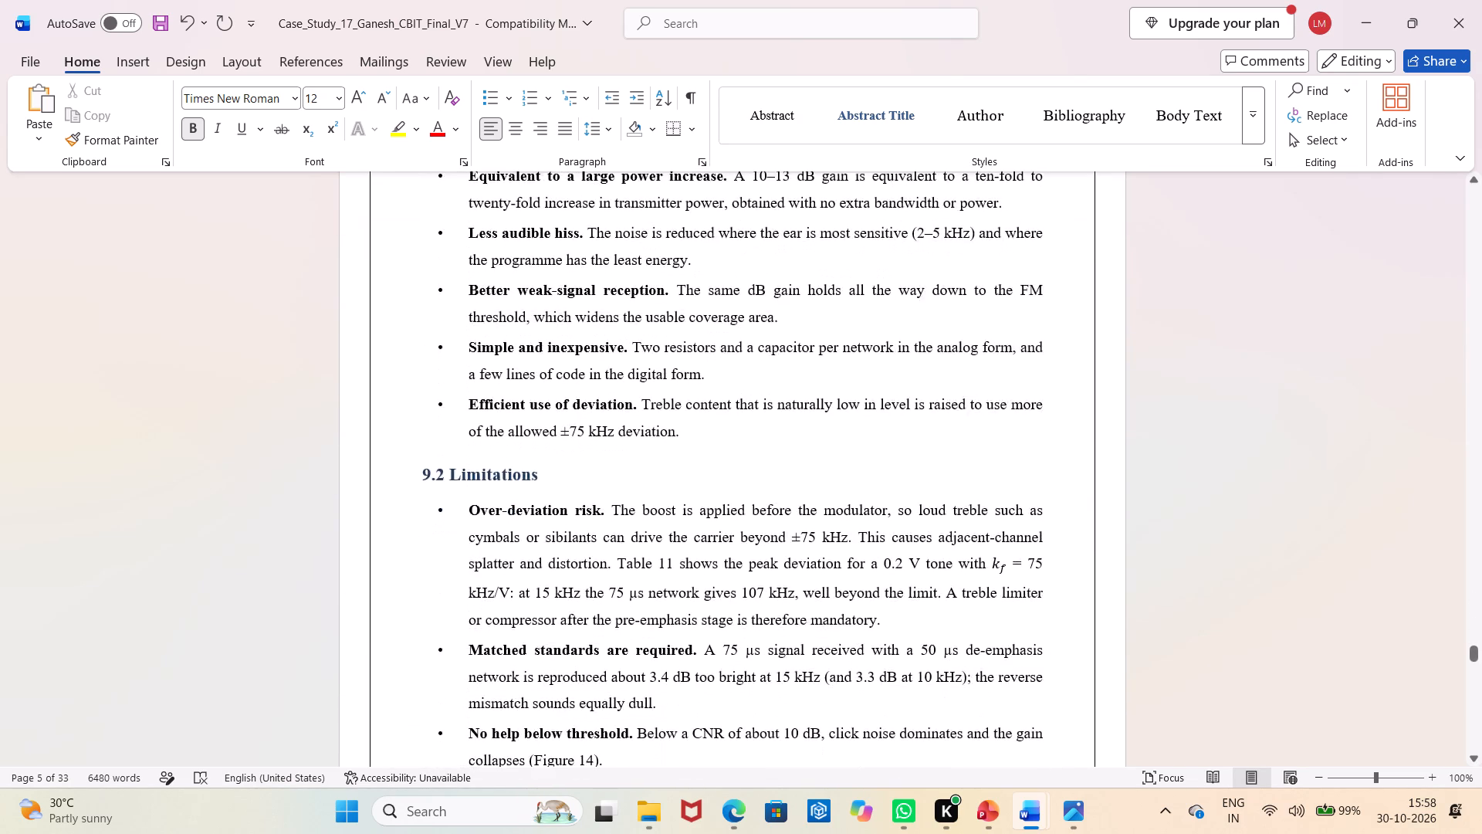
pyautogui.scroll(-4, 420, 707)
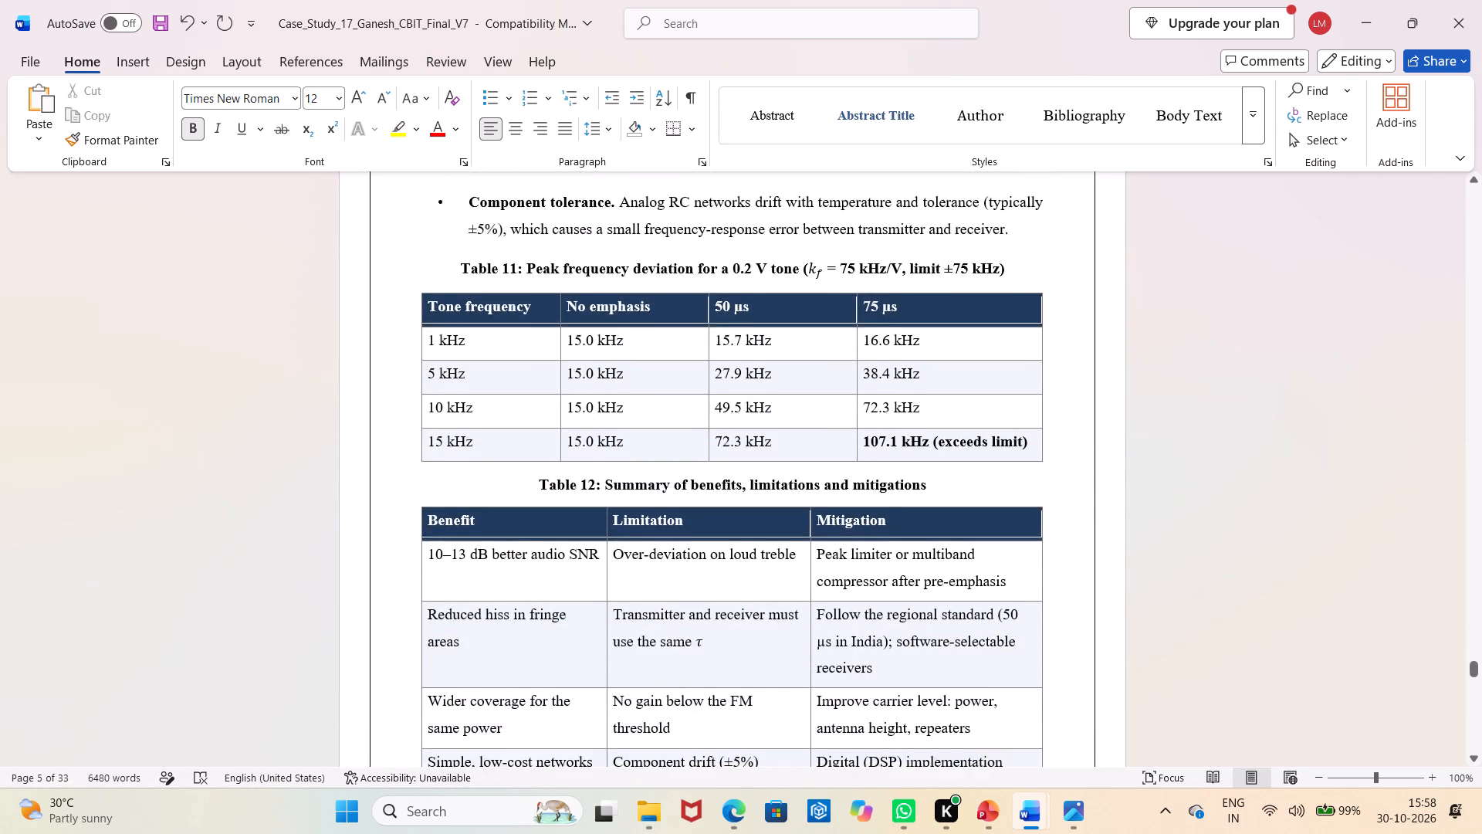
pyautogui.scroll(-1, 420, 707)
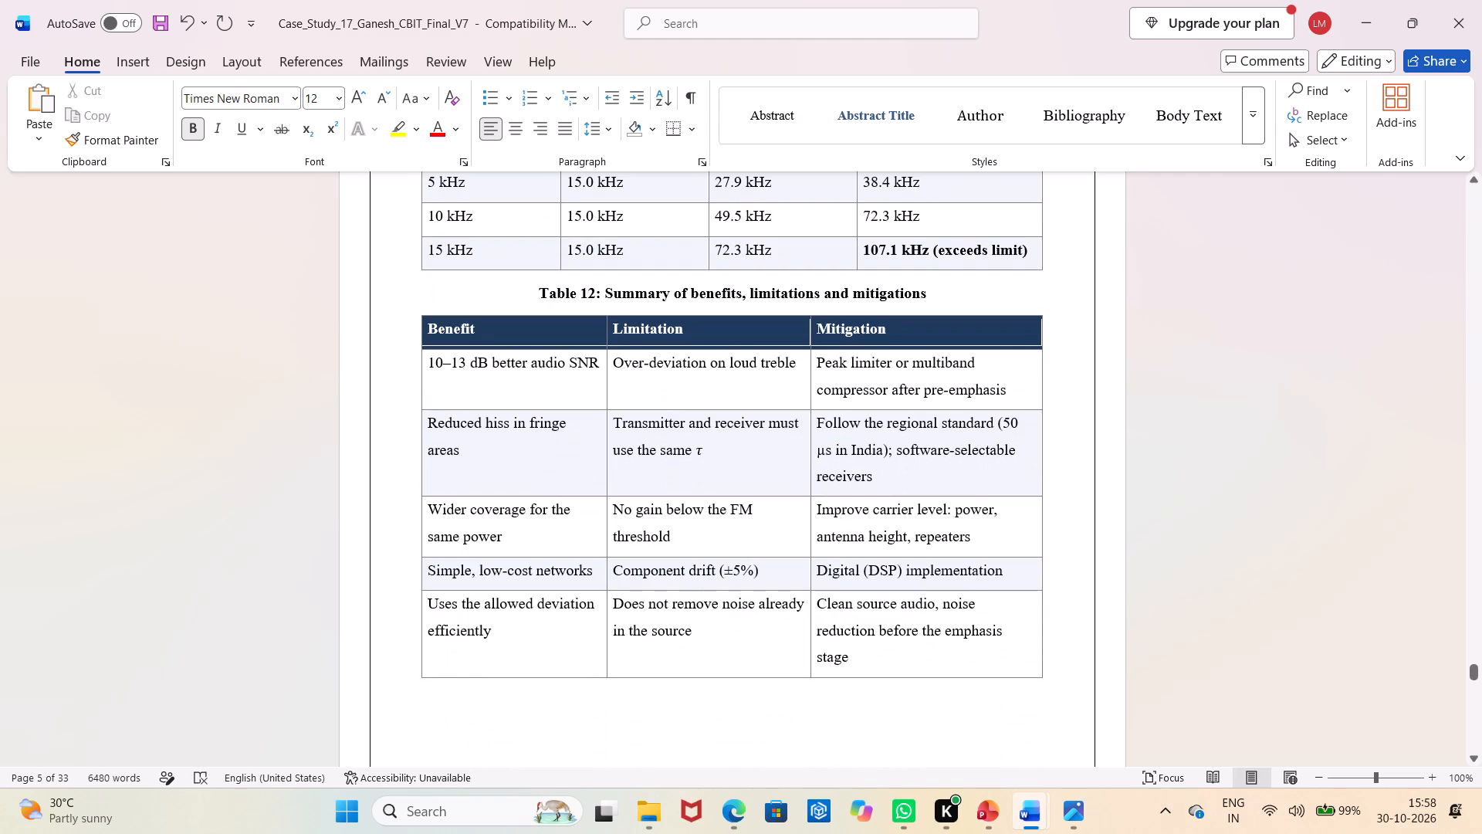
pyautogui.scroll(-2, 420, 707)
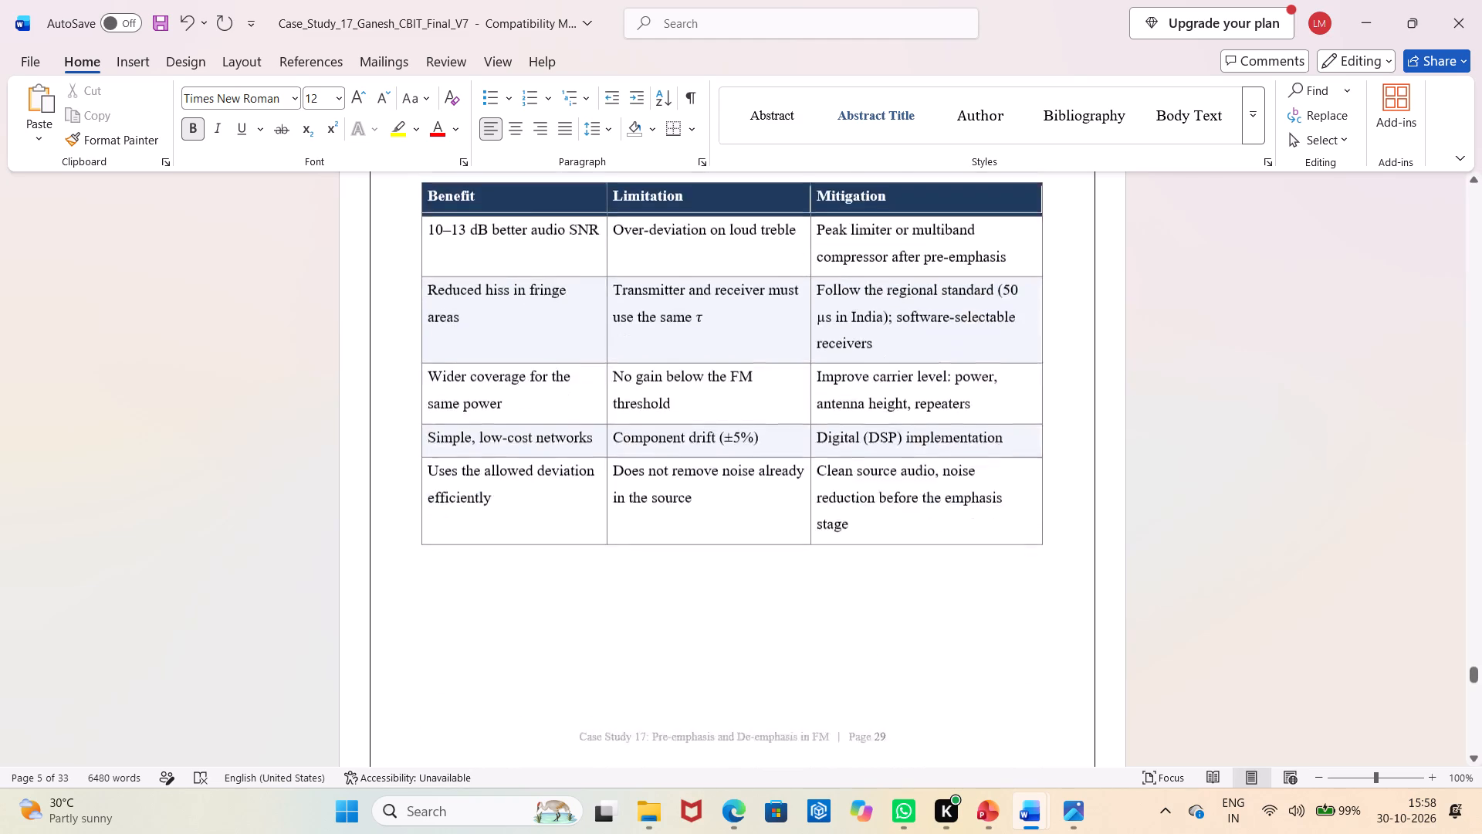
pyautogui.scroll(-8, 420, 707)
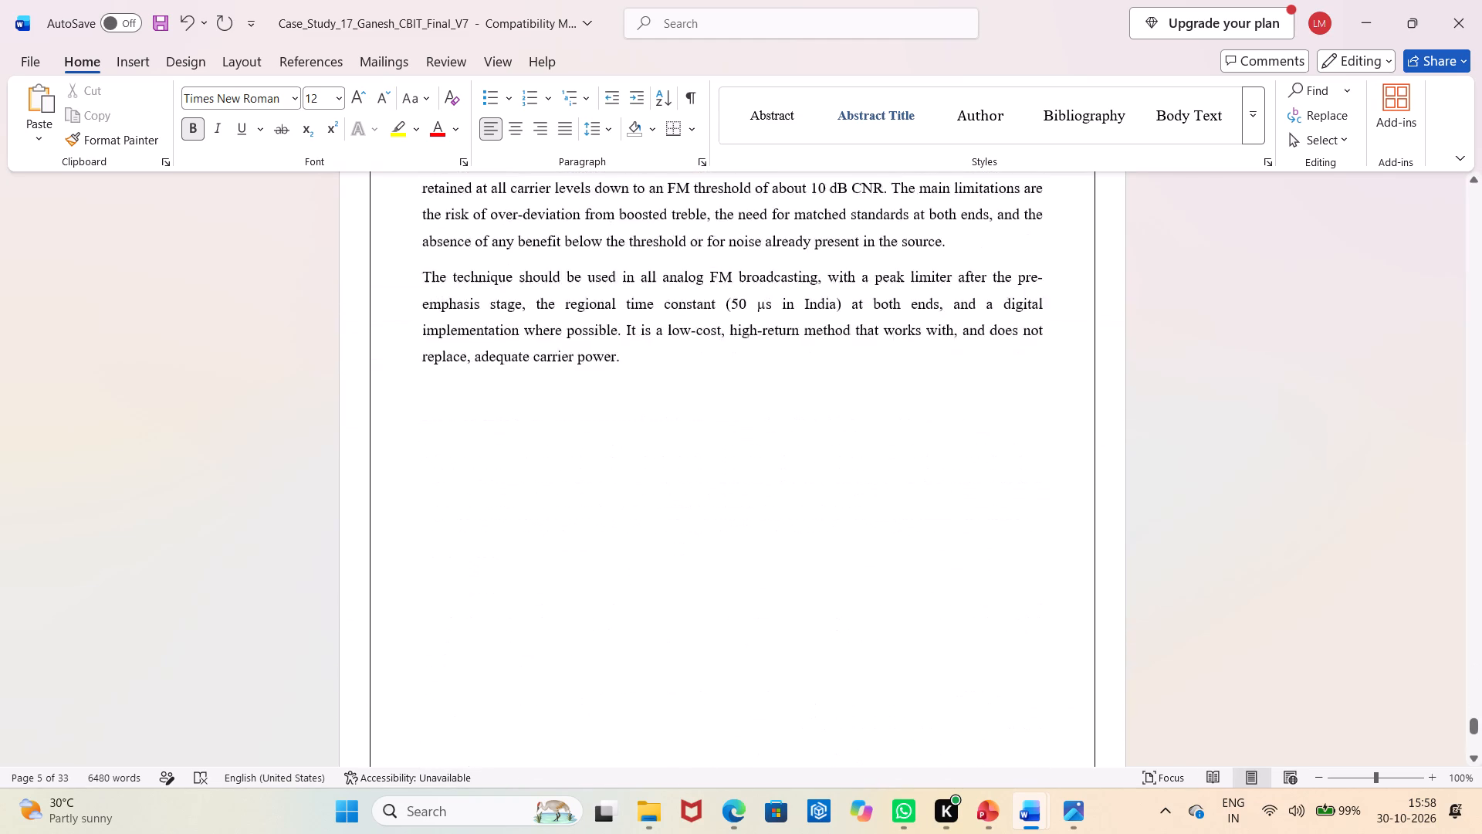
pyautogui.scroll(-1, 420, 707)
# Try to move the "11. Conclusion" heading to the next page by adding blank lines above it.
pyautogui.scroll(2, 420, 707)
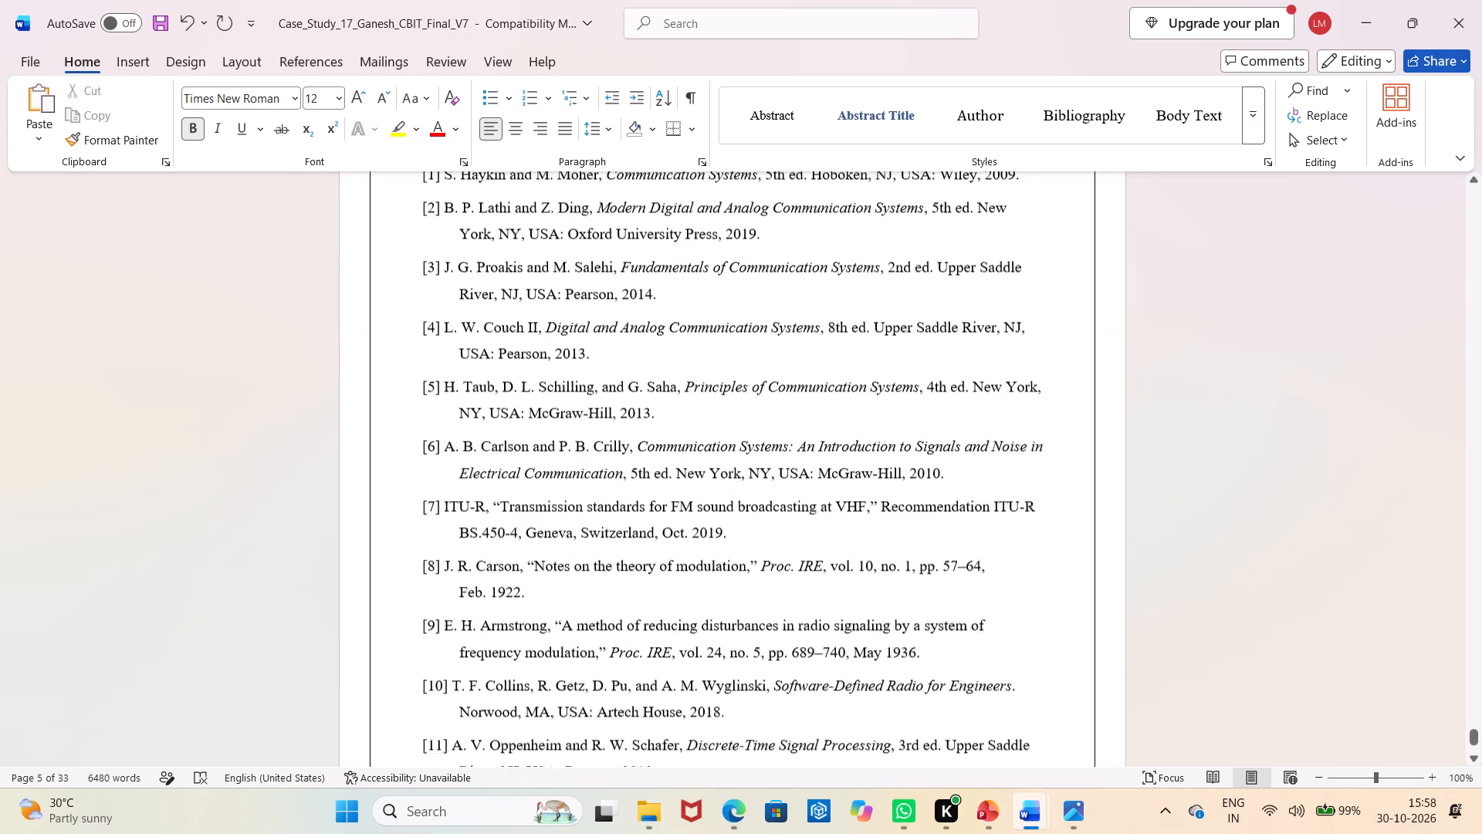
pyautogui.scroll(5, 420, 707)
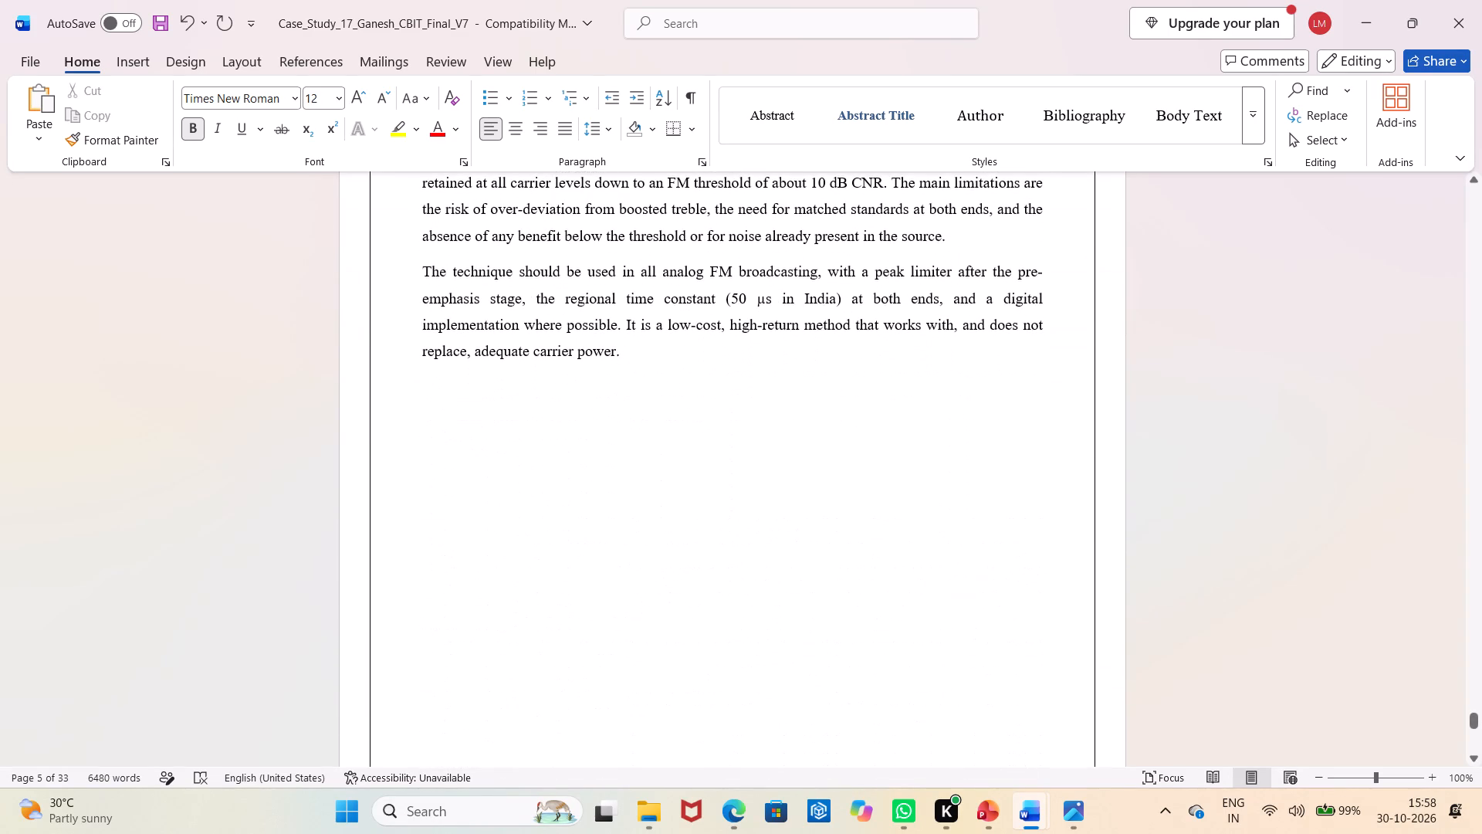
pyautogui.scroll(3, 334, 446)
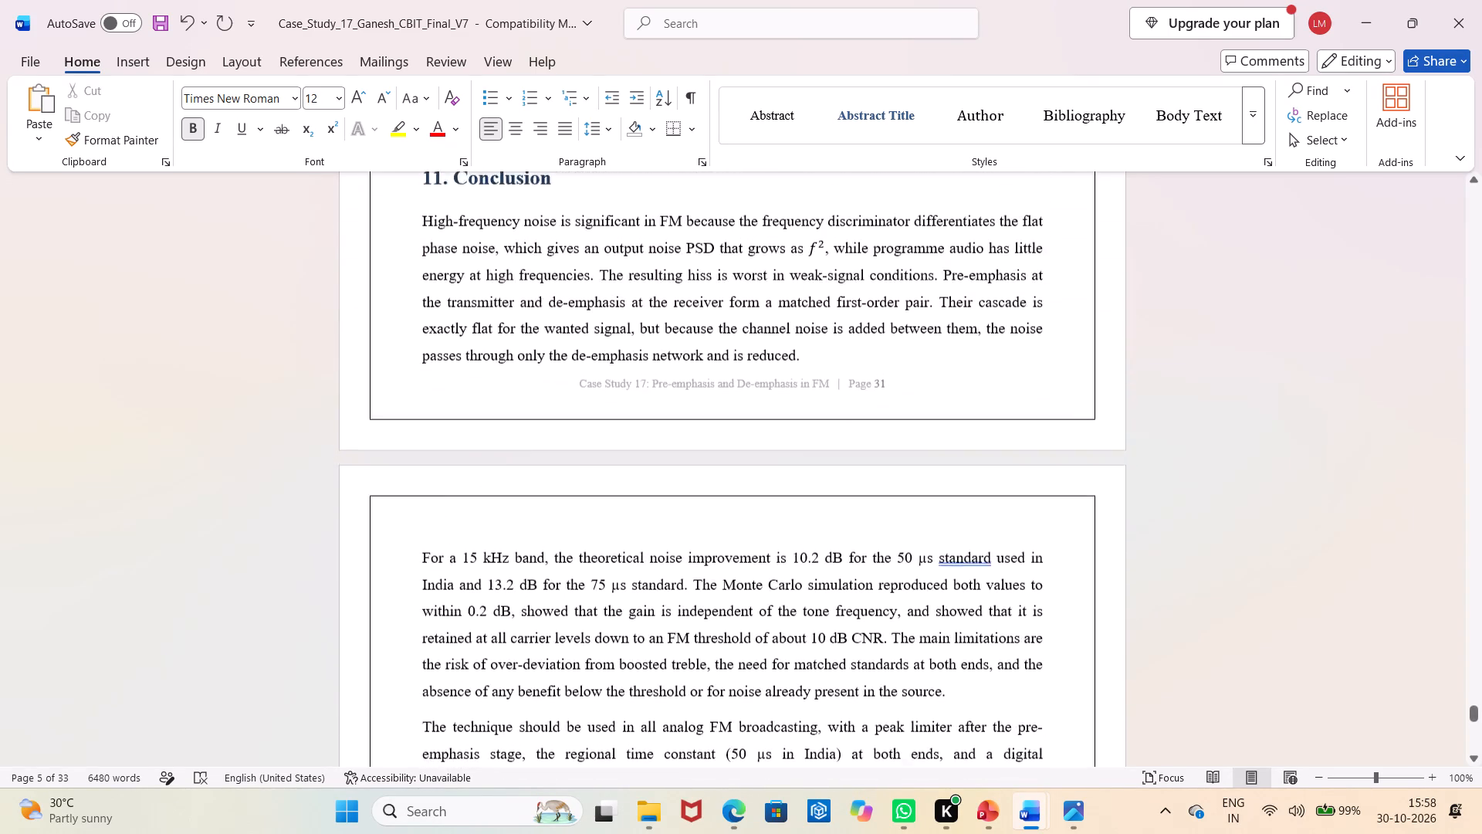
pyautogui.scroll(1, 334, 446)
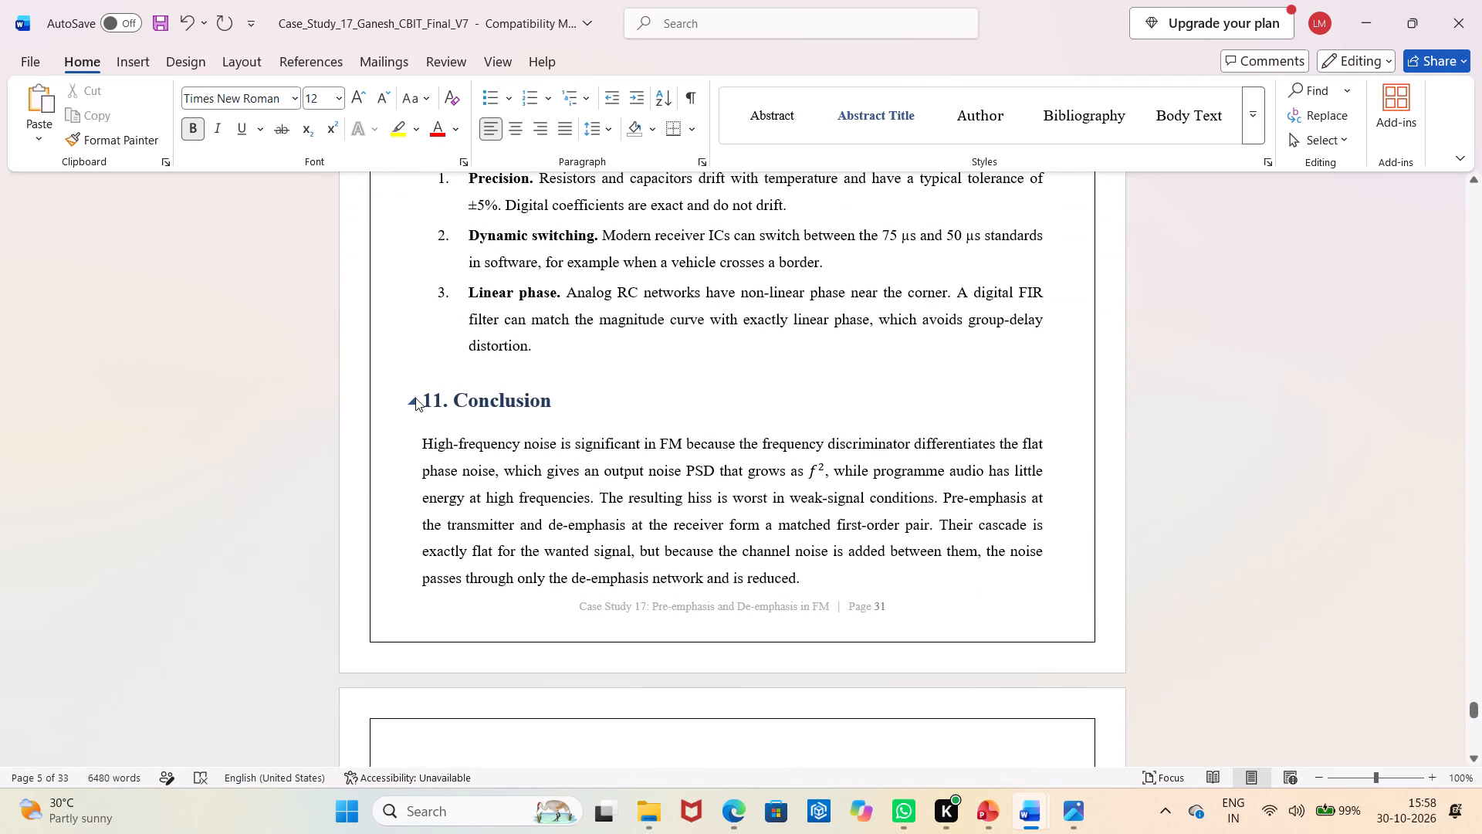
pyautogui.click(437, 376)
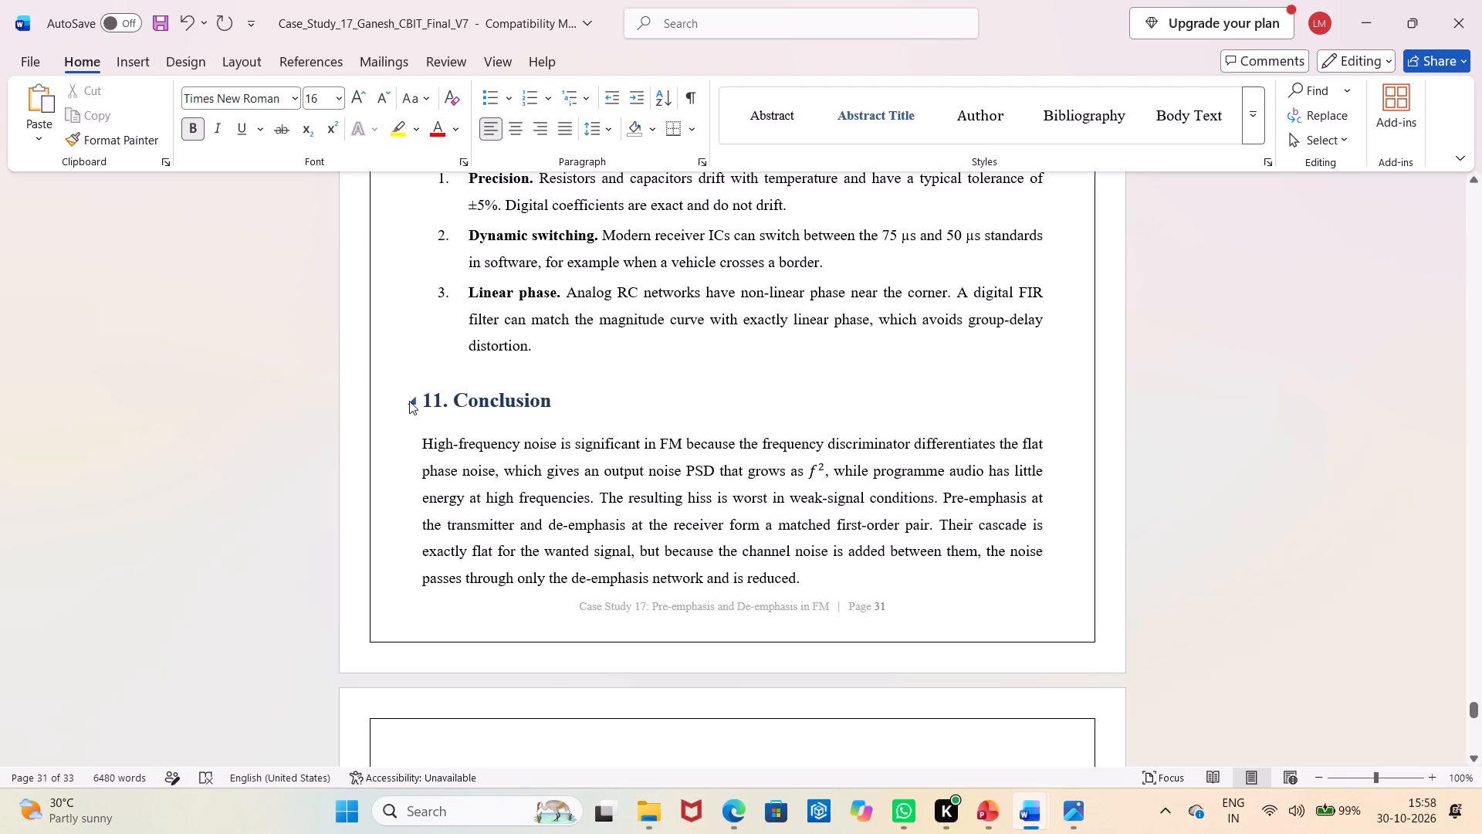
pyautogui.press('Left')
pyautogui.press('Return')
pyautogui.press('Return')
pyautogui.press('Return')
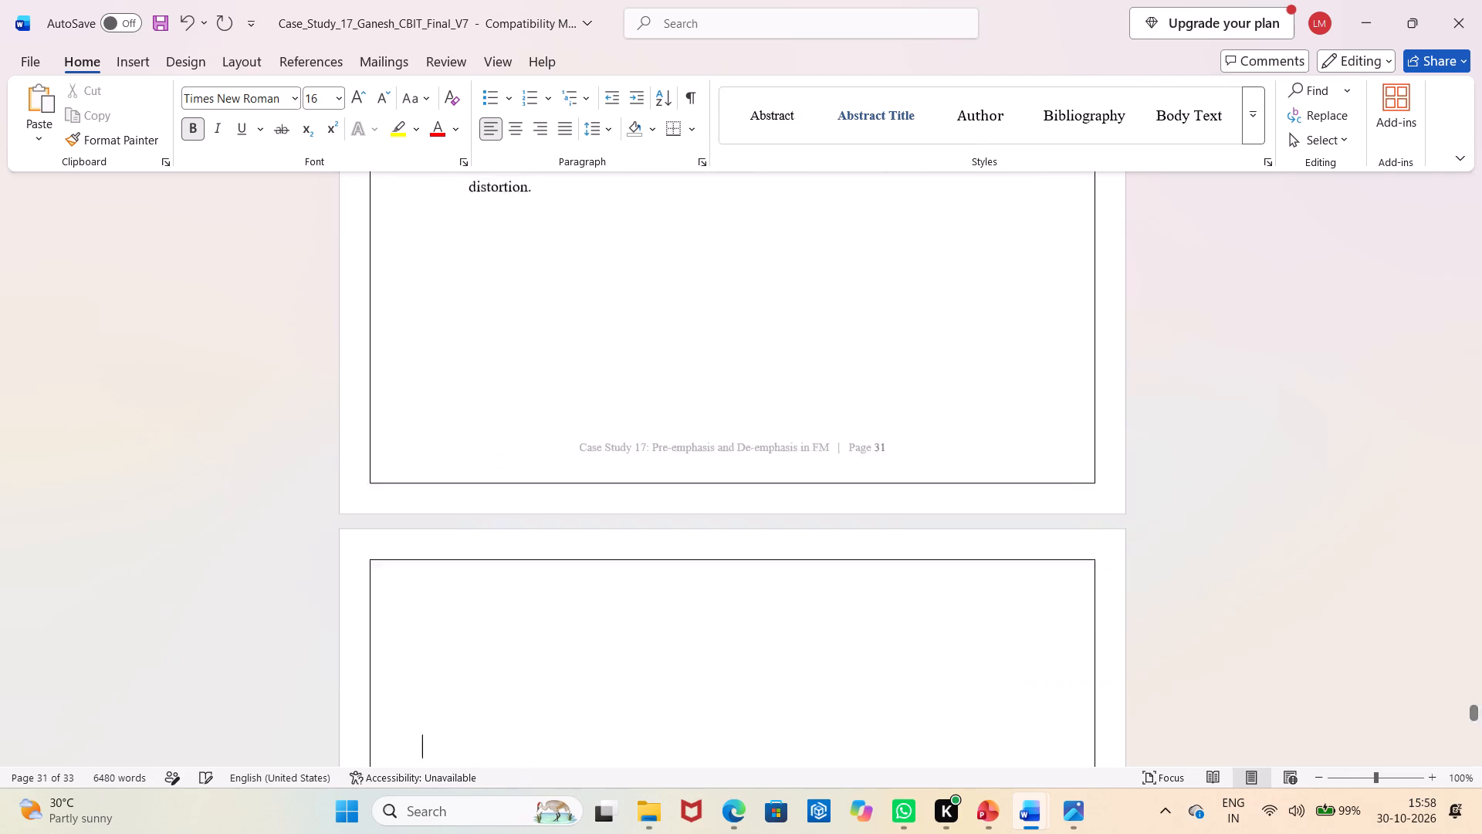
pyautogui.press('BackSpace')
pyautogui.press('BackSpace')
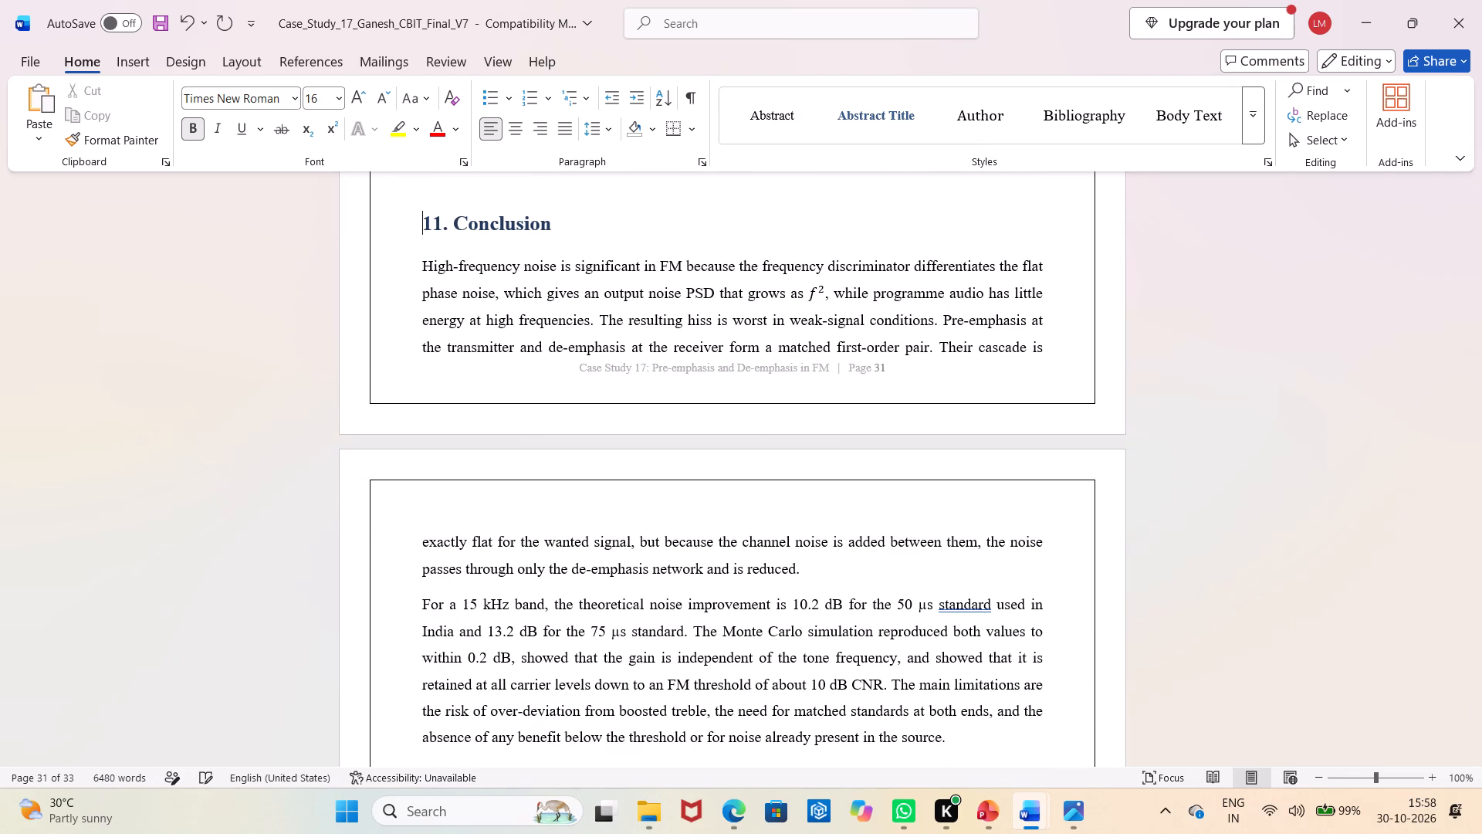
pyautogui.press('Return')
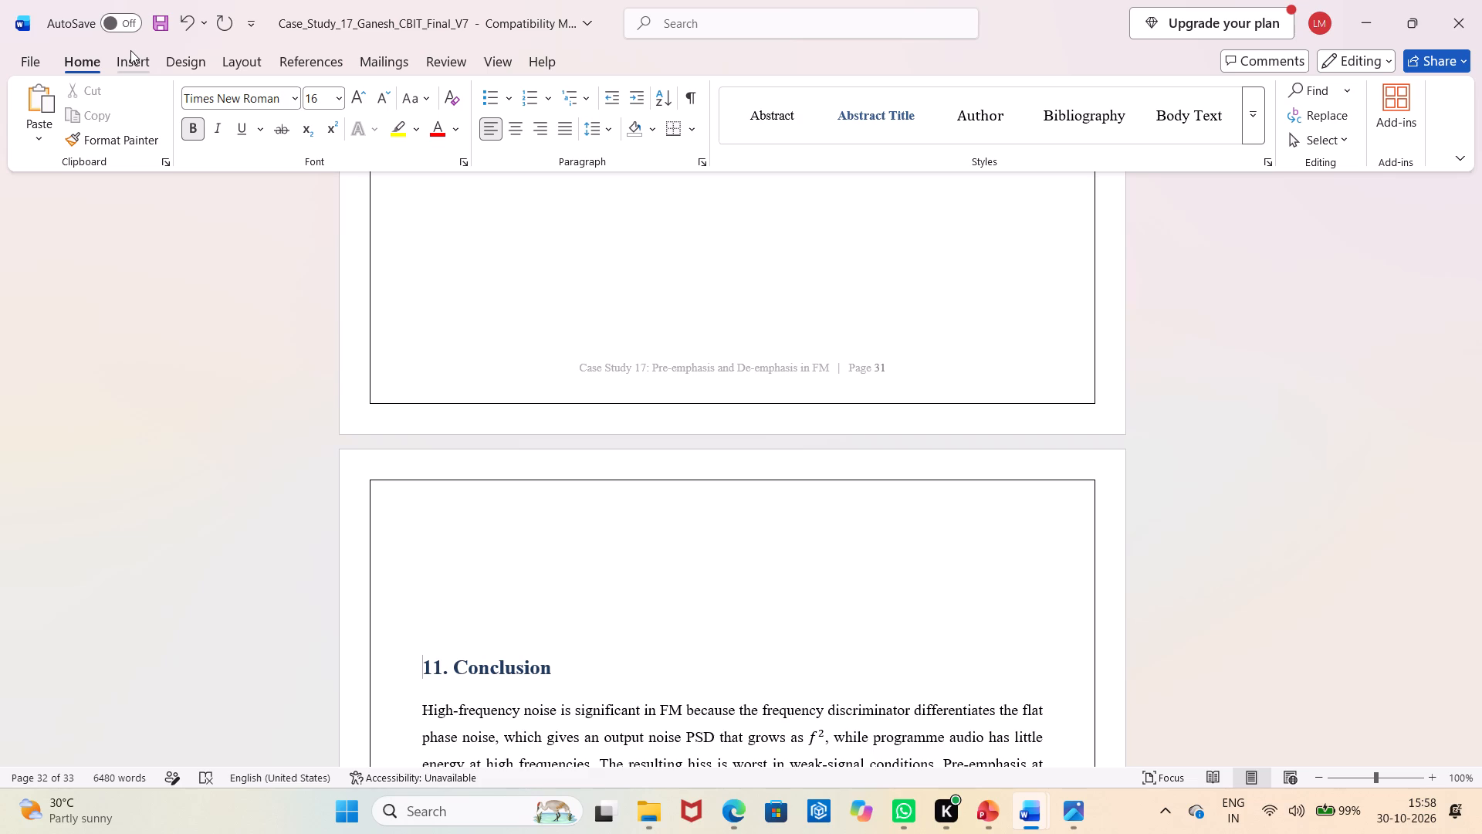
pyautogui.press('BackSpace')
# Insert a page break directly before the "11. Conclusion" heading so the section starts on a new page.
pyautogui.click(130, 50)
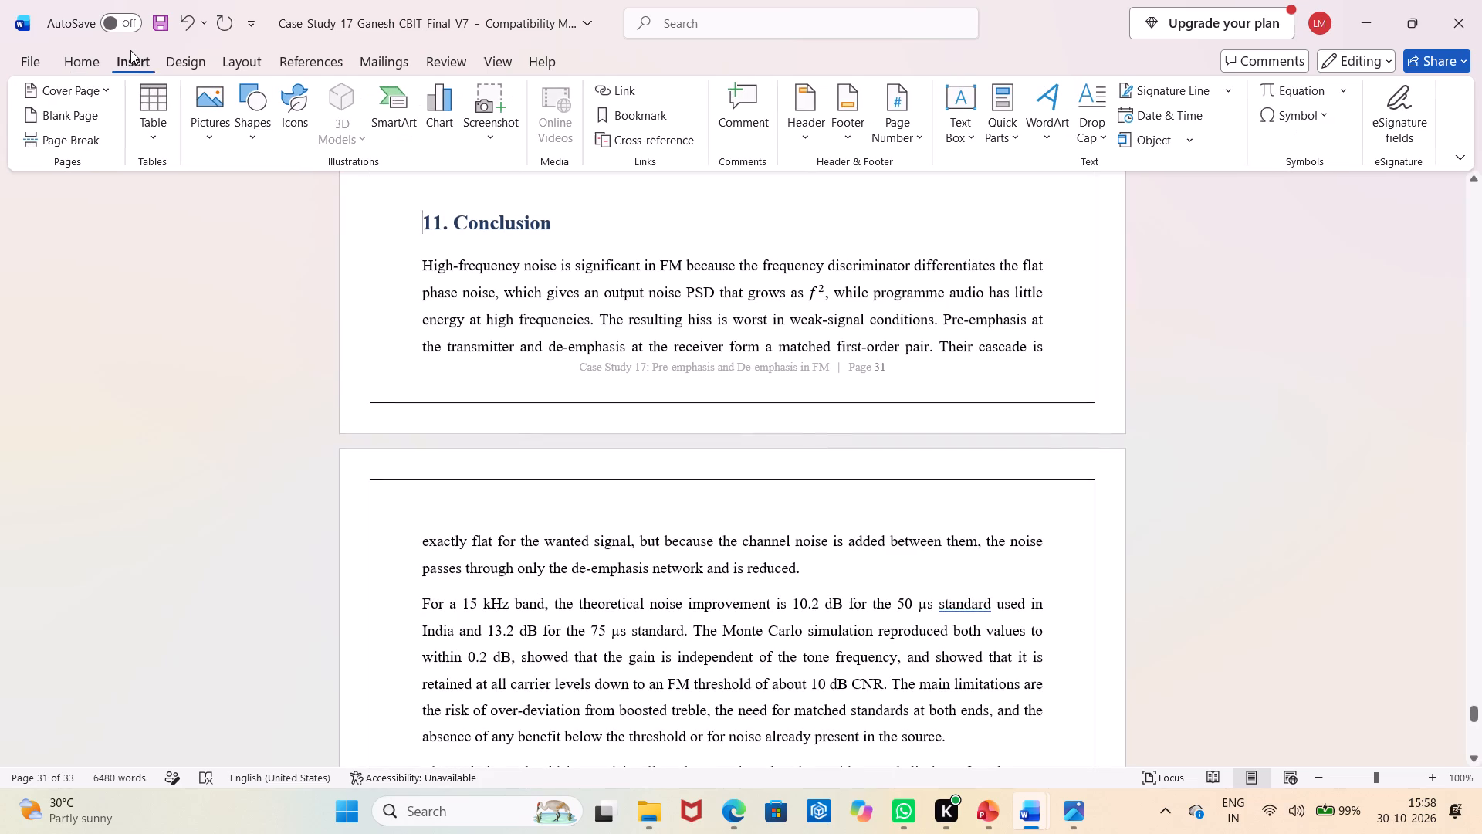
pyautogui.click(71, 141)
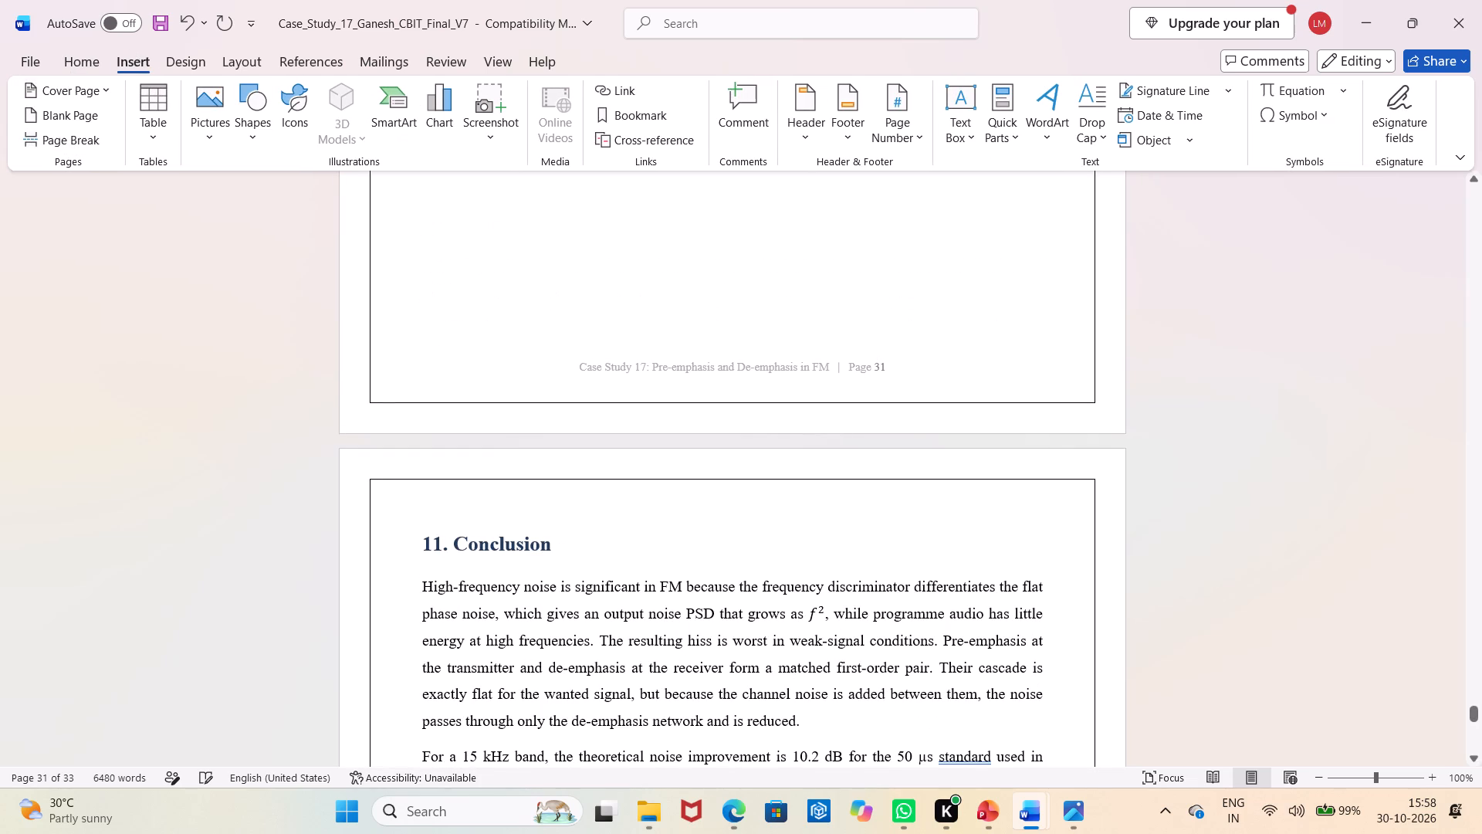
# Review the report backwards from the references to the cover, examining page breaks, headings, tables, figures, the contents, abstract and declaration.
pyautogui.scroll(-5, 239, 418)
pyautogui.scroll(2, 239, 418)
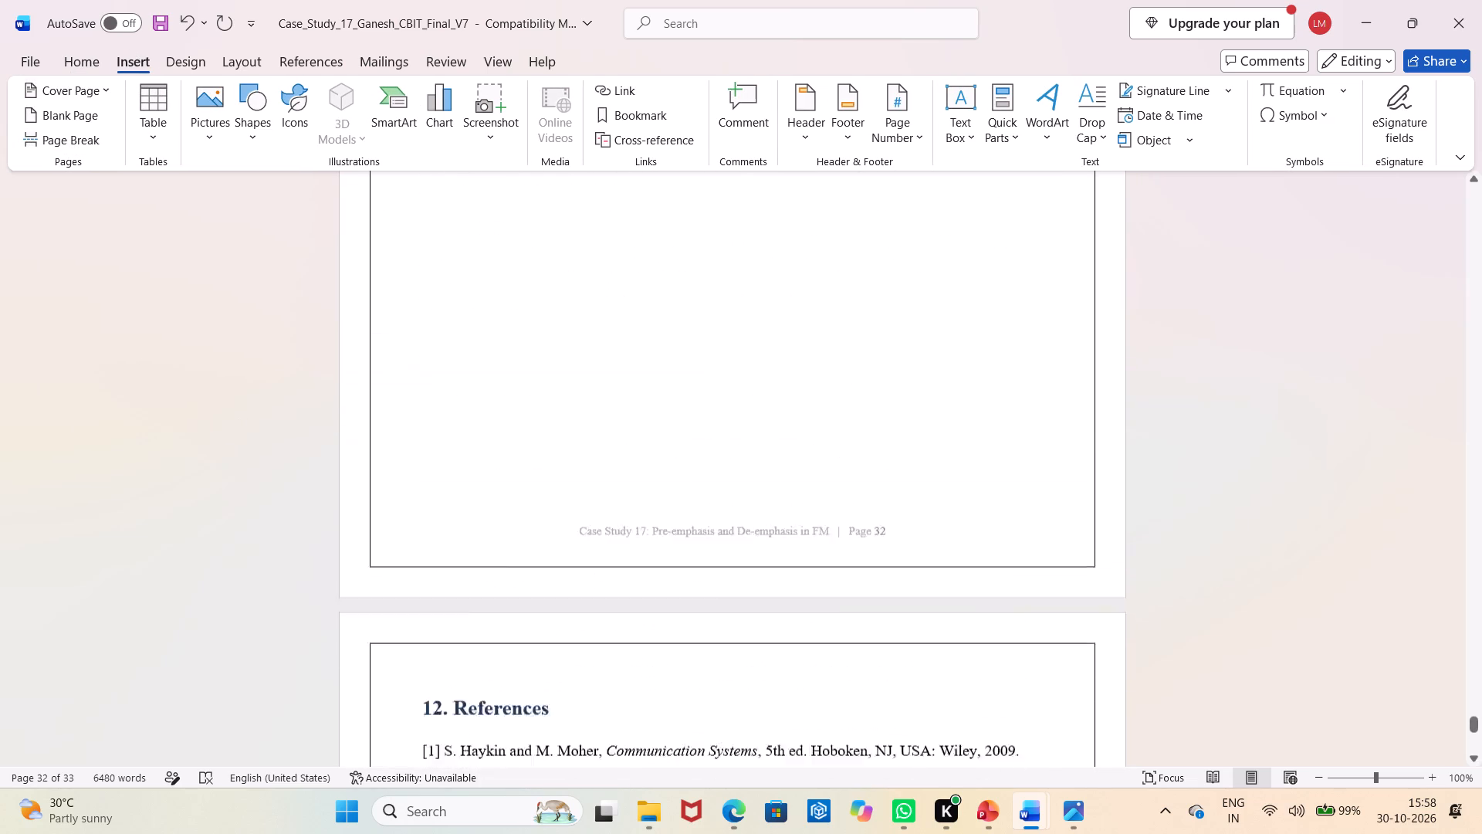
pyautogui.scroll(9, 239, 418)
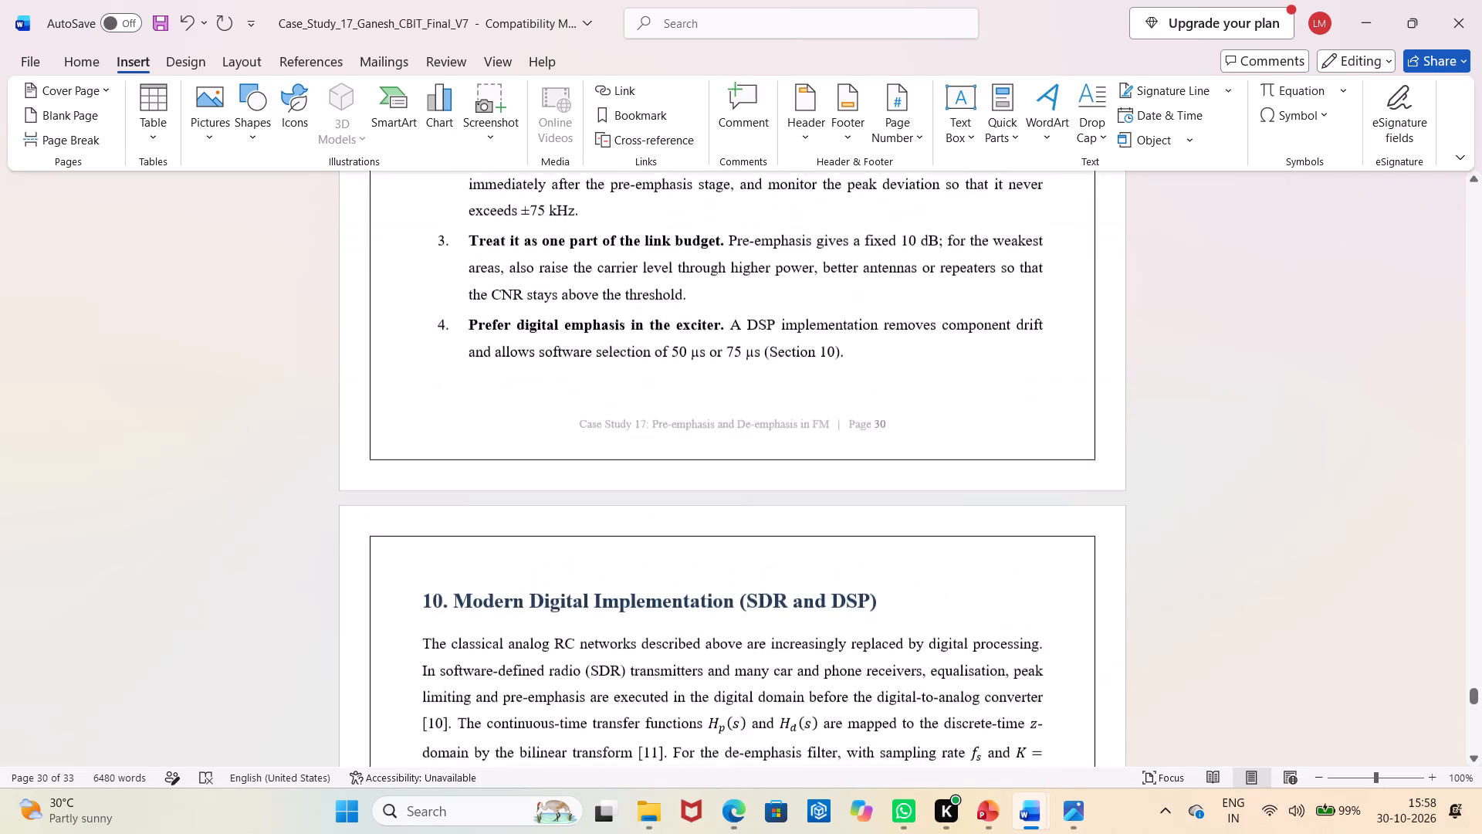
pyautogui.scroll(7, 239, 418)
pyautogui.scroll(-12, 239, 418)
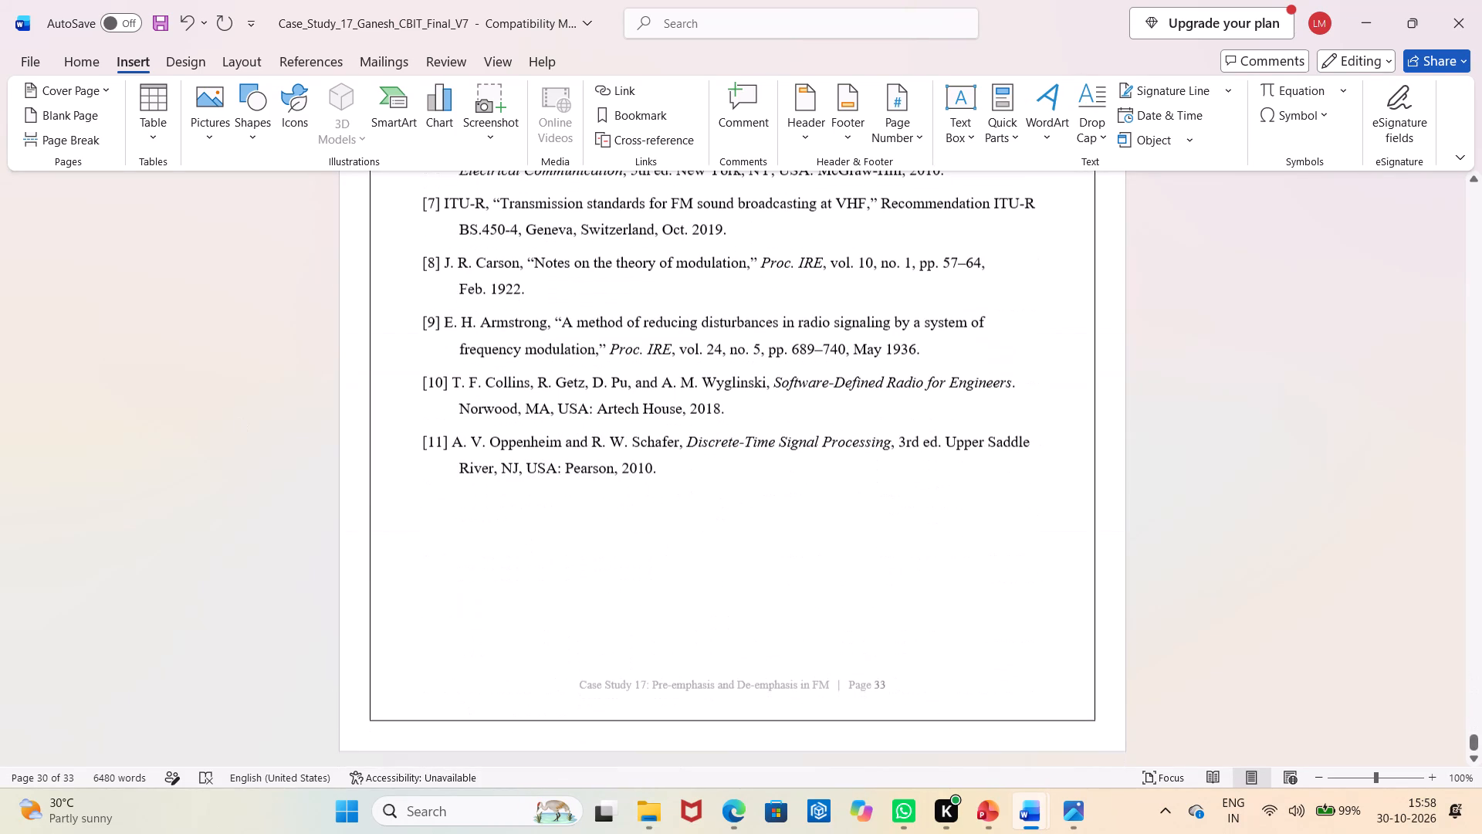
pyautogui.scroll(-5, 239, 418)
pyautogui.scroll(11, 239, 418)
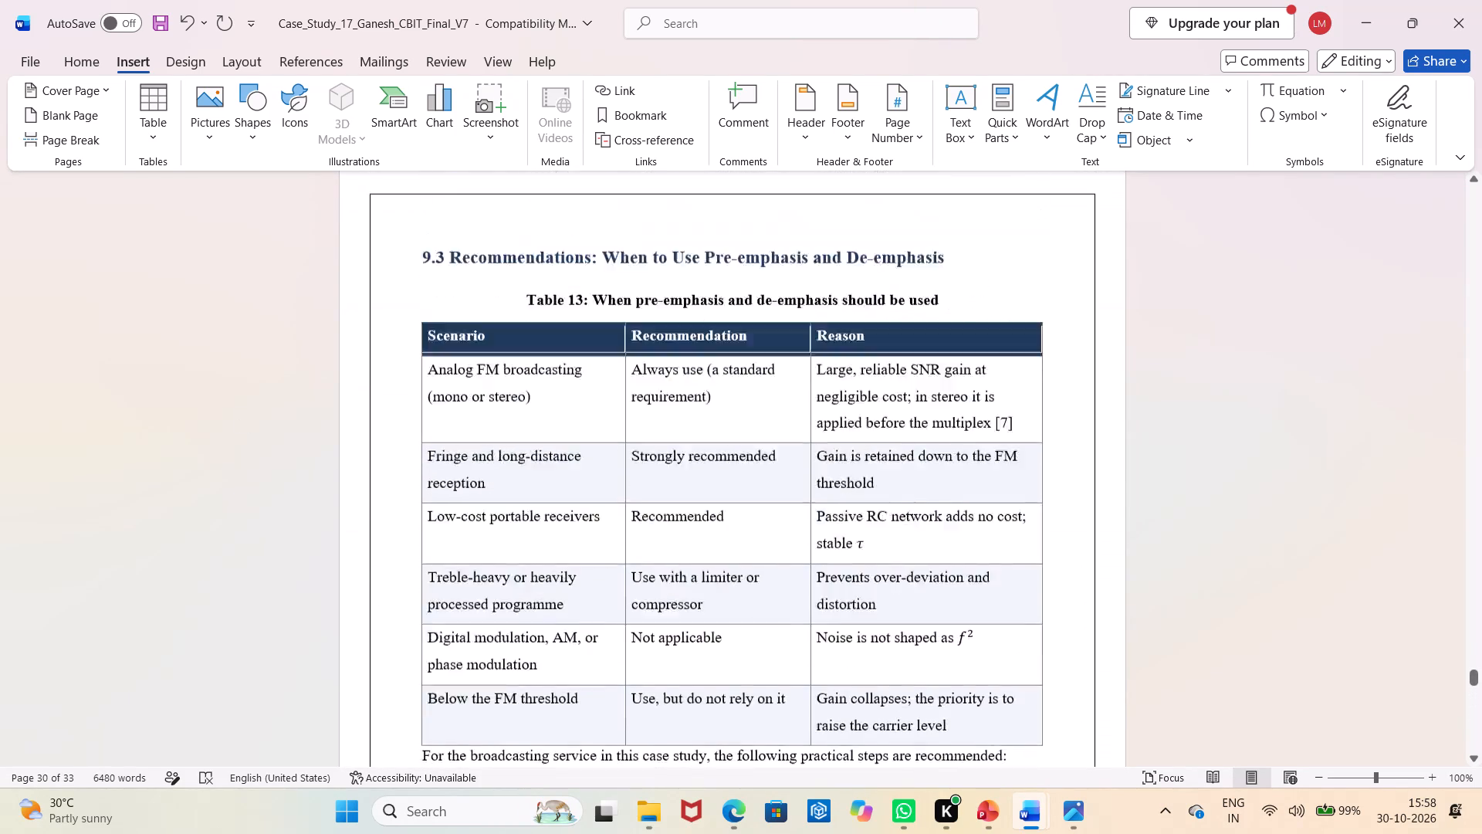
pyautogui.scroll(8, 239, 418)
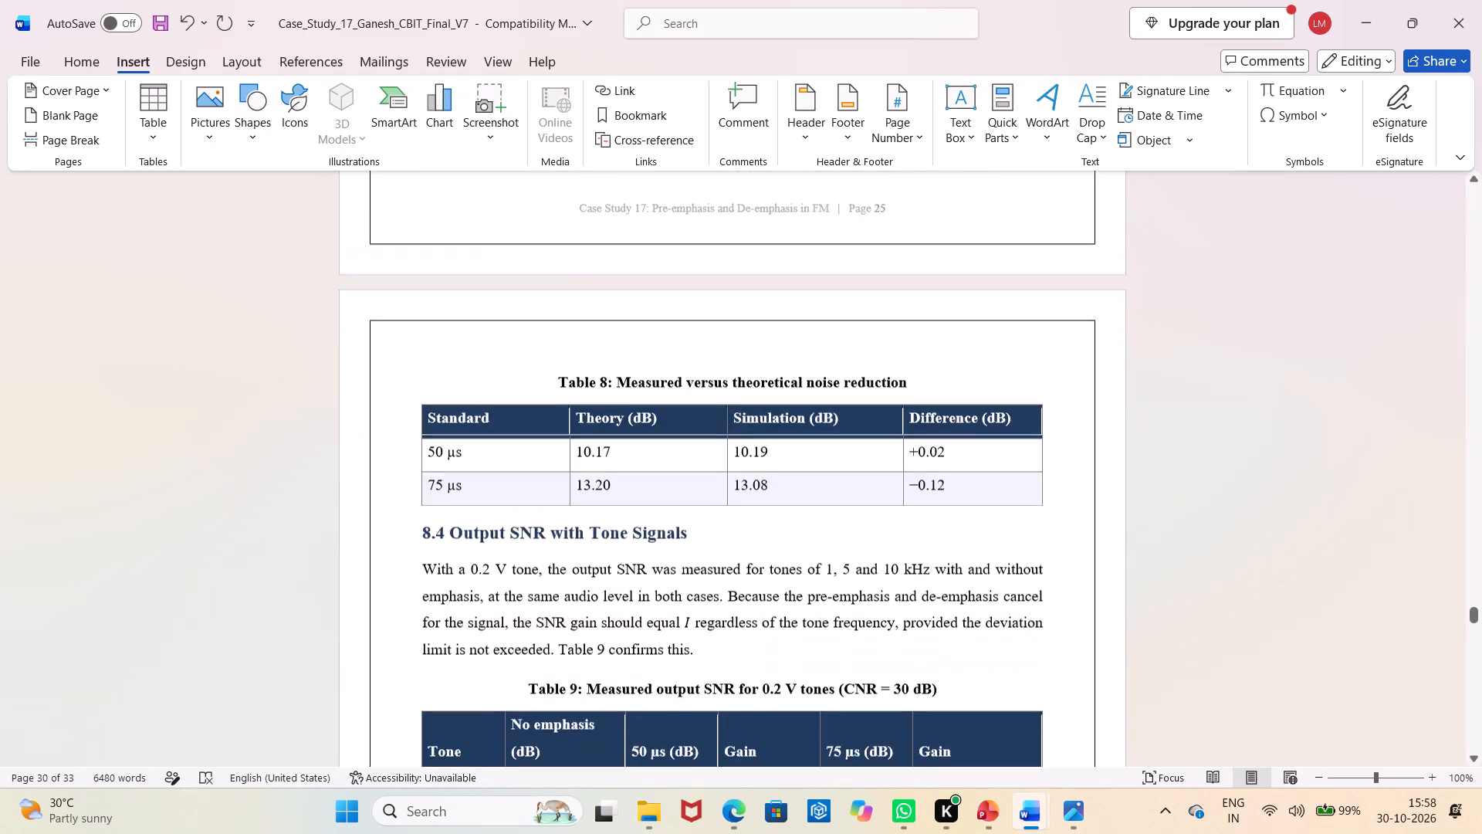
pyautogui.scroll(11, 239, 418)
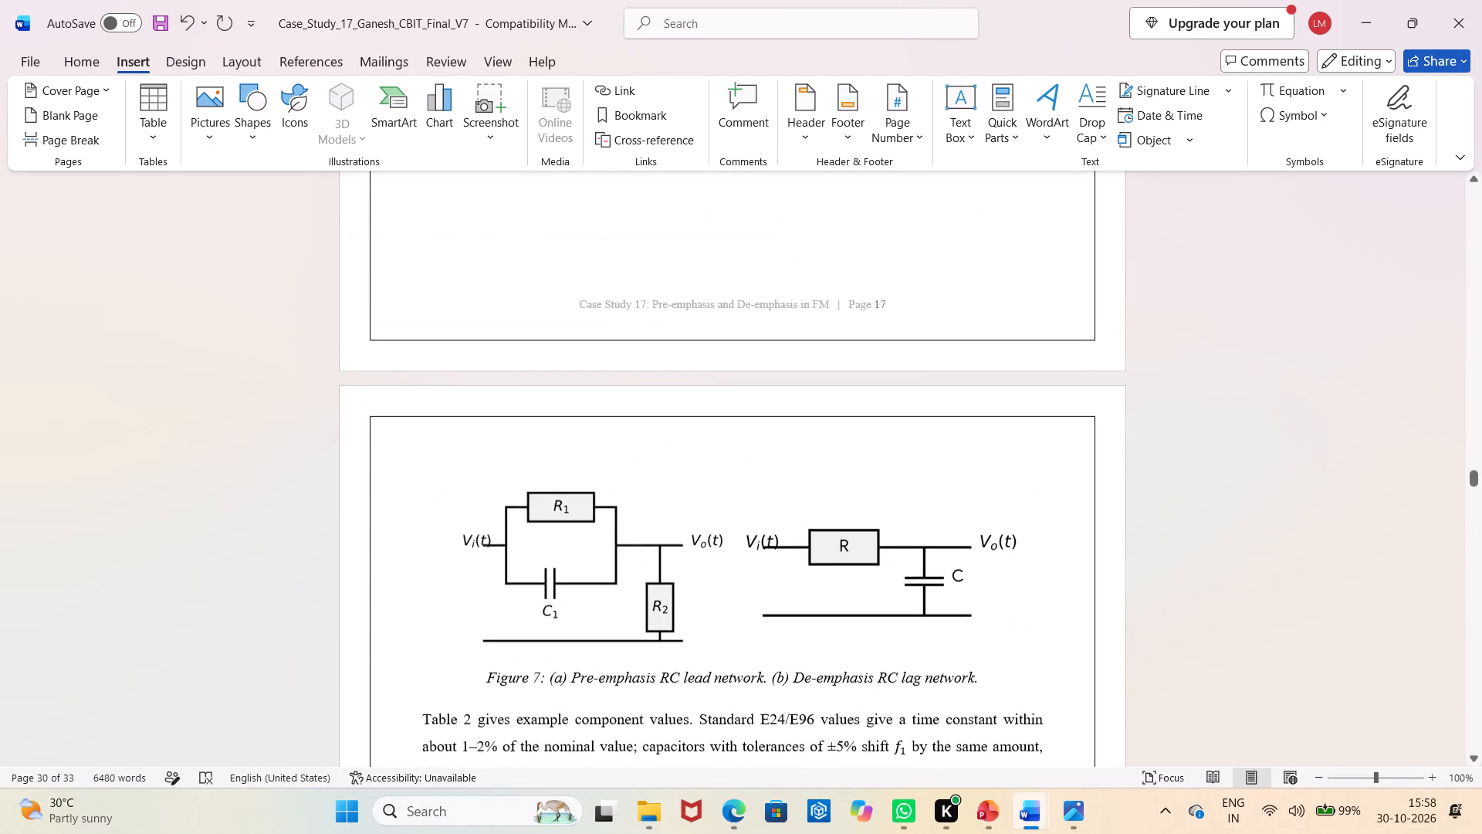
pyautogui.scroll(2, 239, 418)
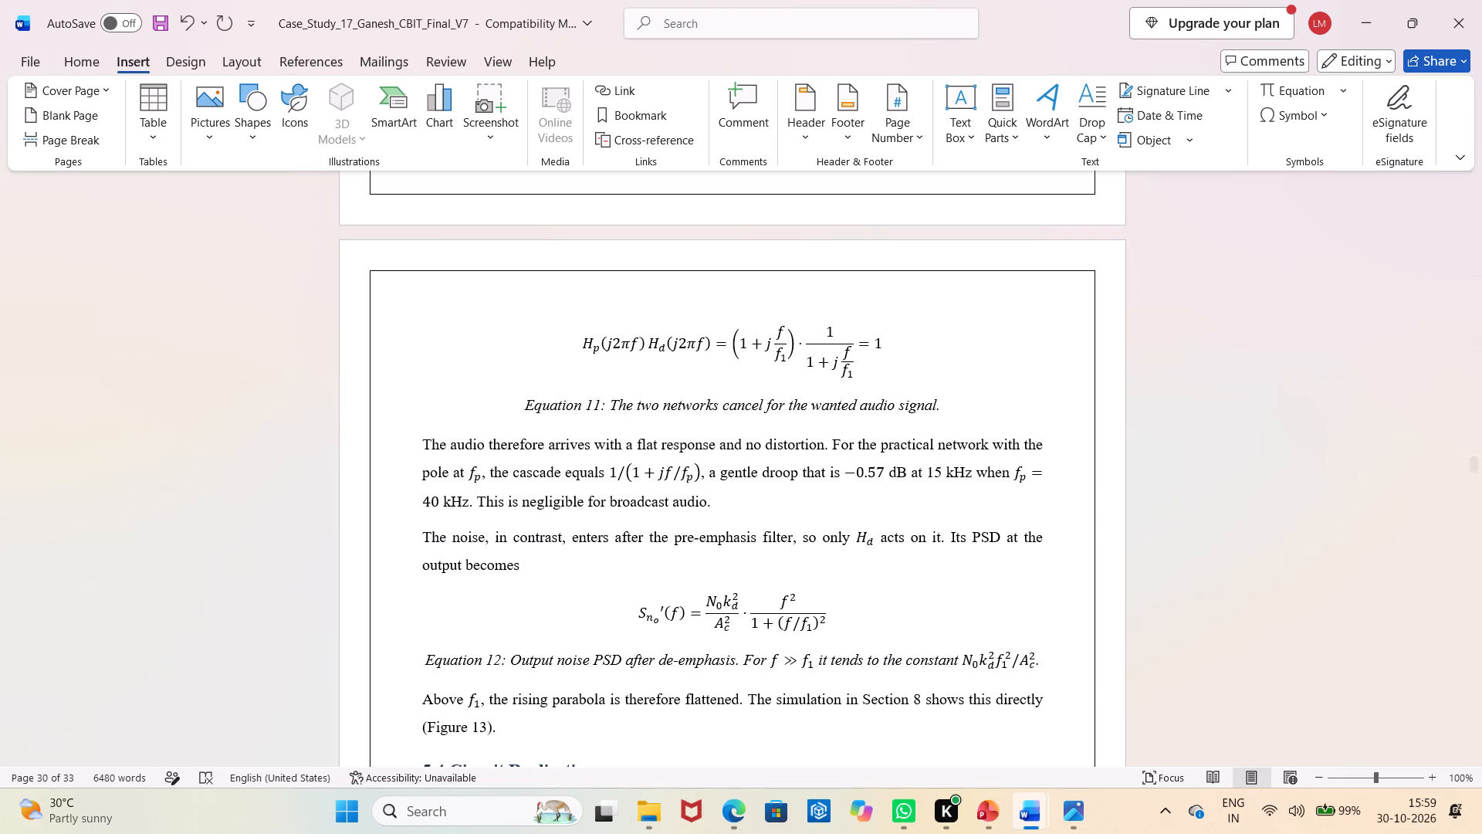
pyautogui.scroll(9, 239, 418)
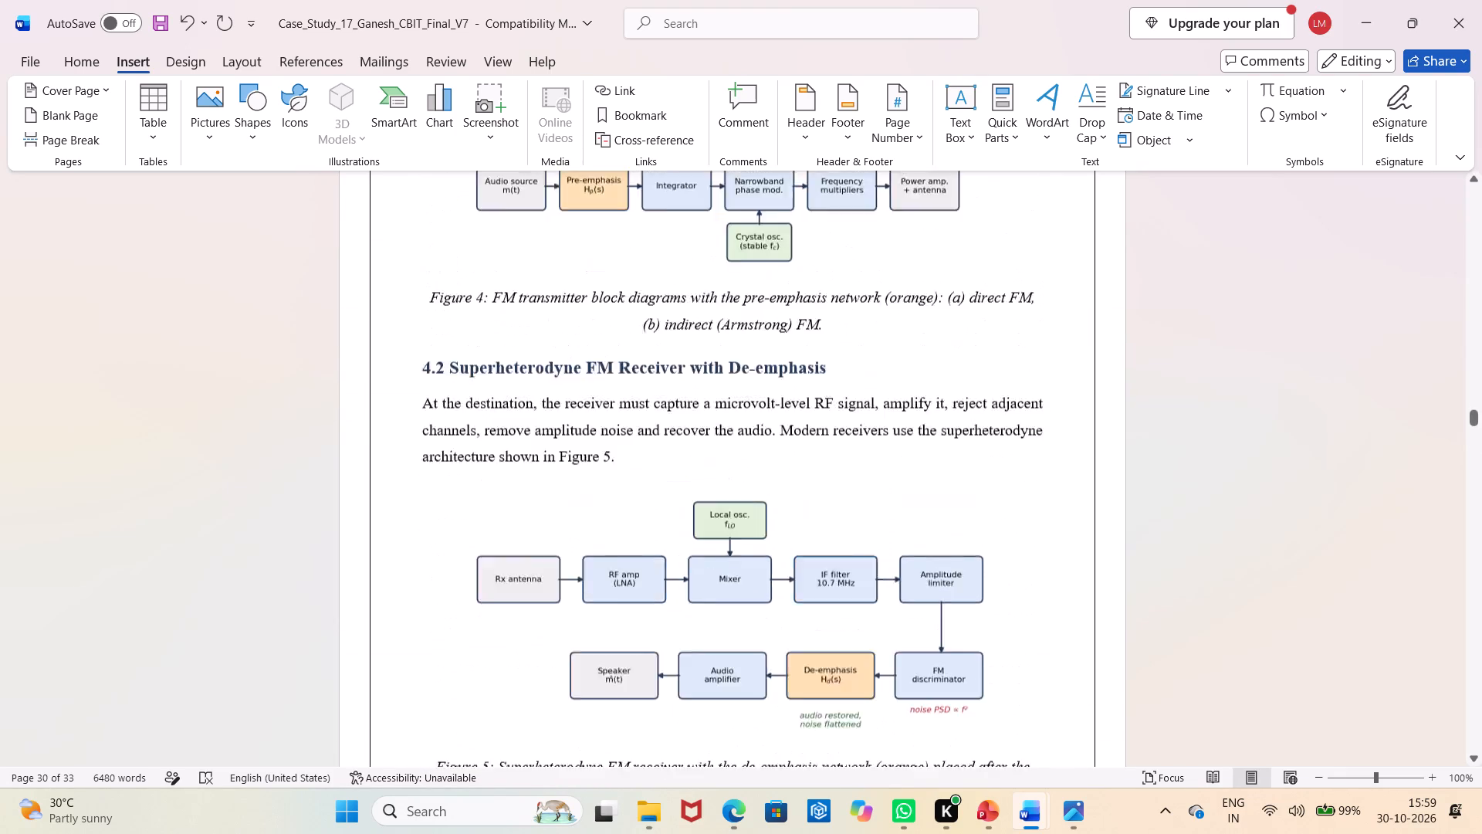
pyautogui.scroll(1, 239, 418)
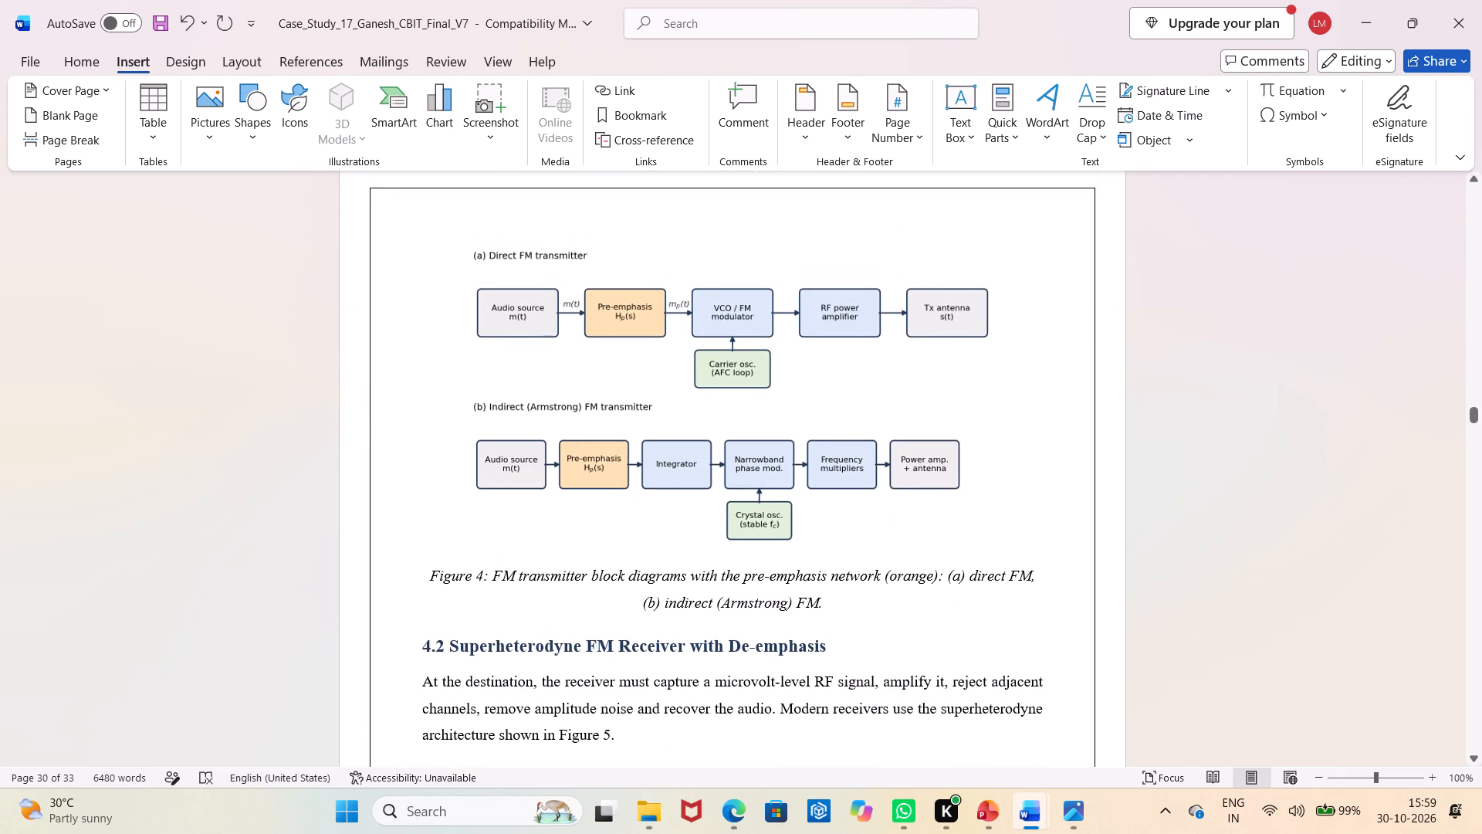
pyautogui.scroll(11, 239, 418)
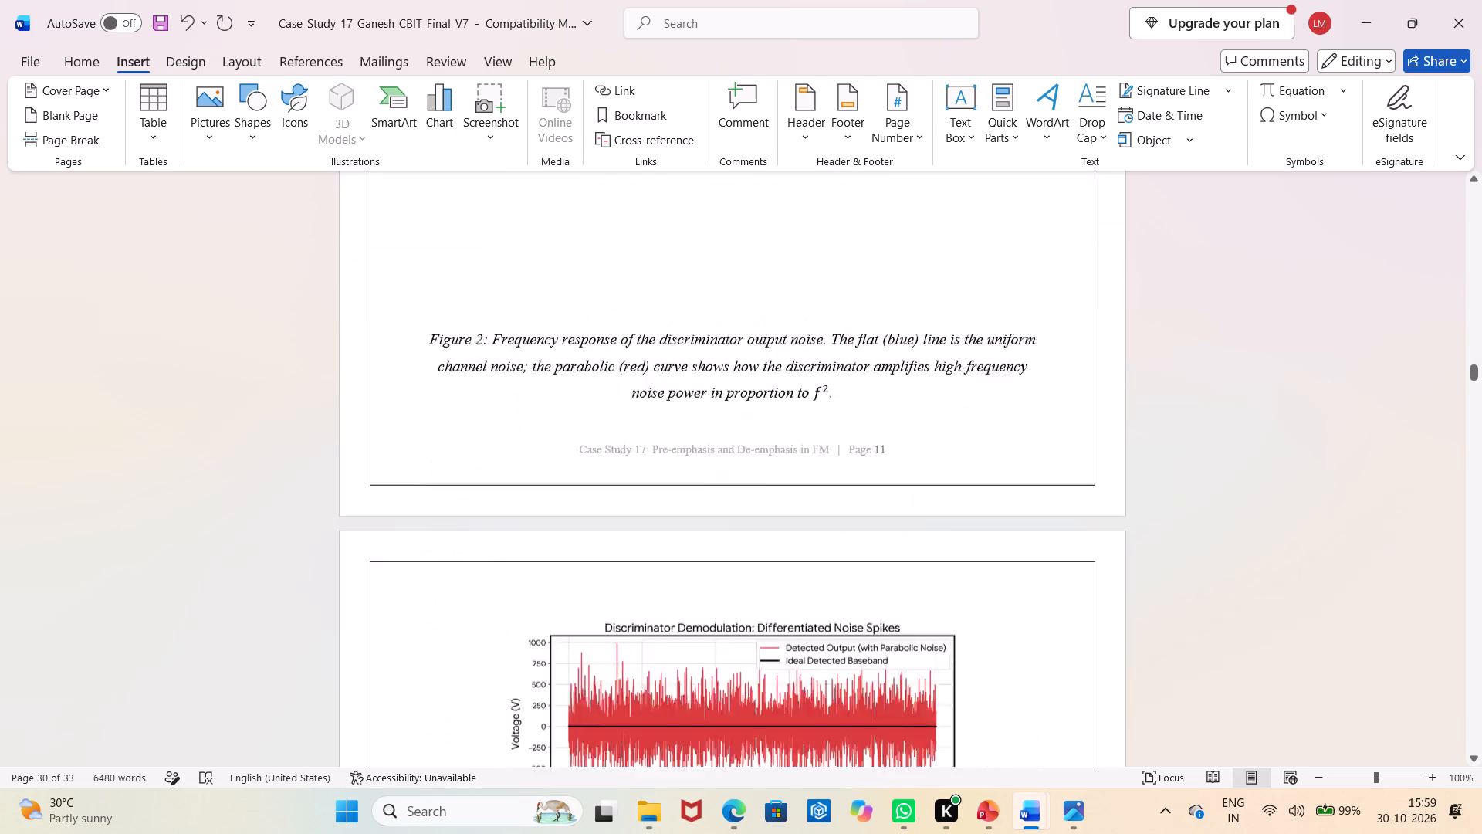
pyautogui.scroll(7, 239, 418)
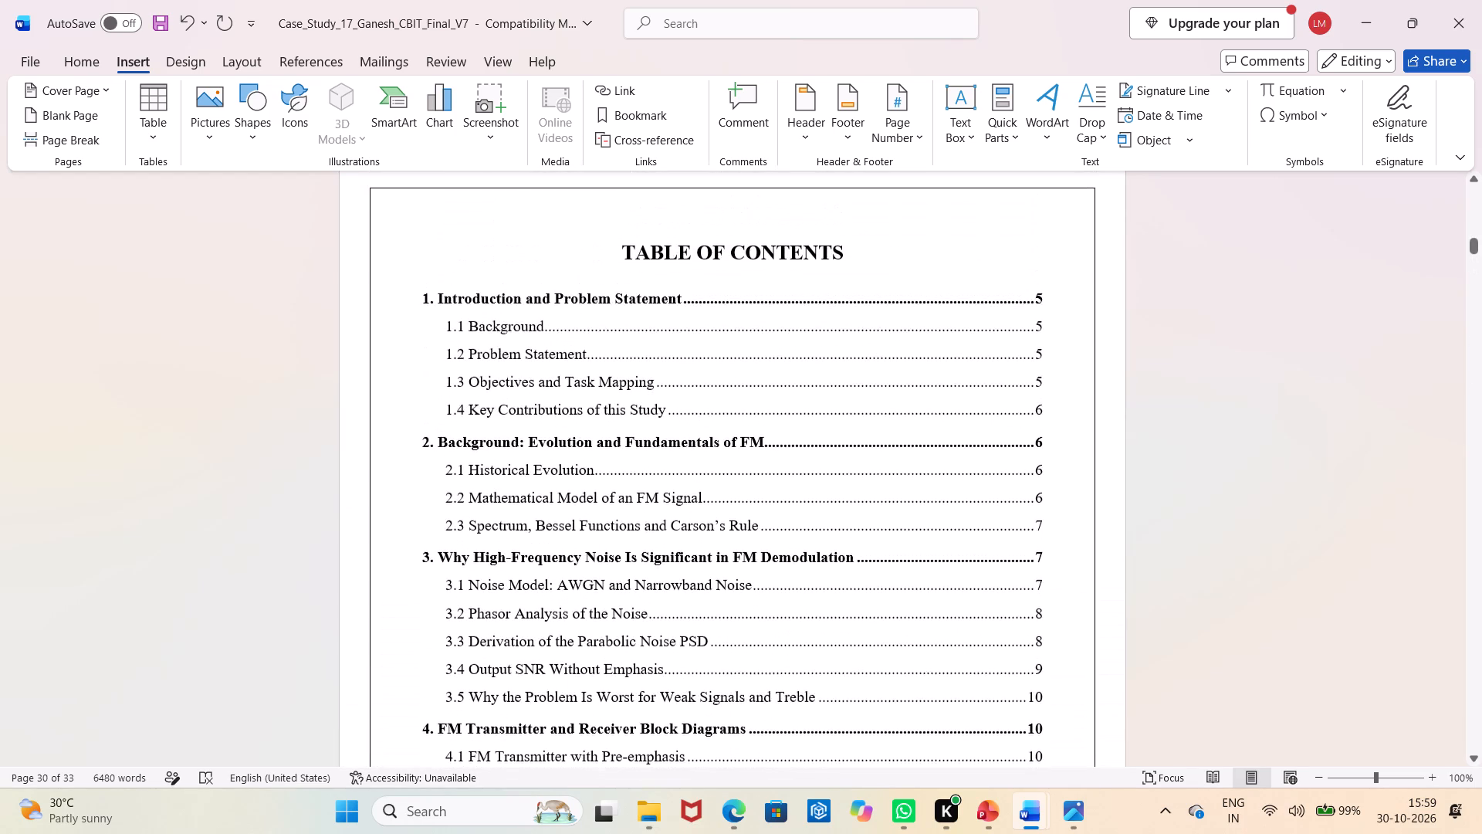
pyautogui.scroll(8, 239, 418)
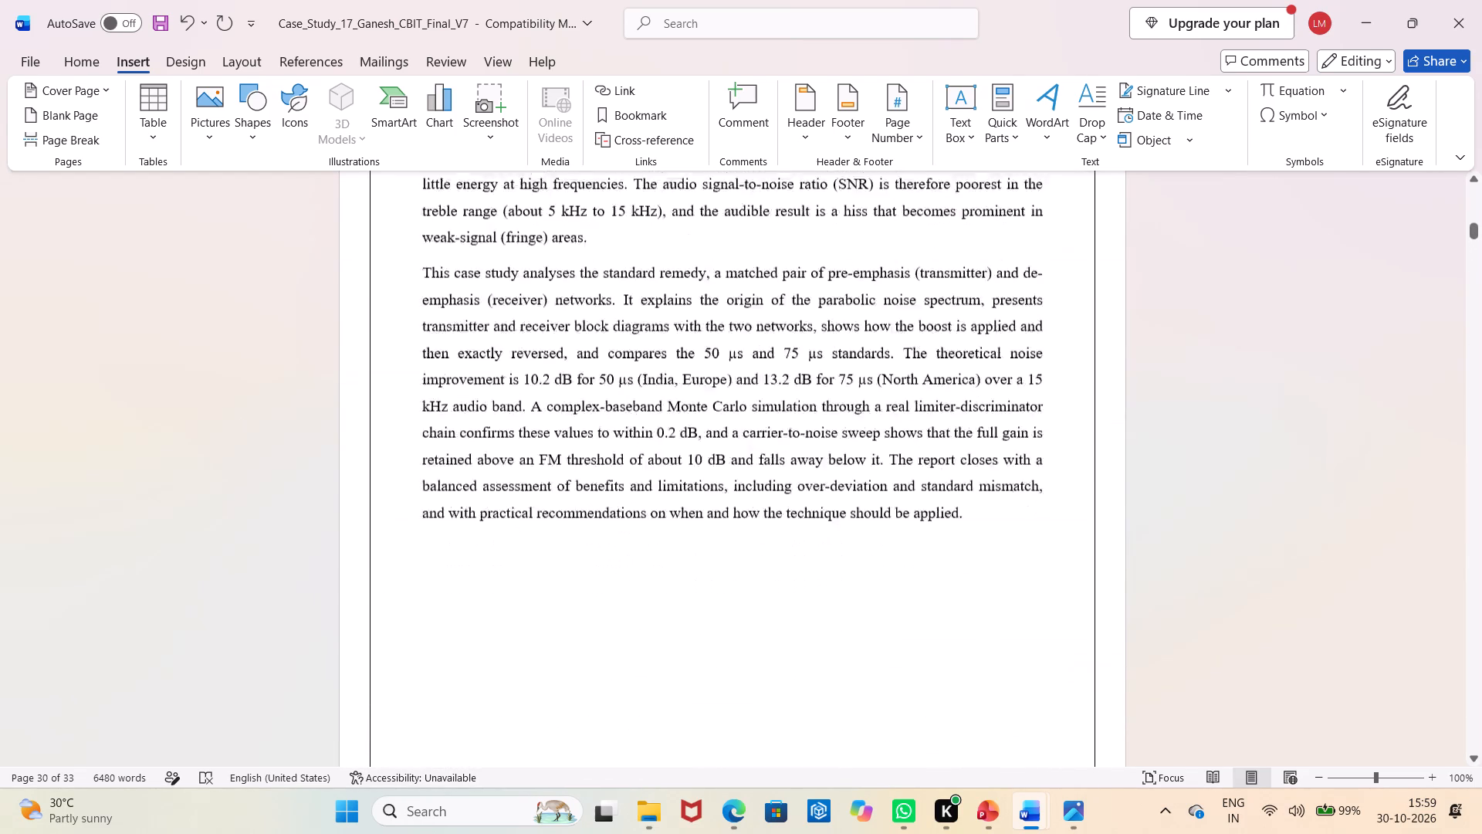
pyautogui.scroll(4, 239, 418)
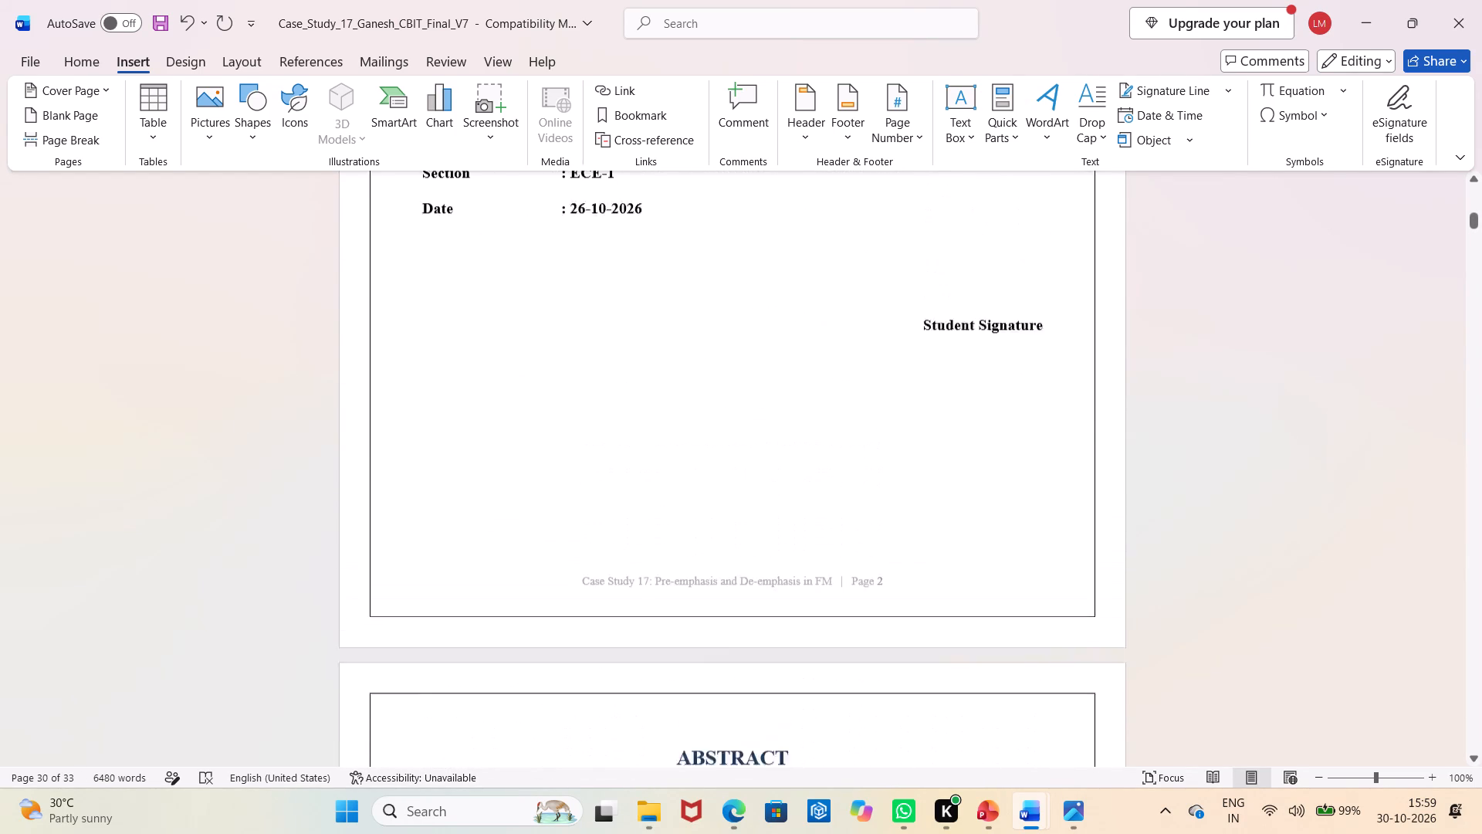
pyautogui.scroll(1, 239, 418)
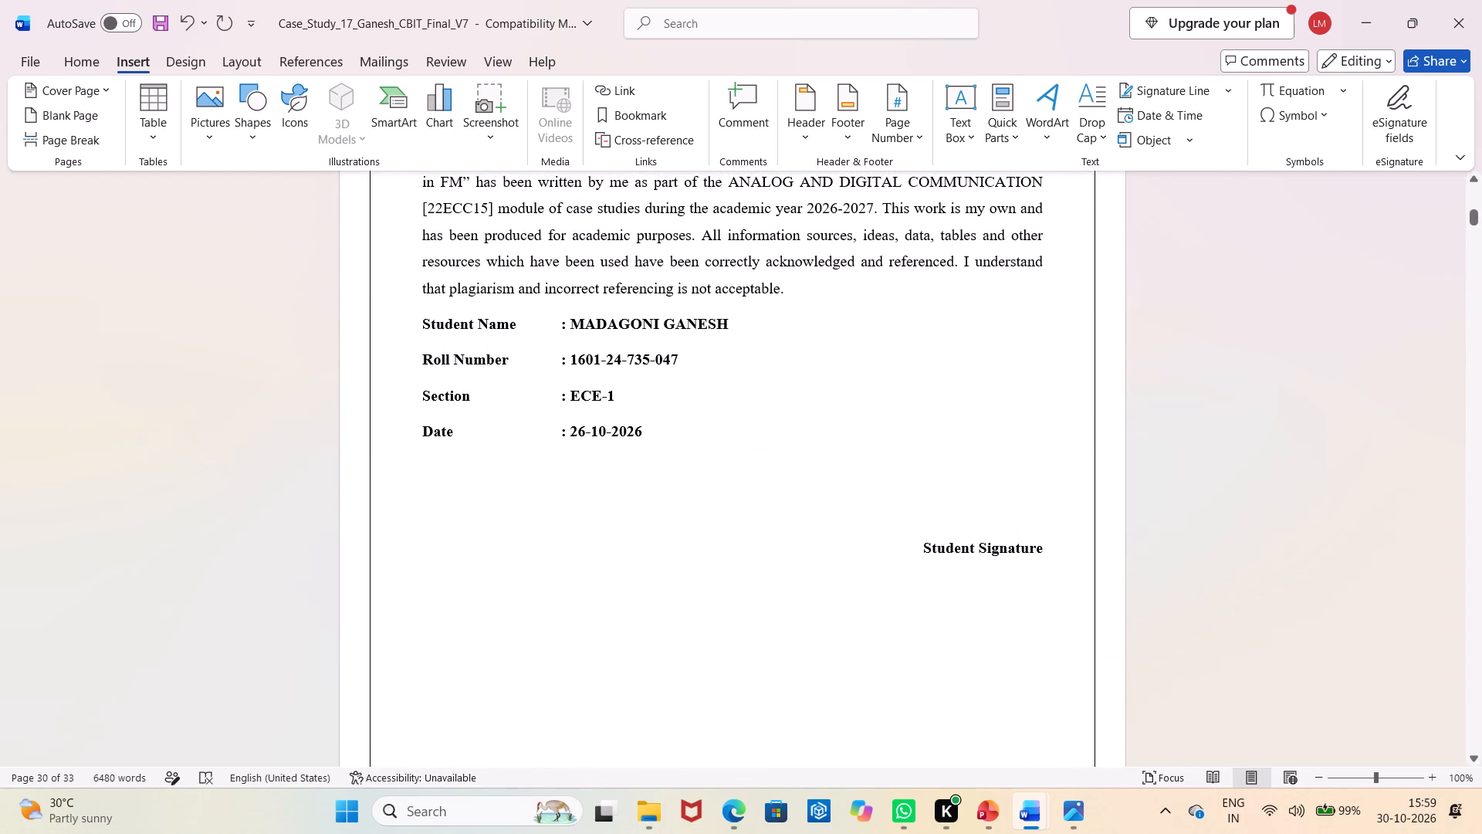
pyautogui.scroll(2, 239, 418)
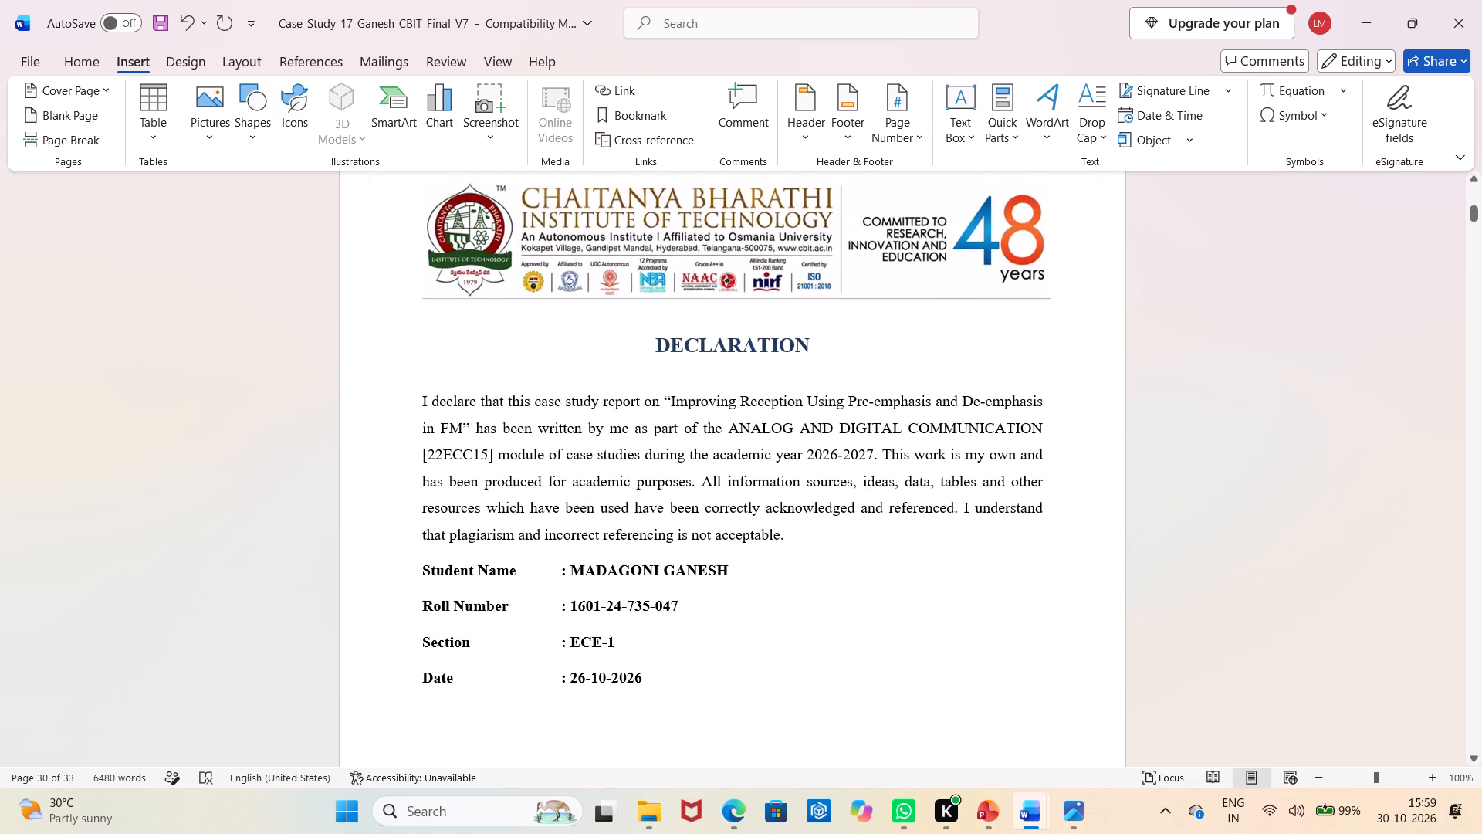
pyautogui.scroll(2, 239, 418)
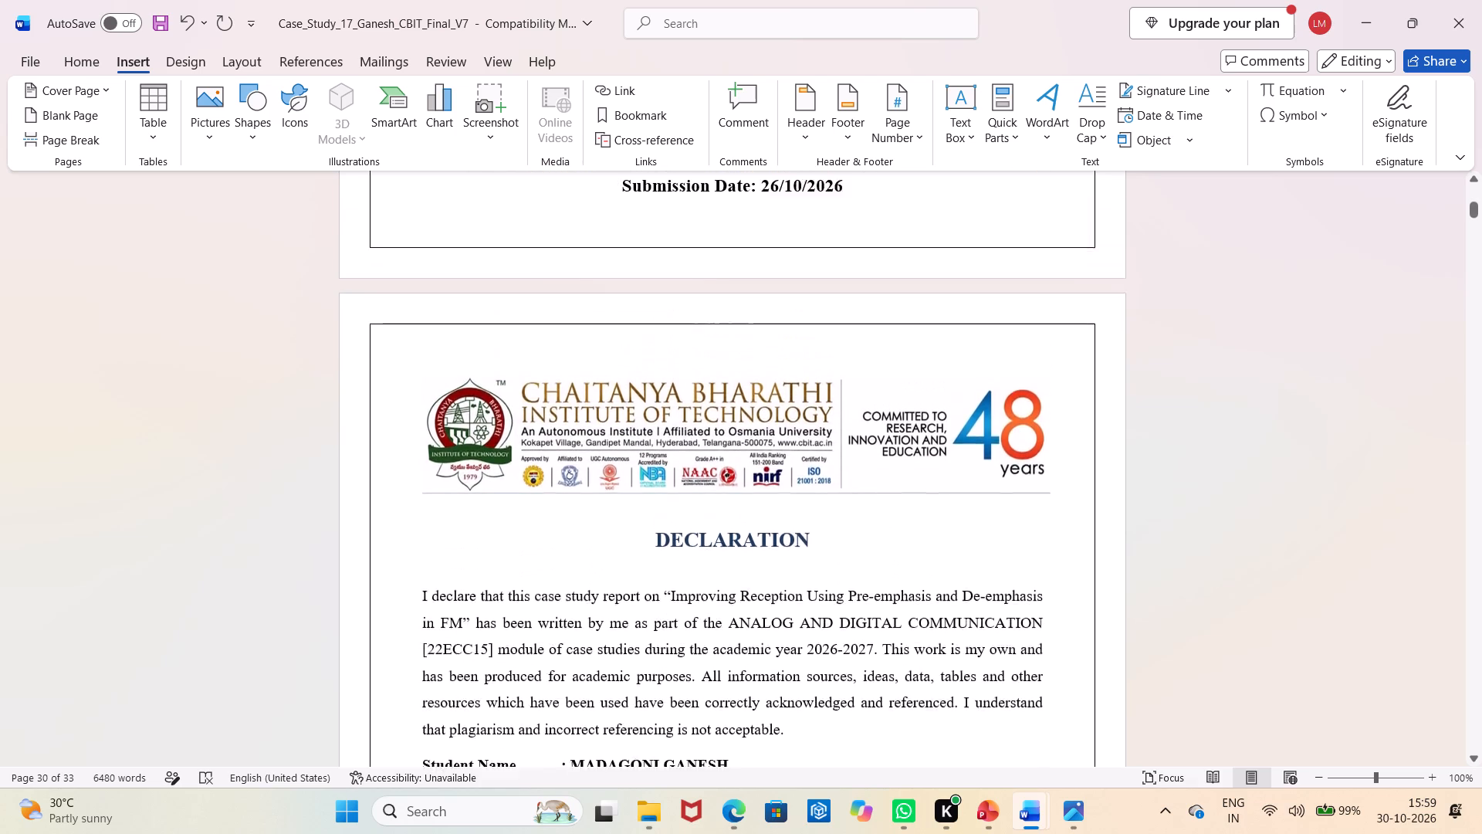
pyautogui.scroll(2, 239, 418)
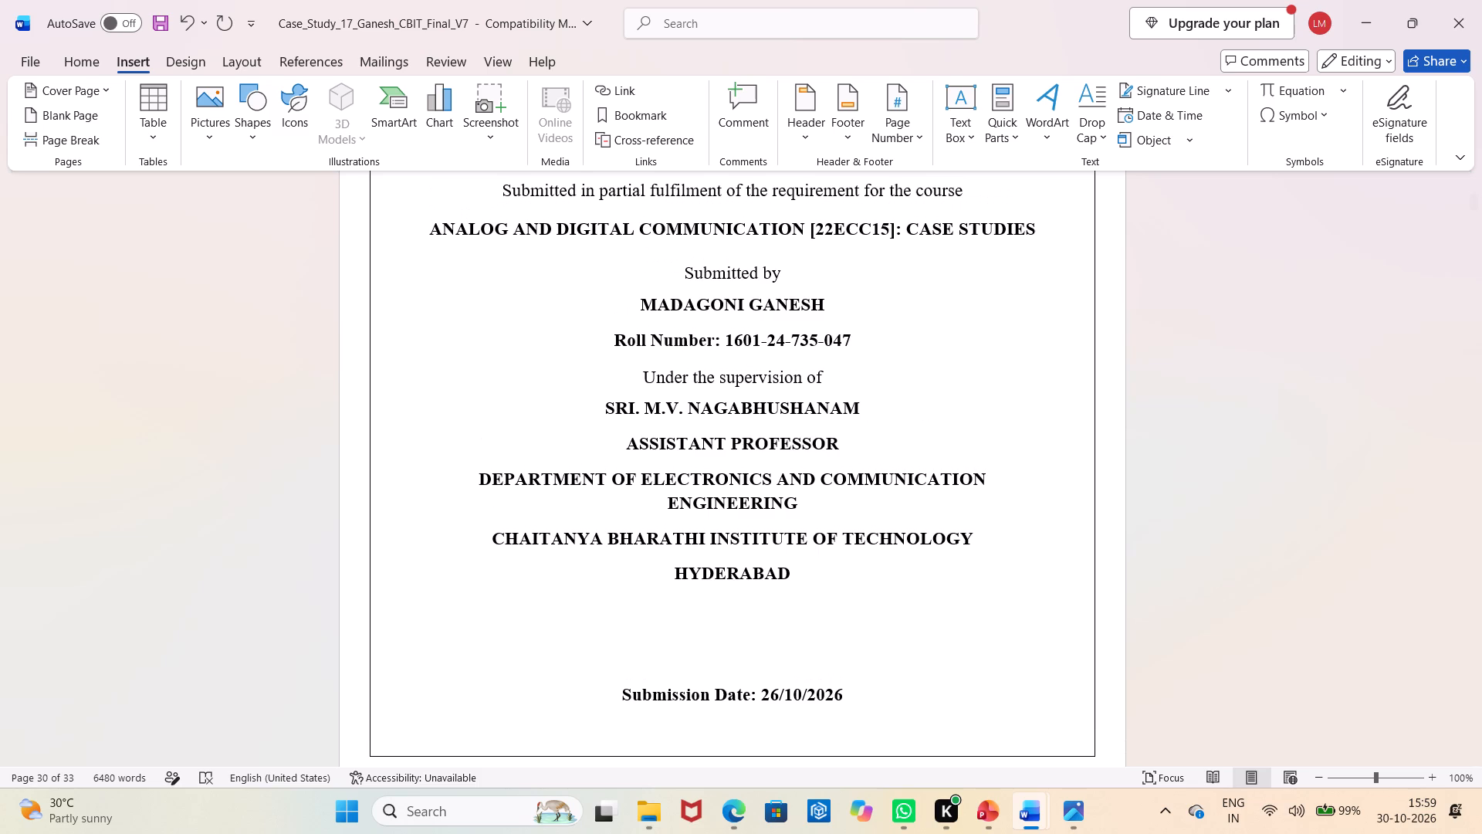
pyautogui.scroll(3, 239, 418)
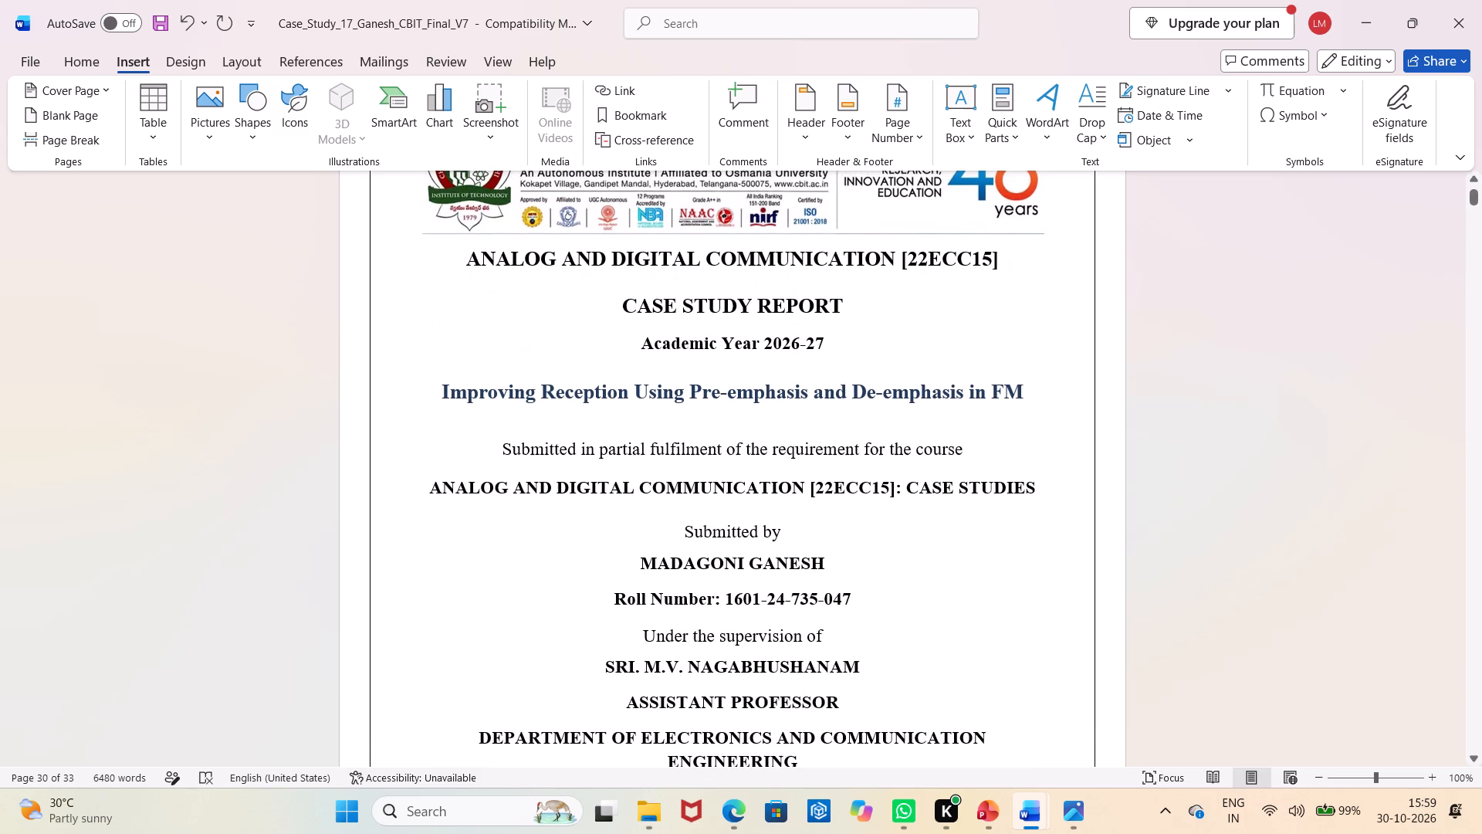
# Check the font formatting of the report title on the cover, and look over the front pages through the table of contents.
pyautogui.moveTo(425, 380); pyautogui.dragTo(863, 418)
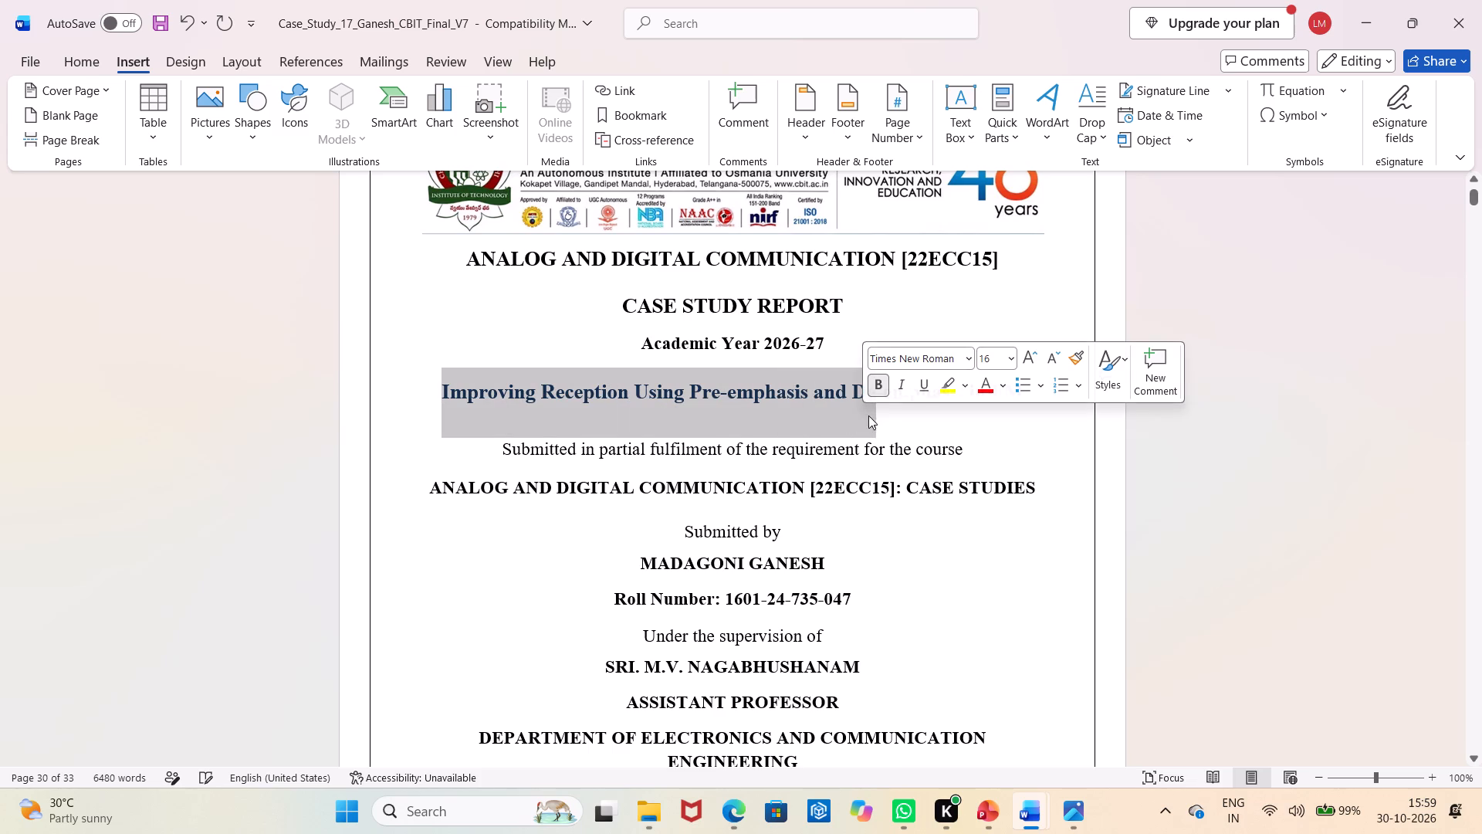
pyautogui.click(973, 428)
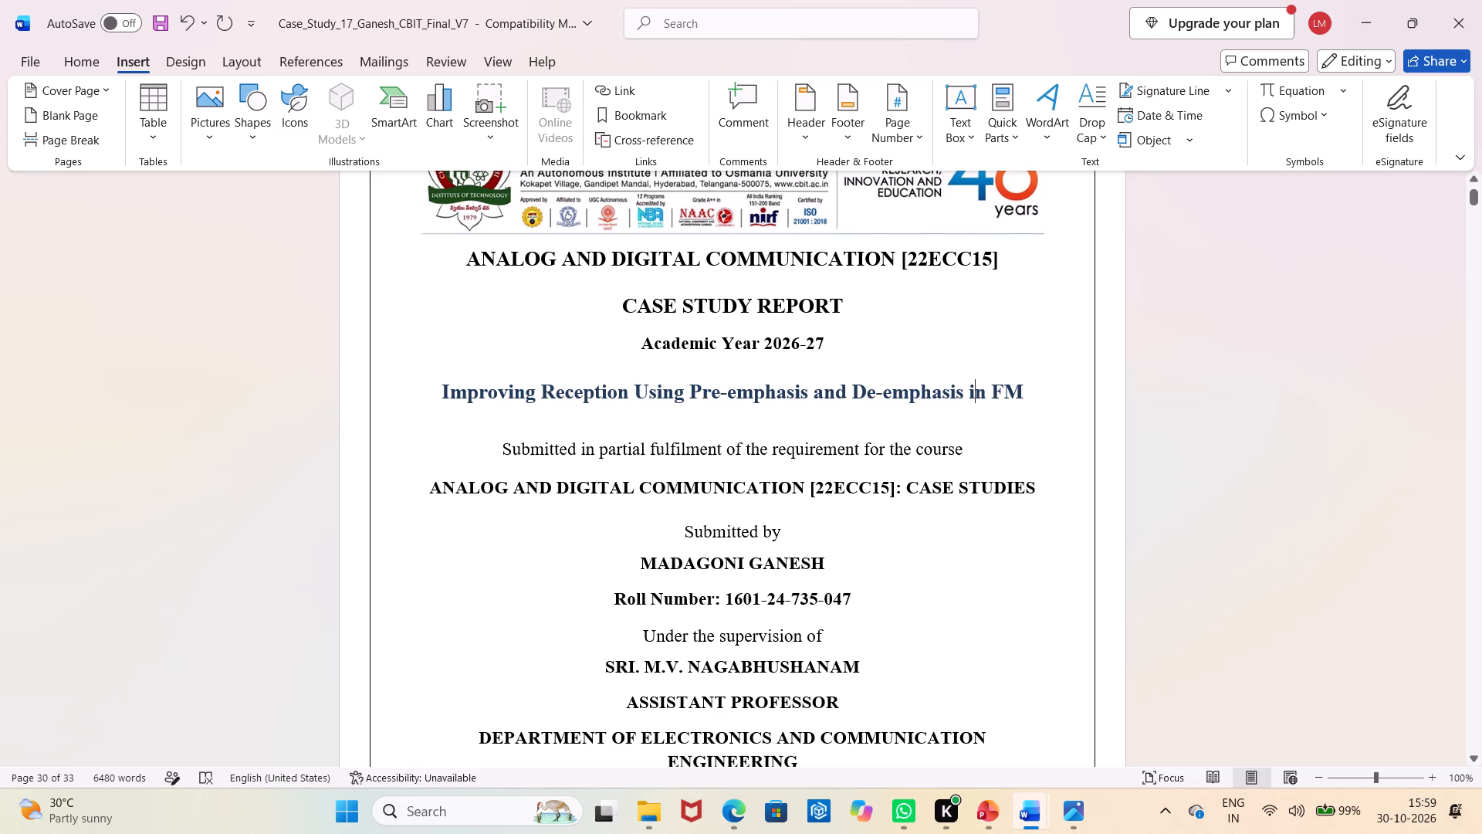
pyautogui.moveTo(1044, 393); pyautogui.dragTo(420, 380)
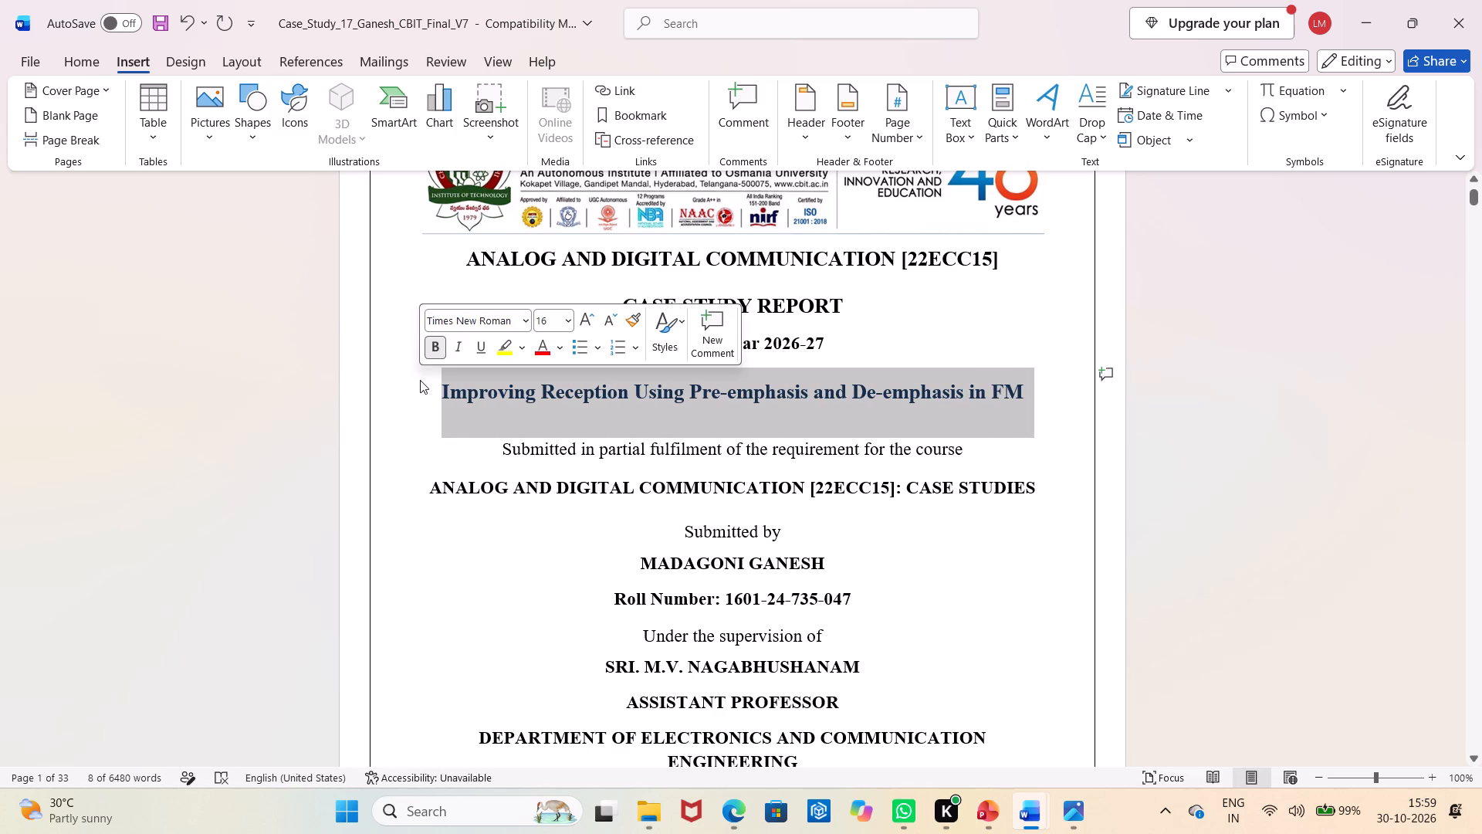
pyautogui.click(96, 62)
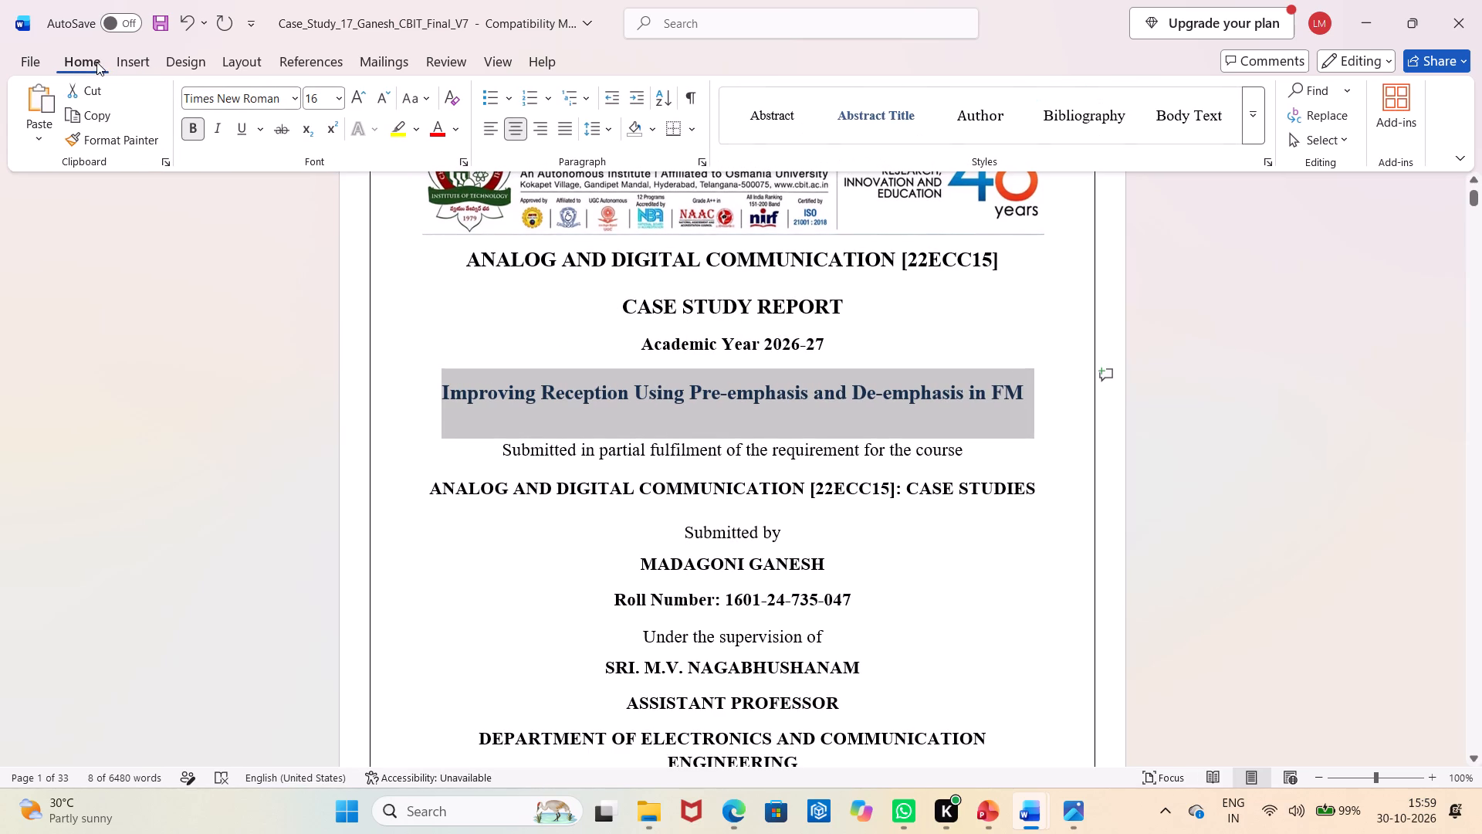
pyautogui.click(394, 350)
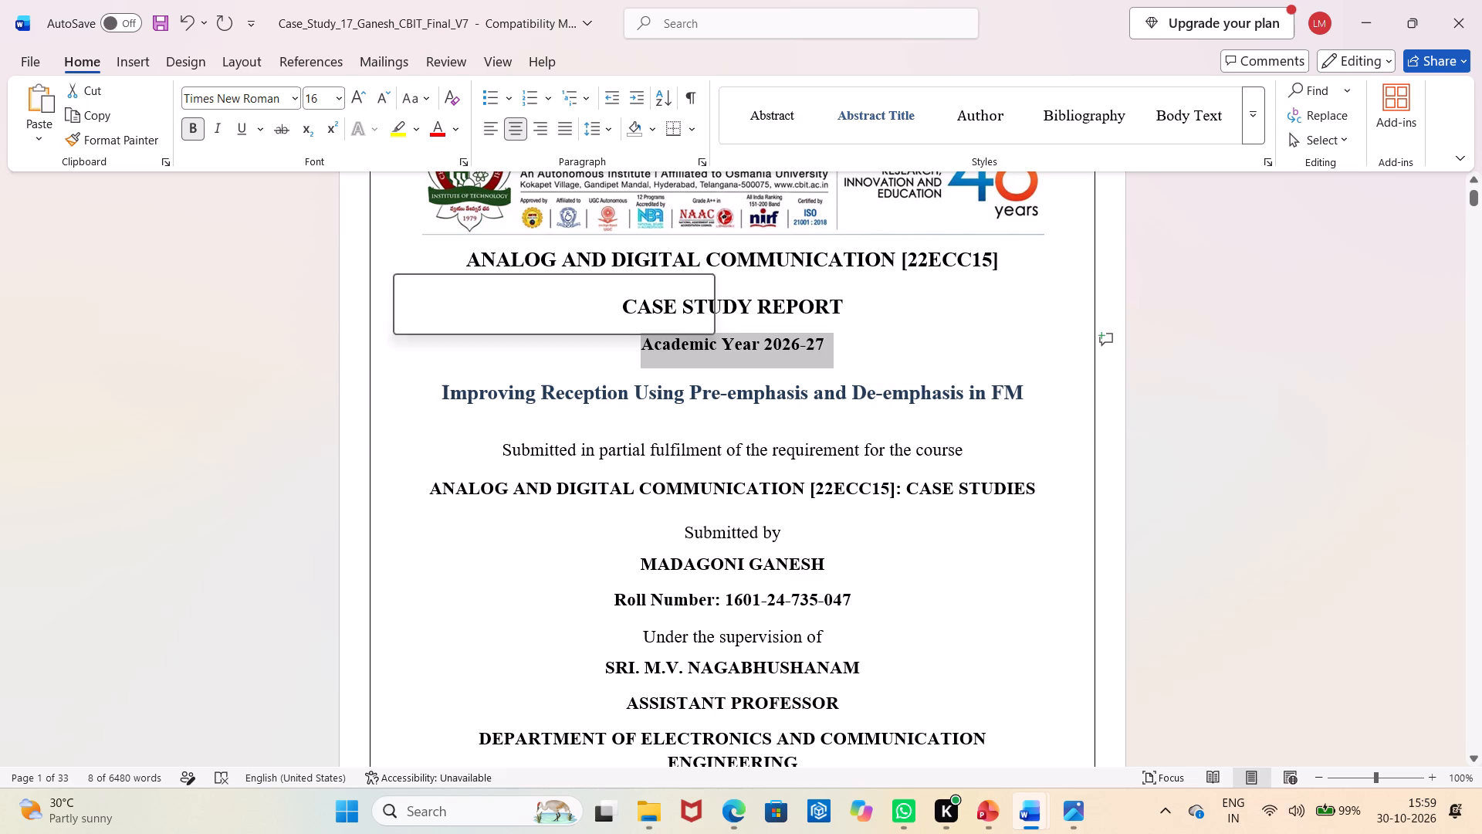
pyautogui.click(443, 450)
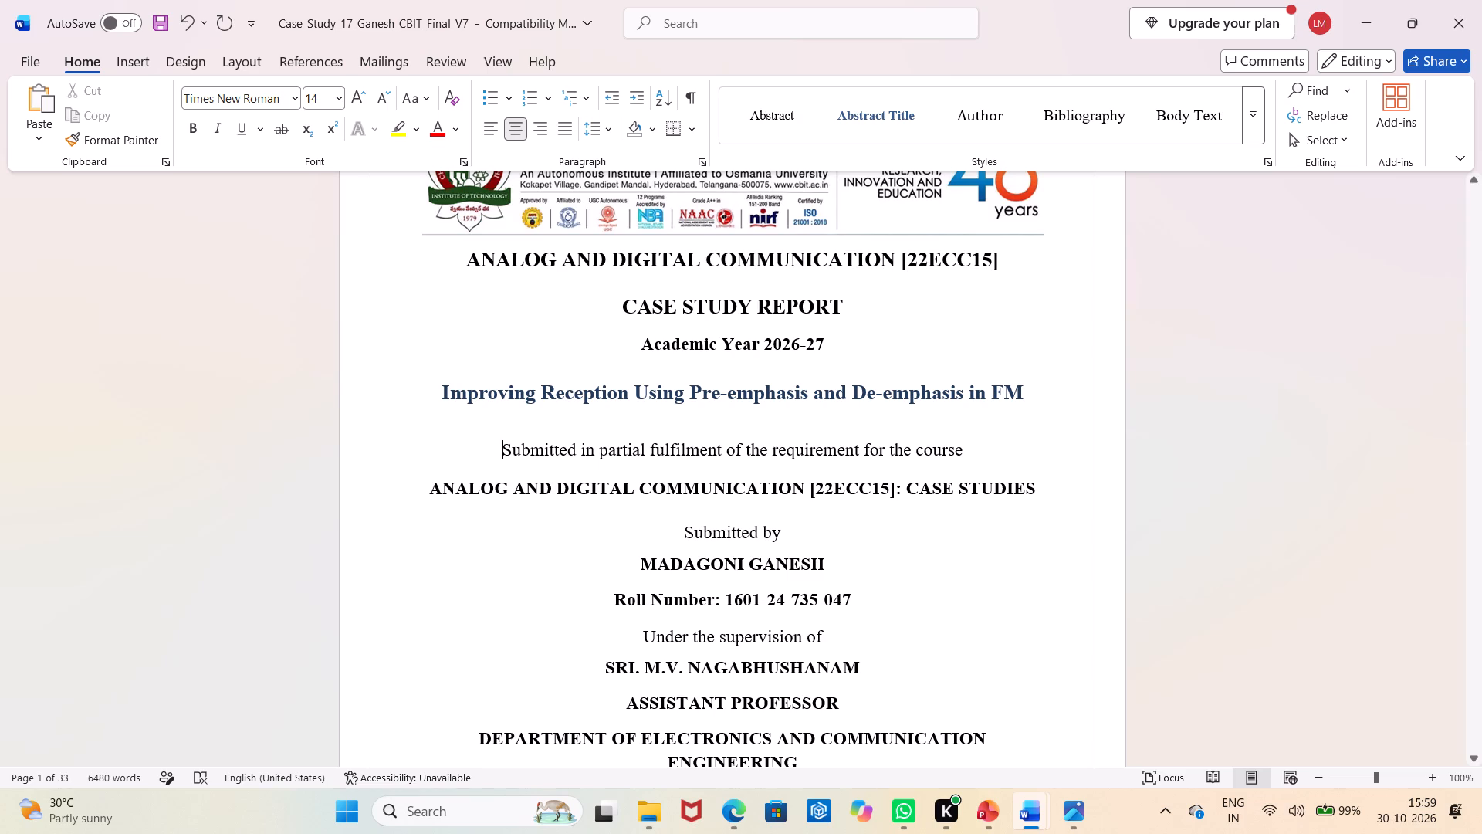
pyautogui.scroll(2, 513, 608)
pyautogui.scroll(-7, 513, 608)
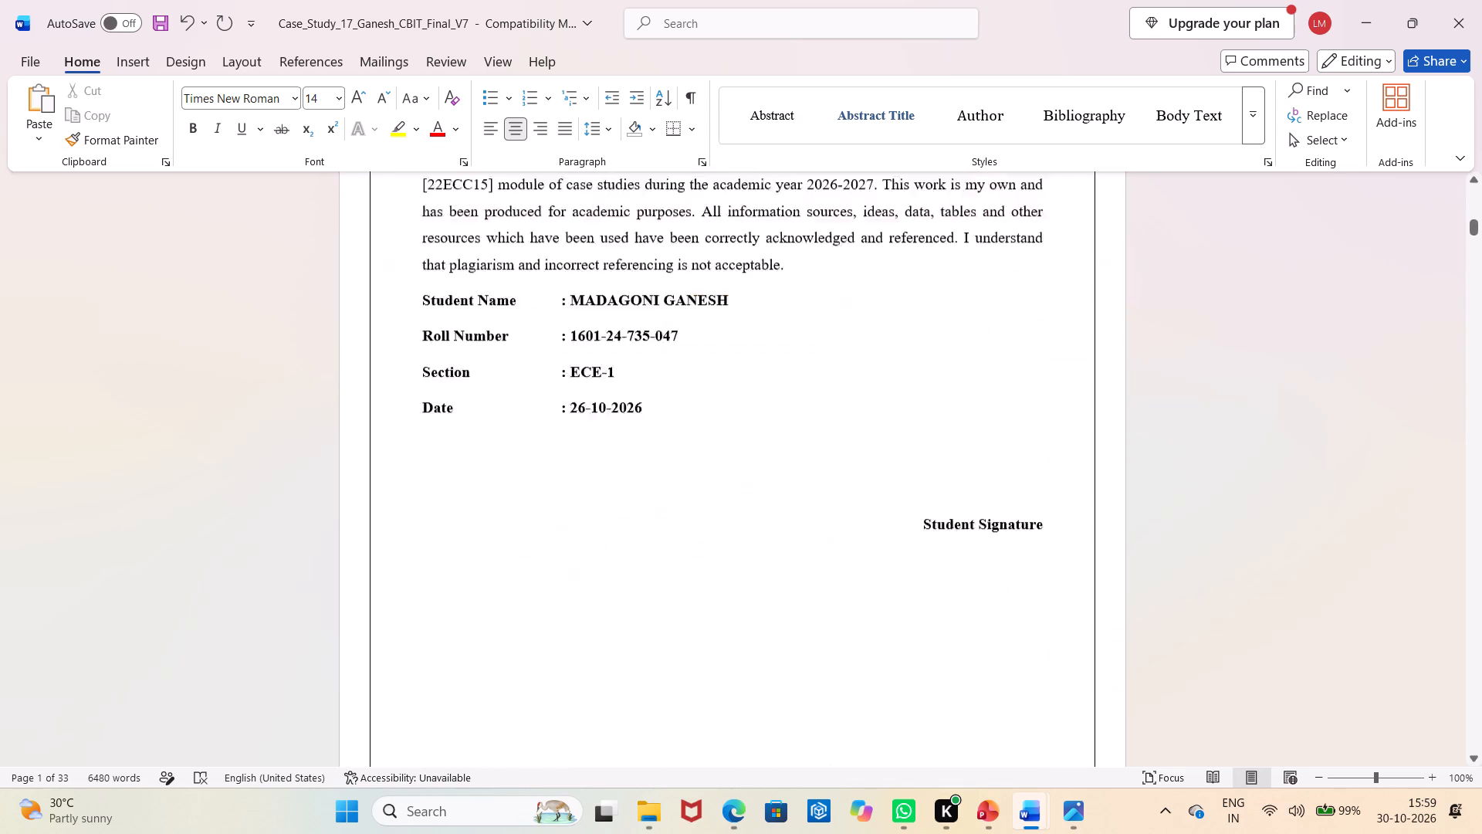
pyautogui.scroll(-2, 513, 608)
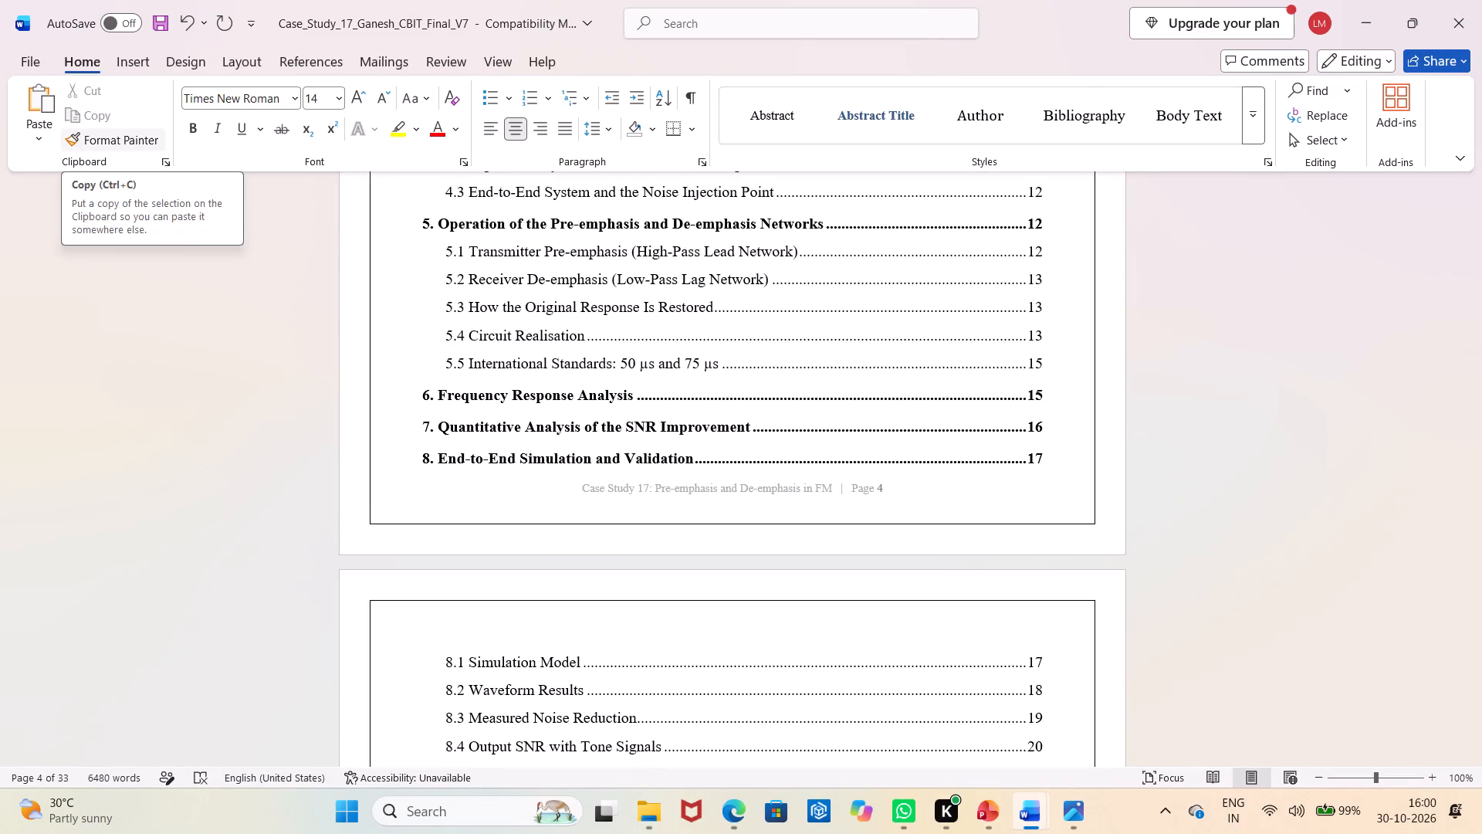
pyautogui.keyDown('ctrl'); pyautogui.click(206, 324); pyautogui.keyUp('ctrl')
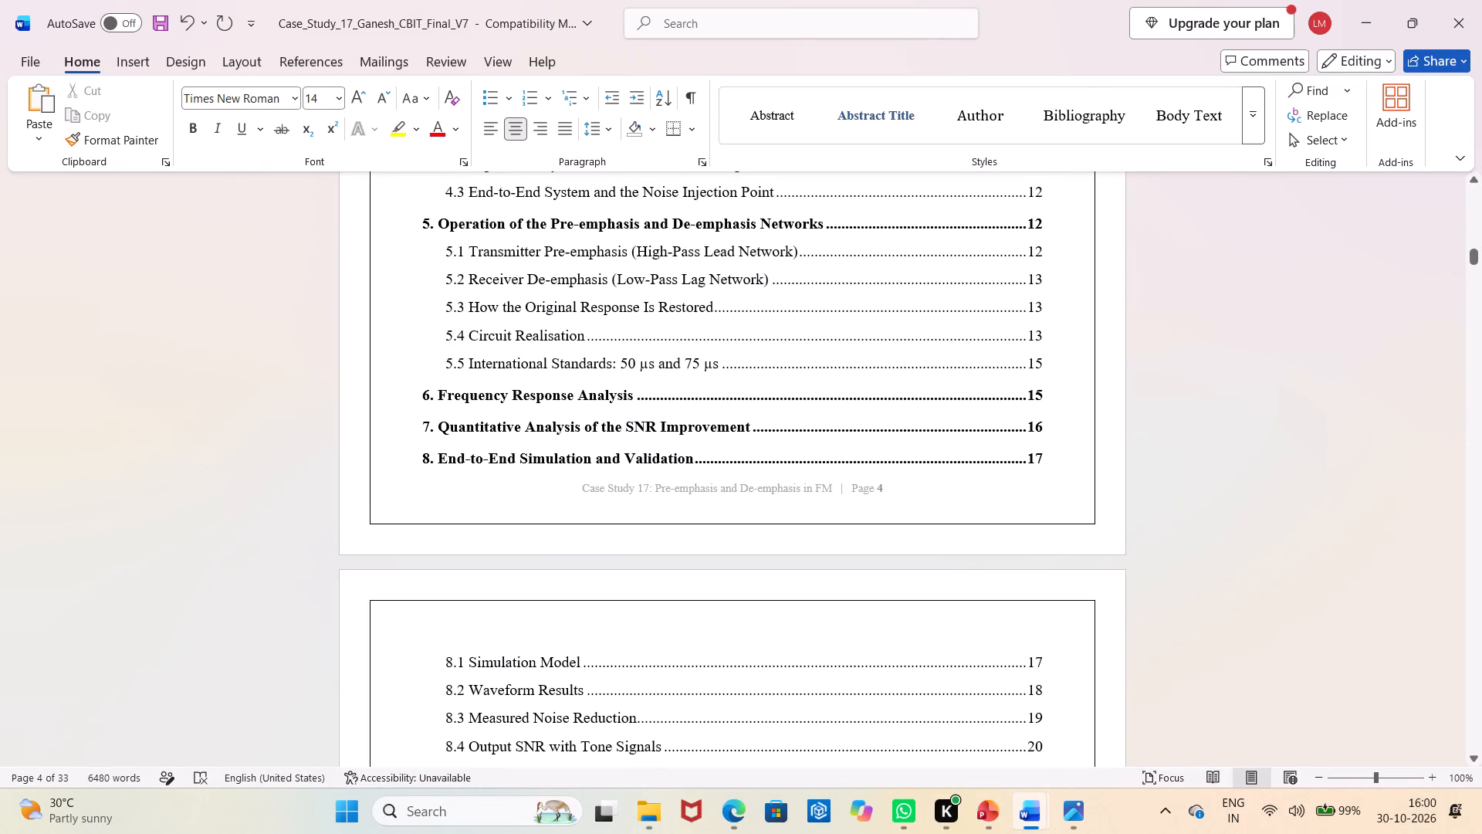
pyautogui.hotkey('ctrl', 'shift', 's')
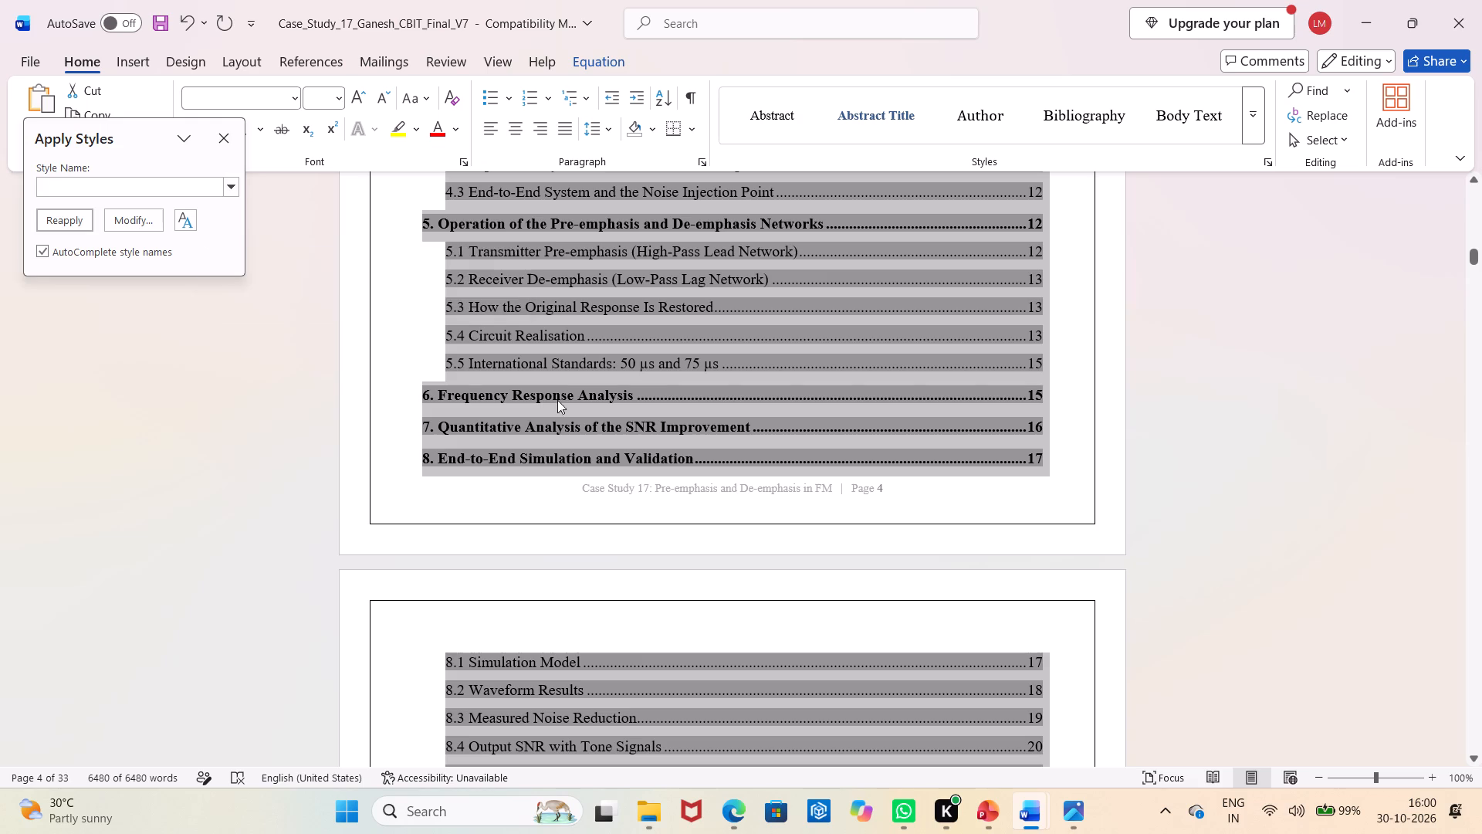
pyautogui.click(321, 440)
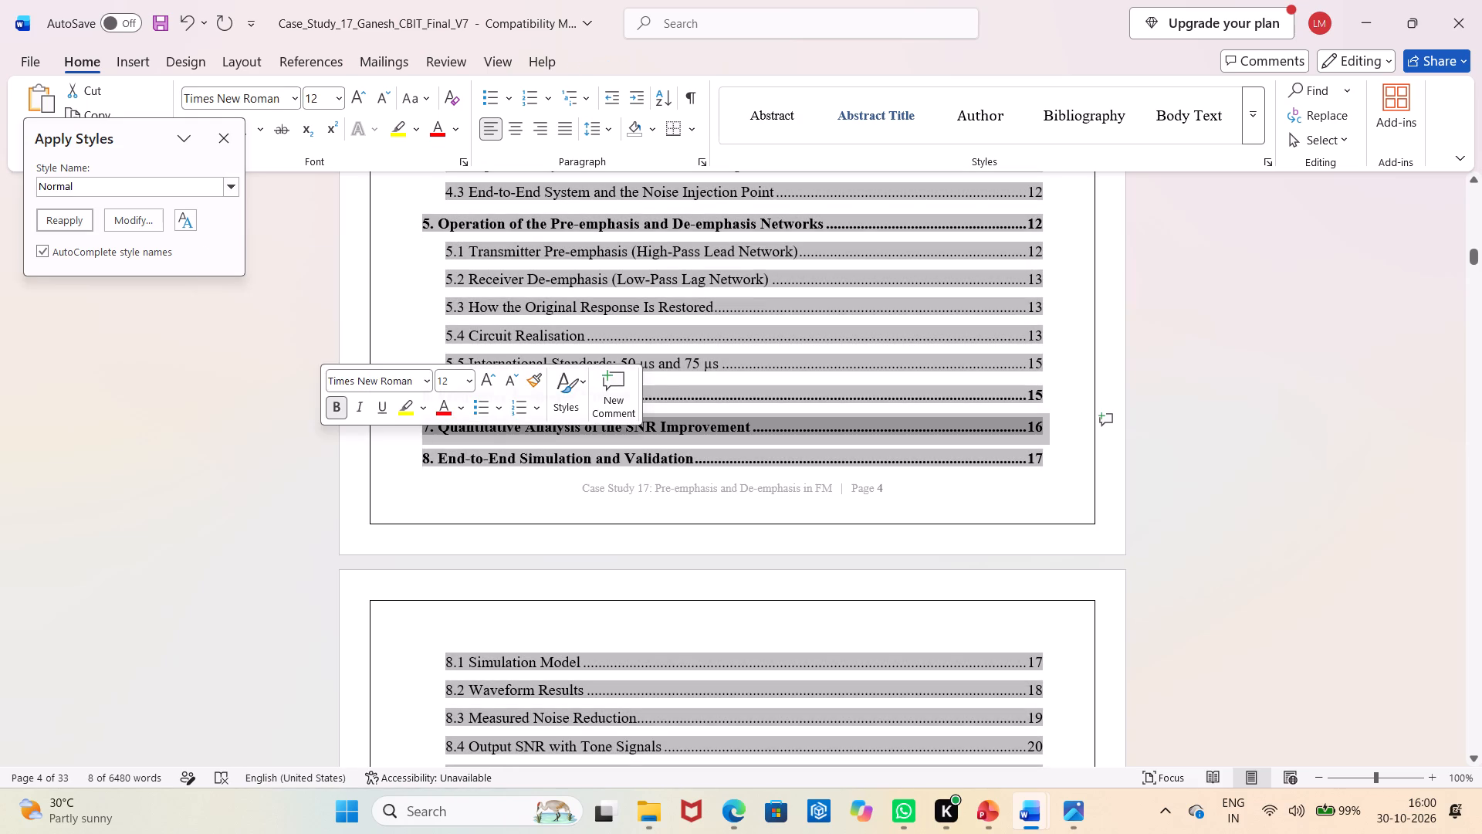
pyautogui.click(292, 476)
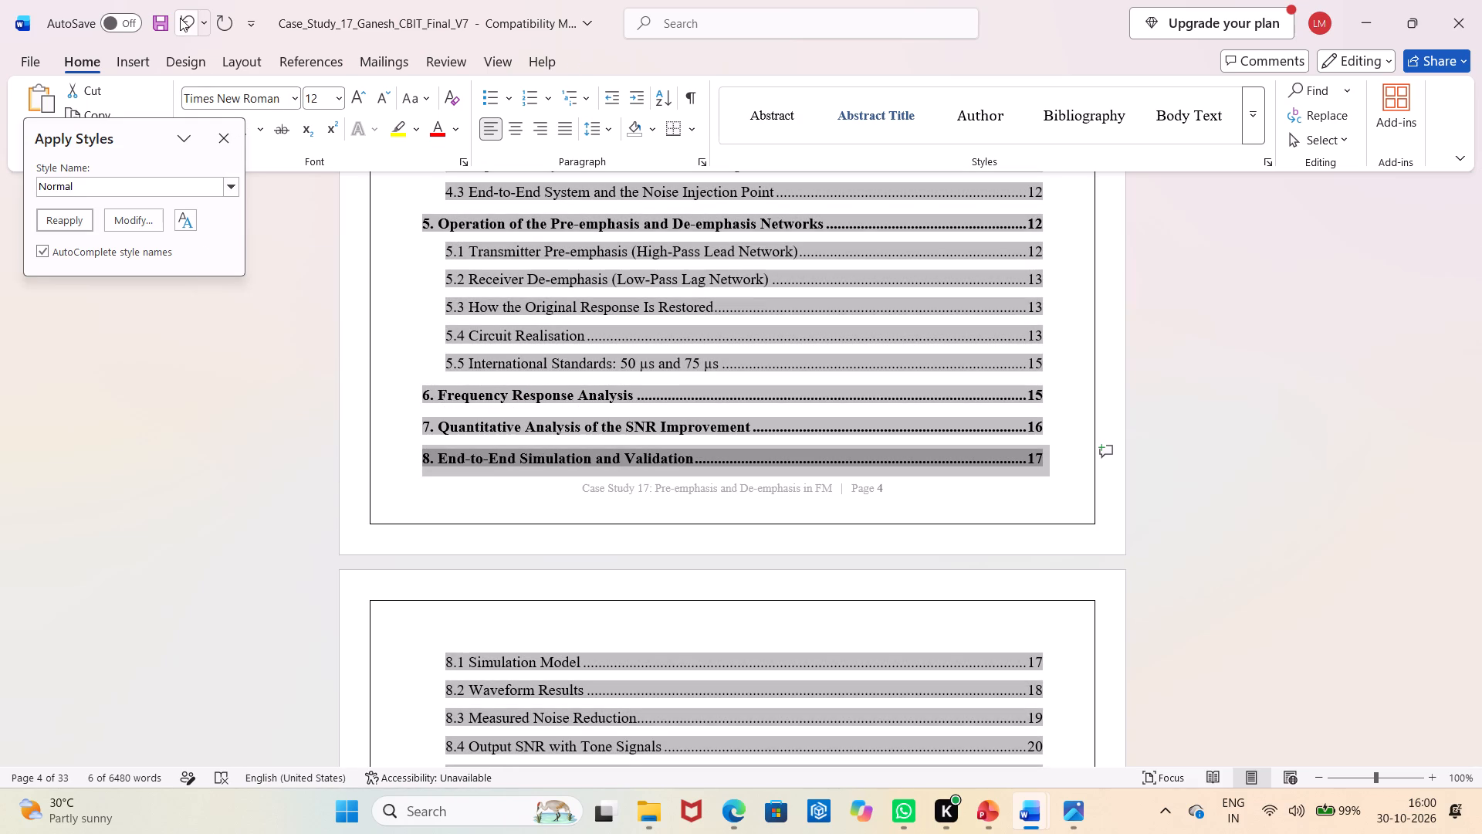
# Undo the page break inserted before the "11. Conclusion" heading, check the text around it, and close the Apply Styles pane.
pyautogui.click(180, 18)
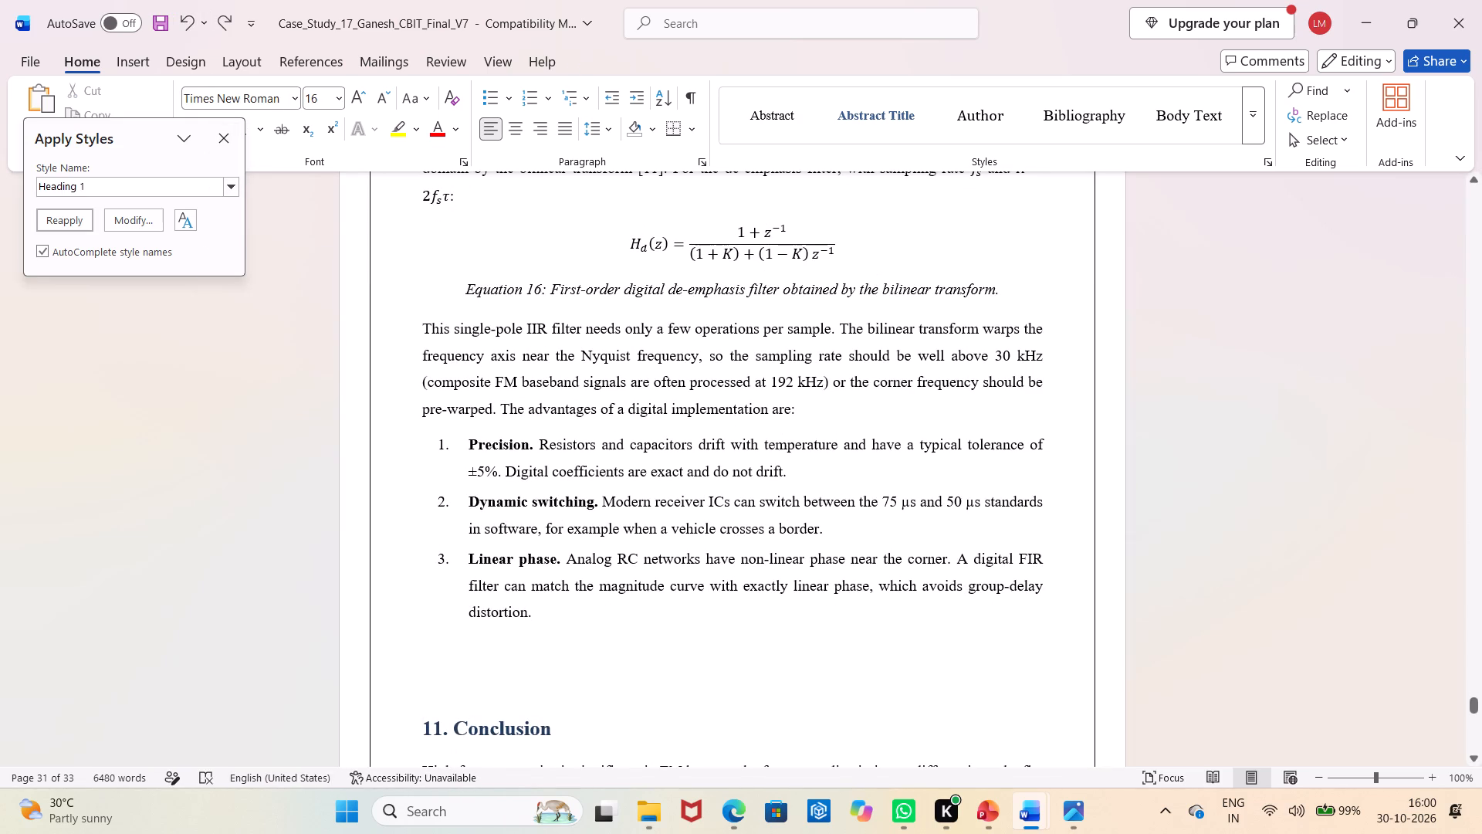
pyautogui.scroll(3, 459, 497)
pyautogui.scroll(-2, 459, 497)
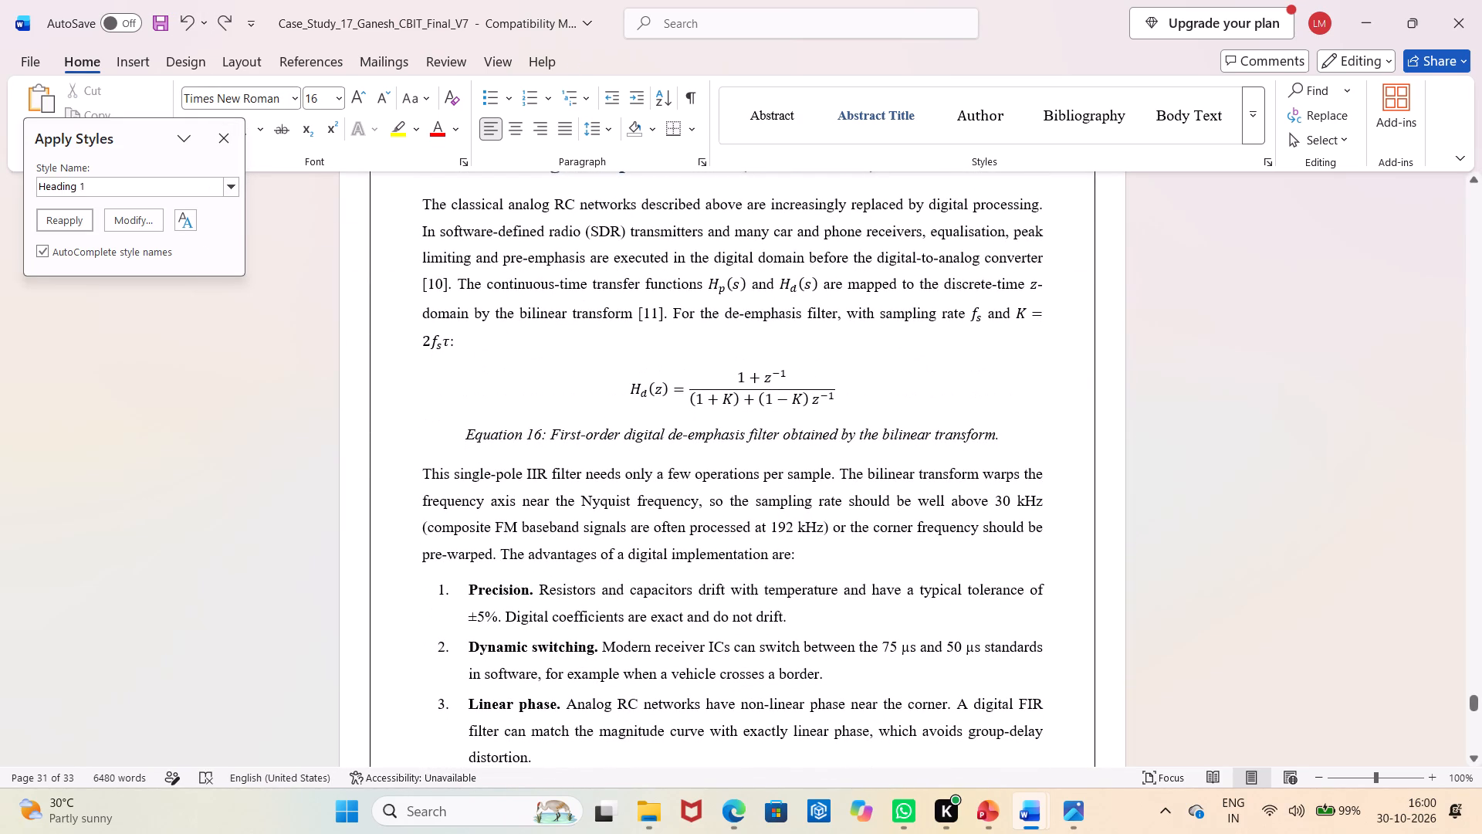
pyautogui.scroll(1, 399, 384)
pyautogui.hscroll(2, 240, 444)
pyautogui.scroll(-4, 428, 455)
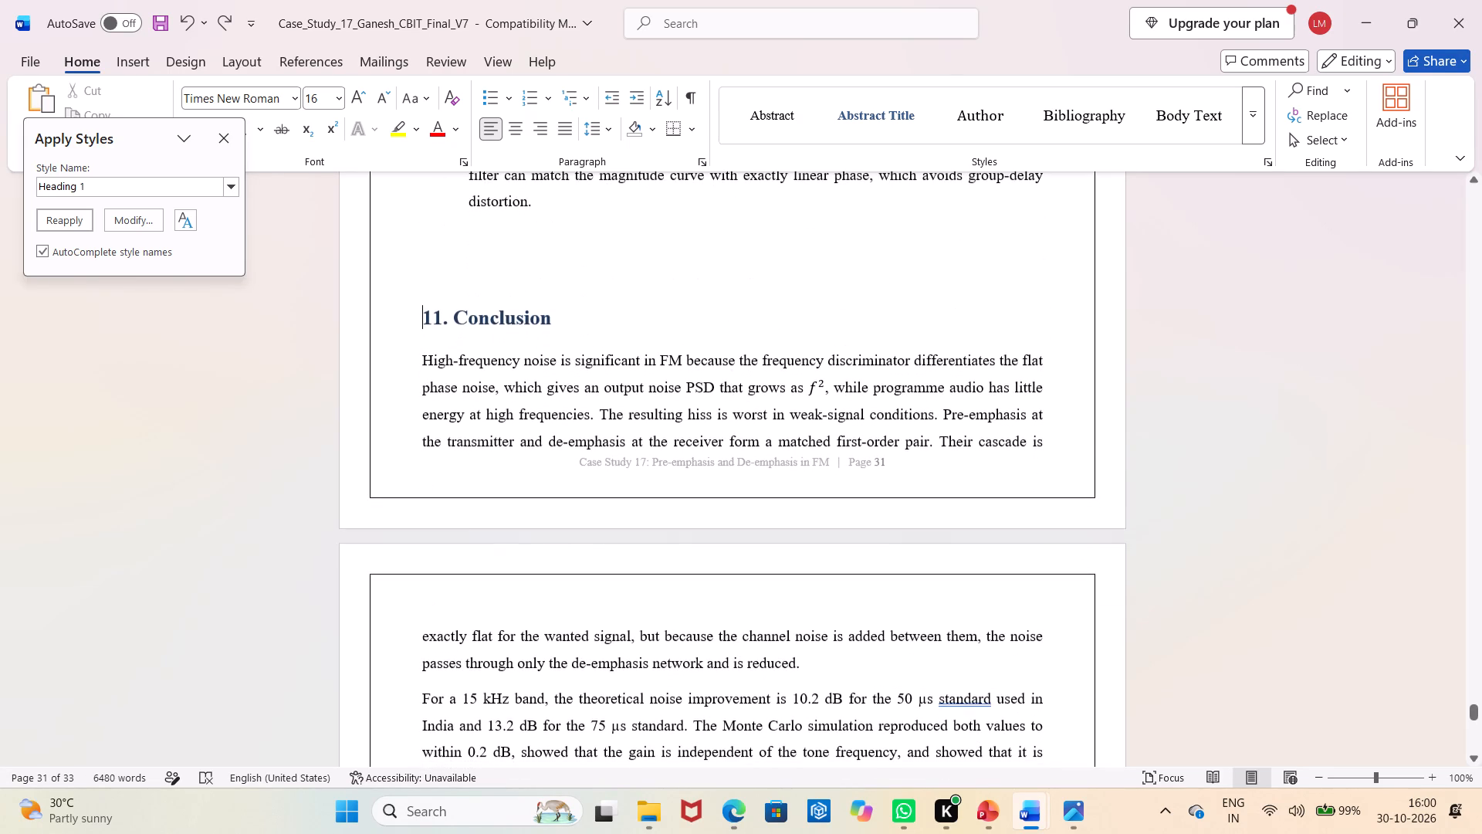
pyautogui.click(233, 137)
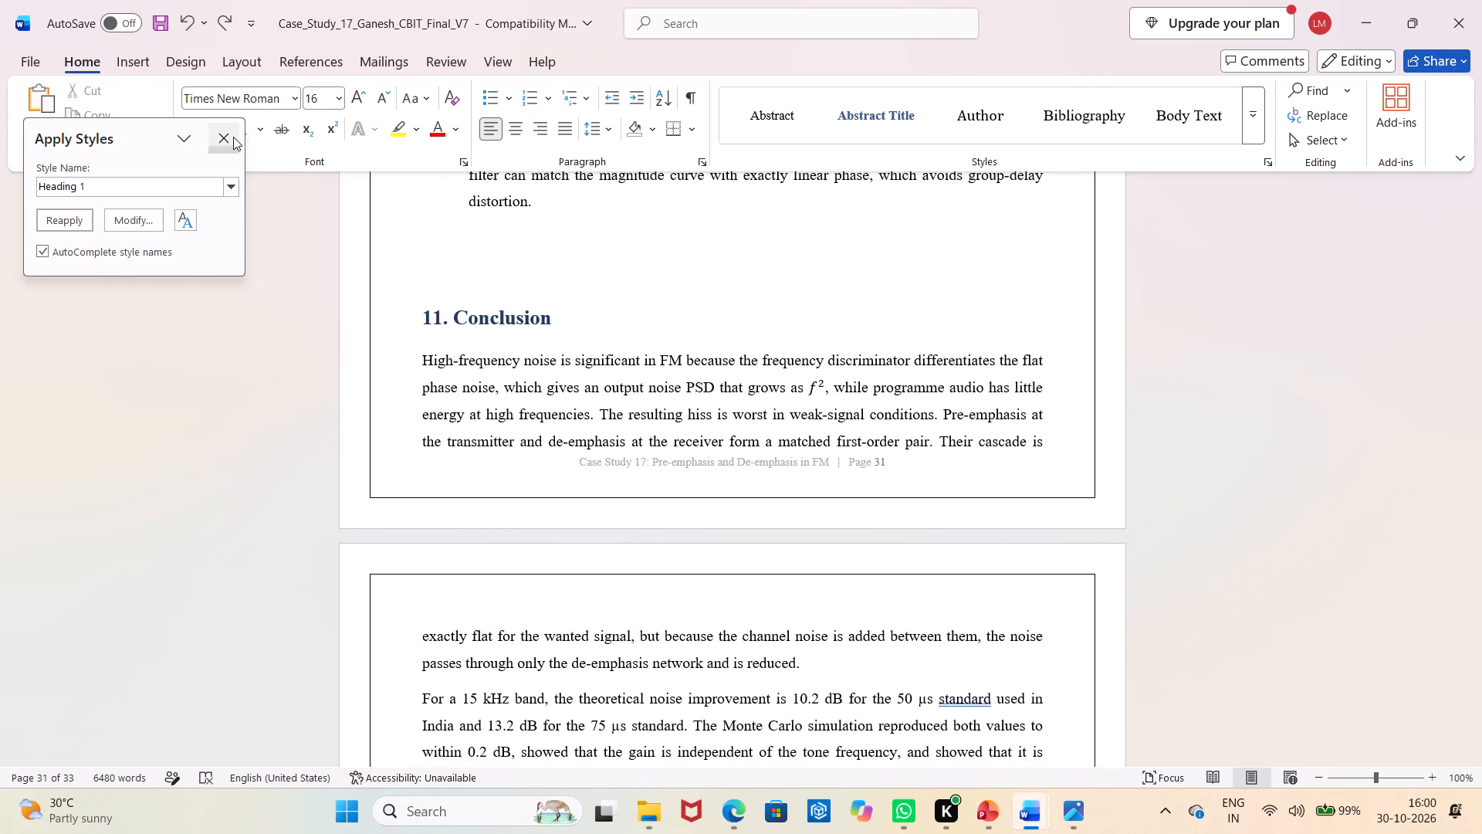
# Insert a page break directly before the "11. Conclusion" heading.
pyautogui.click(137, 68)
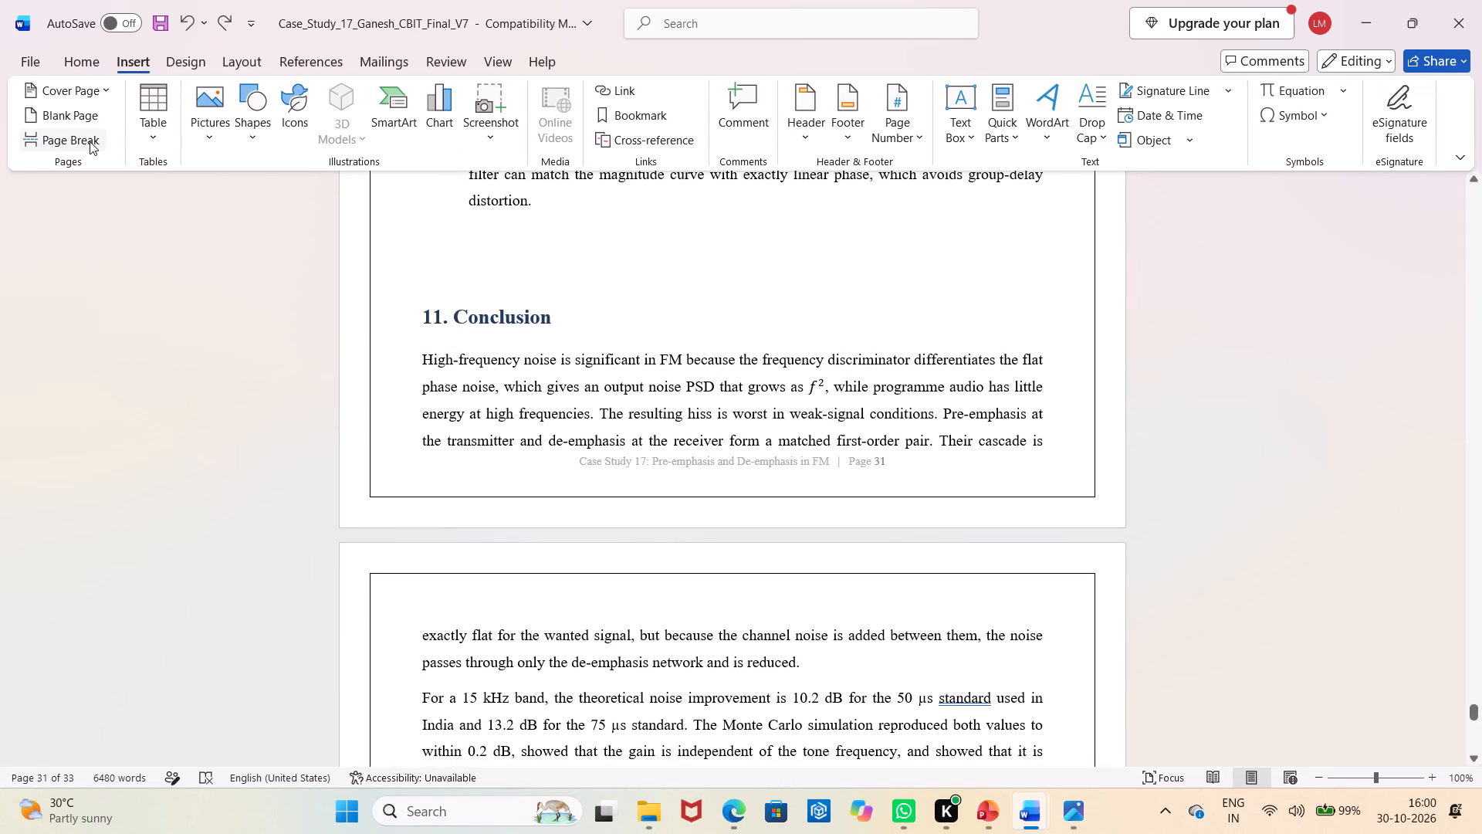
pyautogui.click(90, 143)
# Review the front of the report from the cover through the declaration, abstract and table of contents to section 1, examining layout and page breaks.
pyautogui.scroll(14, 434, 469)
pyautogui.scroll(20, 434, 469)
pyautogui.scroll(20, 434, 469)
pyautogui.scroll(20, 434, 469)
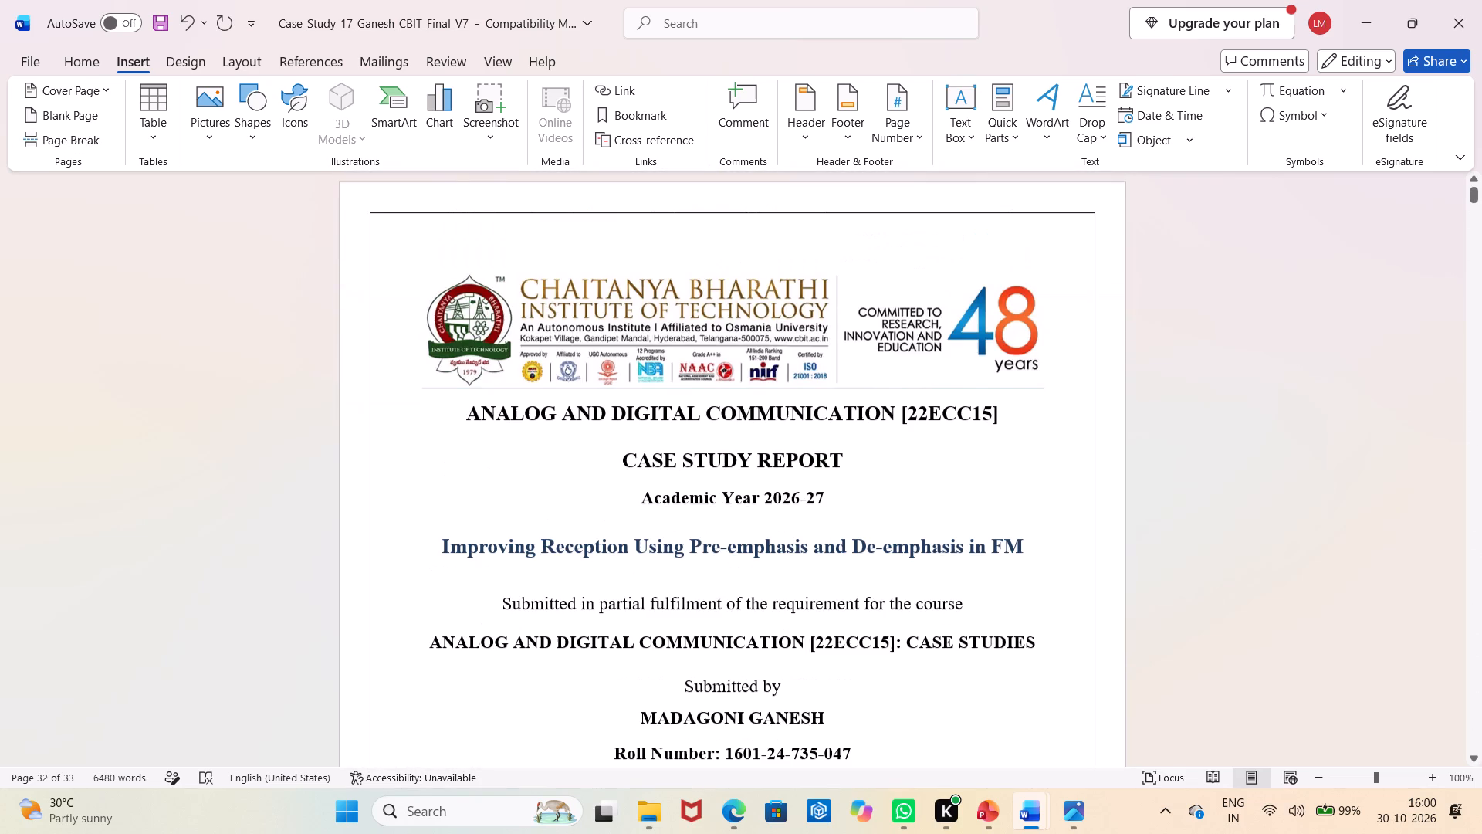
pyautogui.scroll(-6, 491, 500)
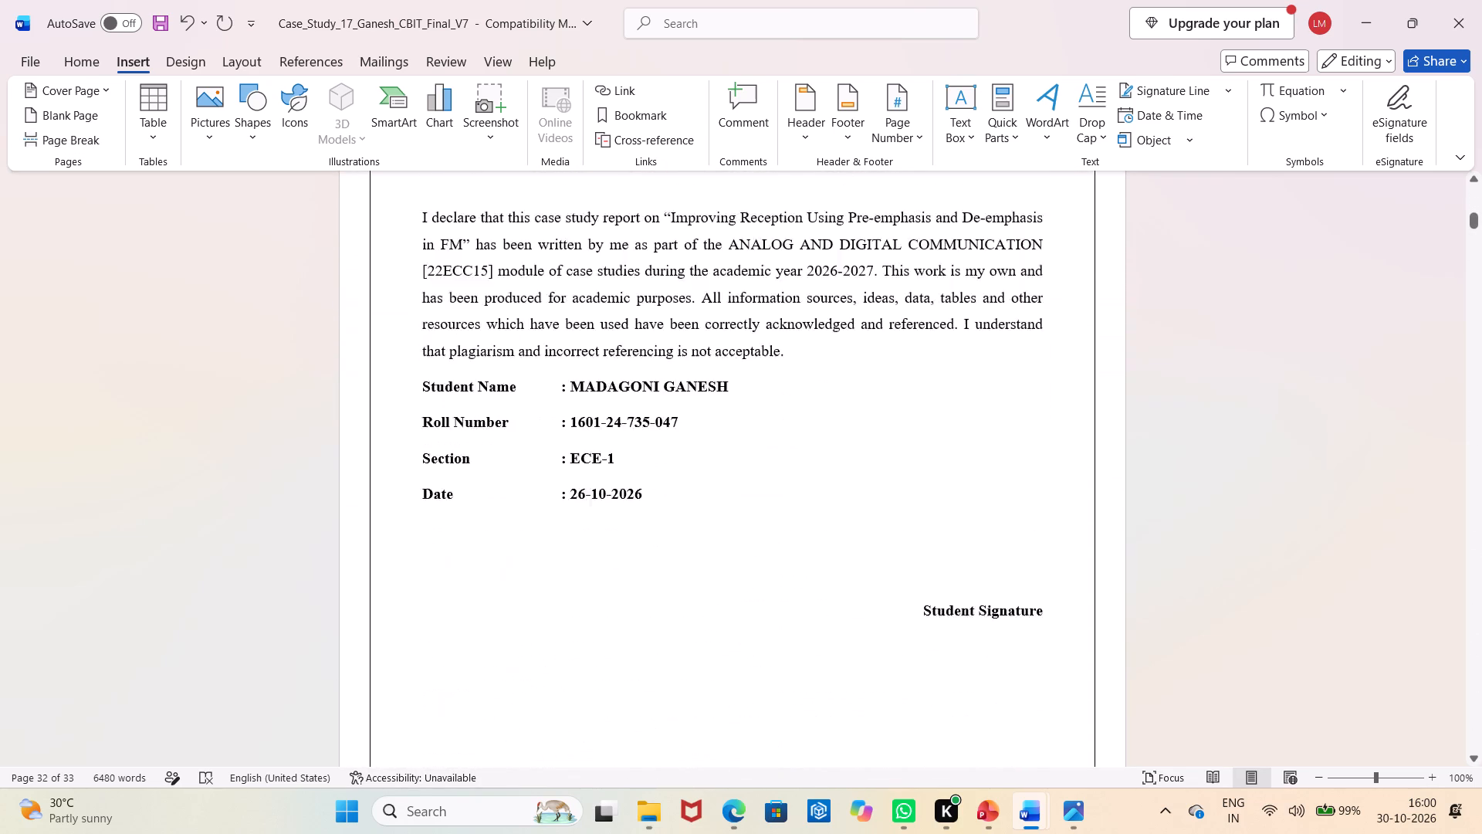
pyautogui.scroll(-3, 491, 500)
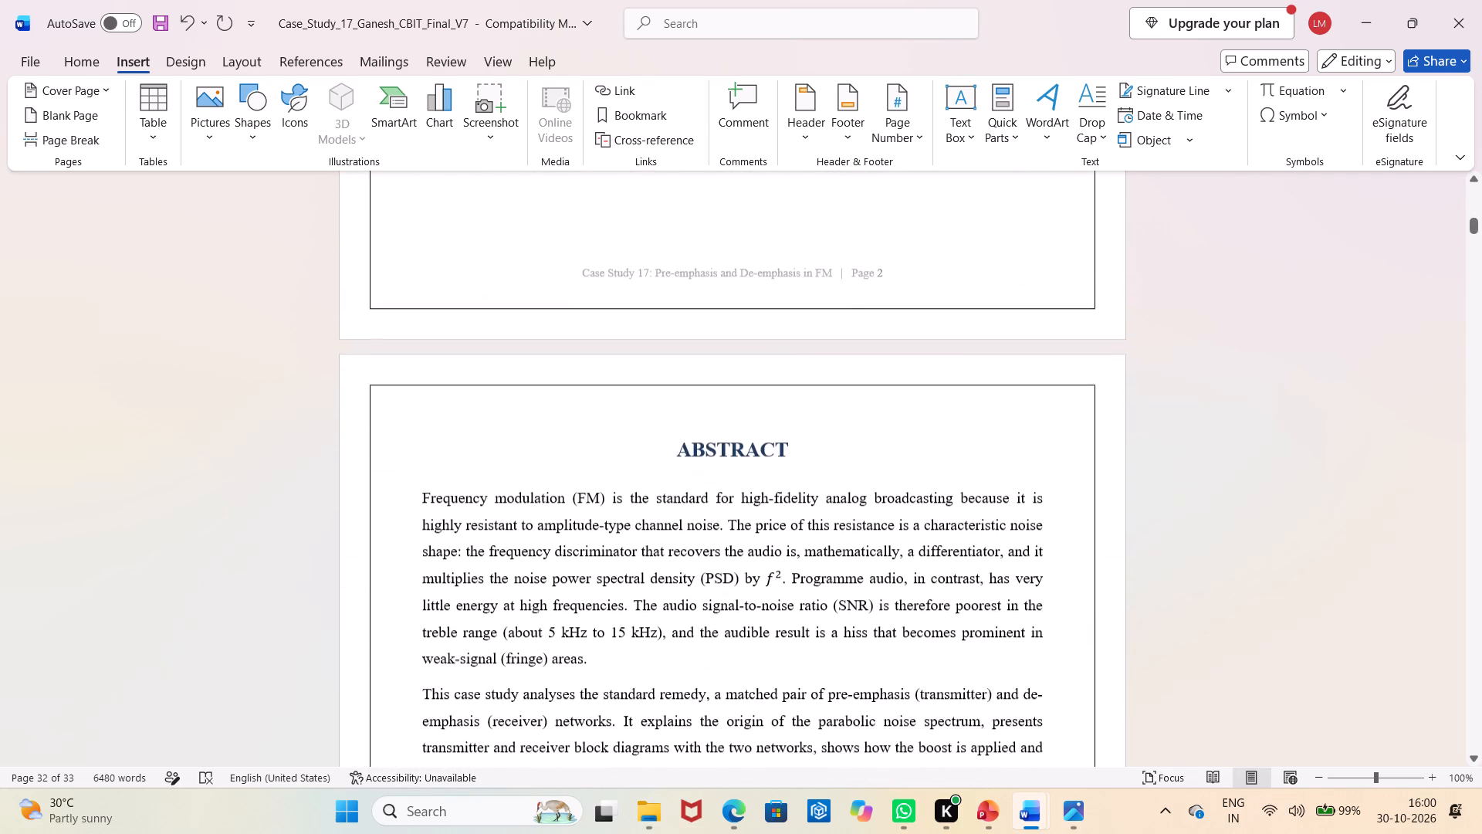
pyautogui.scroll(-4, 491, 500)
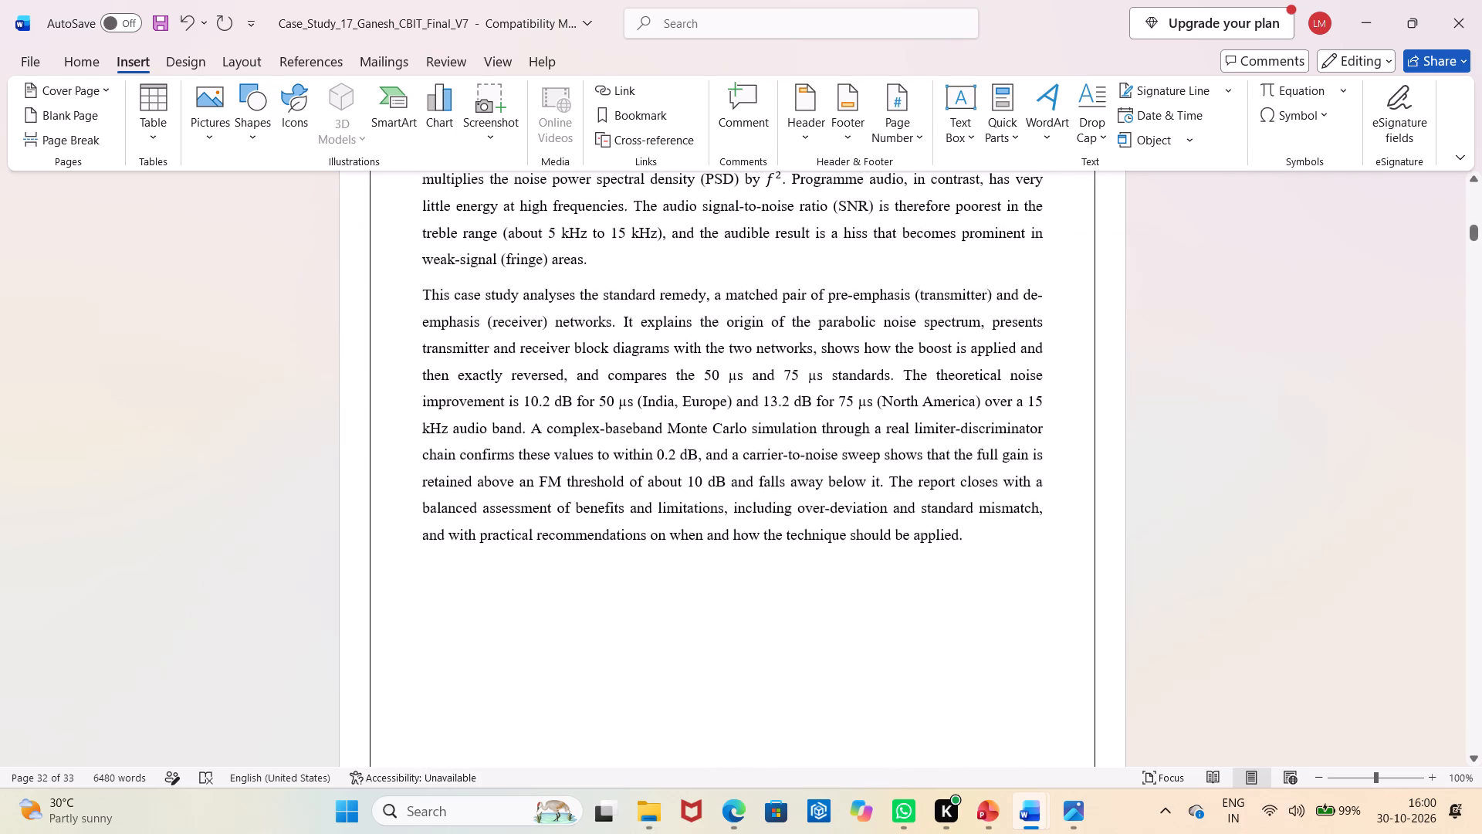
pyautogui.scroll(-3, 491, 500)
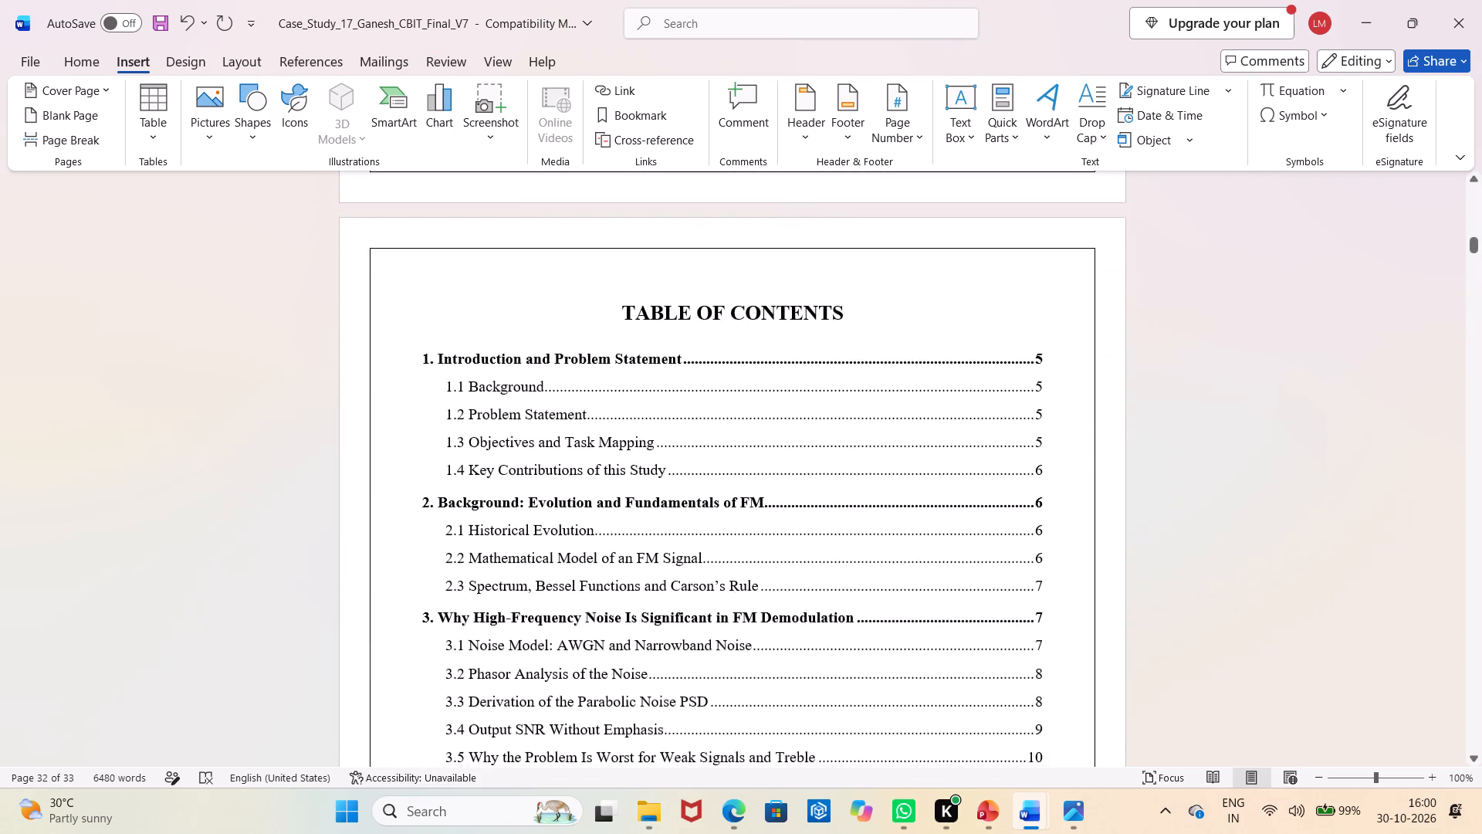
pyautogui.scroll(-1, 491, 500)
pyautogui.scroll(1, 491, 500)
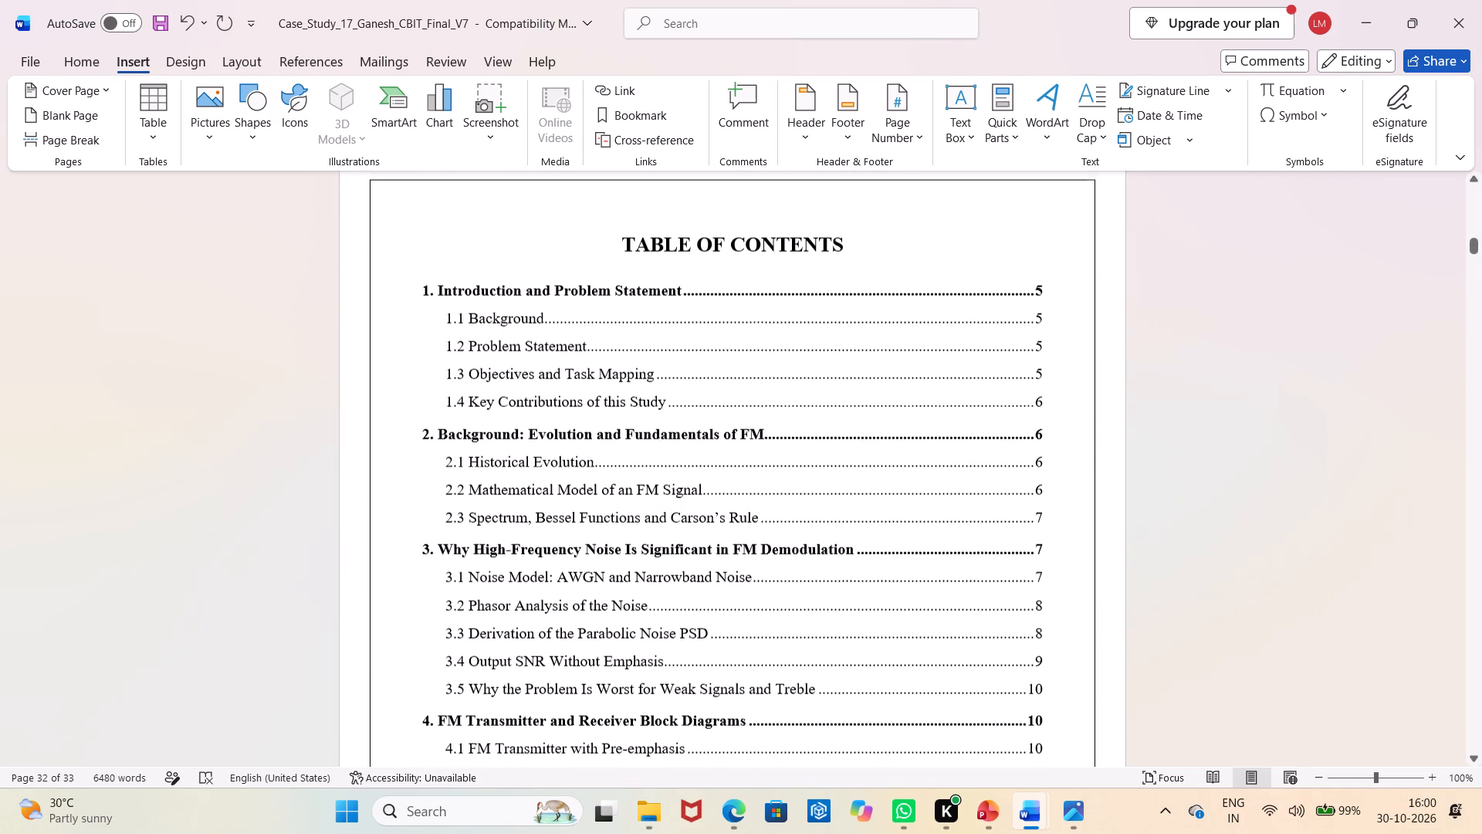
pyautogui.scroll(4, 491, 500)
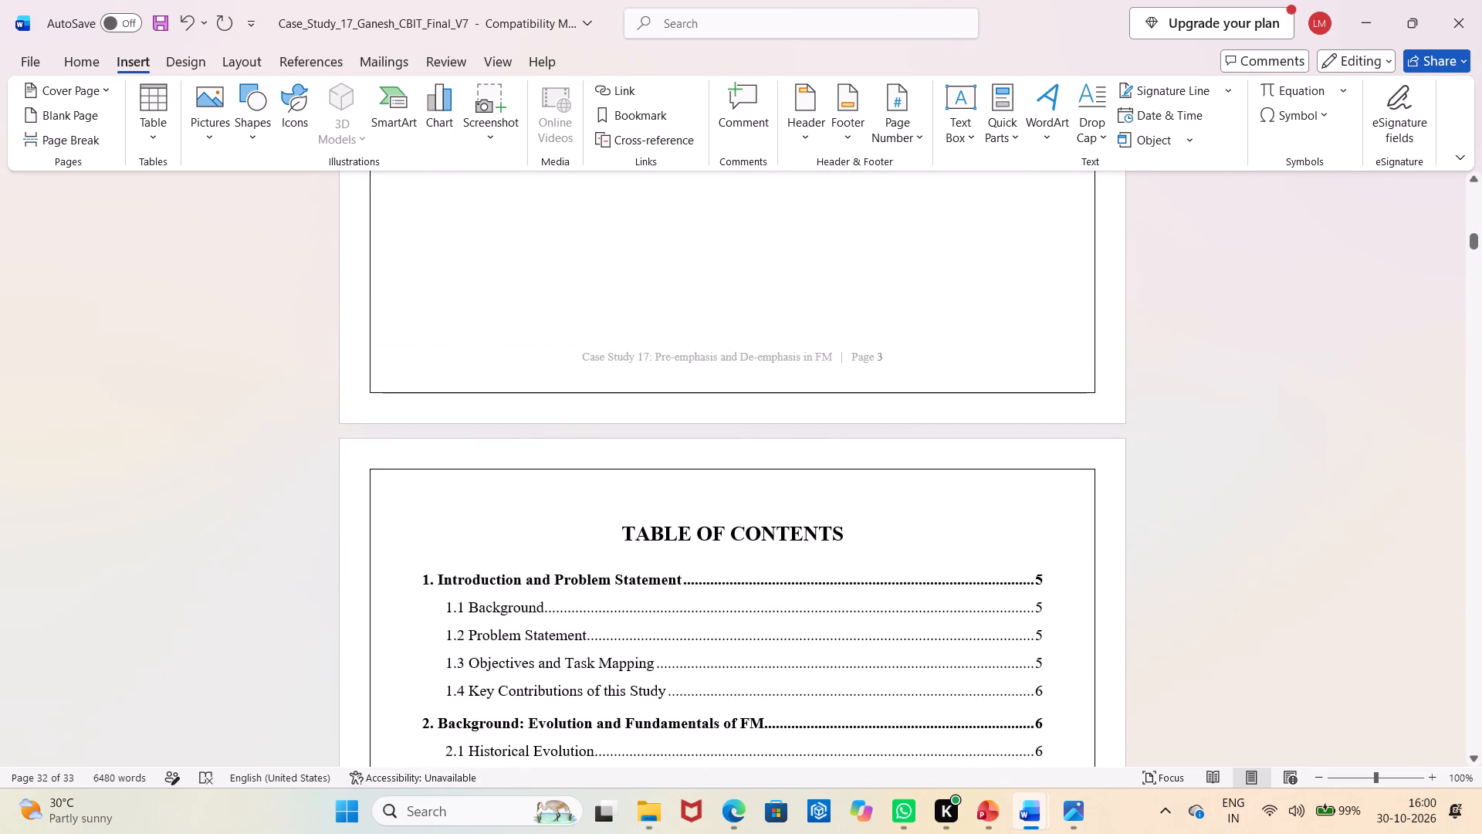
pyautogui.scroll(-6, 491, 500)
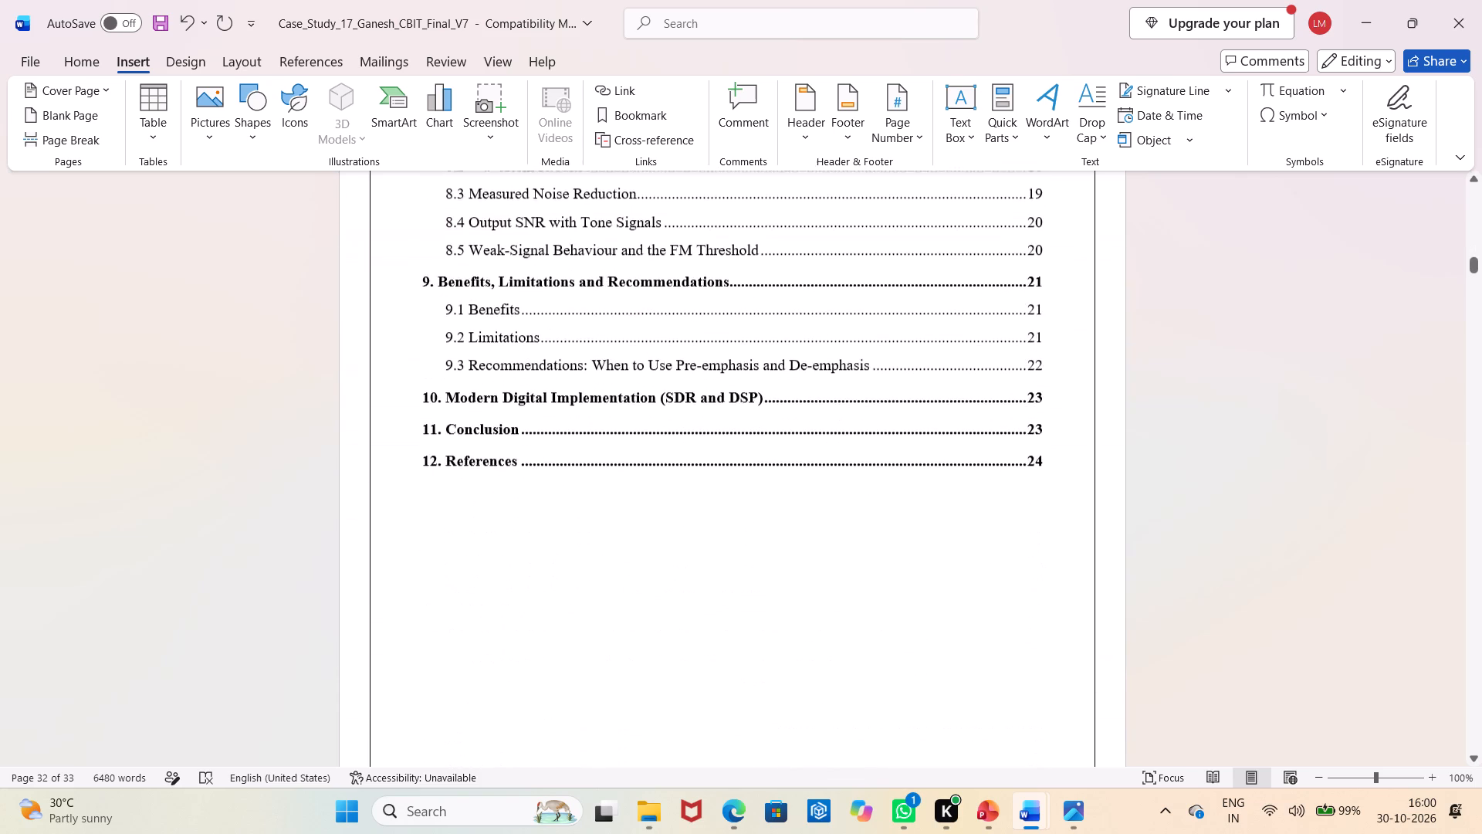
pyautogui.scroll(-2, 491, 500)
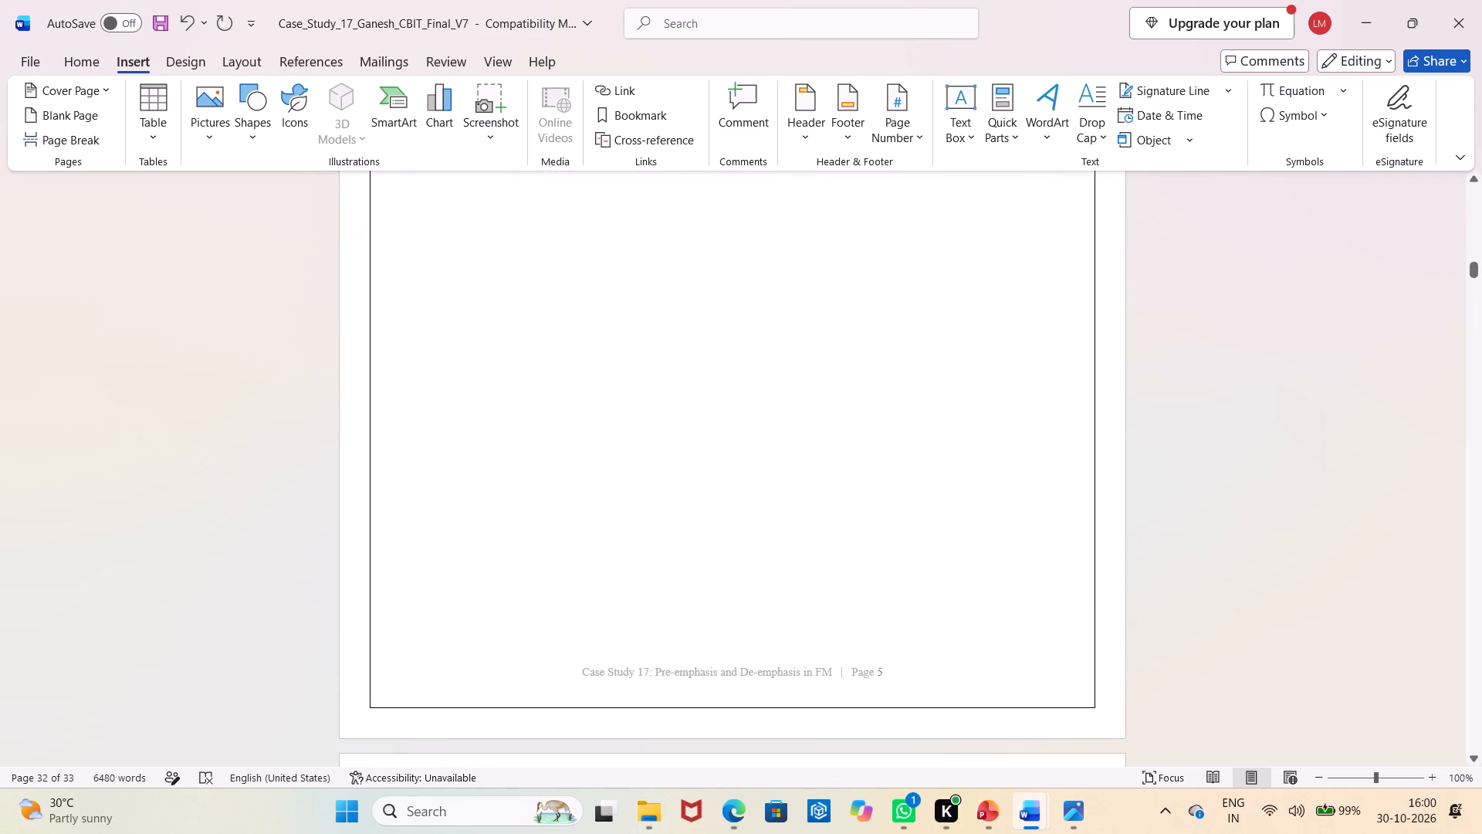
pyautogui.scroll(-3, 491, 500)
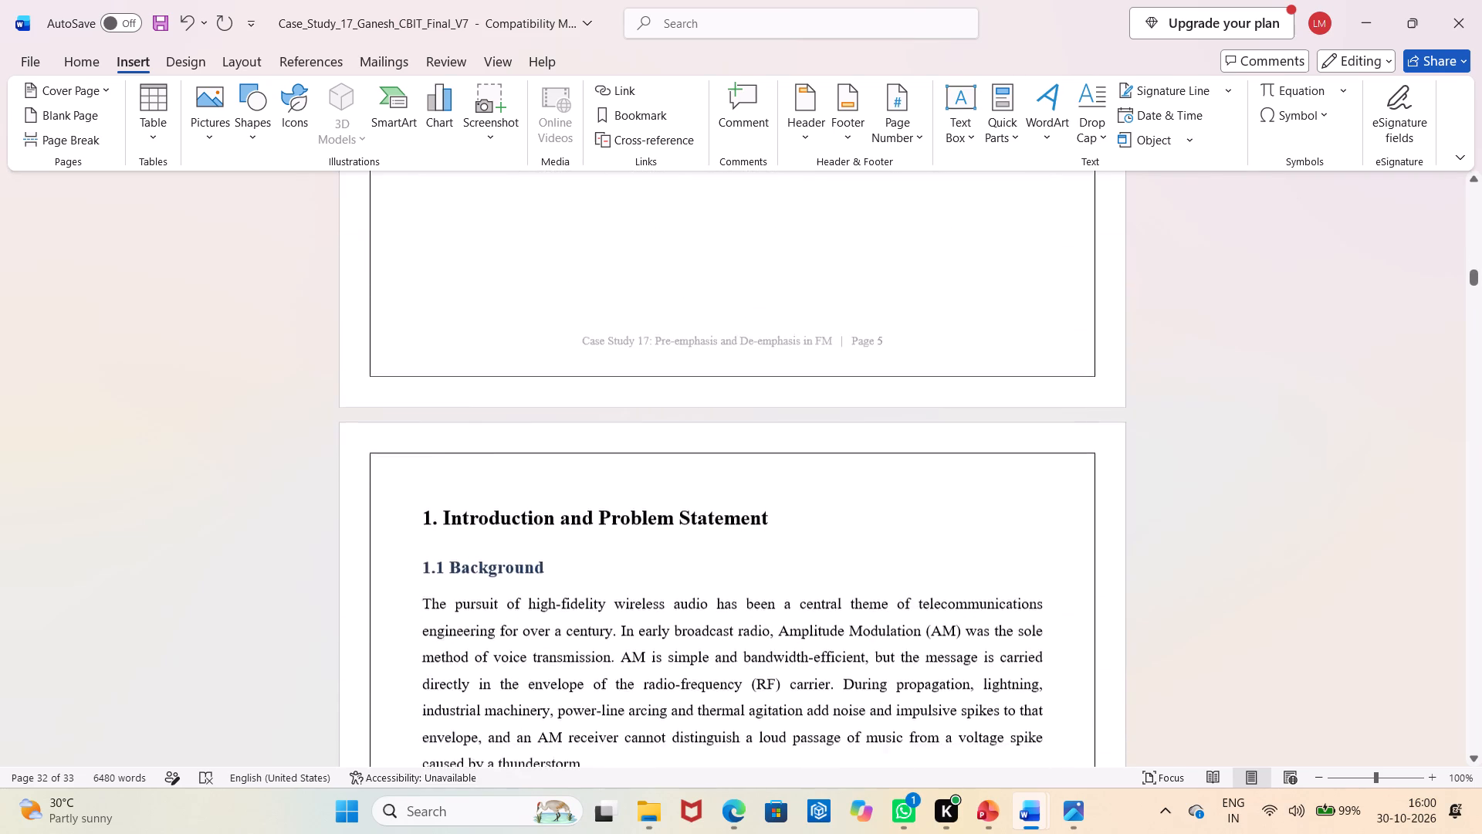
pyautogui.scroll(-3, 491, 500)
# Look back from section 1 through the table of contents and abstract to the declaration, rechecking headings and page layout.
pyautogui.scroll(1, 491, 500)
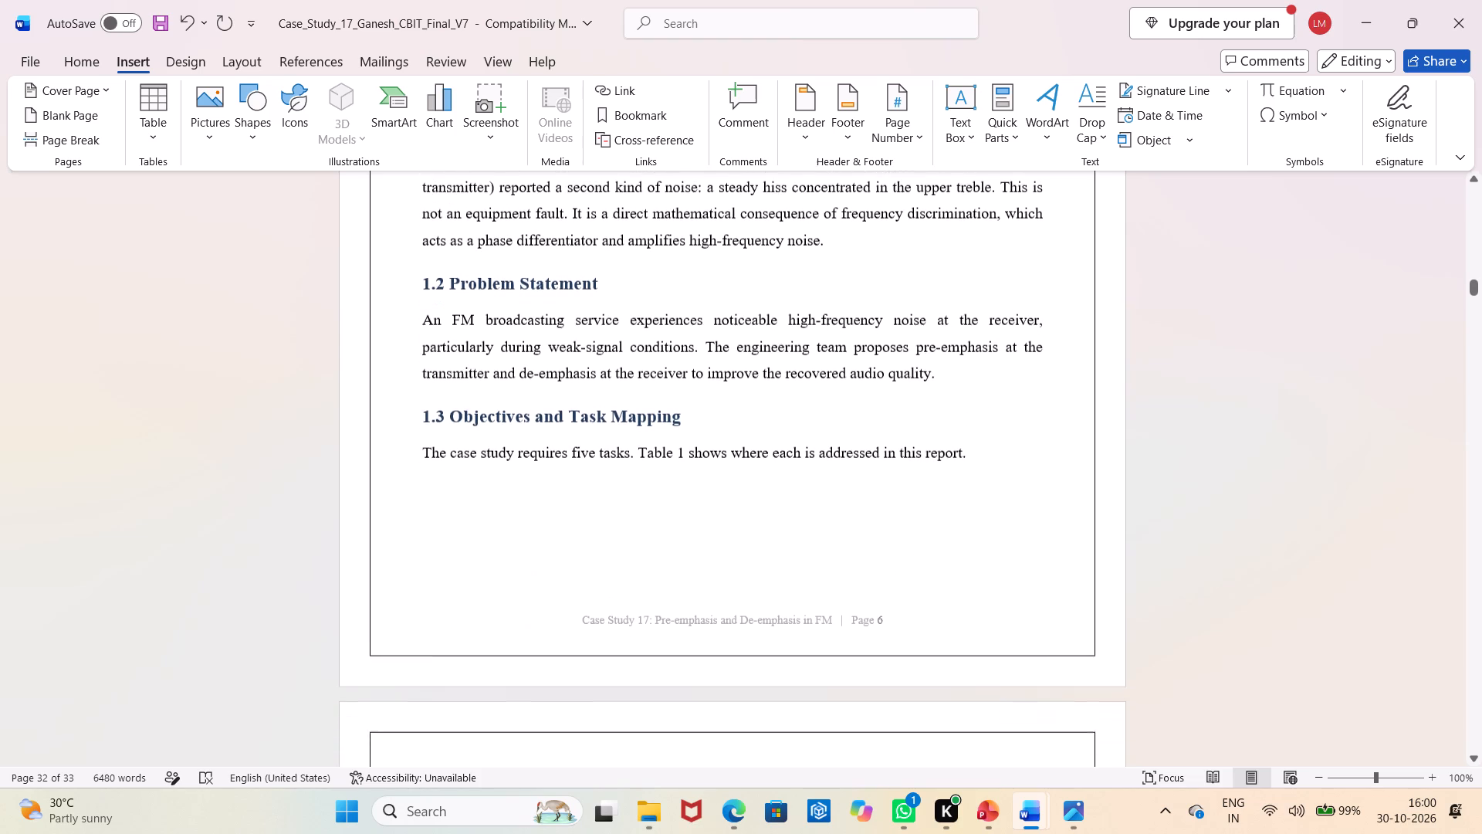
pyautogui.scroll(6, 491, 500)
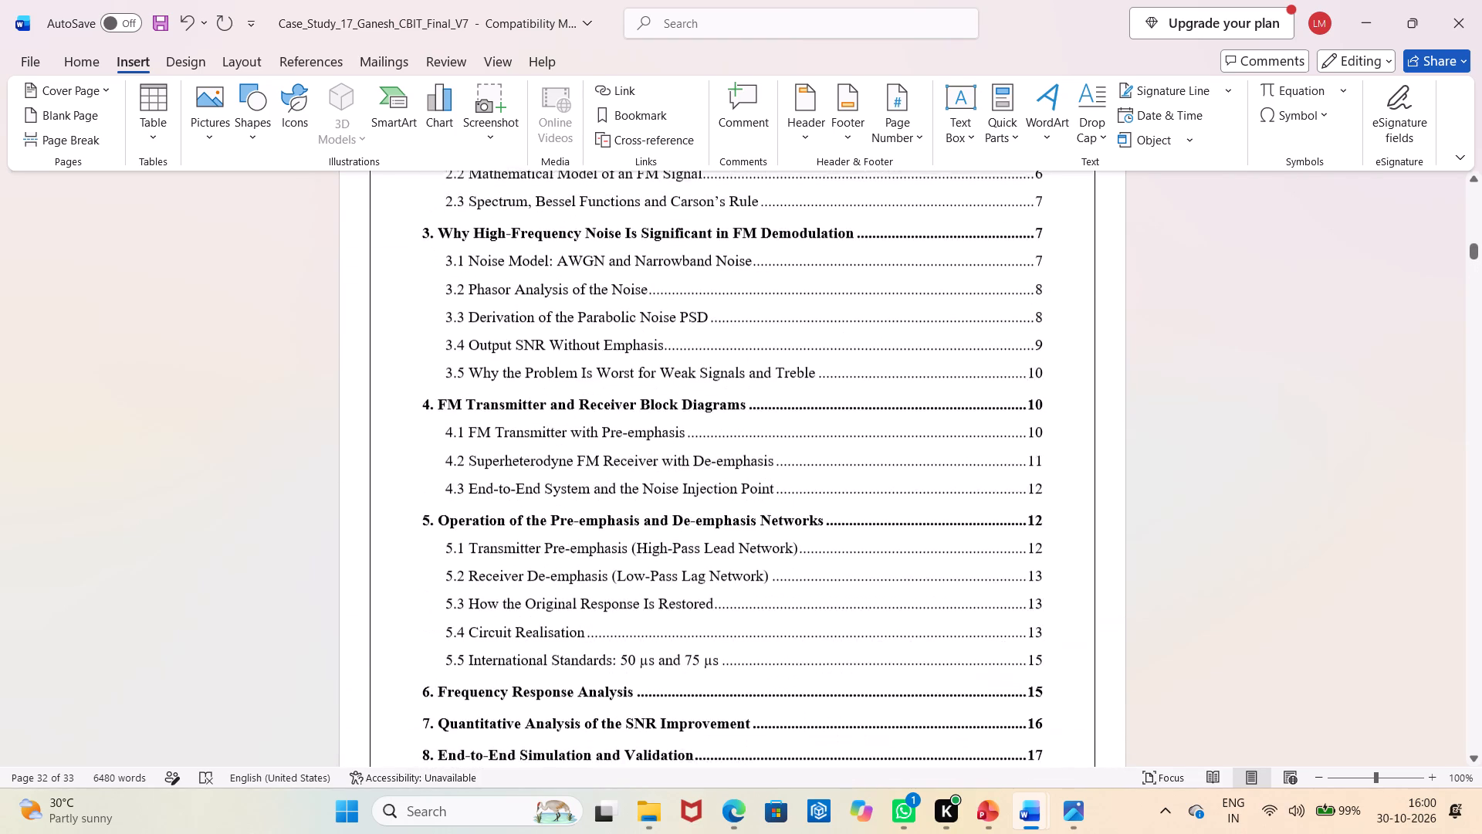
pyautogui.scroll(1, 491, 500)
pyautogui.scroll(-3, 491, 500)
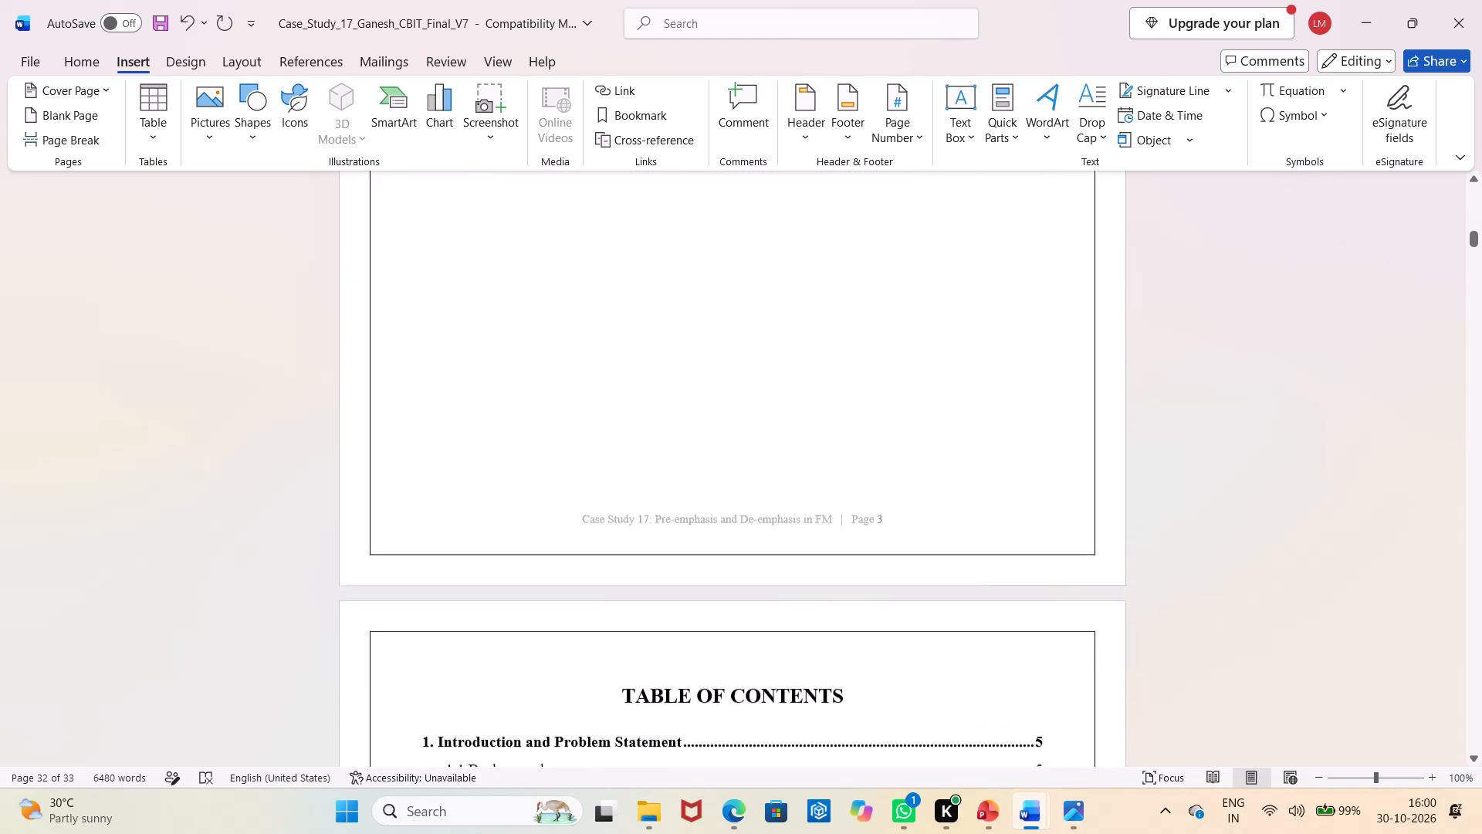
pyautogui.scroll(-1, 491, 500)
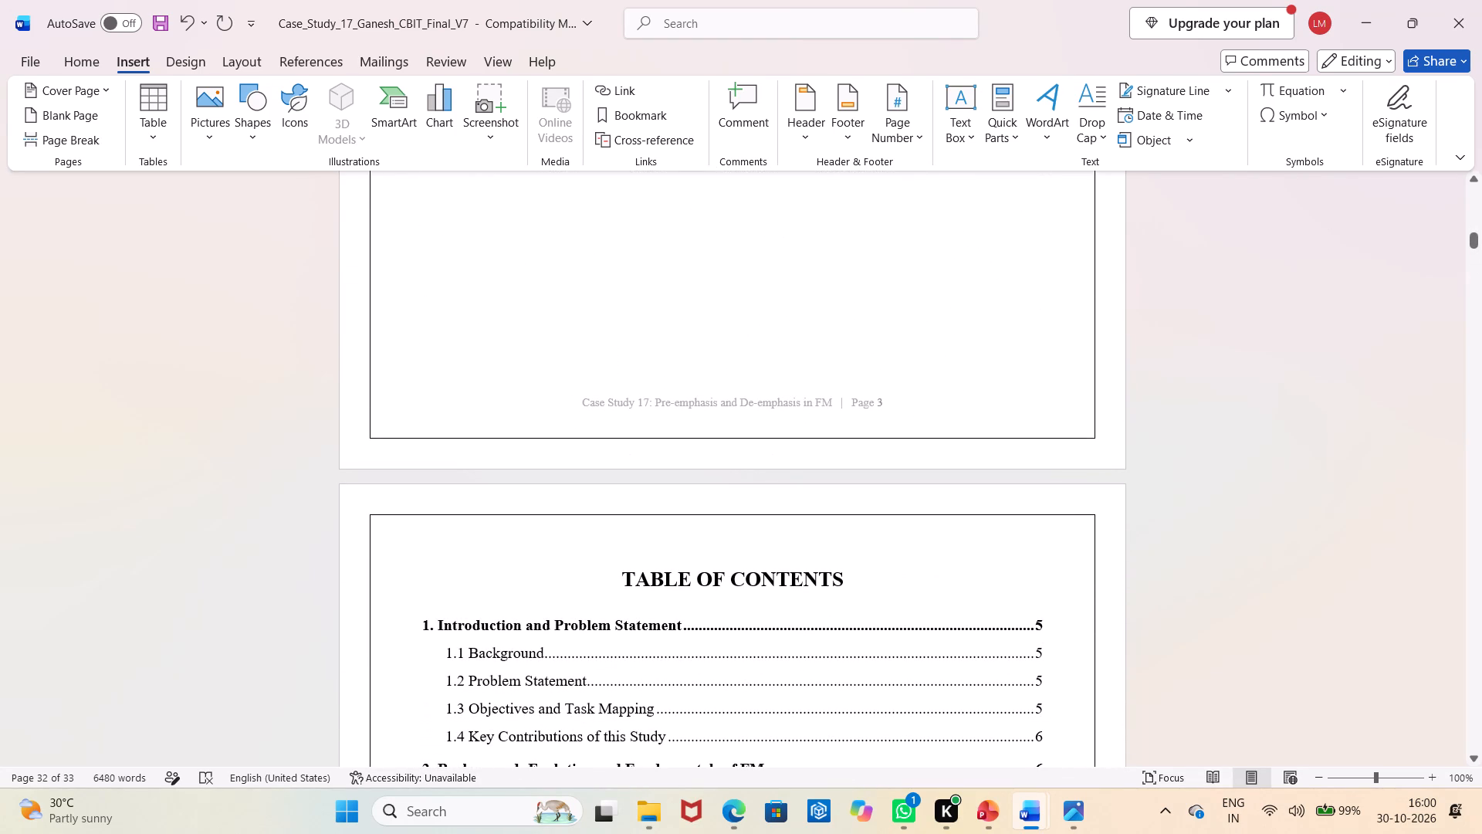
pyautogui.scroll(5, 491, 500)
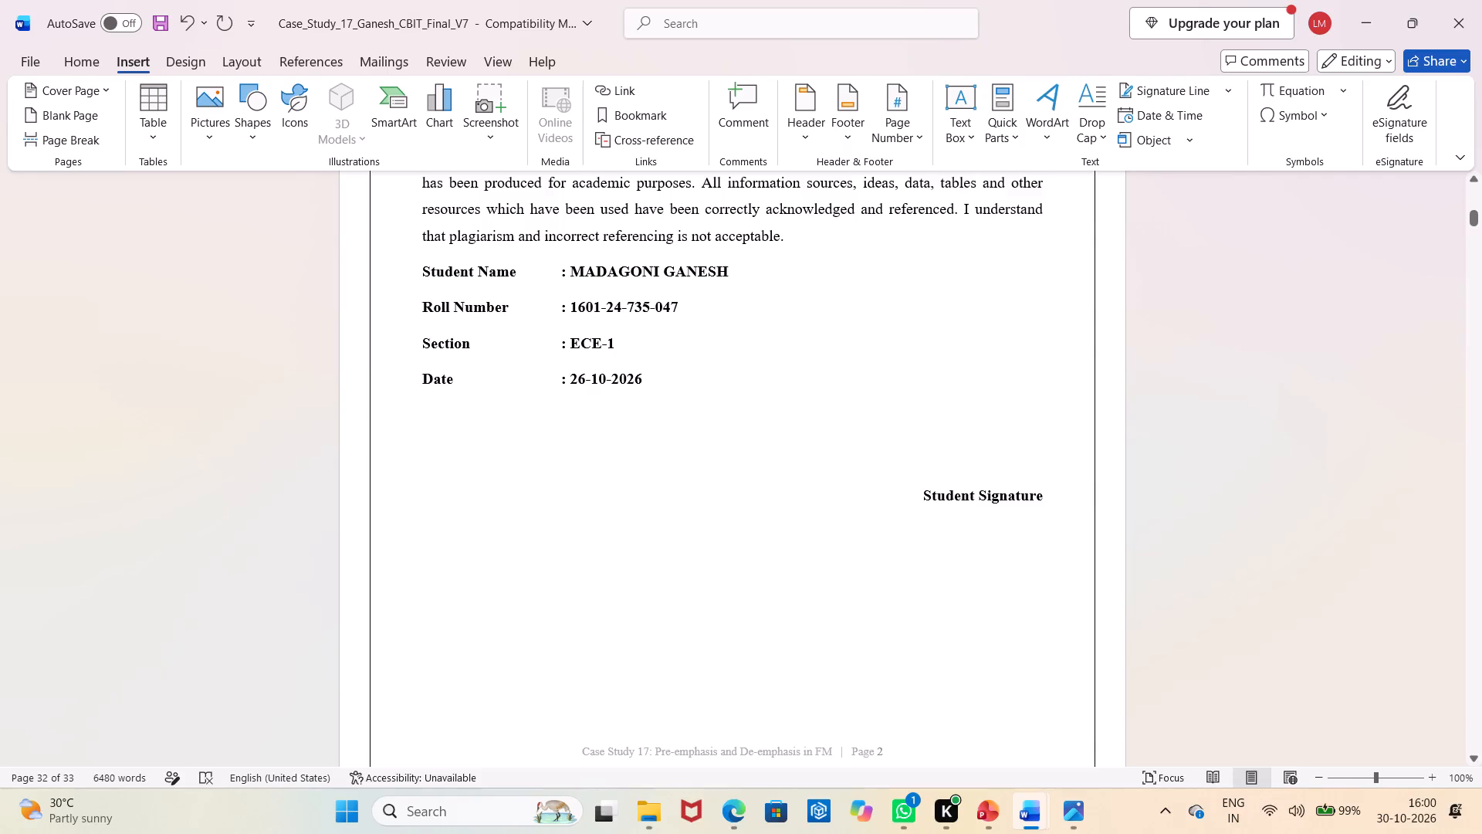
pyautogui.scroll(2, 491, 500)
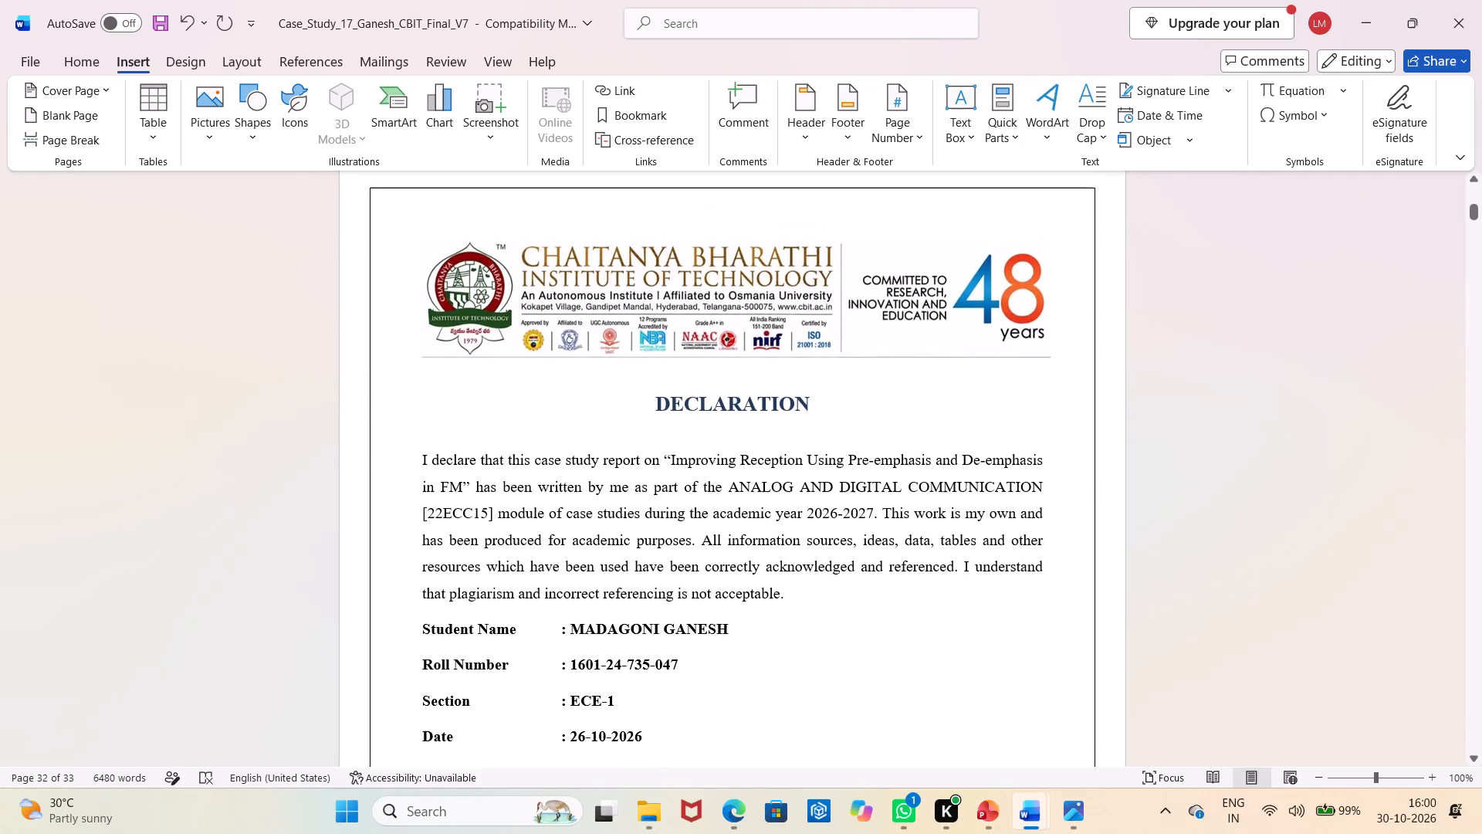
# Save a copy of the report as a Word document named "GANESH ADC" in the Downloads folder.
pyautogui.click(36, 62)
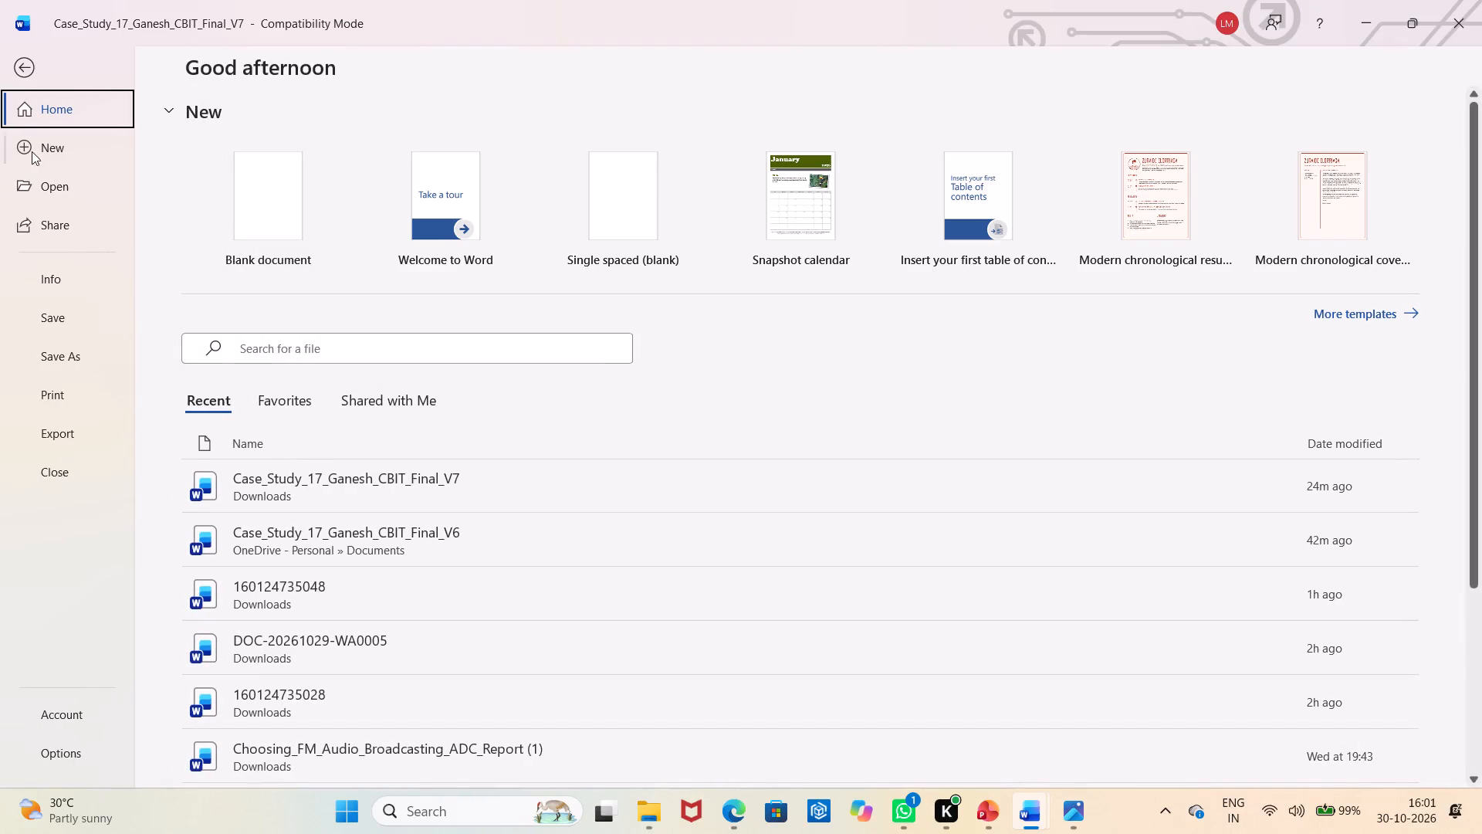
pyautogui.click(52, 359)
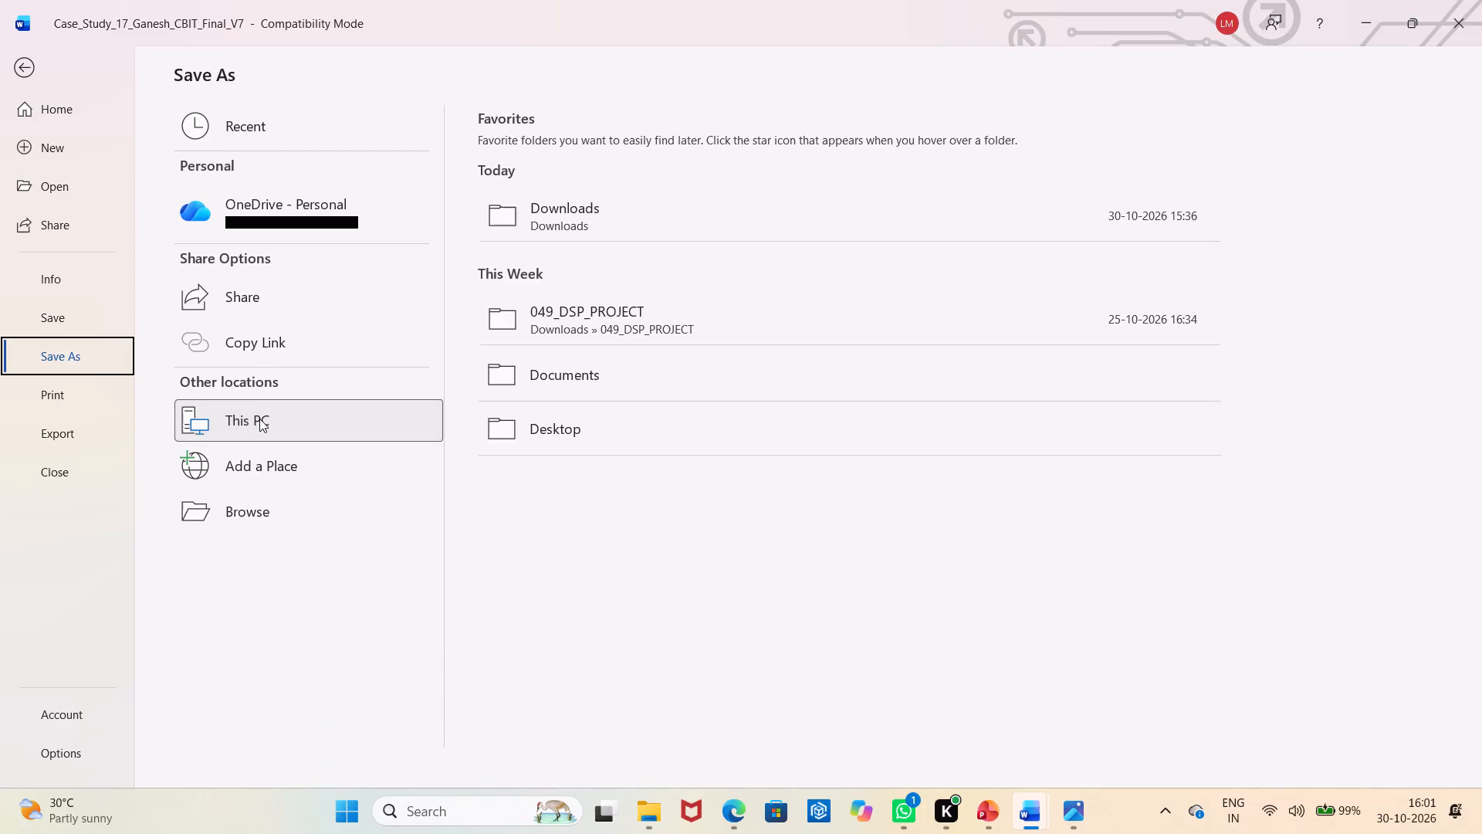
pyautogui.click(485, 222)
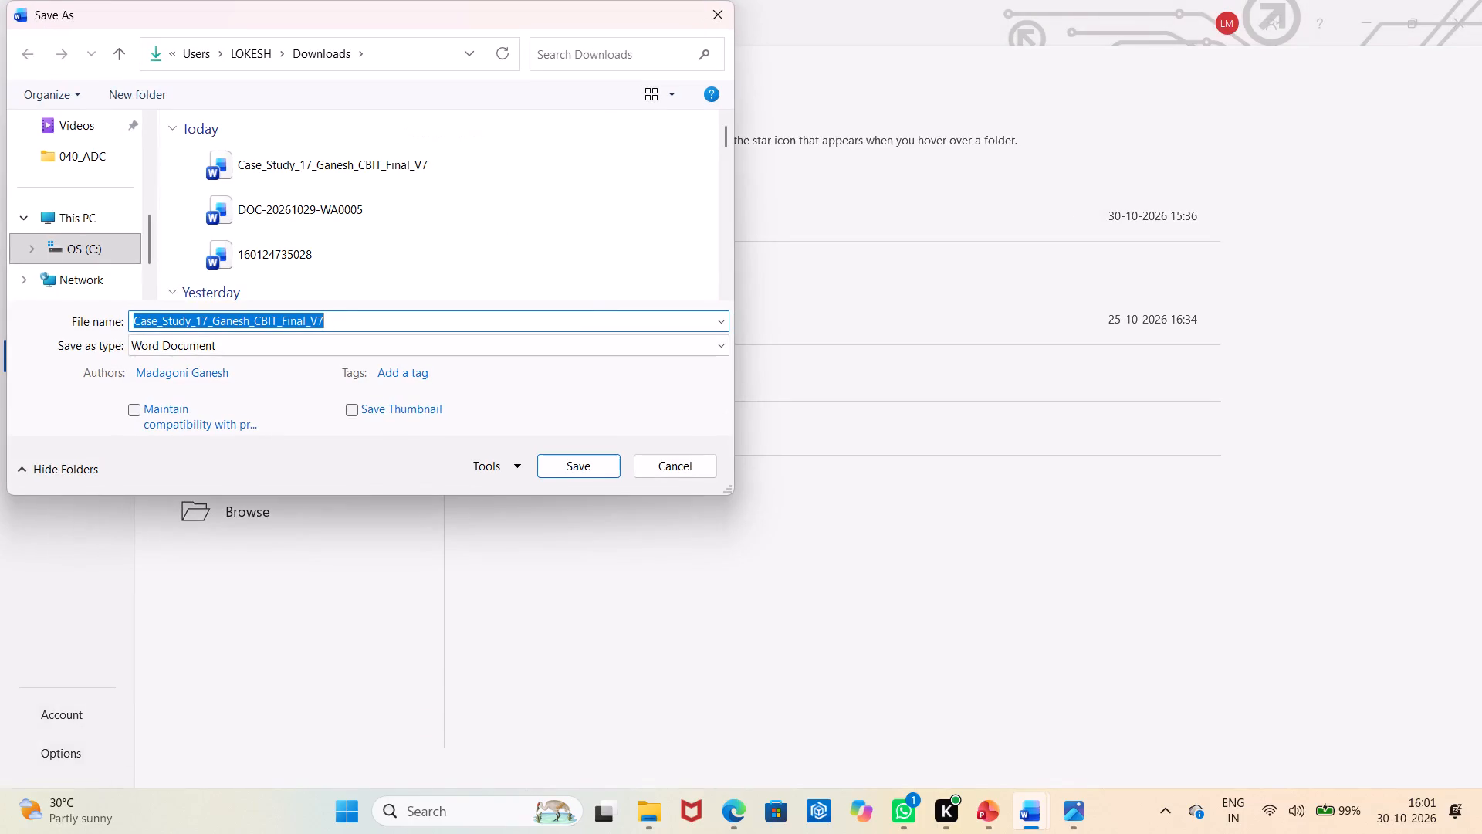
pyautogui.press('BackSpace')
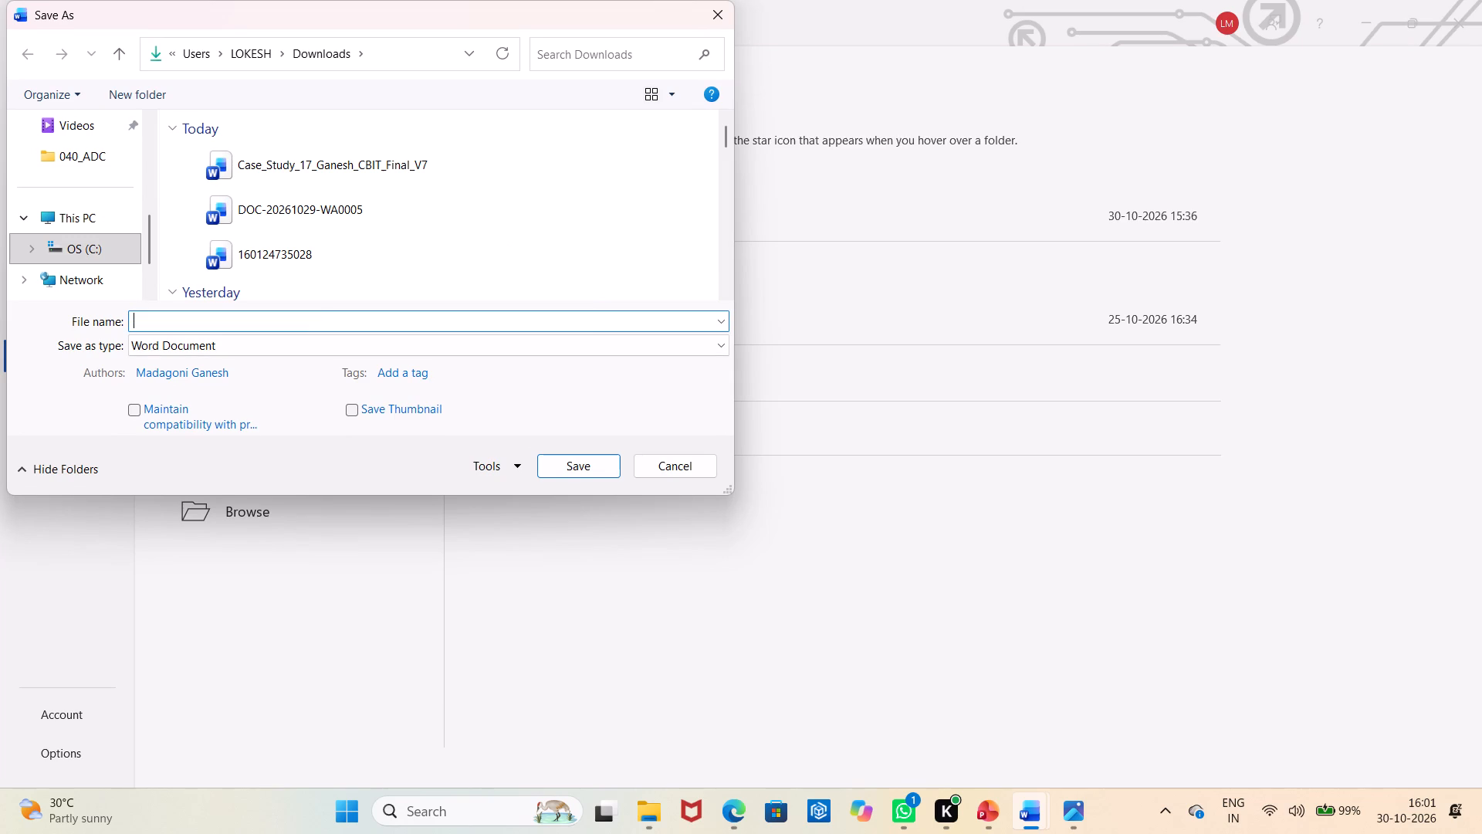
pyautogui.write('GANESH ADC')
# Complete the file name as "GANESH ADC CASE STUDY" and save the report in Downloads, upgrading it to the newest Word format.
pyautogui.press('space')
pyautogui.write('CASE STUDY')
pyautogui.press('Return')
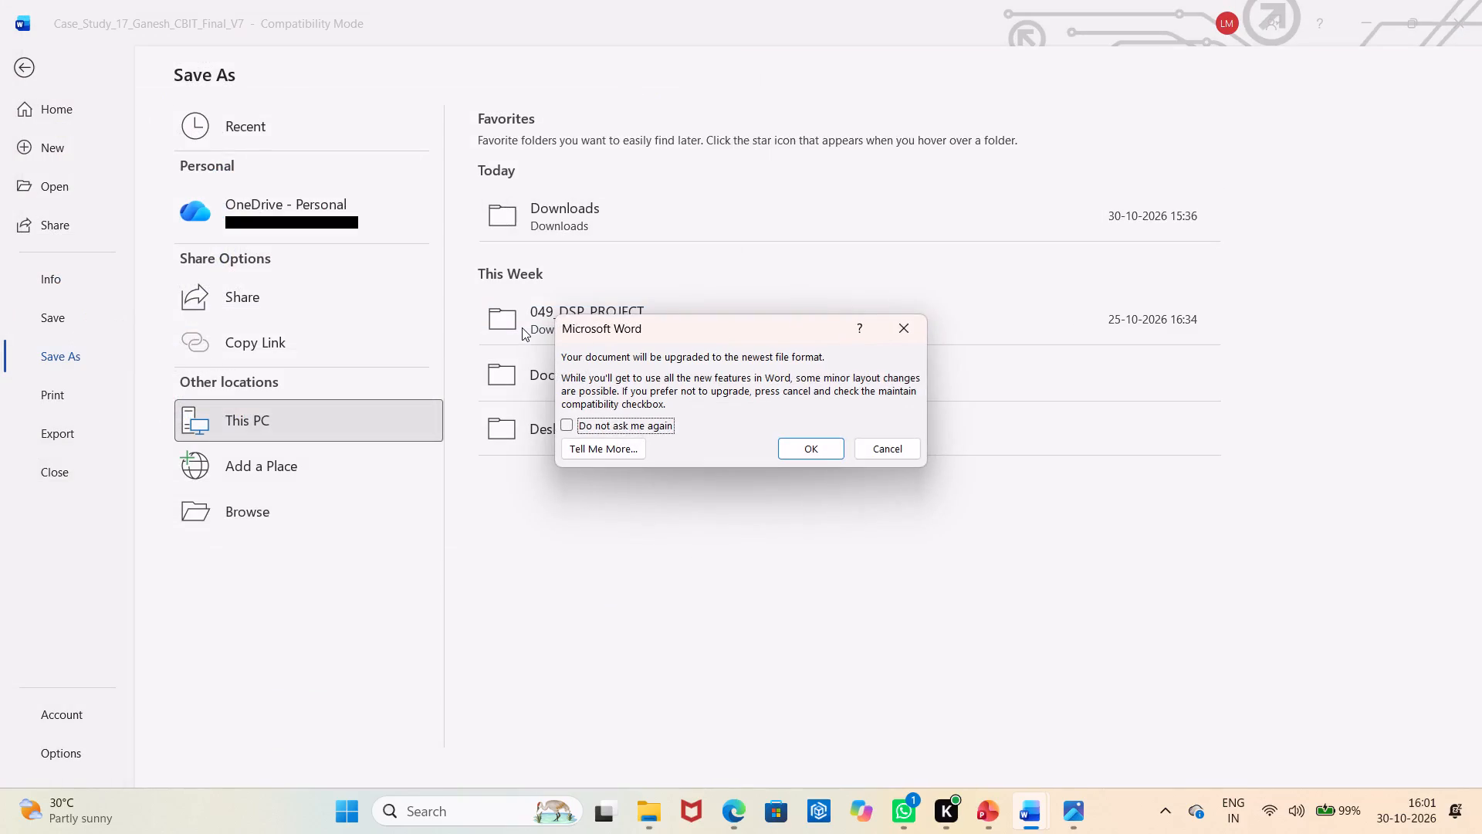
pyautogui.click(799, 453)
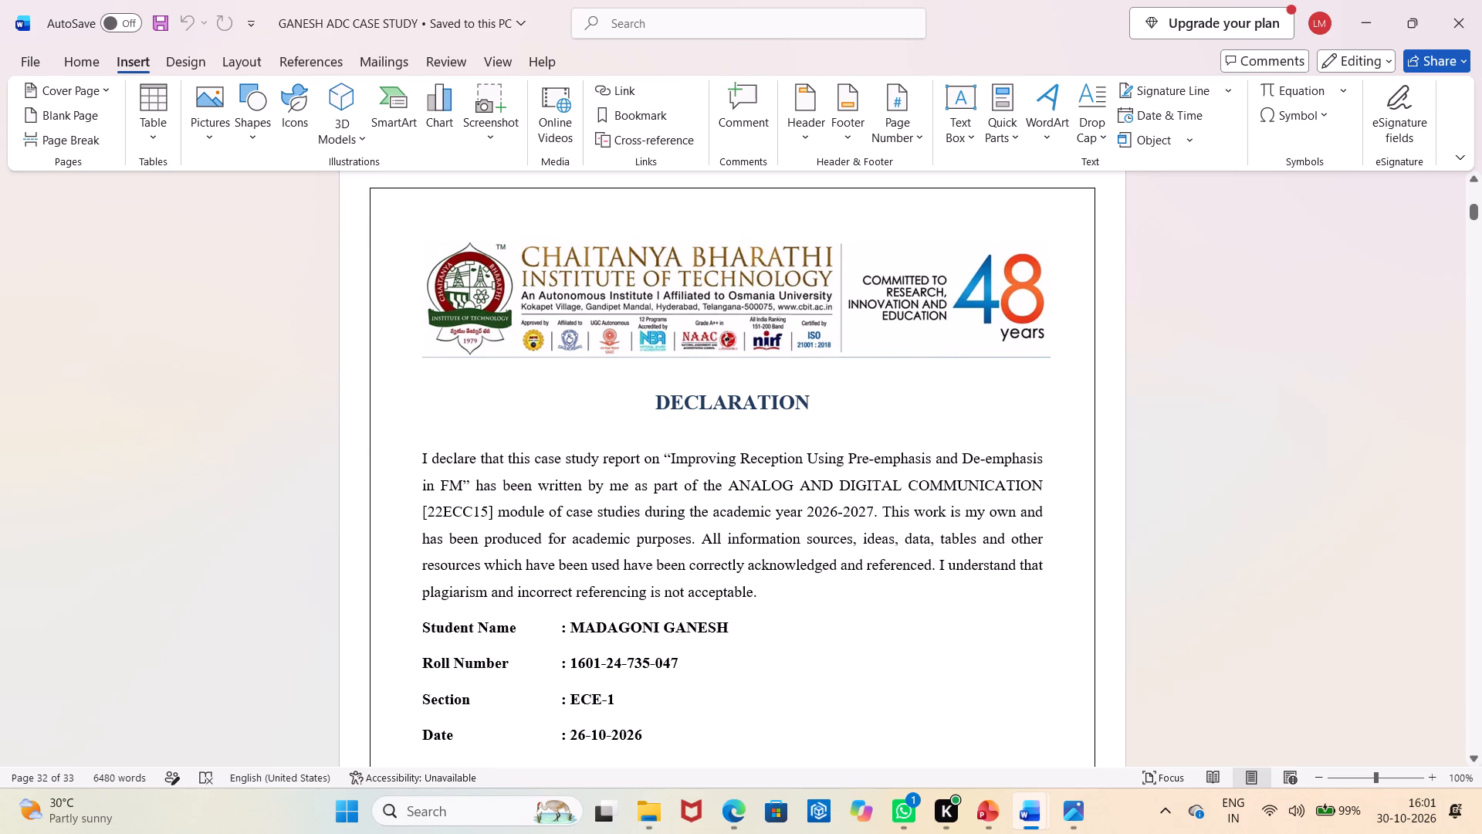
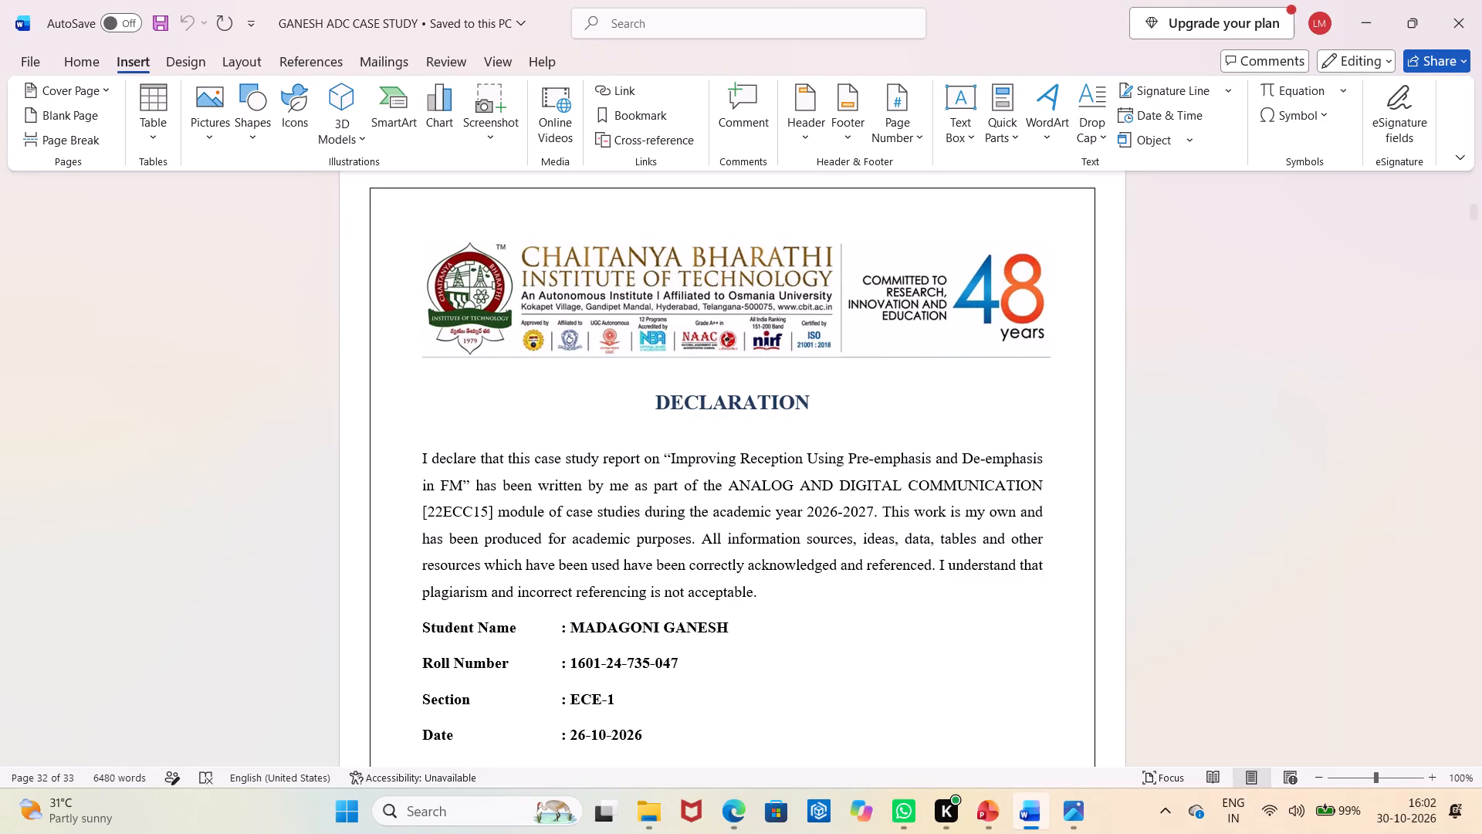
# Look over the report's cover, declaration, abstract and table of contents, examining the page layout.
pyautogui.scroll(4, 717, 570)
pyautogui.hscroll(-1, 717, 570)
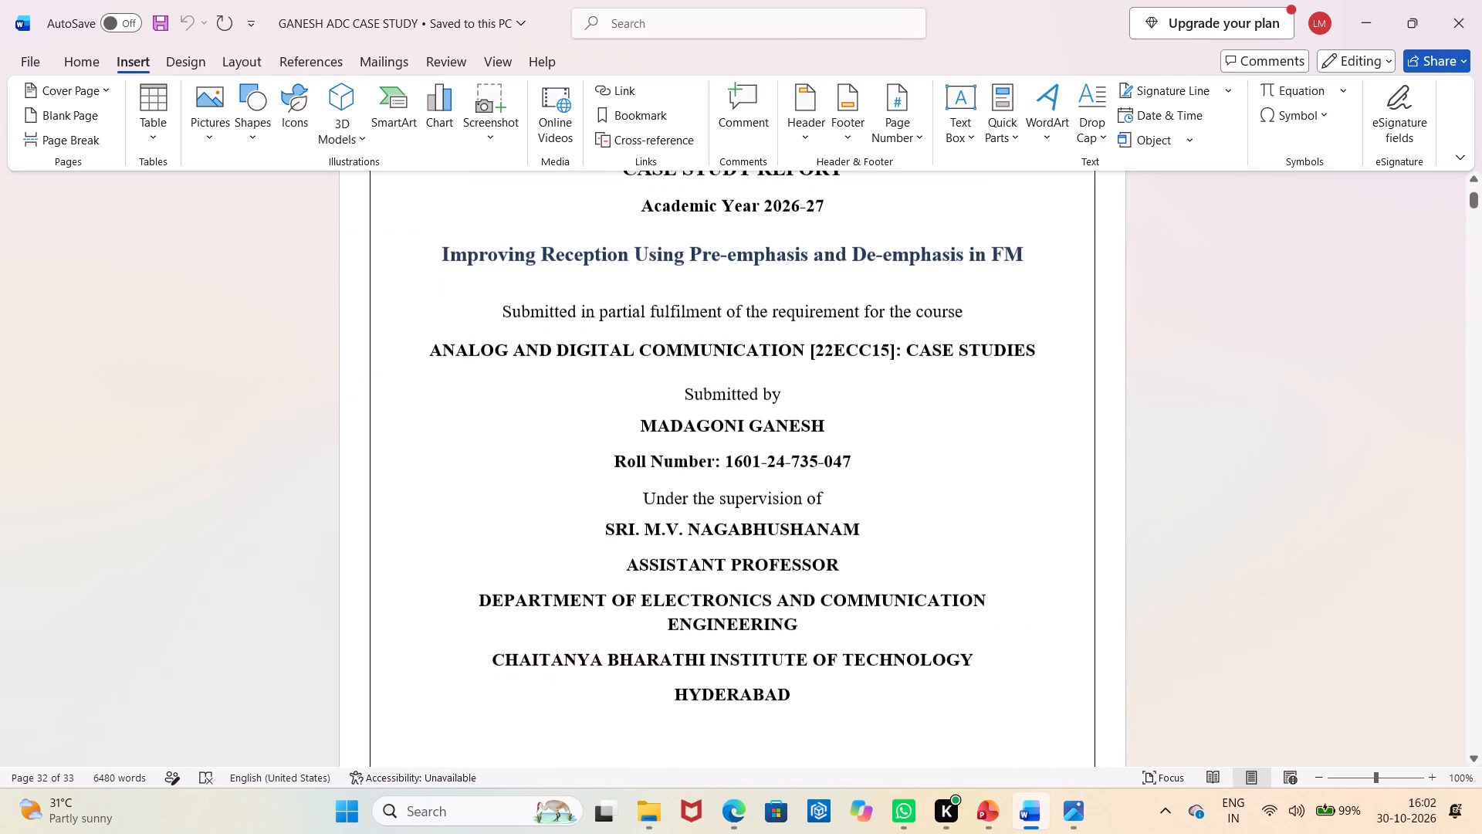
pyautogui.hscroll(-1, 717, 570)
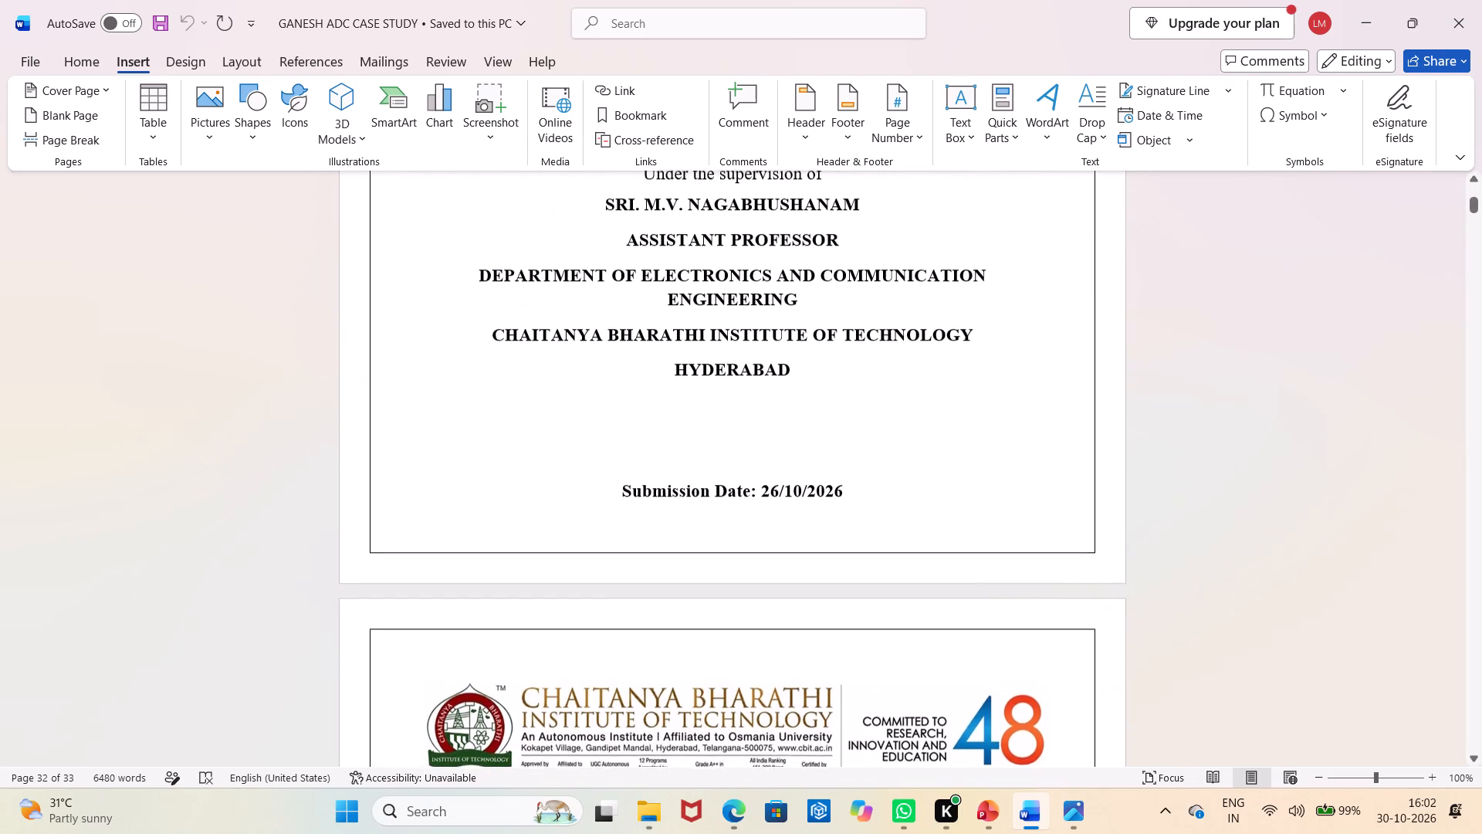
pyautogui.scroll(-1, 717, 570)
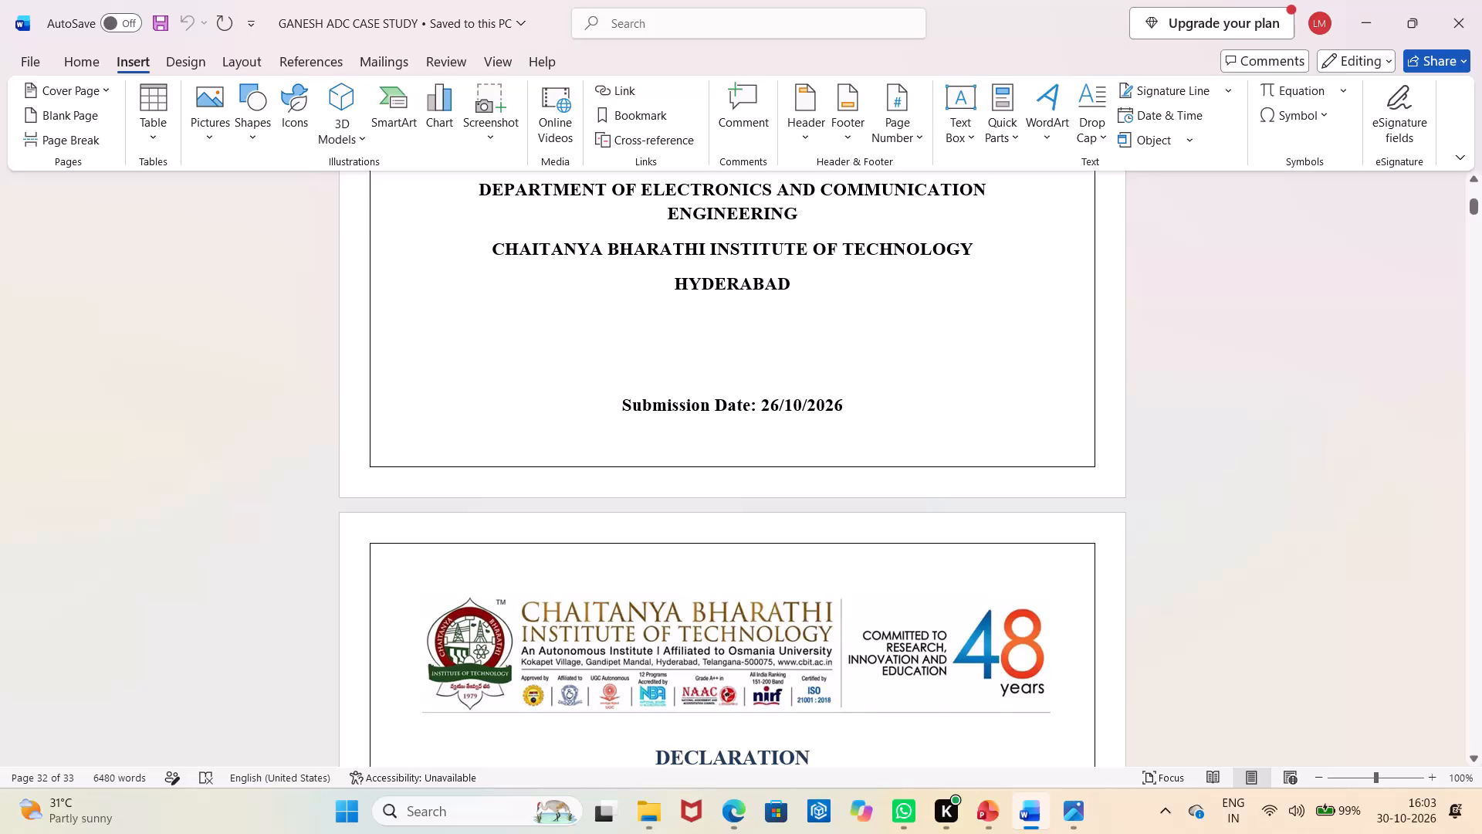
pyautogui.scroll(-5, 699, 665)
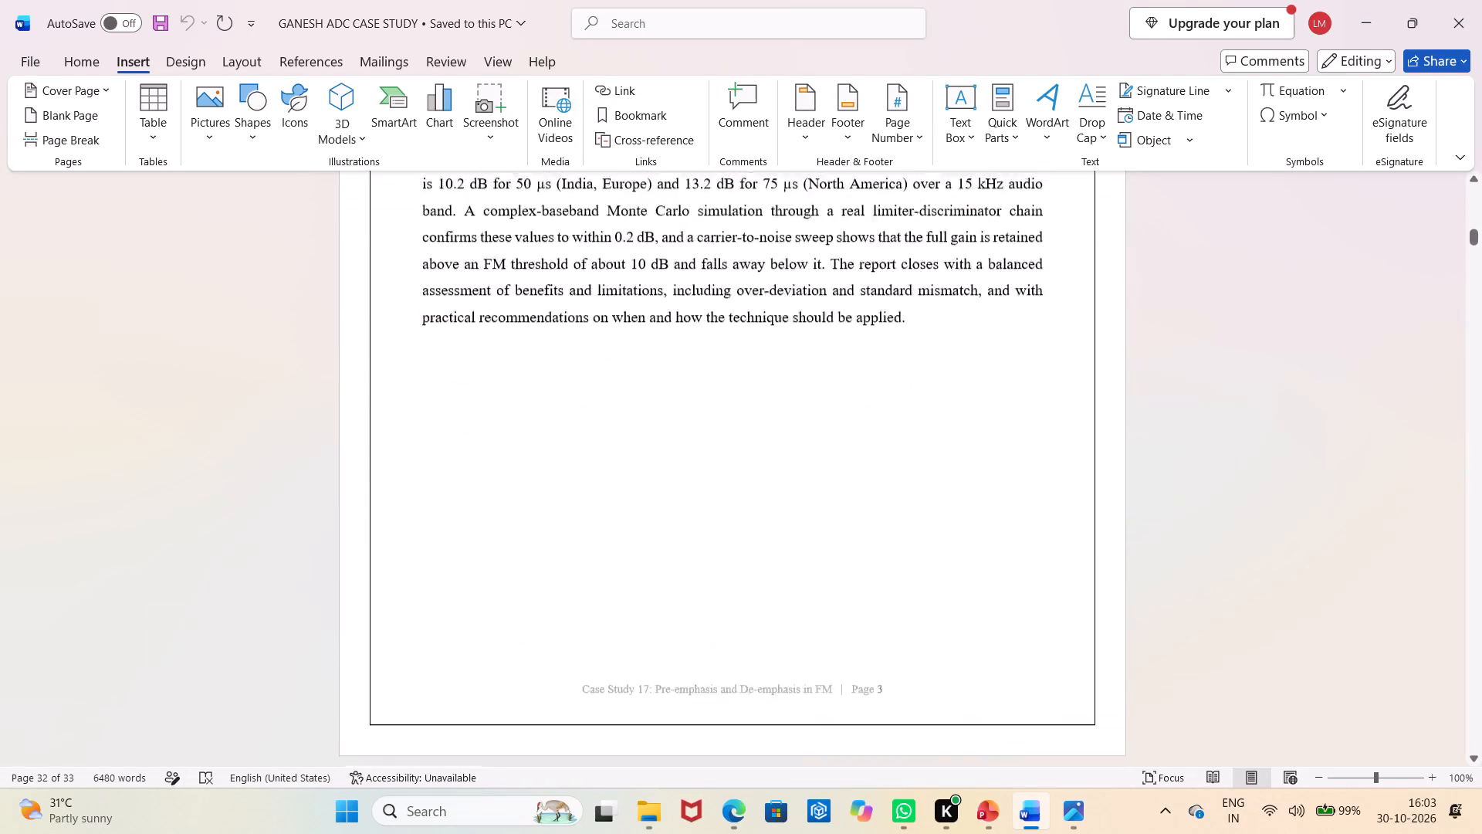
pyautogui.scroll(-1, 699, 665)
pyautogui.scroll(5, 699, 665)
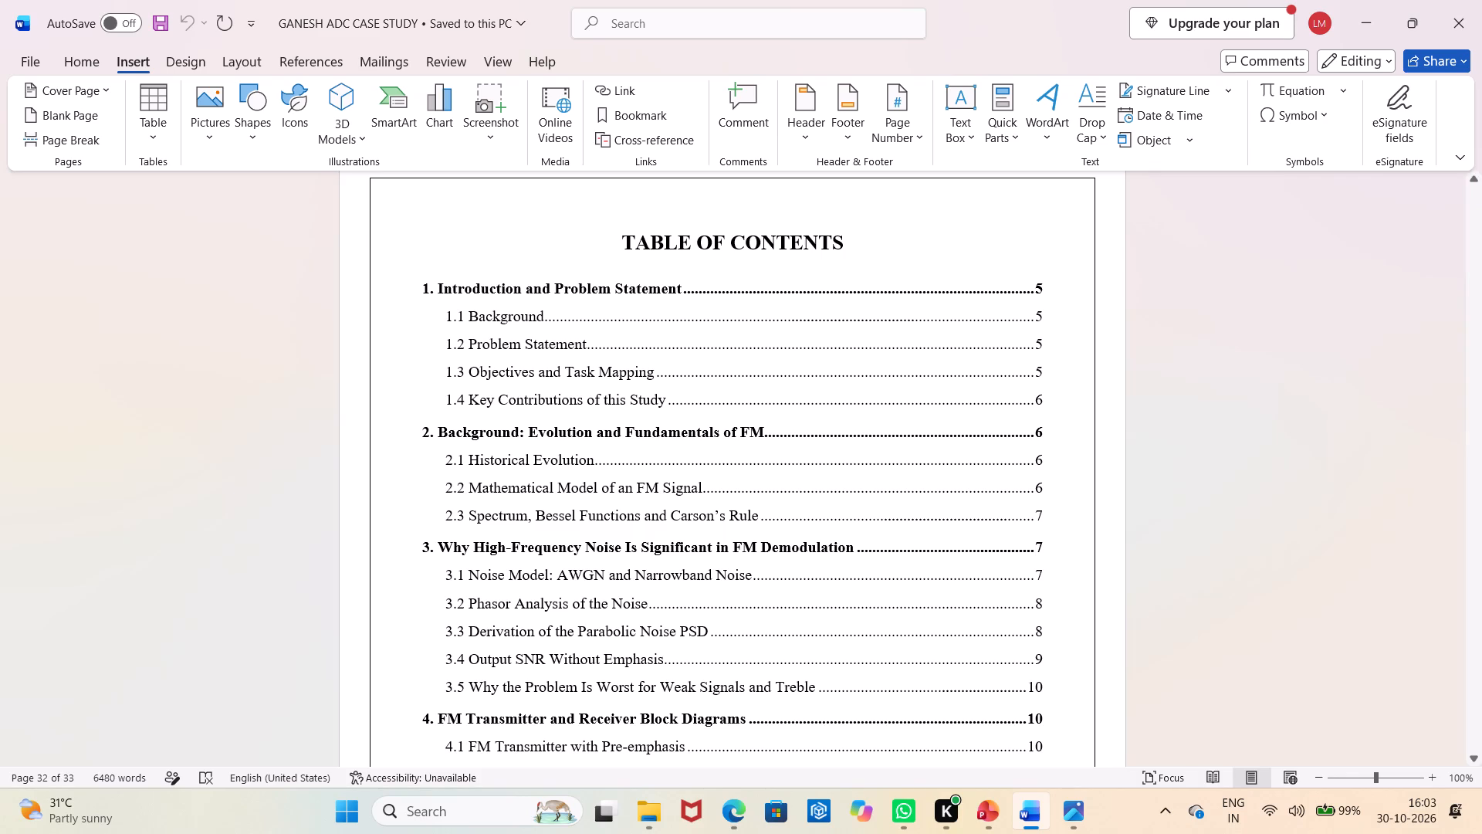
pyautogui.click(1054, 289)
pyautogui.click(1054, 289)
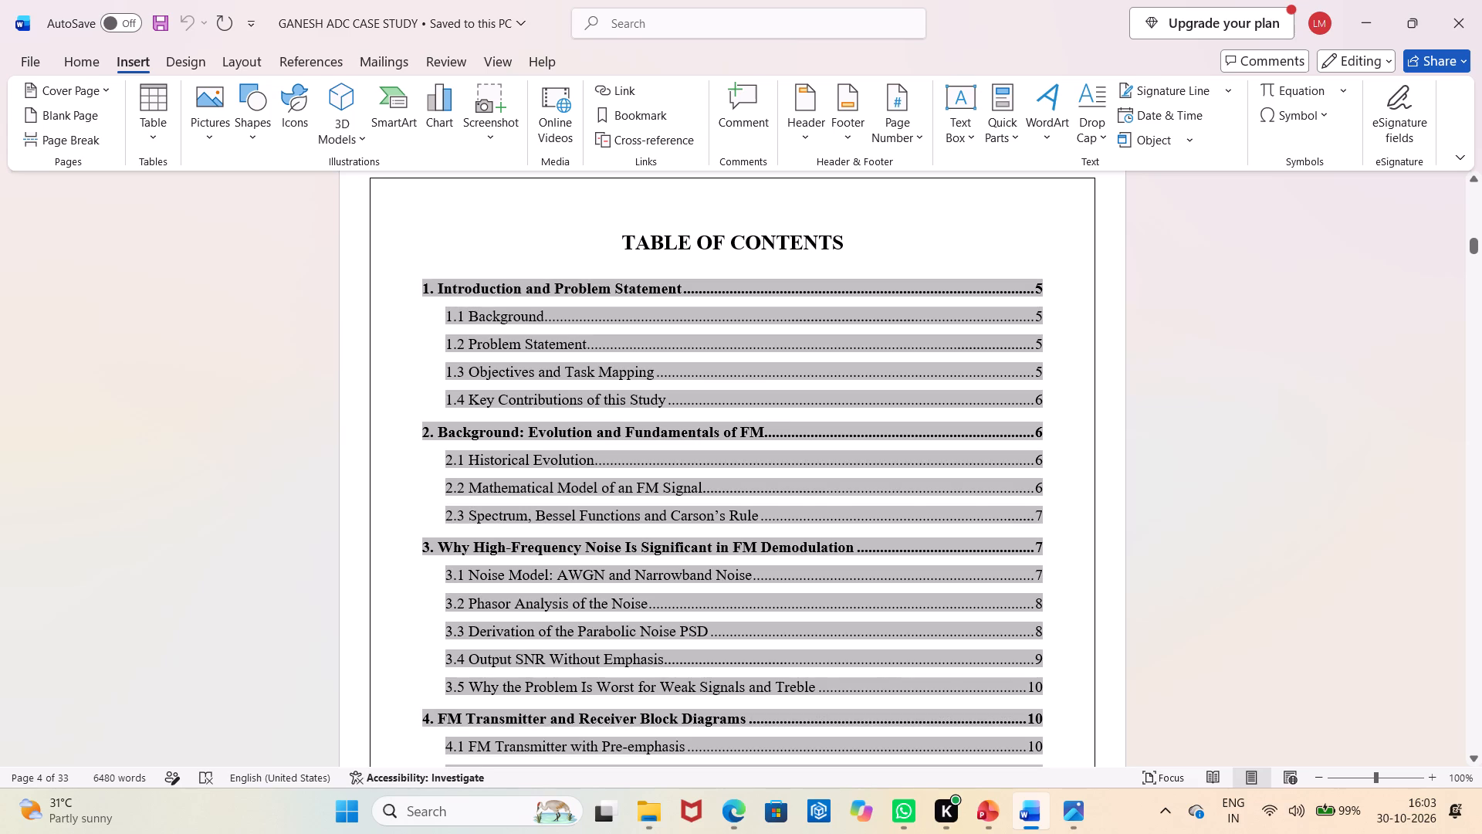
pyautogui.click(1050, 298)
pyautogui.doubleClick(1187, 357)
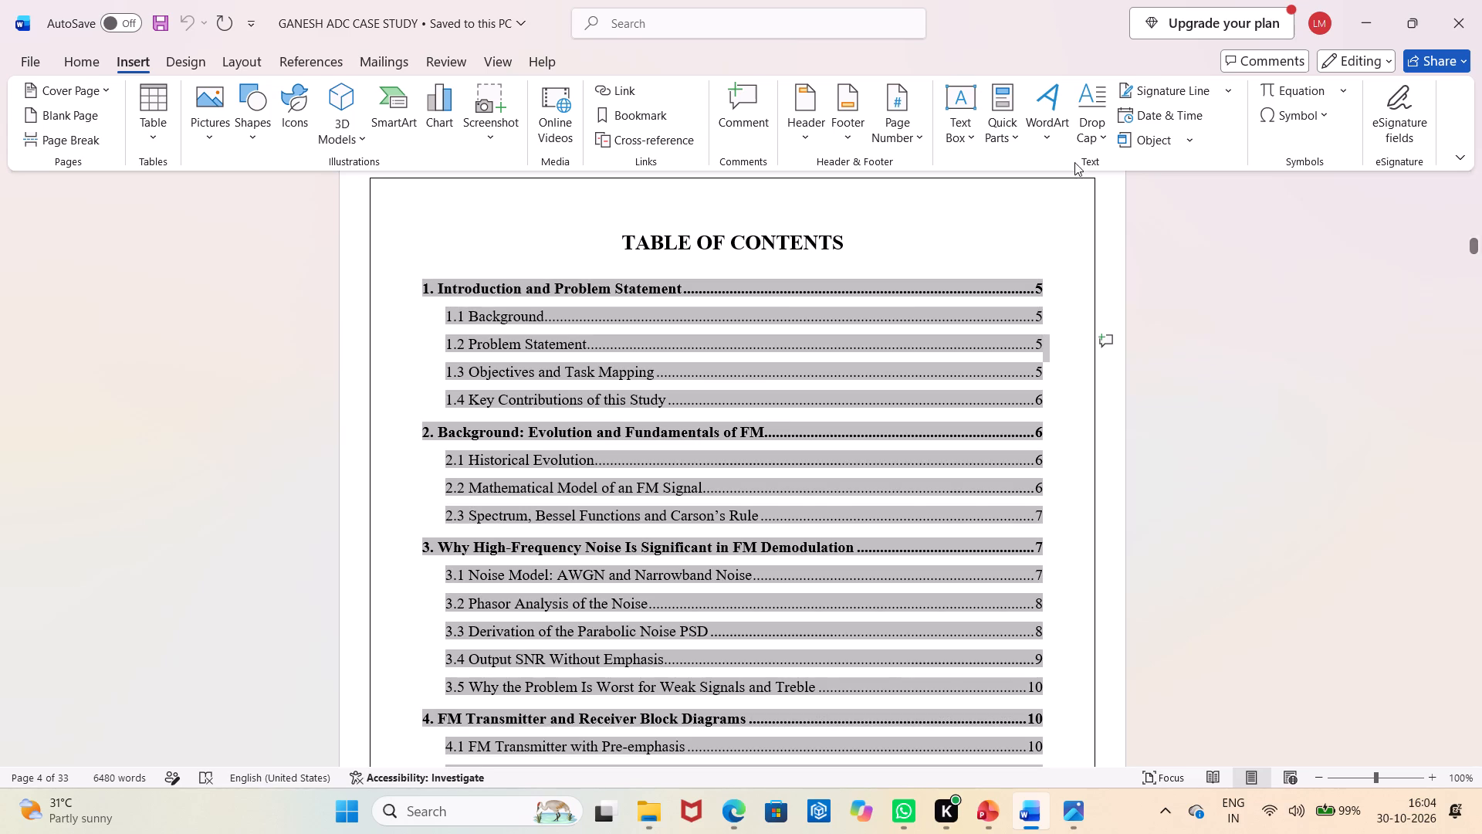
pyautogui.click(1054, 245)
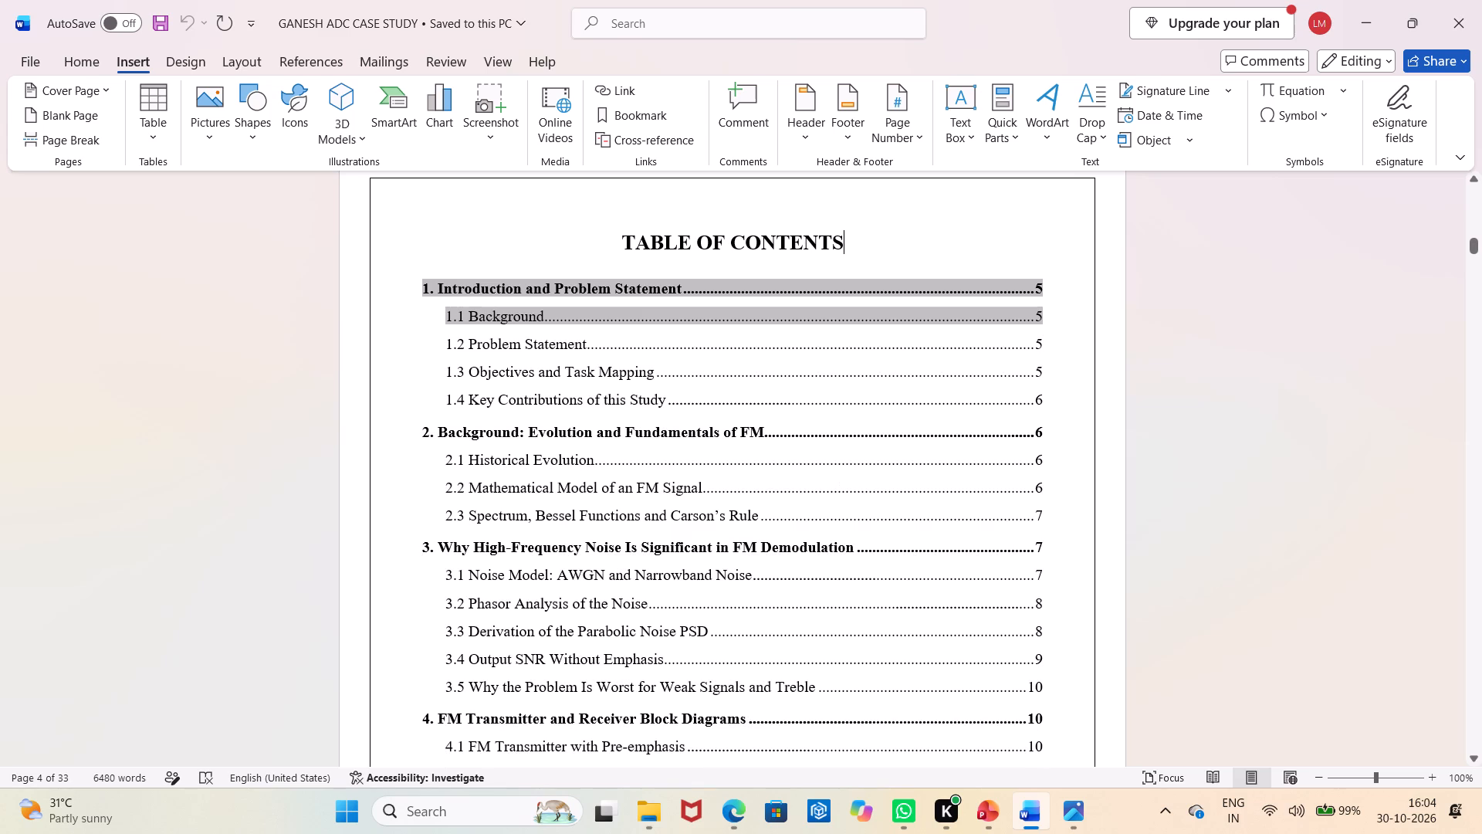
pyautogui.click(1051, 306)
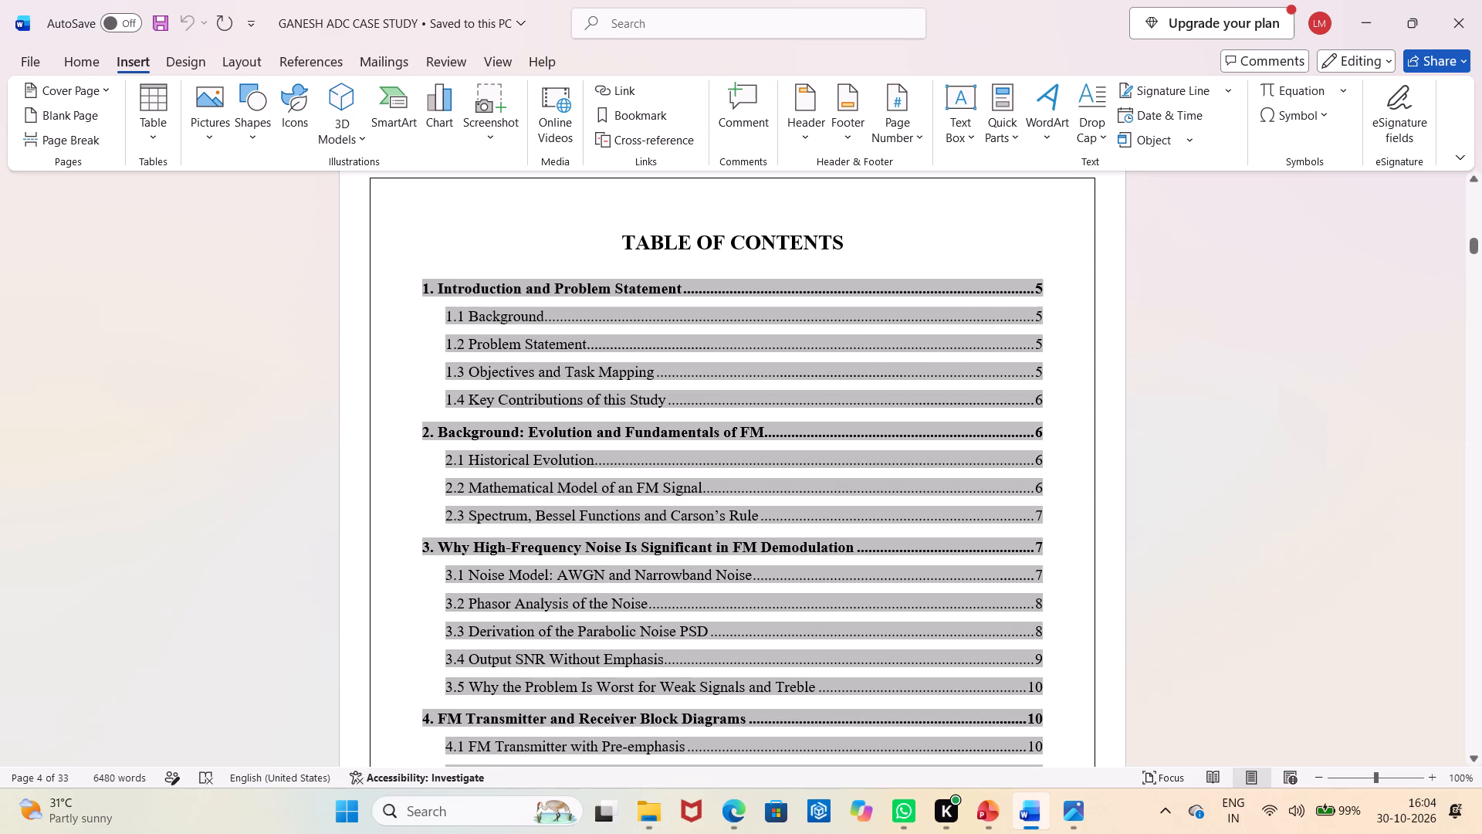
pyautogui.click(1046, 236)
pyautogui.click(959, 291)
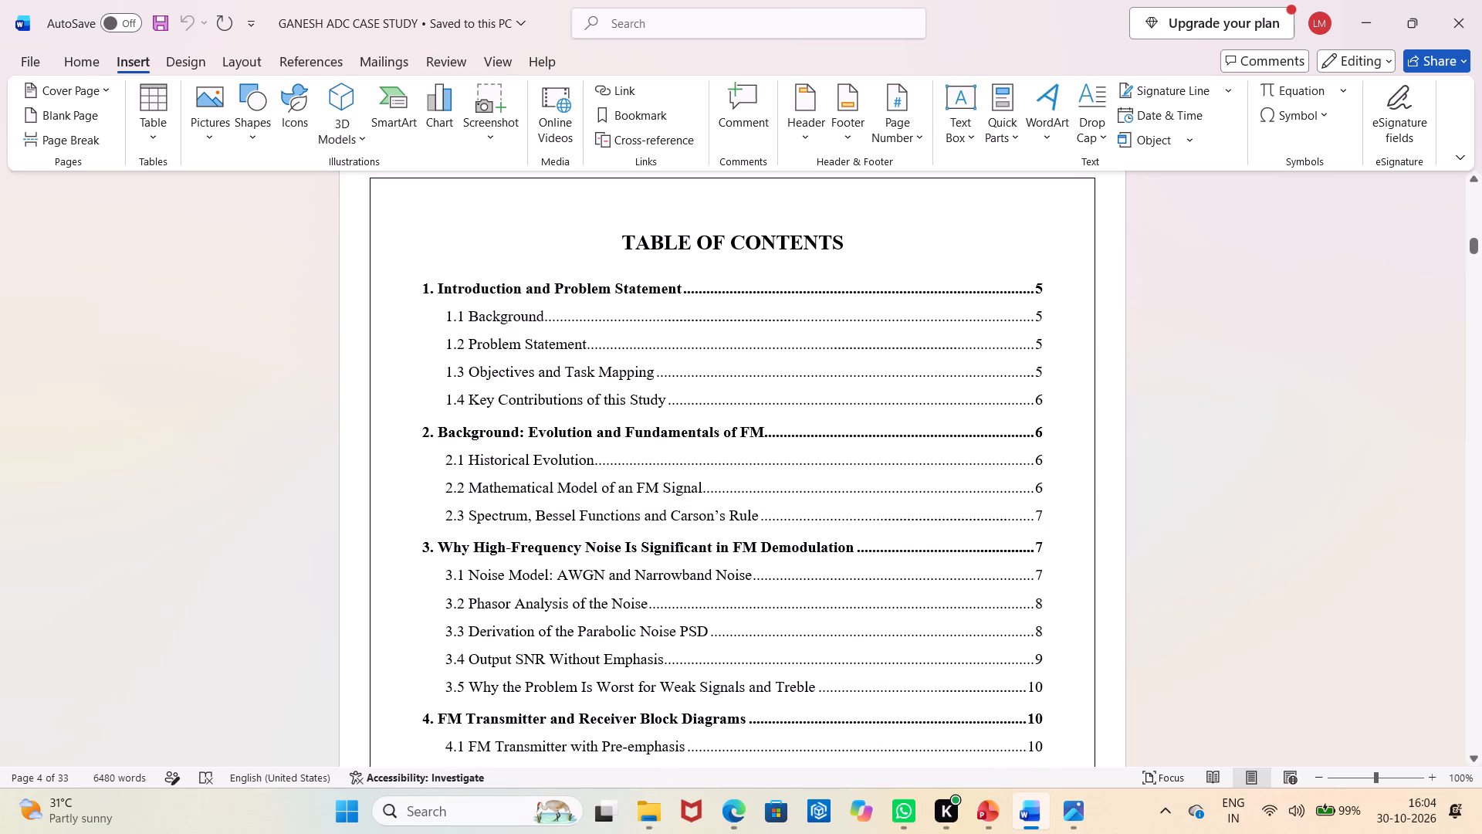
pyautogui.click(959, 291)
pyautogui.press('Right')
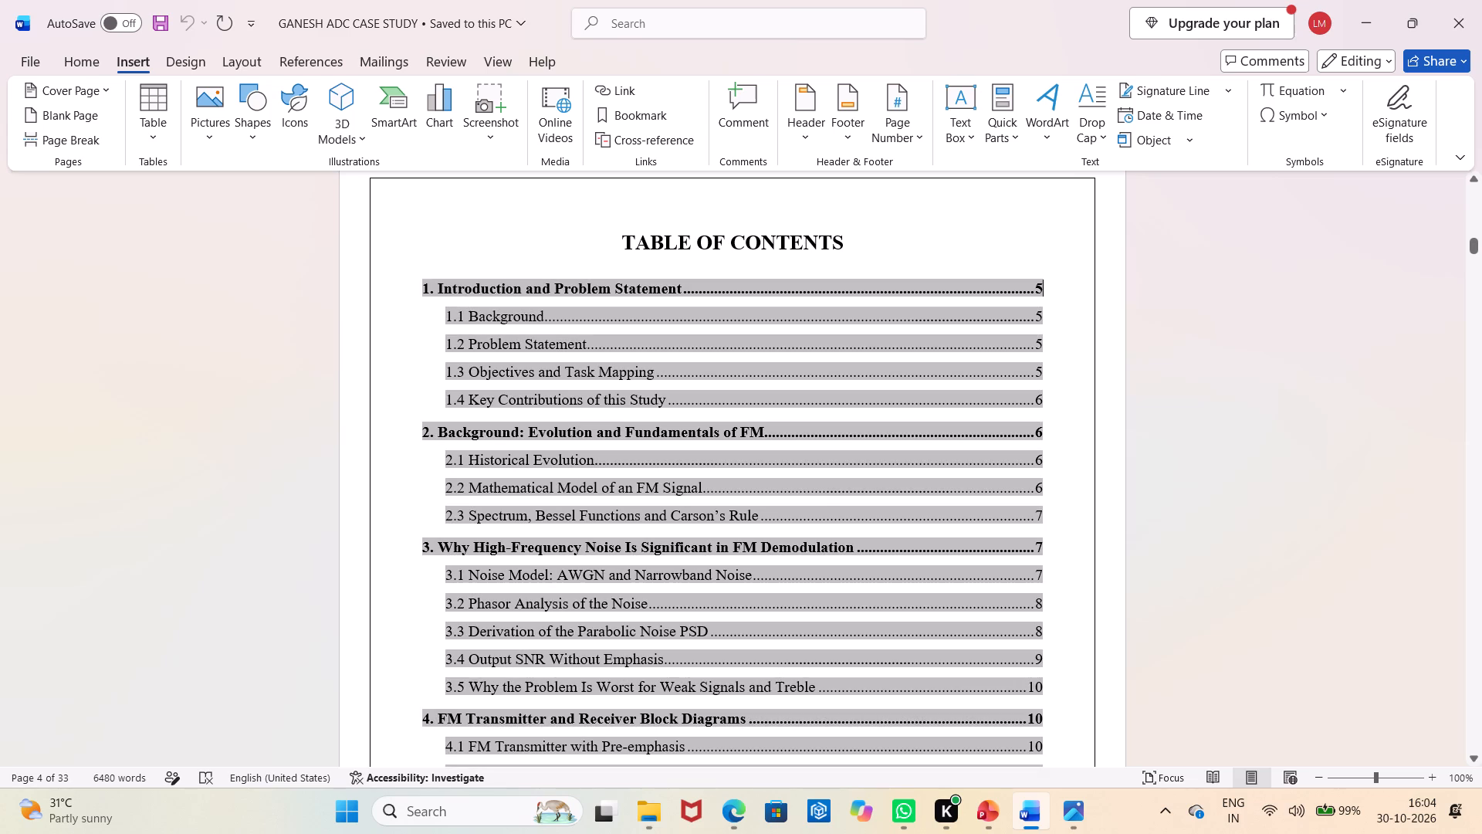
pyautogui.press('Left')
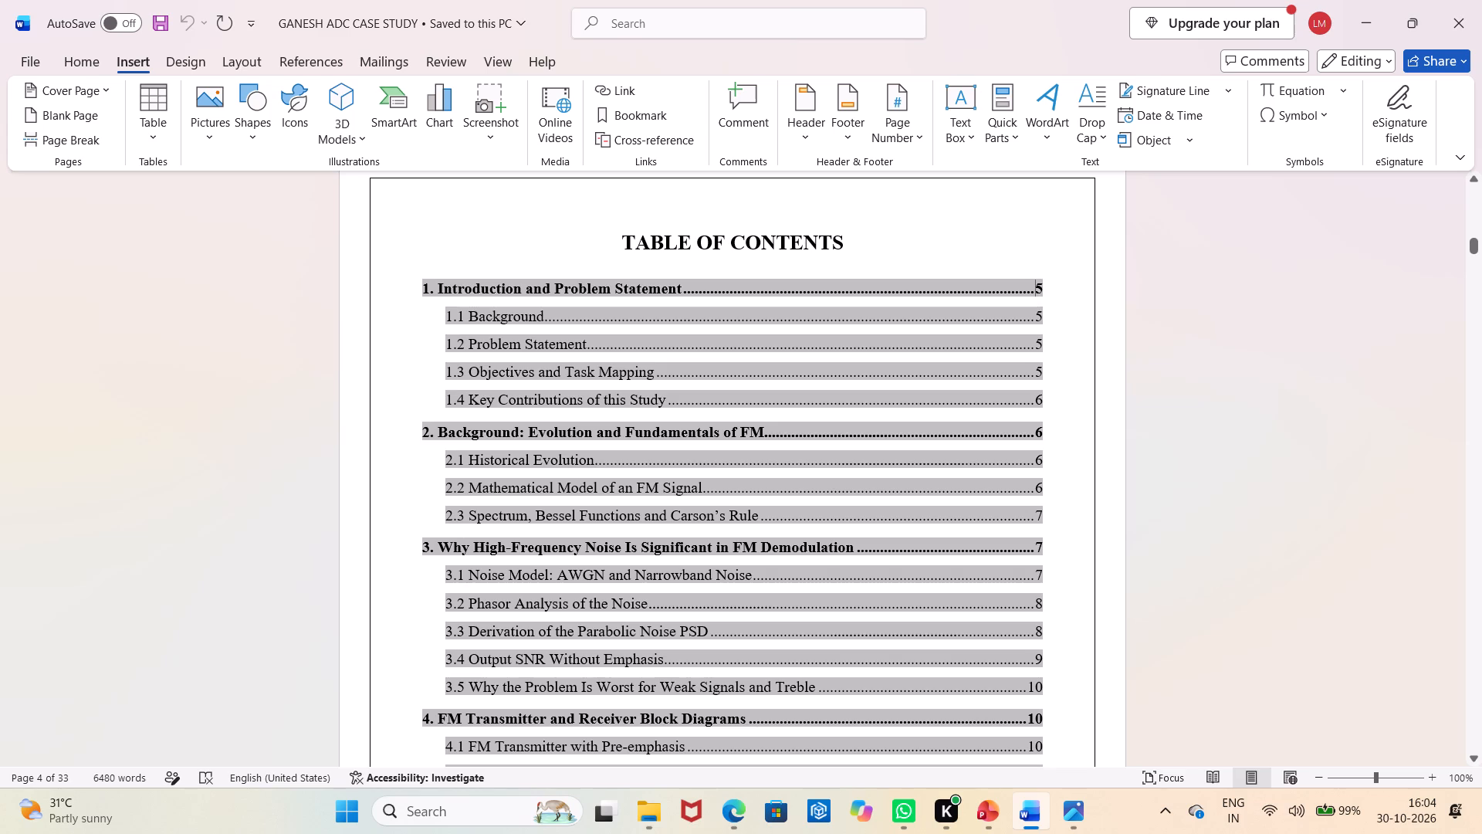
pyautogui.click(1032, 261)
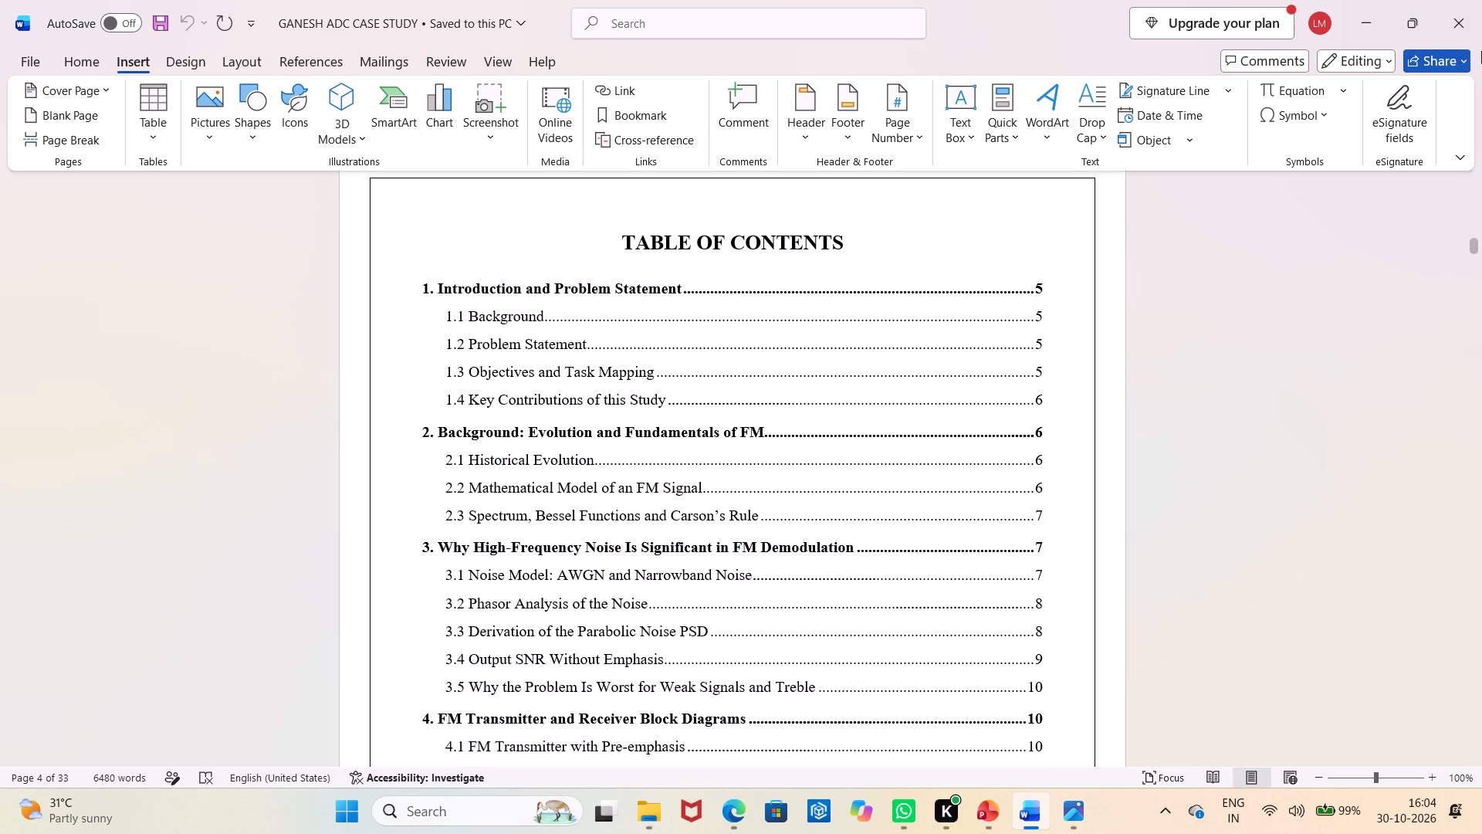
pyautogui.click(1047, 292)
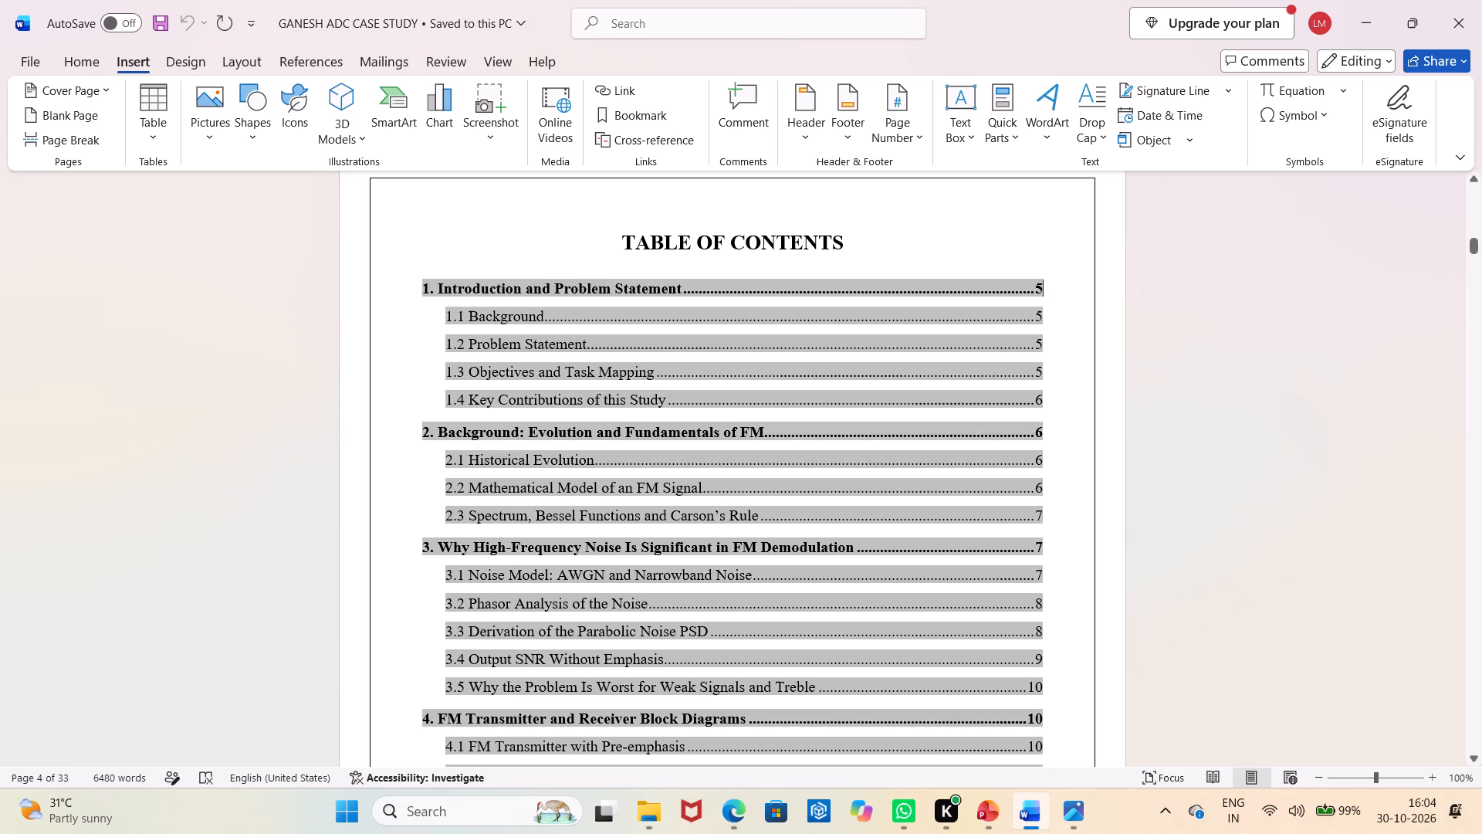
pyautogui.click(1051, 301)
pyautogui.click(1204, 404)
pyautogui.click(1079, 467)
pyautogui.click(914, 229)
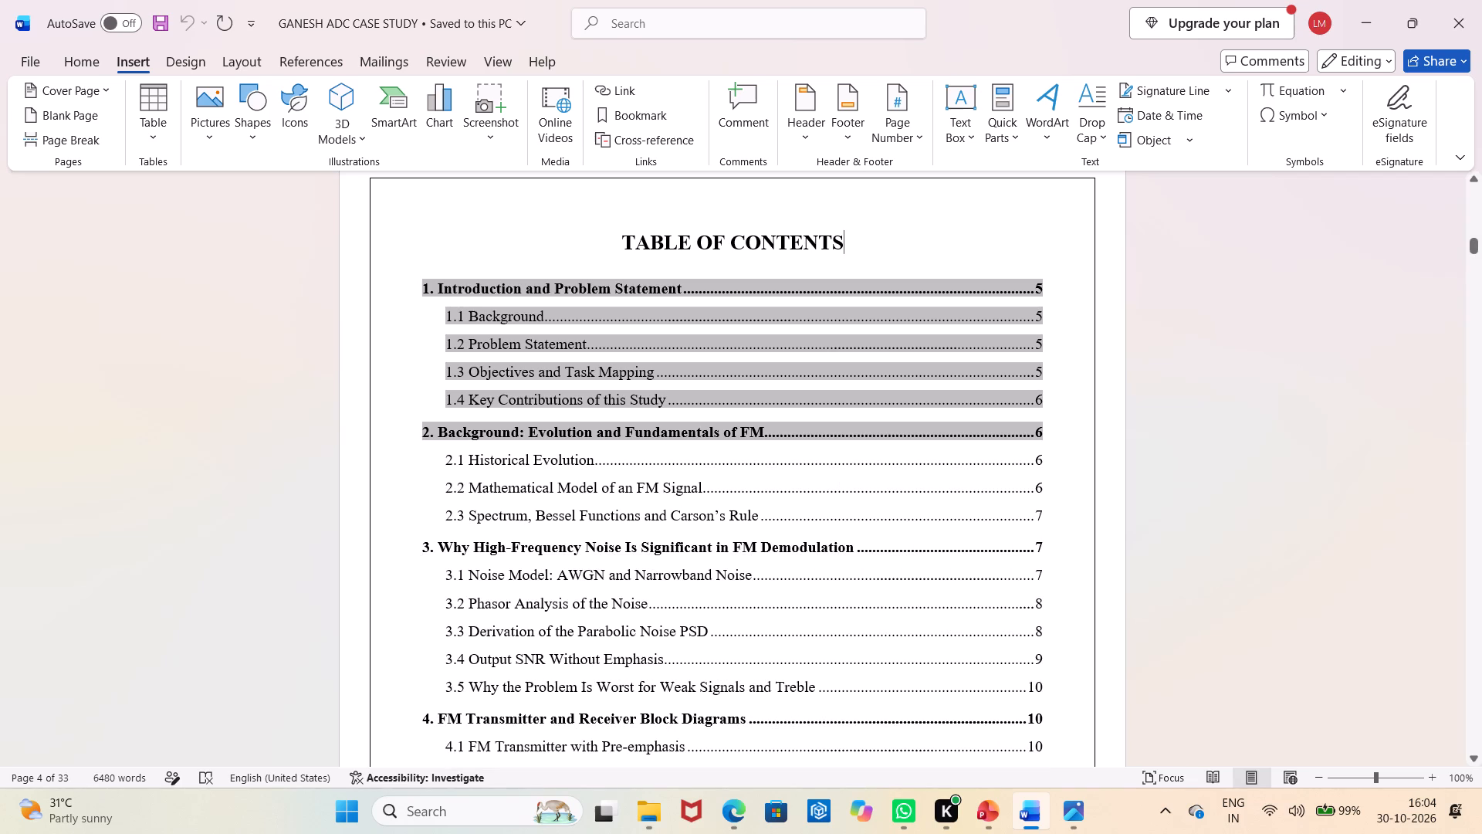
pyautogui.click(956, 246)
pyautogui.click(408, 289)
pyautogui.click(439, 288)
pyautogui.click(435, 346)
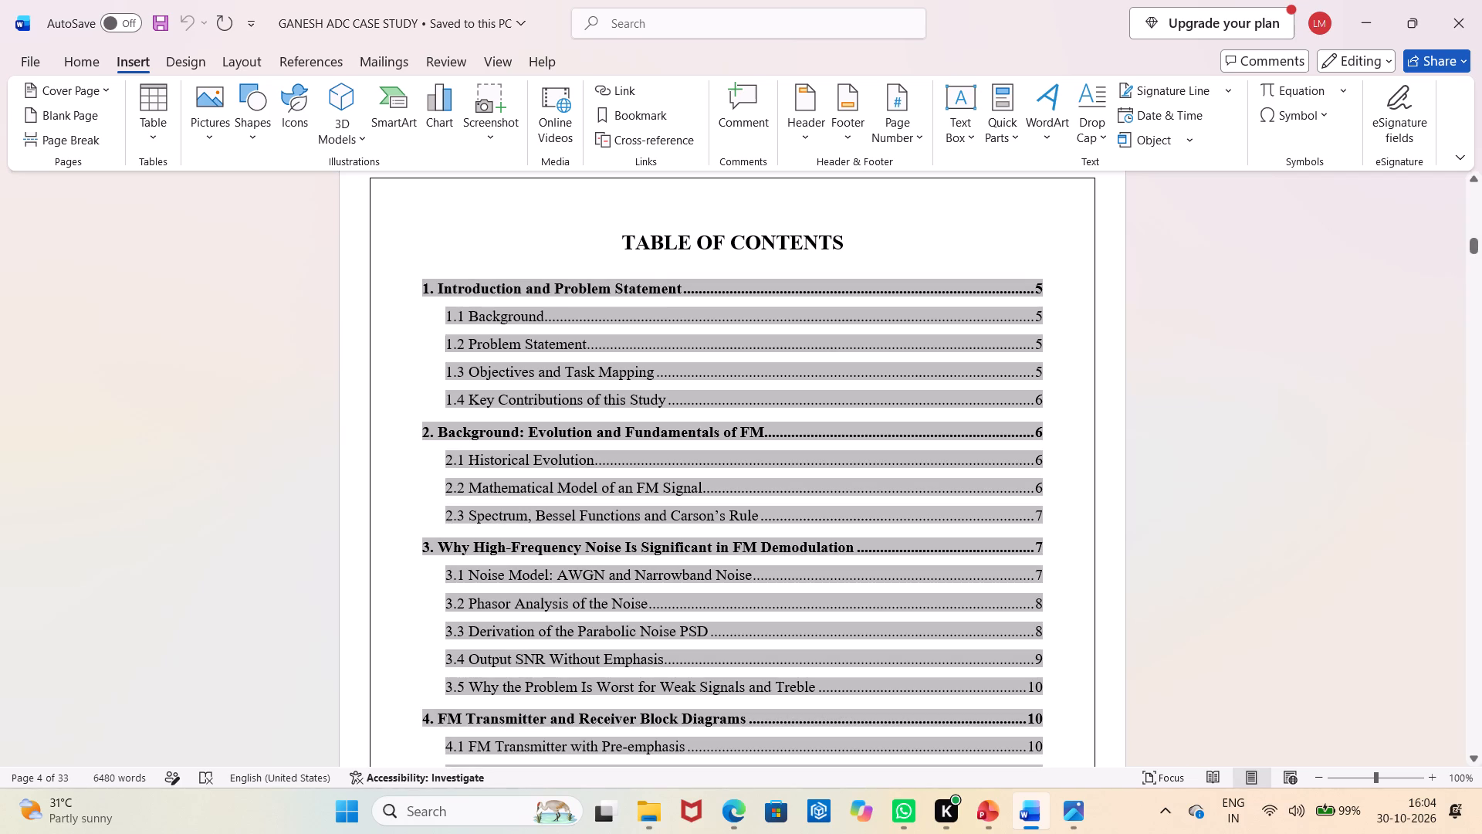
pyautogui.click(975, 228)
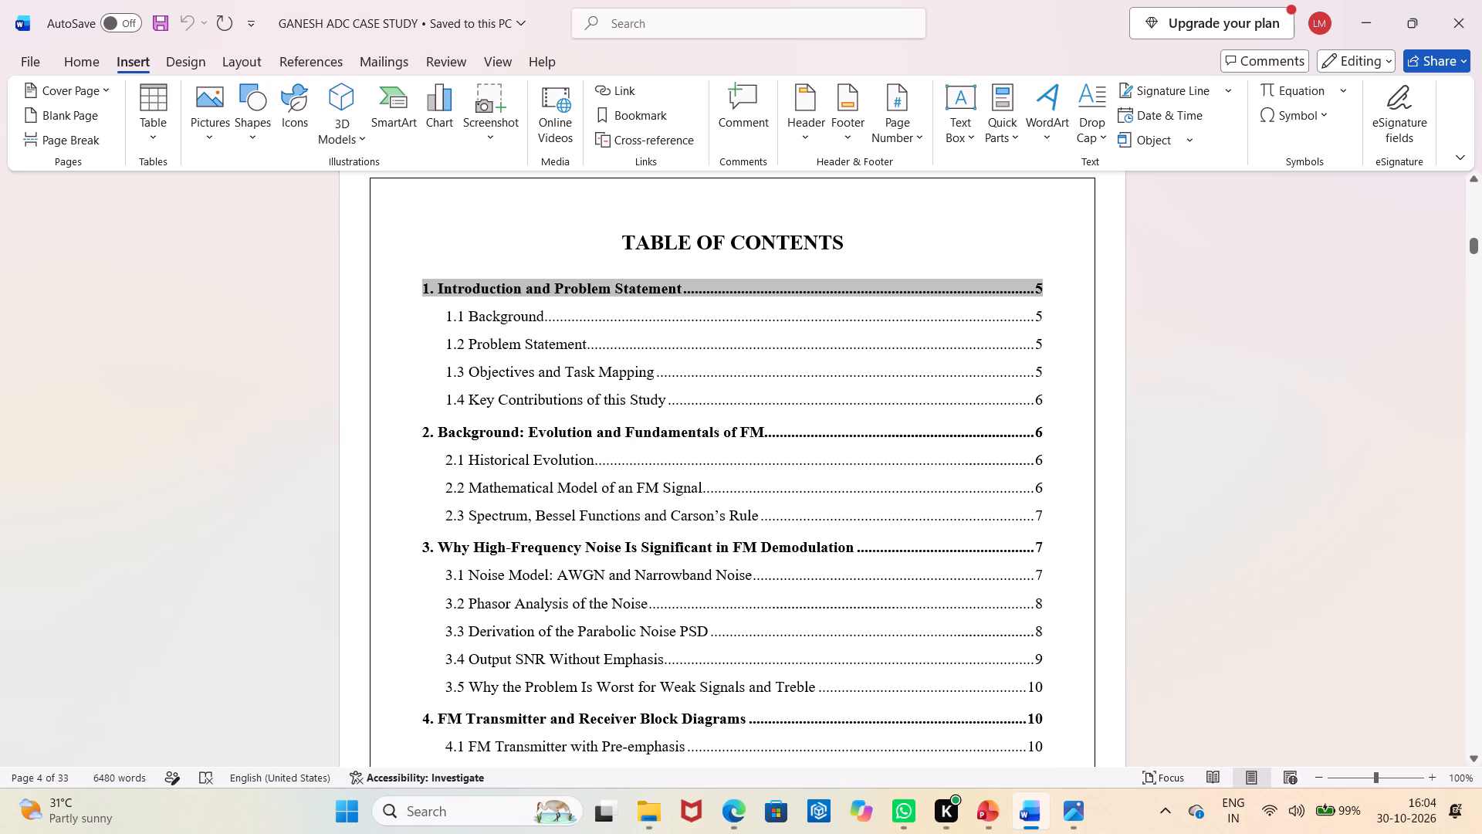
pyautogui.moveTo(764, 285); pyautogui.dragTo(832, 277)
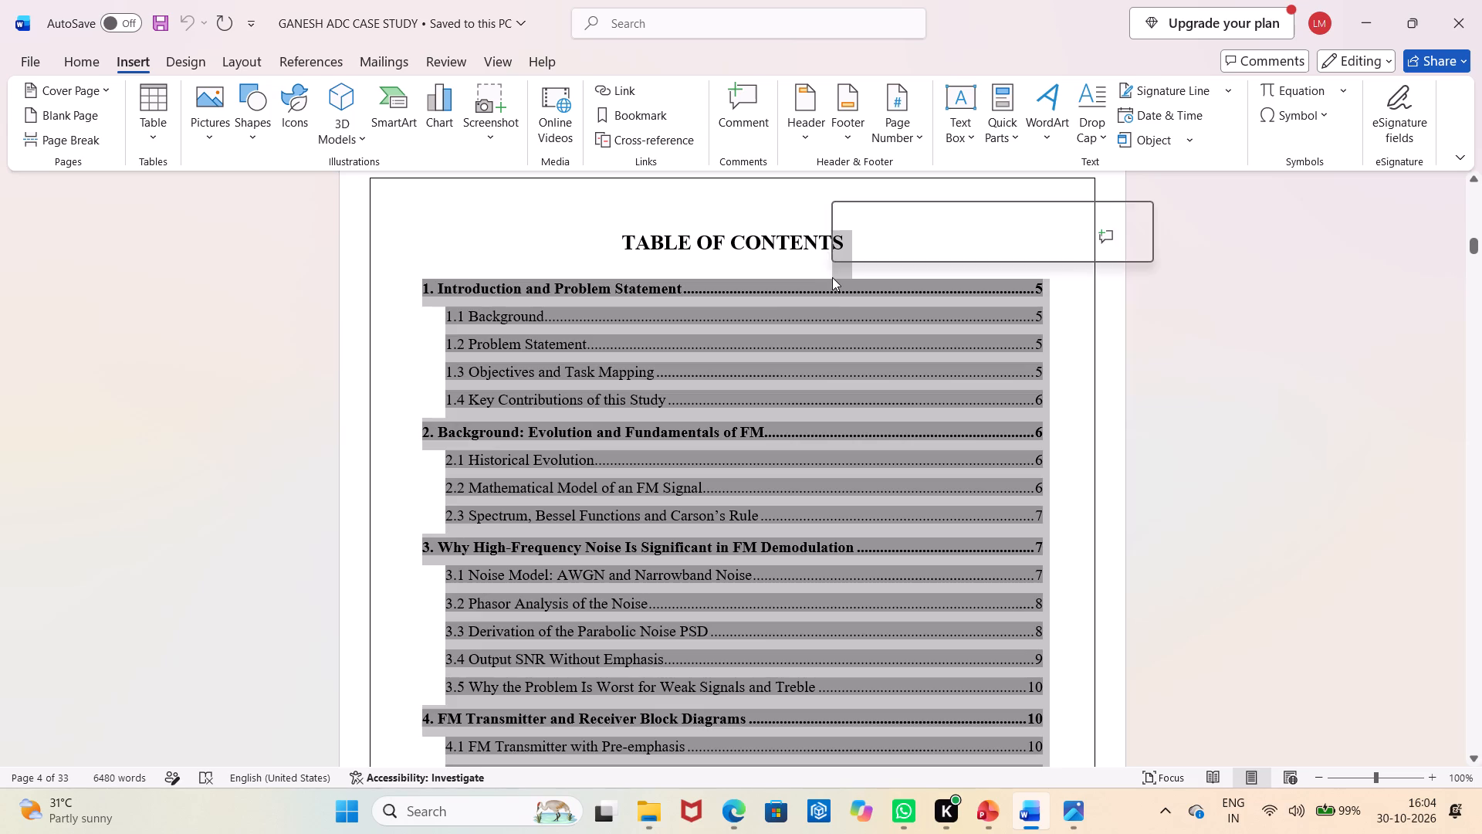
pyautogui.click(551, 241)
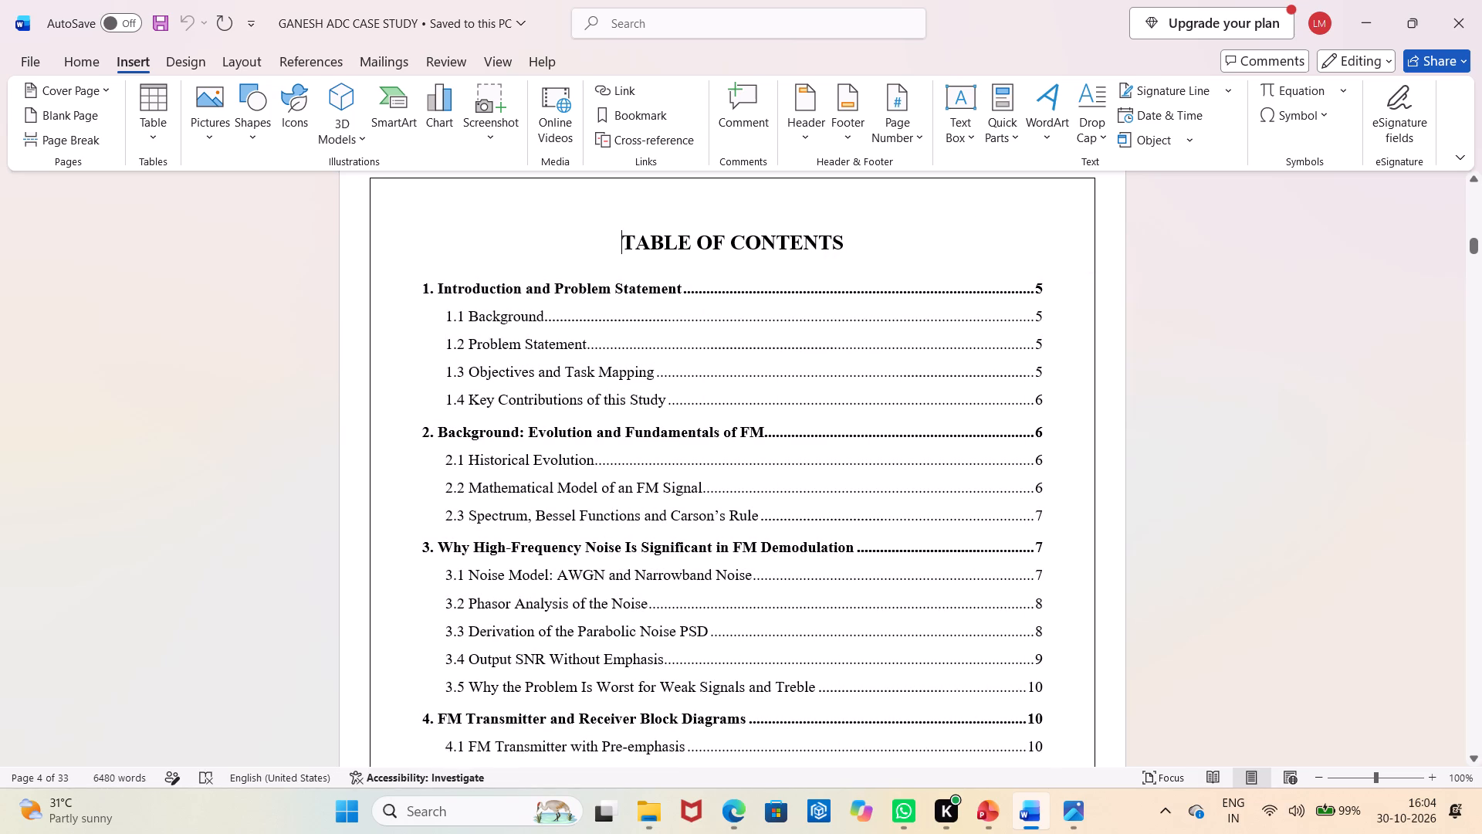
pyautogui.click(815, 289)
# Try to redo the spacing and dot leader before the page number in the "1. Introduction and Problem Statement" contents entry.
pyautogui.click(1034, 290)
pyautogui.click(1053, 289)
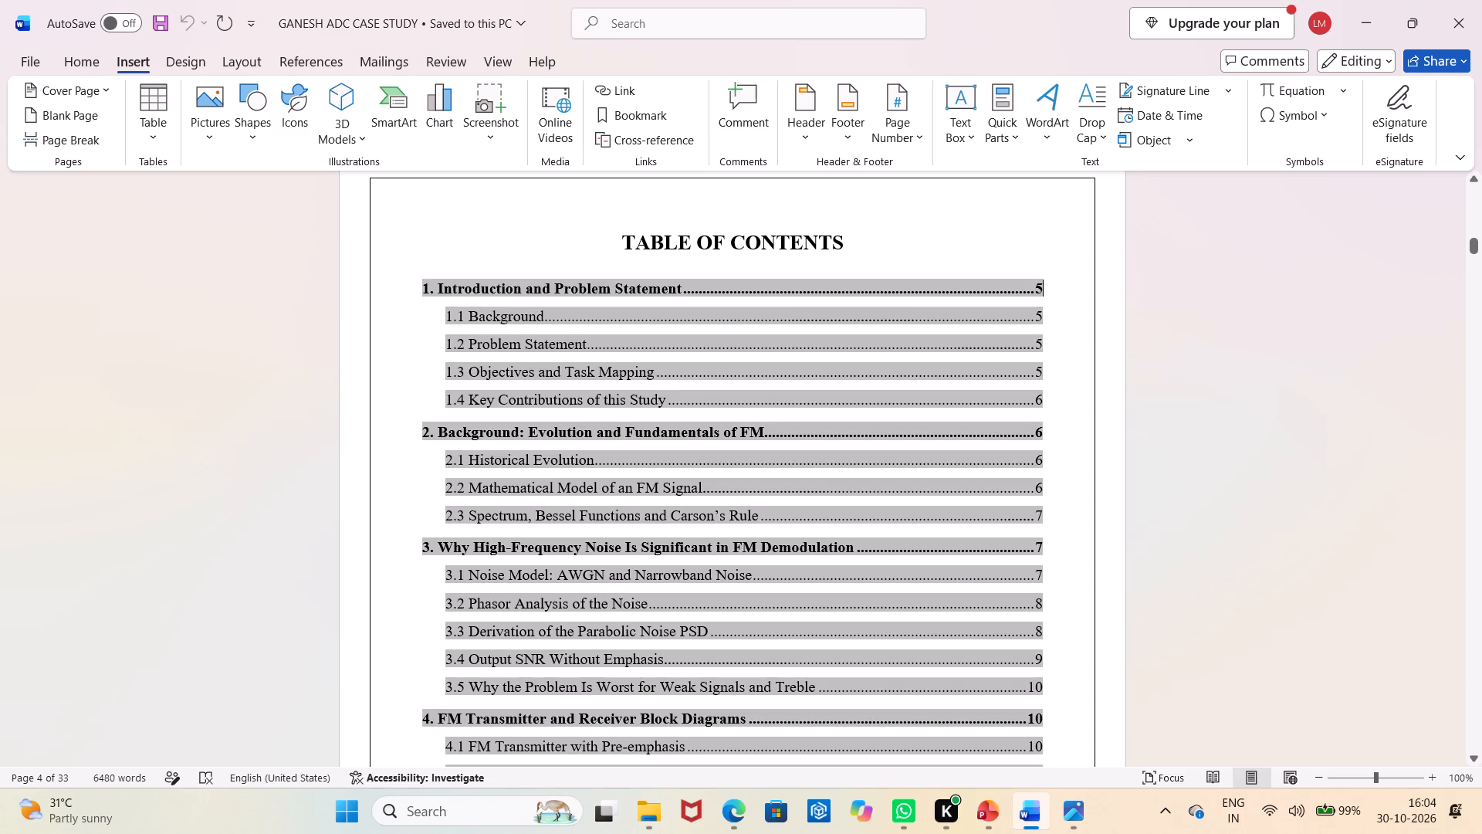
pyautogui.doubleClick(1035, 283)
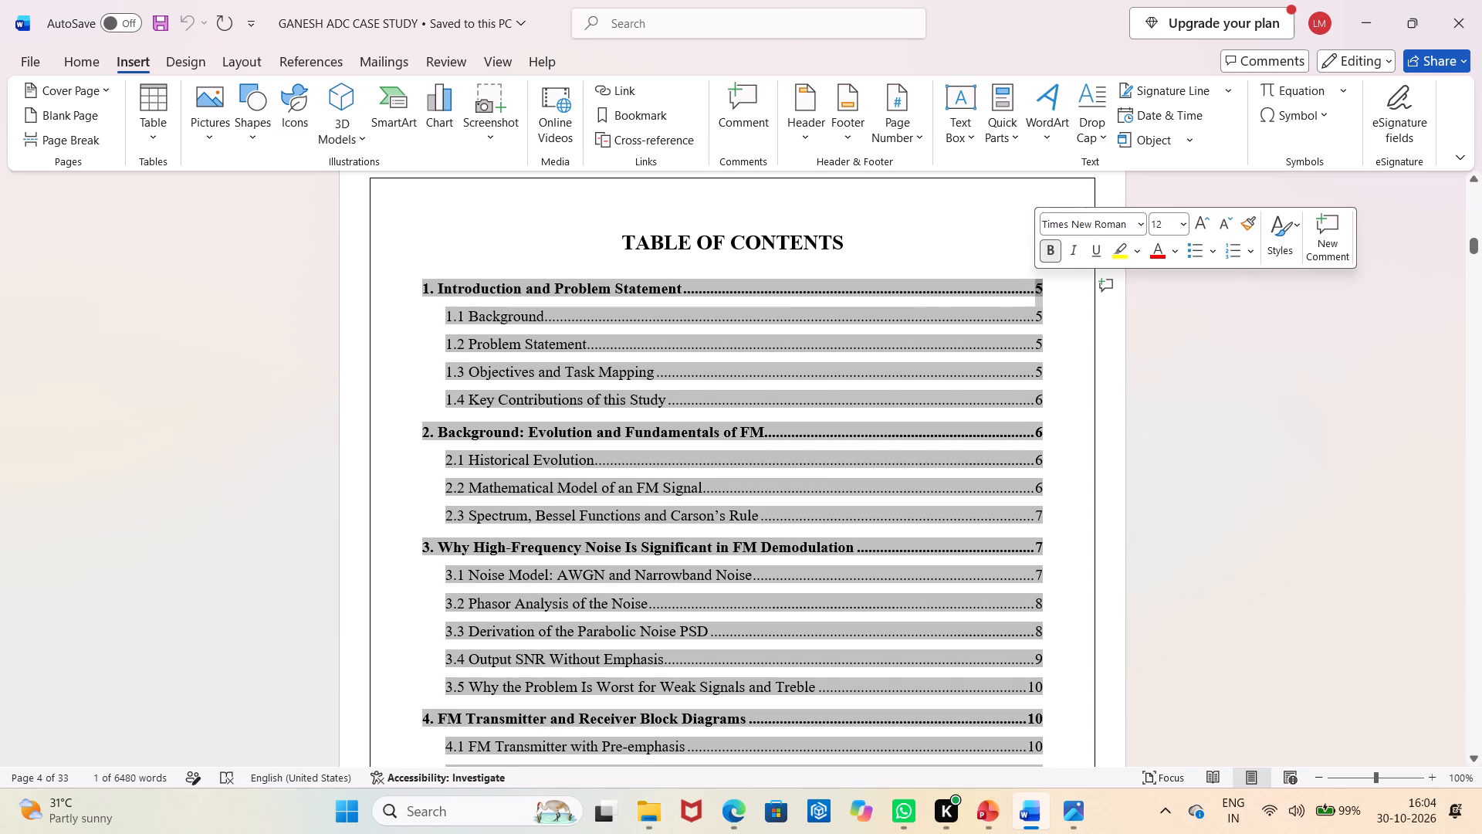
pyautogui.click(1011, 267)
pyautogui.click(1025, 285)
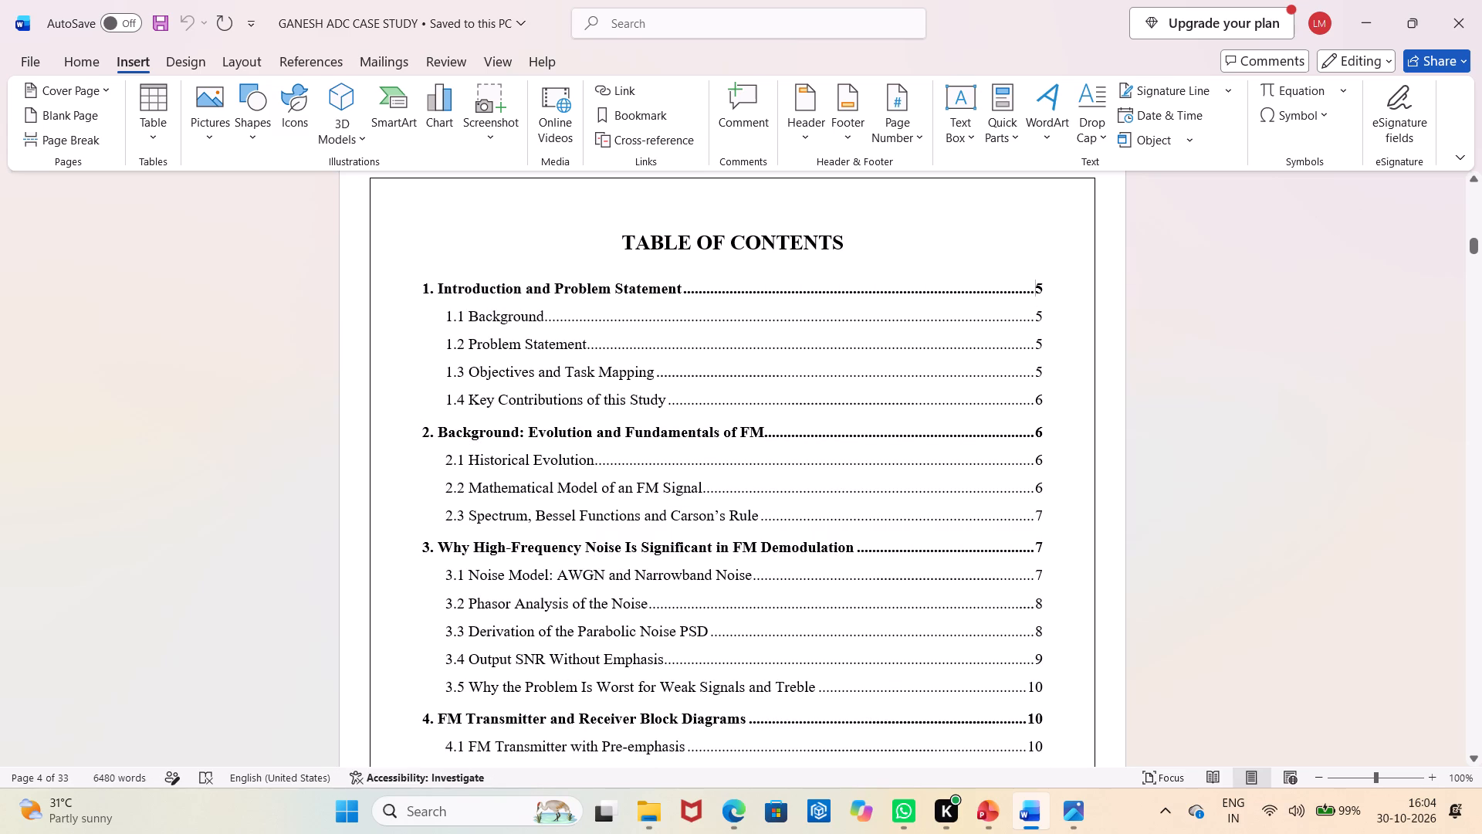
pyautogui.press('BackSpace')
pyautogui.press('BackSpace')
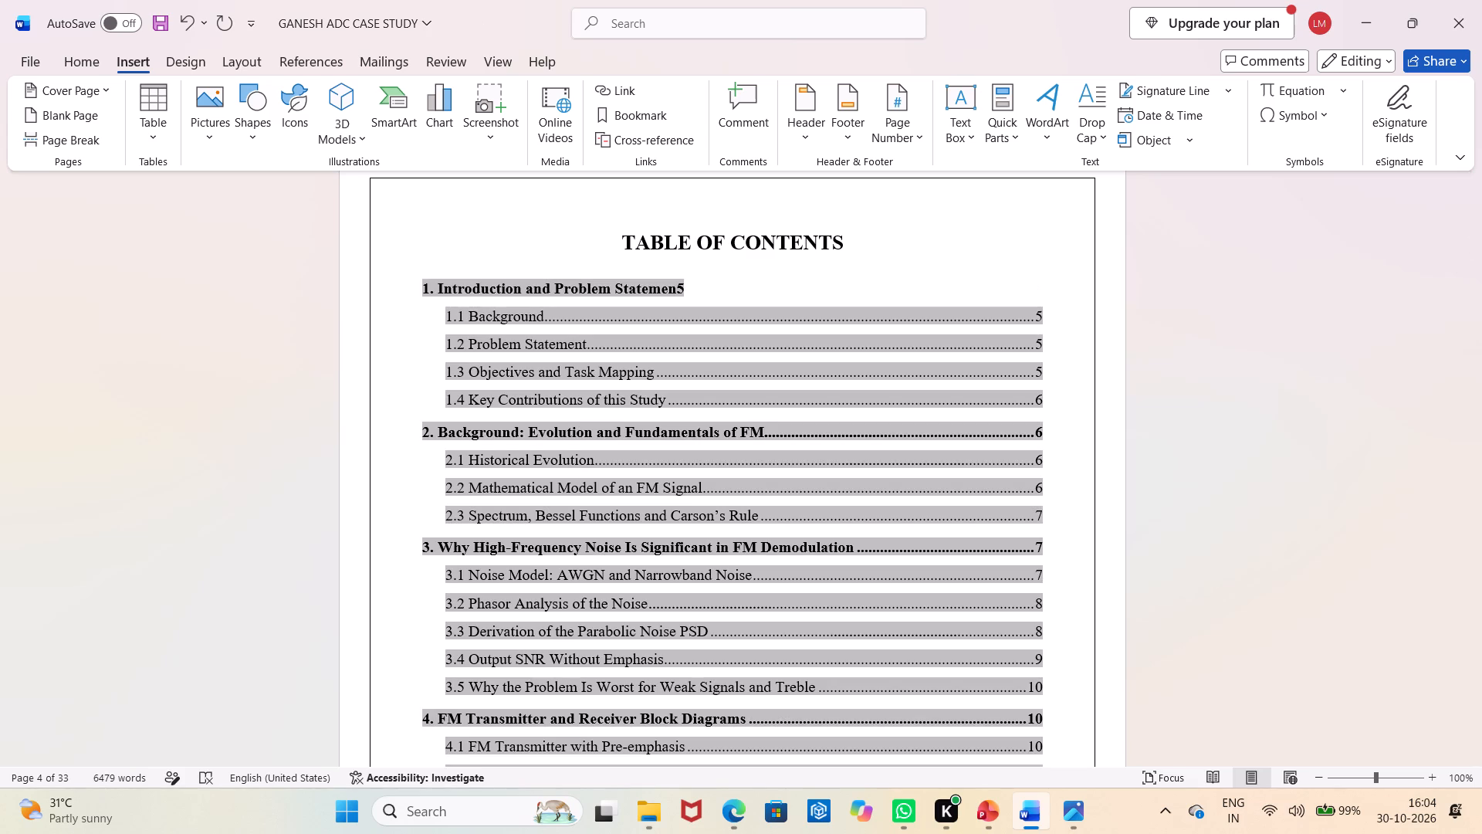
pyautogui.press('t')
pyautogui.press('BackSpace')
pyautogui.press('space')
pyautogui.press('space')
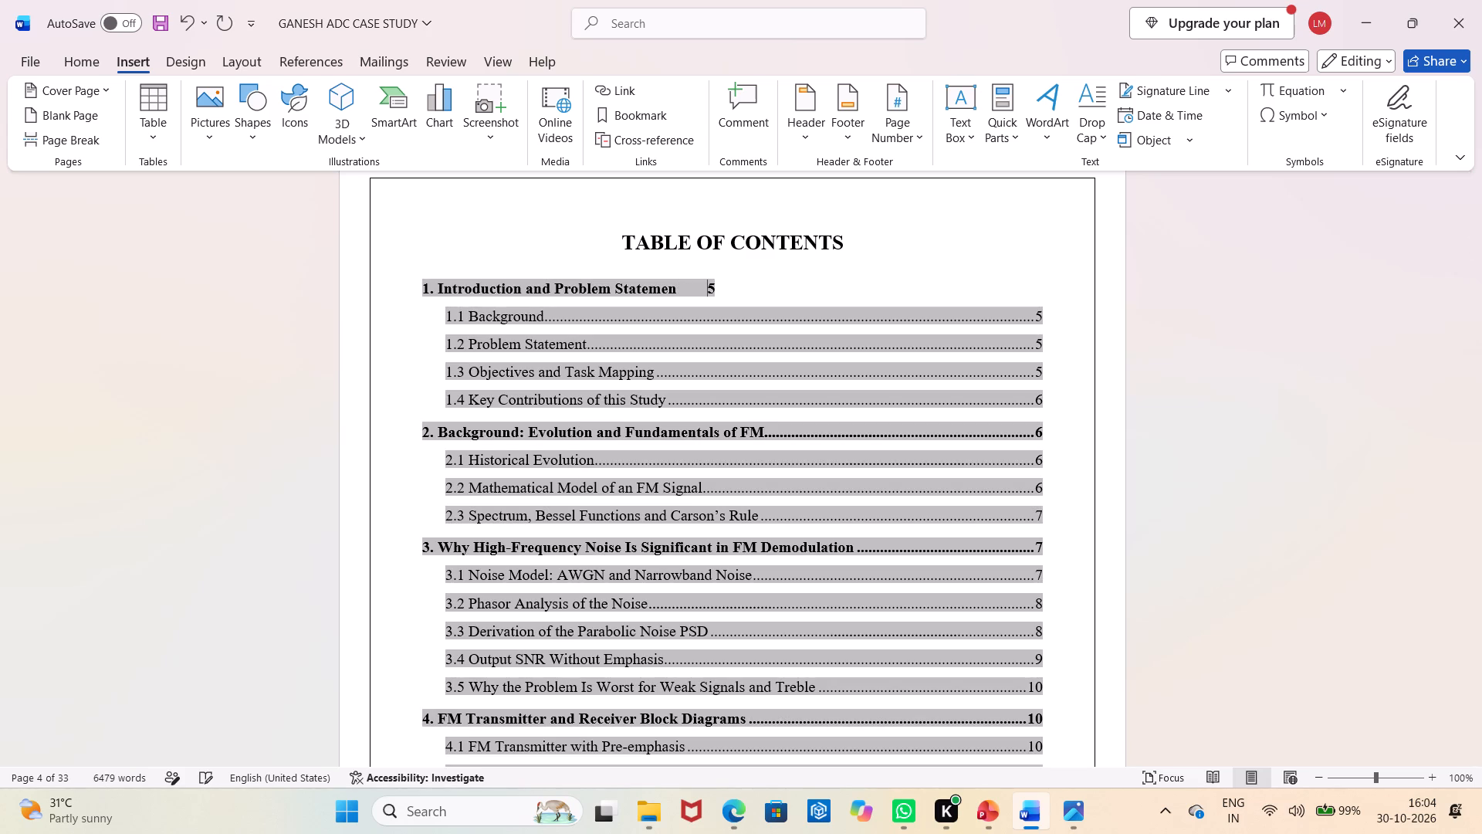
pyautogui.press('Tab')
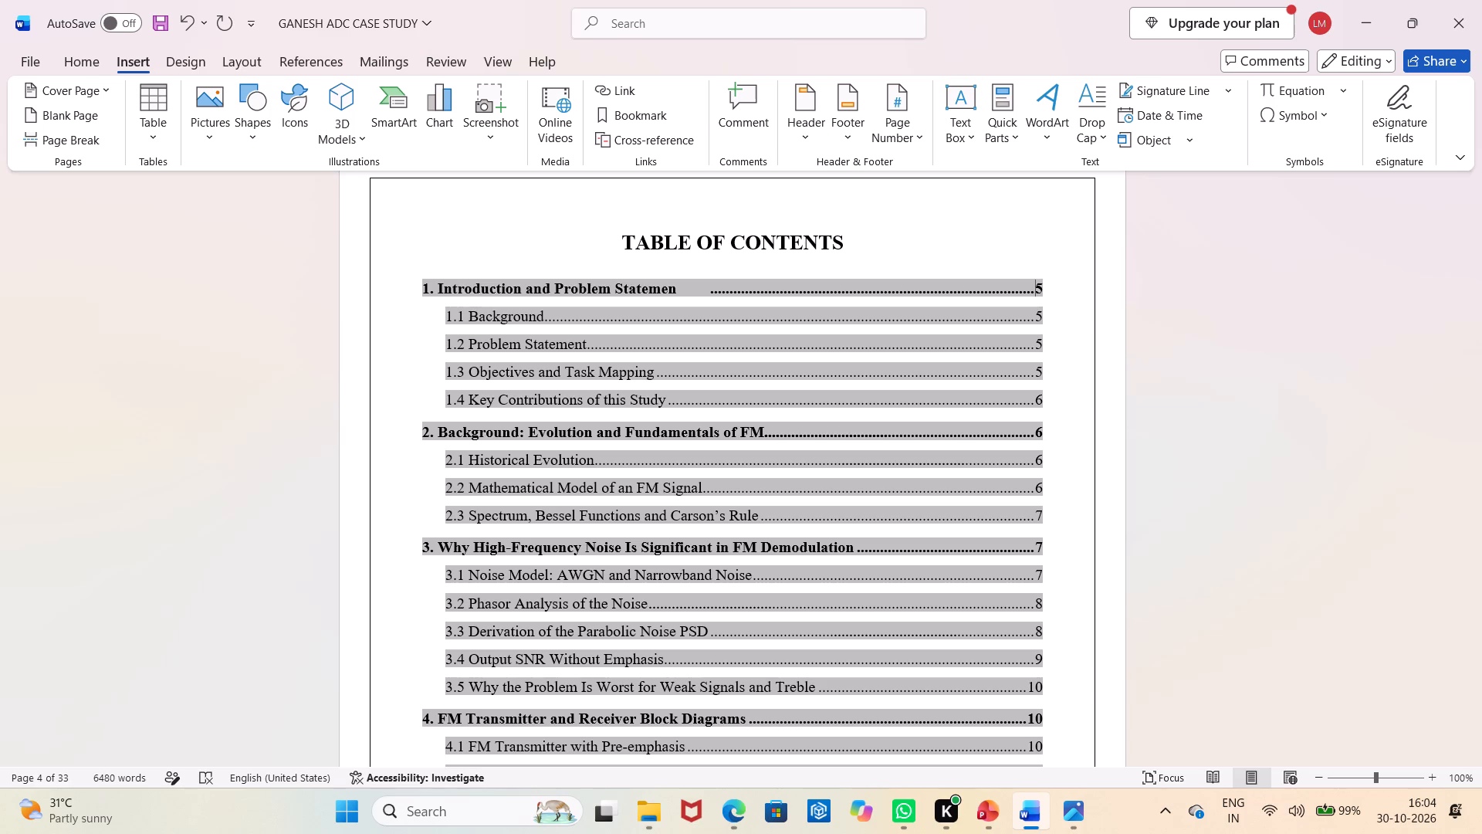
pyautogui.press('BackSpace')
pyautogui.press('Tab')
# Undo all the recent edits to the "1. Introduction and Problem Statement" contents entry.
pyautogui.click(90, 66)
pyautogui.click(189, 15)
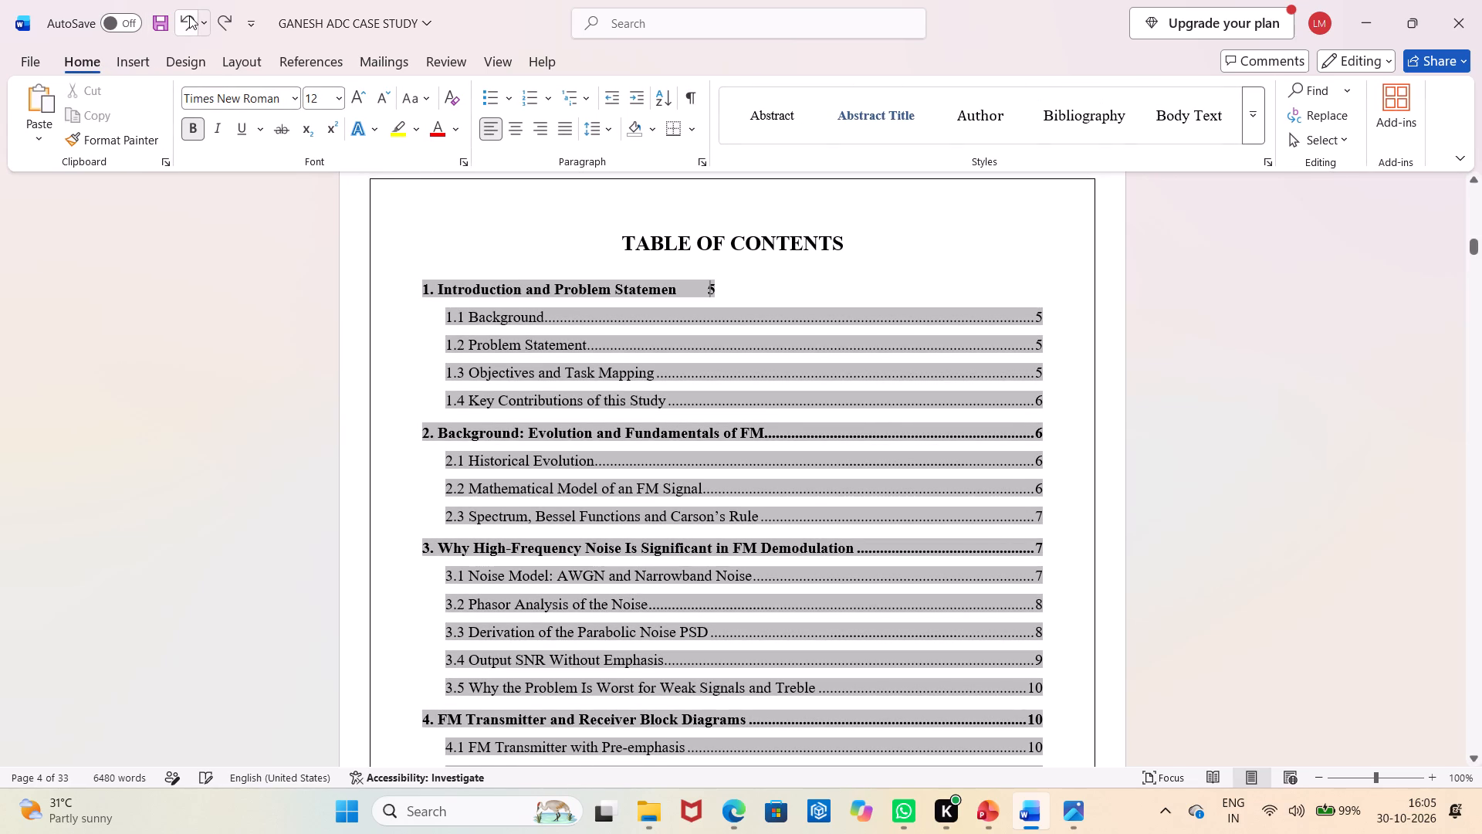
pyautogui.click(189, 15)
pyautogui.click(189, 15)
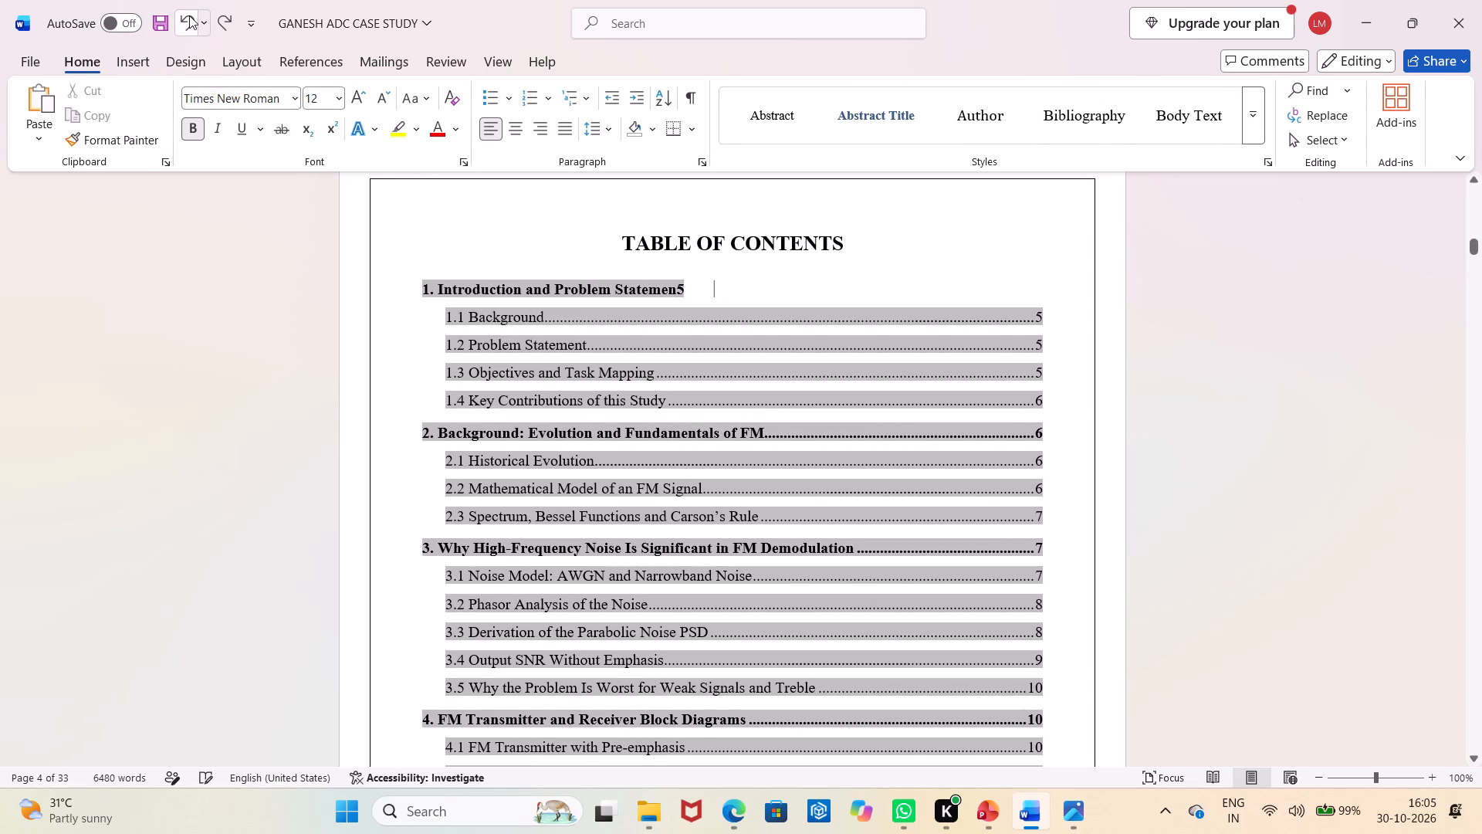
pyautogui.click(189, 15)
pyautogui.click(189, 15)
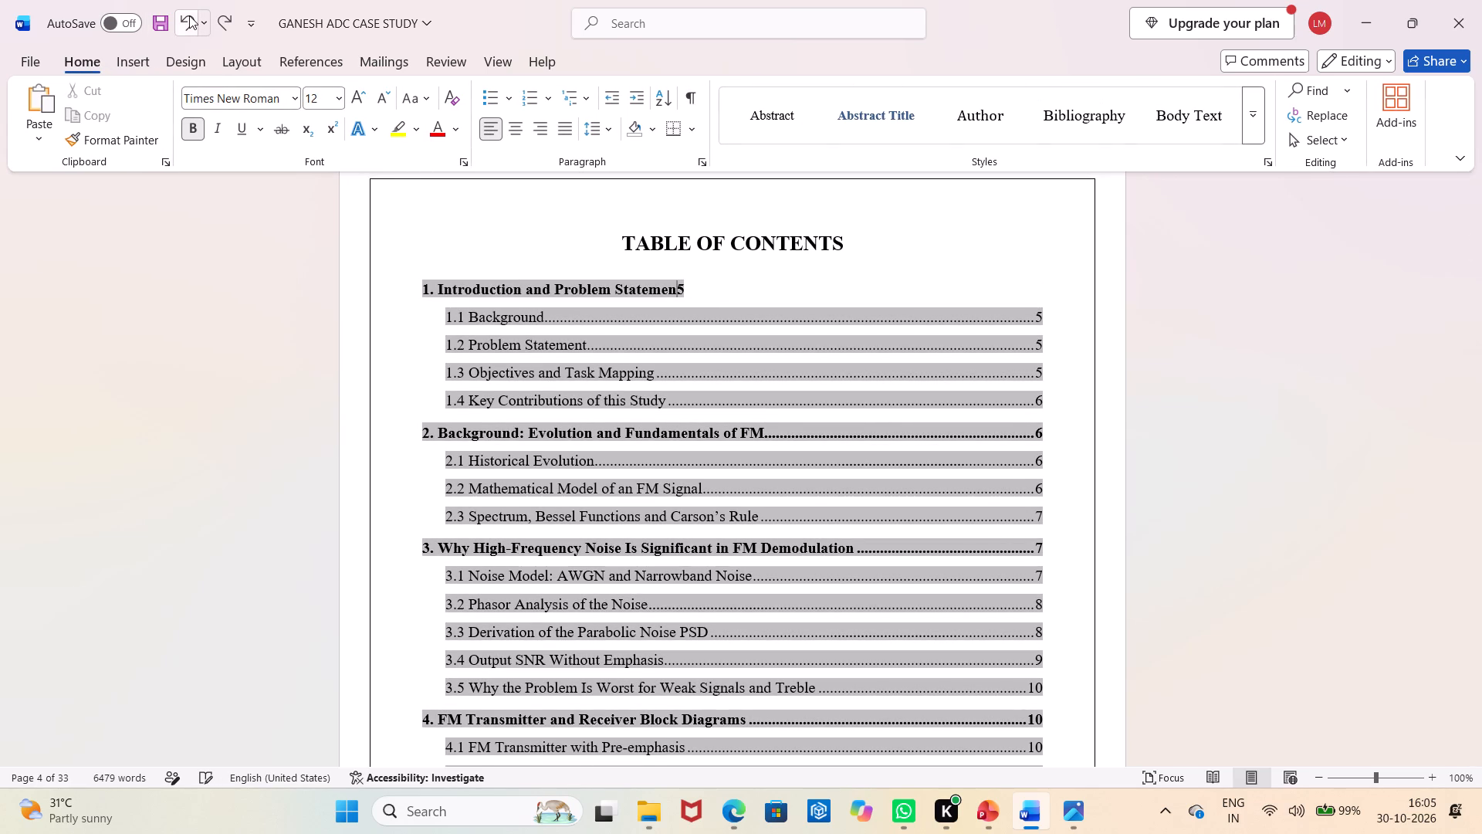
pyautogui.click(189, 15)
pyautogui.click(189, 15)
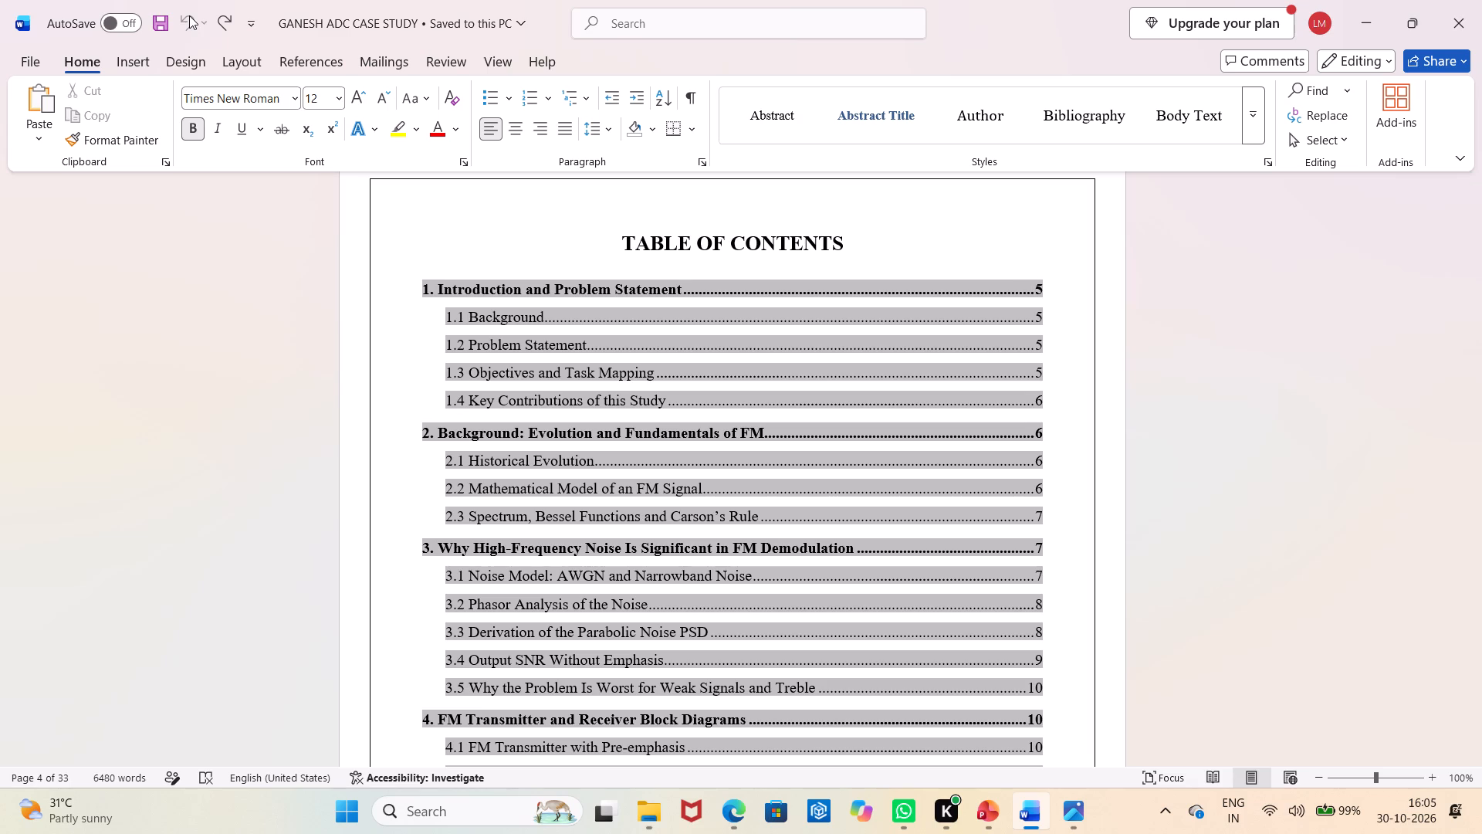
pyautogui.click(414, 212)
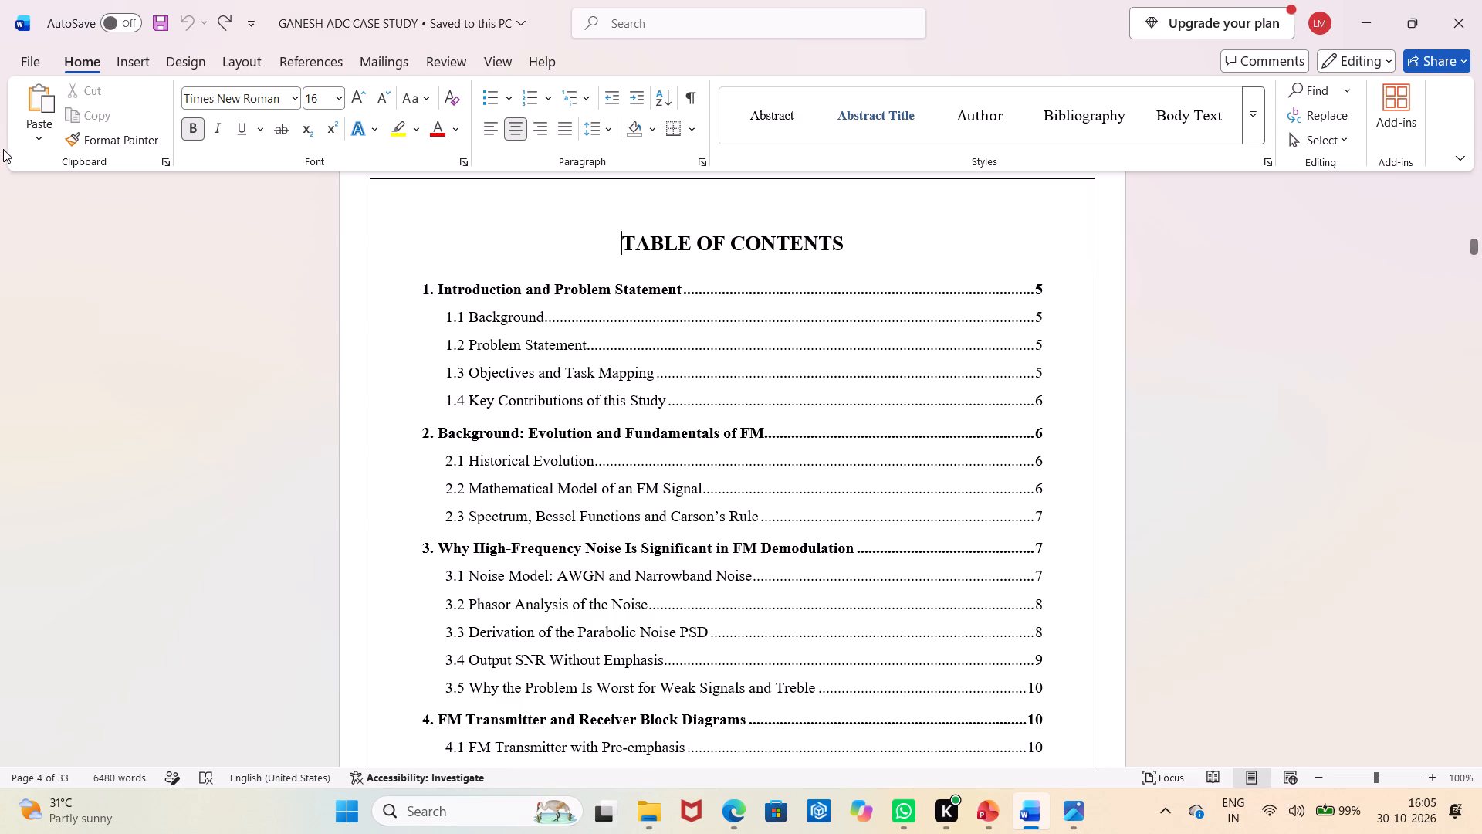
# Copy the entire table of contents, from its title to "12. References", into a new blank document.
pyautogui.scroll(-20, 582, 255)
pyautogui.scroll(-3, 582, 255)
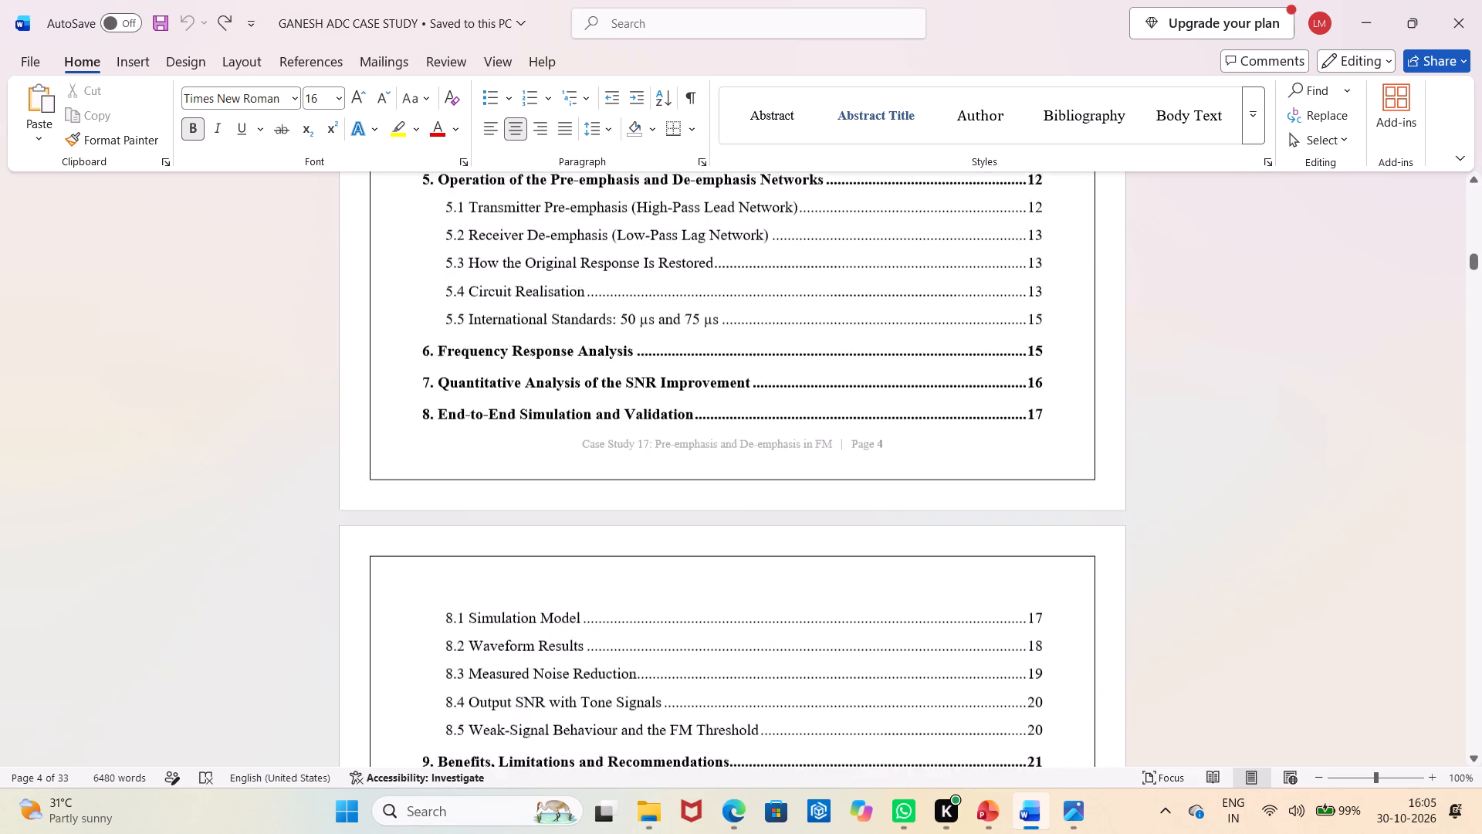
pyautogui.scroll(-11, 585, 265)
pyautogui.scroll(20, 585, 265)
pyautogui.scroll(17, 585, 265)
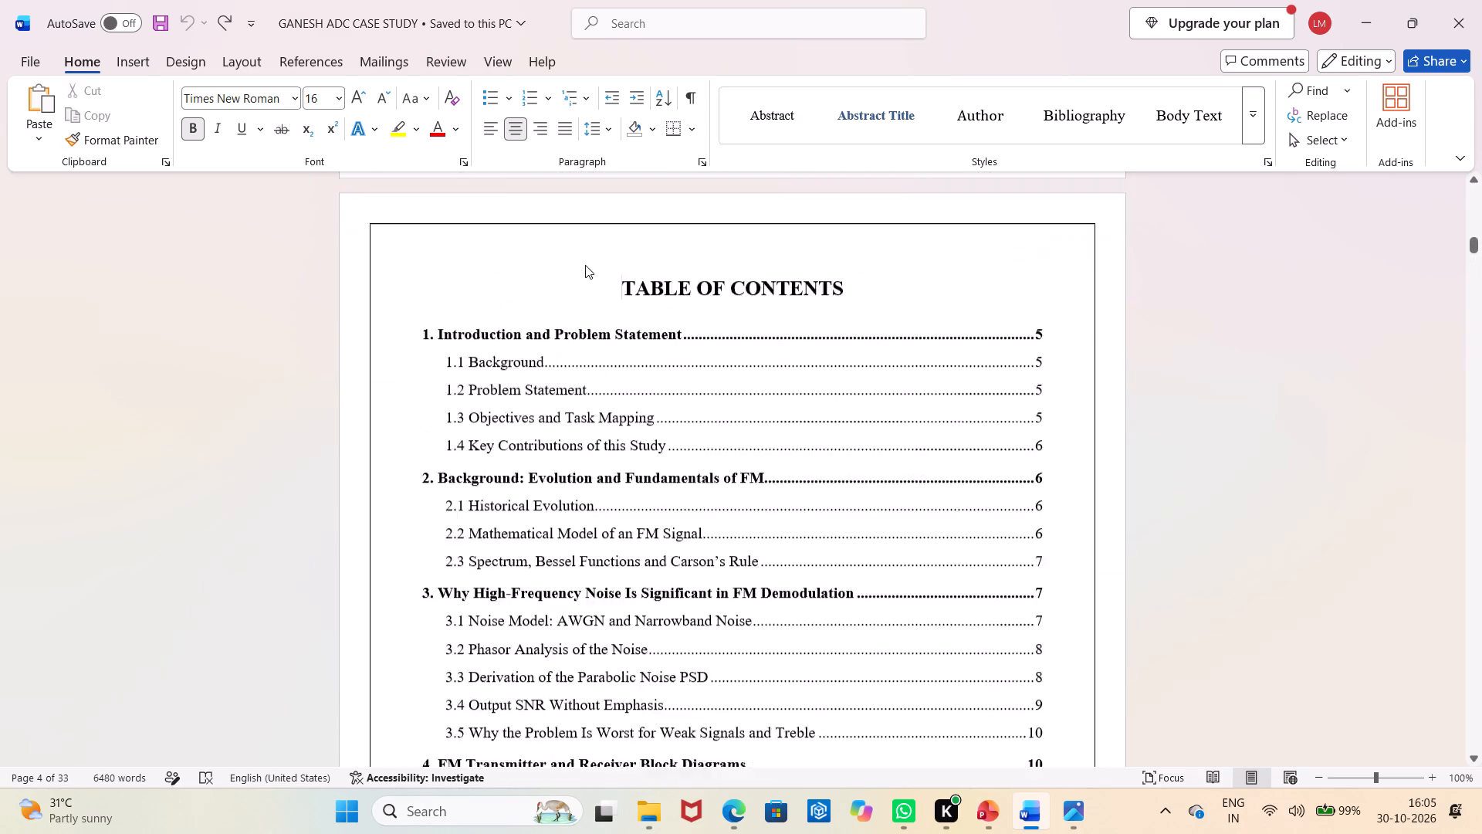
pyautogui.scroll(3, 585, 265)
pyautogui.scroll(-1, 630, 367)
pyautogui.moveTo(622, 465); pyautogui.dragTo(910, 833)
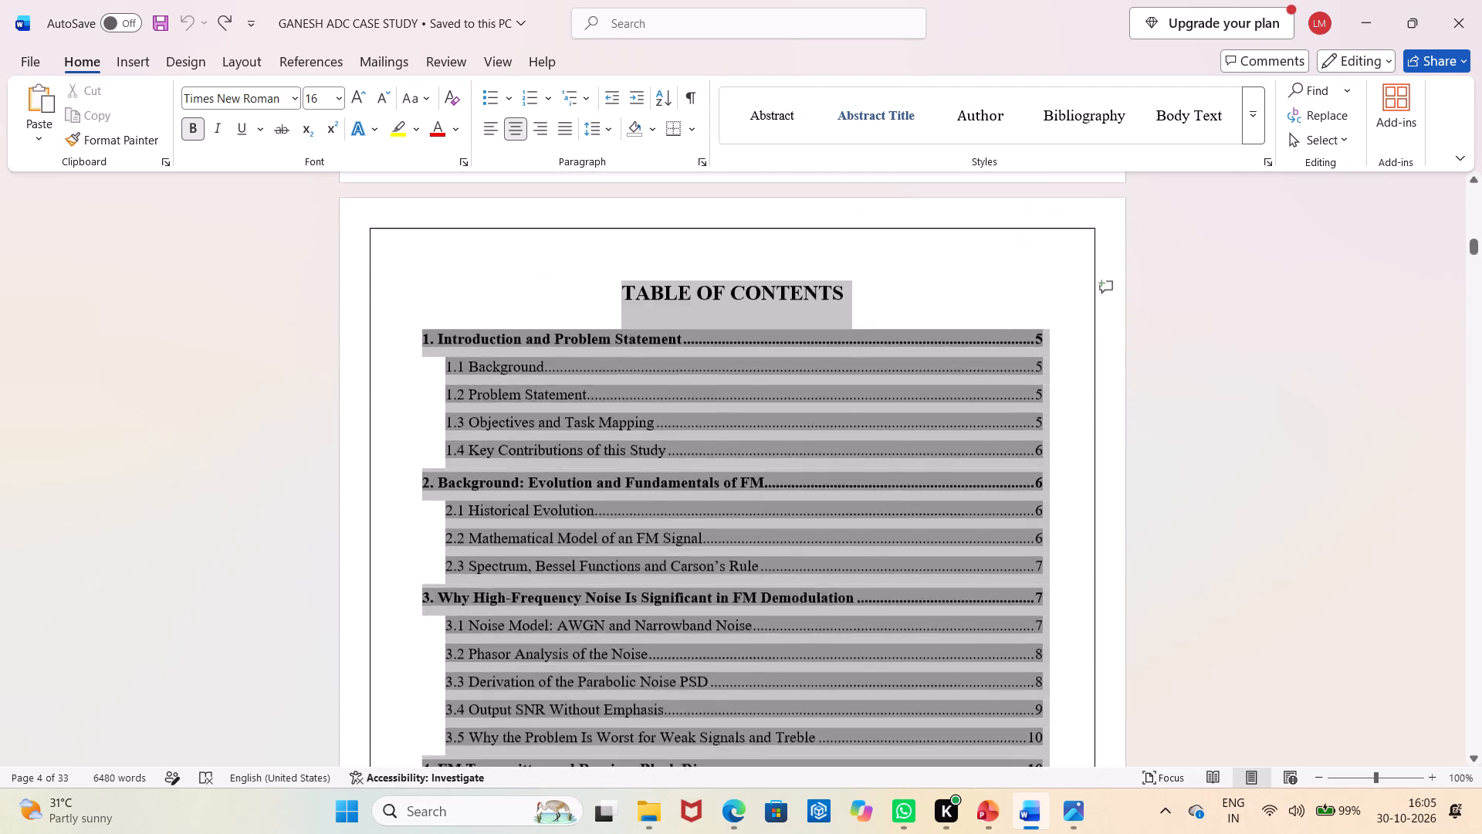
pyautogui.moveTo(910, 833); pyautogui.dragTo(810, 615)
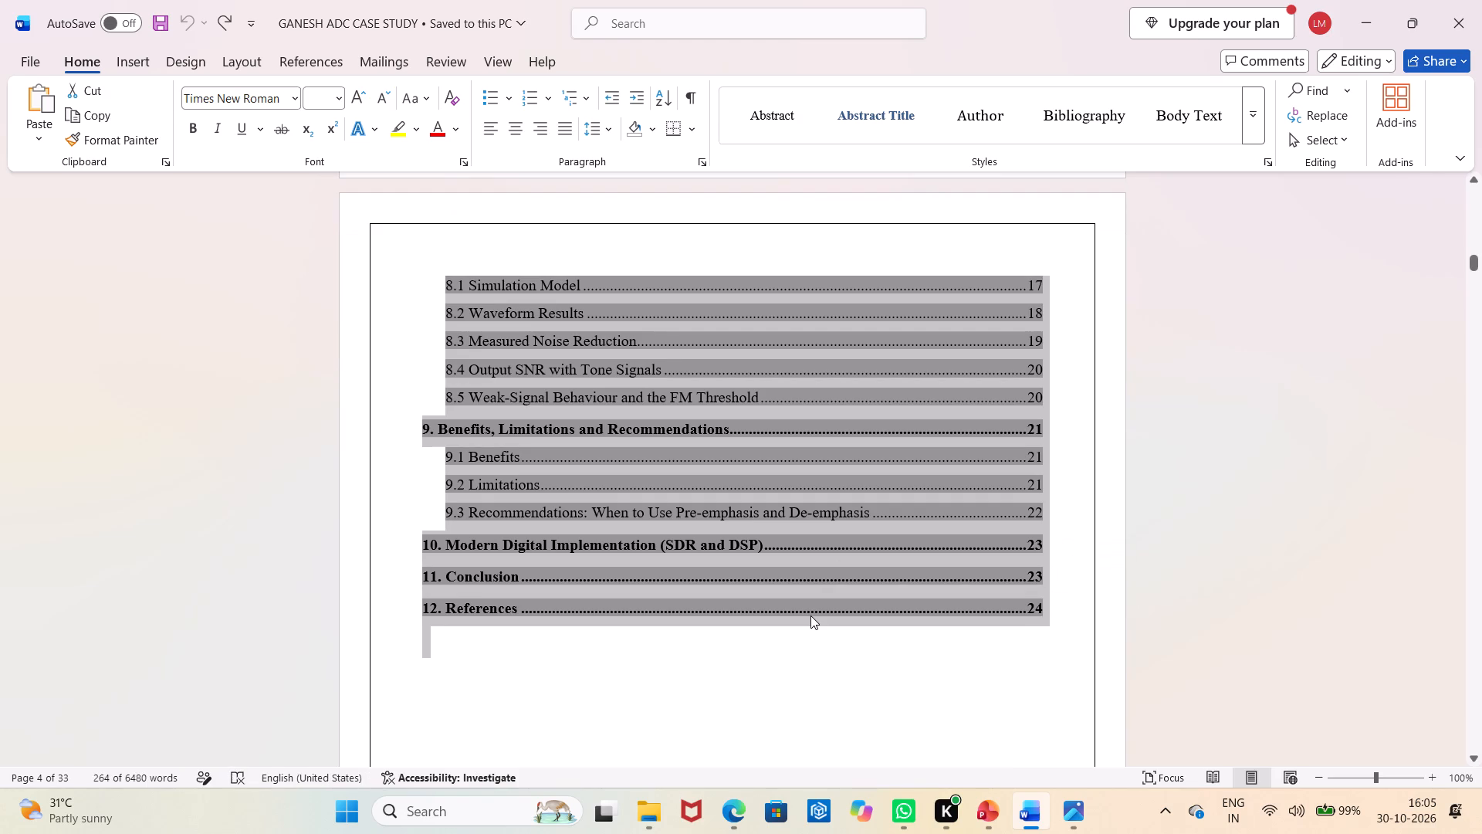
pyautogui.hotkey('ctrl', 'c')
pyautogui.click(25, 69)
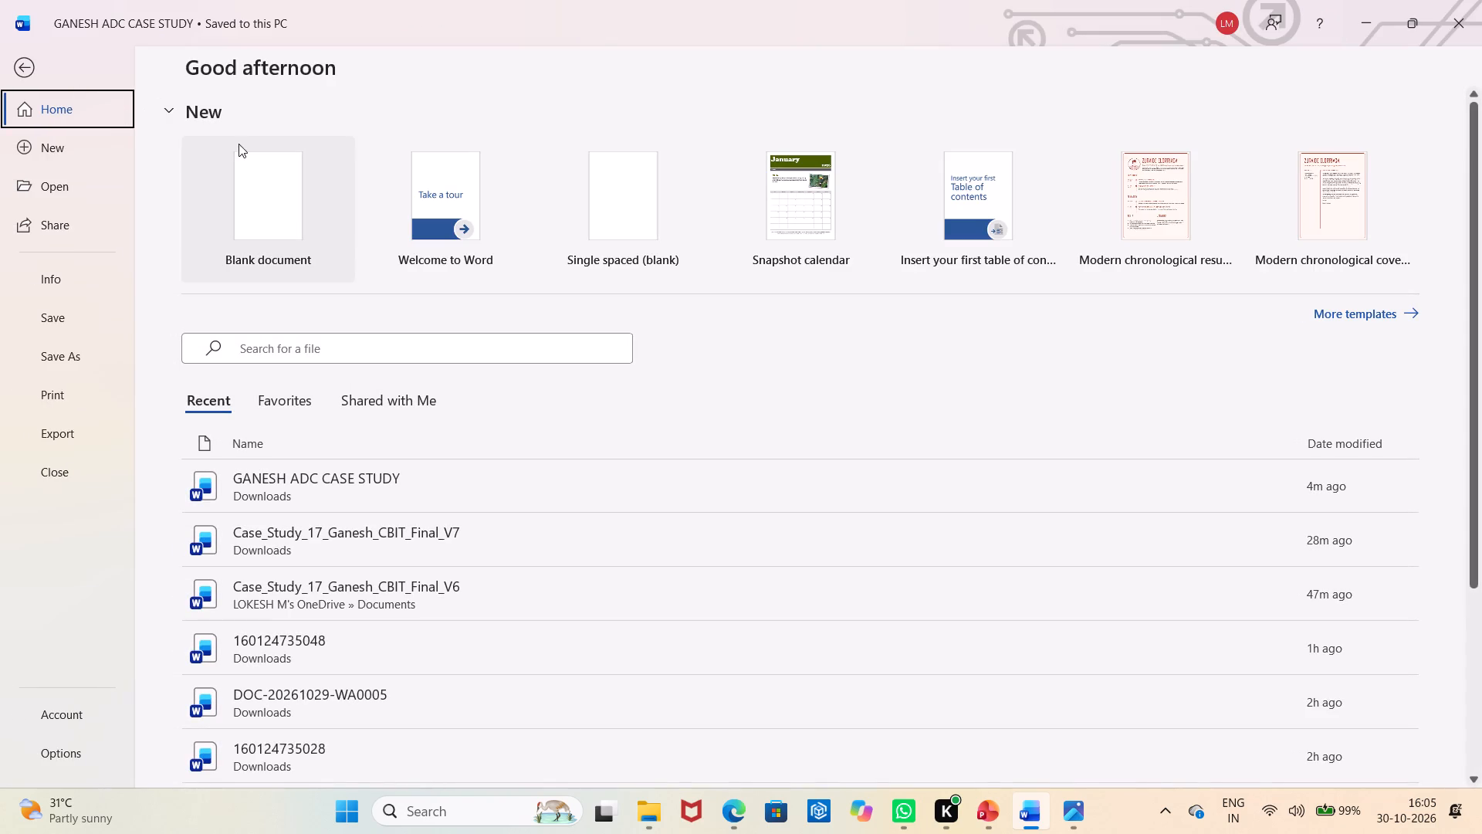
pyautogui.click(239, 144)
pyautogui.hotkey('ctrl', 'v')
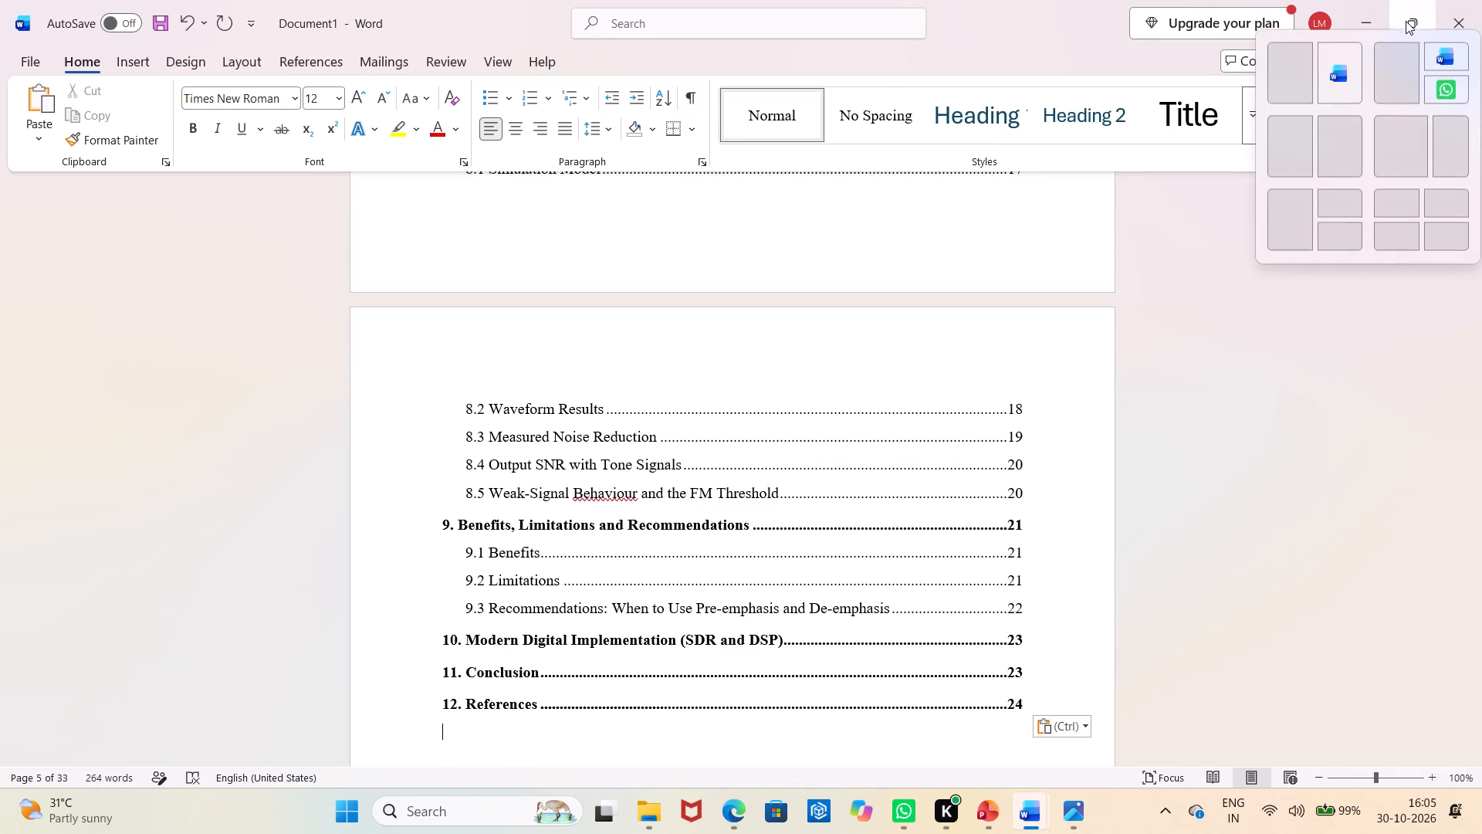
# Arrange the new document and the report side by side.
pyautogui.click(1321, 80)
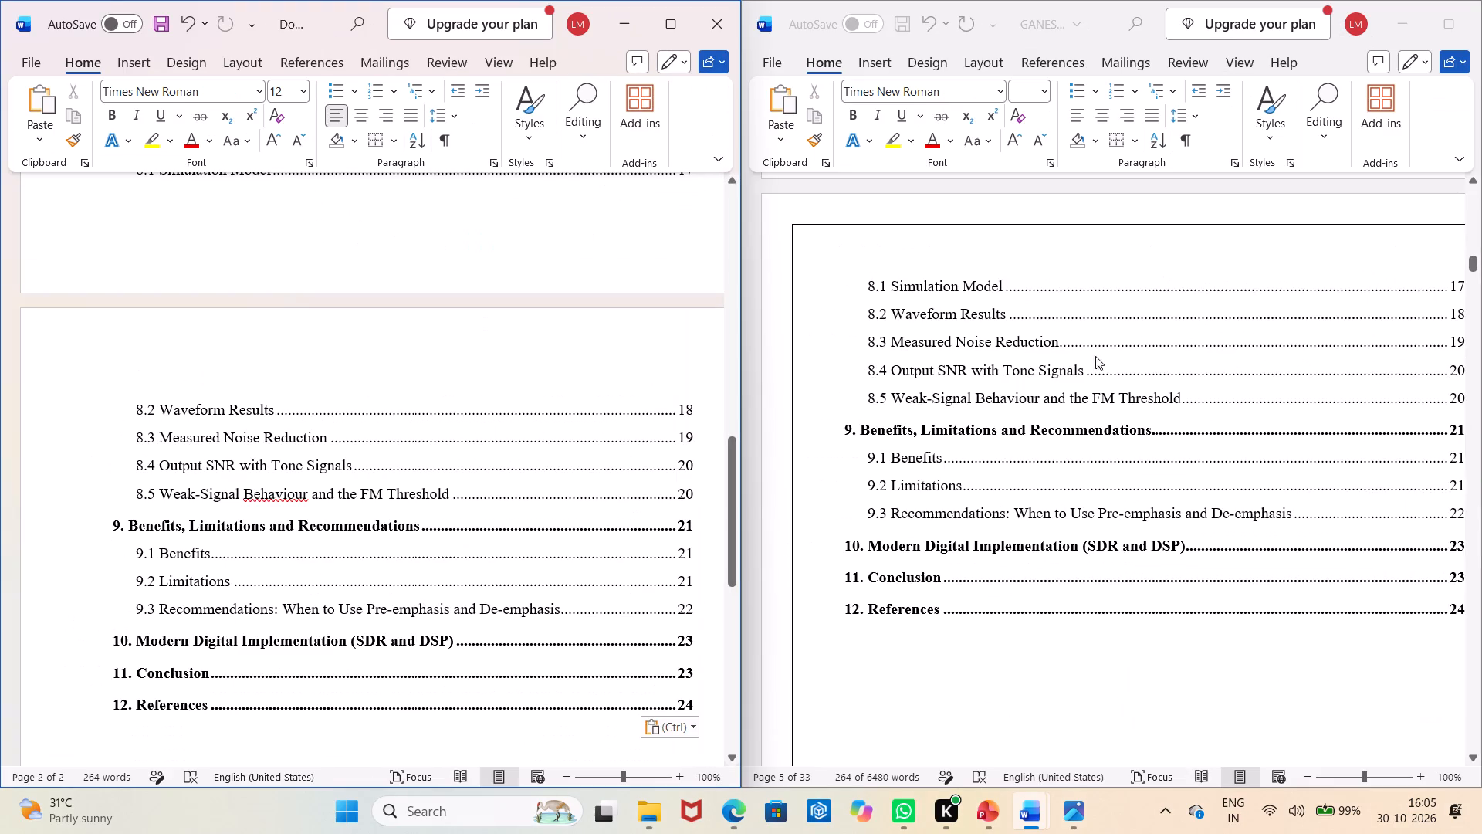
# Delete the entire table of contents, including its title, from the report.
pyautogui.scroll(5, 1093, 378)
pyautogui.scroll(20, 1093, 378)
pyautogui.scroll(2, 1093, 378)
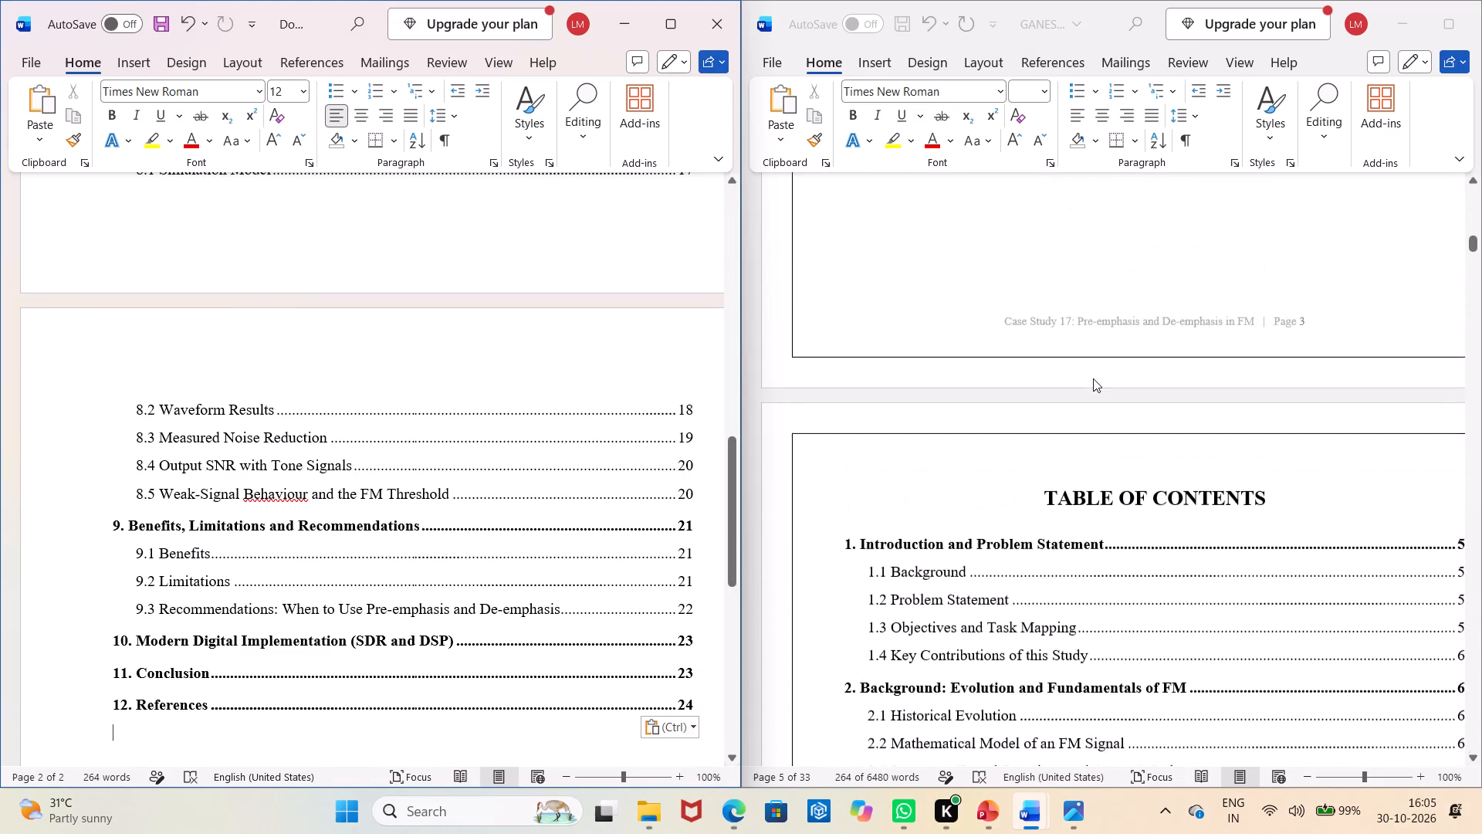
pyautogui.scroll(-5, 1093, 378)
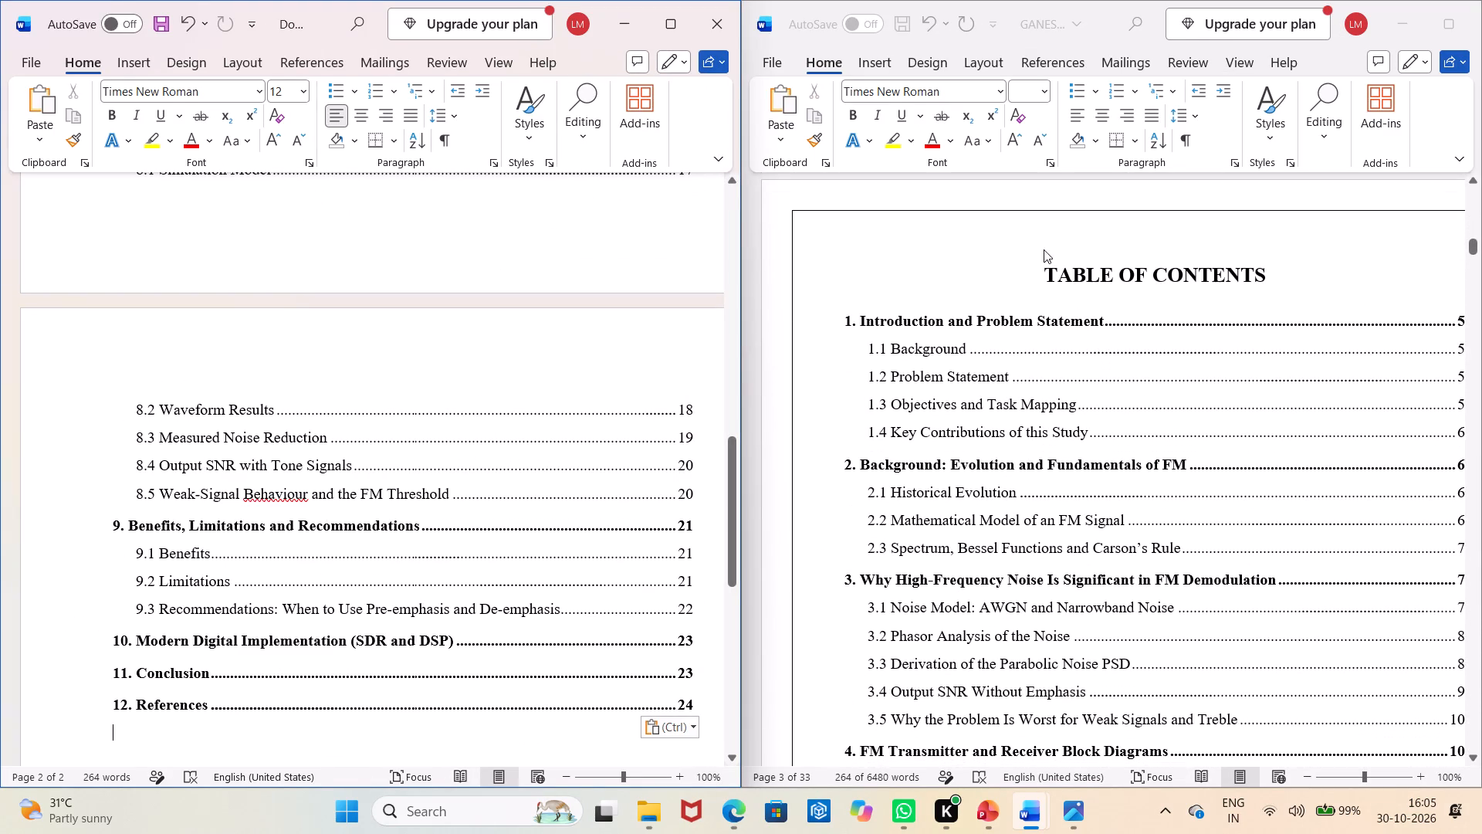
pyautogui.click(1038, 270)
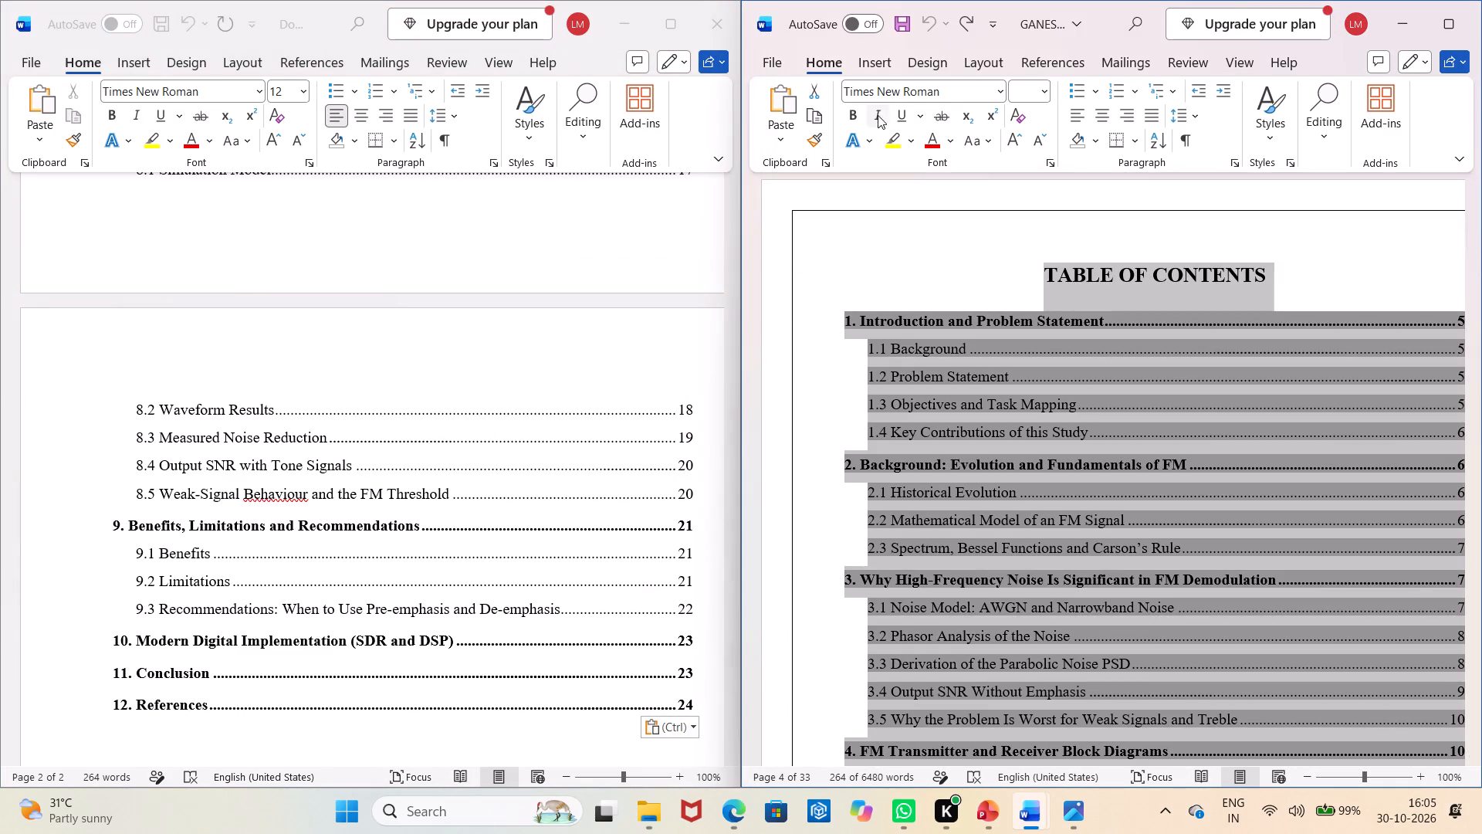
pyautogui.scroll(-20, 1164, 334)
pyautogui.scroll(-18, 1164, 334)
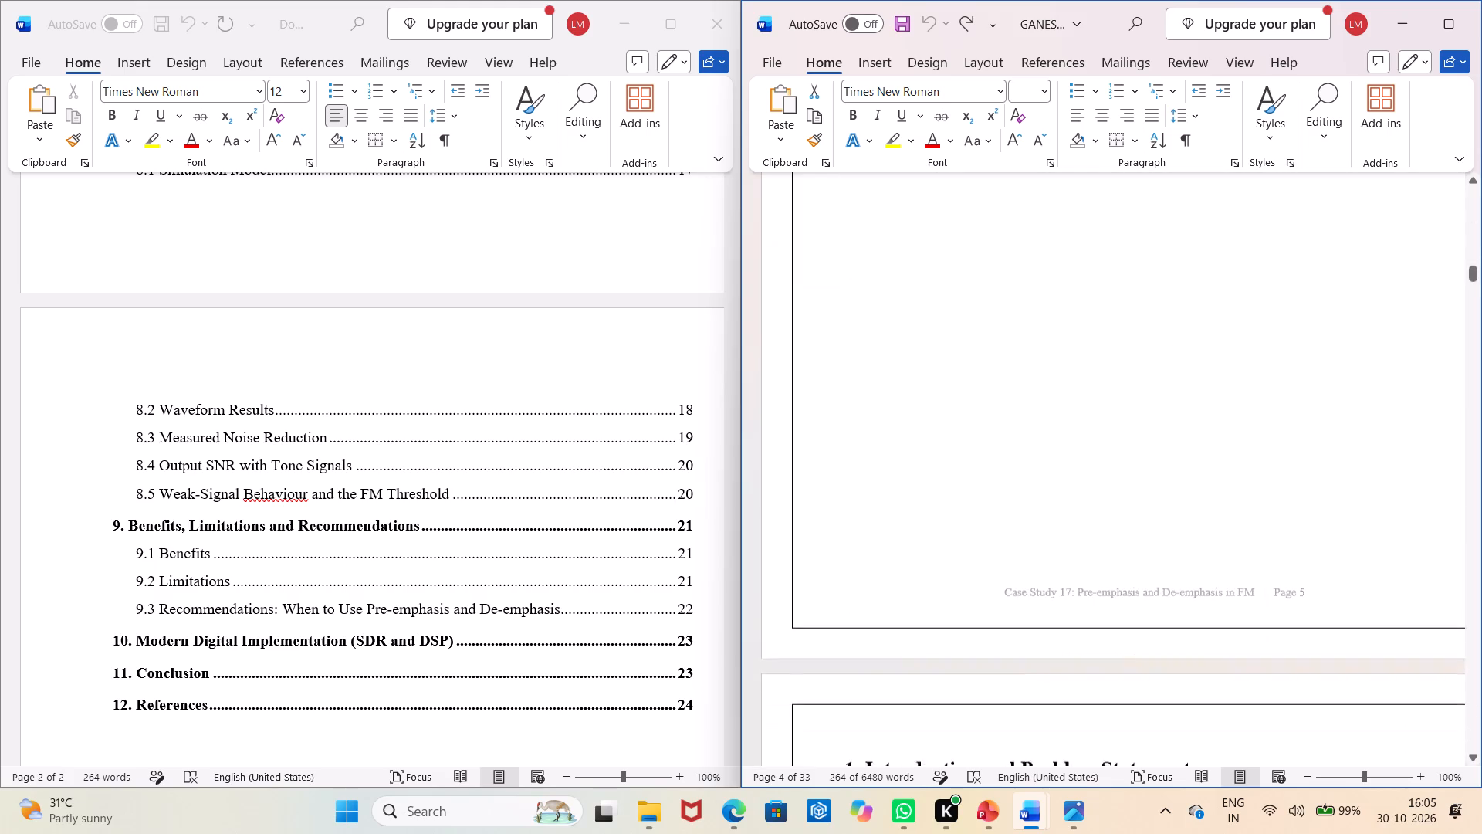
pyautogui.scroll(-4, 1166, 341)
pyautogui.press('BackSpace')
# Examine the report's pages from the abstract through the emptied contents page to section 1.
pyautogui.scroll(7, 1166, 360)
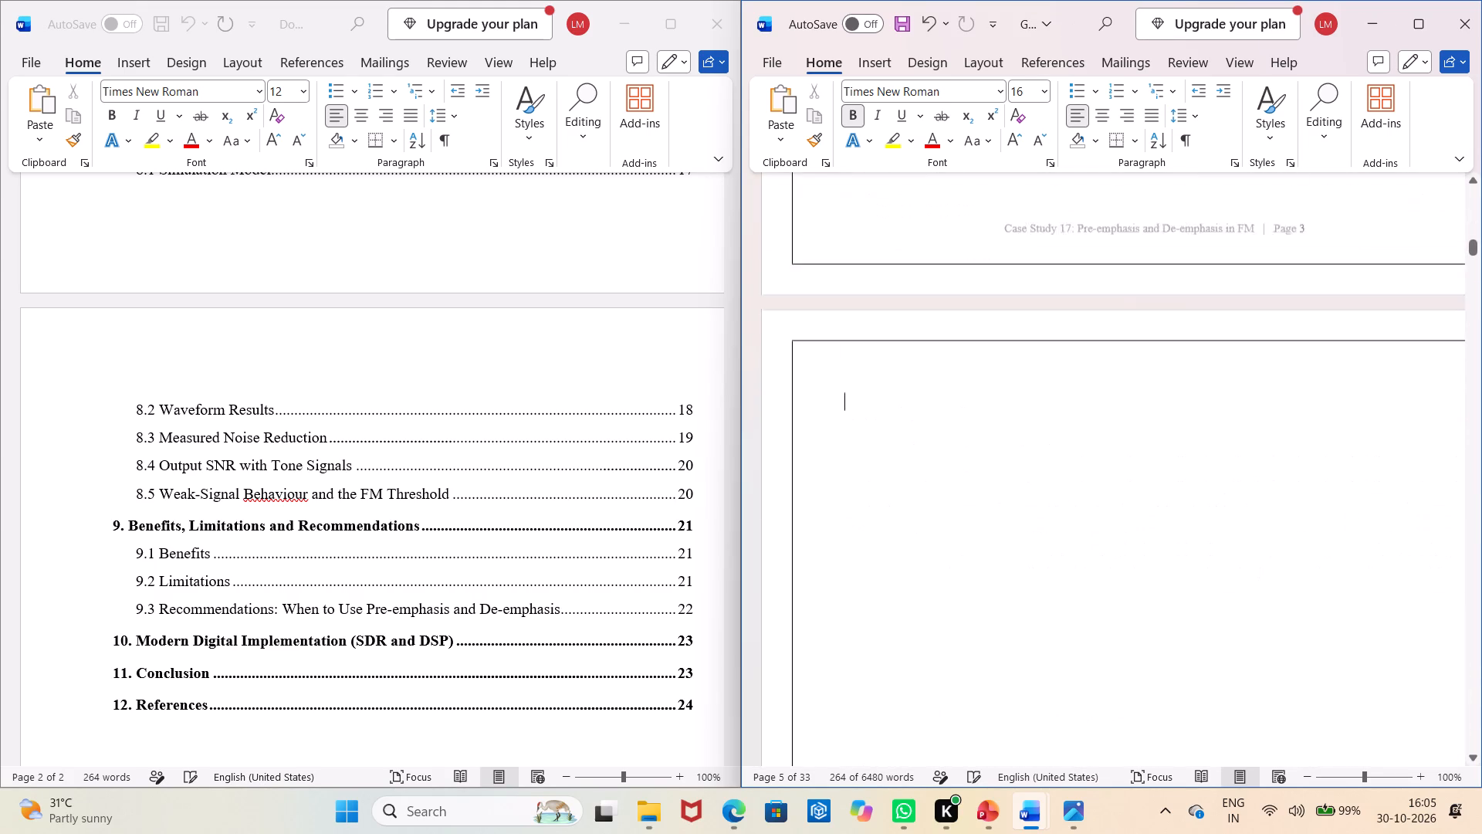
pyautogui.scroll(19, 1166, 360)
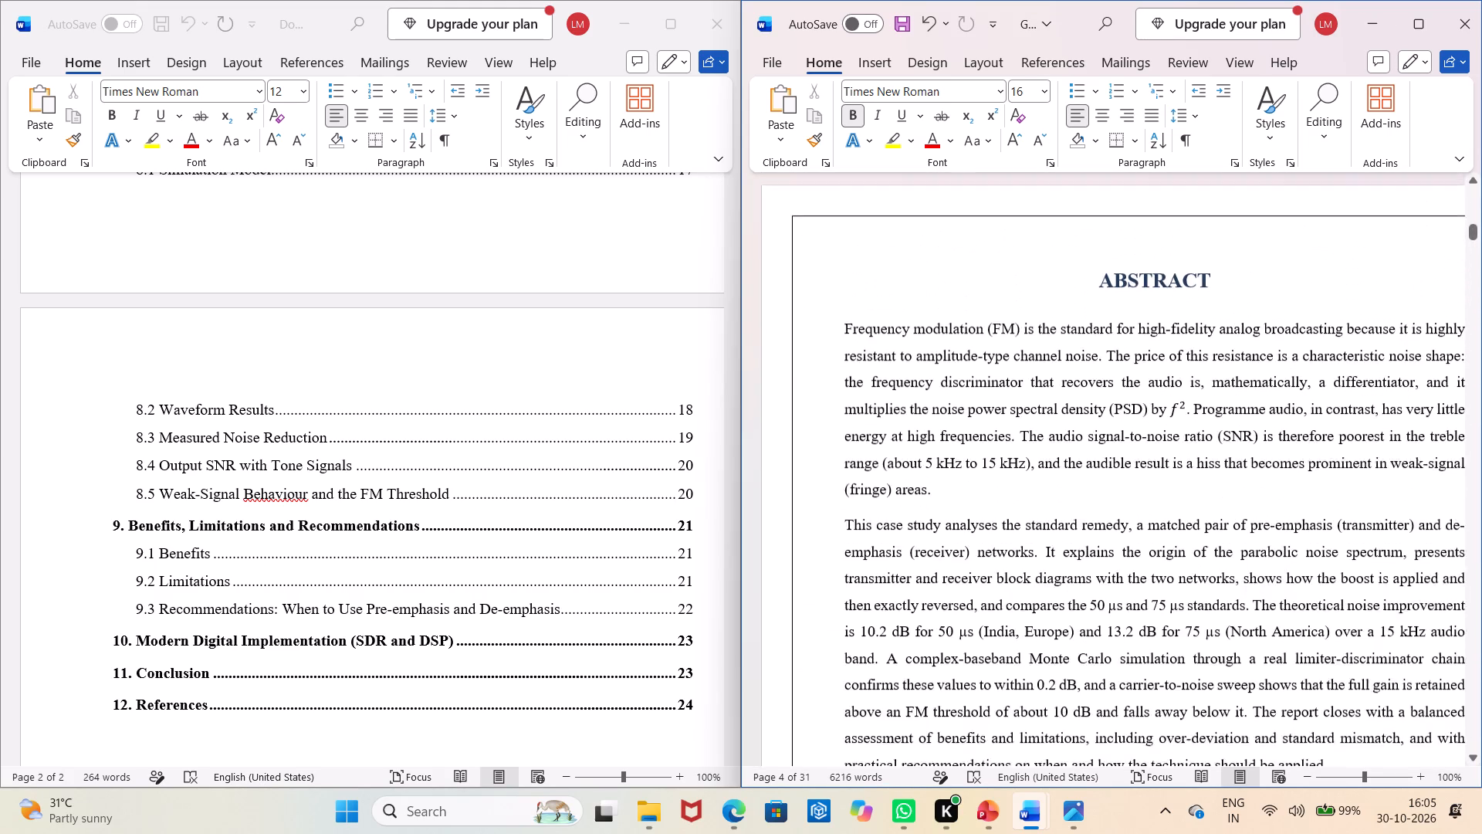
pyautogui.scroll(-20, 1166, 360)
pyautogui.scroll(-11, 1166, 360)
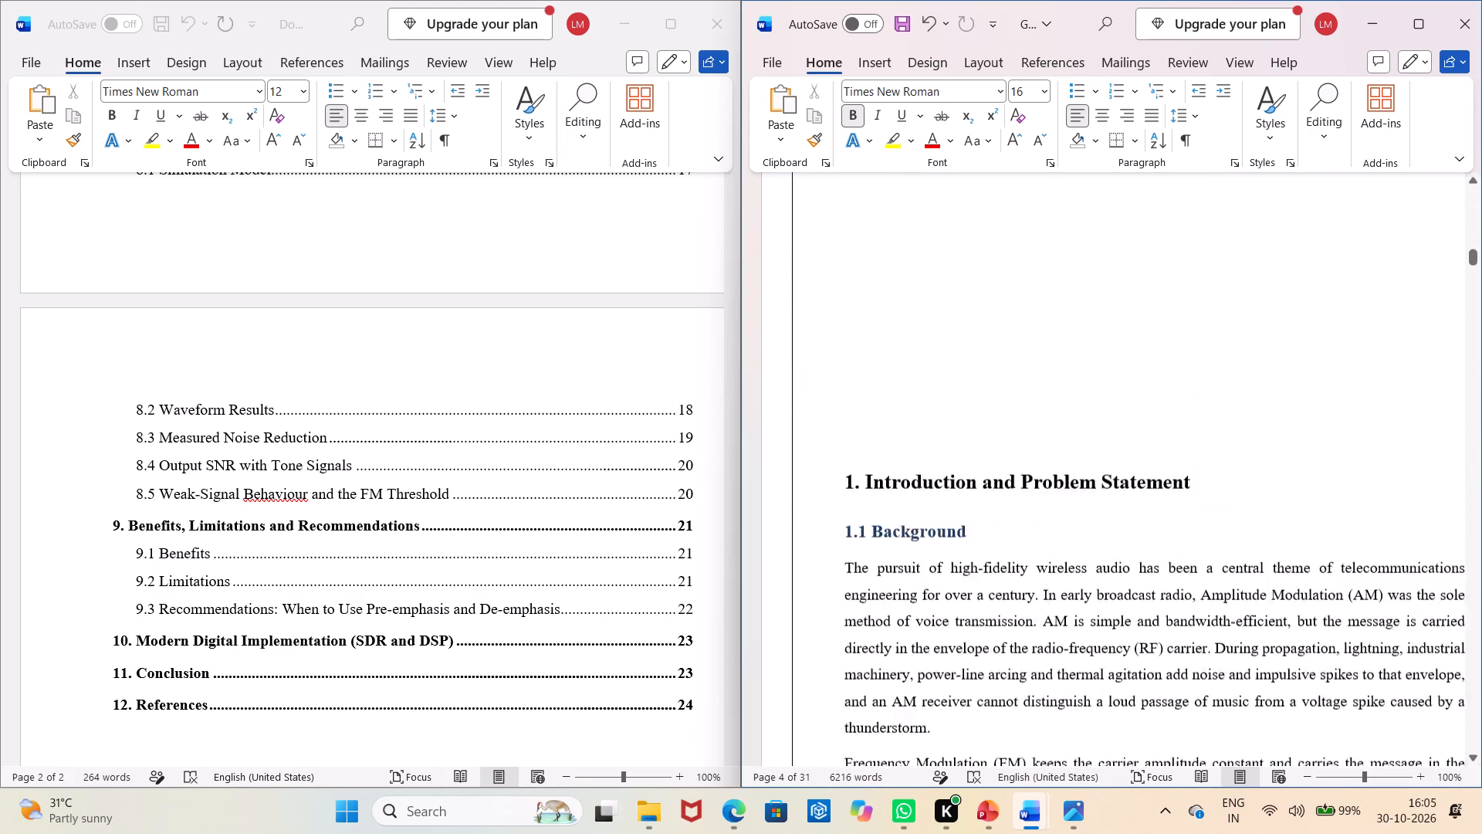
pyautogui.scroll(10, 1166, 360)
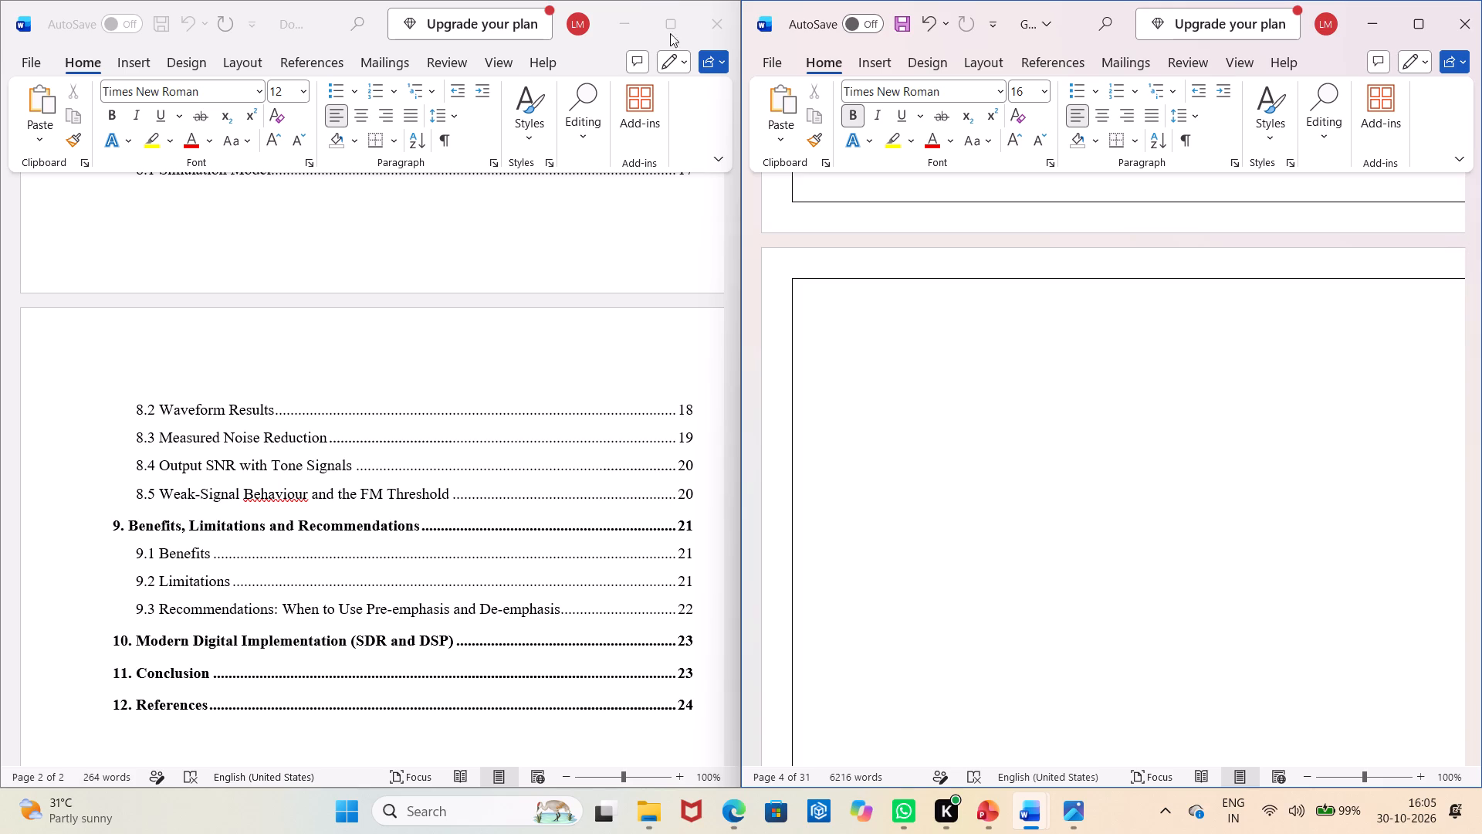
# Read through the copied table of contents in the new document, examining its headings, subheadings and page numbers.
pyautogui.scroll(-2, 367, 514)
pyautogui.scroll(20, 367, 514)
pyautogui.scroll(6, 367, 514)
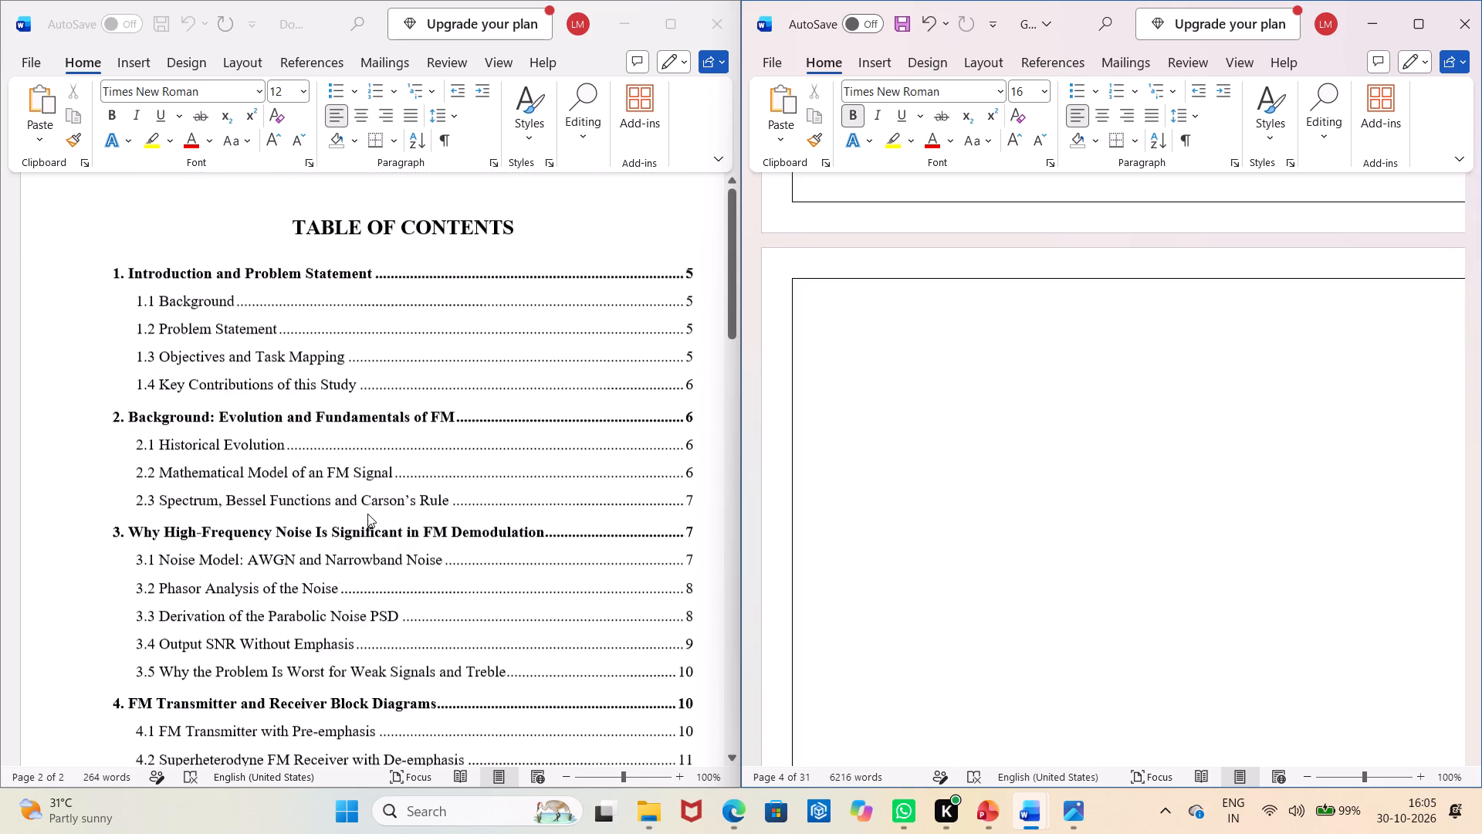
pyautogui.scroll(6, 367, 514)
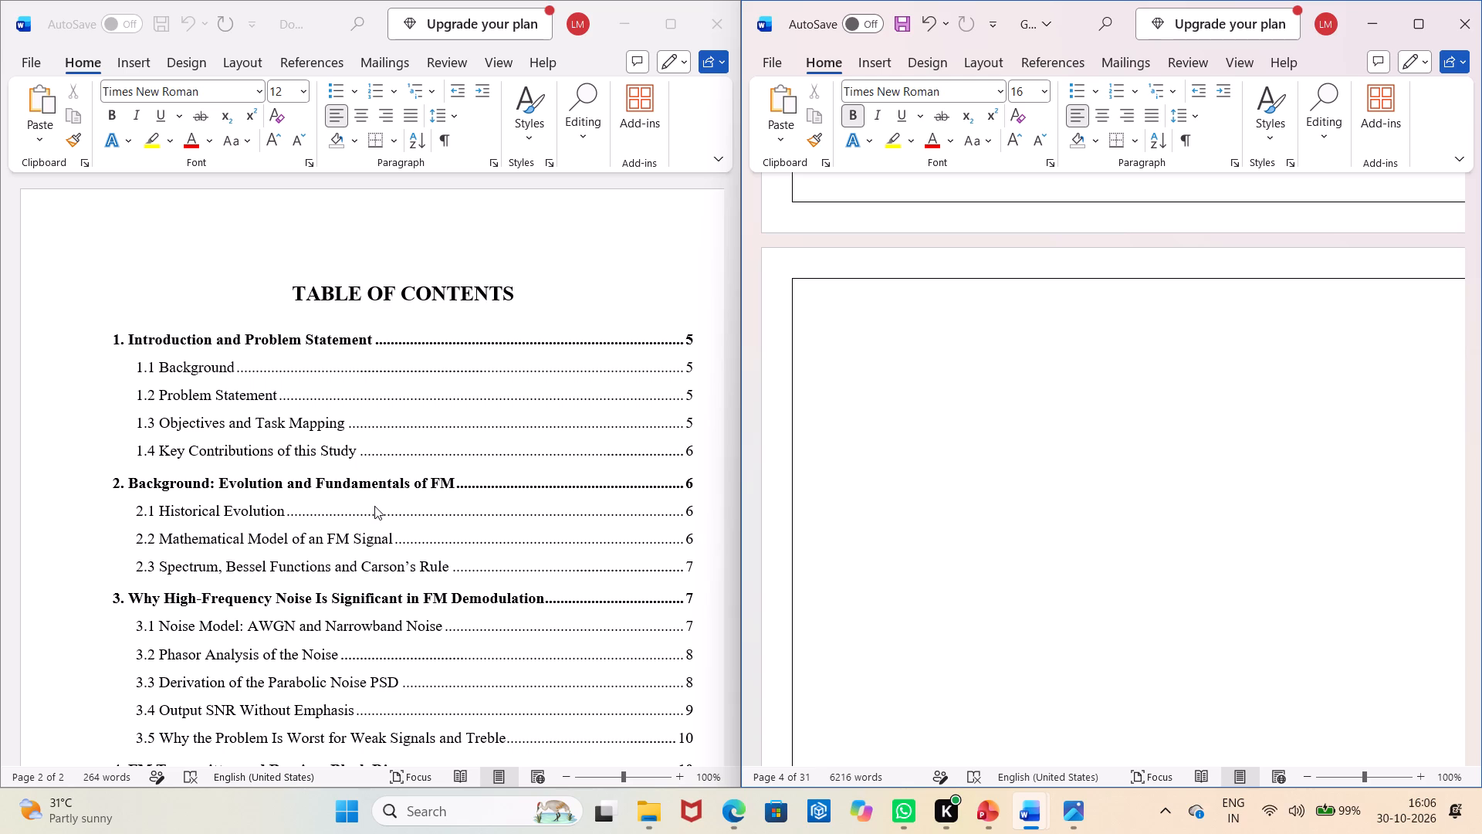
pyautogui.scroll(-4, 385, 498)
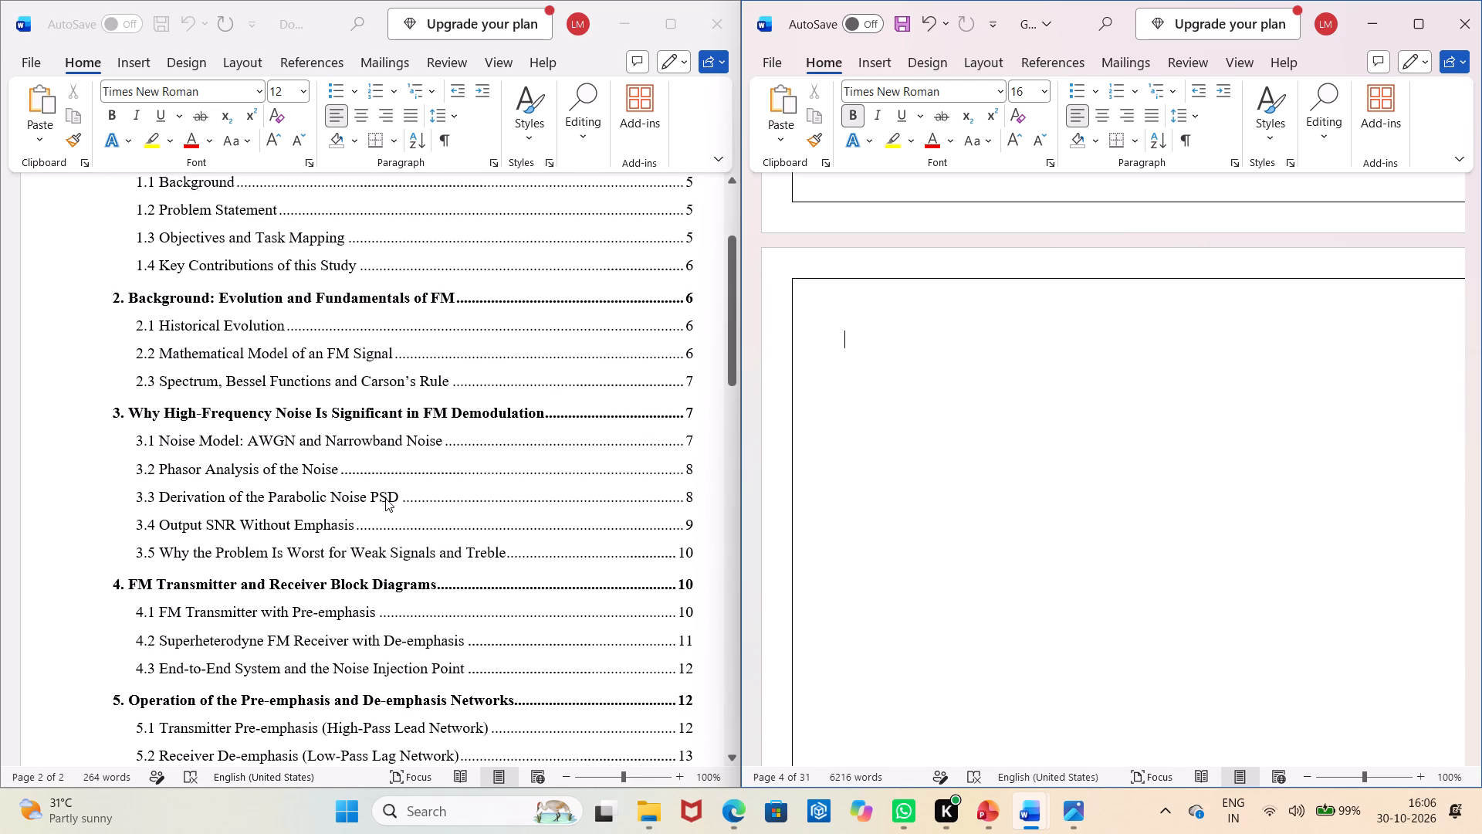
pyautogui.scroll(8, 387, 497)
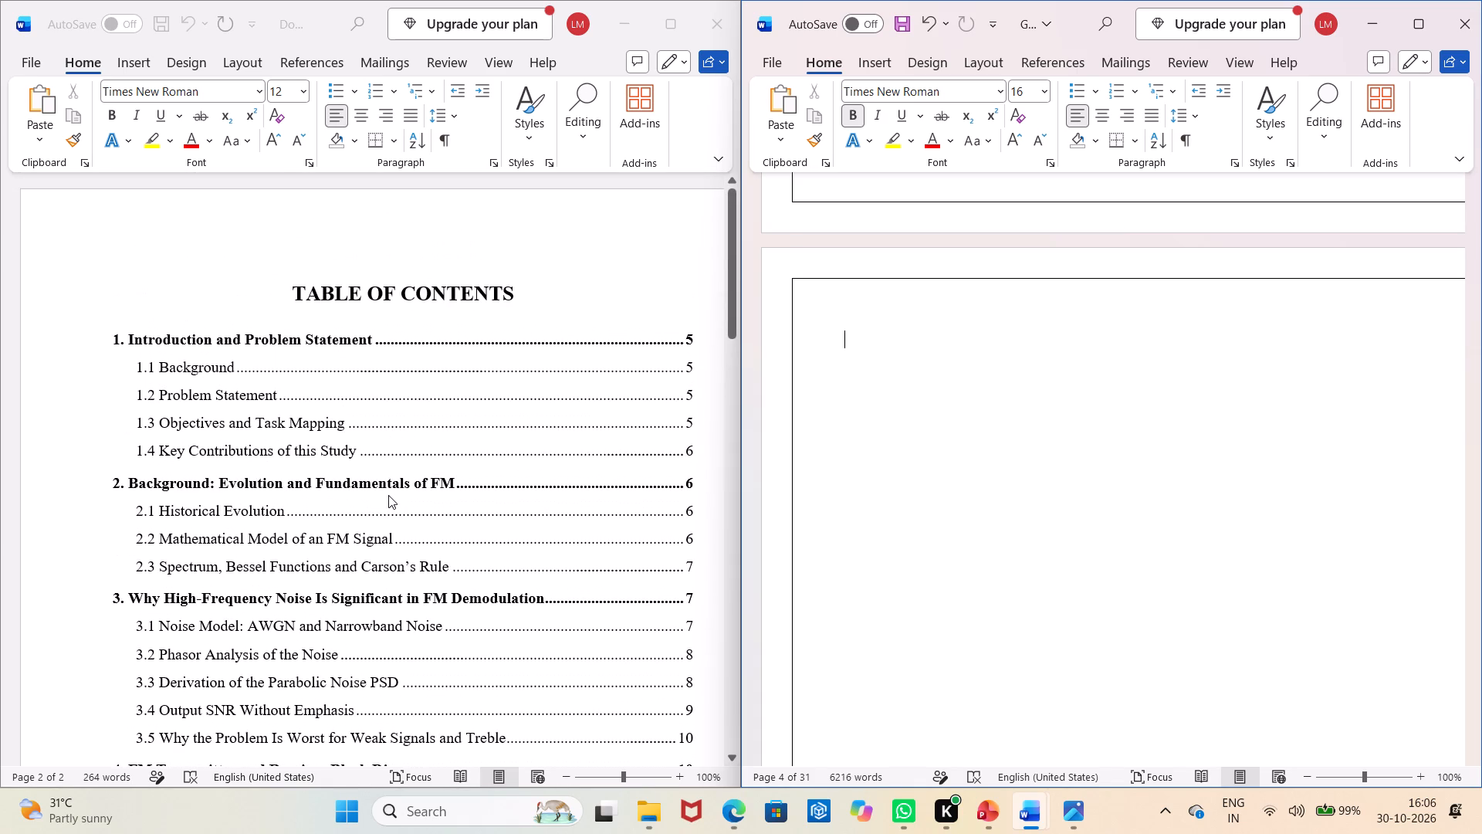
pyautogui.scroll(-4, 470, 426)
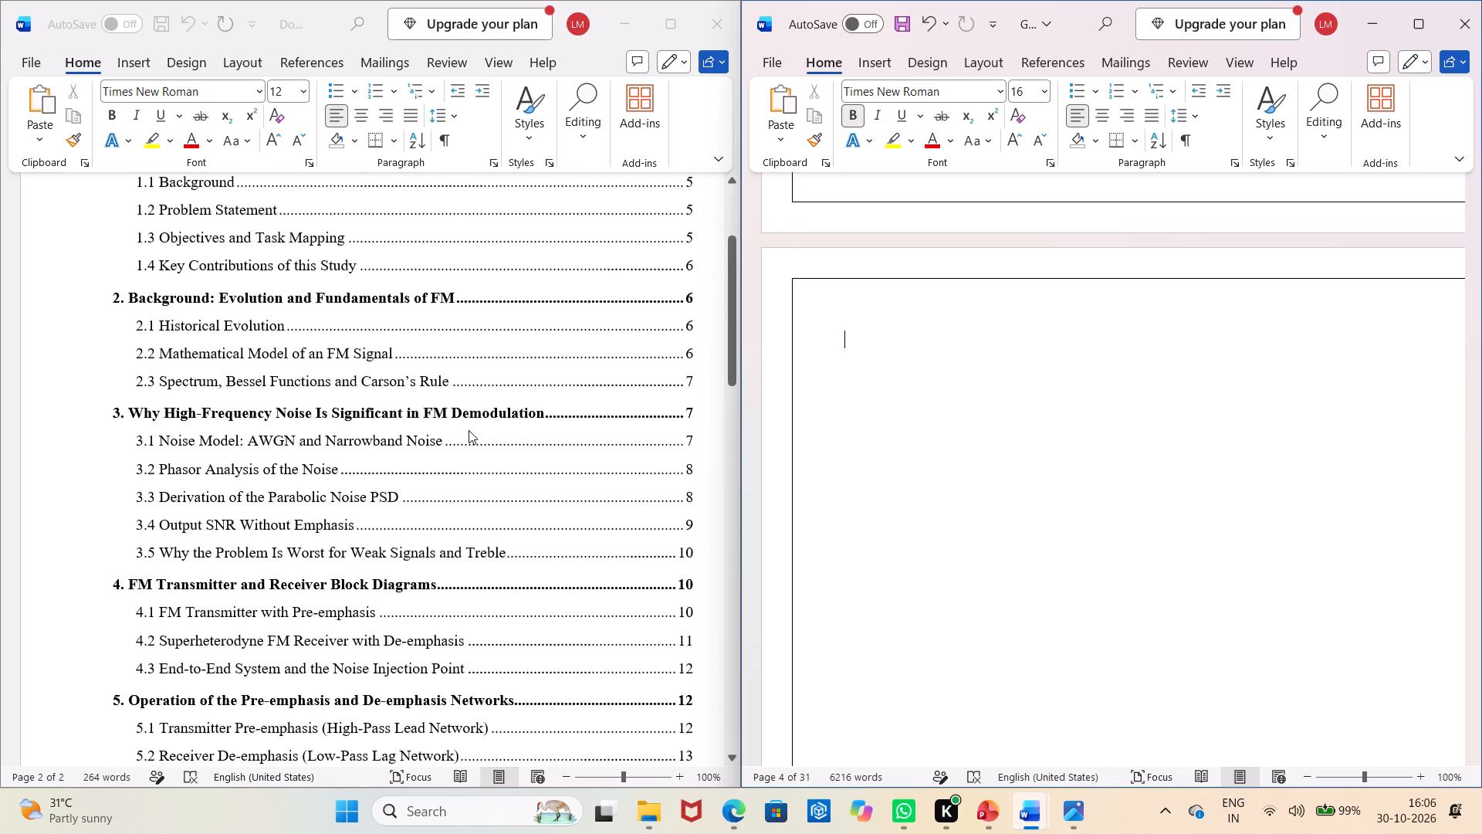
pyautogui.scroll(-4, 489, 455)
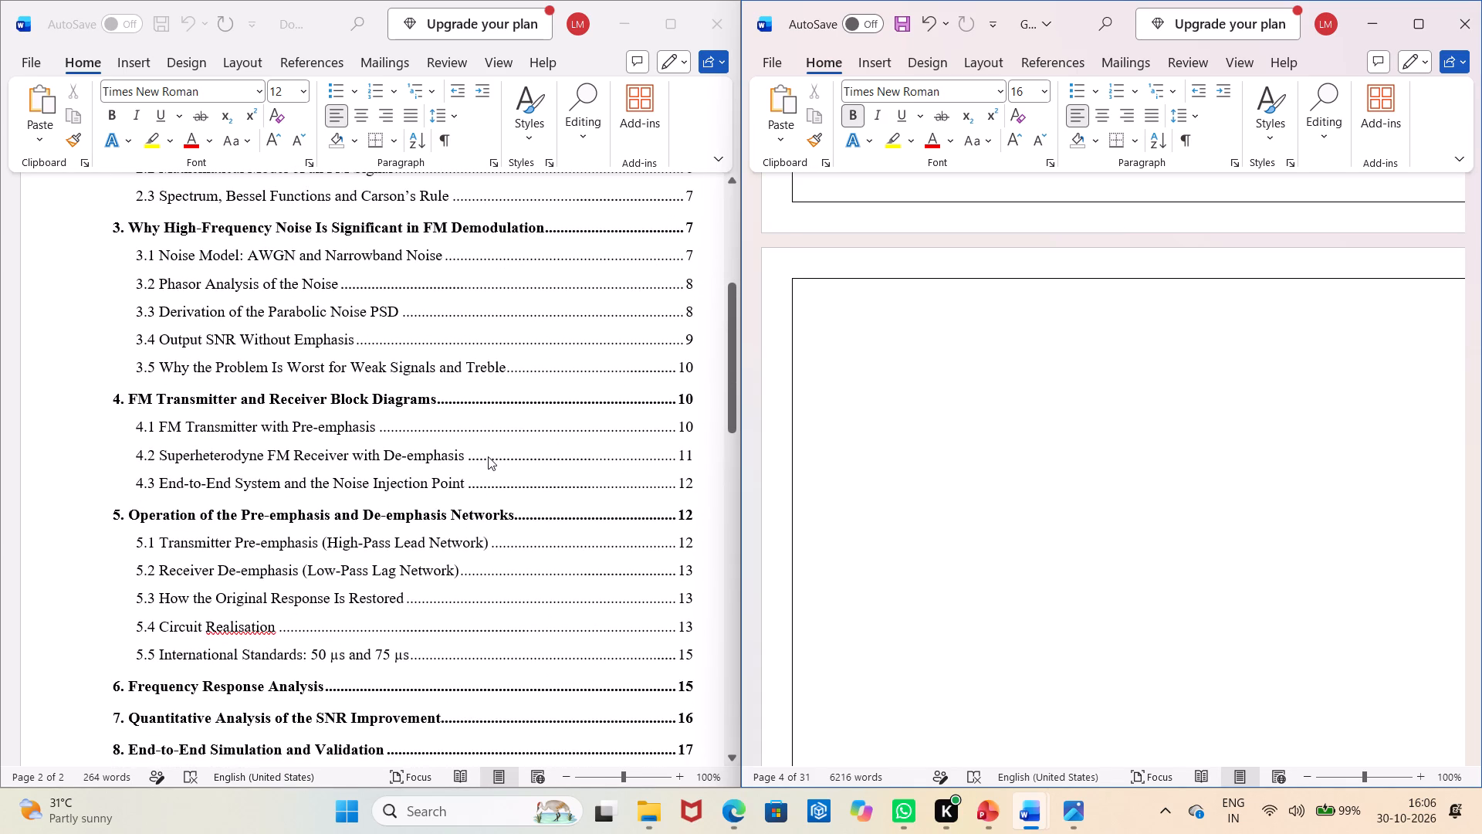
pyautogui.scroll(-4, 487, 458)
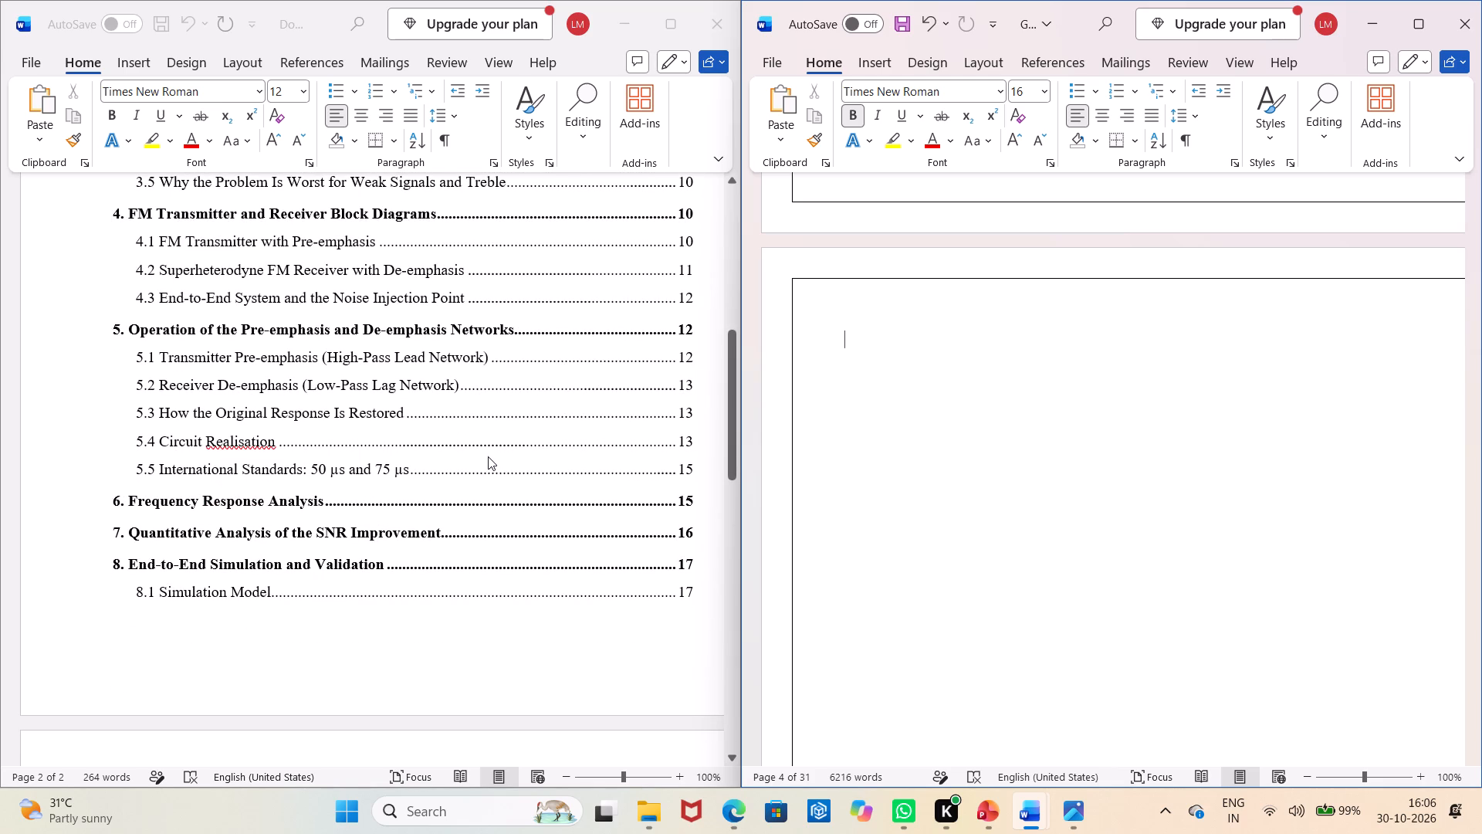
pyautogui.scroll(-8, 487, 458)
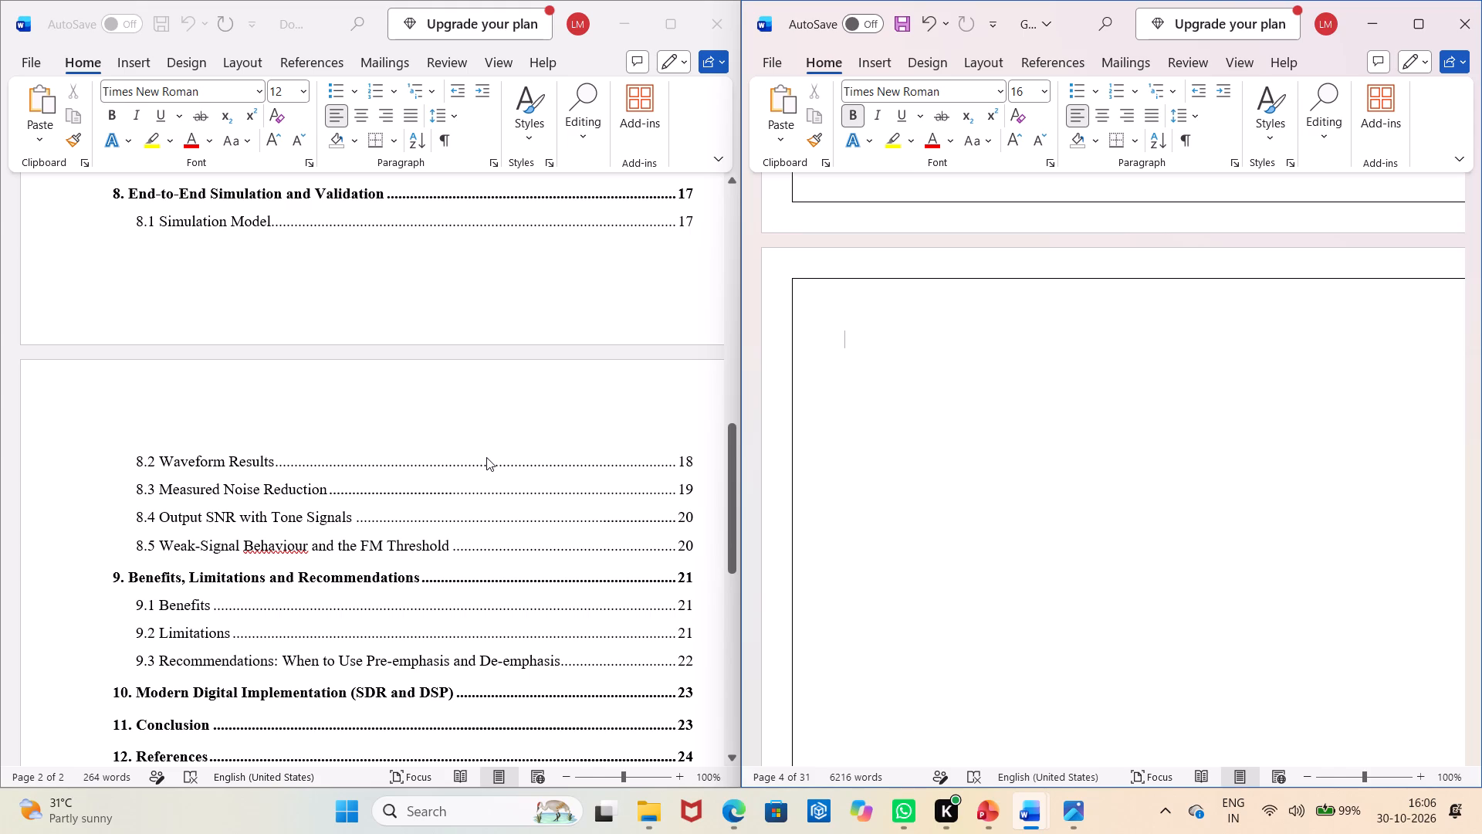
pyautogui.scroll(-2, 486, 457)
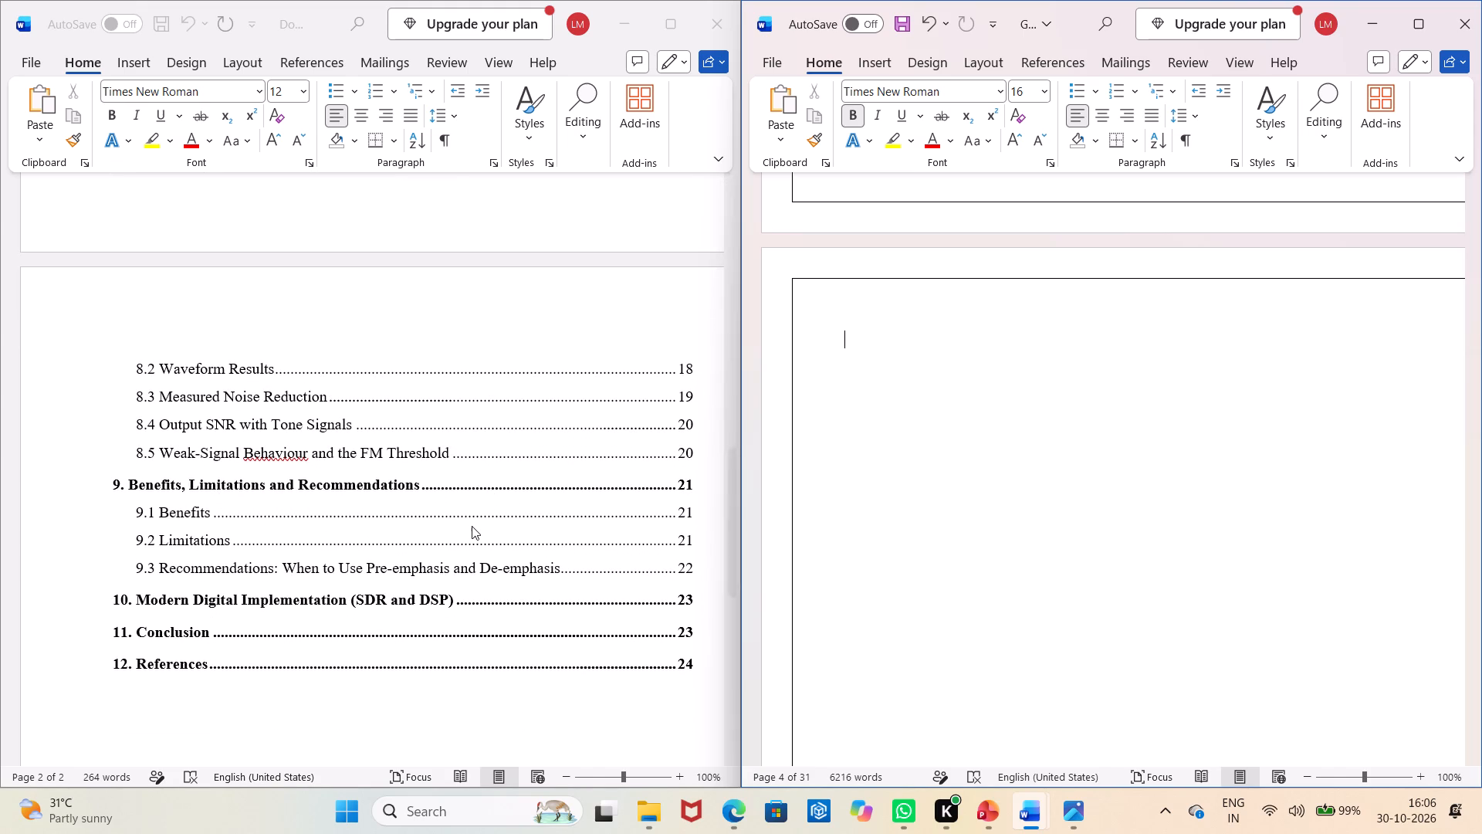
pyautogui.scroll(12, 469, 524)
pyautogui.scroll(6, 915, 447)
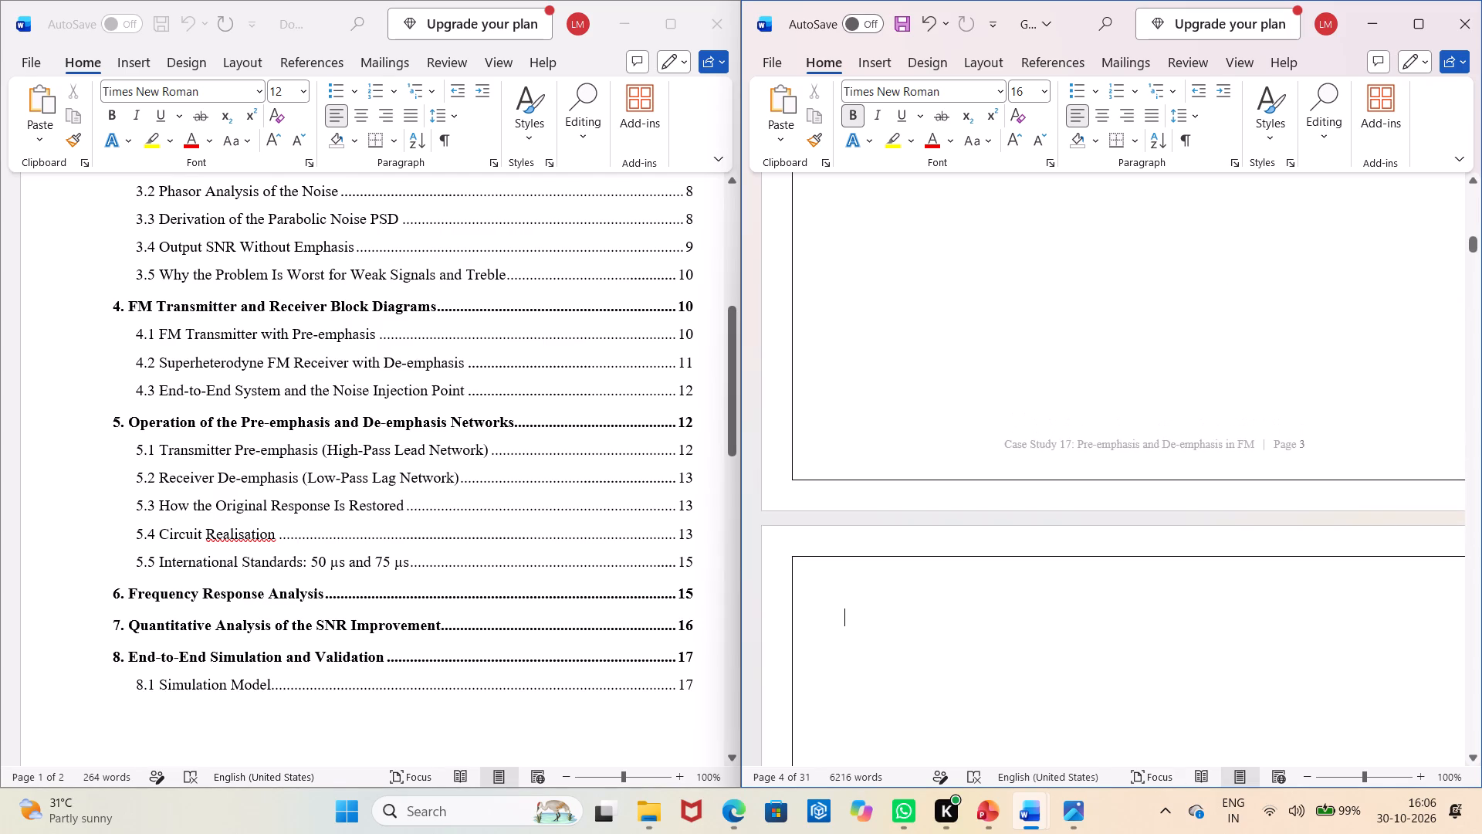
# Insert a table with 3 columns and 41 rows on the report's emptied contents page.
pyautogui.scroll(-4, 887, 365)
pyautogui.click(862, 57)
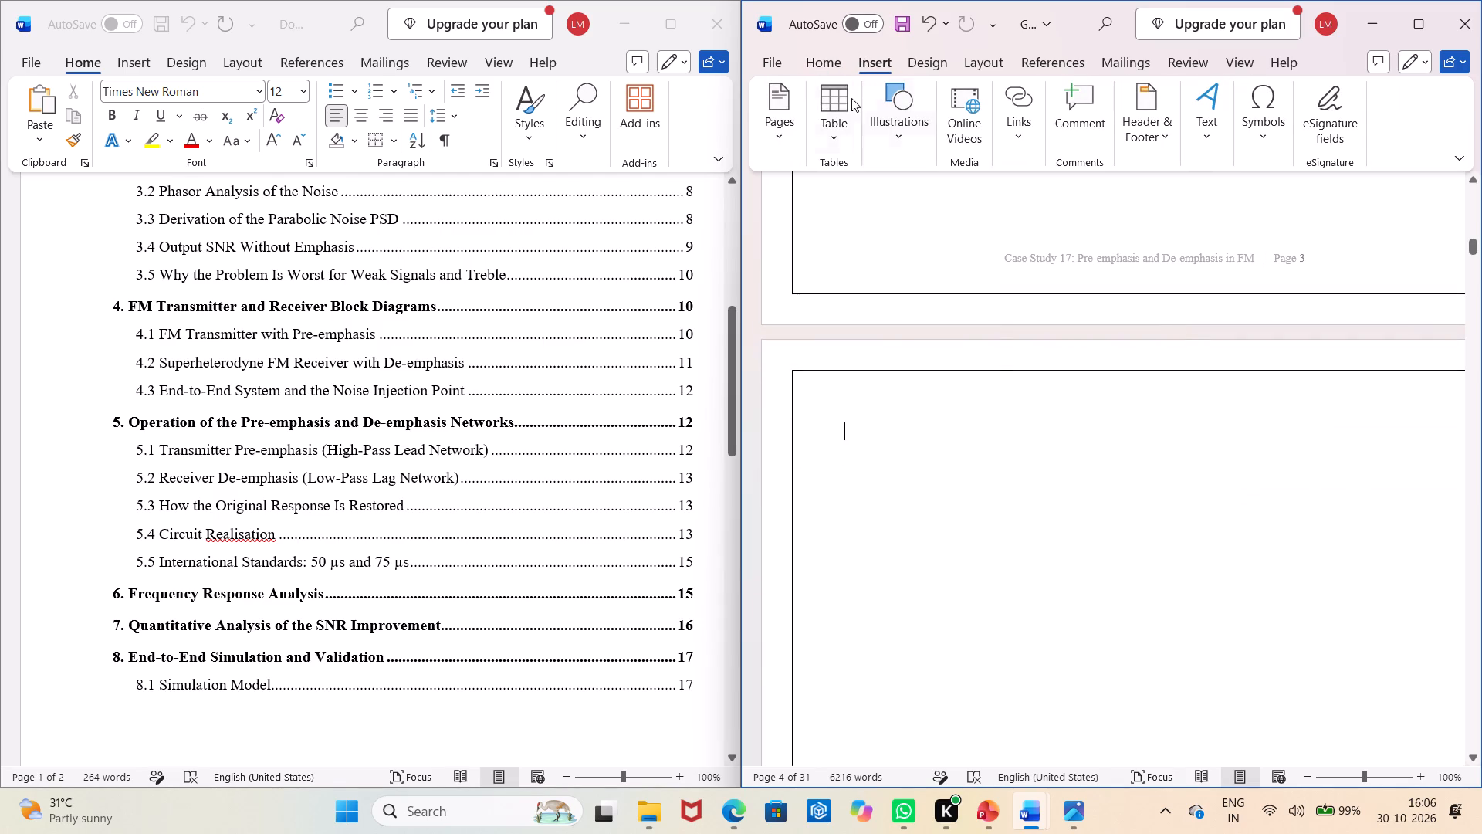
pyautogui.click(847, 144)
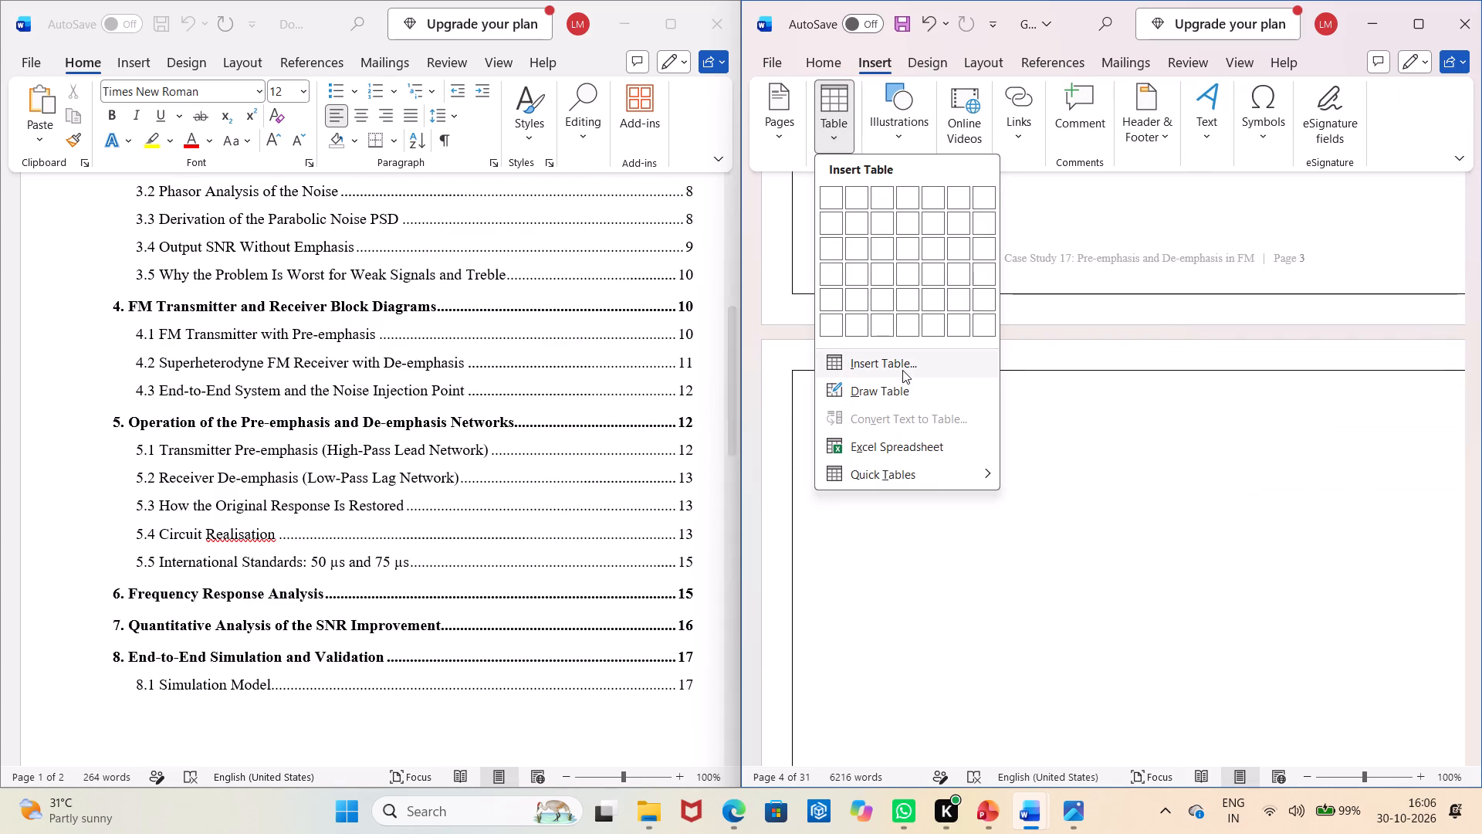
pyautogui.click(902, 370)
pyautogui.press('pagedown')
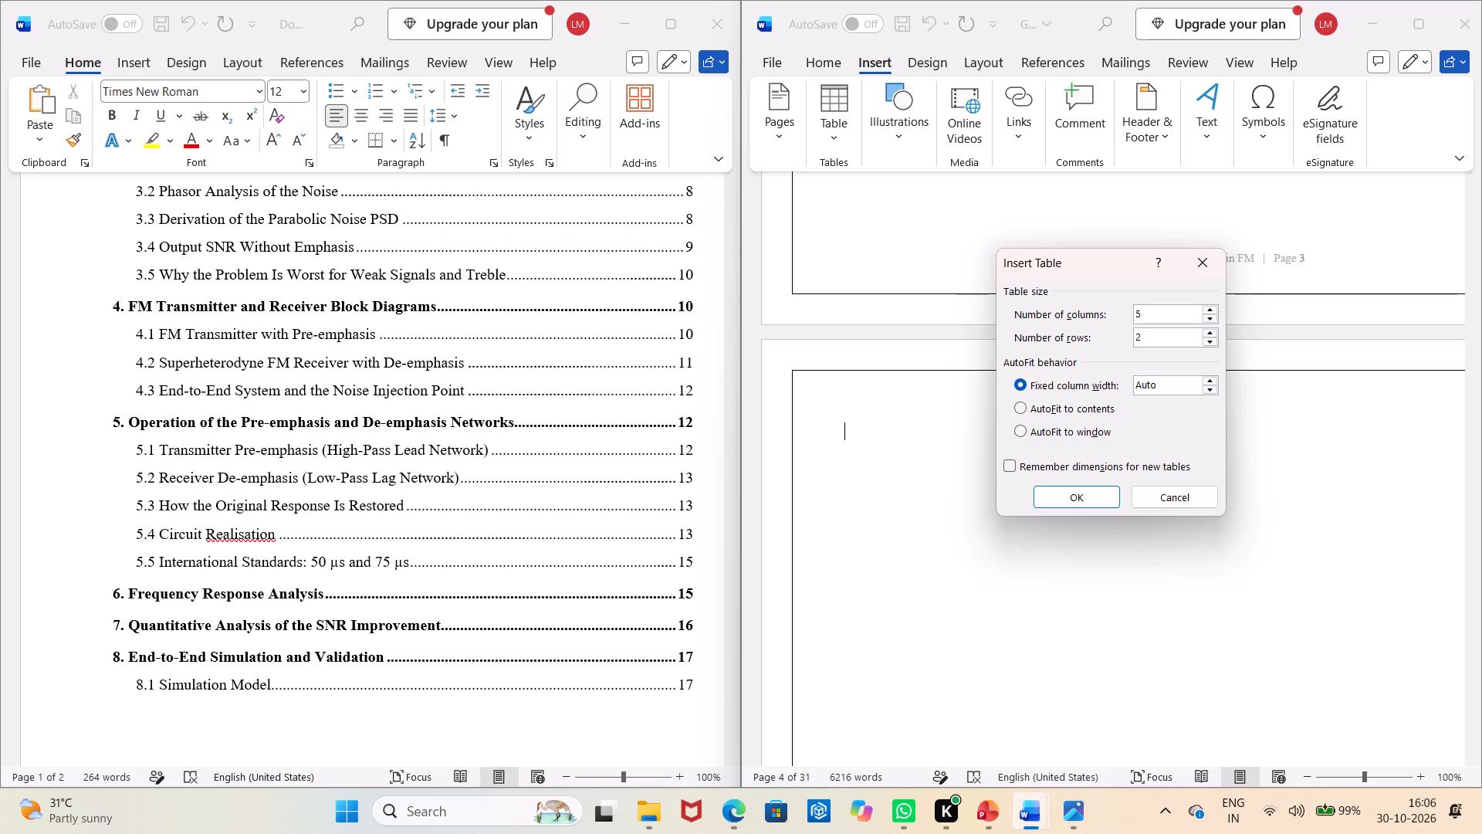
pyautogui.click(1146, 319)
pyautogui.press('BackSpace')
pyautogui.press('3')
pyautogui.click(1169, 331)
pyautogui.press('BackSpace')
pyautogui.write('41')
pyautogui.press('Return')
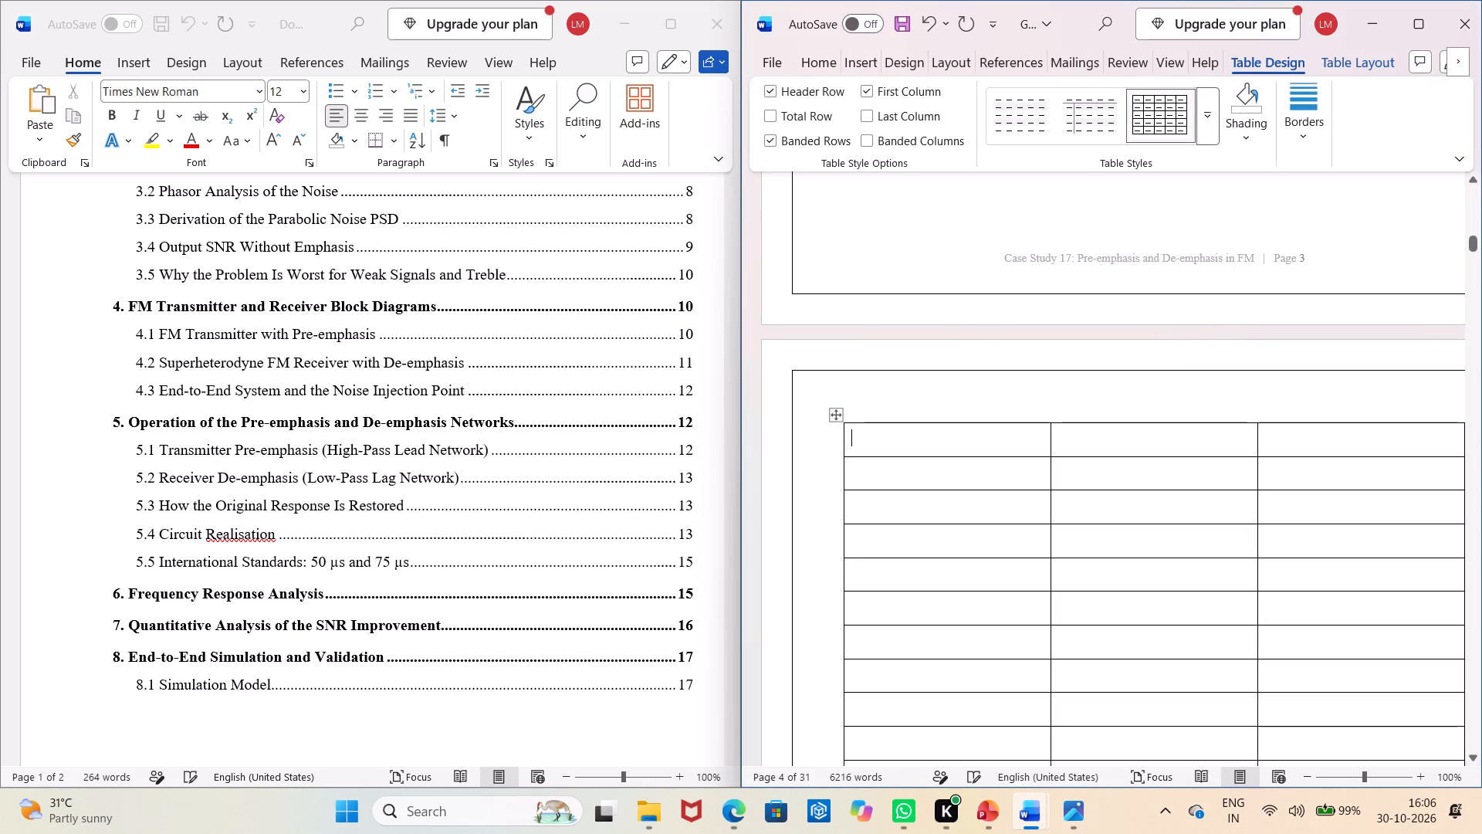
# Narrow the table's first column to serial-number width and shrink the last column so the middle column becomes the widest.
pyautogui.scroll(17, 1044, 435)
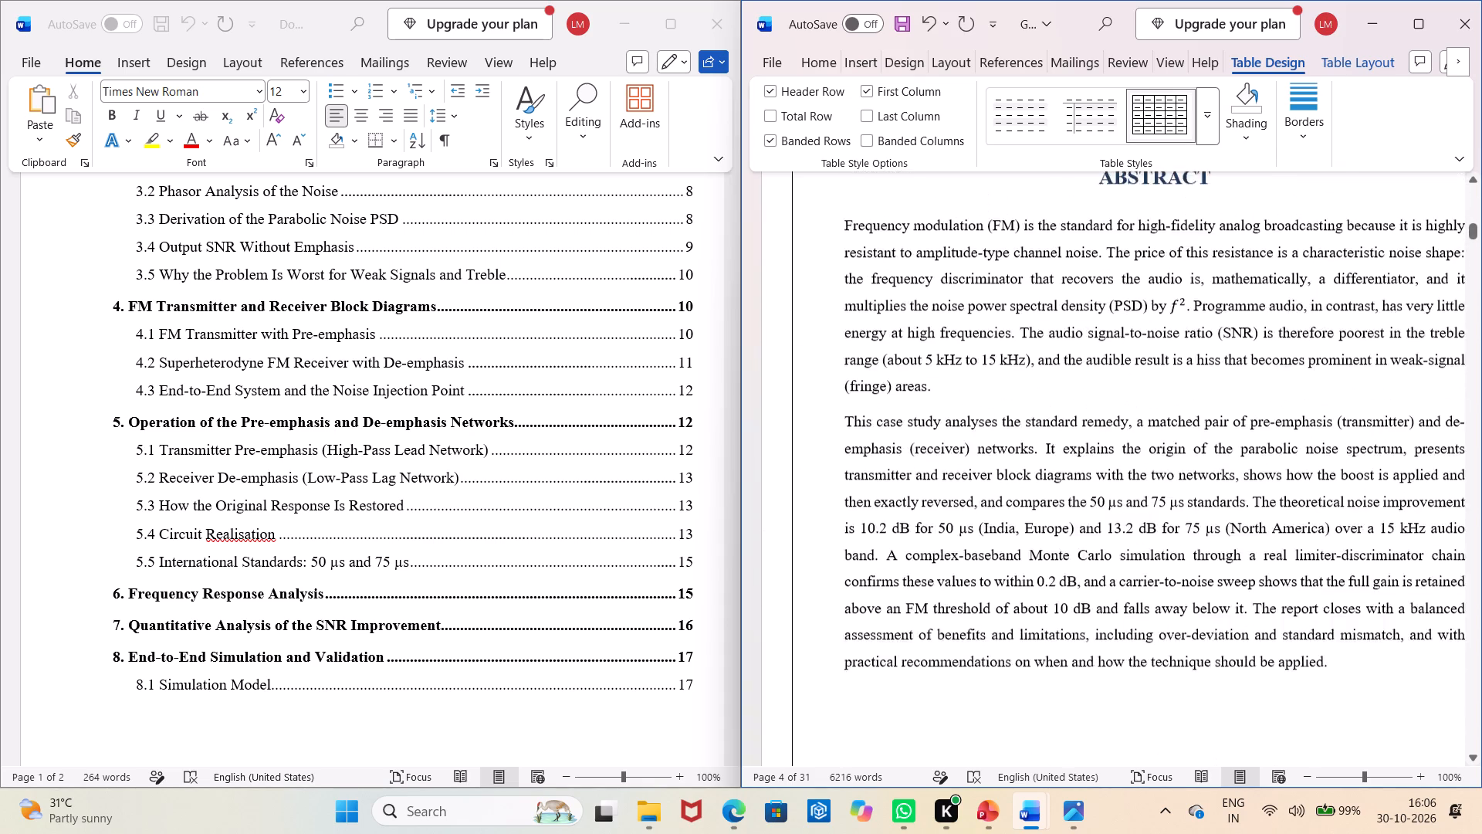
pyautogui.scroll(-20, 1044, 435)
pyautogui.scroll(-5, 1044, 435)
pyautogui.scroll(9, 1044, 436)
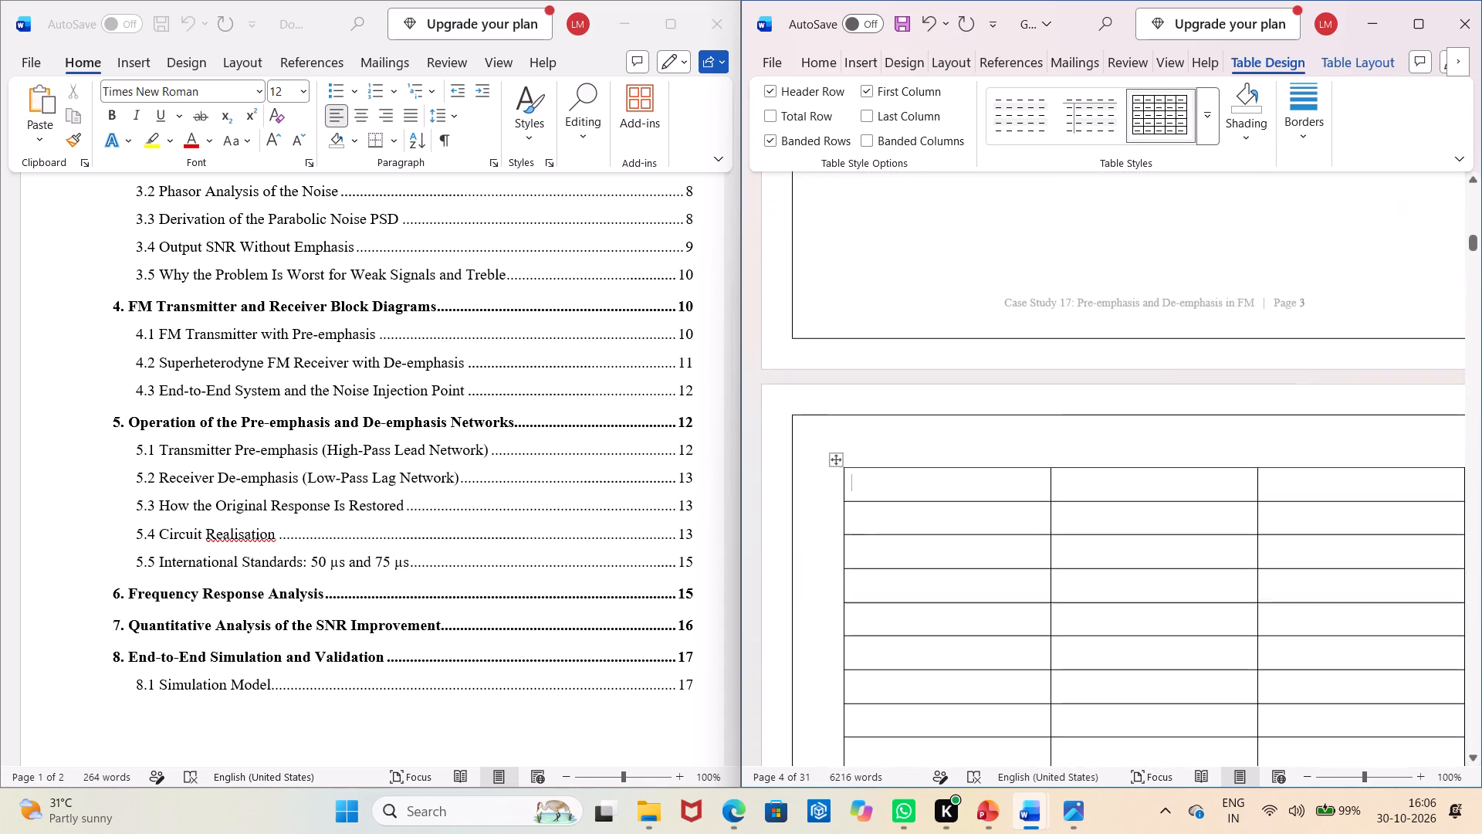
pyautogui.click(1052, 463)
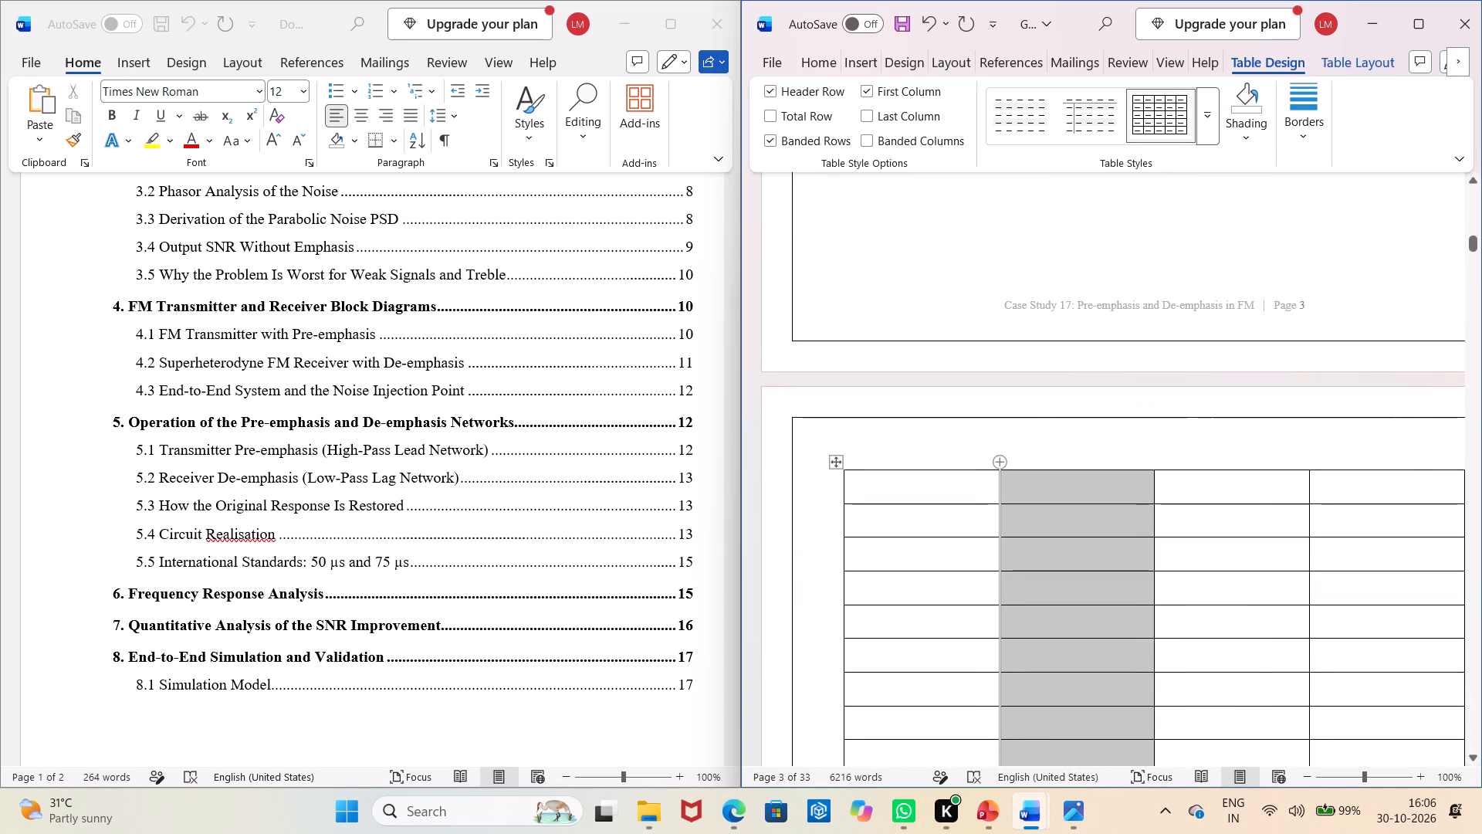
pyautogui.hotkey('ctrl', 'z')
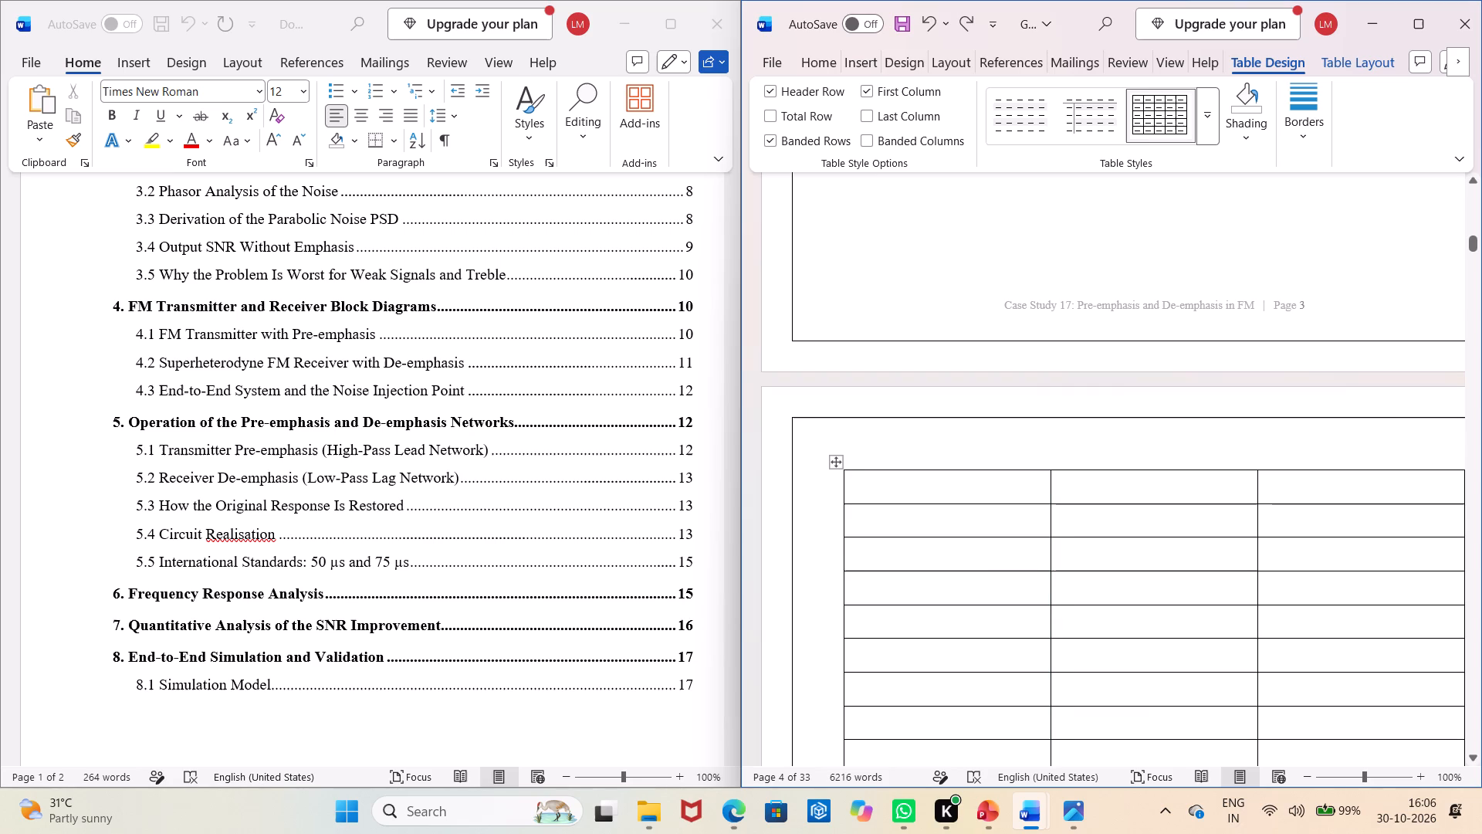
pyautogui.moveTo(1050, 487); pyautogui.dragTo(1021, 485)
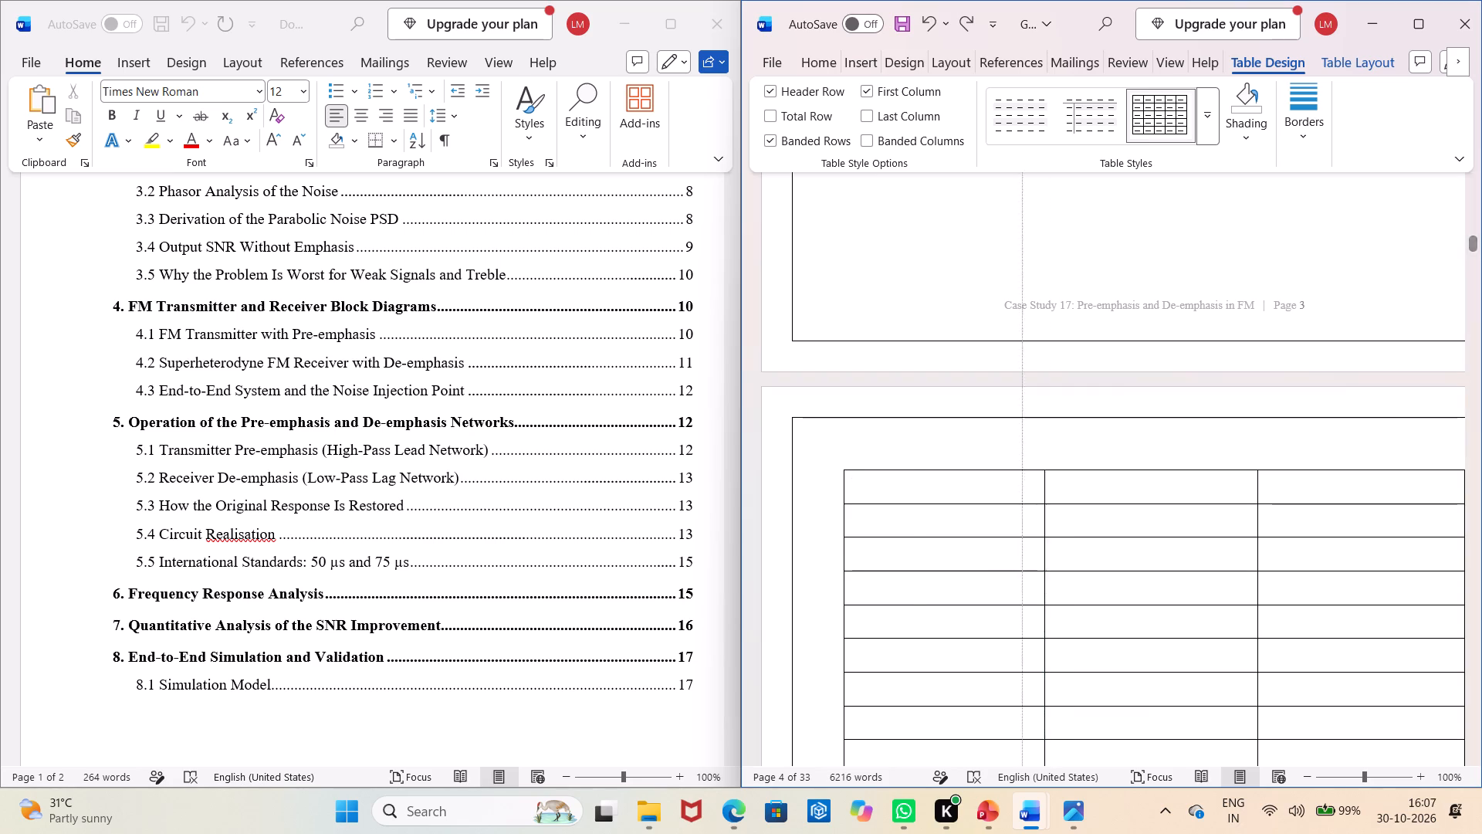
pyautogui.moveTo(1021, 485); pyautogui.dragTo(902, 476)
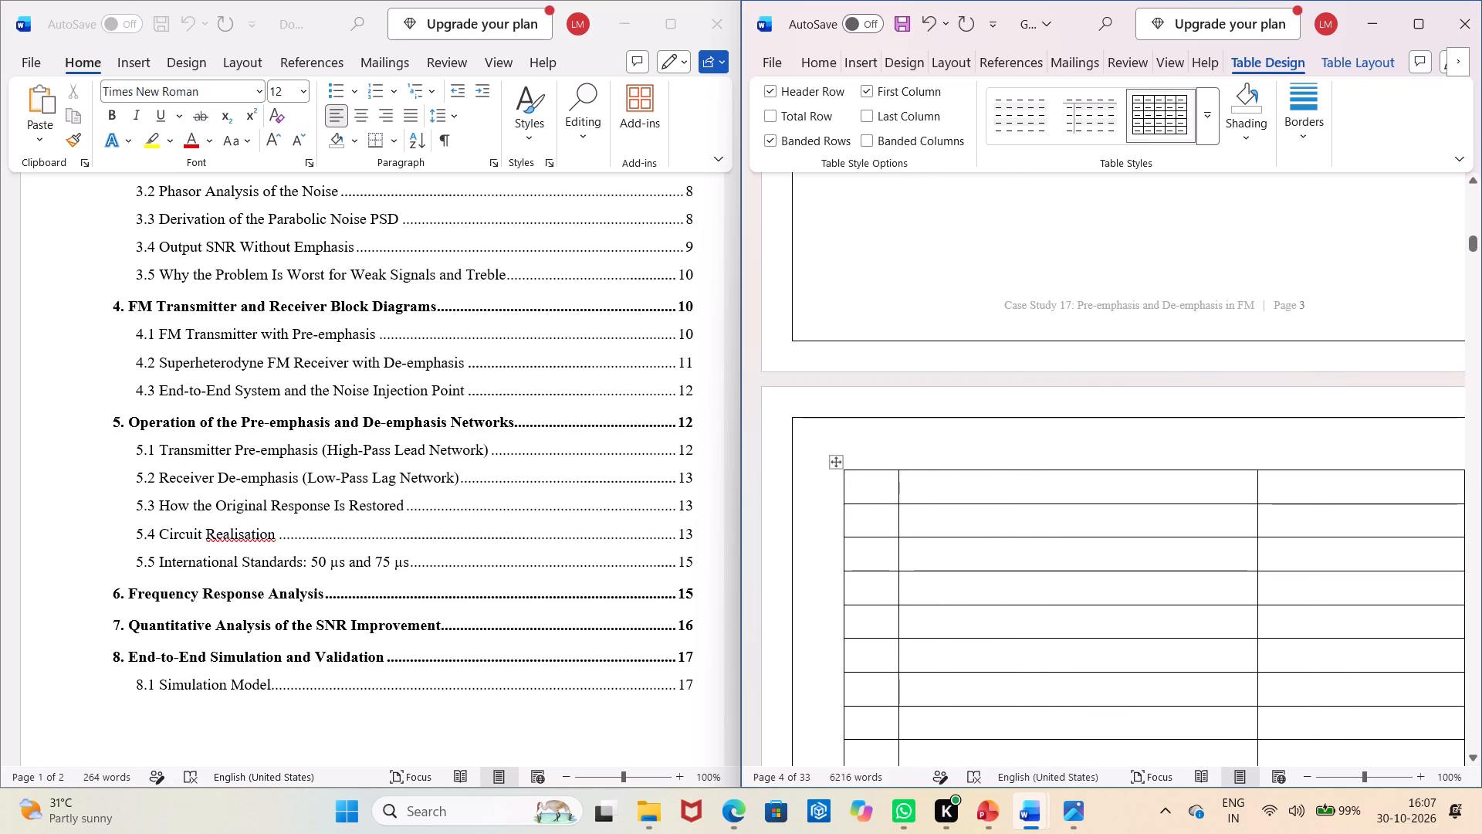
pyautogui.moveTo(1257, 488); pyautogui.dragTo(1342, 486)
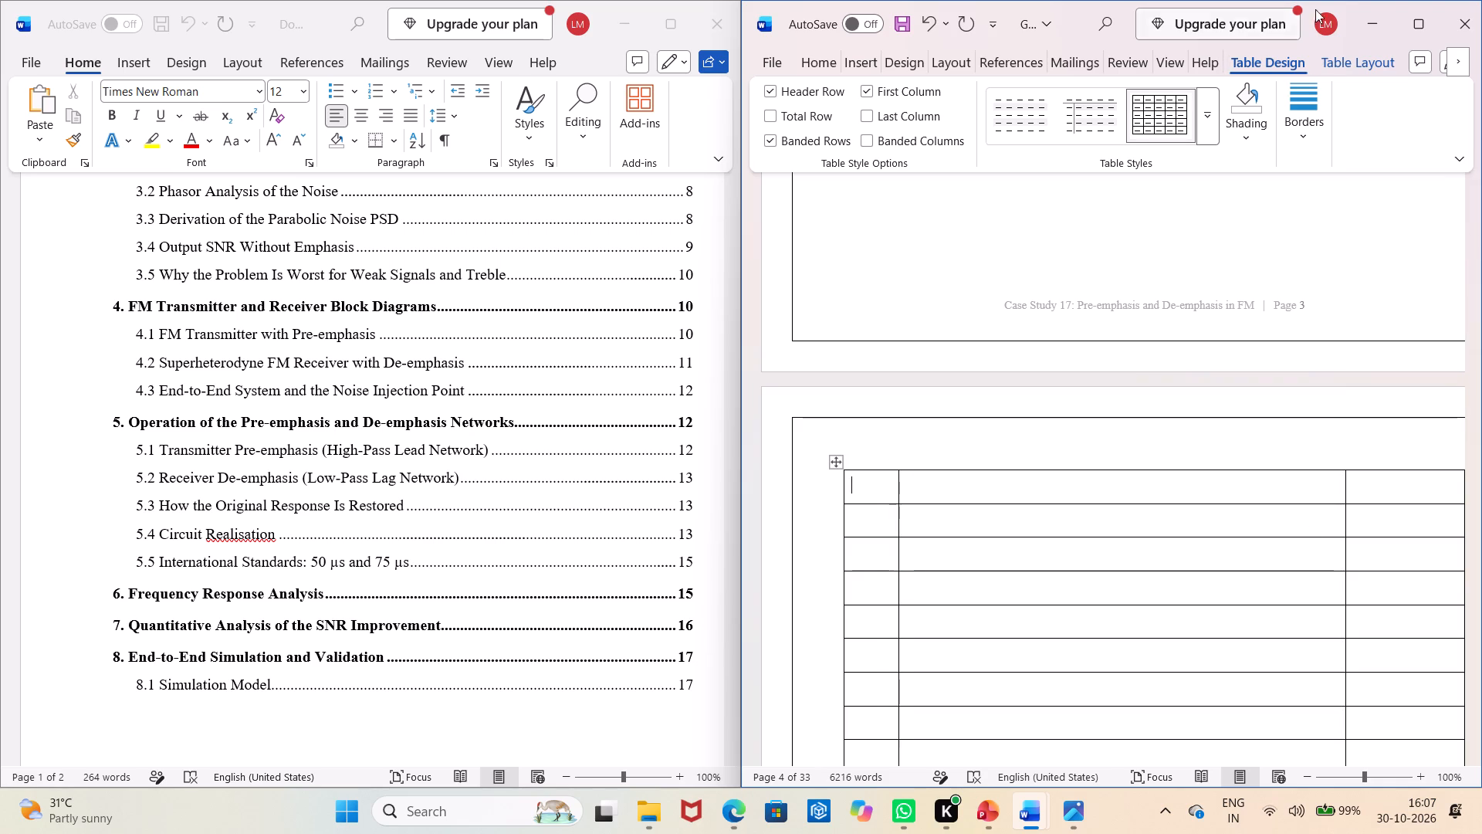
# Maximise the report window, widen the table's middle column further, and extend the table's outer edge slightly towards the page border.
pyautogui.click(1412, 5)
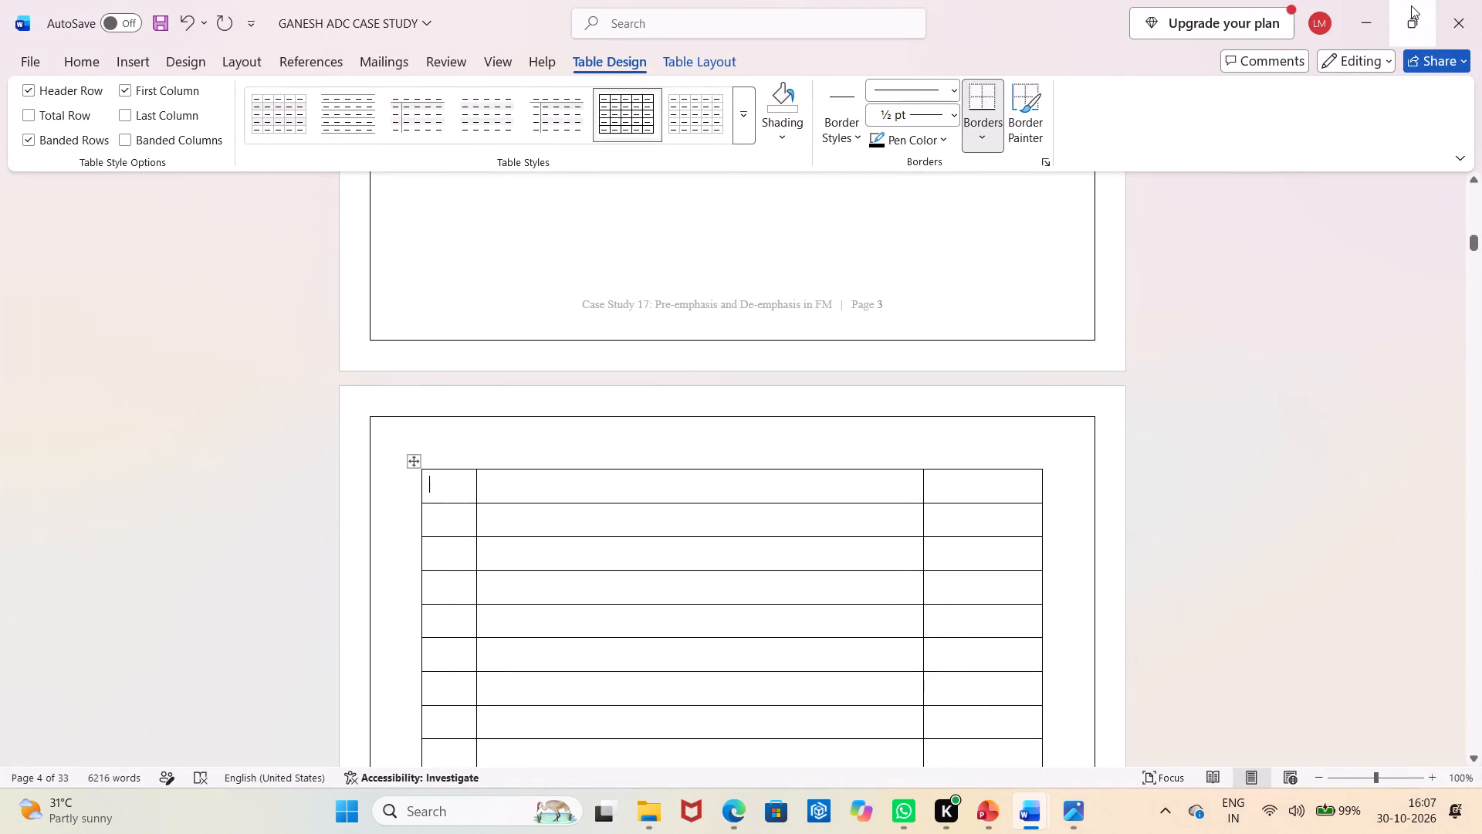
pyautogui.scroll(3, 524, 528)
pyautogui.scroll(-6, 524, 528)
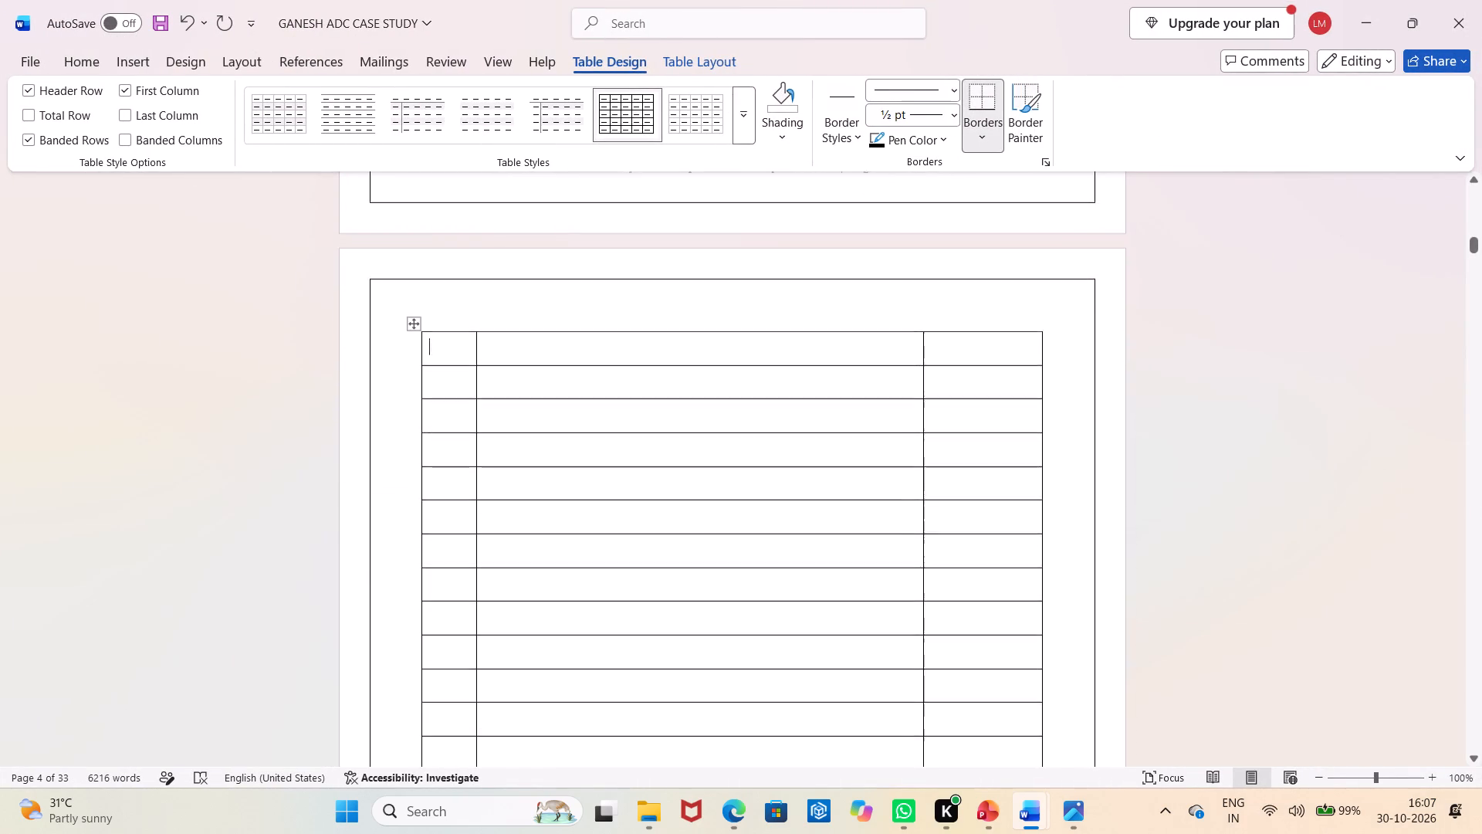
pyautogui.scroll(20, 524, 527)
pyautogui.scroll(-19, 524, 527)
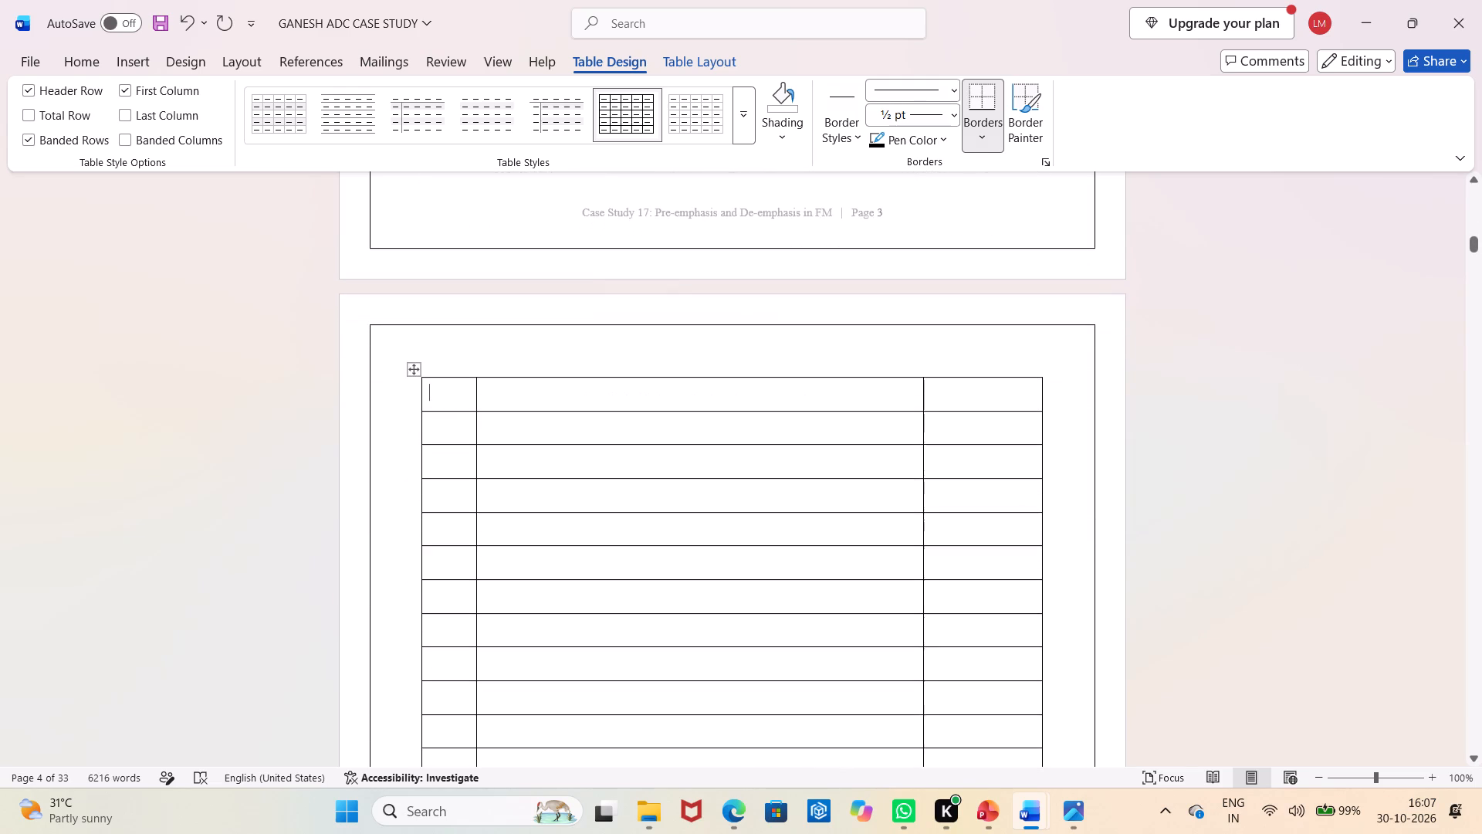
pyautogui.scroll(-1, 997, 410)
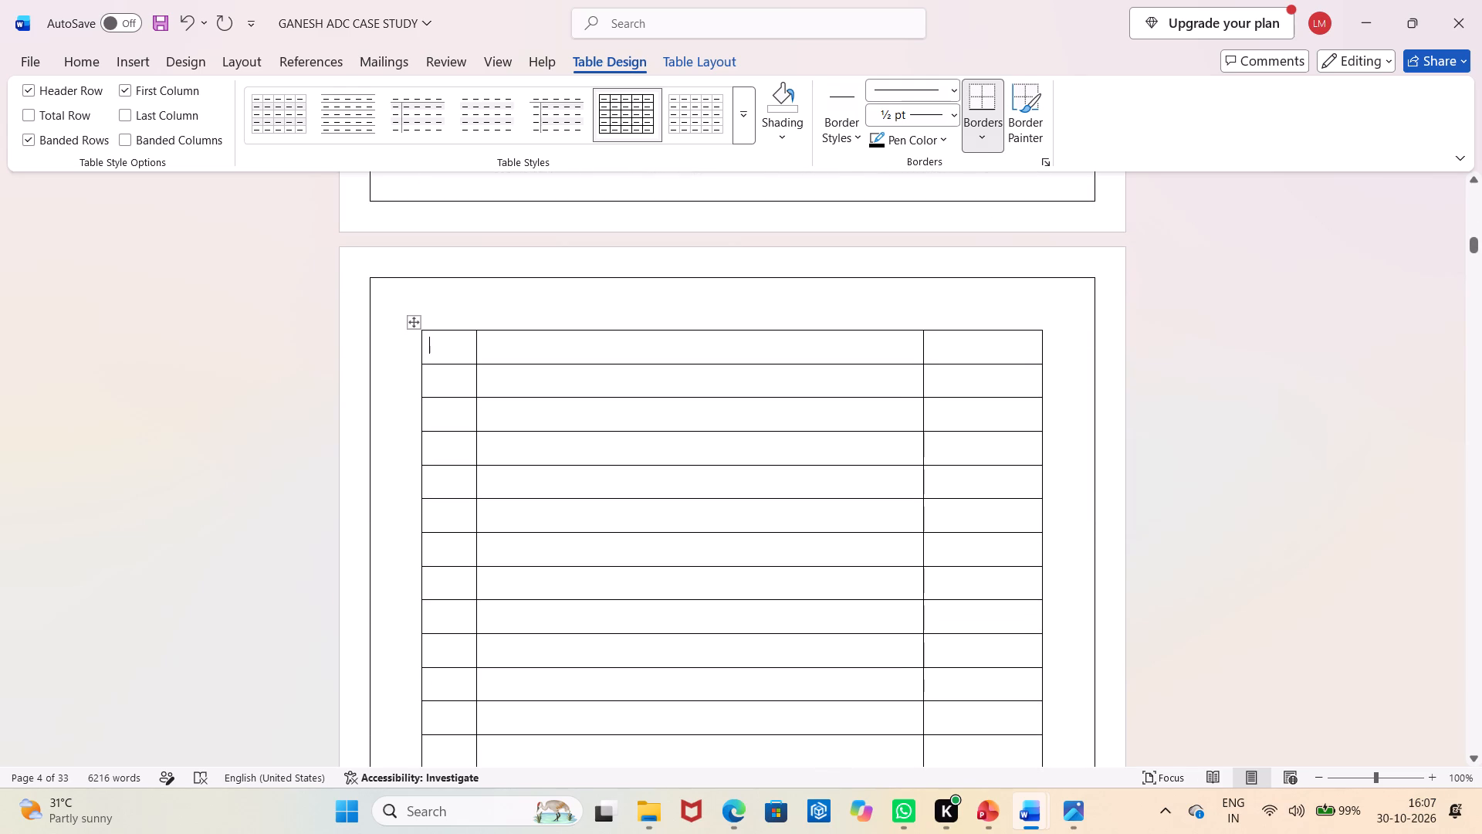
pyautogui.moveTo(923, 343); pyautogui.dragTo(964, 339)
pyautogui.moveTo(1040, 344); pyautogui.dragTo(1047, 345)
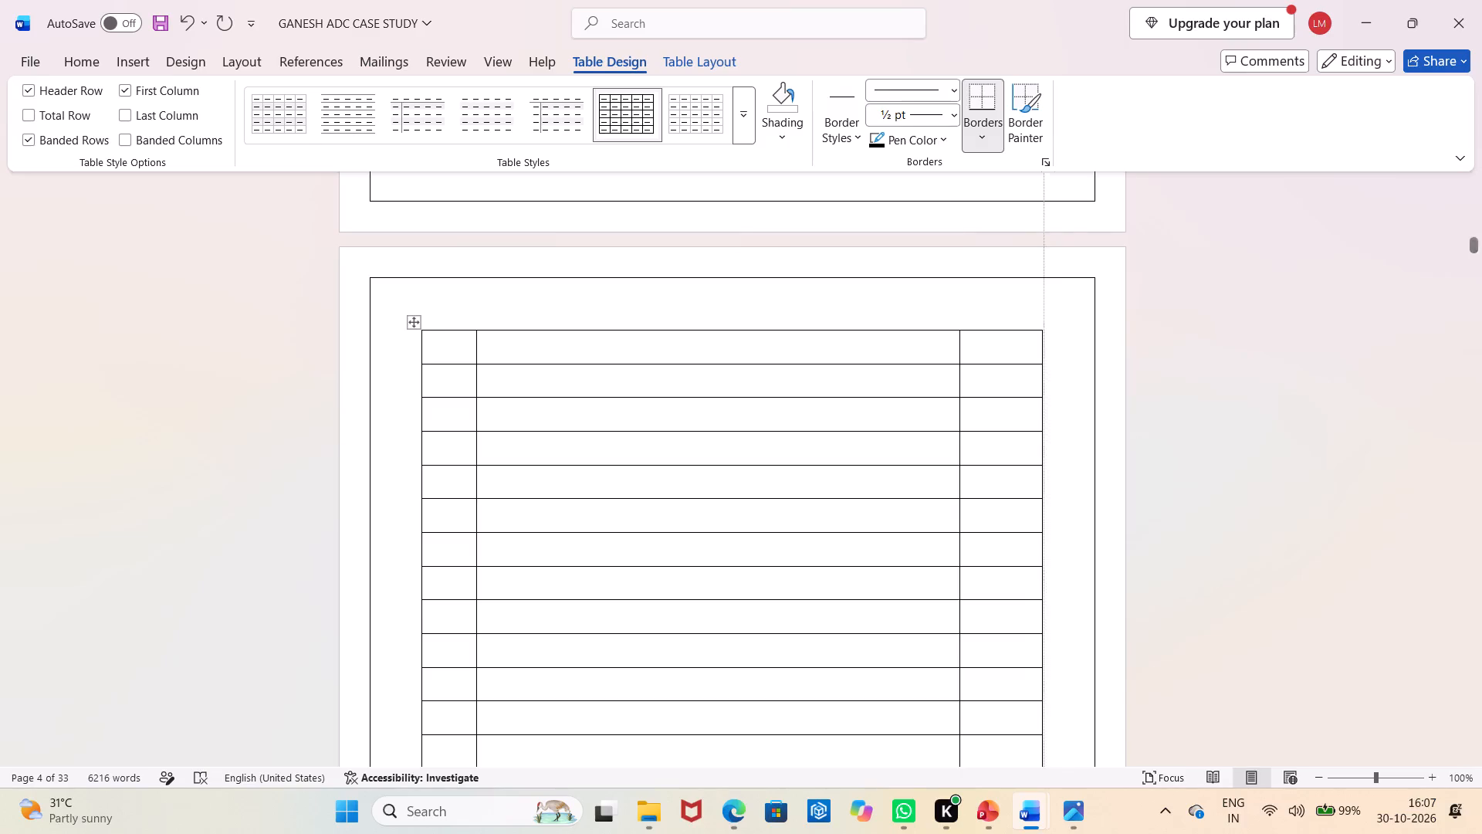
pyautogui.moveTo(1047, 345); pyautogui.dragTo(1065, 347)
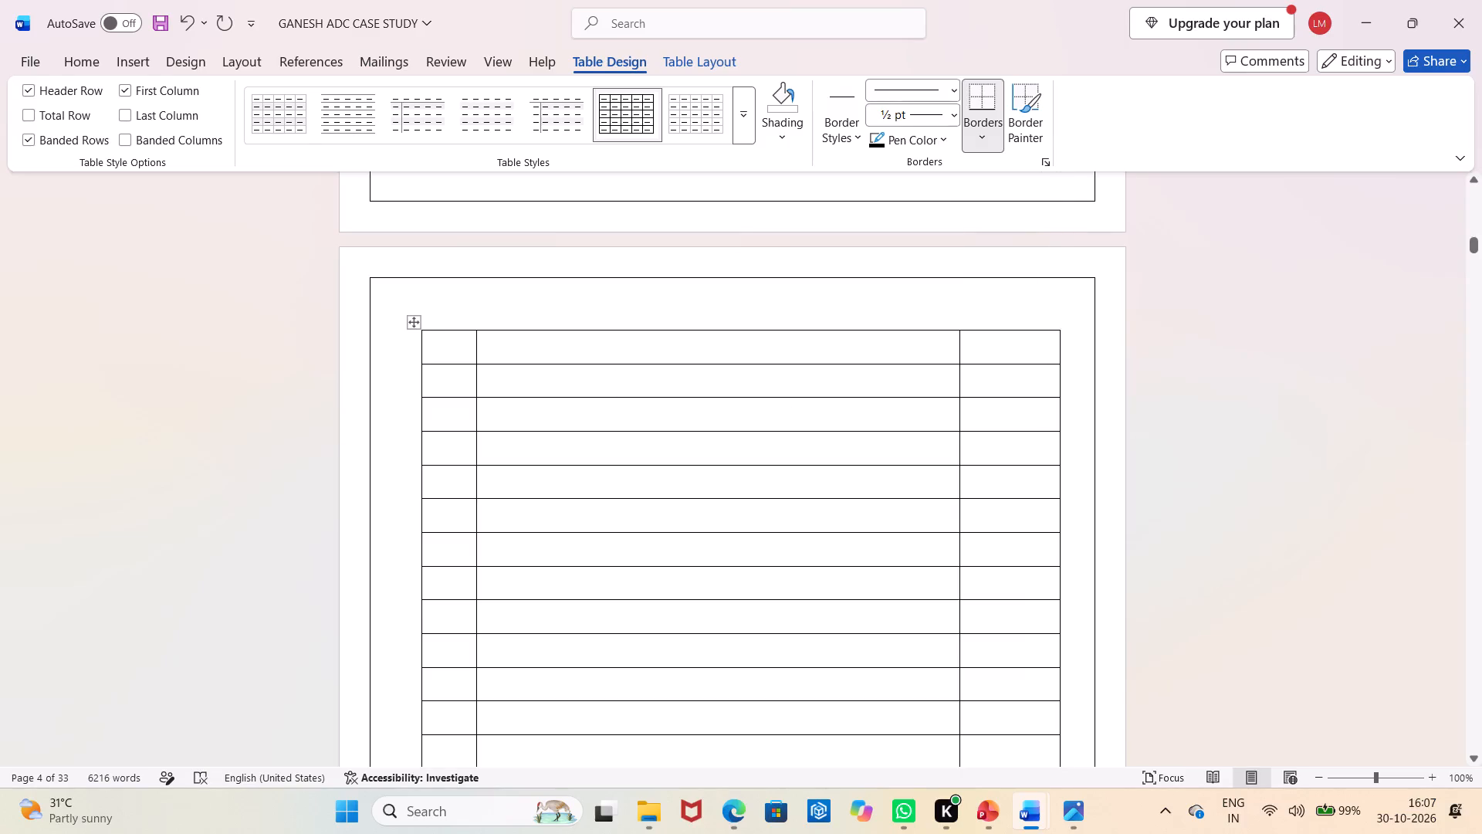
# Enter "S.No" as the heading of the table's first column.
pyautogui.press('s')
pyautogui.press('.')
pyautogui.press('n')
pyautogui.hotkey('ctrl', 'o')
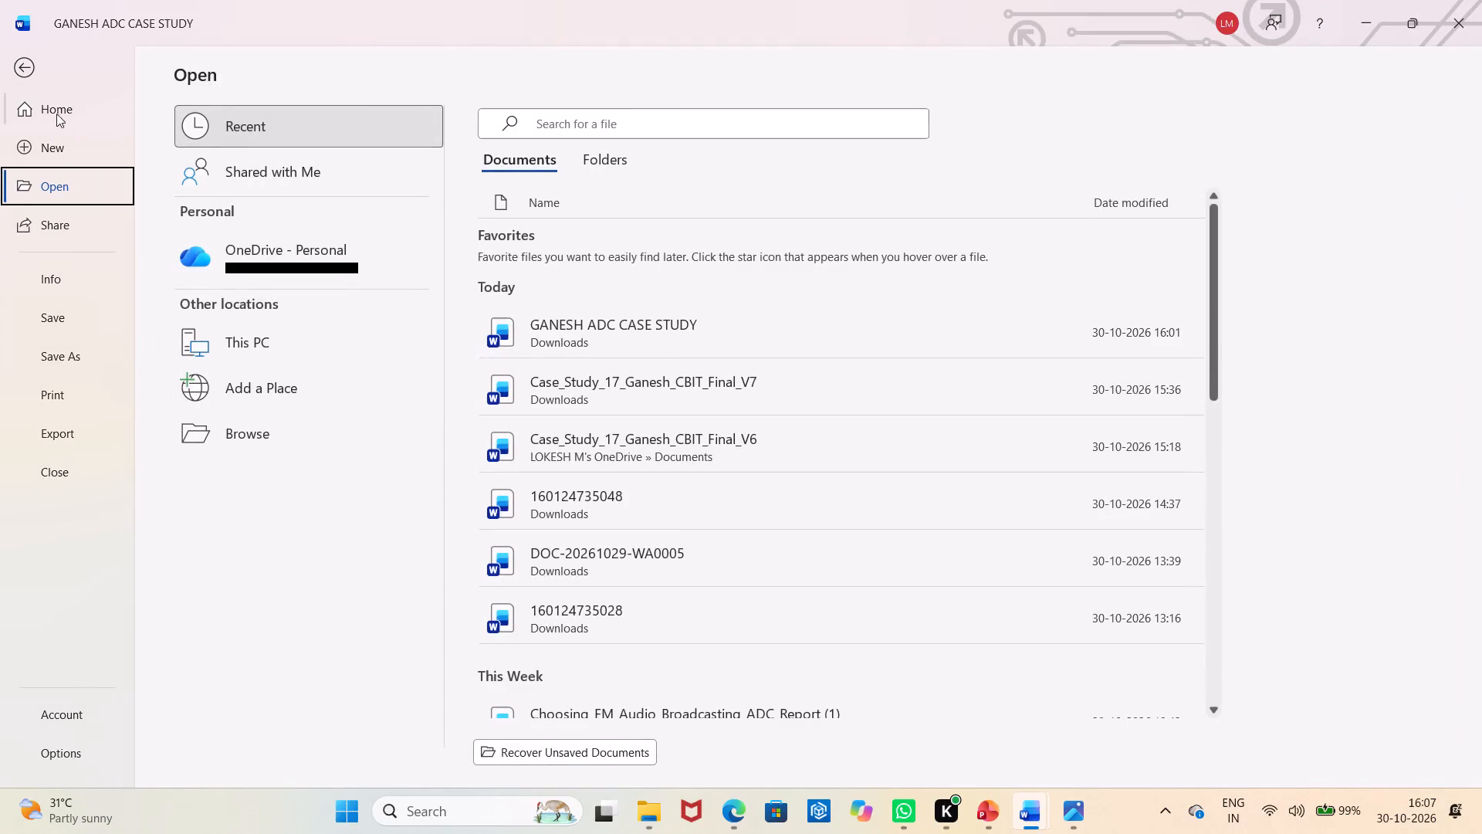
pyautogui.click(26, 67)
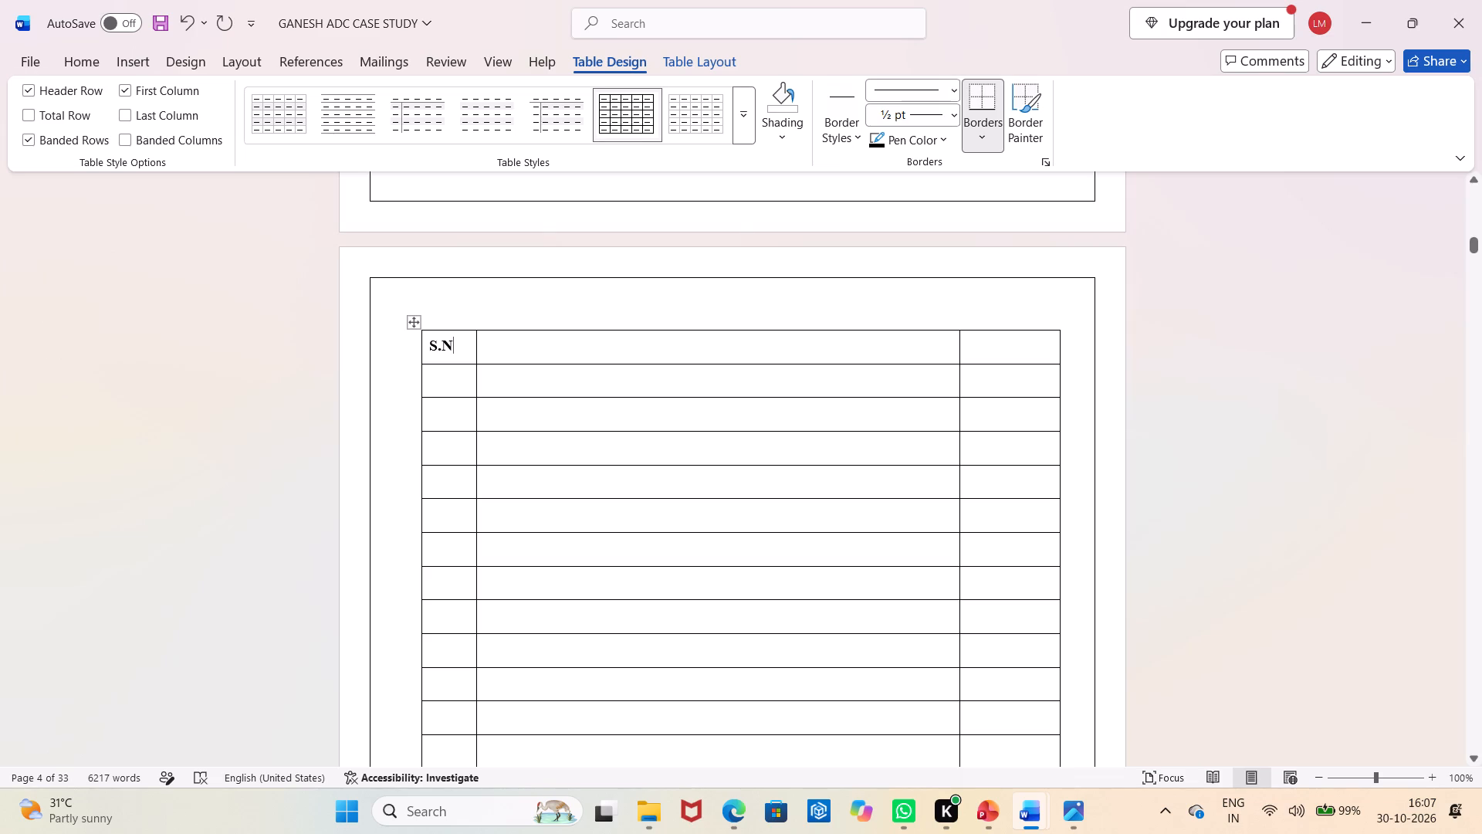
pyautogui.hotkey('shift', 'o')
# Enter the centred heading "TITLE" in the middle column of the table's header row.
pyautogui.click(537, 345)
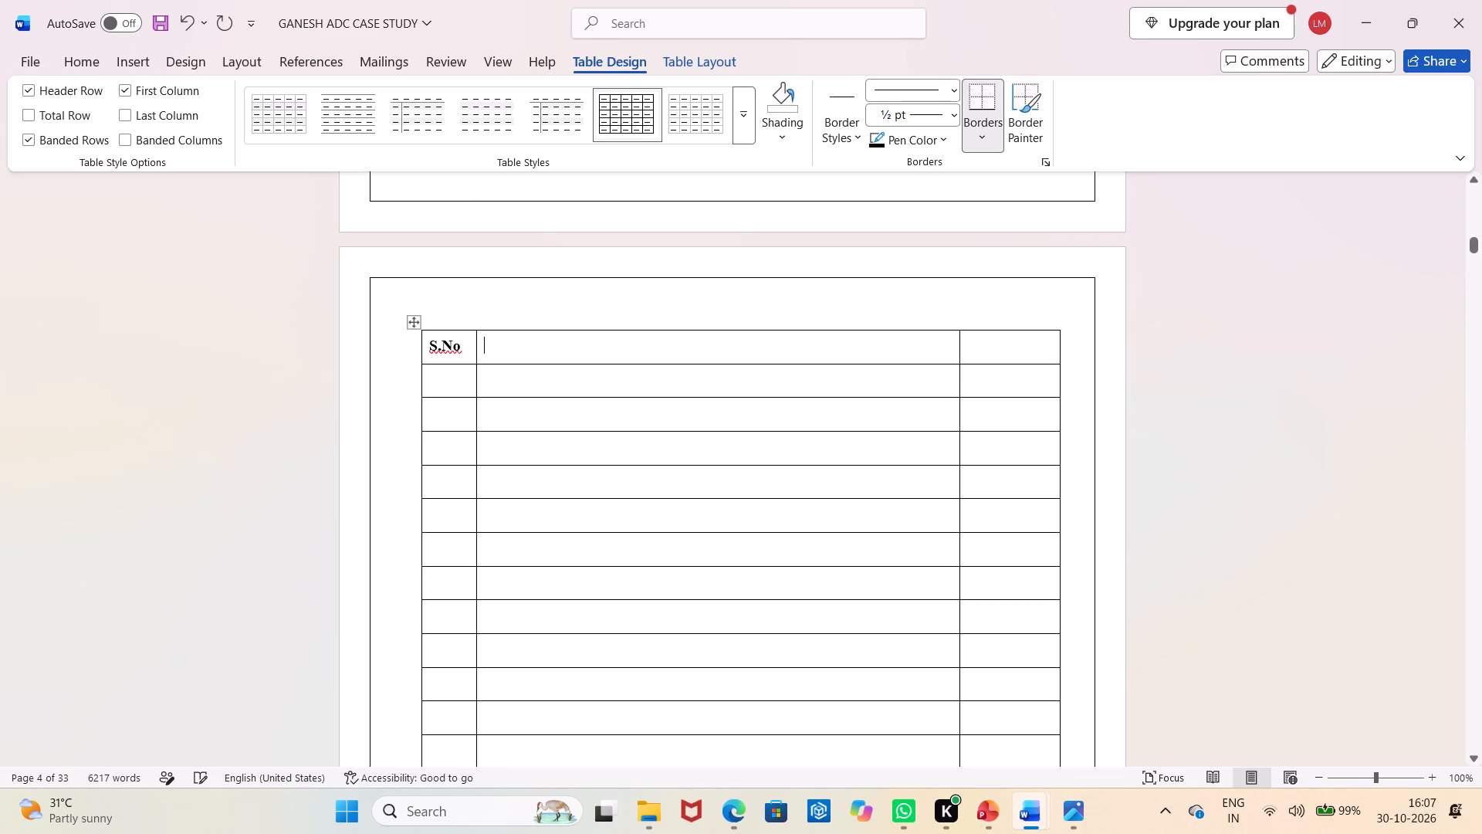
pyautogui.click(102, 54)
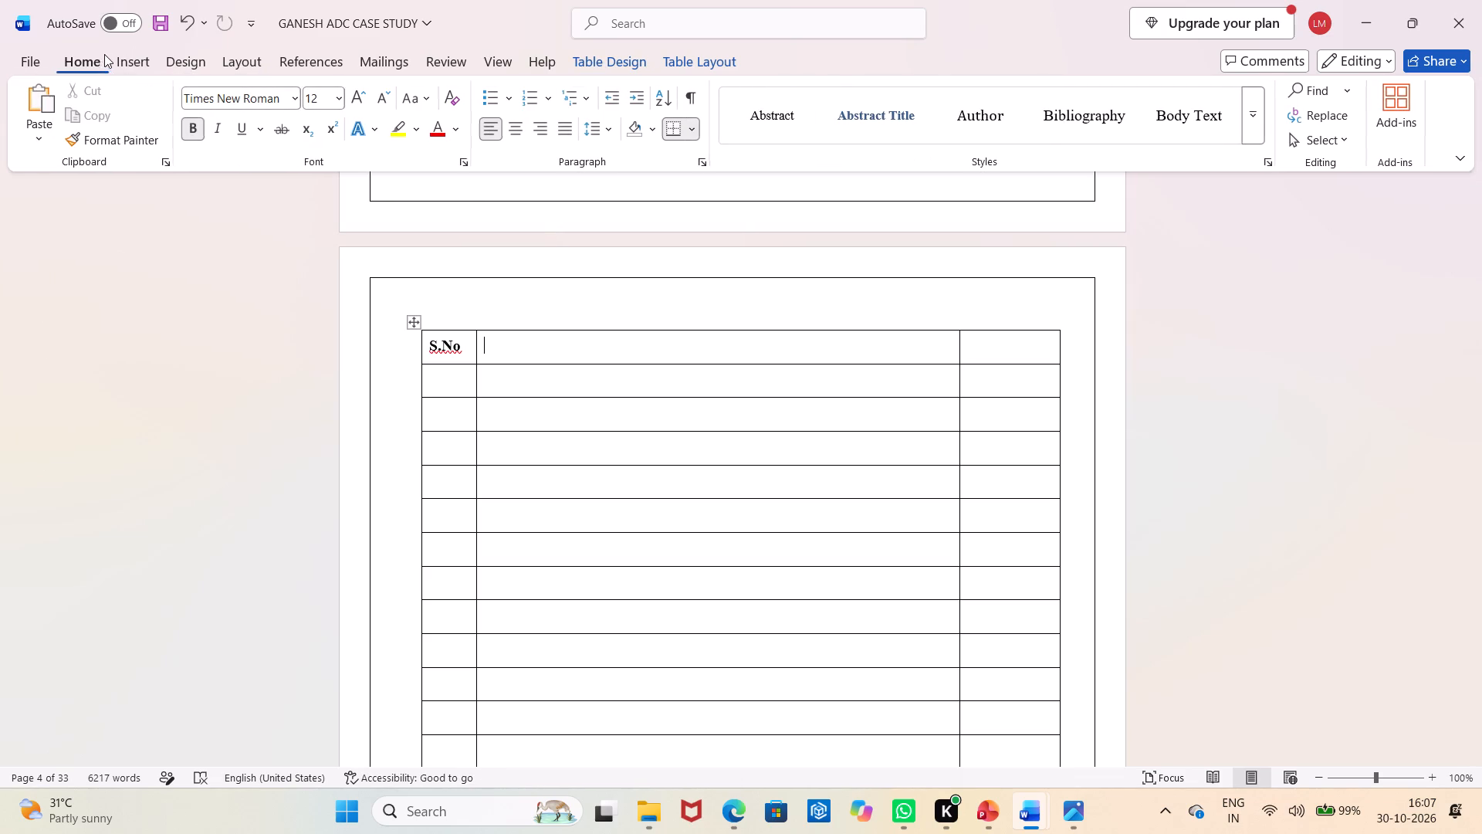
pyautogui.click(516, 124)
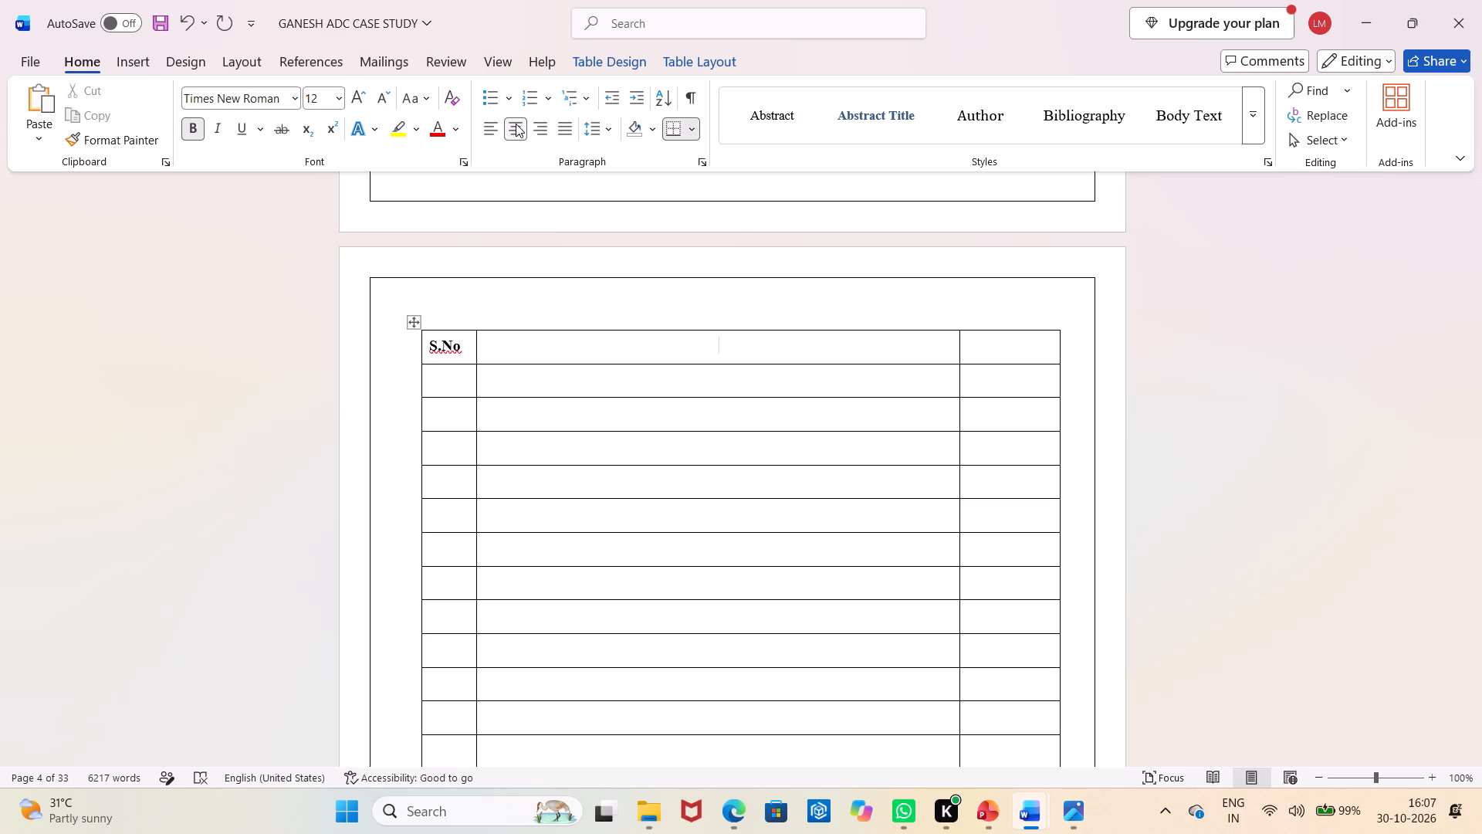
pyautogui.write('TIR')
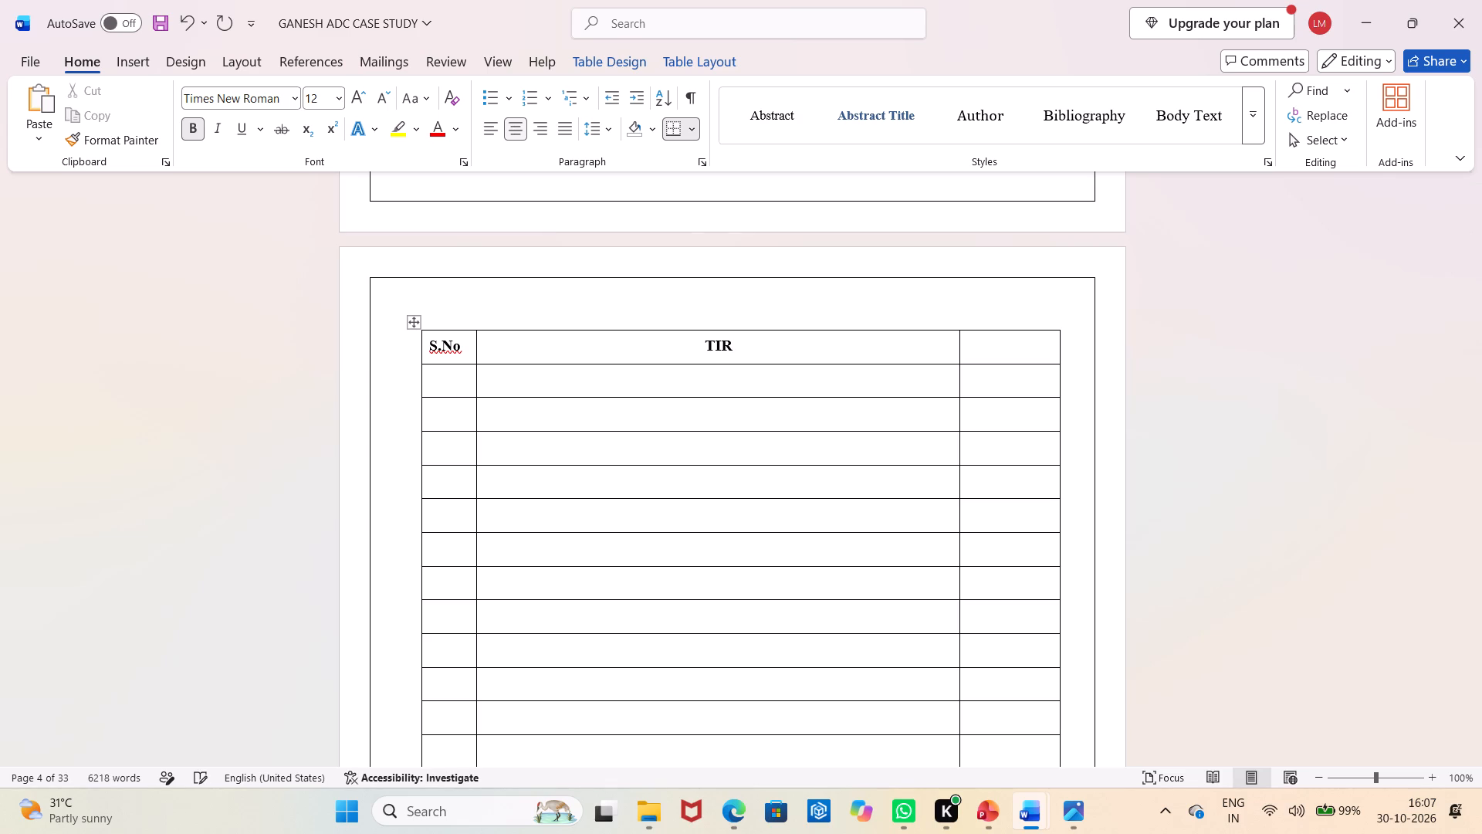
pyautogui.press('BackSpace')
pyautogui.write('TLE')
pyautogui.press('s')
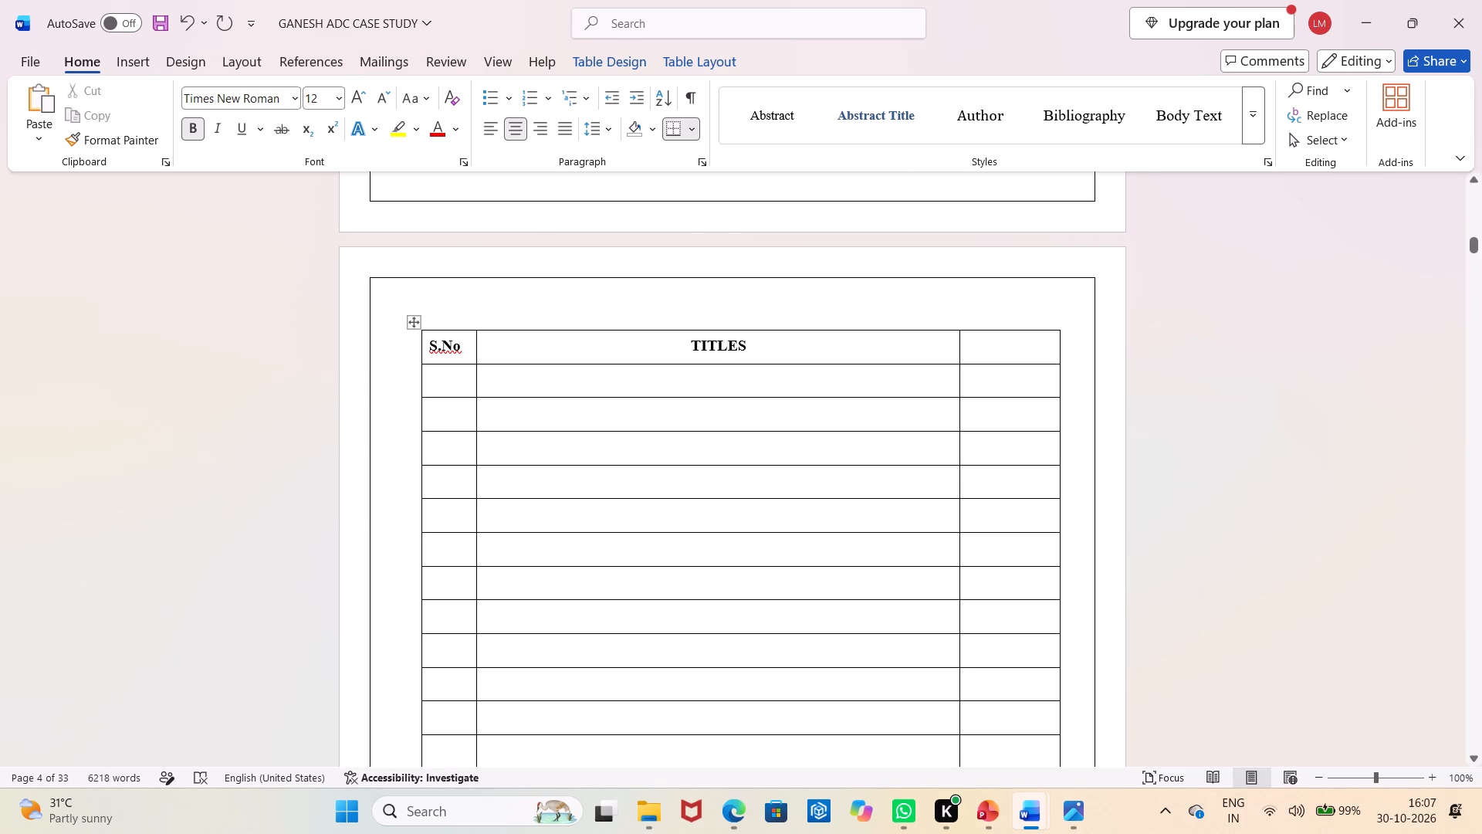
pyautogui.press('BackSpace')
# Enter "Page No." as the heading of the table's last column.
pyautogui.click(1000, 358)
pyautogui.hotkey('shift', 'p')
pyautogui.write('age')
pyautogui.press('space')
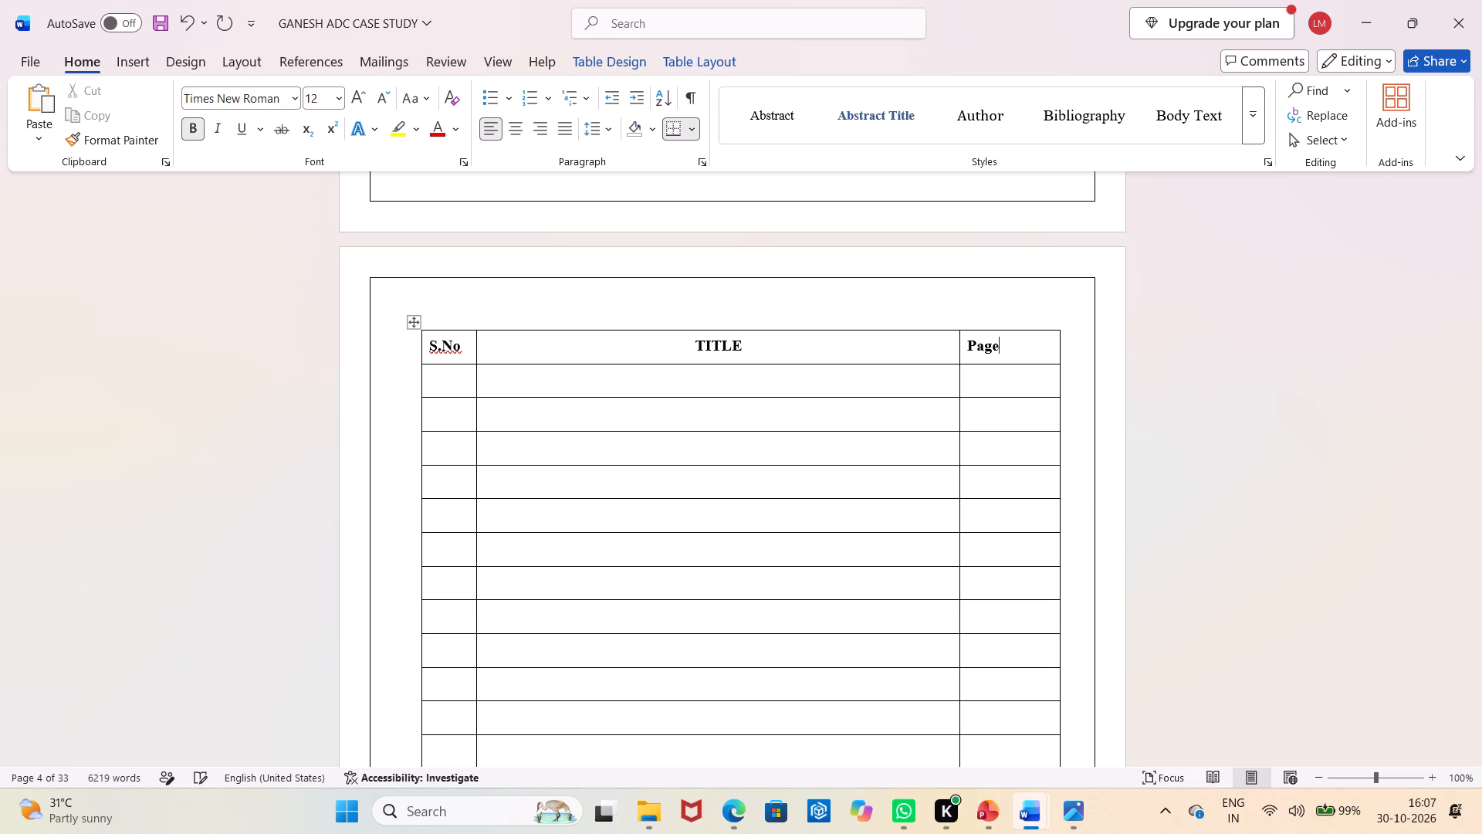
pyautogui.write('NO')
pyautogui.press('BackSpace')
pyautogui.write('o.')
# Arrange the report window and the document holding the original table of contents side by side.
pyautogui.click(452, 391)
pyautogui.click(1297, 90)
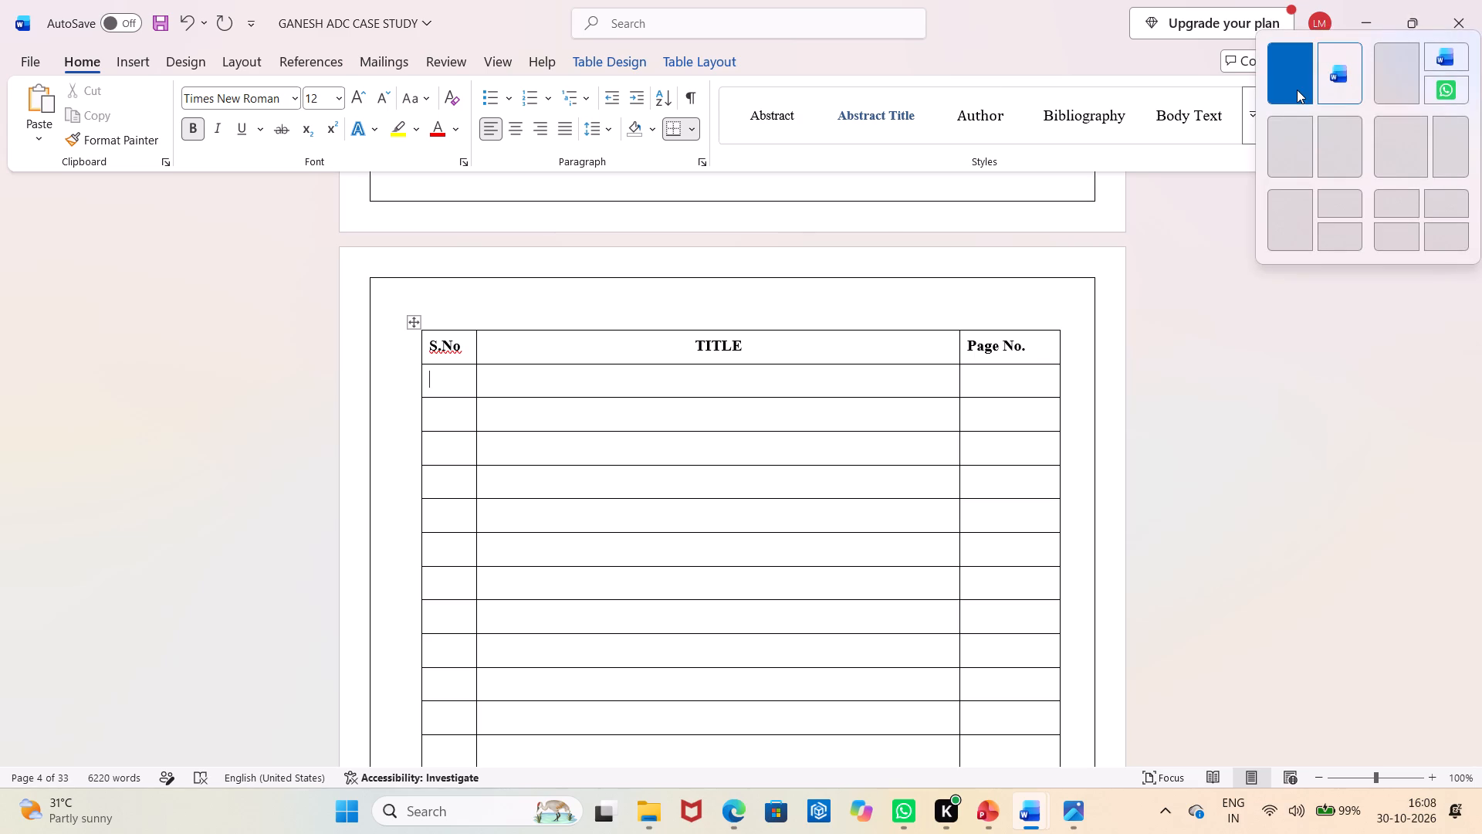
pyautogui.scroll(18, 1021, 402)
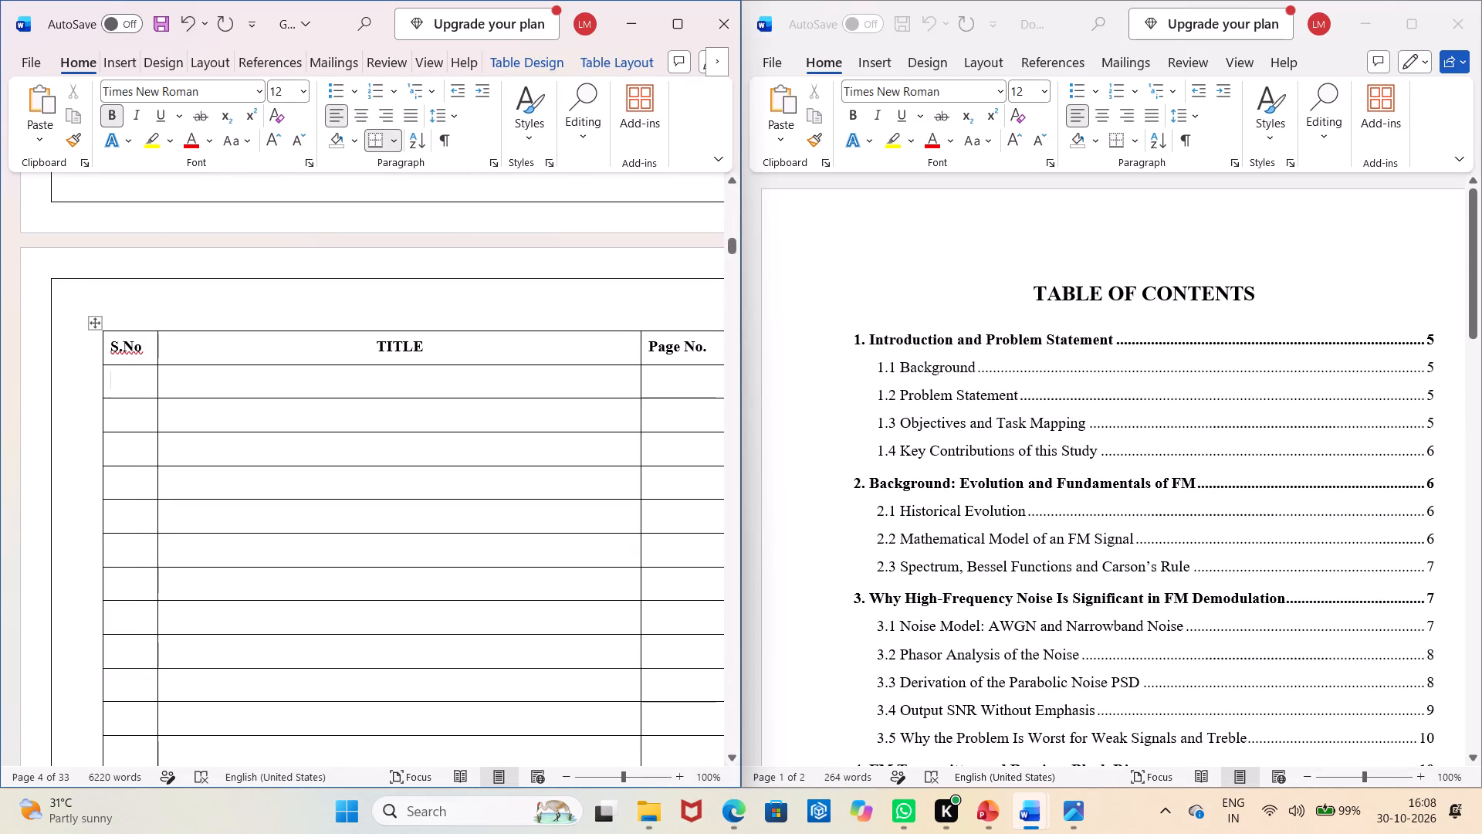
# Fill the first row below the header with "1." and the title "Introduction and Problem Statement" copied from the original contents list.
pyautogui.press('1')
pyautogui.press('.')
pyautogui.click(317, 381)
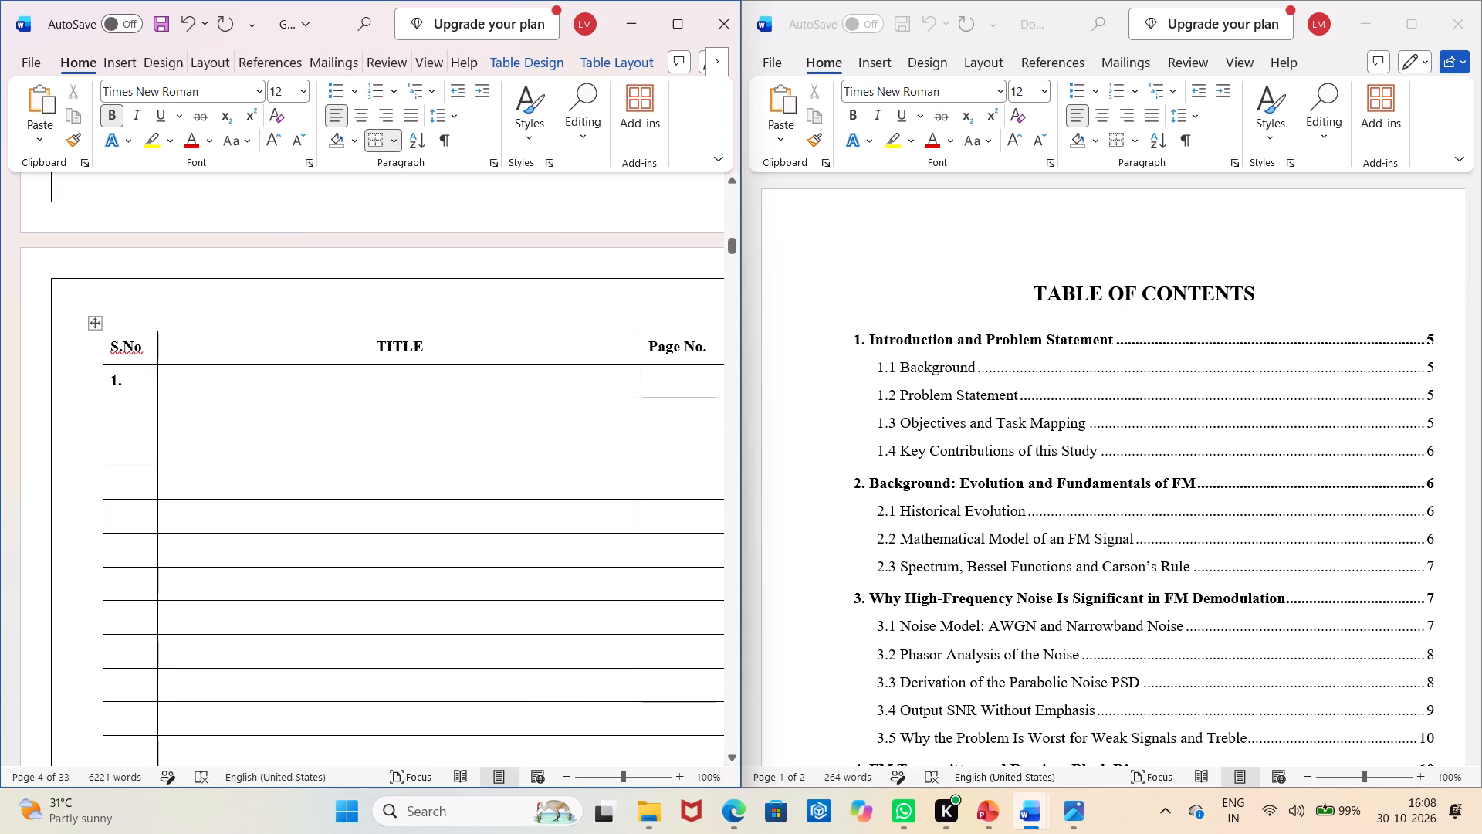
pyautogui.click(870, 339)
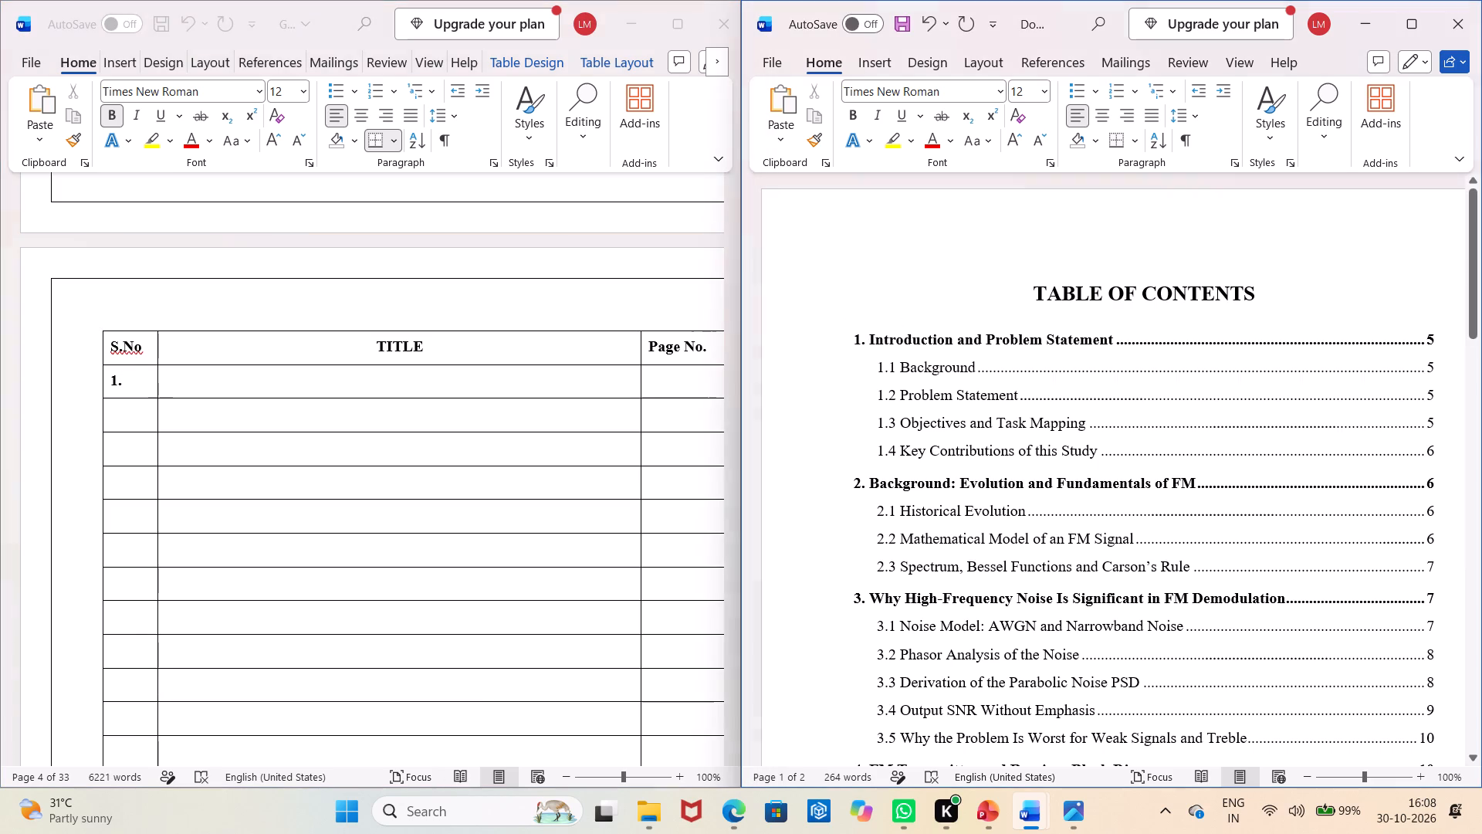
pyautogui.click(864, 341)
pyautogui.moveTo(1113, 341); pyautogui.dragTo(869, 347)
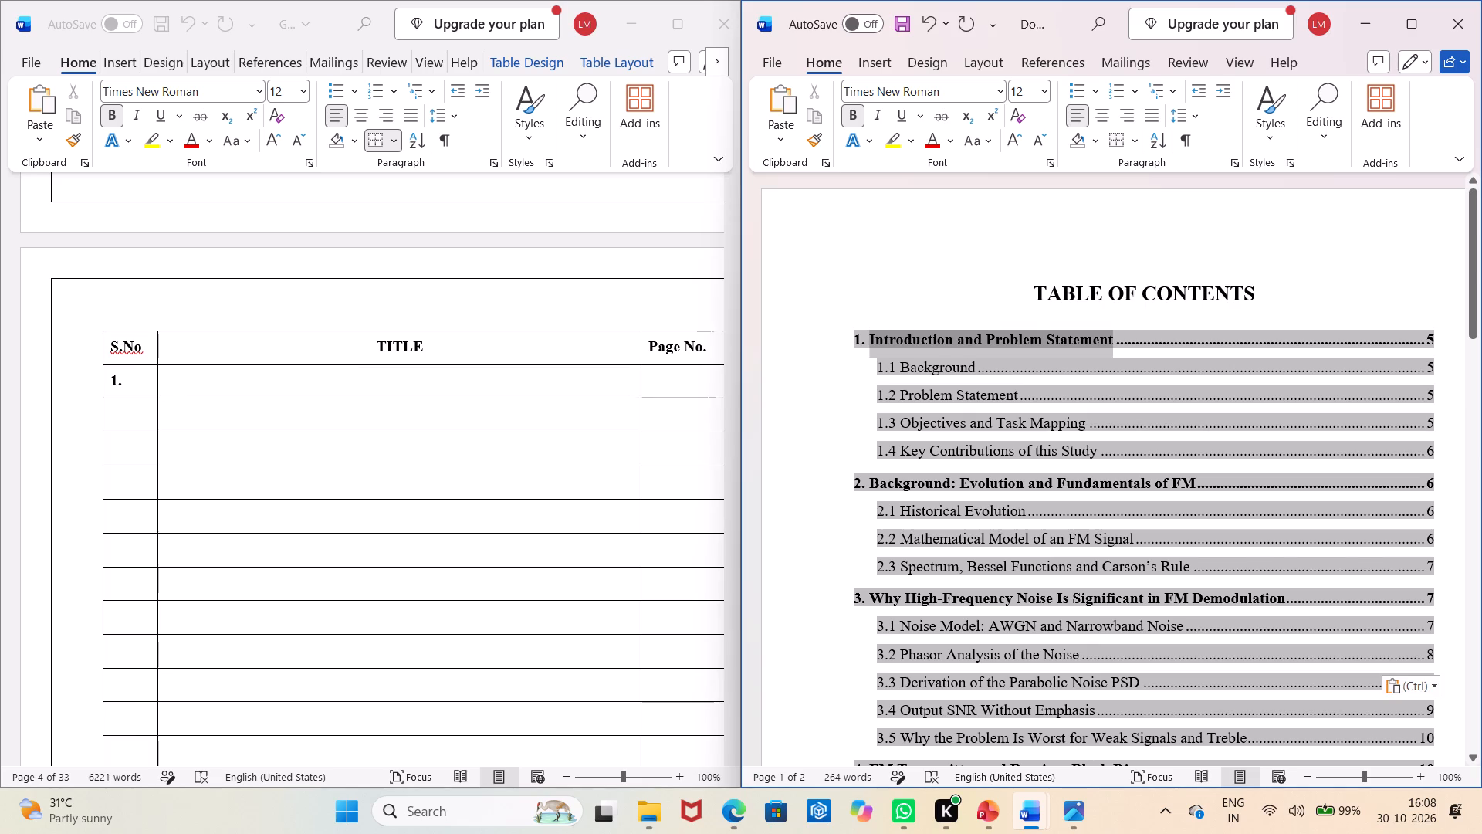
pyautogui.moveTo(869, 347); pyautogui.dragTo(870, 345)
pyautogui.hotkey('ctrl', 'c')
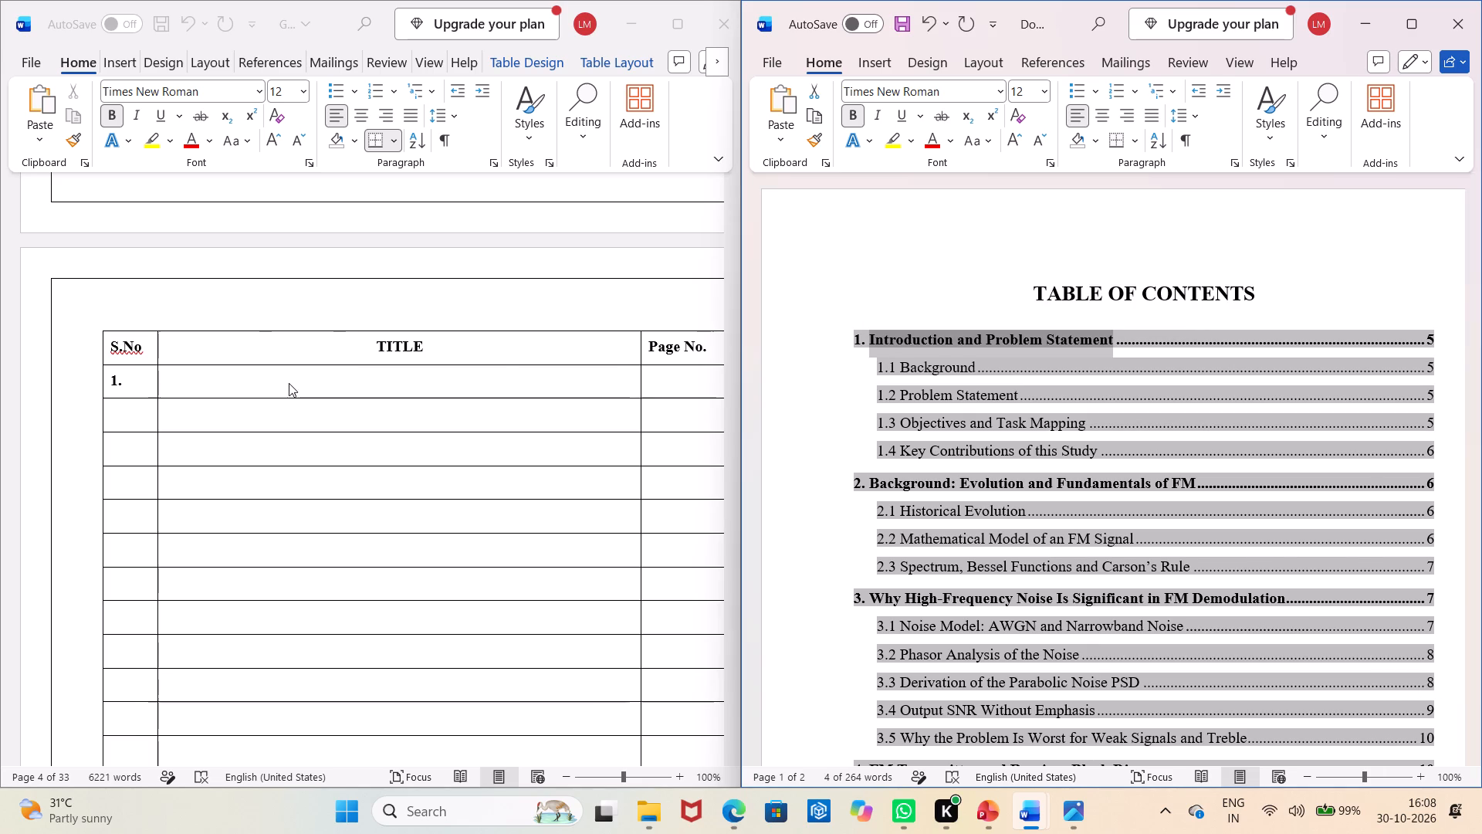
pyautogui.click(288, 377)
pyautogui.hotkey('ctrl', 'v')
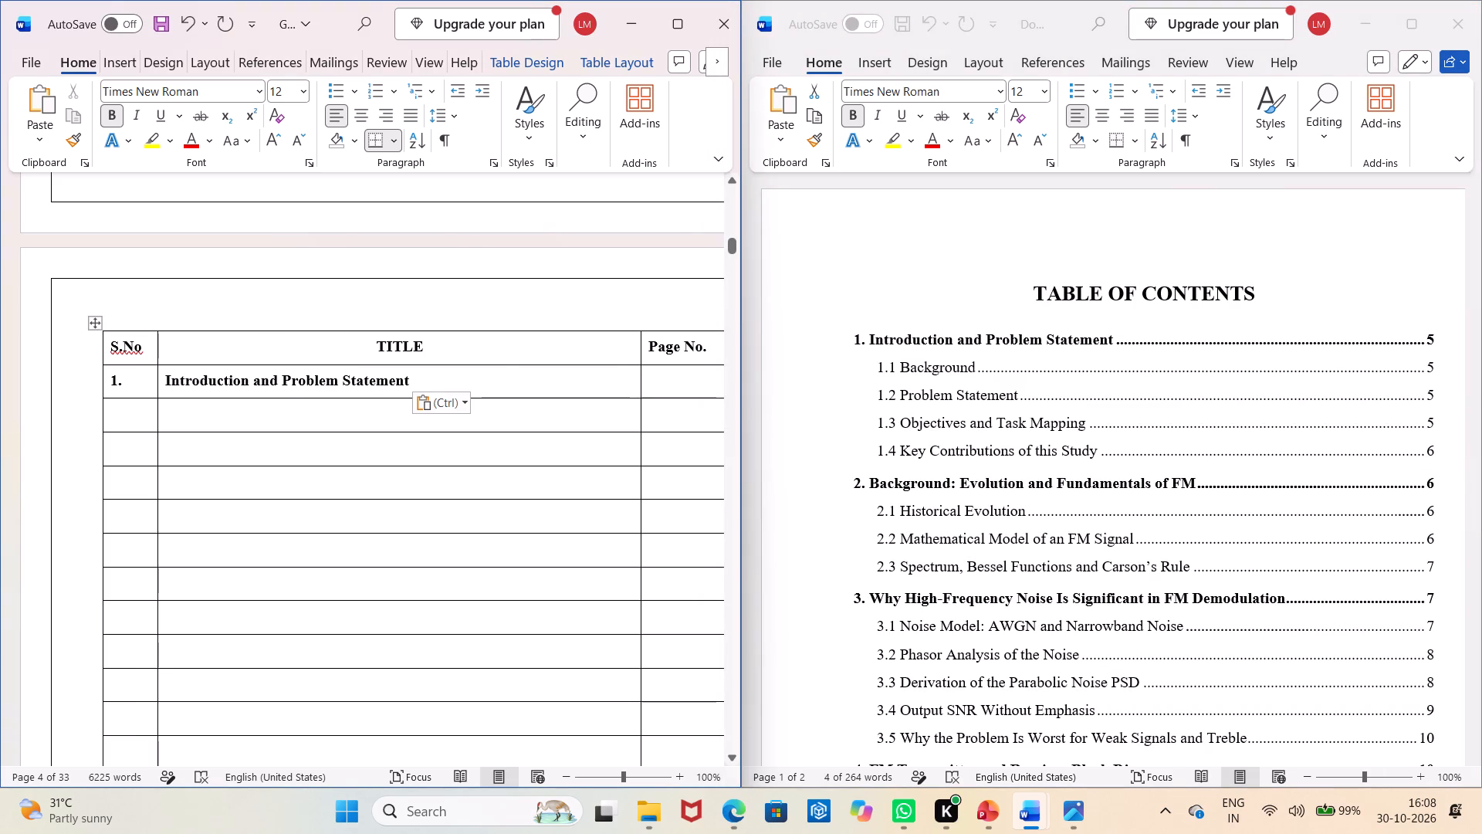
pyautogui.click(685, 390)
# Copy the entry "1.1 Background" from the original contents list into the TITLE cell of the following row.
pyautogui.click(221, 422)
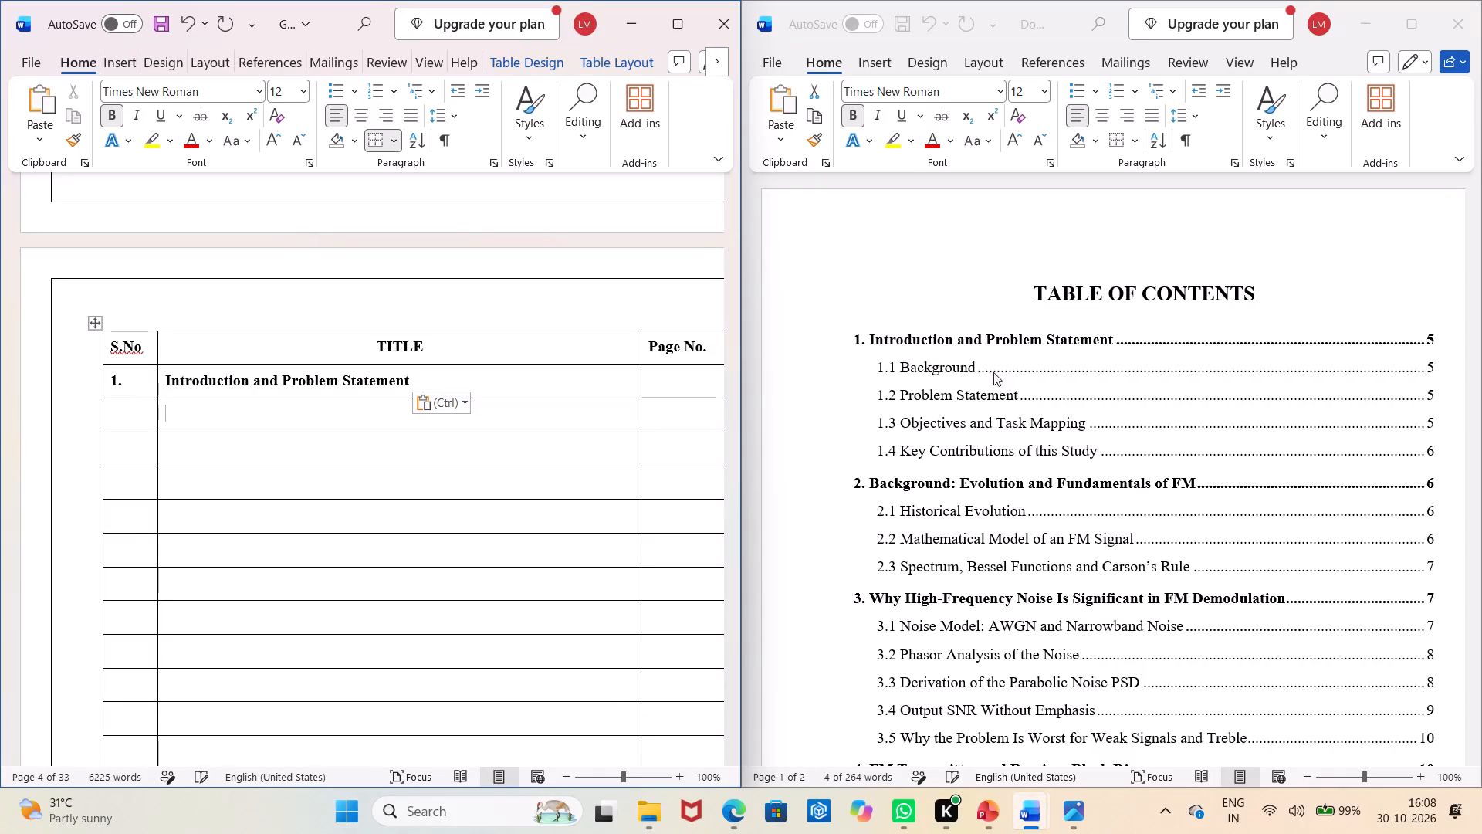
pyautogui.click(884, 367)
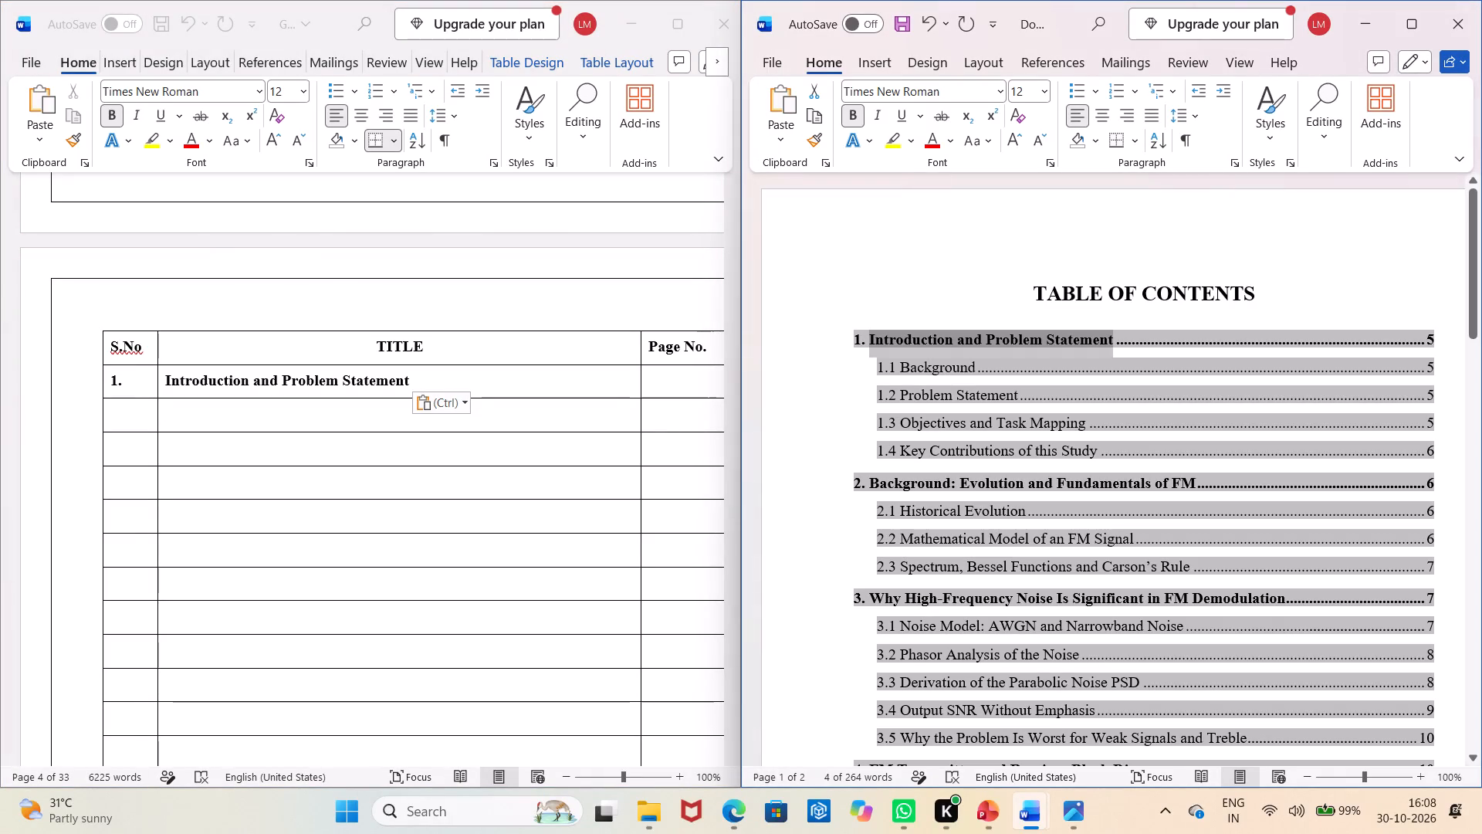
pyautogui.moveTo(975, 363); pyautogui.dragTo(873, 366)
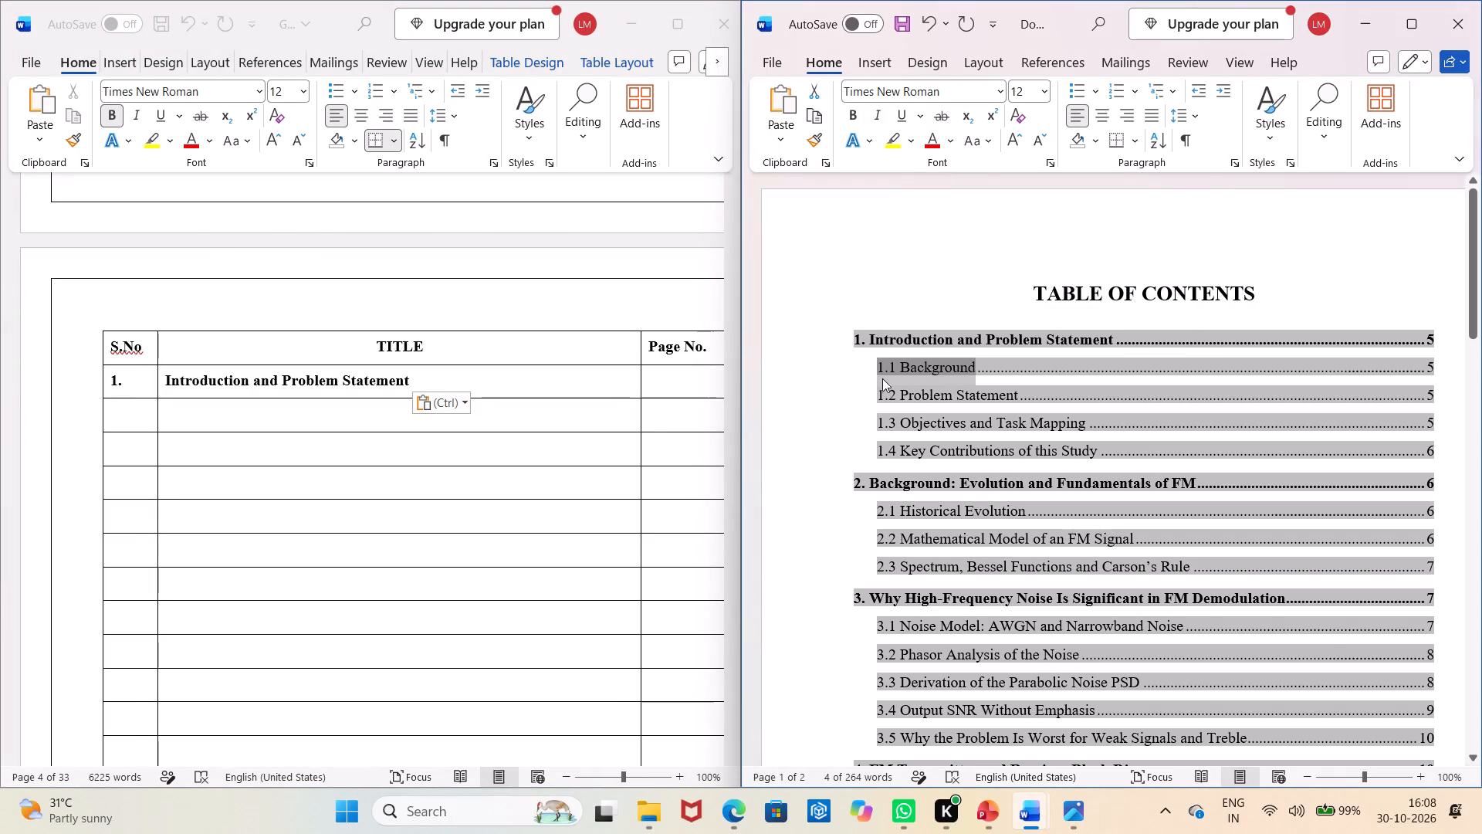
pyautogui.hotkey('ctrl', 'c')
pyautogui.click(439, 414)
pyautogui.hotkey('ctrl', 'v')
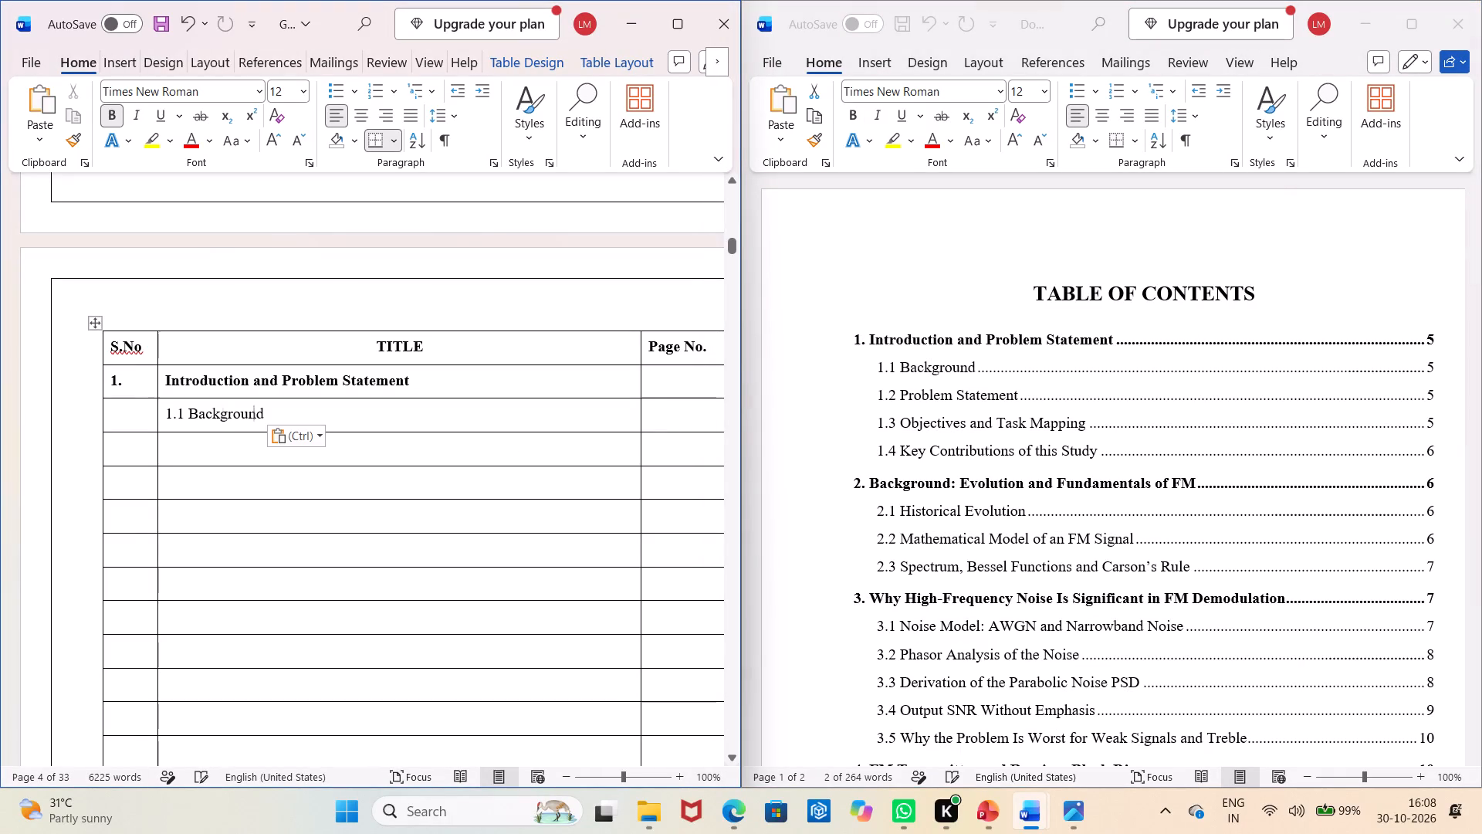
# Copy the entry "1.2 Problem Statement" into the TITLE cell below "1.1 Background".
pyautogui.click(1012, 402)
pyautogui.moveTo(1018, 398); pyautogui.dragTo(878, 404)
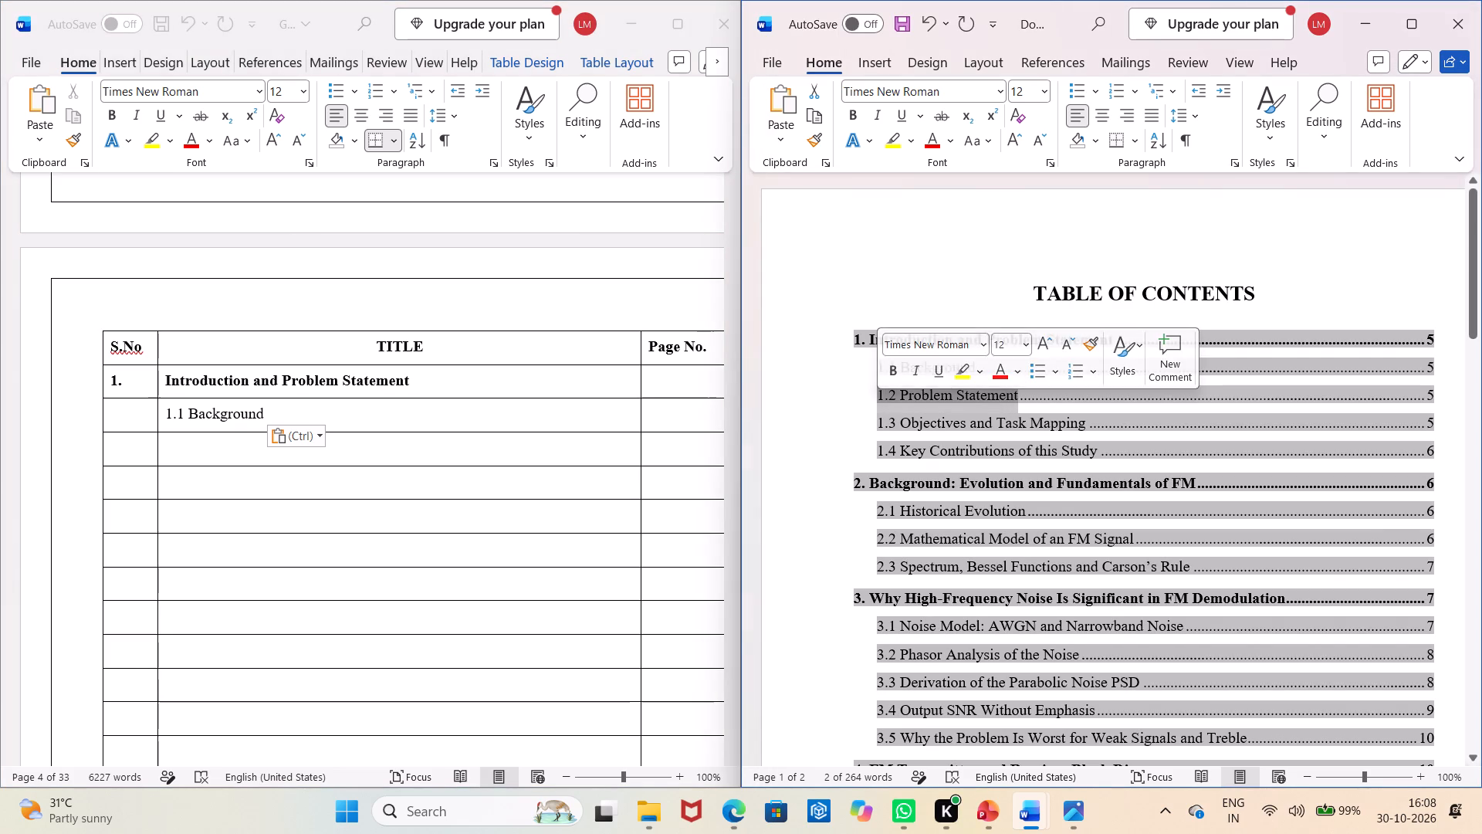
pyautogui.hotkey('ctrl', 'c')
pyautogui.click(548, 442)
pyautogui.click(550, 446)
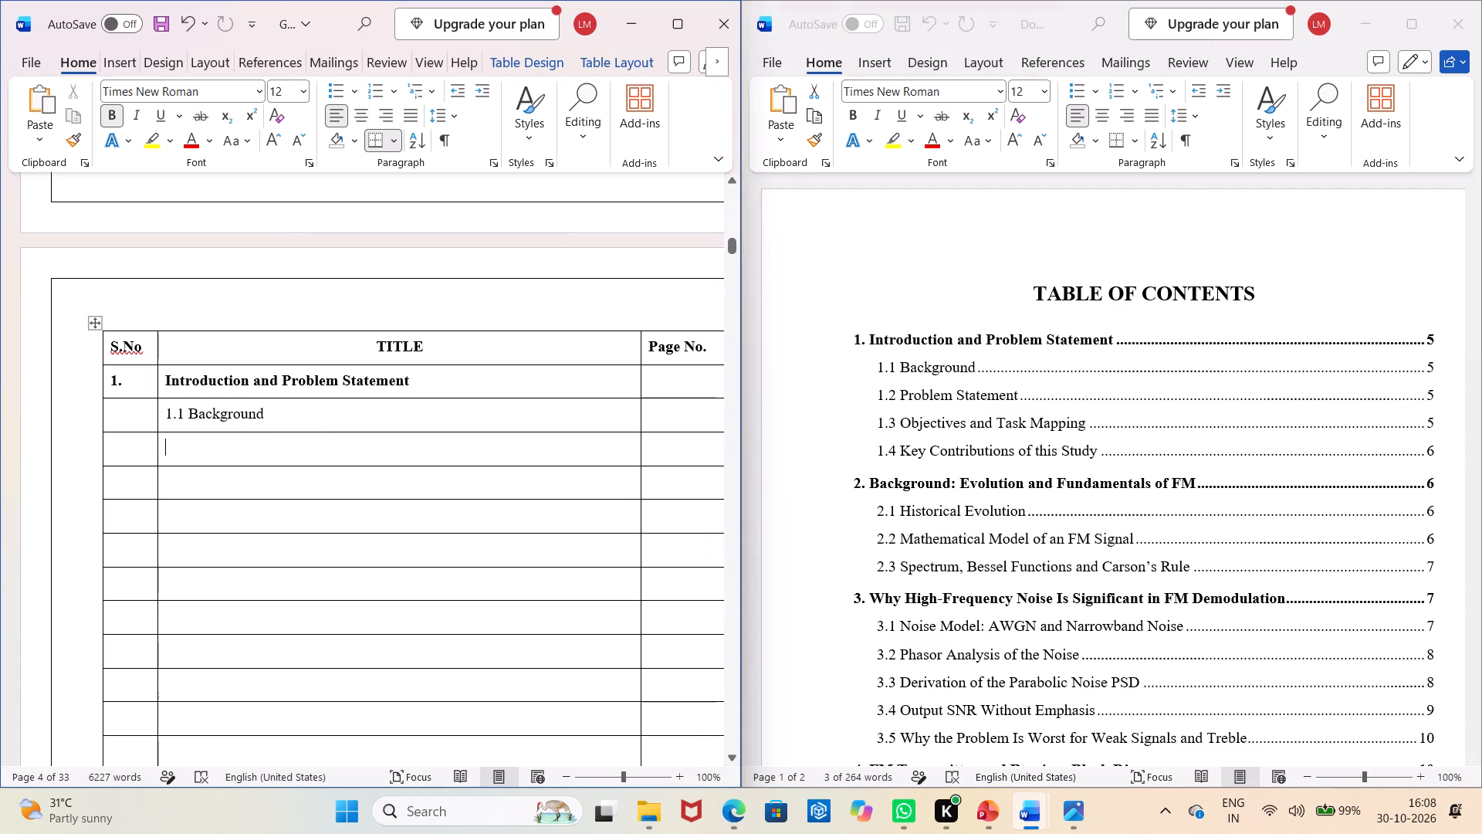
pyautogui.hotkey('ctrl', 'v')
# Copy the entry "1.3 Objectives and Task Mapping" into the TITLE cell below "1.2 Problem Statement".
pyautogui.click(1056, 444)
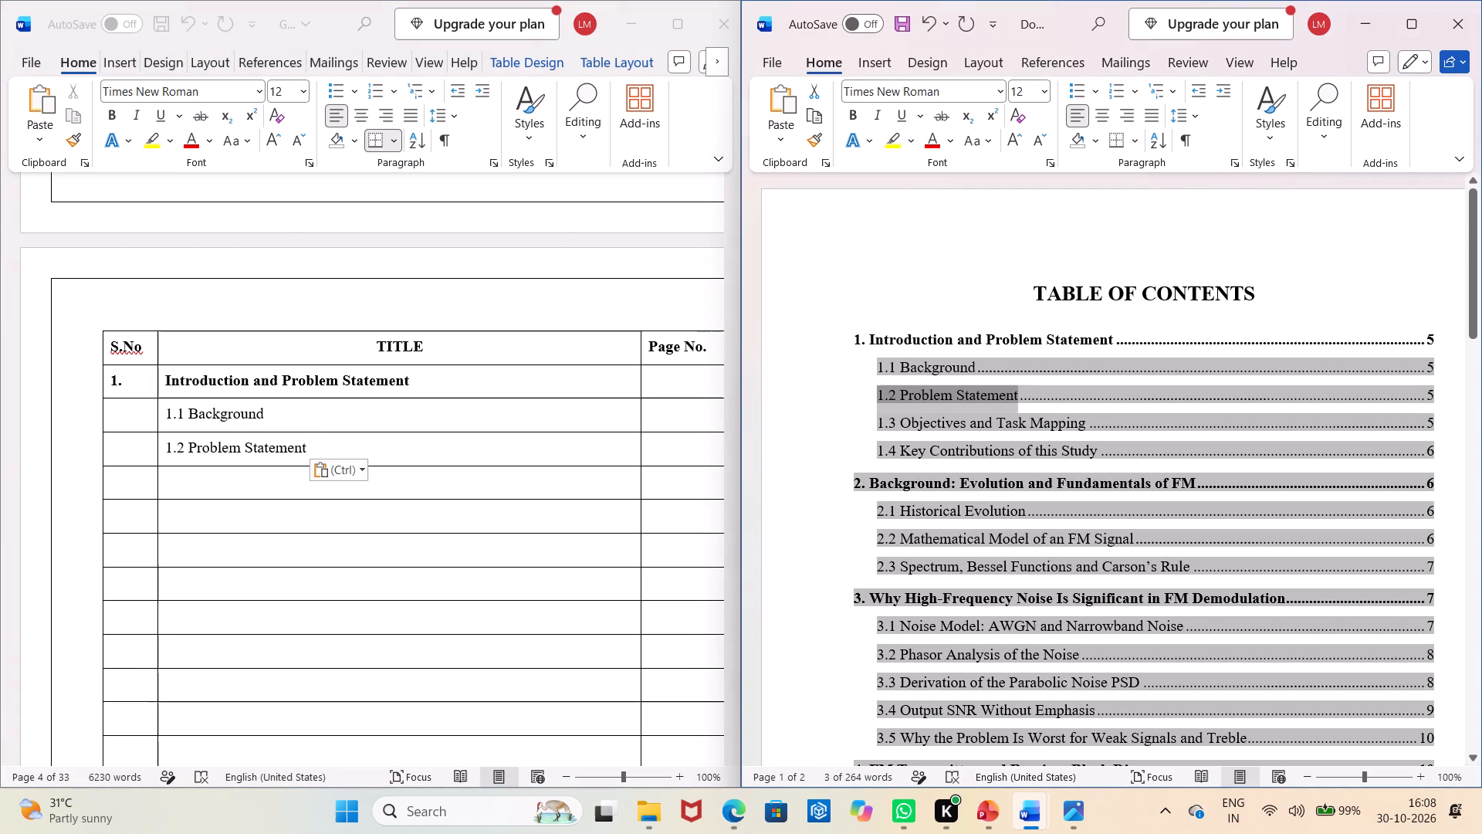
pyautogui.moveTo(1090, 422); pyautogui.dragTo(877, 419)
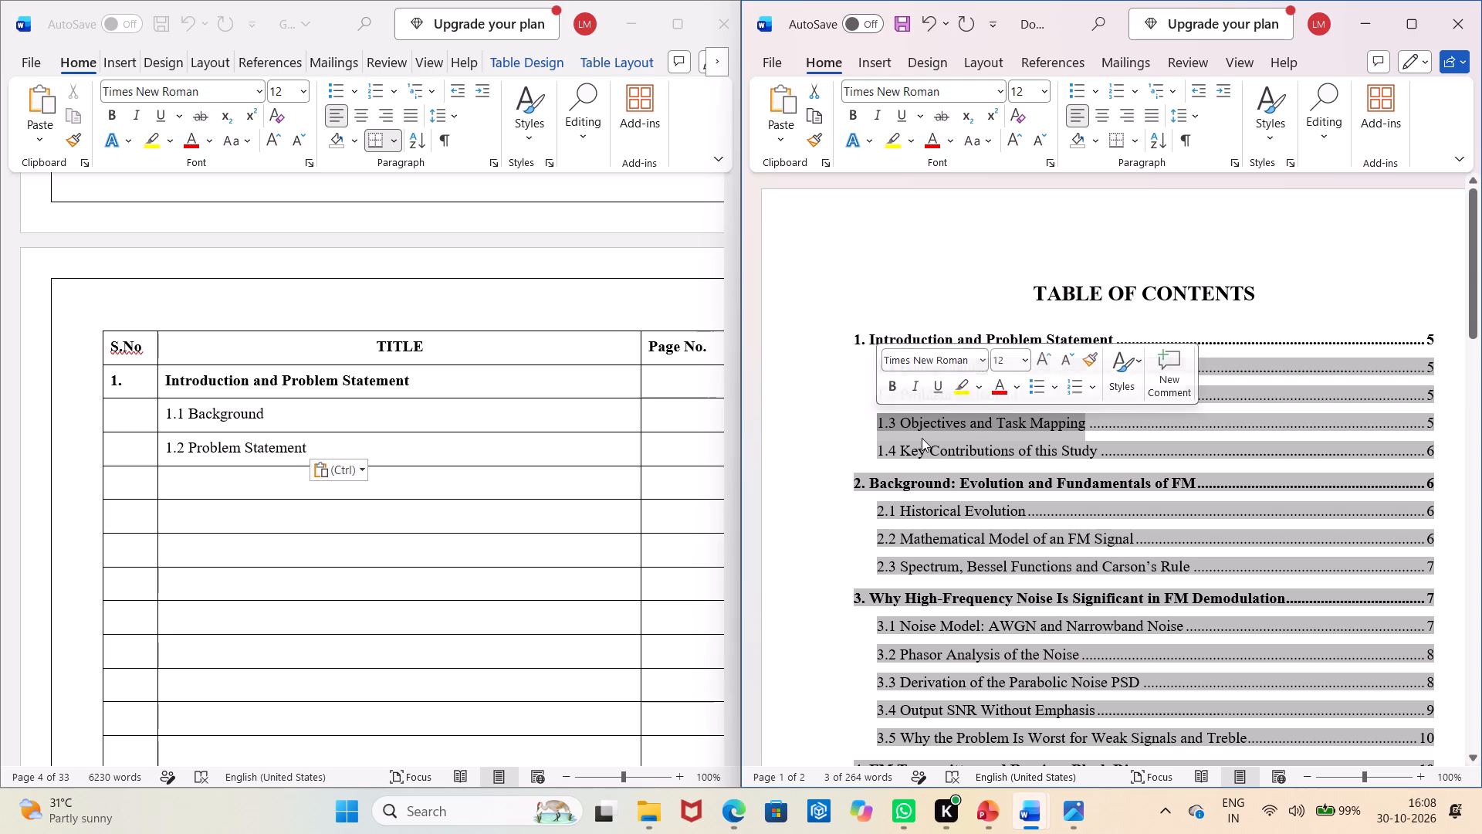
pyautogui.hotkey('ctrl', 'c')
pyautogui.click(521, 478)
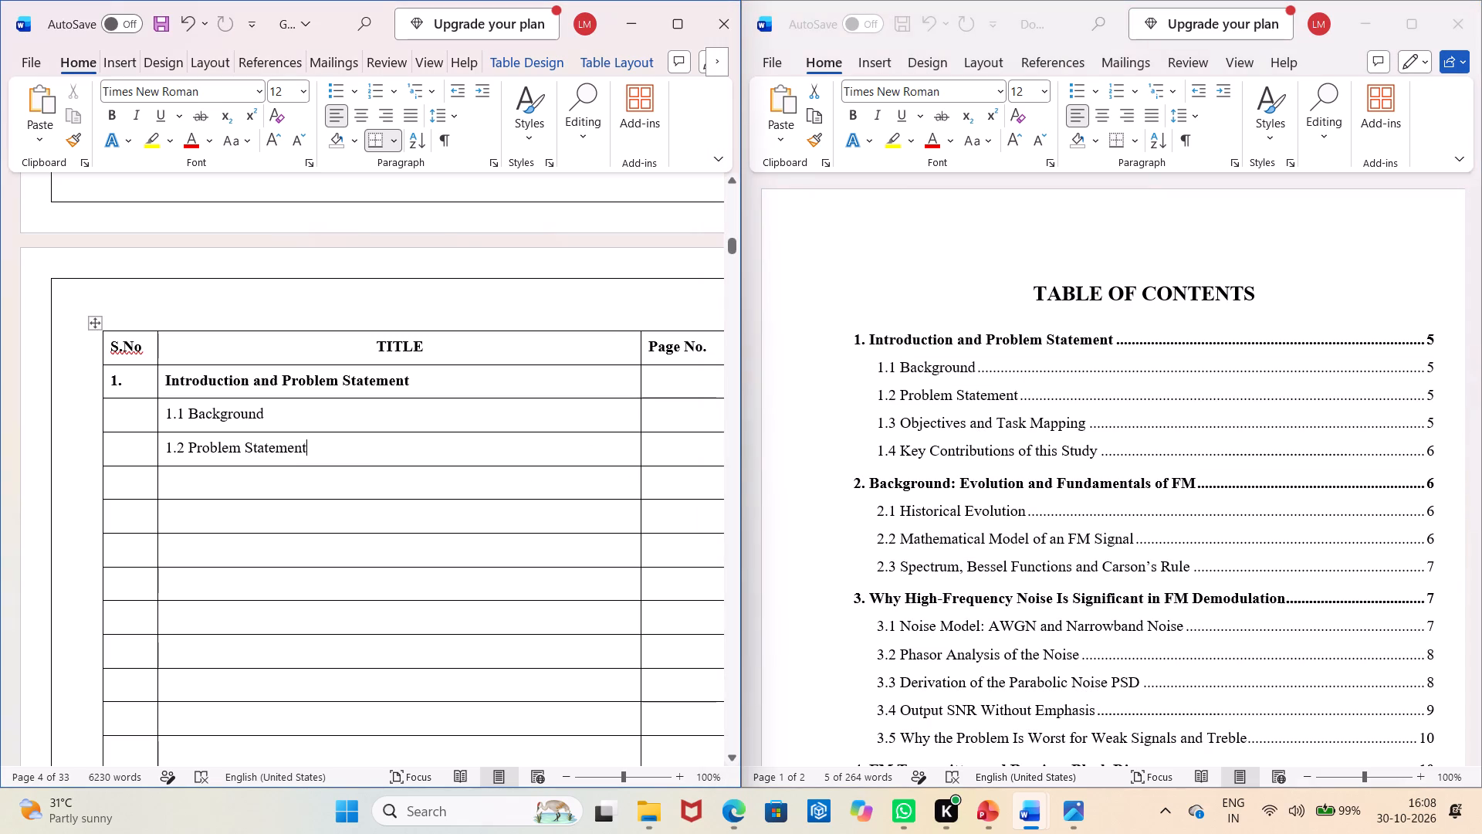
pyautogui.click(521, 480)
pyautogui.hotkey('ctrl', 'v')
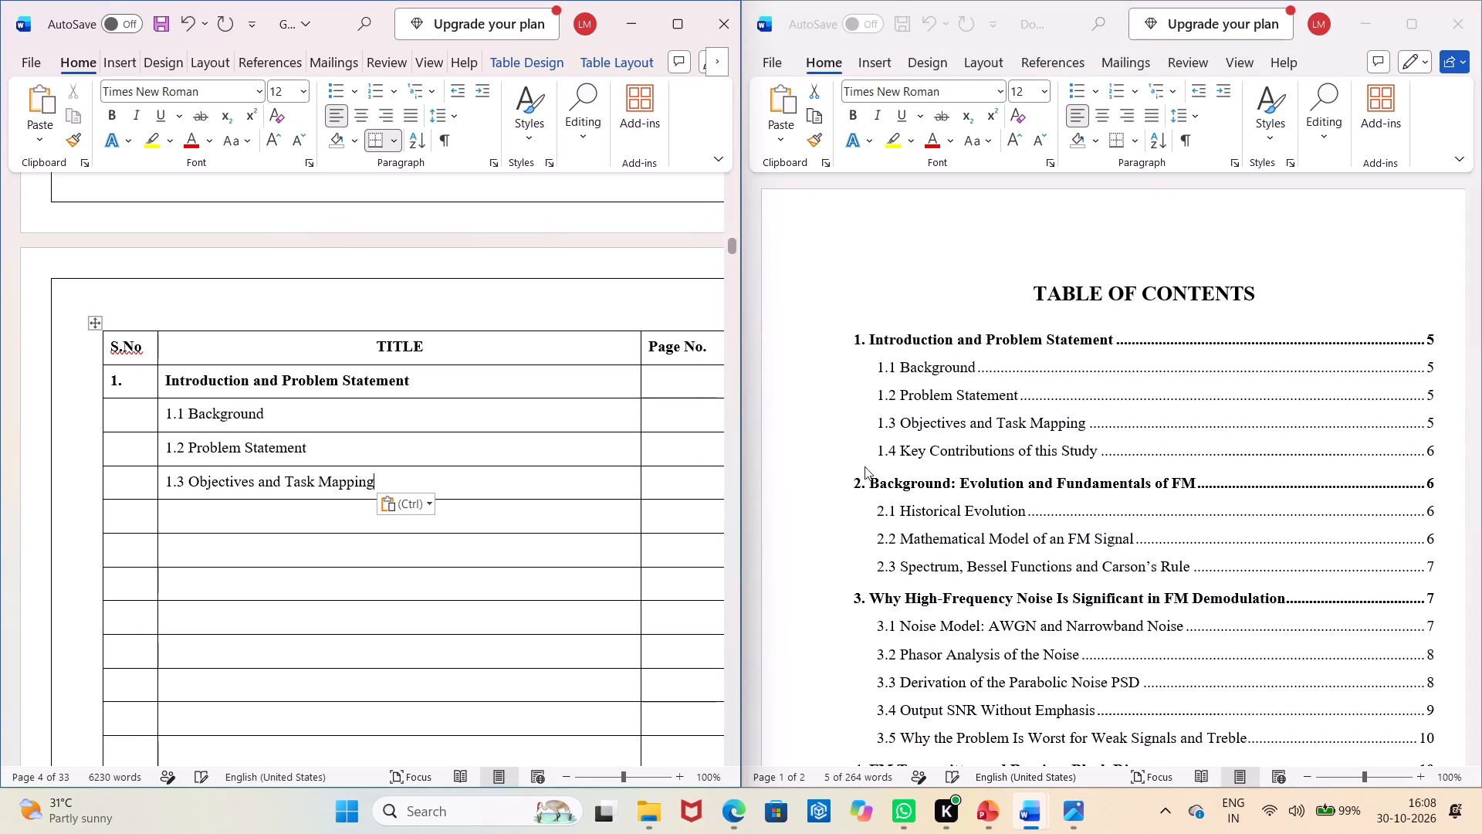
# Copy the entry "1.4 Key Contributions of this Study" into the TITLE cell below the 1.3 entry.
pyautogui.click(1053, 449)
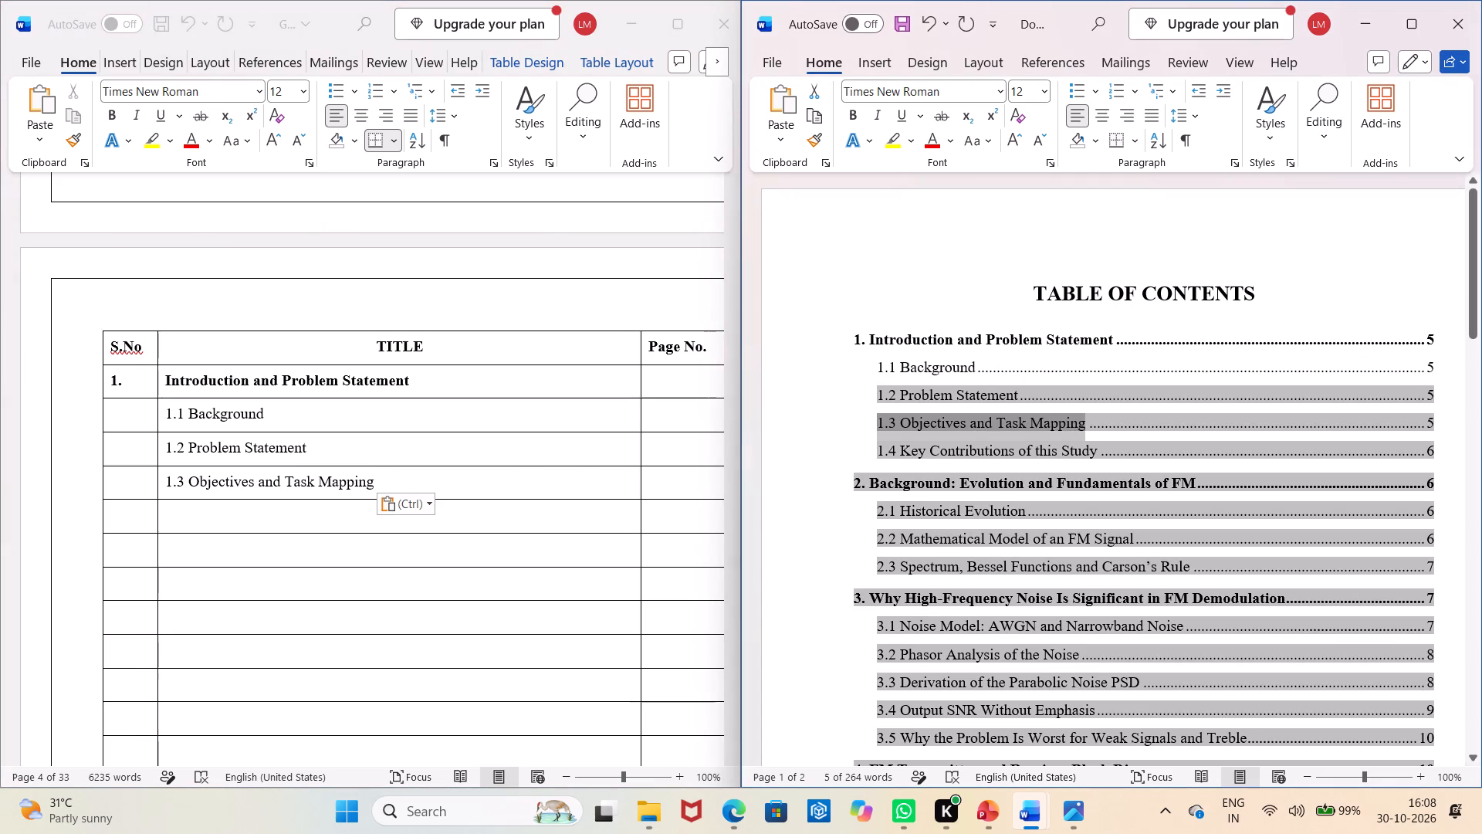
pyautogui.moveTo(1097, 452); pyautogui.dragTo(878, 450)
pyautogui.hotkey('ctrl', 'c')
pyautogui.click(455, 510)
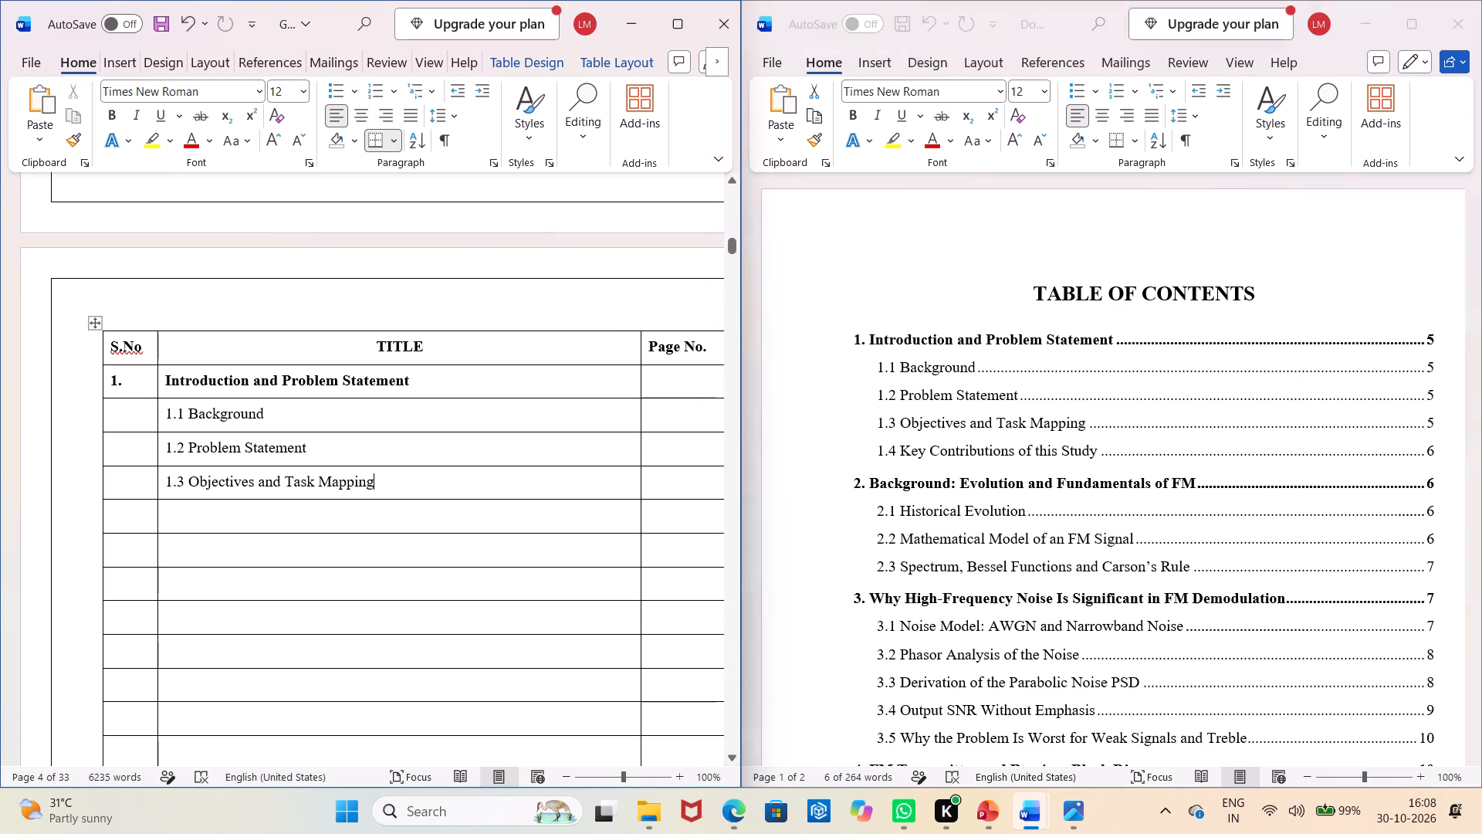
pyautogui.click(455, 510)
pyautogui.click(455, 510)
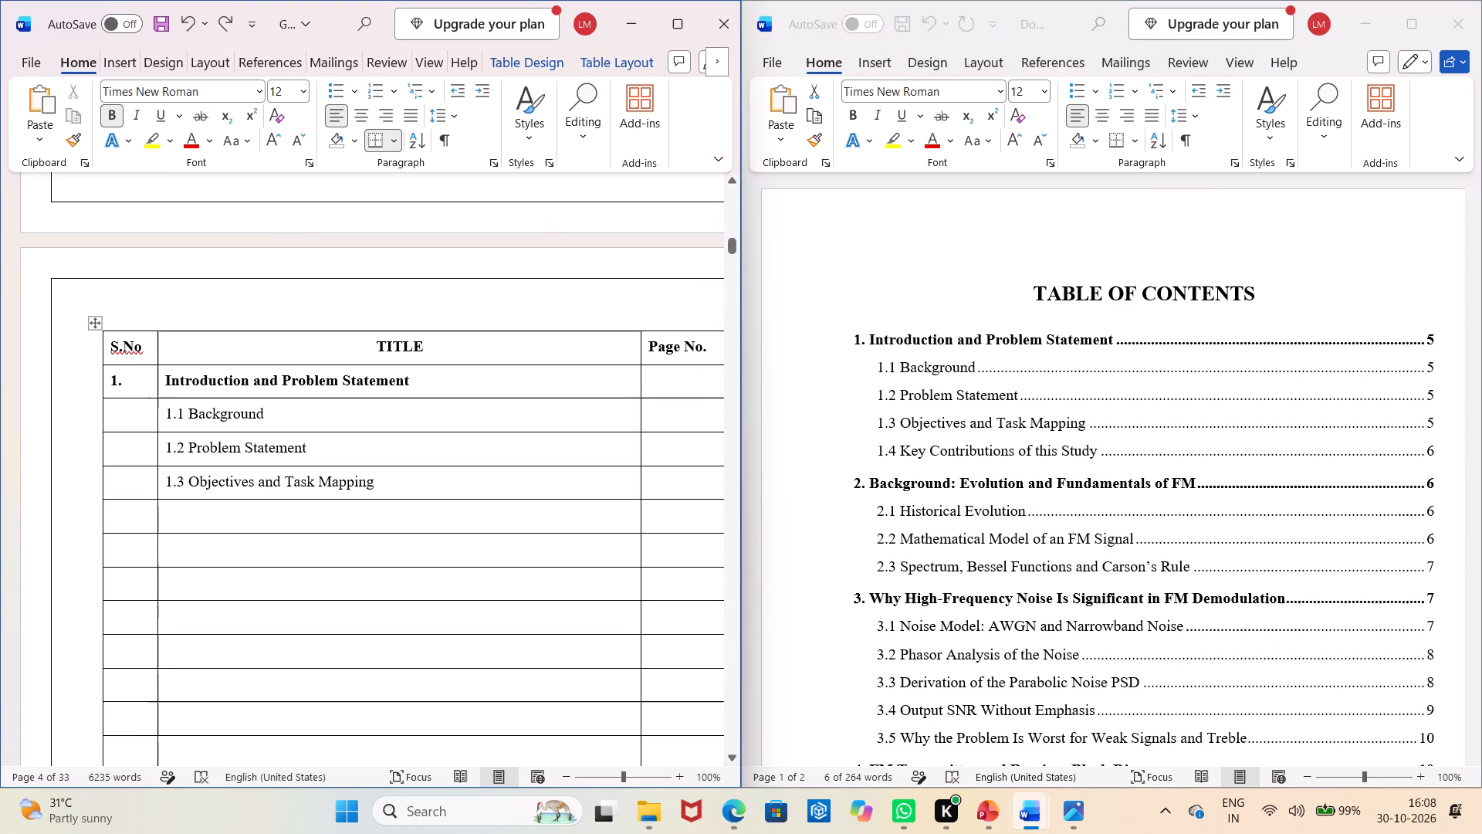
pyautogui.hotkey('ctrl', 'v')
# Add the second chapter's row with the copied title "Background: Evolution and Fundamentals of FM" and the serial number "2.".
pyautogui.click(1020, 489)
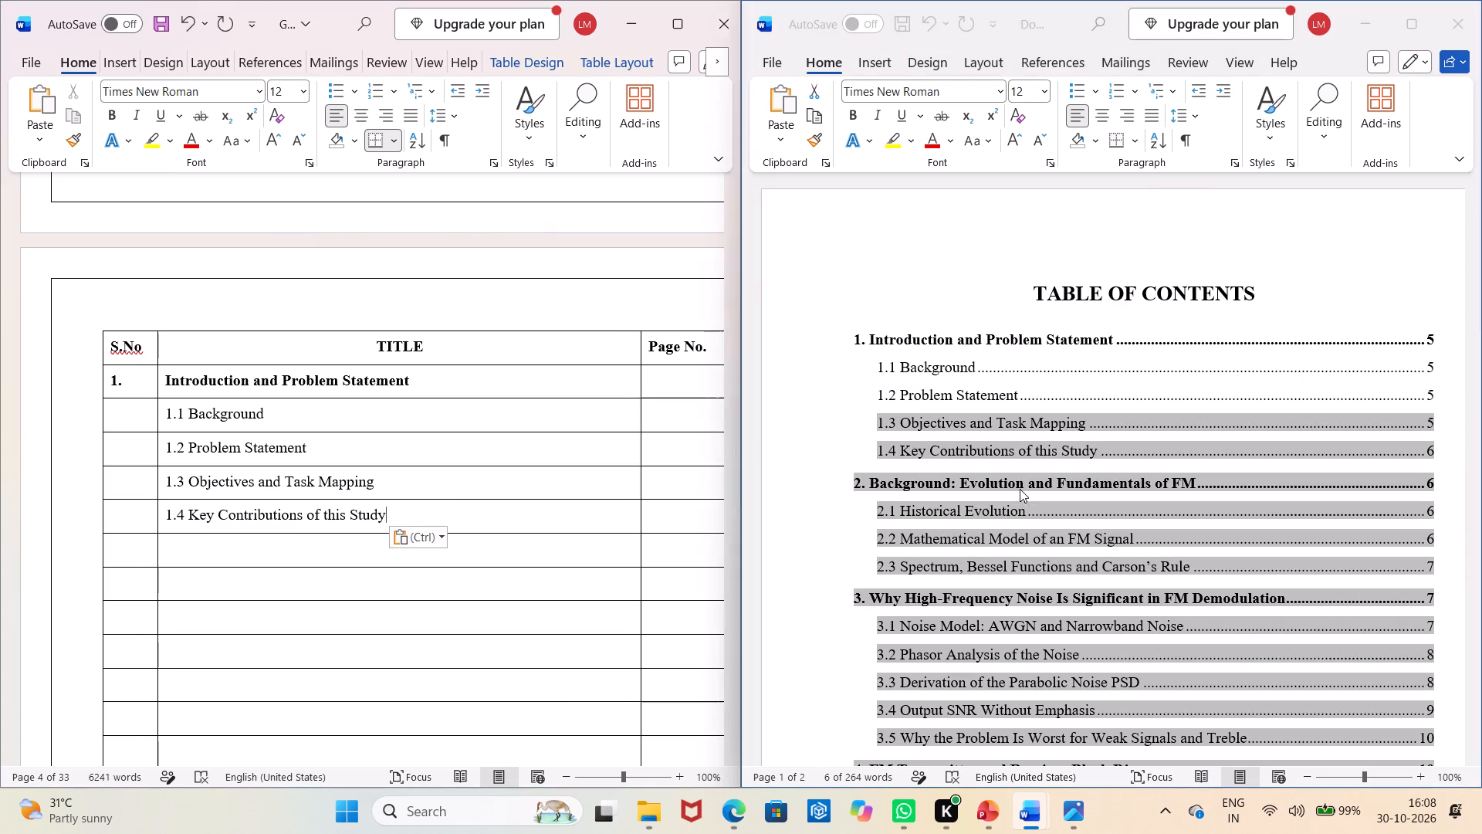
pyautogui.moveTo(1193, 479); pyautogui.dragTo(881, 488)
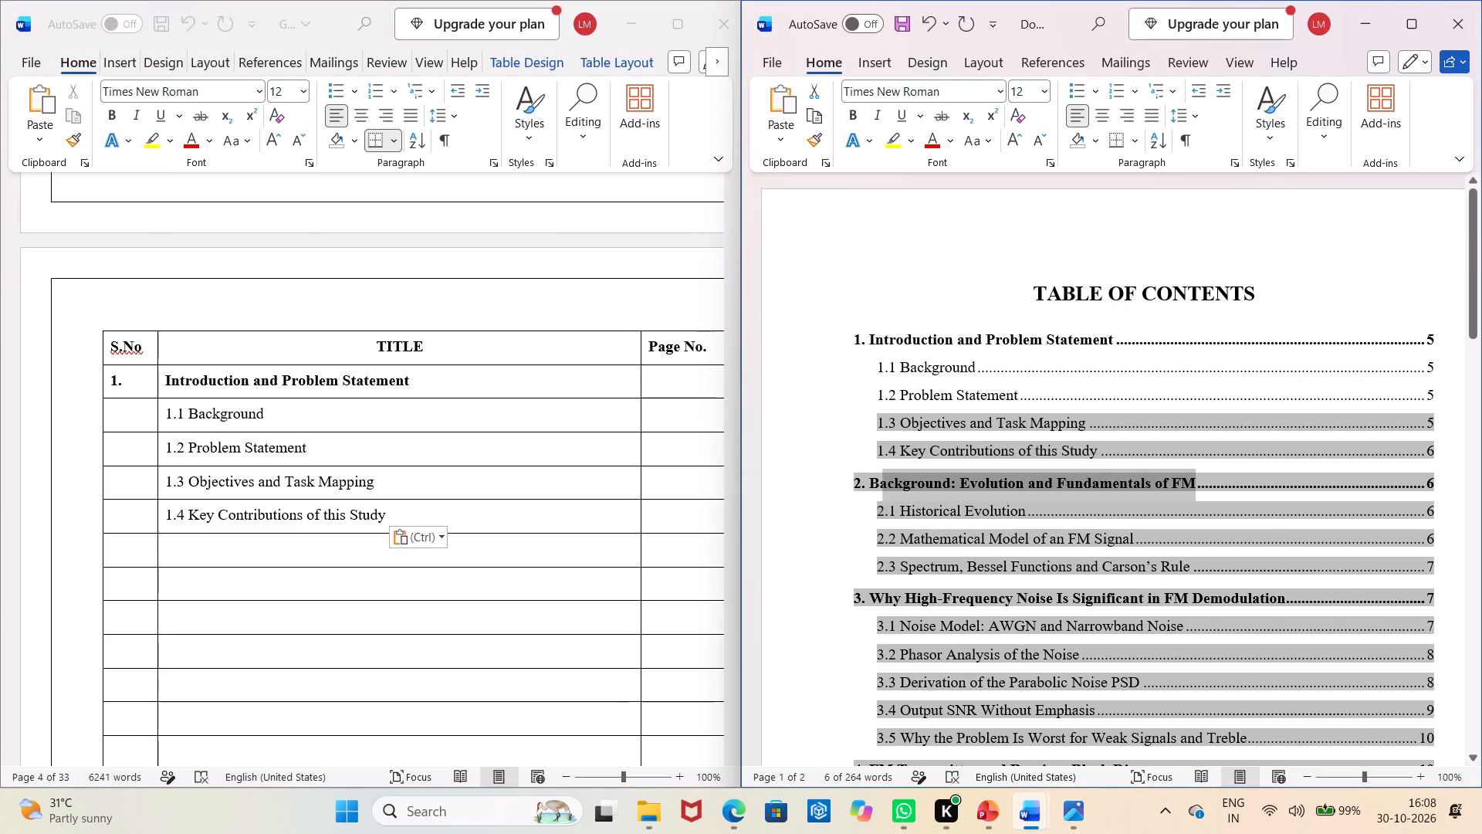
pyautogui.moveTo(881, 488); pyautogui.dragTo(870, 480)
pyautogui.hotkey('ctrl', 'c')
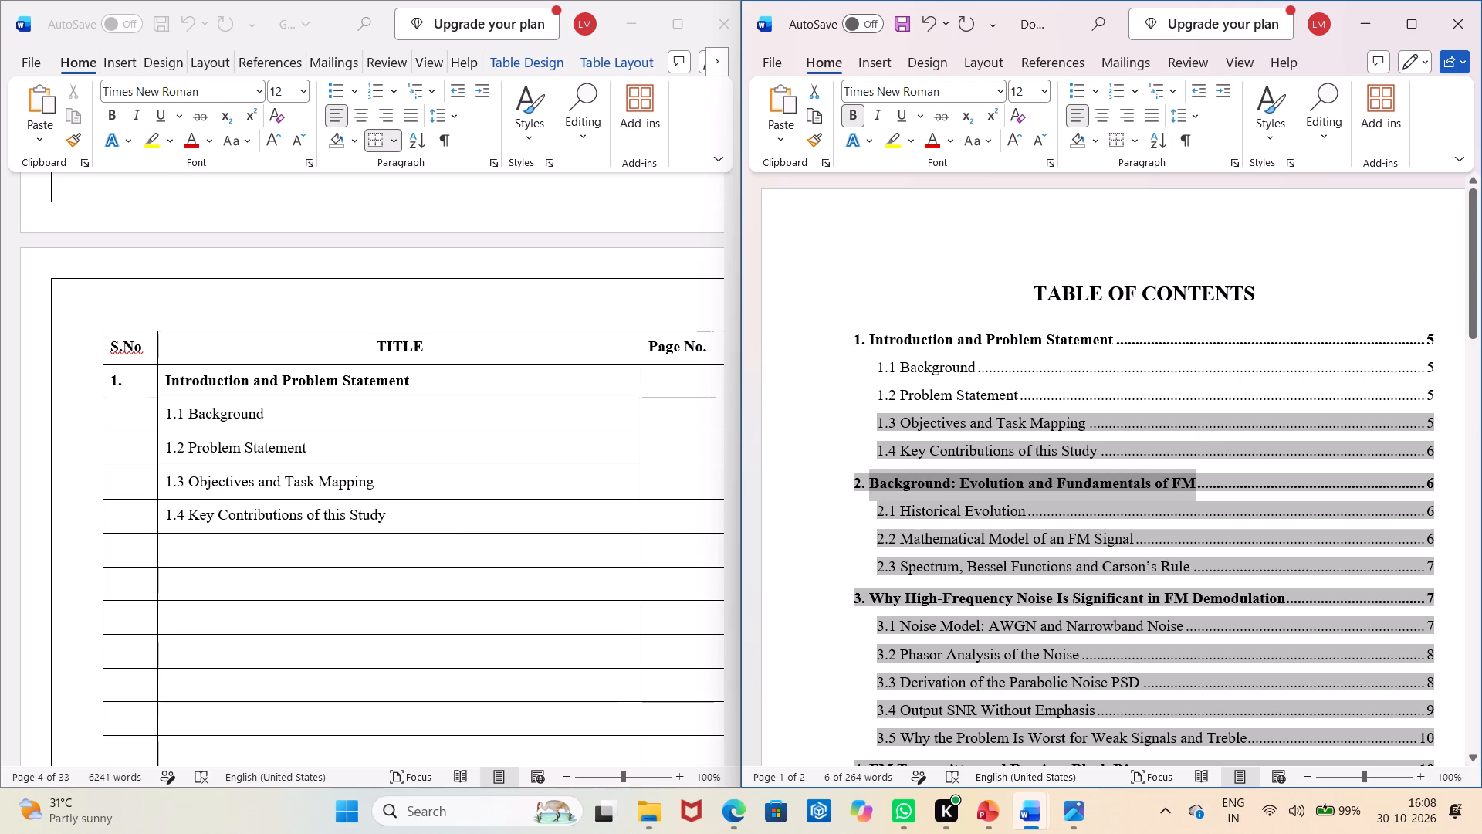
pyautogui.click(483, 553)
pyautogui.click(483, 553)
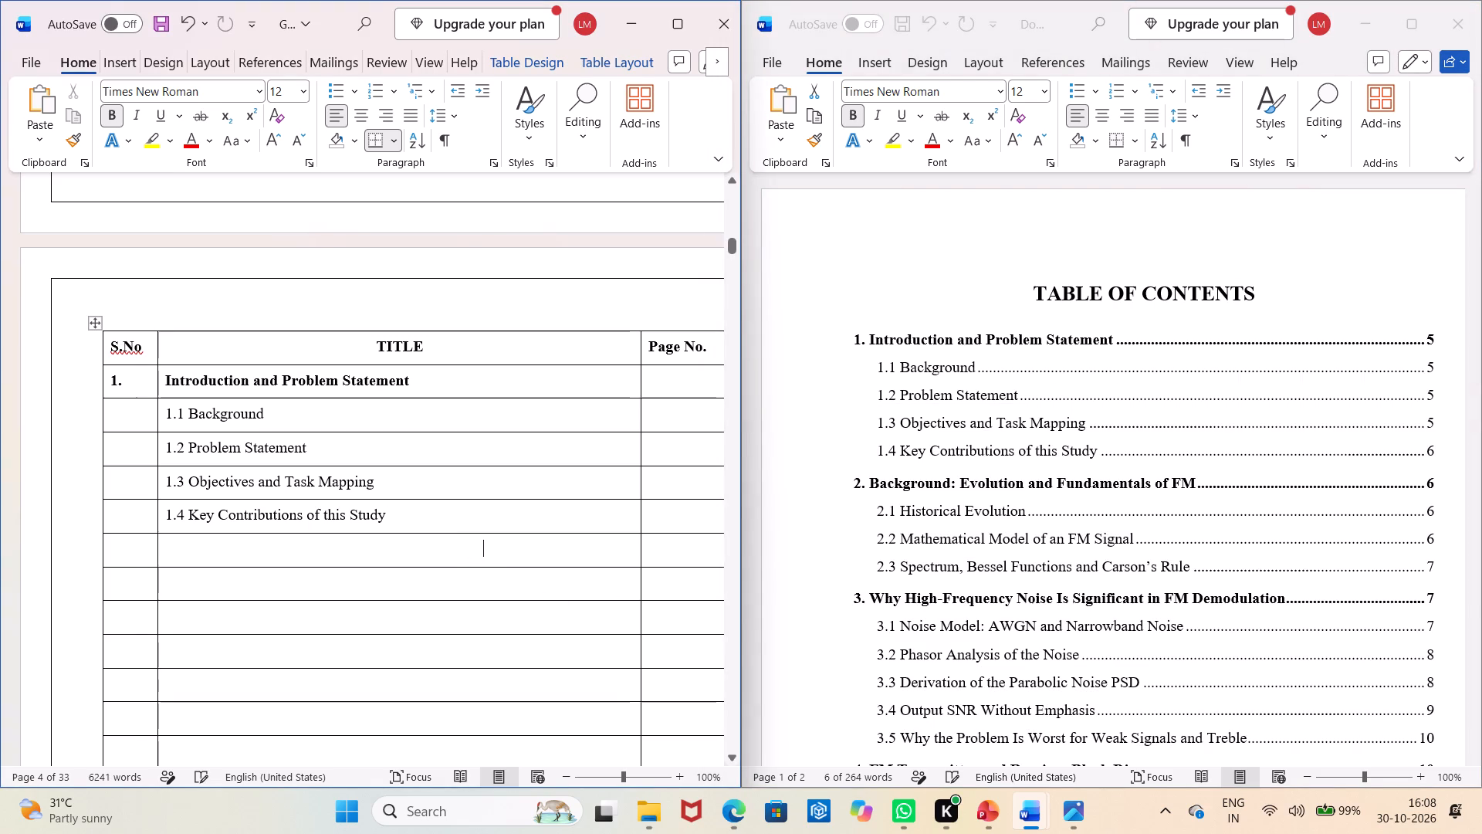
pyautogui.click(483, 547)
pyautogui.hotkey('ctrl', 'v')
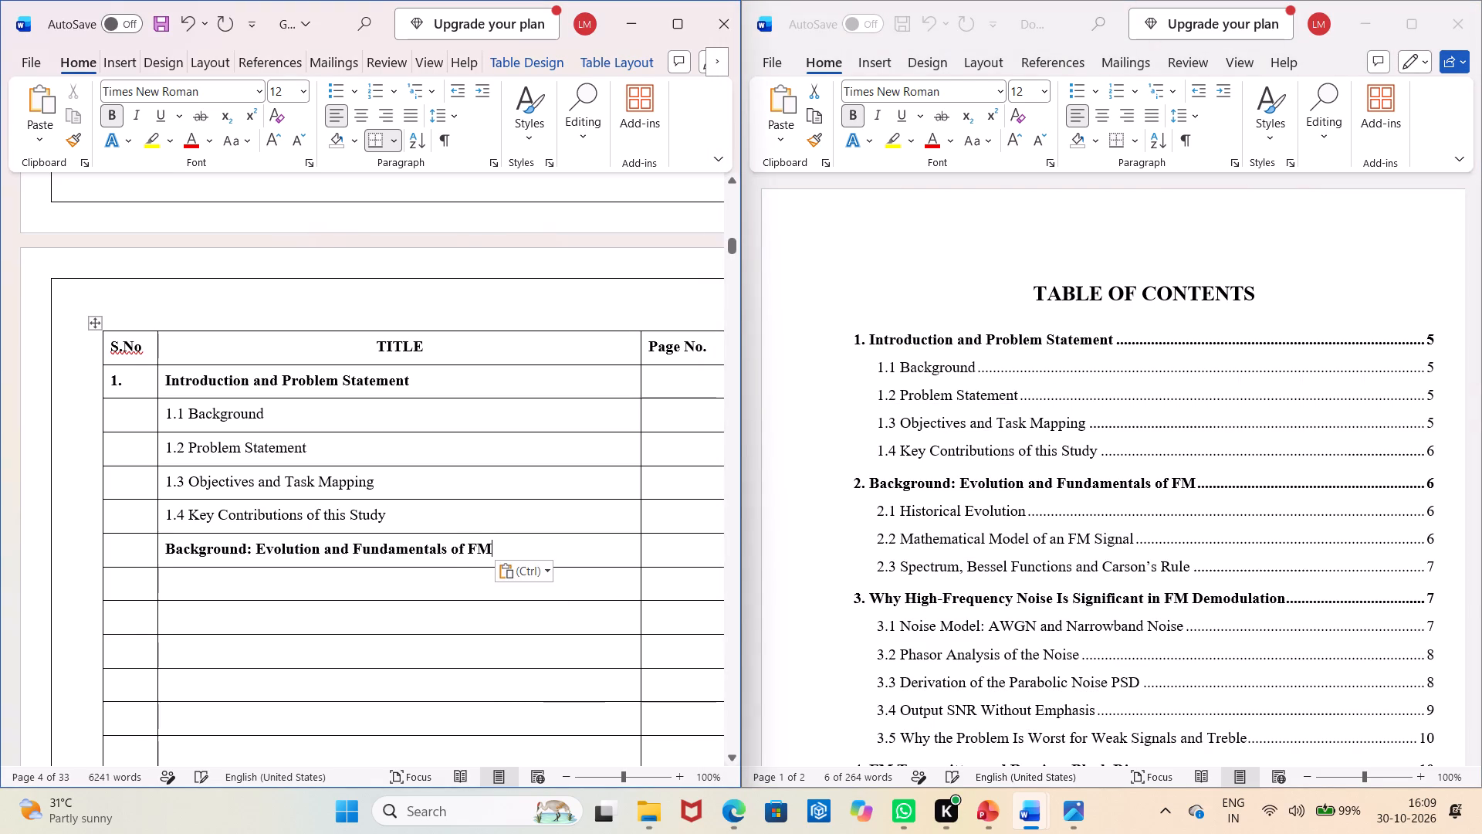
pyautogui.click(142, 551)
pyautogui.write('2.')
# Copy the entry "2.1 Historical Evolution" into the TITLE cell below the second chapter heading.
pyautogui.click(241, 594)
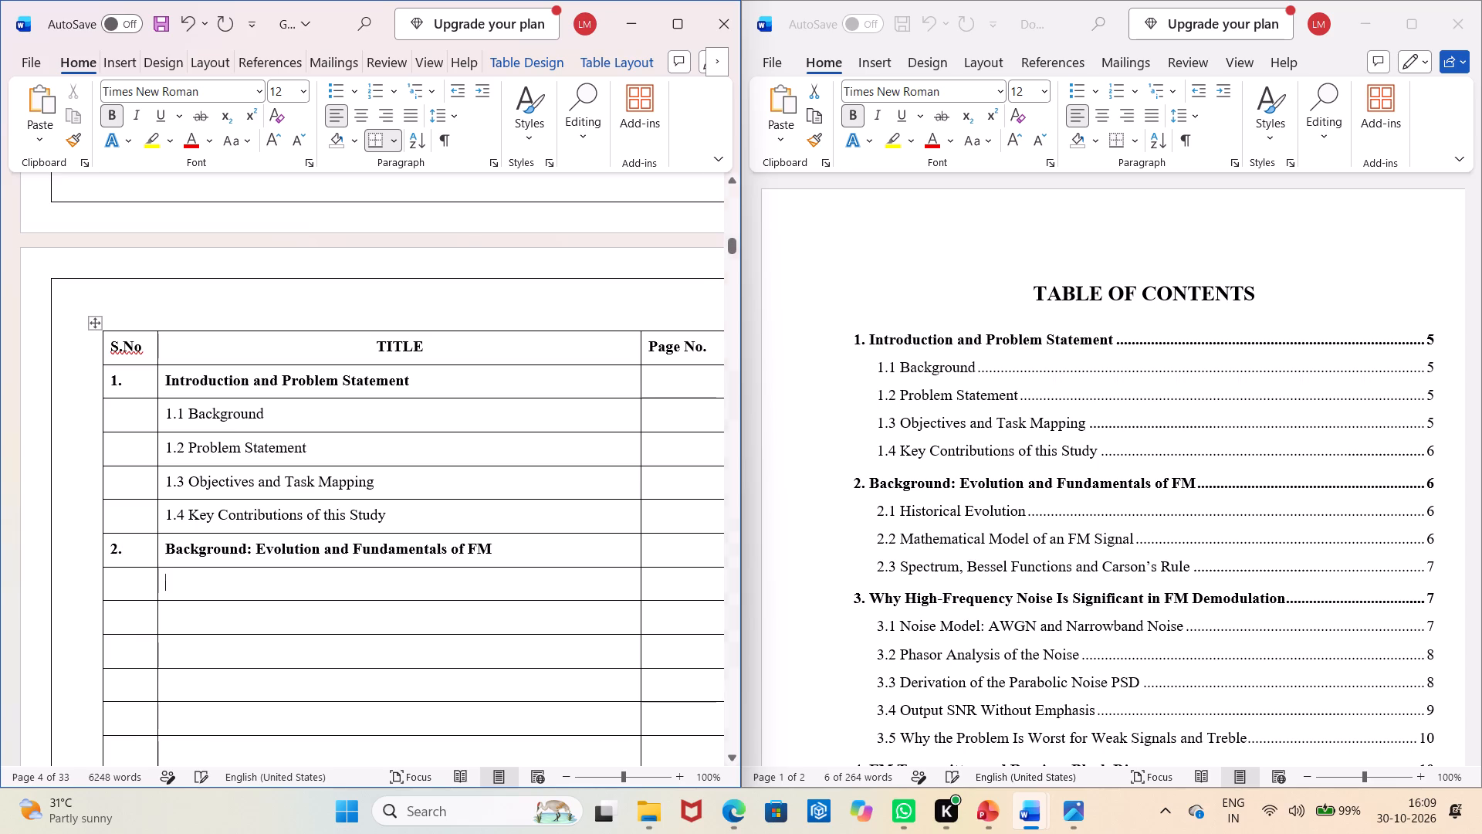
pyautogui.click(1022, 515)
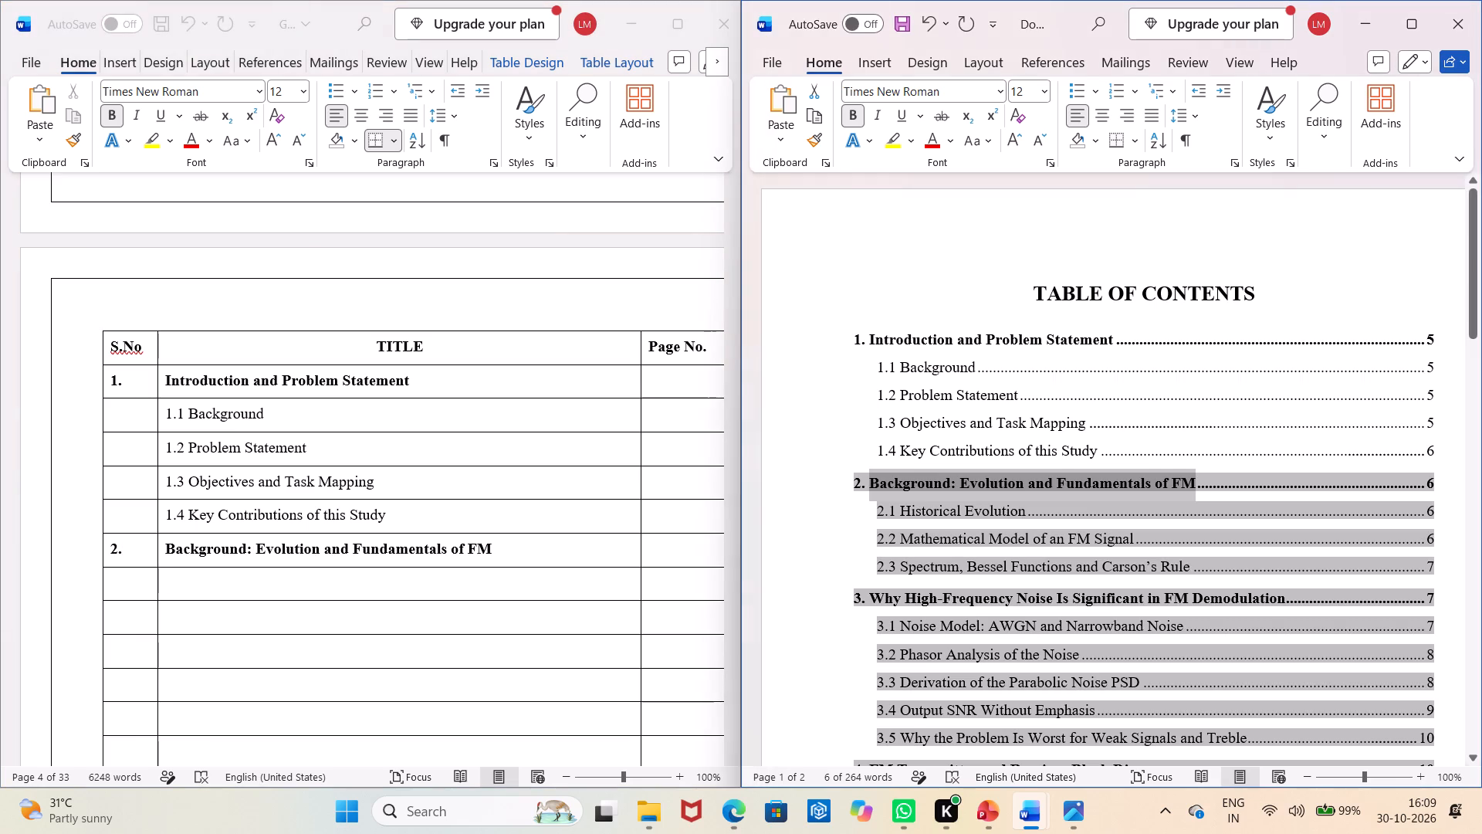
pyautogui.moveTo(1025, 510); pyautogui.dragTo(871, 500)
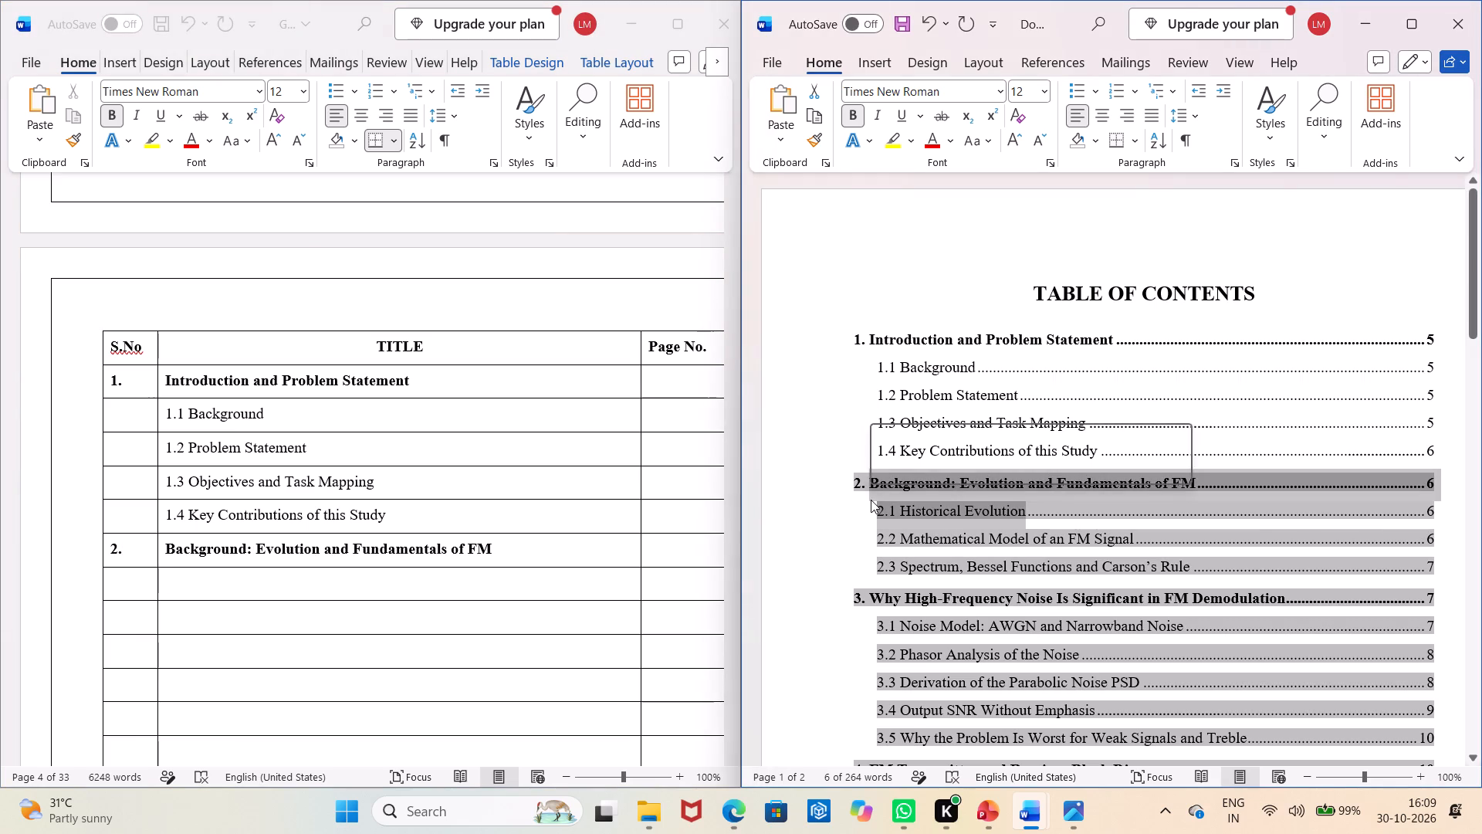
pyautogui.click(1075, 553)
pyautogui.moveTo(1026, 512); pyautogui.dragTo(1025, 512)
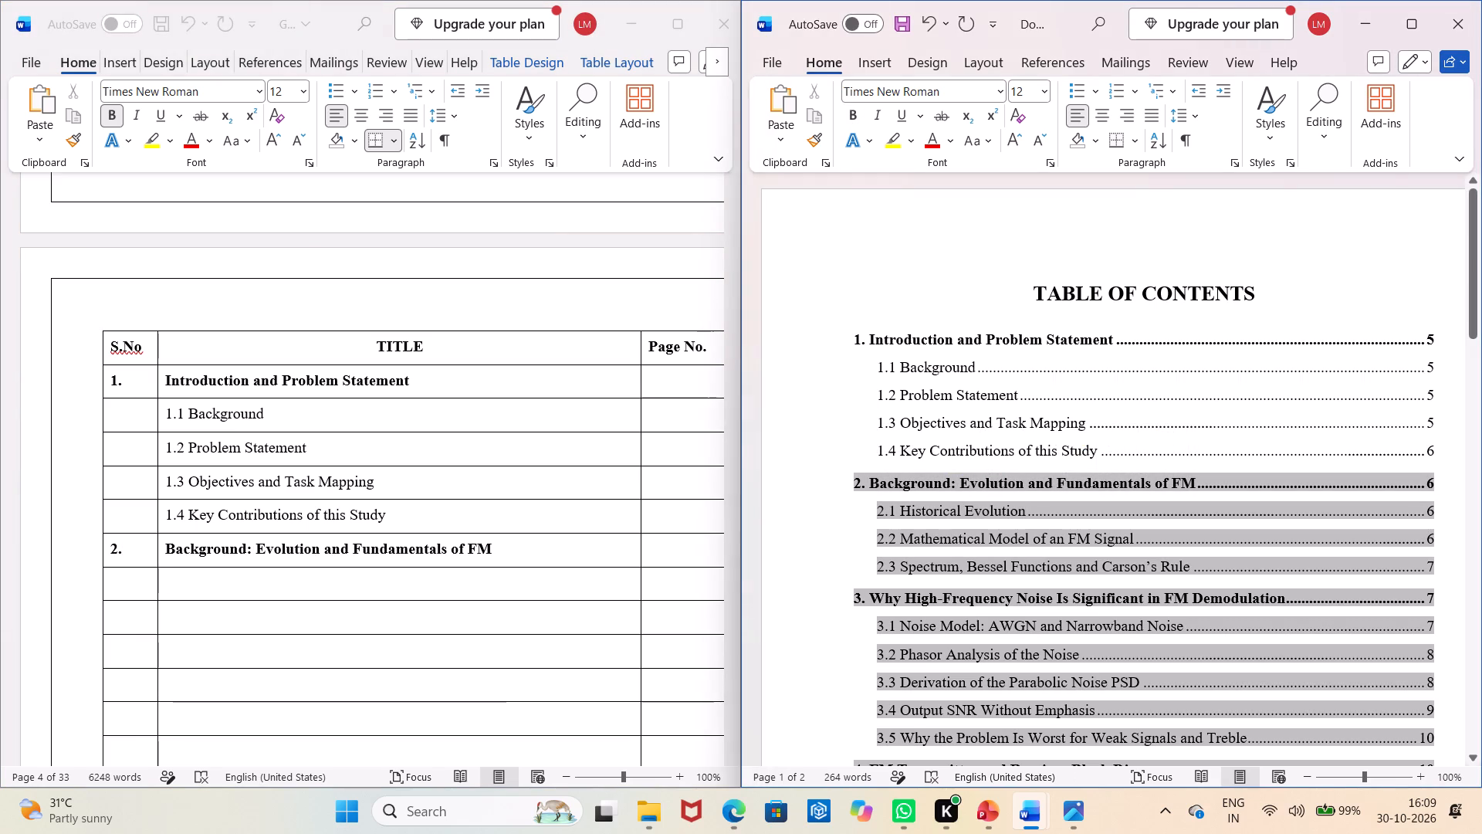
pyautogui.moveTo(1025, 512); pyautogui.dragTo(875, 512)
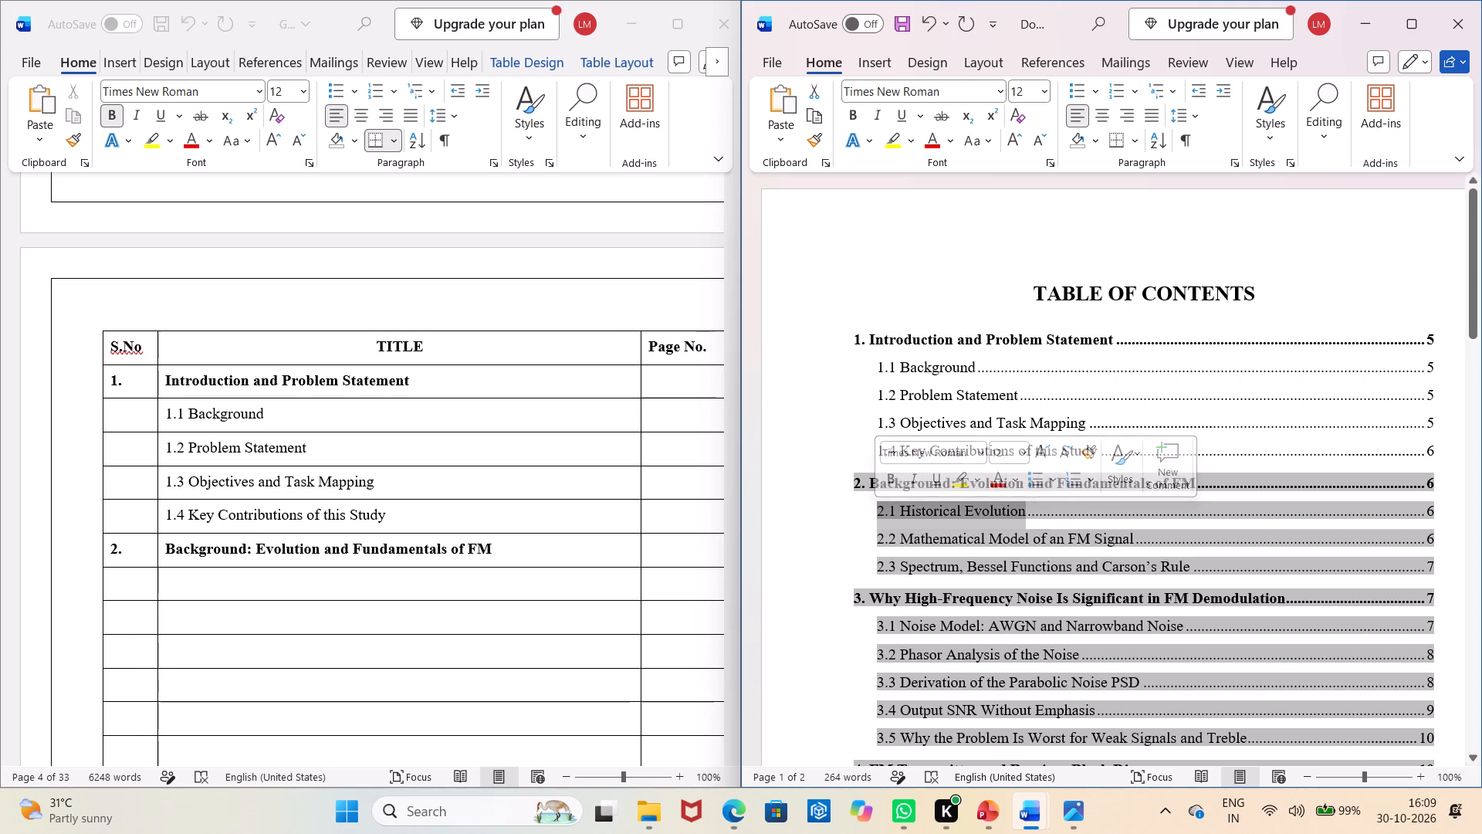
pyautogui.hotkey('ctrl', 'c')
pyautogui.click(573, 581)
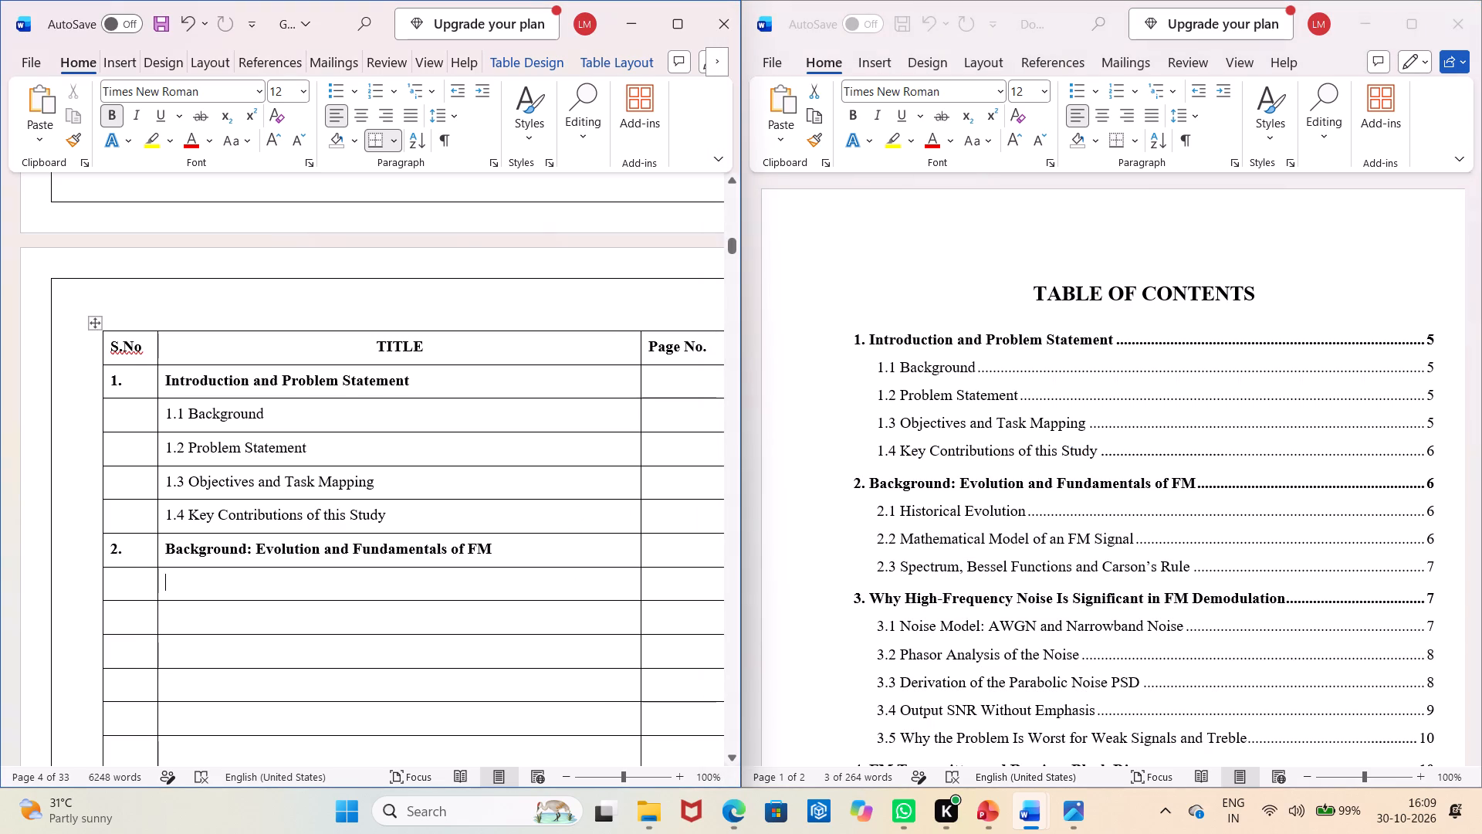
pyautogui.hotkey('ctrl', 'v')
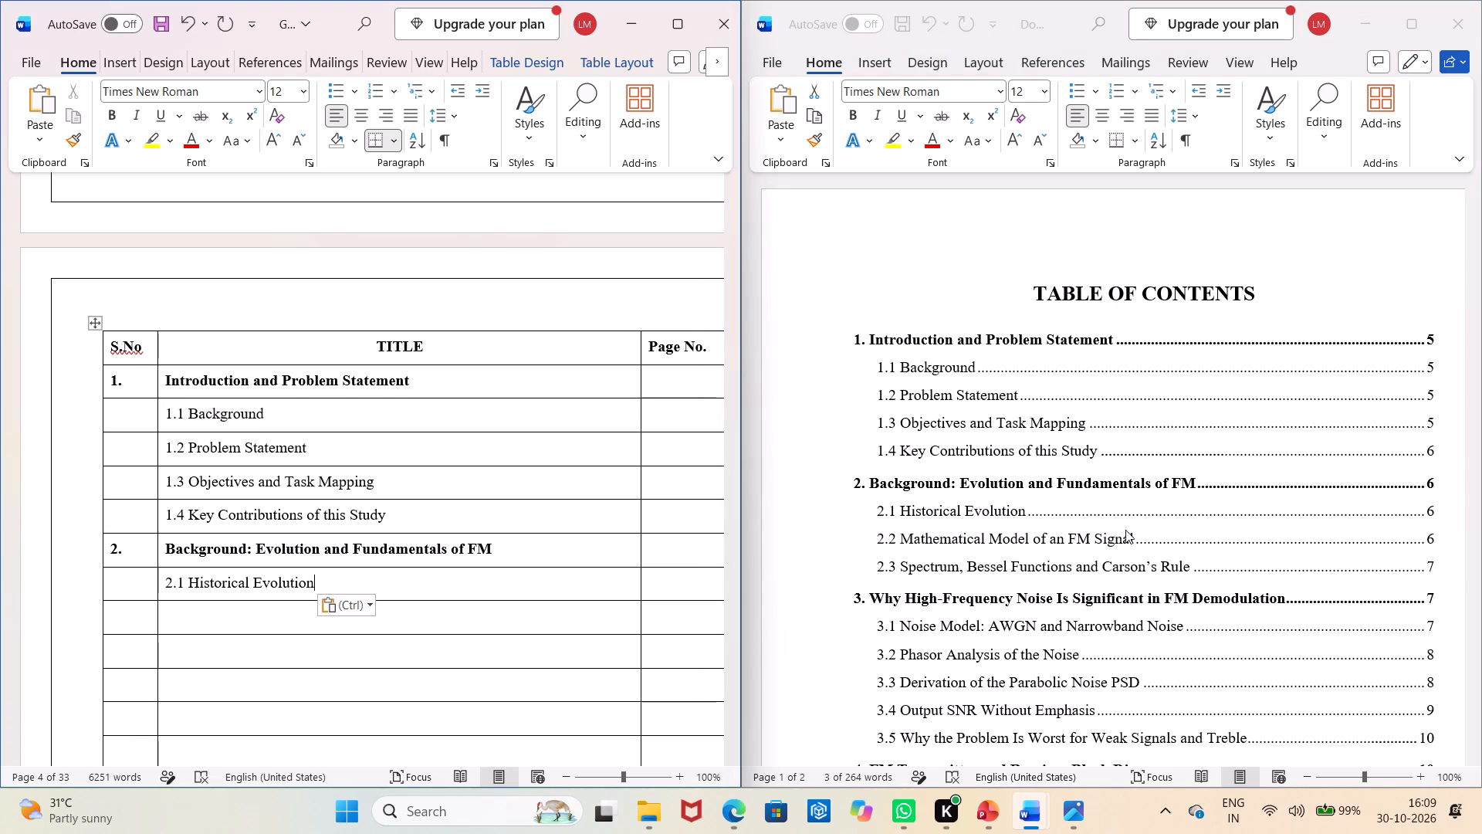
# Copy the entry "2.2 Mathematical Model of an FM Signal" into the TITLE cell below "2.1 Historical Evolution".
pyautogui.click(1137, 541)
pyautogui.moveTo(1132, 535); pyautogui.dragTo(879, 537)
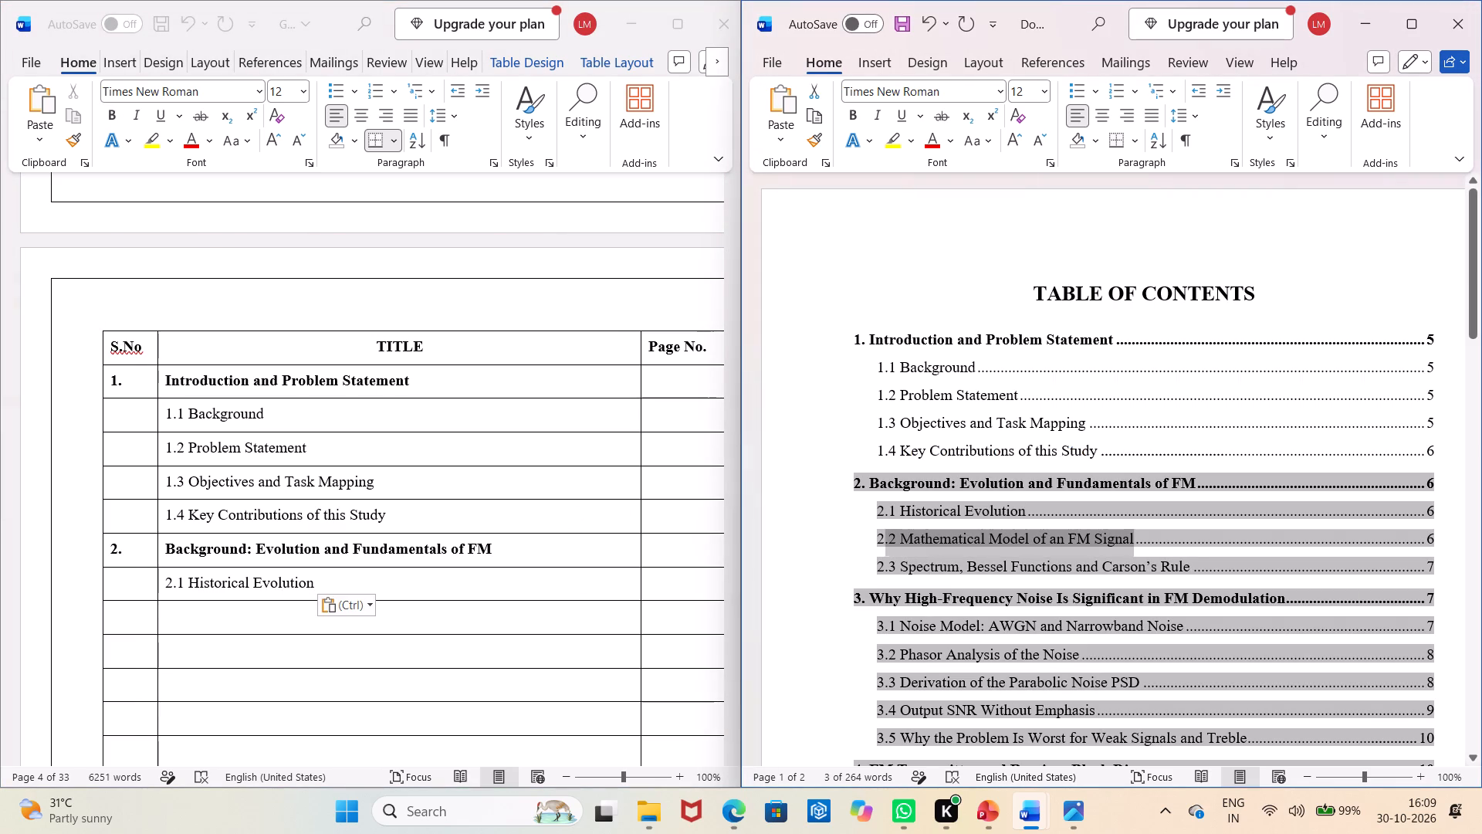
pyautogui.moveTo(879, 537); pyautogui.dragTo(875, 537)
pyautogui.hotkey('ctrl', 'c')
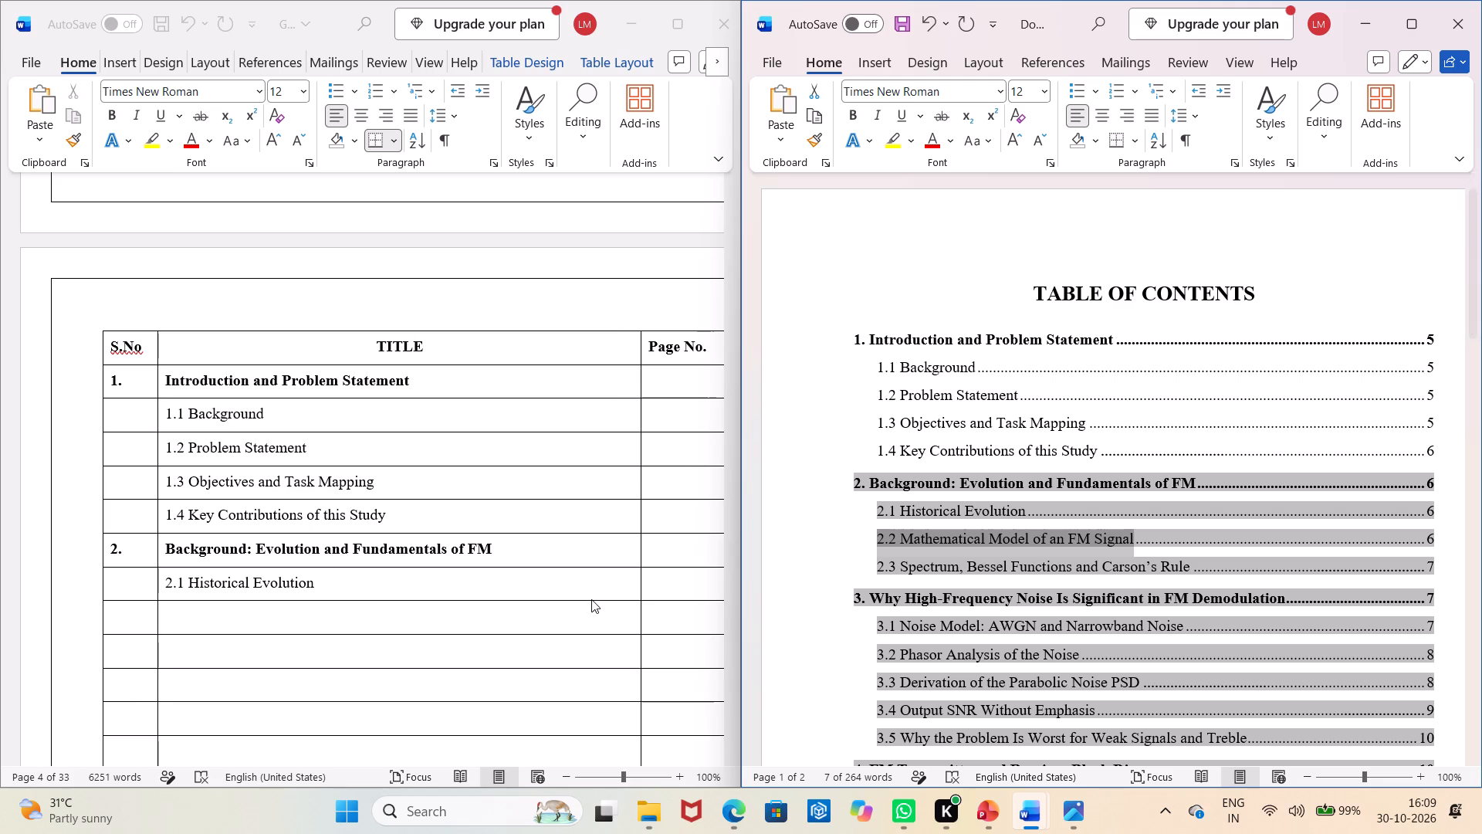
pyautogui.click(584, 619)
pyautogui.click(584, 619)
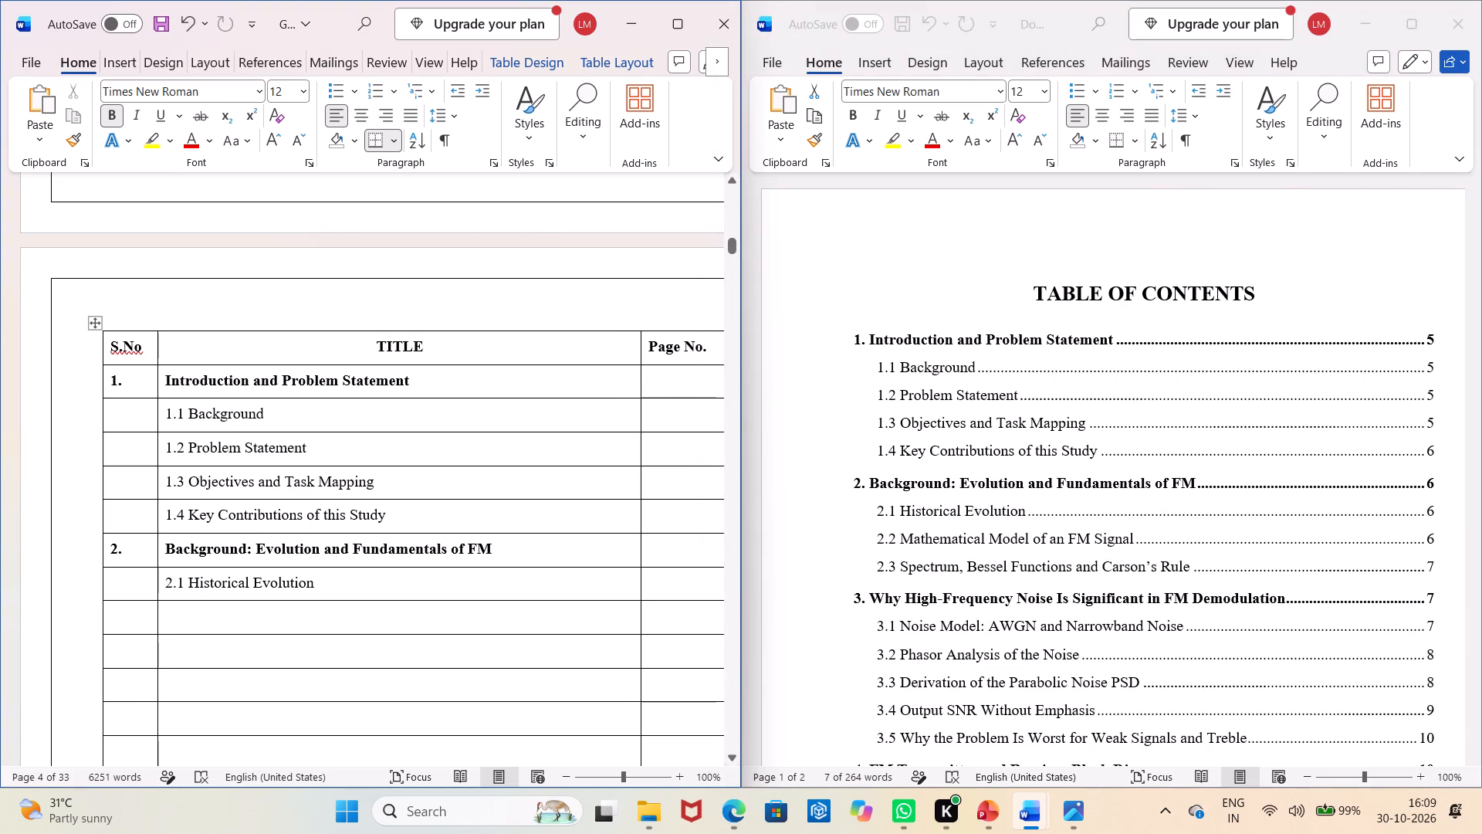
pyautogui.click(333, 616)
pyautogui.hotkey('ctrl', 'v')
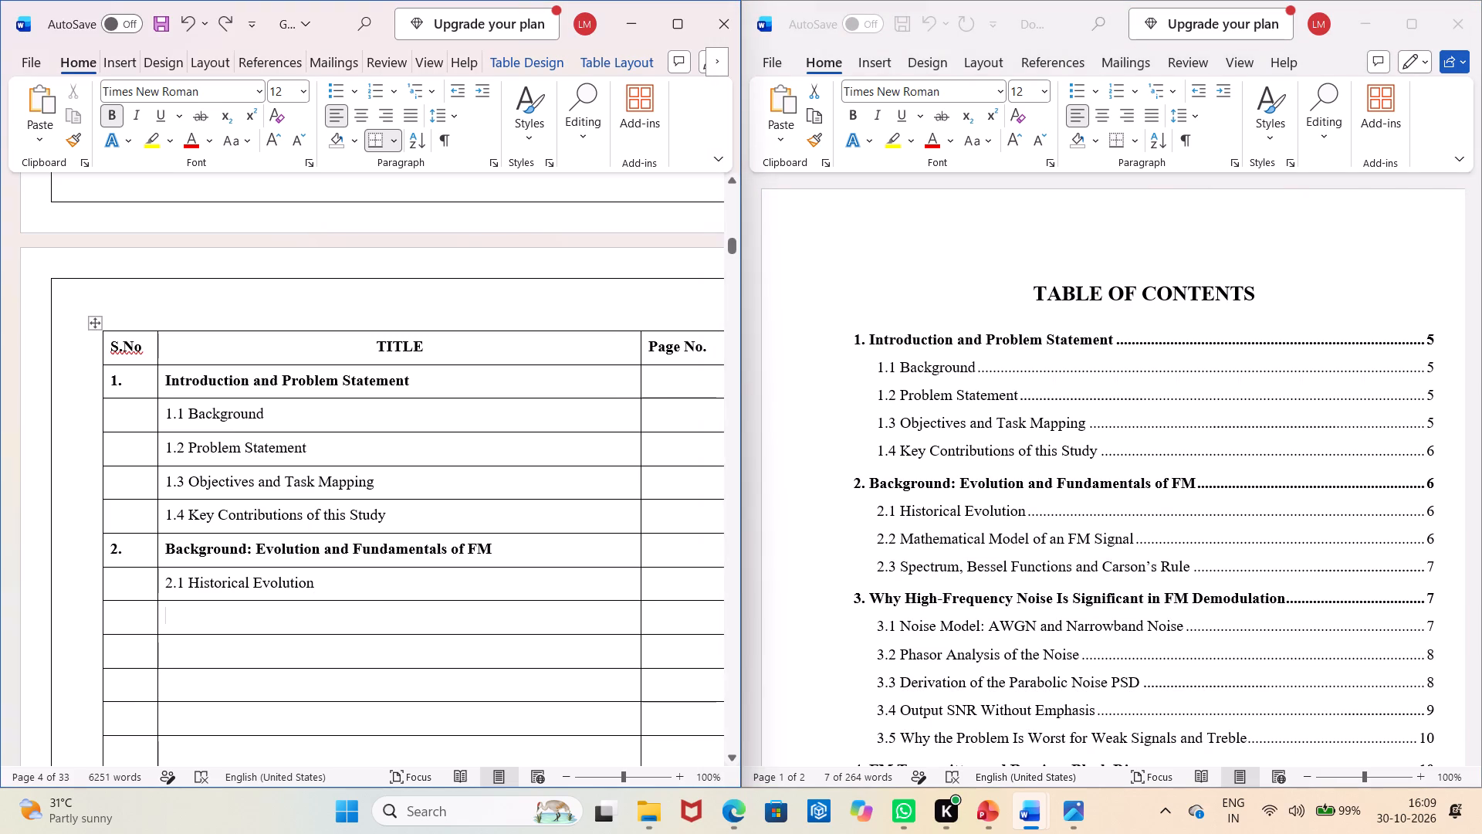
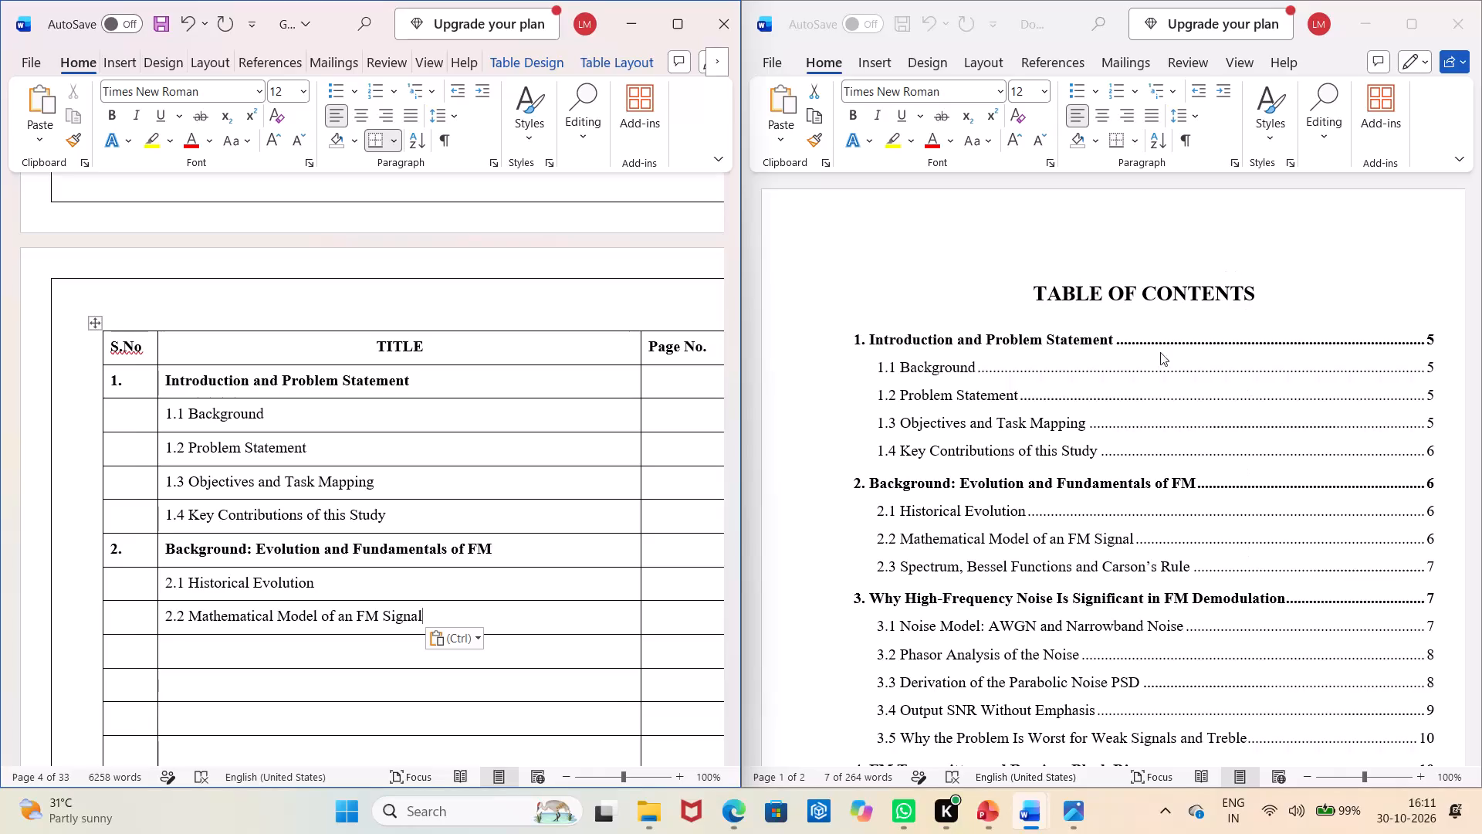
# Copy the entry "2.3 Spectrum, Bessel Functions and Carson's Rule" into the TITLE cell below the 2.2 entry.
pyautogui.scroll(-3, 1063, 461)
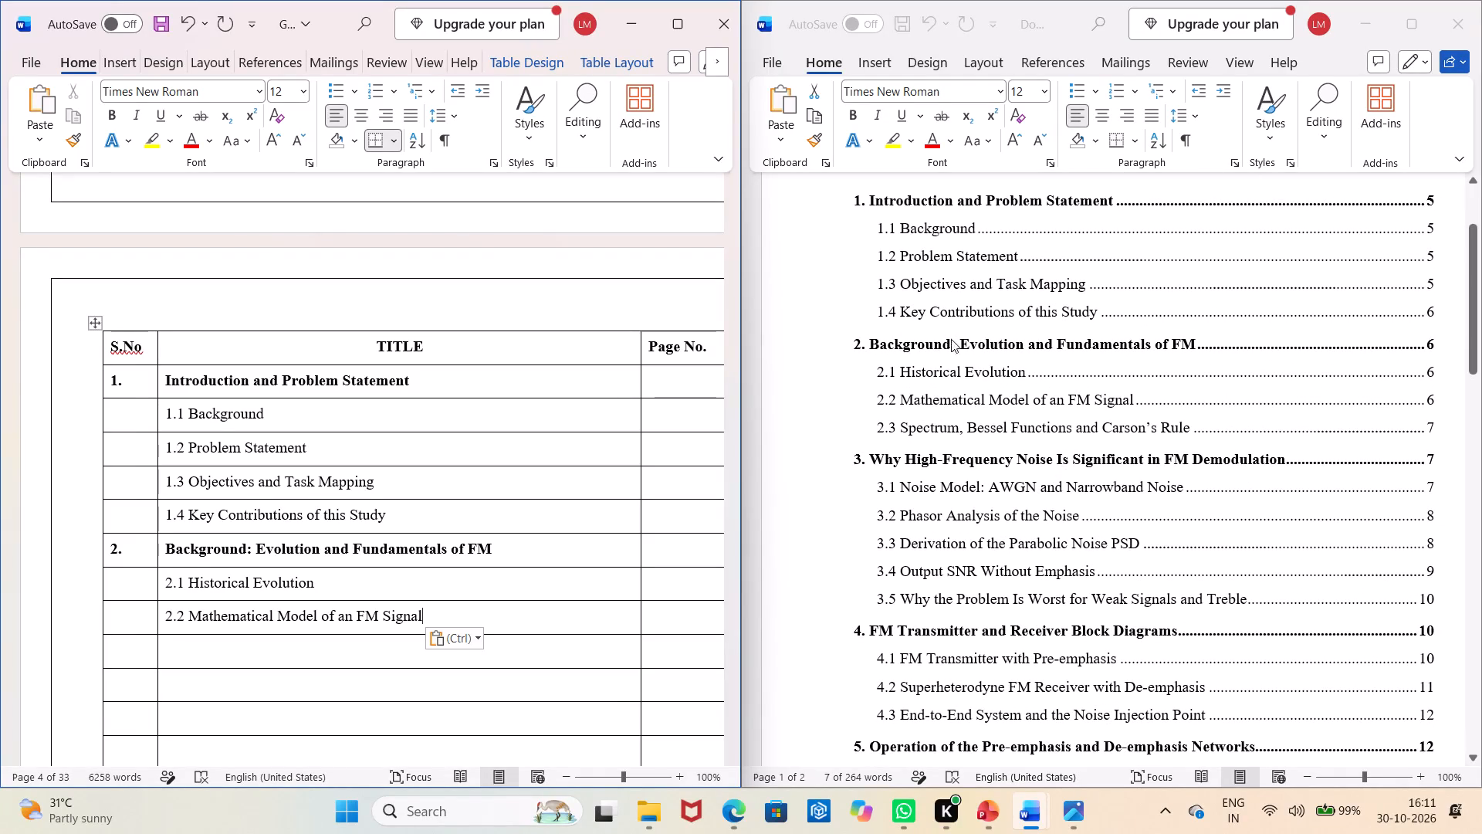
pyautogui.click(992, 454)
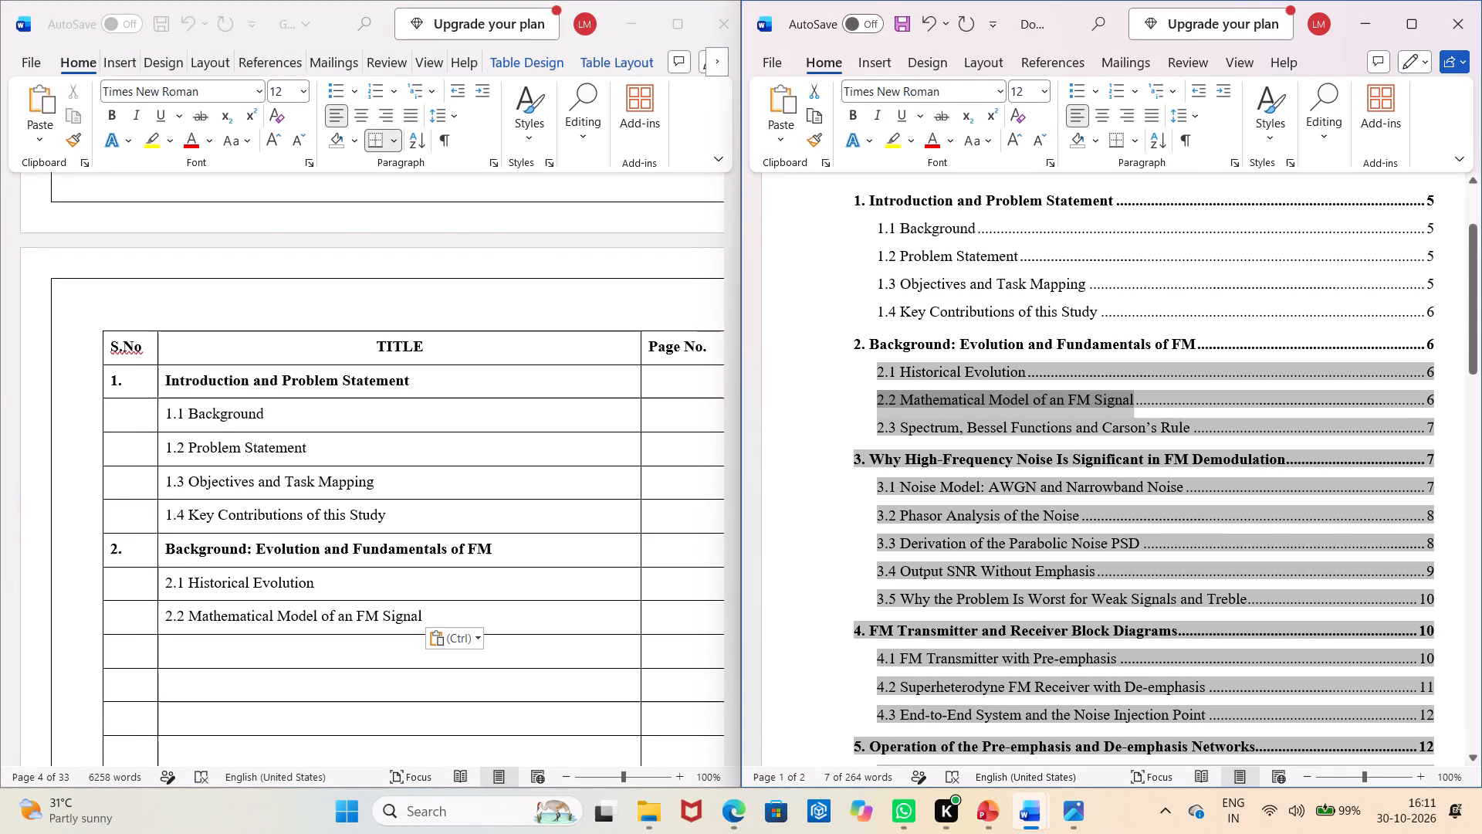
pyautogui.moveTo(1190, 425); pyautogui.dragTo(1047, 431)
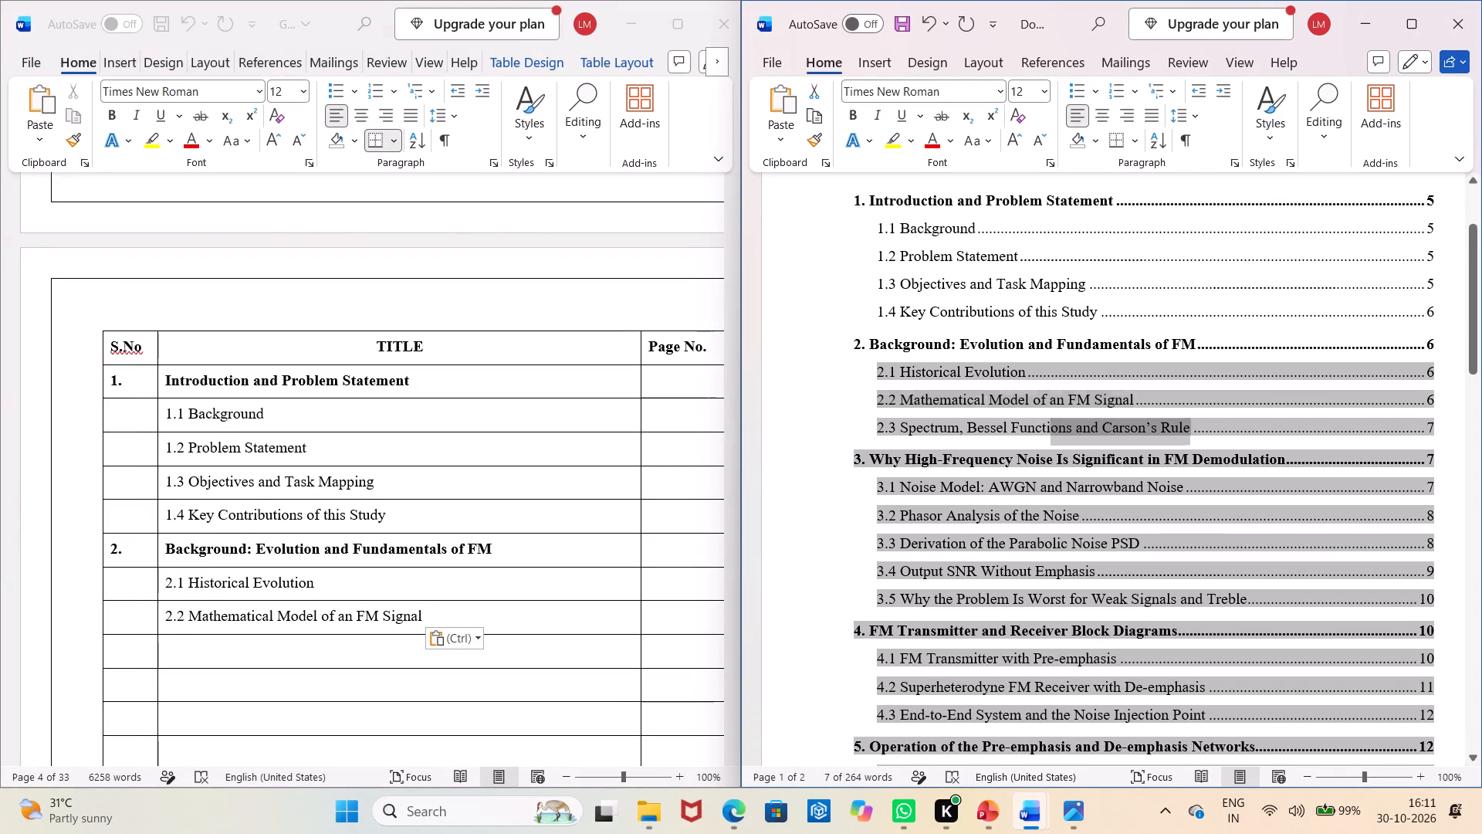
pyautogui.moveTo(1047, 431); pyautogui.dragTo(880, 425)
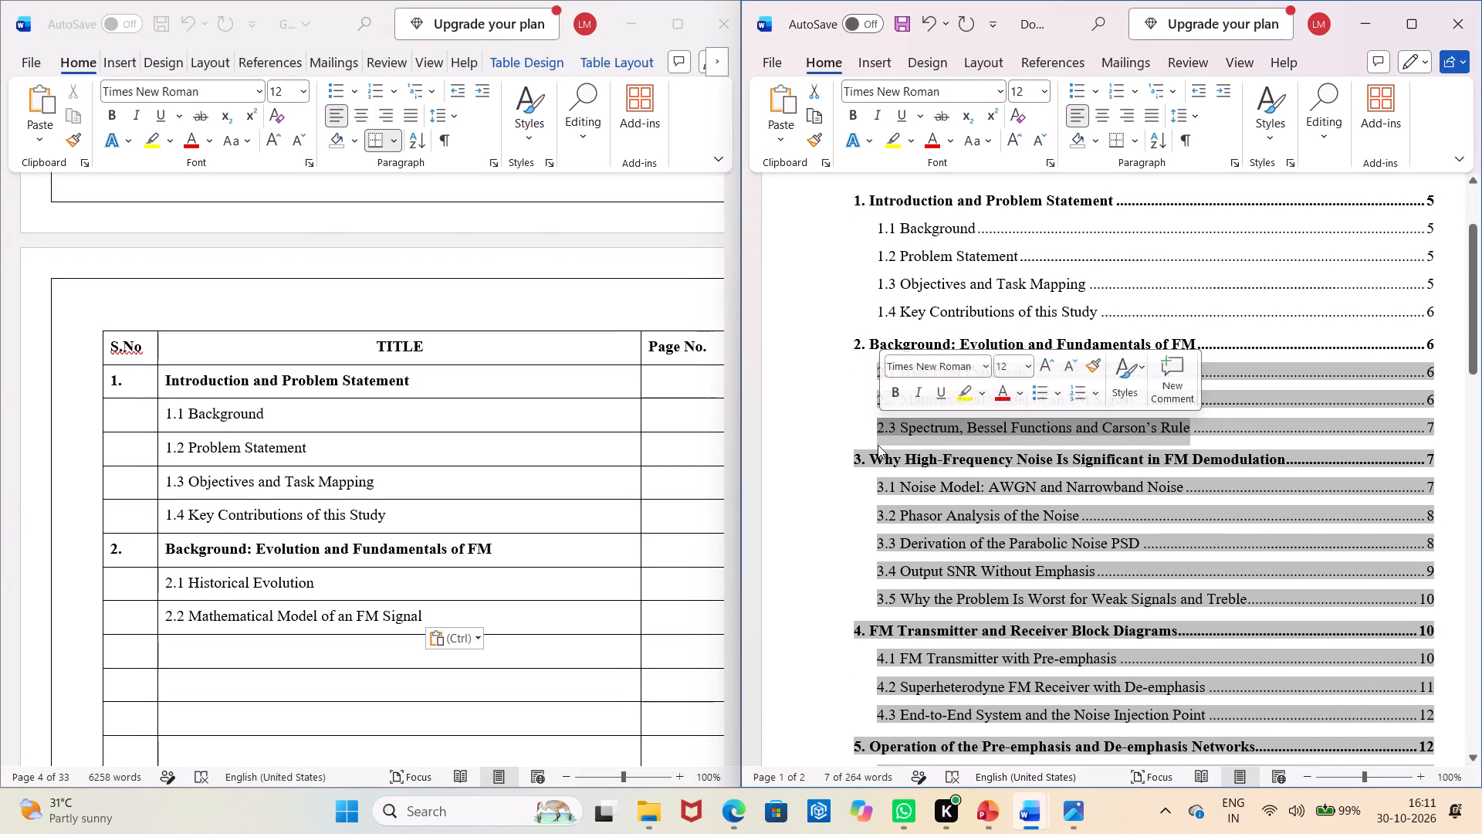
pyautogui.hotkey('ctrl', 'c')
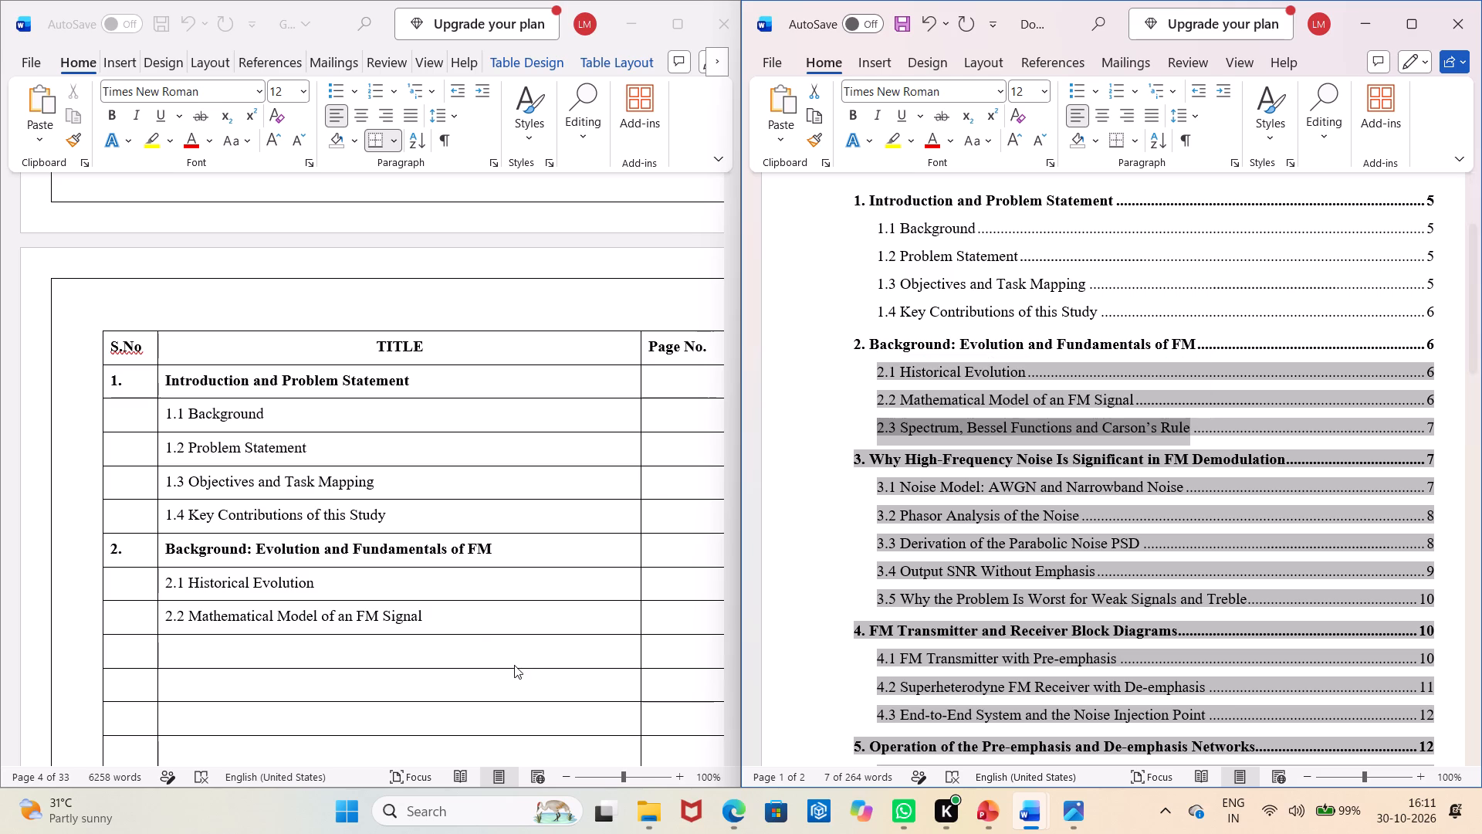
pyautogui.click(511, 649)
pyautogui.click(511, 649)
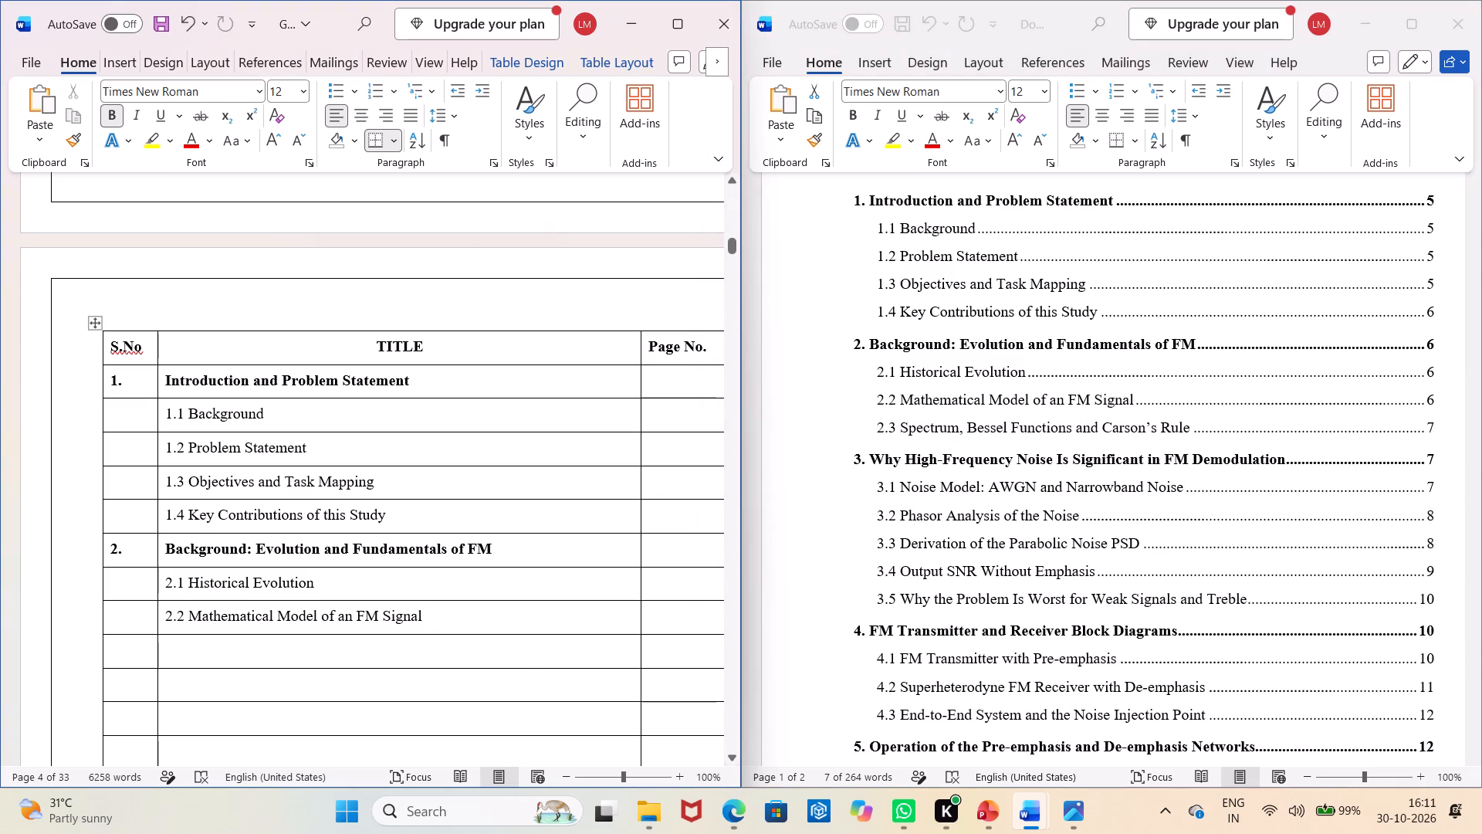
pyautogui.click(392, 646)
pyautogui.hotkey('ctrl', 'v')
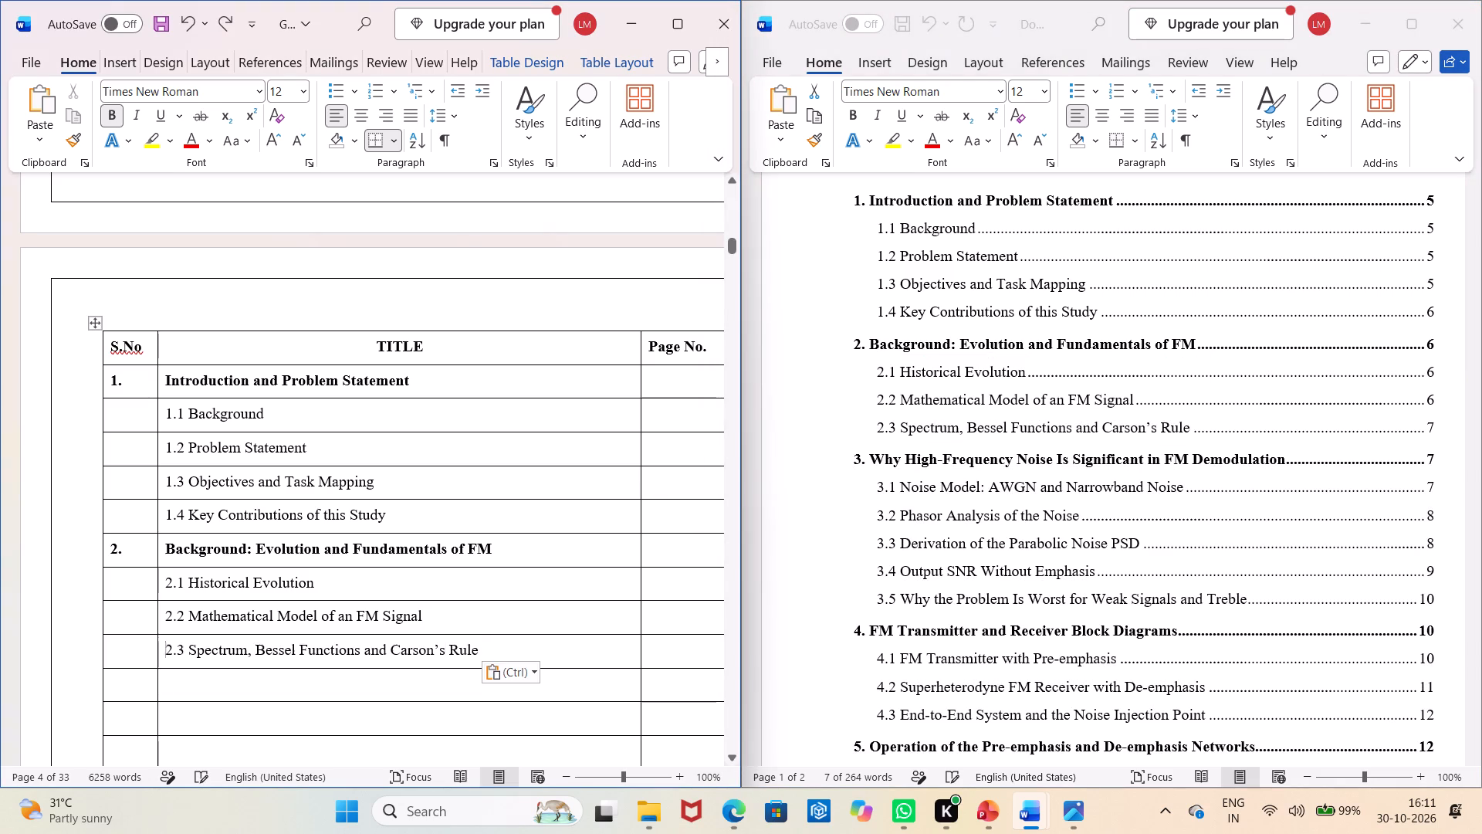
# Copy the third chapter's title "Why High-Frequency Noise Is Significant in FM Demodulation", without its number, into the TITLE cell below the 2.3 entry.
pyautogui.scroll(-2, 486, 606)
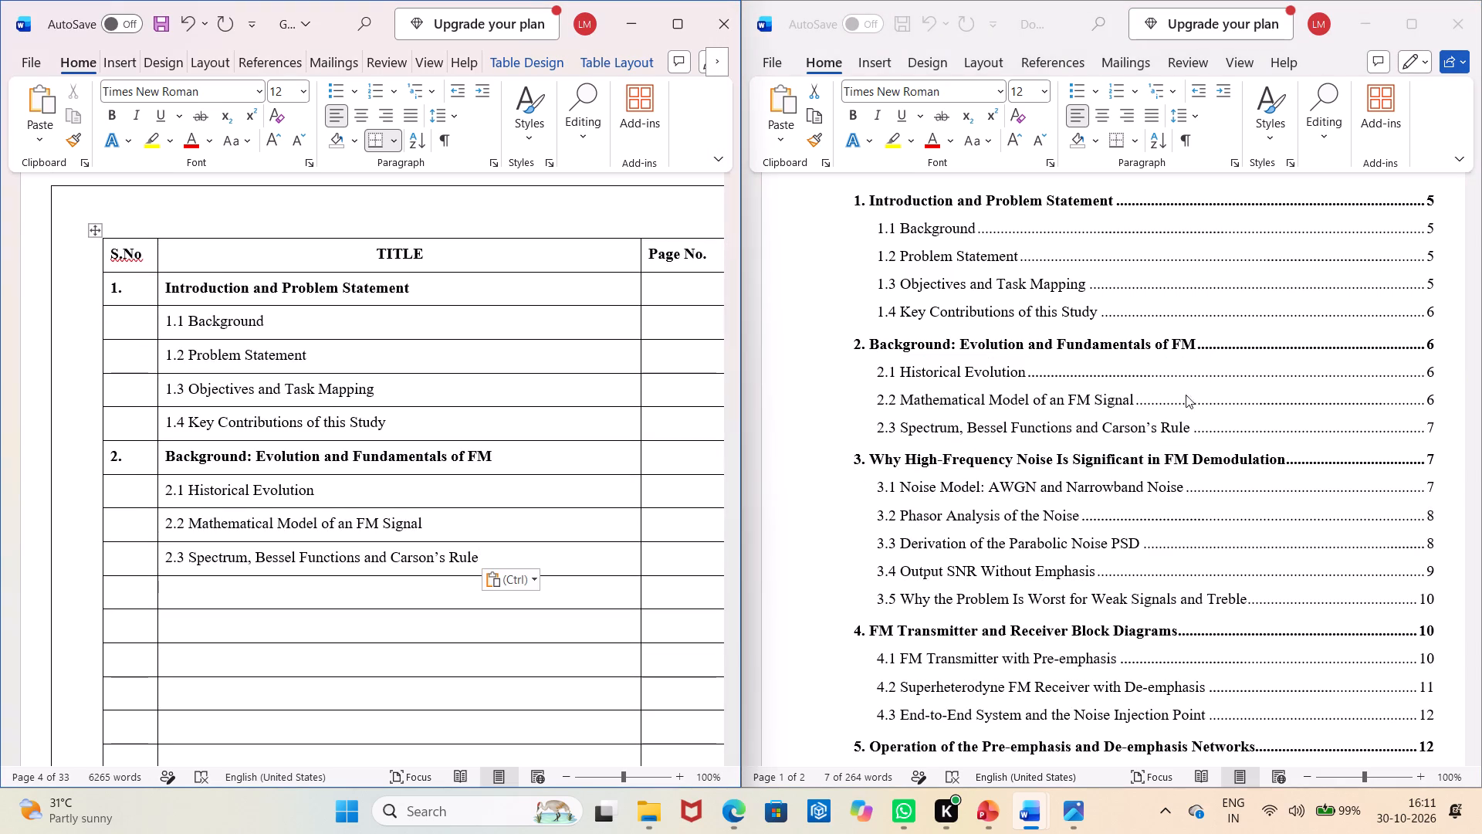
pyautogui.click(1283, 458)
pyautogui.moveTo(1284, 456); pyautogui.dragTo(1221, 463)
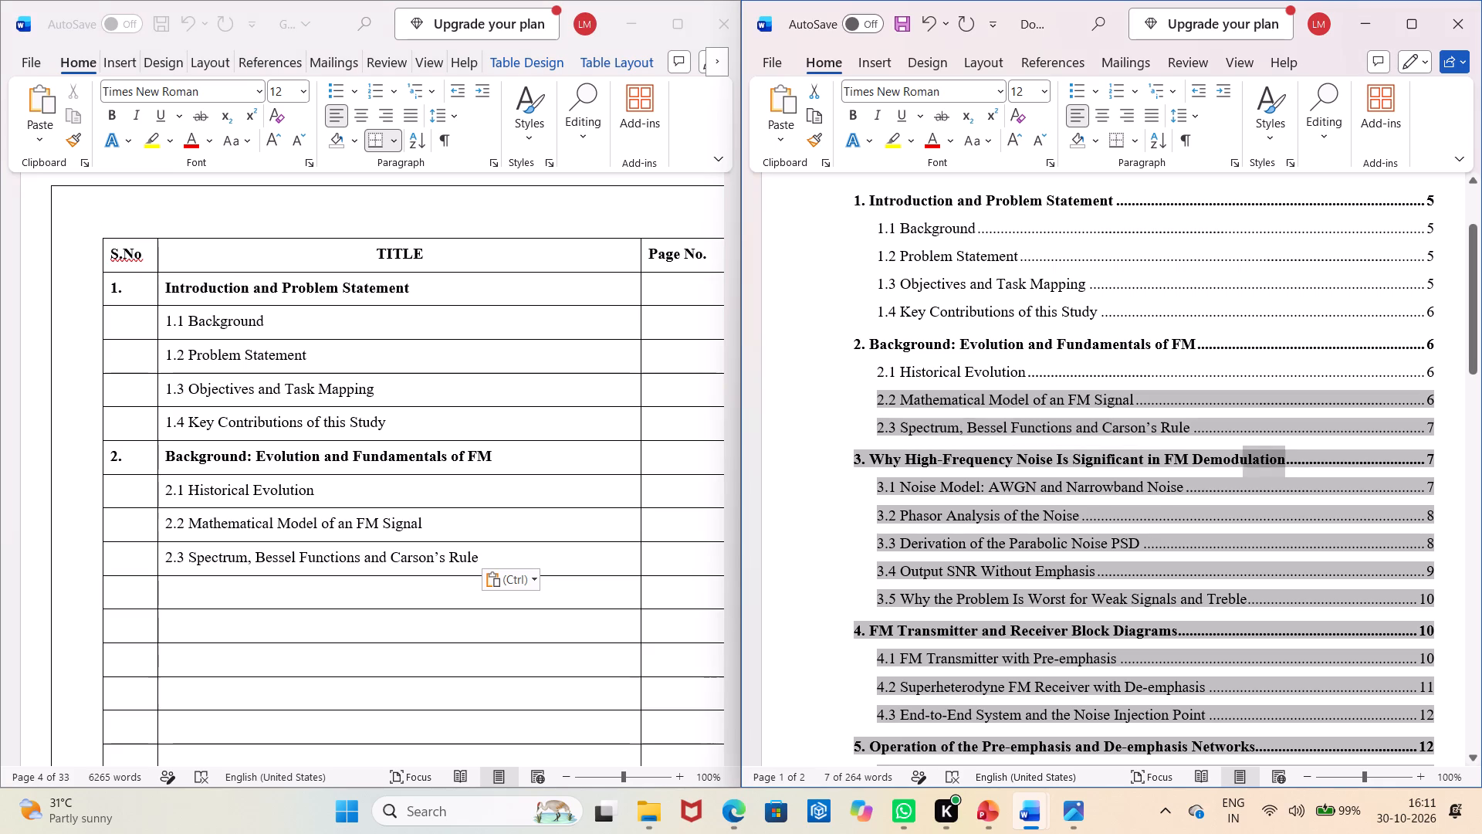
pyautogui.moveTo(1221, 463); pyautogui.dragTo(867, 463)
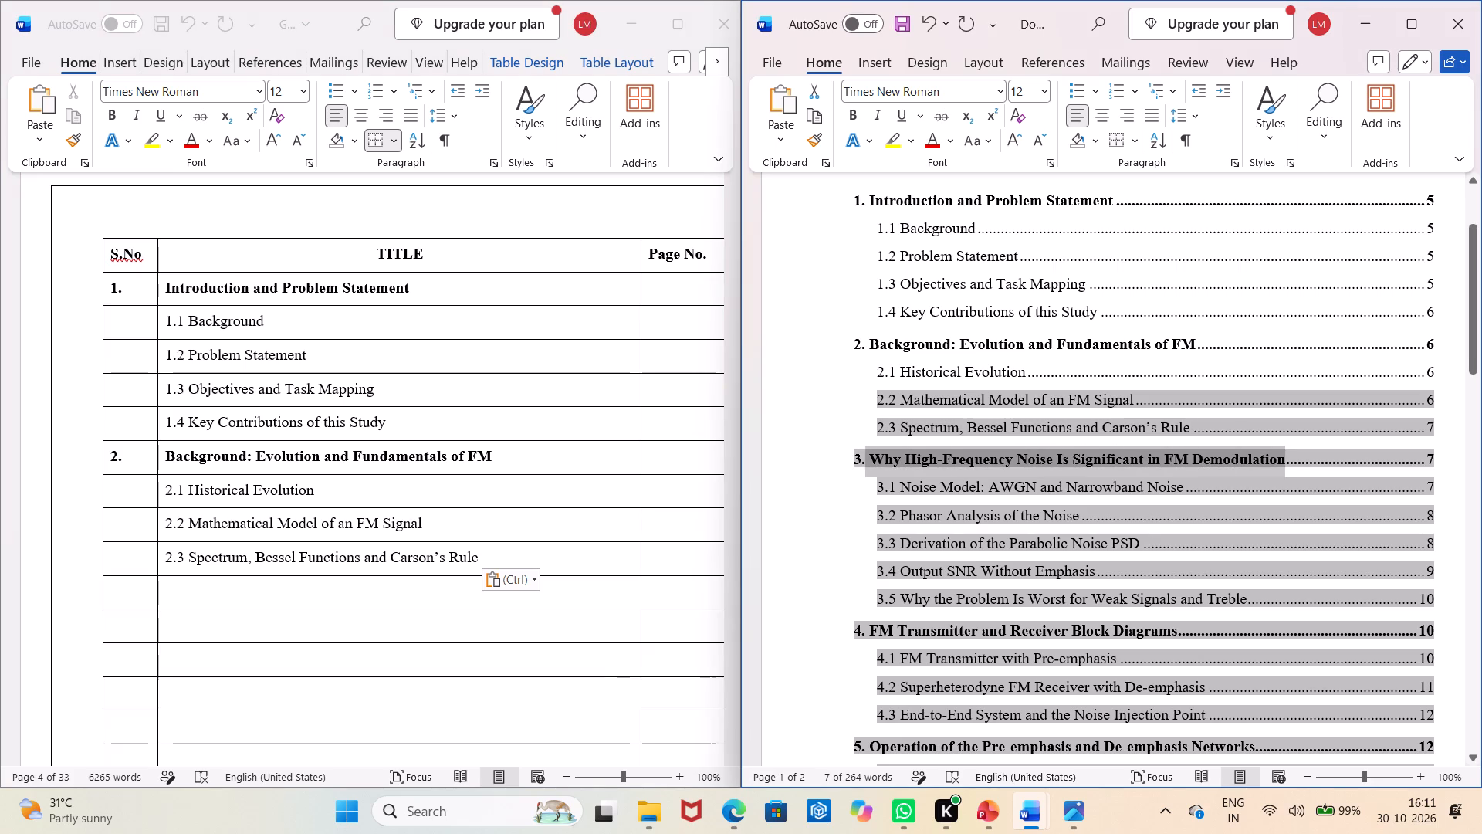
pyautogui.moveTo(867, 463); pyautogui.dragTo(870, 464)
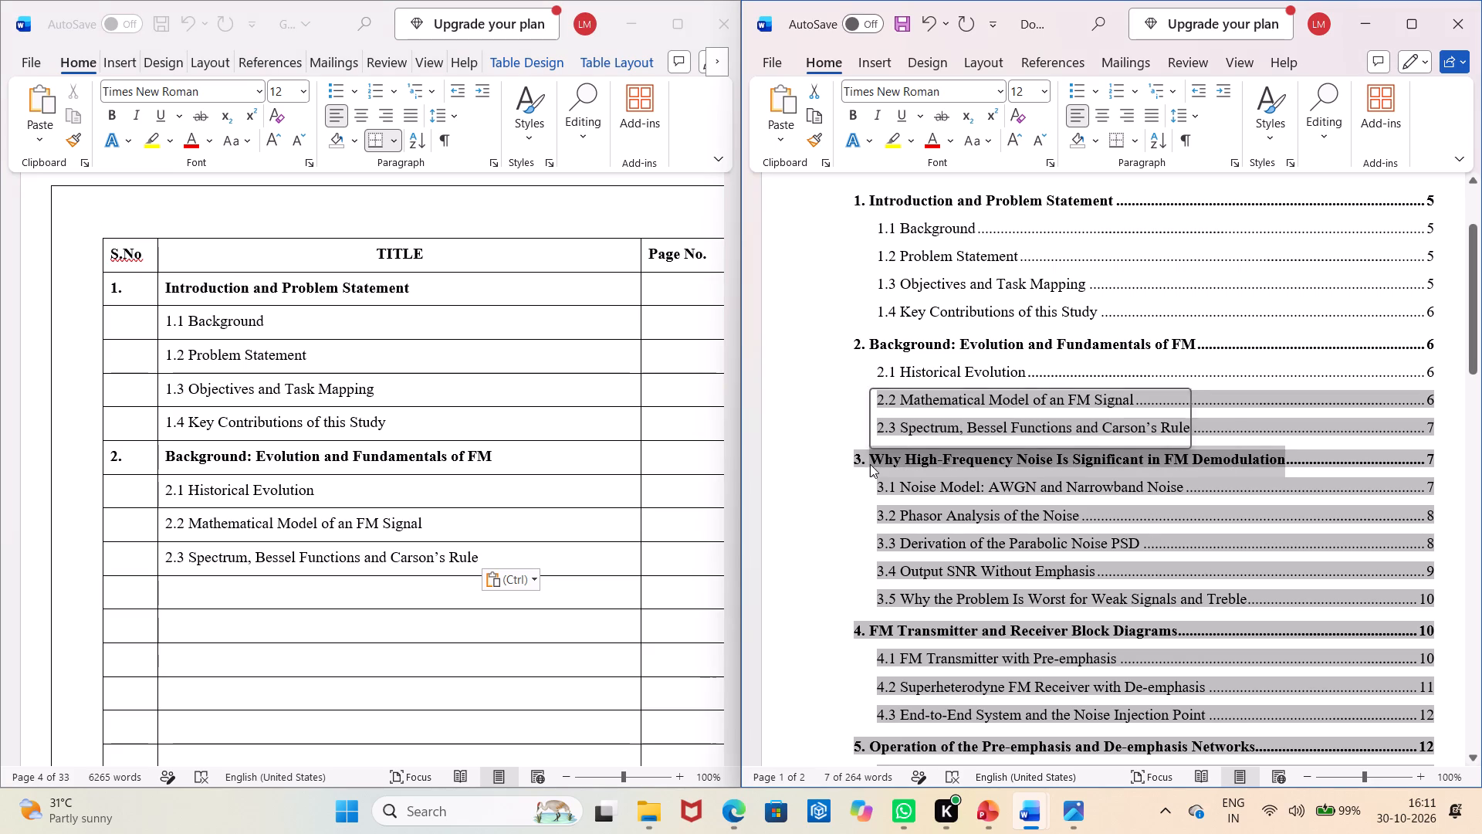
pyautogui.hotkey('ctrl', 'c')
pyautogui.click(519, 601)
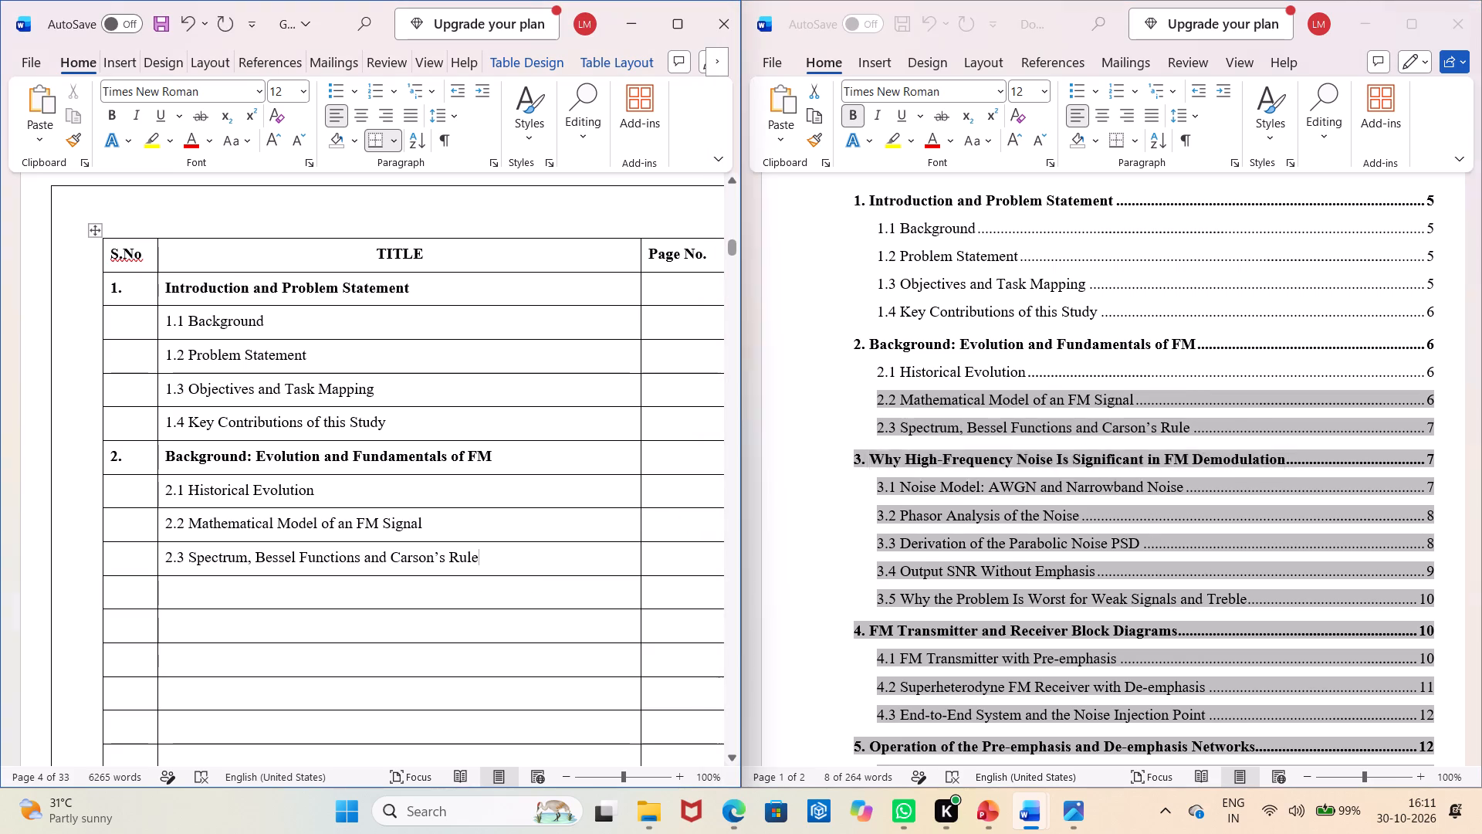
pyautogui.doubleClick(519, 594)
pyautogui.doubleClick(519, 594)
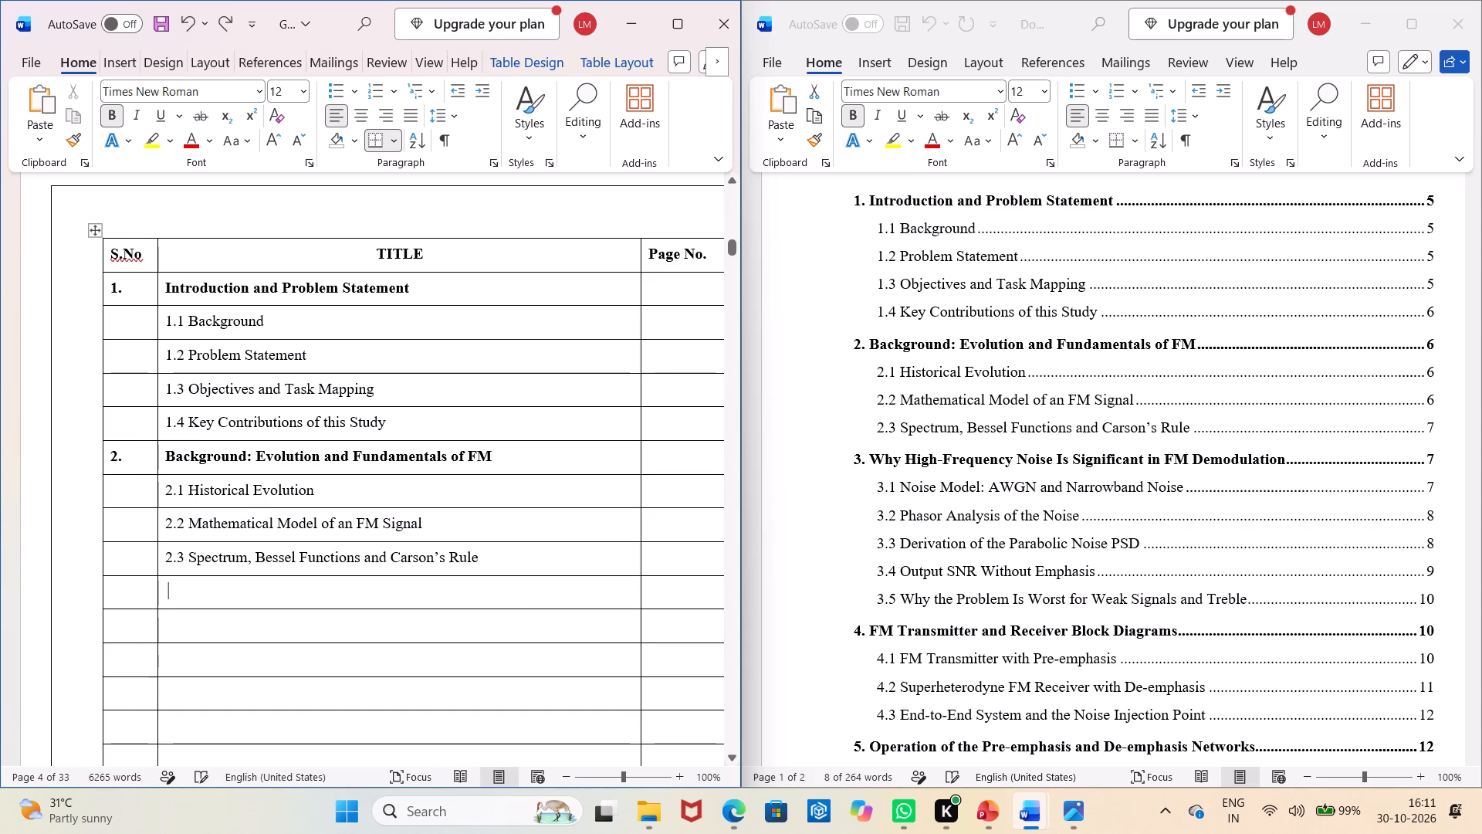
pyautogui.click(519, 594)
pyautogui.hotkey('ctrl', 'v')
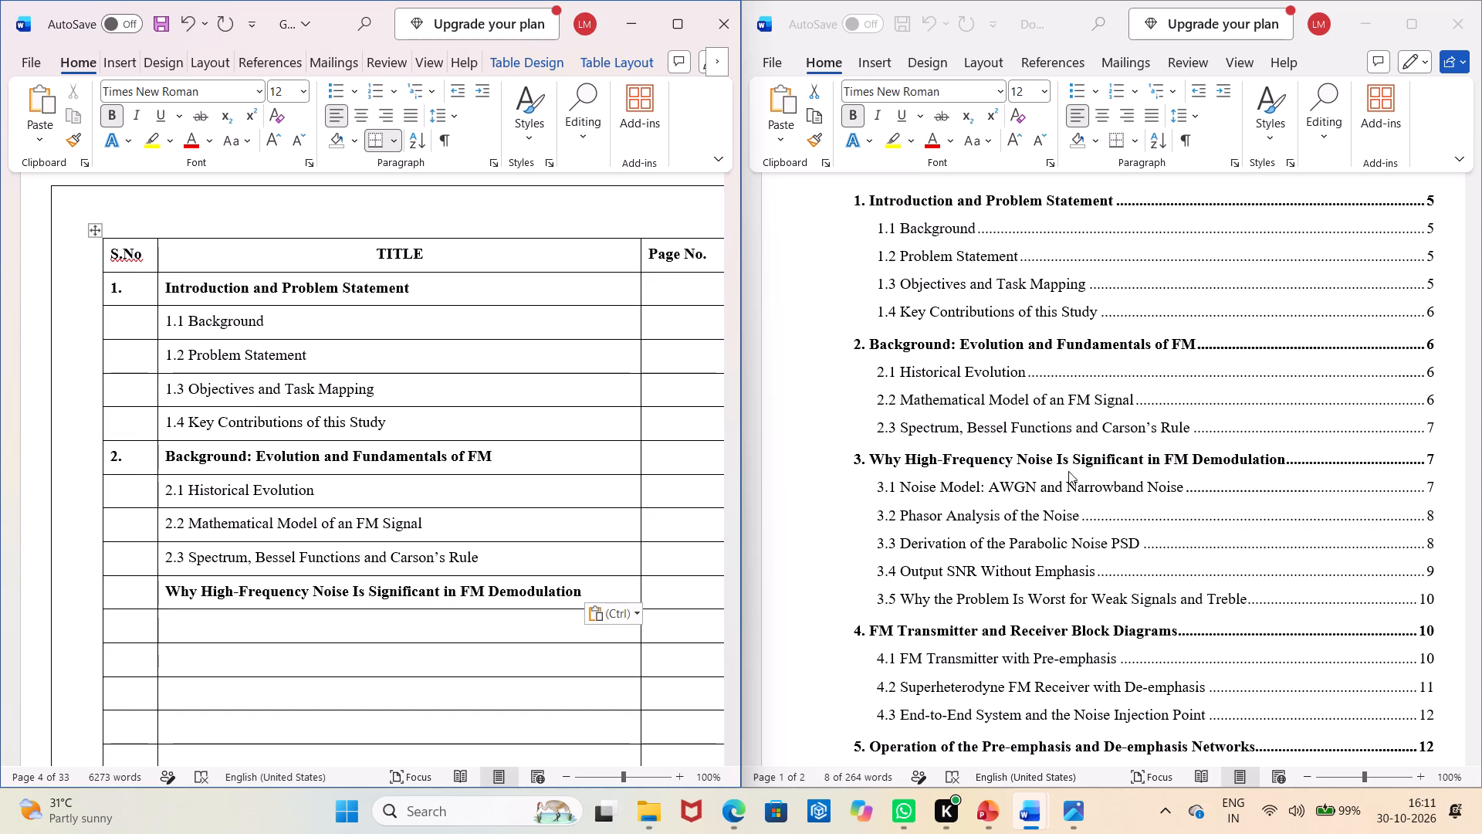
# Copy the entry "3.1 Noise Model: AWGN and Narrowband Noise" into the TITLE cell below the third chapter heading.
pyautogui.click(1183, 486)
pyautogui.click(1183, 486)
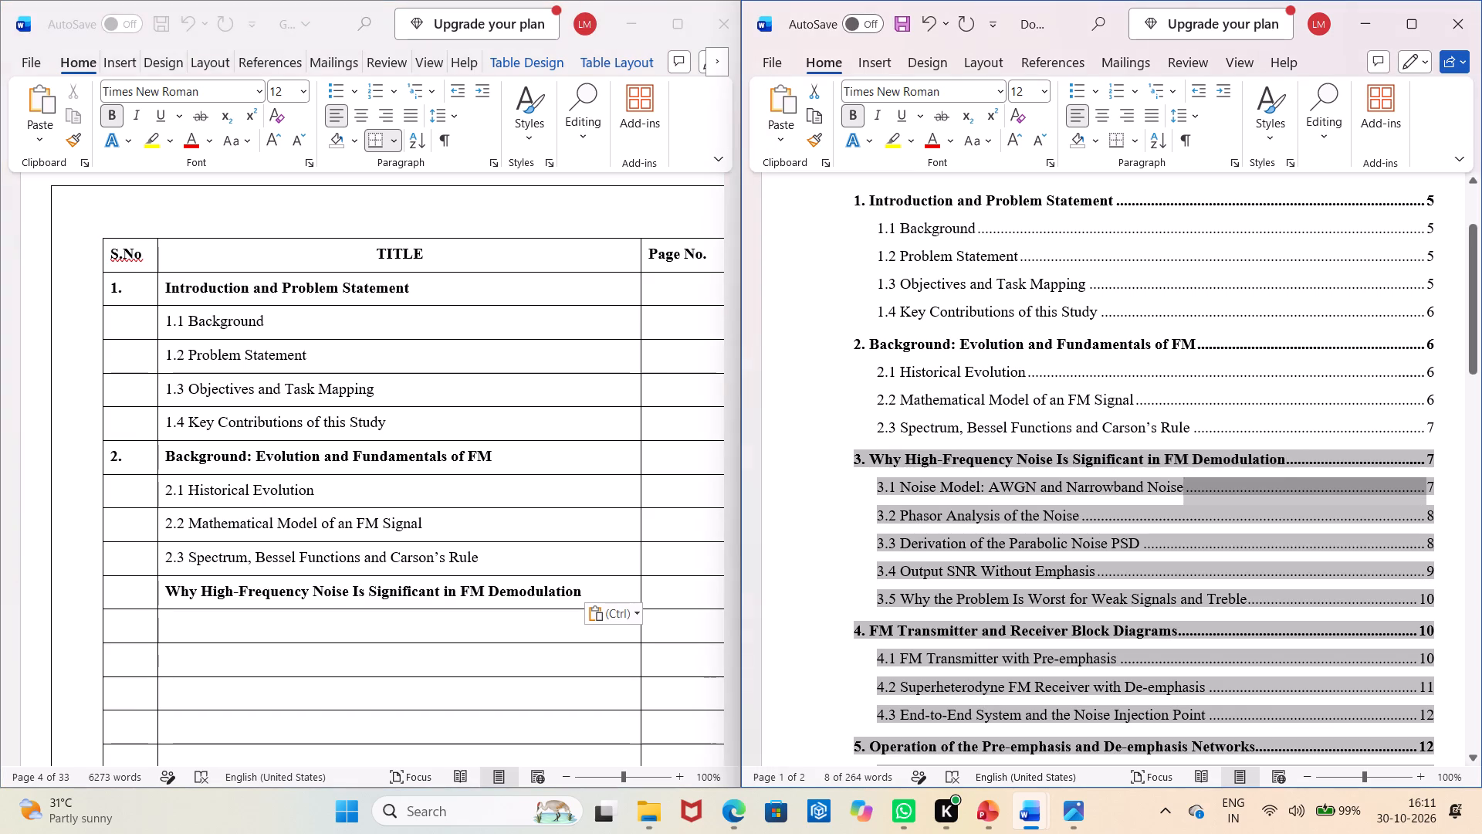
pyautogui.click(1183, 486)
pyautogui.moveTo(1183, 486); pyautogui.dragTo(889, 476)
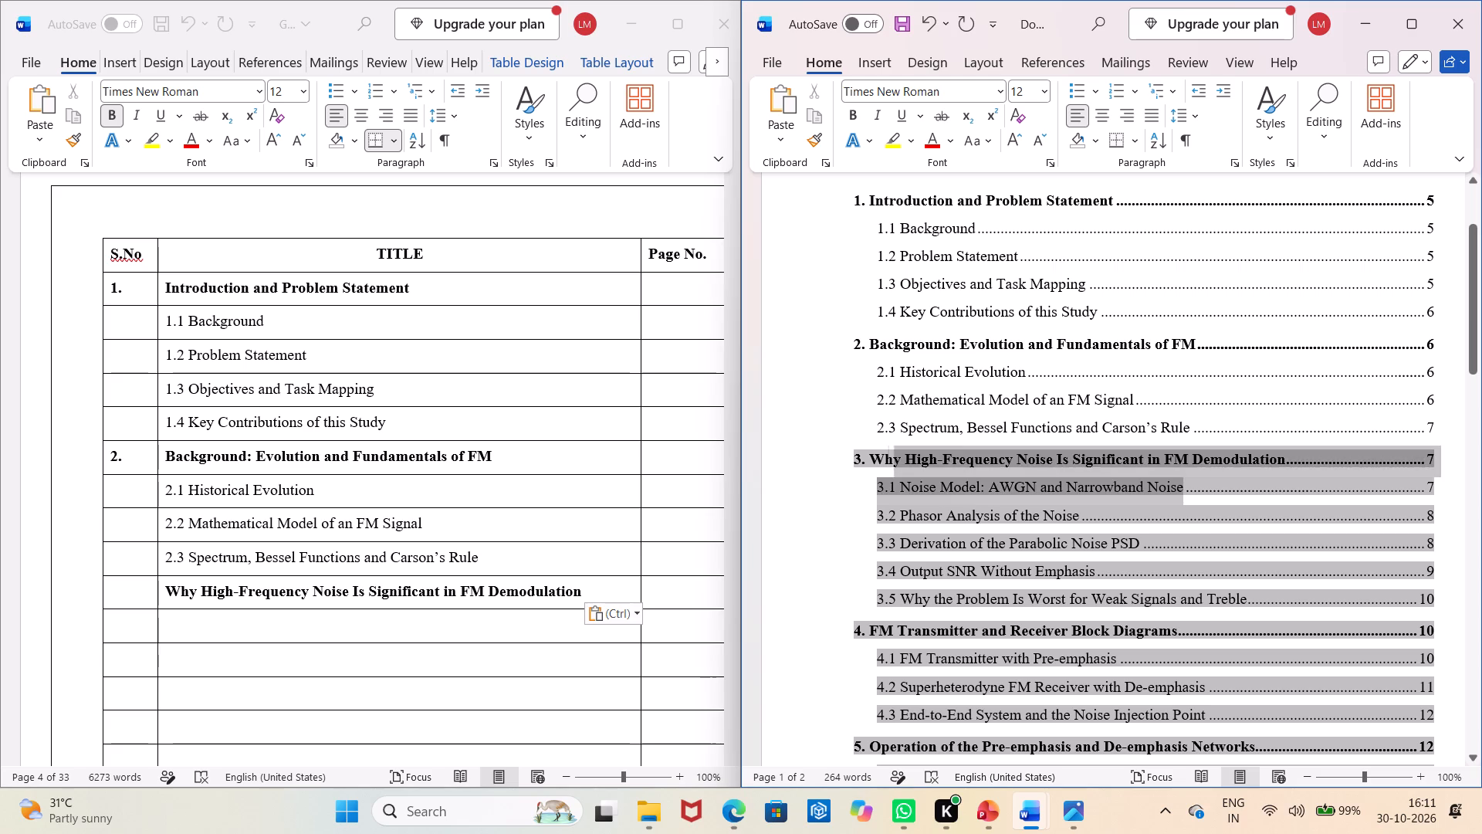
pyautogui.moveTo(889, 476); pyautogui.dragTo(871, 498)
pyautogui.hotkey('ctrl', 'c')
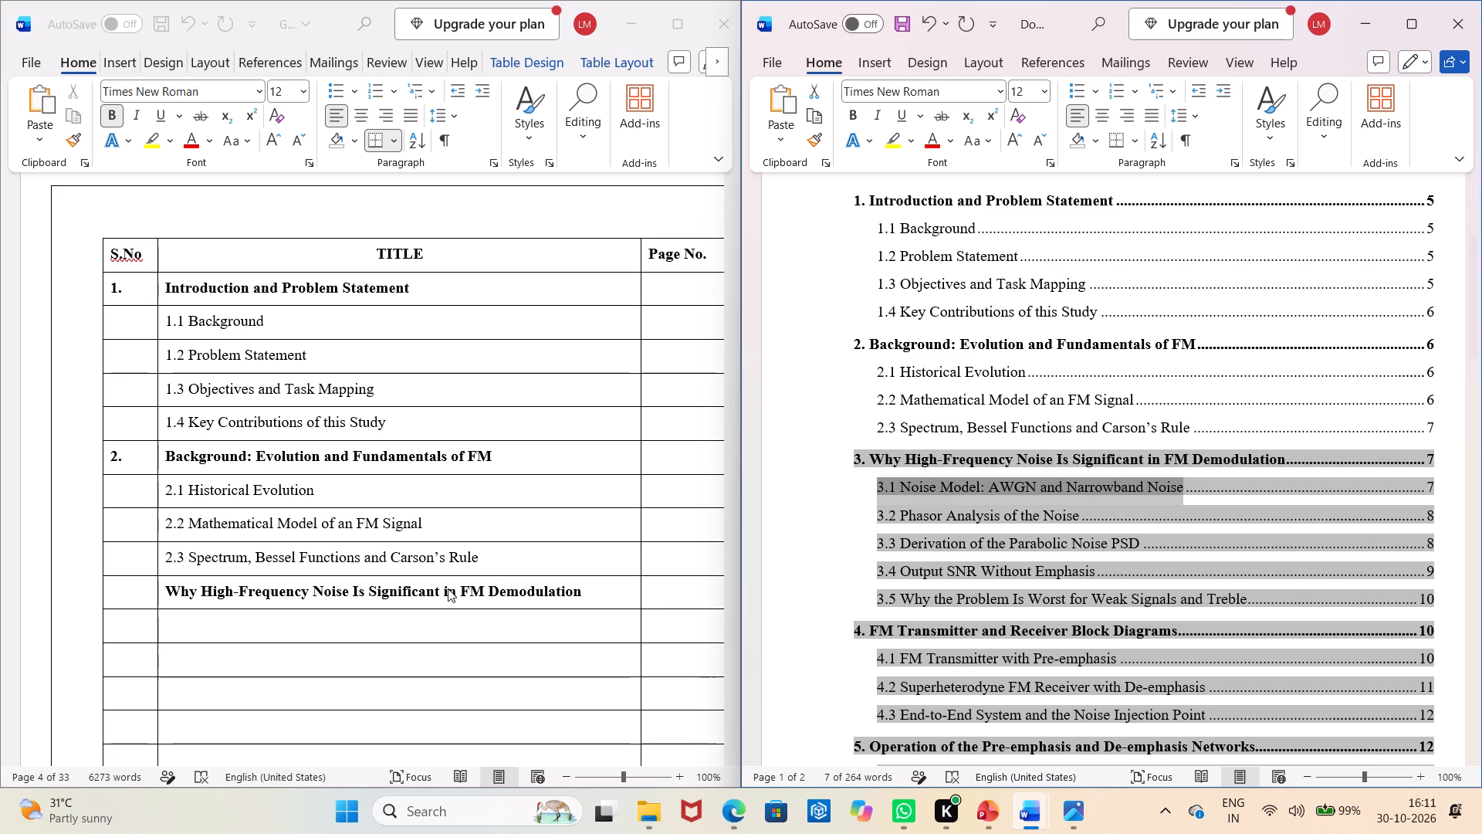
pyautogui.doubleClick(440, 631)
pyautogui.click(437, 625)
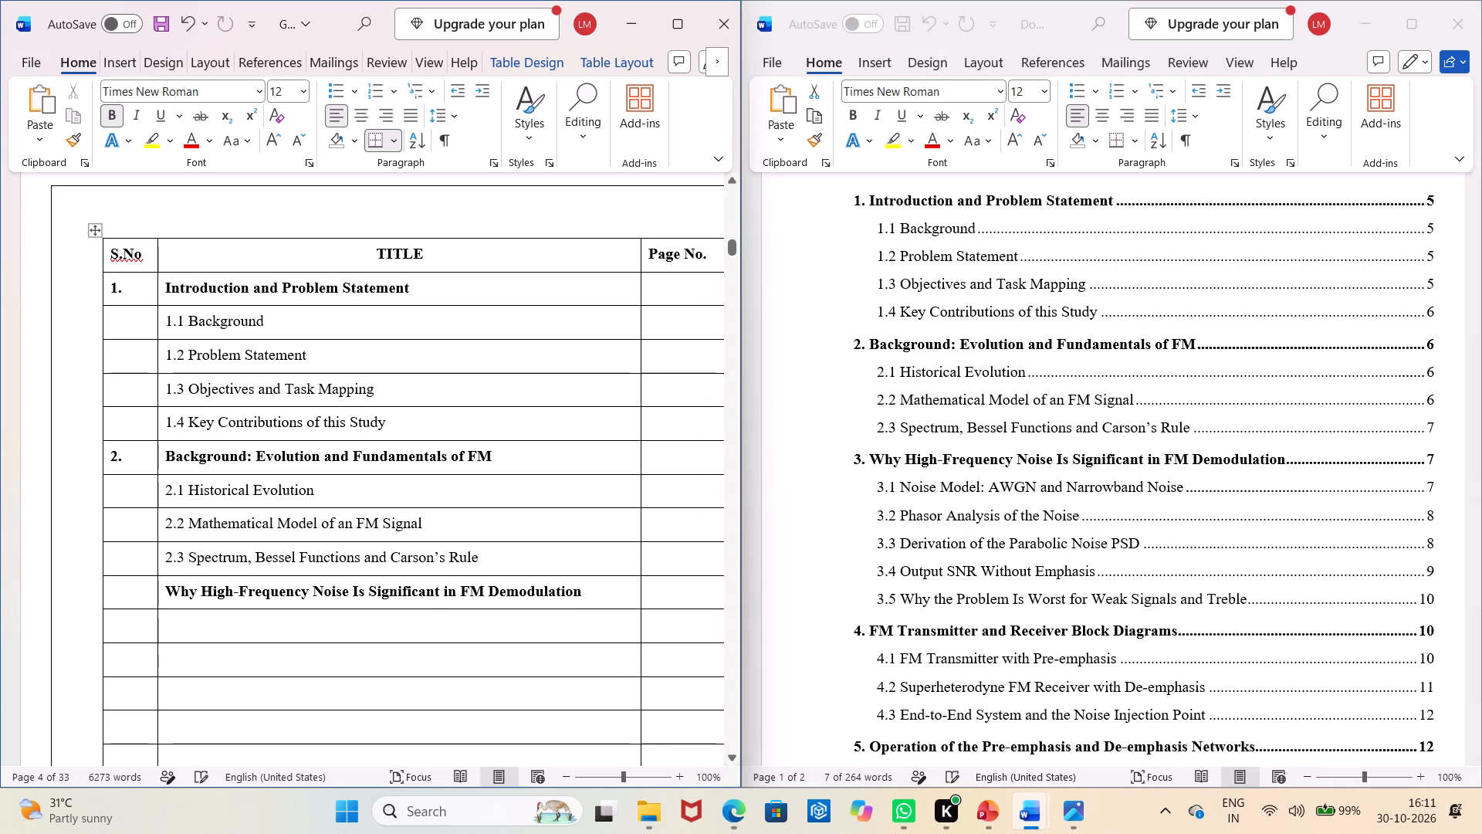
pyautogui.hotkey('ctrl', 'v')
# Copy the entry "3.2 Phasor Analysis of the Noise" into the TITLE cell below the 3.1 entry.
pyautogui.scroll(-4, 1227, 280)
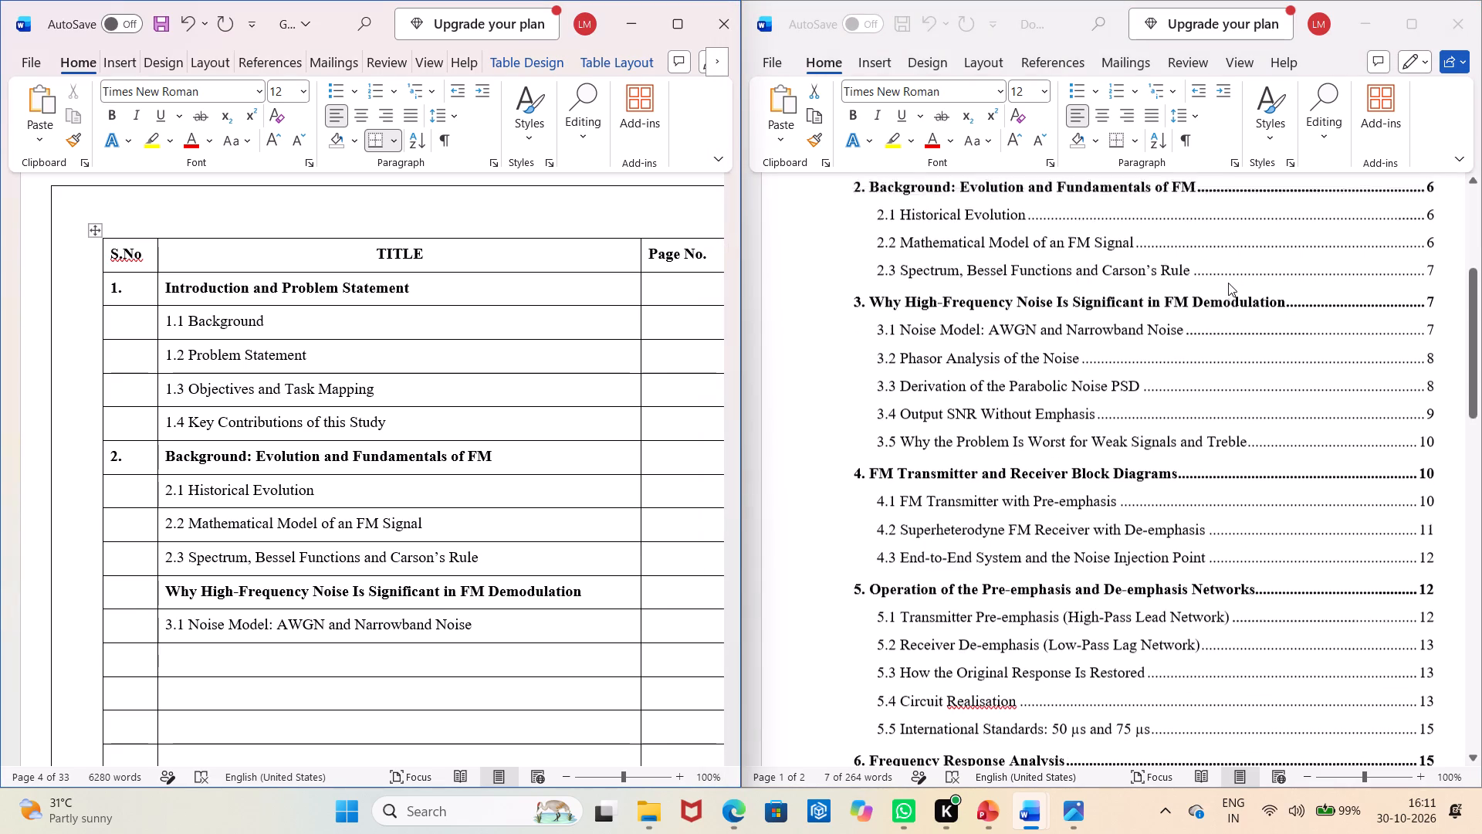
pyautogui.click(1079, 328)
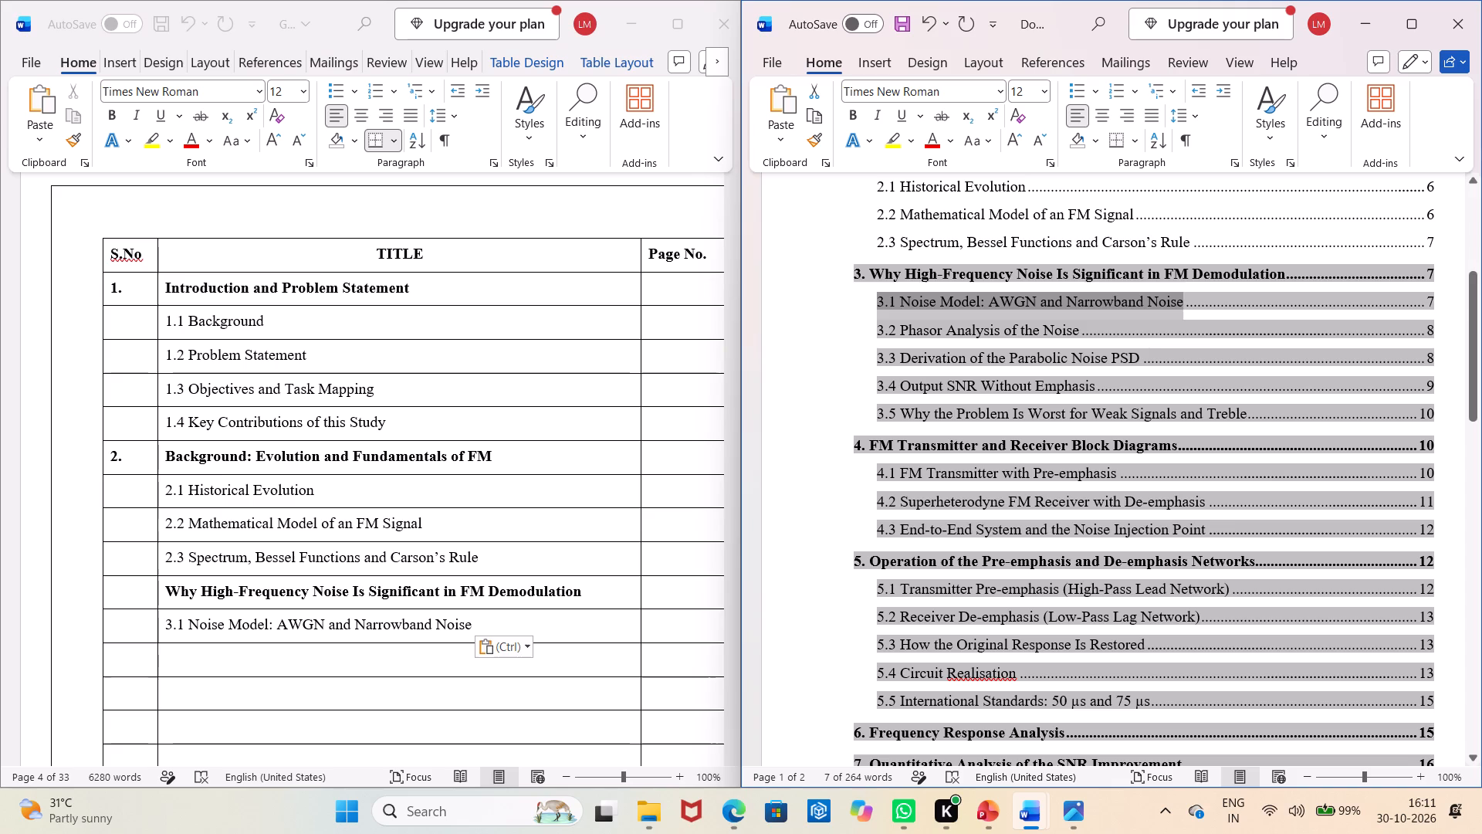
pyautogui.click(1083, 333)
pyautogui.moveTo(1080, 331); pyautogui.dragTo(885, 325)
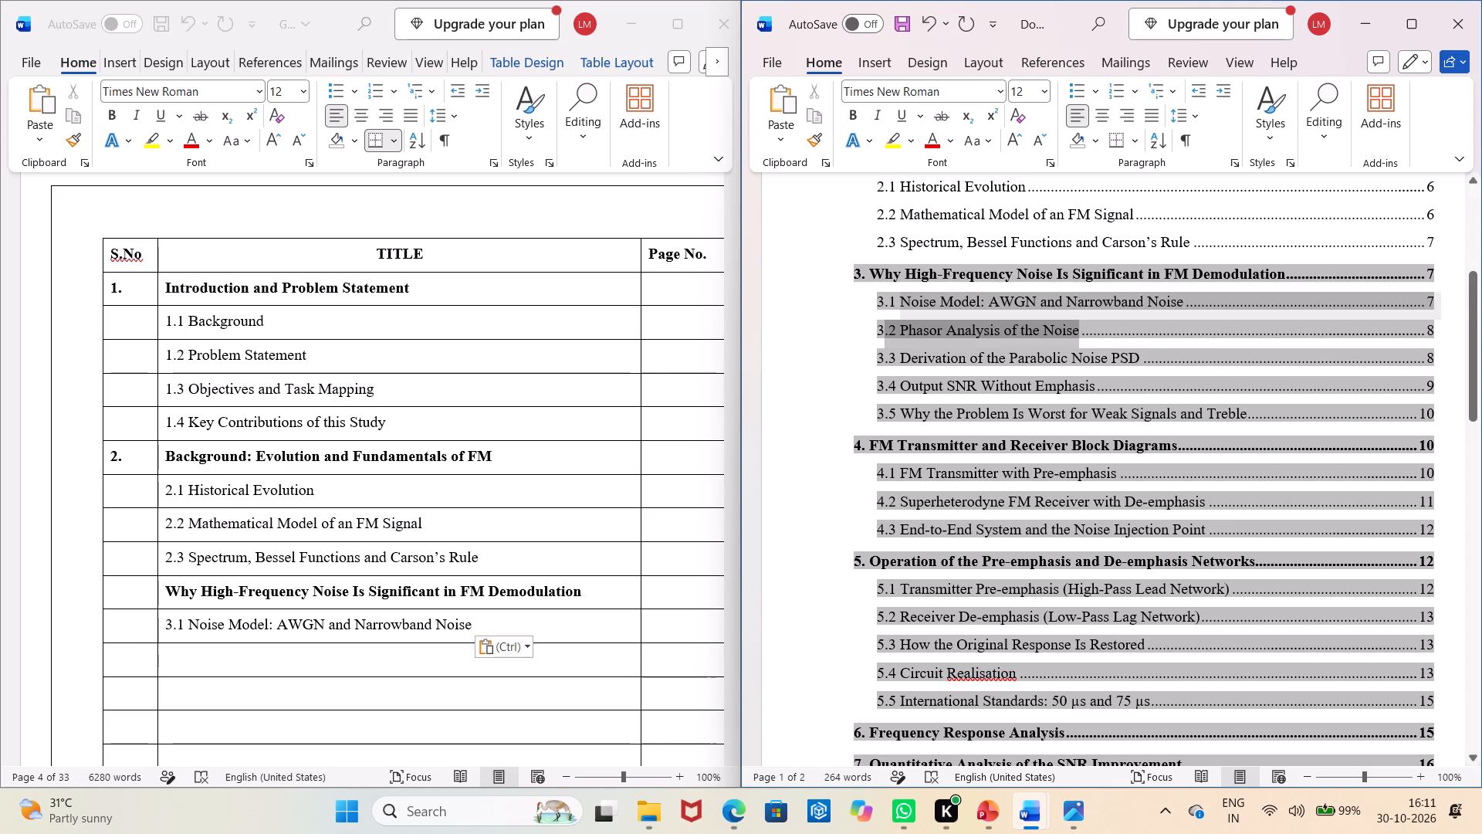
pyautogui.moveTo(885, 325); pyautogui.dragTo(874, 322)
pyautogui.hotkey('ctrl', 'c')
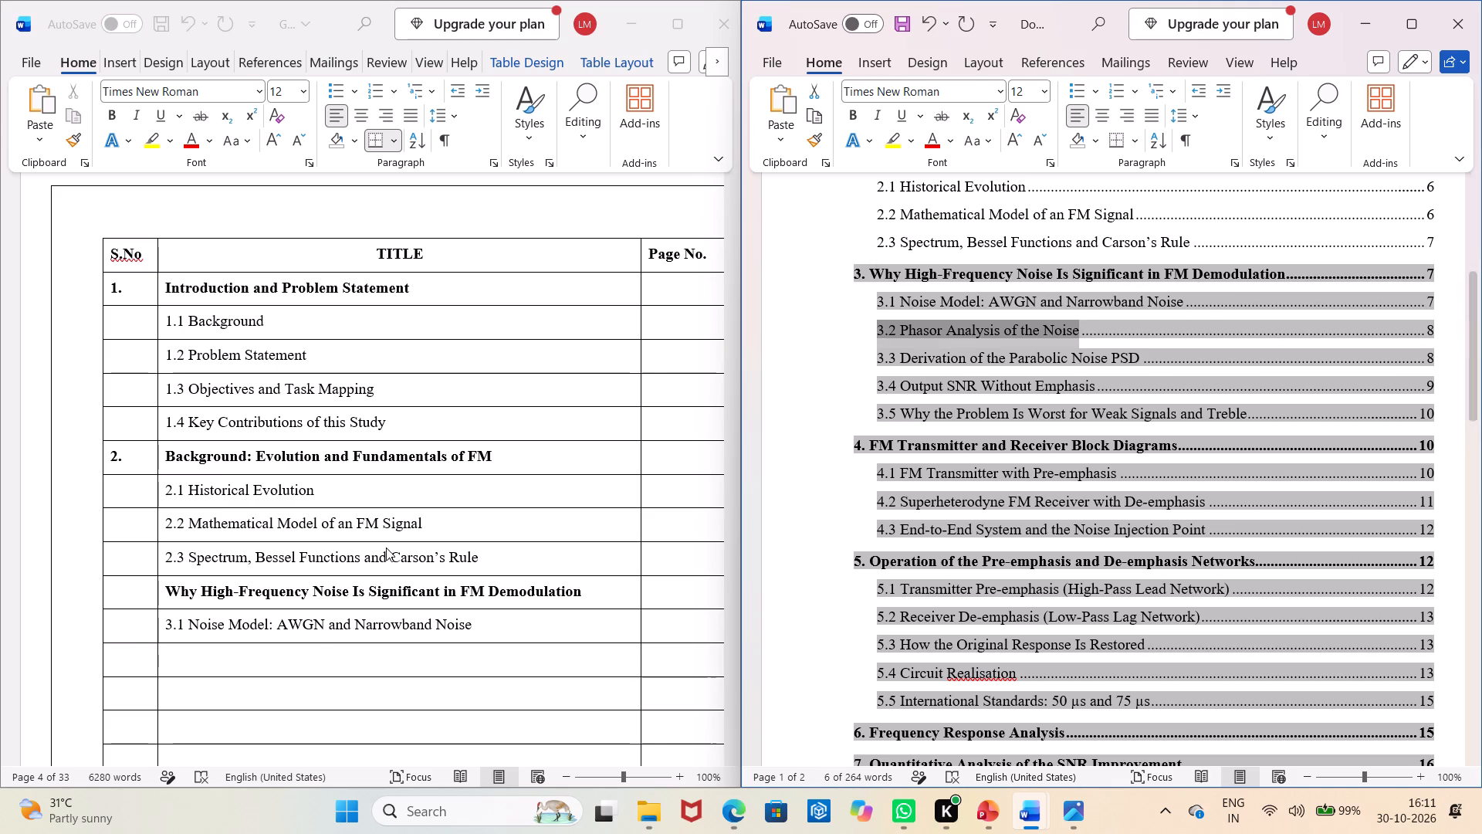
pyautogui.click(311, 641)
pyautogui.click(314, 649)
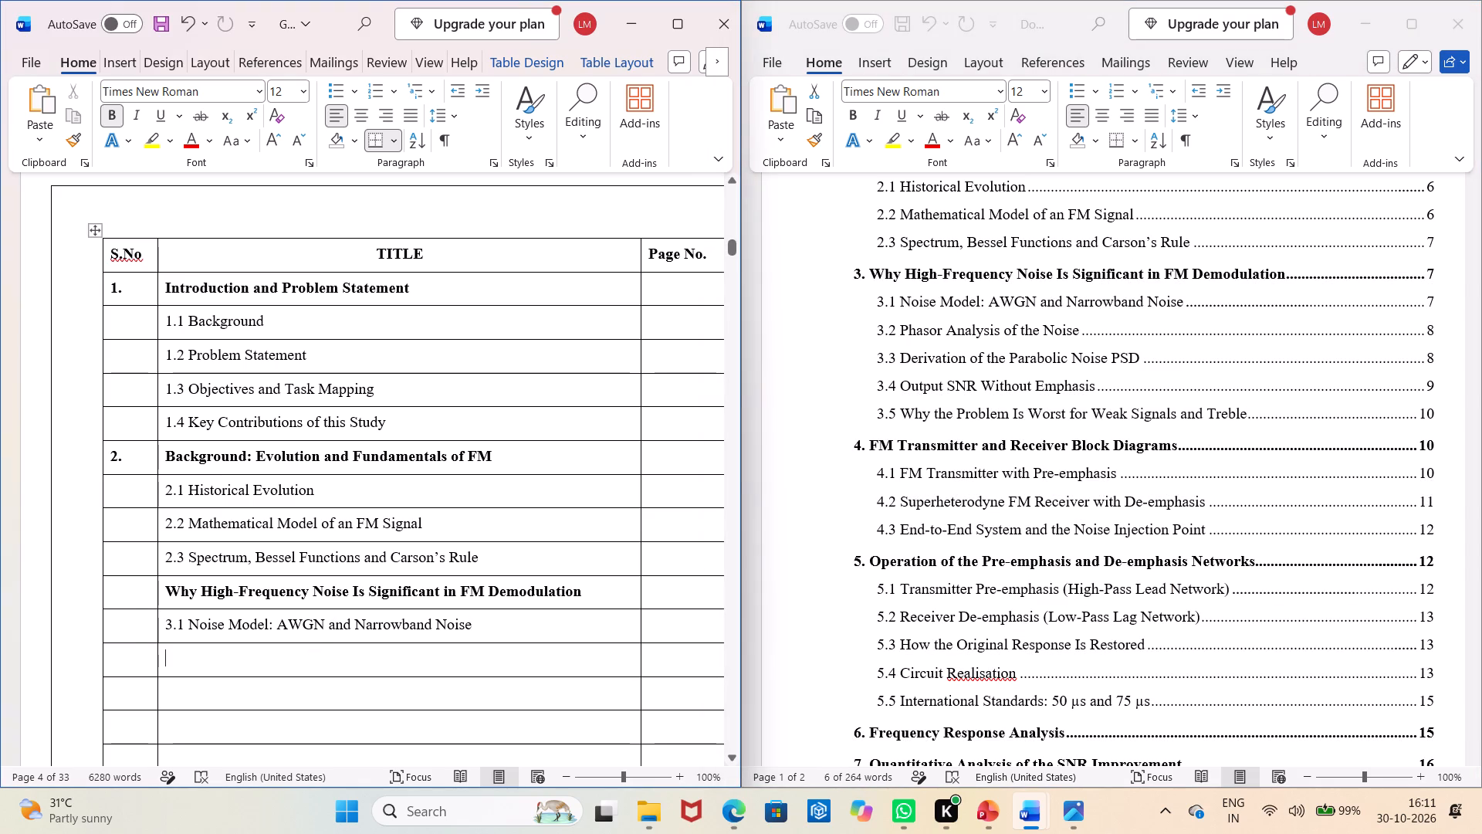
pyautogui.hotkey('ctrl', 'v')
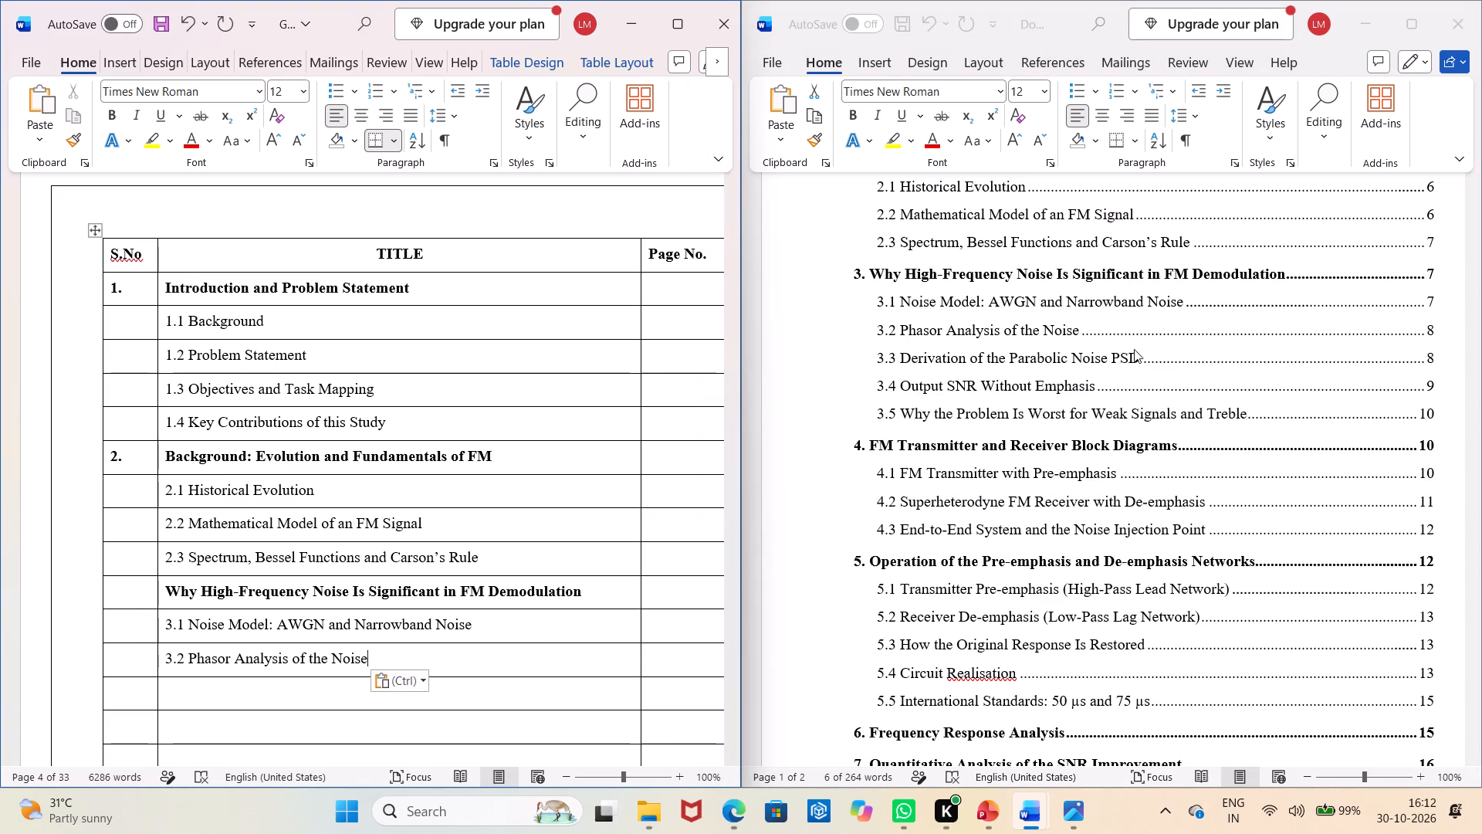
# Copy the entry "3.3 Derivation of the Parabolic Noise PSD" into the TITLE cell below the 3.2 entry.
pyautogui.click(1140, 352)
pyautogui.moveTo(1140, 355); pyautogui.dragTo(930, 354)
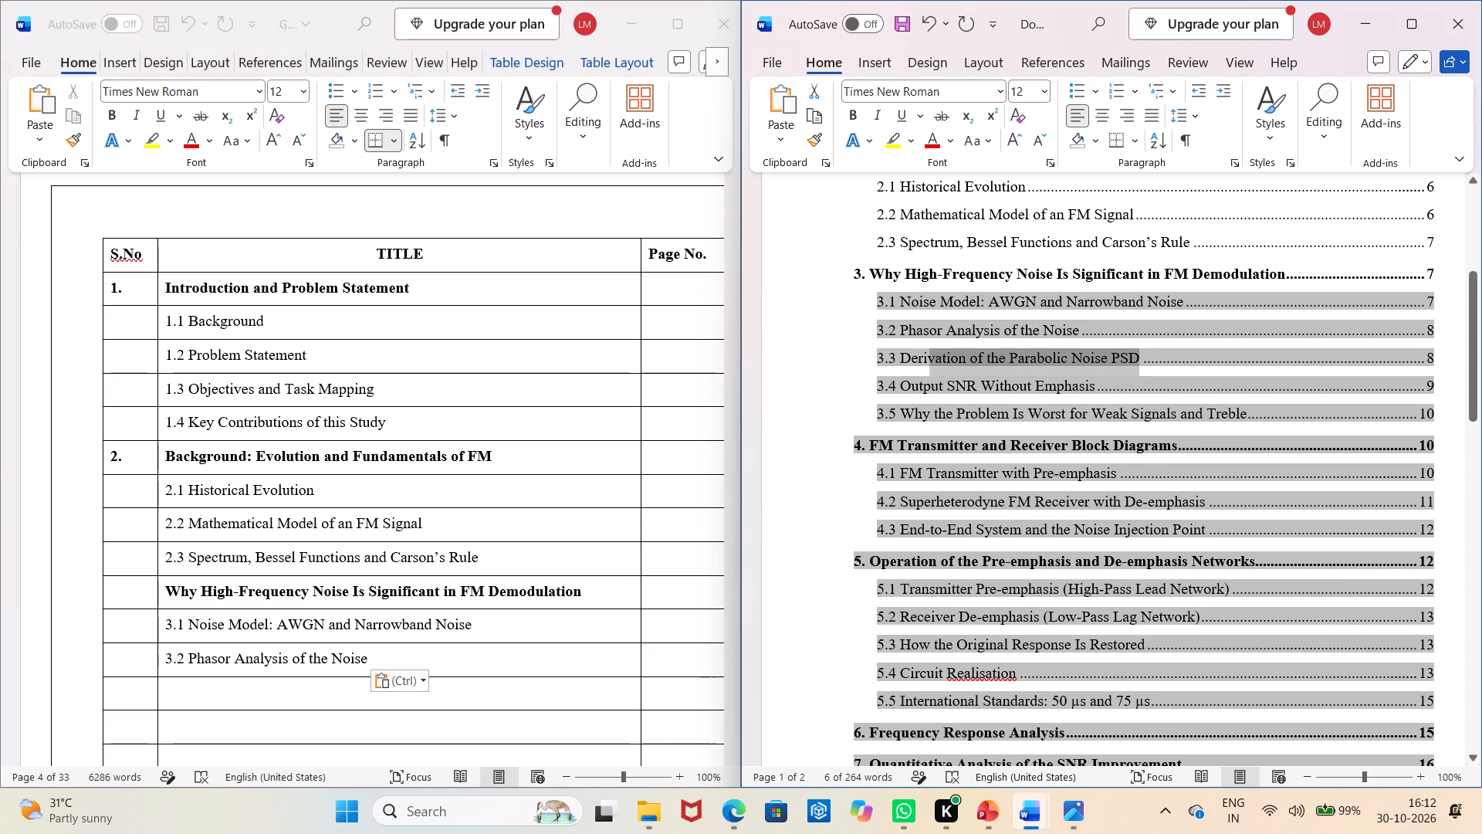
pyautogui.moveTo(930, 354); pyautogui.dragTo(873, 356)
pyautogui.hotkey('ctrl', 'c')
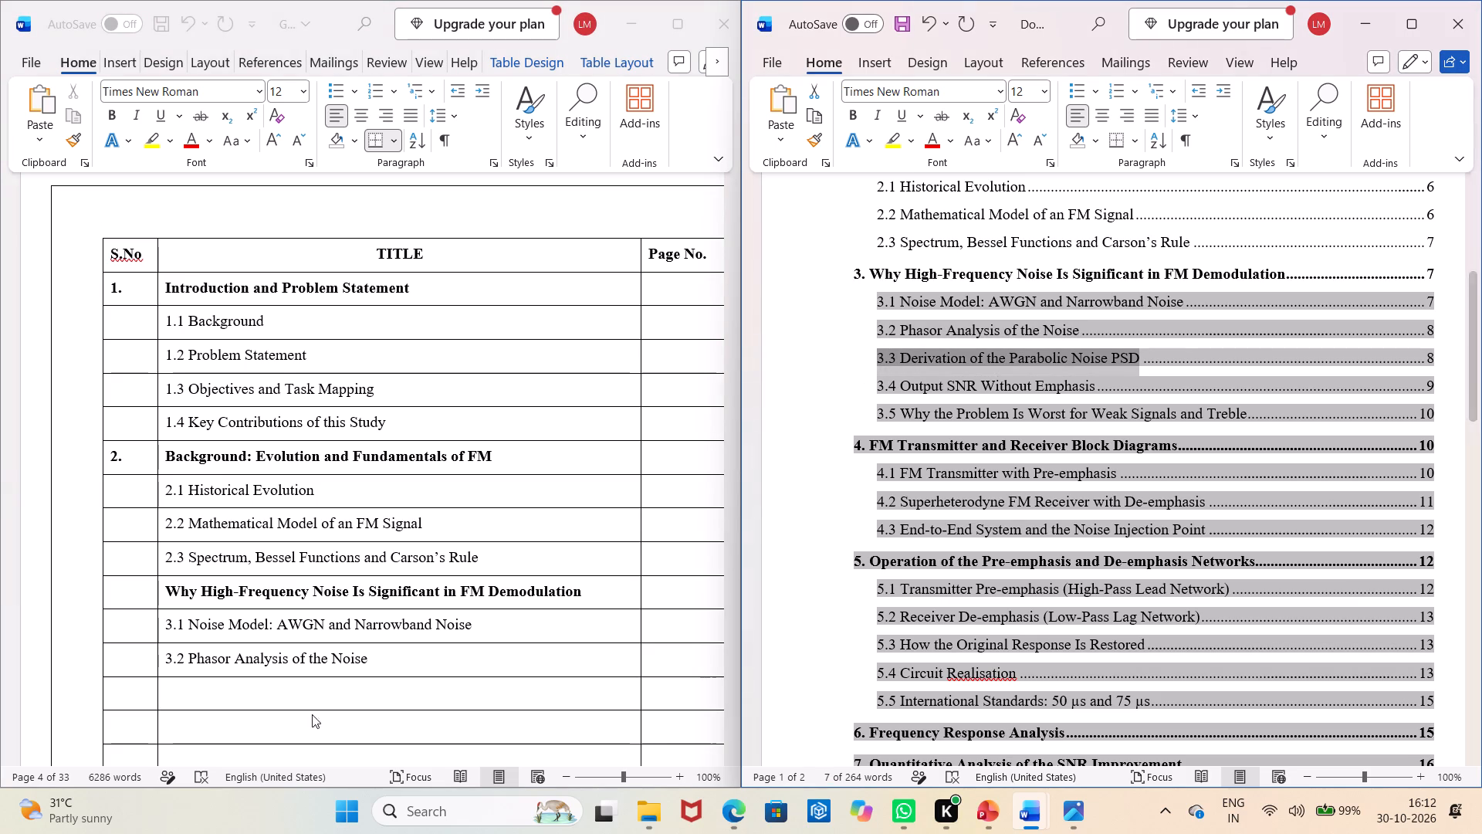
pyautogui.doubleClick(274, 690)
pyautogui.hotkey('ctrl', 'v')
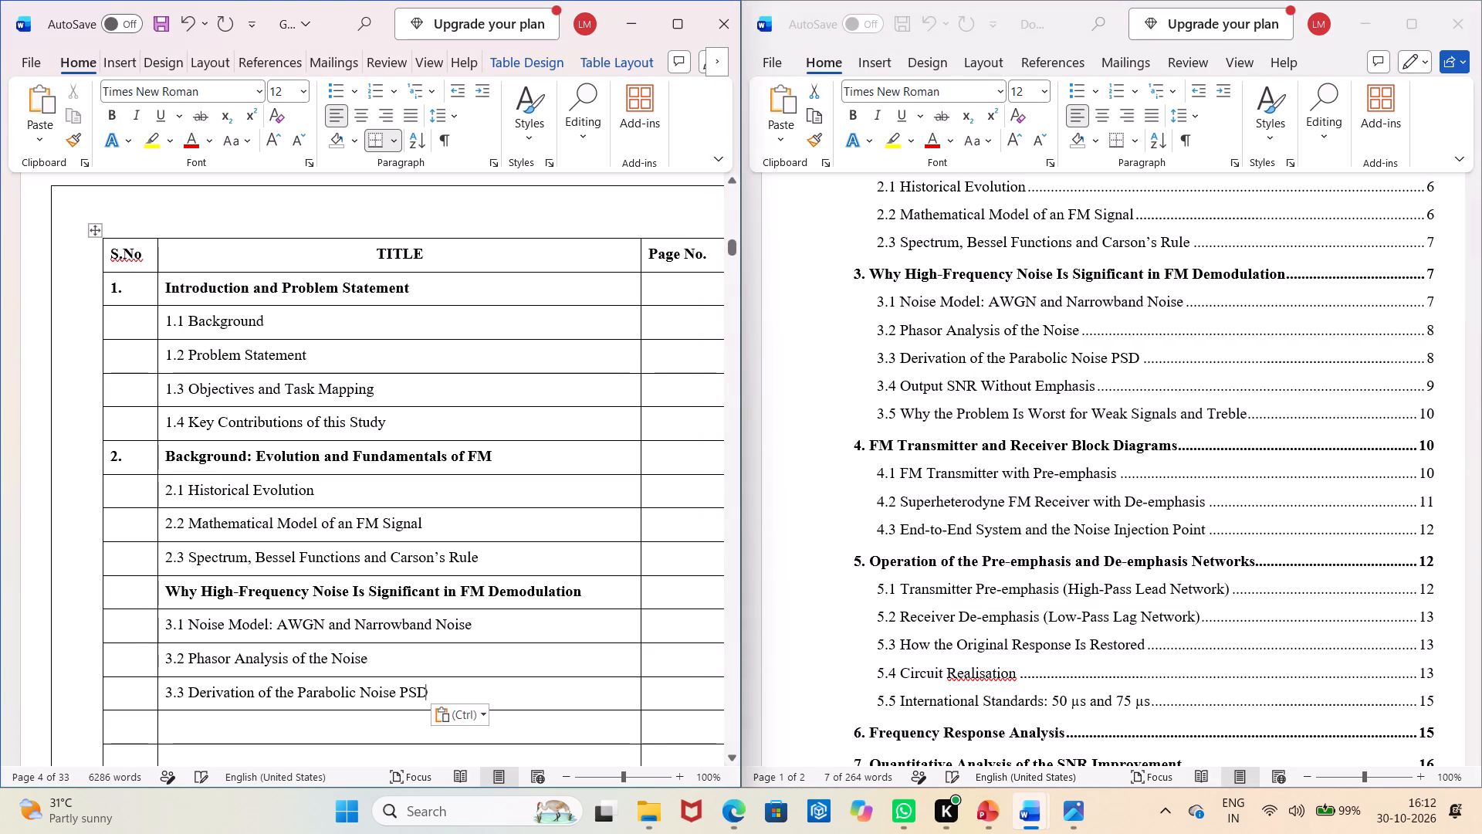
# Copy the entry "3.4 Output SNR Without Emphasis" into the TITLE cell below the 3.3 entry.
pyautogui.click(1074, 409)
pyautogui.moveTo(1095, 381); pyautogui.dragTo(872, 383)
pyautogui.hotkey('ctrl', 'c')
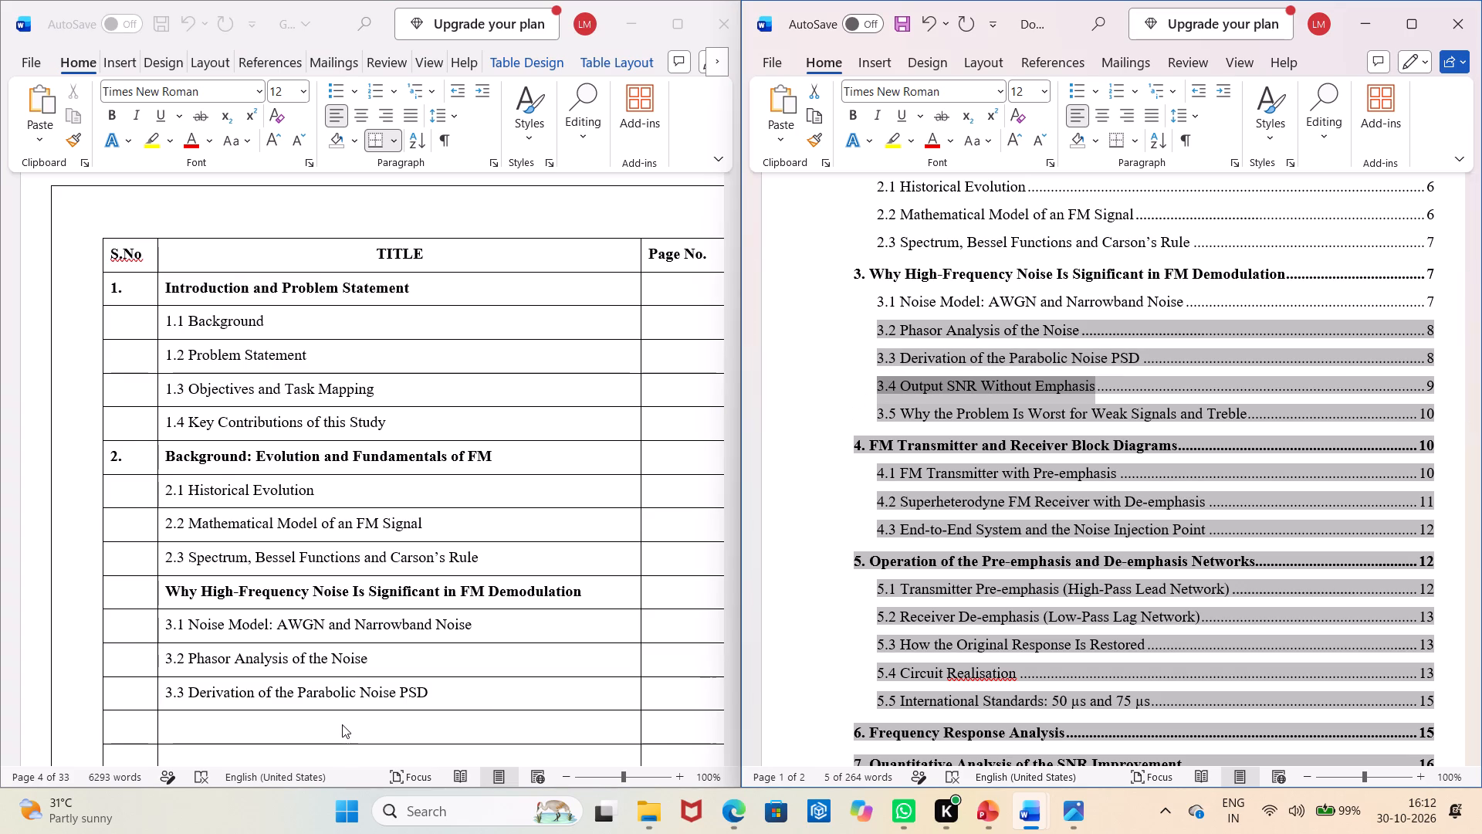
pyautogui.doubleClick(342, 724)
pyautogui.click(342, 724)
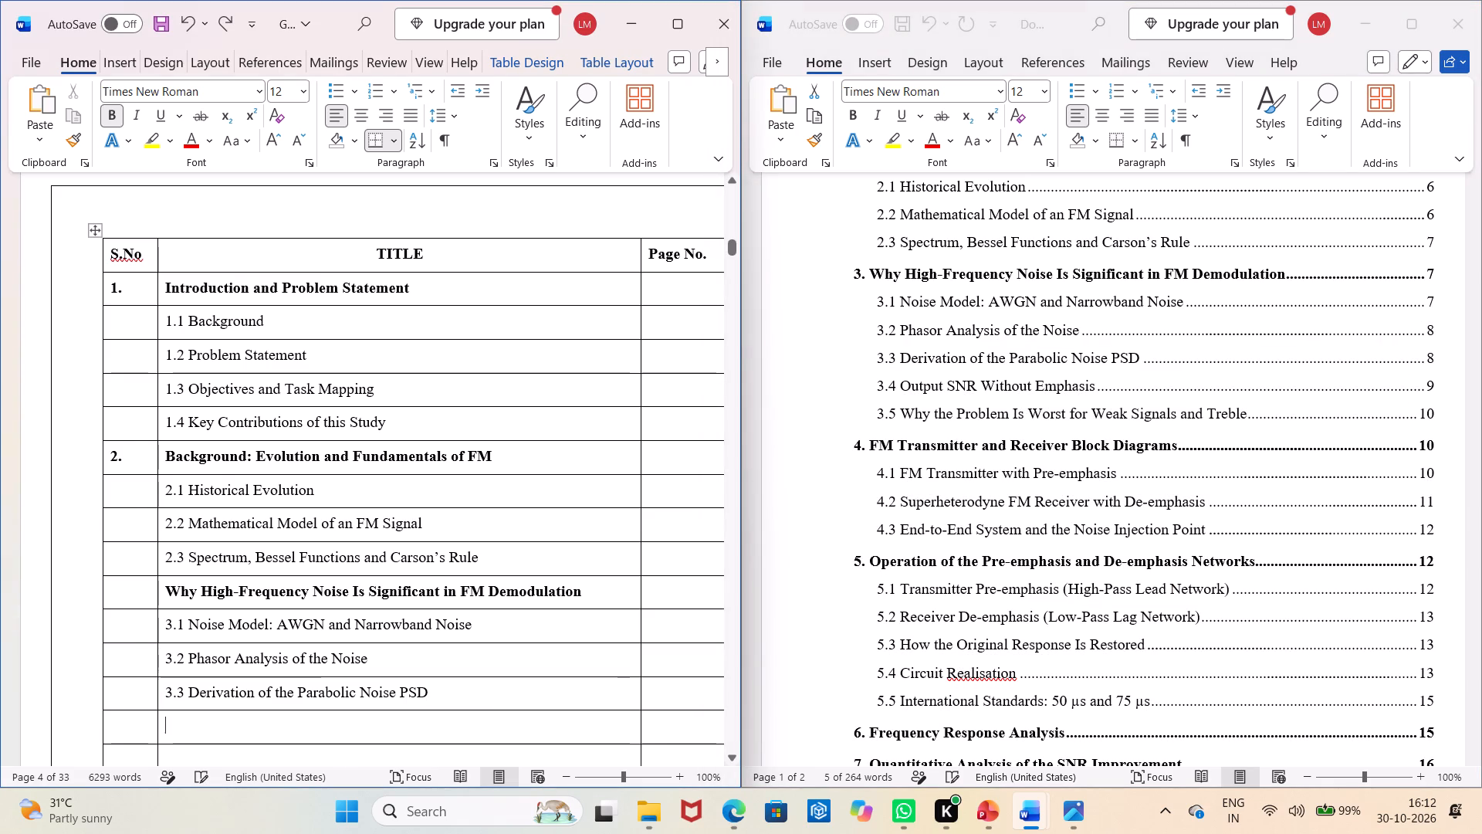
pyautogui.hotkey('ctrl', 'v')
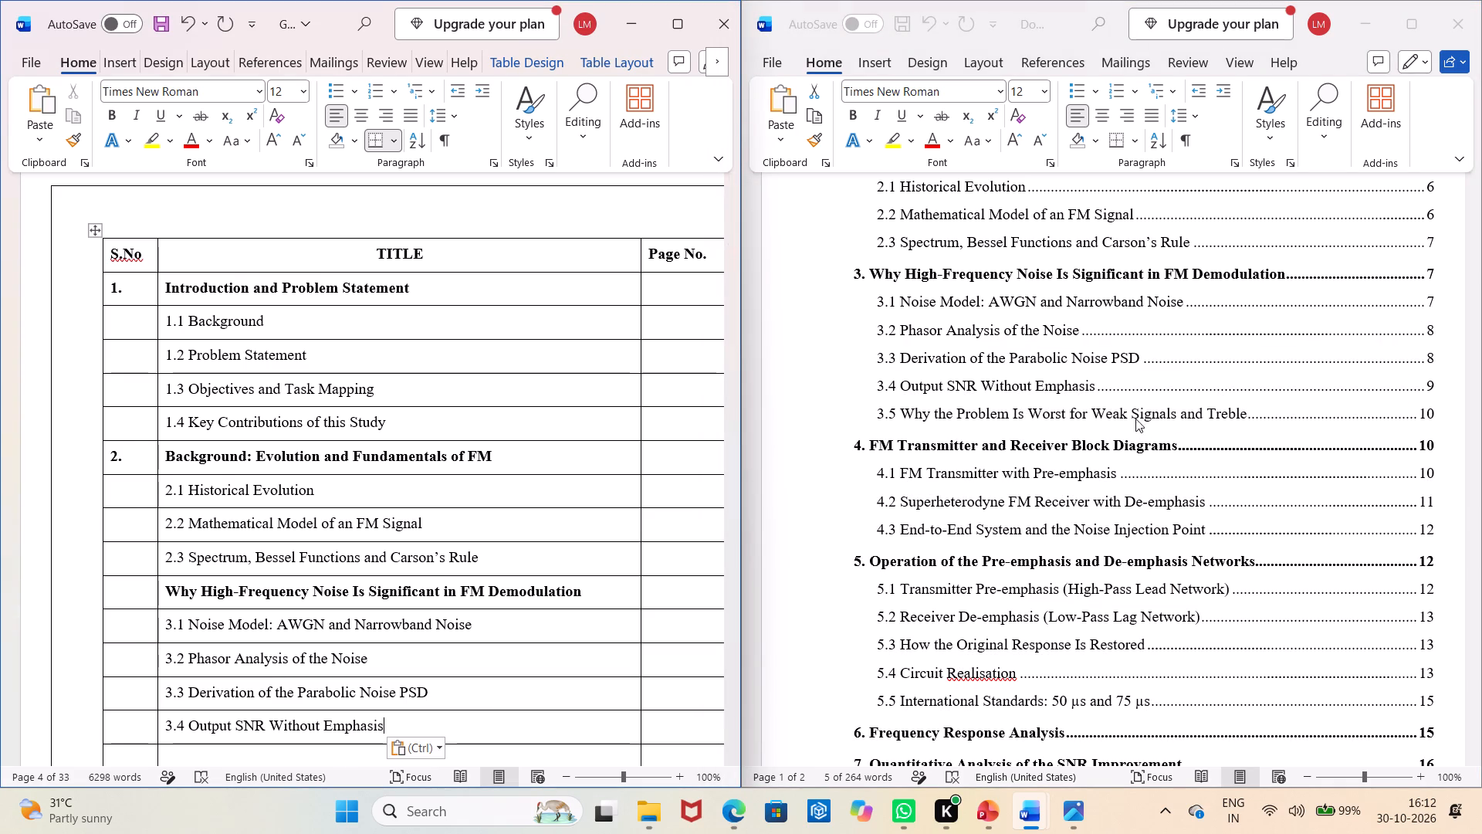
# Copy the entry "3.5 Why the Problem Is Worst for Weak Signals and Treble" into the TITLE cell below the 3.4 entry.
pyautogui.click(1244, 414)
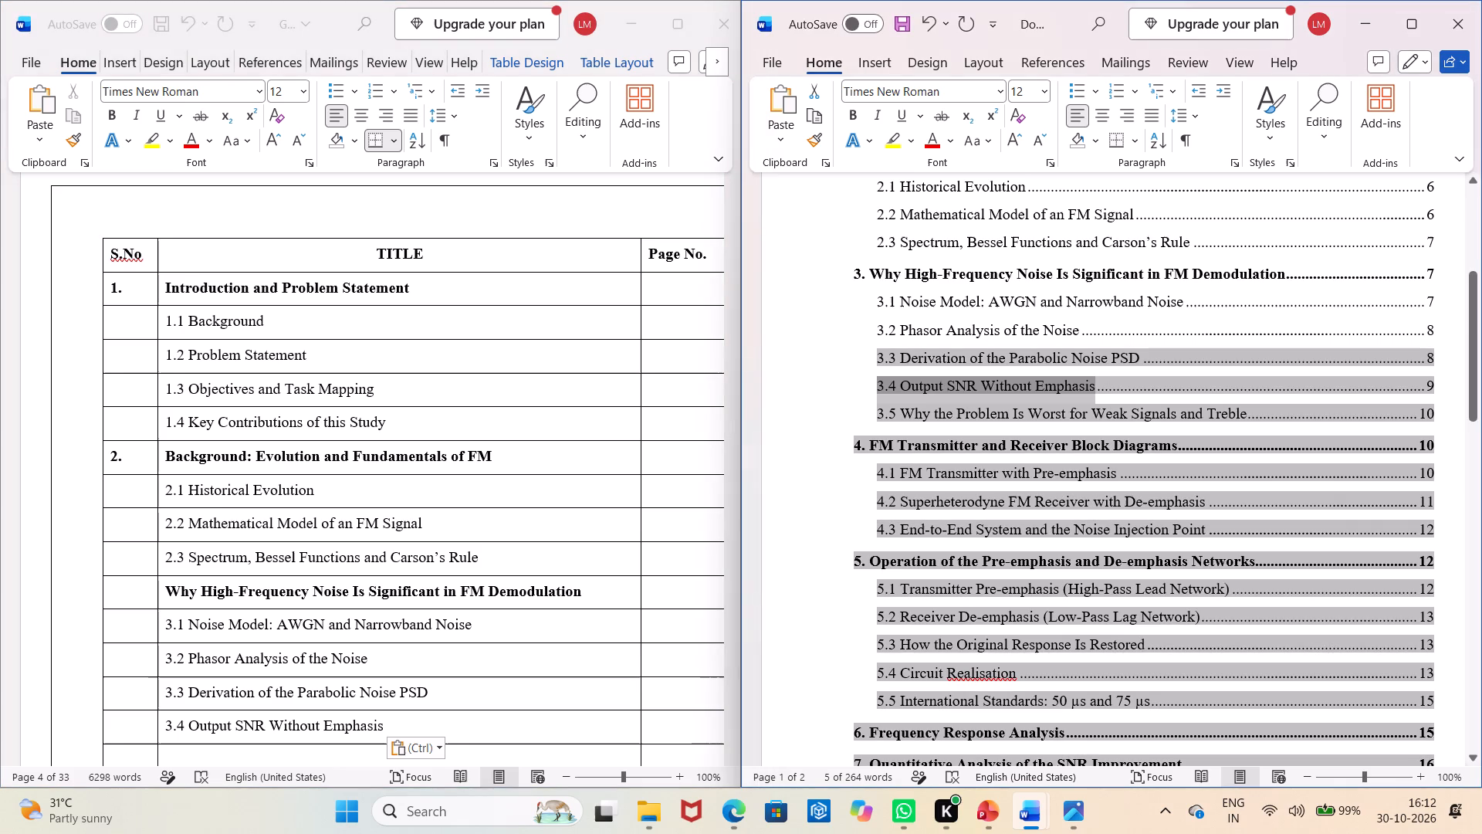
pyautogui.moveTo(1245, 412); pyautogui.dragTo(880, 407)
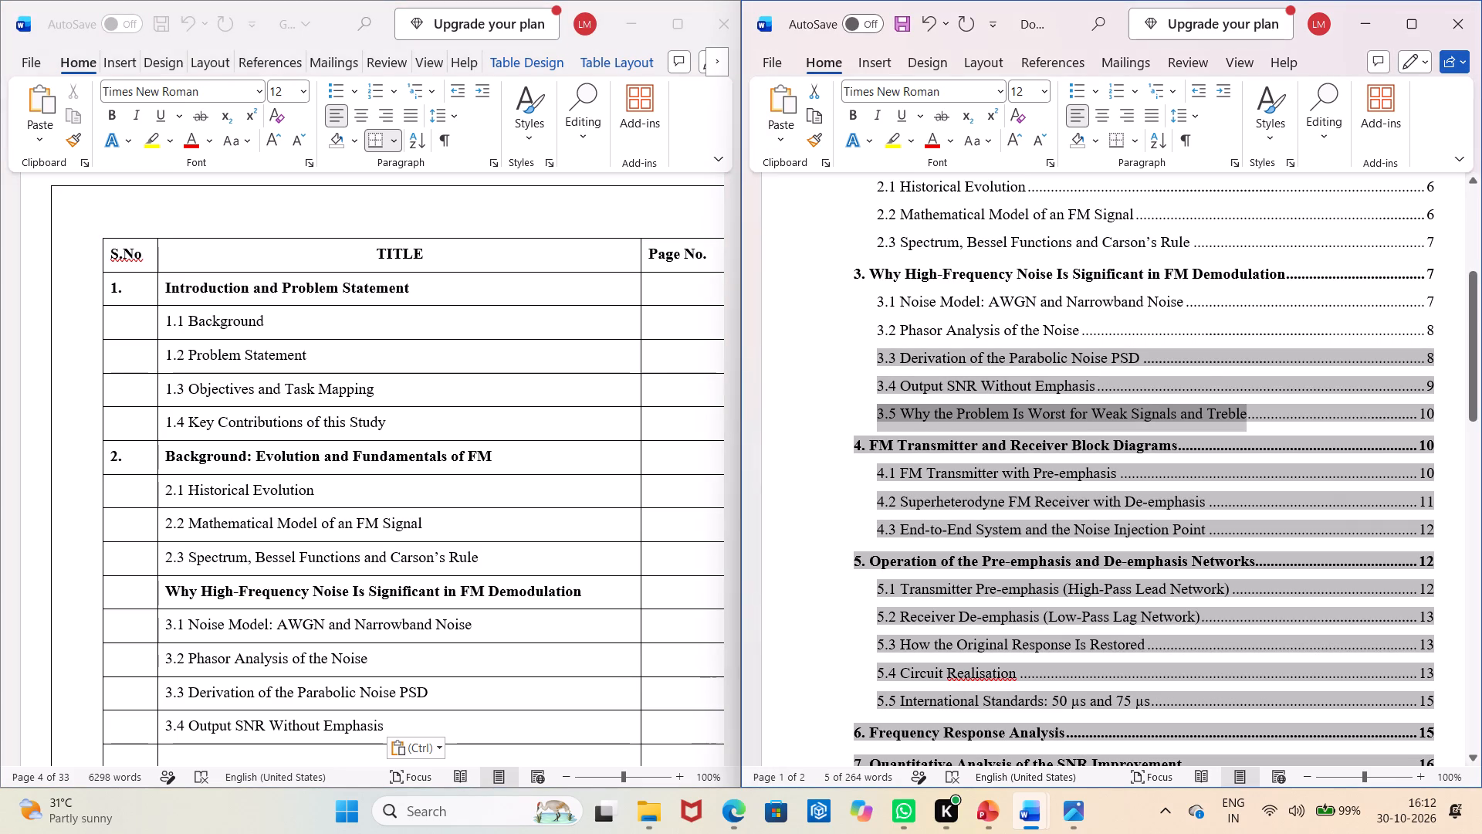
pyautogui.moveTo(880, 407); pyautogui.dragTo(878, 406)
pyautogui.hotkey('ctrl', 'c')
pyautogui.scroll(-6, 556, 614)
pyautogui.doubleClick(363, 488)
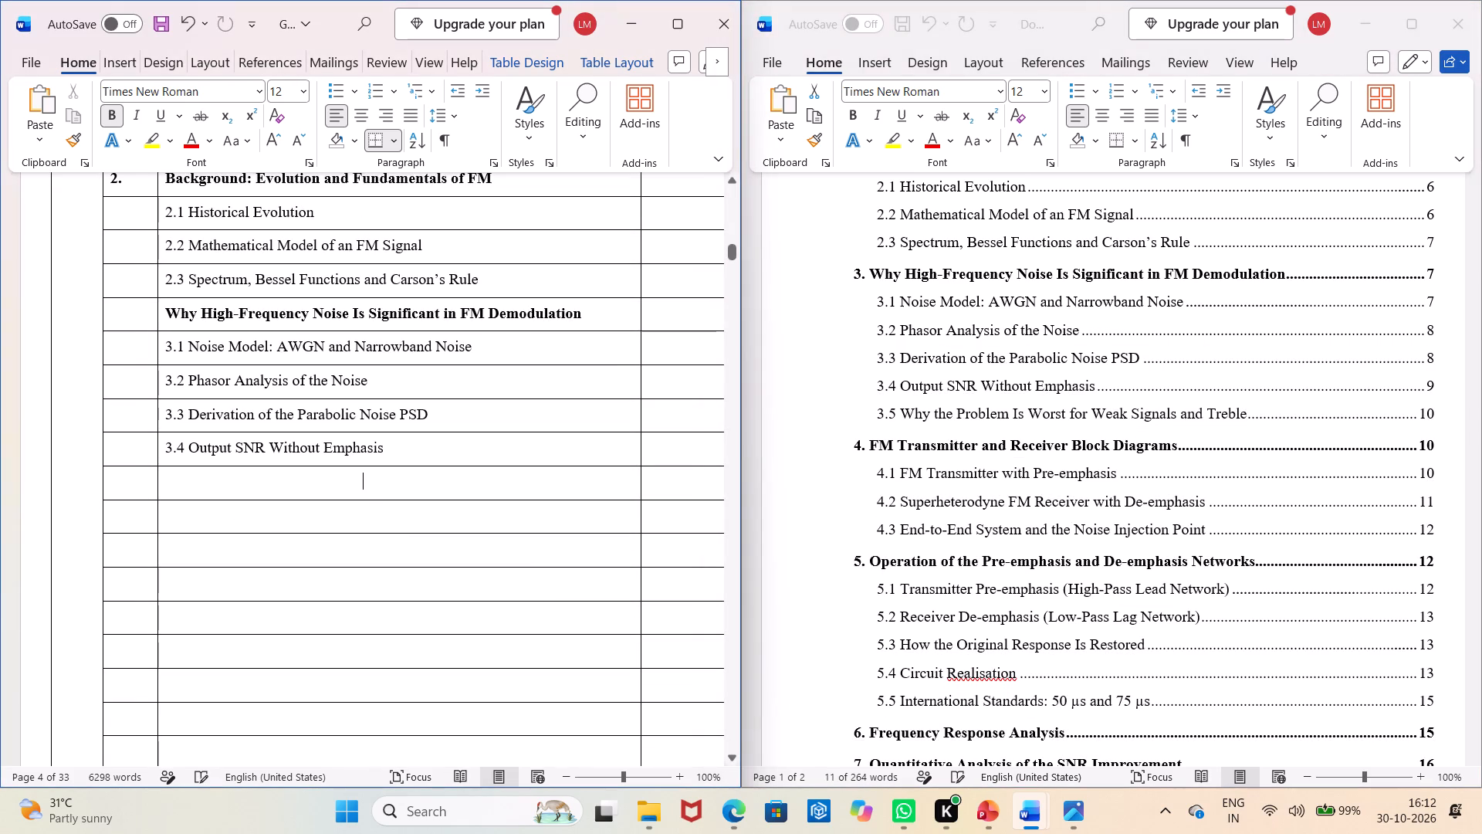
pyautogui.click(368, 476)
pyautogui.hotkey('ctrl', 'v')
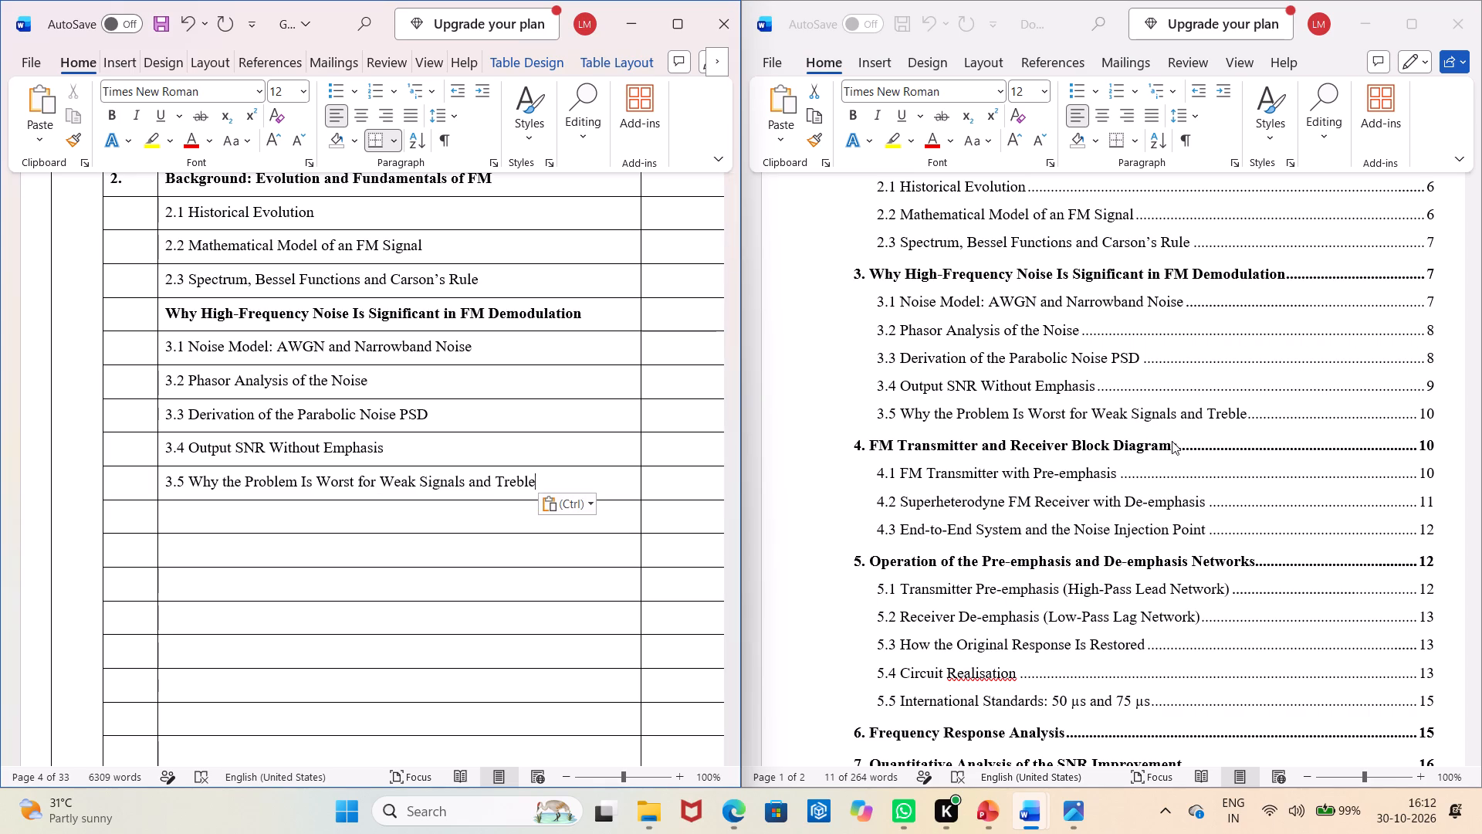
# Copy the heading "FM Transmitter and Receiver Block Diagrams" without its number into the TITLE cell below the 3.5 entry.
pyautogui.click(1177, 444)
pyautogui.moveTo(1177, 444); pyautogui.dragTo(905, 442)
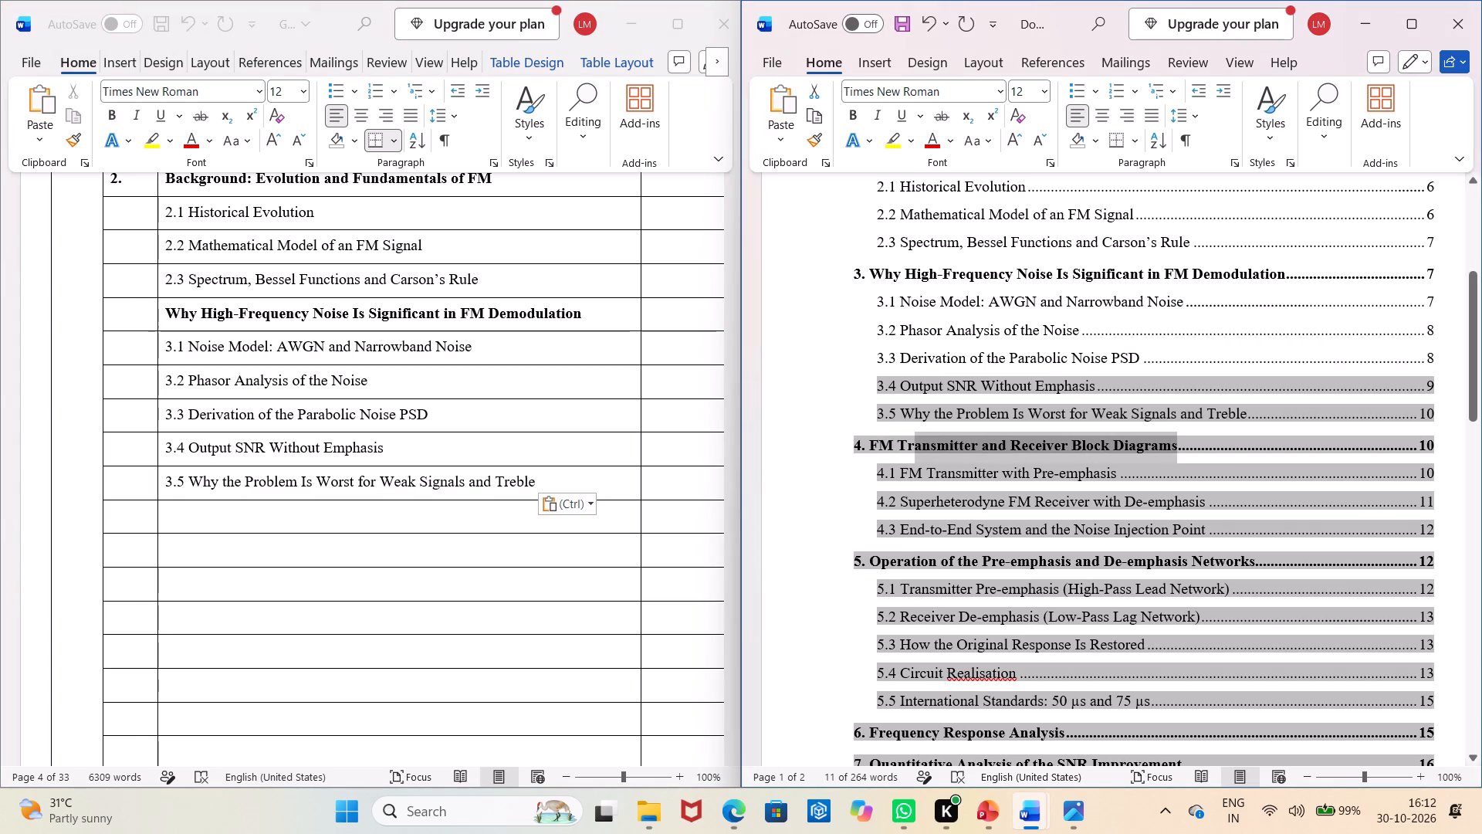
pyautogui.moveTo(905, 442); pyautogui.dragTo(870, 453)
pyautogui.hotkey('ctrl', 'c')
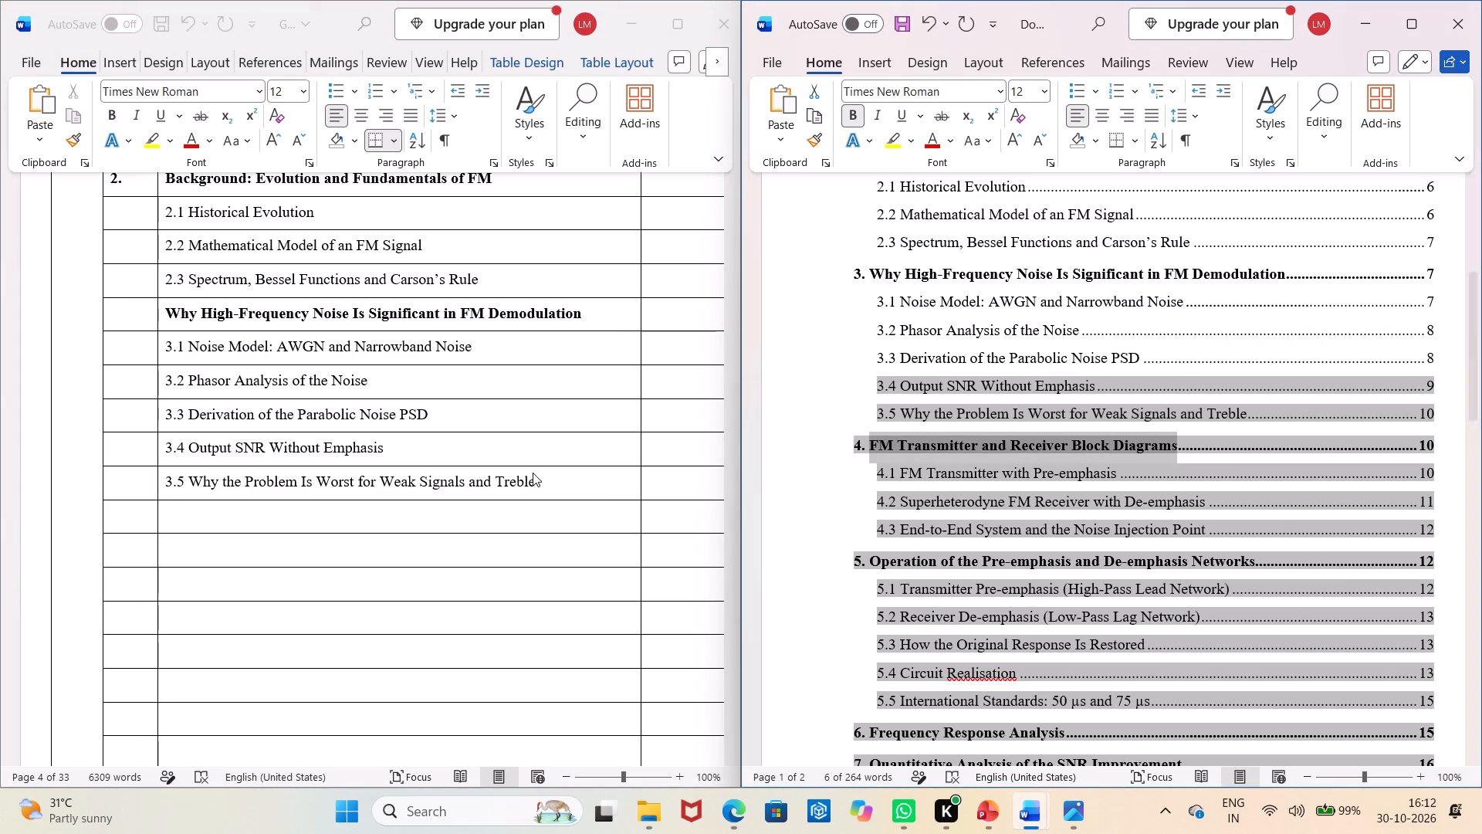
pyautogui.click(543, 516)
pyautogui.click(544, 516)
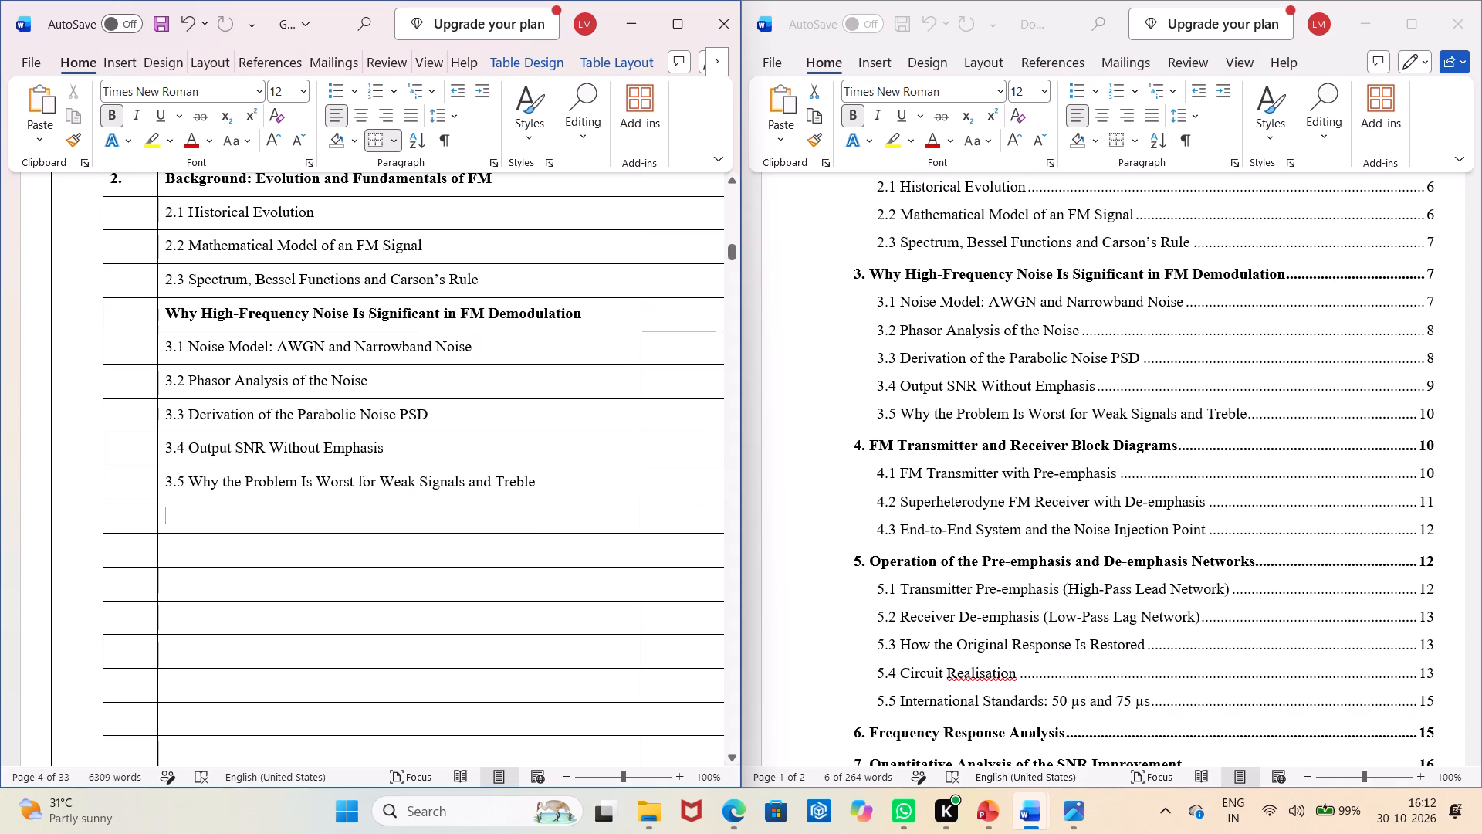
pyautogui.hotkey('ctrl', 'v')
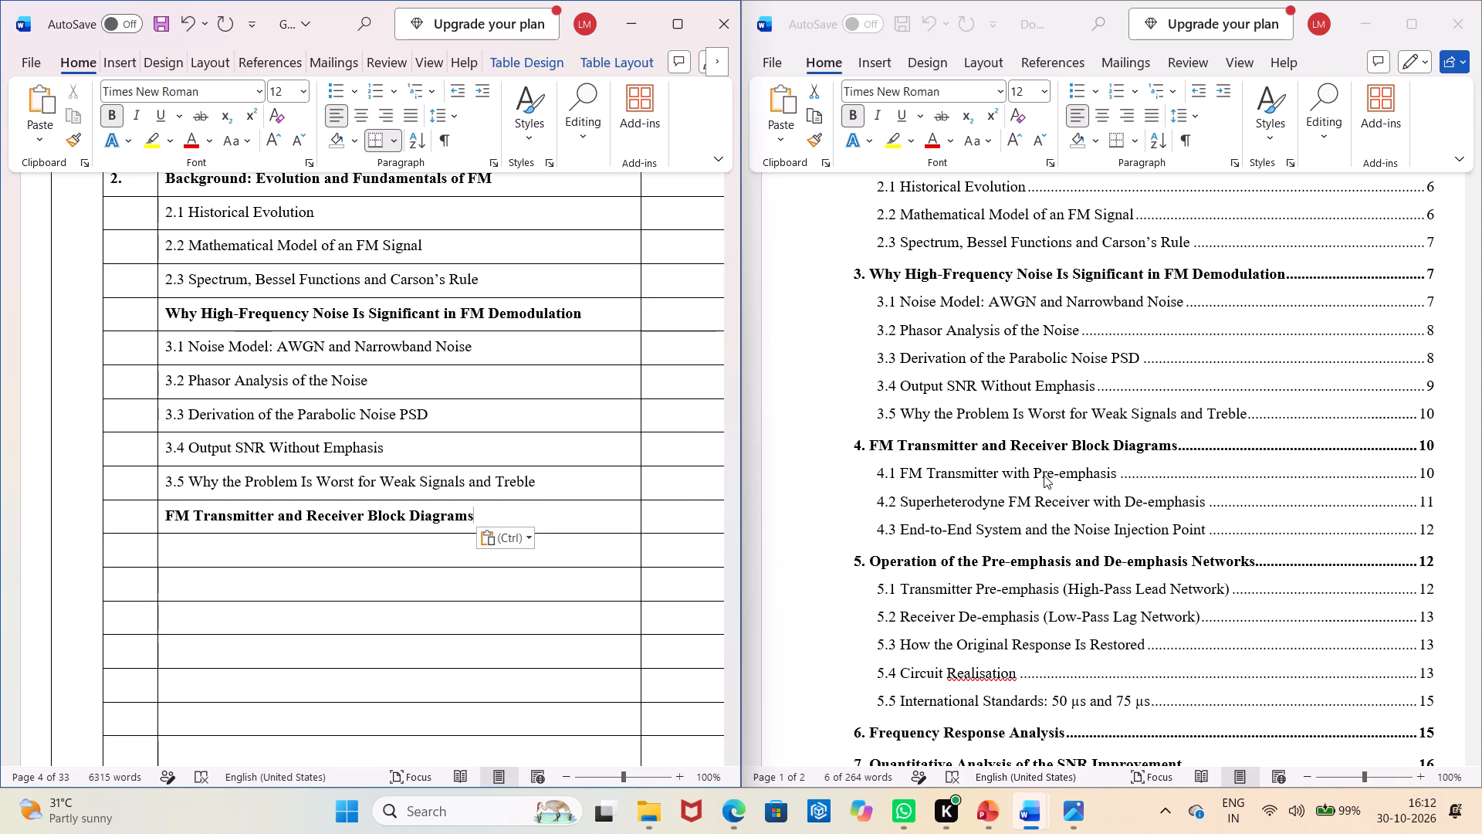
# Copy the entry "4.1 FM Transmitter with Pre-emphasis" into the TITLE cell below the "FM Transmitter and Receiver Block Diagrams" heading.
pyautogui.click(1115, 470)
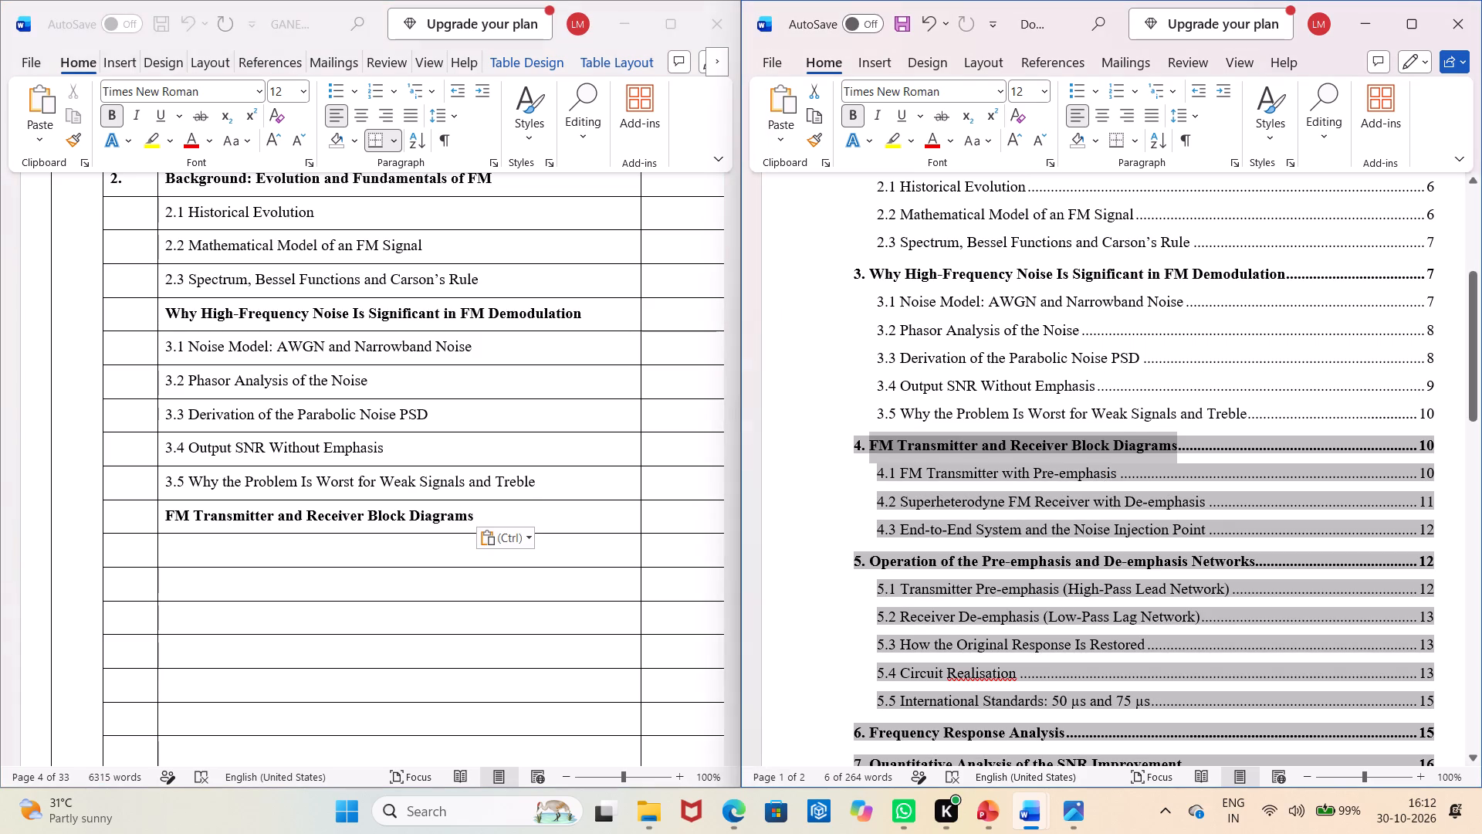
pyautogui.moveTo(1115, 470); pyautogui.dragTo(875, 467)
pyautogui.hotkey('ctrl', 'c')
pyautogui.moveTo(506, 551); pyautogui.dragTo(521, 558)
pyautogui.click(521, 558)
pyautogui.hotkey('ctrl', 'v')
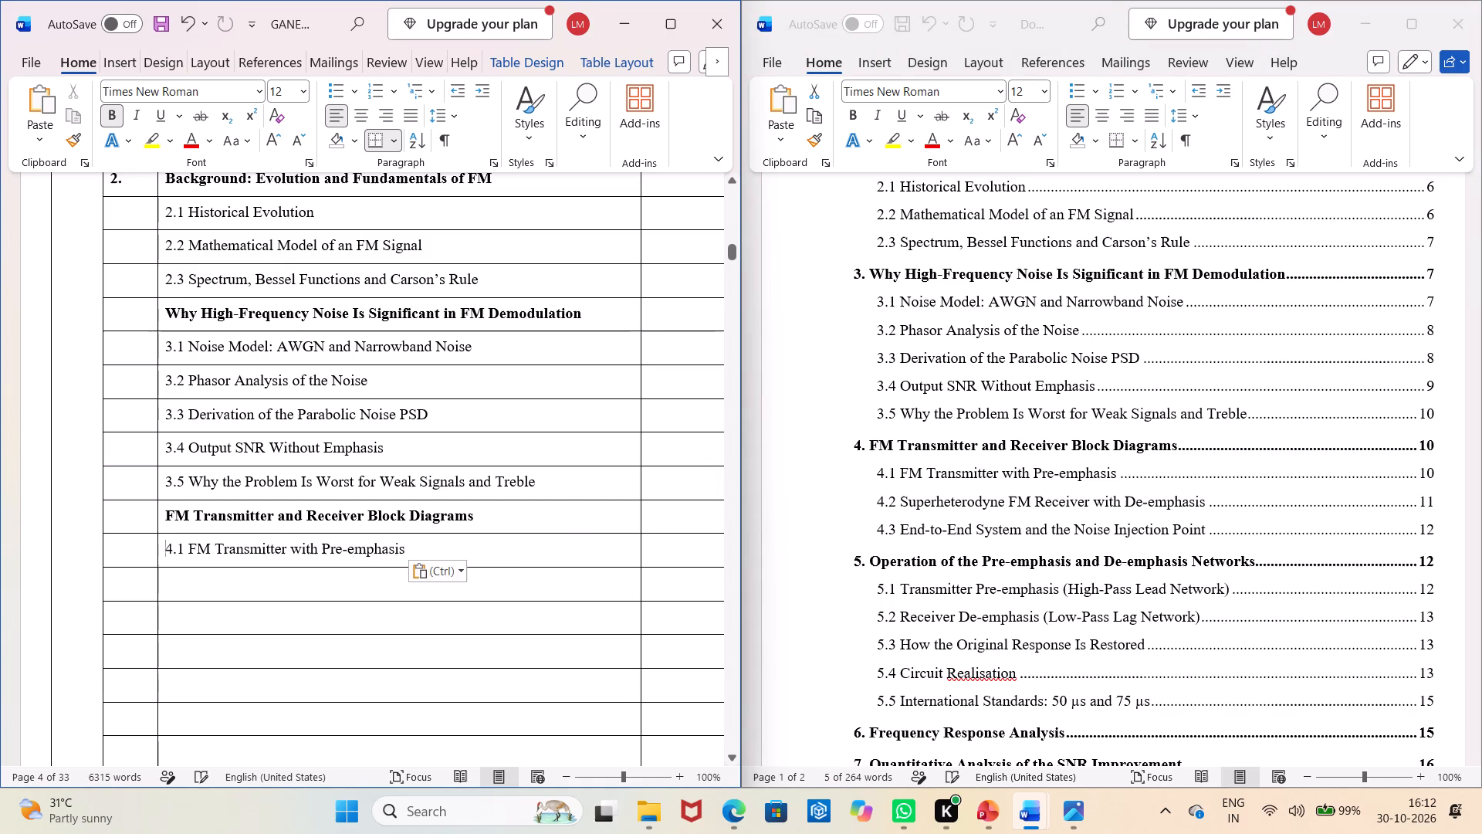
# Copy the entry "4.2 Superheterodyne FM Receiver with De-emphasis" into the TITLE cell below the 4.1 entry.
pyautogui.scroll(-1, 952, 514)
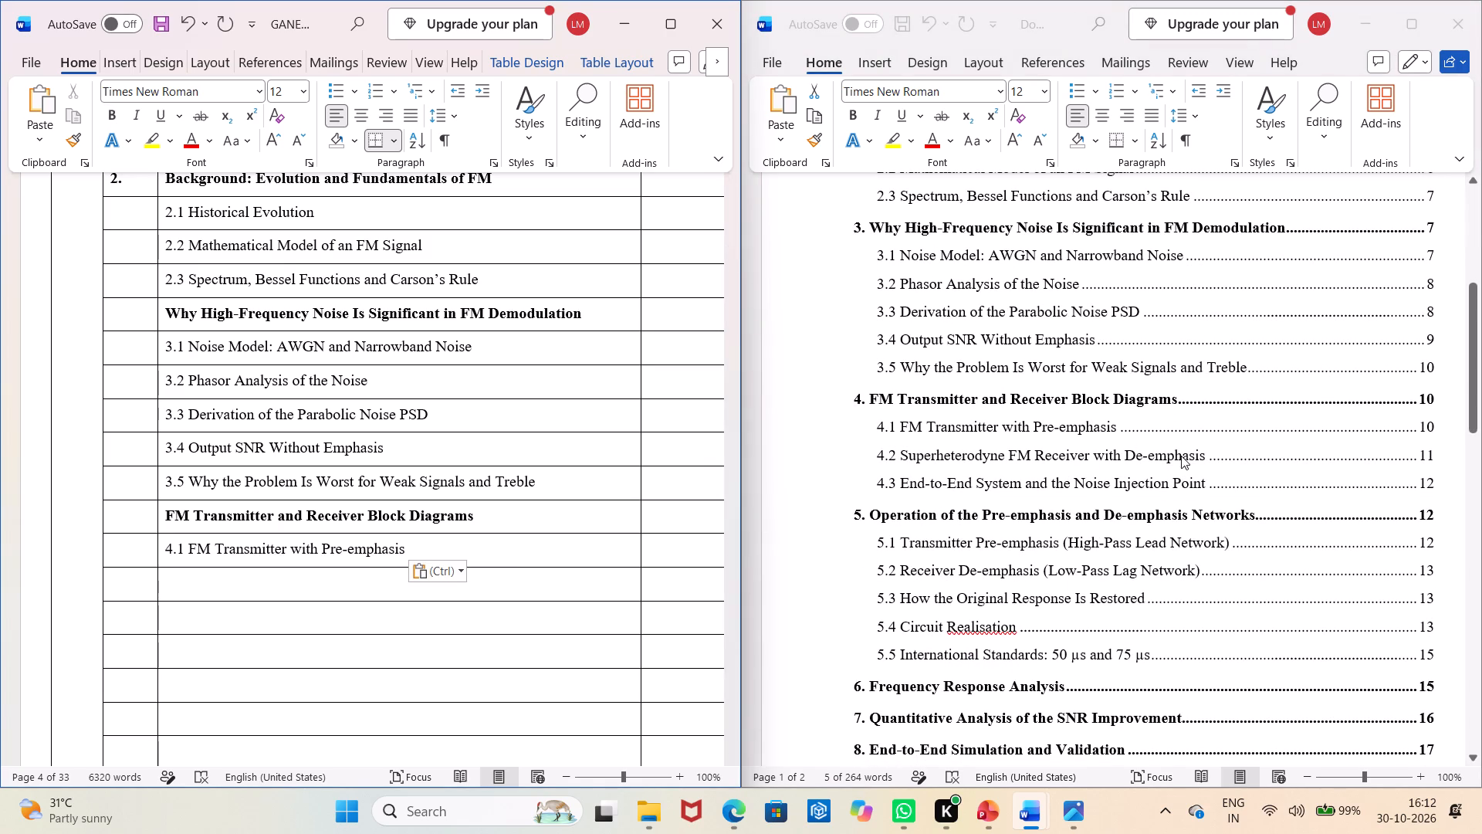
pyautogui.click(1198, 452)
pyautogui.moveTo(1206, 454); pyautogui.dragTo(830, 455)
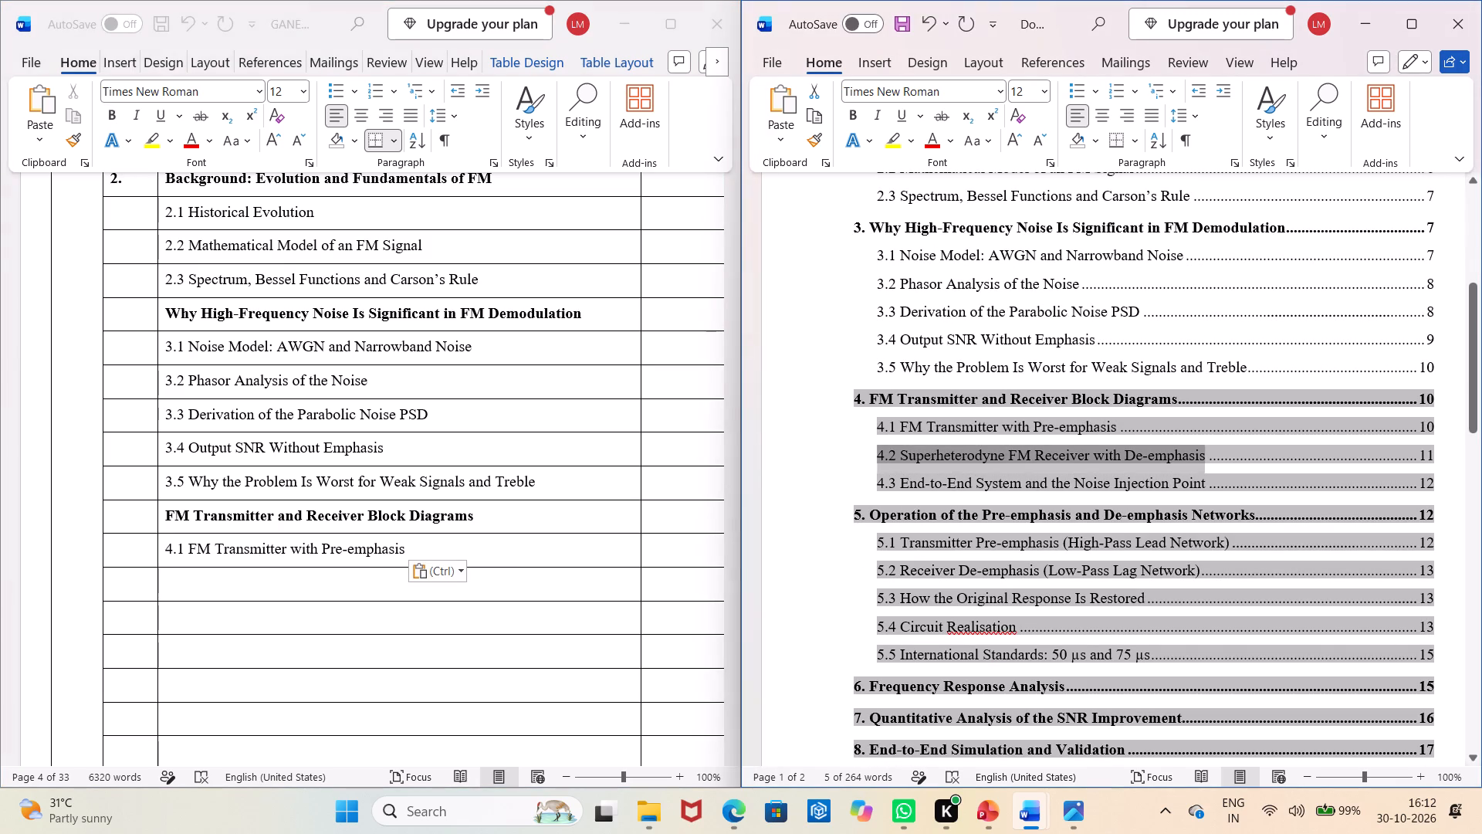
pyautogui.moveTo(830, 455); pyautogui.dragTo(823, 452)
pyautogui.hotkey('ctrl', 'c')
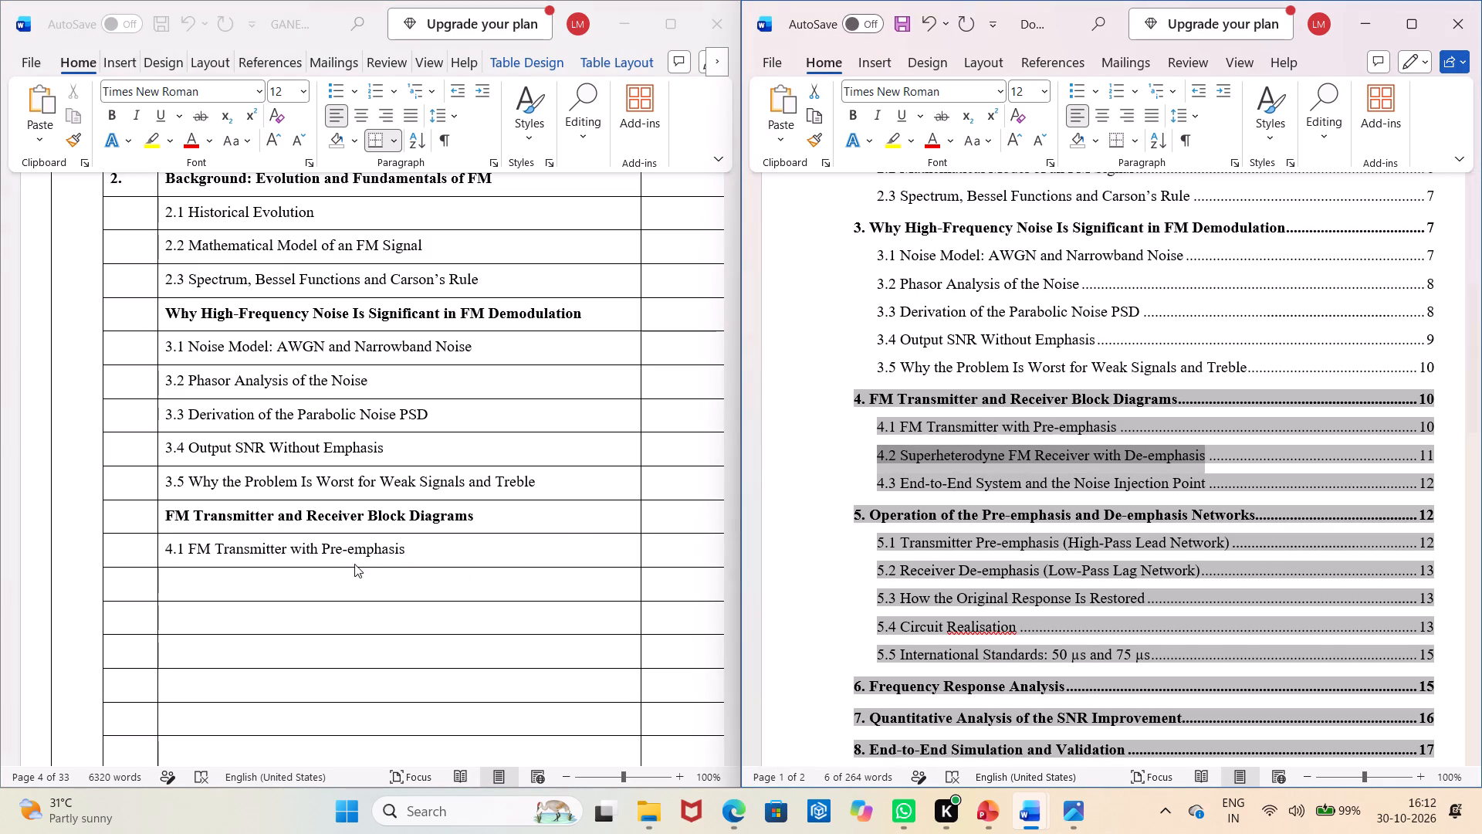
pyautogui.doubleClick(352, 580)
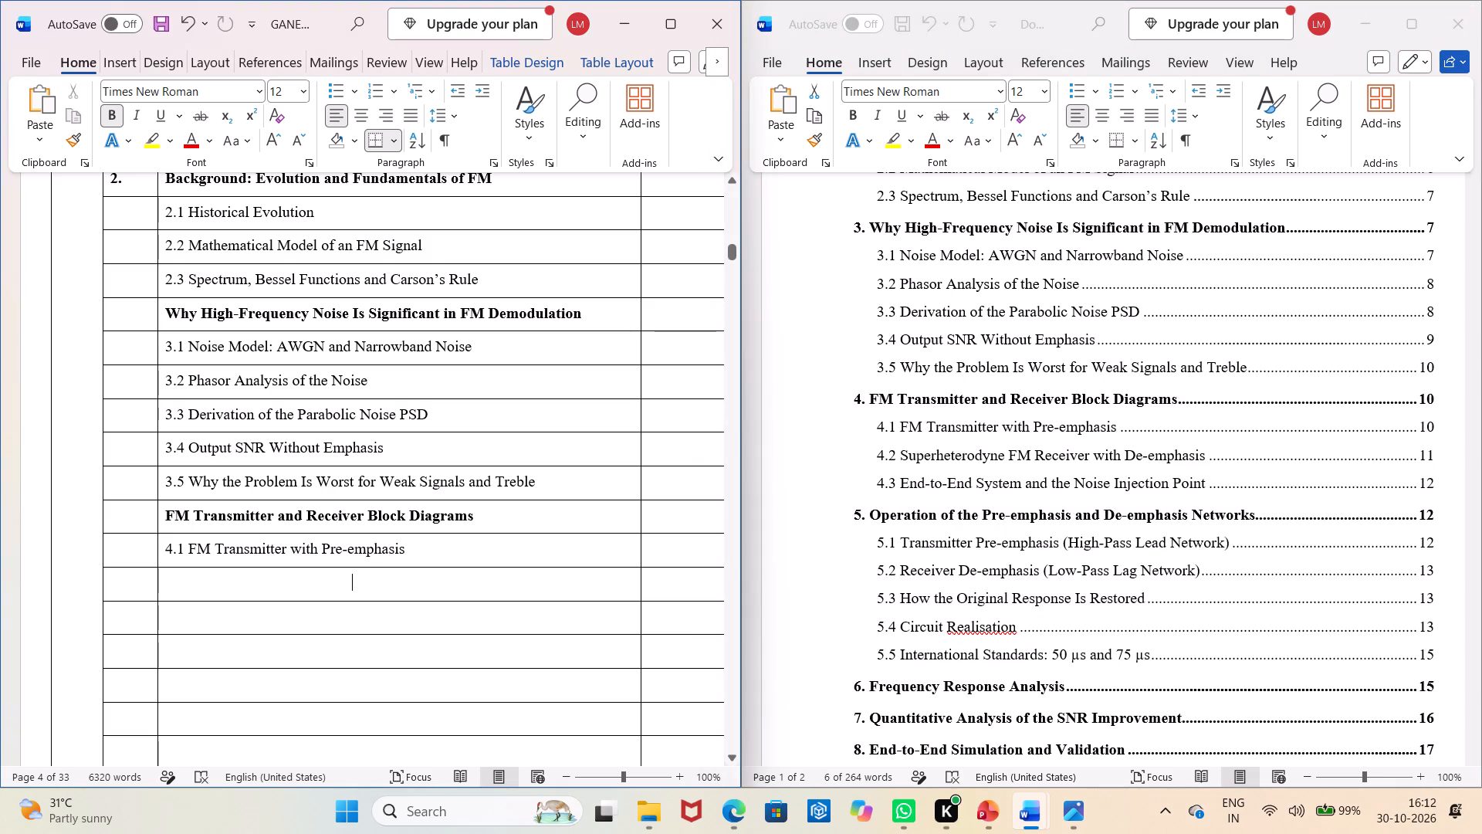
pyautogui.click(352, 580)
pyautogui.hotkey('ctrl', 'v')
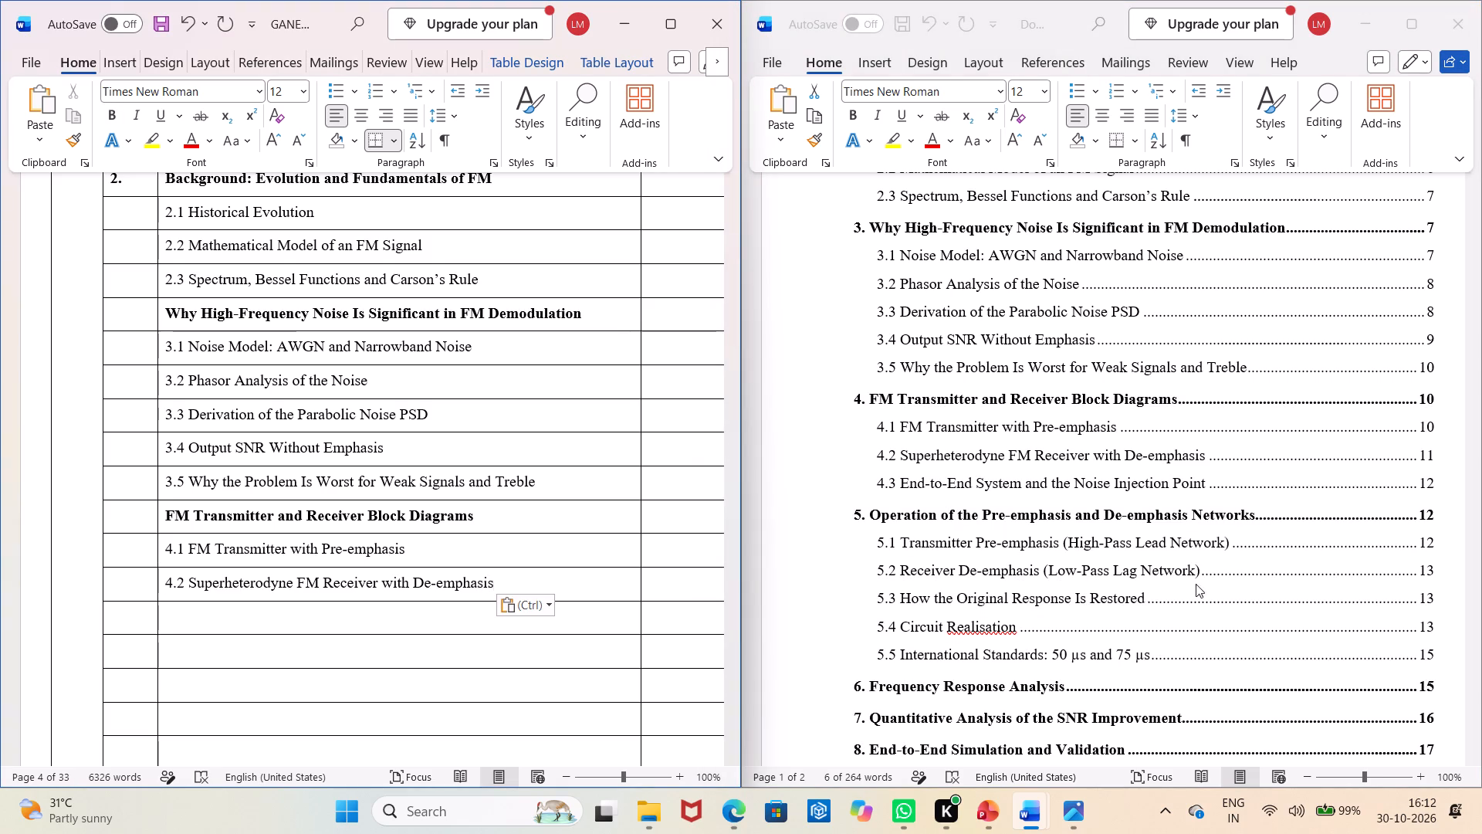
# Copy the entry "4.3 End-to-End System and the Noise Injection Point" into the TITLE cell below the 4.2 entry.
pyautogui.click(1202, 485)
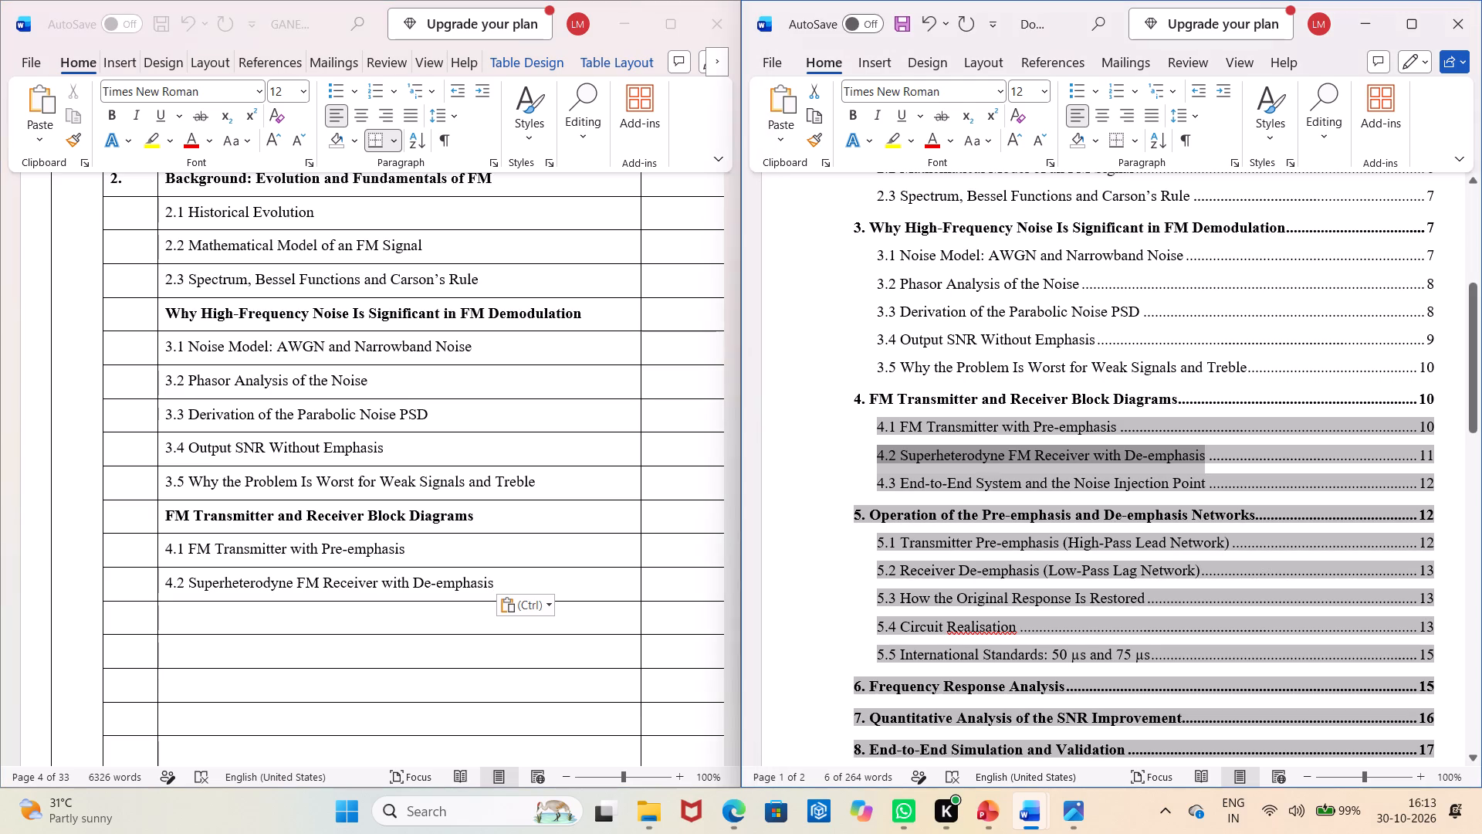
pyautogui.moveTo(1204, 485); pyautogui.dragTo(912, 496)
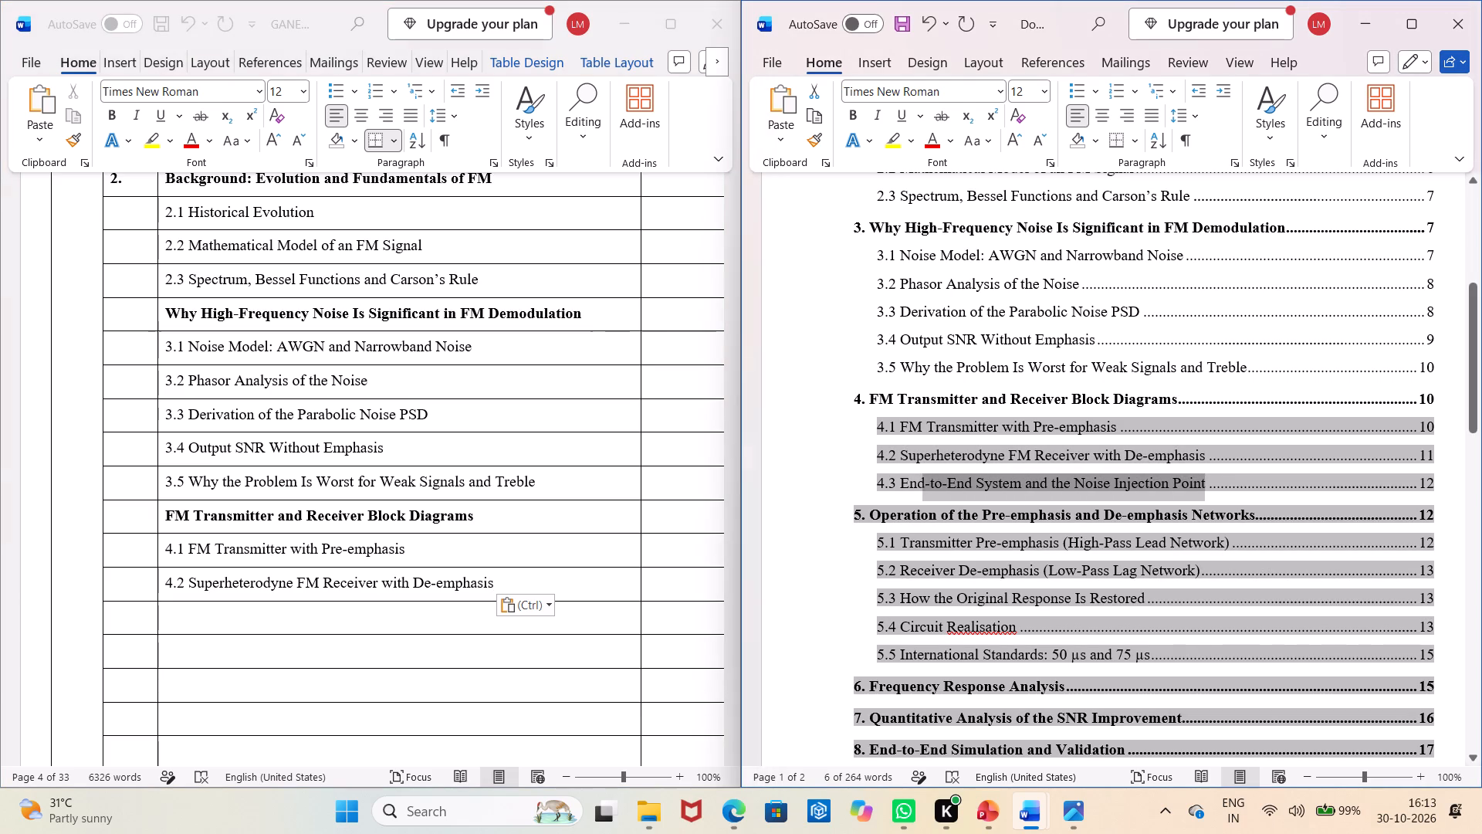
pyautogui.moveTo(912, 496); pyautogui.dragTo(871, 488)
pyautogui.hotkey('ctrl', 'c')
pyautogui.doubleClick(226, 616)
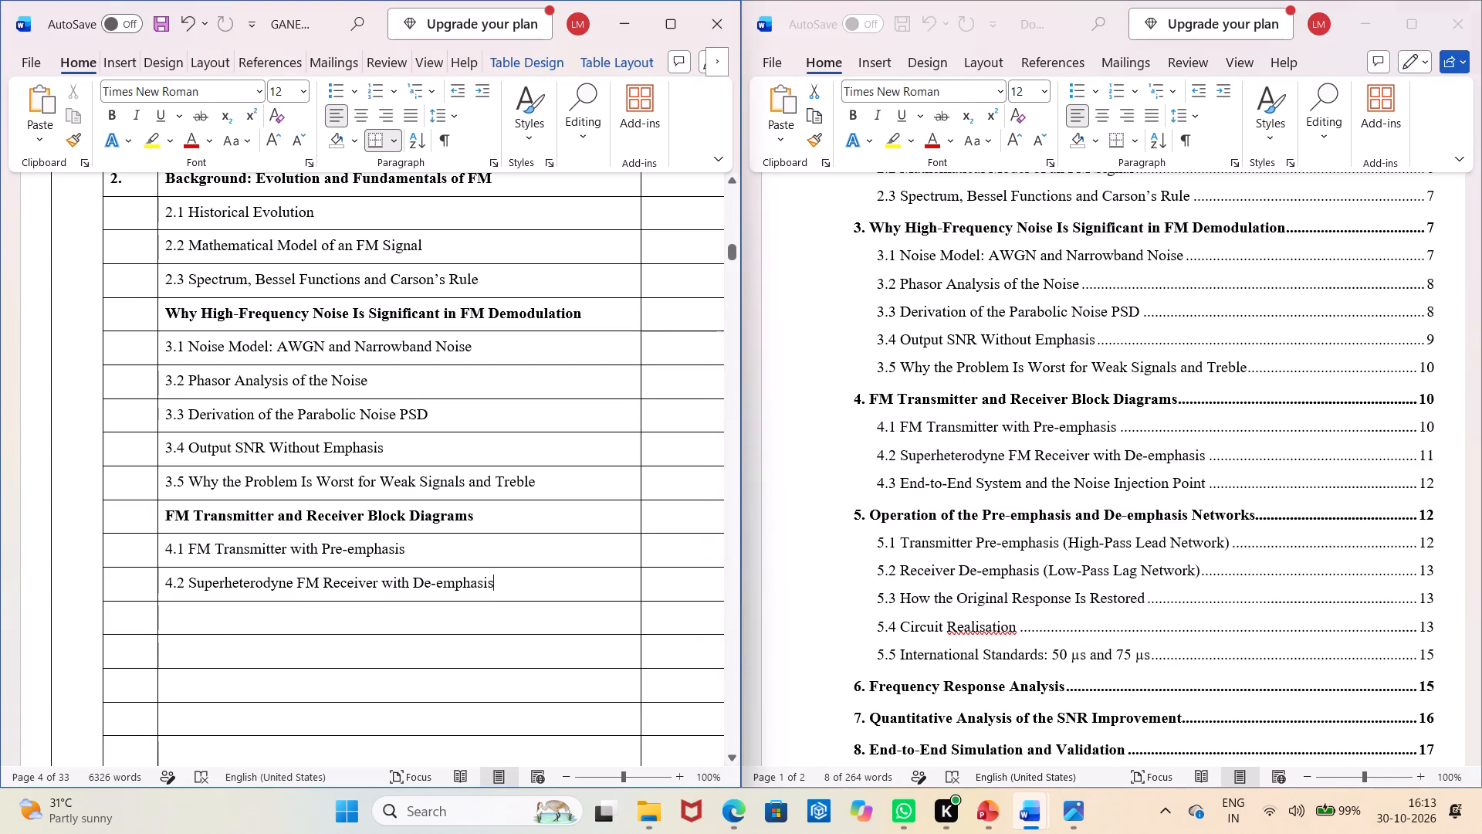
pyautogui.doubleClick(226, 616)
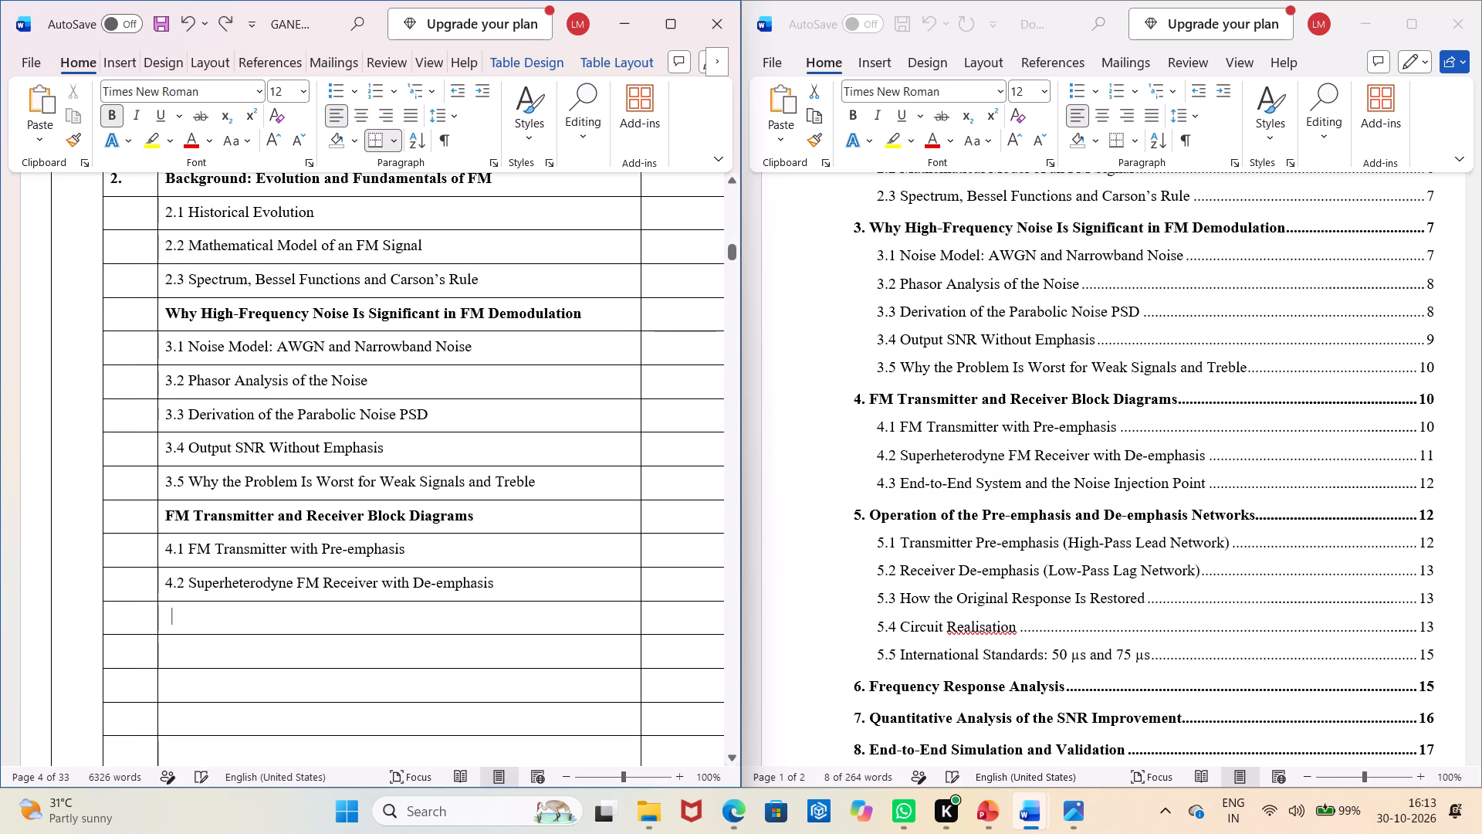
pyautogui.doubleClick(227, 616)
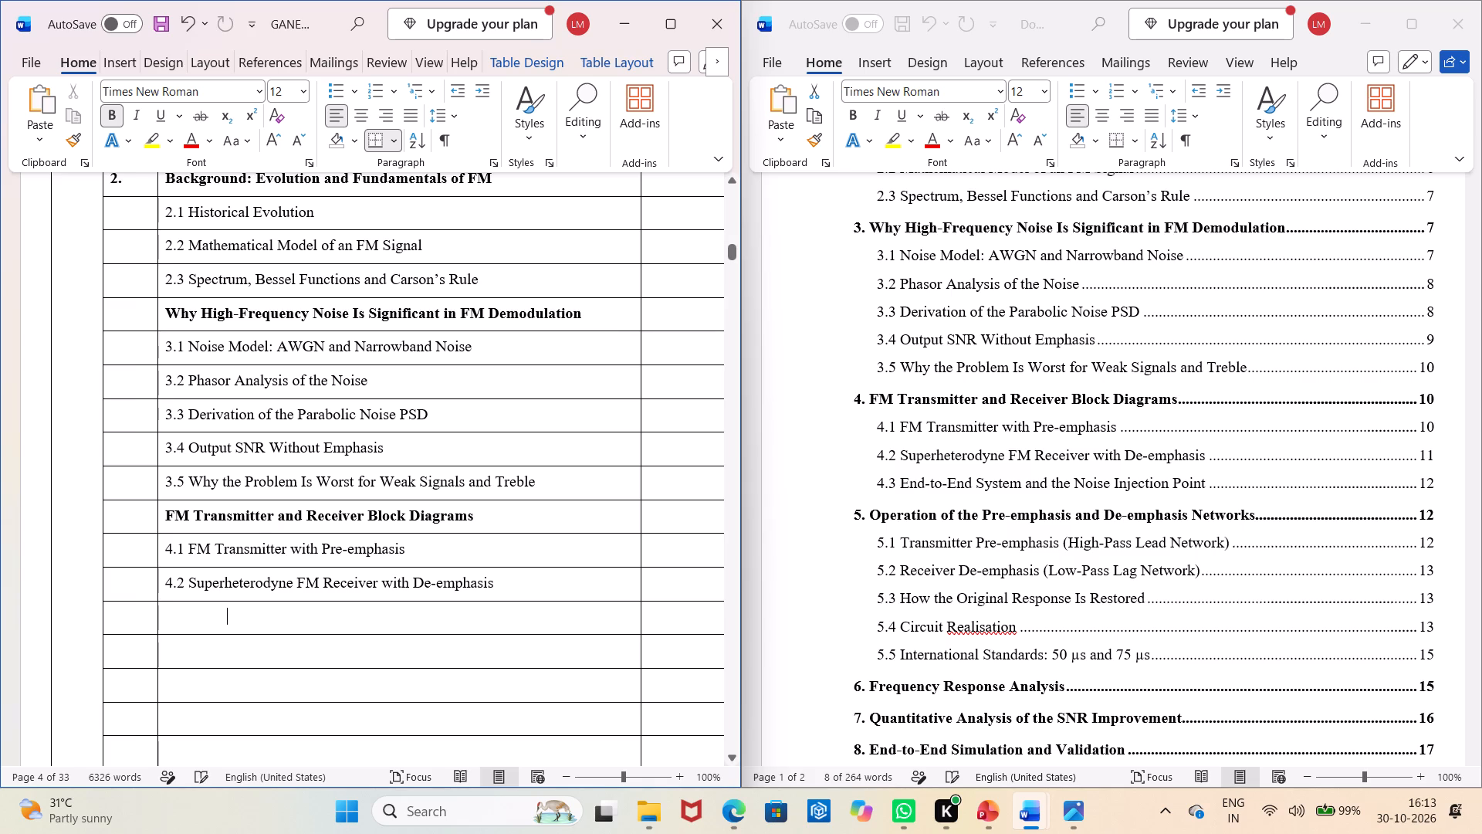
pyautogui.click(227, 616)
pyautogui.hotkey('ctrl', 'v')
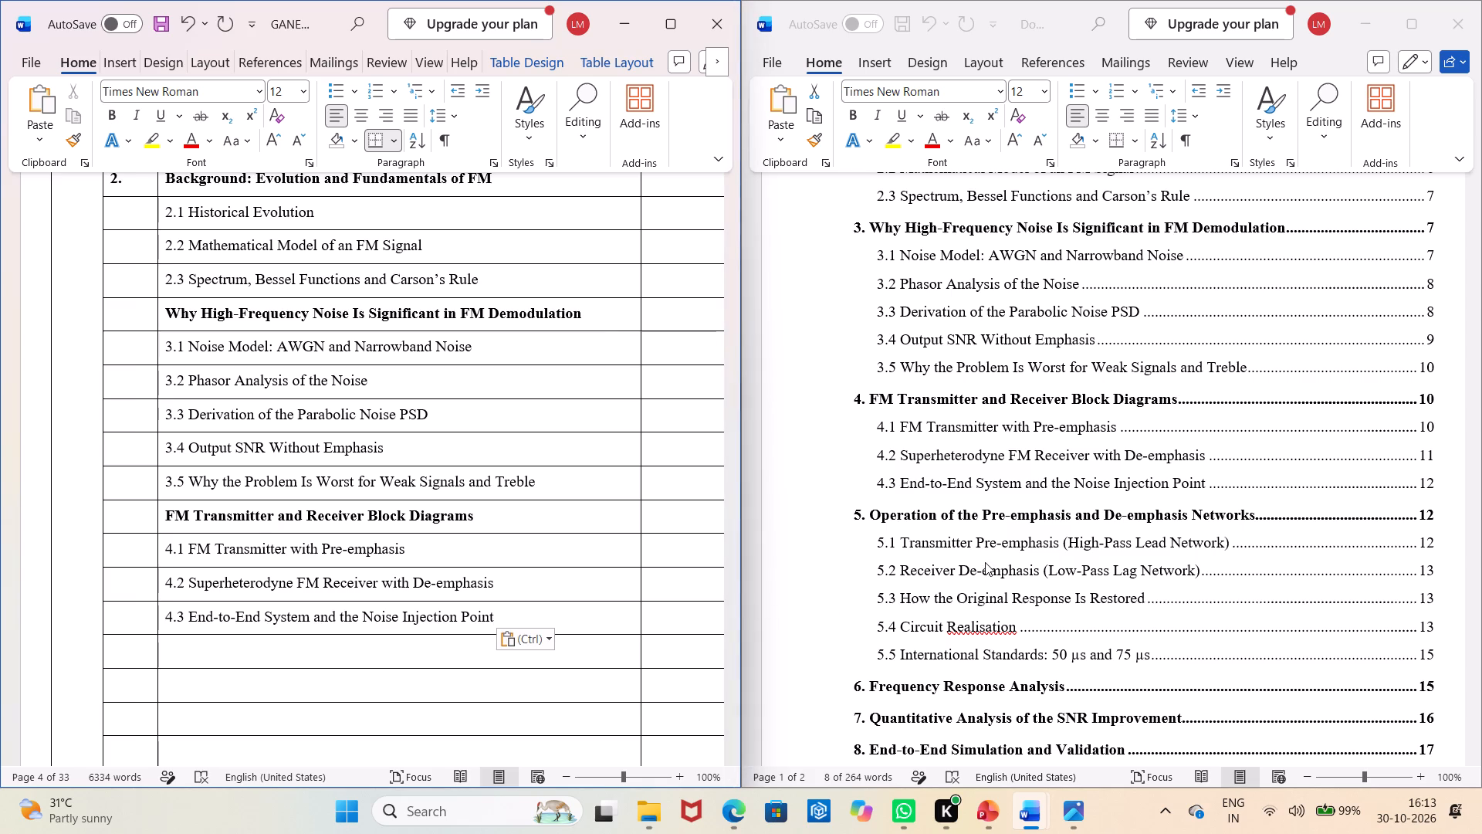
# Copy the heading "Operation of the Pre-emphasis and De-emphasis Networks" without its number into the TITLE cell below the 4.3 entry.
pyautogui.click(1203, 523)
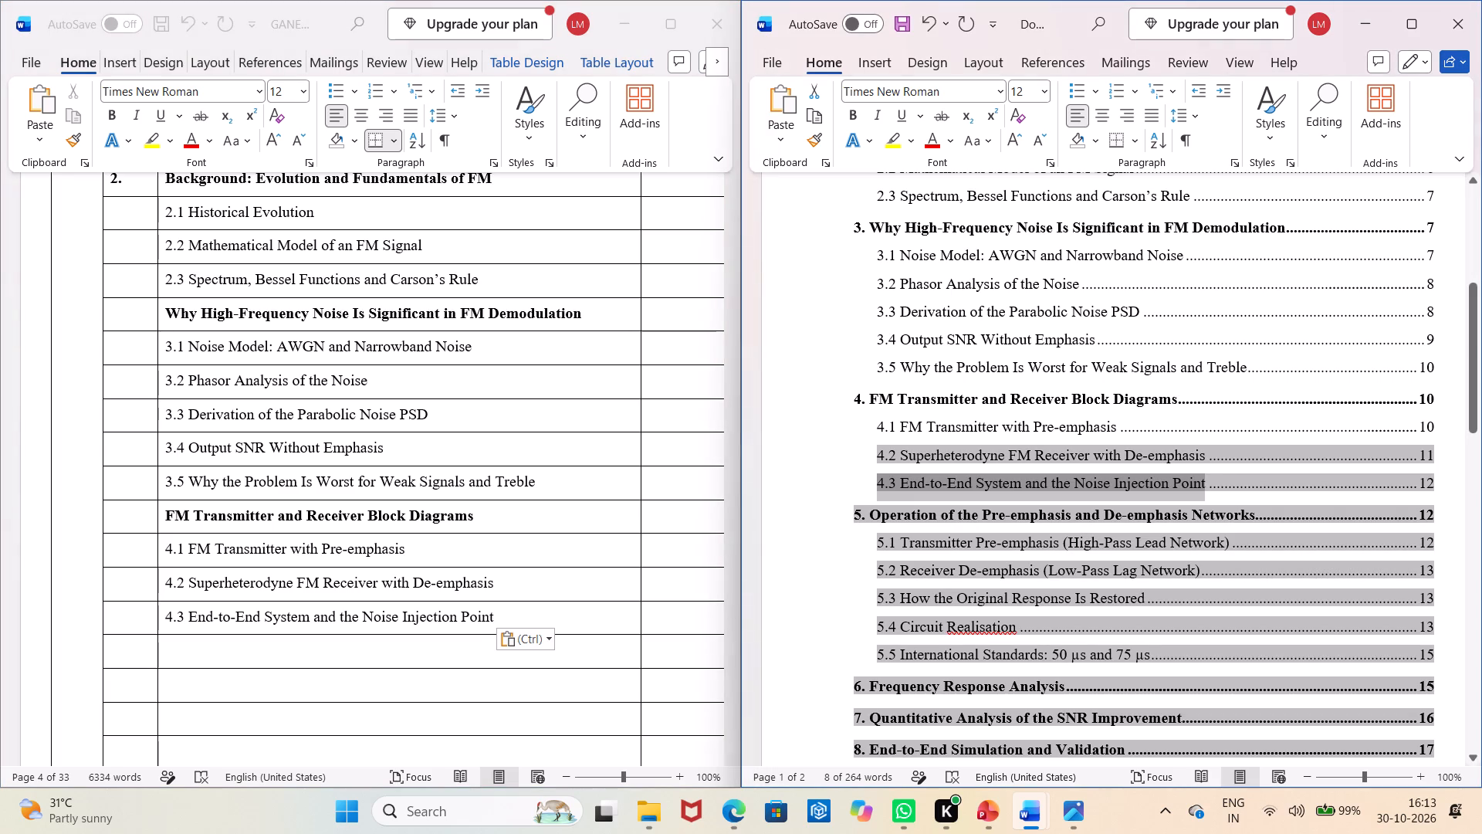
pyautogui.moveTo(1254, 517); pyautogui.dragTo(873, 512)
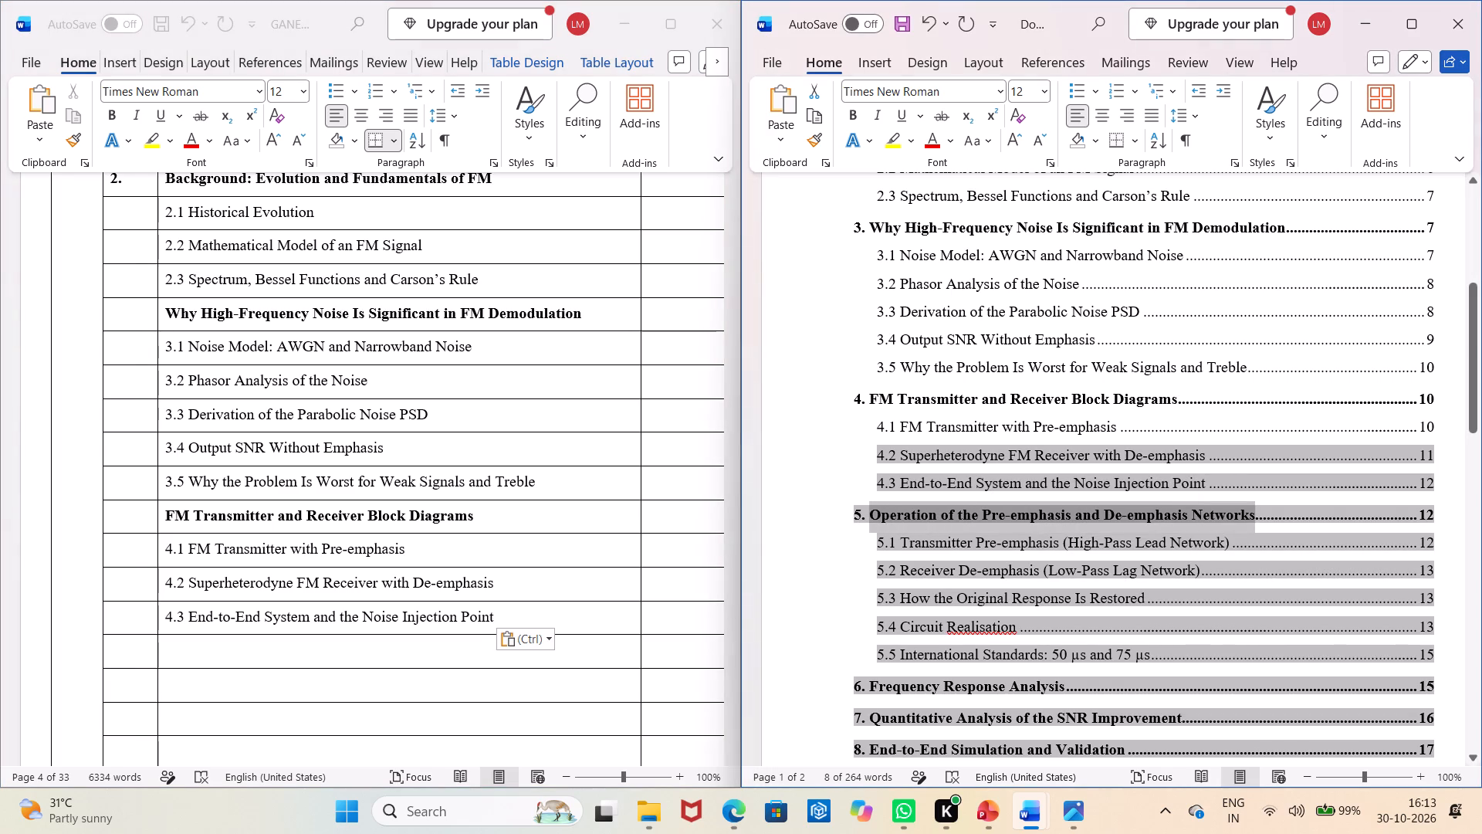
pyautogui.hotkey('ctrl', 'c')
pyautogui.doubleClick(257, 642)
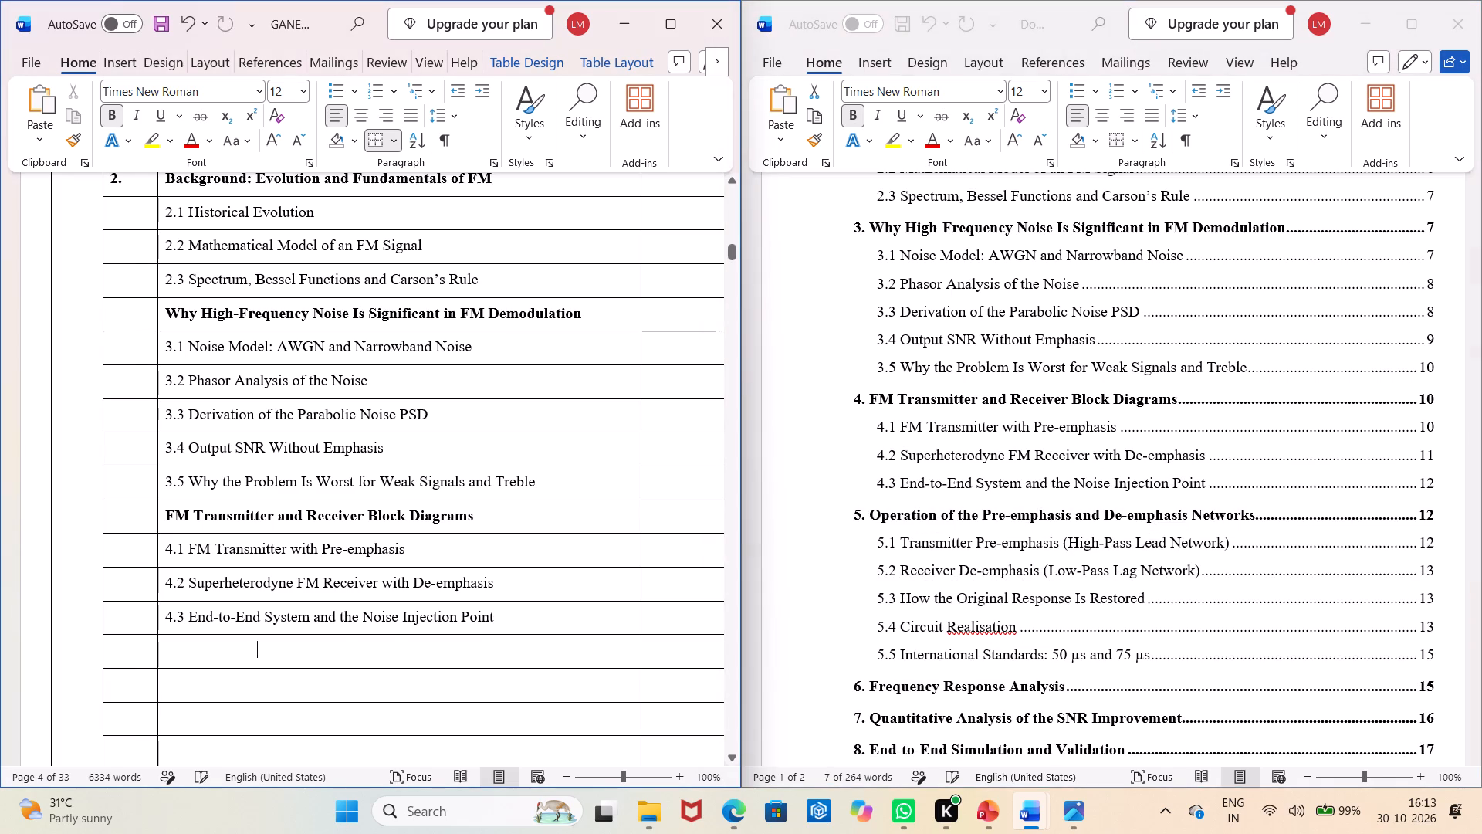
pyautogui.click(257, 656)
pyautogui.hotkey('ctrl', 'v')
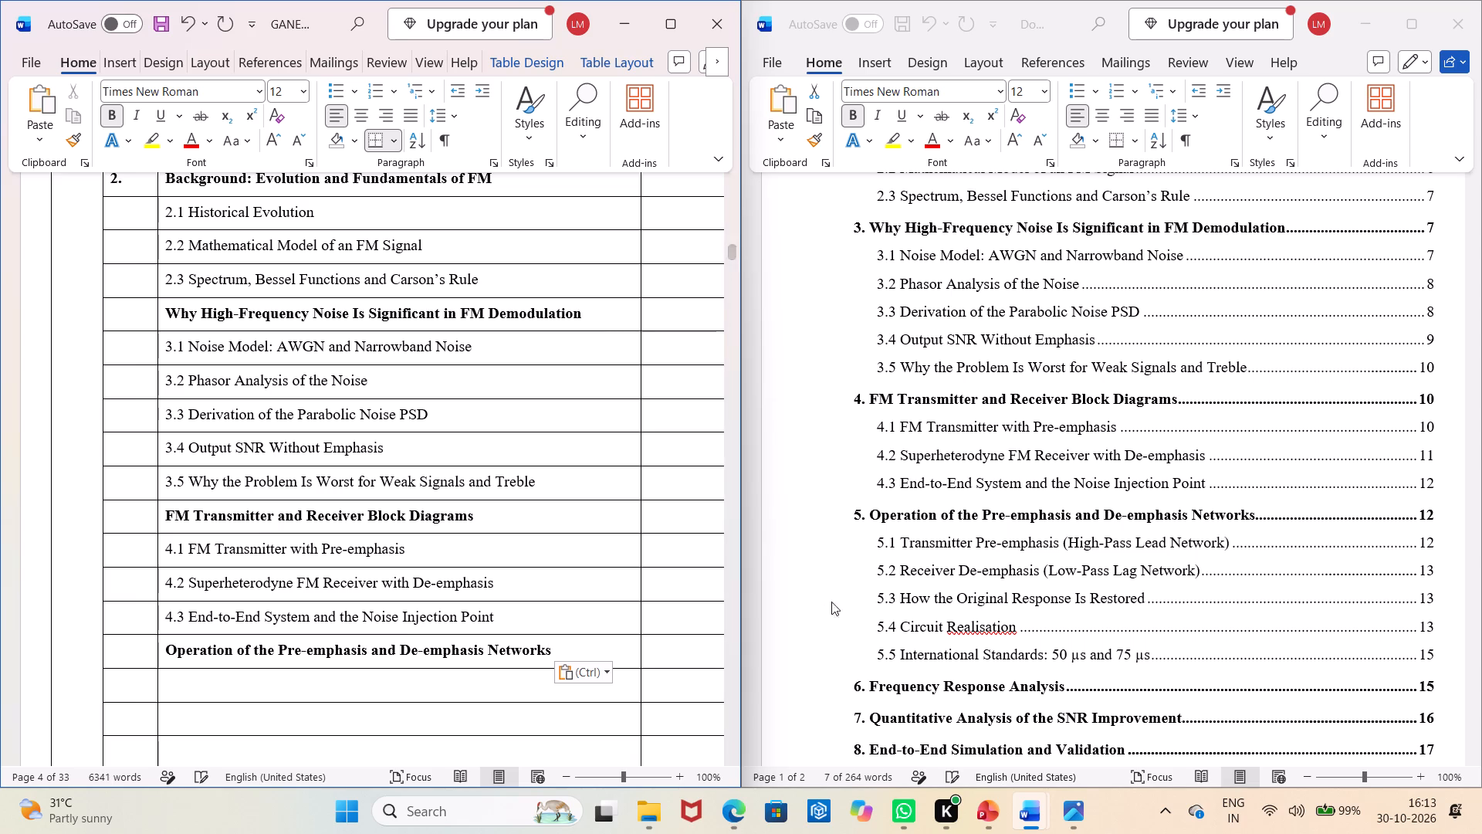
# Copy the entry "5.1 Transmitter Pre-emphasis (High-Pass Lead Network)" into the TITLE cell below the "Operation of the Pre-emphasis and De-emphasis Networks" heading.
pyautogui.click(1223, 539)
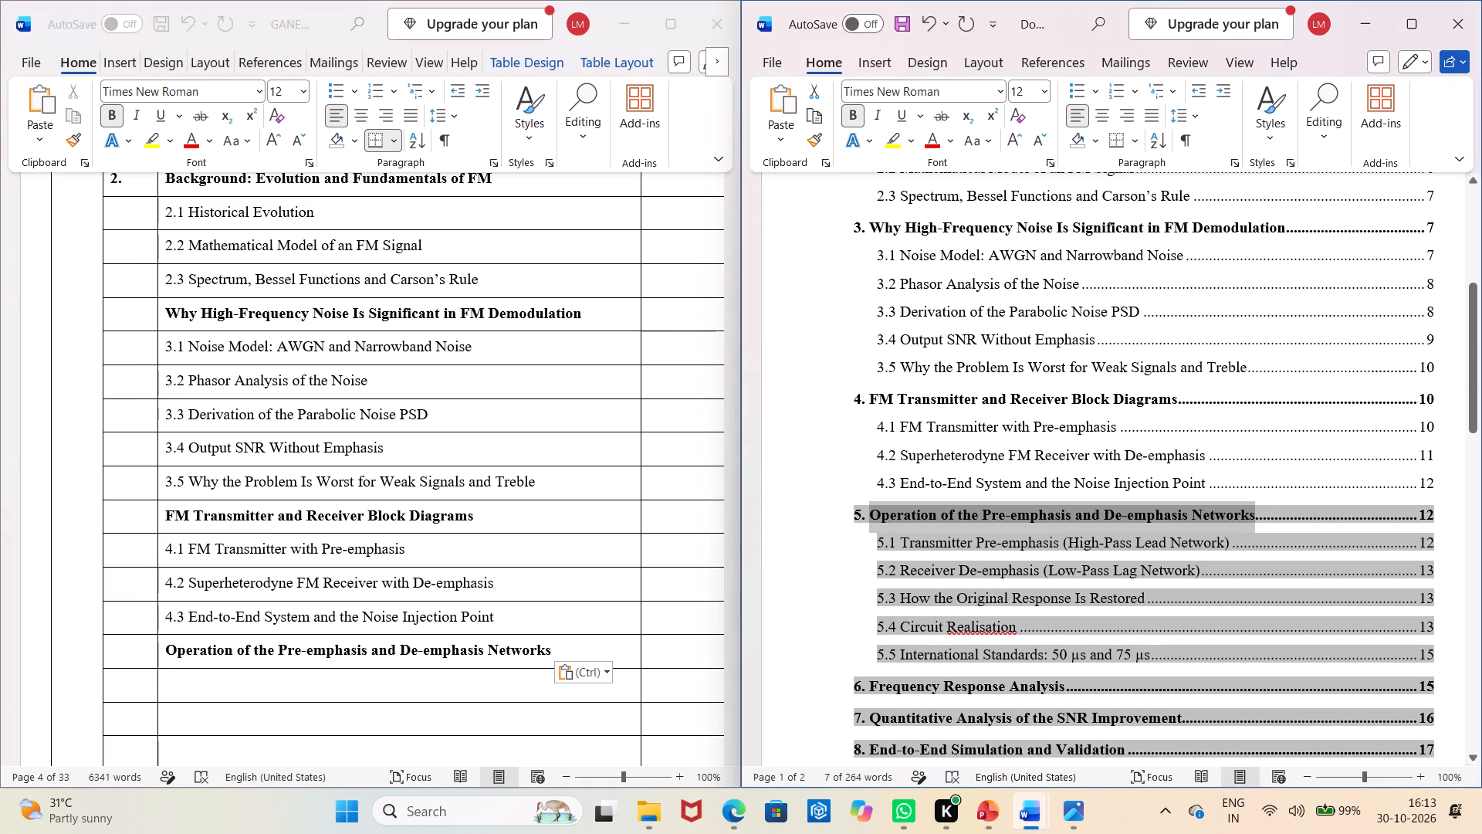
pyautogui.moveTo(1228, 541); pyautogui.dragTo(874, 554)
pyautogui.hotkey('ctrl', 'c')
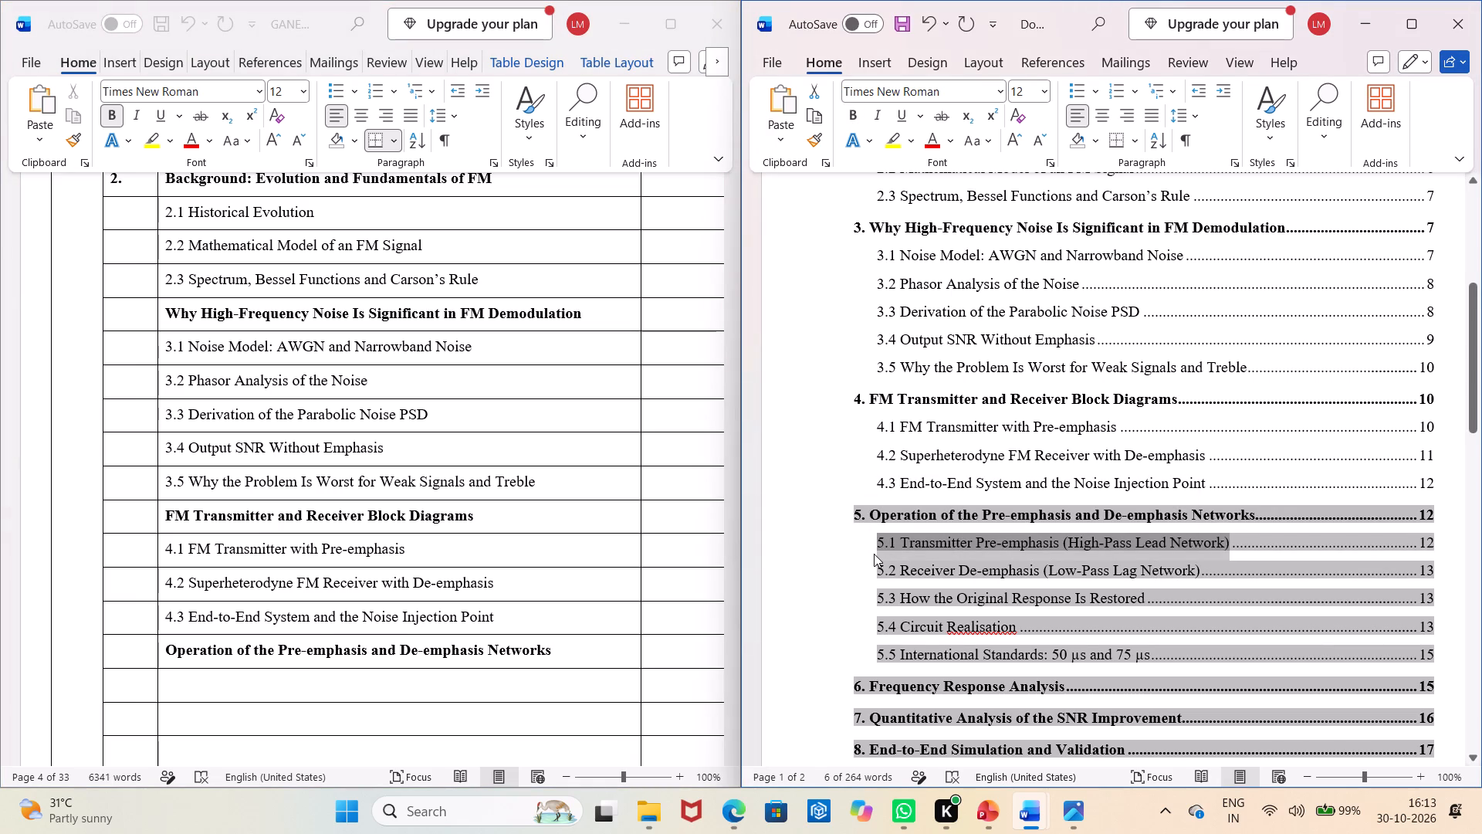
pyautogui.click(289, 680)
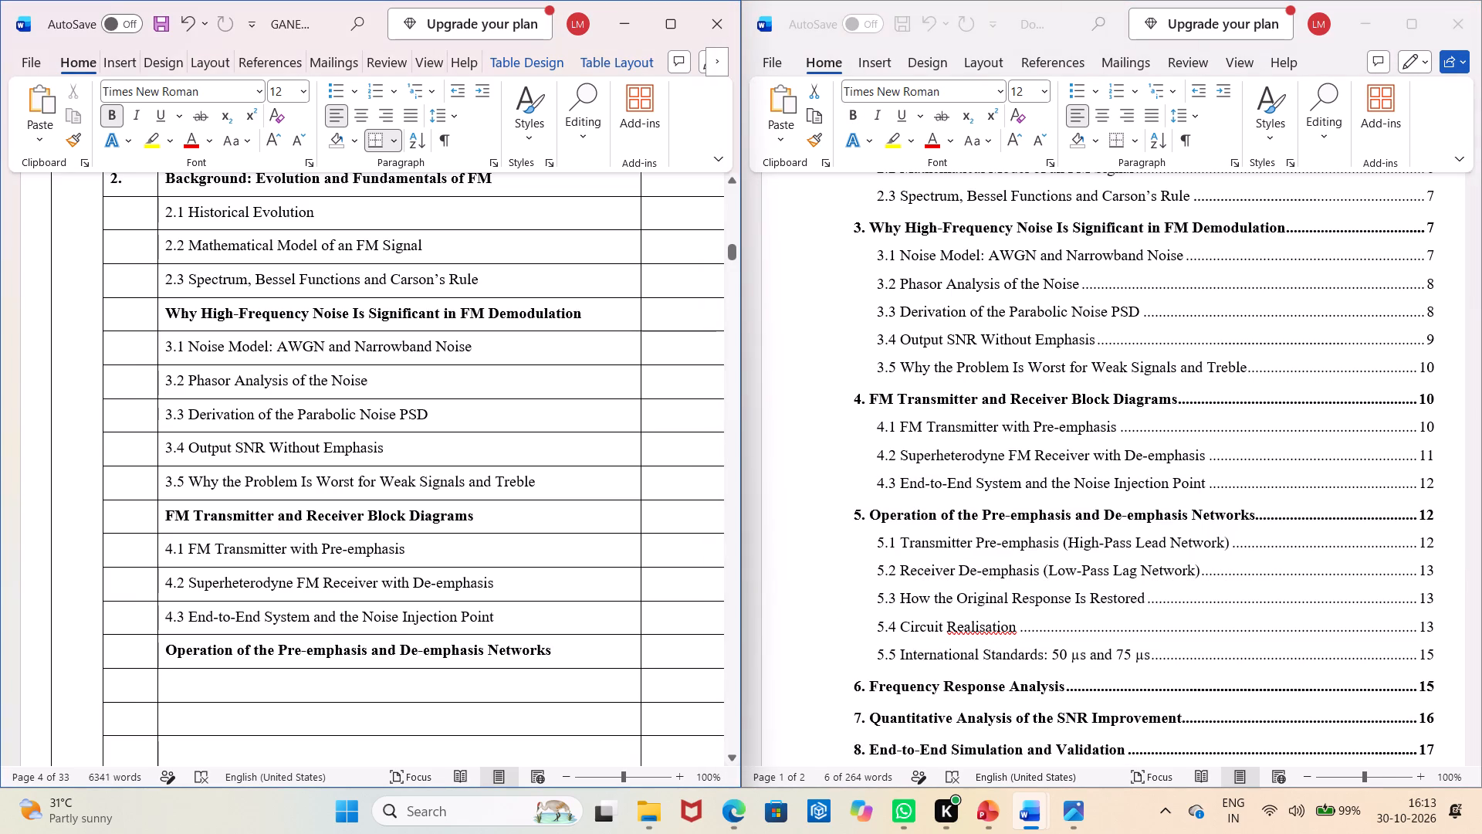
pyautogui.click(289, 680)
pyautogui.hotkey('ctrl', 'v')
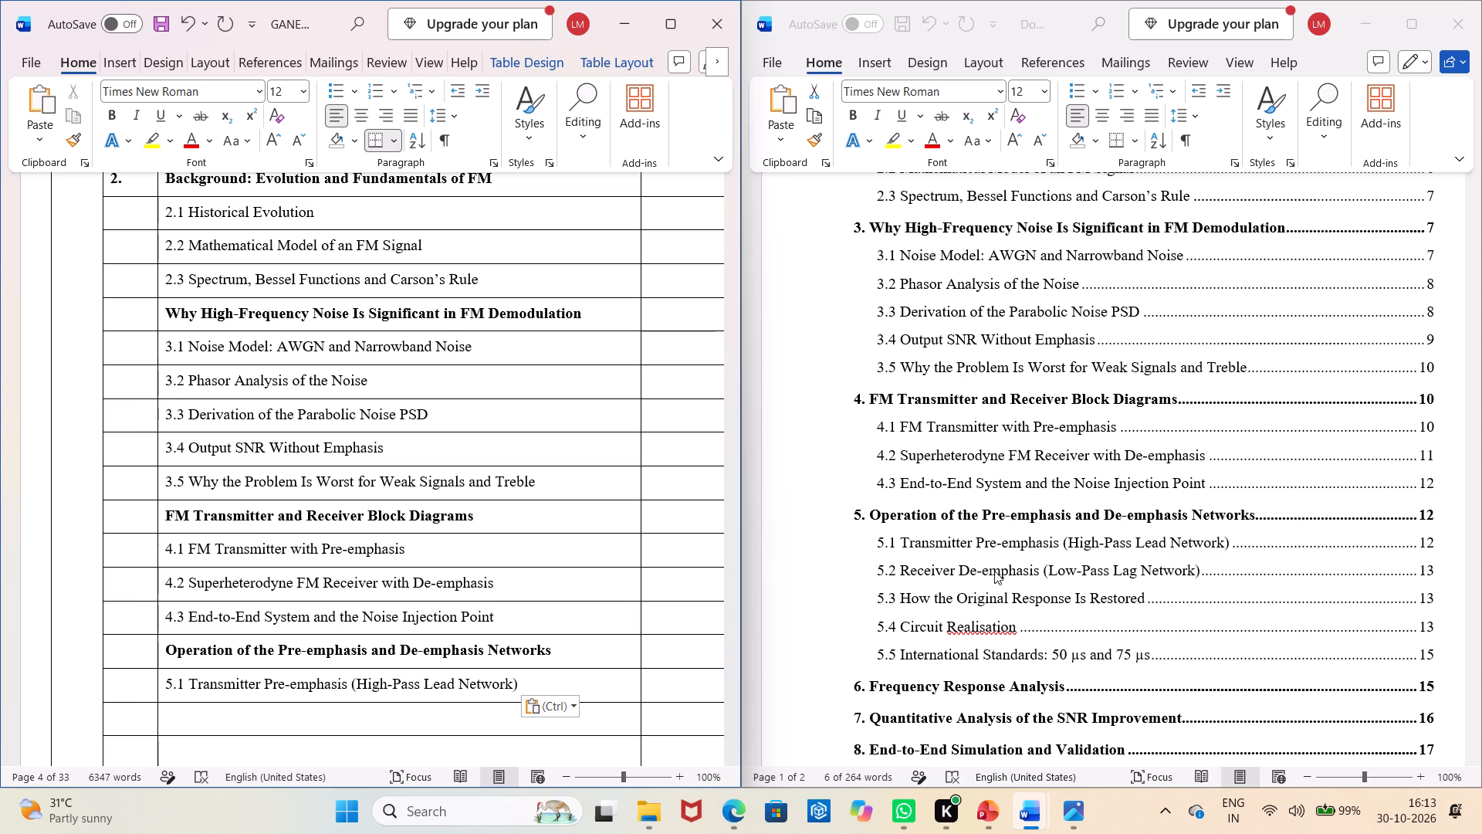
# Copy the entry "5.2 Receiver De-emphasis (Low-Pass Lag Network)" into the TITLE cell below the 5.1 entry.
pyautogui.click(1202, 570)
pyautogui.moveTo(1198, 568); pyautogui.dragTo(1074, 573)
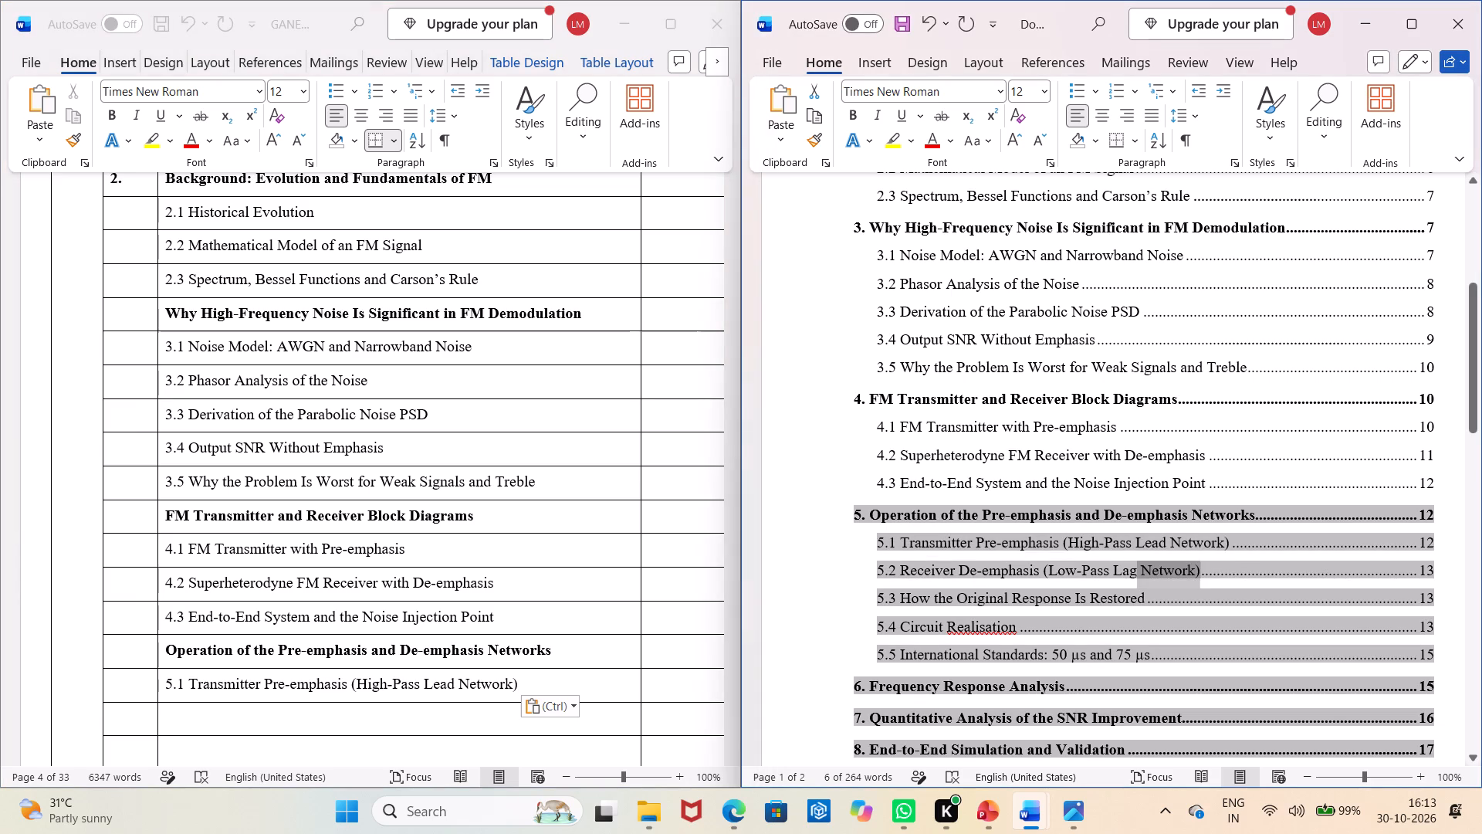
pyautogui.moveTo(1074, 573); pyautogui.dragTo(831, 575)
pyautogui.hotkey('ctrl', 'c')
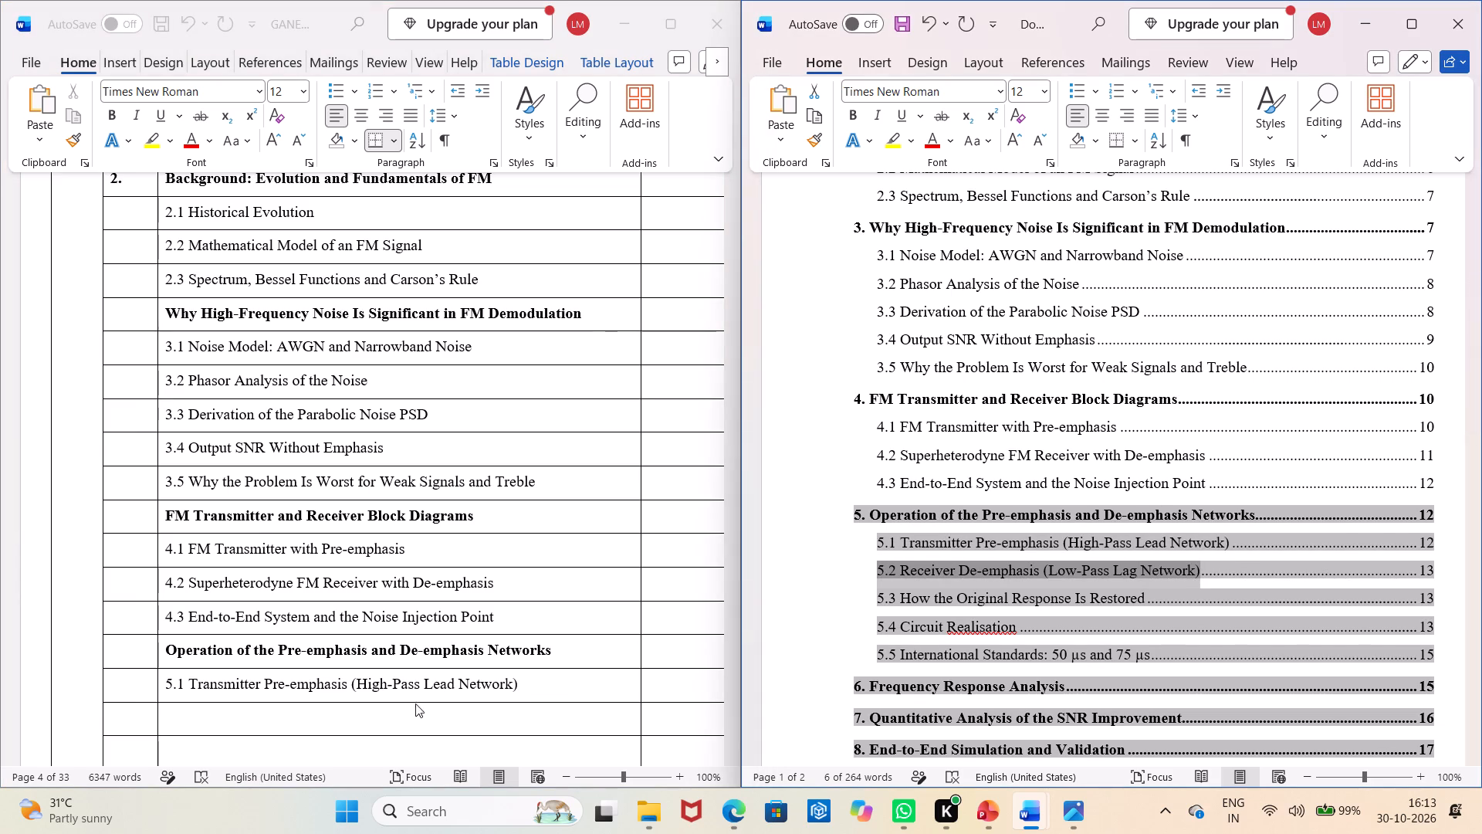
pyautogui.doubleClick(412, 714)
pyautogui.click(414, 710)
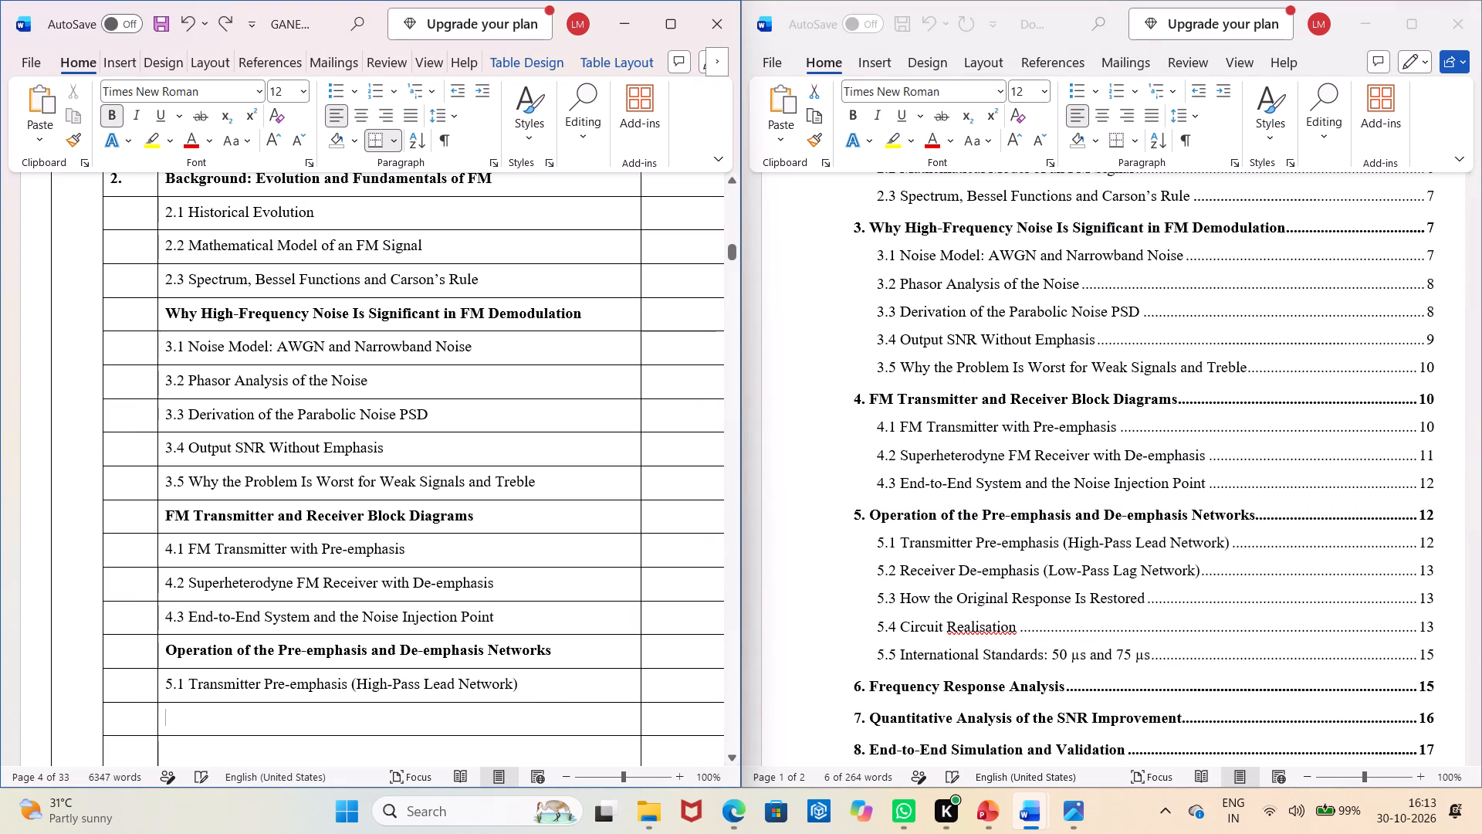
pyautogui.hotkey('ctrl', 'v')
# Copy the entry "5.3 How the Original Response Is Restored" into the TITLE cell below the 5.2 entry.
pyautogui.scroll(-5, 427, 684)
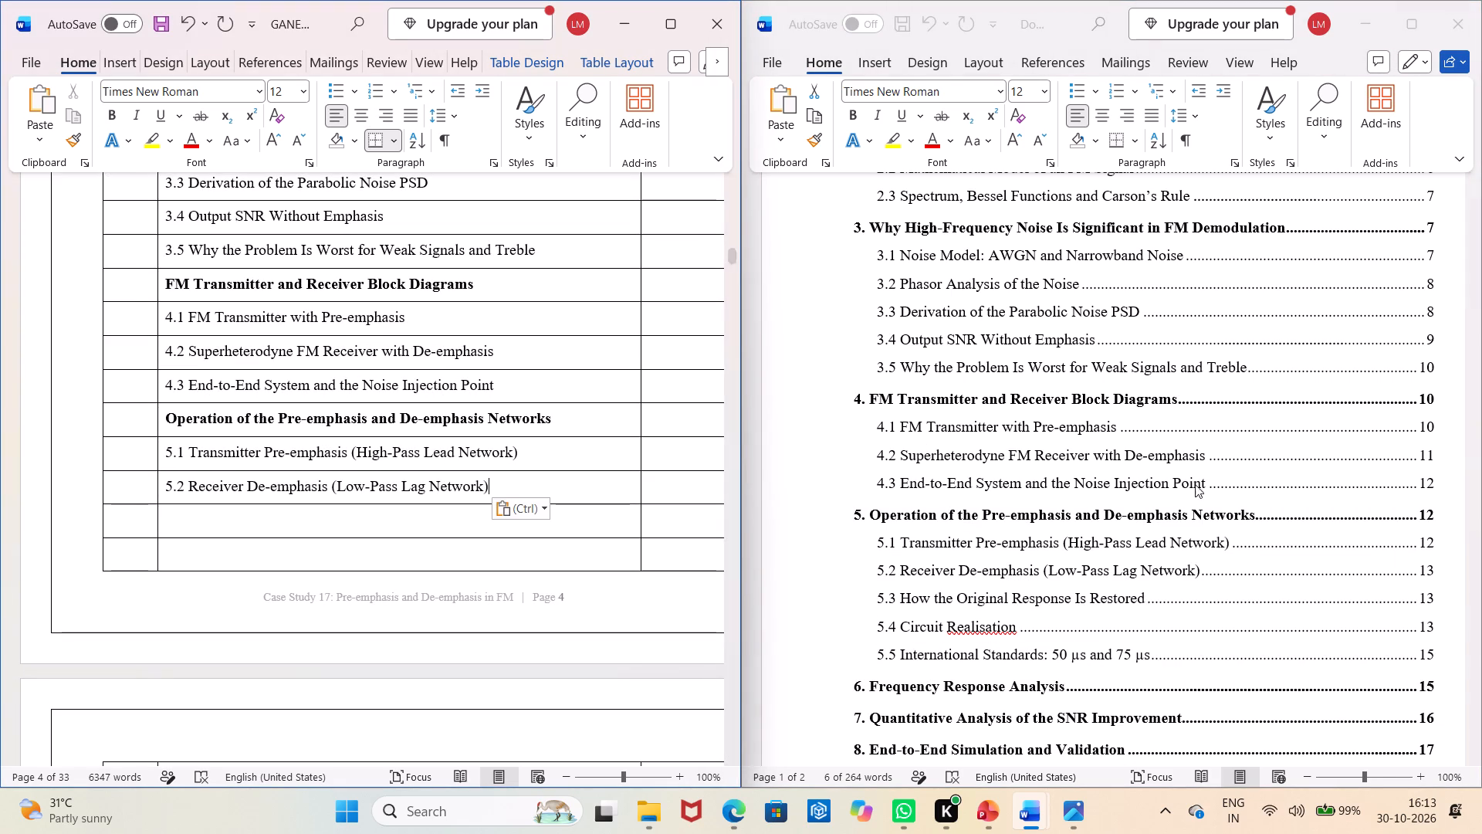
pyautogui.scroll(-2, 1150, 555)
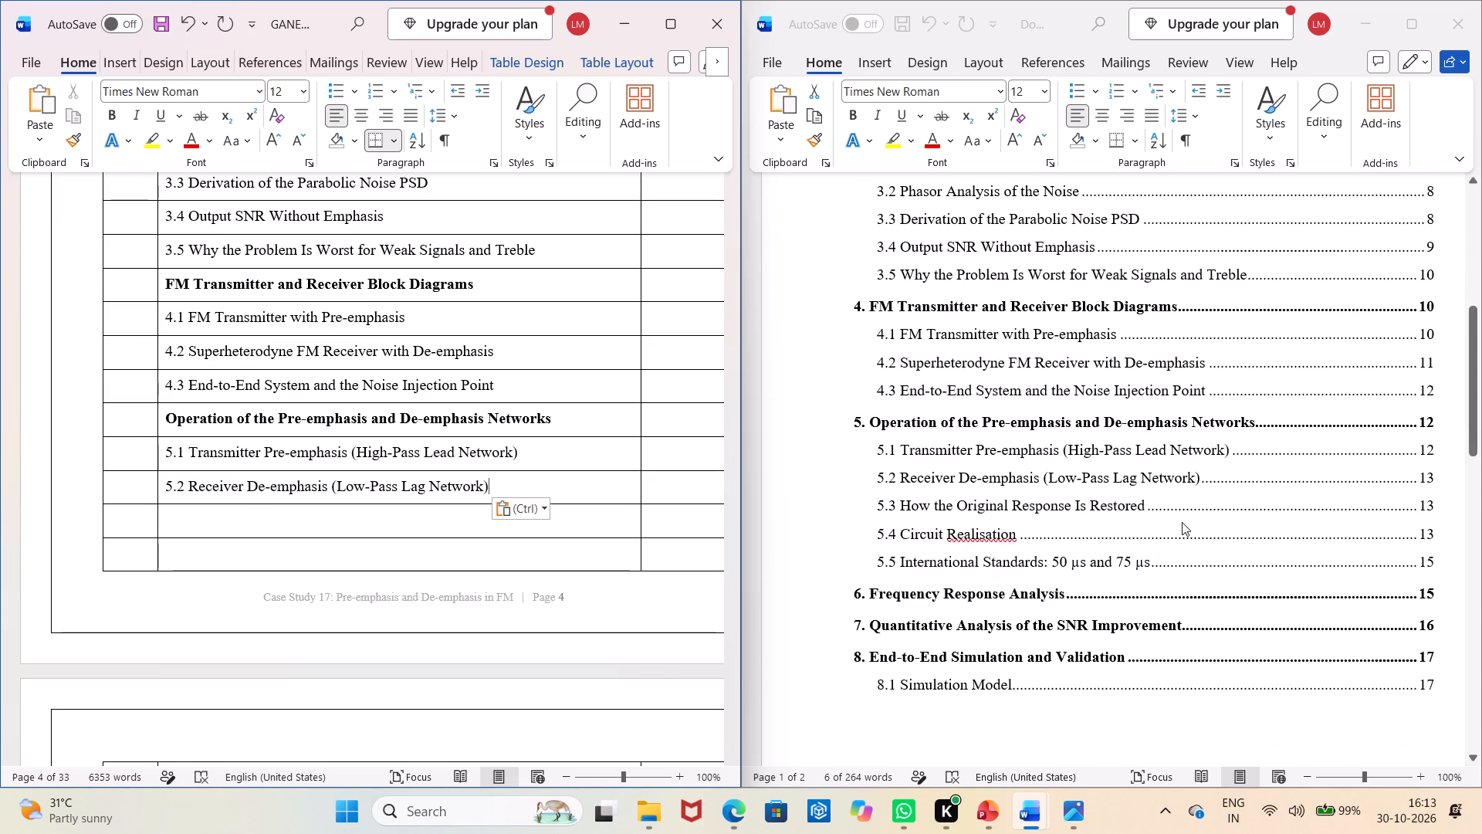
pyautogui.click(1144, 503)
pyautogui.moveTo(1144, 503); pyautogui.dragTo(834, 517)
pyautogui.hotkey('ctrl', 'c')
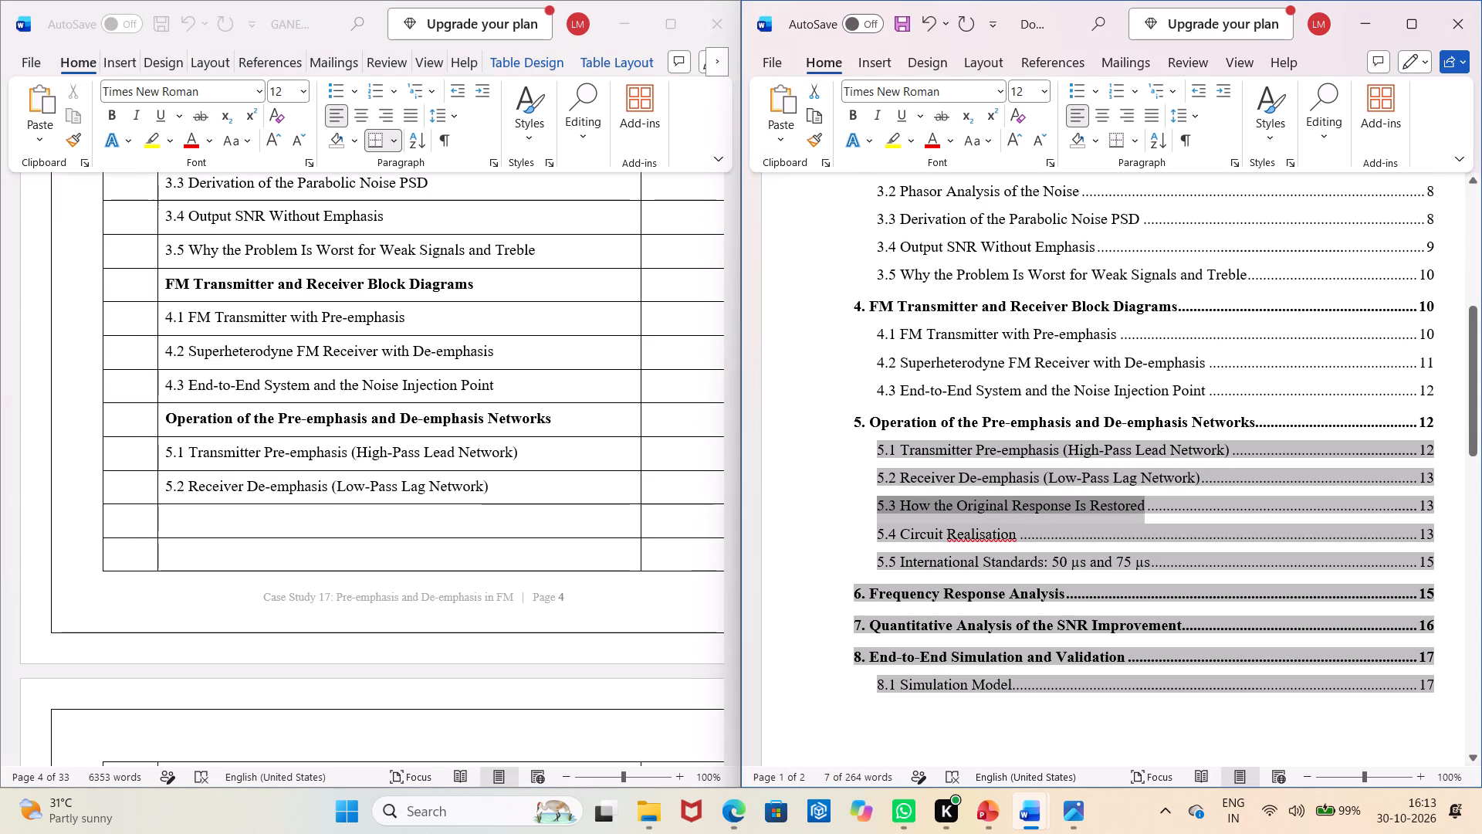
pyautogui.doubleClick(350, 533)
pyautogui.click(350, 533)
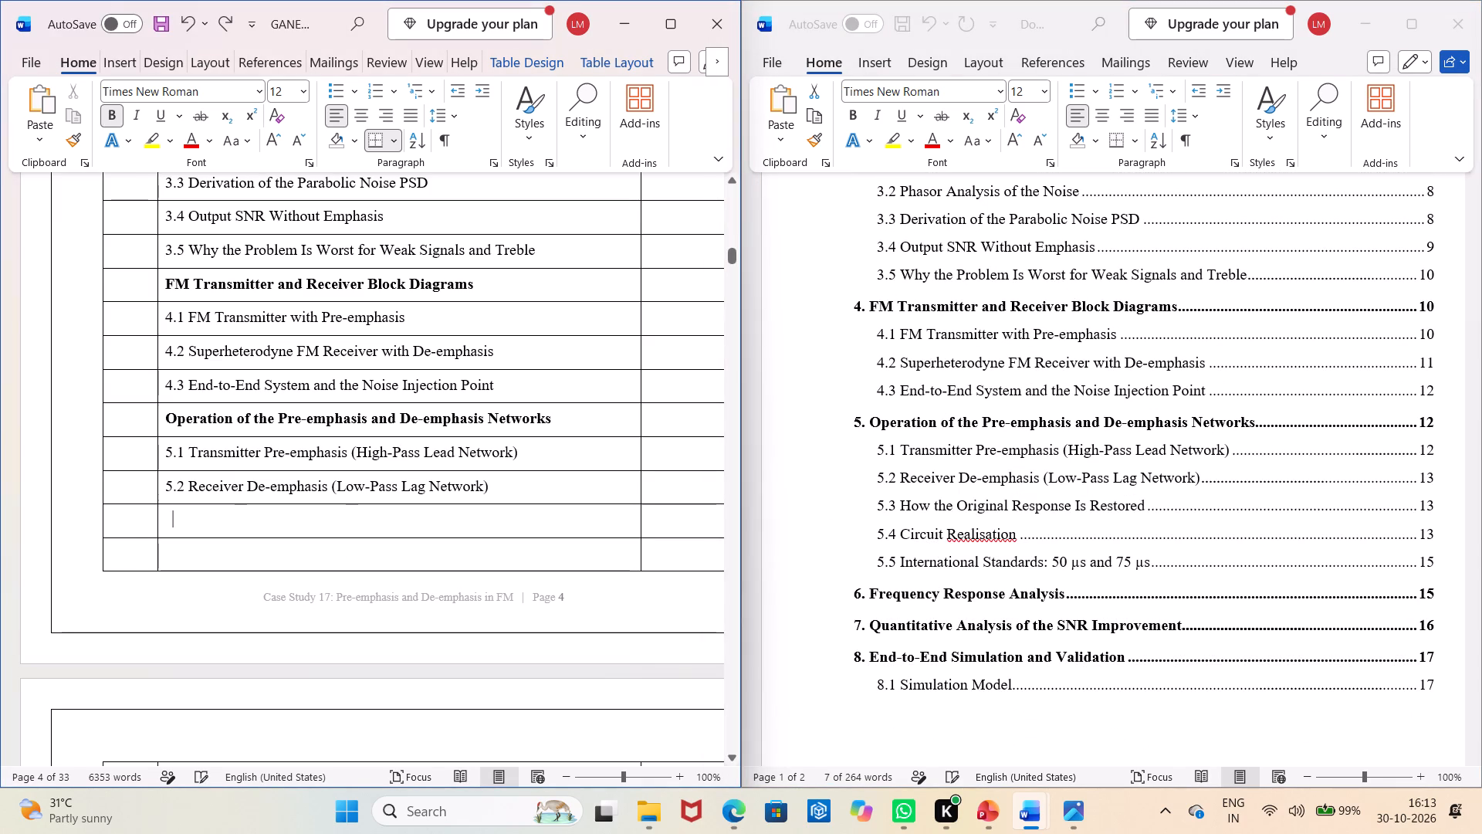
pyautogui.hotkey('ctrl', 'v')
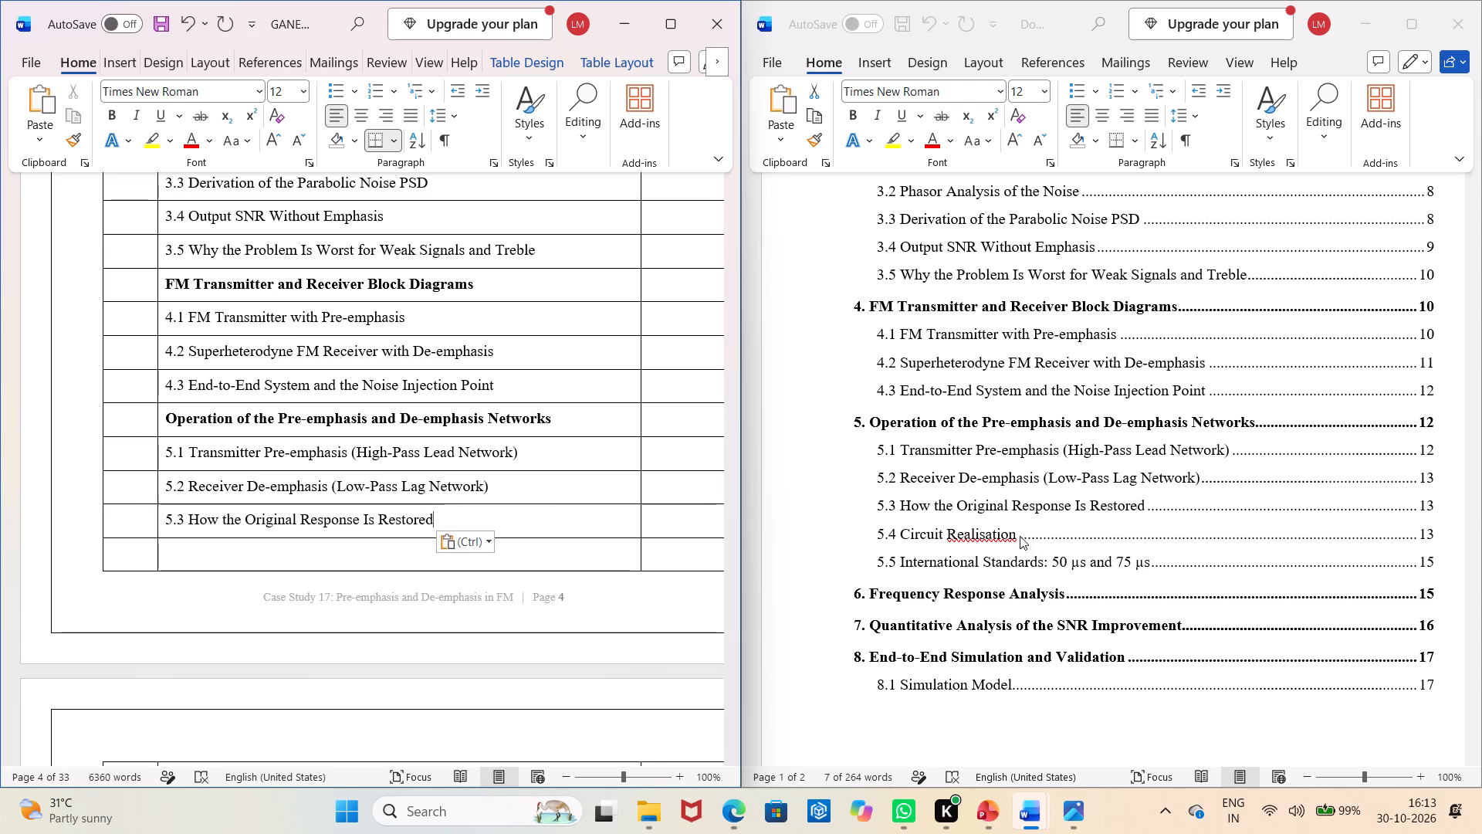
# Copy the entry "5.4 Circuit Realisation" into the TITLE cell below the 5.3 entry.
pyautogui.doubleClick(1019, 535)
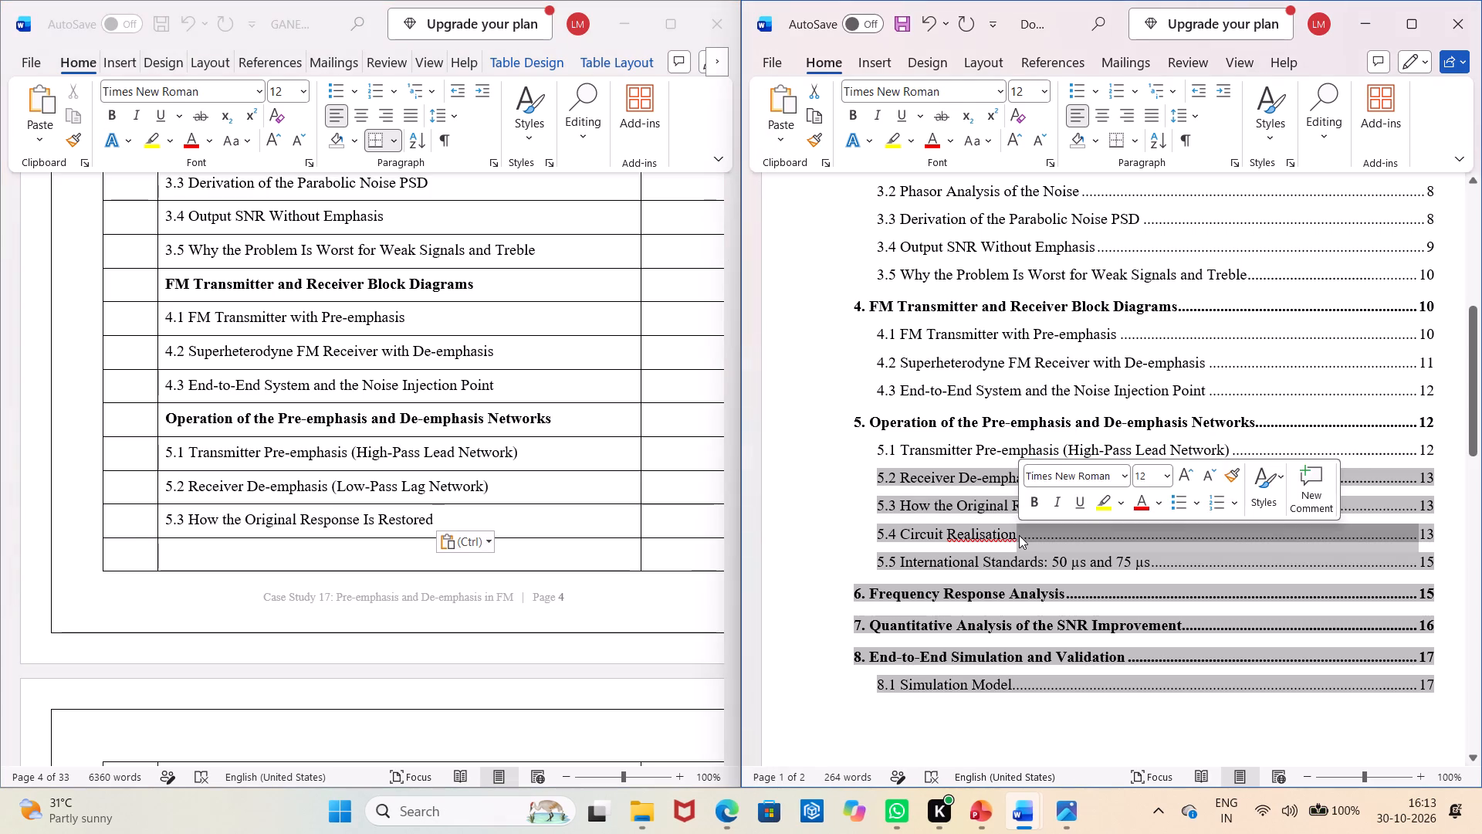
pyautogui.click(1019, 535)
pyautogui.moveTo(1017, 535); pyautogui.dragTo(895, 543)
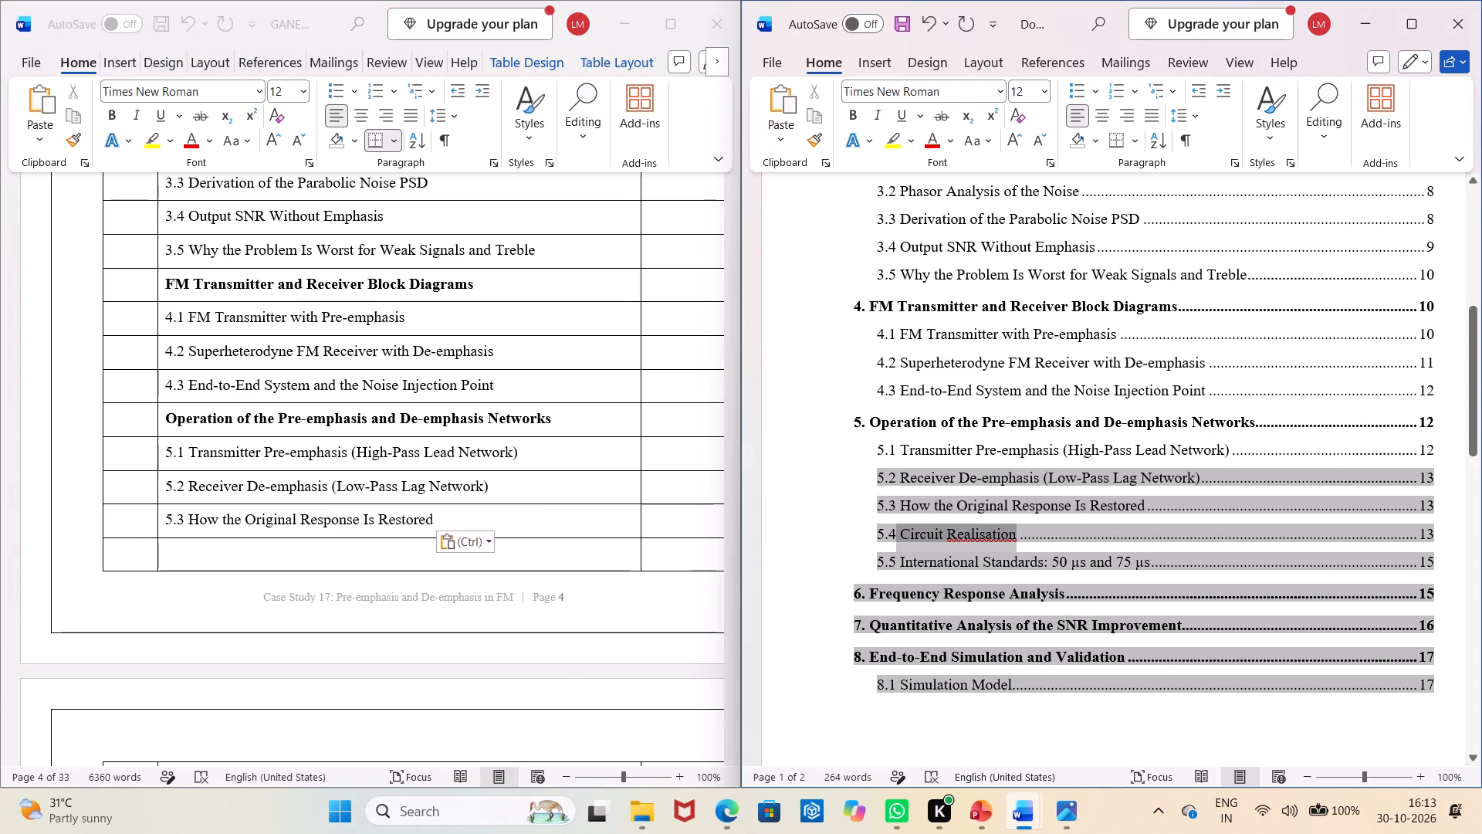
pyautogui.moveTo(895, 543); pyautogui.dragTo(875, 535)
pyautogui.hotkey('ctrl', 'c')
pyautogui.doubleClick(537, 551)
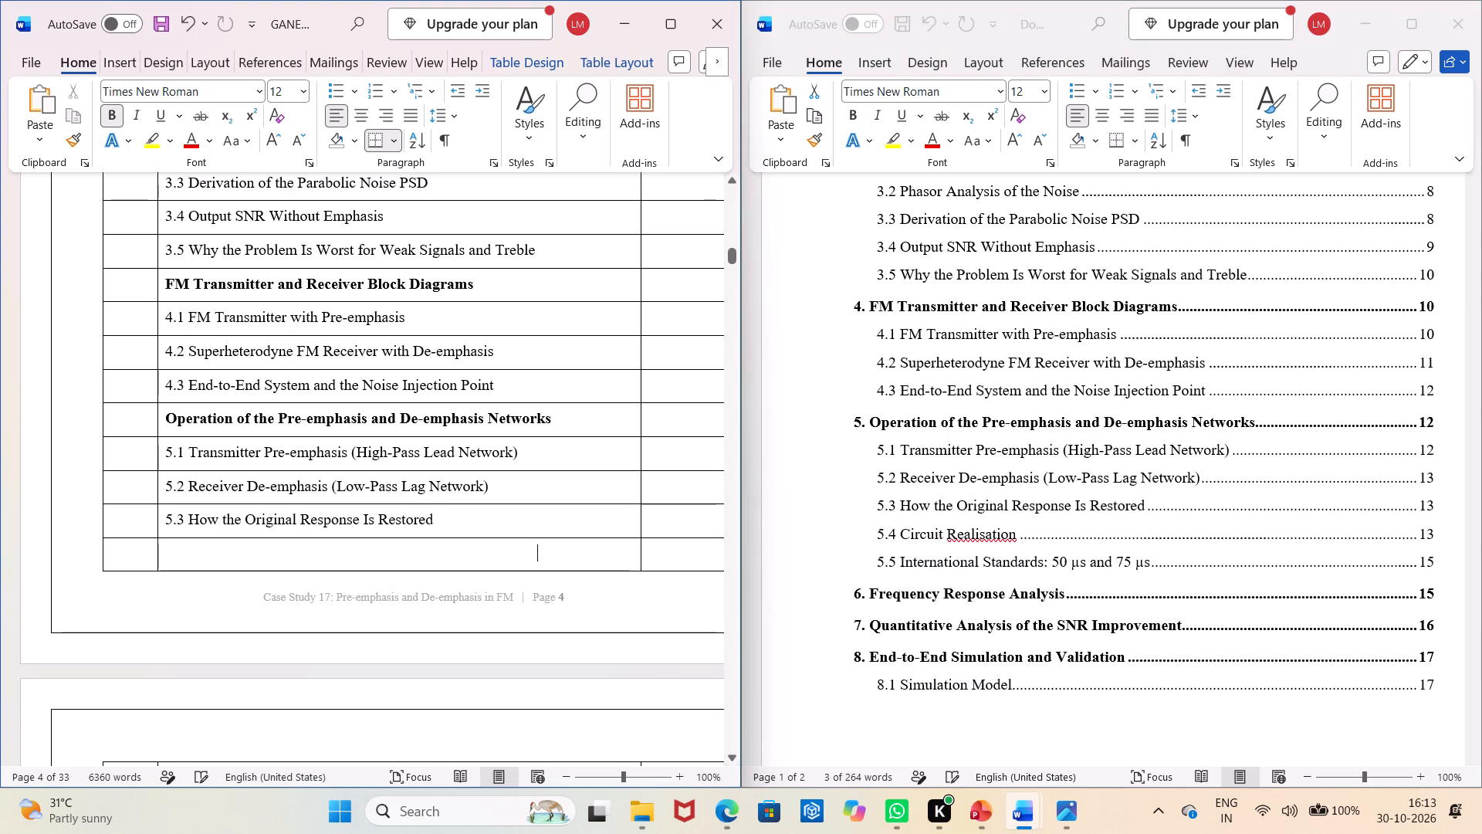
pyautogui.click(537, 551)
pyautogui.hotkey('ctrl', 'v')
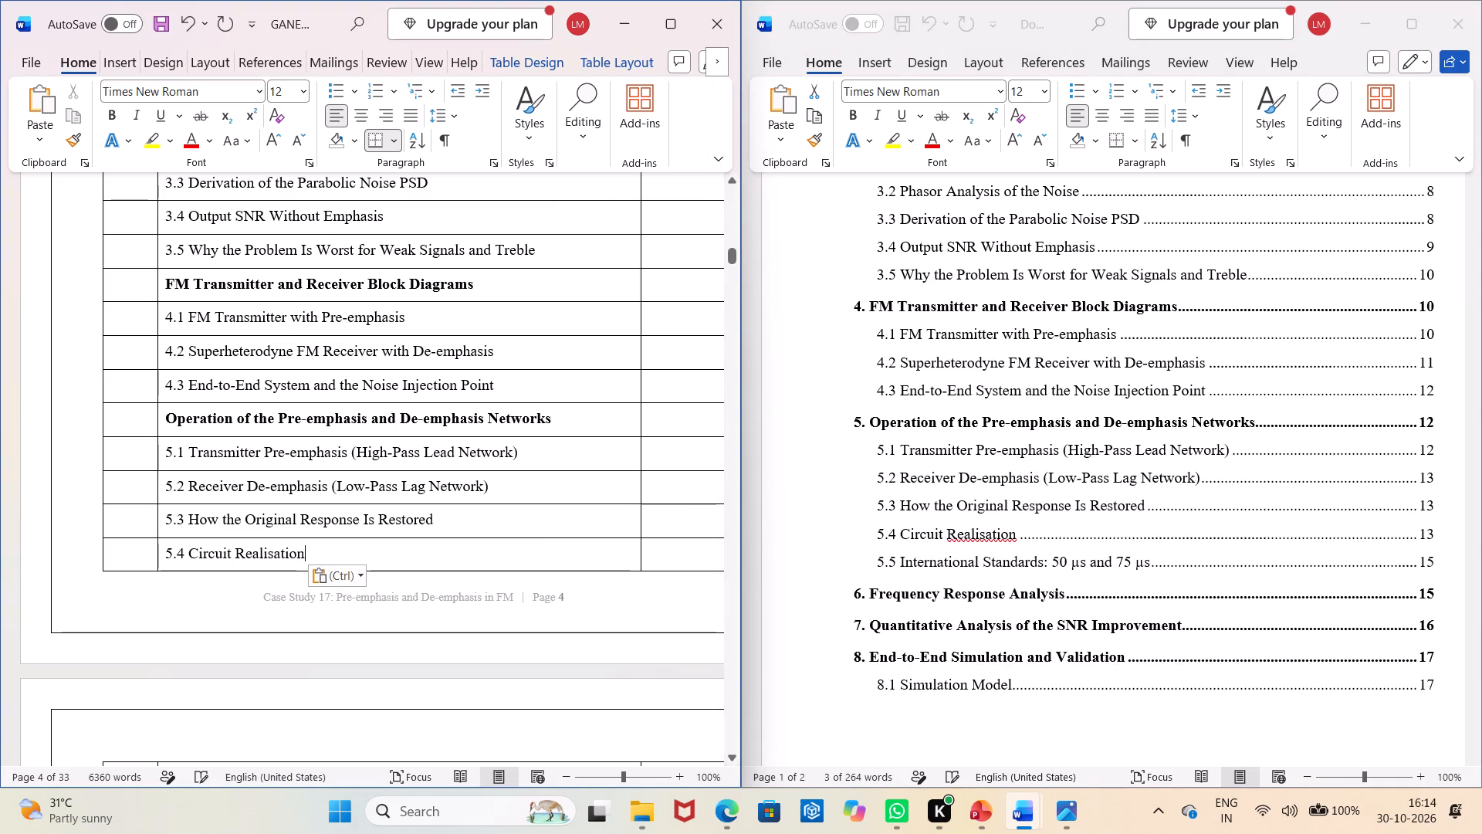
# Copy the entry "5.5 International Standards: 50 µs and 75 µs" into the TITLE cell below the 5.4 entry, at the top of page 5.
pyautogui.scroll(-2, 1074, 544)
pyautogui.click(1155, 471)
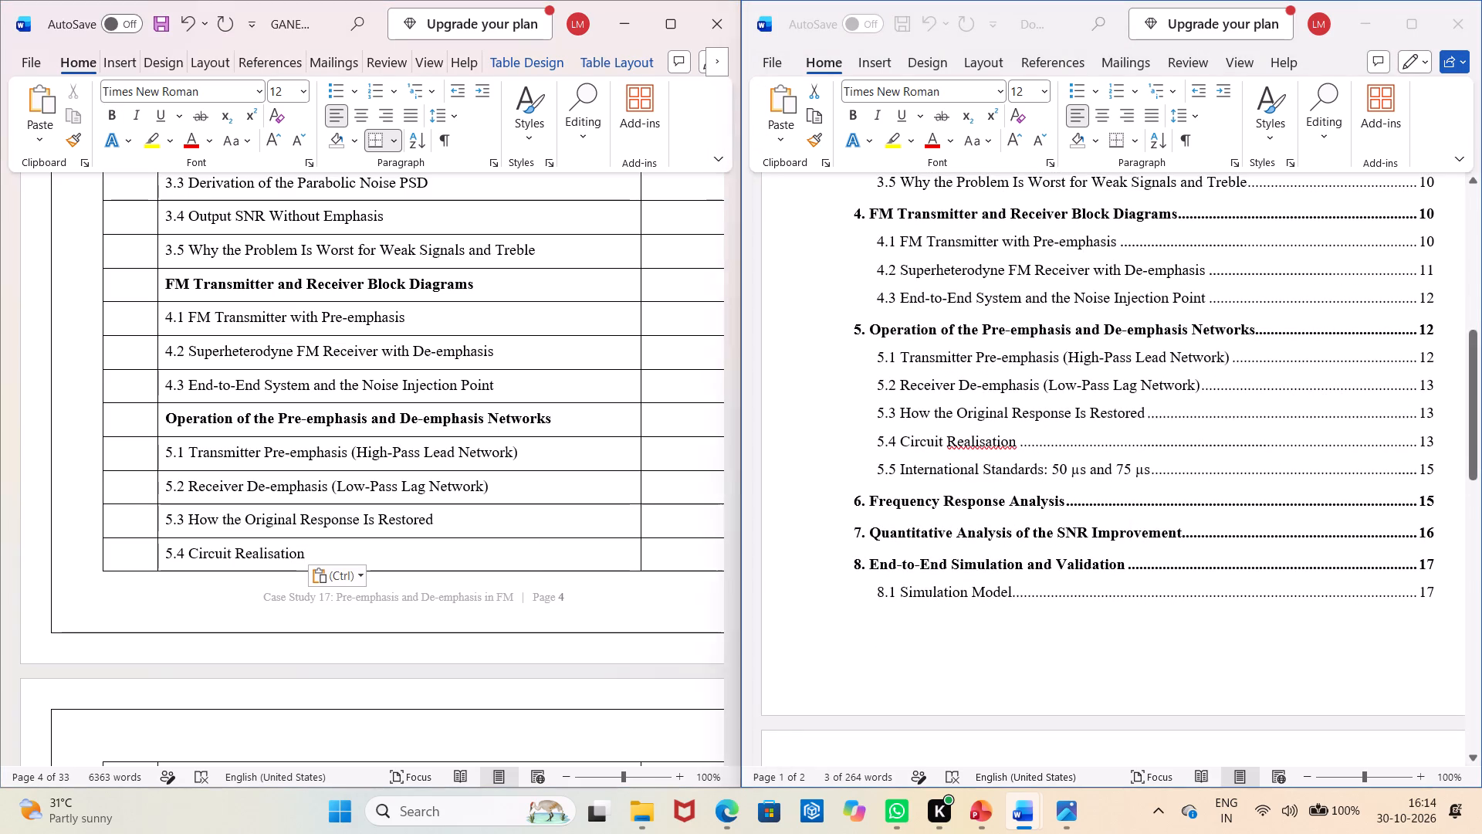
pyautogui.moveTo(1149, 468); pyautogui.dragTo(837, 478)
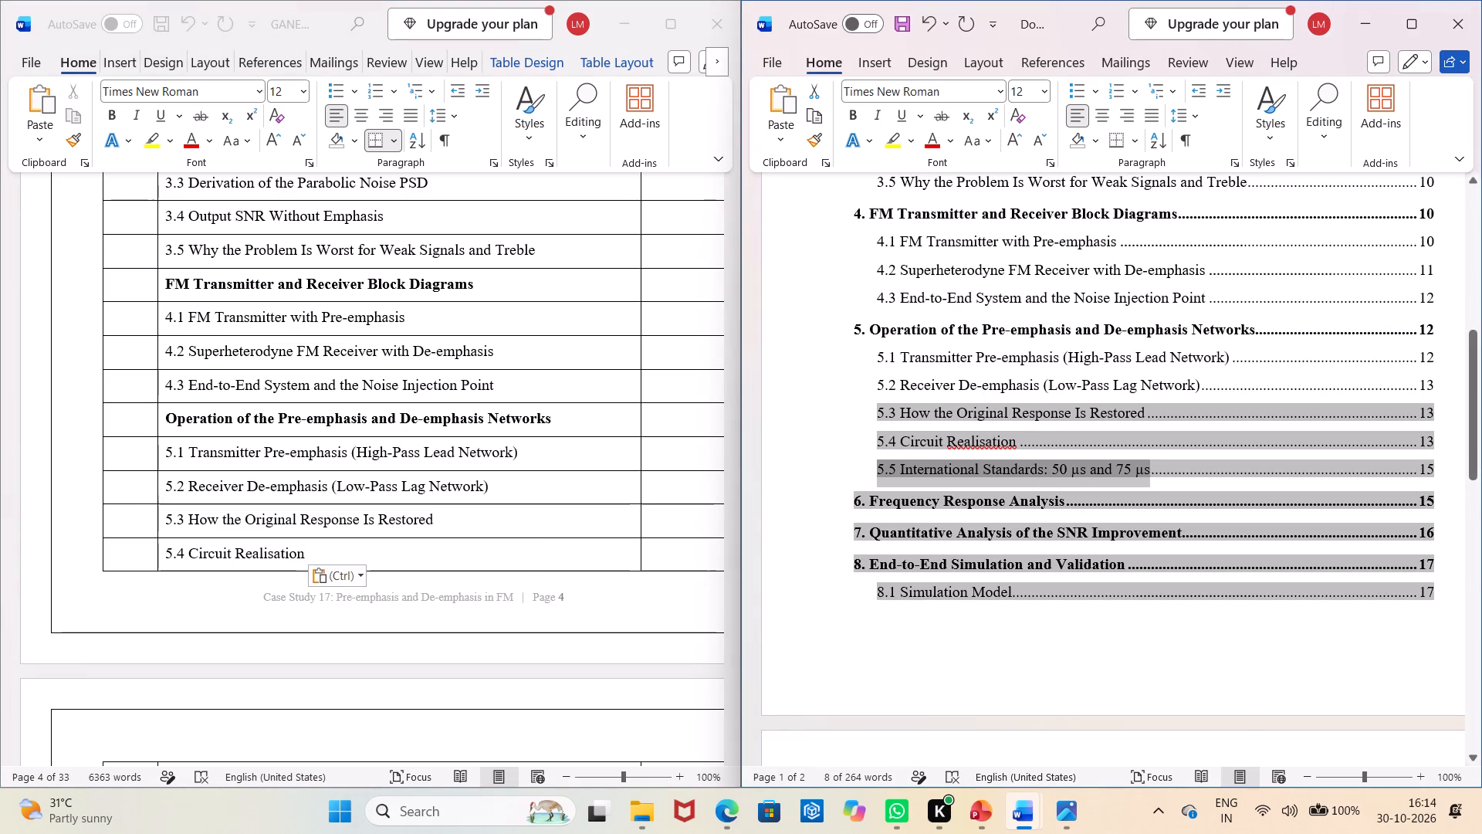
pyautogui.hotkey('ctrl', 'c')
pyautogui.scroll(-5, 590, 607)
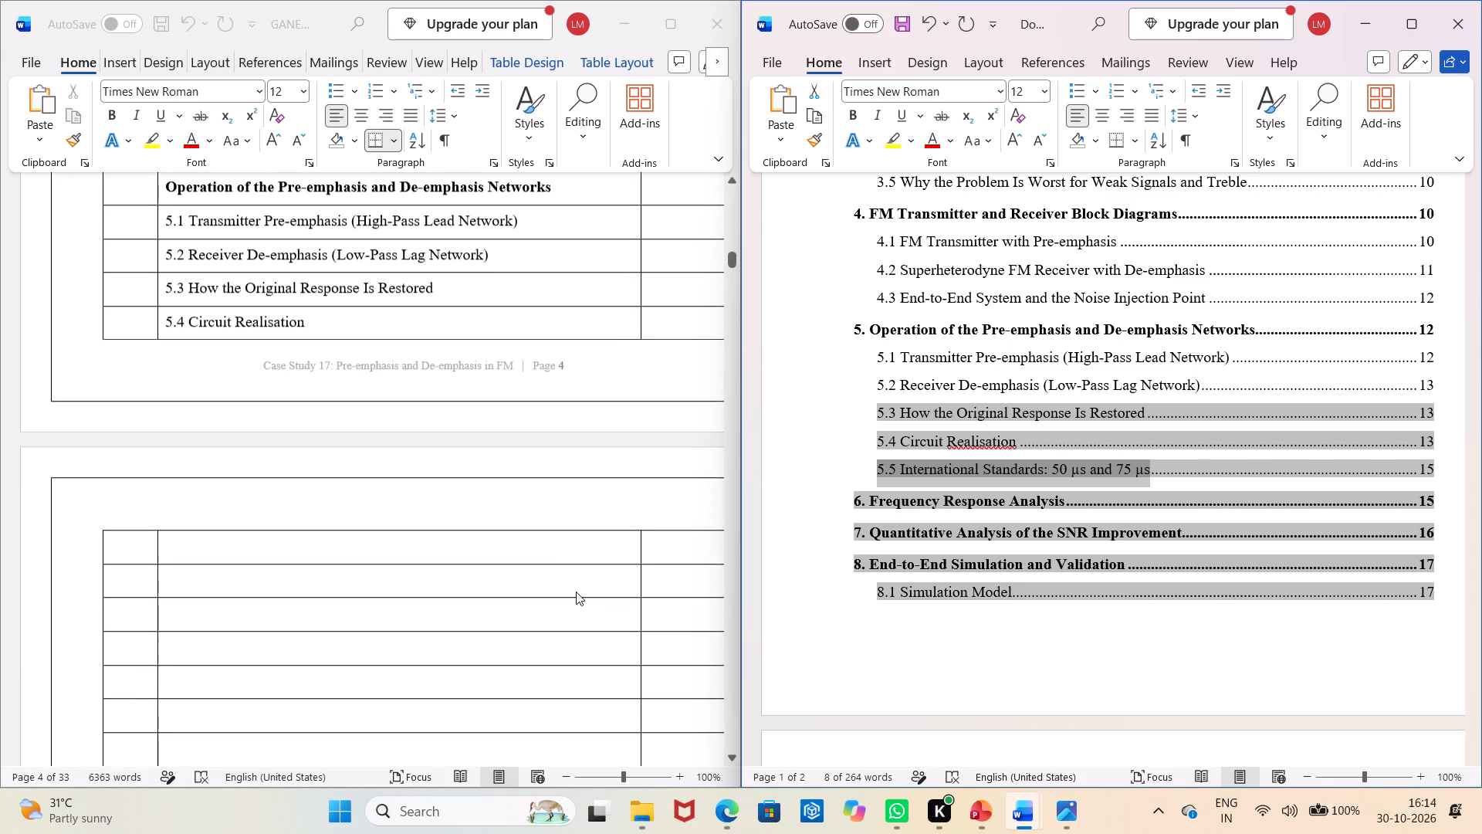
pyautogui.click(542, 524)
pyautogui.click(543, 534)
pyautogui.hotkey('ctrl', 'v')
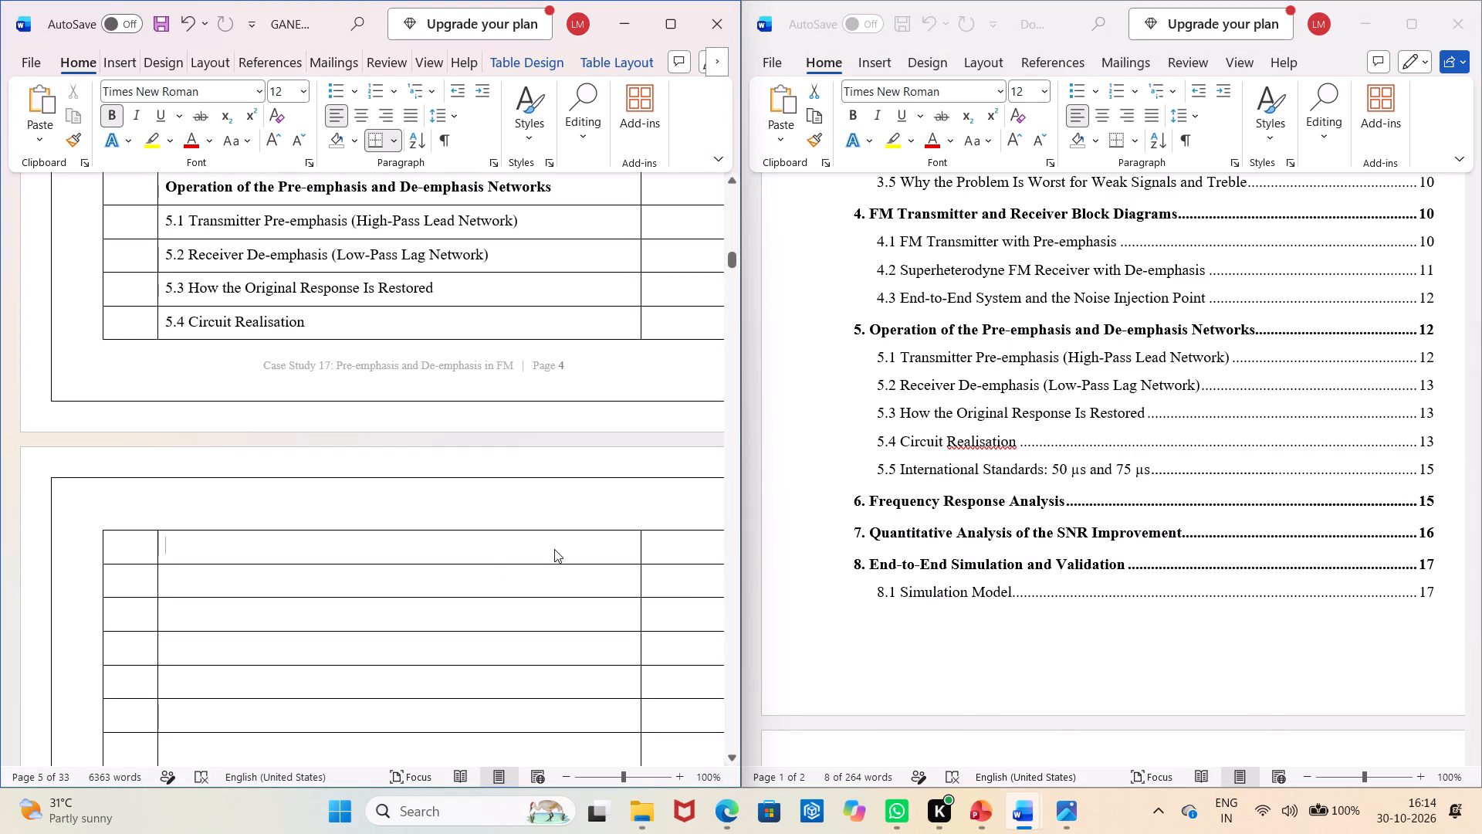
# Copy the heading "Frequency Response Analysis" without its number into the TITLE cell below the 5.5 entry.
pyautogui.click(1067, 502)
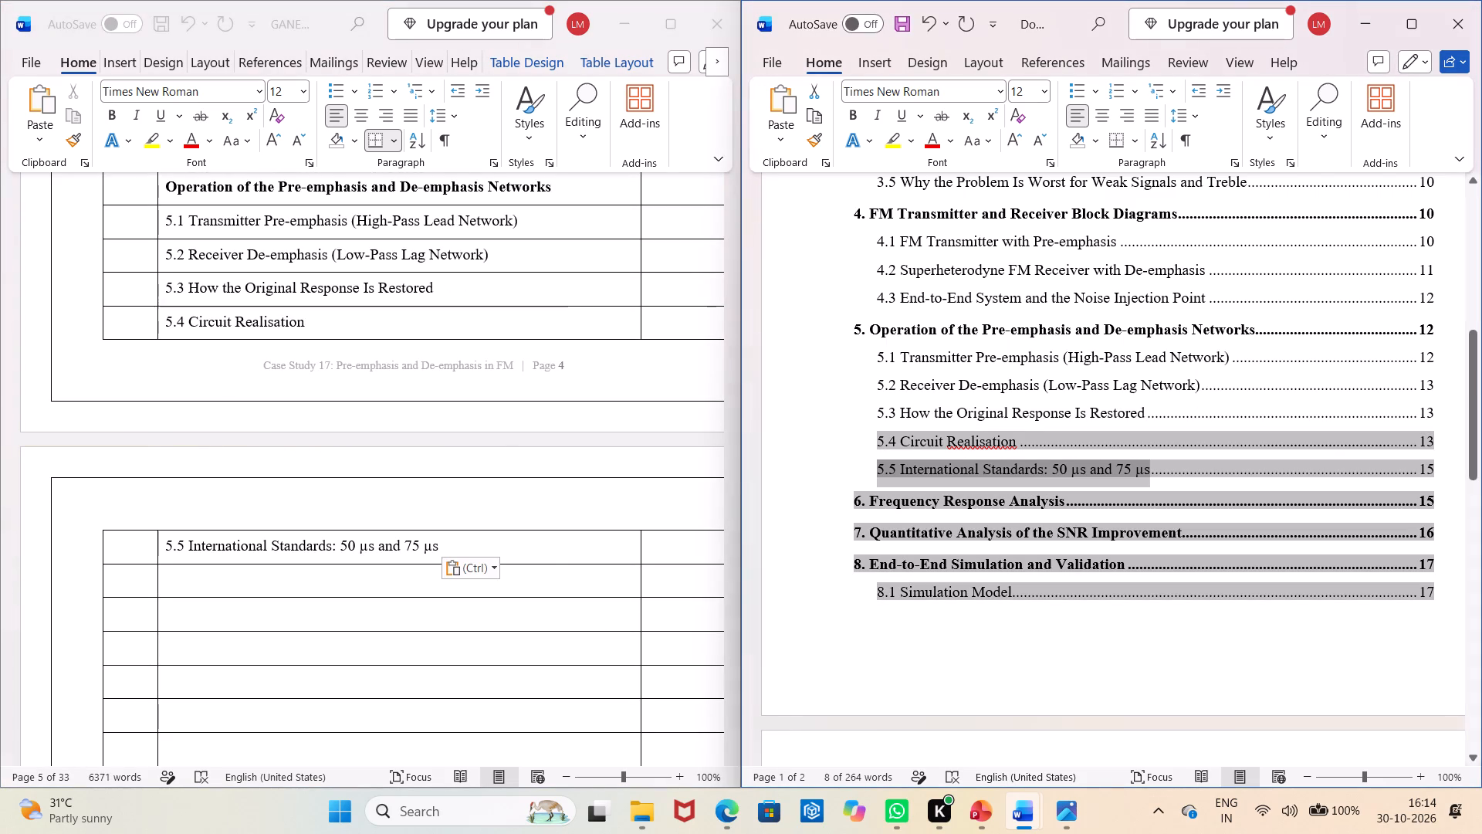
pyautogui.moveTo(1063, 498); pyautogui.dragTo(868, 508)
pyautogui.hotkey('ctrl', 'c')
pyautogui.doubleClick(524, 581)
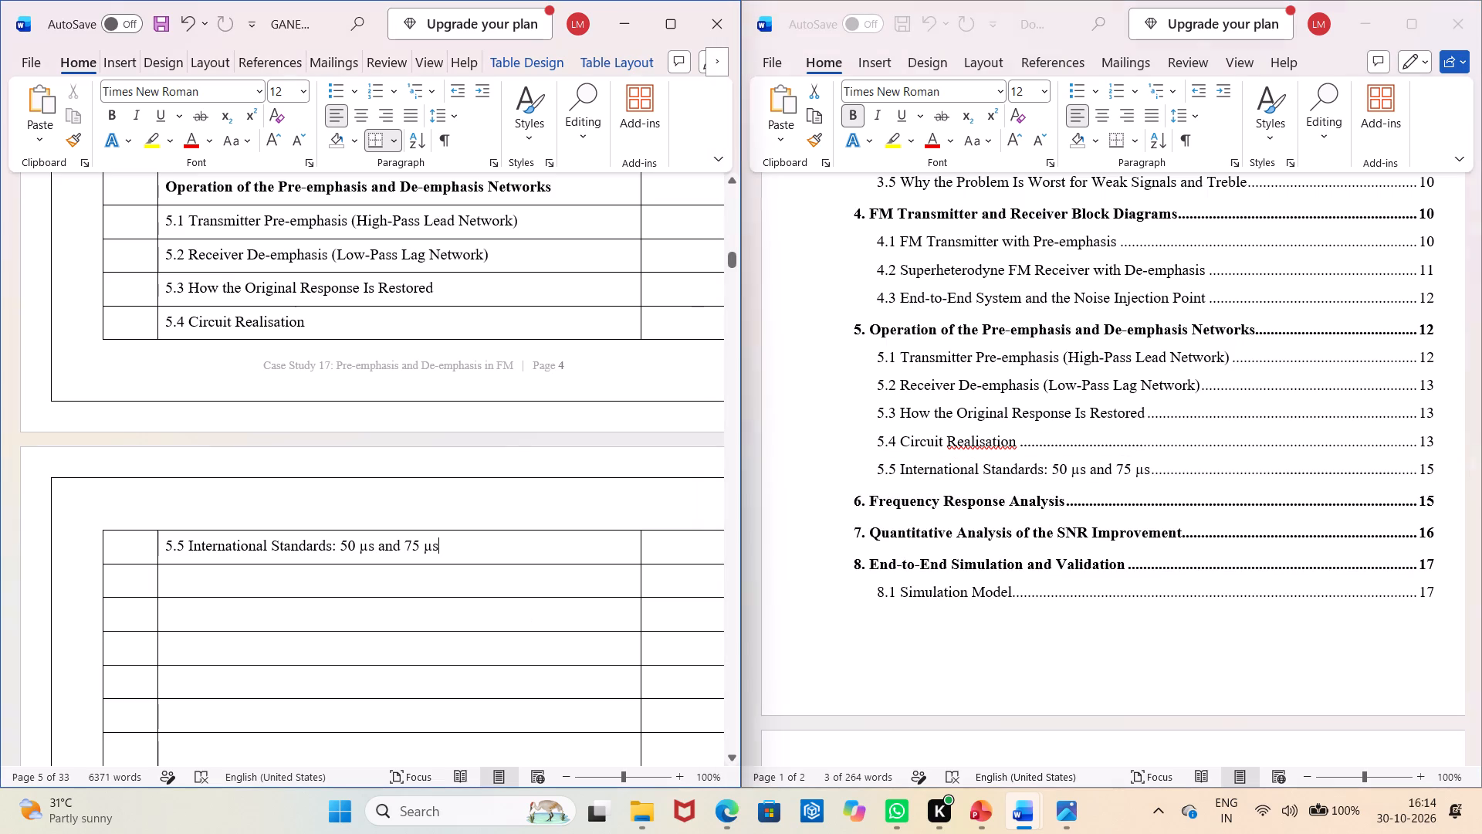
pyautogui.click(524, 581)
pyautogui.hotkey('ctrl', 'v')
# Copy the heading "Quantitative Analysis of the SNR Improvement" without its number into the TITLE cell below the "Frequency Response Analysis" heading.
pyautogui.click(1144, 534)
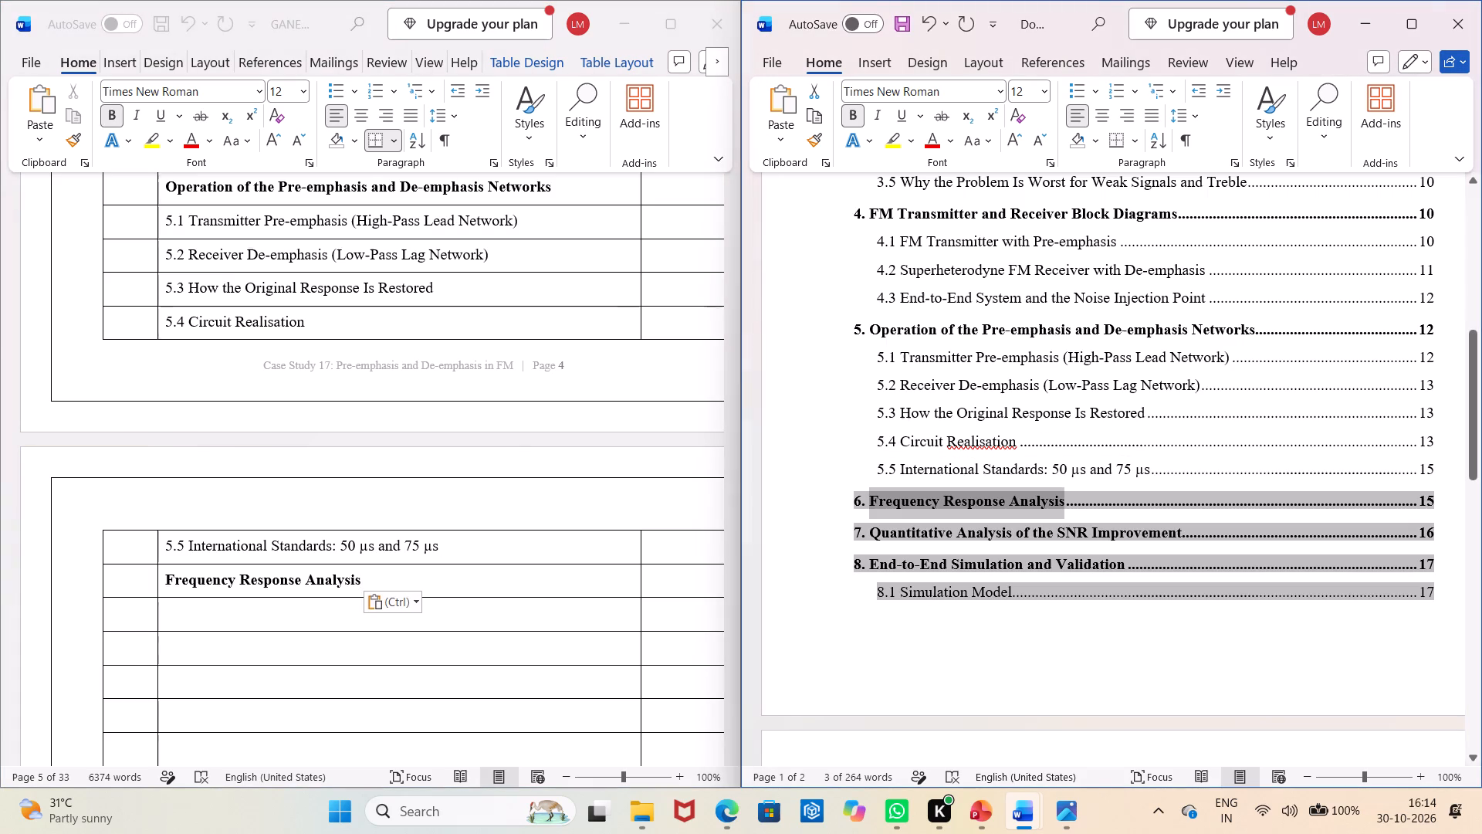
pyautogui.moveTo(1179, 528); pyautogui.dragTo(844, 537)
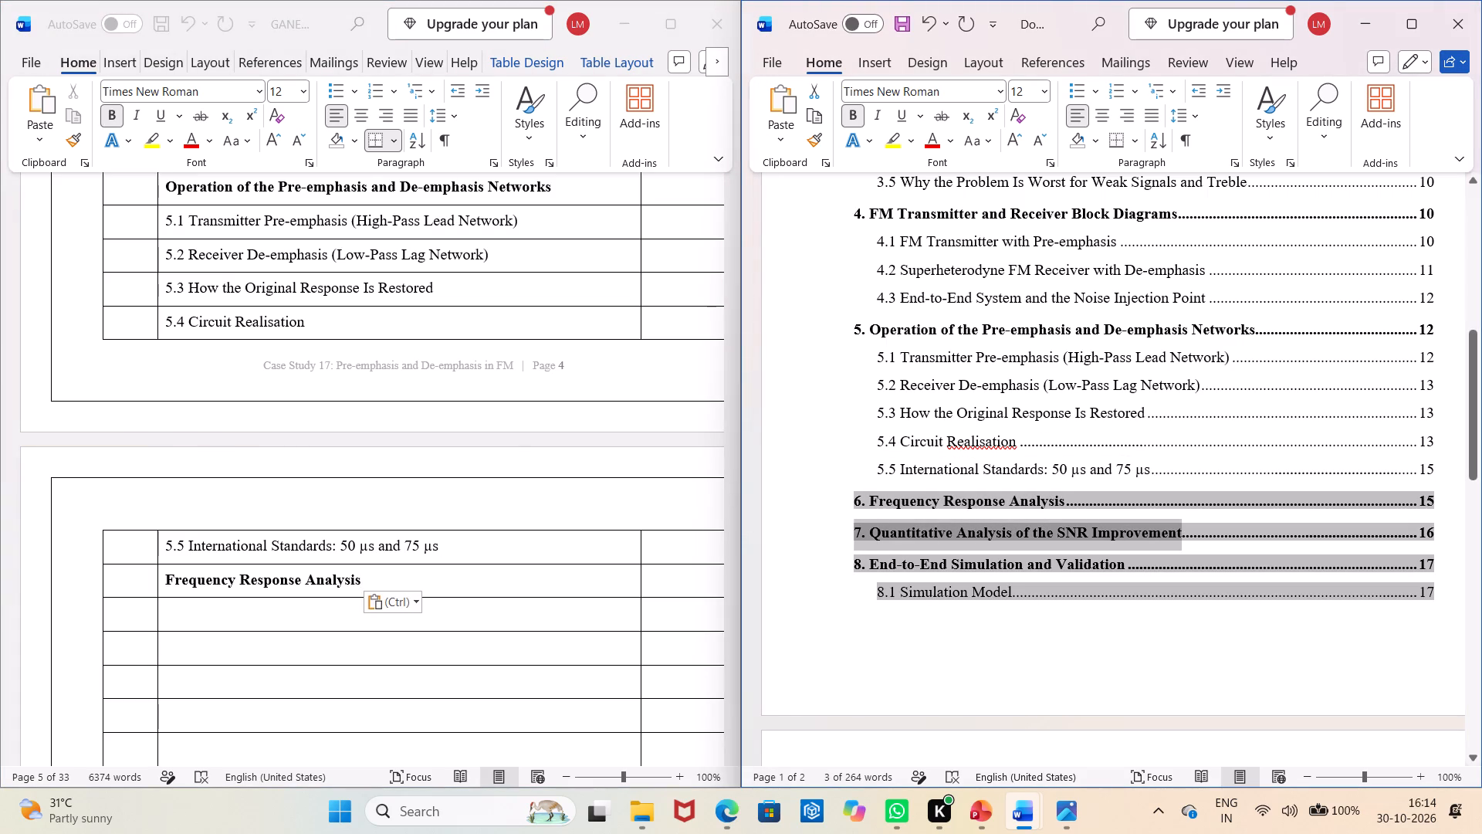
pyautogui.moveTo(844, 537); pyautogui.dragTo(870, 538)
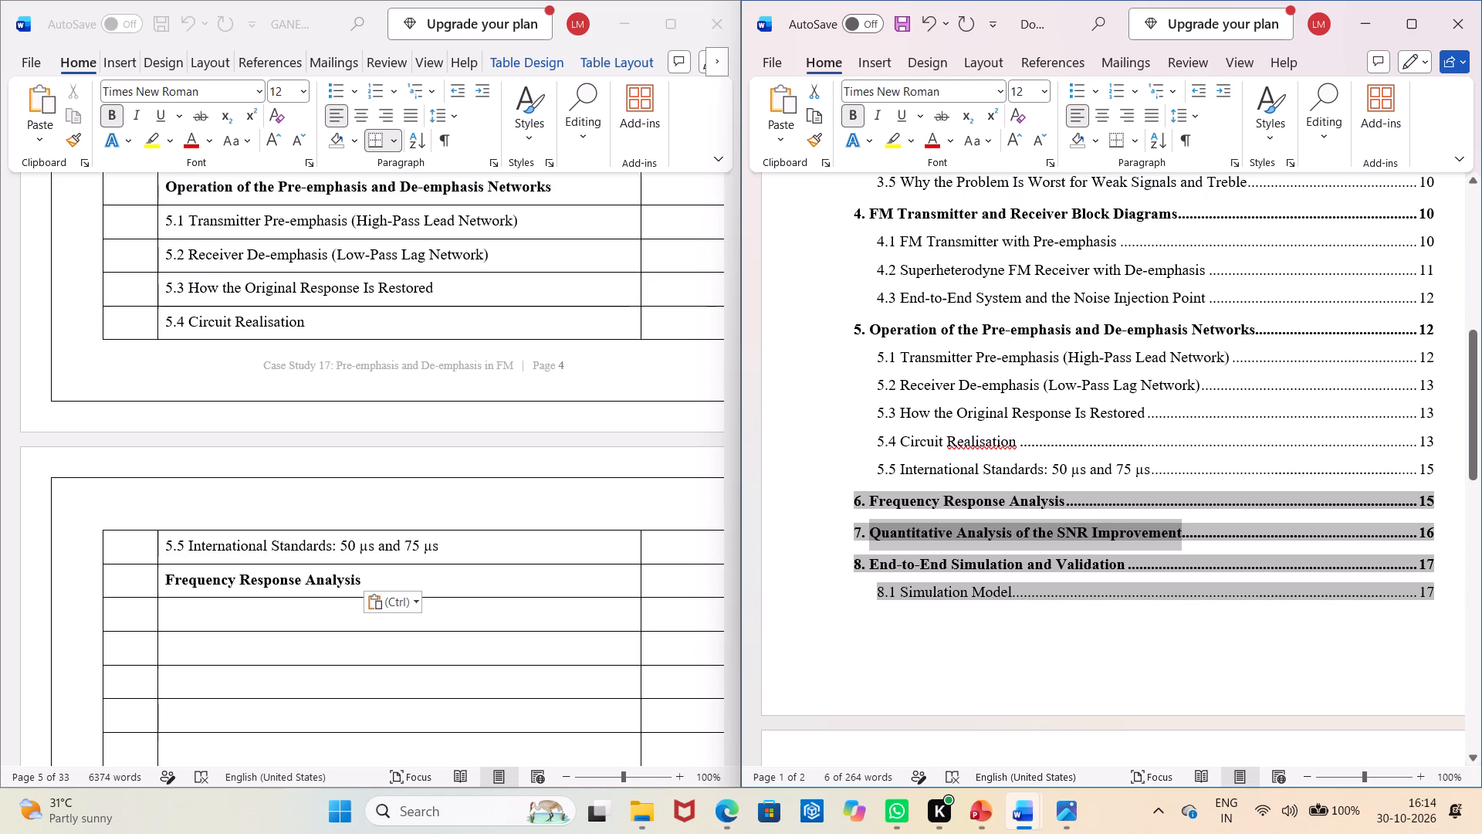
pyautogui.hotkey('ctrl', 'c')
pyautogui.click(534, 620)
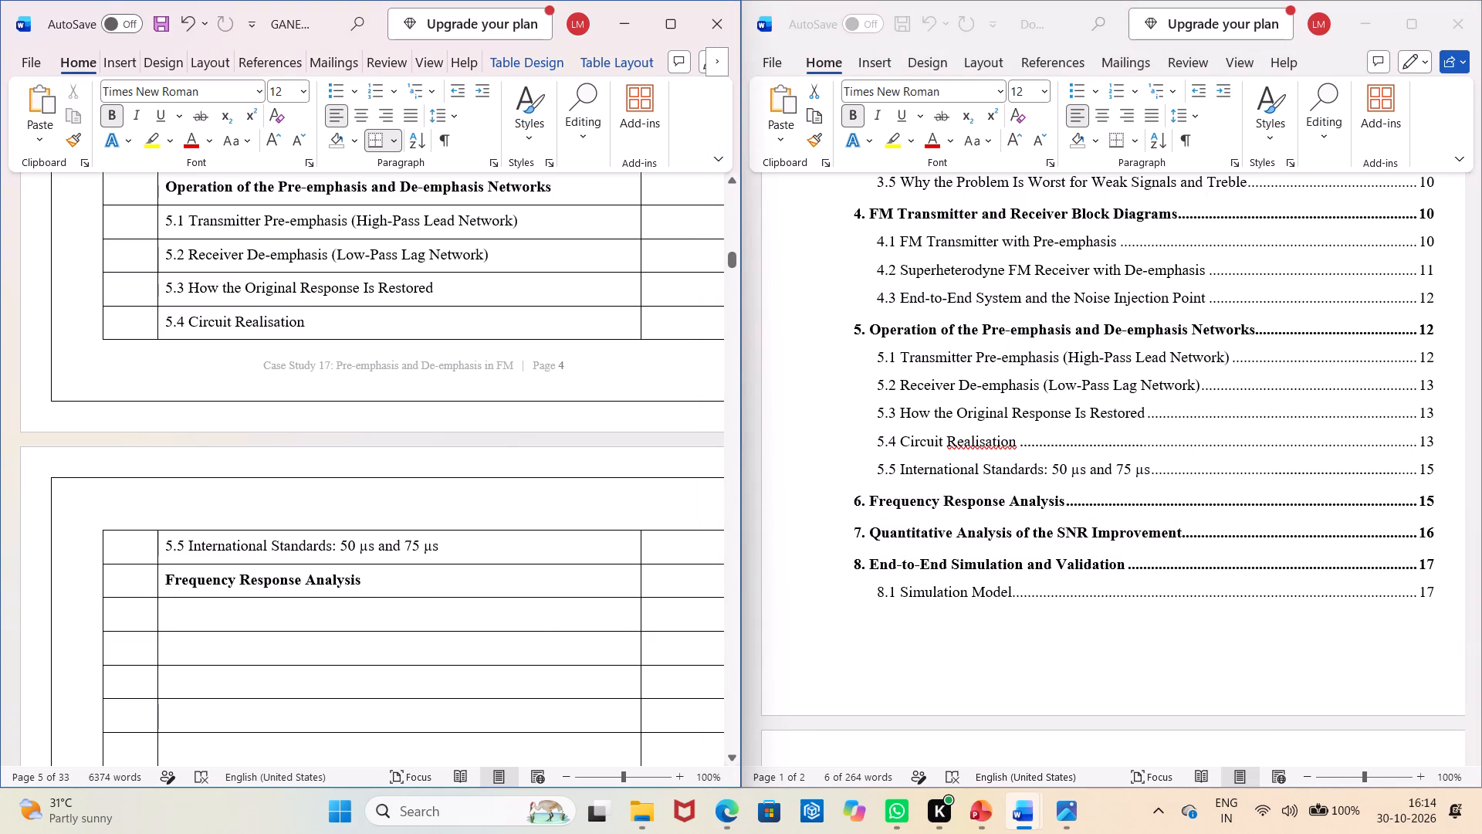
pyautogui.click(534, 620)
pyautogui.hotkey('ctrl', 'v')
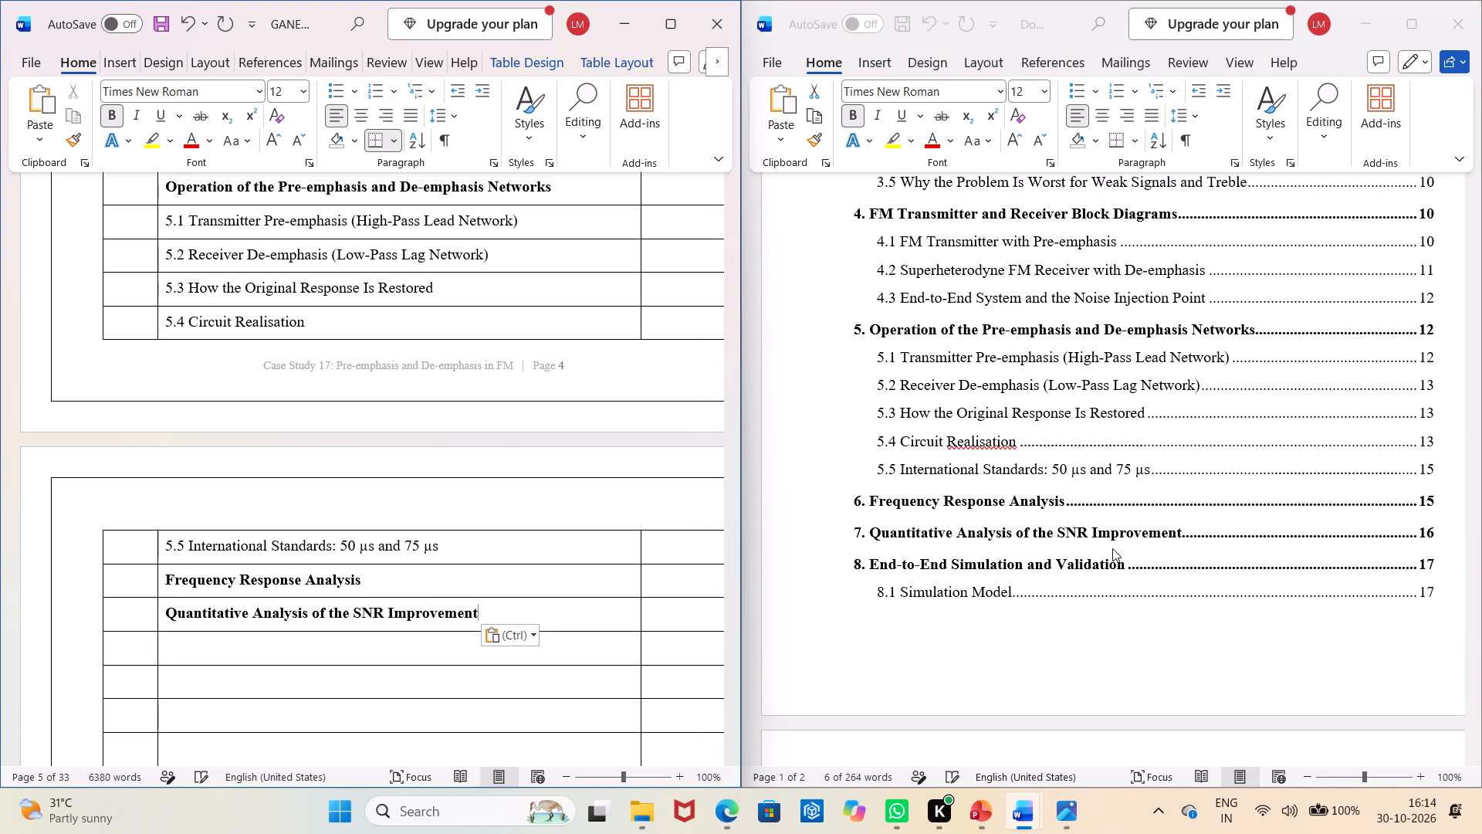
# Copy the heading "End-to-End Simulation and Validation" without its number into the TITLE cell below the "Quantitative Analysis of the SNR Improvement" heading.
pyautogui.click(1121, 564)
pyautogui.moveTo(1125, 564); pyautogui.dragTo(1068, 562)
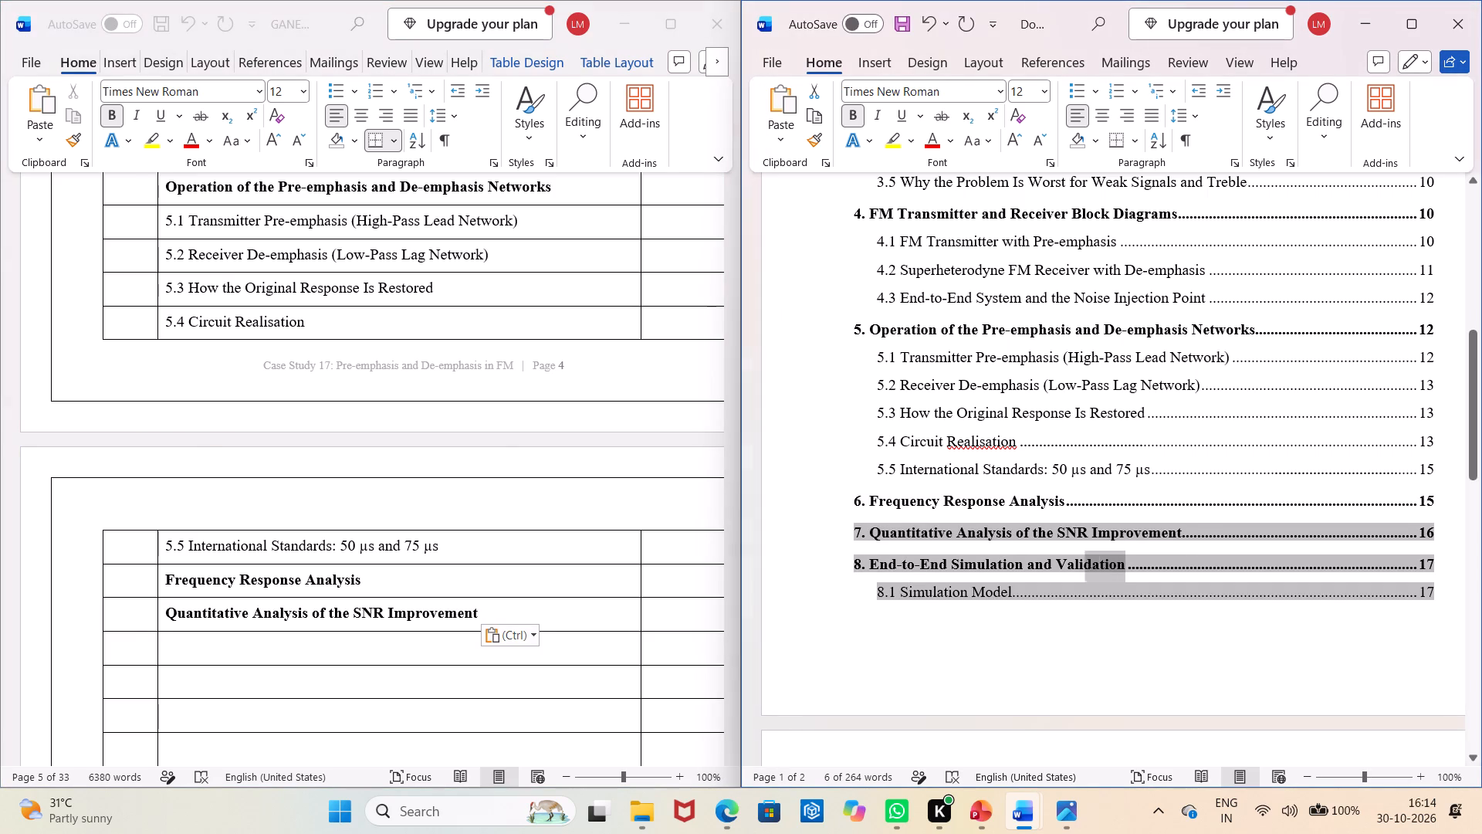
pyautogui.moveTo(1068, 562); pyautogui.dragTo(870, 568)
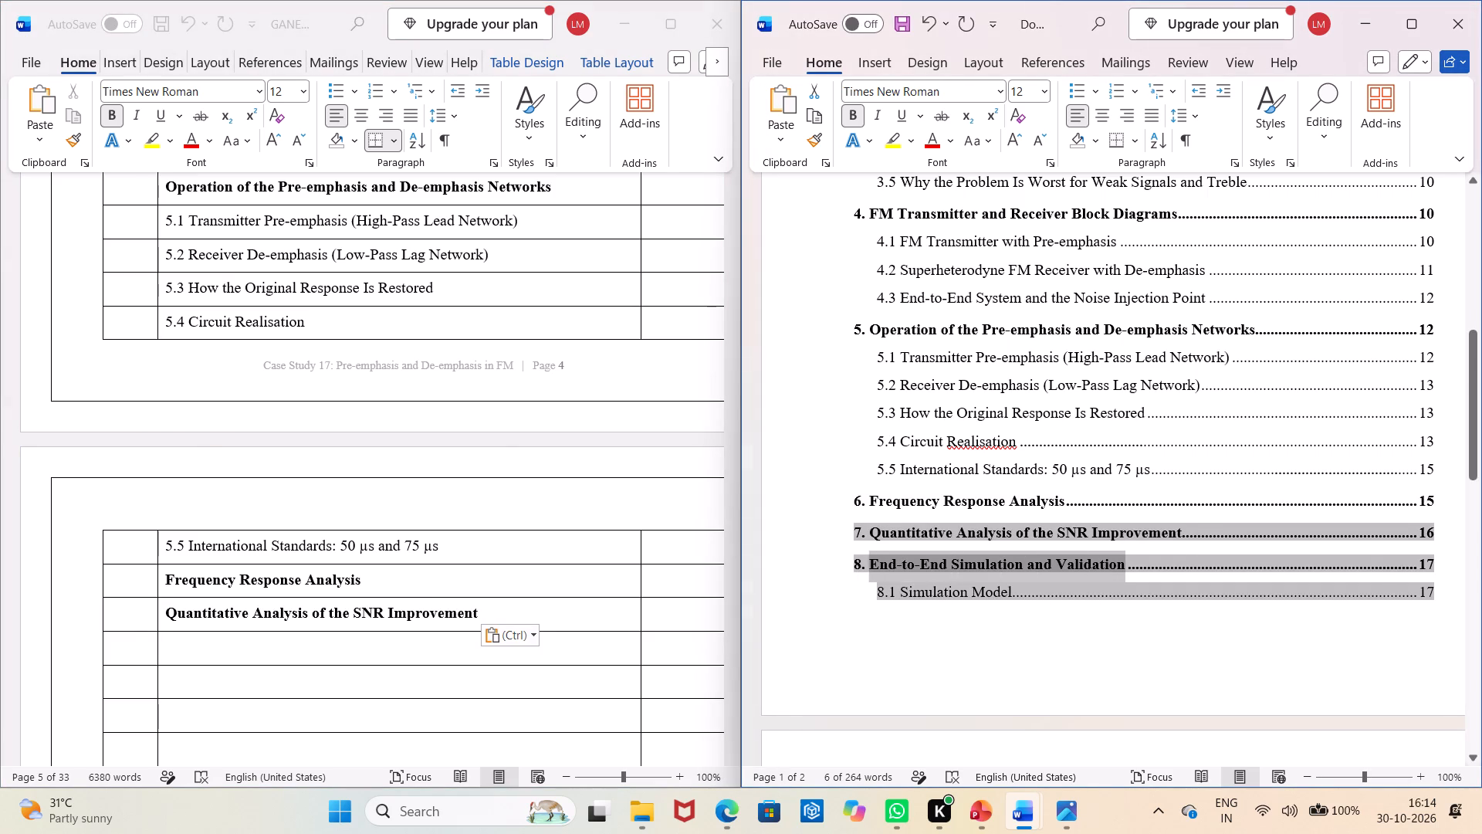
pyautogui.moveTo(870, 568); pyautogui.dragTo(871, 568)
pyautogui.hotkey('ctrl', 'c')
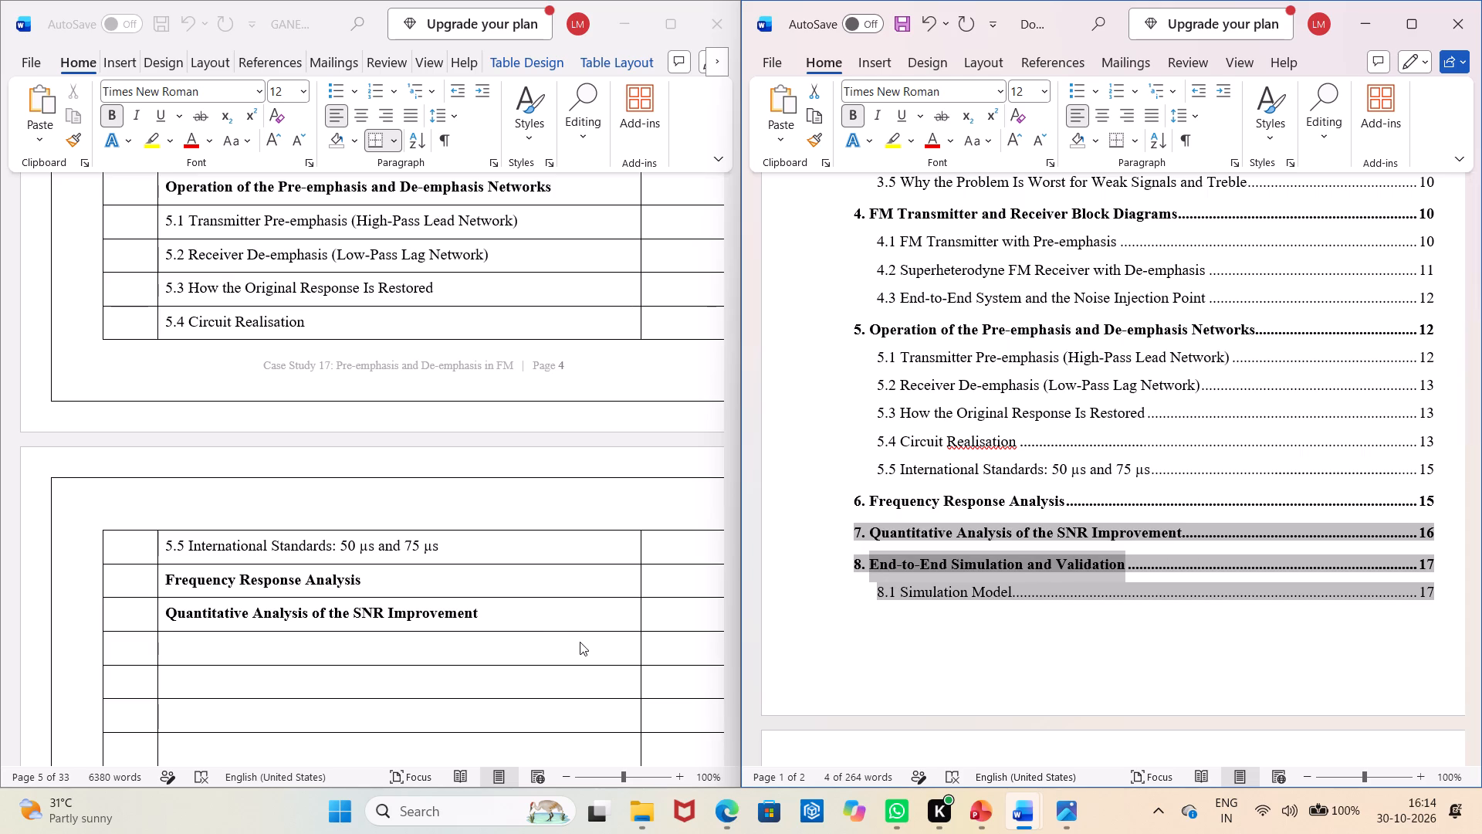
pyautogui.doubleClick(580, 642)
pyautogui.click(581, 650)
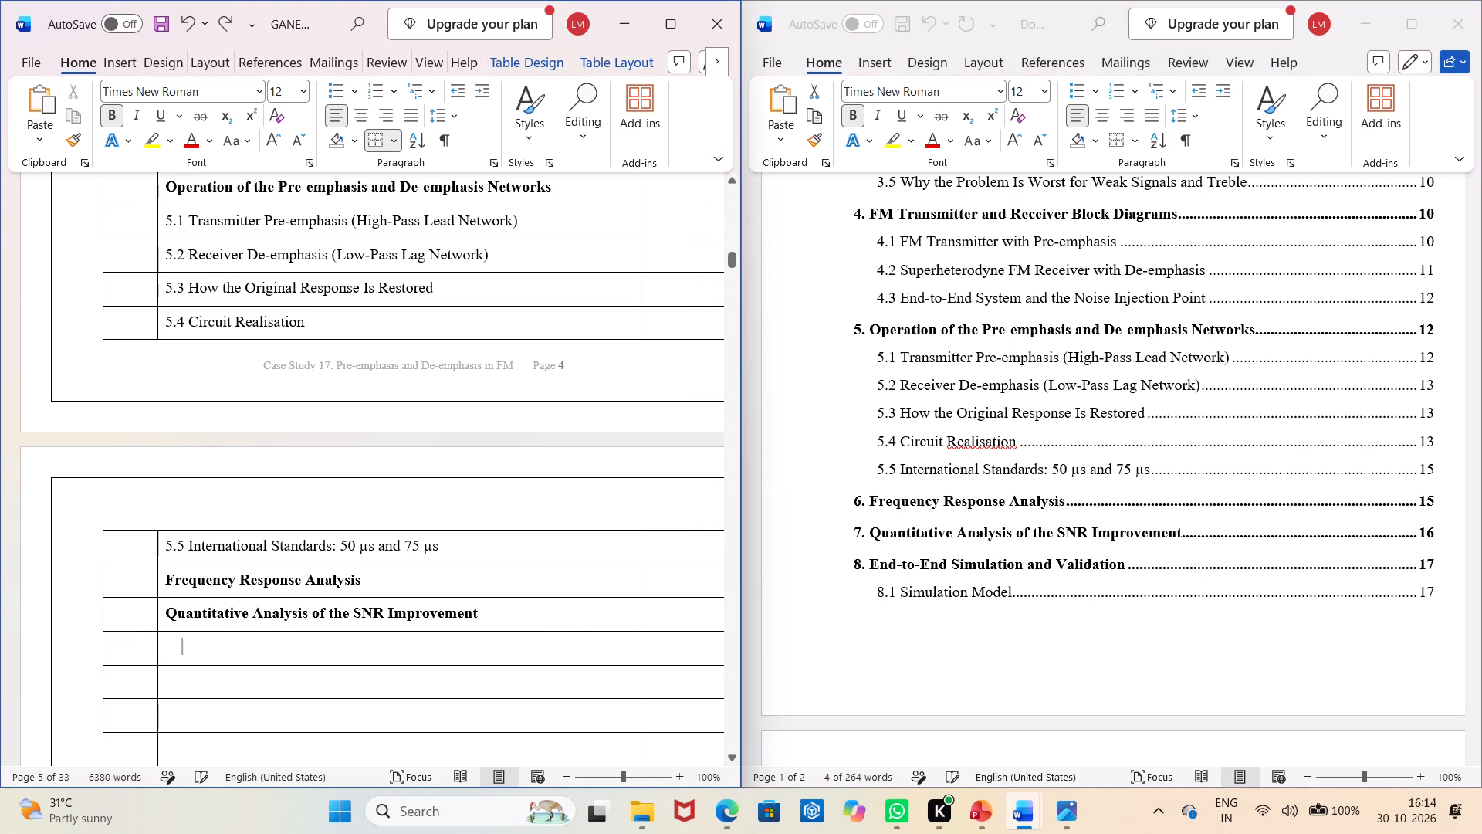
pyautogui.hotkey('ctrl', 'v')
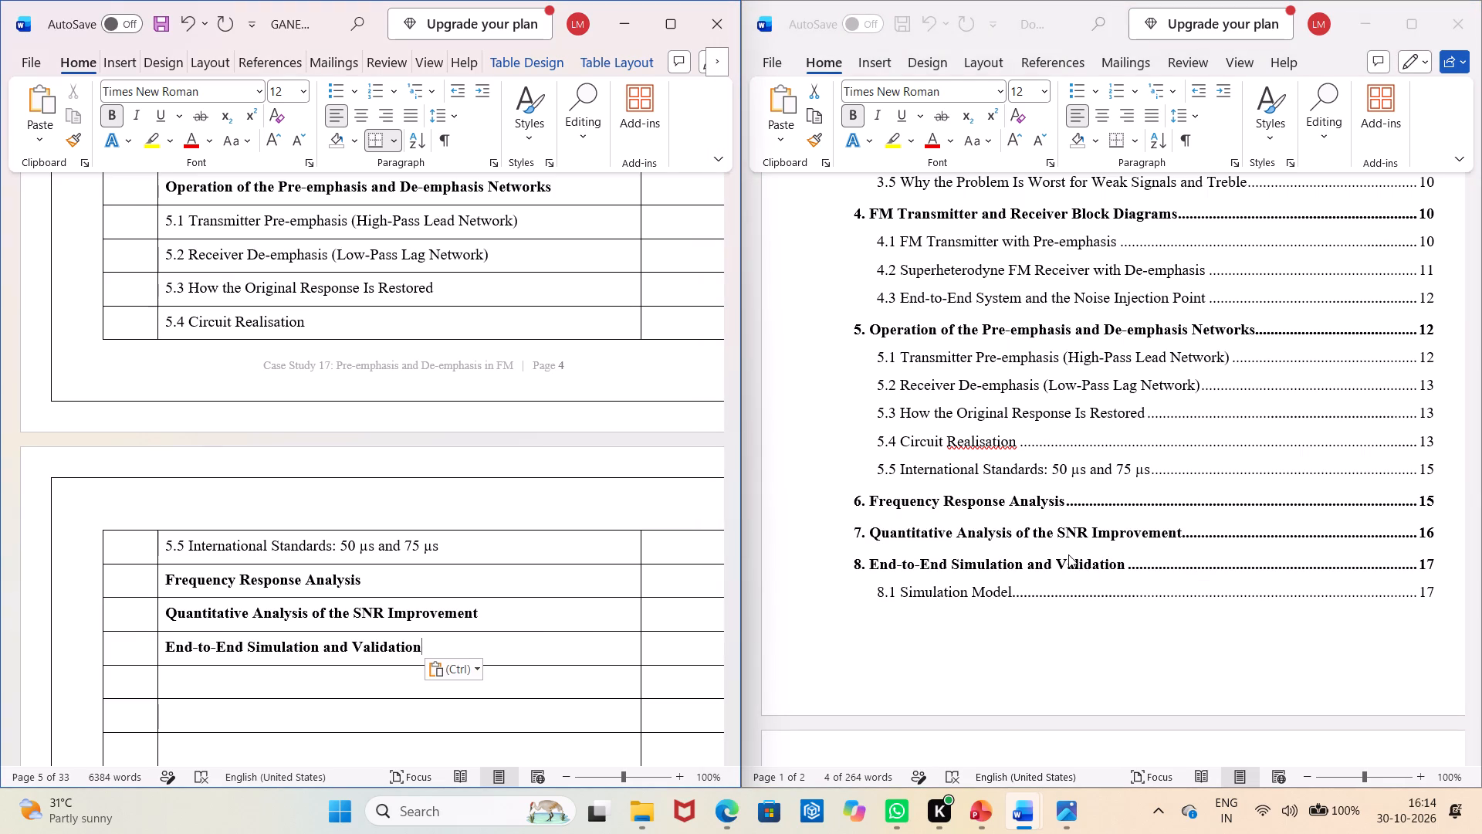
# Copy the entry "8.1 Simulation Model" into the TITLE cell below the "End-to-End Simulation and Validation" heading.
pyautogui.scroll(-2, 1068, 553)
pyautogui.click(1014, 497)
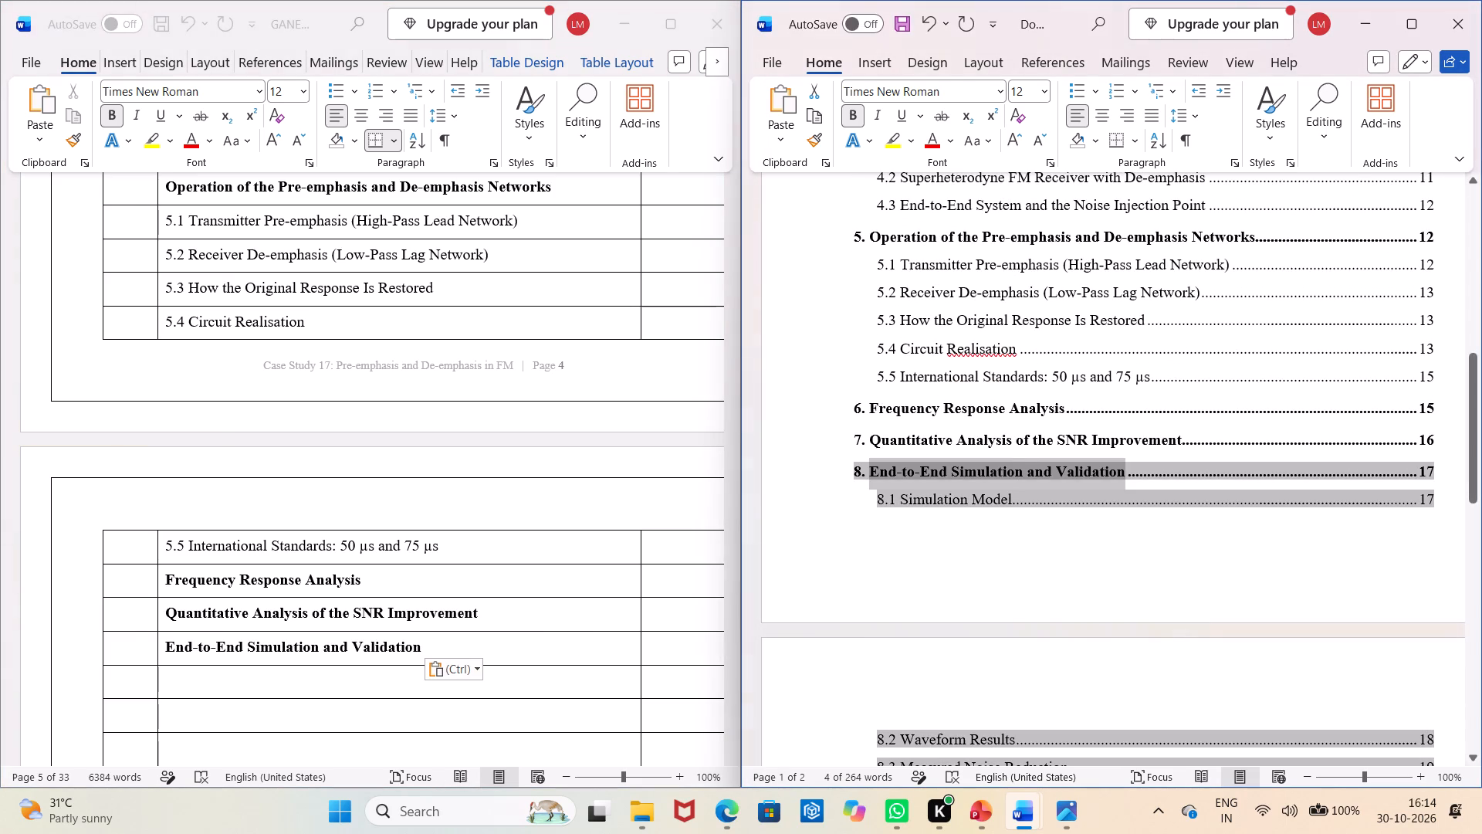
pyautogui.moveTo(1010, 494); pyautogui.dragTo(878, 496)
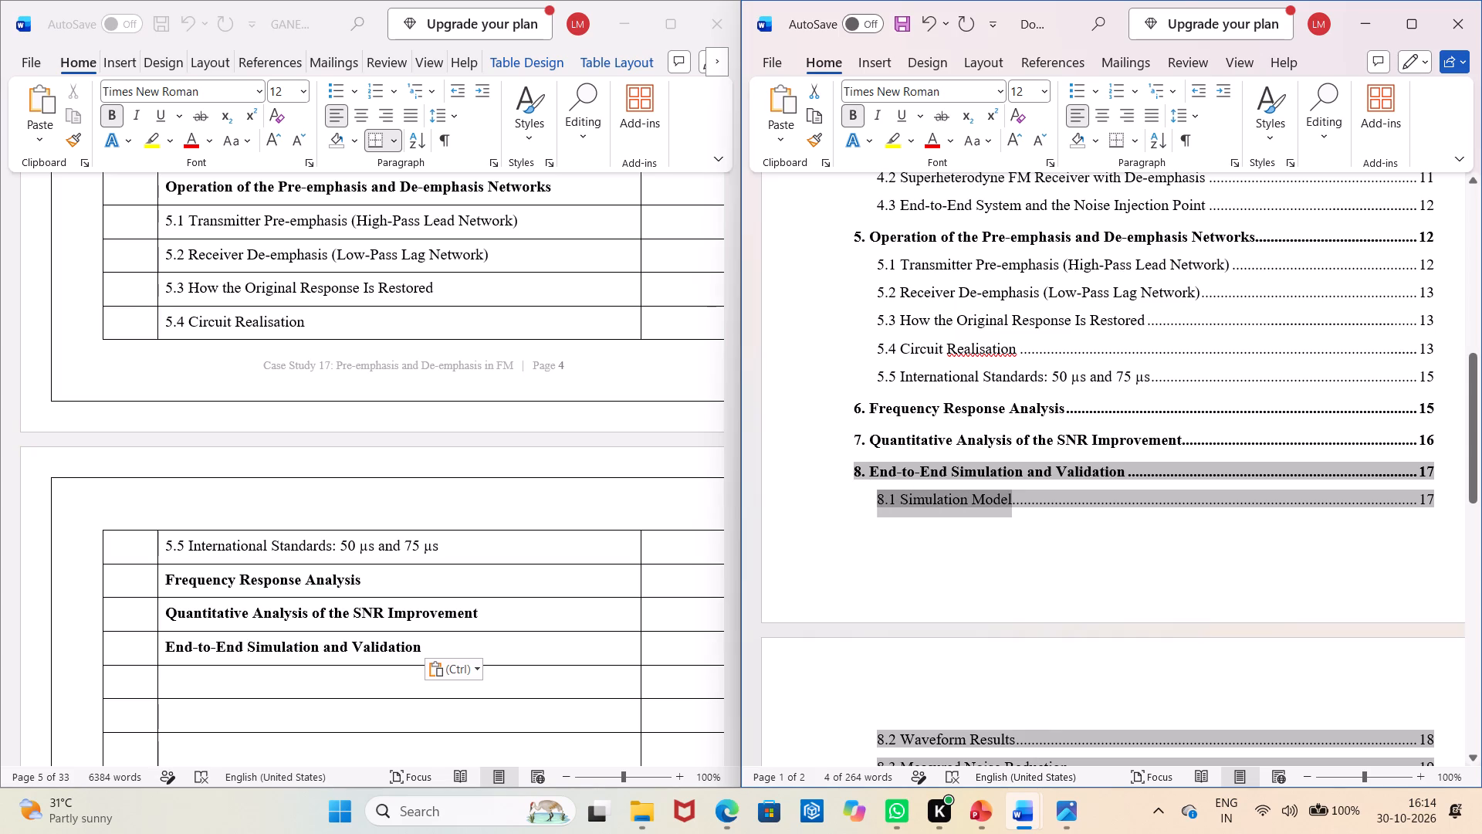
pyautogui.moveTo(878, 496); pyautogui.dragTo(878, 496)
pyautogui.hotkey('ctrl', 'c')
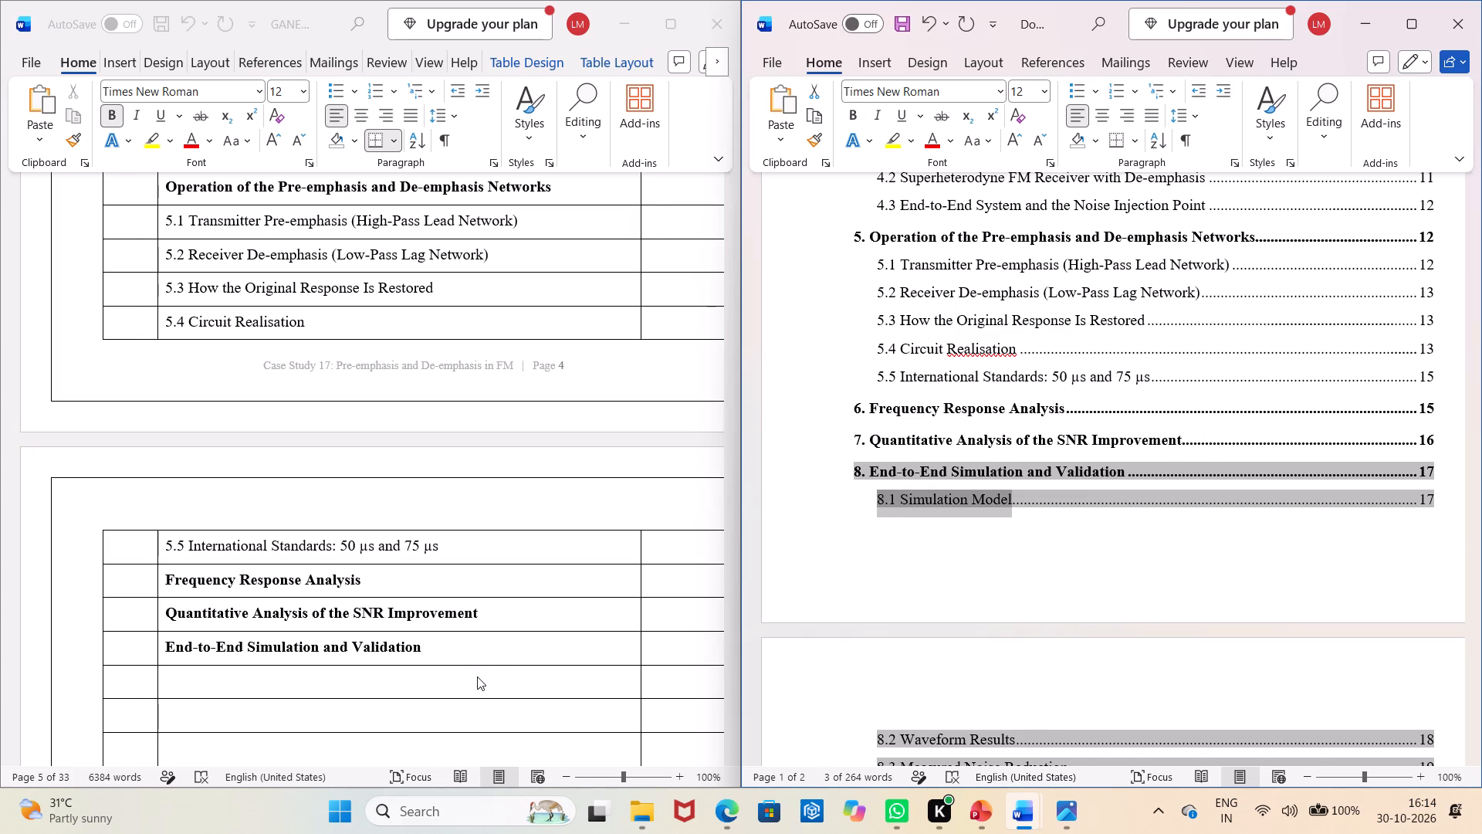
pyautogui.doubleClick(477, 677)
pyautogui.click(477, 677)
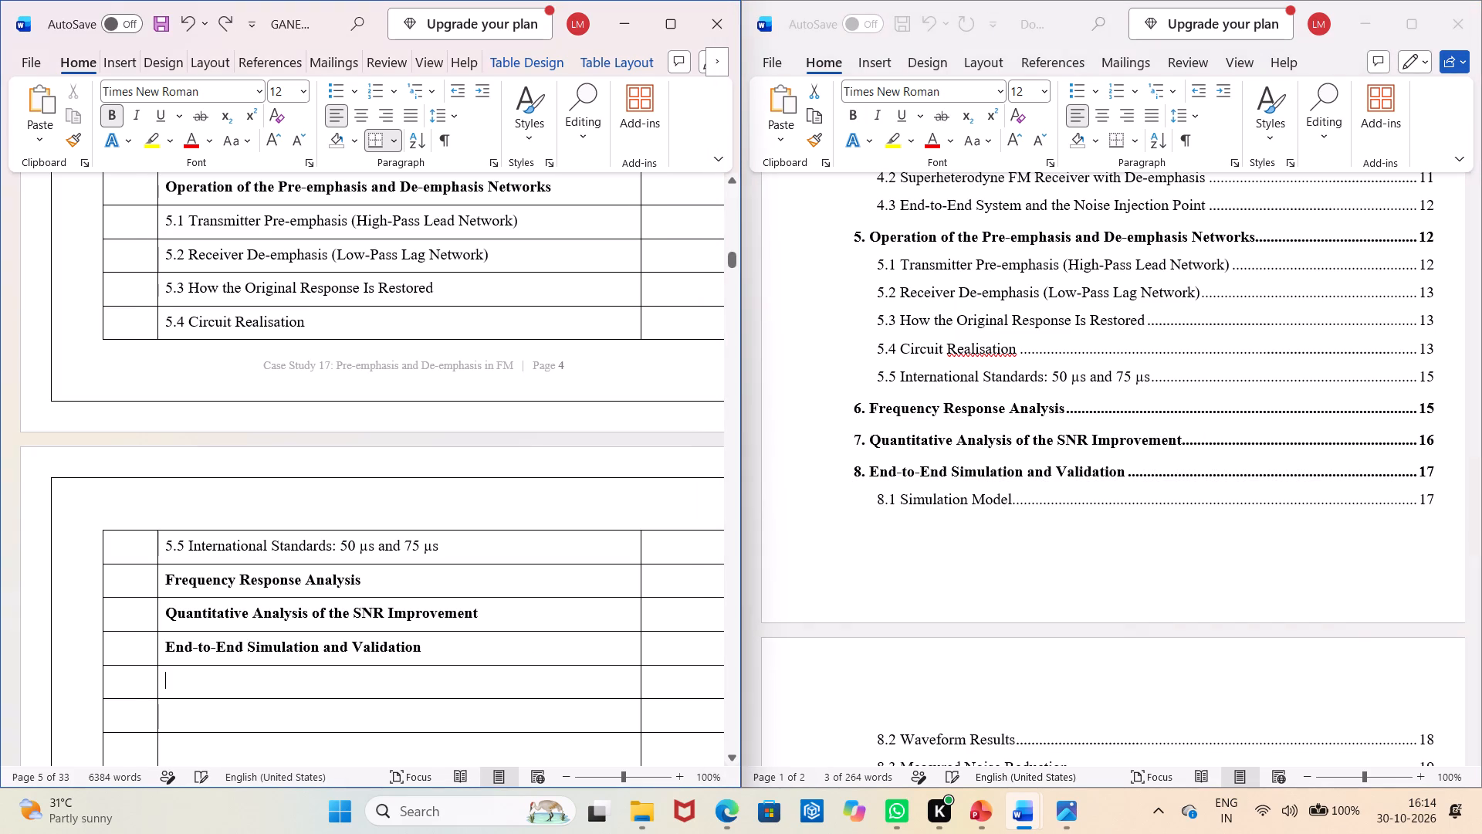
pyautogui.hotkey('ctrl', 'v')
# Copy the entry "8.2 Waveform Results" into the TITLE cell below the 8.1 entry.
pyautogui.scroll(-4, 1127, 527)
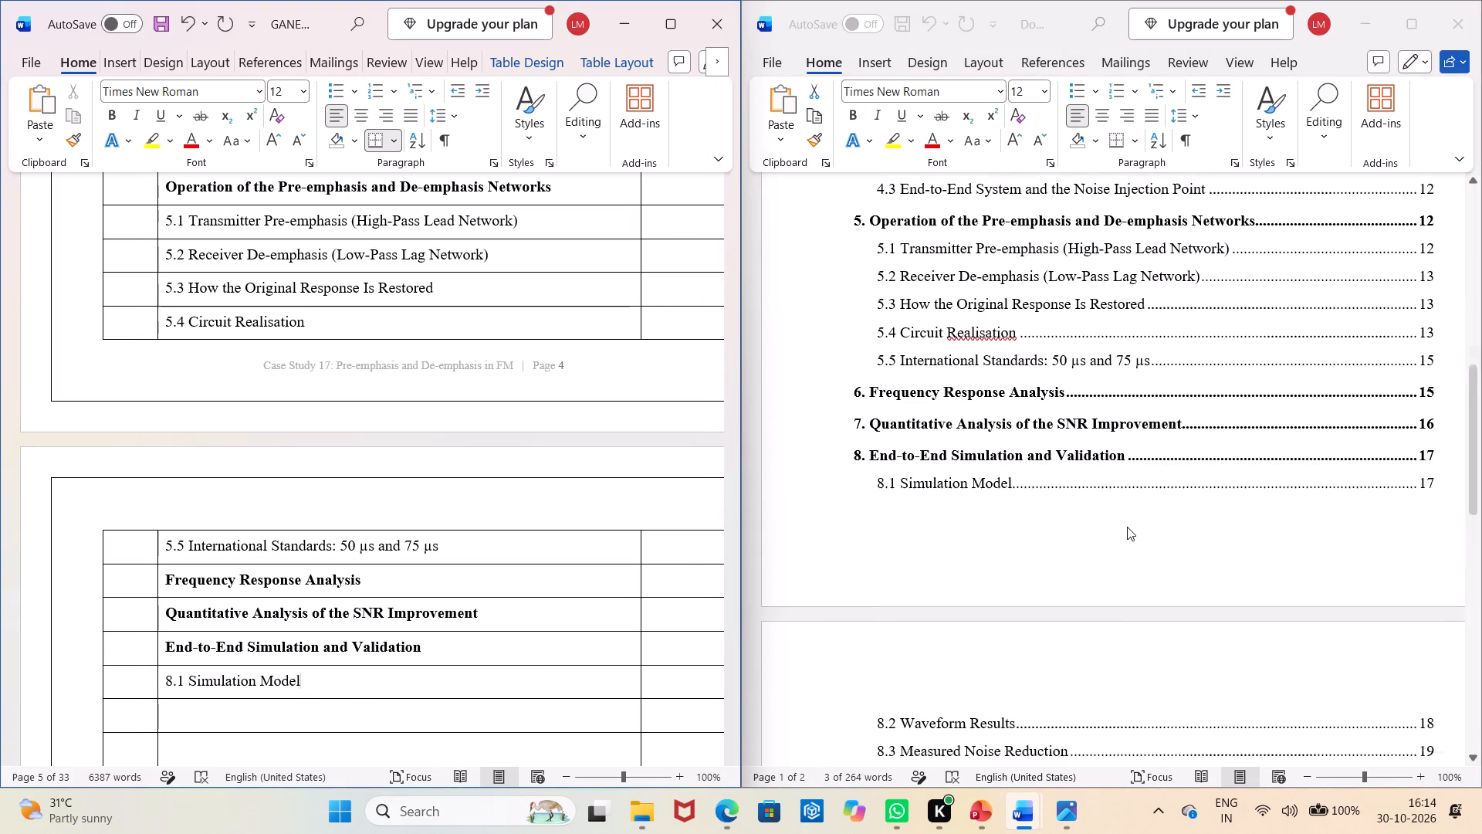
pyautogui.scroll(-1, 1127, 527)
pyautogui.click(1020, 503)
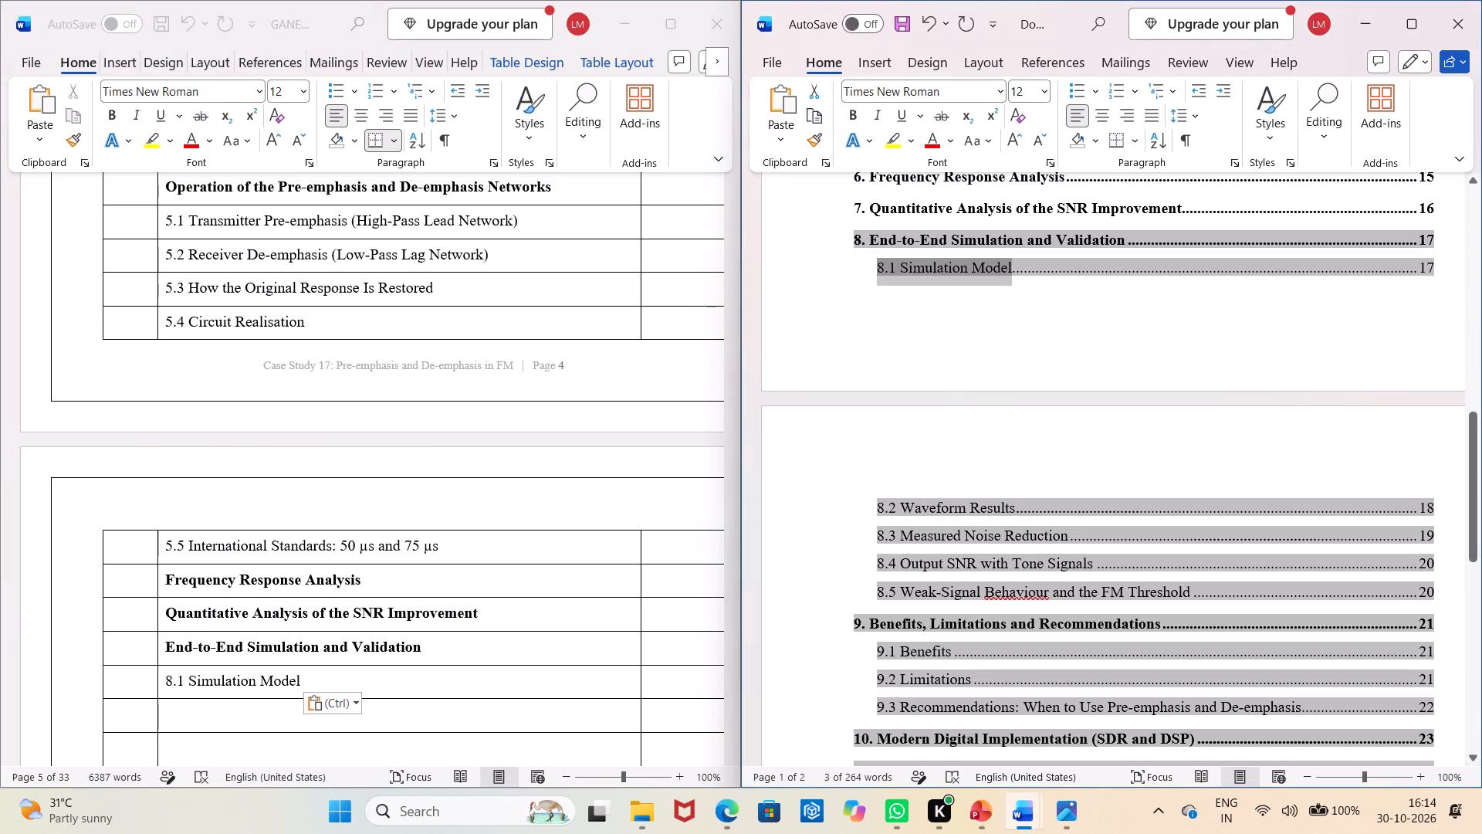
pyautogui.moveTo(1013, 508); pyautogui.dragTo(878, 490)
pyautogui.hotkey('ctrl', 'c')
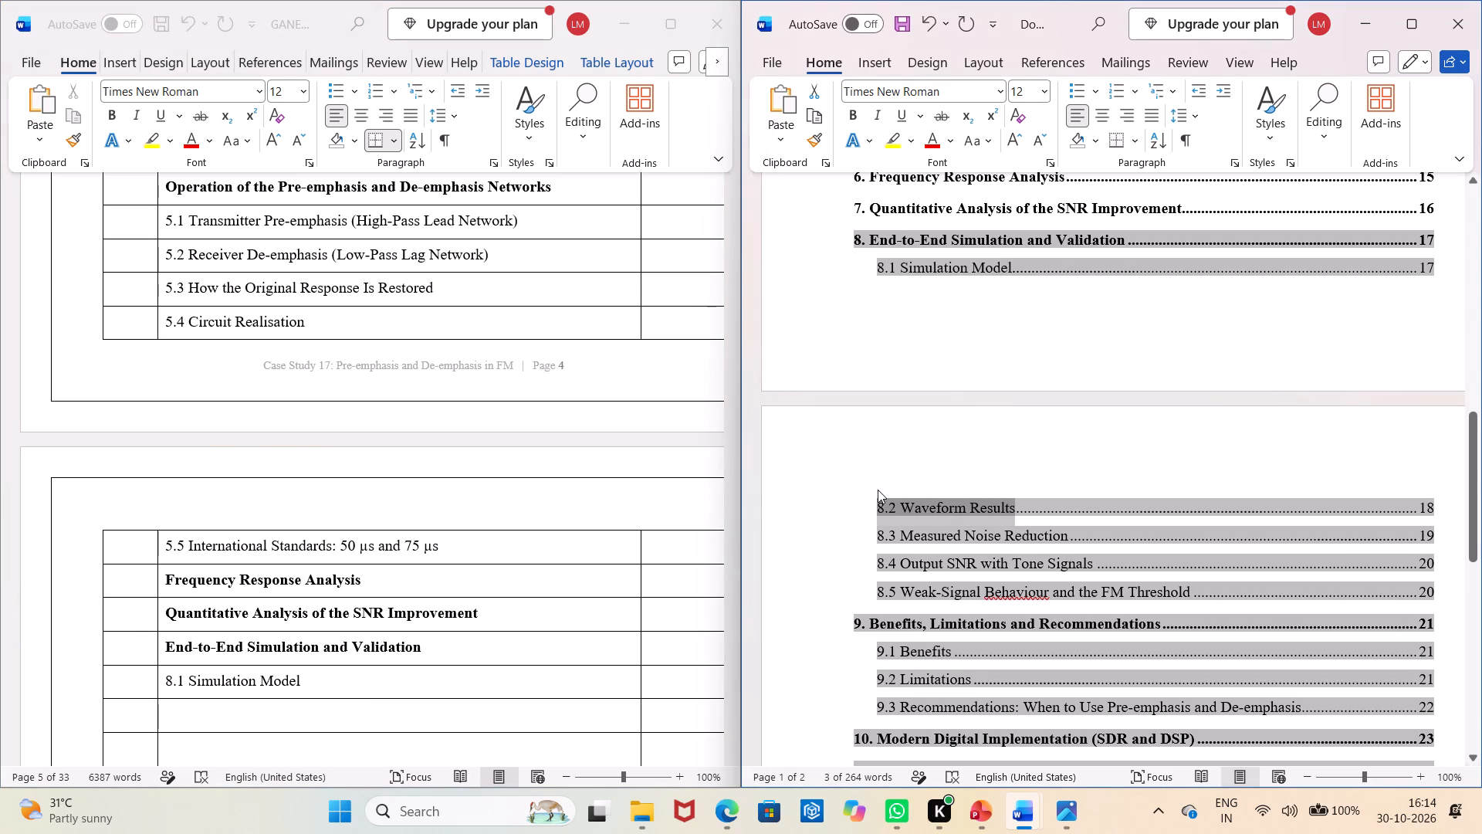
pyautogui.doubleClick(407, 717)
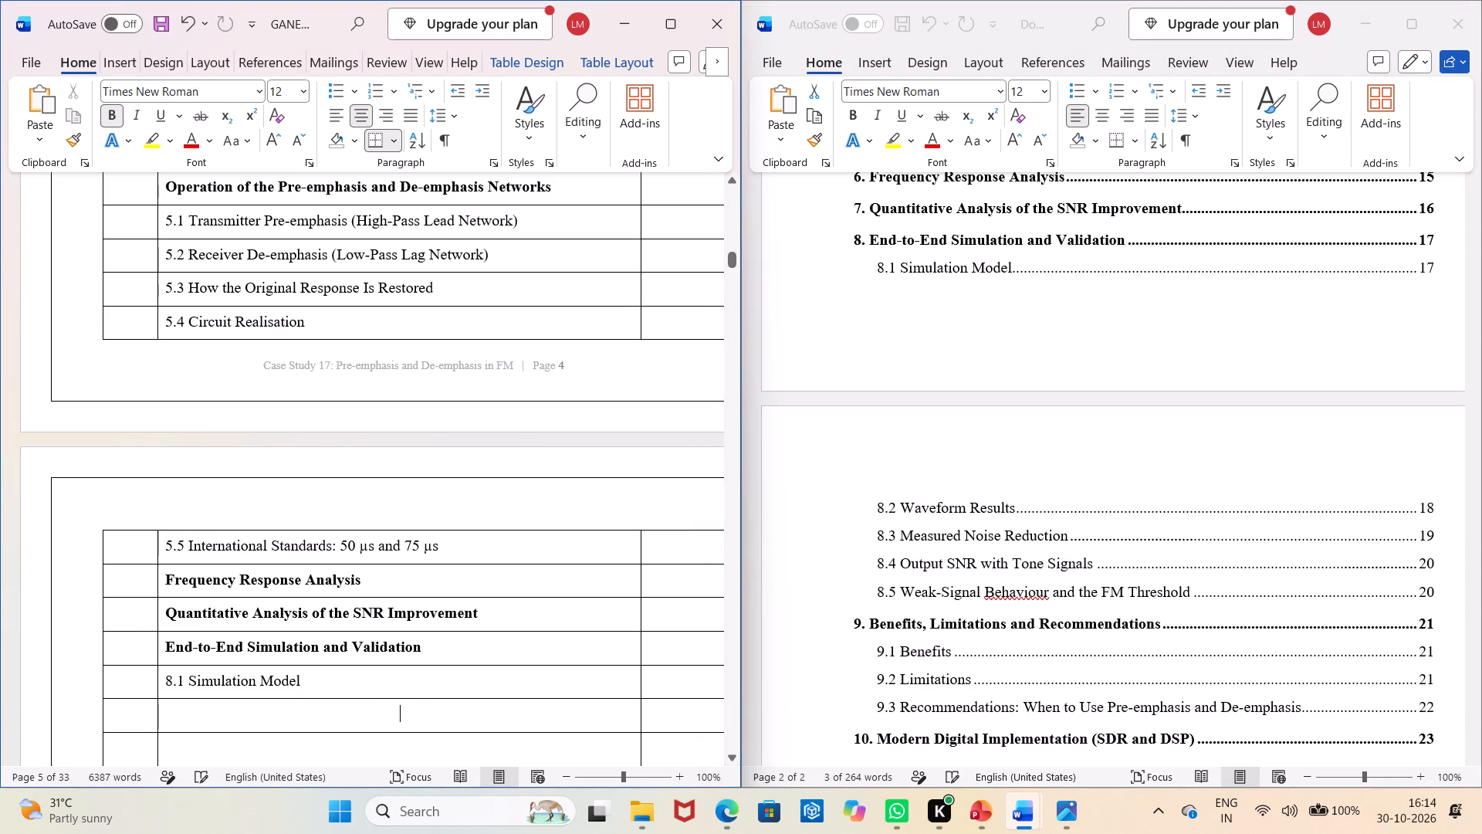
pyautogui.click(406, 711)
pyautogui.hotkey('ctrl', 'v')
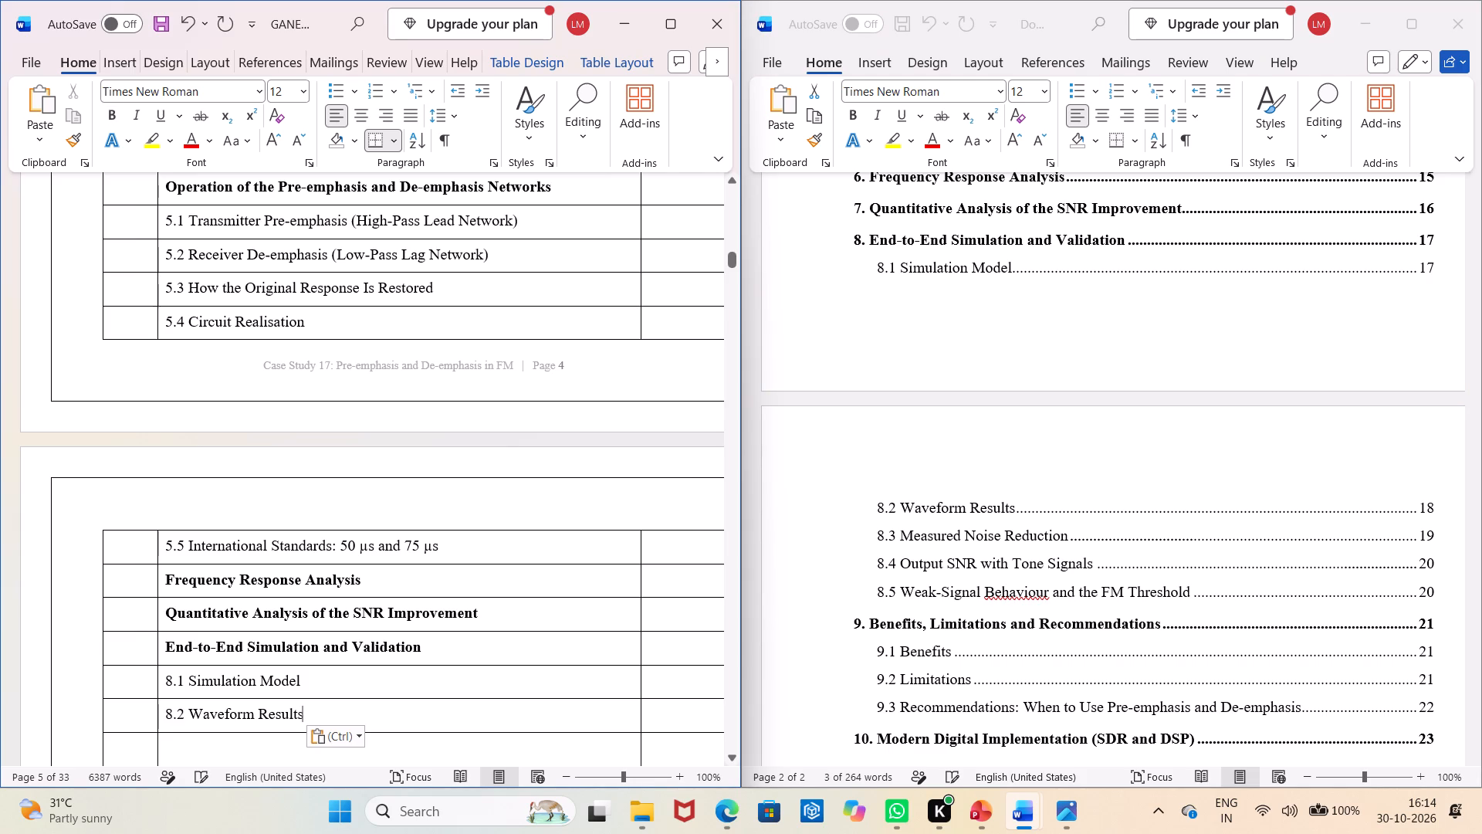
# Copy the entry "8.3 Measured Noise Reduction" from the original list into the TITLE cell below the 8.2 entry.
pyautogui.scroll(-1, 1085, 475)
pyautogui.click(1074, 491)
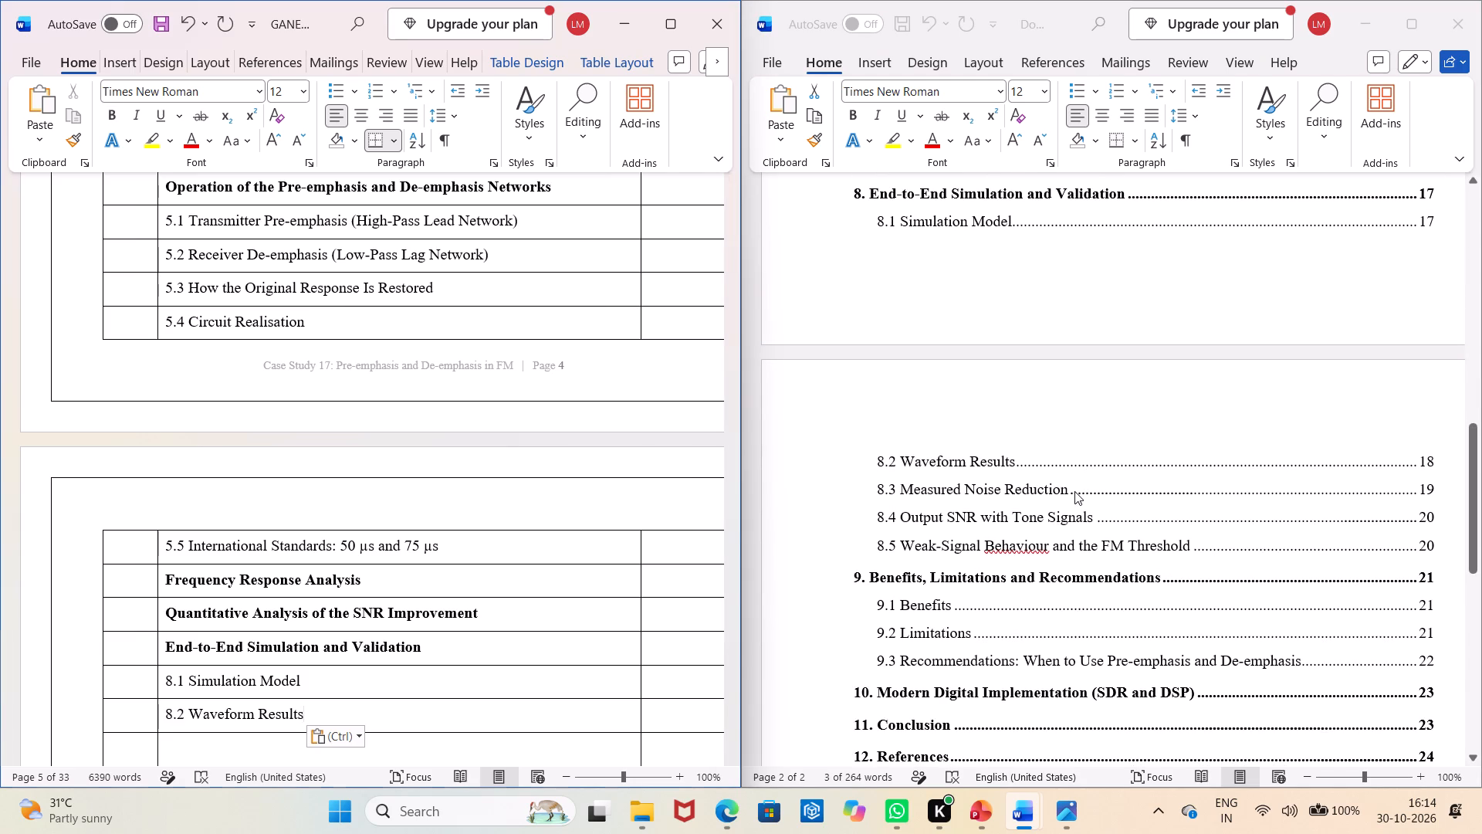
pyautogui.moveTo(1070, 486); pyautogui.dragTo(878, 490)
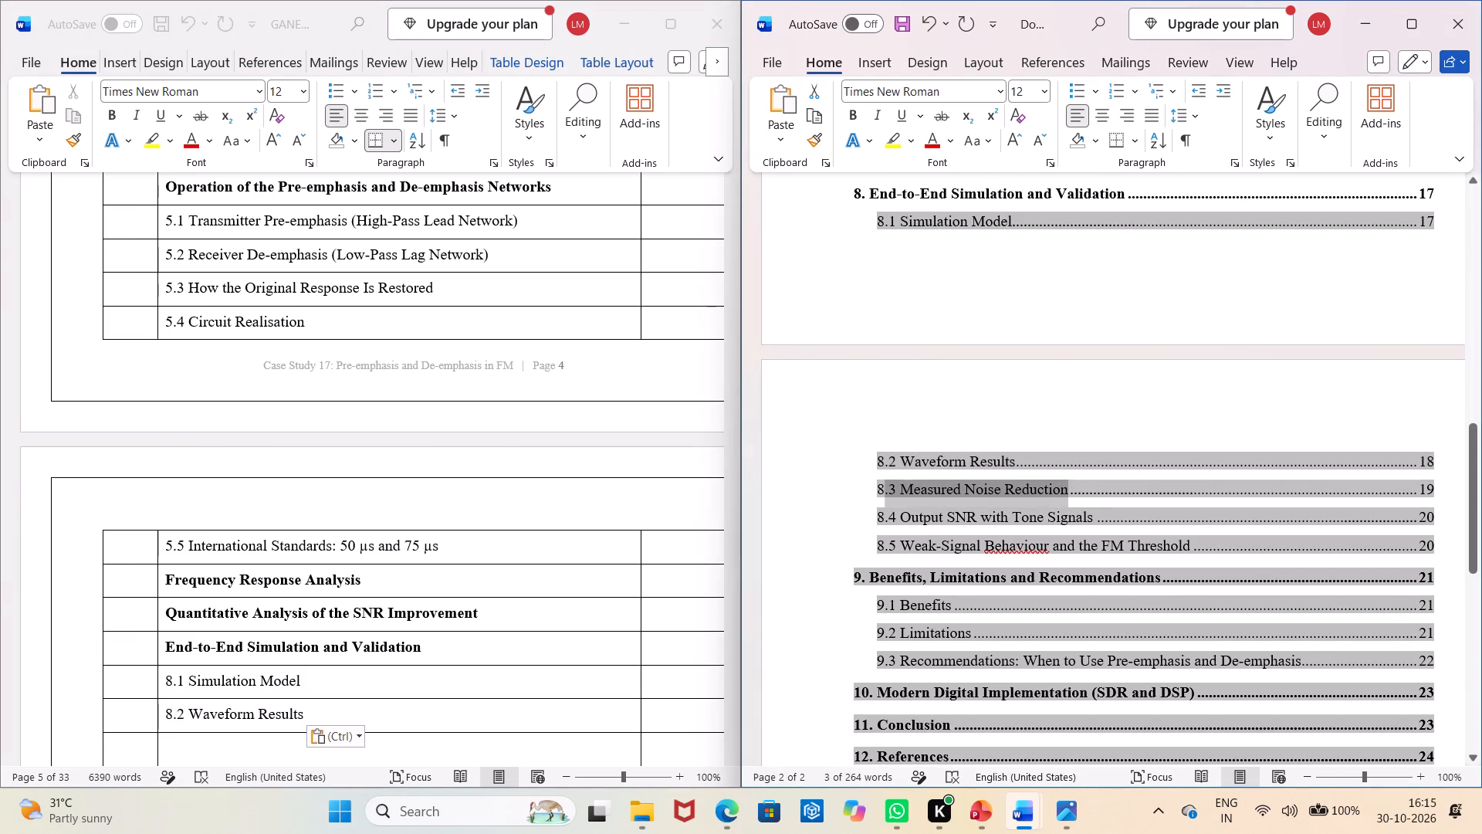
pyautogui.moveTo(878, 490); pyautogui.dragTo(875, 488)
pyautogui.hotkey('ctrl', 'c')
pyautogui.scroll(-2, 408, 704)
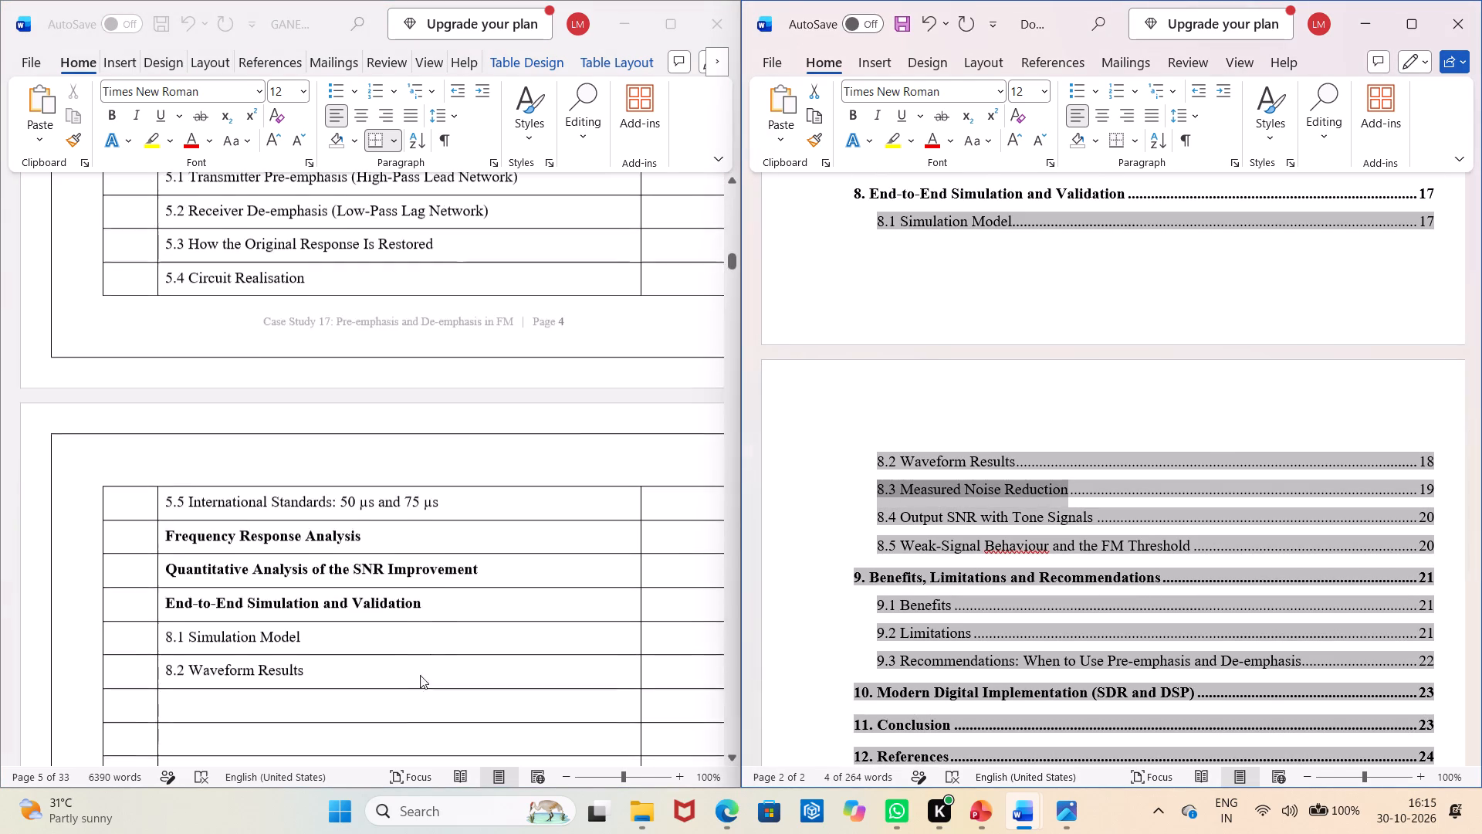
pyautogui.scroll(-3, 431, 648)
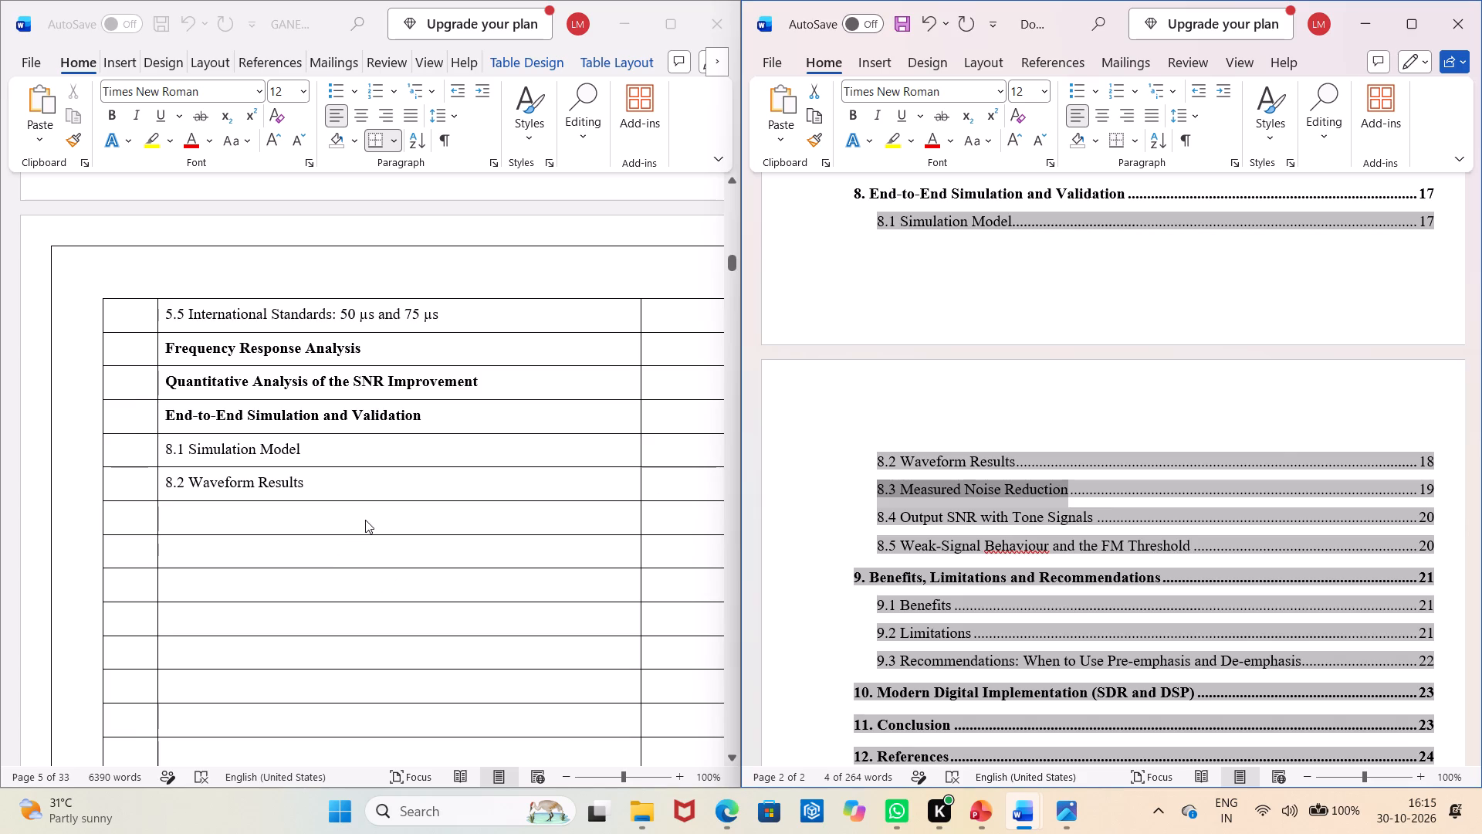
pyautogui.doubleClick(365, 520)
pyautogui.click(365, 520)
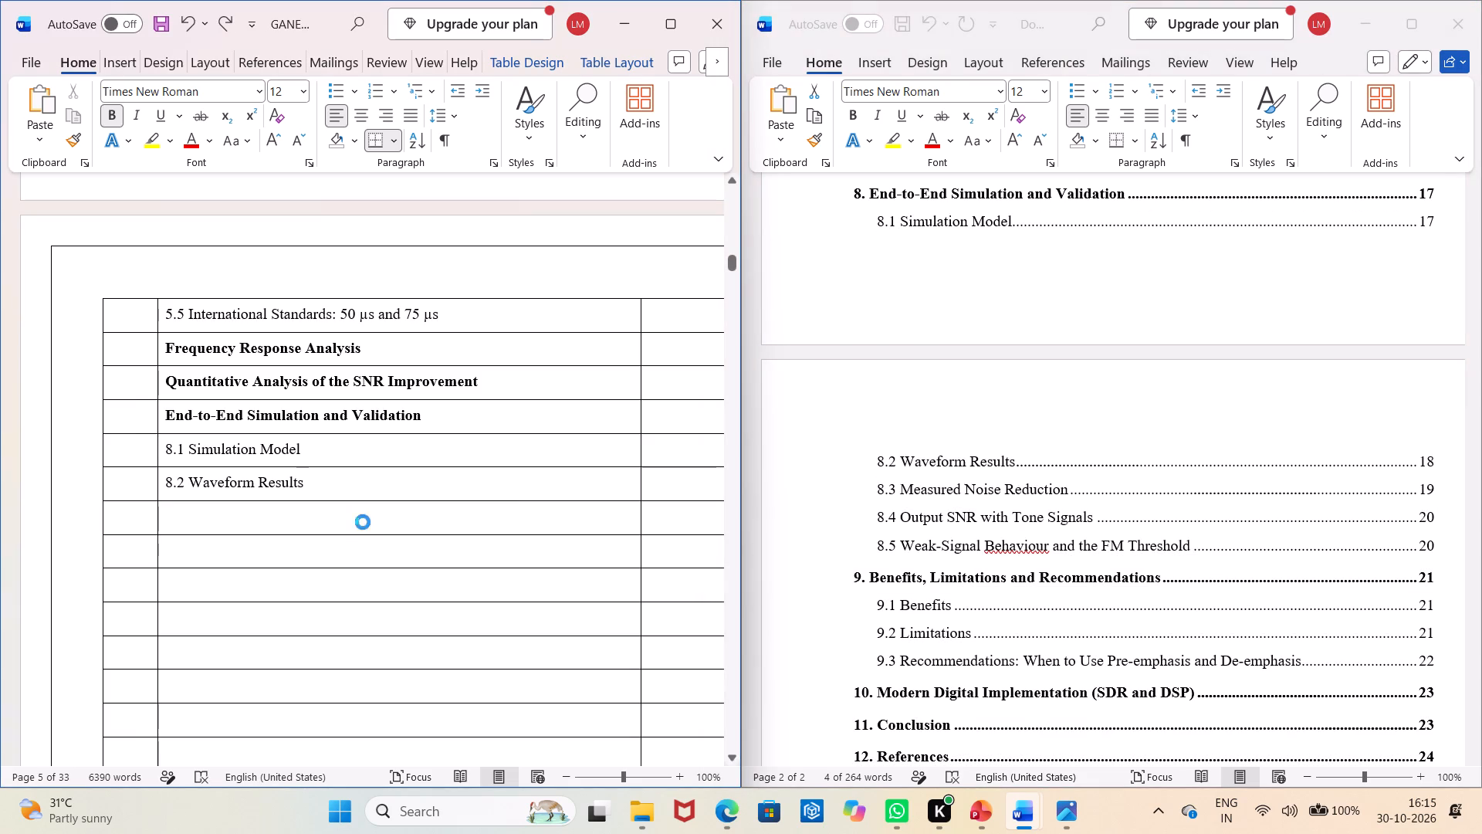
pyautogui.hotkey('ctrl', 'v')
# Copy the entry "8.4 Output SNR with Tone Signals" into the TITLE cell below the 8.3 entry.
pyautogui.click(1042, 533)
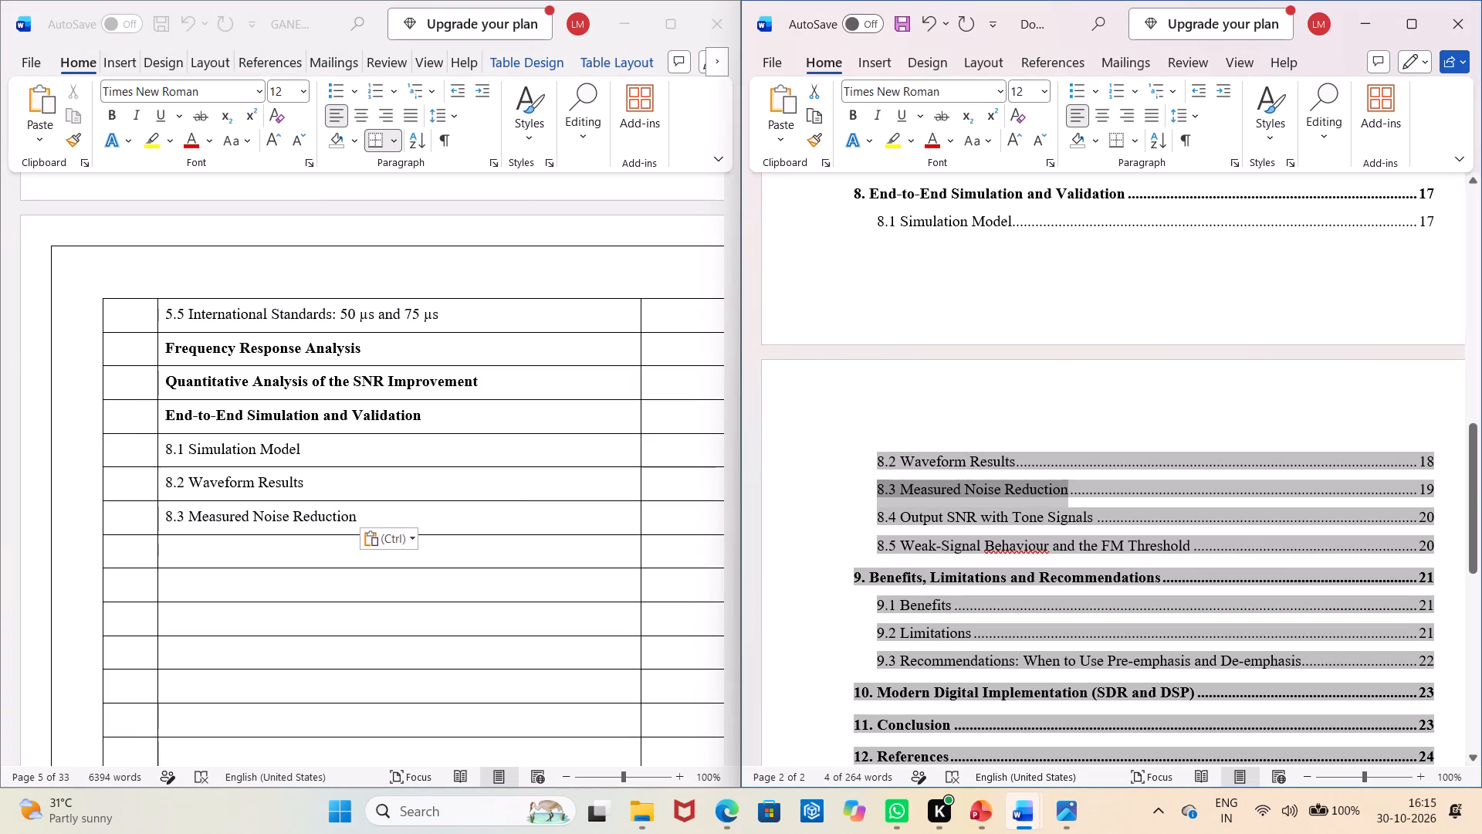
pyautogui.moveTo(1091, 517); pyautogui.dragTo(878, 517)
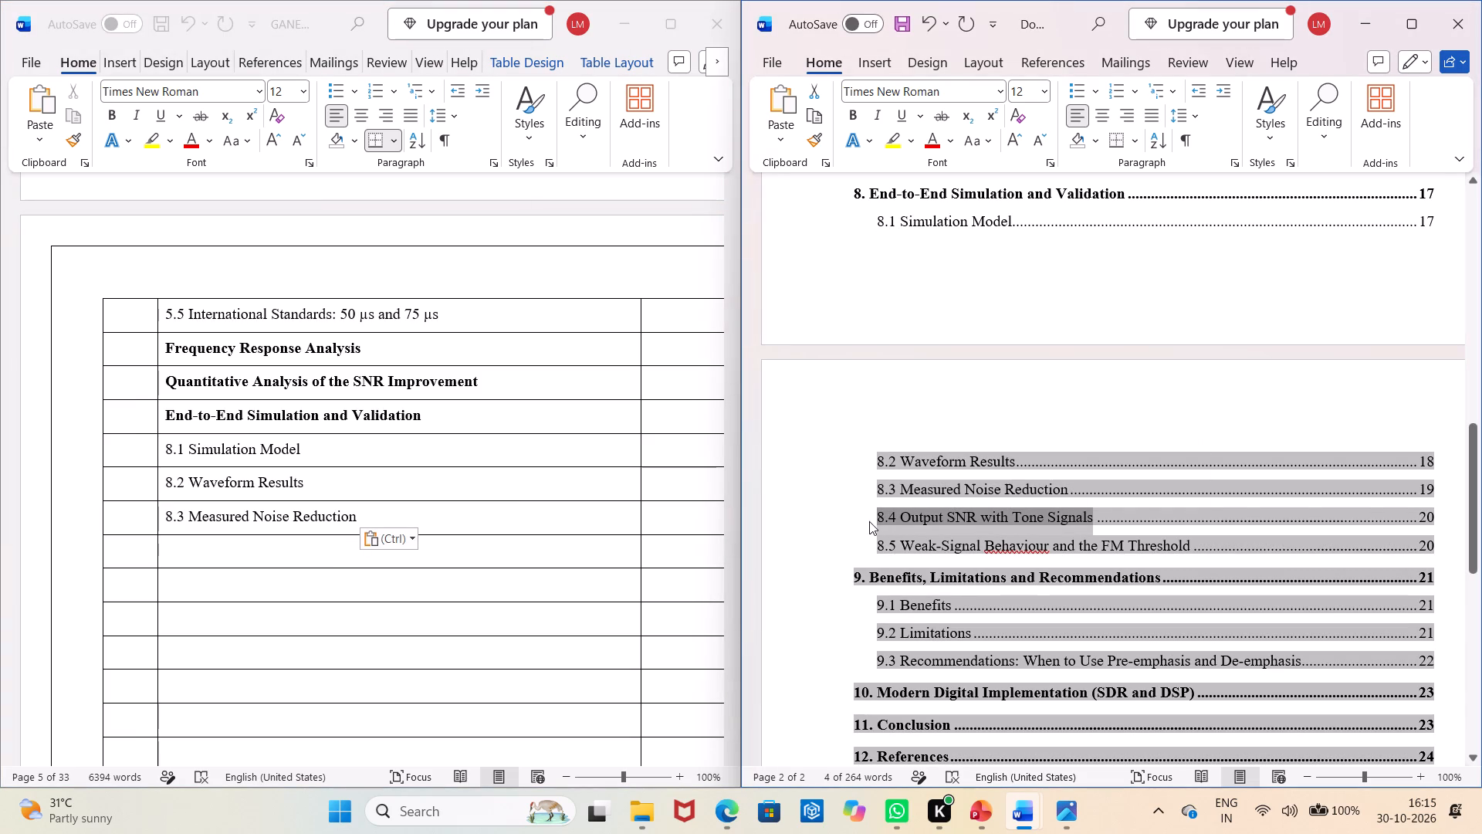
pyautogui.hotkey('ctrl', 'c')
pyautogui.doubleClick(369, 549)
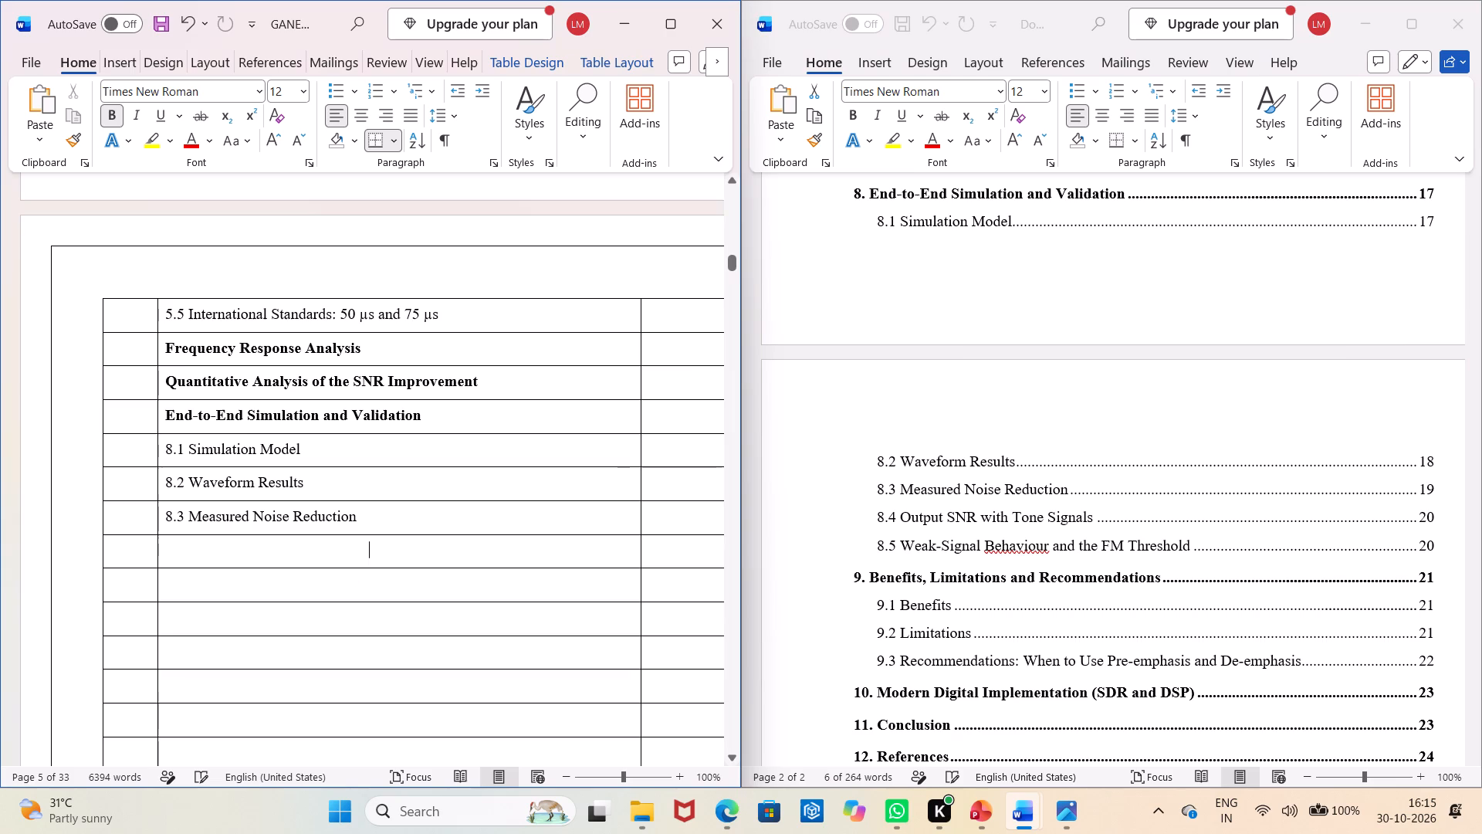
pyautogui.click(369, 549)
pyautogui.hotkey('ctrl', 'v')
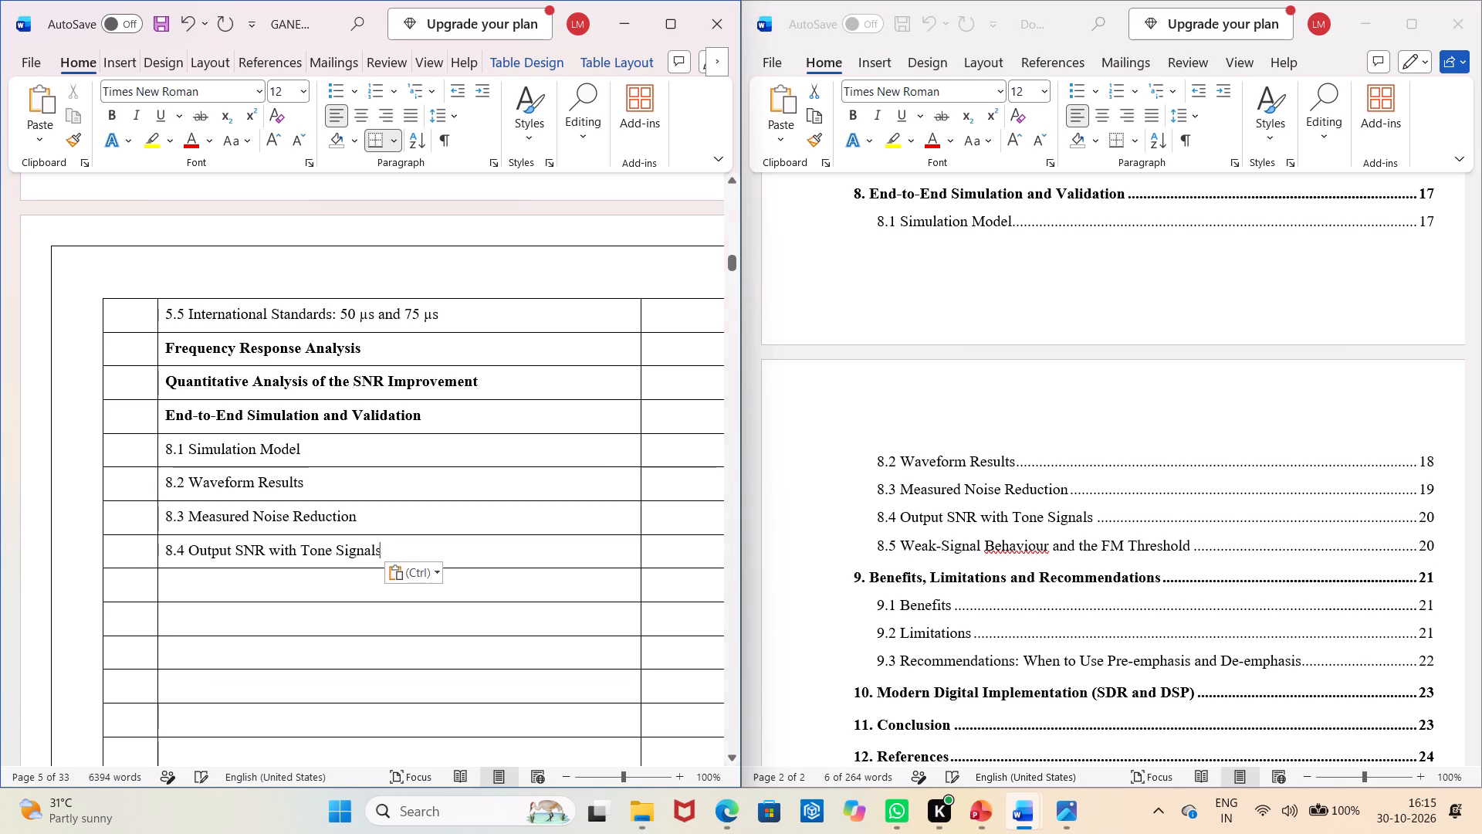
# Copy the entry "8.5 Weak-Signal Behaviour and the FM Threshold" into the TITLE cell below the 8.4 entry.
pyautogui.doubleClick(957, 544)
pyautogui.click(1155, 564)
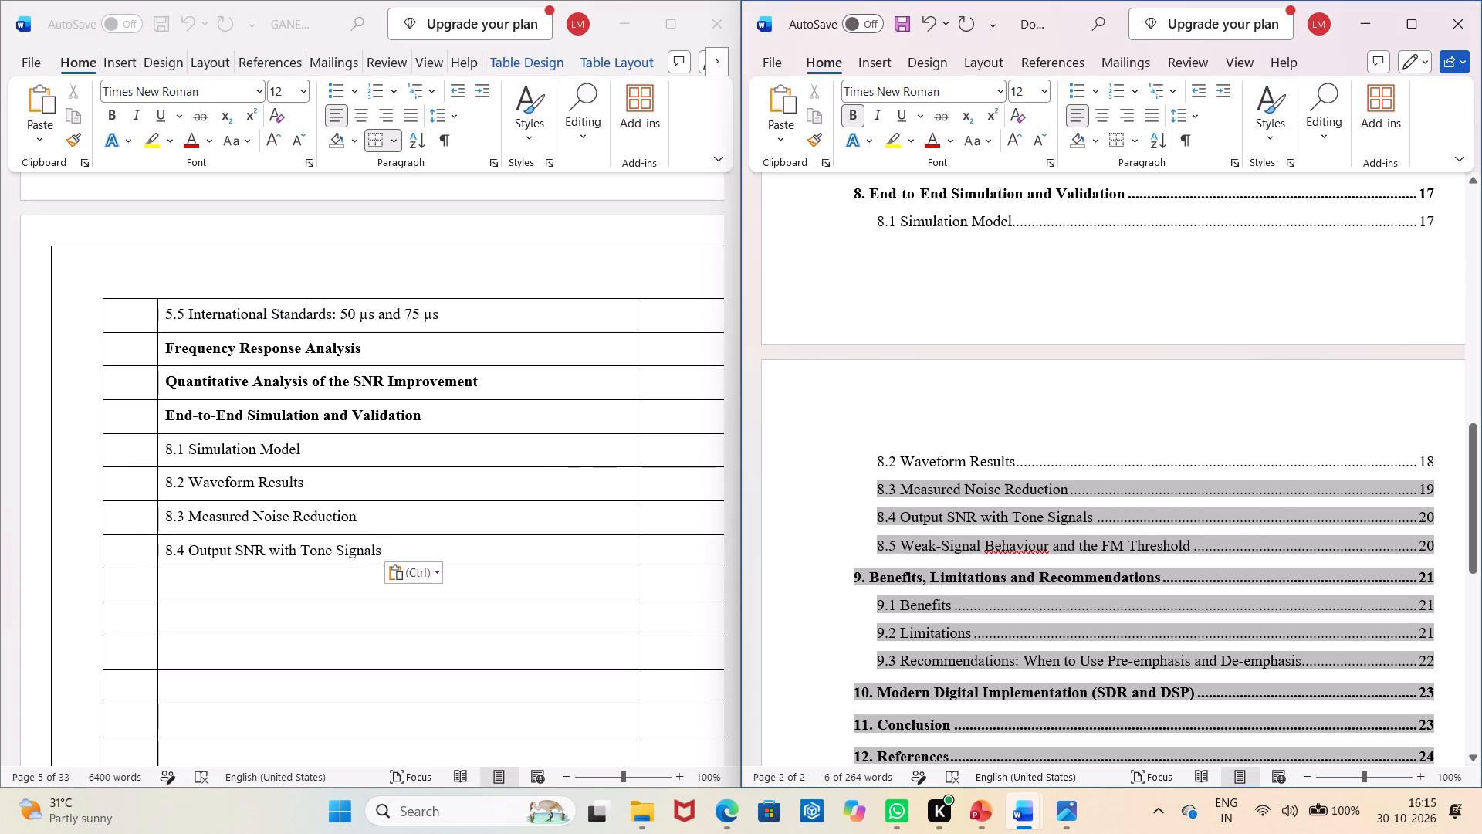
pyautogui.moveTo(1188, 541); pyautogui.dragTo(879, 544)
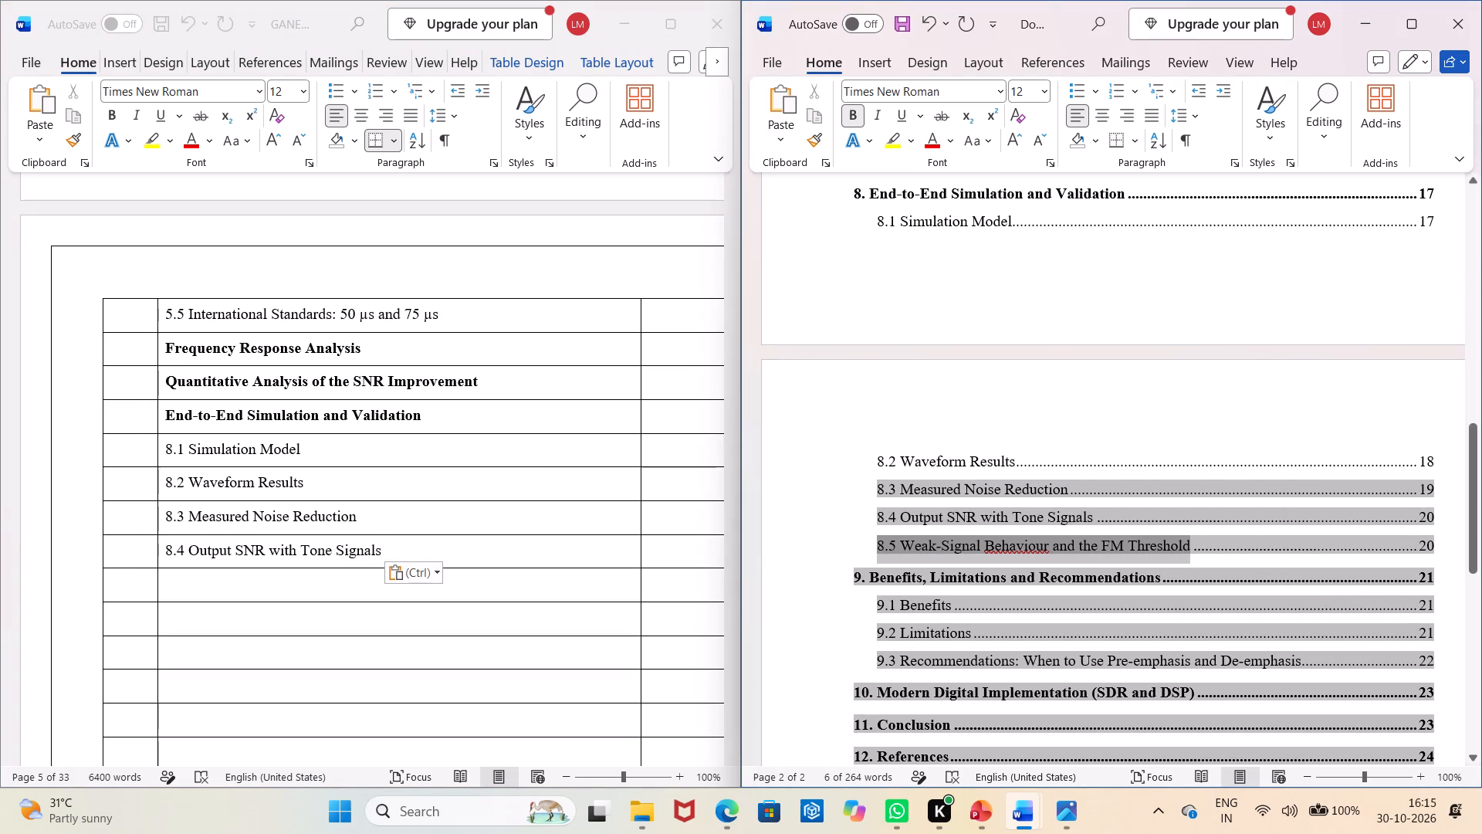
pyautogui.moveTo(879, 544); pyautogui.dragTo(878, 544)
pyautogui.hotkey('ctrl', 'c')
pyautogui.doubleClick(479, 582)
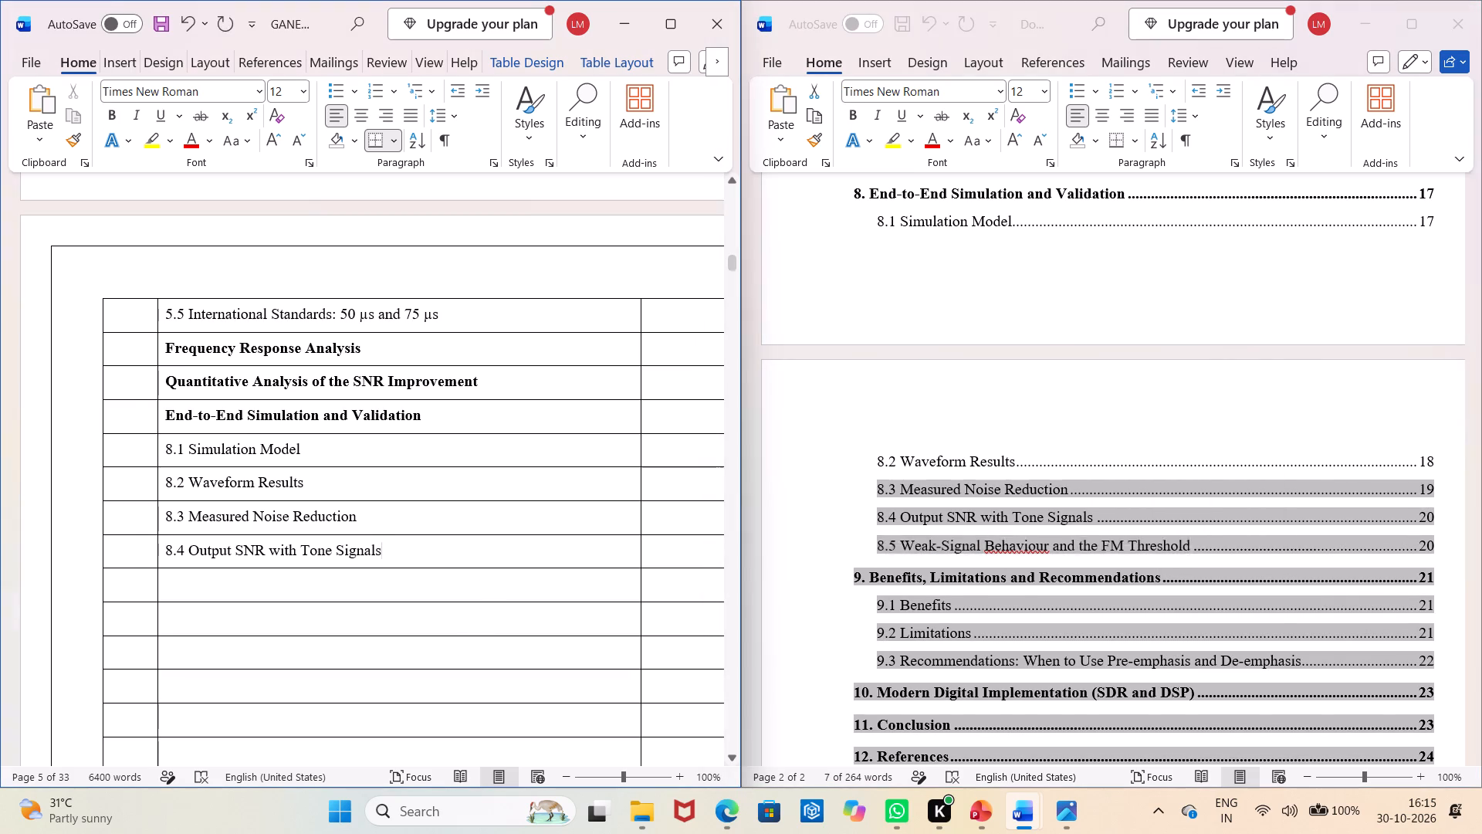
pyautogui.click(479, 582)
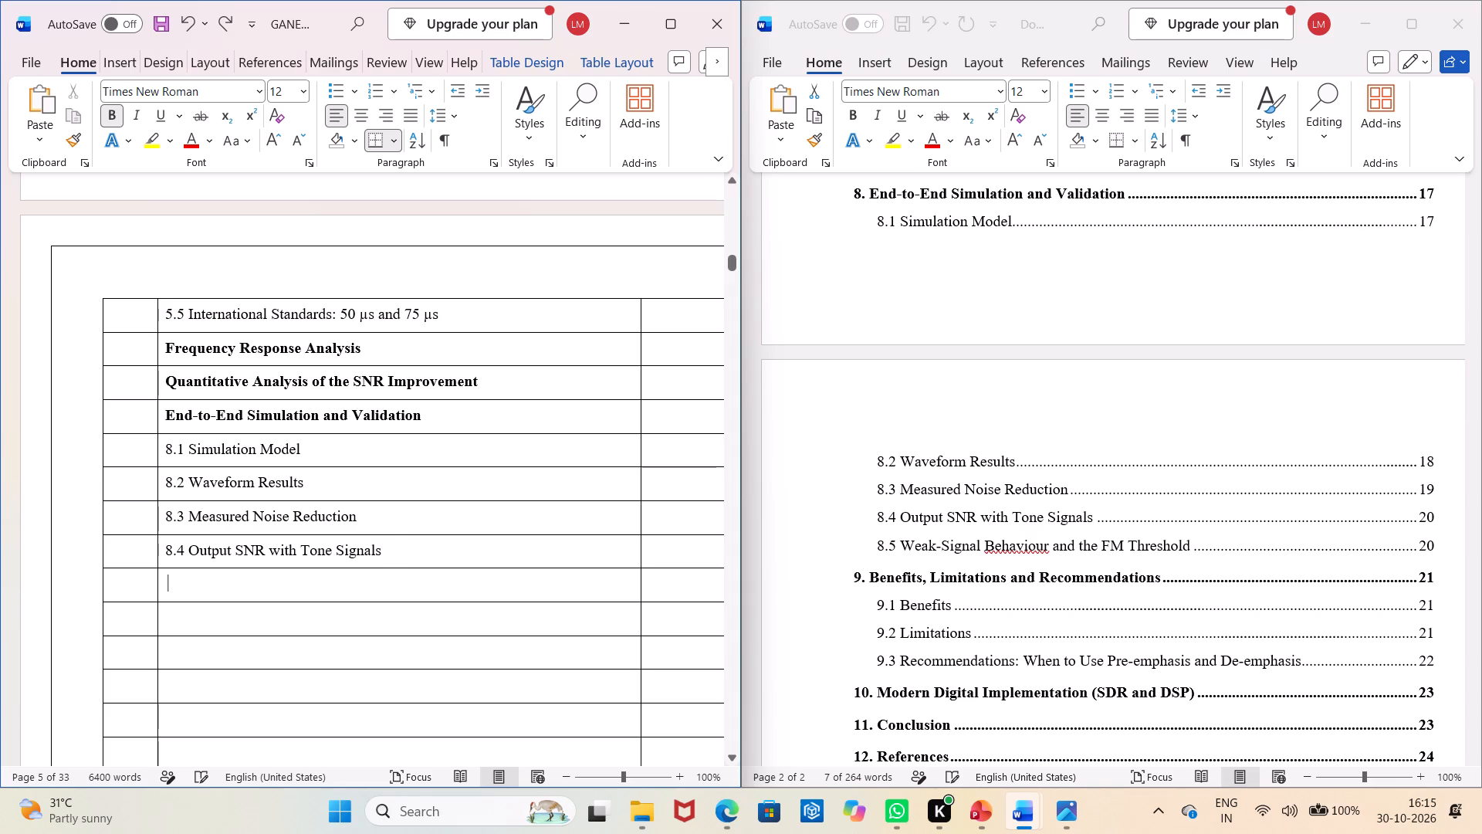
pyautogui.hotkey('ctrl', 'v')
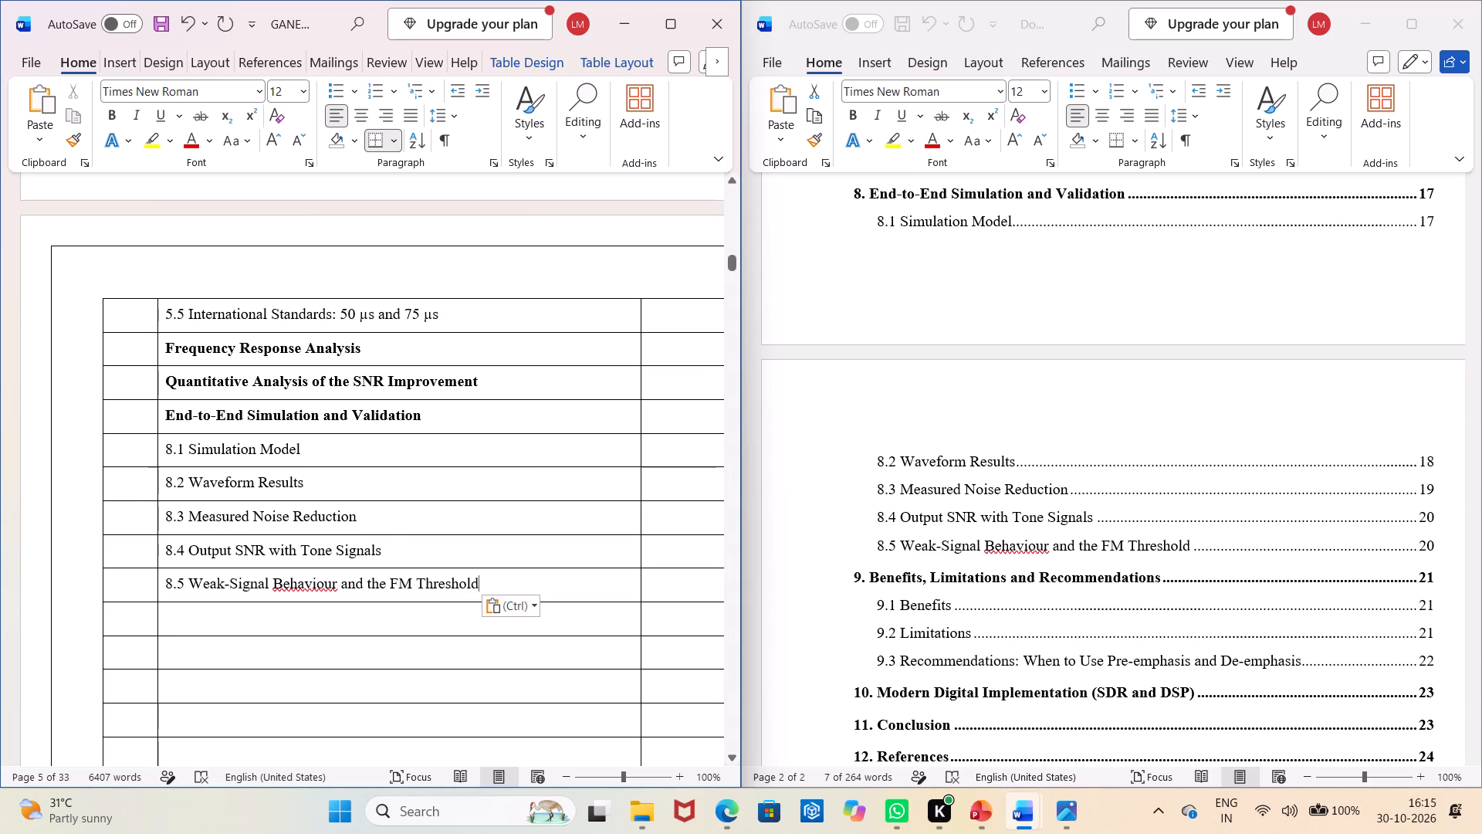
# Change the spelling of "Behaviour" to "Behavior" in the table's 8.5 entry.
pyautogui.click(330, 578)
pyautogui.press('BackSpace')
# Copy the heading "Benefits, Limitations and Recommendations" without its number into the TITLE cell below the 8.5 entry.
pyautogui.click(385, 621)
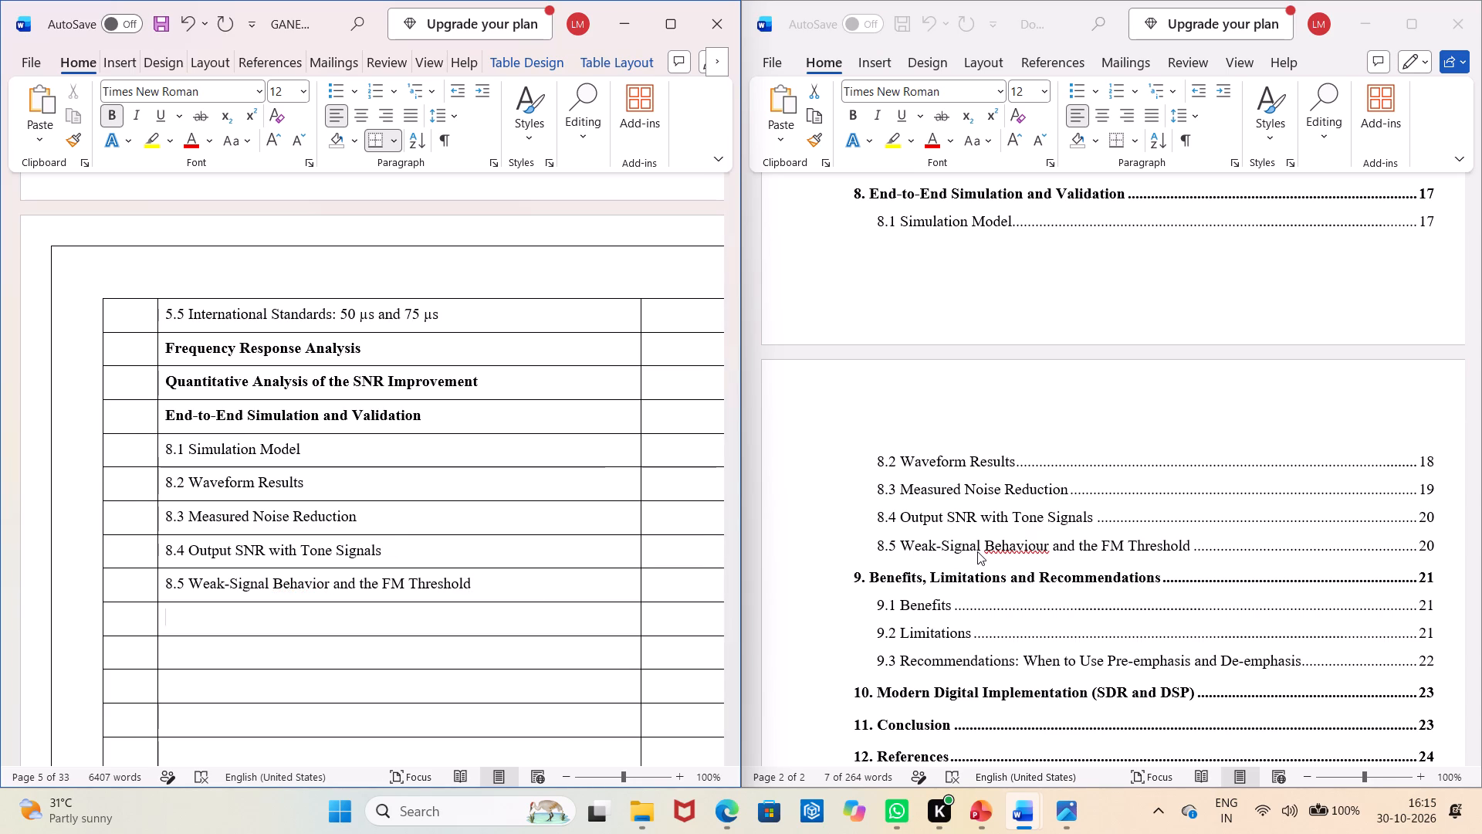
pyautogui.scroll(-2, 977, 552)
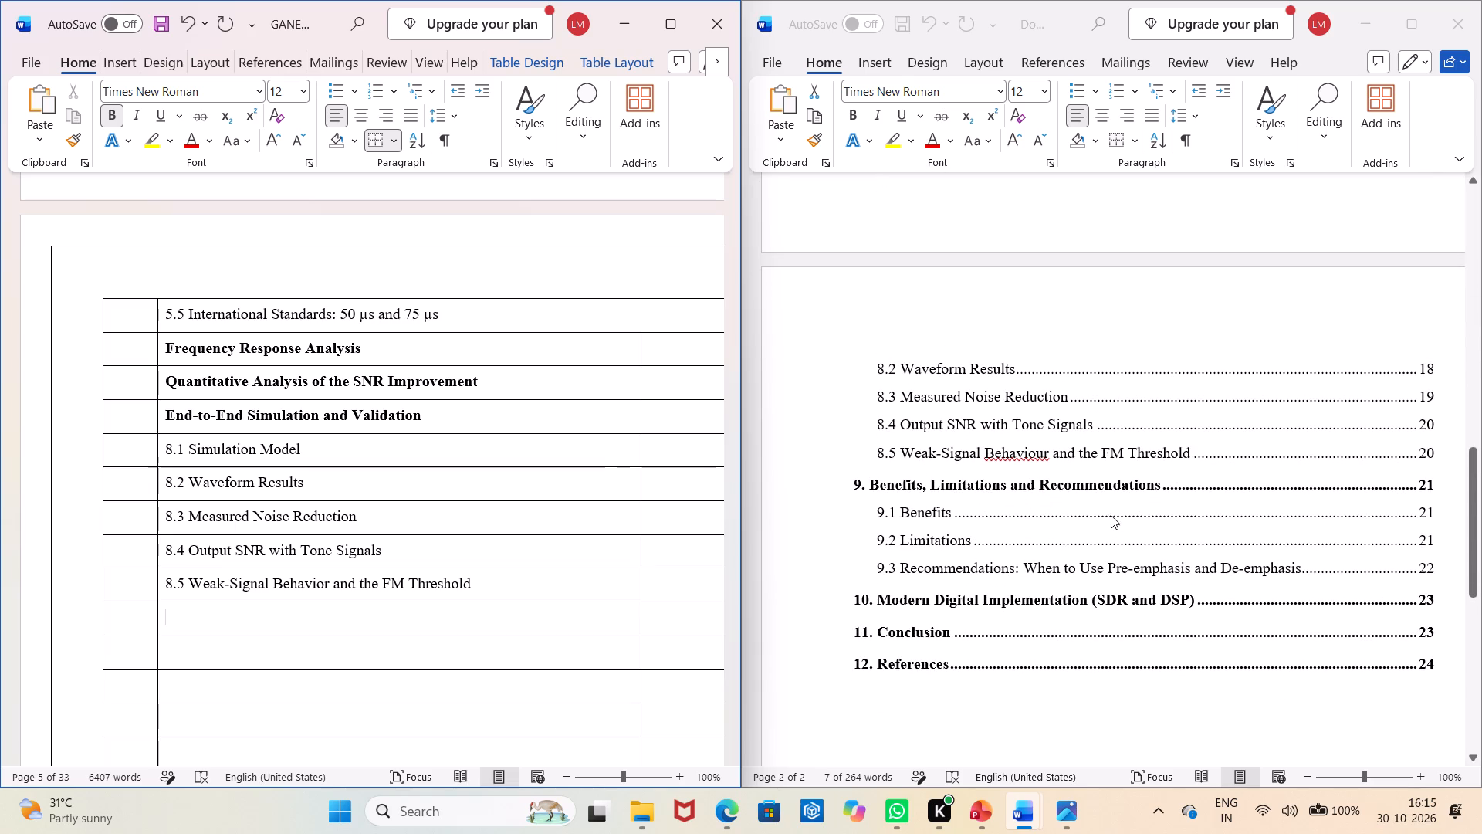
pyautogui.click(1160, 487)
pyautogui.click(1160, 487)
pyautogui.click(1160, 487)
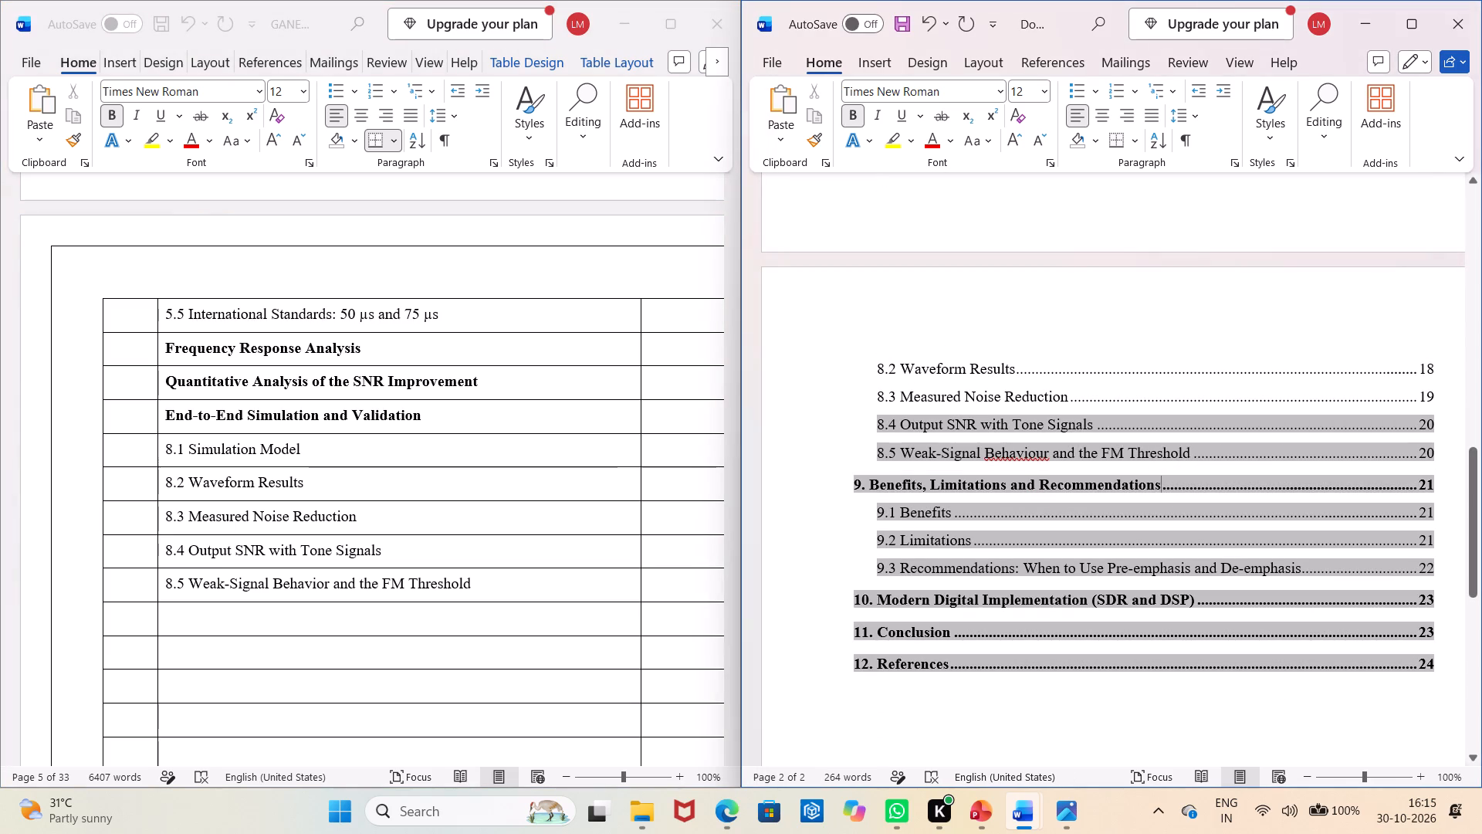
pyautogui.moveTo(1160, 487); pyautogui.dragTo(873, 480)
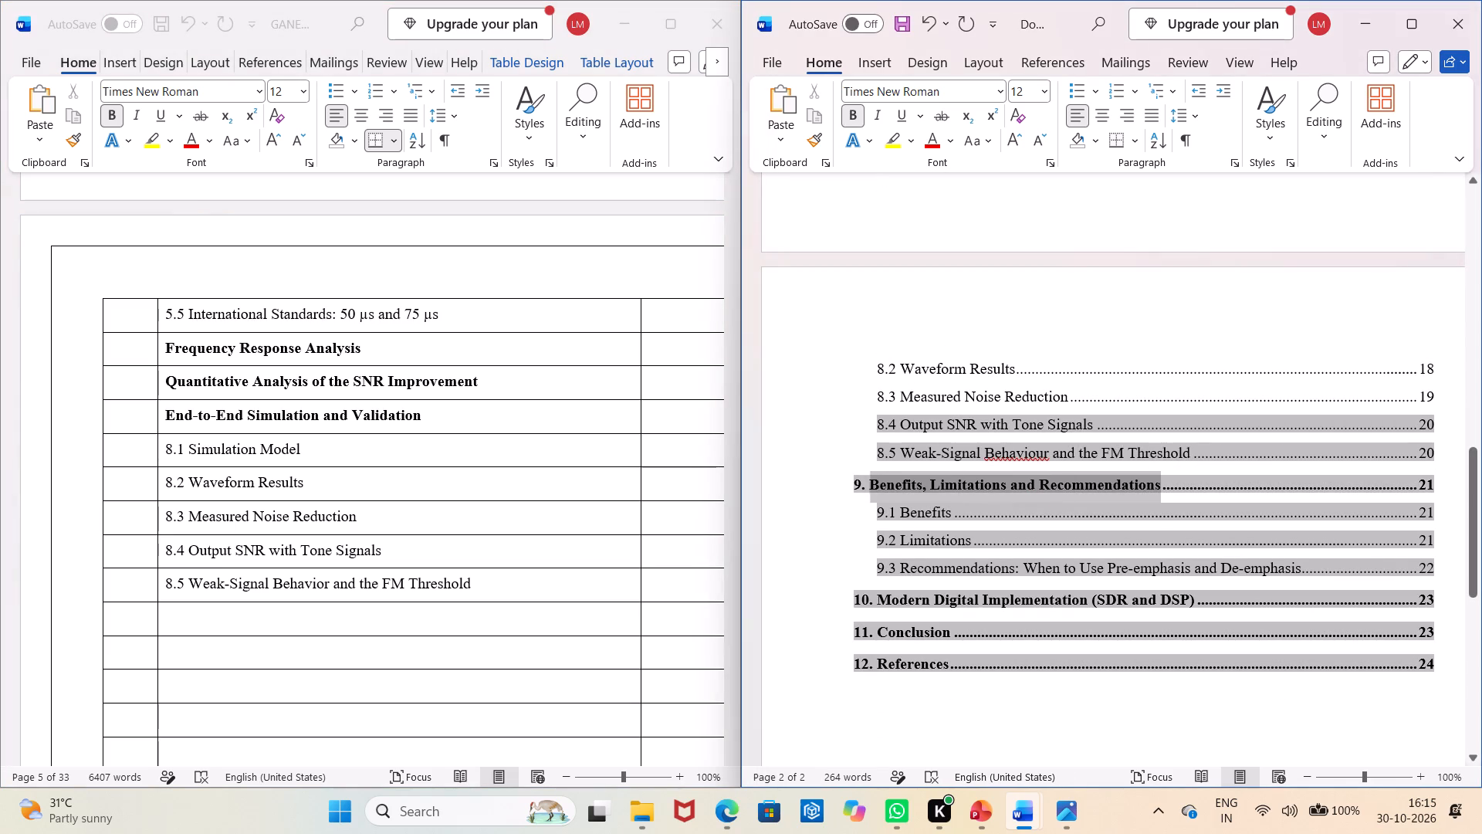
pyautogui.moveTo(873, 480); pyautogui.dragTo(871, 480)
pyautogui.hotkey('ctrl', 'c')
pyautogui.doubleClick(314, 622)
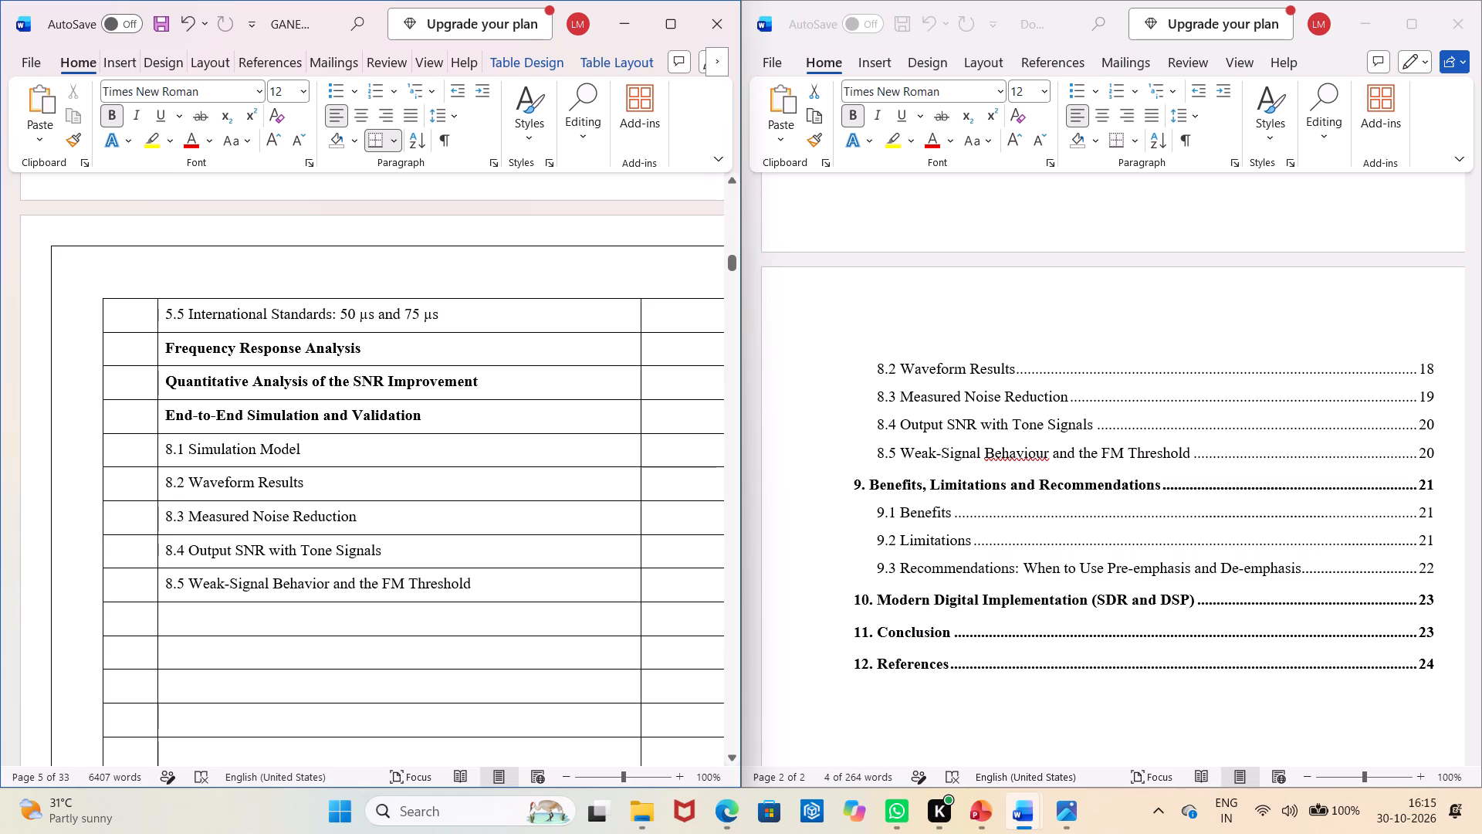
pyautogui.press('BackSpace')
pyautogui.hotkey('ctrl', 'v')
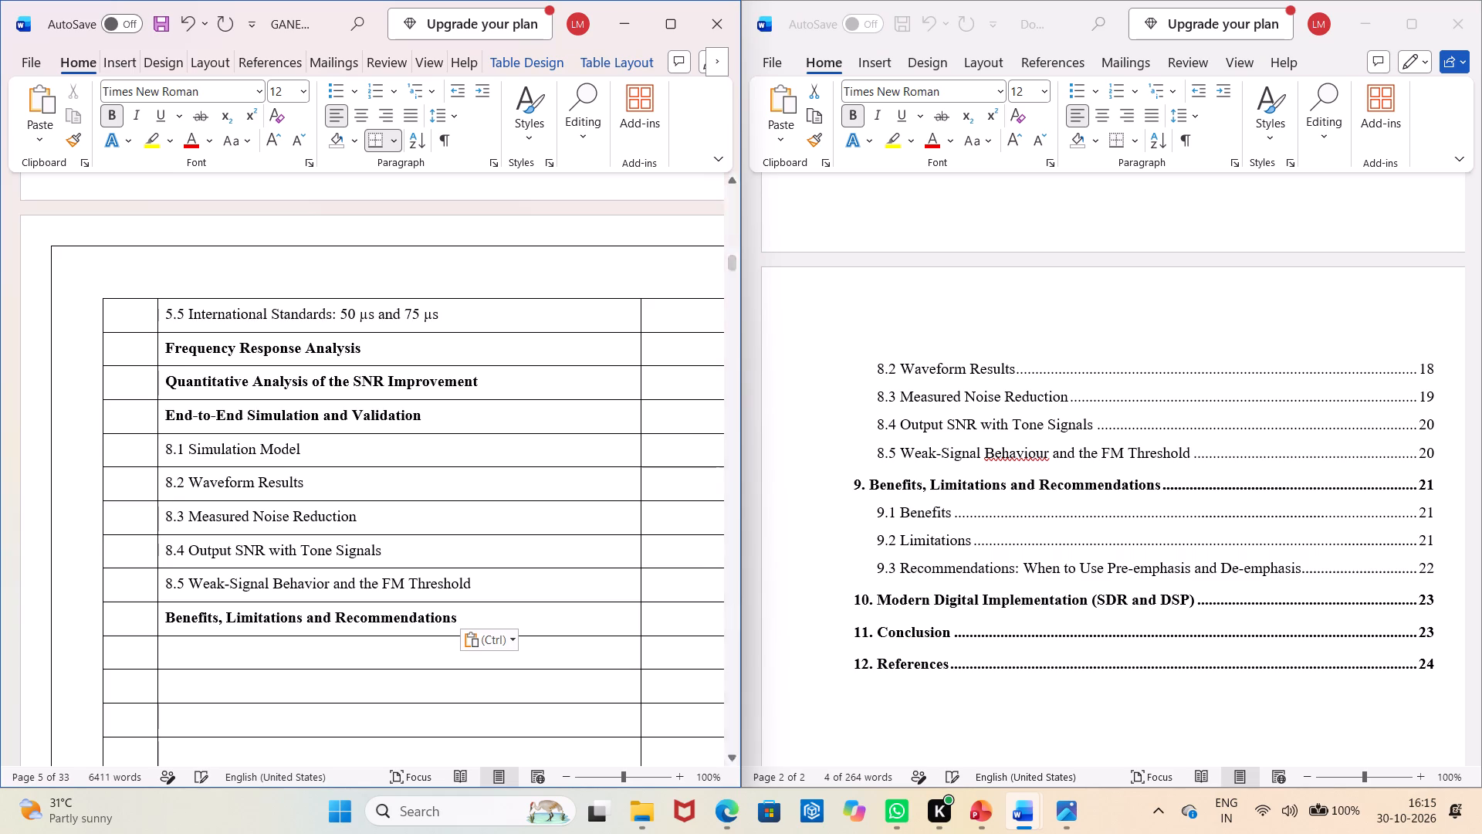
# Copy the entry "9.1 Benefits" into the TITLE cell below the "Benefits, Limitations and Recommendations" heading.
pyautogui.click(952, 505)
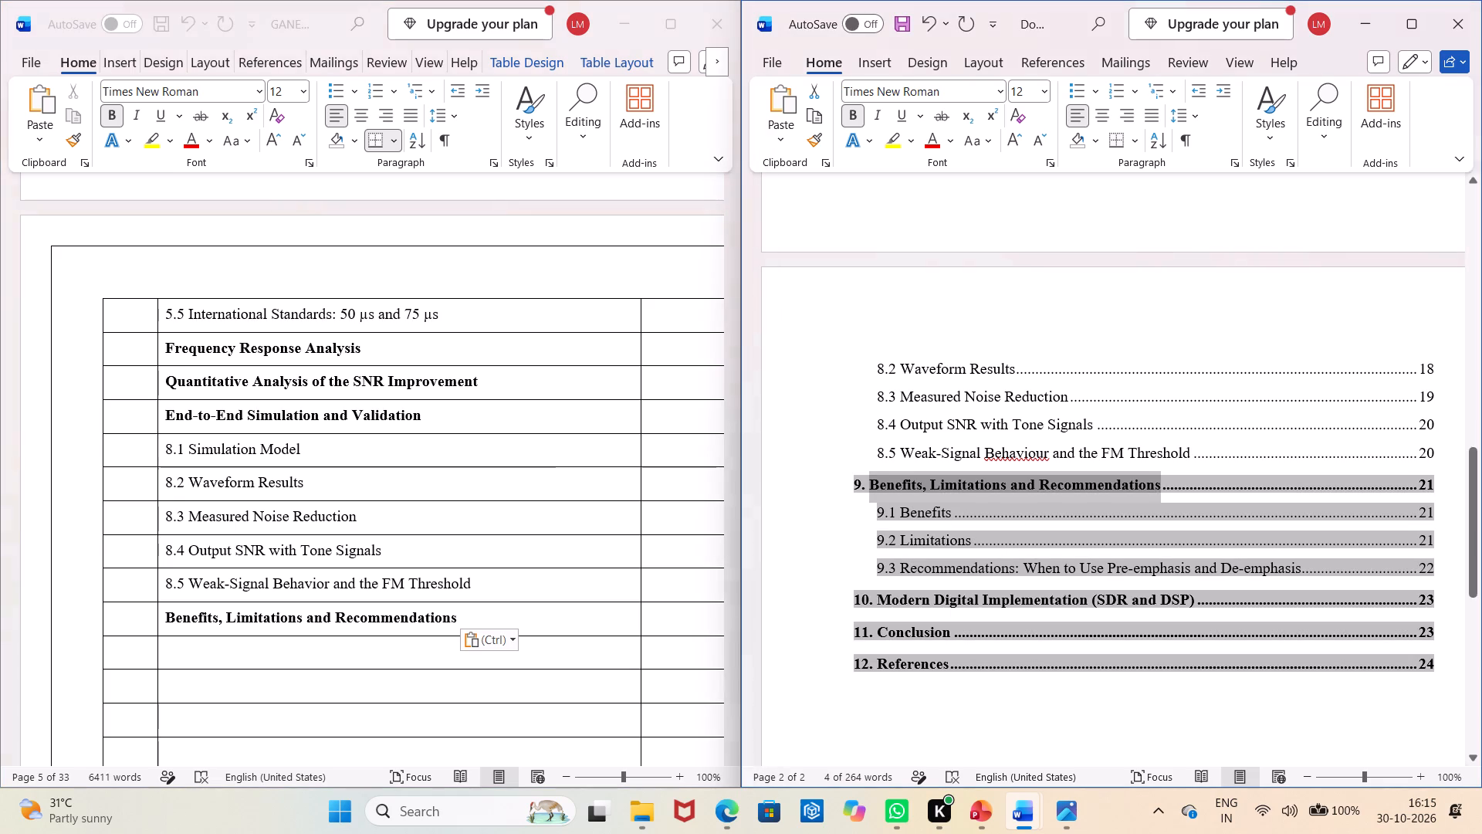
pyautogui.moveTo(949, 511); pyautogui.dragTo(875, 512)
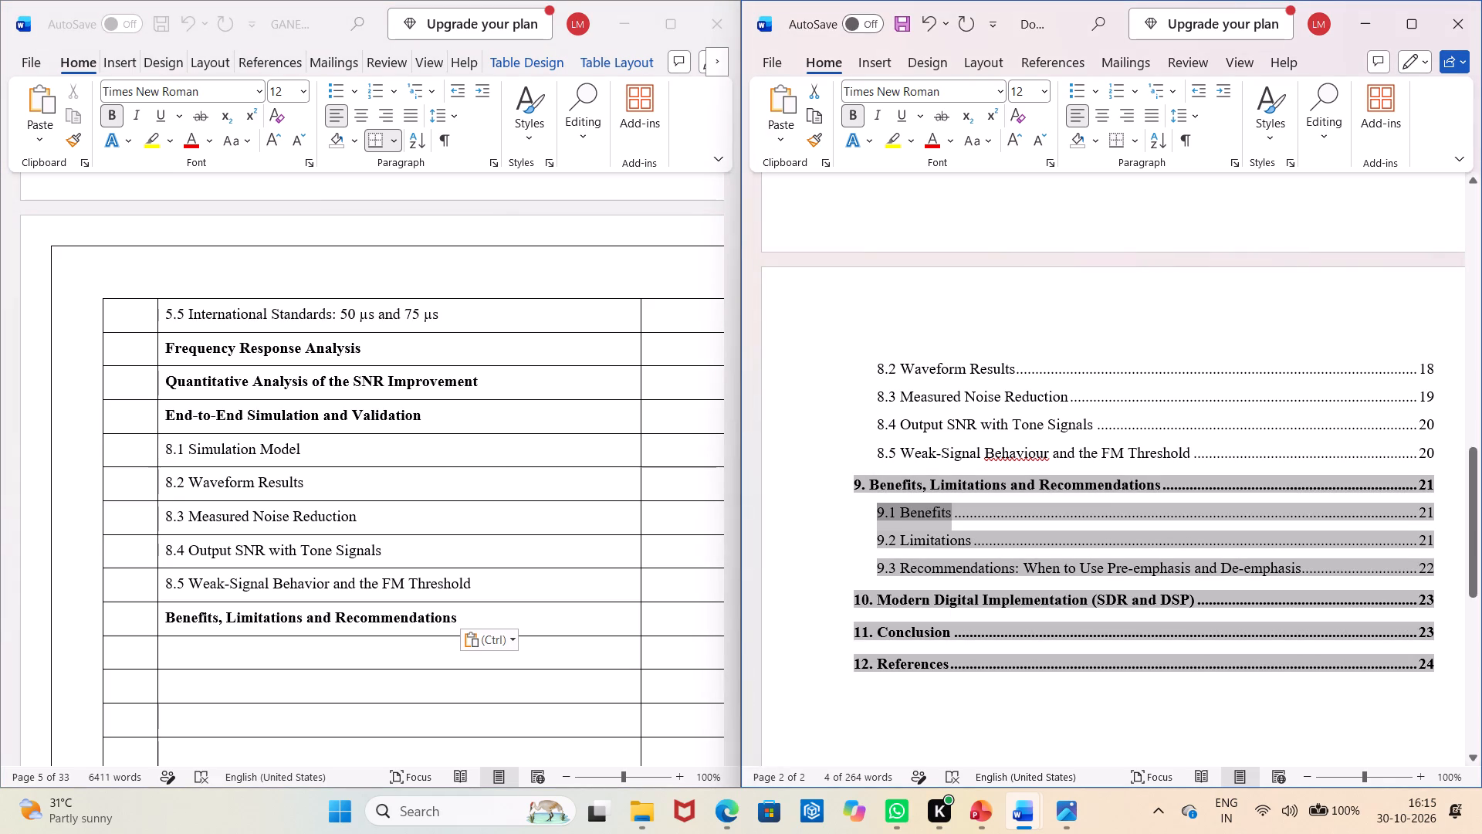
pyautogui.moveTo(875, 512); pyautogui.dragTo(875, 512)
pyautogui.hotkey('ctrl', 'c')
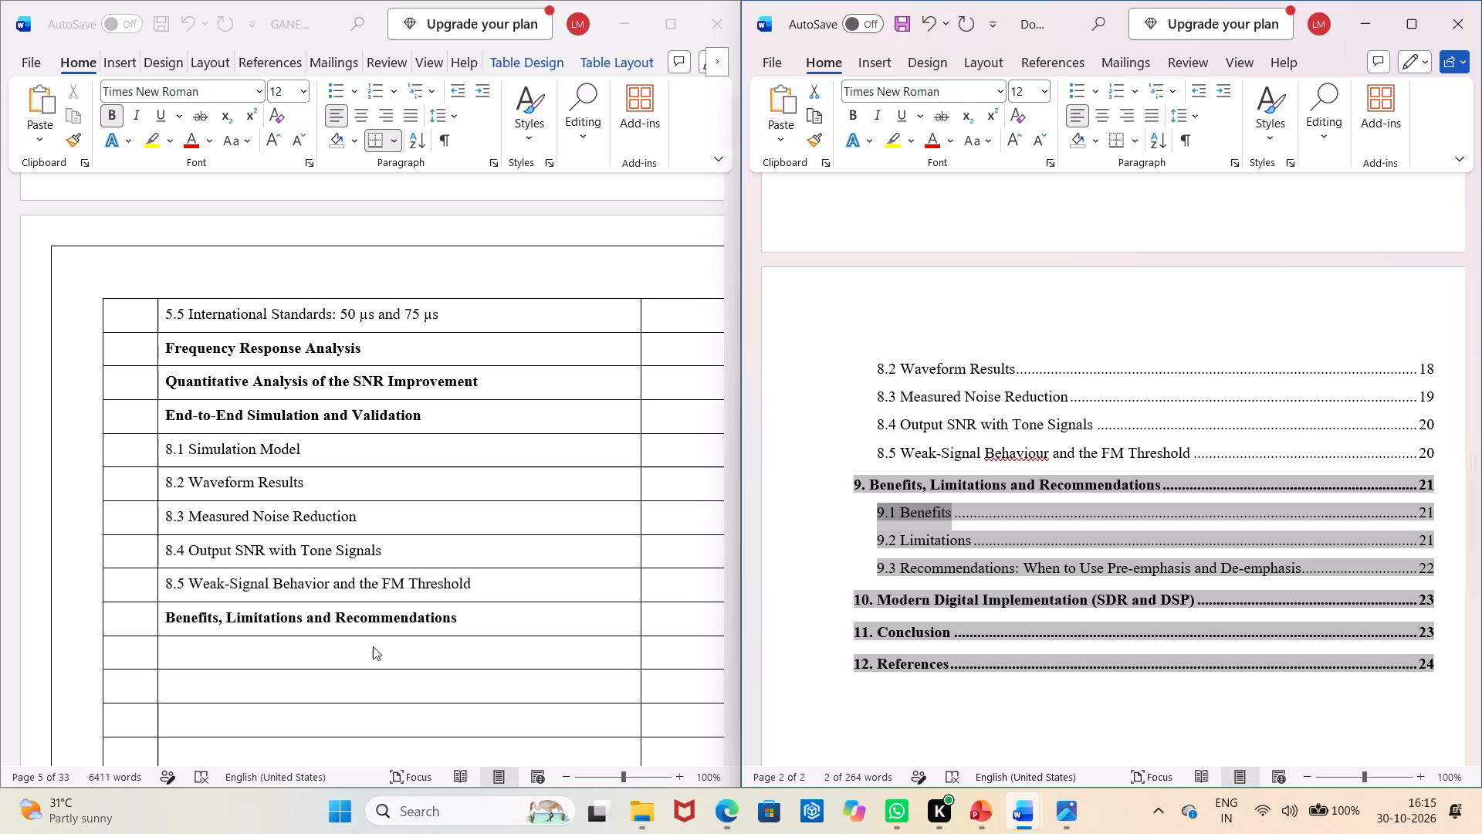
pyautogui.click(373, 646)
pyautogui.click(373, 646)
pyautogui.click(373, 646)
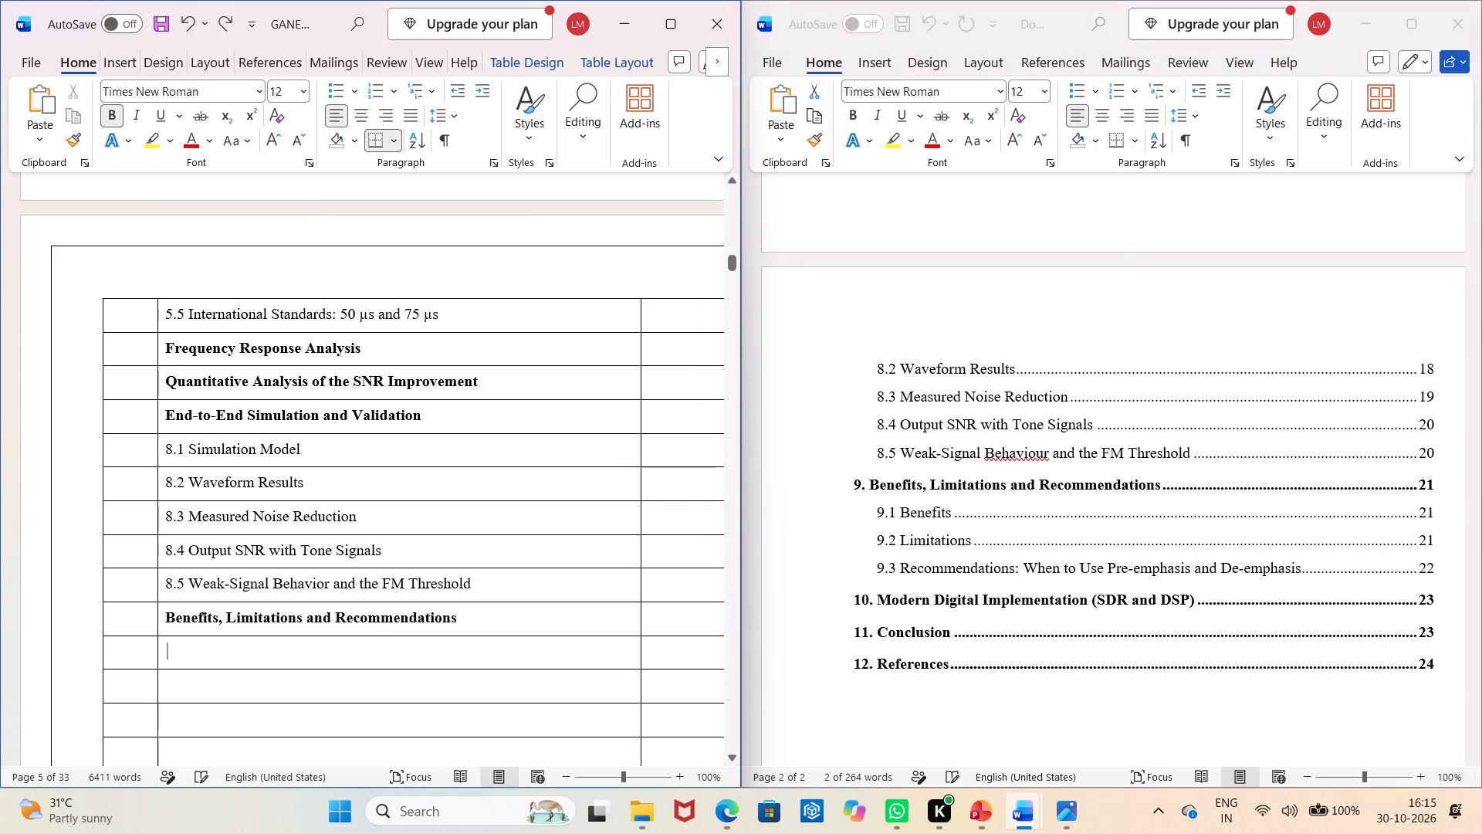
pyautogui.hotkey('ctrl', 'v')
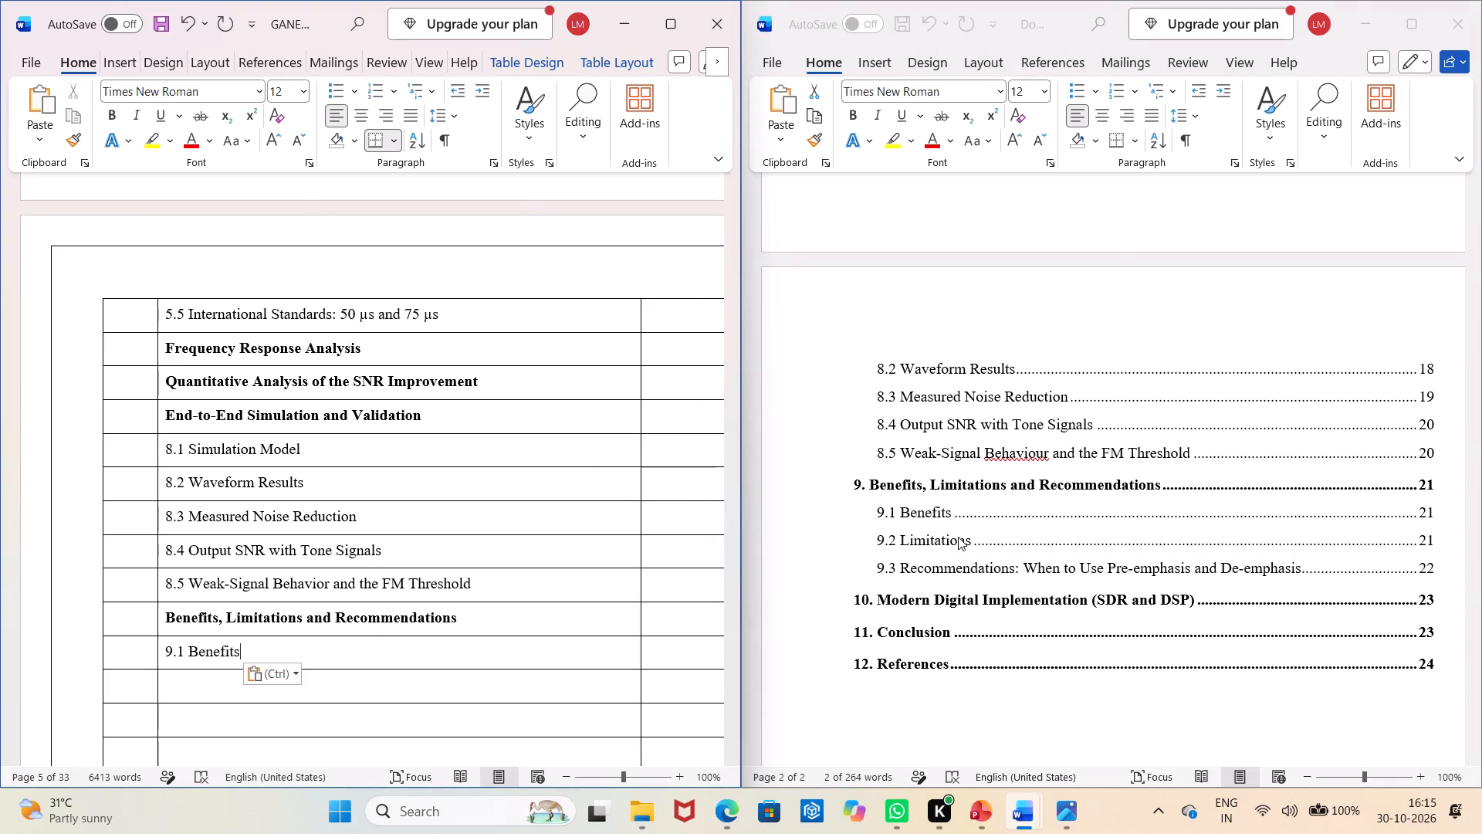
# Copy the entry "9.2 Limitations" into the TITLE cell below the 9.1 entry.
pyautogui.click(967, 537)
pyautogui.moveTo(973, 541); pyautogui.dragTo(866, 537)
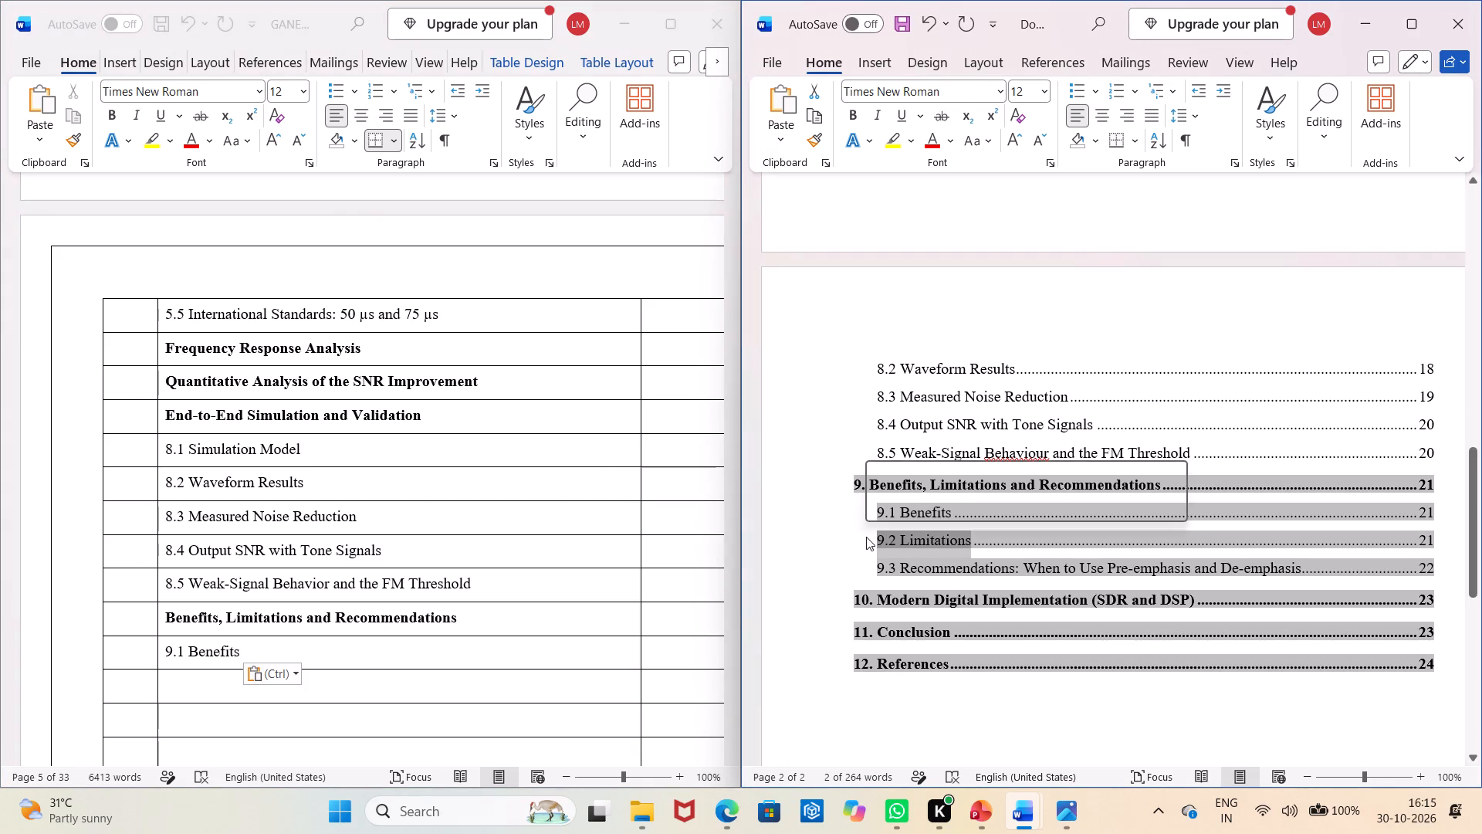
pyautogui.hotkey('ctrl', 'c')
pyautogui.doubleClick(387, 687)
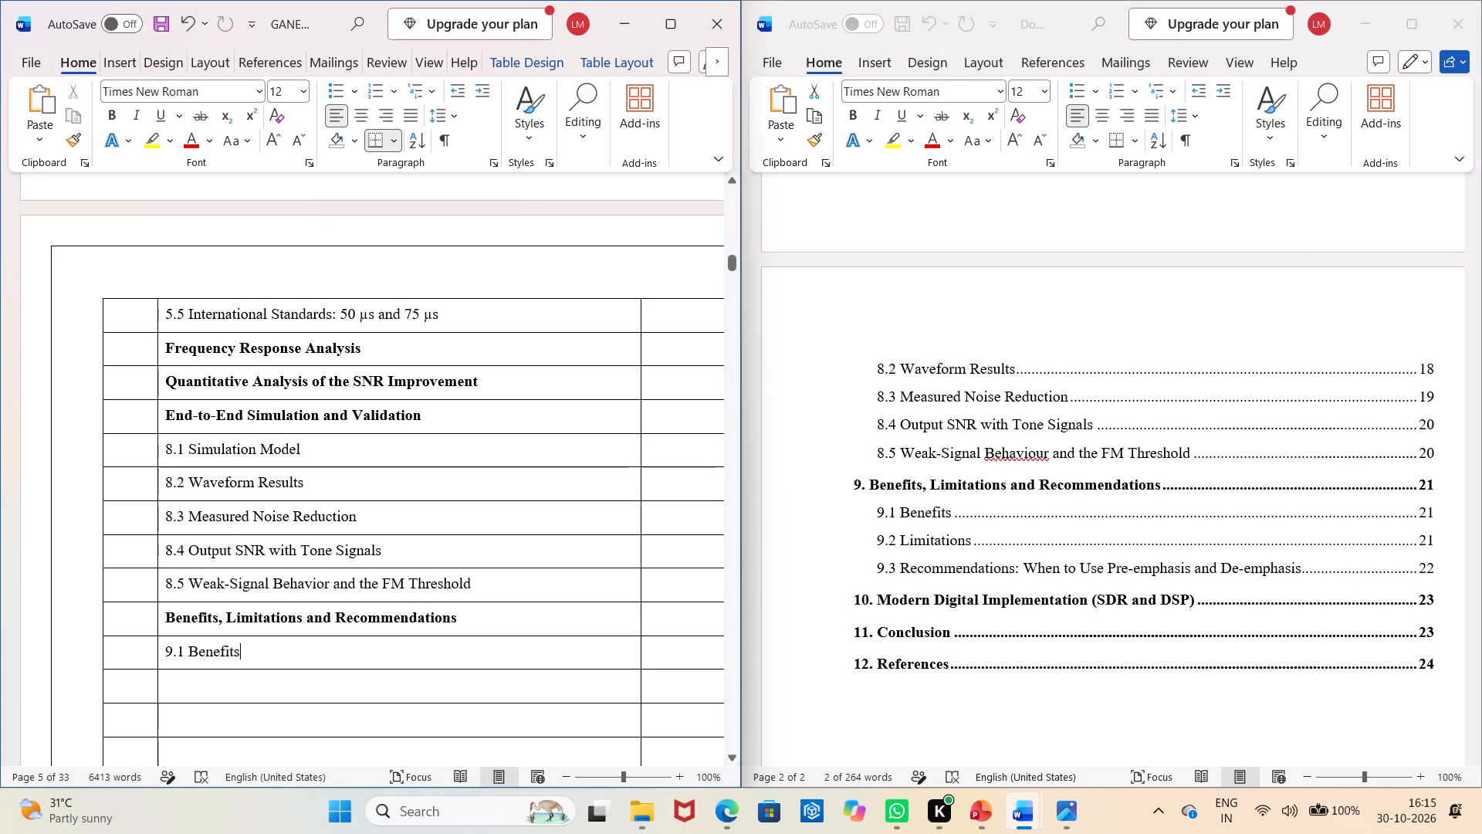
pyautogui.click(387, 687)
pyautogui.hotkey('ctrl', 'v')
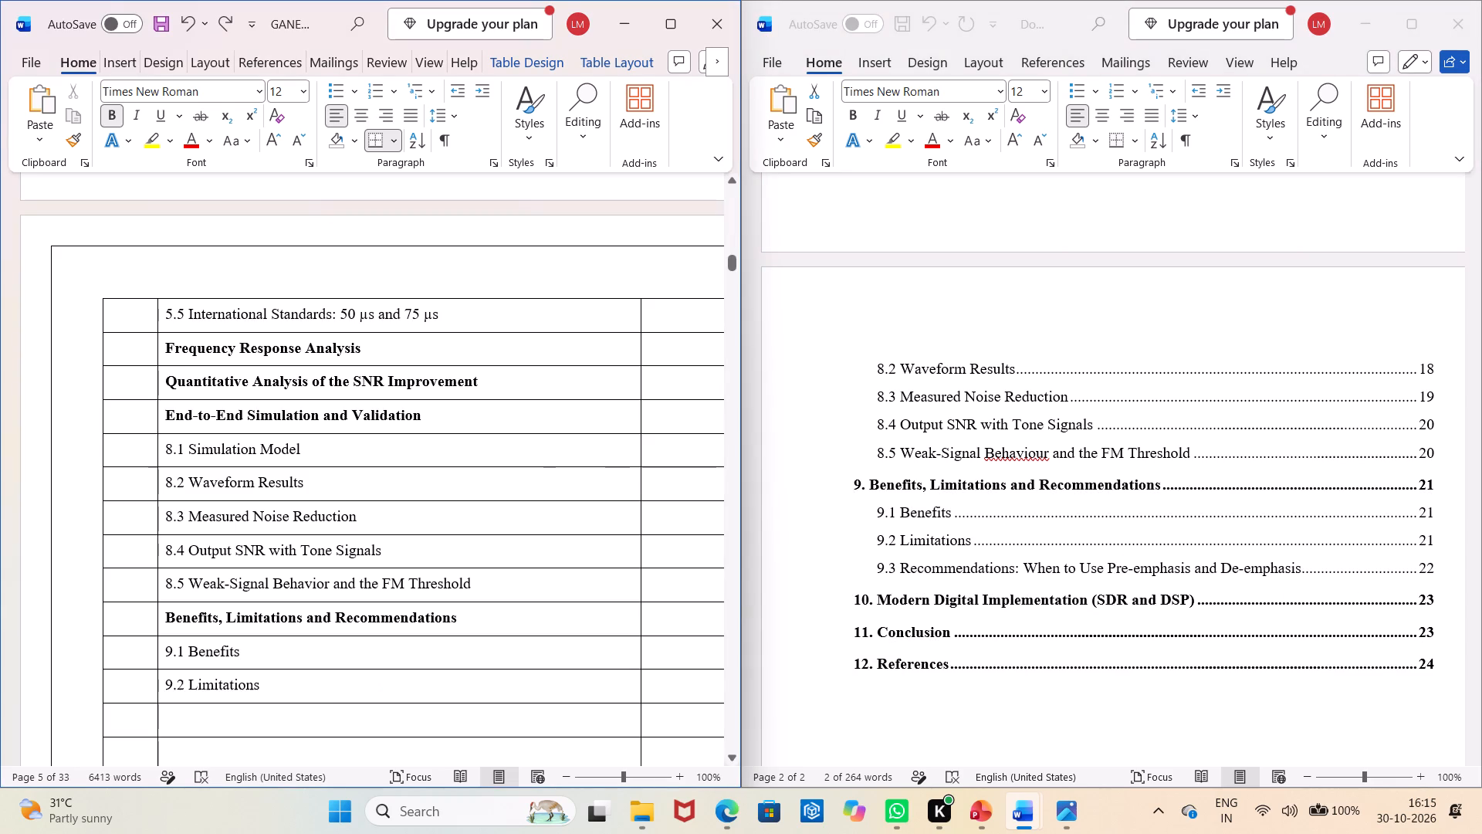
# Copy the entry "9.3 Recommendations: When to Use Pre-emphasis and De-emphasis" into the TITLE cell below the 9.2 entry.
pyautogui.click(1301, 565)
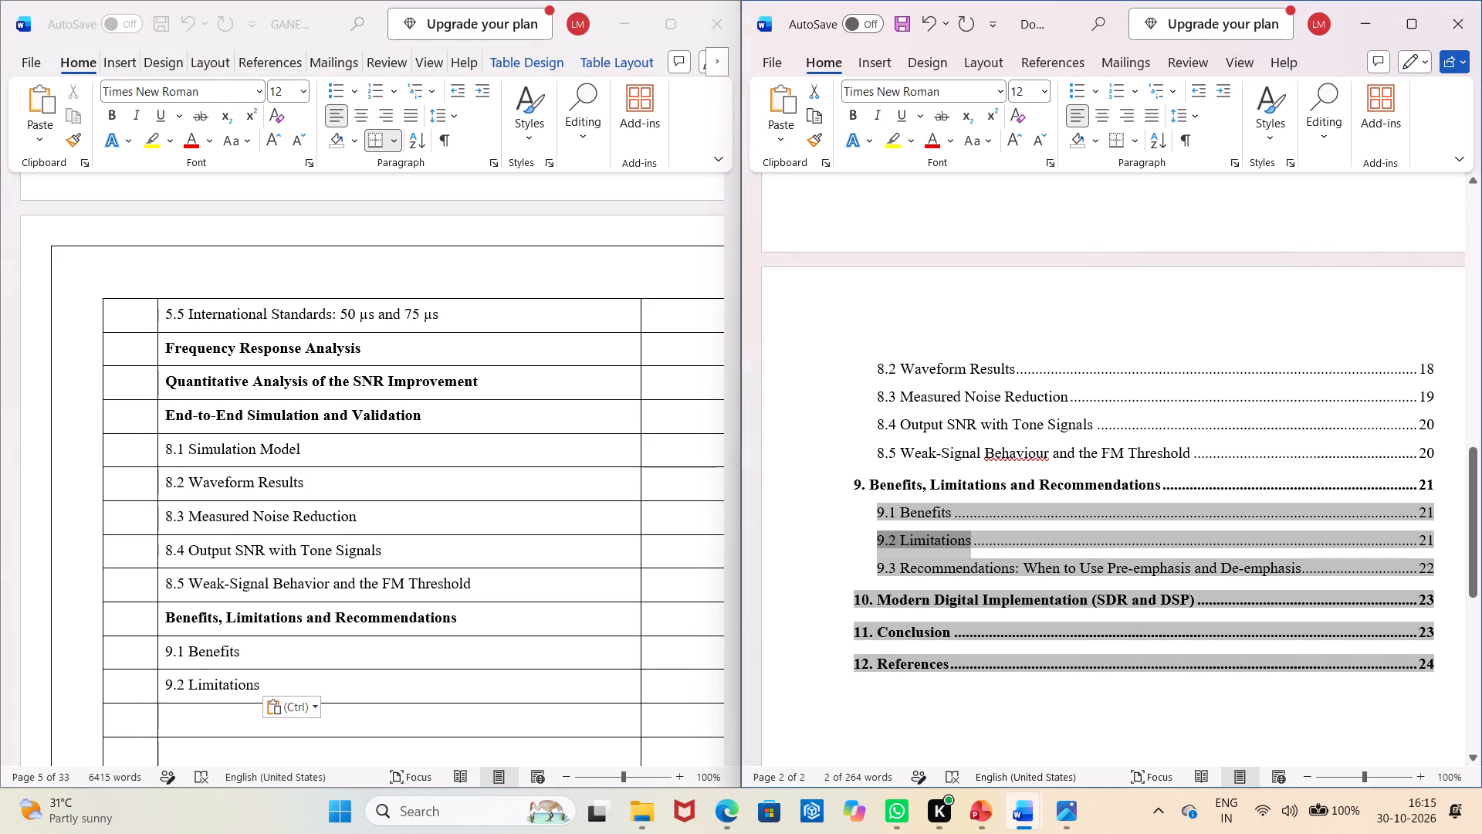
pyautogui.moveTo(1300, 569); pyautogui.dragTo(843, 577)
pyautogui.hotkey('ctrl', 'c')
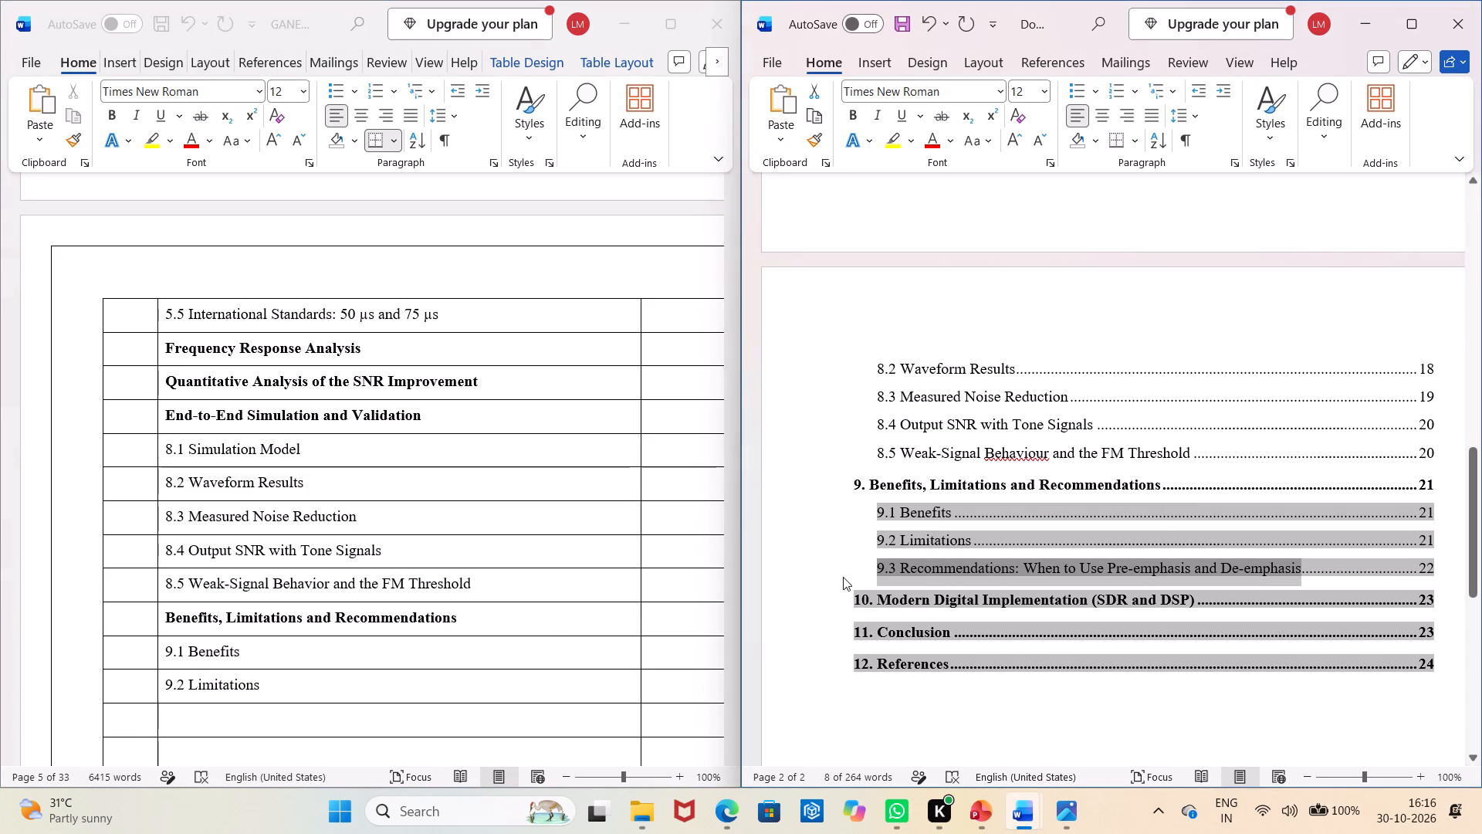
pyautogui.click(371, 723)
pyautogui.click(371, 723)
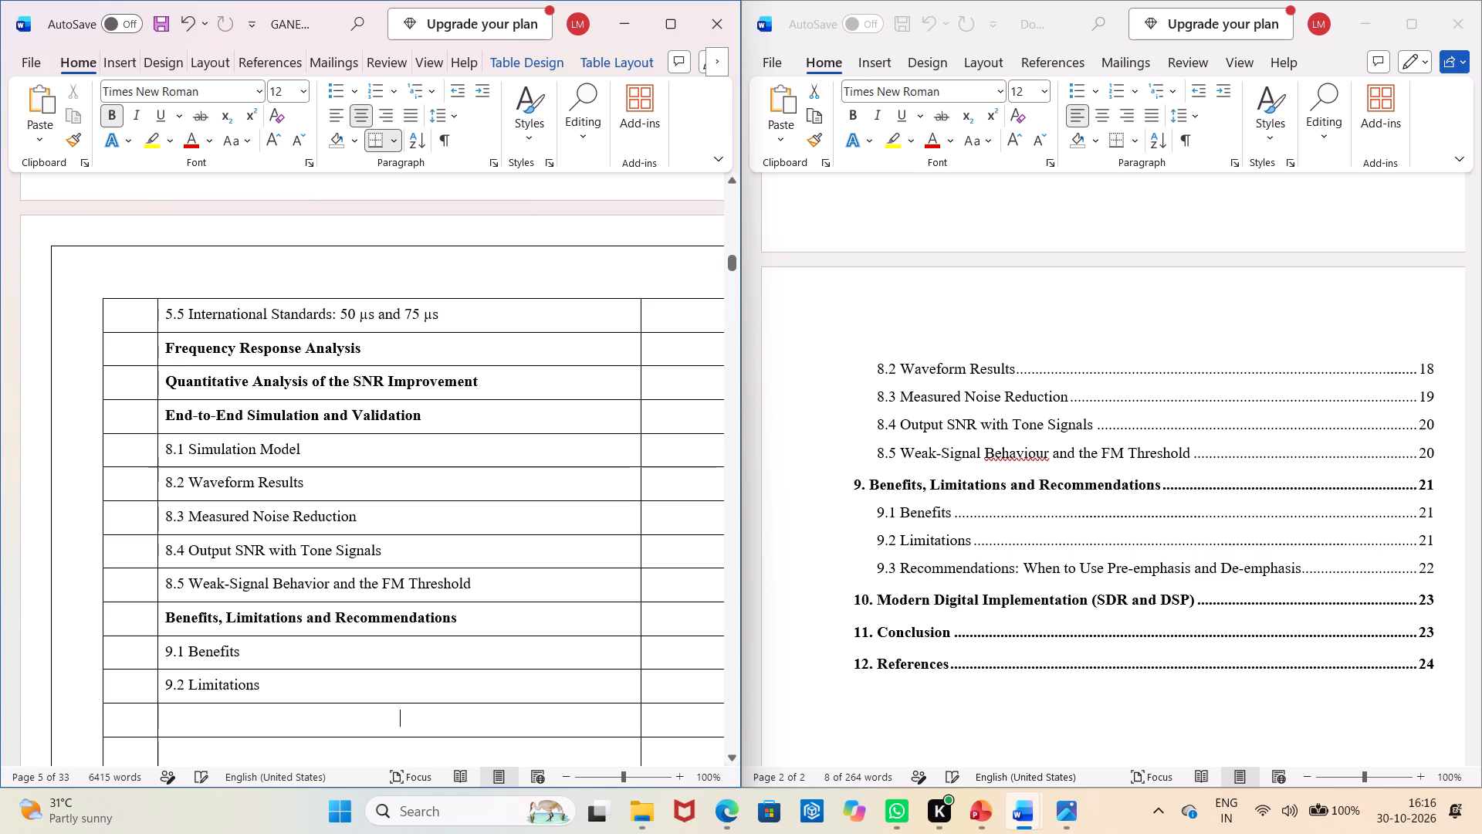
pyautogui.click(371, 723)
pyautogui.hotkey('ctrl', 'v')
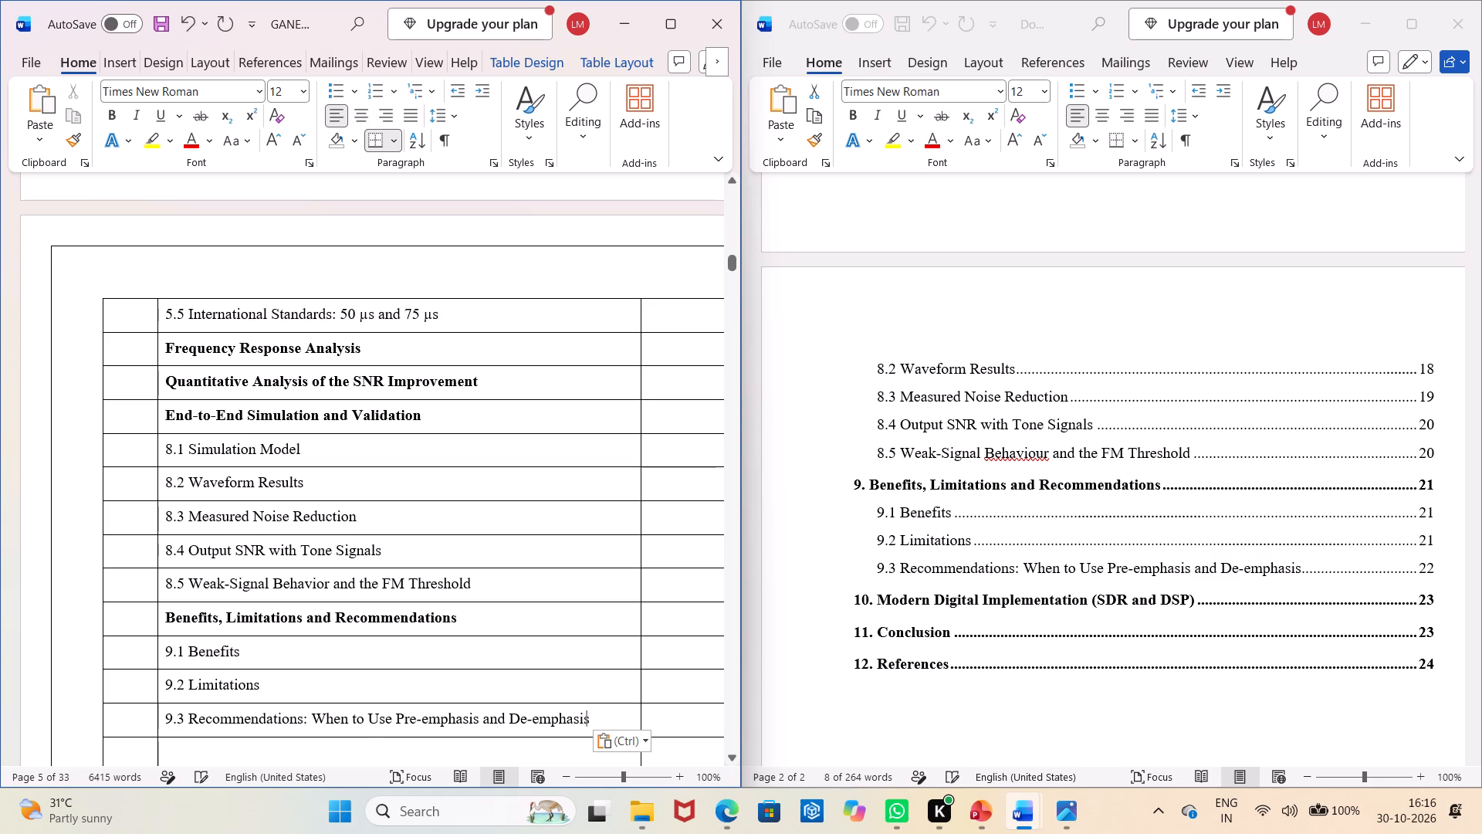
# Copy the heading "Modern Digital Implementation (SDR and DSP)" without its number into the TITLE cell below the 9.3 entry.
pyautogui.scroll(-5, 423, 645)
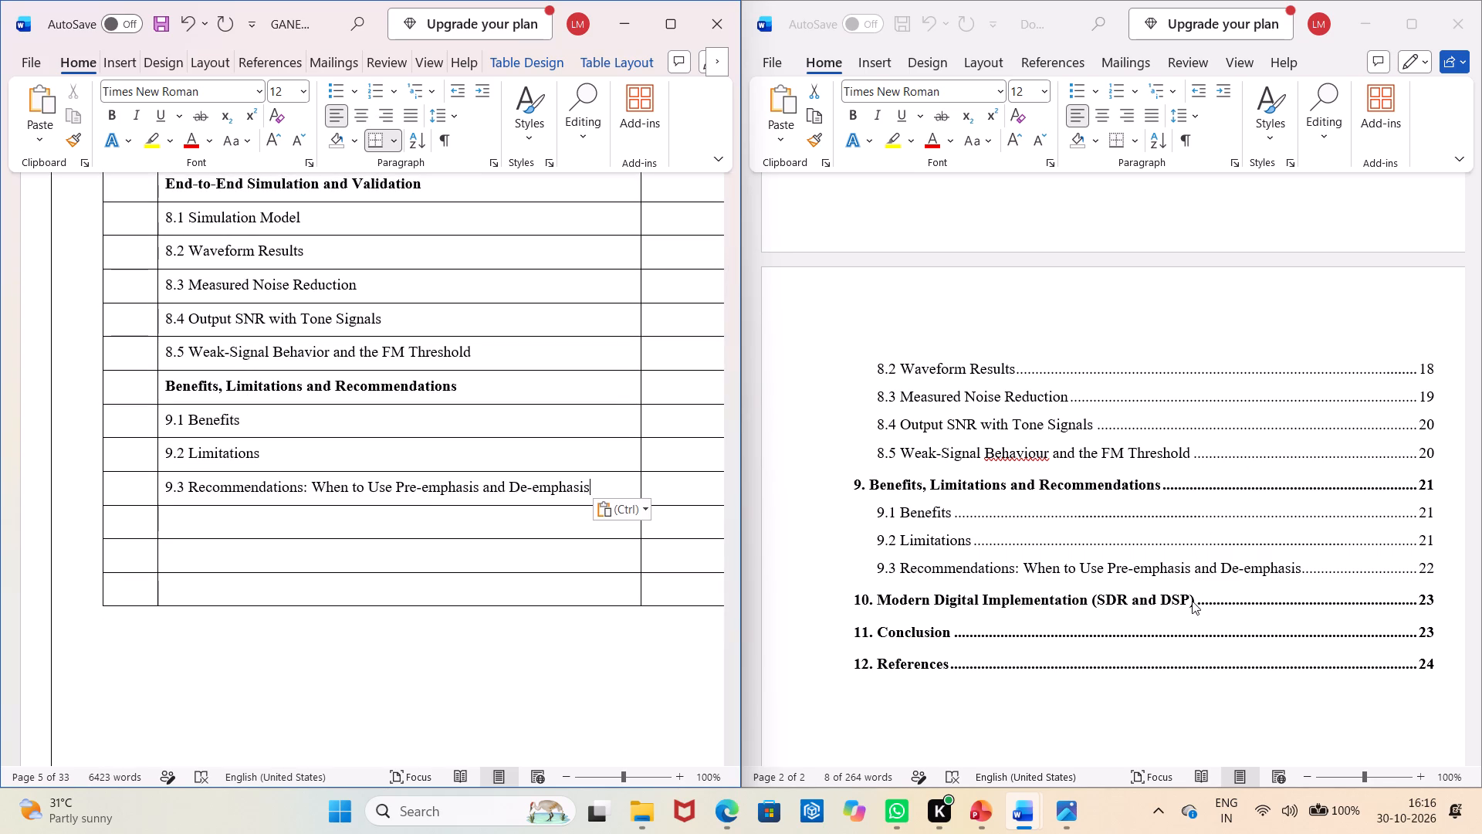
pyautogui.click(1192, 601)
pyautogui.moveTo(1193, 600); pyautogui.dragTo(902, 609)
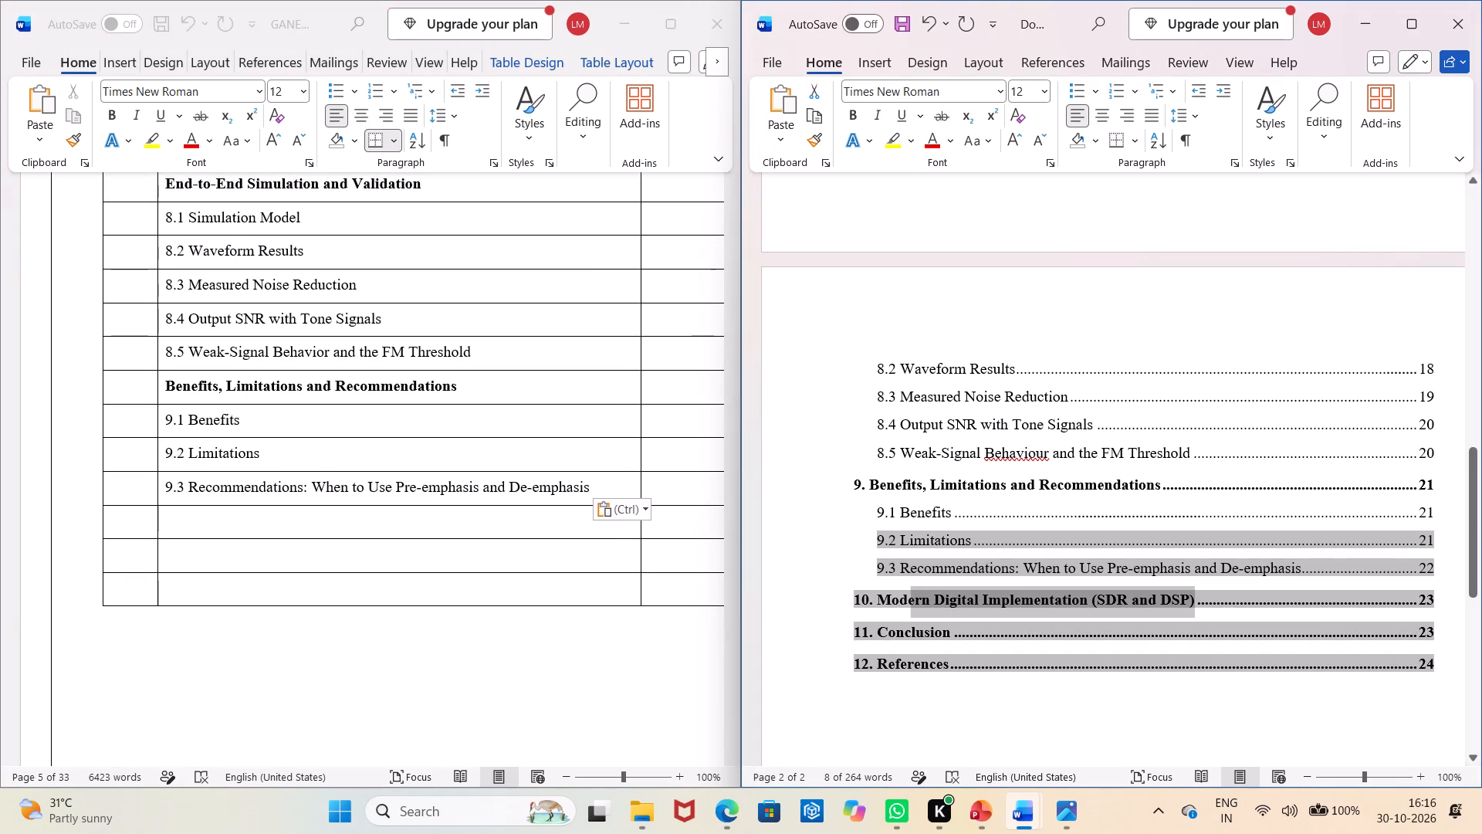
pyautogui.moveTo(902, 609); pyautogui.dragTo(880, 599)
pyautogui.hotkey('ctrl', 'c')
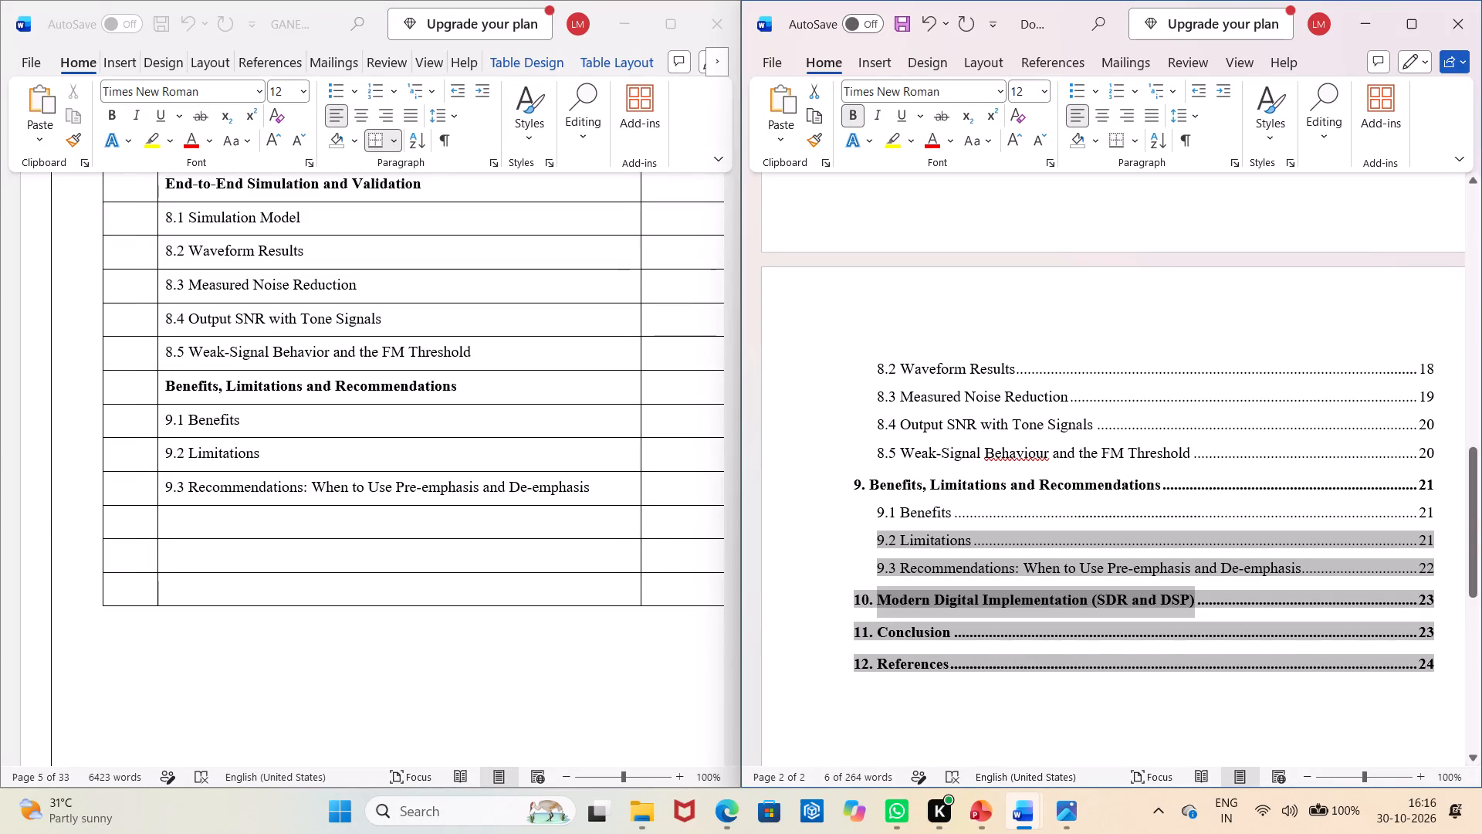
pyautogui.doubleClick(602, 522)
pyautogui.click(602, 522)
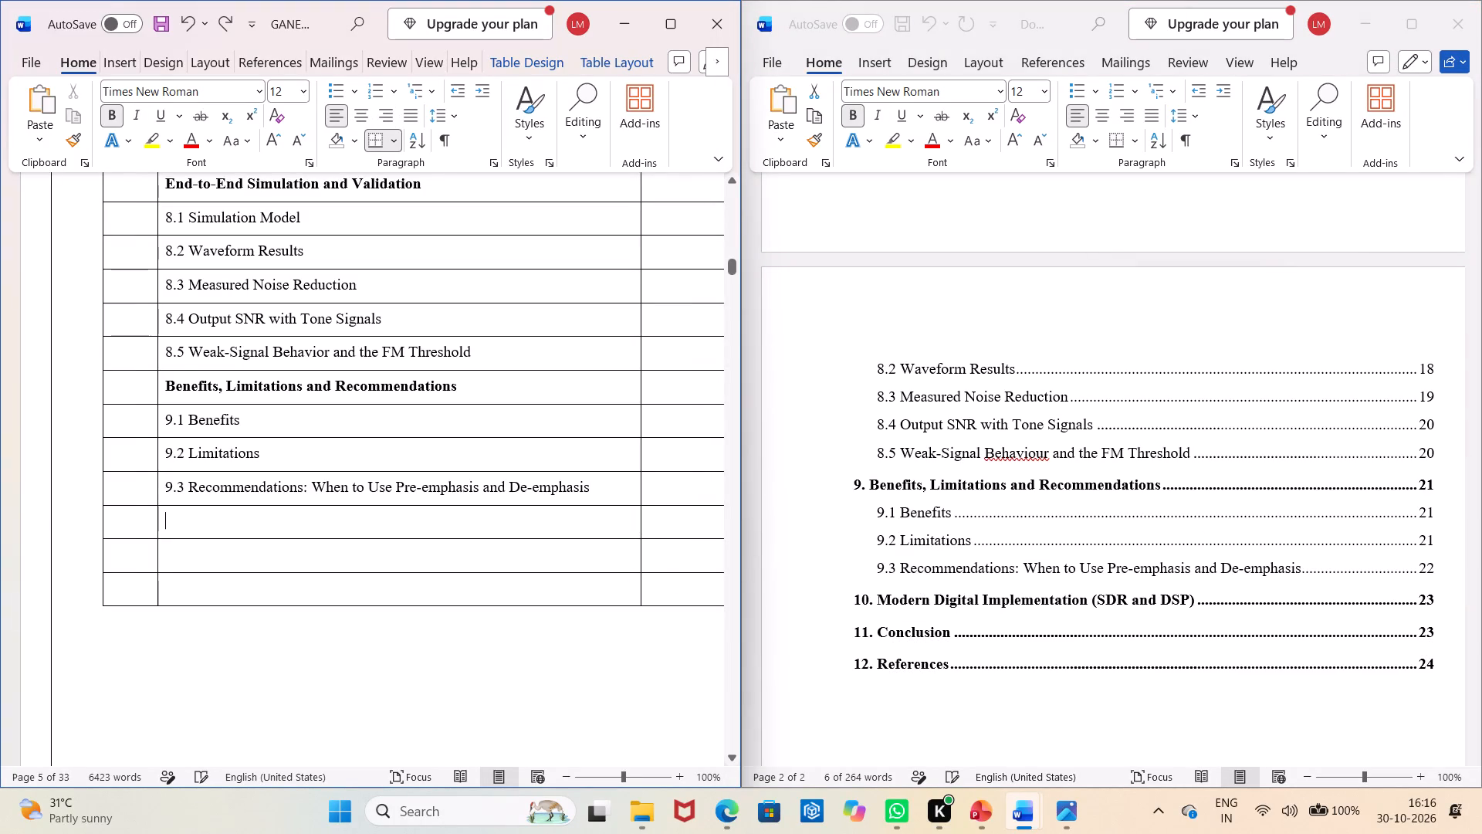
pyautogui.hotkey('ctrl', 'v')
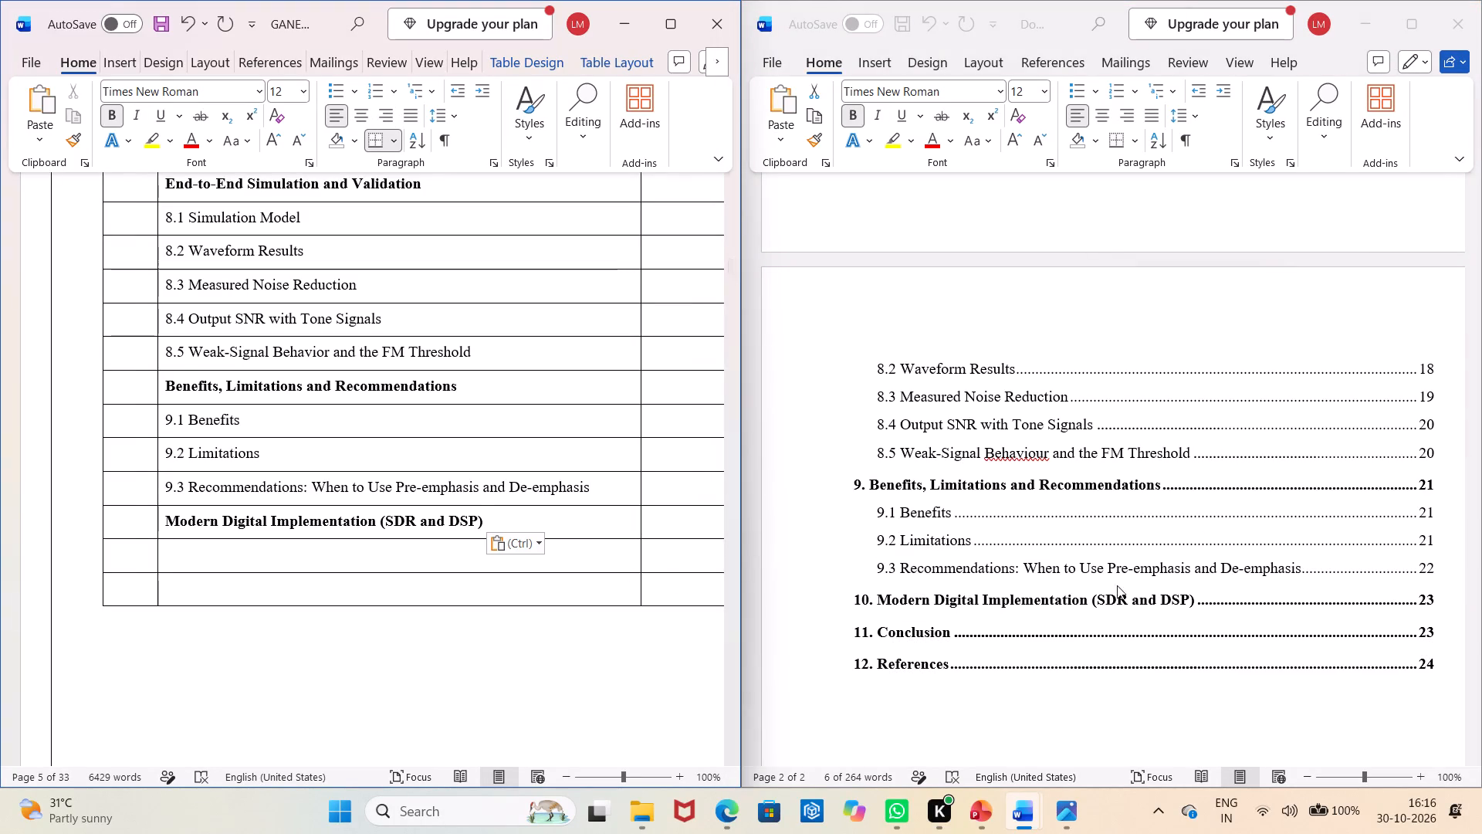
# Copy the heading "Conclusion" without its number into the TITLE cell below the "Modern Digital Implementation (SDR and DSP)" heading.
pyautogui.click(949, 637)
pyautogui.click(949, 637)
pyautogui.moveTo(949, 637); pyautogui.dragTo(914, 623)
pyautogui.click(966, 727)
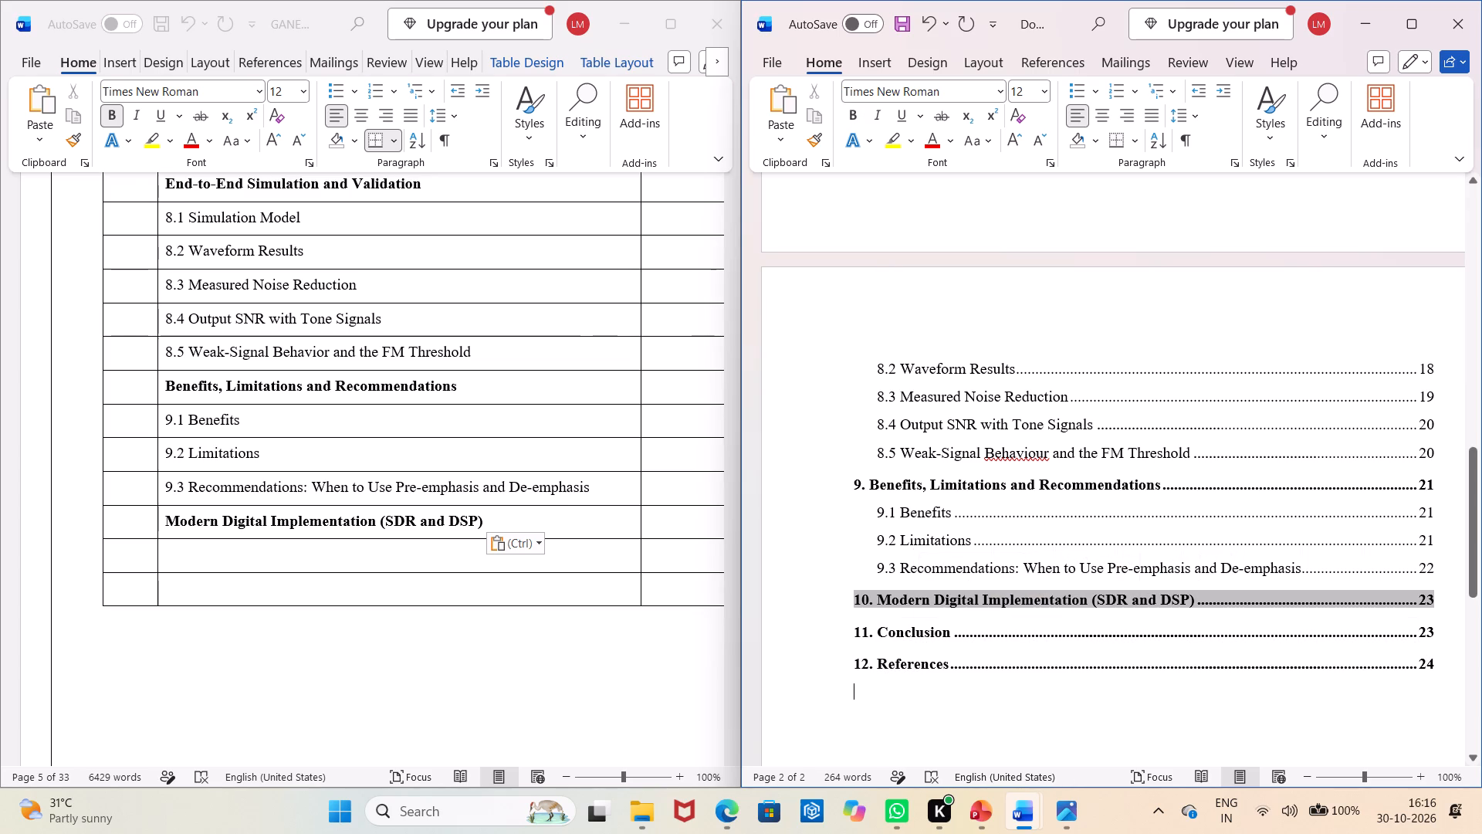
pyautogui.moveTo(947, 635); pyautogui.dragTo(871, 619)
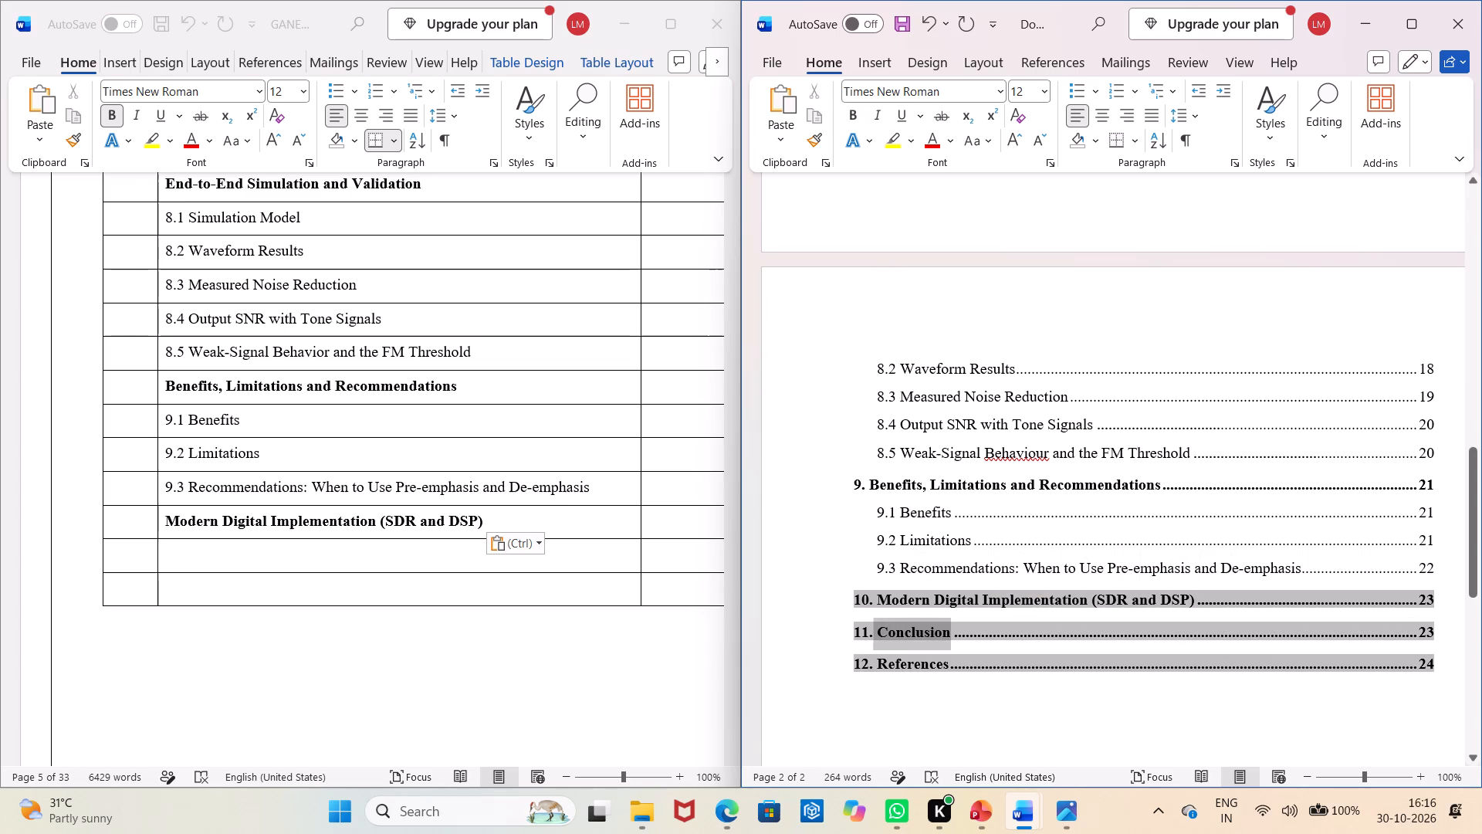
pyautogui.moveTo(871, 619); pyautogui.dragTo(875, 622)
pyautogui.hotkey('ctrl', 'c')
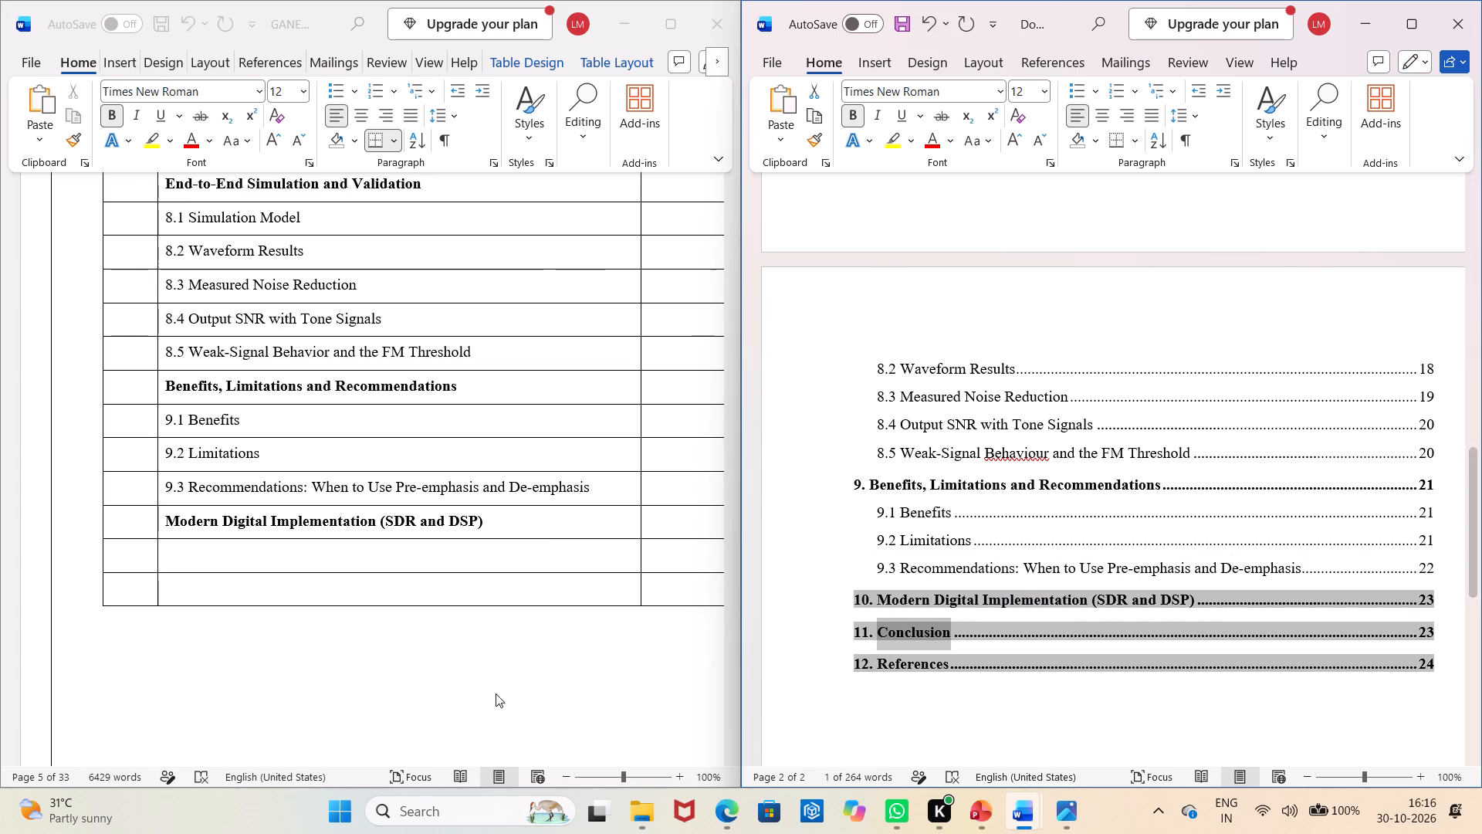
pyautogui.doubleClick(507, 561)
pyautogui.click(507, 561)
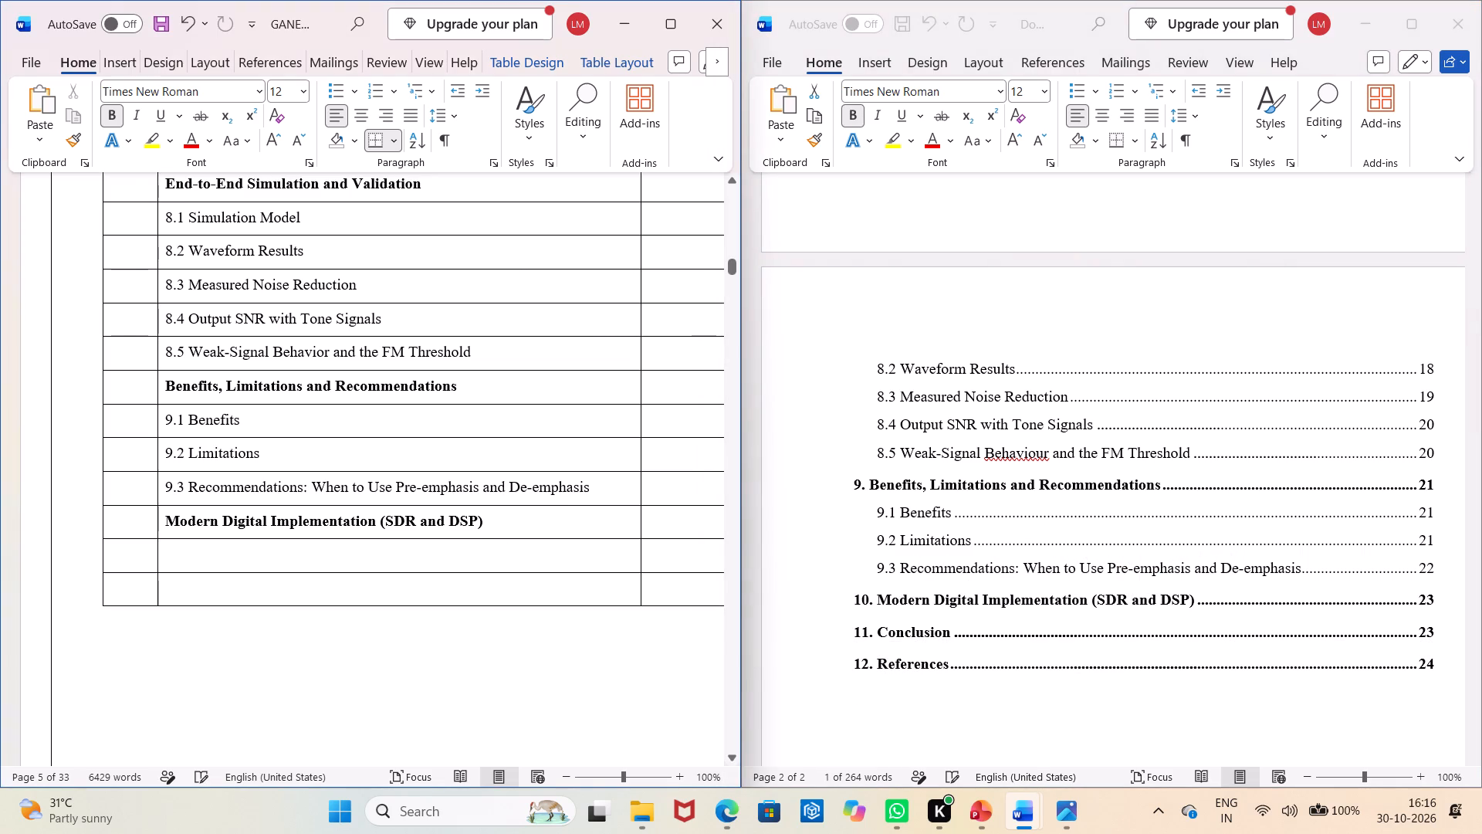
pyautogui.hotkey('ctrl', 'v')
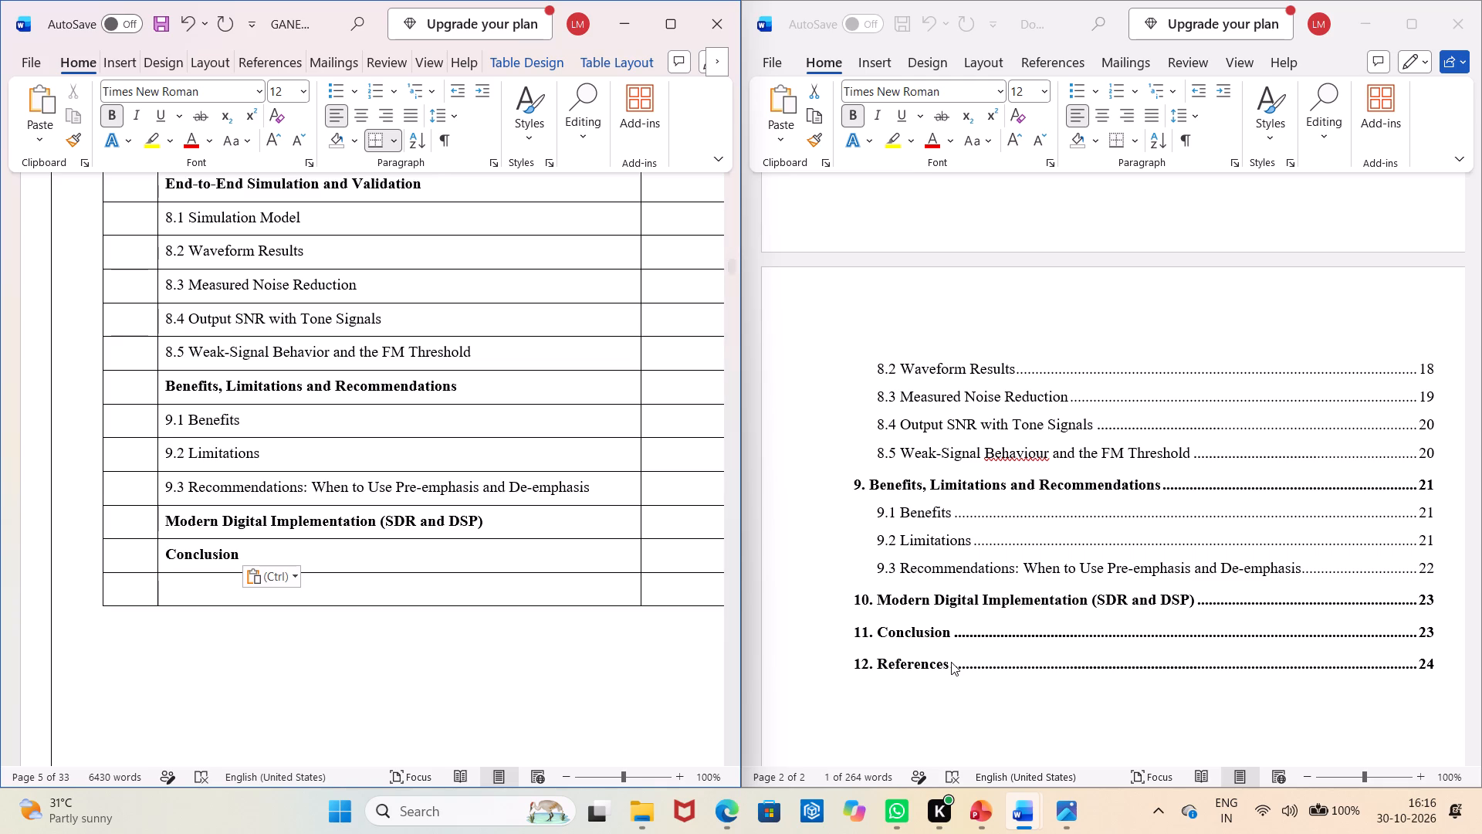
# Copy the heading "References" without its number into the last TITLE cell, below the "Conclusion" heading.
pyautogui.click(951, 662)
pyautogui.moveTo(946, 663); pyautogui.dragTo(856, 663)
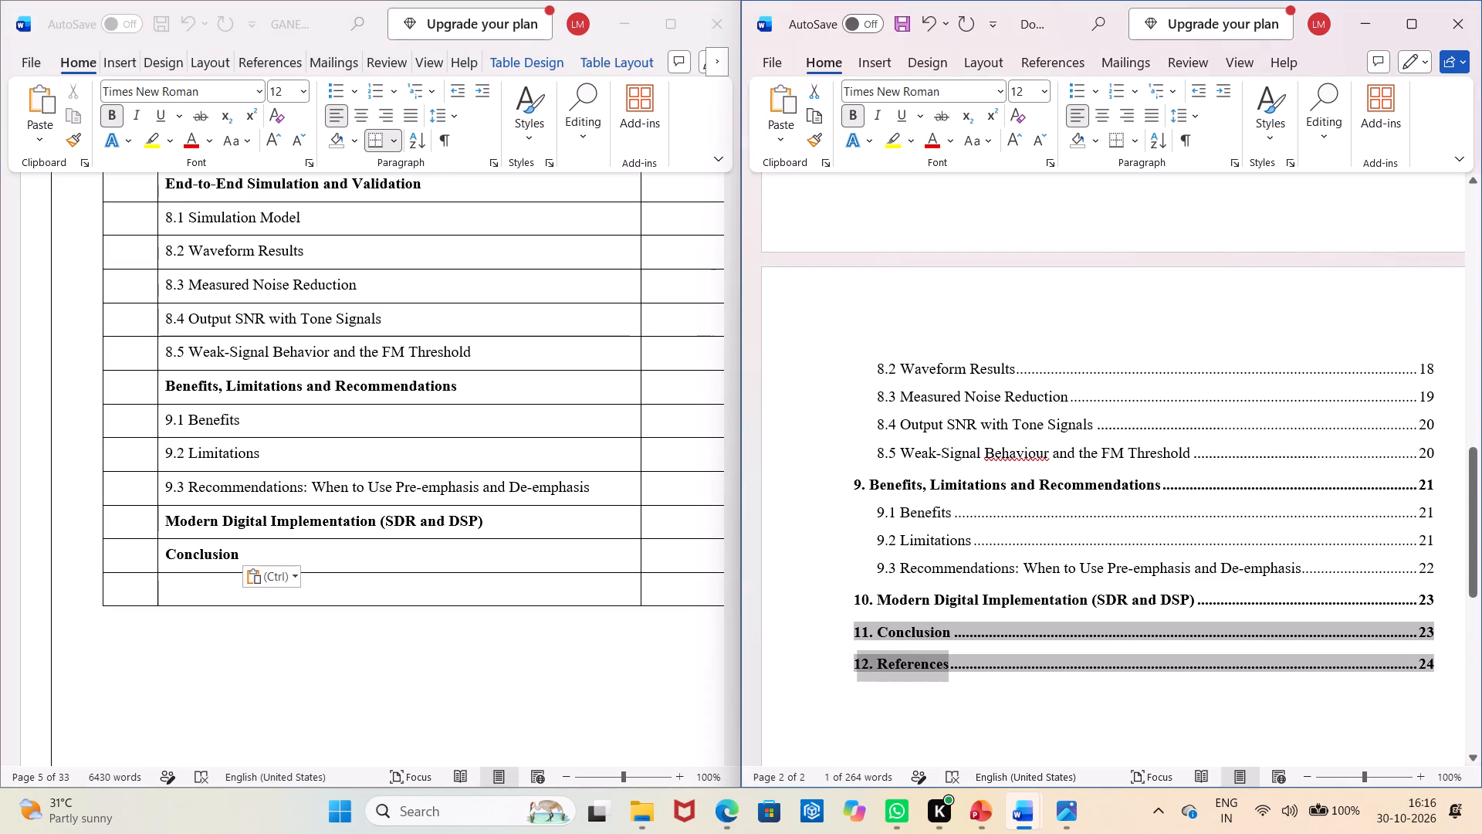
pyautogui.moveTo(856, 663); pyautogui.dragTo(875, 673)
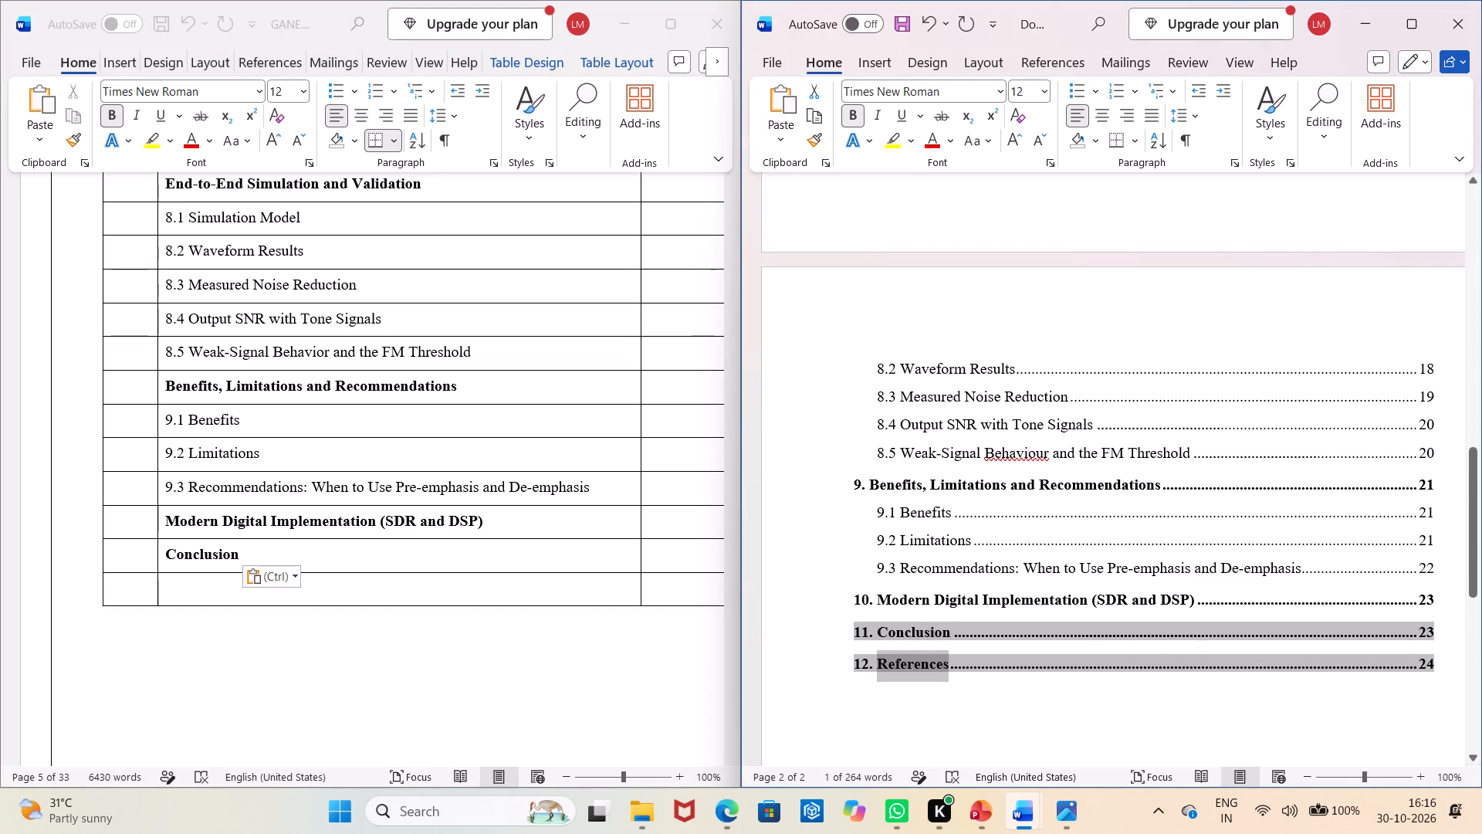
pyautogui.hotkey('ctrl', 'c')
pyautogui.click(515, 592)
pyautogui.click(515, 592)
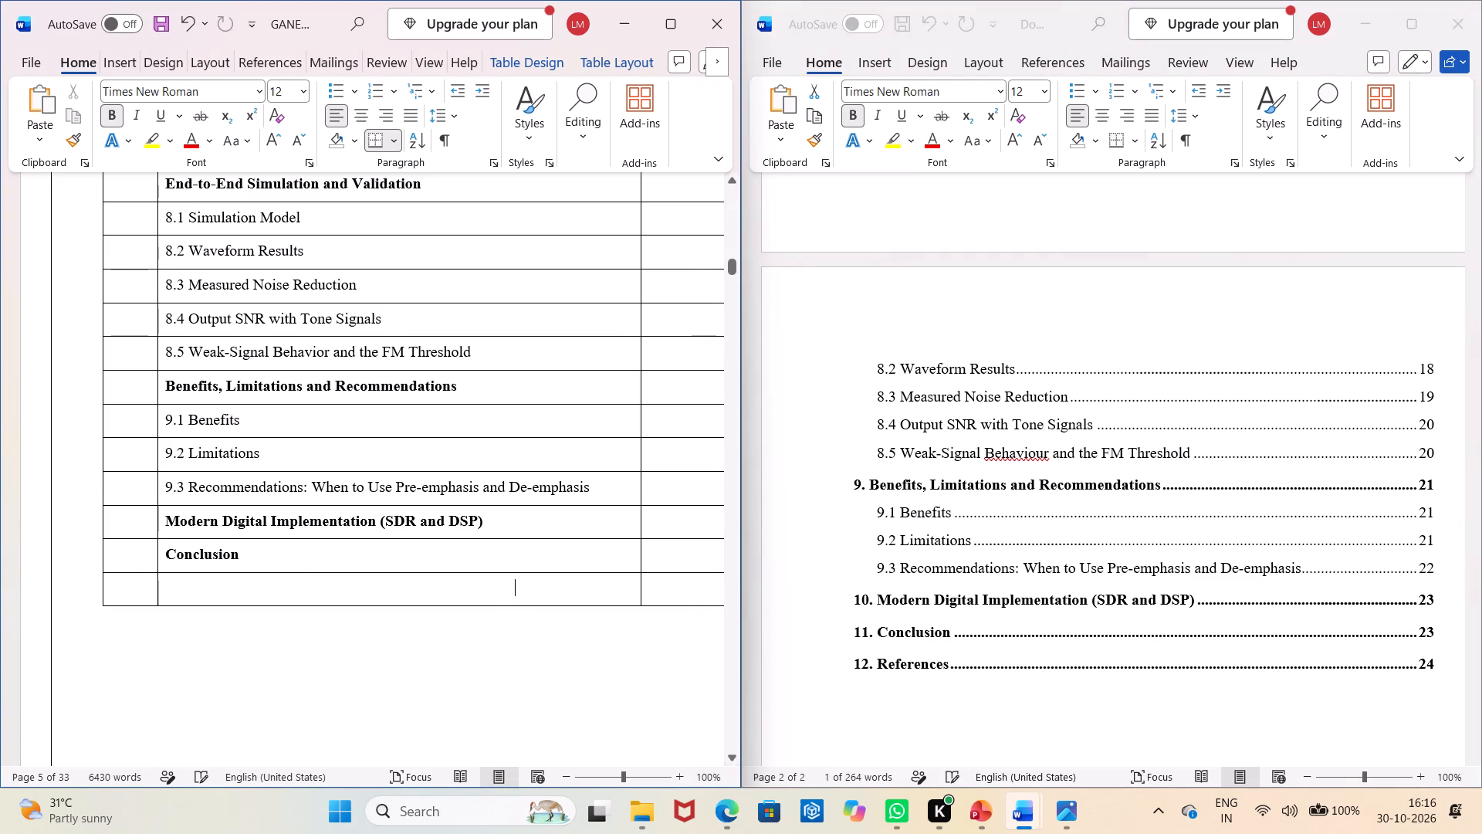
pyautogui.click(515, 592)
pyautogui.hotkey('ctrl', 'v')
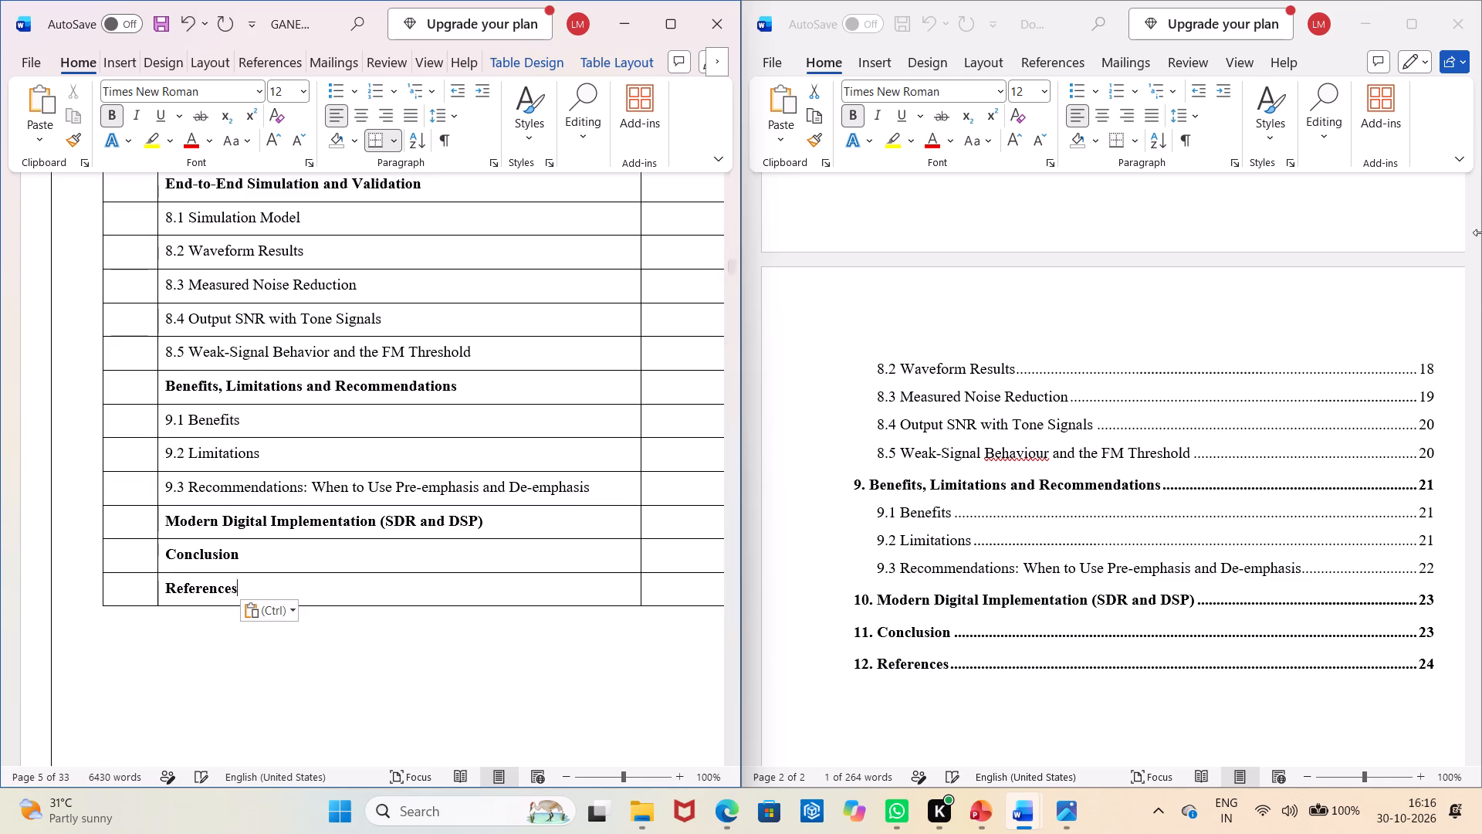
# Enter serial numbers 3., 4. and 5. in the S.No cells of the noise-significance, block-diagram and network-operation headings.
pyautogui.scroll(13, 483, 559)
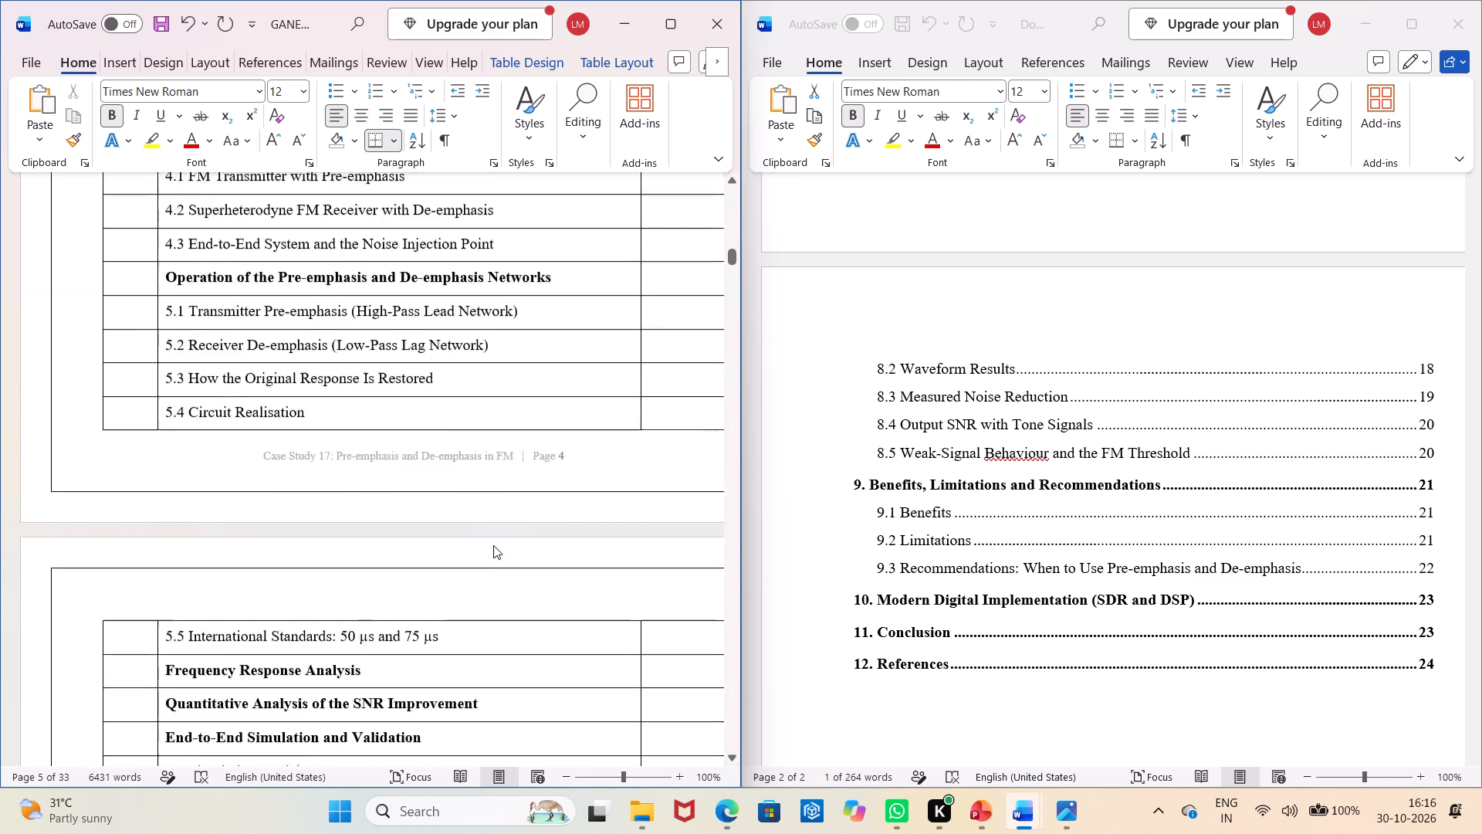
pyautogui.scroll(19, 493, 545)
pyautogui.scroll(-6, 496, 542)
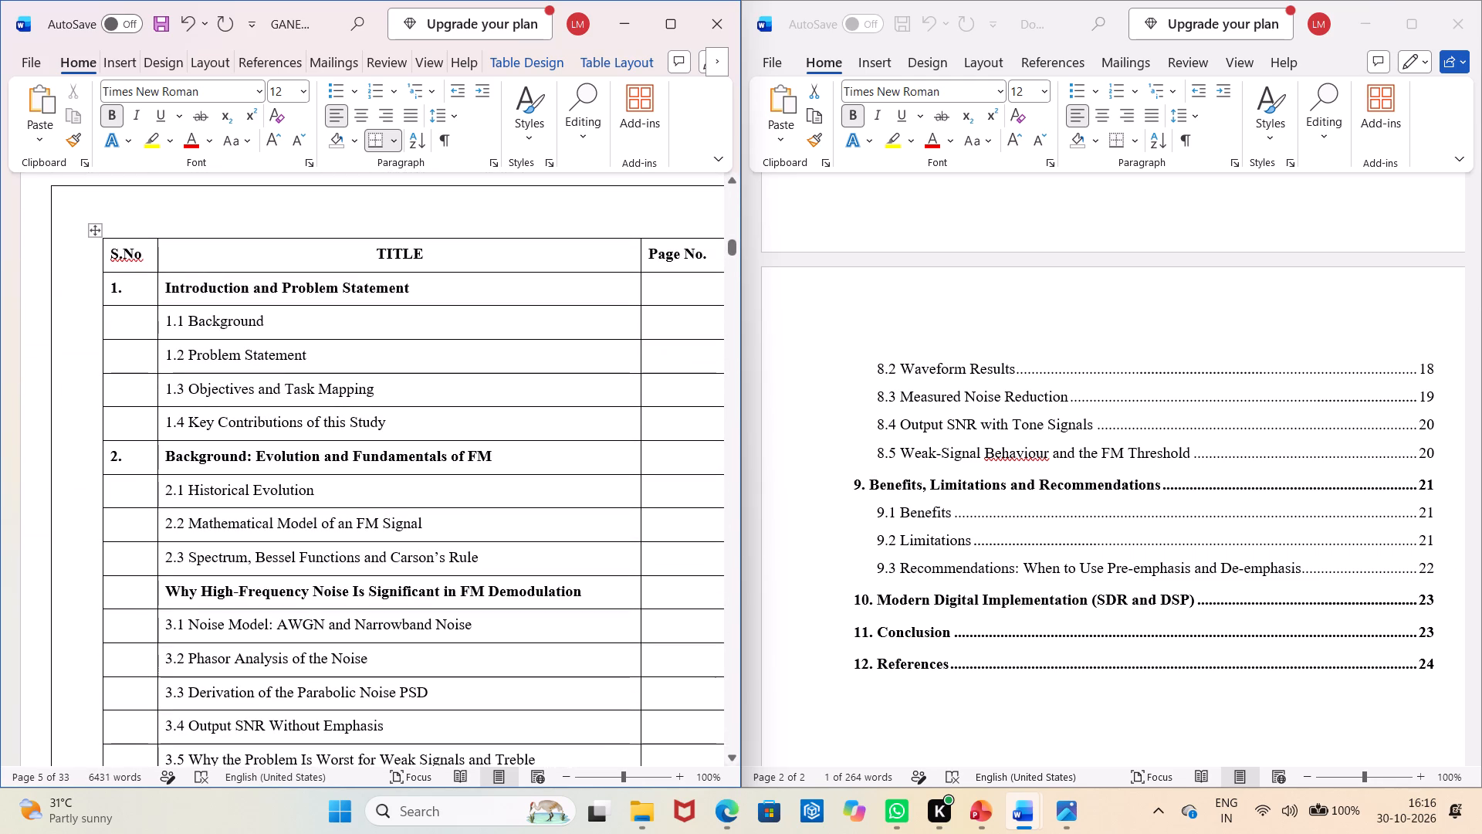
pyautogui.click(145, 595)
pyautogui.press('3')
pyautogui.press('.')
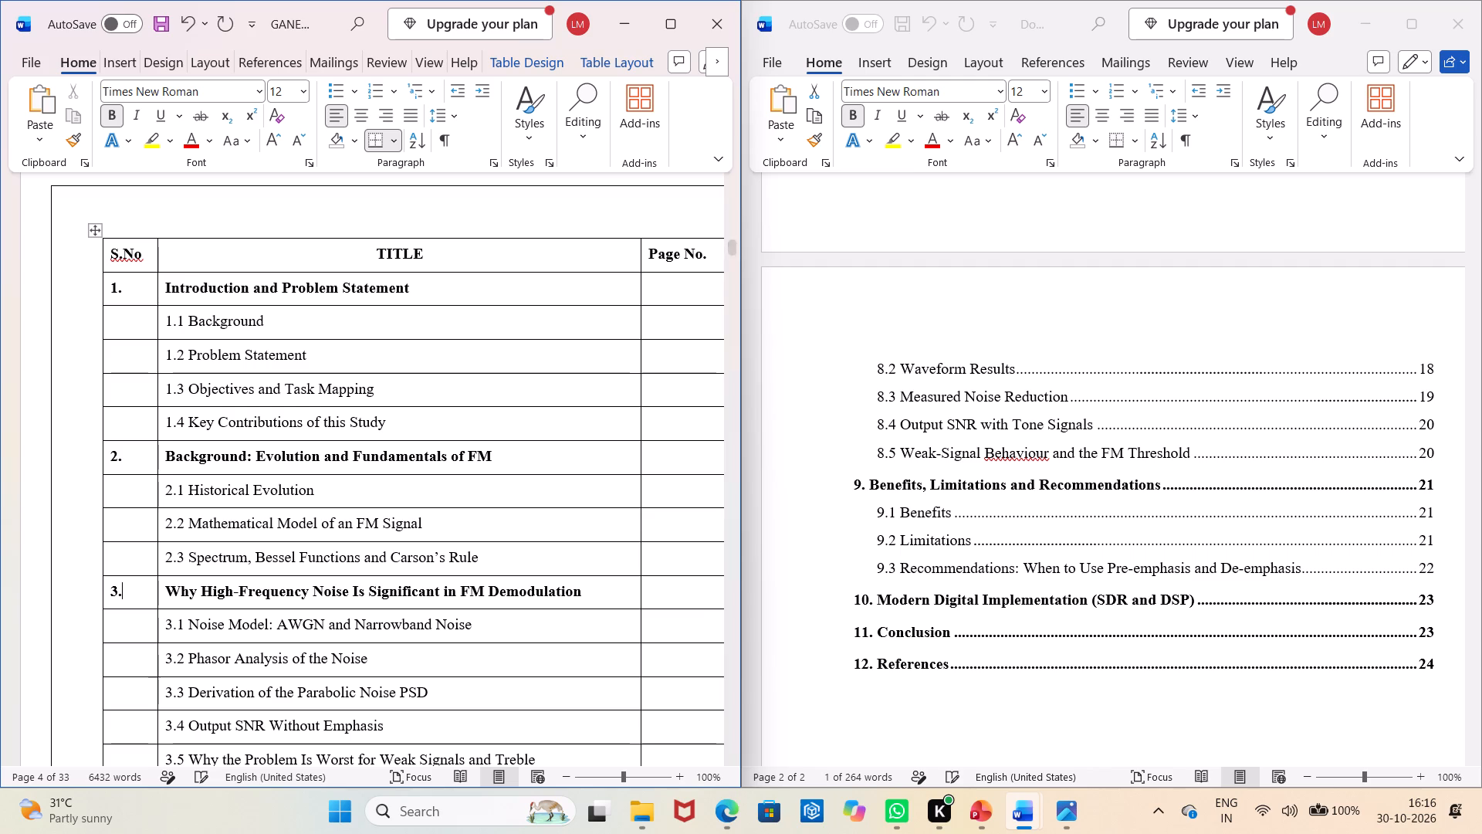
pyautogui.scroll(-1, 158, 723)
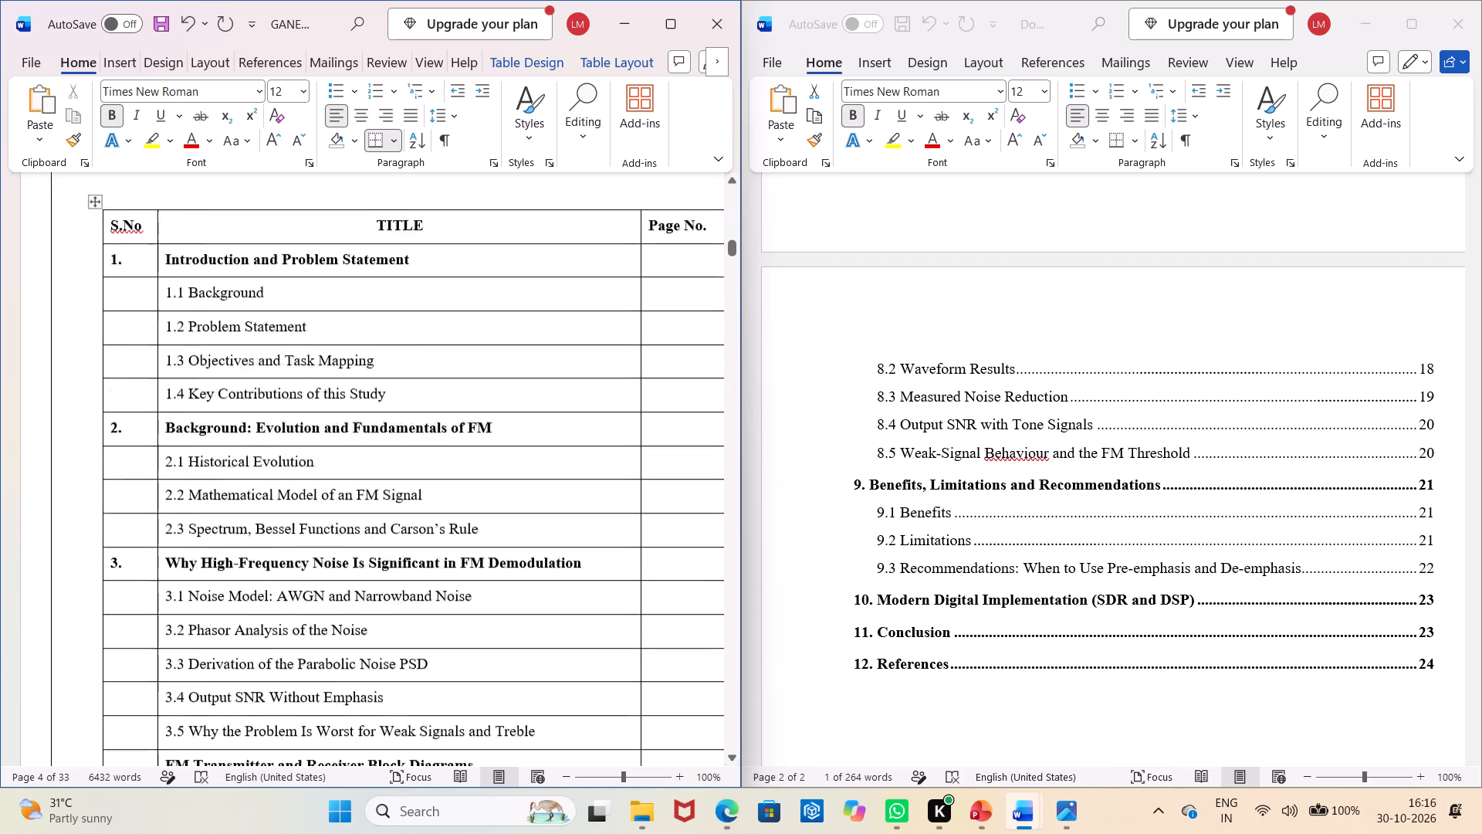
pyautogui.scroll(-2, 158, 722)
pyautogui.click(145, 658)
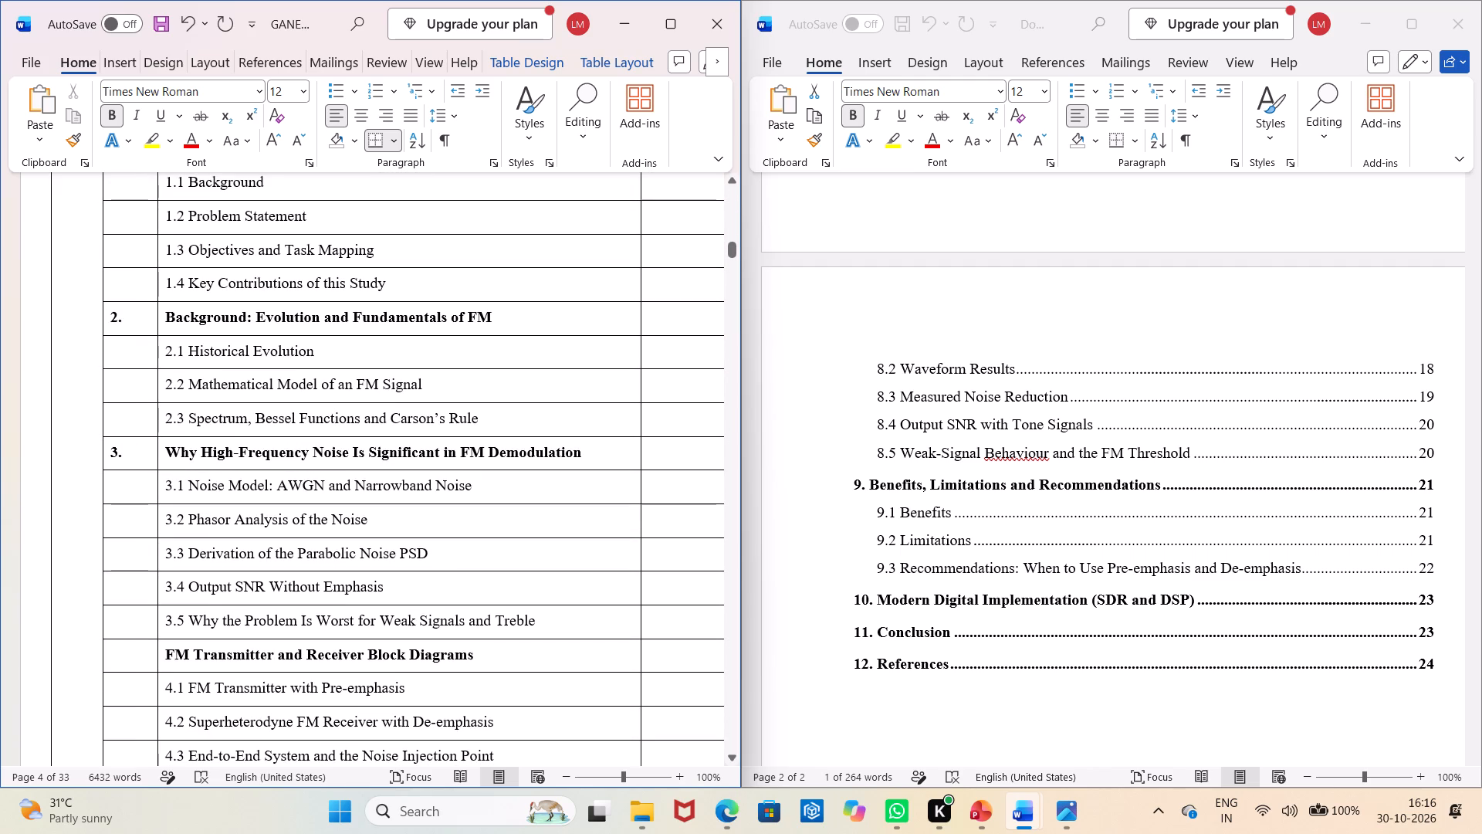
pyautogui.write('4.')
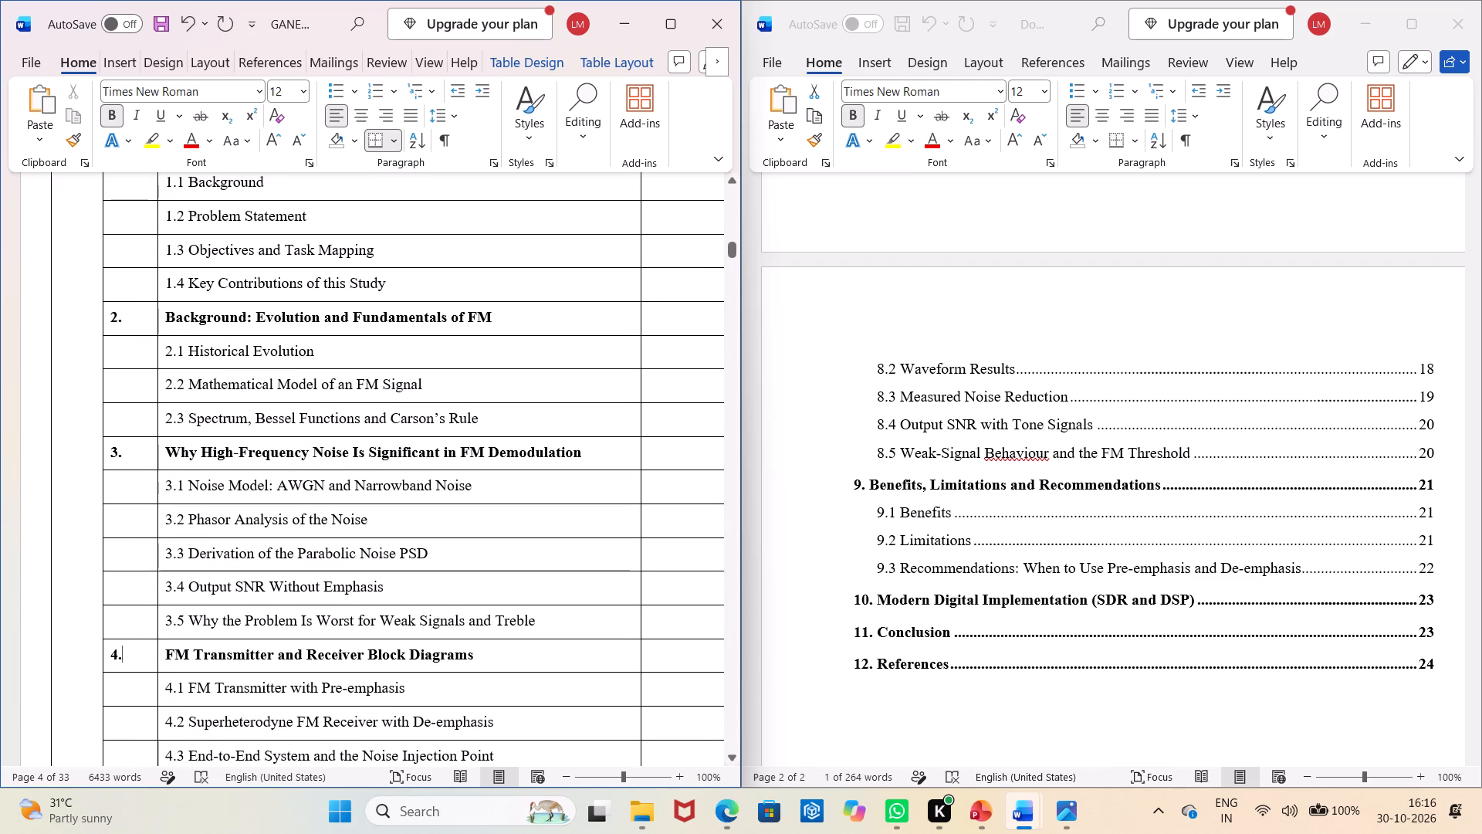
pyautogui.scroll(-3, 142, 716)
pyautogui.click(131, 653)
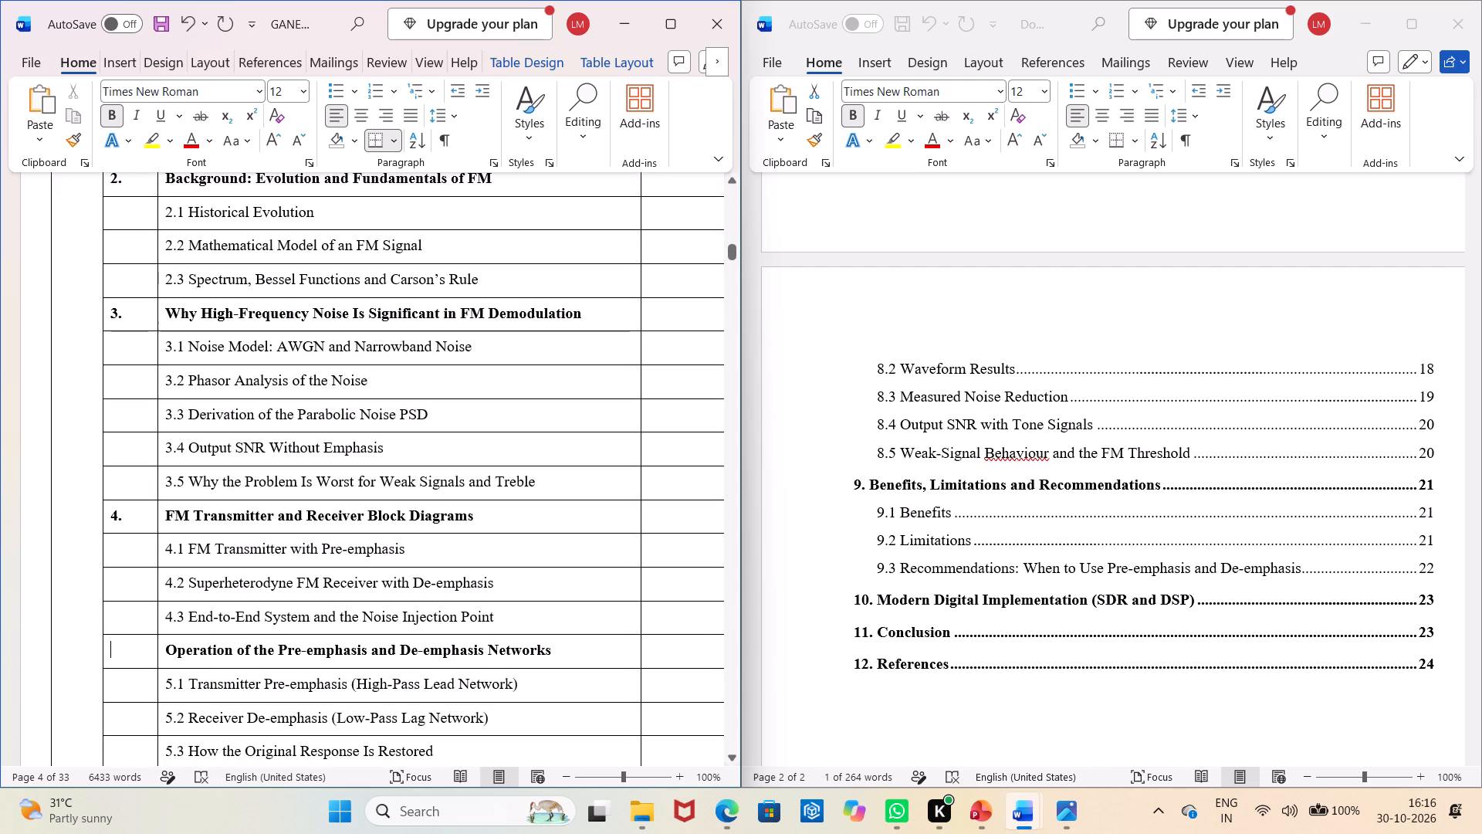
pyautogui.write('5.')
# Enter serial numbers 6., 7. and 8. beside the Frequency Response Analysis, SNR Improvement and End-to-End Simulation headings.
pyautogui.scroll(-3, 134, 656)
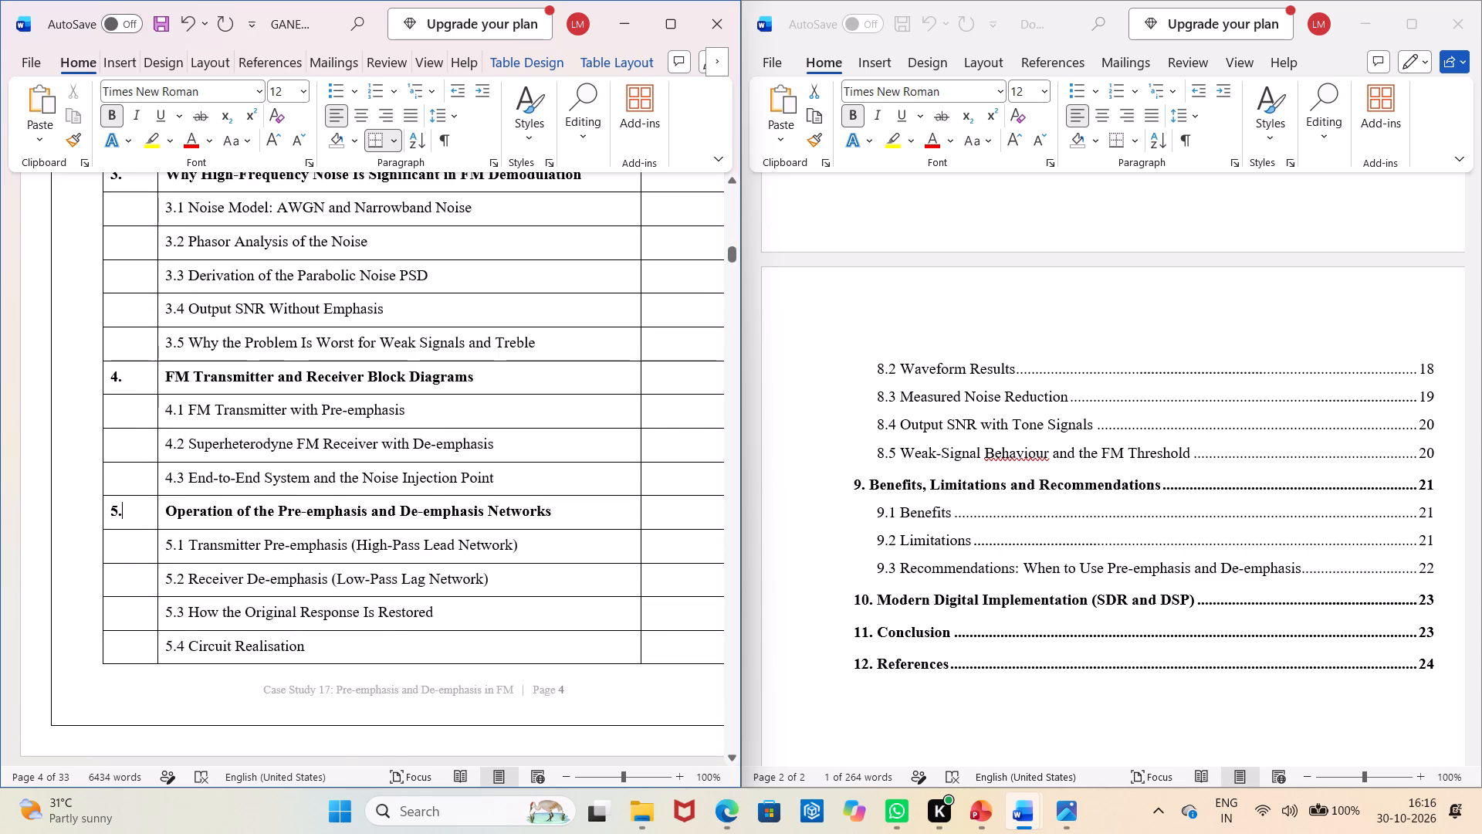
pyautogui.scroll(-6, 135, 656)
pyautogui.click(134, 639)
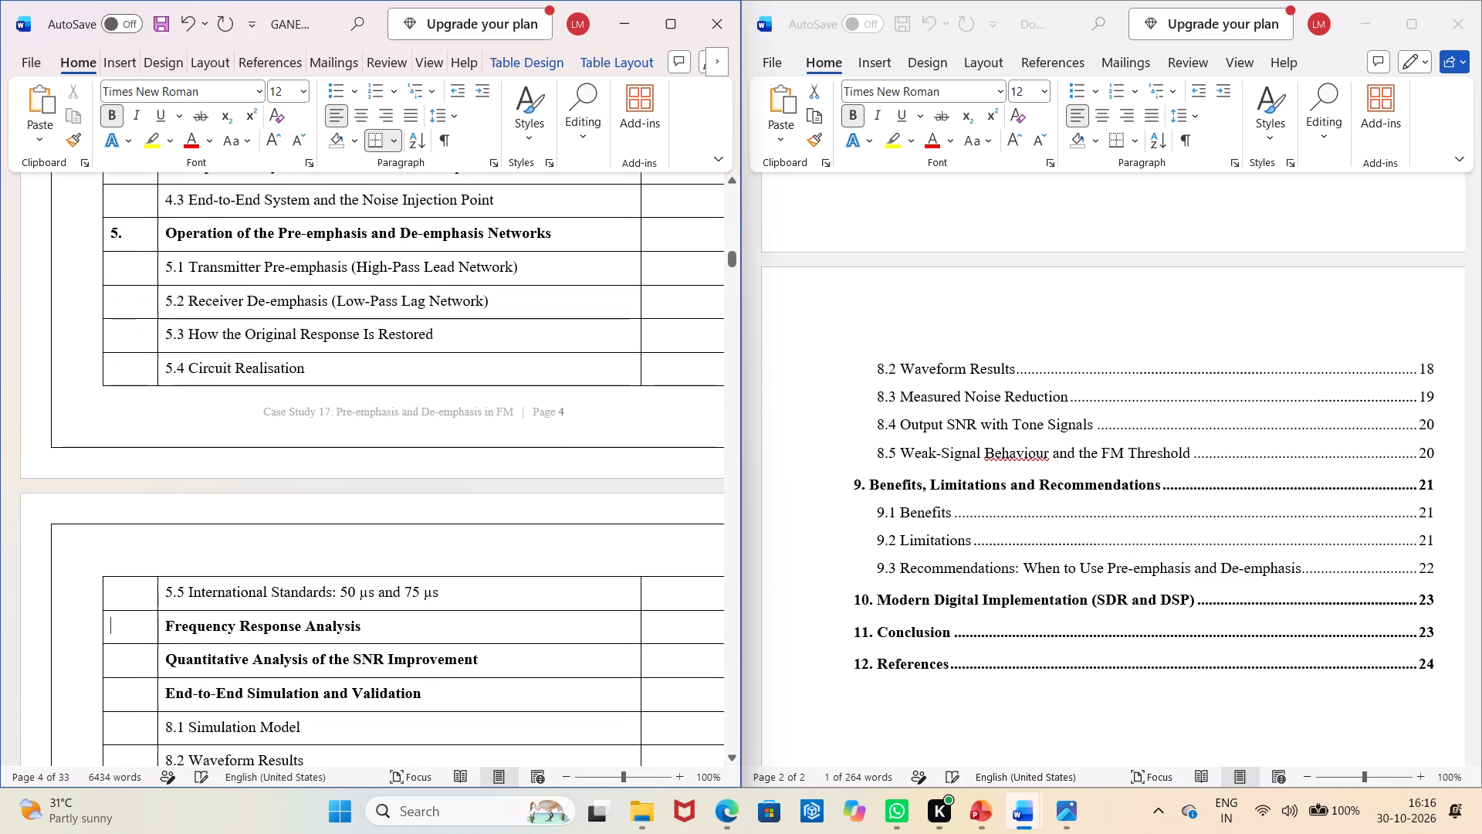
pyautogui.press('6')
pyautogui.press('.')
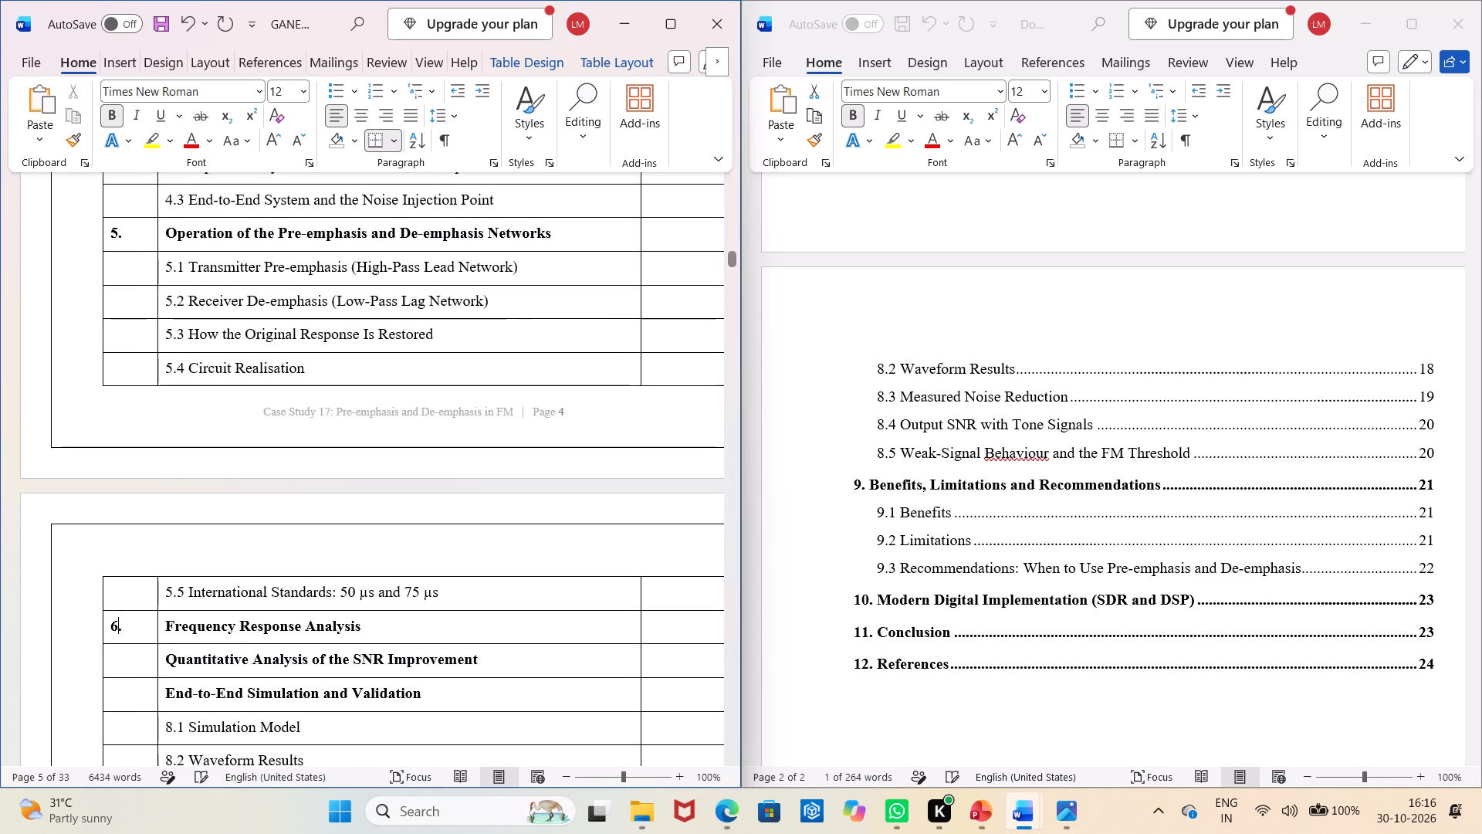
pyautogui.click(134, 664)
pyautogui.write('7.')
pyautogui.click(134, 700)
pyautogui.write('8.')
# Enter serial numbers 9. and 10. beside the "Benefits, Limitations and Recommendations" and "Modern Digital Implementation (SDR and DSP)" headings.
pyautogui.scroll(-6, 155, 650)
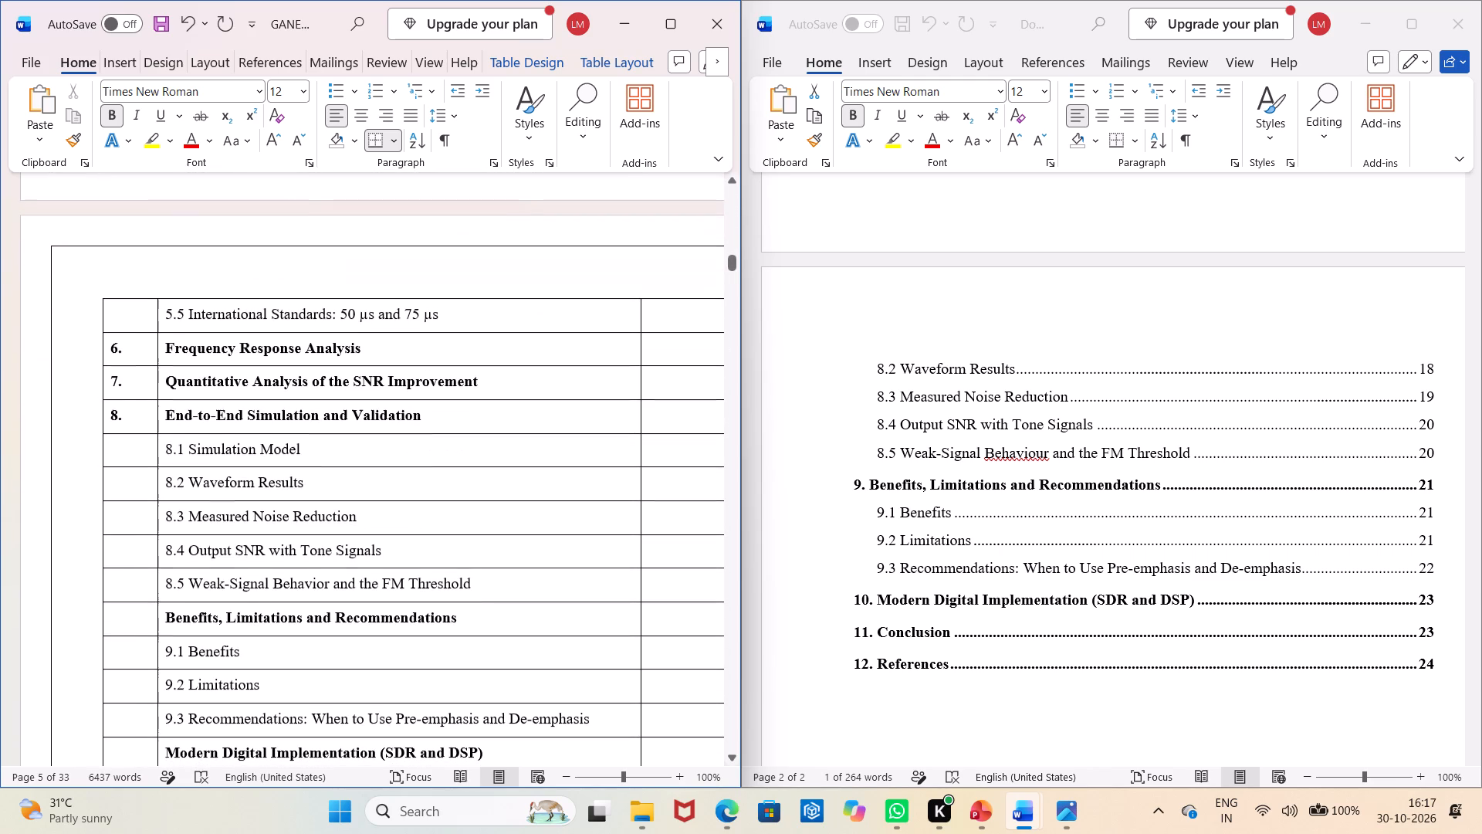
pyautogui.click(150, 631)
pyautogui.press('9')
pyautogui.press('.')
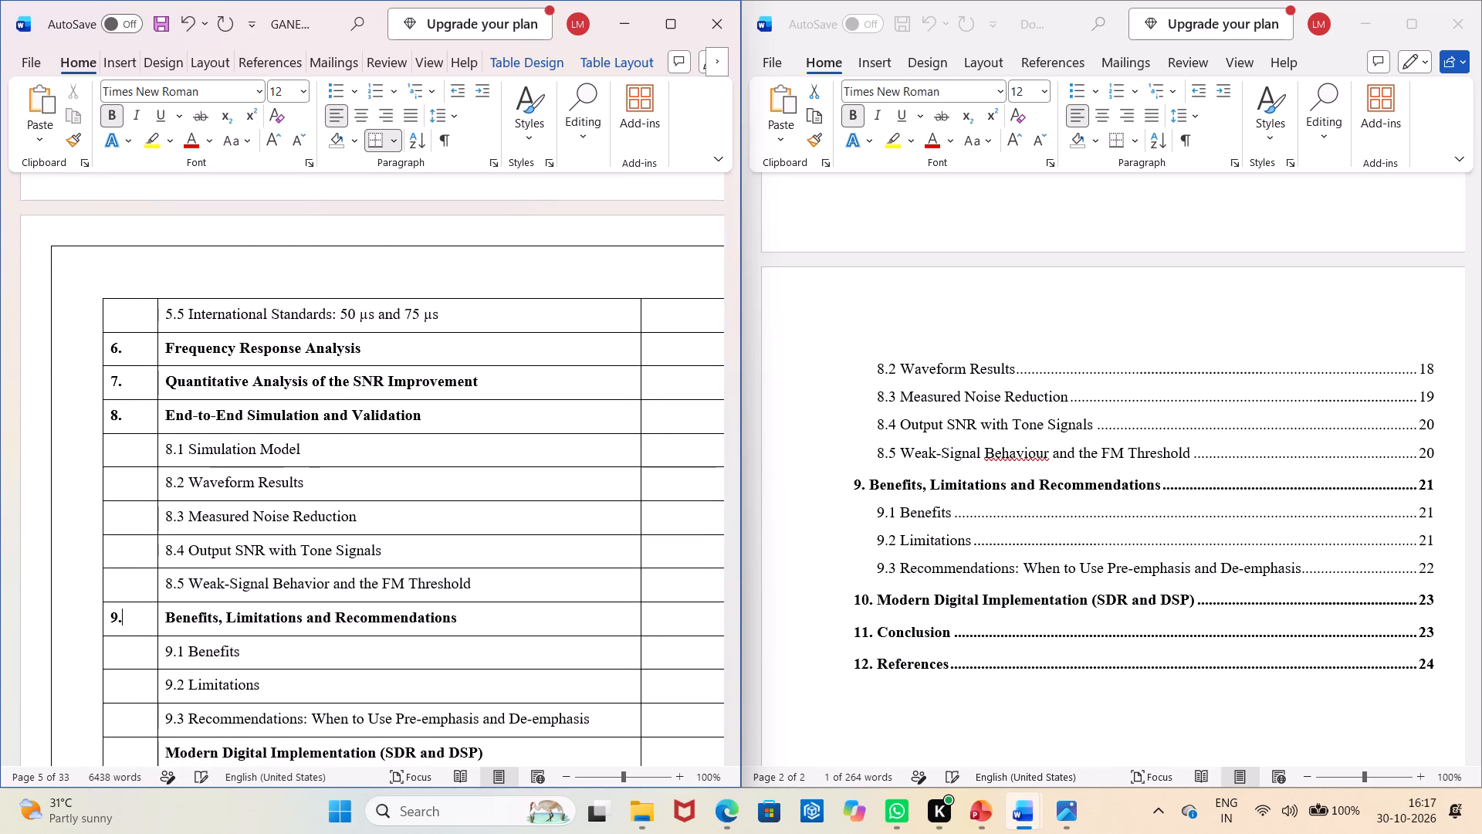
pyautogui.scroll(-4, 151, 637)
pyautogui.click(149, 575)
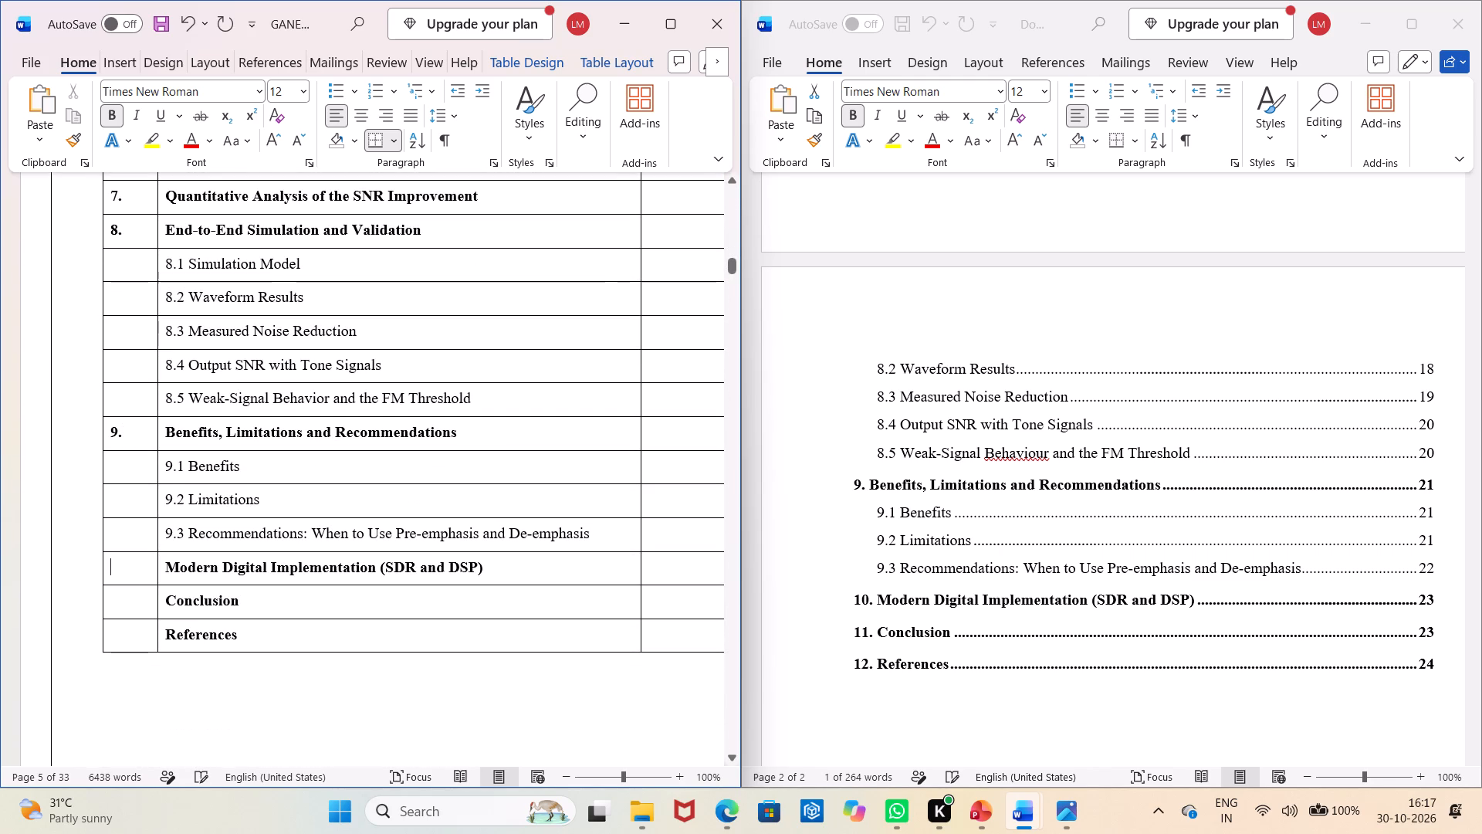
pyautogui.press('1')
pyautogui.press('0')
pyautogui.press('.')
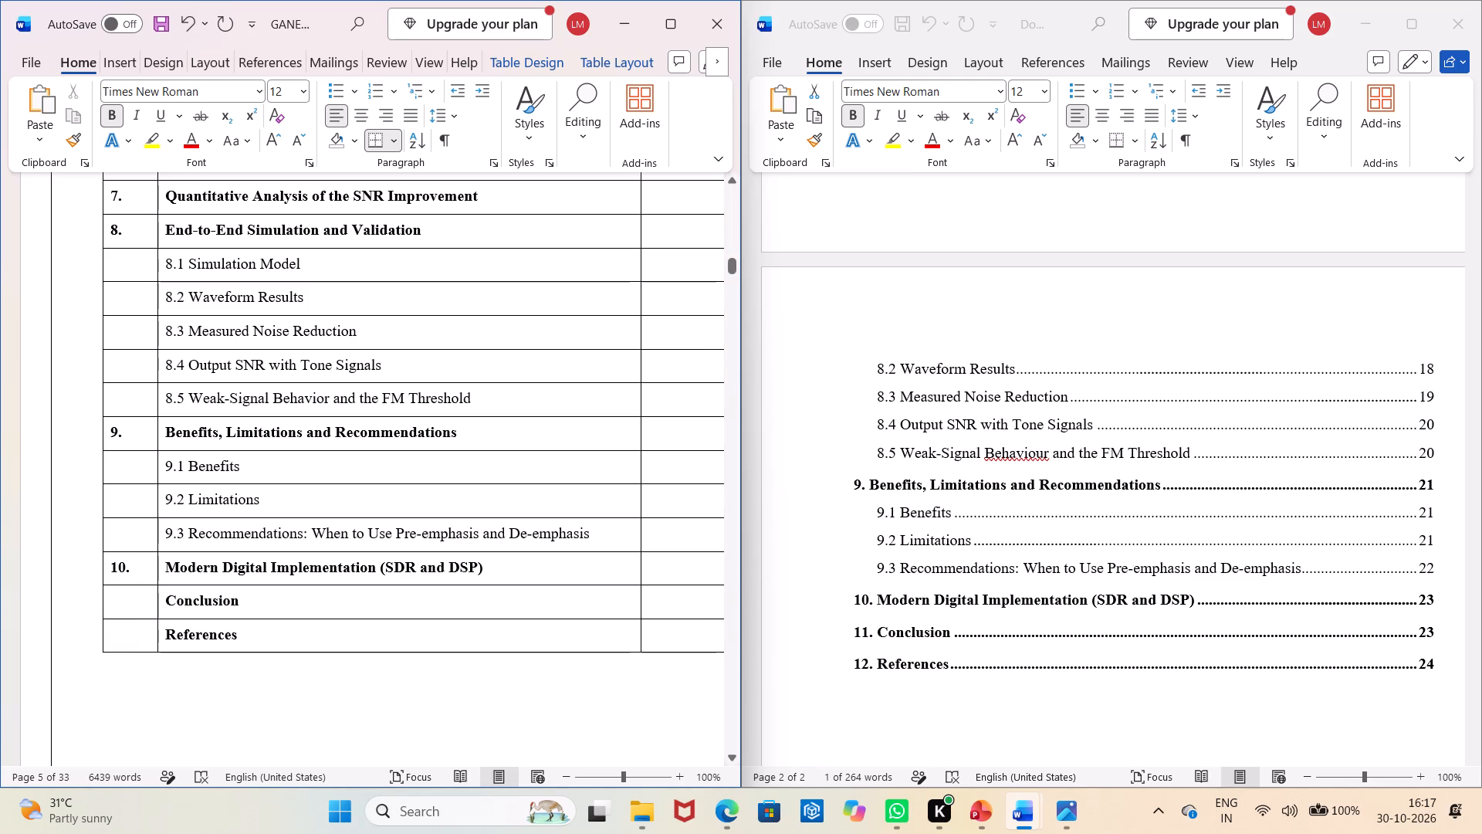
# Enter serial numbers 11. and 12. in the S.No cells beside the "Conclusion" and "References" headings.
pyautogui.click(150, 598)
pyautogui.write('11')
pyautogui.press('.')
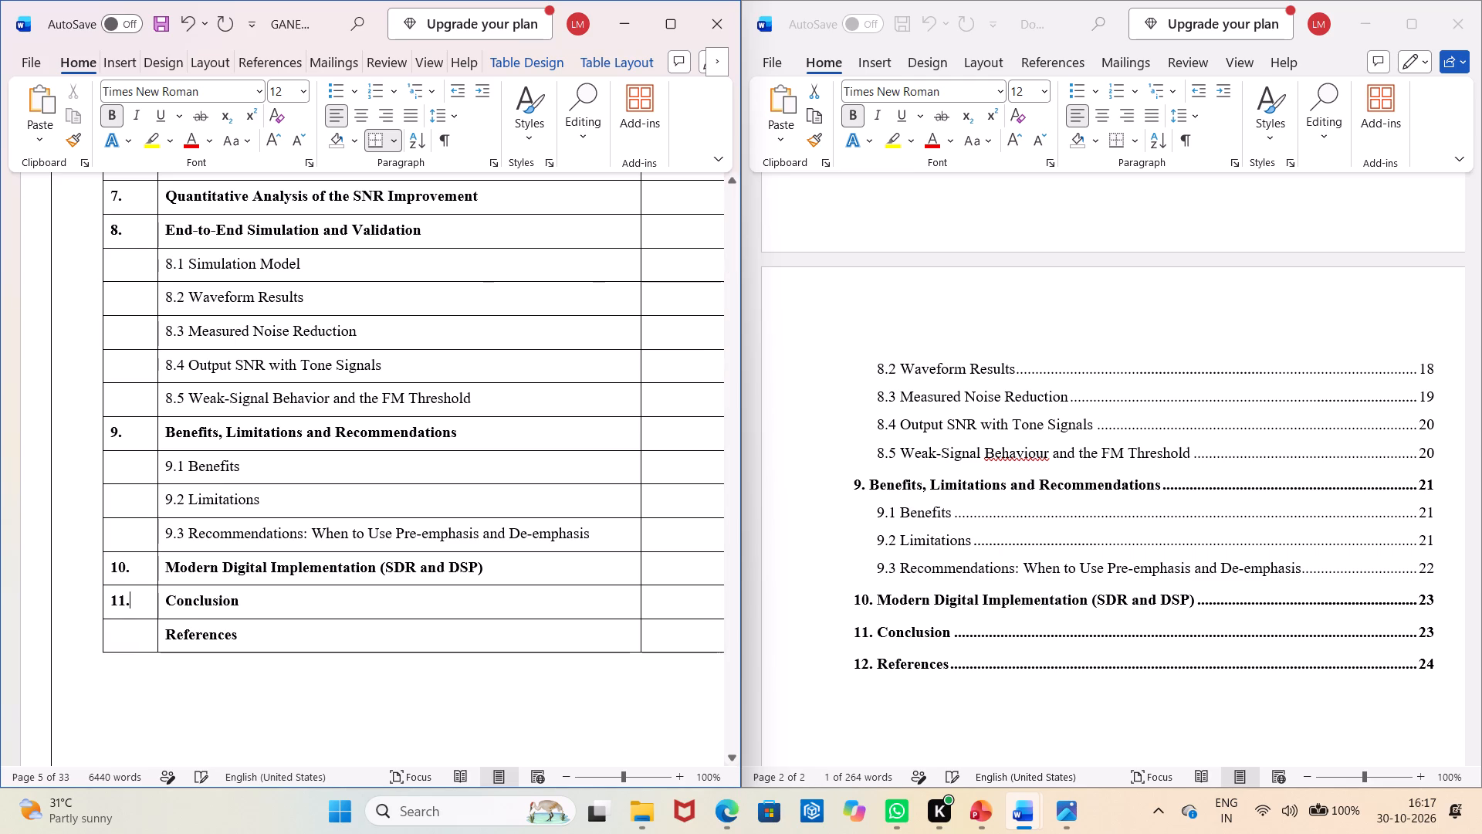
pyautogui.click(149, 629)
pyautogui.write('12')
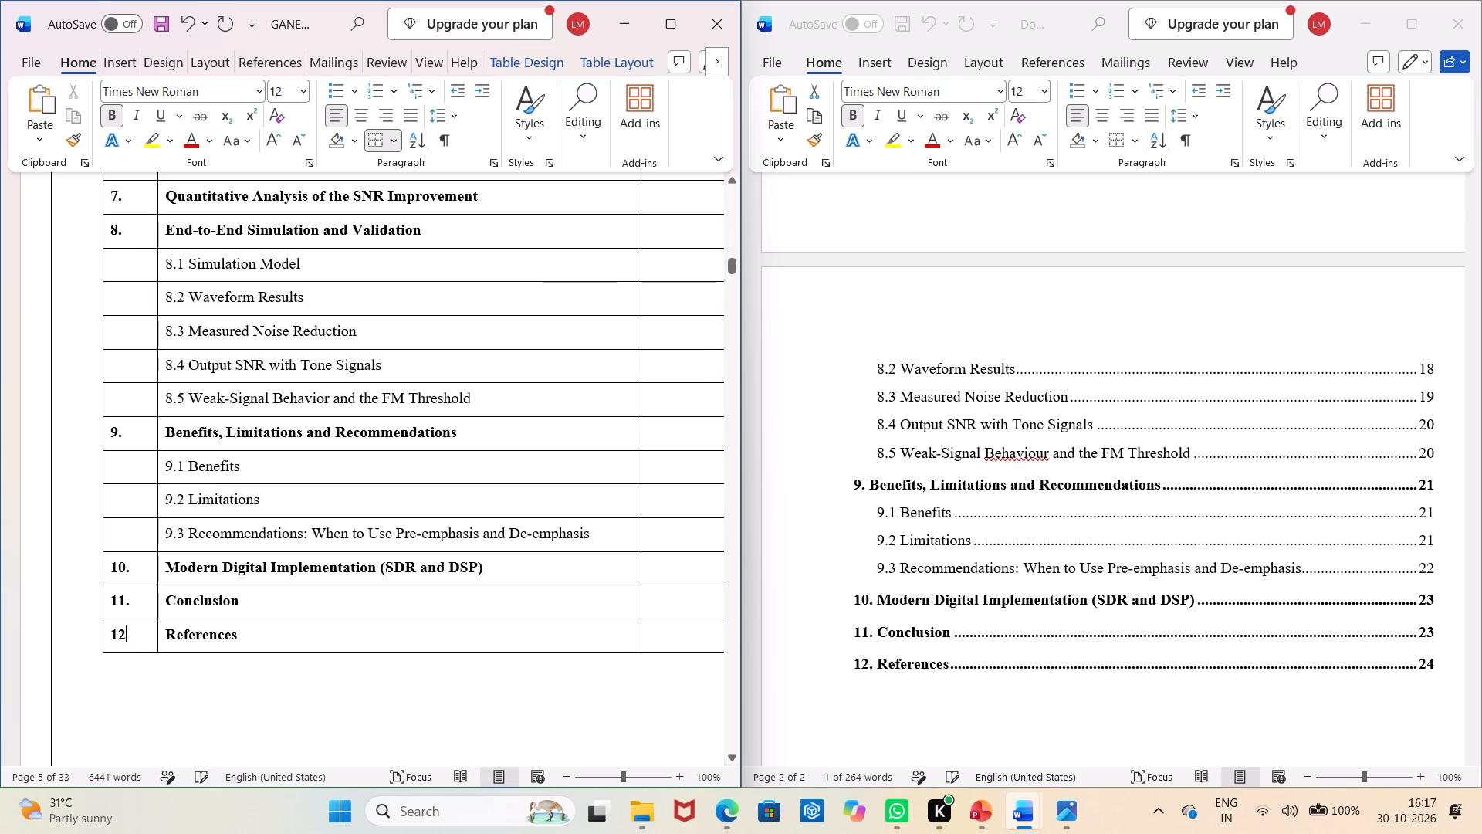
pyautogui.press('.')
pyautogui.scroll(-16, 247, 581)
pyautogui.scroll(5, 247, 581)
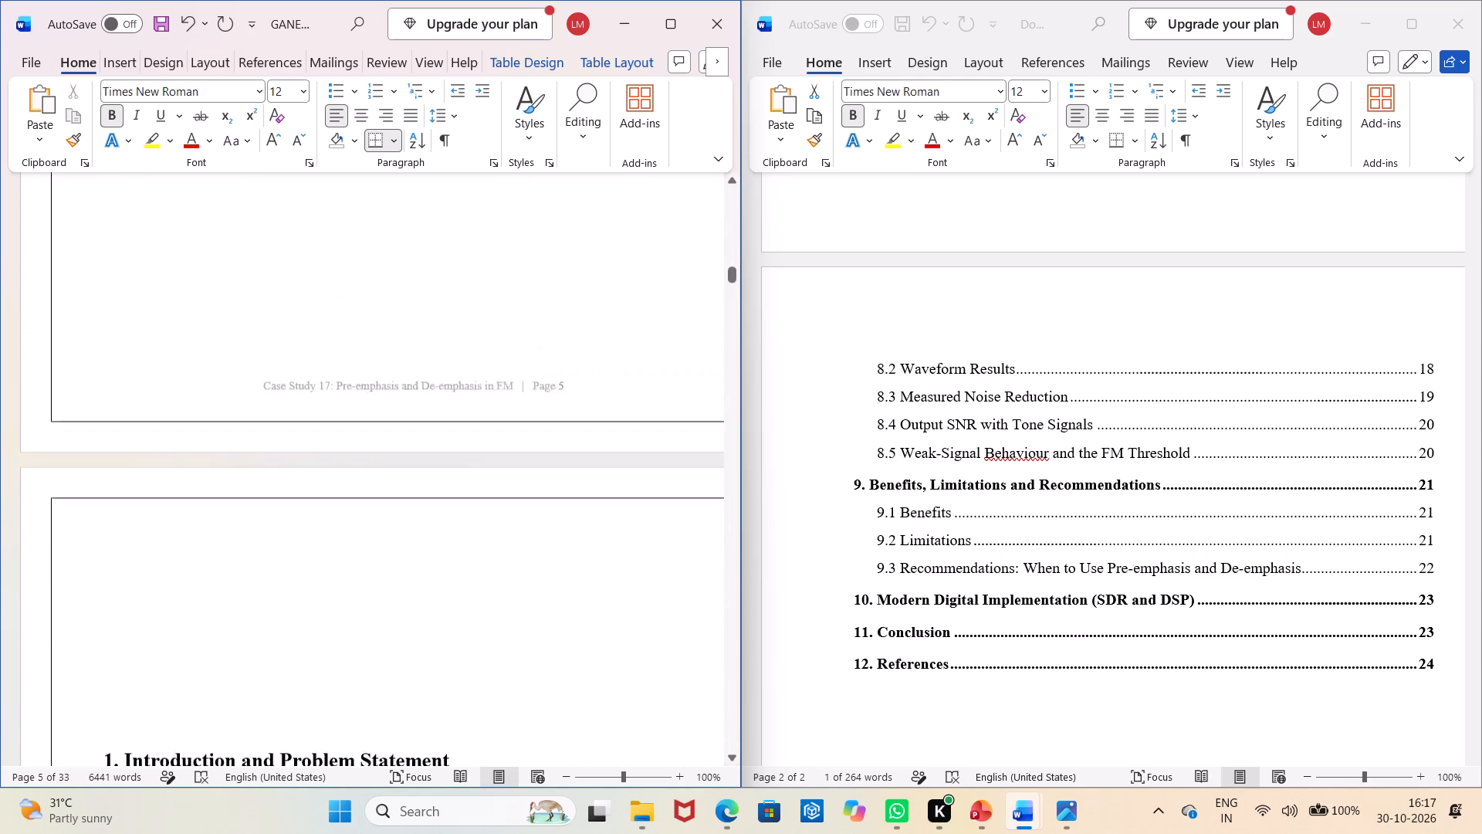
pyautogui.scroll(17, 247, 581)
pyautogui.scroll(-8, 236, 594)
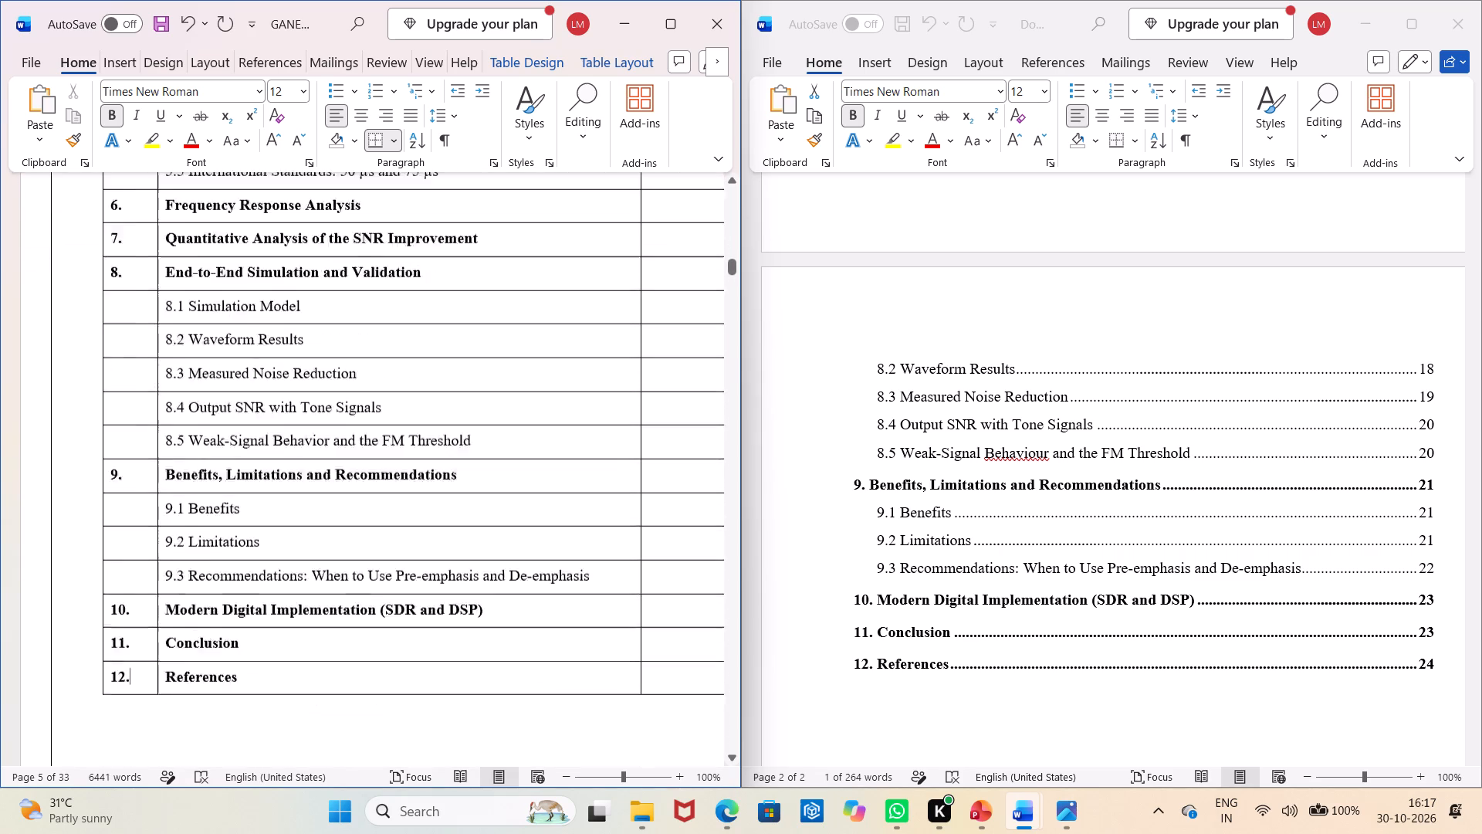
# Centre the text of the whole S.No column, from the header cell to serial number 12.
pyautogui.moveTo(137, 540); pyautogui.dragTo(121, 198)
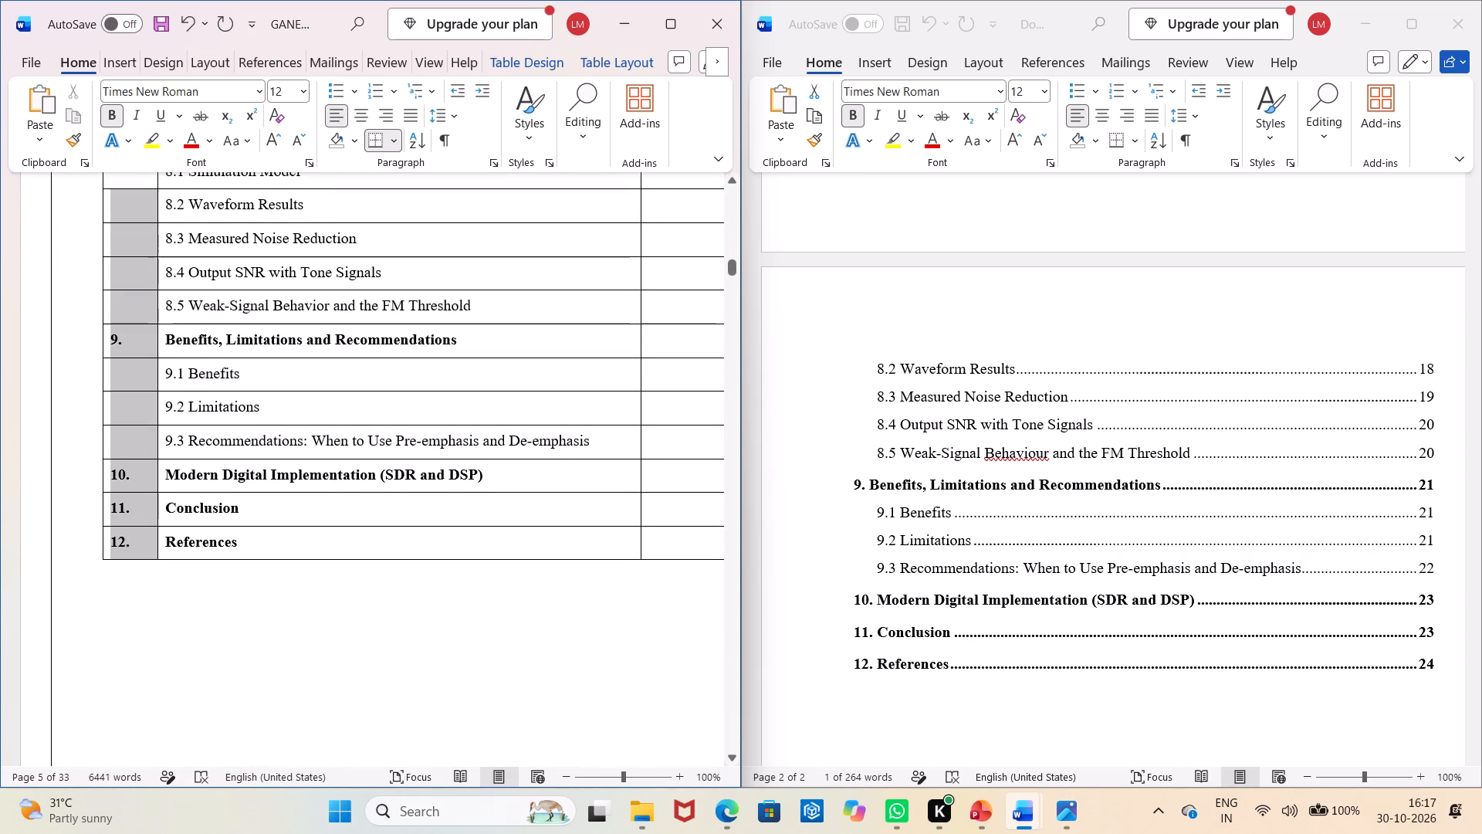
pyautogui.moveTo(121, 198); pyautogui.dragTo(107, 139)
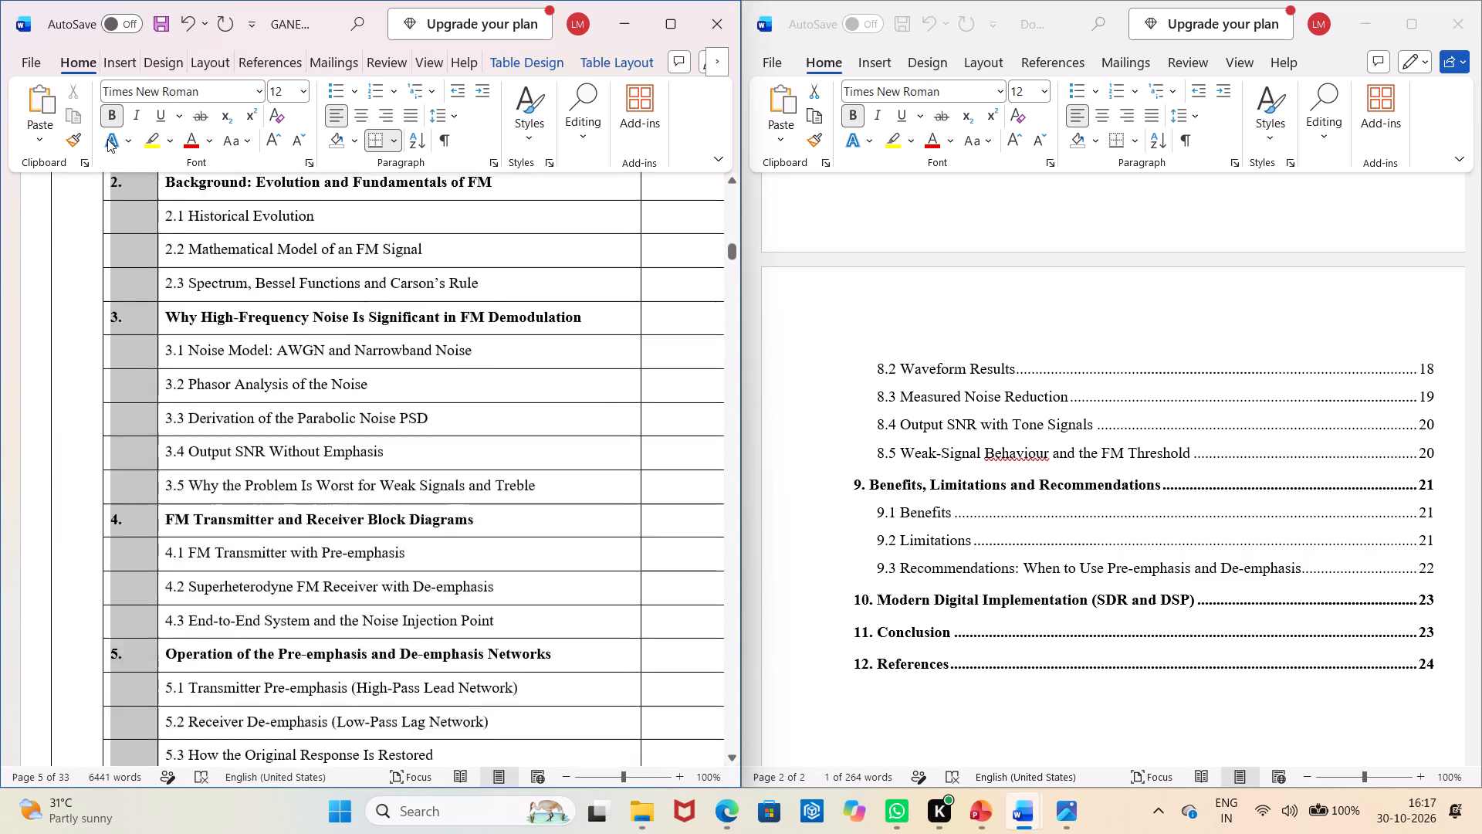
pyautogui.moveTo(107, 139); pyautogui.dragTo(107, 591)
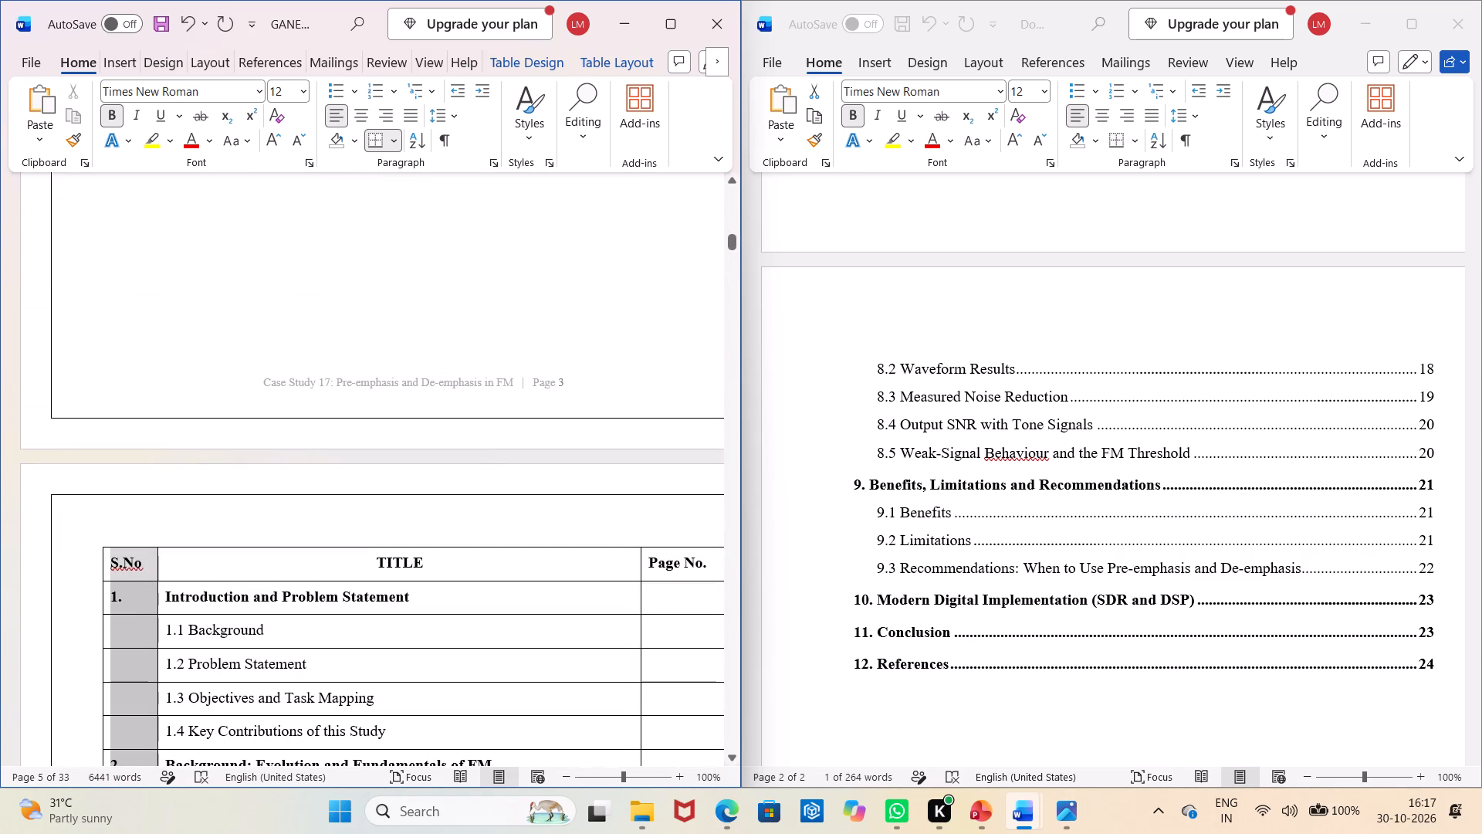
pyautogui.moveTo(107, 591); pyautogui.dragTo(113, 561)
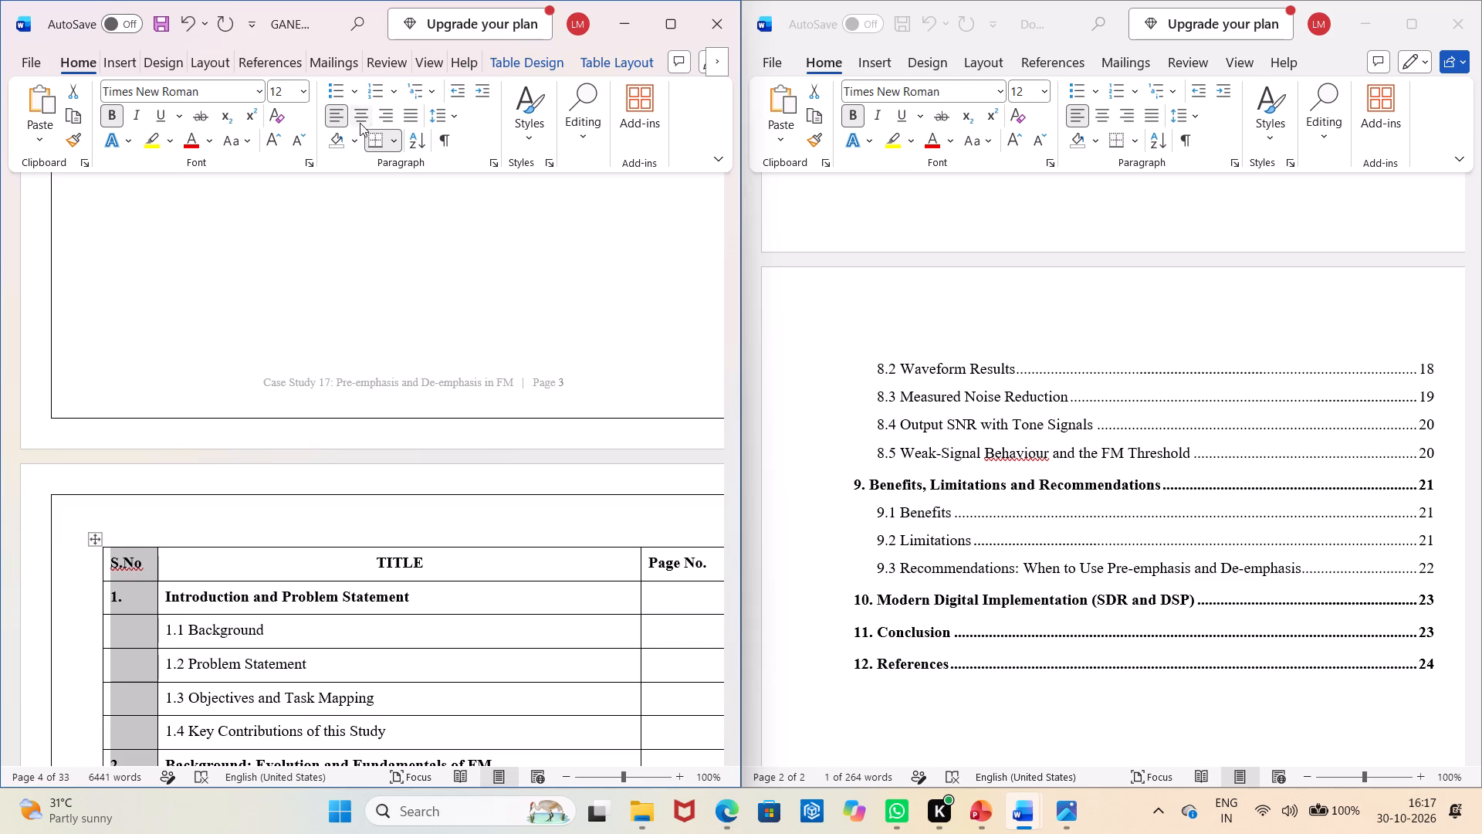
pyautogui.click(360, 123)
pyautogui.click(667, 350)
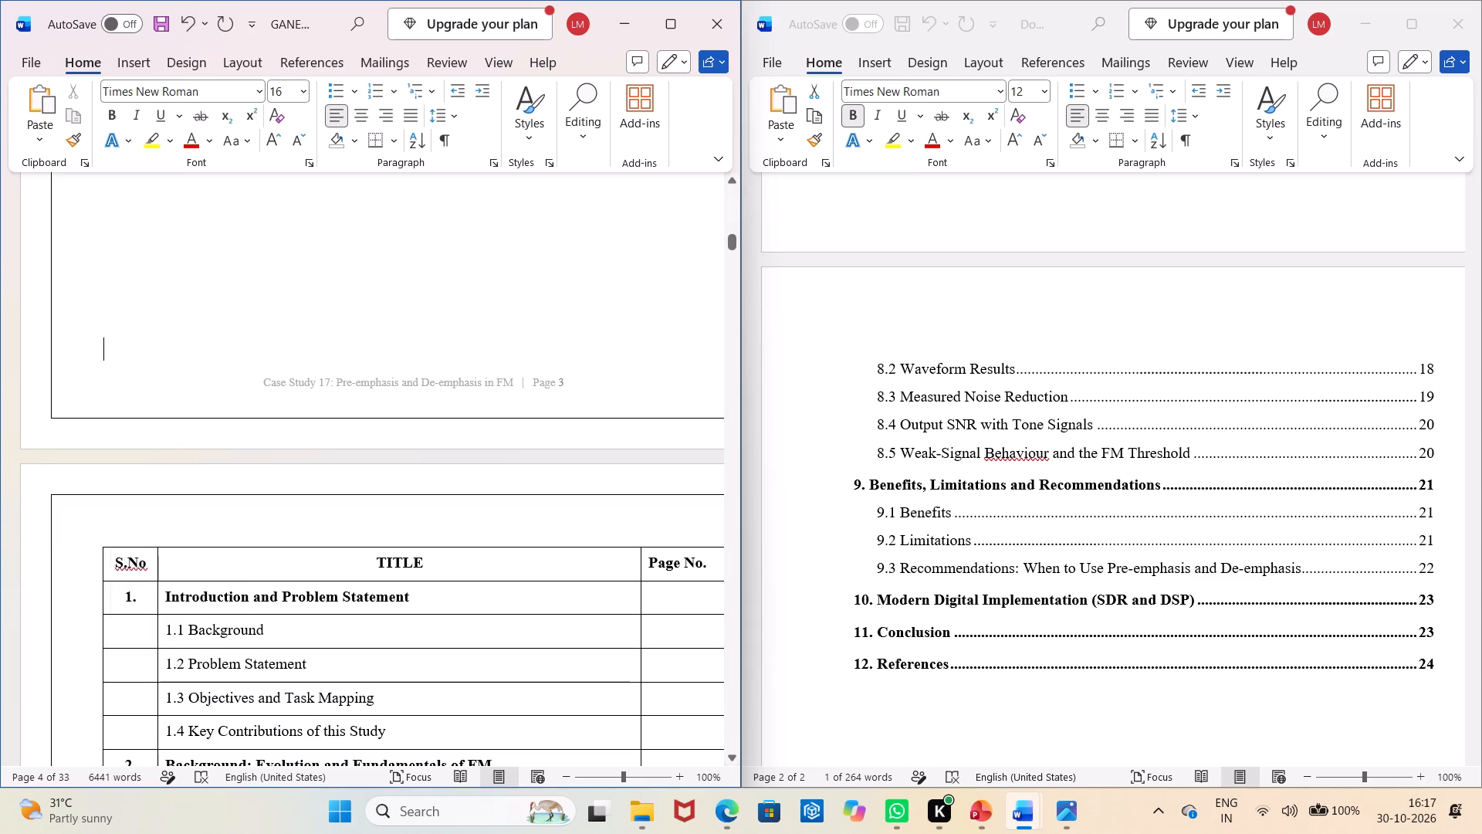
# Delete the blank lines above the "1. Introduction and Problem Statement" heading so it starts at the top of its page.
pyautogui.scroll(-19, 593, 478)
pyautogui.scroll(-20, 563, 547)
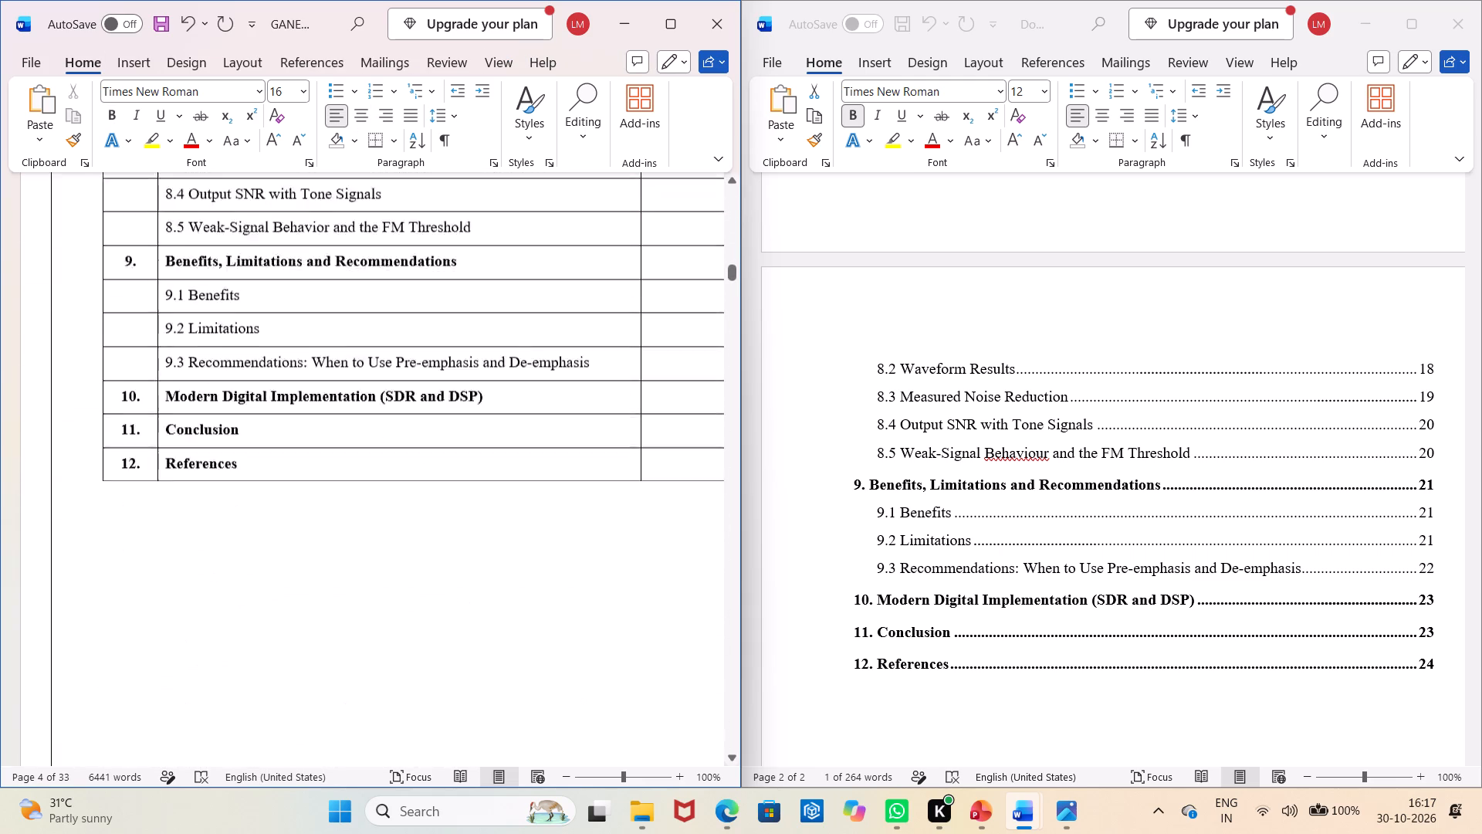
pyautogui.scroll(-15, 561, 553)
pyautogui.scroll(6, 561, 553)
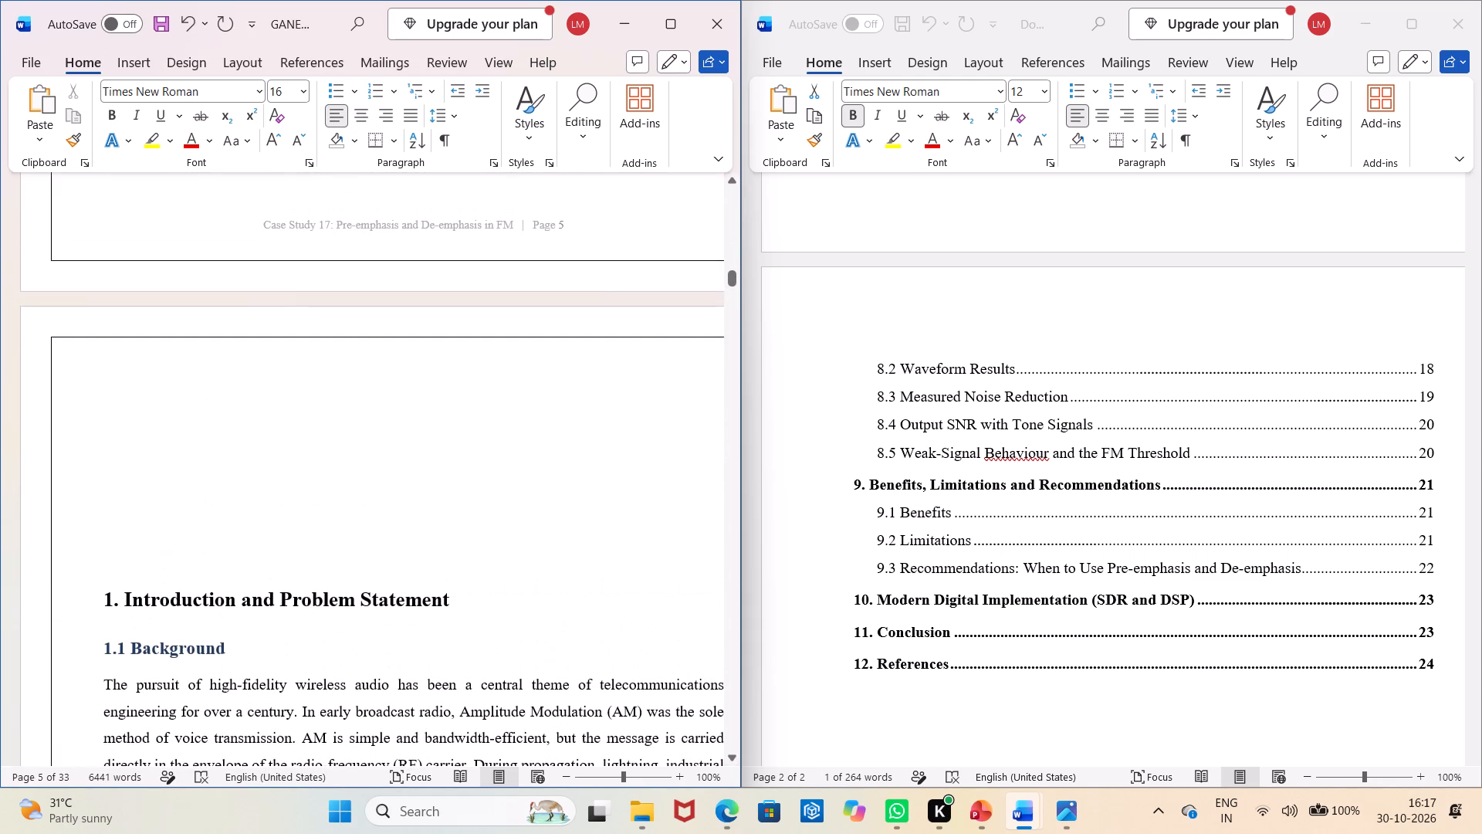
pyautogui.click(201, 539)
pyautogui.press('Down')
pyautogui.press('Down')
pyautogui.press('BackSpace')
pyautogui.press('BackSpace')
pyautogui.press('BackSpace')
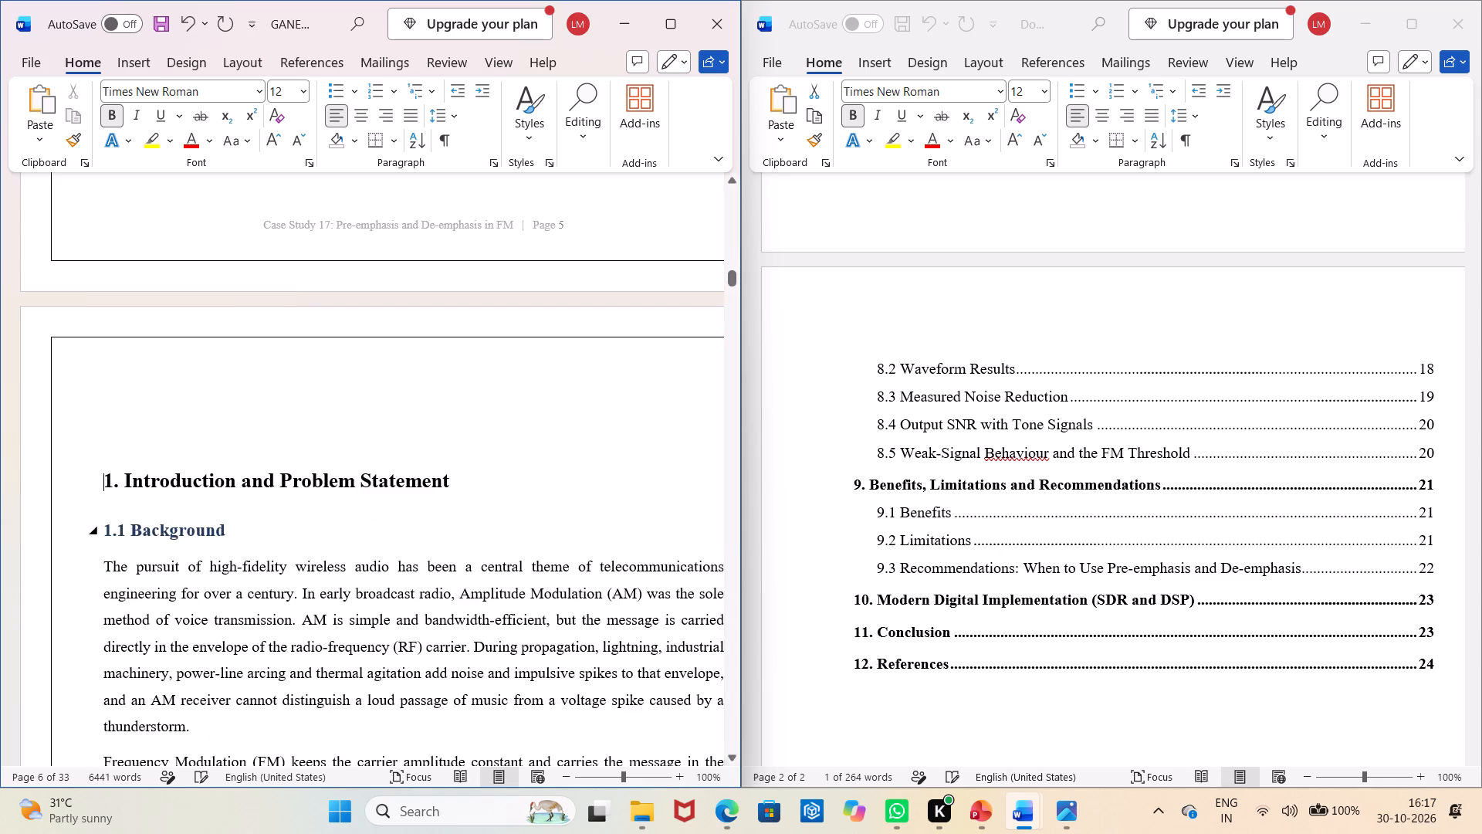
pyautogui.press('BackSpace')
pyautogui.press('BackSpace')
# Examine the pages around the "1. Introduction and Problem Statement" heading to check the layout and page numbering.
pyautogui.scroll(8, 448, 640)
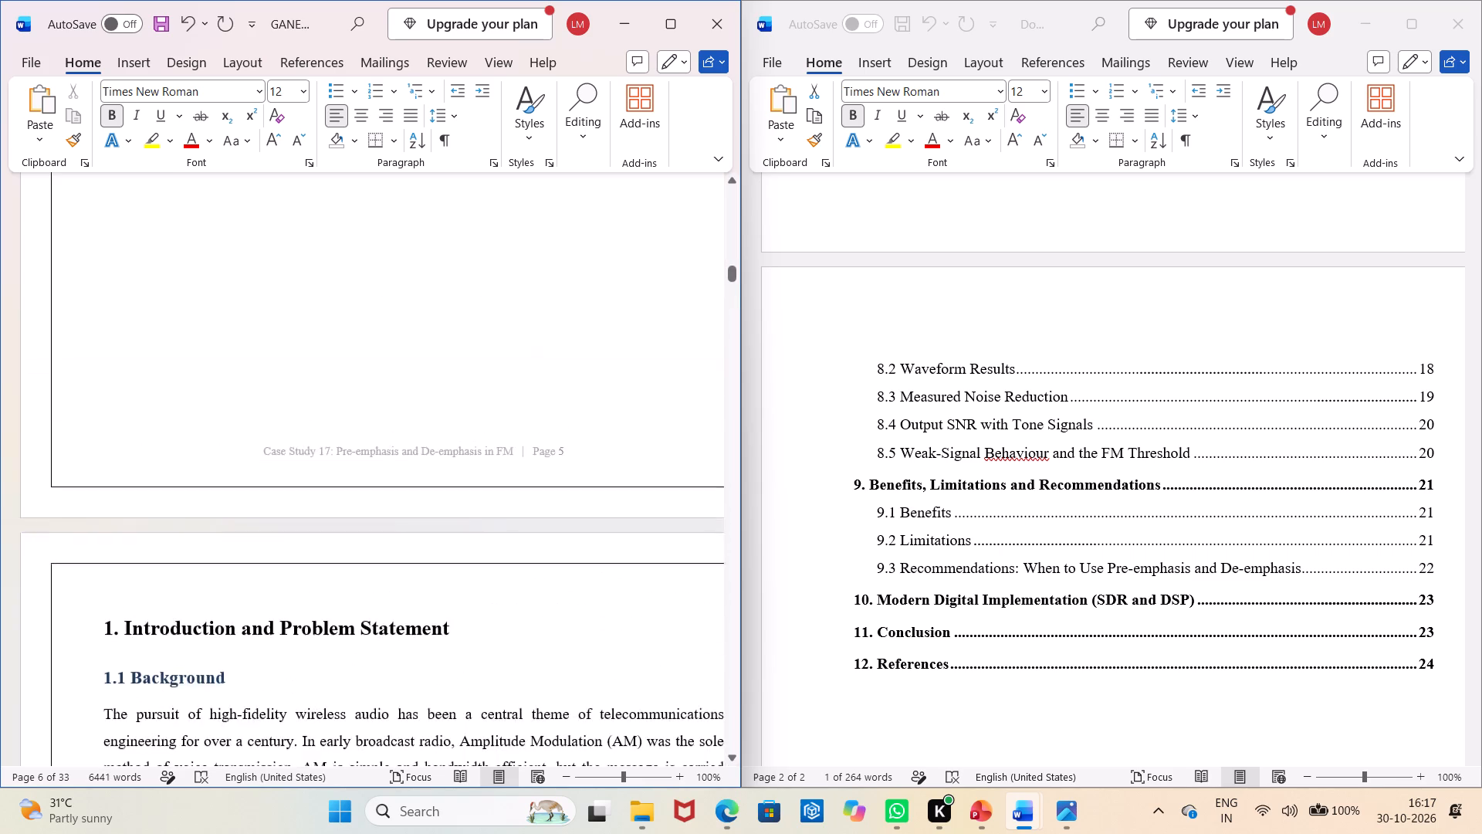
pyautogui.scroll(4, 448, 640)
pyautogui.scroll(-15, 448, 640)
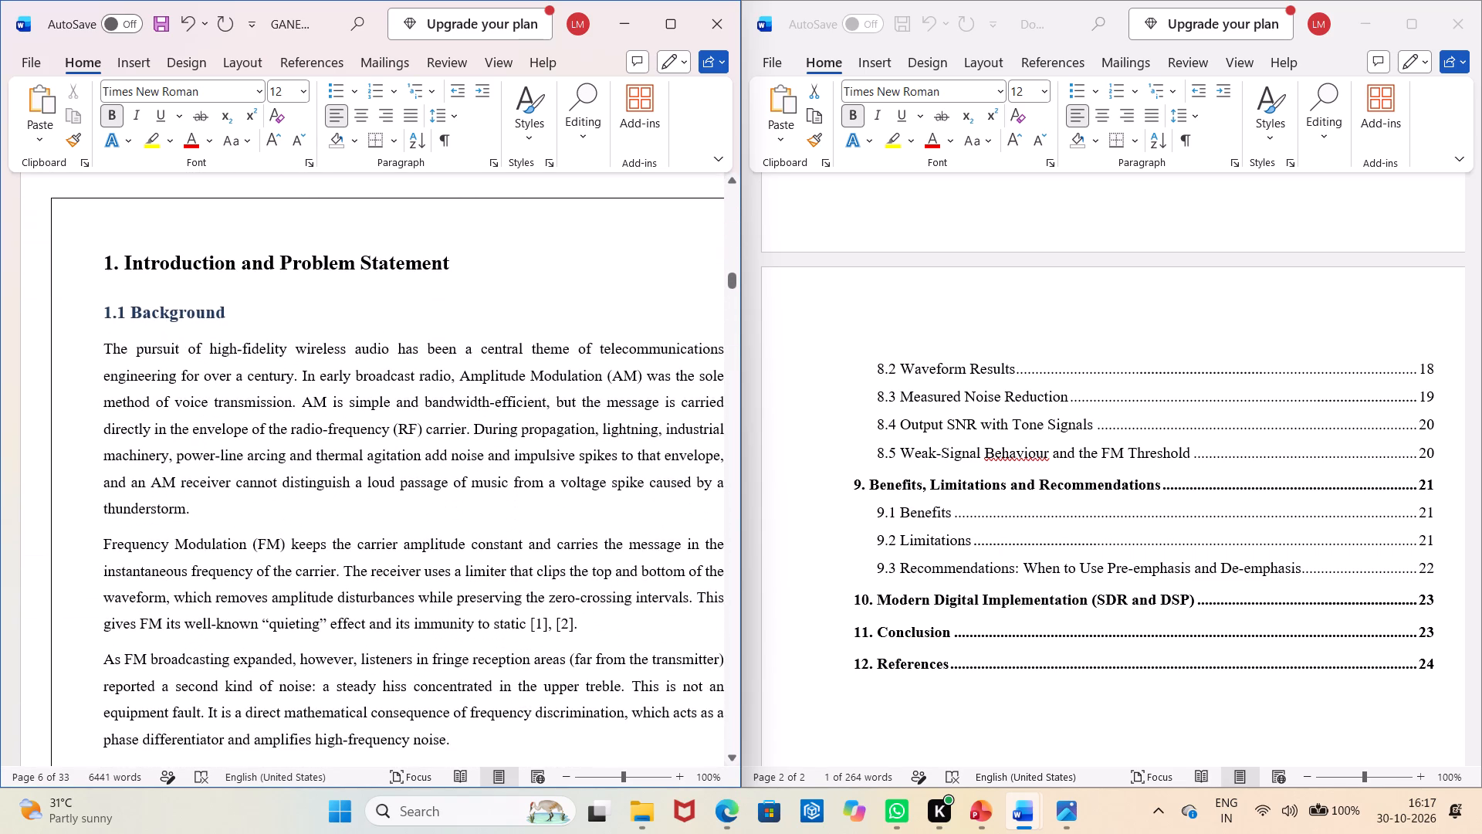
pyautogui.scroll(6, 448, 640)
pyautogui.scroll(-9, 448, 640)
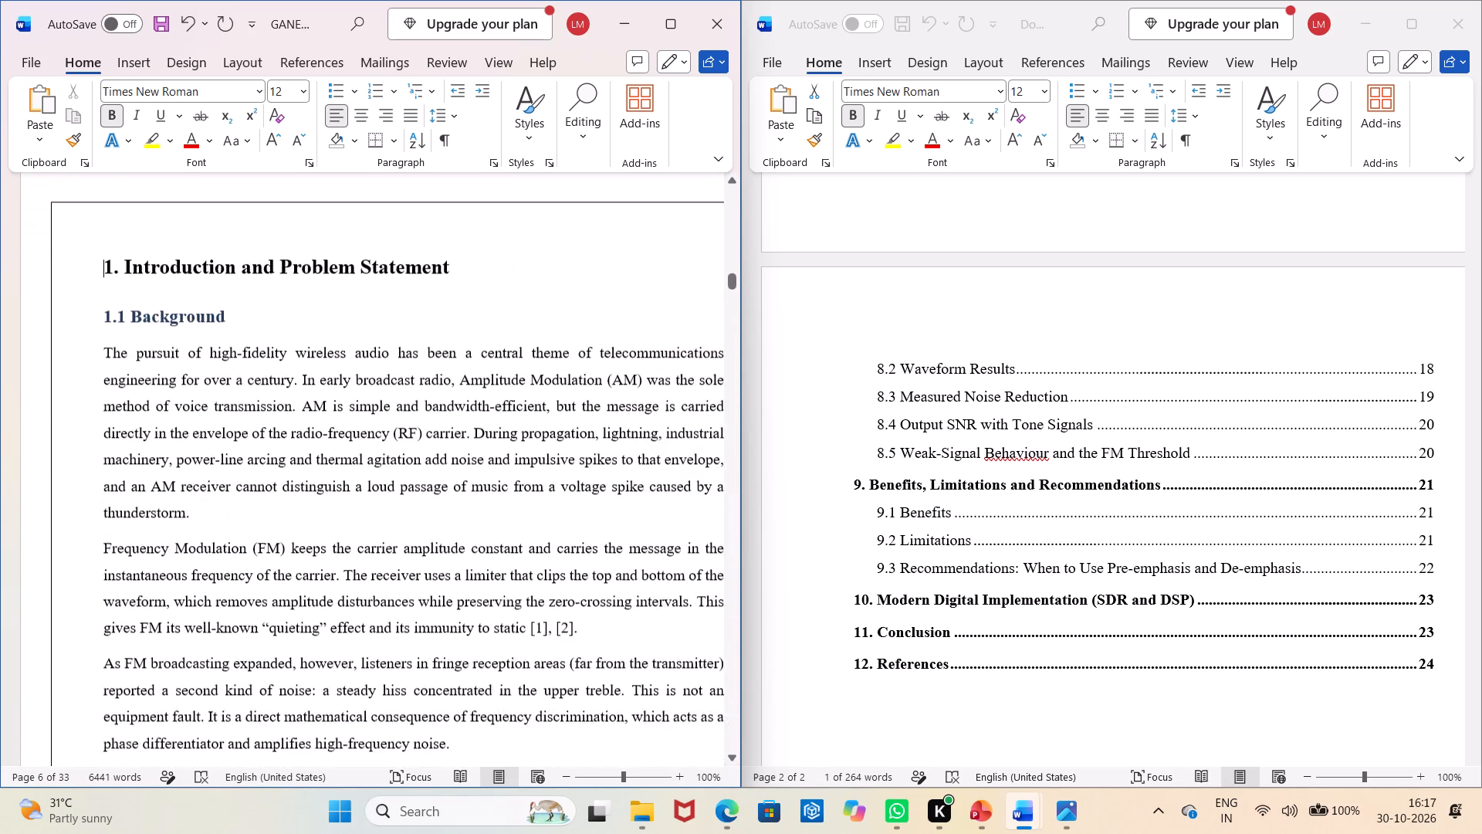
pyautogui.scroll(-12, 448, 640)
pyautogui.scroll(14, 448, 640)
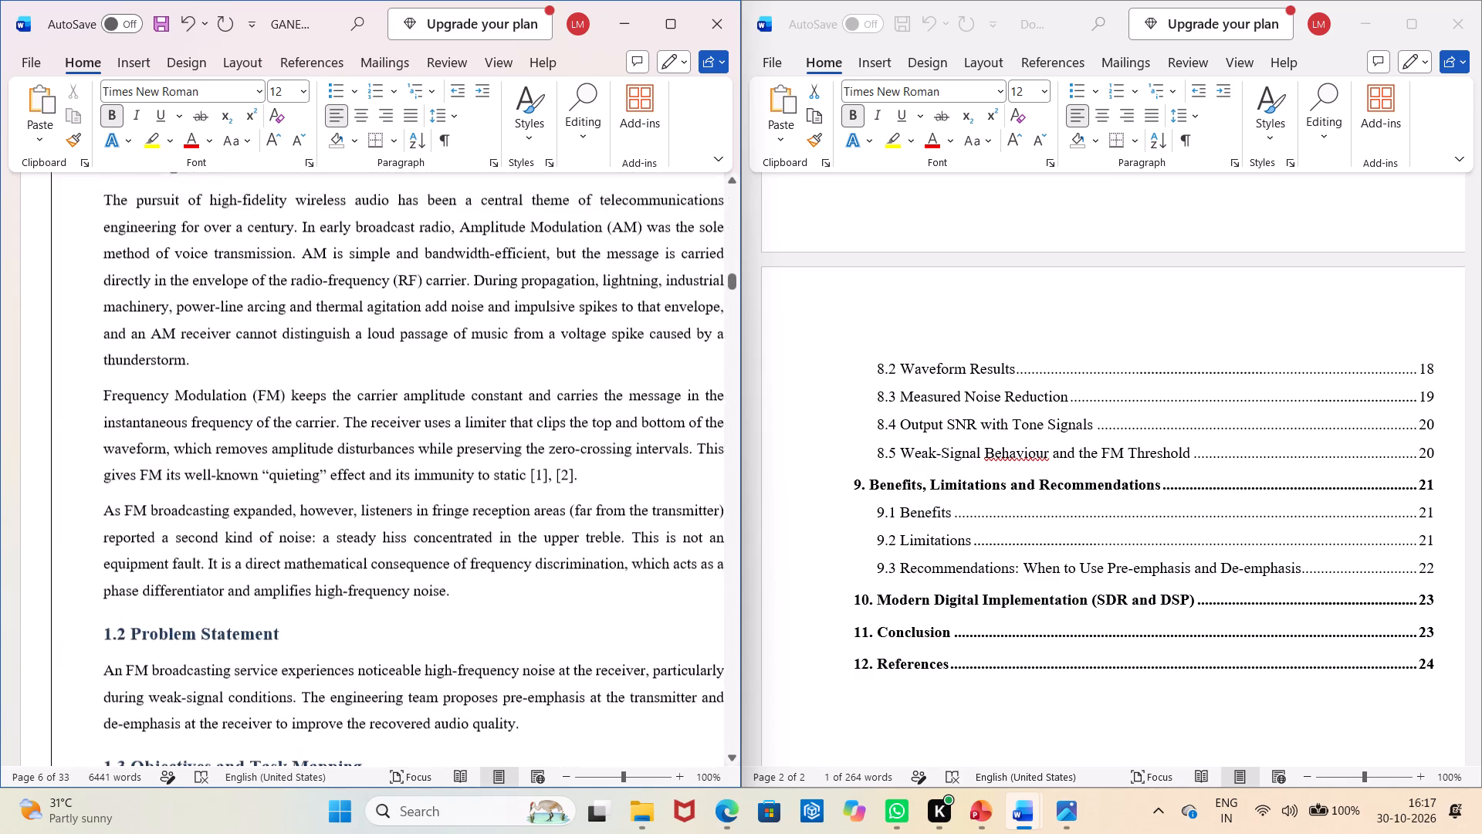
pyautogui.scroll(7, 448, 640)
# Close the separate TABLE OF CONTENTS document without saving it and maximise the report window.
pyautogui.scroll(-18, 1002, 561)
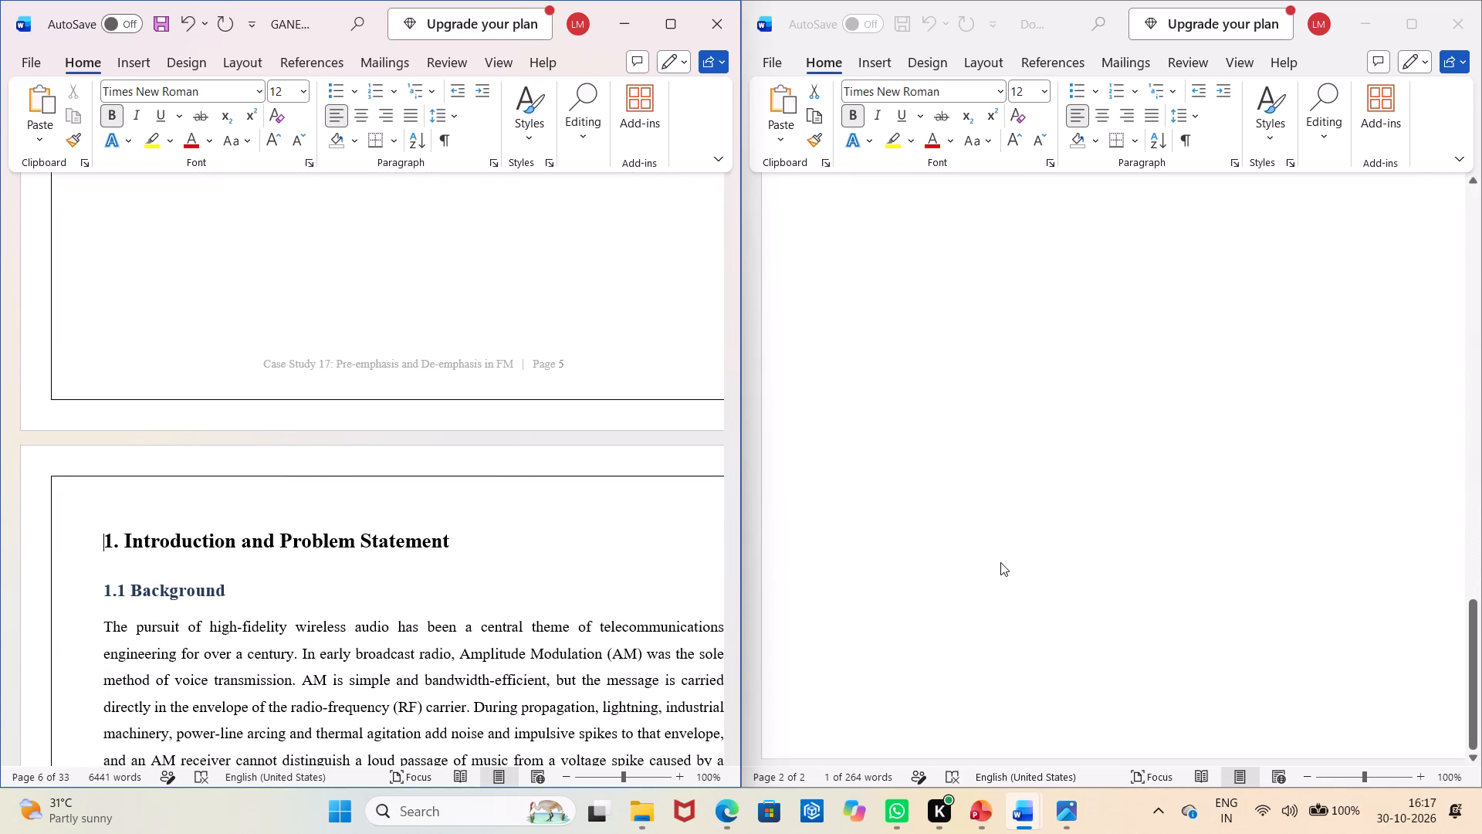
pyautogui.scroll(-10, 1000, 562)
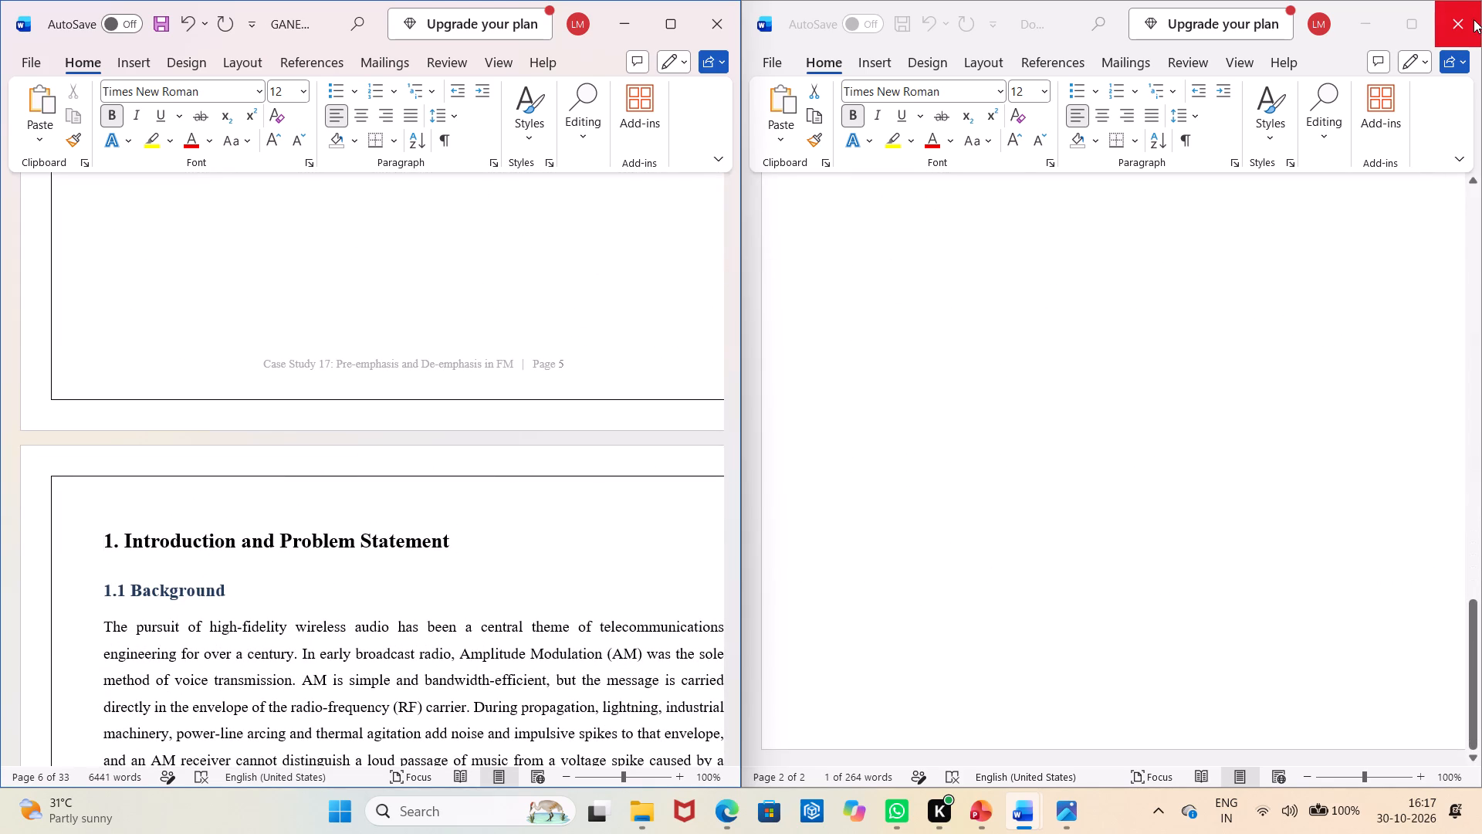
pyautogui.scroll(14, 1308, 294)
pyautogui.scroll(20, 1308, 294)
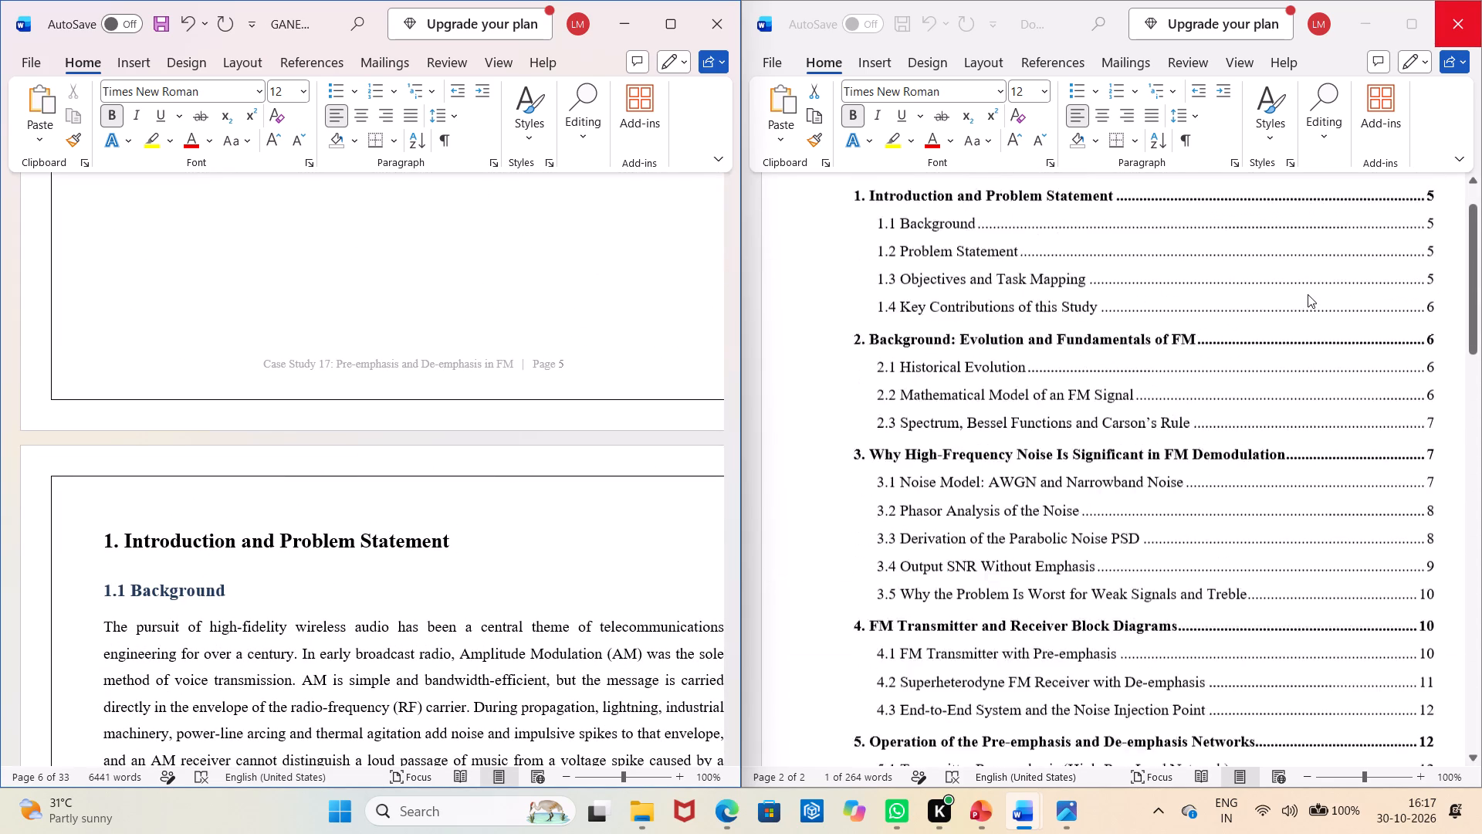
pyautogui.click(1463, 13)
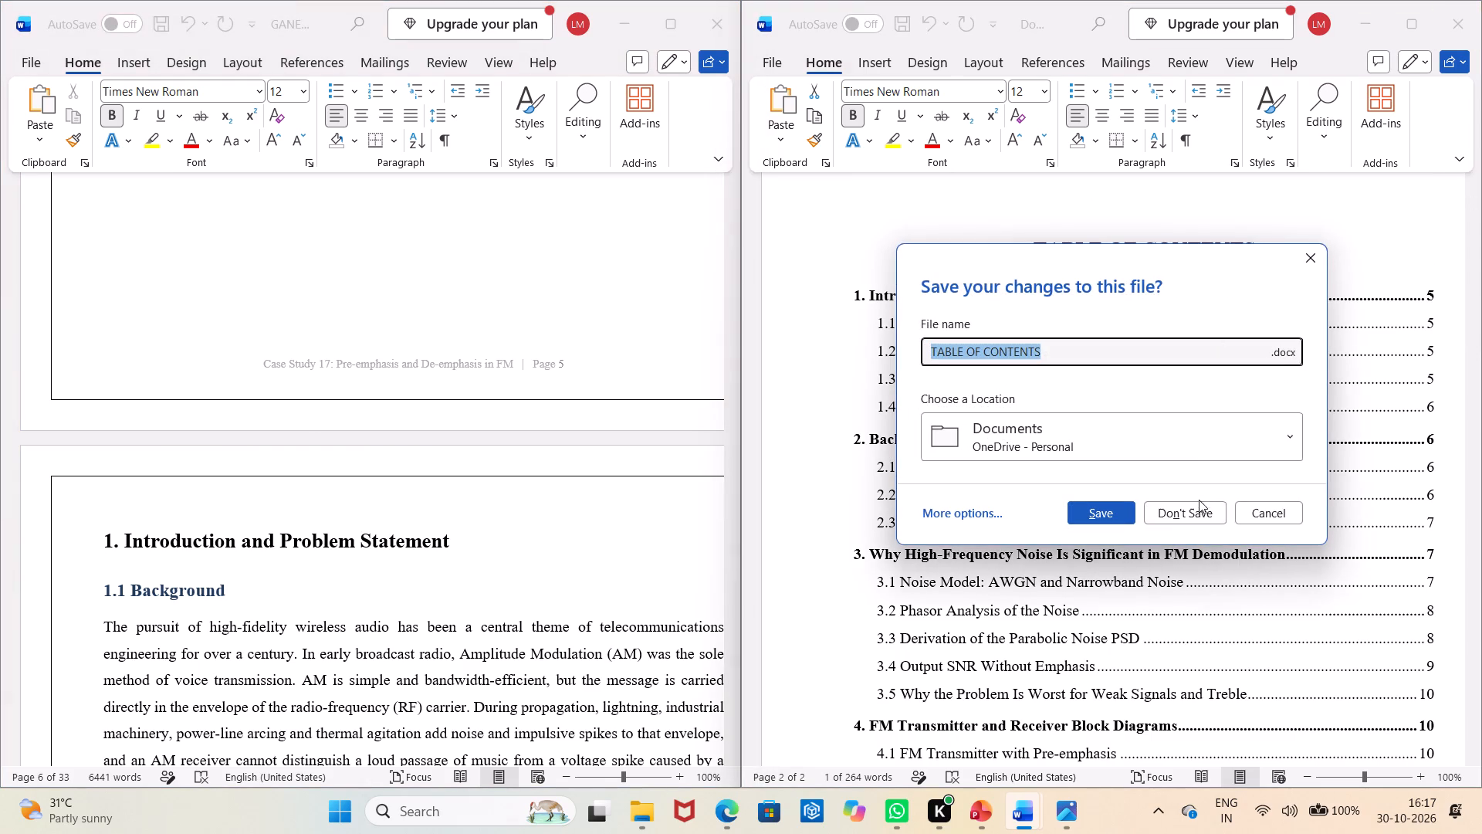
pyautogui.click(1199, 507)
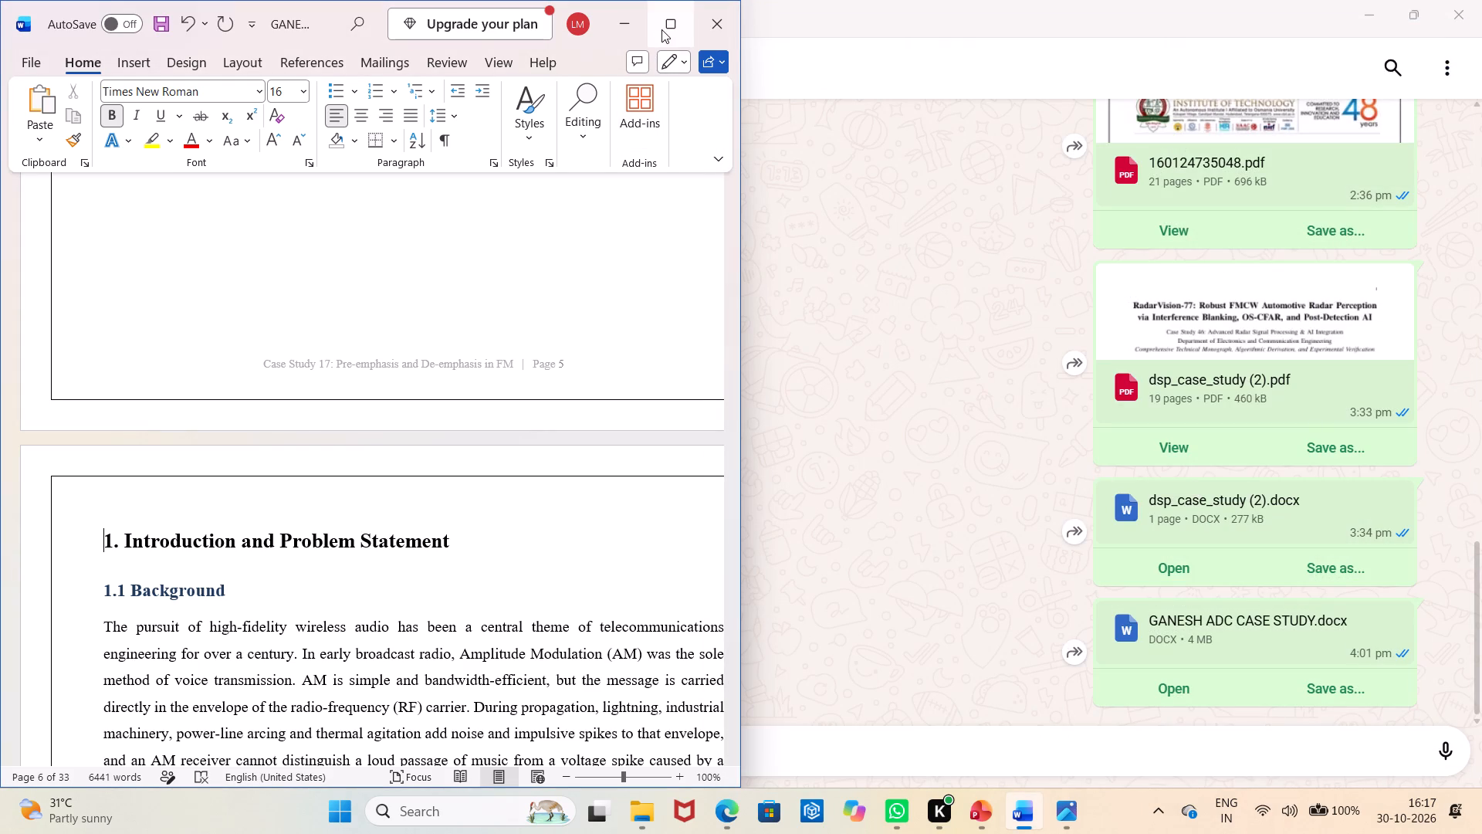
pyautogui.click(661, 29)
# Place the cursor in the empty Page No. cell of the "Introduction and Problem Statement" row.
pyautogui.scroll(-2, 845, 534)
pyautogui.scroll(8, 845, 534)
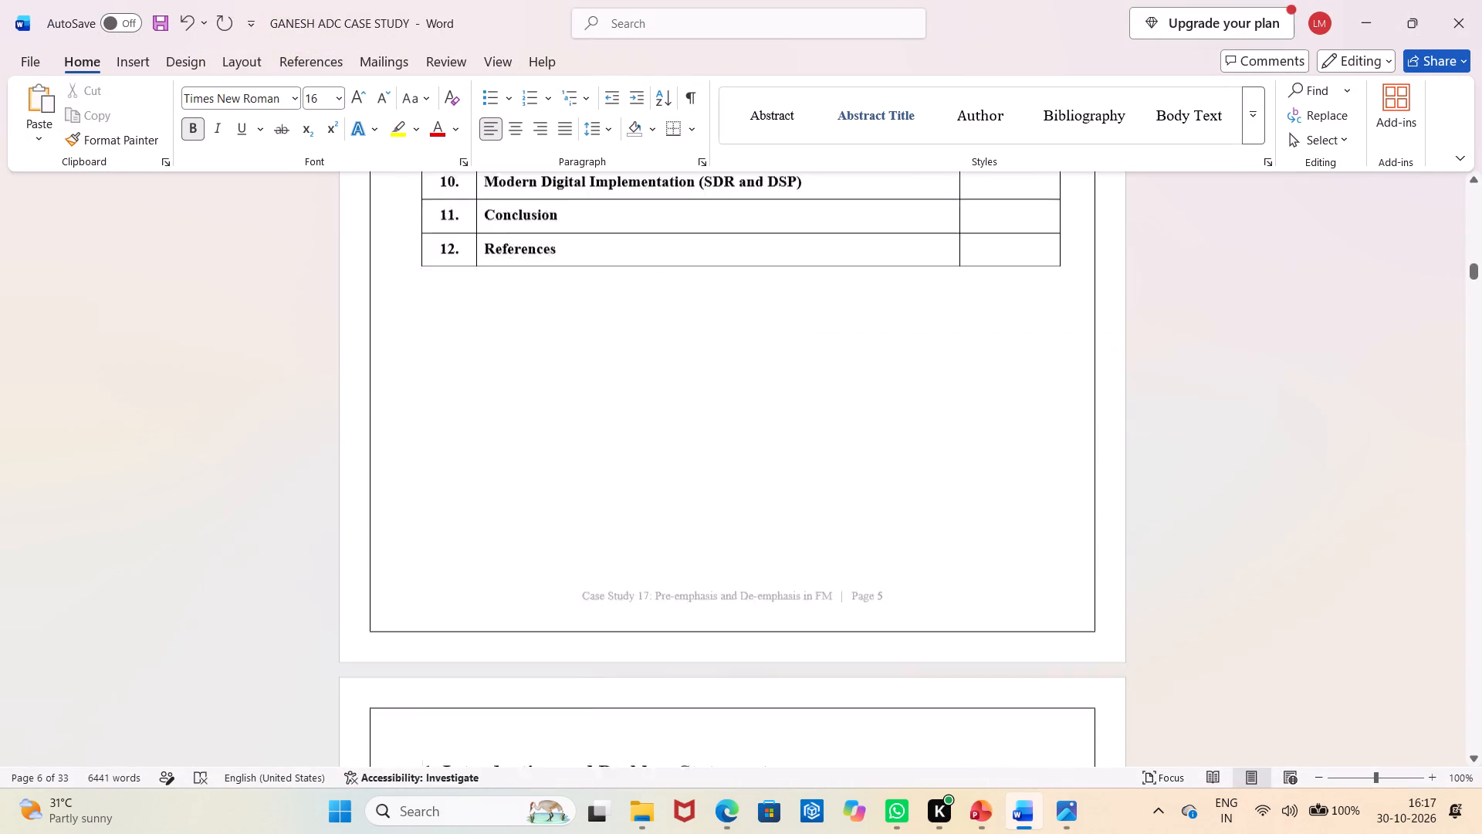
pyautogui.scroll(20, 845, 534)
pyautogui.scroll(20, 845, 534)
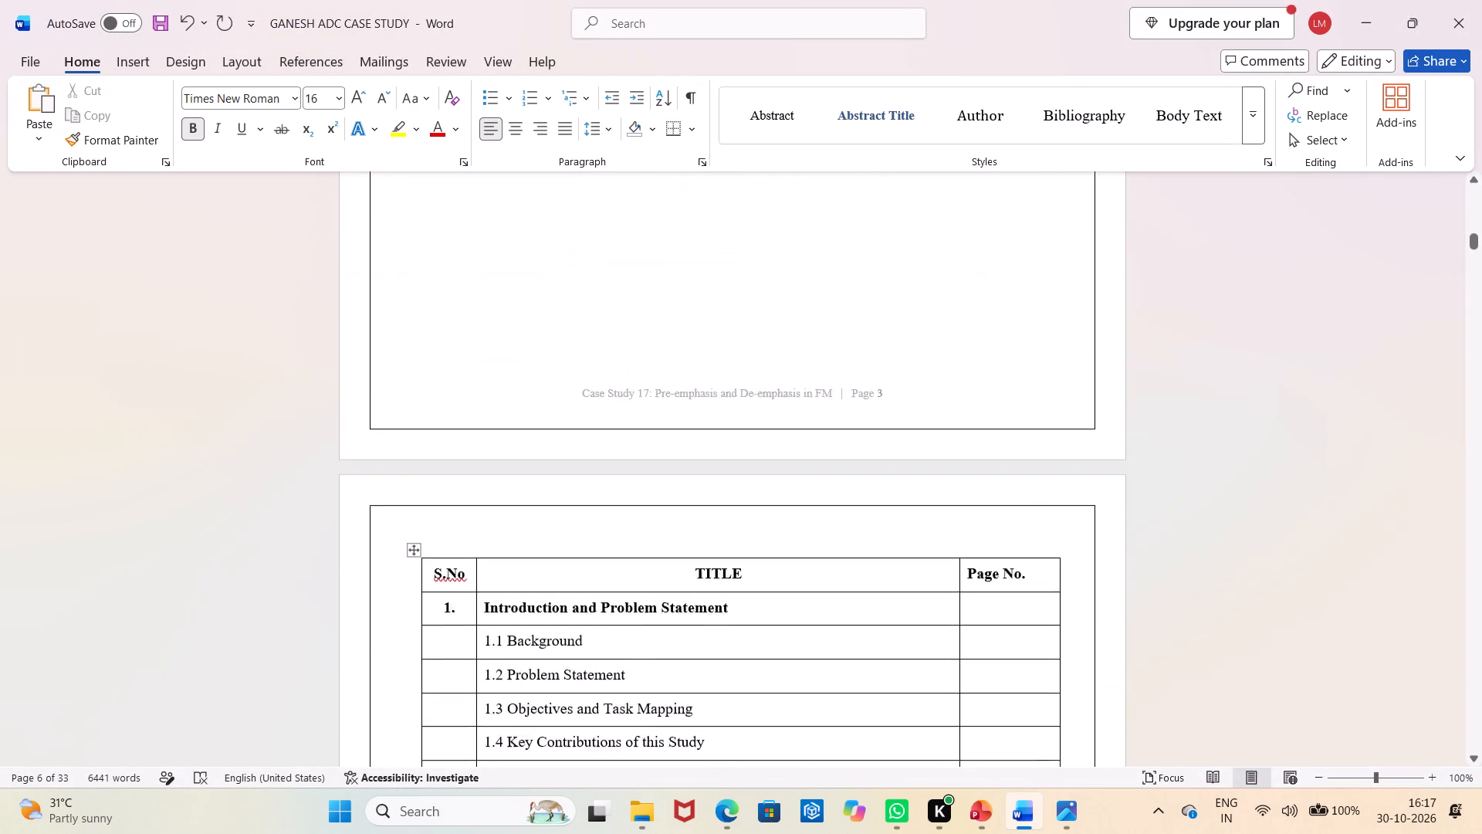
pyautogui.scroll(-4, 961, 563)
pyautogui.click(1022, 456)
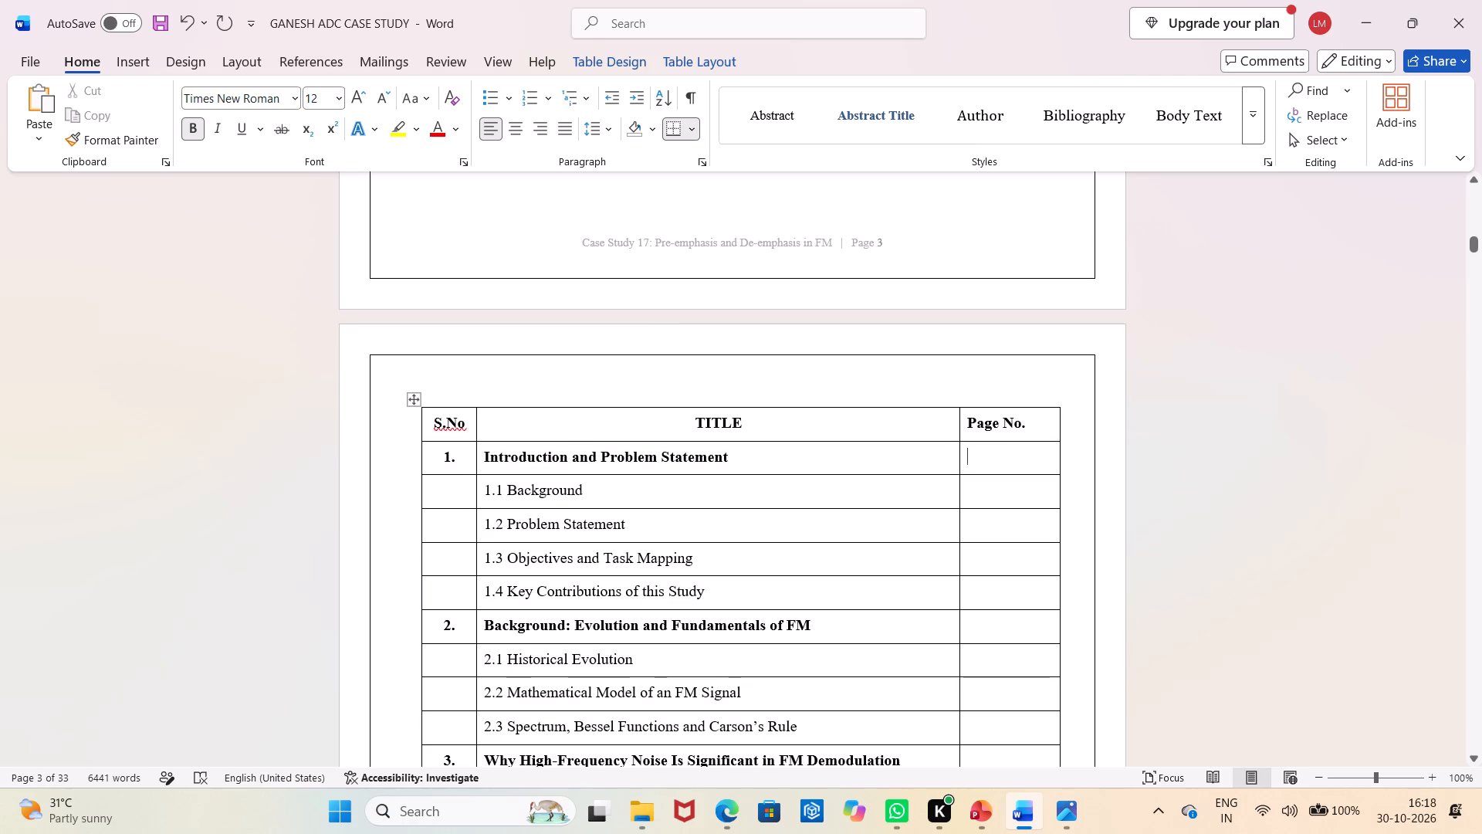
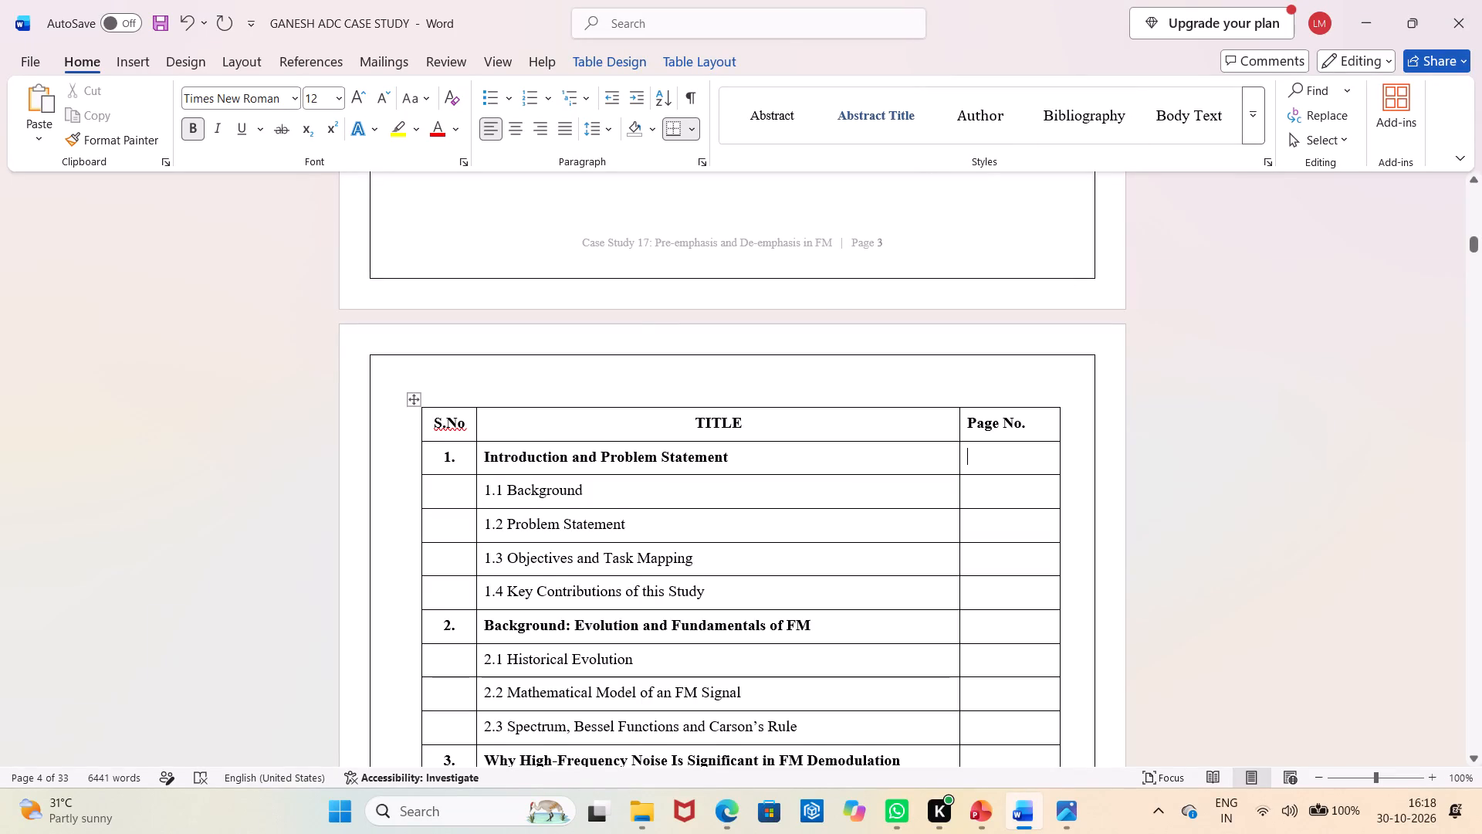
# Enter page number 6 for heading 1, Introduction and Problem Statement, in the contents table.
pyautogui.scroll(-4, 1207, 503)
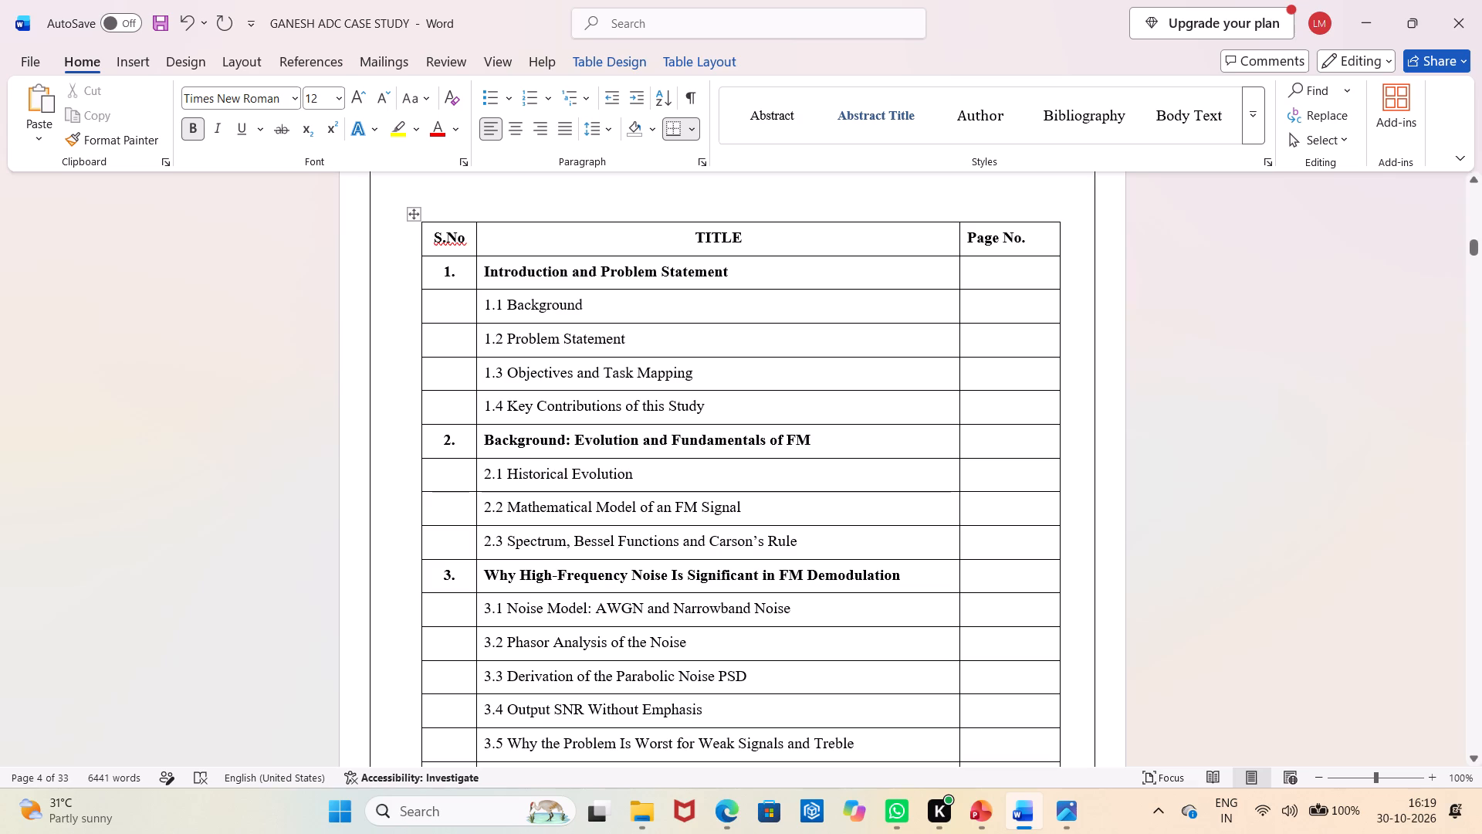
pyautogui.press('6')
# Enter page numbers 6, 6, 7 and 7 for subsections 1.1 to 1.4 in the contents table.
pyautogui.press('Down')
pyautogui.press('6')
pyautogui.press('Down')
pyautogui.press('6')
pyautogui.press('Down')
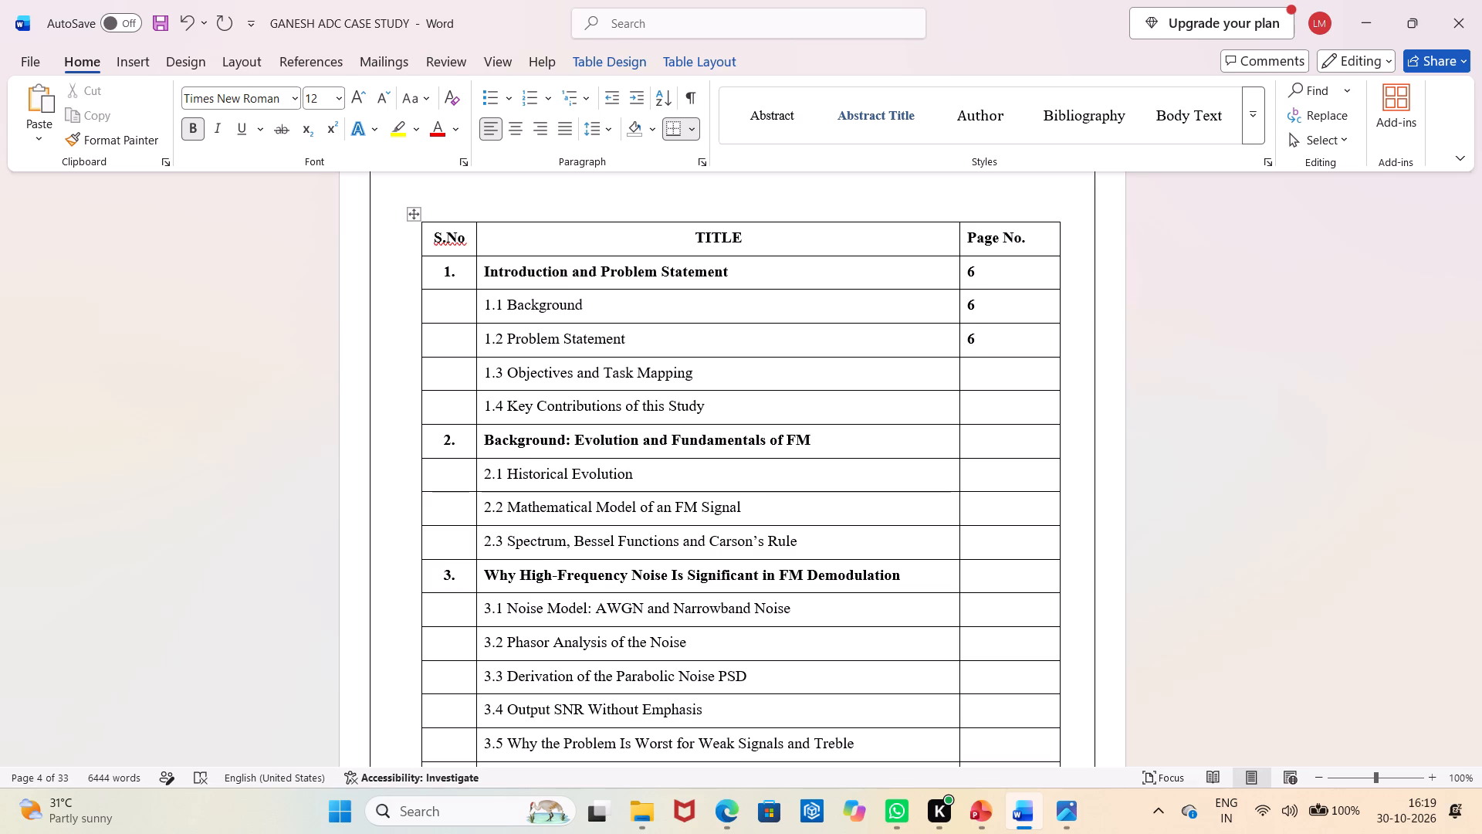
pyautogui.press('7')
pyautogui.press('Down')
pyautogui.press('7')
# Enter page number 8 for heading 2, Background: Evolution and Fundamentals of FM.
pyautogui.press('Down')
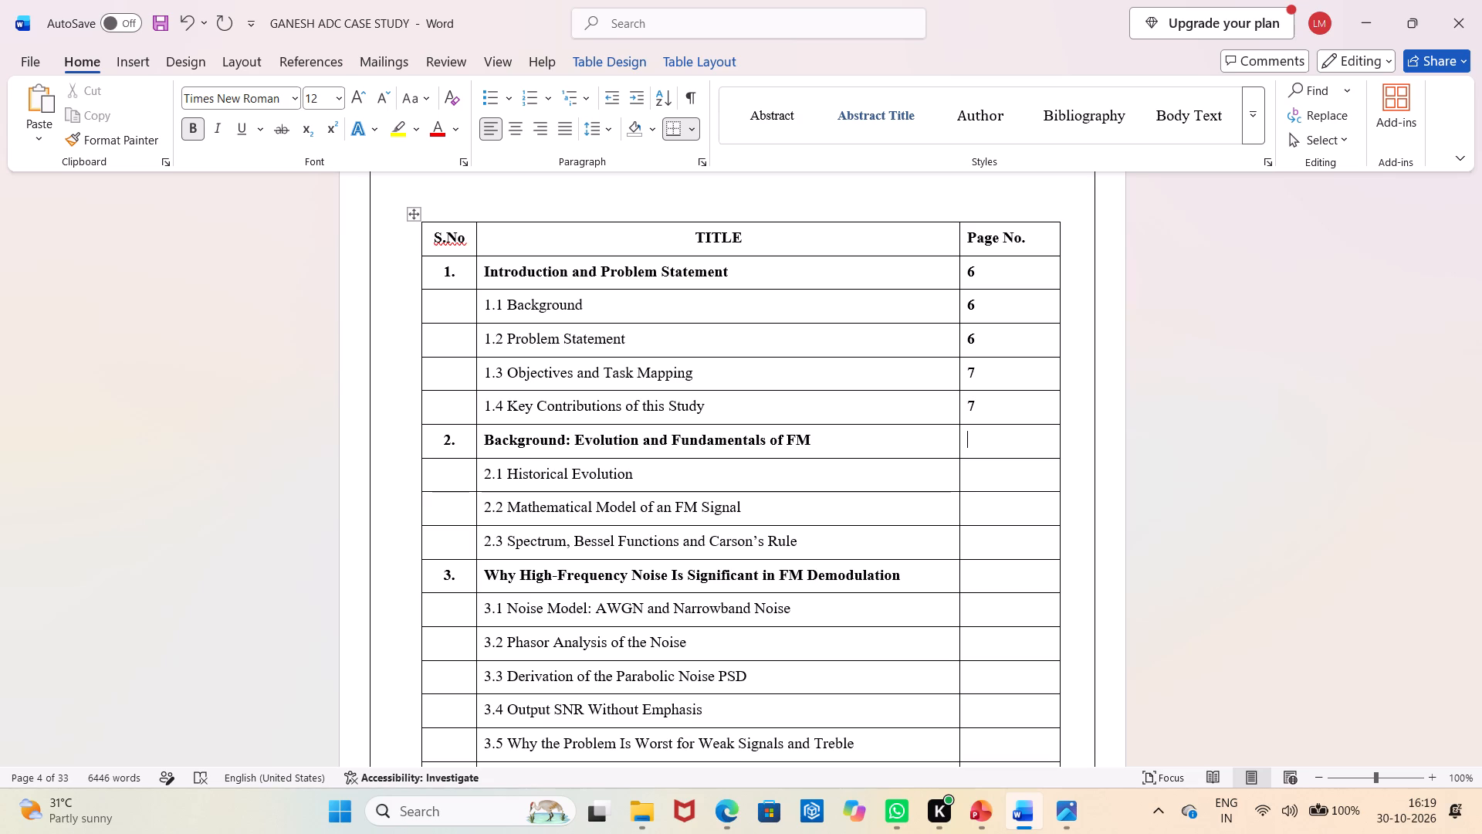
pyautogui.press('8')
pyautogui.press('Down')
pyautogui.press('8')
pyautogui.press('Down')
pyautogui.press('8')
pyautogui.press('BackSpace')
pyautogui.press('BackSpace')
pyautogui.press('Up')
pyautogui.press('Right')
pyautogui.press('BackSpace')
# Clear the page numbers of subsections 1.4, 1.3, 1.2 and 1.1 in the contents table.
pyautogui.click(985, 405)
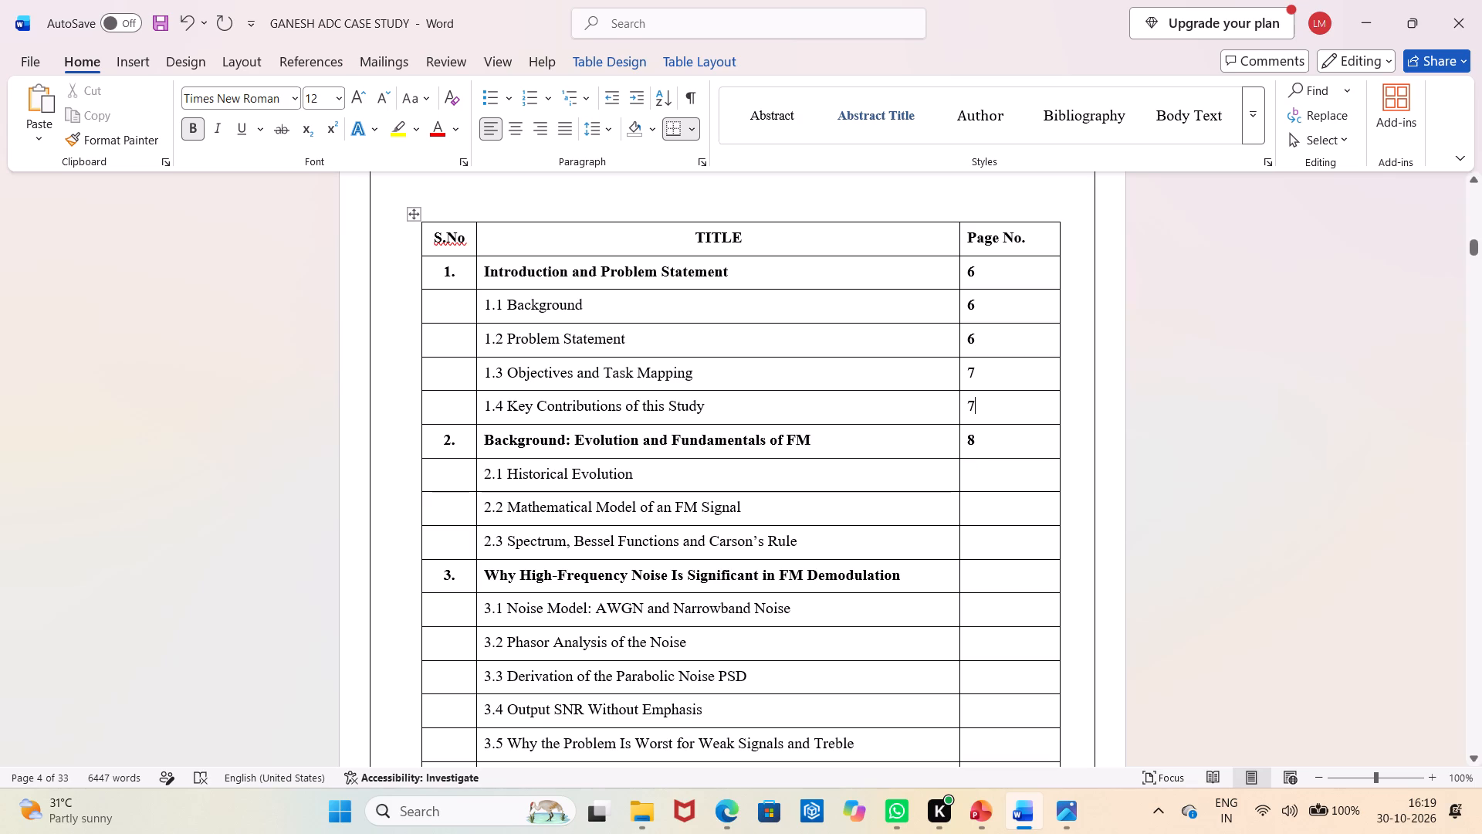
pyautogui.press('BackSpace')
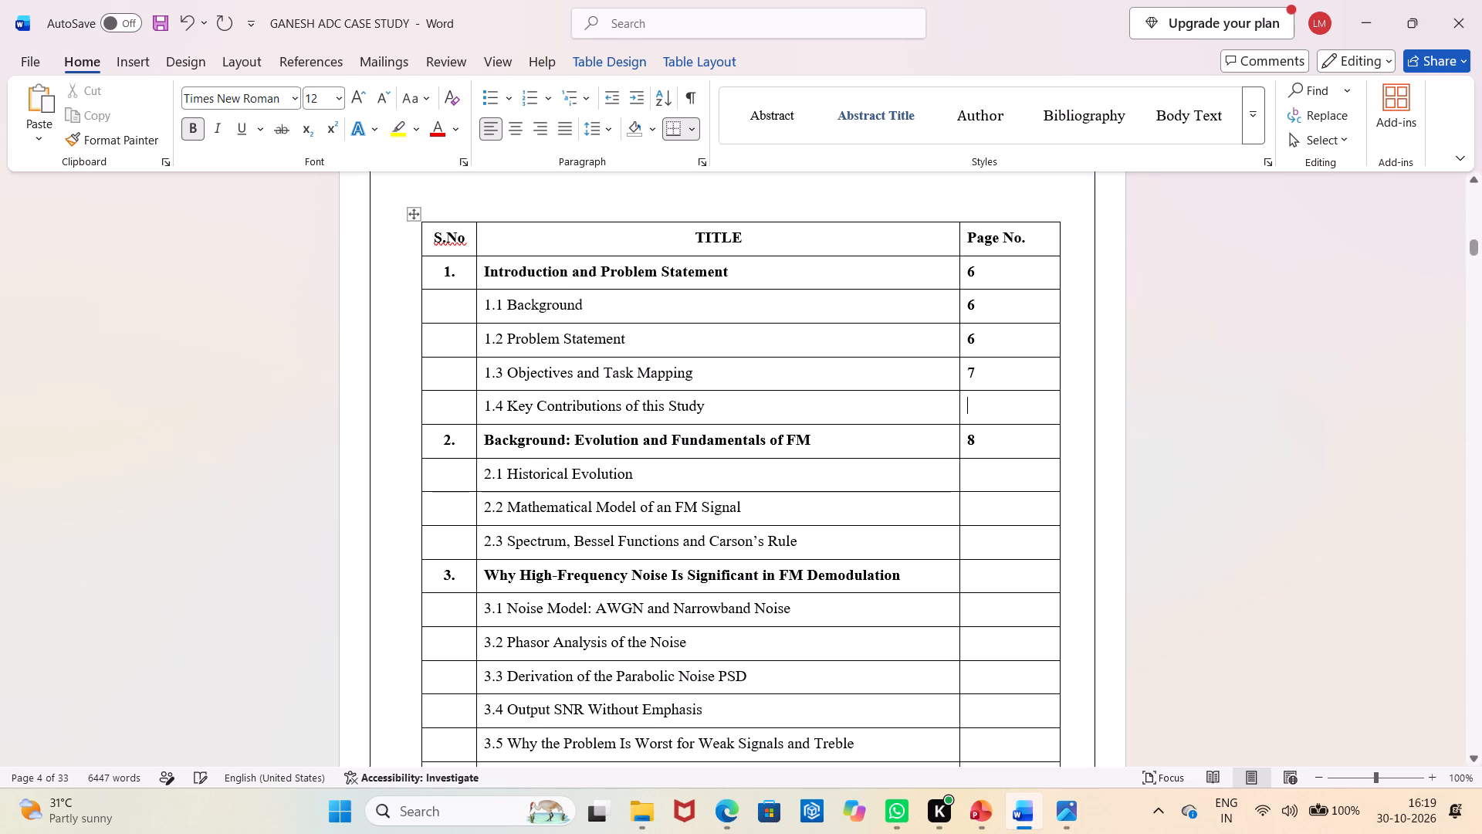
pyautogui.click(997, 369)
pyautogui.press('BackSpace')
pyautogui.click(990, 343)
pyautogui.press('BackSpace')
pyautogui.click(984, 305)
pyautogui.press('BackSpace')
# Enter page number 6 for subsections 1.1 and 1.2, and 7 for subsections 1.3 and 1.4.
pyautogui.press('6')
pyautogui.press('Down')
pyautogui.press('6')
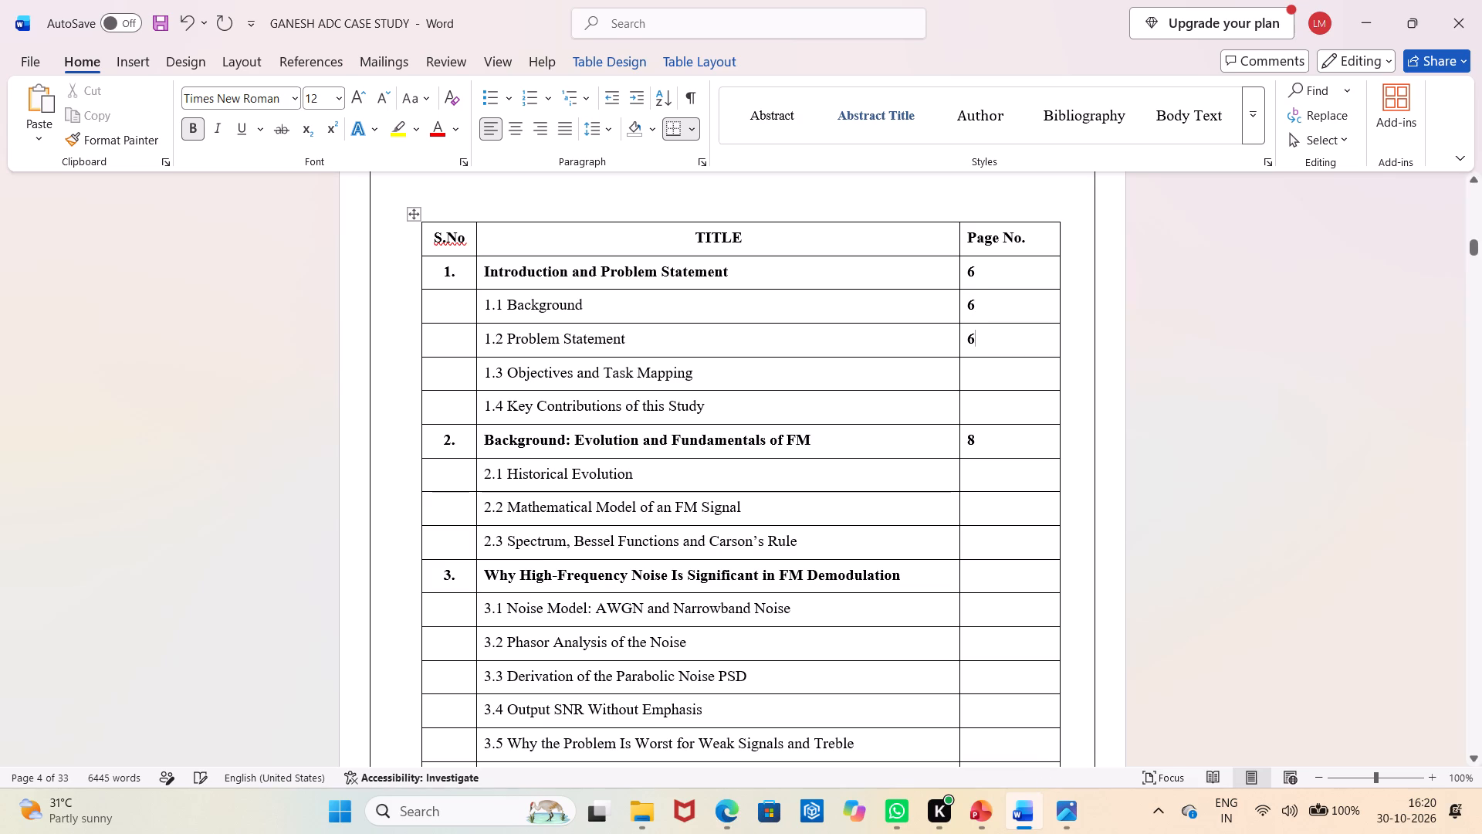
pyautogui.click(1010, 381)
pyautogui.press('7')
pyautogui.press('Down')
pyautogui.press('7')
# Enter page number 8 for subsections 2.1 and 2.2, and 9 for subsection 2.3.
pyautogui.click(1024, 469)
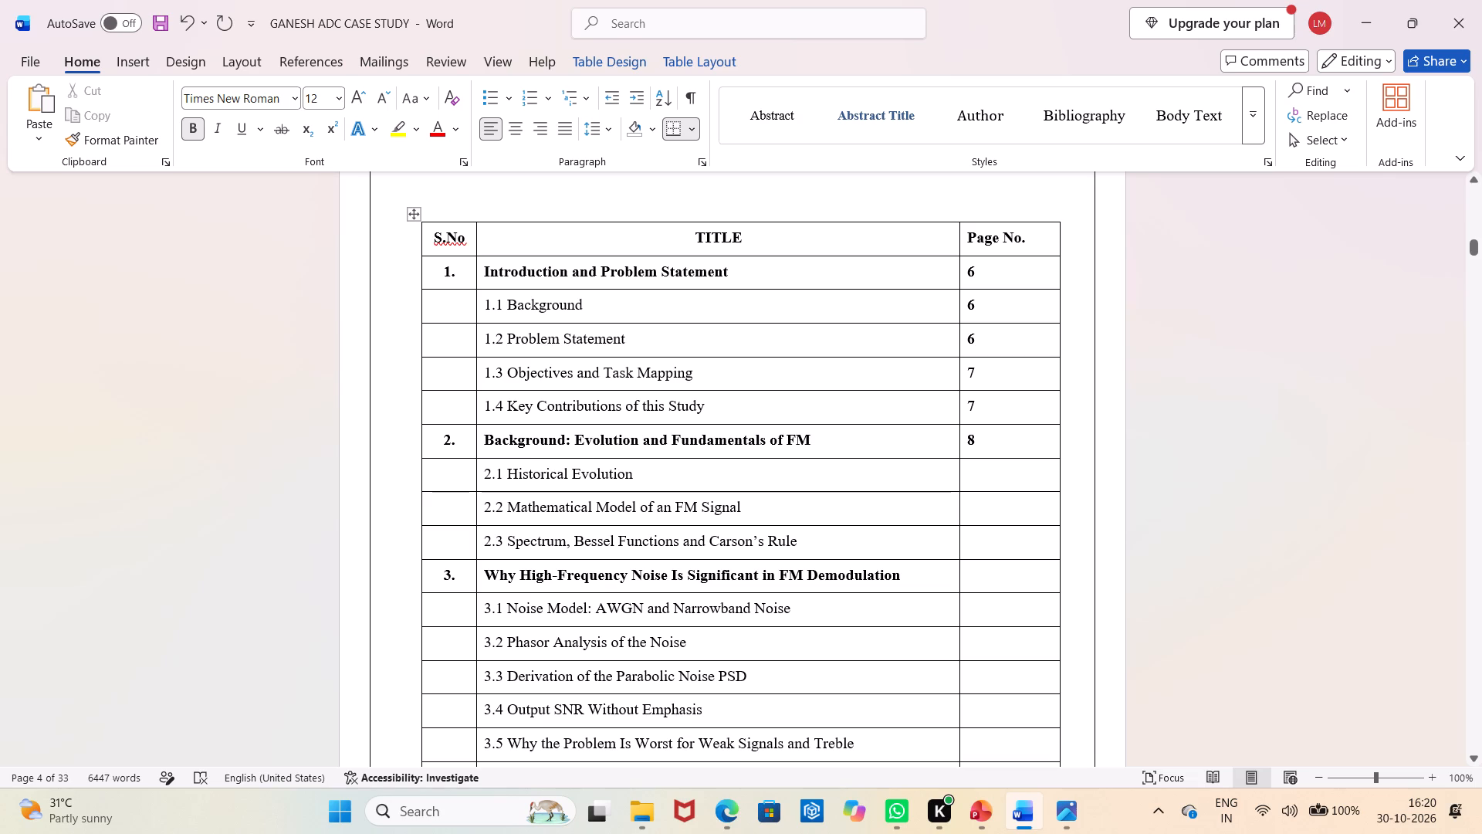
pyautogui.press('8')
pyautogui.press('Down')
pyautogui.press('8')
pyautogui.press('Down')
pyautogui.press('9')
# Enter page number 9 for heading 3, and 10, 10, 11, 12 and 12 for subsections 3.1 to 3.5.
pyautogui.press('Down')
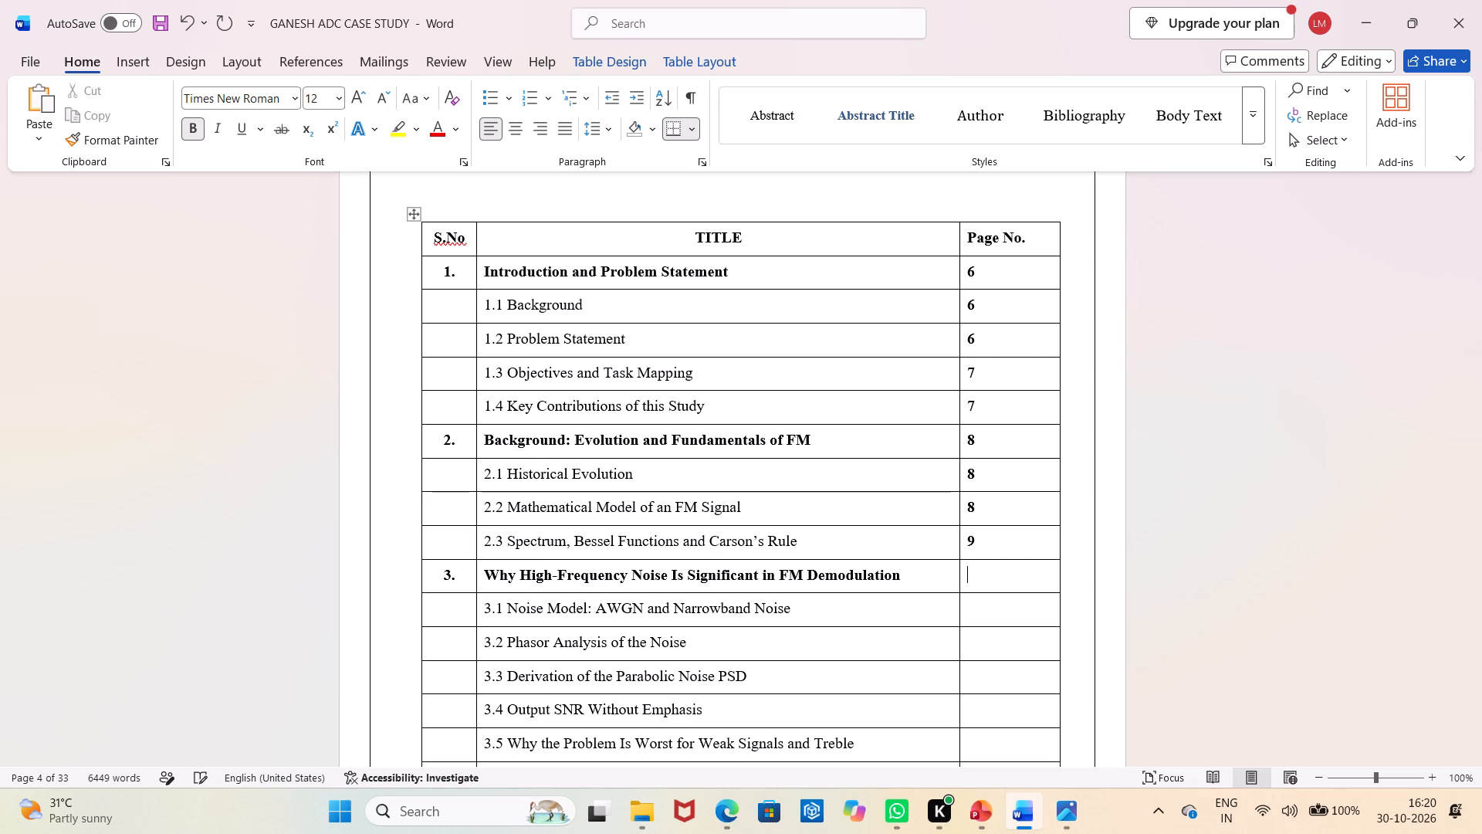
pyautogui.press('9')
pyautogui.press('Down')
pyautogui.write('10')
pyautogui.press('Down')
pyautogui.press('0')
pyautogui.press('BackSpace')
pyautogui.write('10')
pyautogui.press('Down')
pyautogui.write('11')
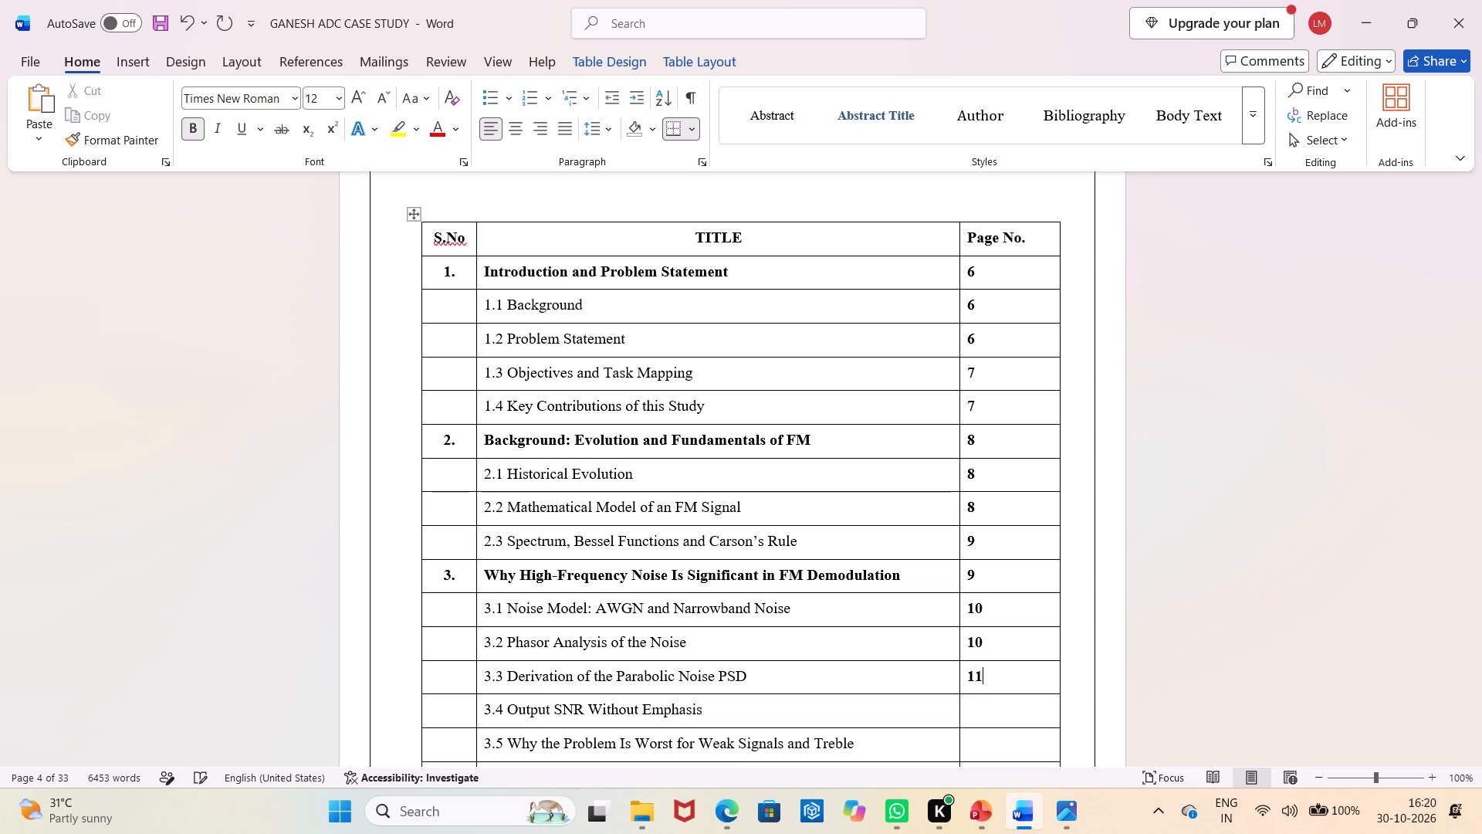
pyautogui.press('Right')
pyautogui.press('Down')
pyautogui.write('12')
pyautogui.press('Down')
pyautogui.write('12')
# Enter page number 13 for heading 4, and 13, 14 and 15 for subsections 4.1 to 4.3.
pyautogui.press('Down')
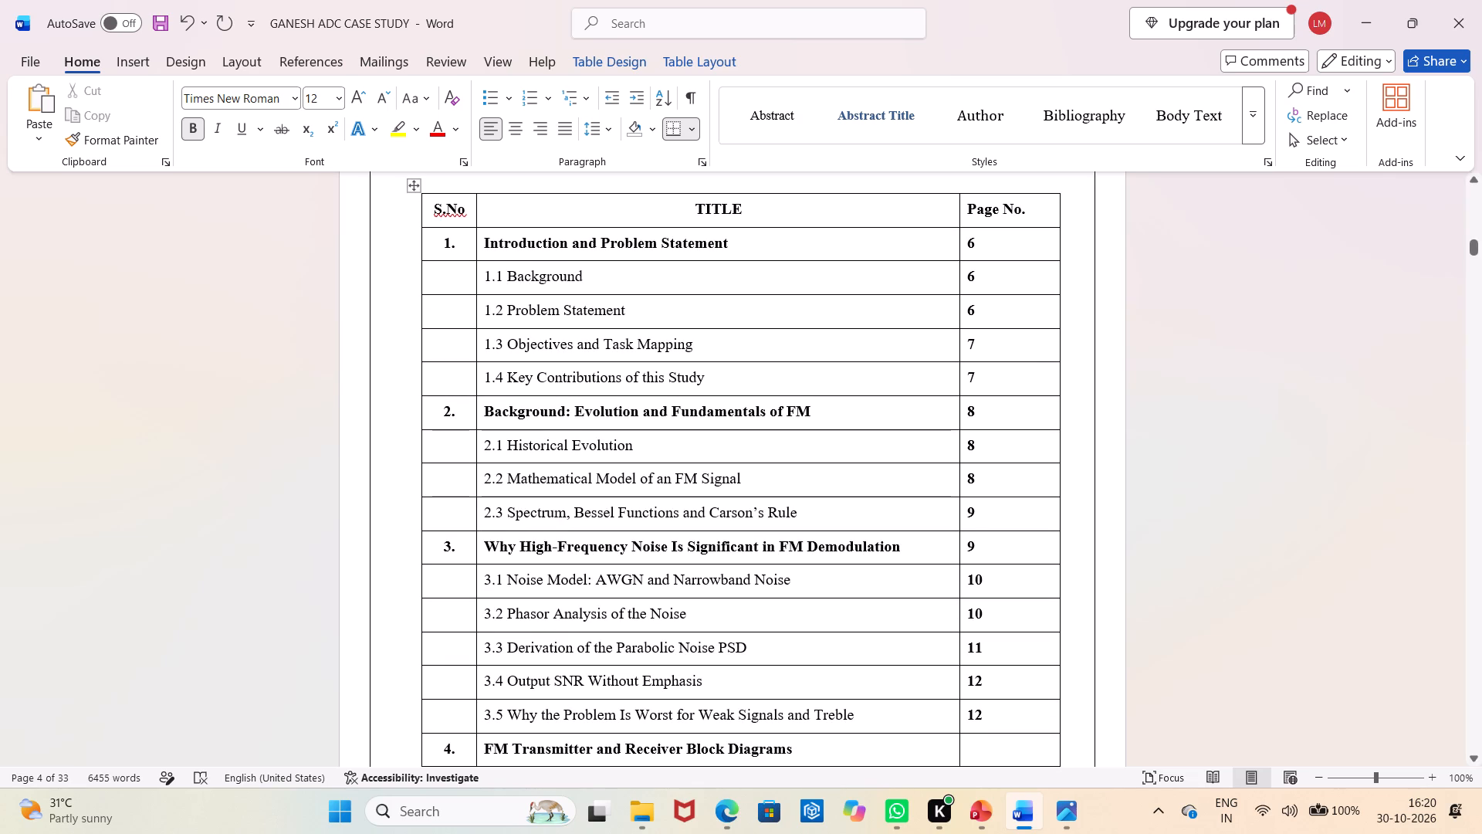
pyautogui.write('13')
pyautogui.press('Down')
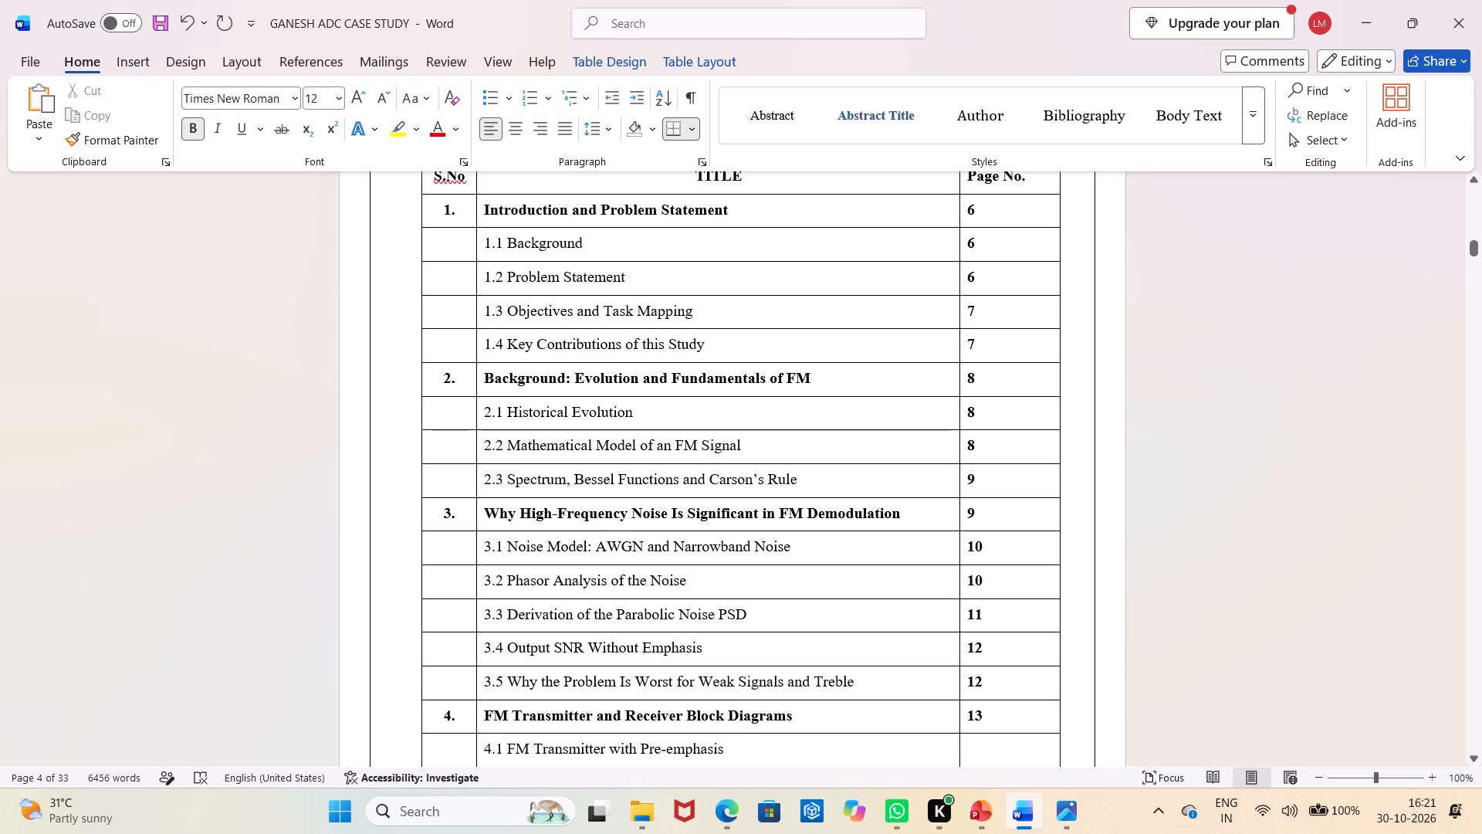
pyautogui.write('13')
pyautogui.press('Down')
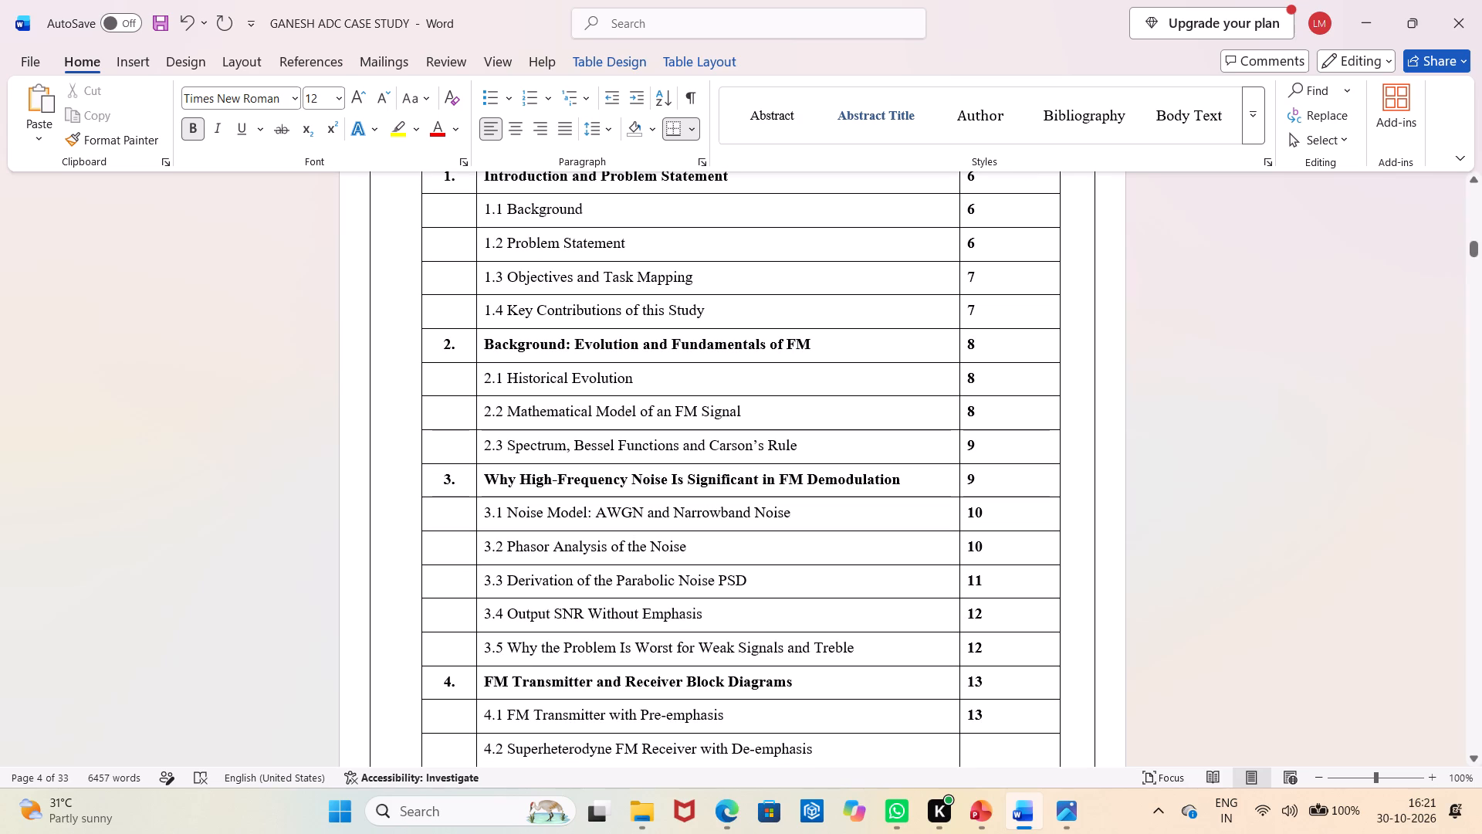
pyautogui.write('114')
pyautogui.press('BackSpace')
pyautogui.press('BackSpace')
pyautogui.press('4')
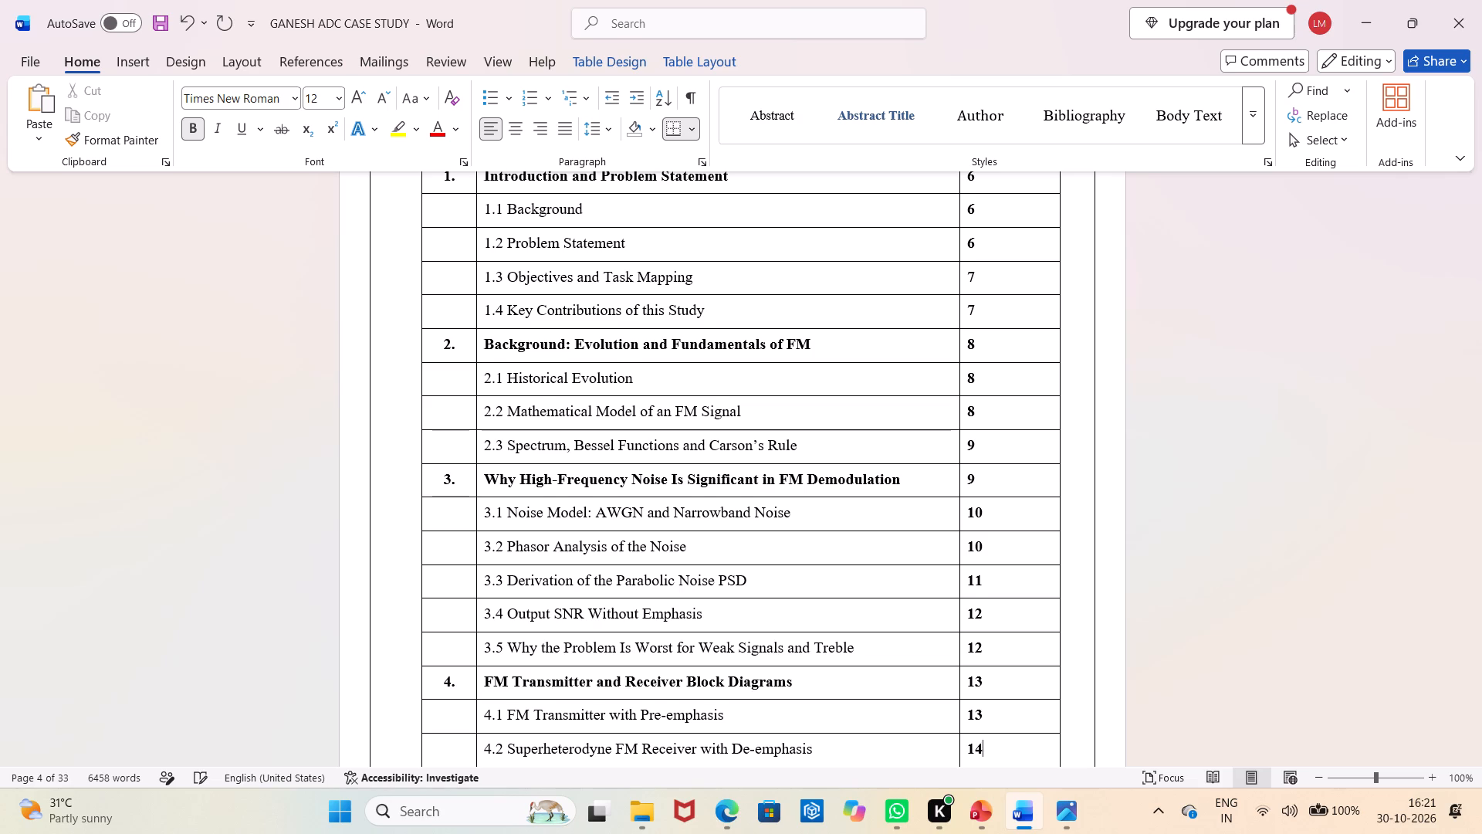
pyautogui.press('Down')
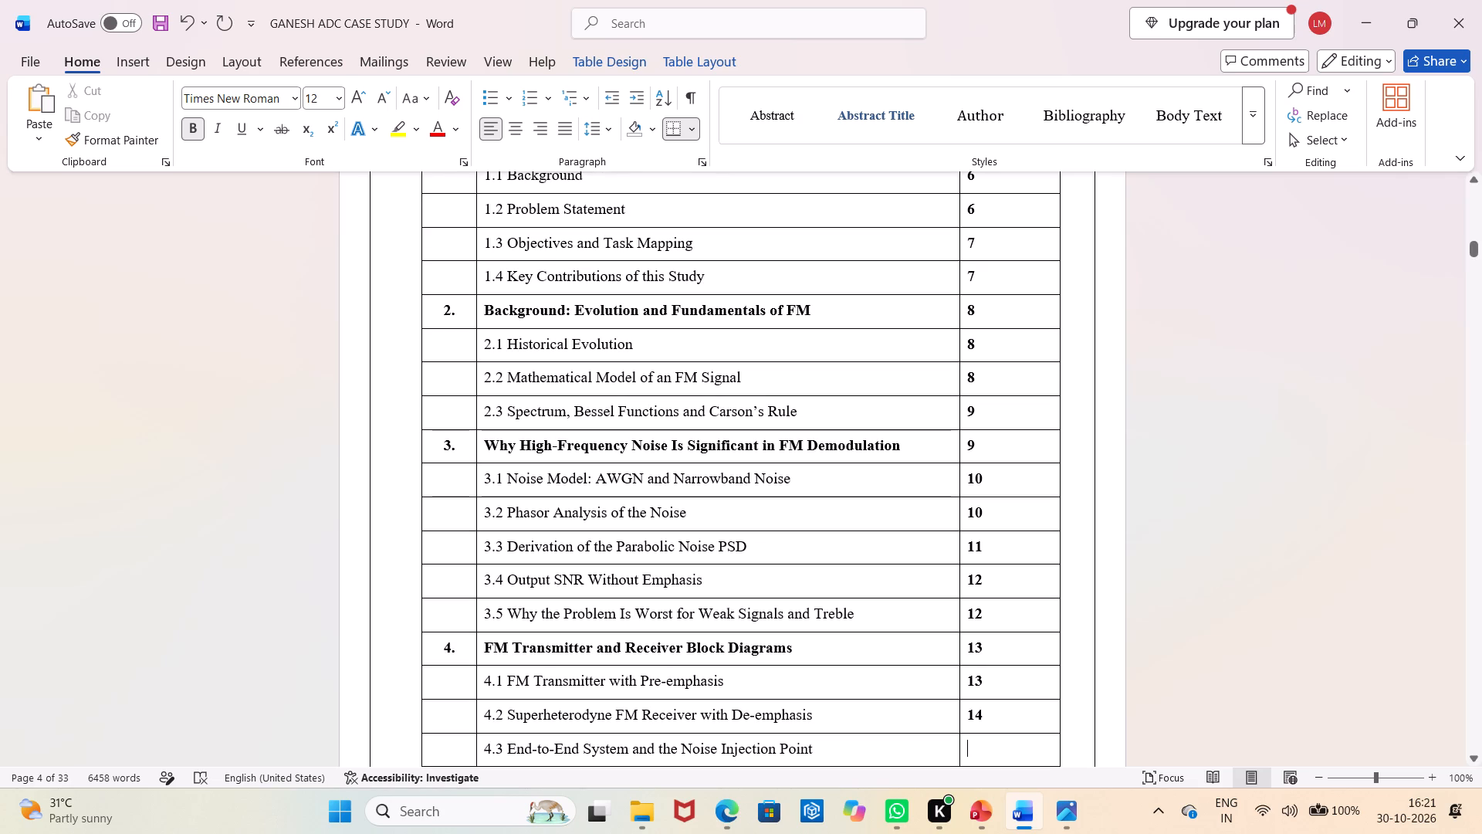
pyautogui.write('15')
# Enter page number 16 for heading 5 and subsections 5.1 to 5.3, 17 for 5.4 and 19 for 5.5.
pyautogui.press('Down')
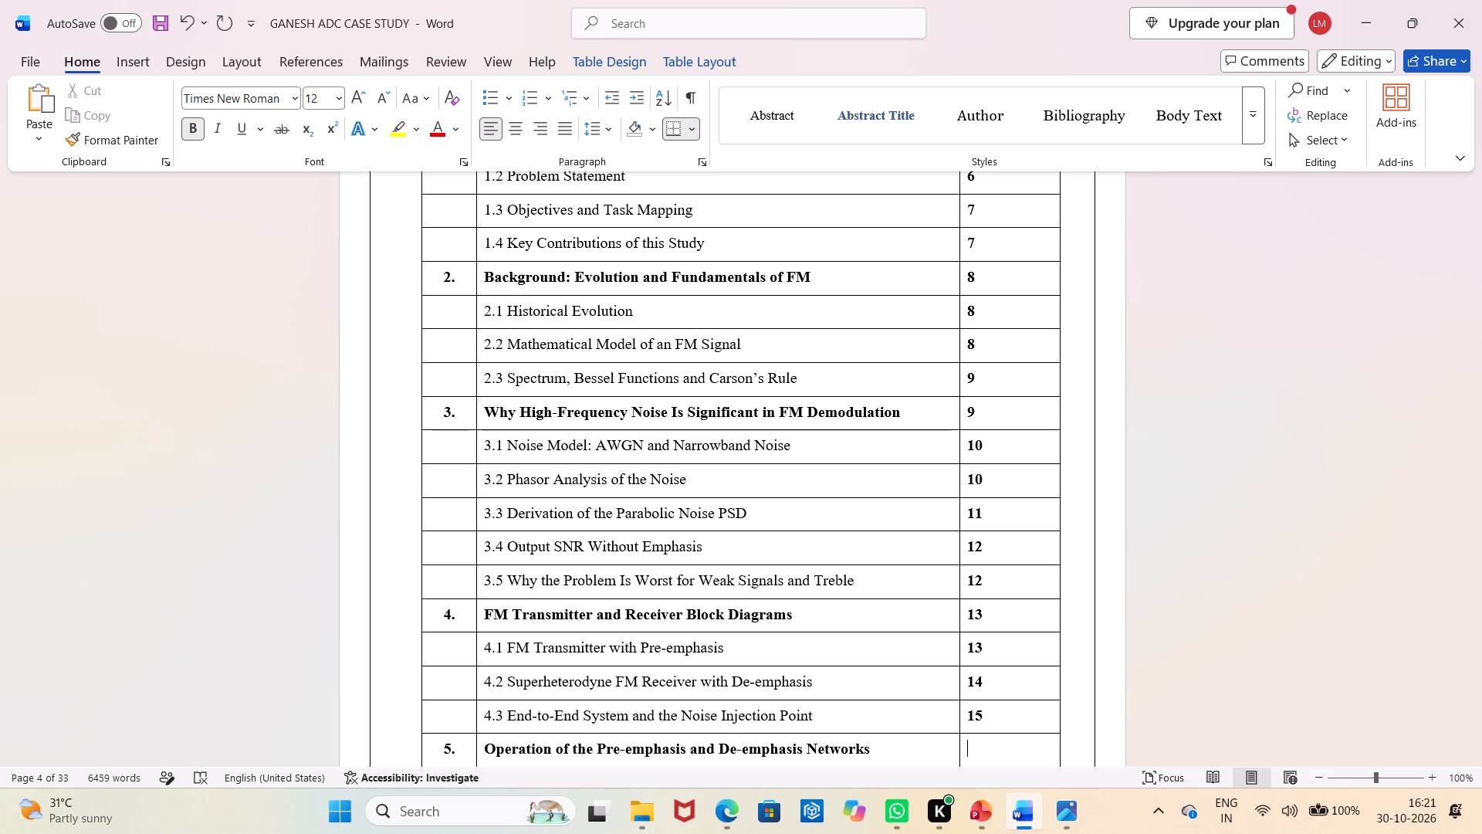
pyautogui.write('16')
pyautogui.press('Down')
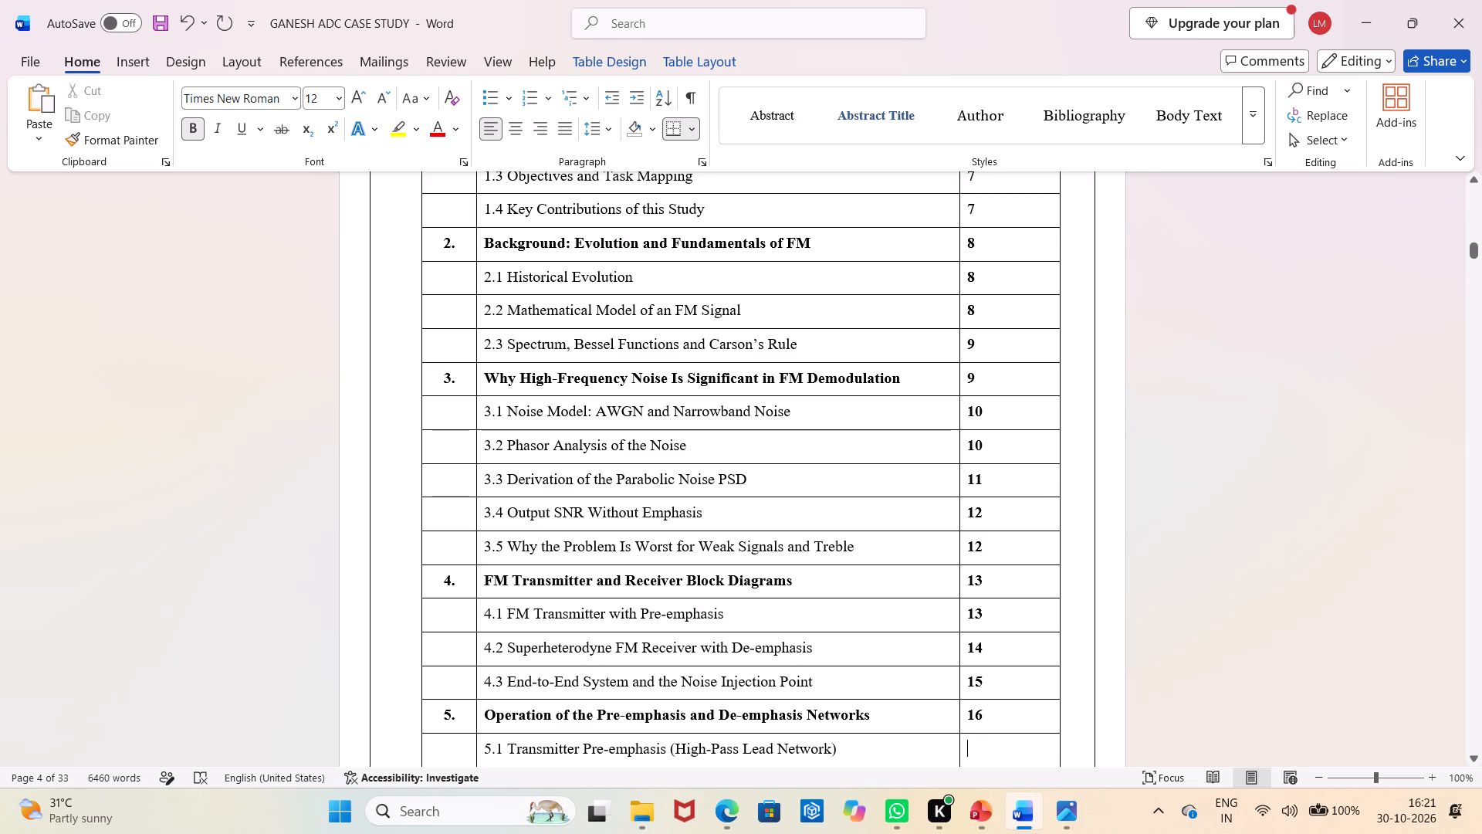
pyautogui.write('16')
pyautogui.press('Down')
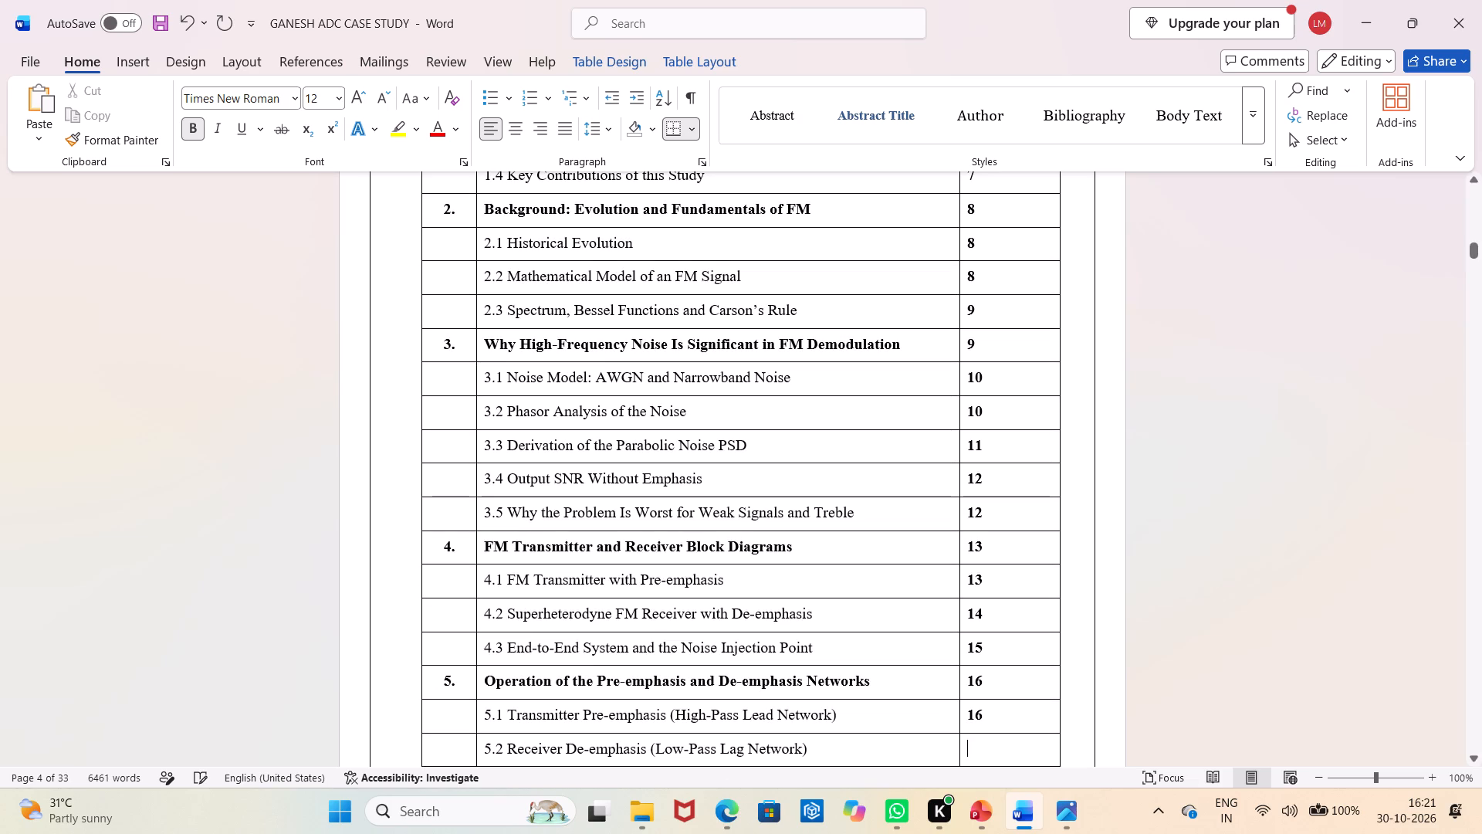
pyautogui.write('16')
pyautogui.press('Down')
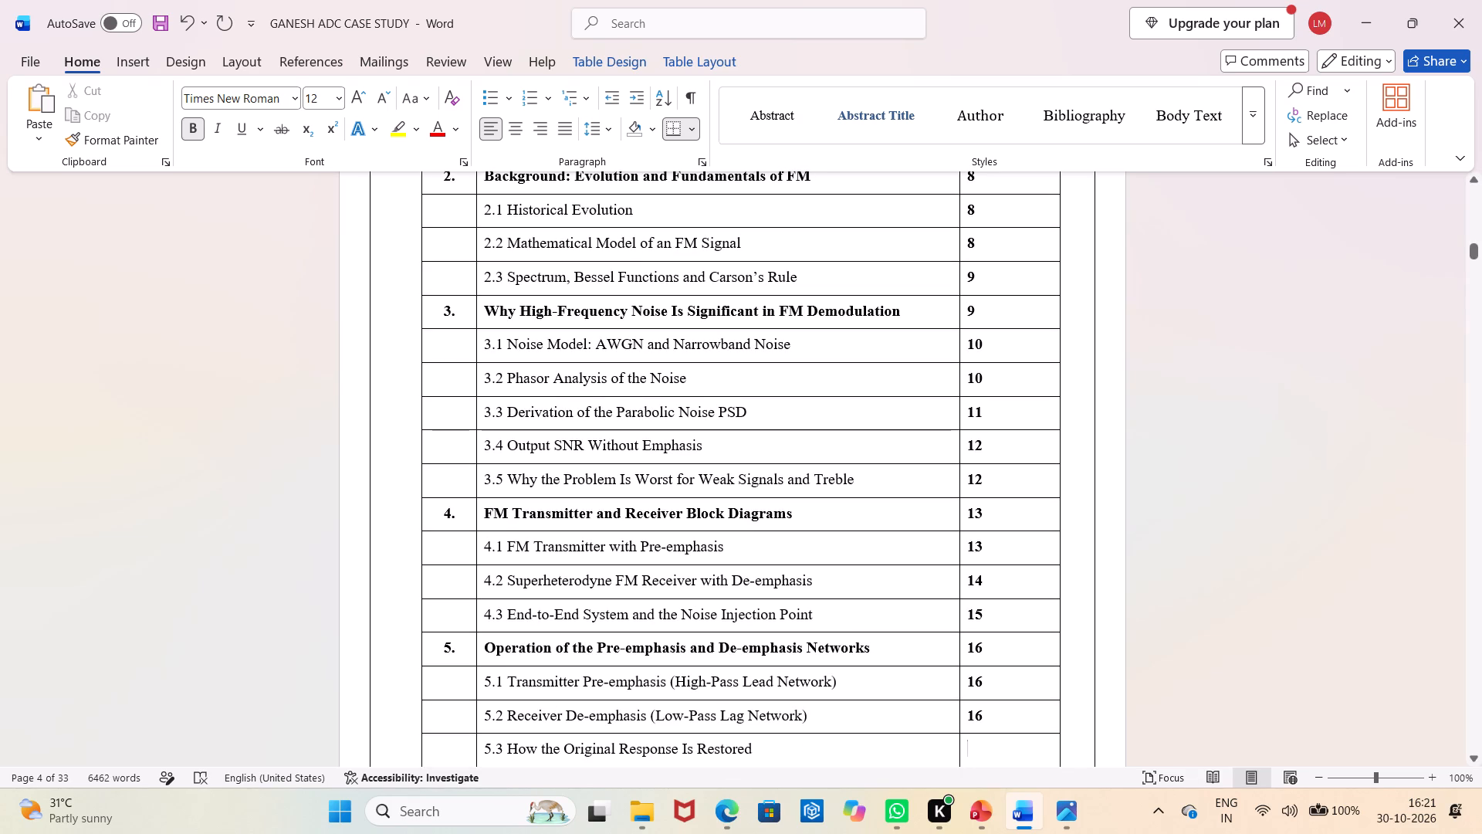
pyautogui.write('16')
pyautogui.press('Down')
pyautogui.write('17')
pyautogui.press('Down')
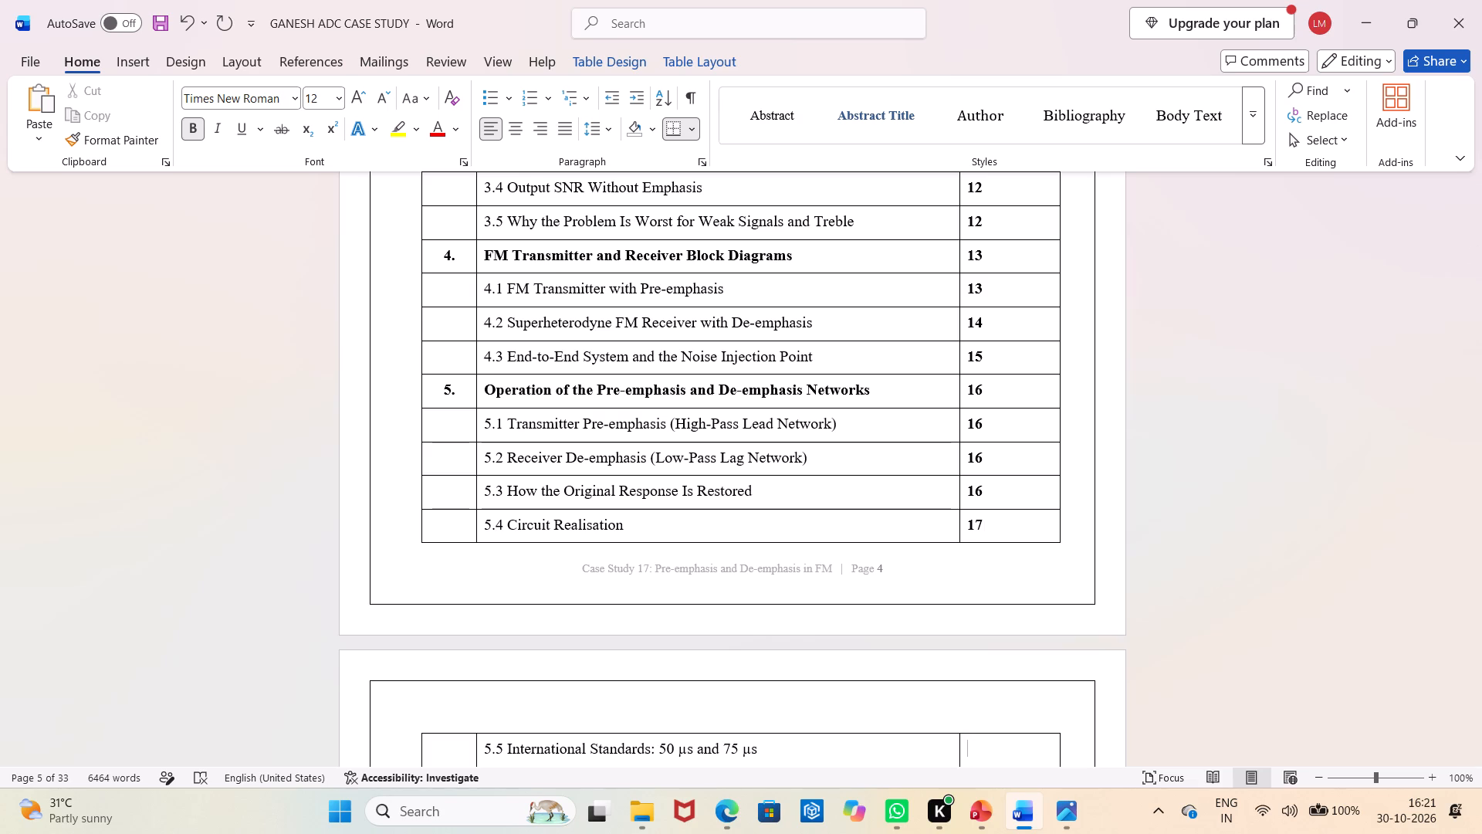
pyautogui.write('19')
pyautogui.press('Right')
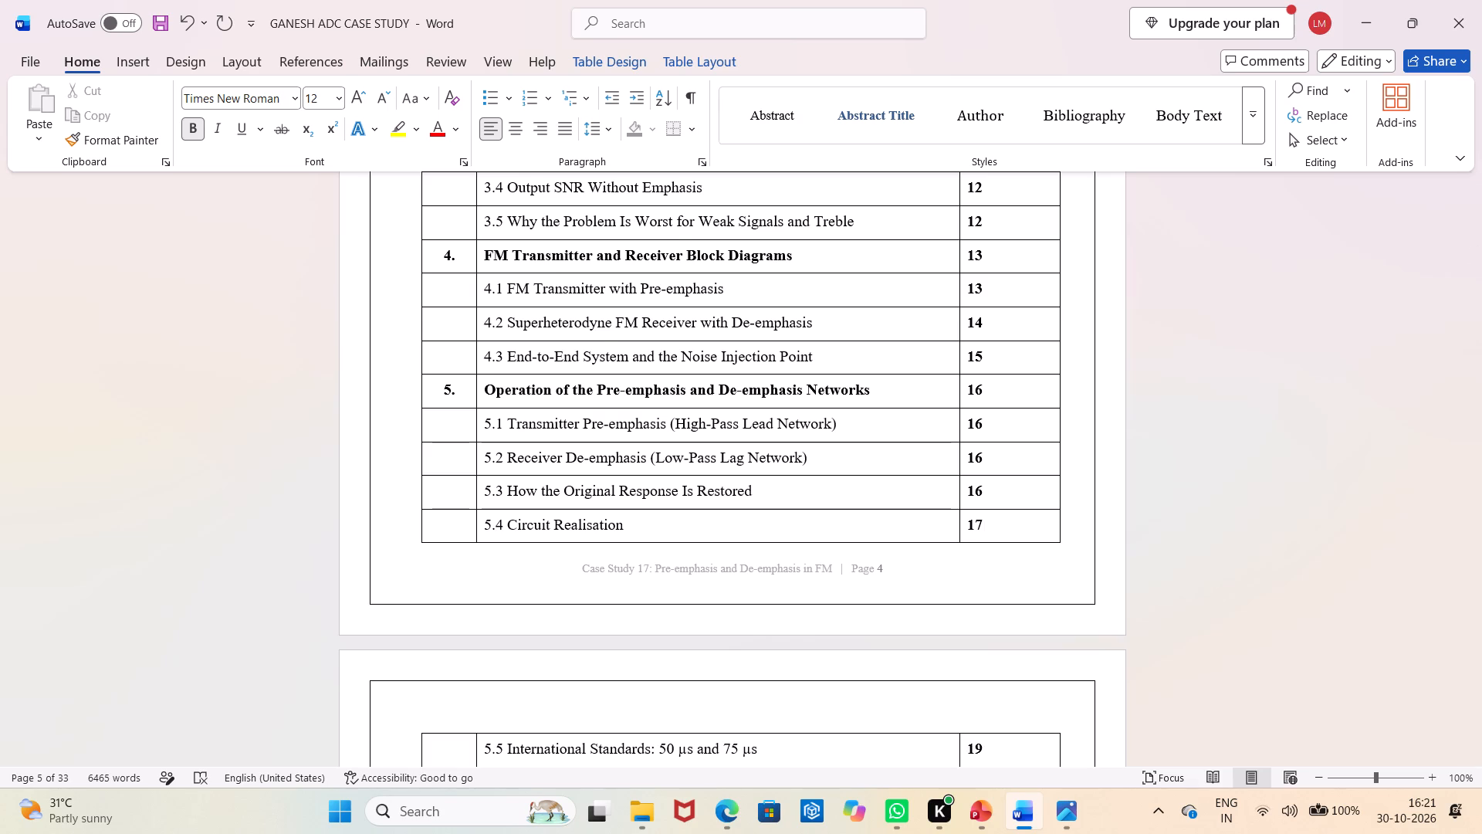
pyautogui.press('Left')
pyautogui.press('Down')
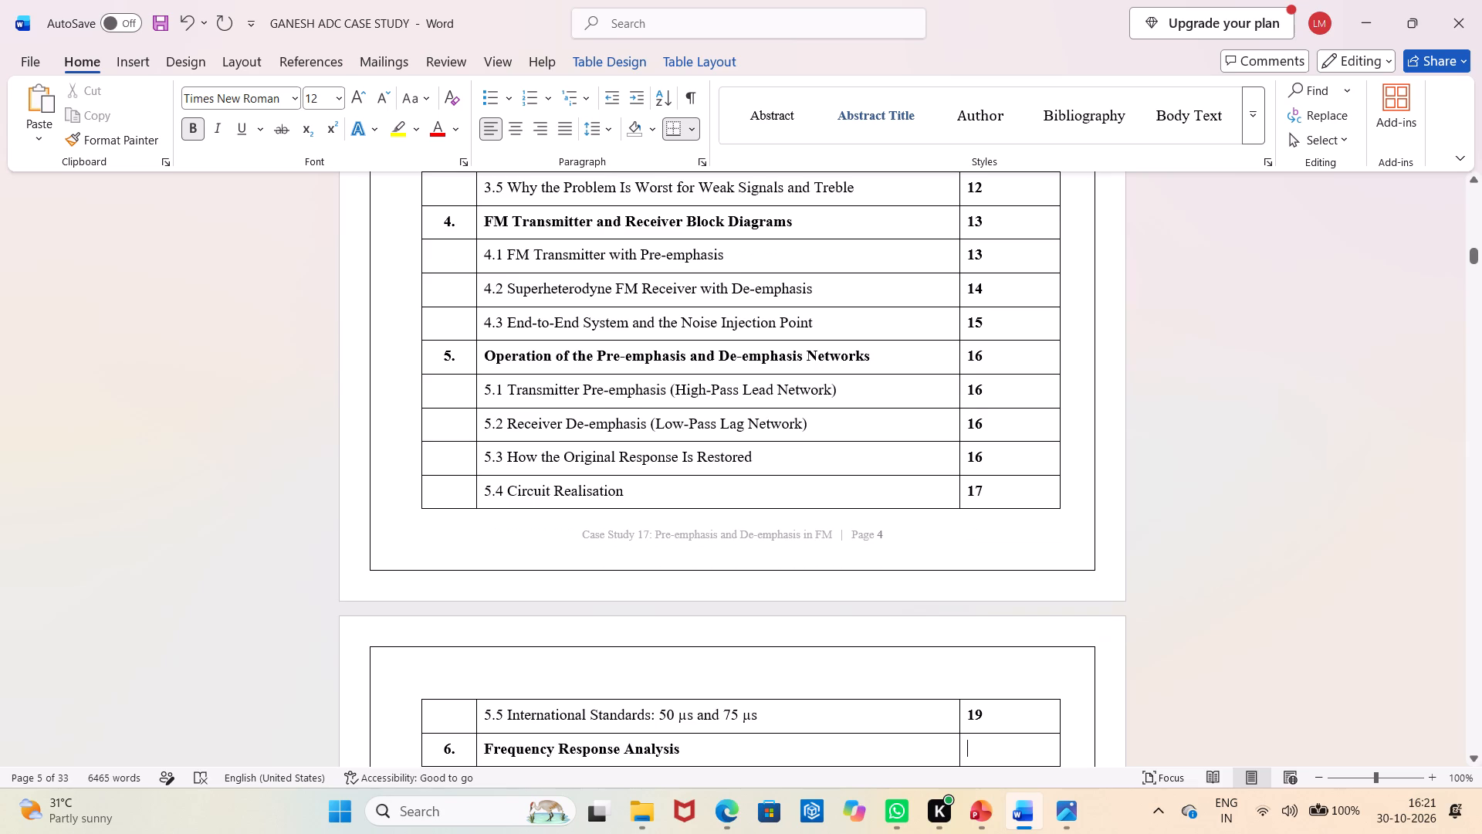
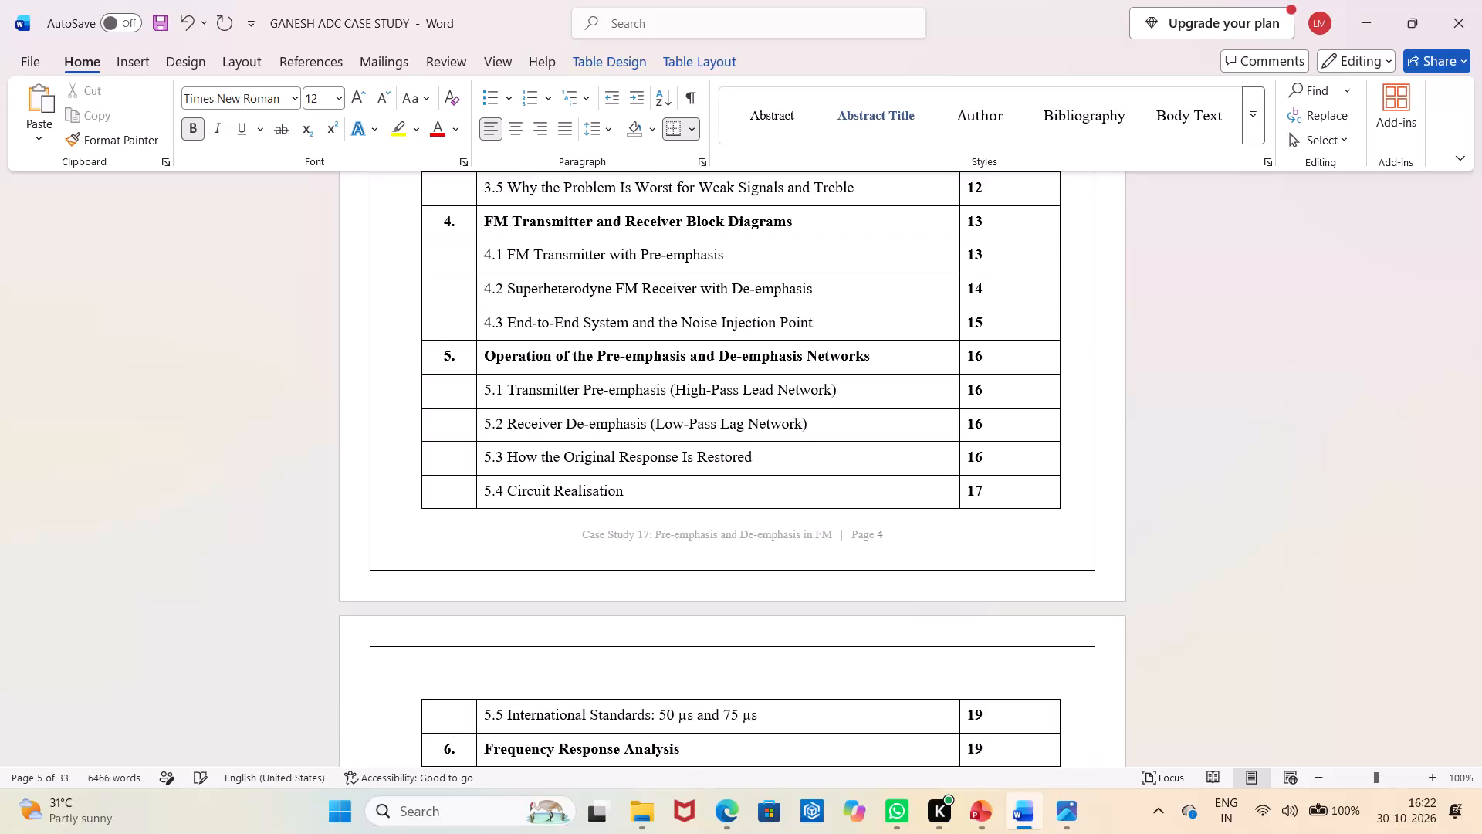
# Enter page number 21 for heading 7, 22 for heading 8, and 23 for subsections 8.1 and 8.2 in the contents table.
pyautogui.press('Down')
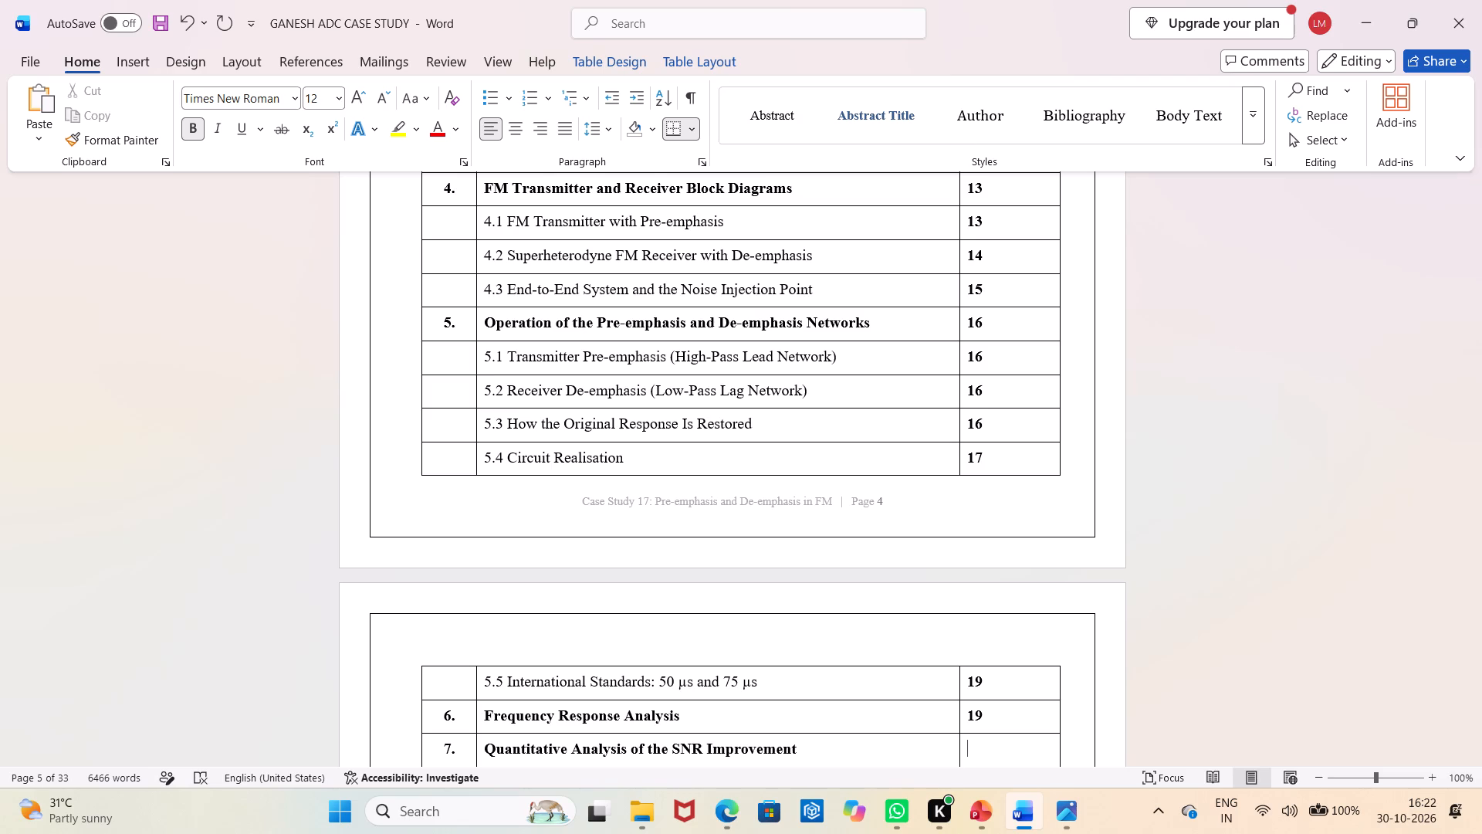
pyautogui.write('21')
pyautogui.press('Down')
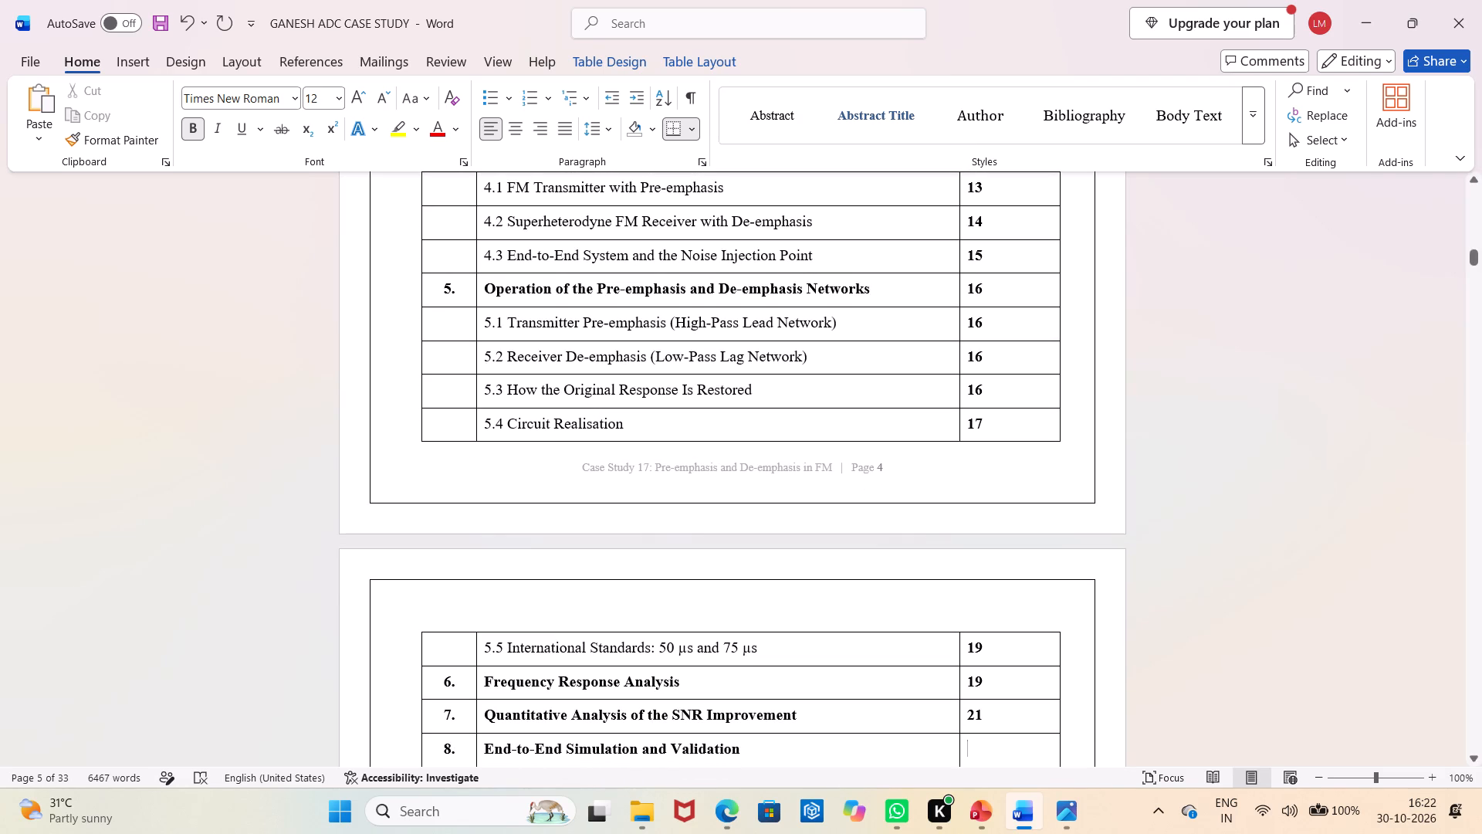
pyautogui.write('22')
pyautogui.press('Down')
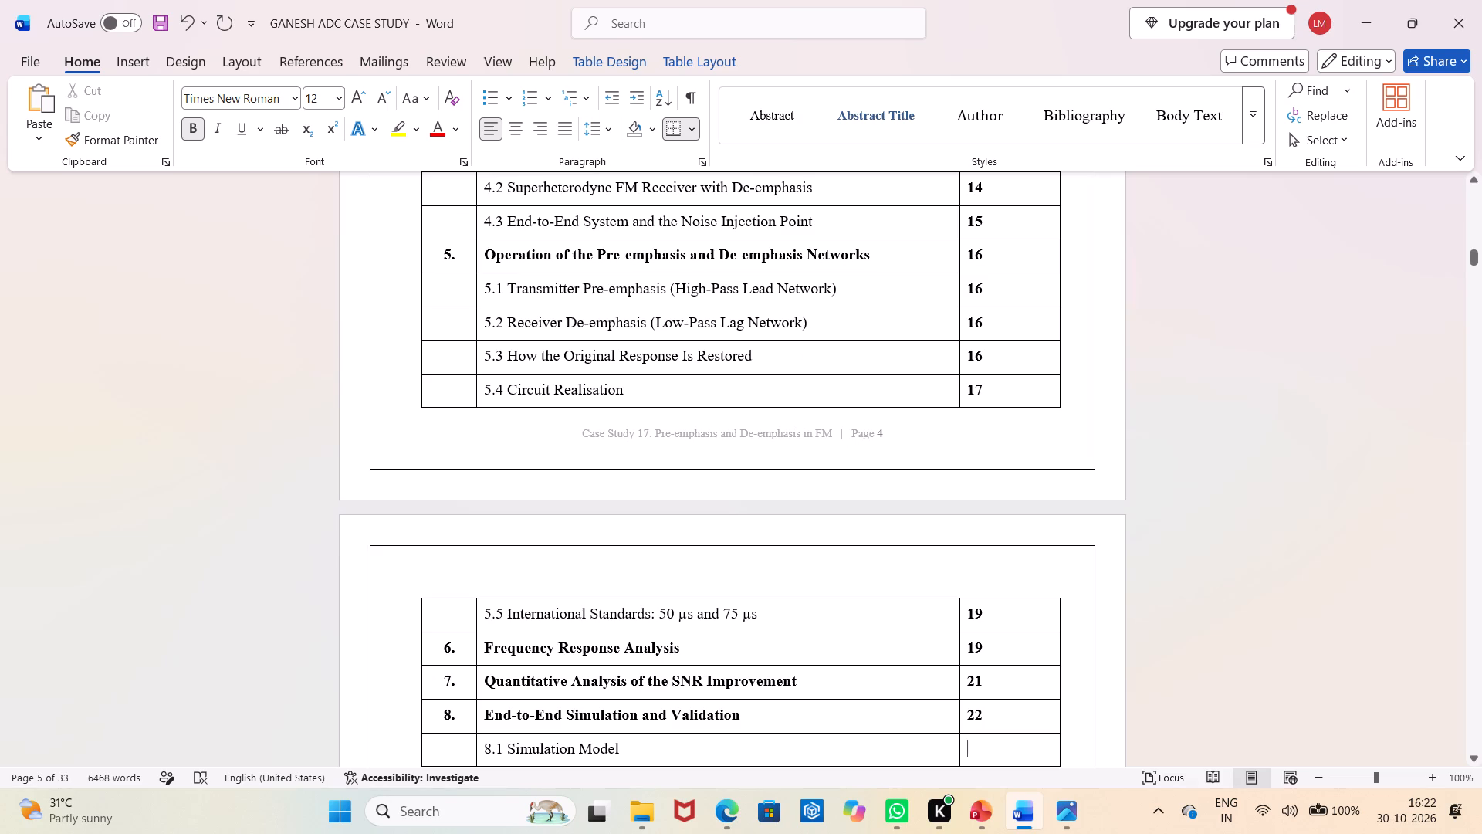
pyautogui.press('2')
pyautogui.press('3')
pyautogui.press('Right')
pyautogui.press('Down')
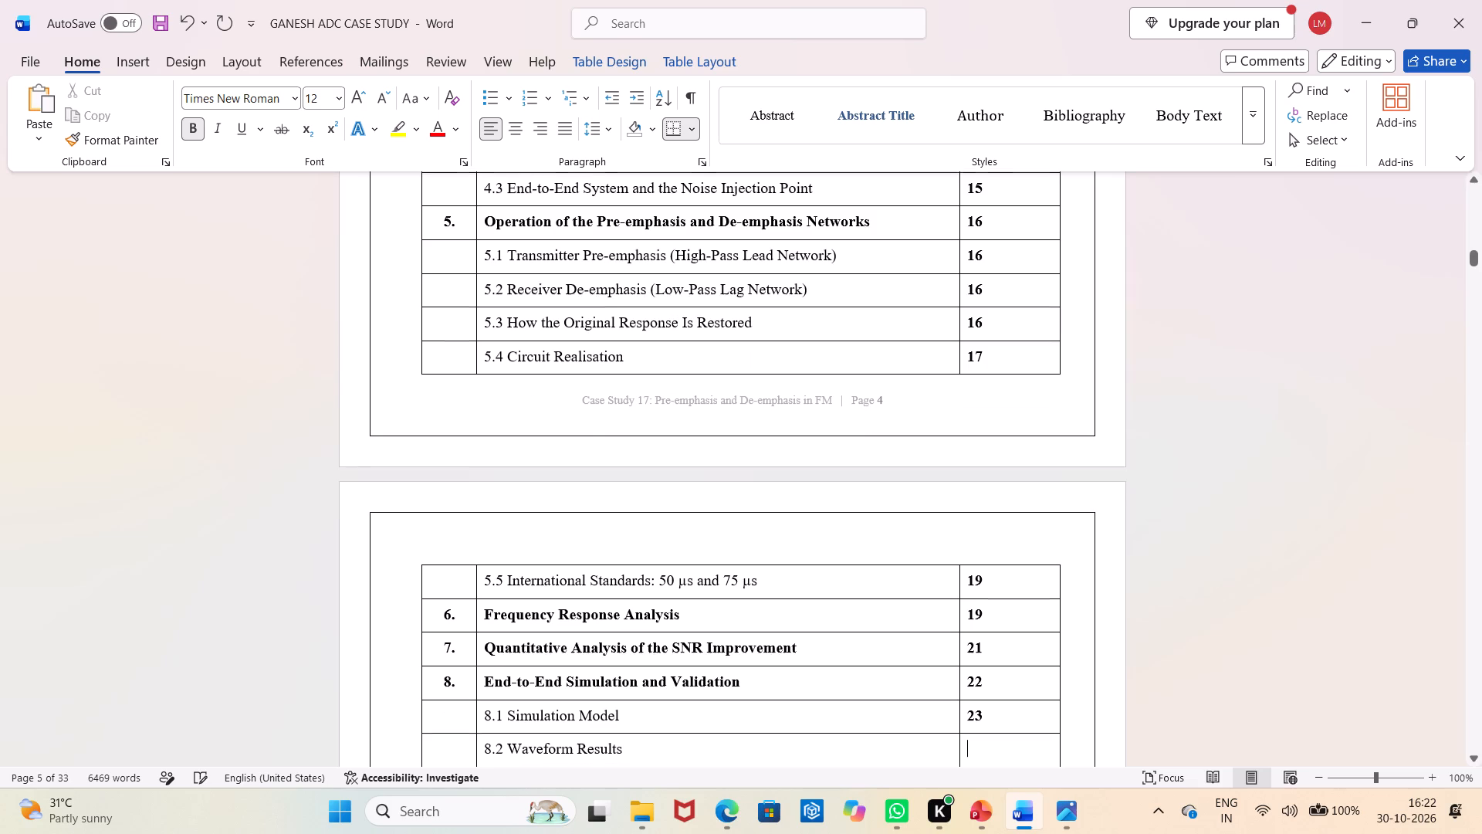
pyautogui.write('23')
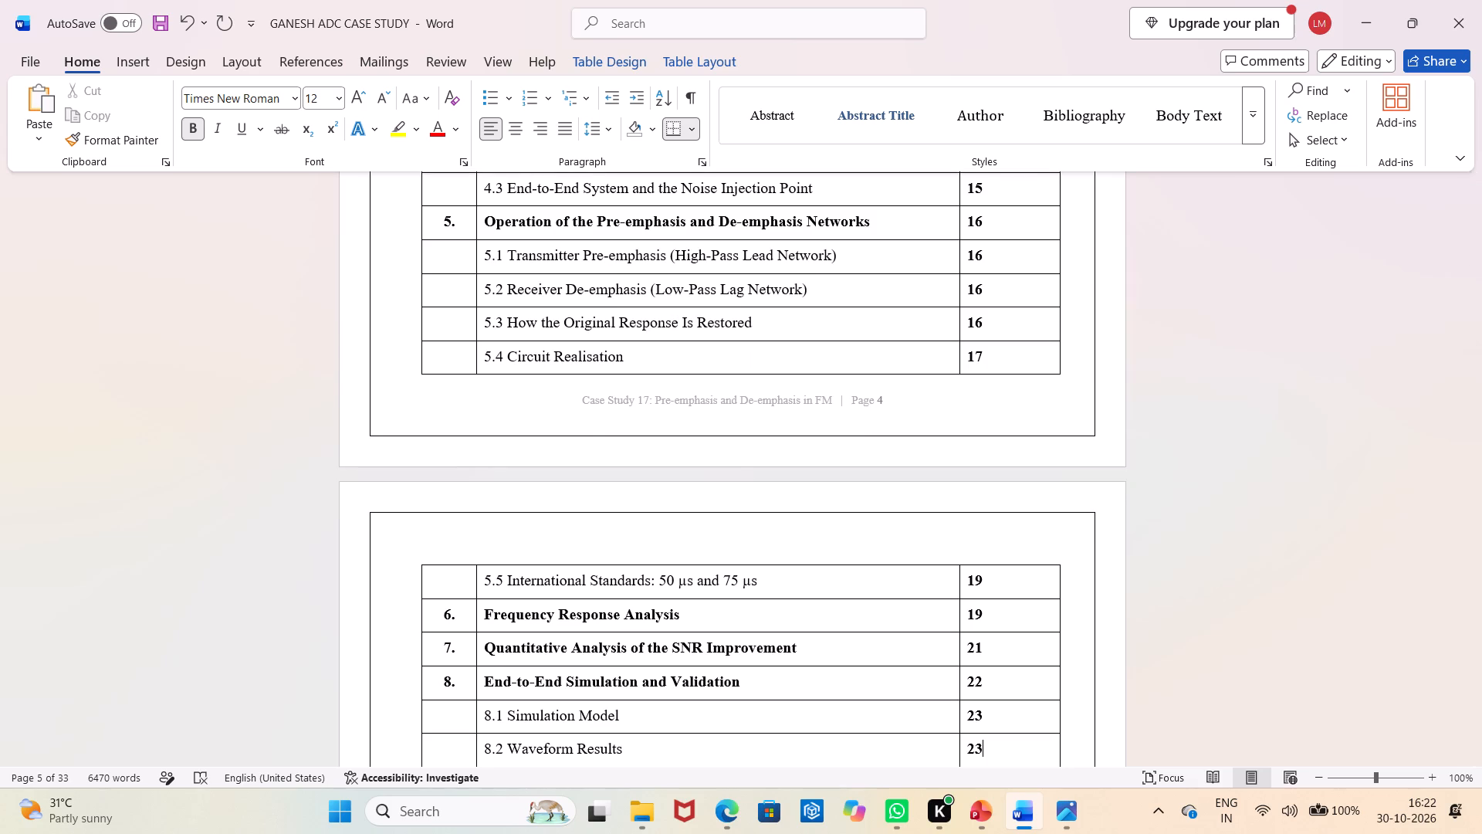
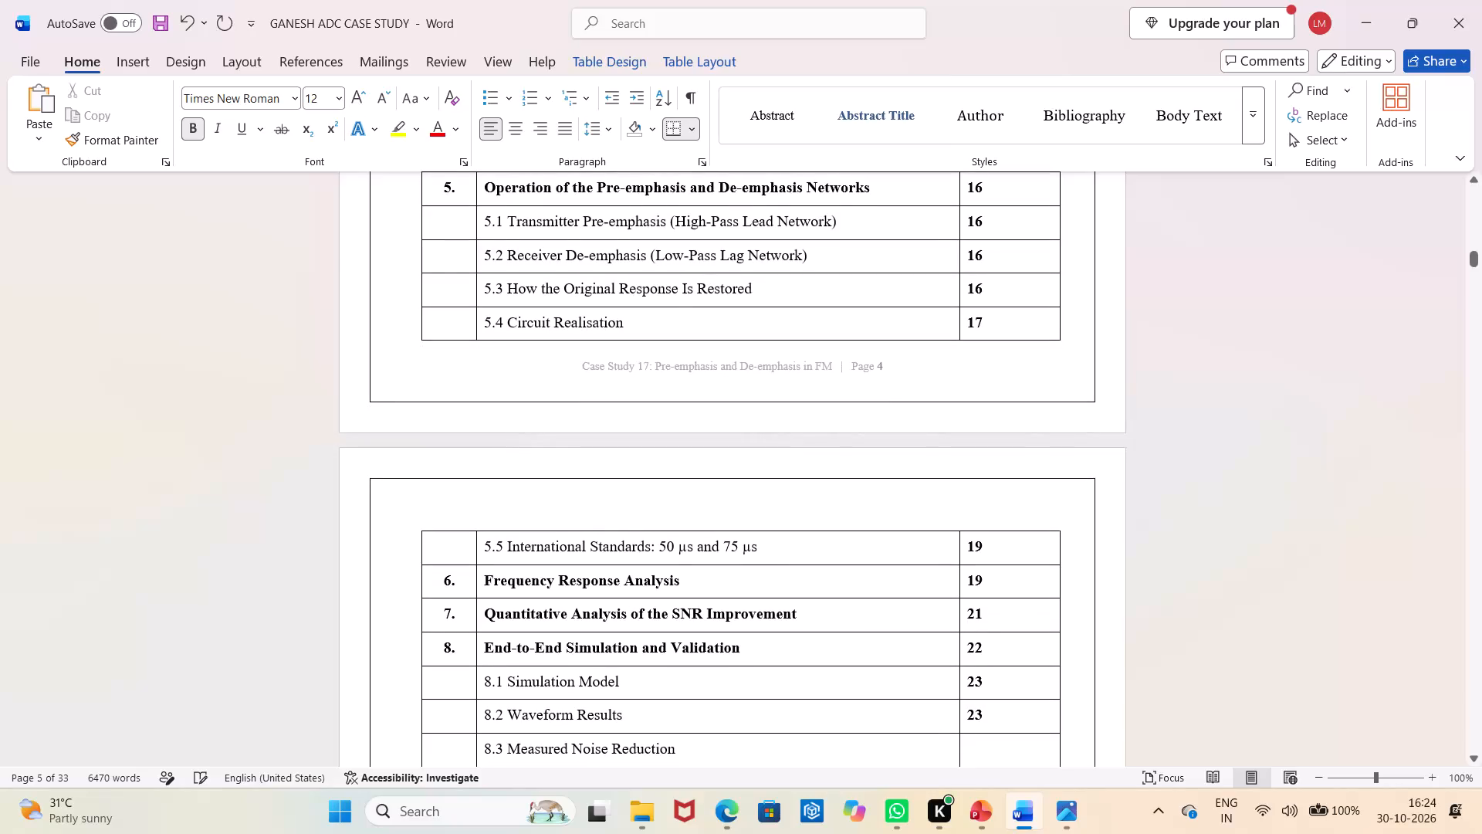
# Enter page number 25 for subsection 8.3 and 26 for subsections 8.4 and 8.5 in the contents table.
pyautogui.write('25')
pyautogui.press('Down')
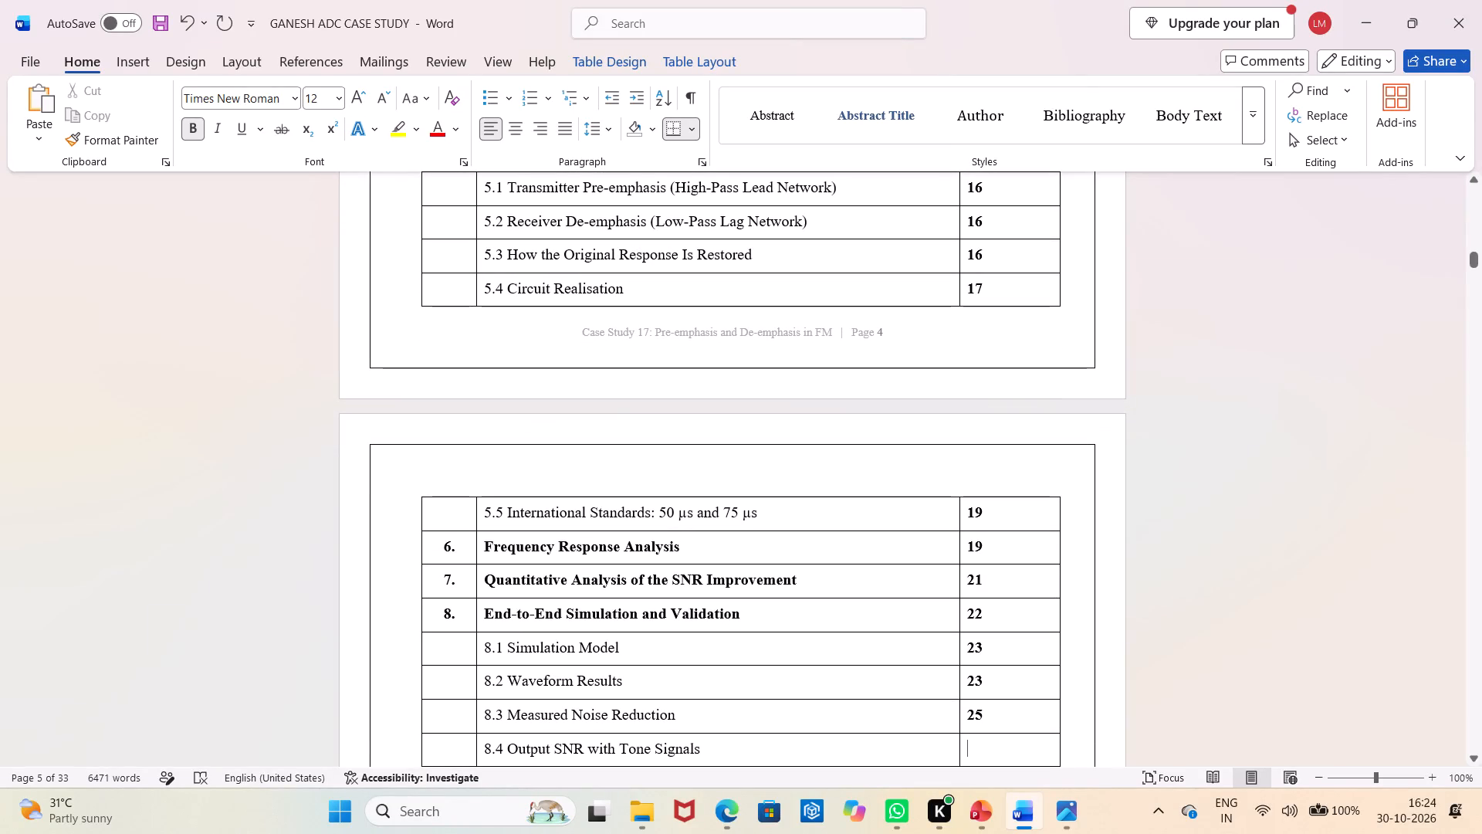
pyautogui.write('26')
pyautogui.press('Right')
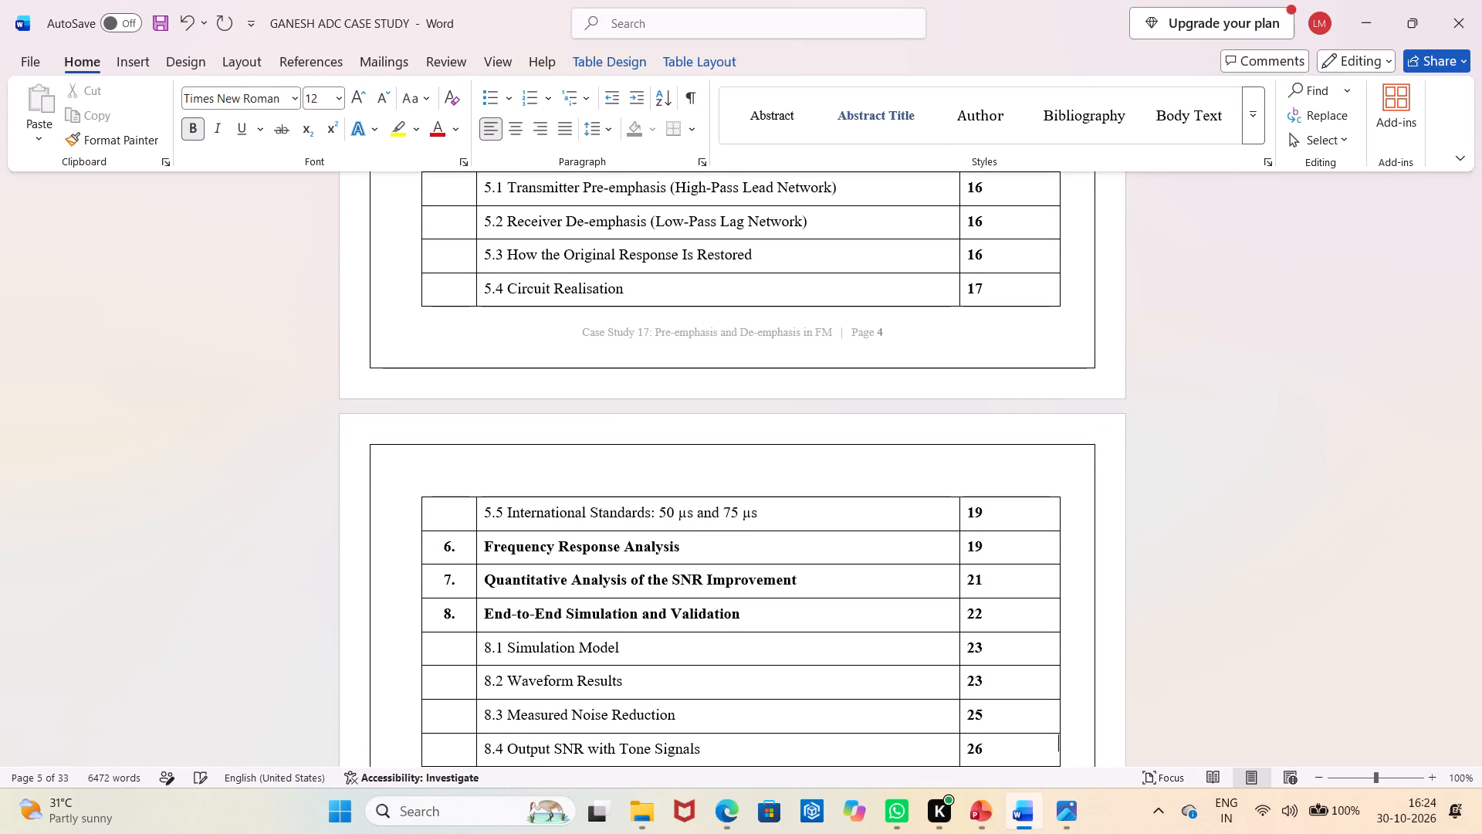
pyautogui.press('Down')
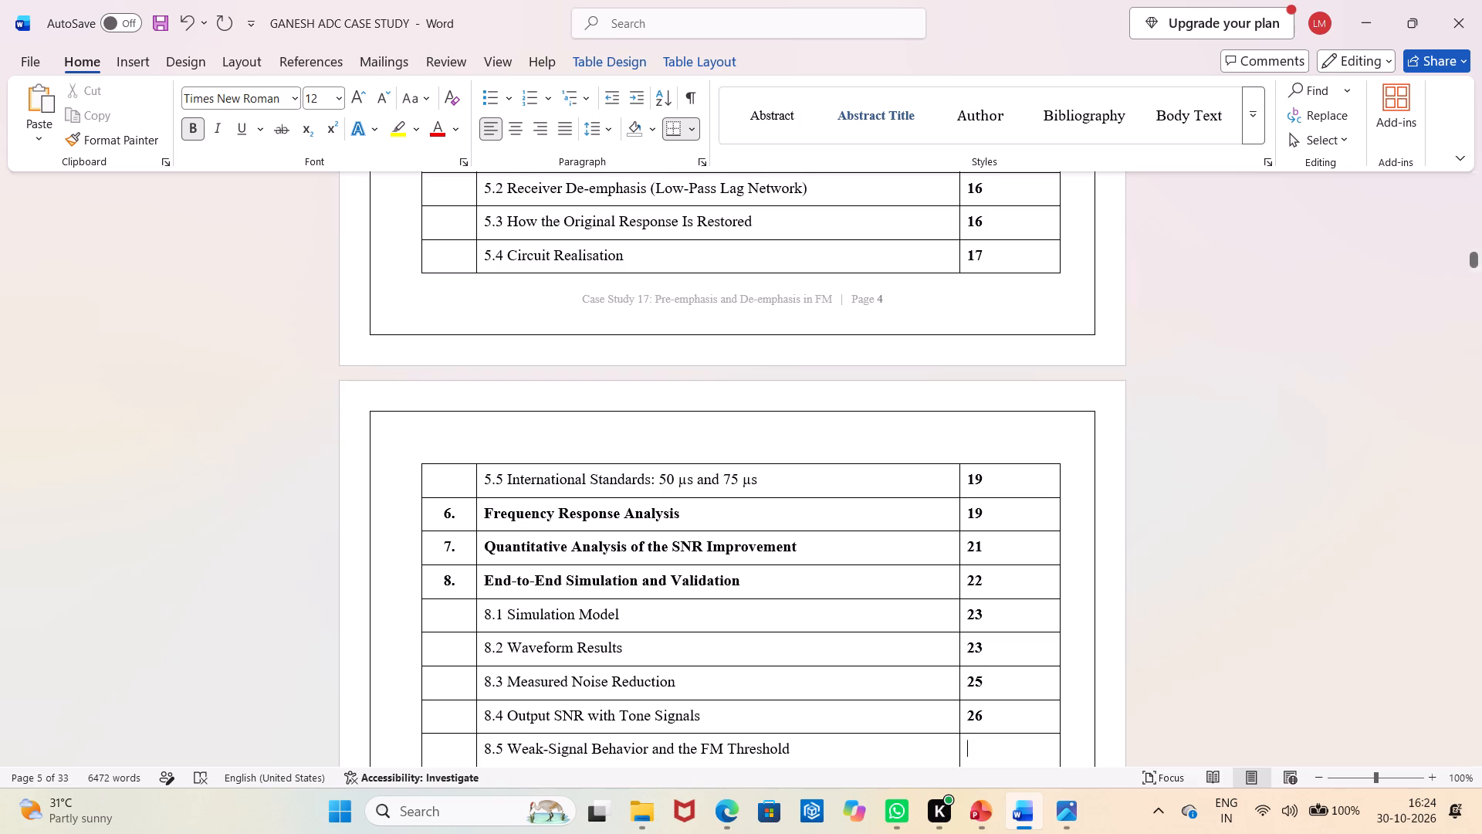
pyautogui.write('26')
pyautogui.press('Down')
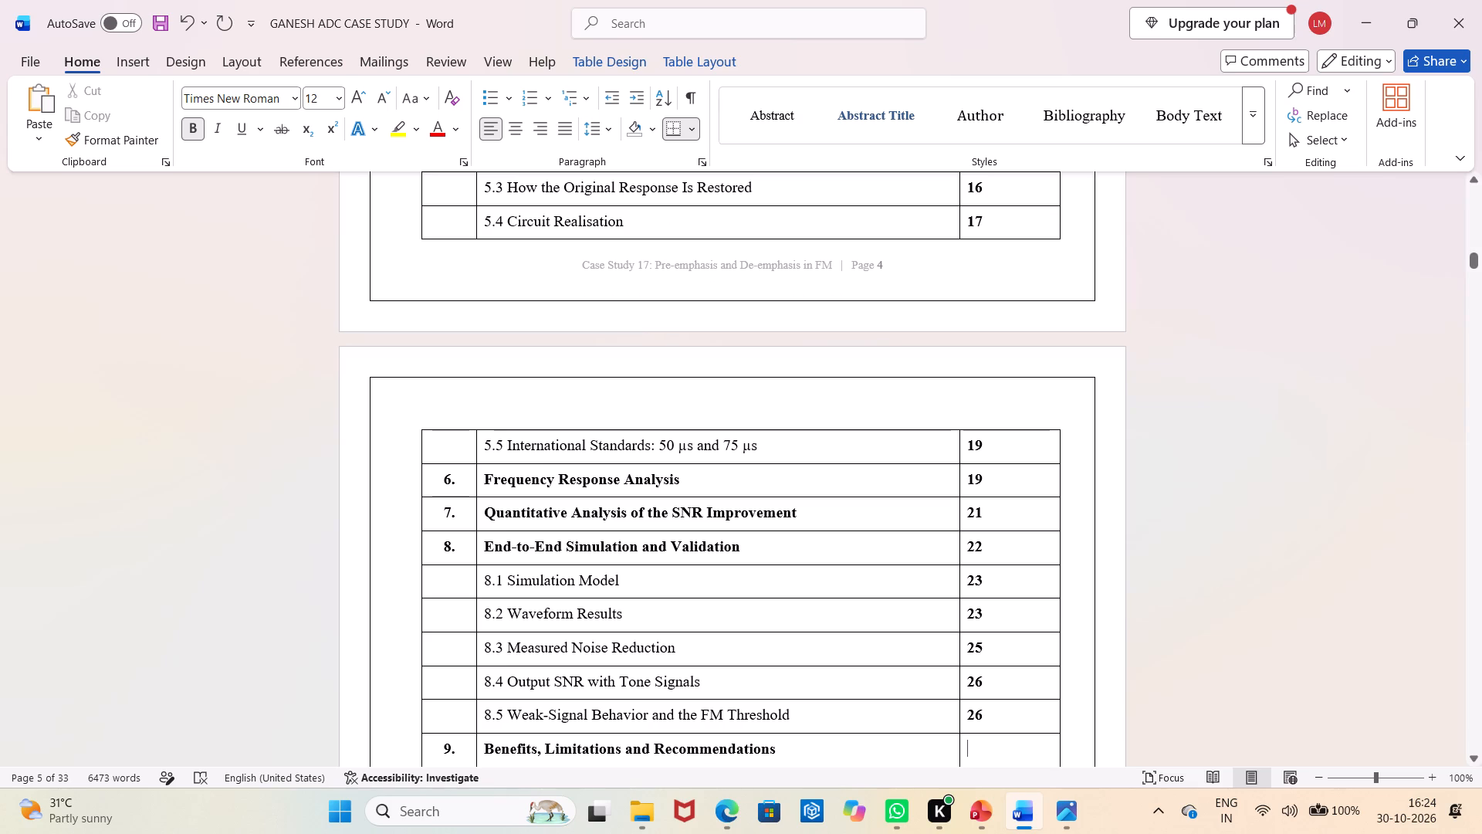
# Insert a page break directly before the heading "9. Benefits, Limitations and Recommendations" in the report body.
pyautogui.middleClick(1250, 629)
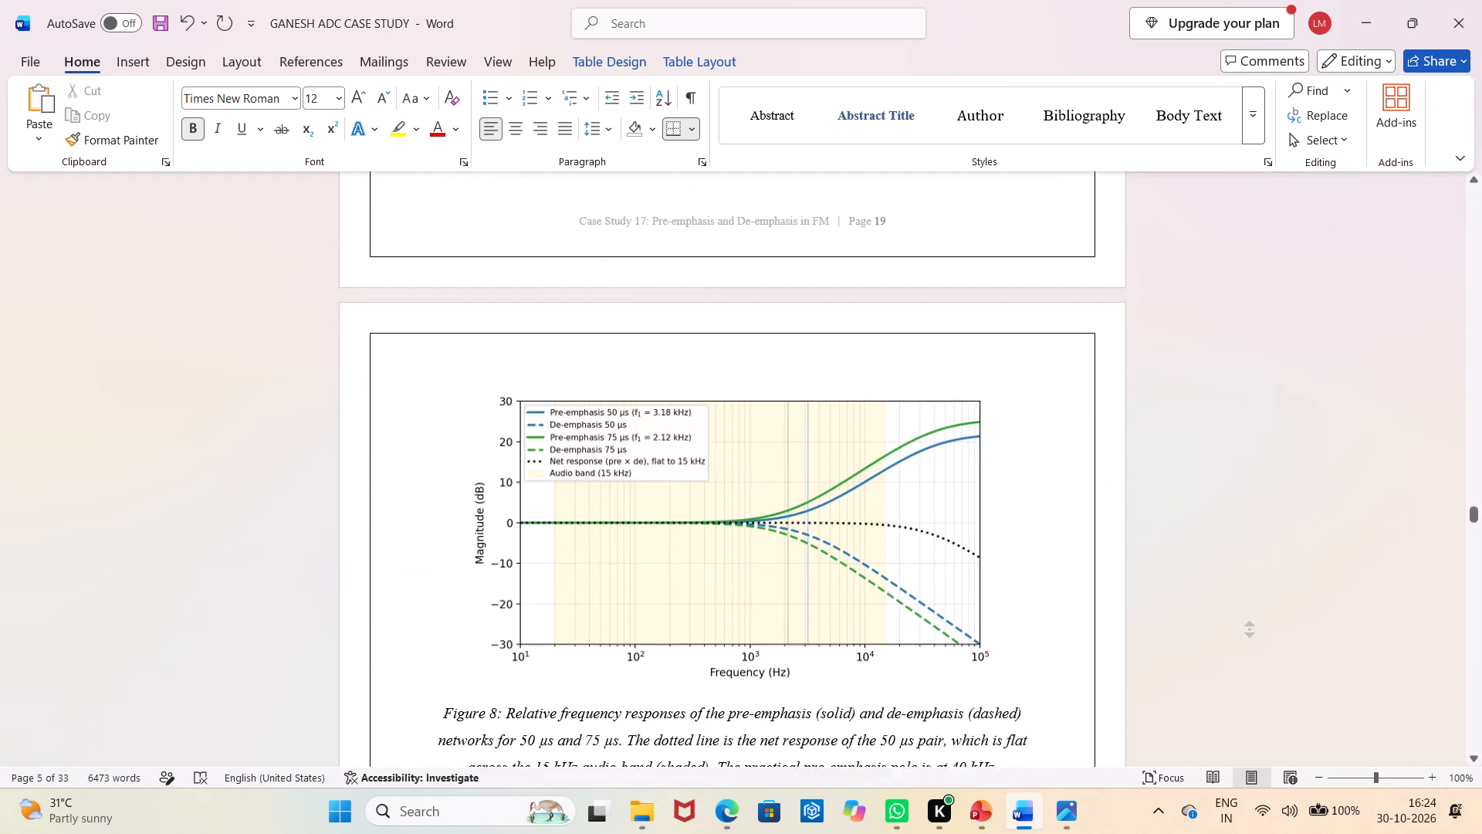
pyautogui.scroll(4, 1269, 568)
pyautogui.scroll(-9, 1269, 568)
pyautogui.scroll(-12, 1254, 681)
pyautogui.middleClick(1265, 619)
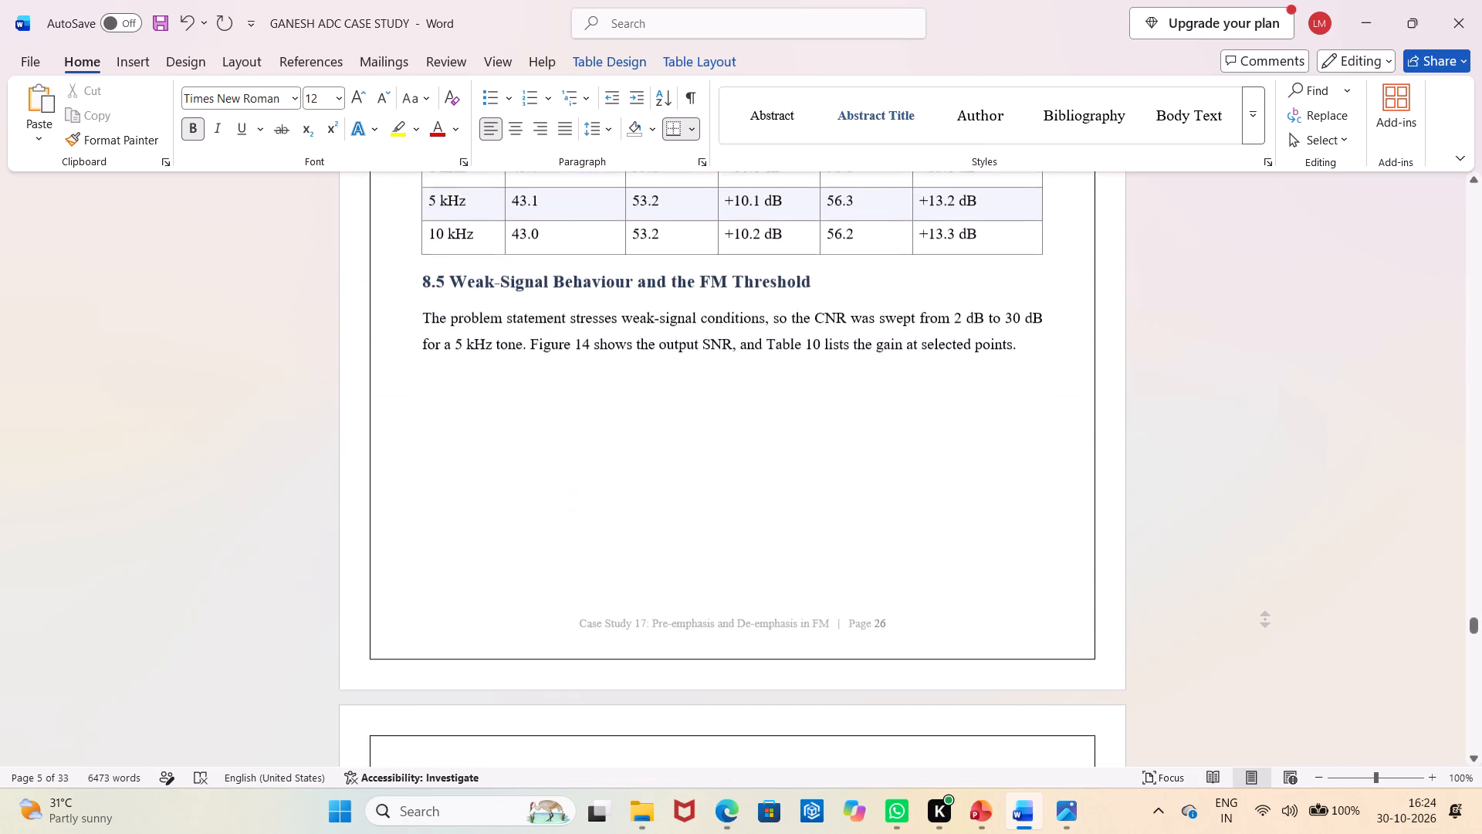
pyautogui.click(1268, 602)
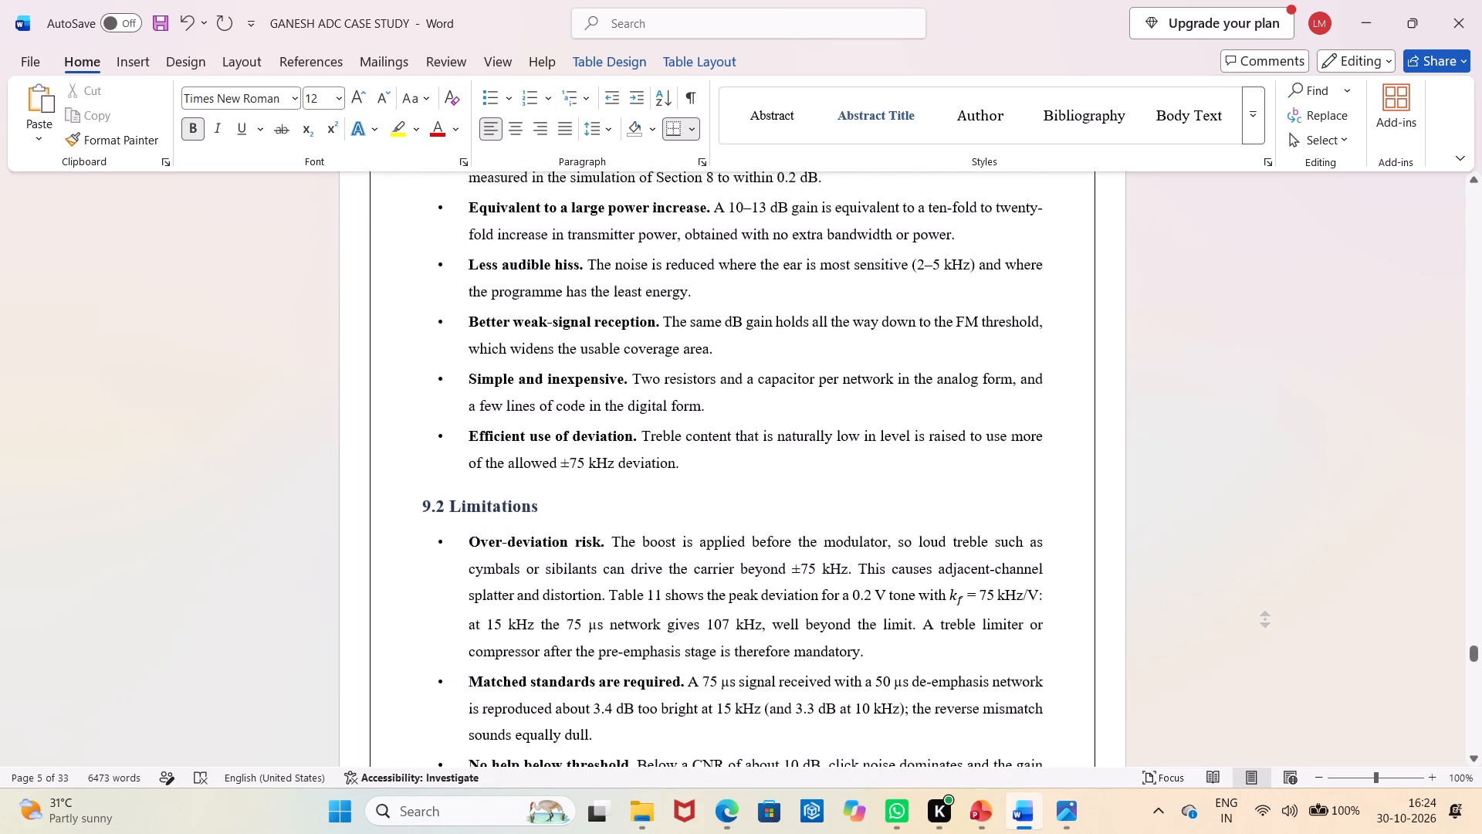
pyautogui.scroll(16, 1265, 605)
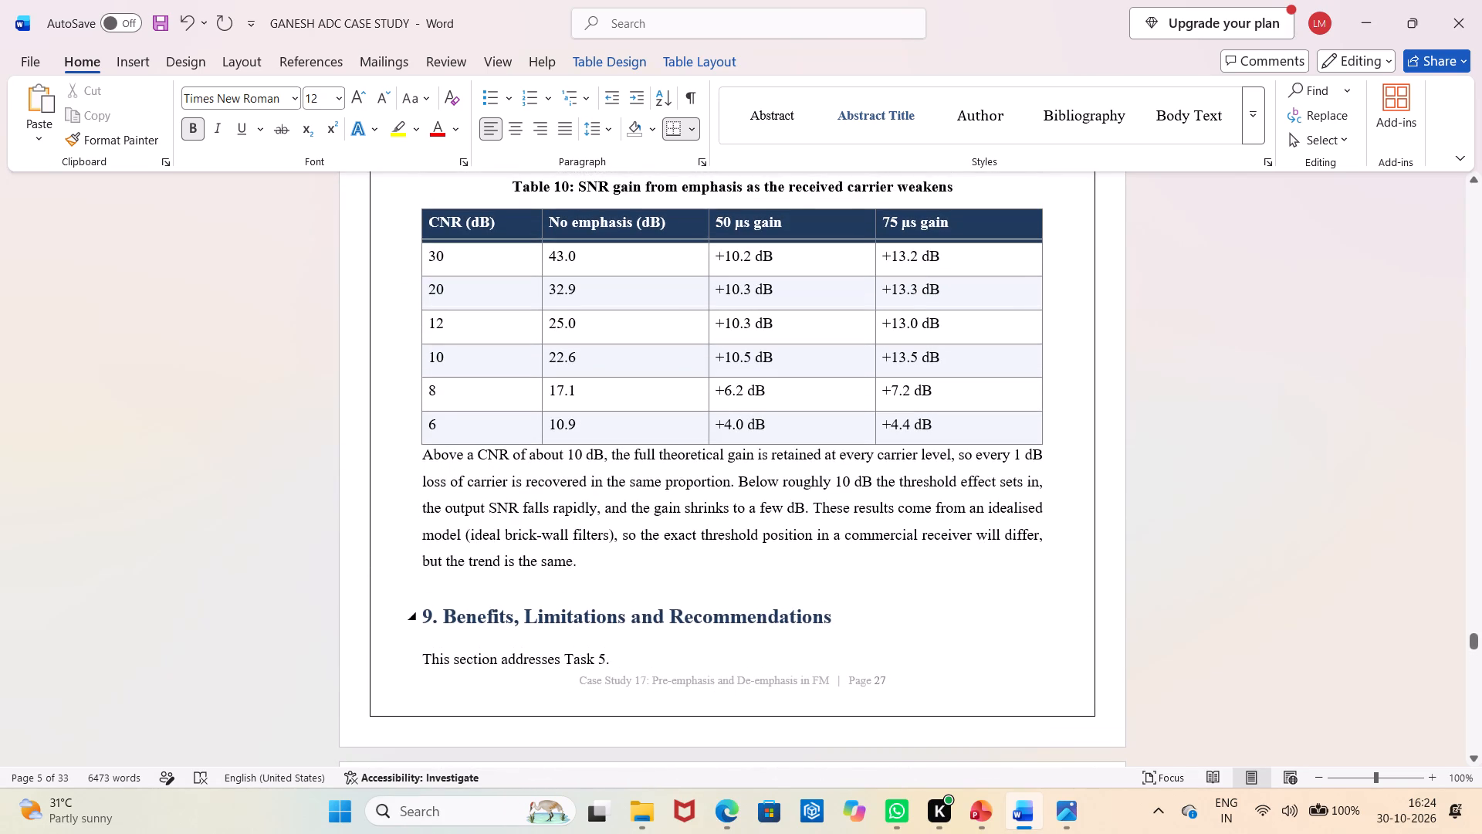
pyautogui.click(429, 592)
pyautogui.press('Left')
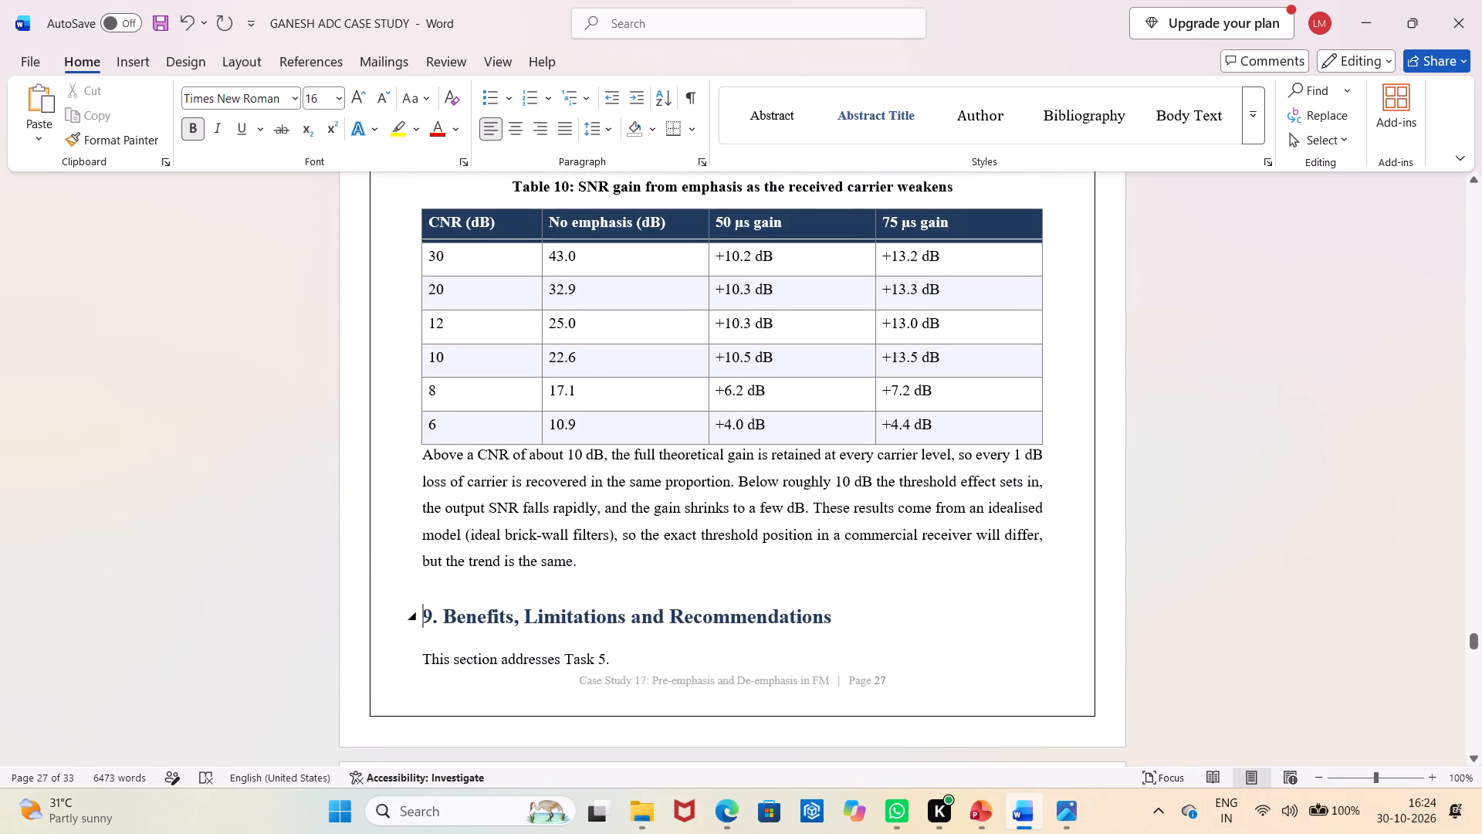
pyautogui.press('Return')
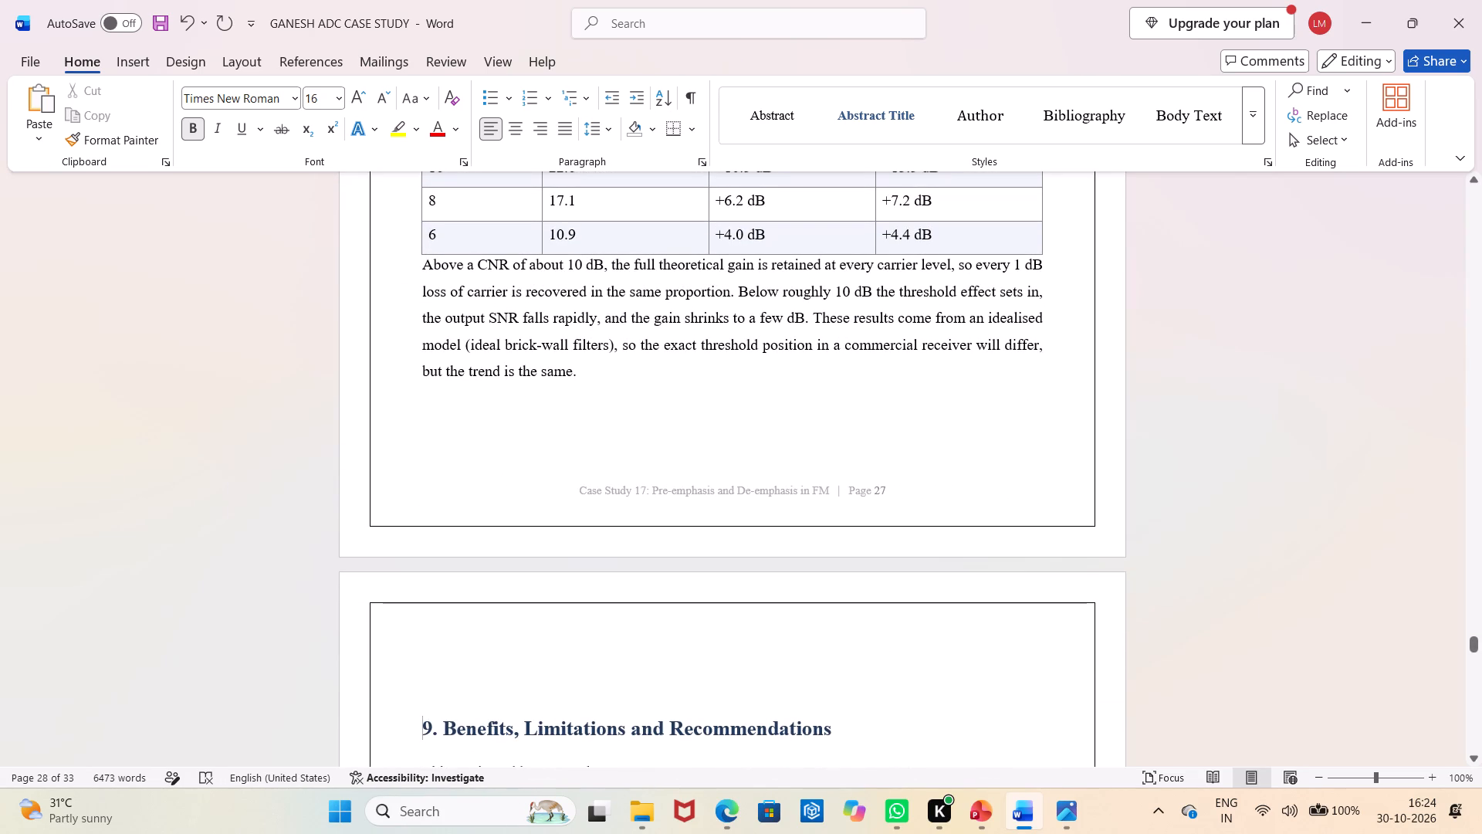
pyautogui.press('BackSpace')
pyautogui.click(138, 52)
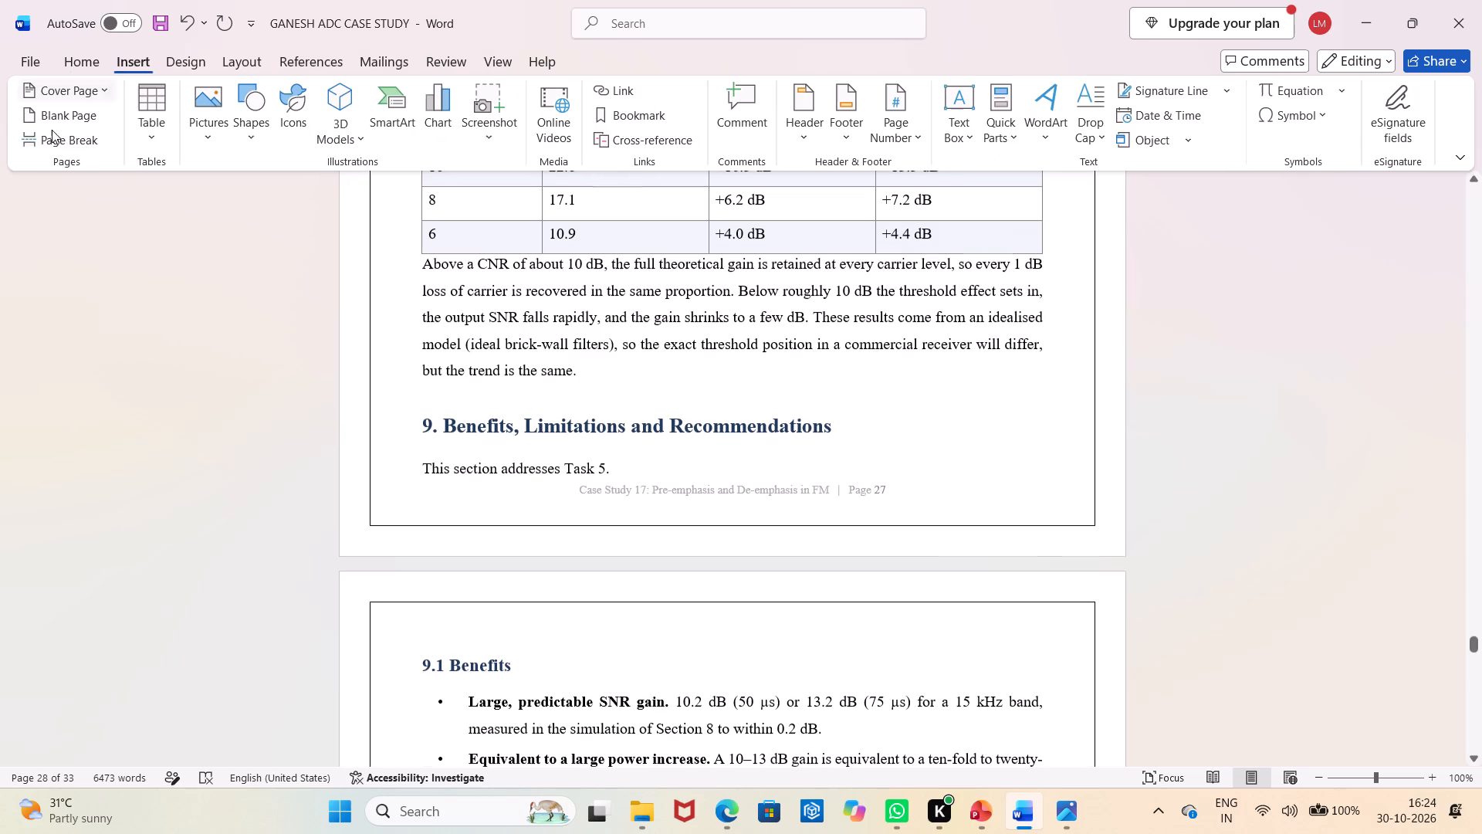
pyautogui.click(47, 141)
# Enter page number 28 for heading 9 and subsections 9.1 and 9.2, and 30 for subsection 9.3 in the contents table.
pyautogui.scroll(-18, 426, 437)
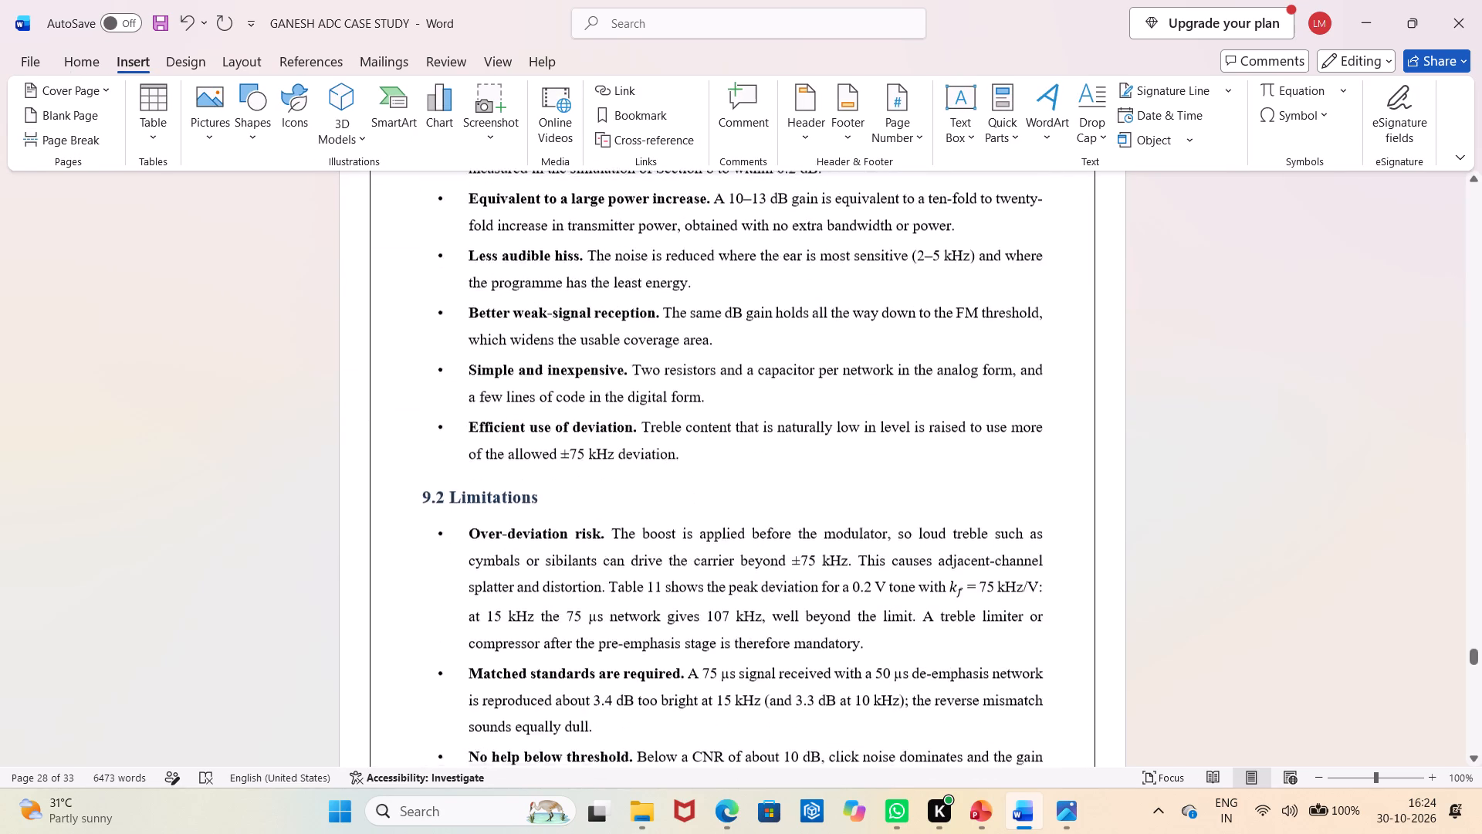
pyautogui.scroll(-20, 442, 515)
pyautogui.scroll(-17, 442, 515)
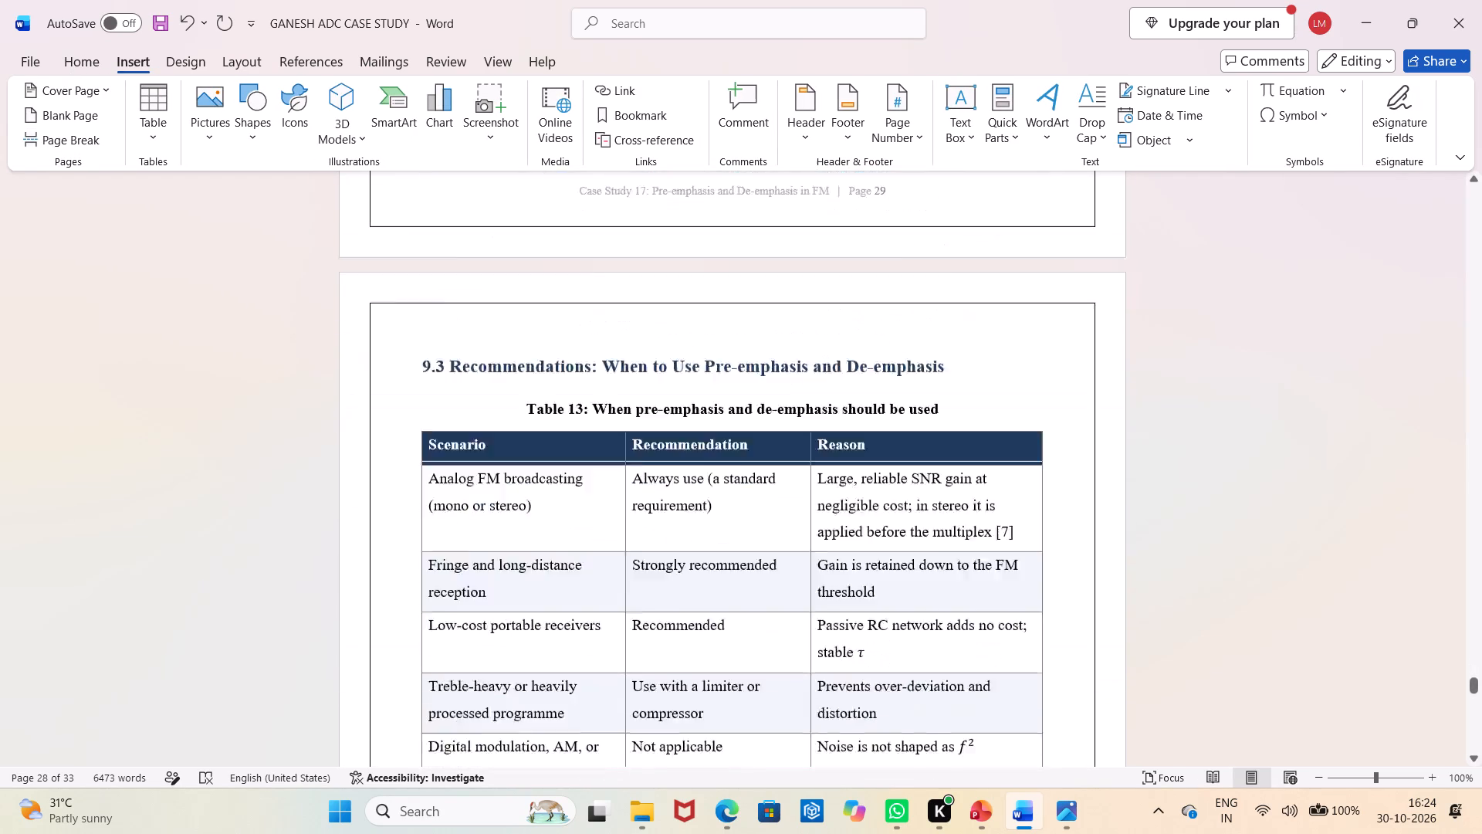
pyautogui.scroll(-11, 442, 513)
pyautogui.scroll(-11, 444, 511)
pyautogui.scroll(12, 445, 510)
pyautogui.middleClick(1217, 471)
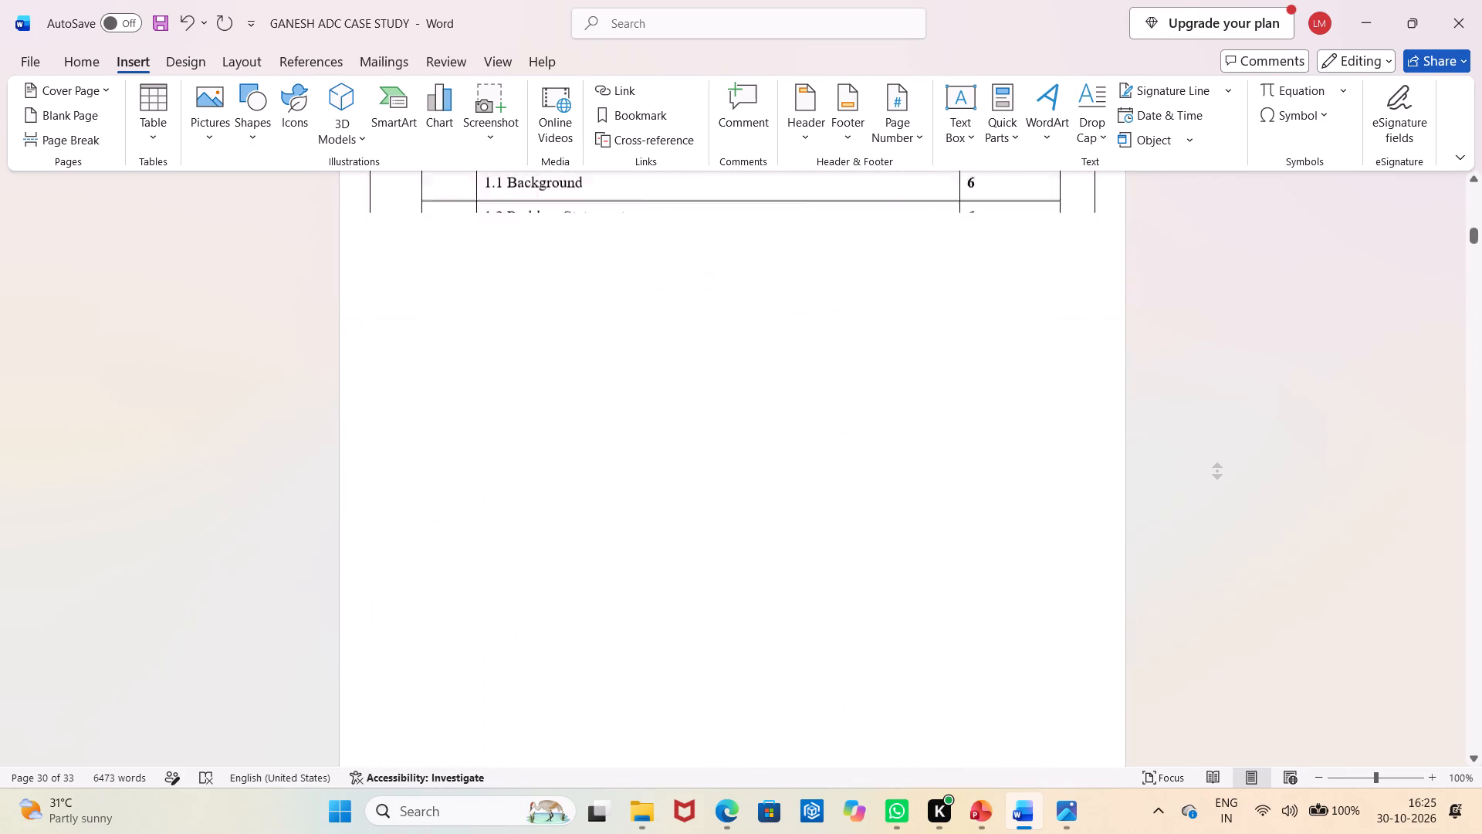
pyautogui.click(1251, 267)
pyautogui.scroll(-20, 1210, 375)
pyautogui.scroll(-1, 1210, 375)
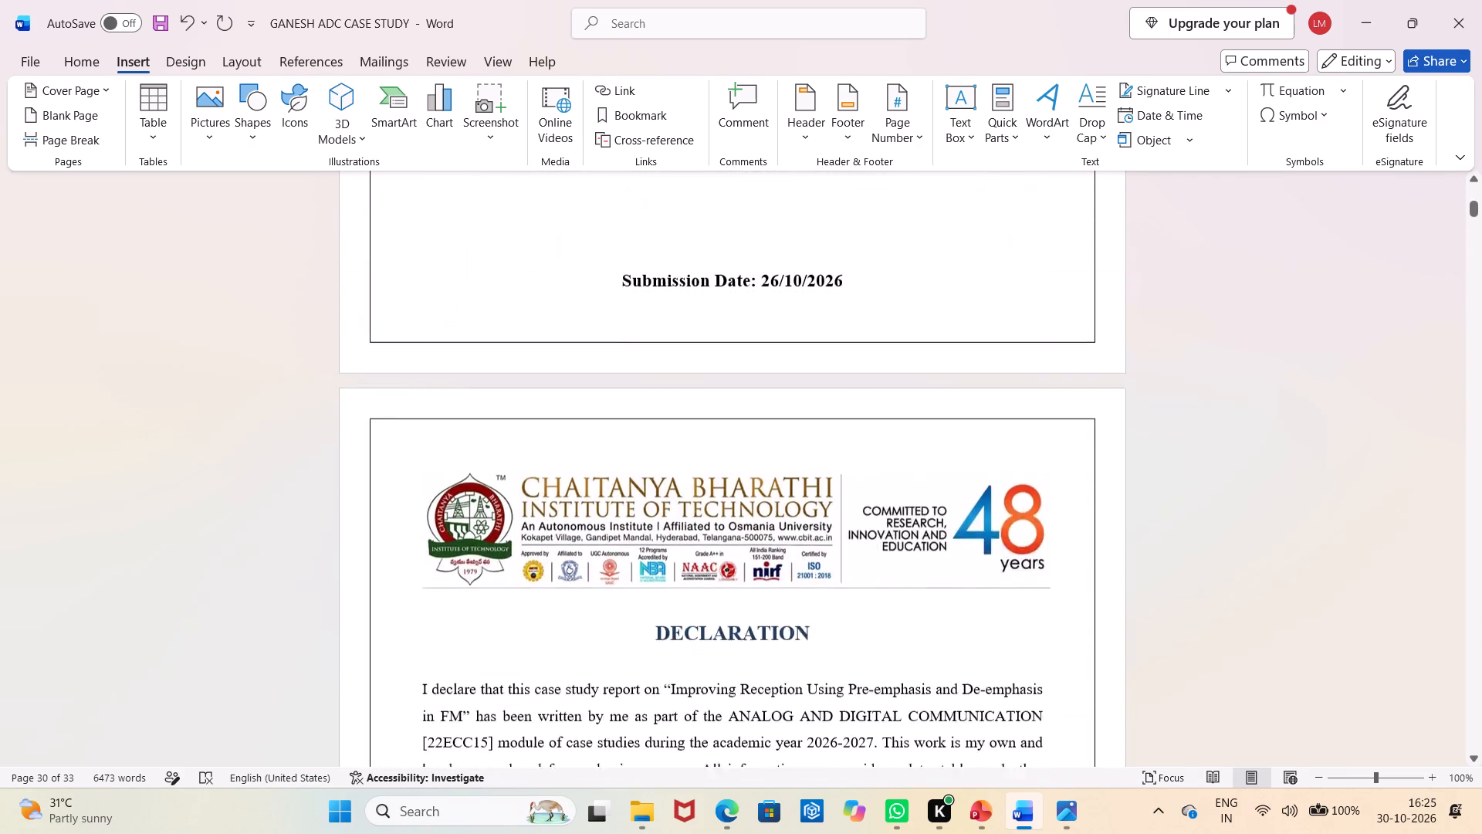
pyautogui.scroll(-14, 1210, 375)
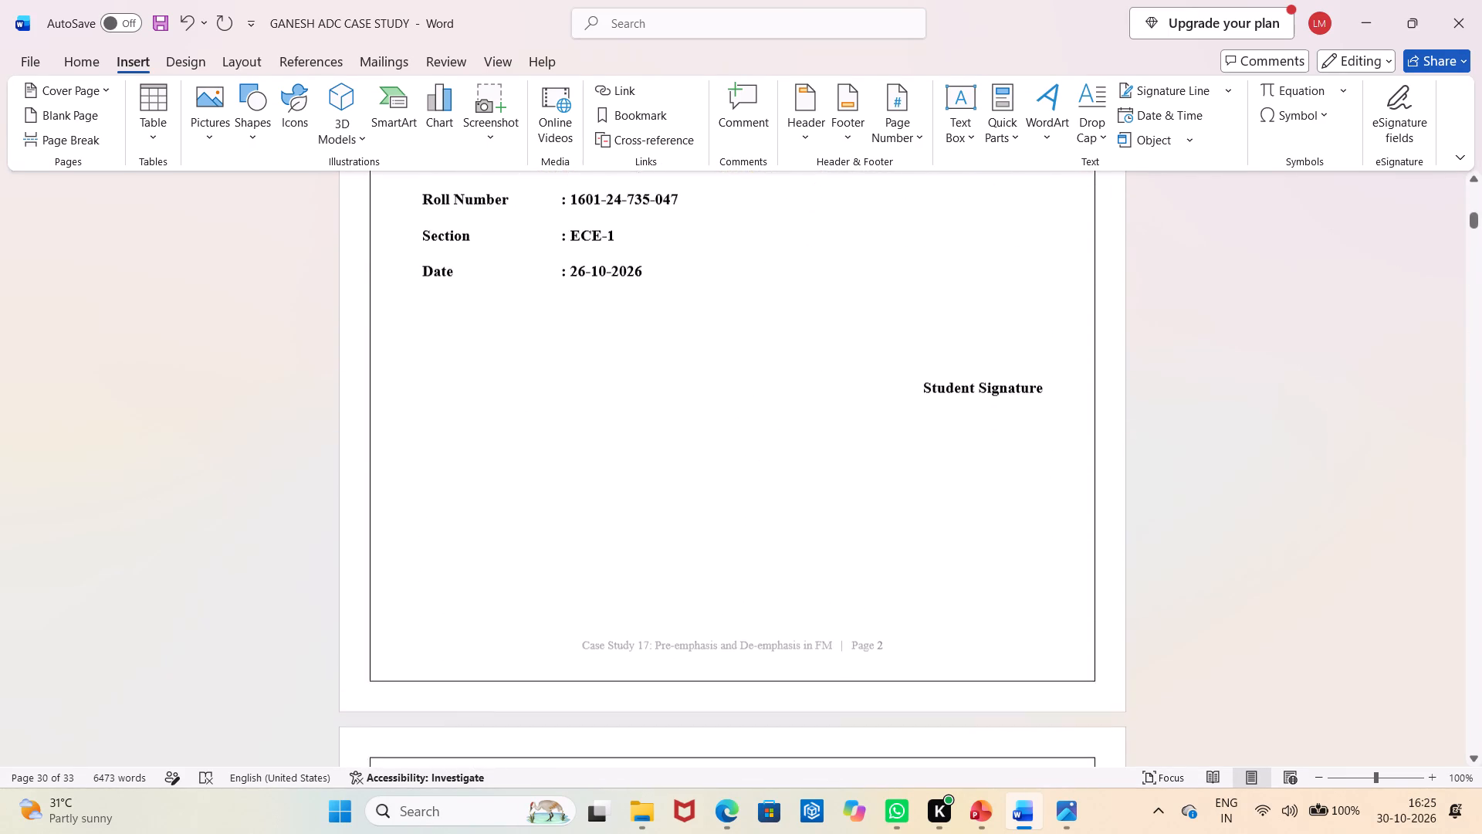
pyautogui.scroll(-15, 1210, 375)
pyautogui.scroll(-18, 1190, 395)
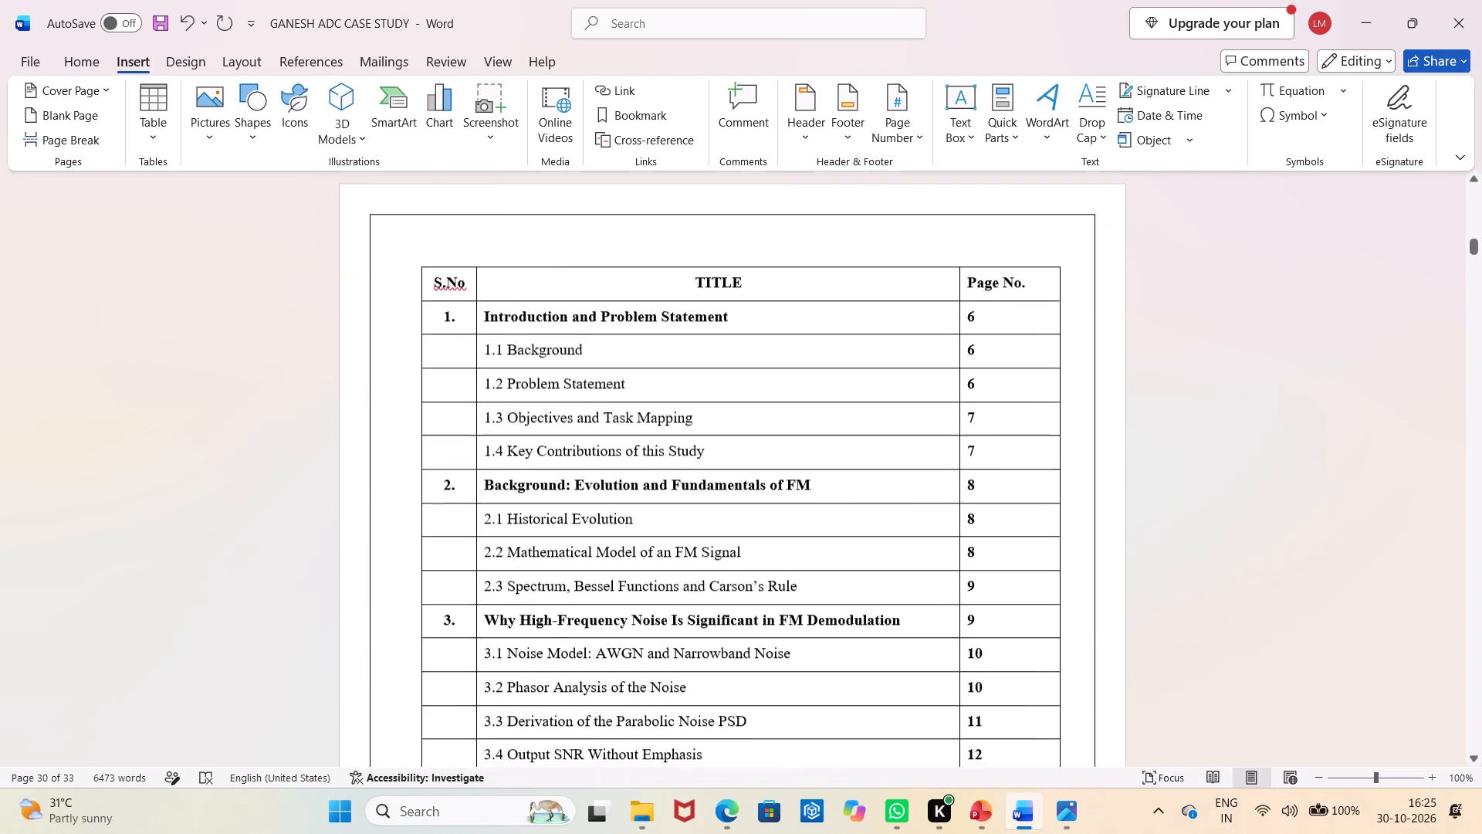
pyautogui.scroll(-20, 1163, 439)
pyautogui.scroll(-5, 1150, 452)
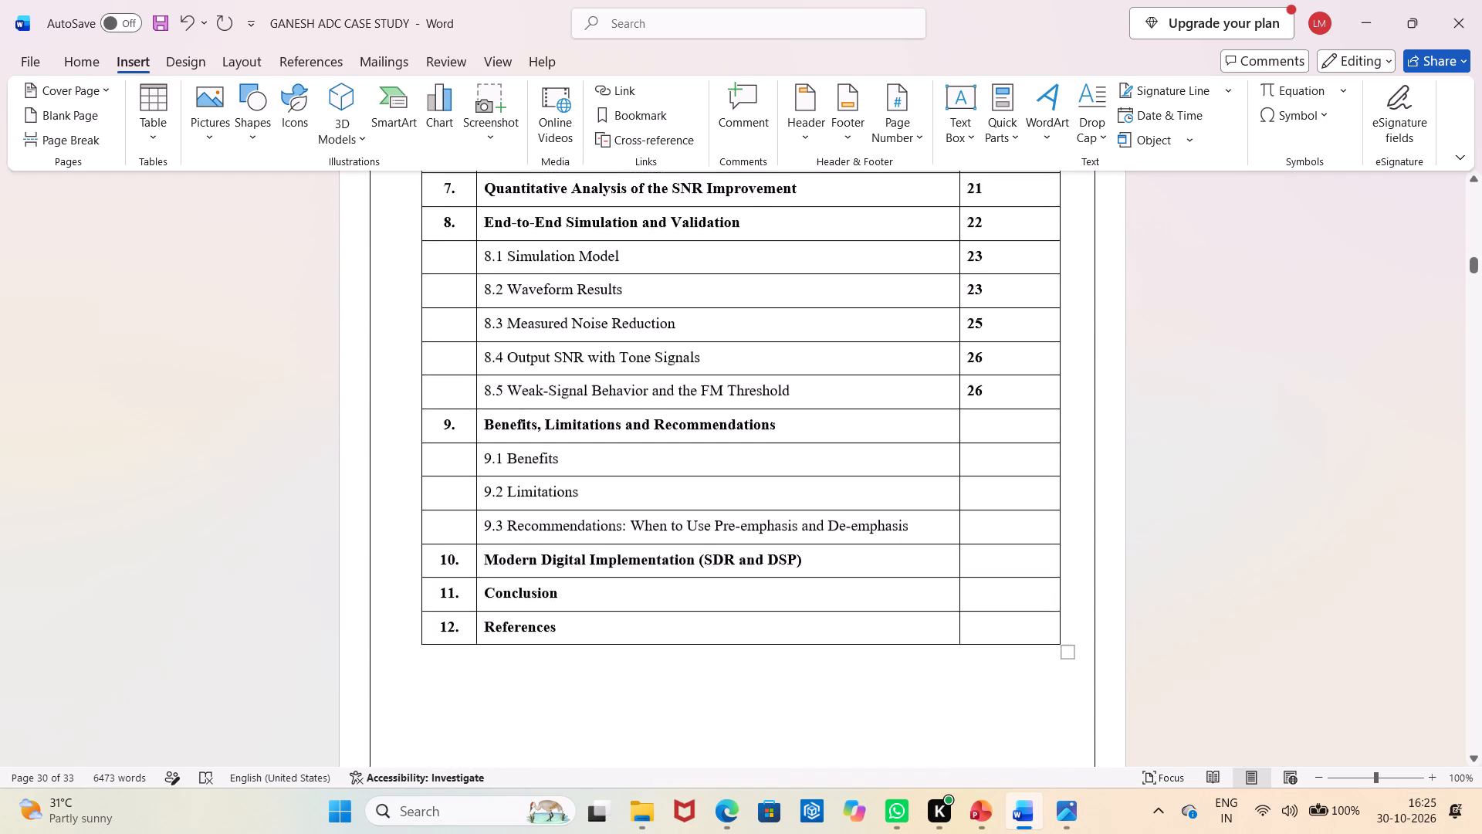
pyautogui.click(1003, 420)
pyautogui.write('28')
pyautogui.press('Down')
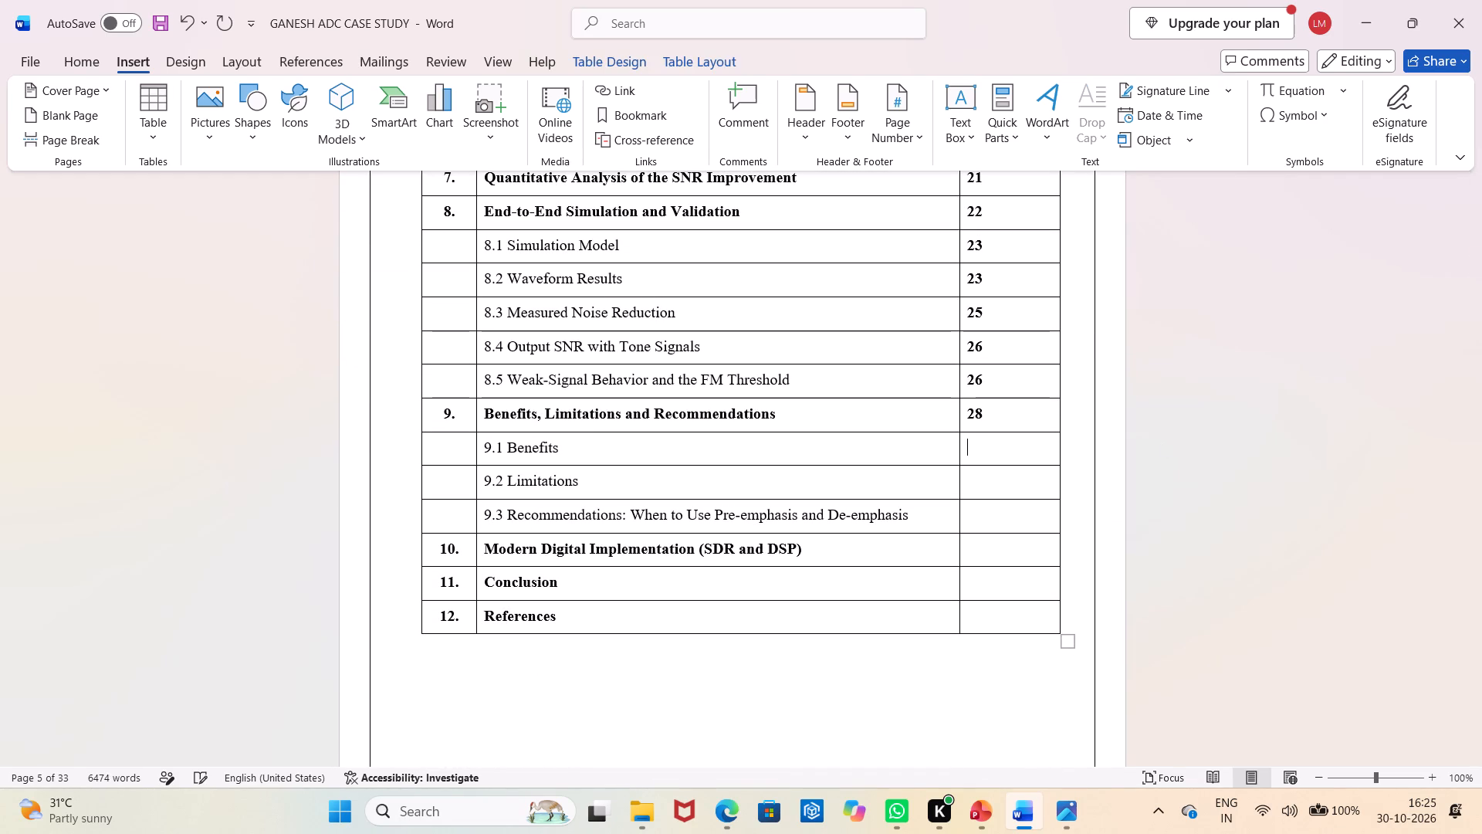
pyautogui.write('28')
pyautogui.press('Down')
pyautogui.write('28')
pyautogui.press('Down')
pyautogui.write('30')
pyautogui.press('Down')
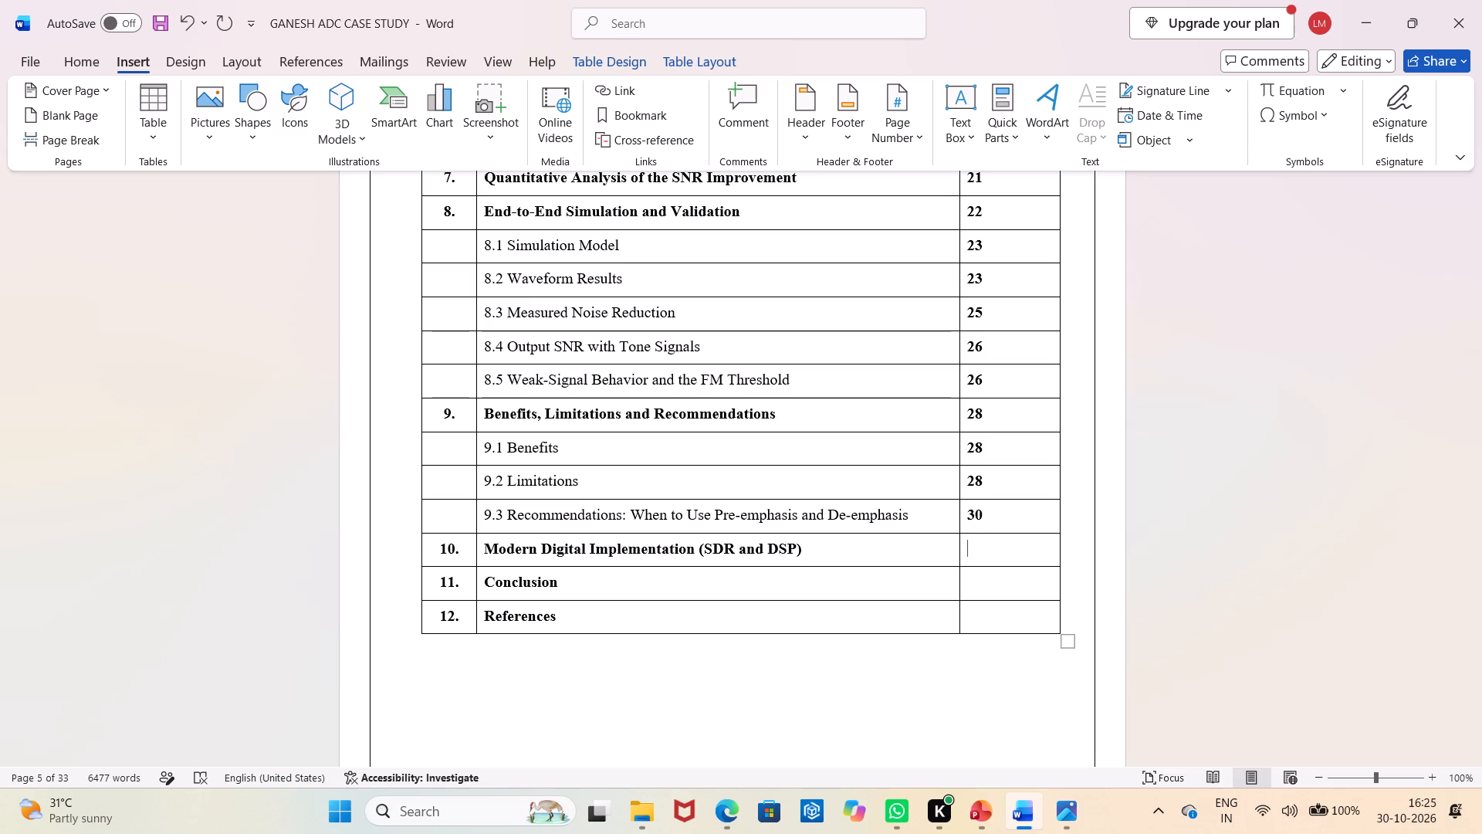
# Enter page number 31 for heading 10, 32 for Conclusion and 33 for References in the contents table.
pyautogui.write('310')
pyautogui.press('BackSpace')
pyautogui.press('Down')
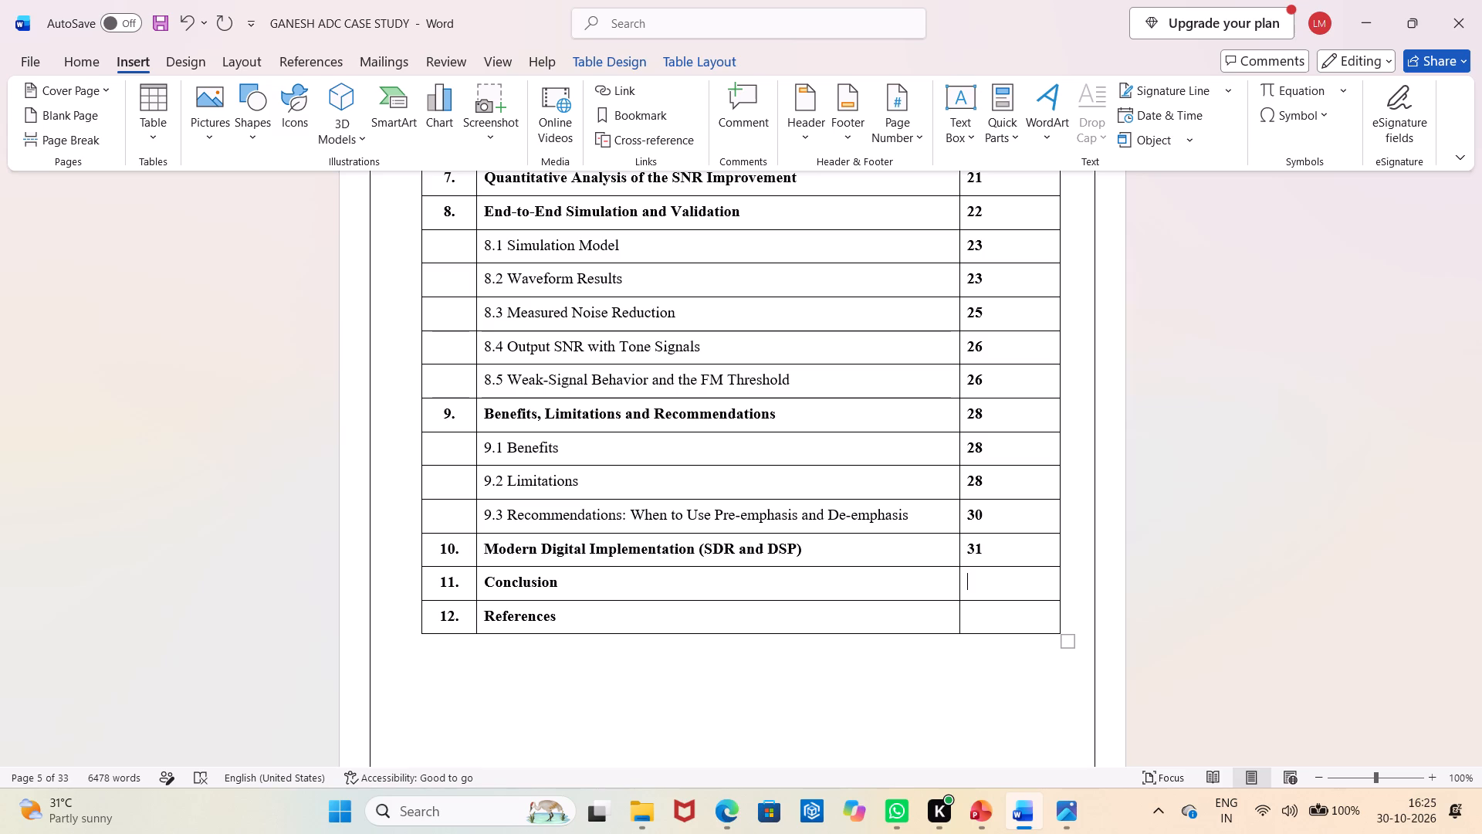
pyautogui.write('32')
pyautogui.press('Down')
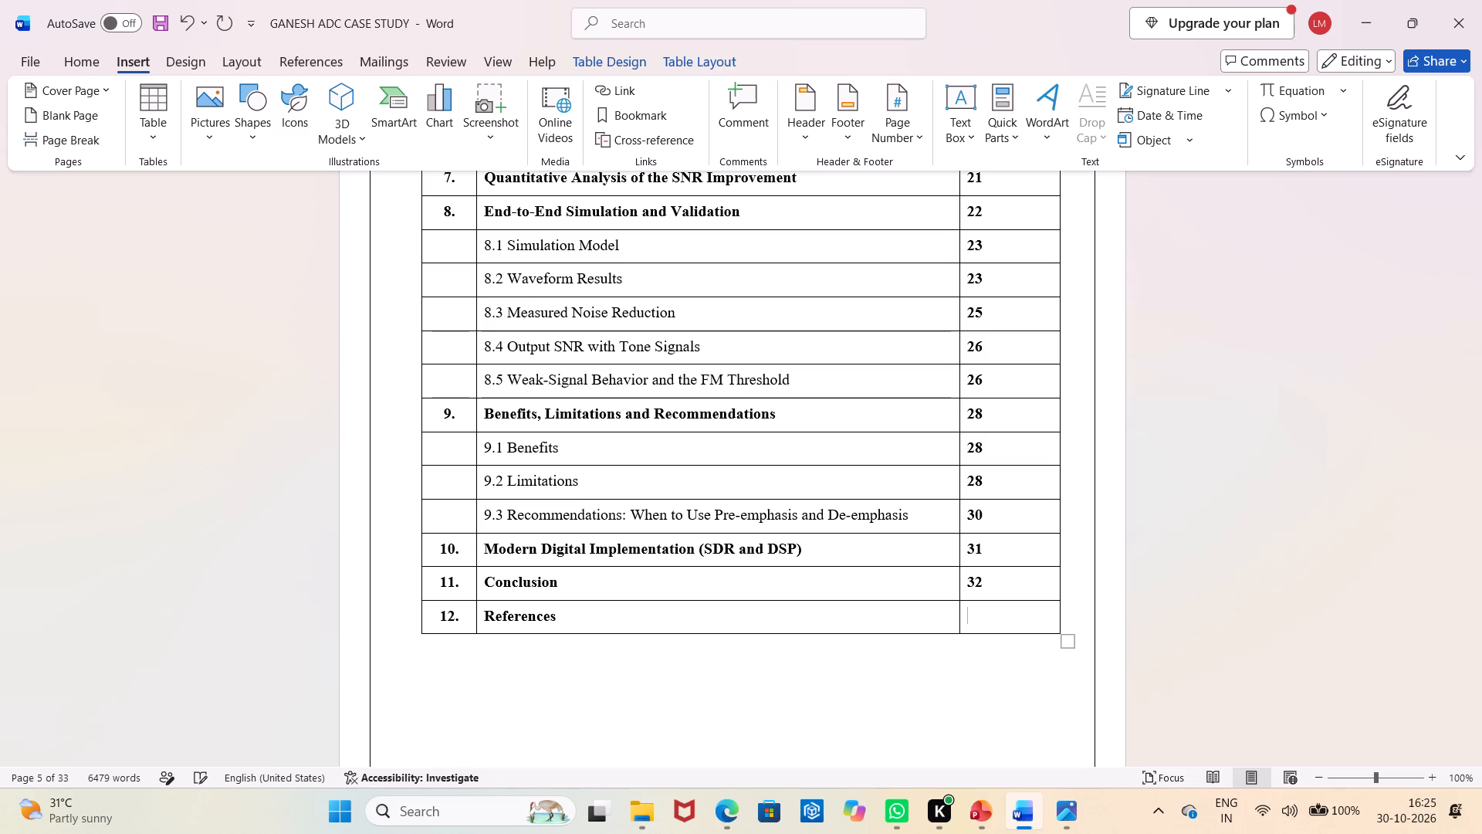
pyautogui.write('33')
# Centre-align the whole Page No. column of the contents table, including its header.
pyautogui.moveTo(1038, 625); pyautogui.dragTo(989, 209)
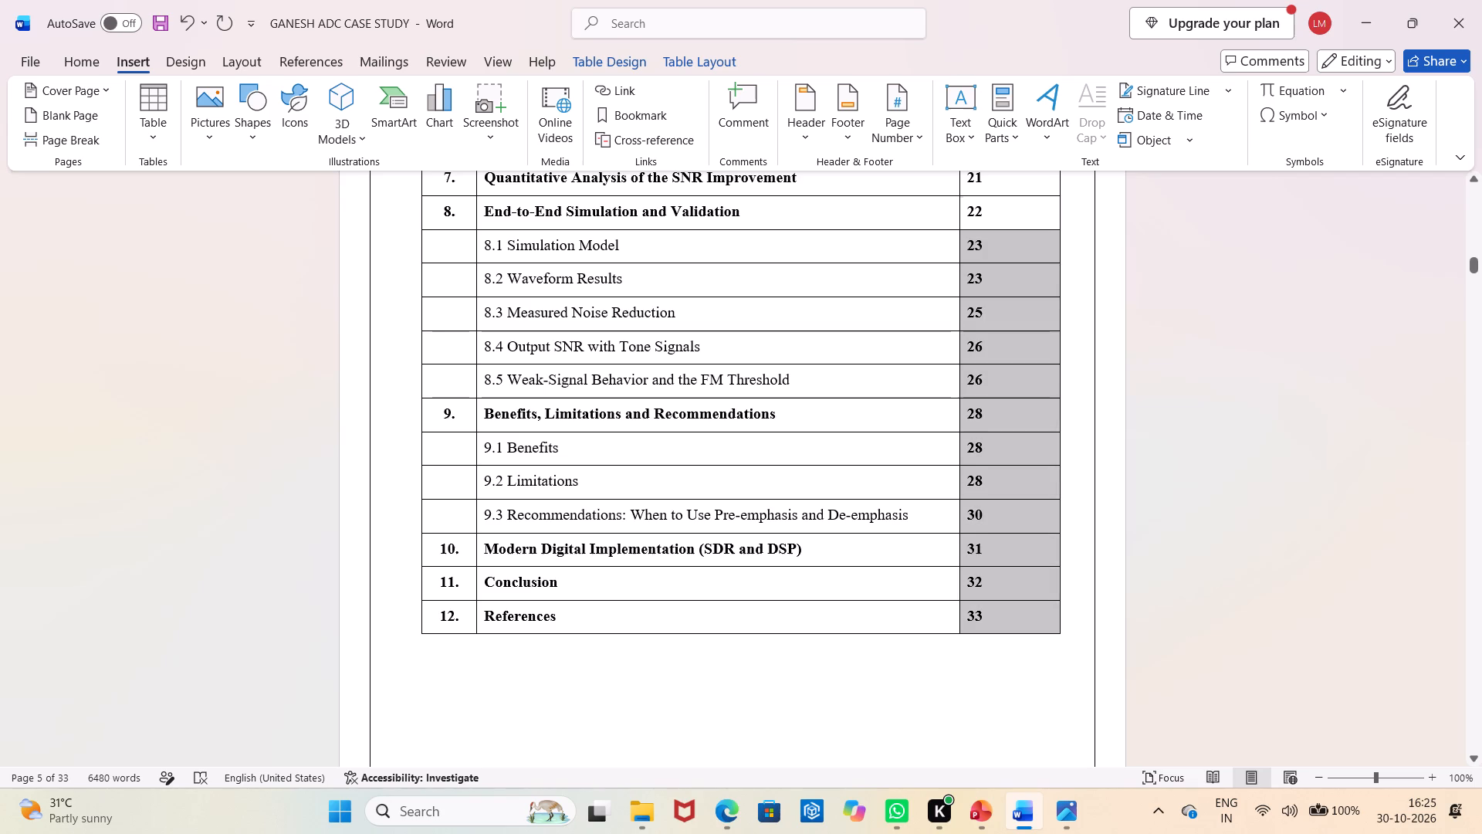
pyautogui.moveTo(989, 209); pyautogui.dragTo(1000, 266)
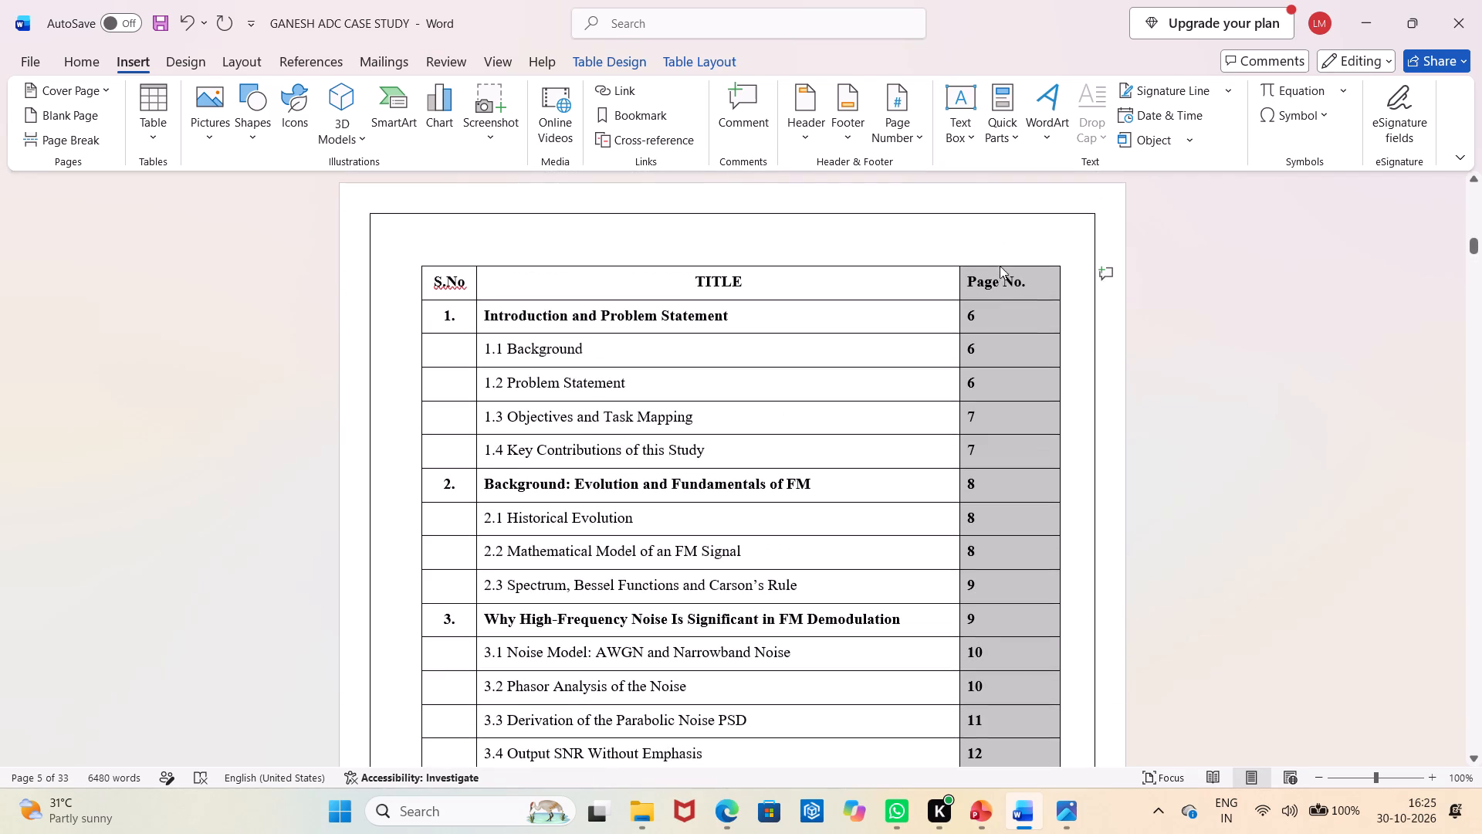
pyautogui.moveTo(1000, 266); pyautogui.dragTo(999, 274)
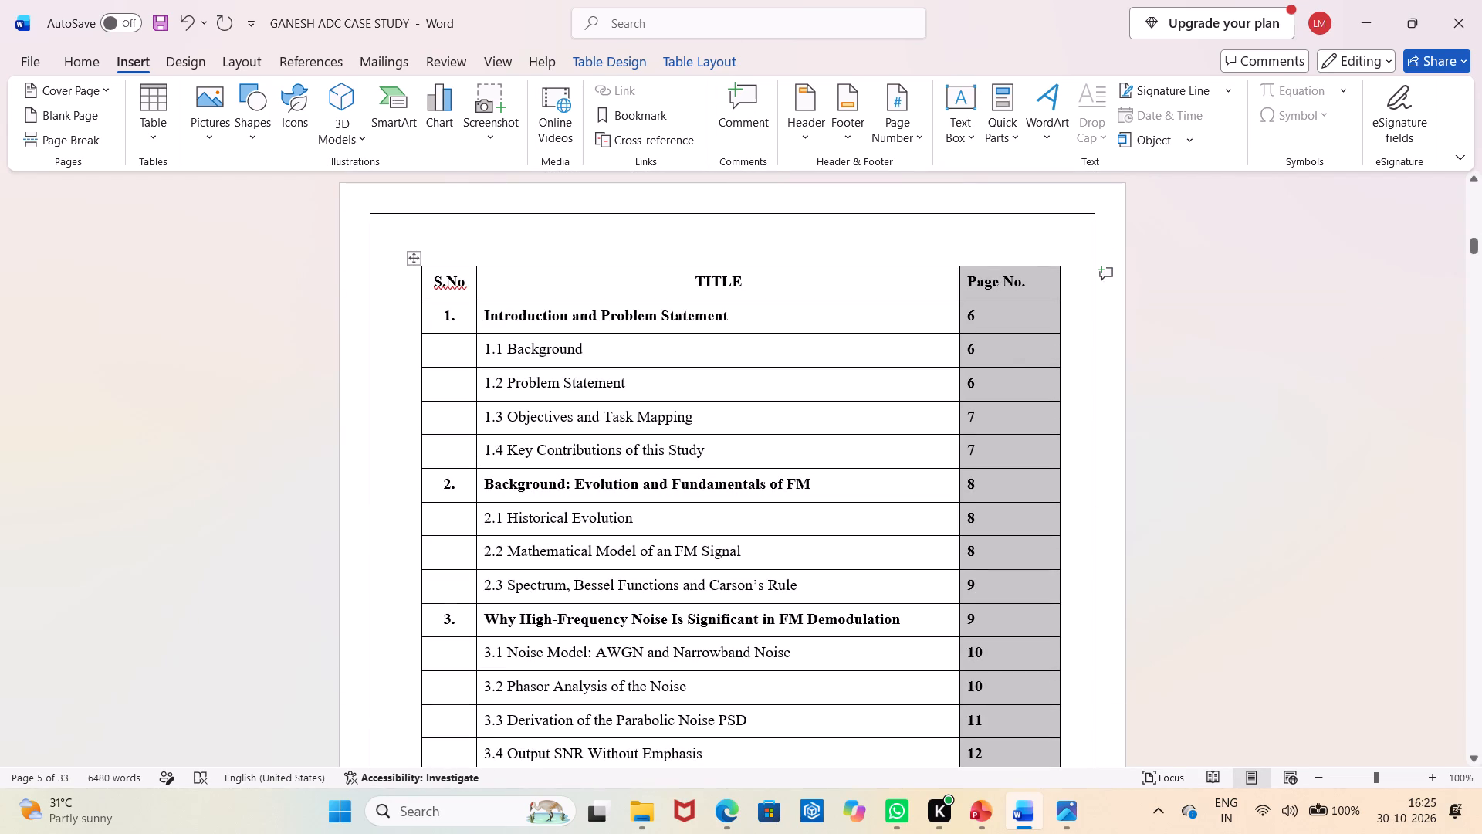
pyautogui.click(89, 63)
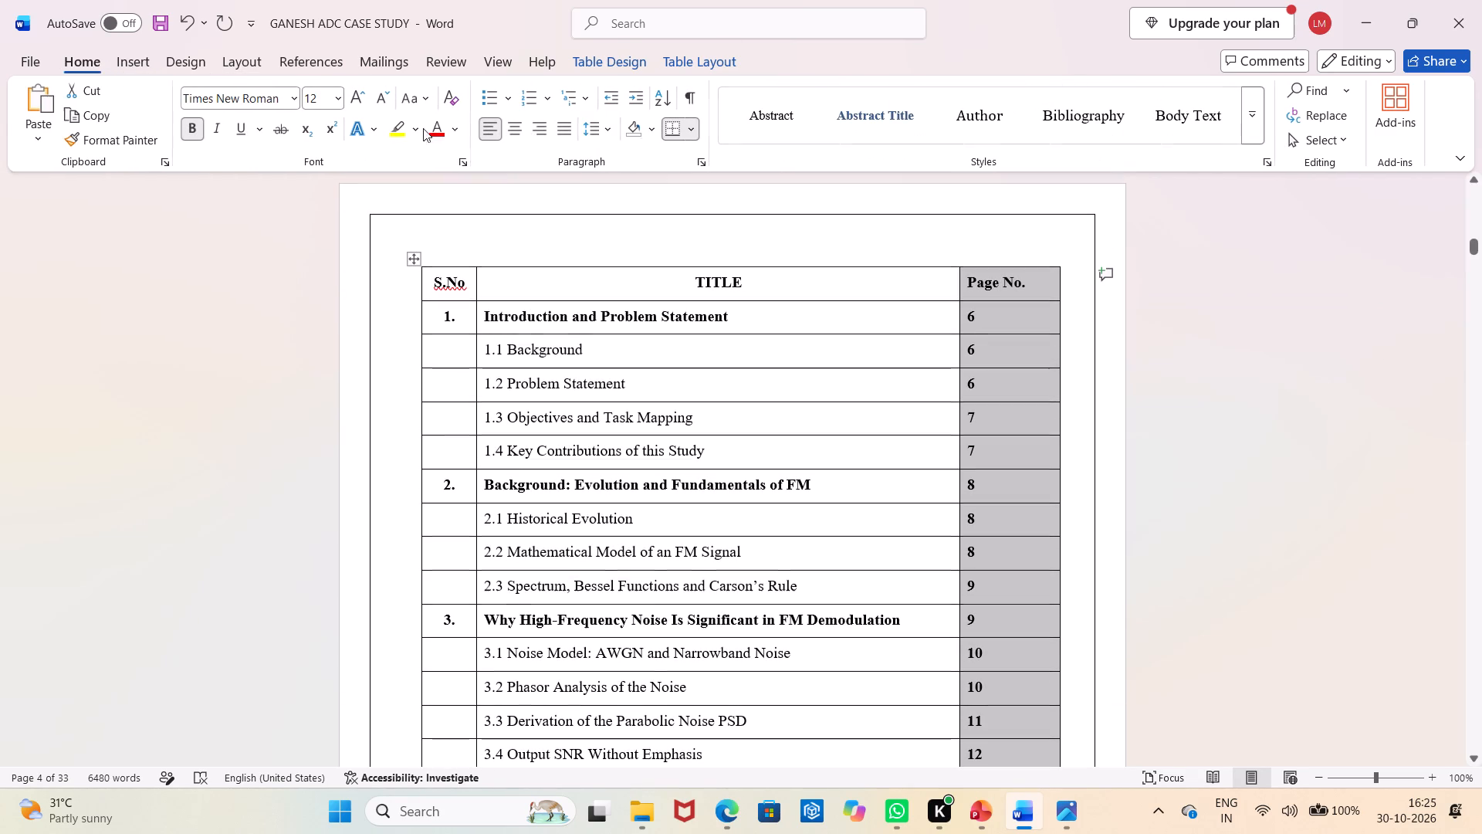
pyautogui.click(513, 125)
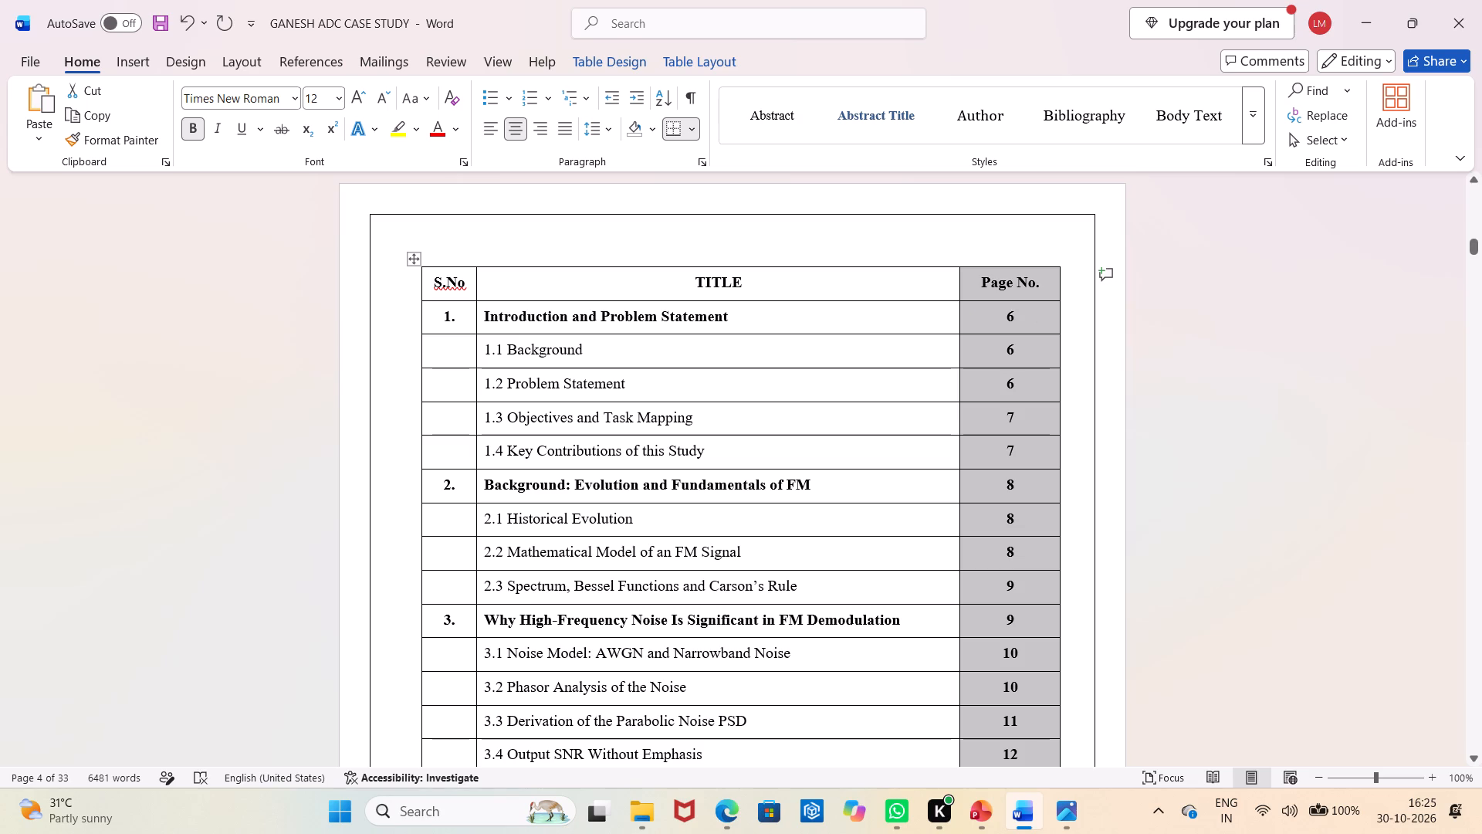
pyautogui.click(1215, 354)
# Review the contents table across both pages, checking the page numbers and their alignment.
pyautogui.scroll(5, 1210, 422)
pyautogui.scroll(-14, 1210, 422)
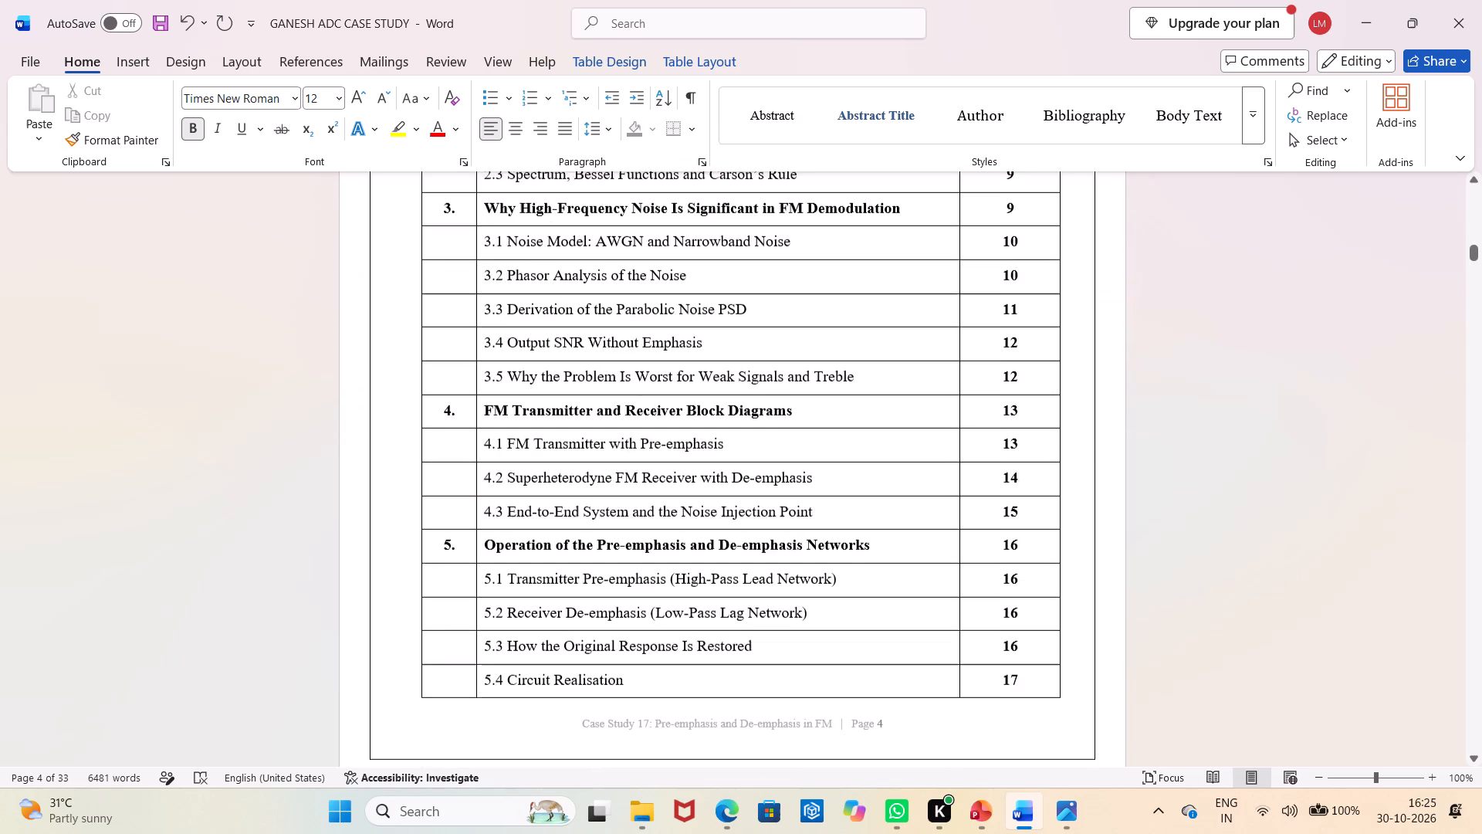
pyautogui.scroll(12, 1214, 412)
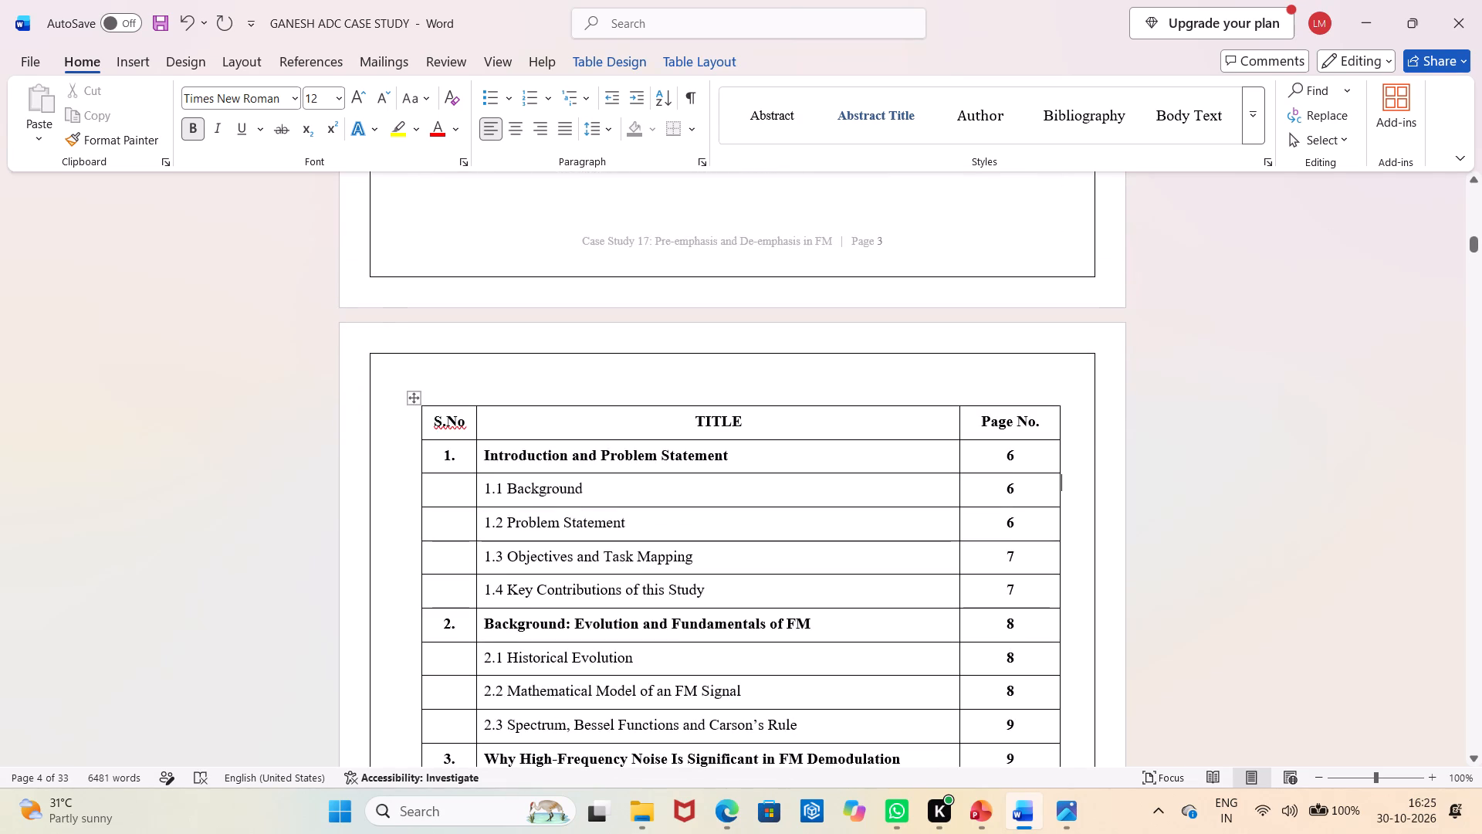
pyautogui.scroll(-11, 1214, 412)
pyautogui.scroll(7, 1214, 414)
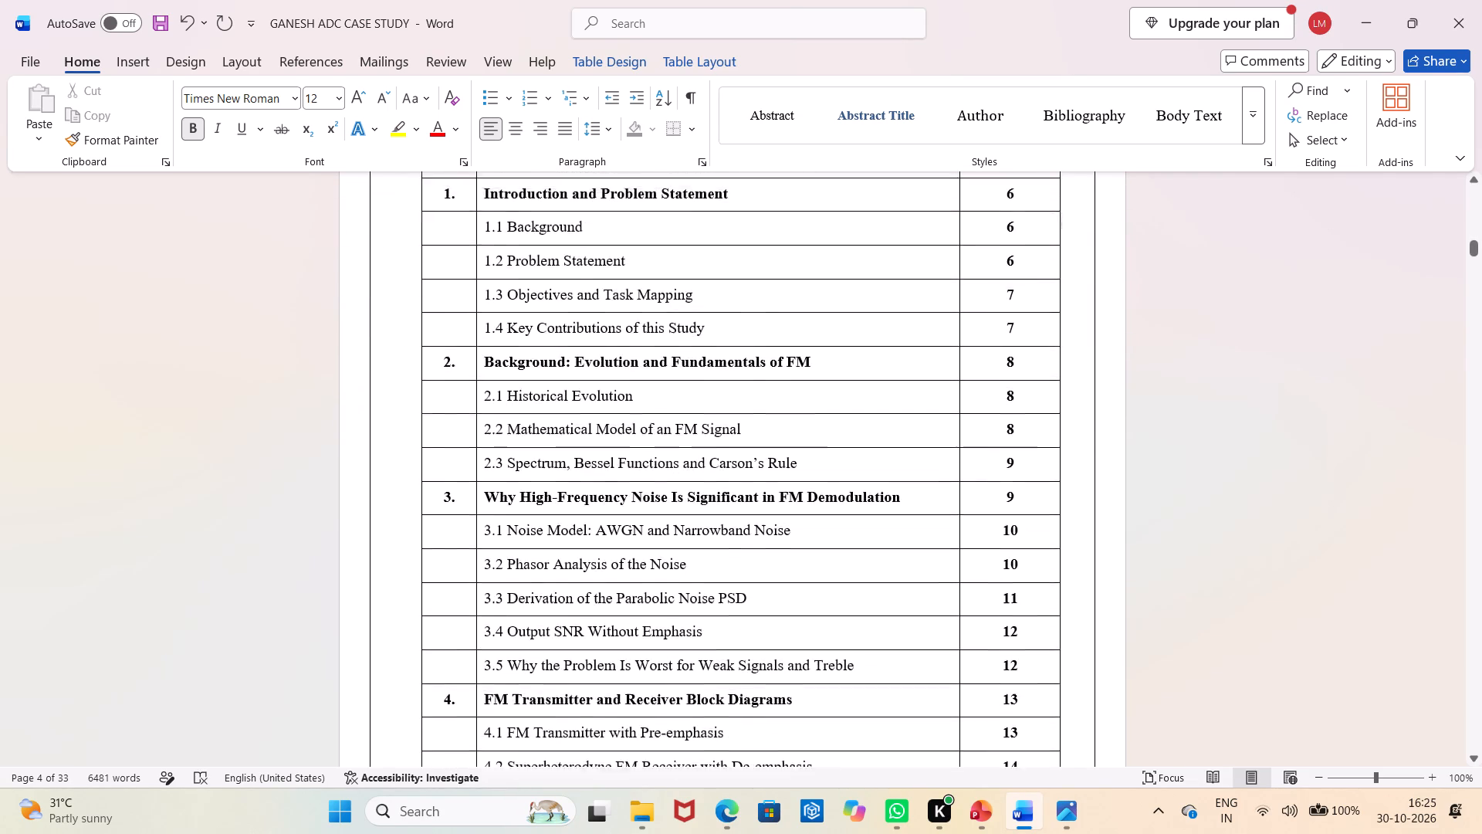
pyautogui.scroll(2, 1214, 414)
pyautogui.scroll(-9, 1214, 414)
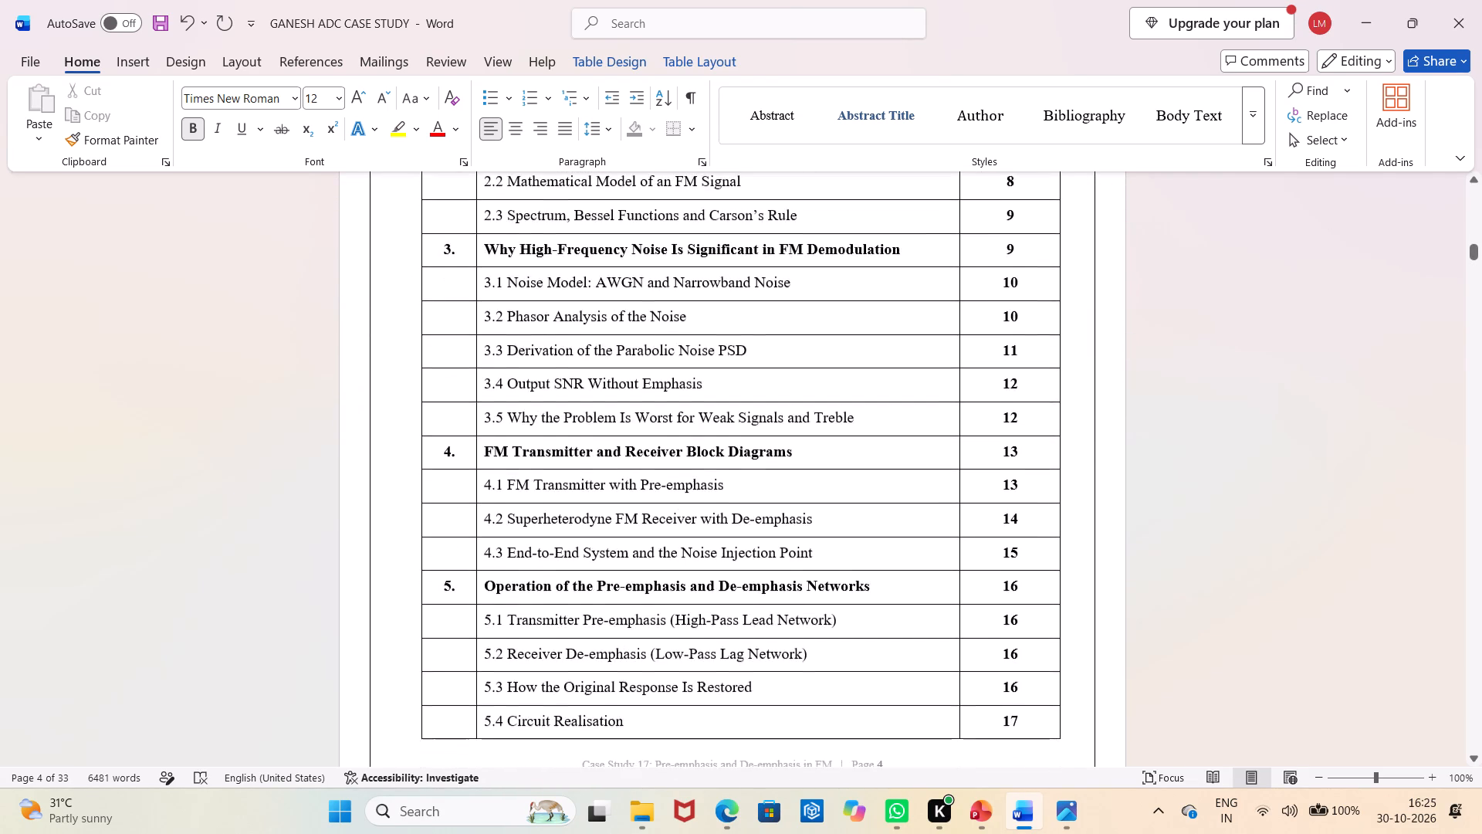
pyautogui.scroll(-3, 1209, 419)
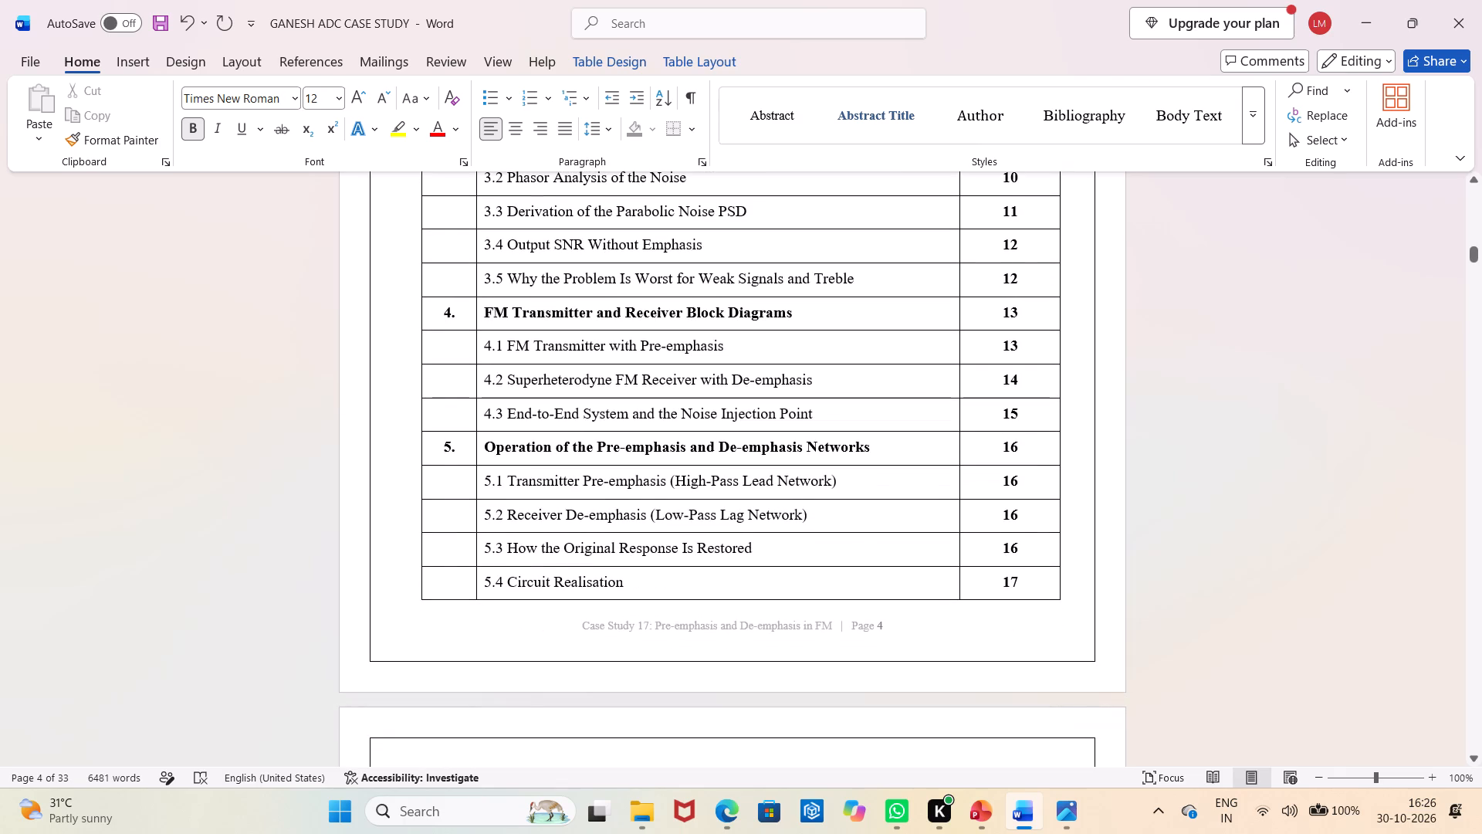
pyautogui.scroll(-5, 1207, 421)
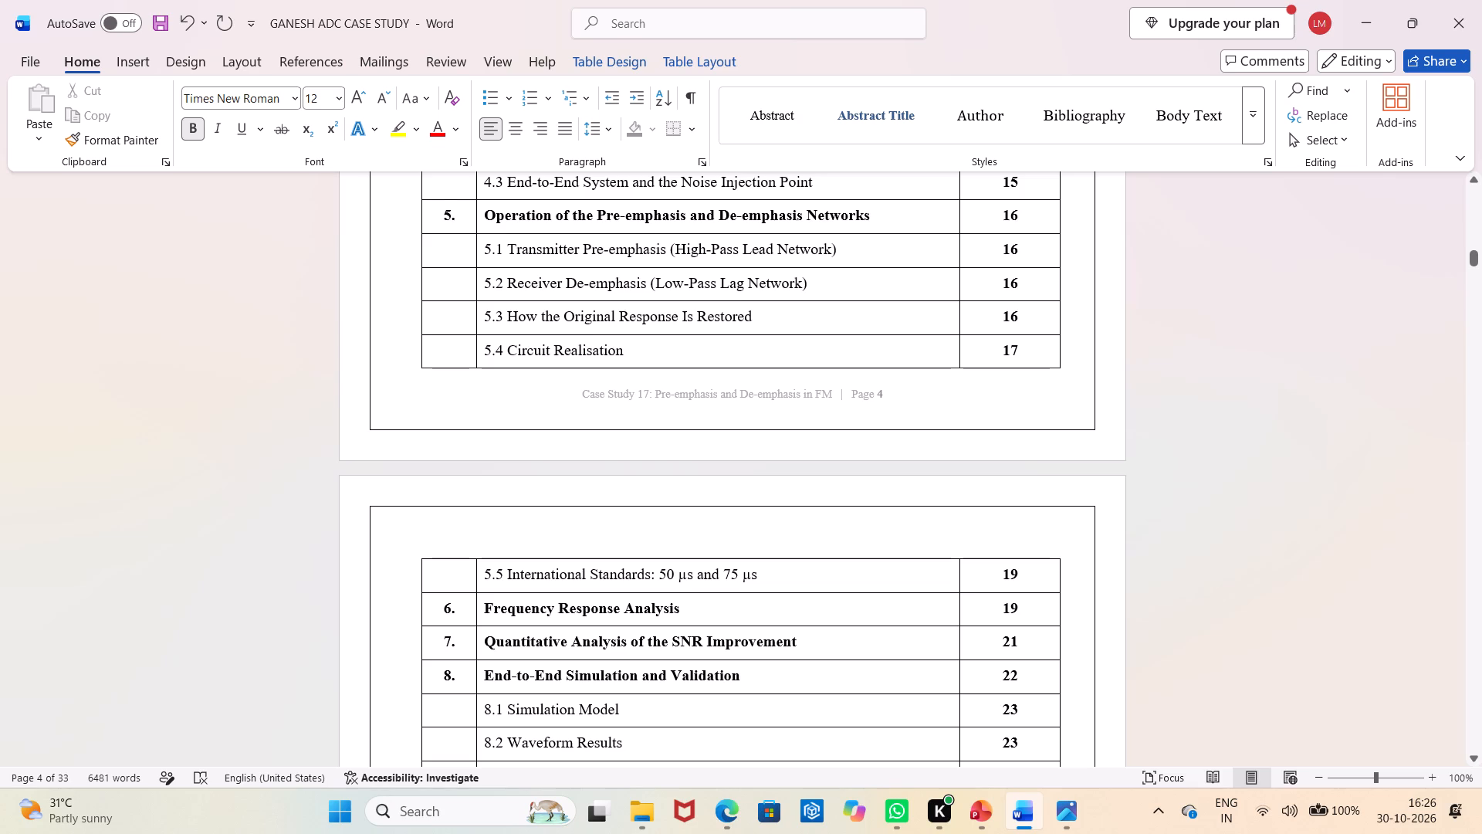
pyautogui.scroll(-12, 1169, 499)
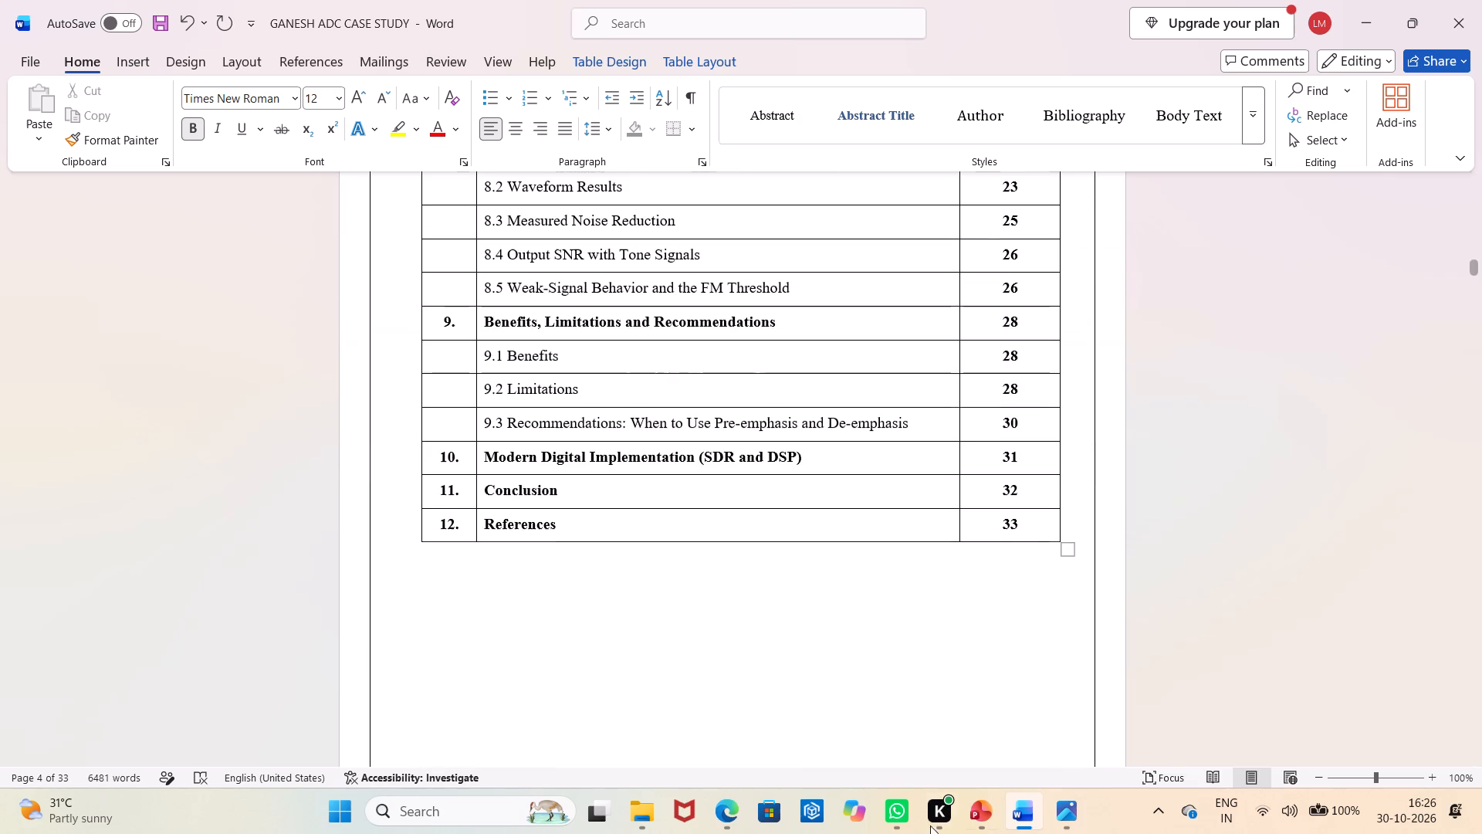
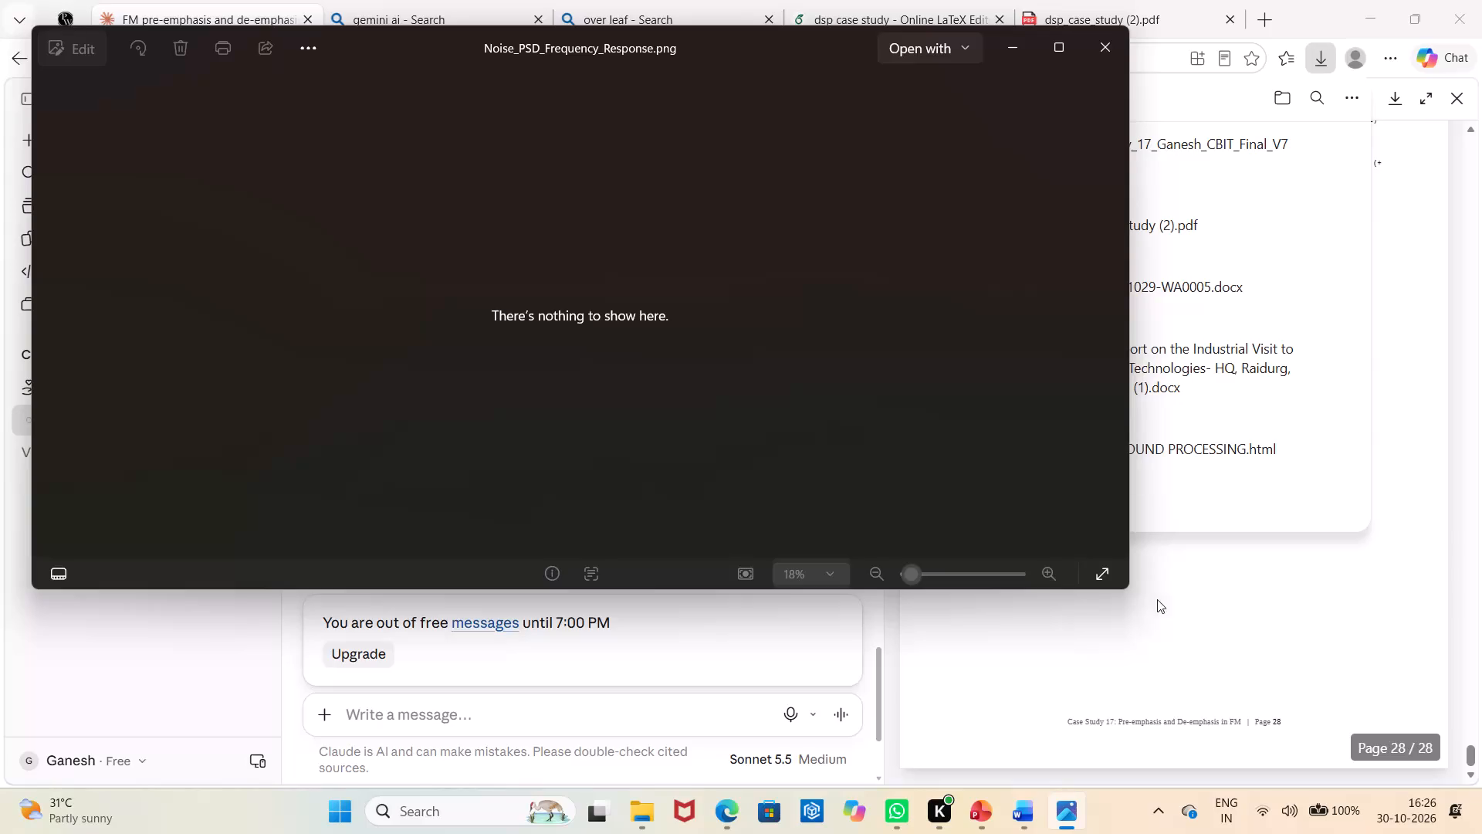
# Switch back to the case study in Word and change the contents table's serial-number column header to "S. No.".
pyautogui.click(1105, 22)
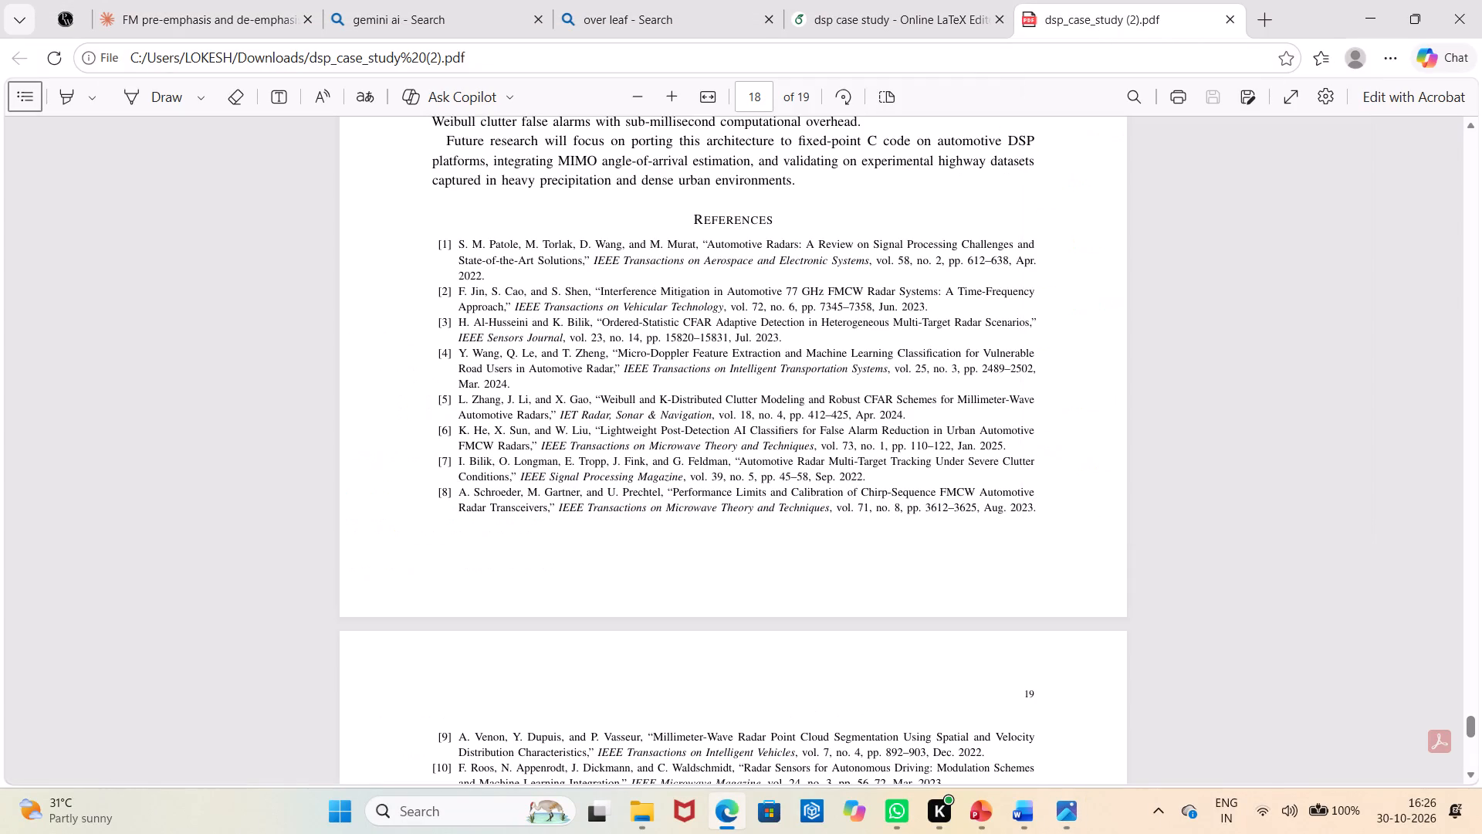
pyautogui.click(1010, 813)
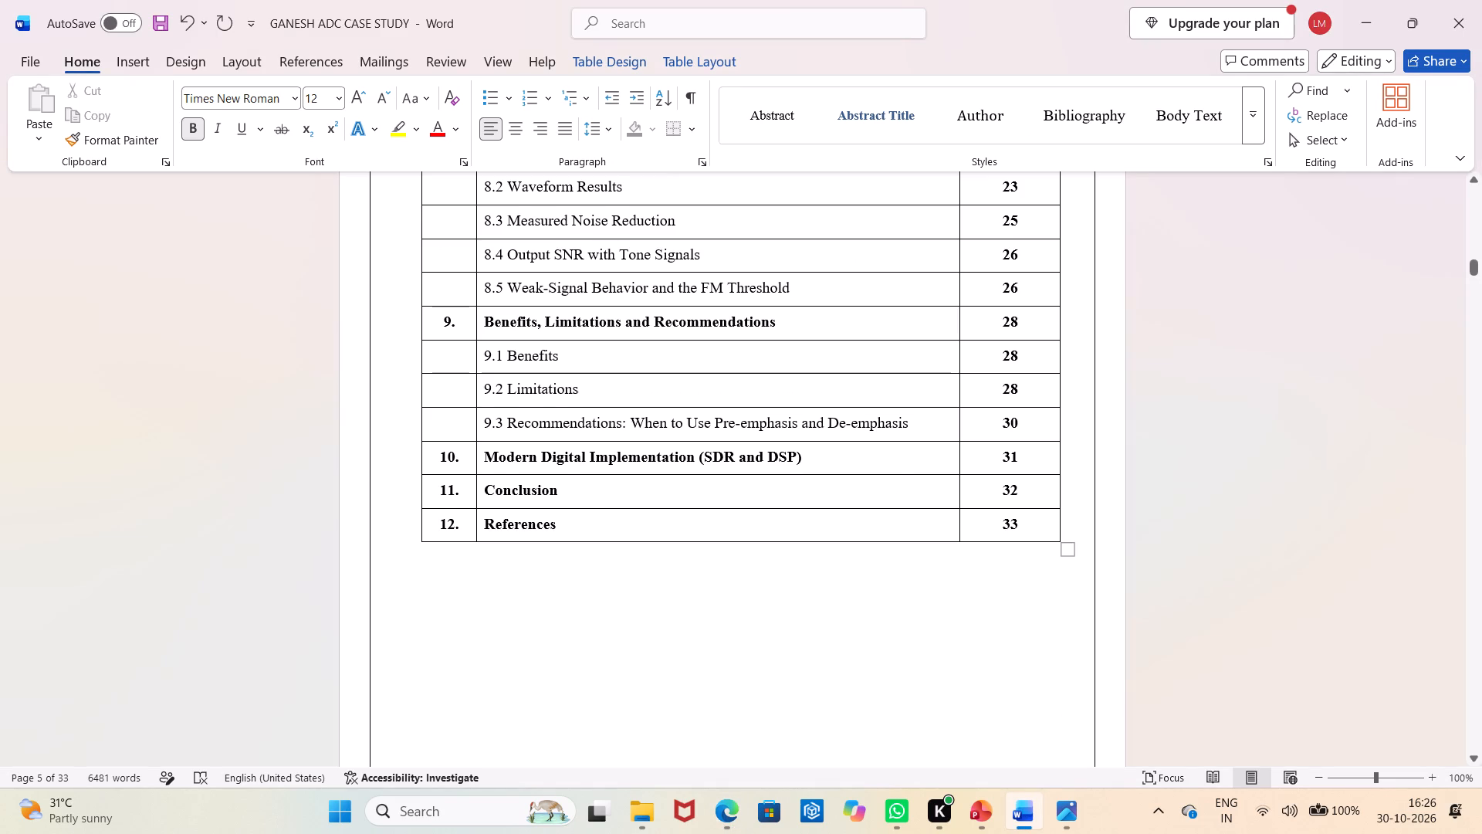
pyautogui.scroll(4, 986, 625)
pyautogui.scroll(20, 986, 625)
pyautogui.scroll(5, 986, 625)
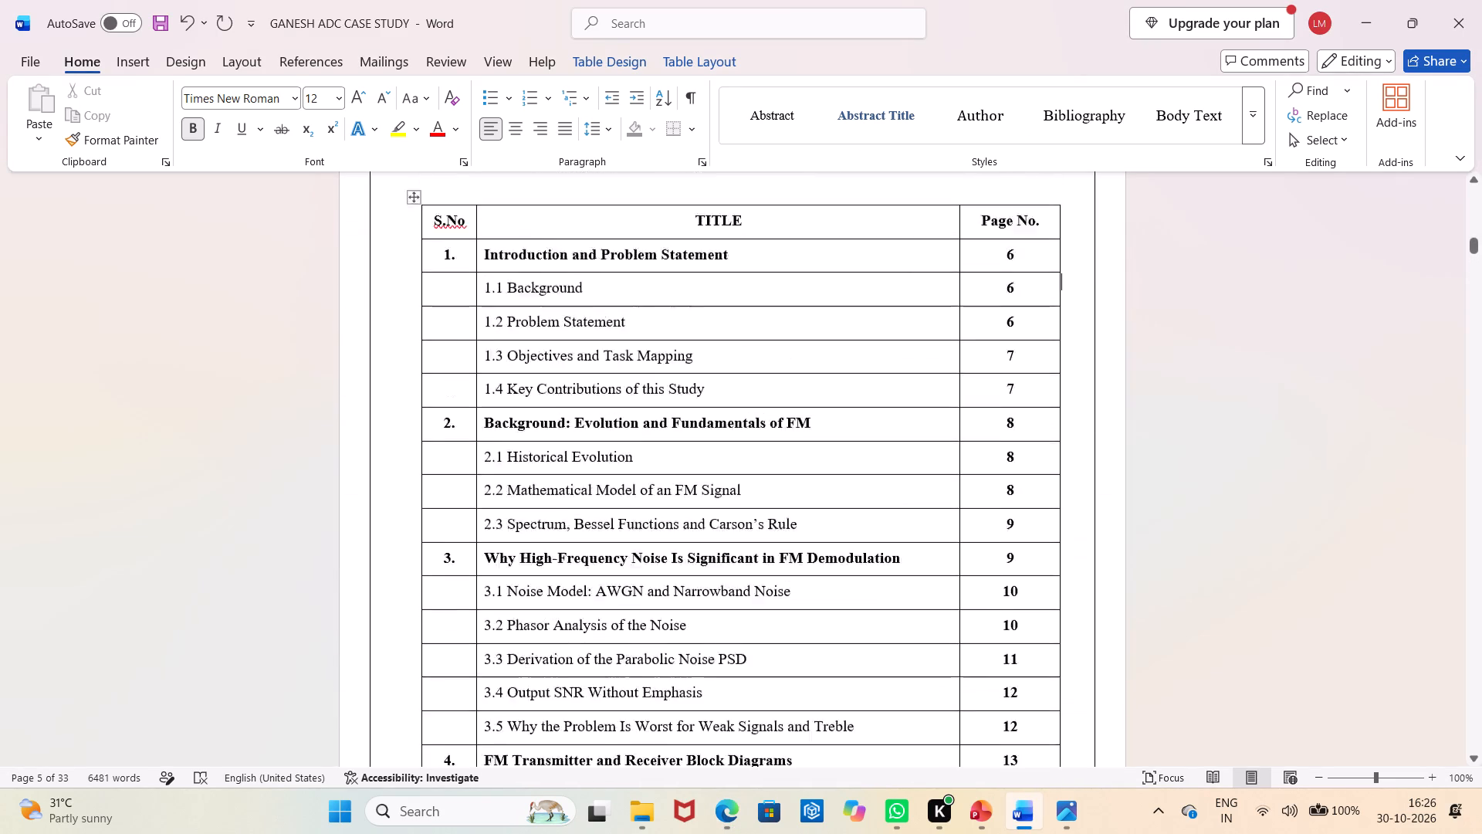
pyautogui.scroll(6, 986, 625)
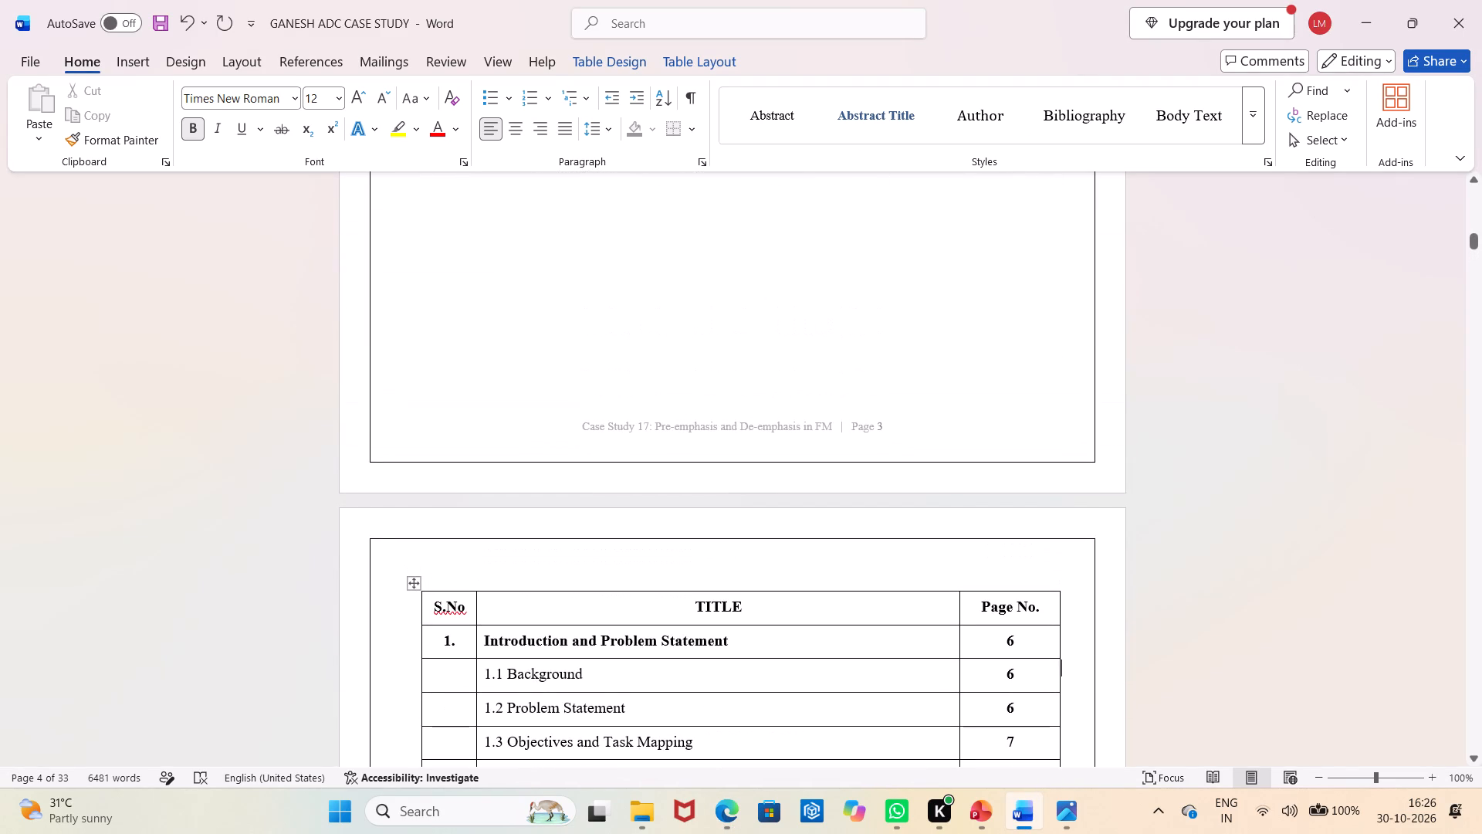
pyautogui.click(448, 607)
pyautogui.press('space')
pyautogui.click(468, 605)
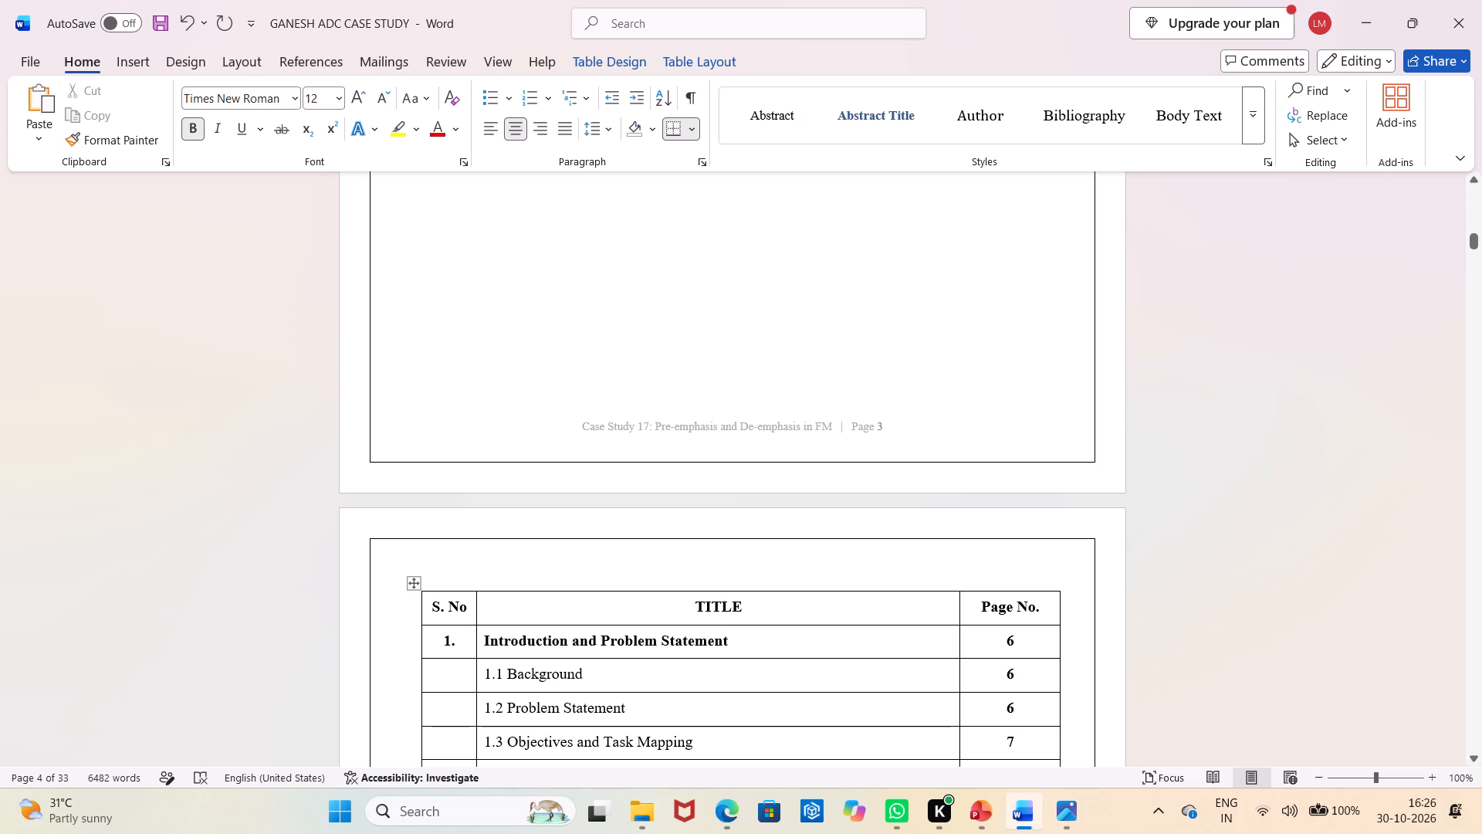
pyautogui.press('.')
# Review the front pages from the contents table back through the abstract and declaration to the cover page.
pyautogui.scroll(-5, 509, 612)
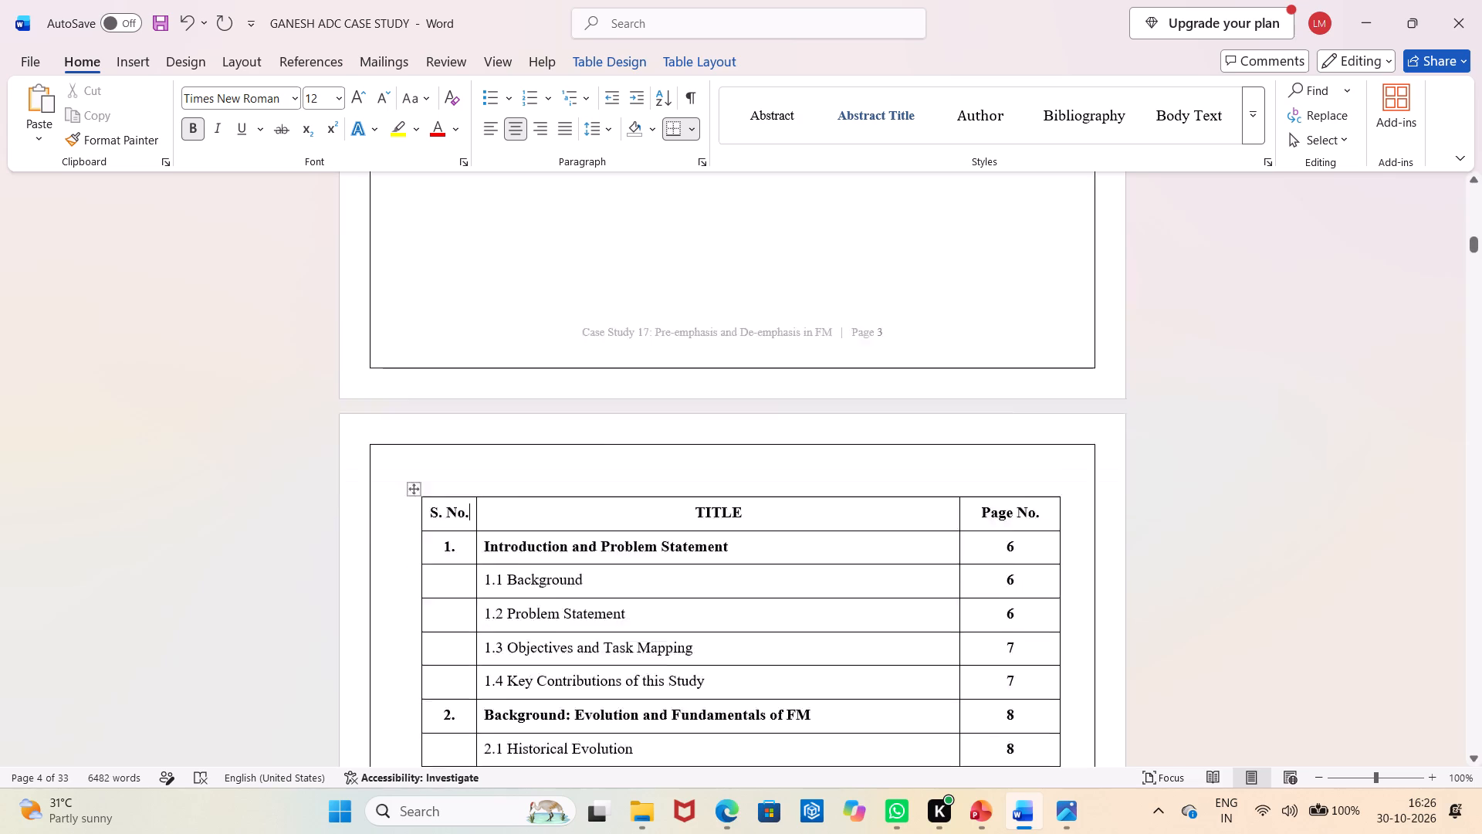
pyautogui.scroll(-1, 509, 612)
pyautogui.scroll(16, 509, 611)
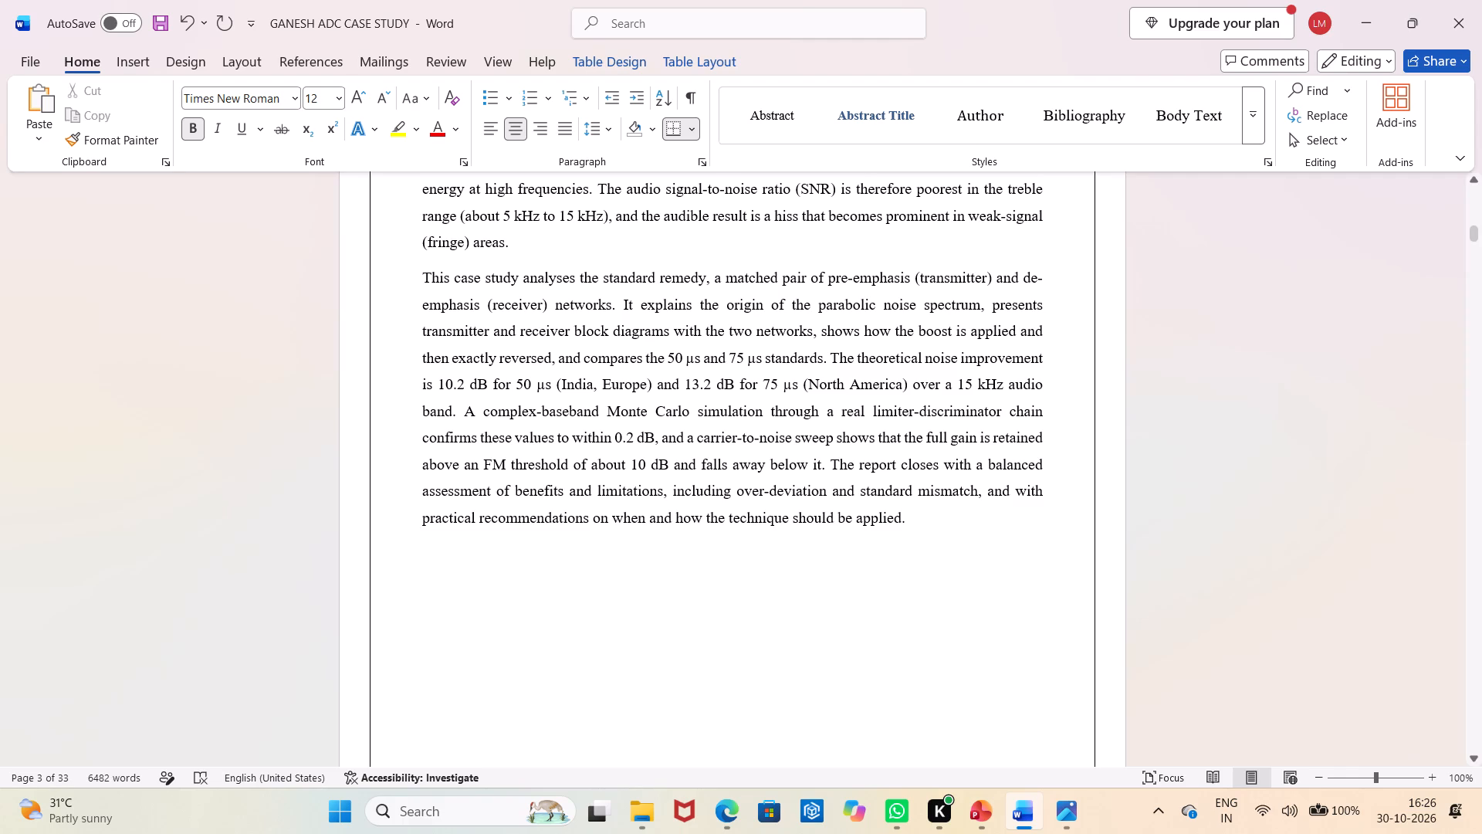
pyautogui.scroll(4, 678, 684)
pyautogui.scroll(20, 678, 684)
pyautogui.scroll(2, 678, 684)
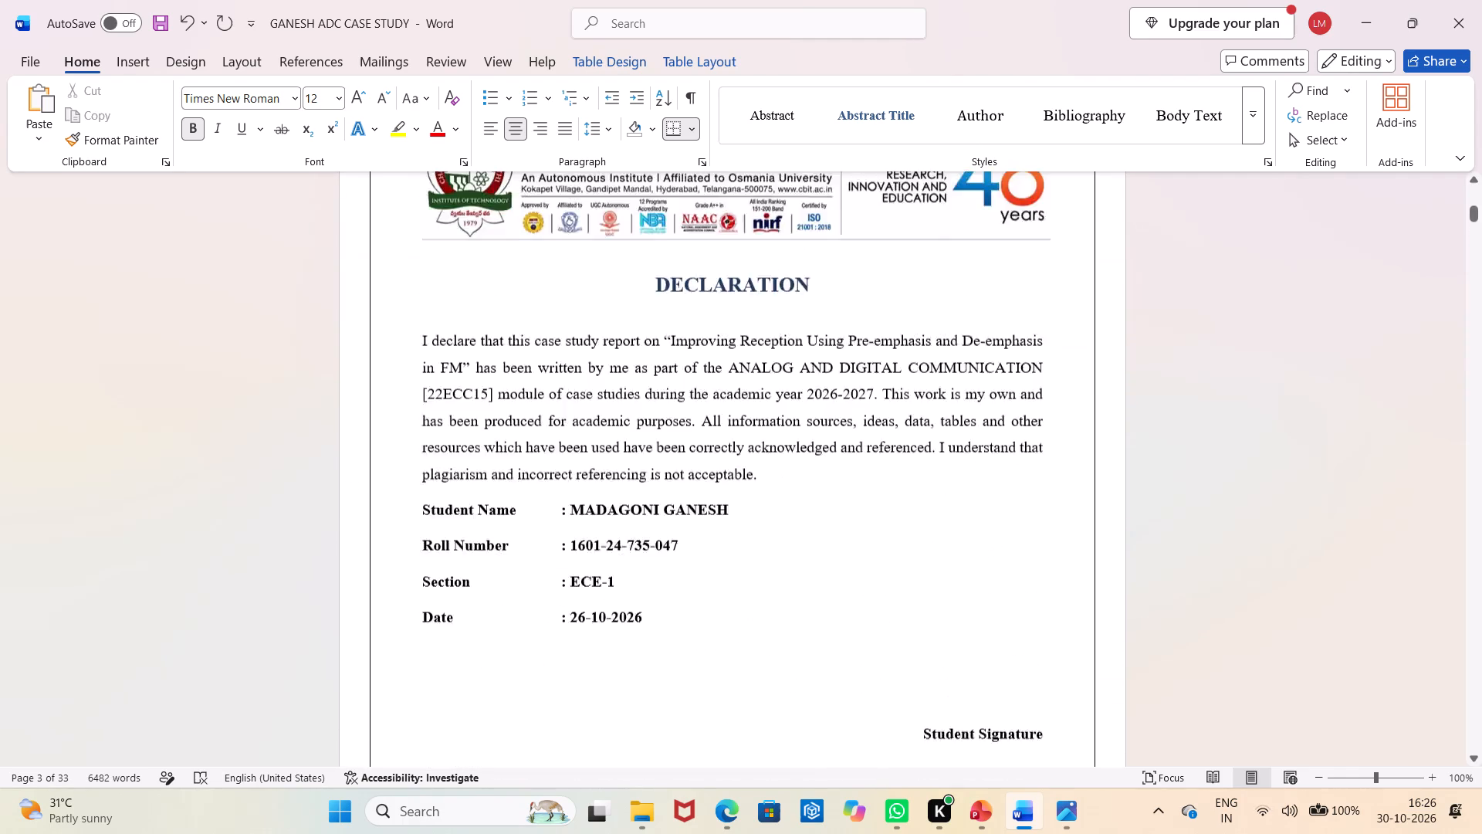
pyautogui.scroll(11, 678, 684)
pyautogui.scroll(16, 678, 684)
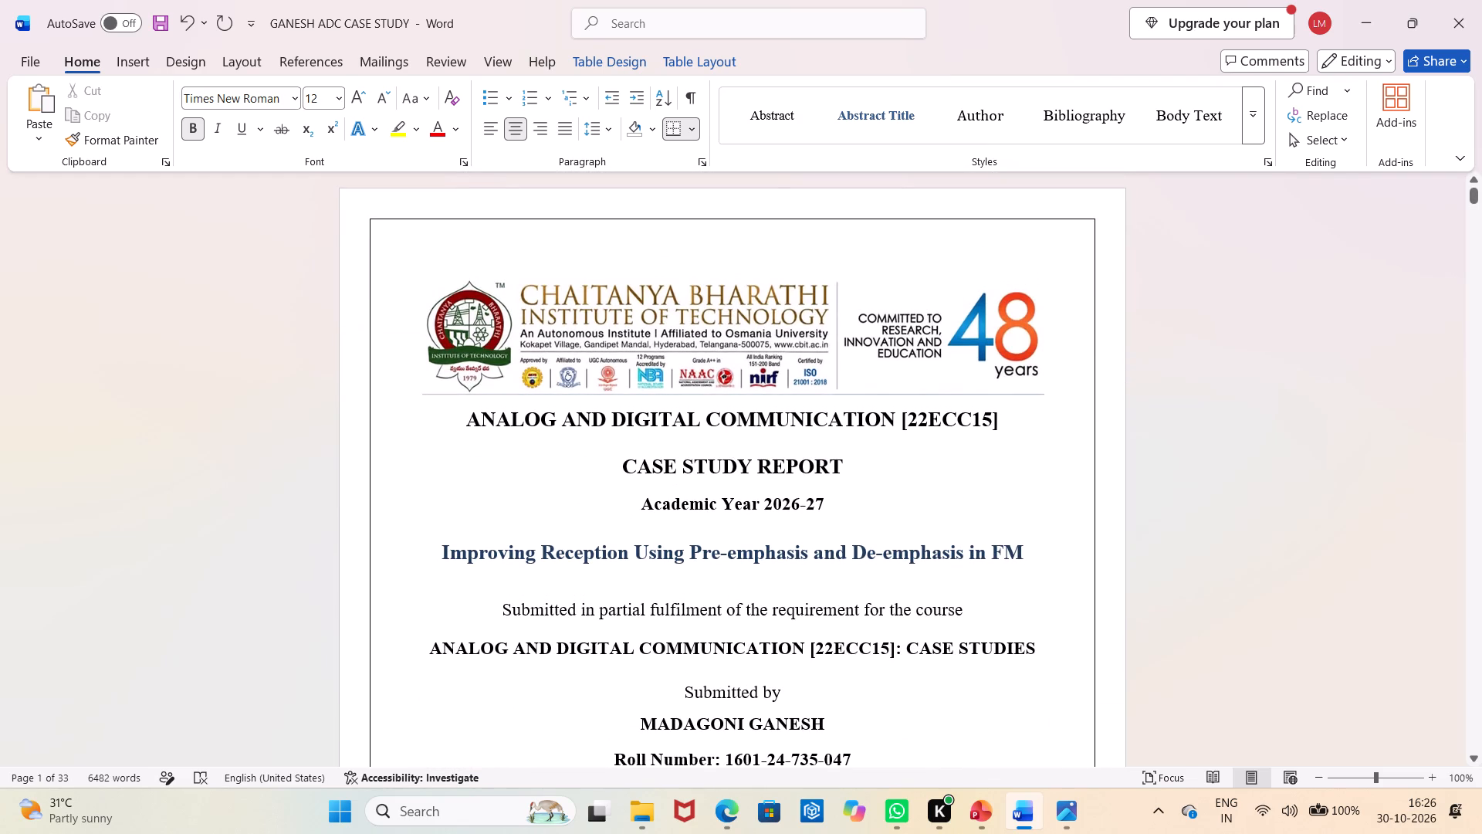
pyautogui.scroll(-2, 1027, 612)
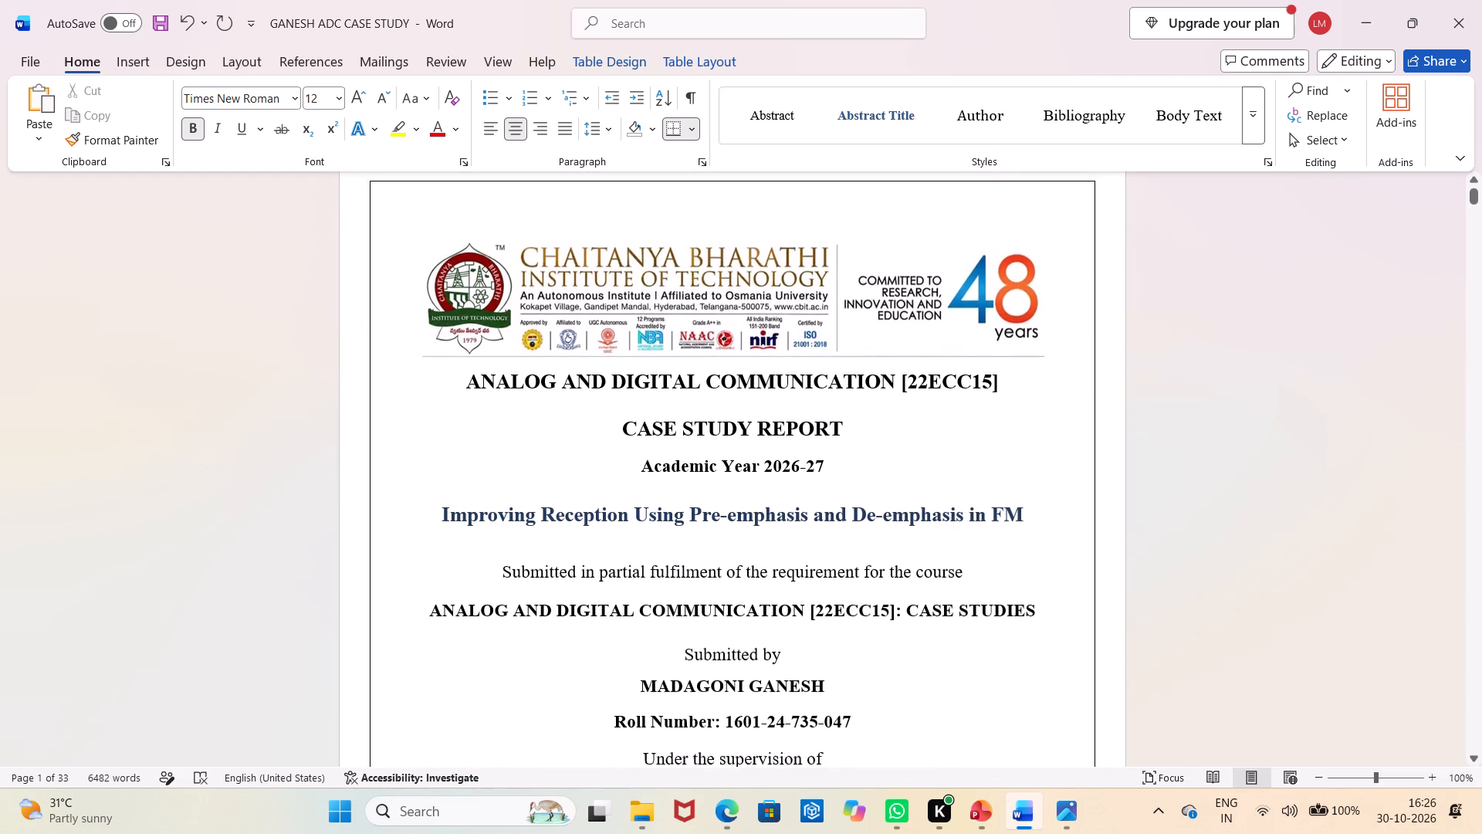
pyautogui.scroll(-1, 1026, 614)
pyautogui.scroll(4, 1026, 614)
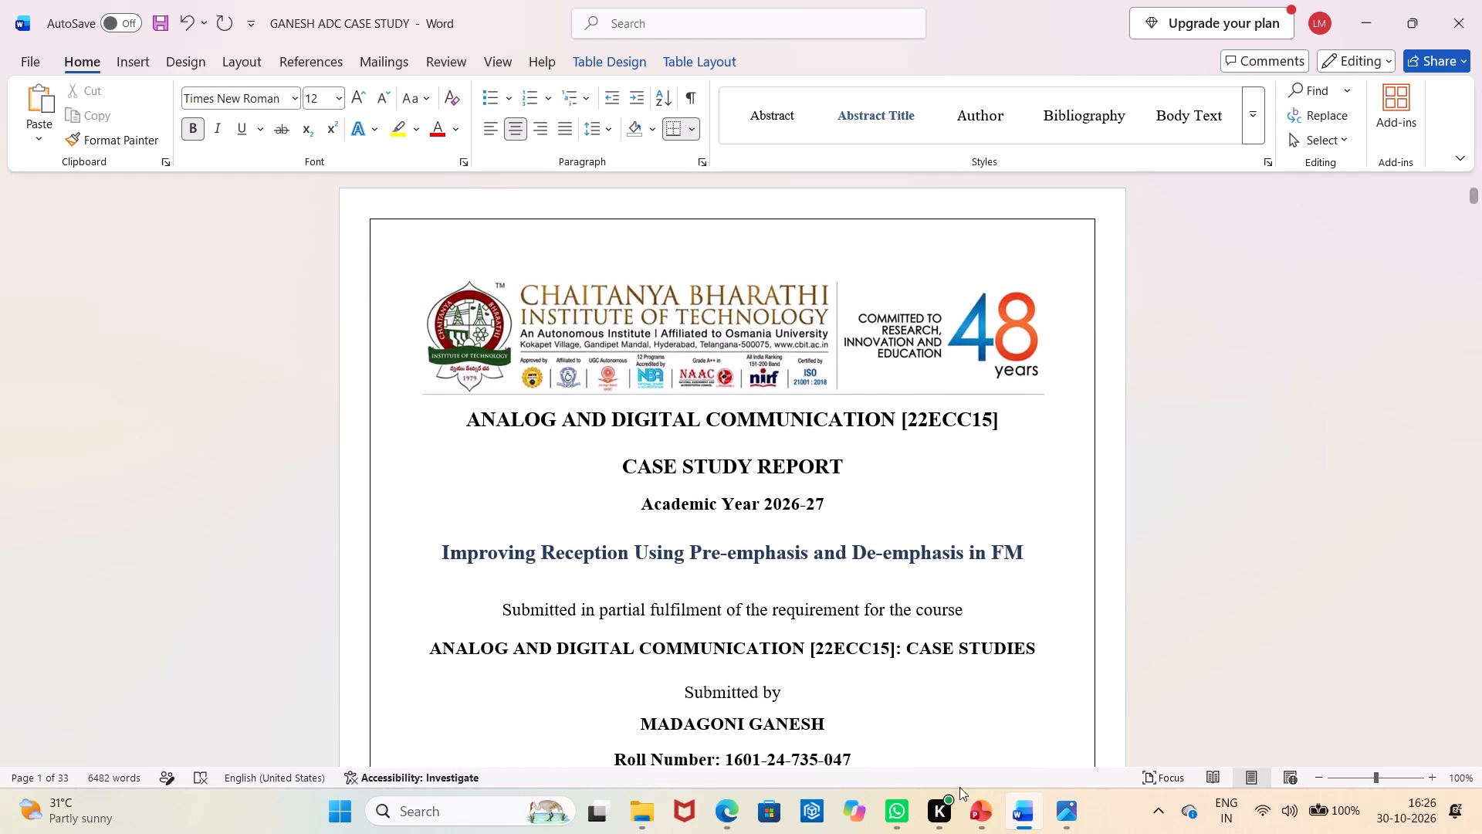
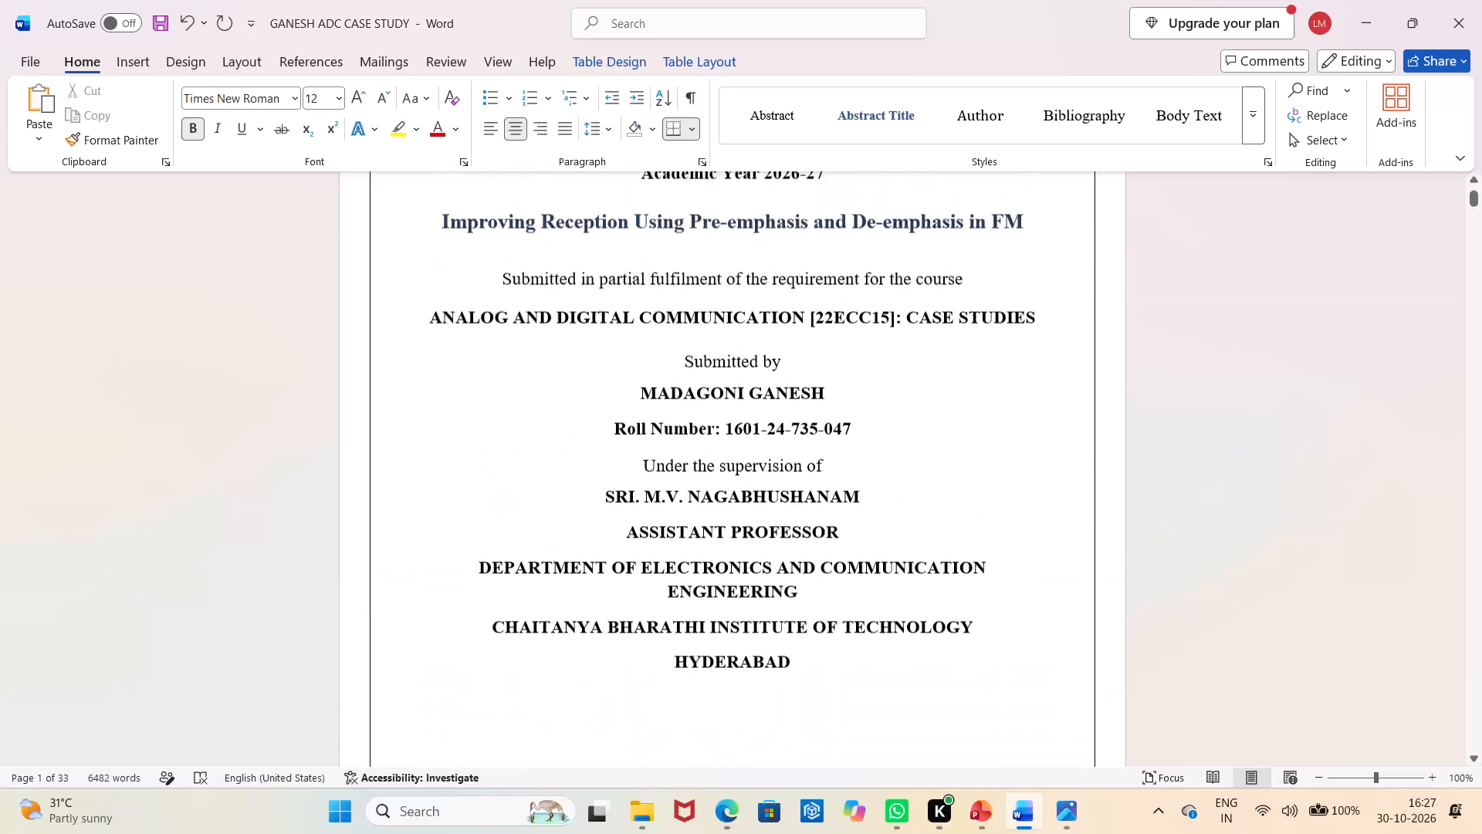
# Check the top of the case study's cover page, including the institute banner, report heading and academic year.
pyautogui.scroll(5, 1111, 632)
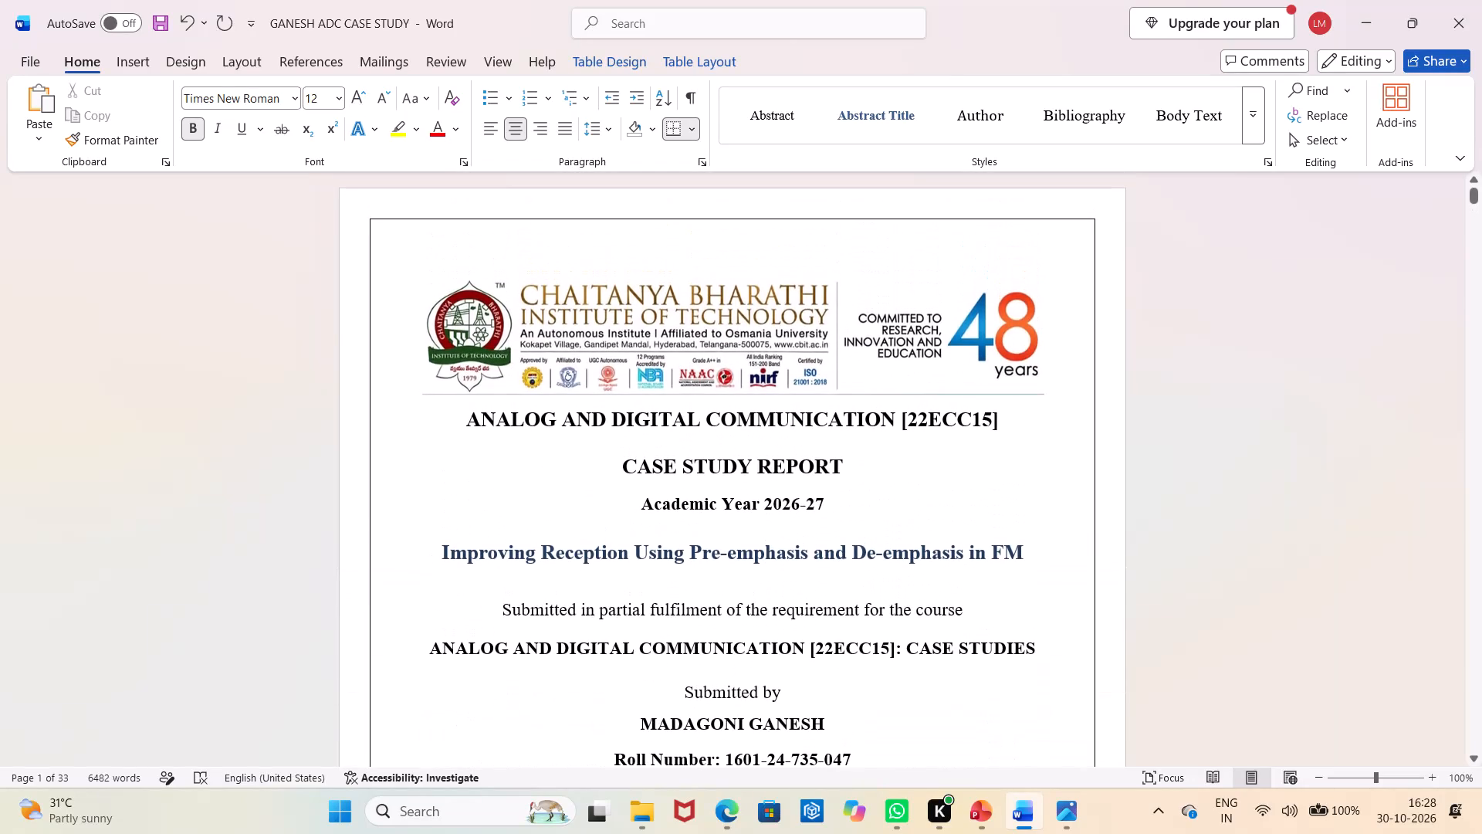
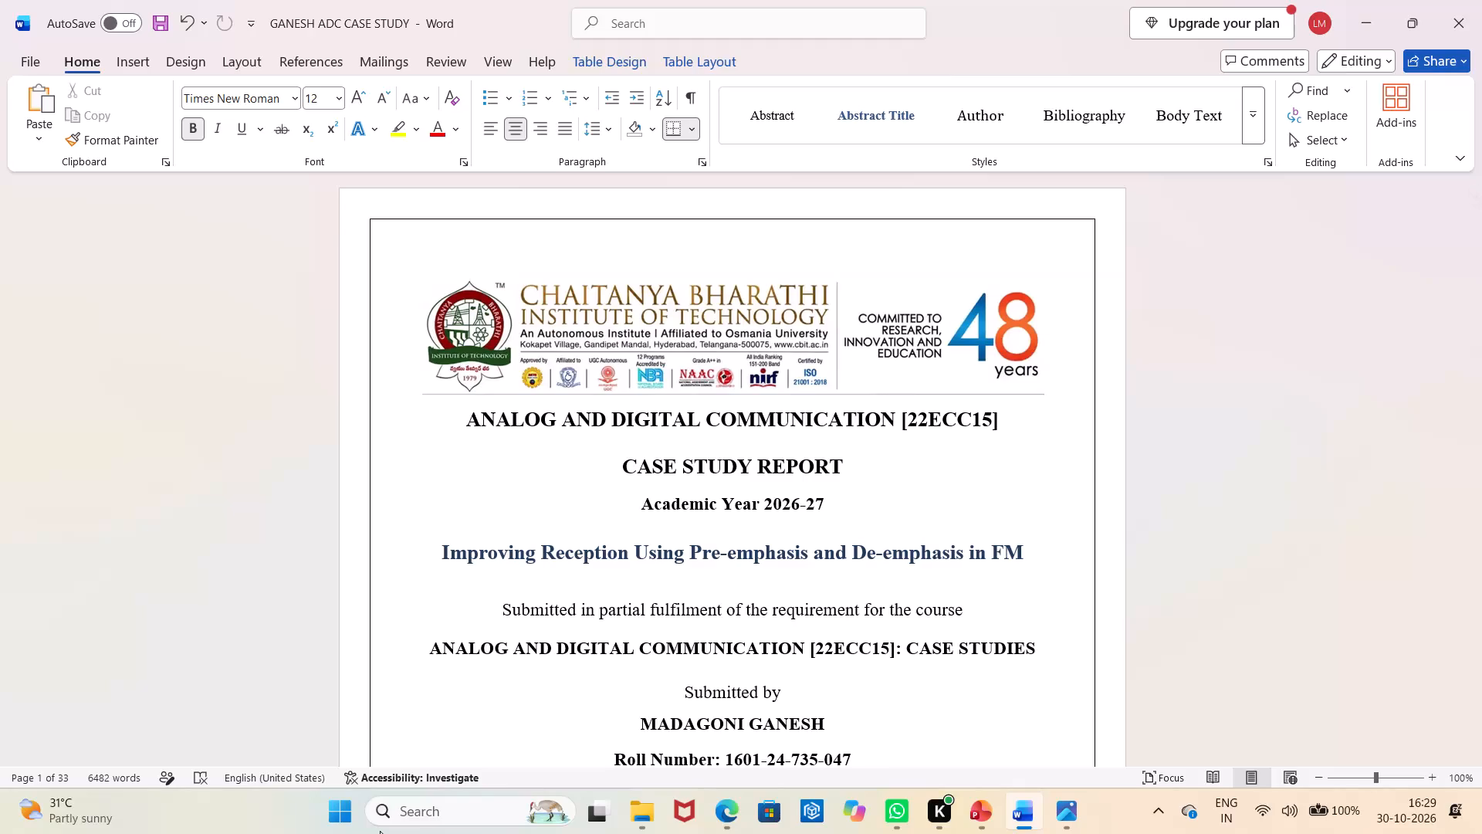
# Review the cover page, declaration, abstract and contents table of the case study through to the References entry.
pyautogui.scroll(-2, 380, 831)
pyautogui.scroll(-19, 603, 539)
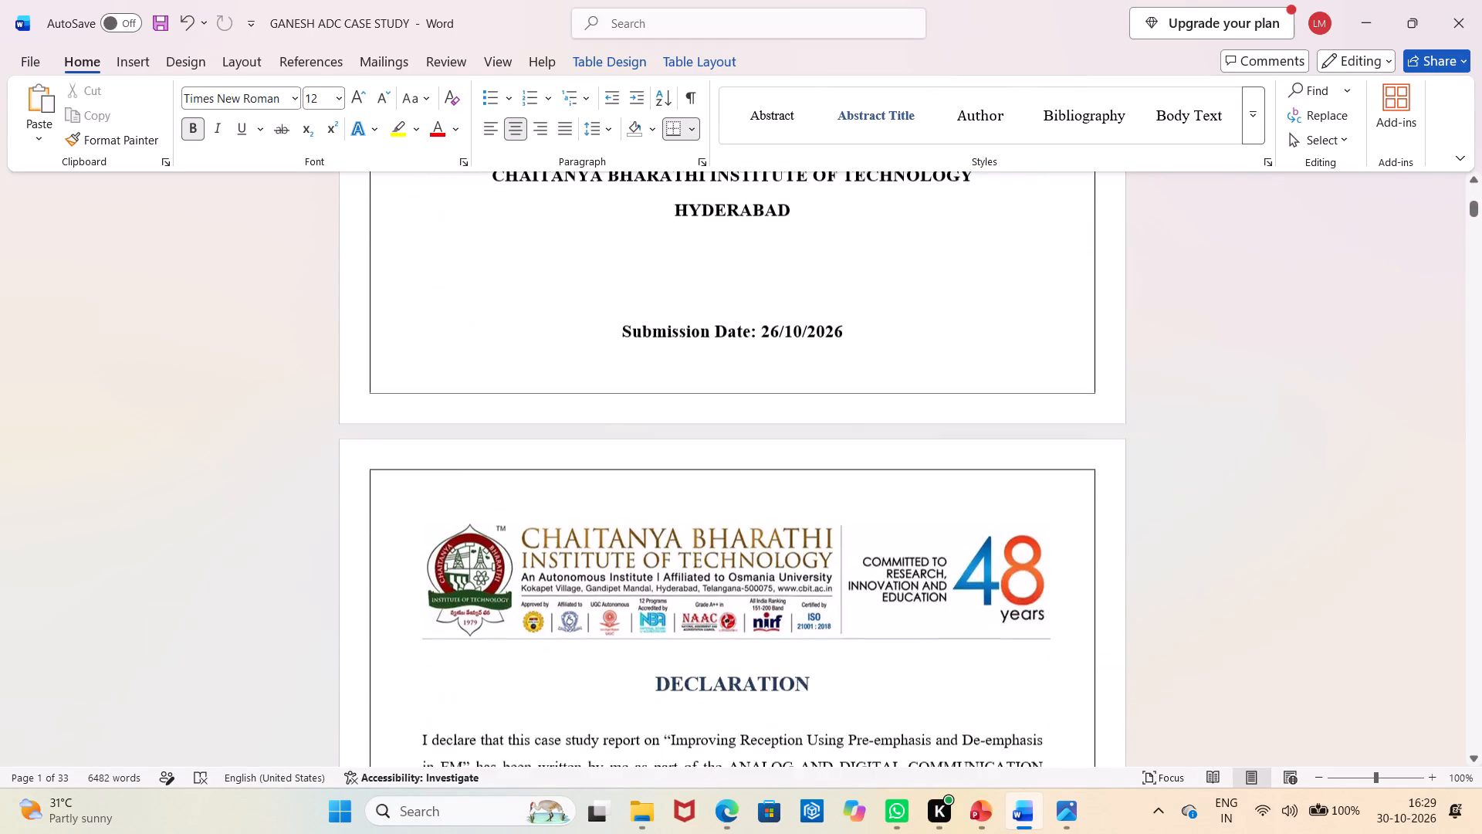
pyautogui.scroll(-18, 607, 557)
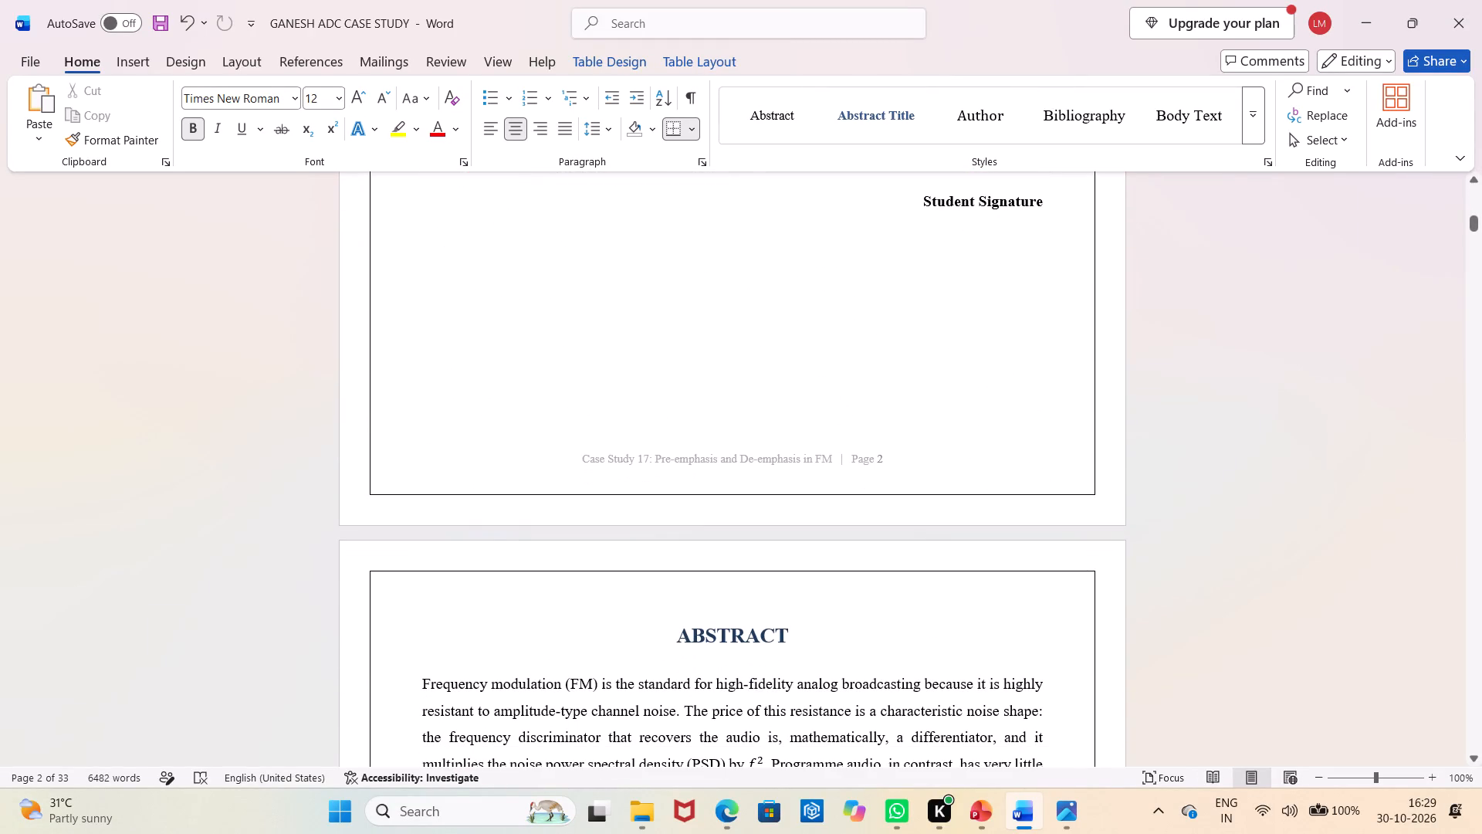
pyautogui.scroll(-11, 715, 652)
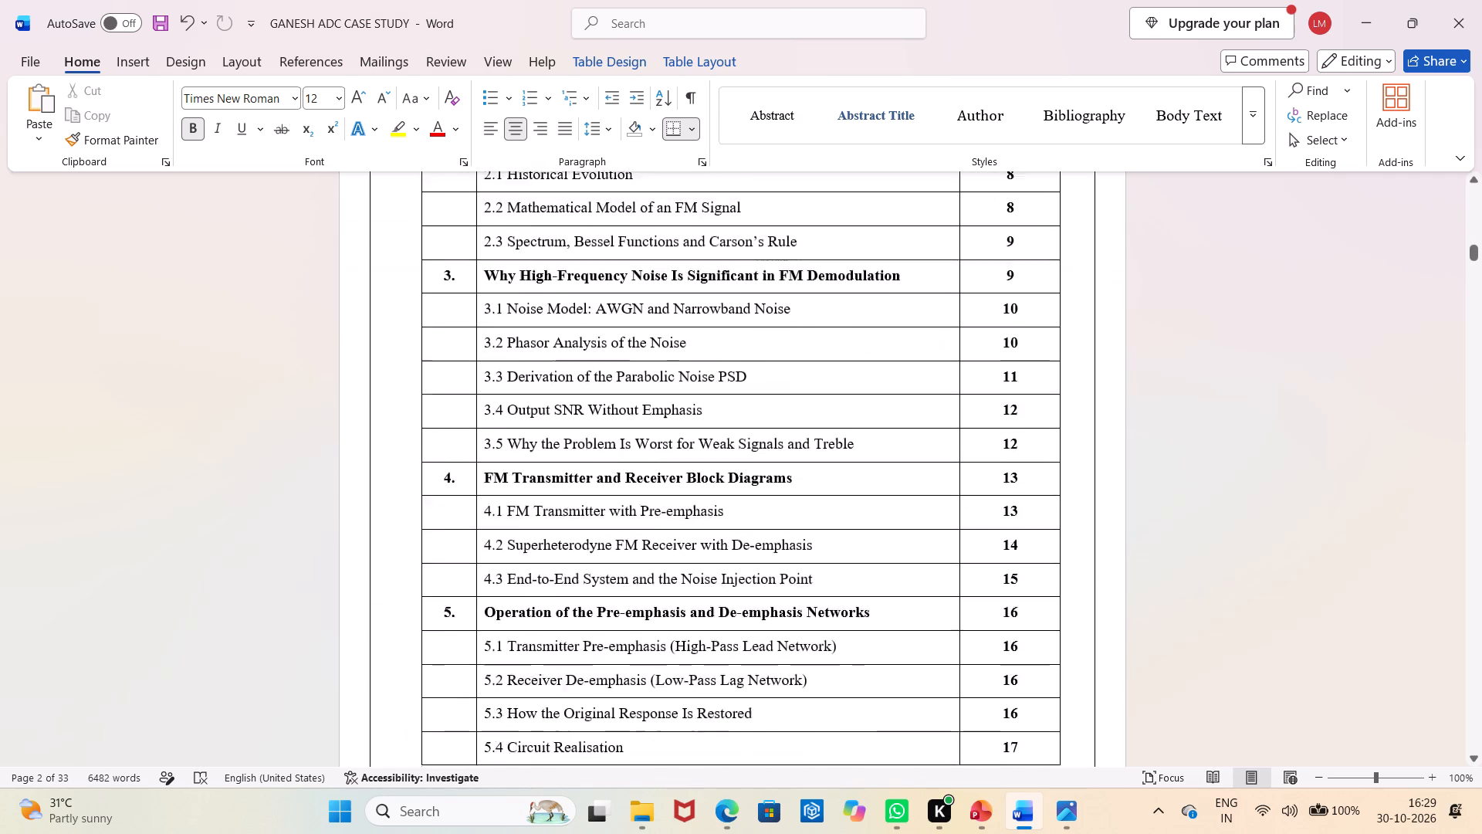
pyautogui.scroll(-6, 715, 652)
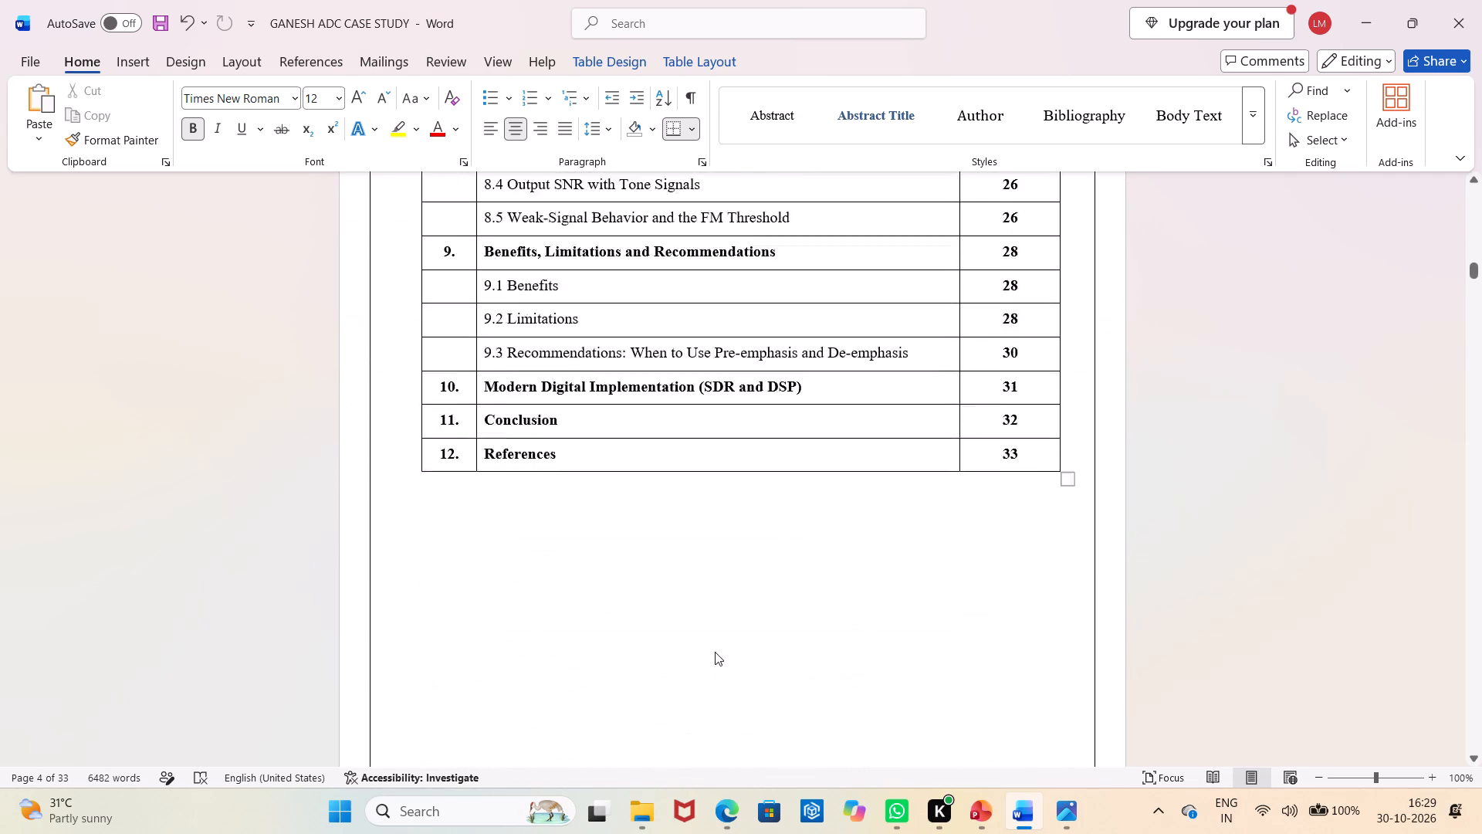
# Check the opening sections up to 3.1 Noise Model, including the flagged word "filter" in its first paragraph.
pyautogui.scroll(-9, 715, 652)
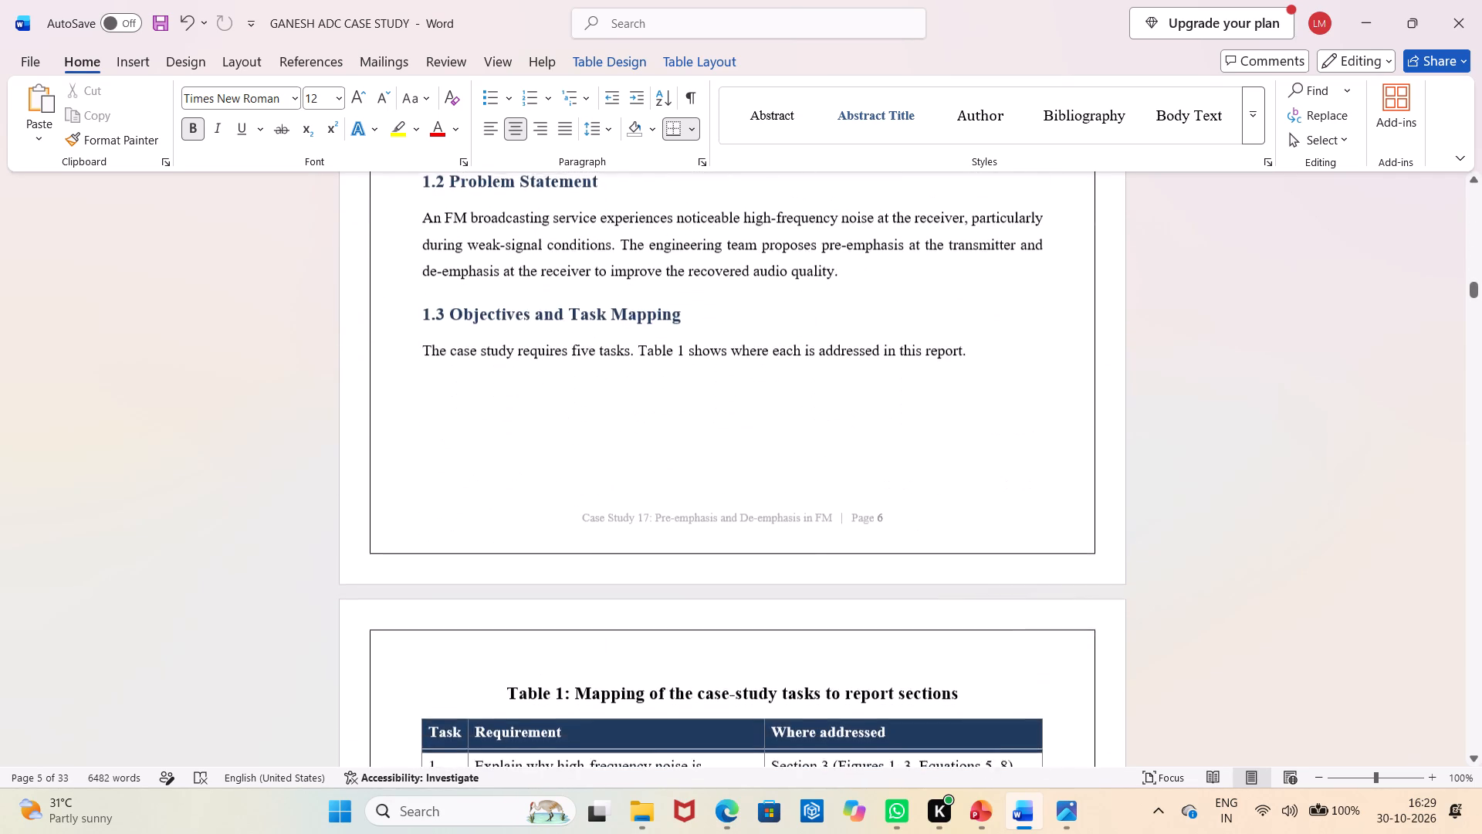
pyautogui.scroll(-13, 715, 652)
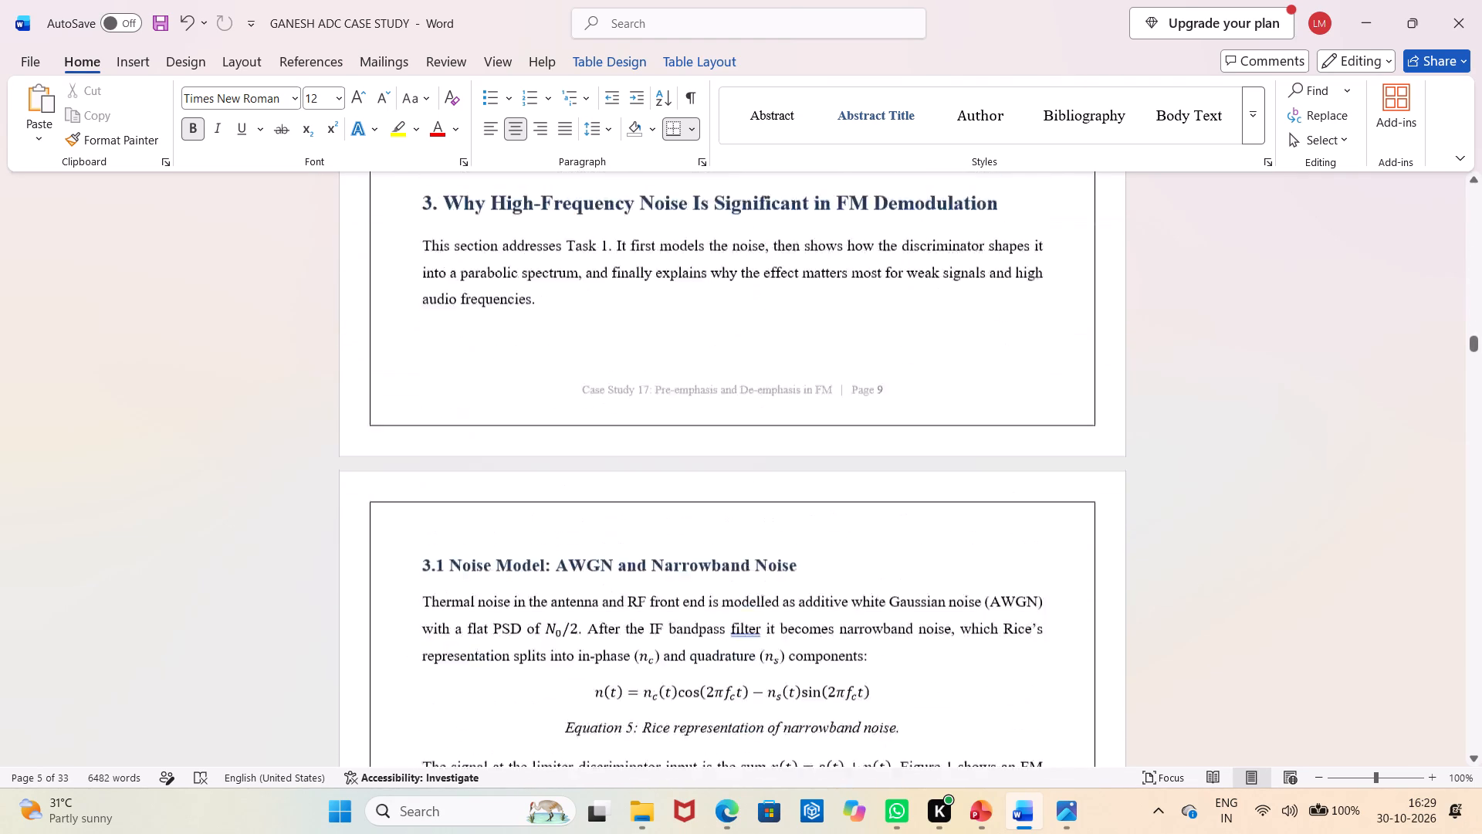
pyautogui.scroll(-3, 715, 652)
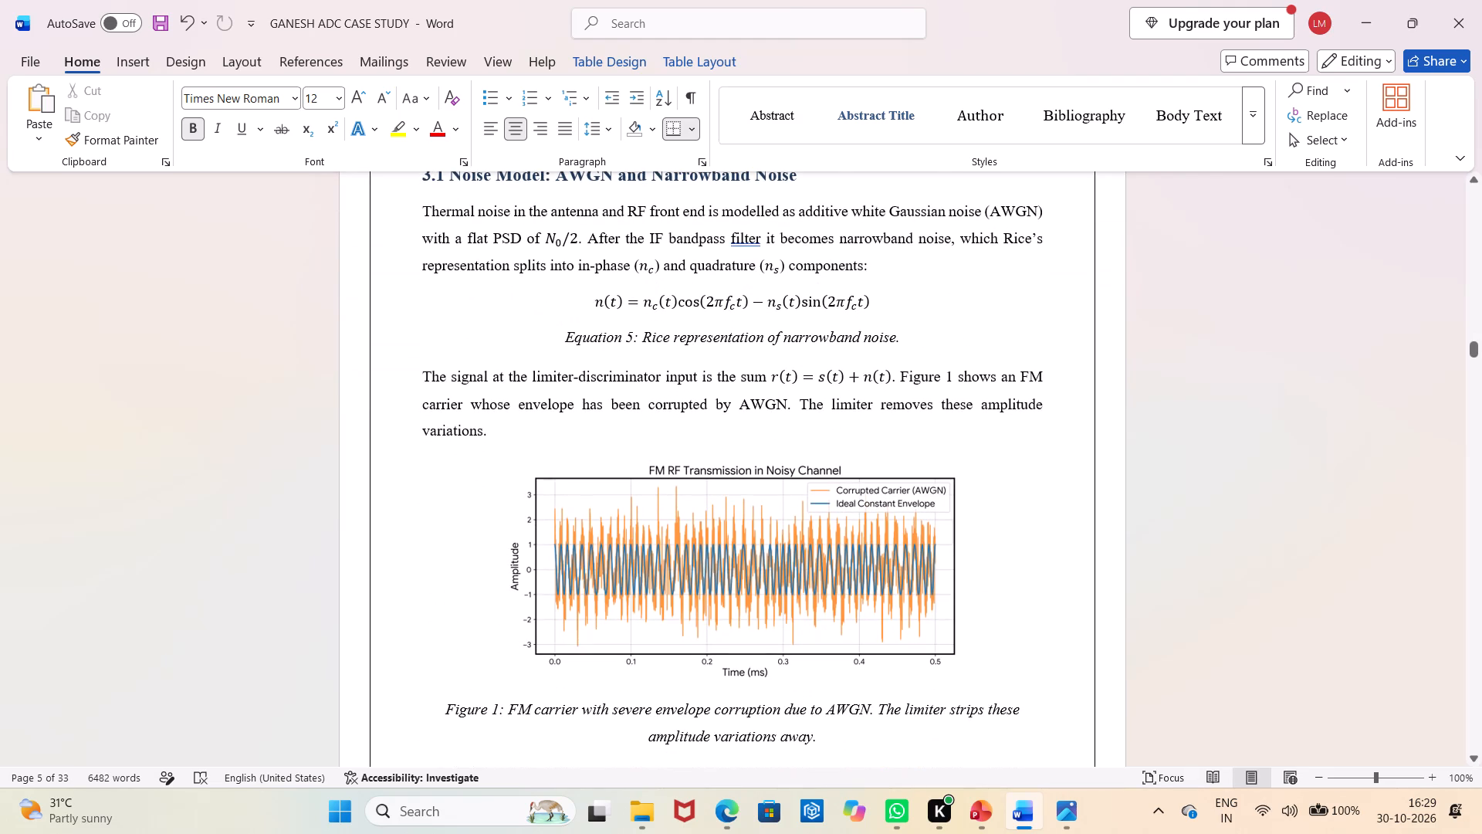
pyautogui.click(756, 236)
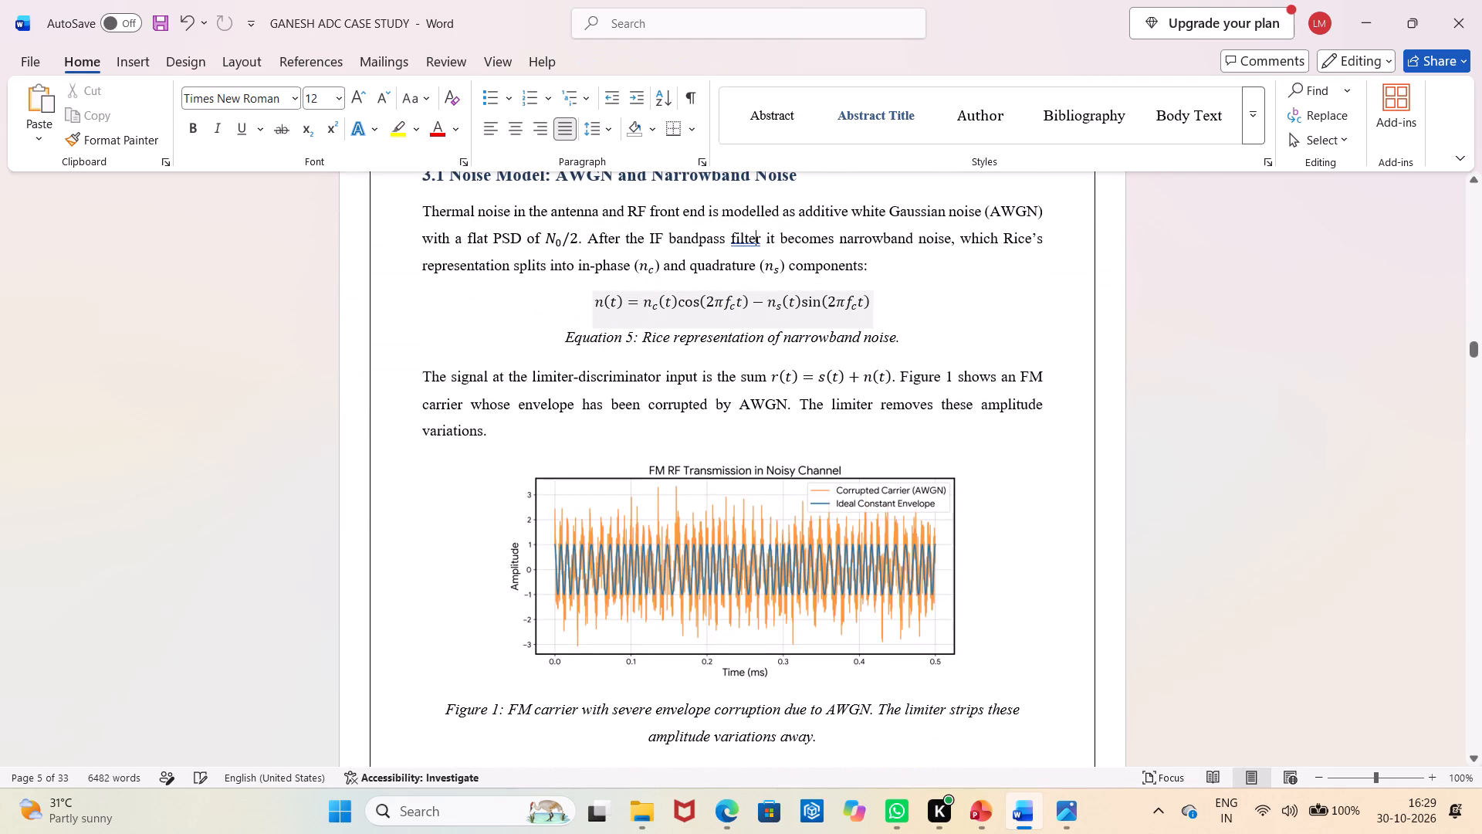
pyautogui.click(947, 312)
# Review the rest of the report from Figure 1 and section 3.2 through to the end of the reference list.
pyautogui.scroll(-4, 929, 436)
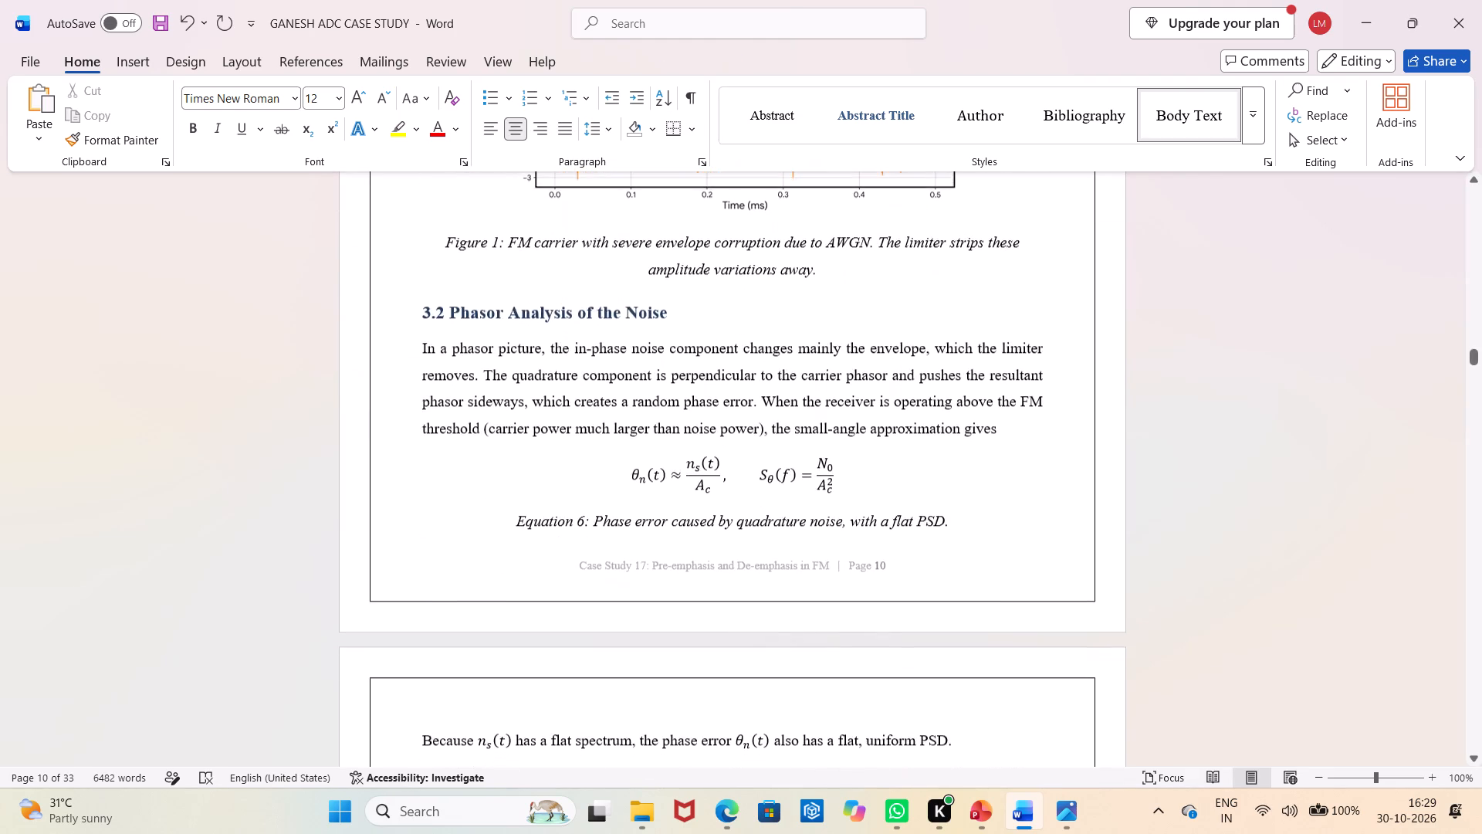
pyautogui.scroll(-7, 929, 436)
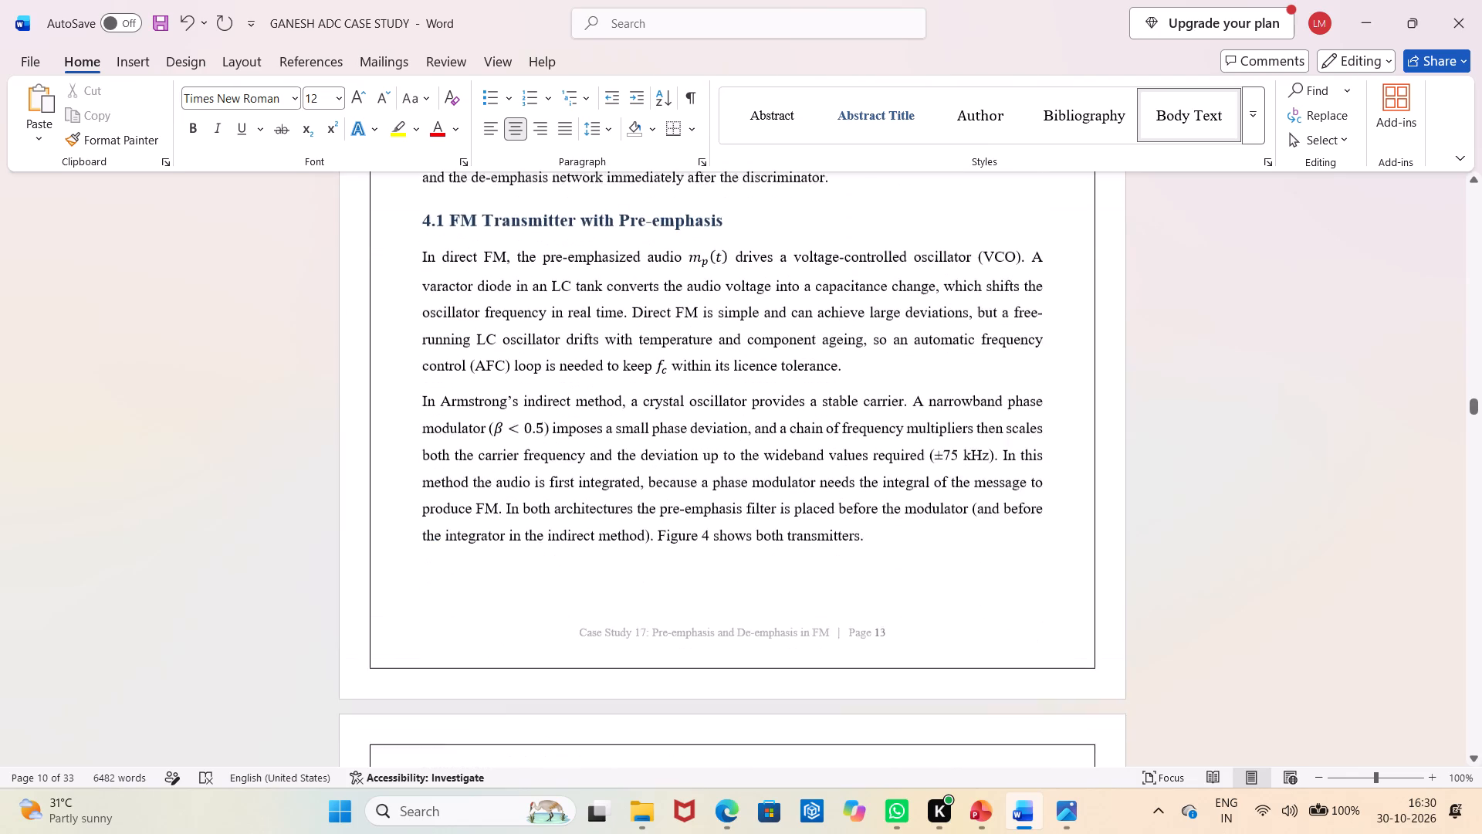
pyautogui.scroll(-9, 929, 436)
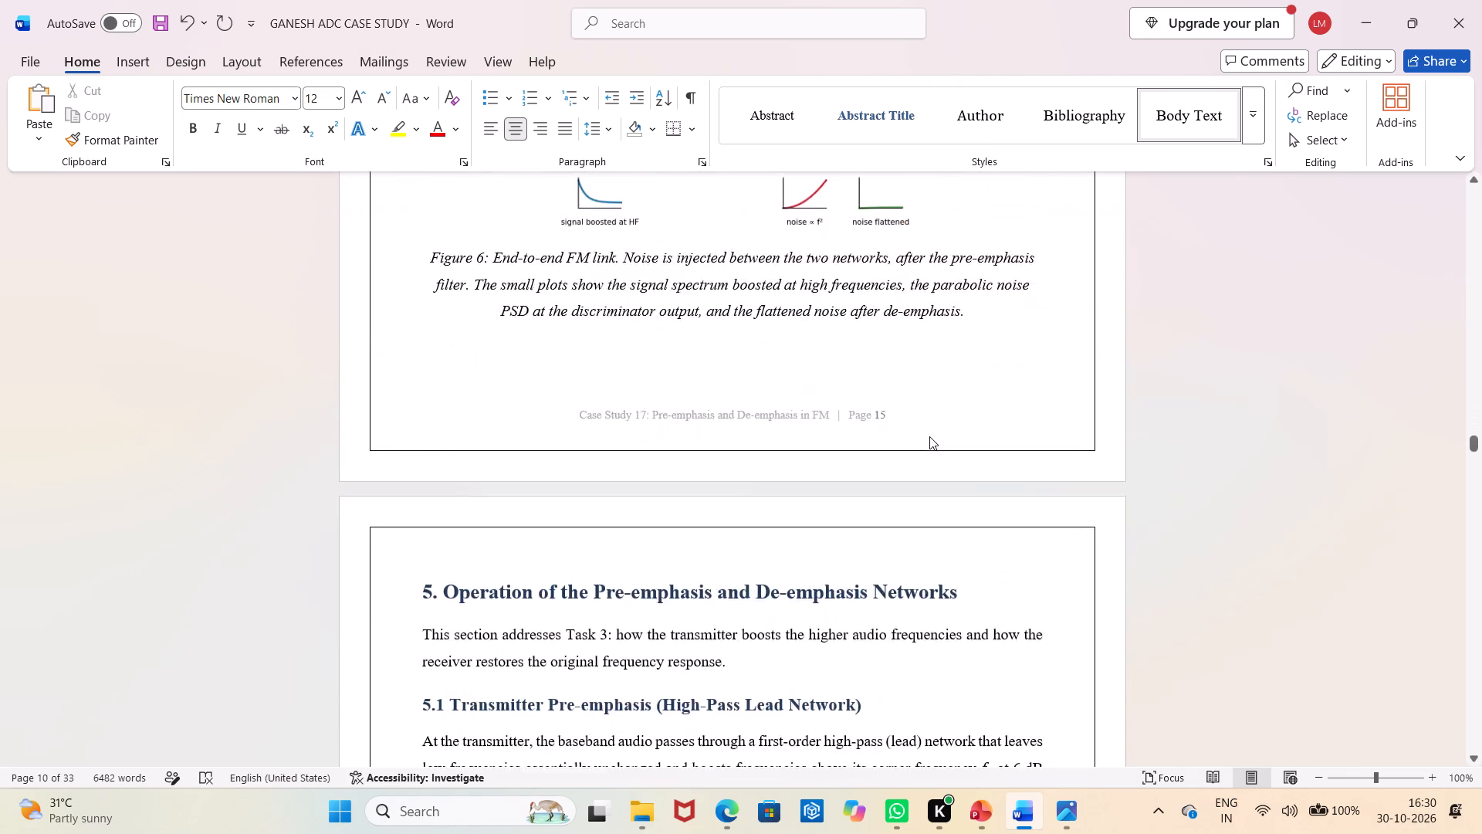
pyautogui.scroll(-20, 929, 436)
pyautogui.scroll(-7, 929, 436)
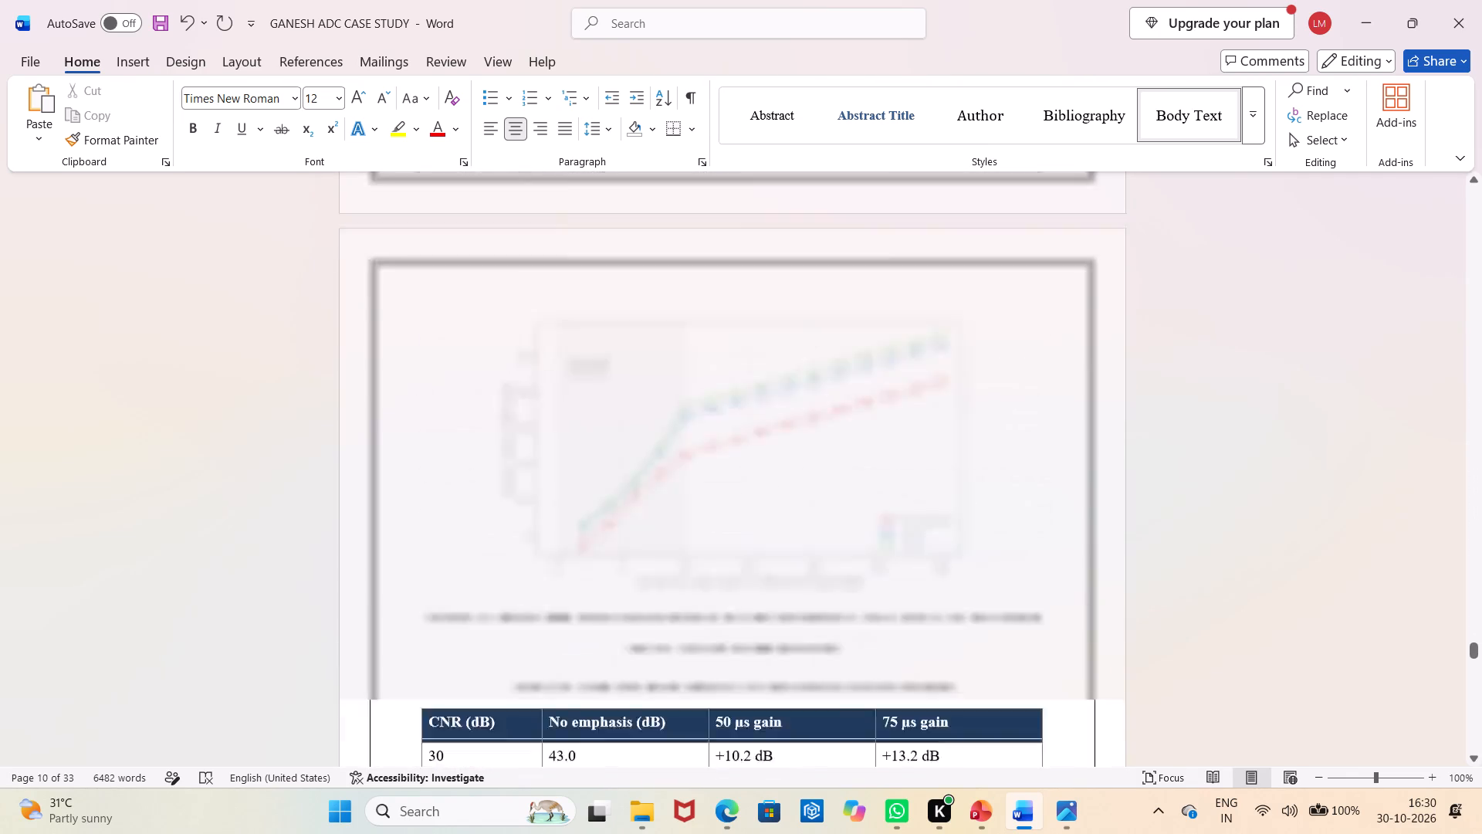
pyautogui.scroll(-20, 929, 436)
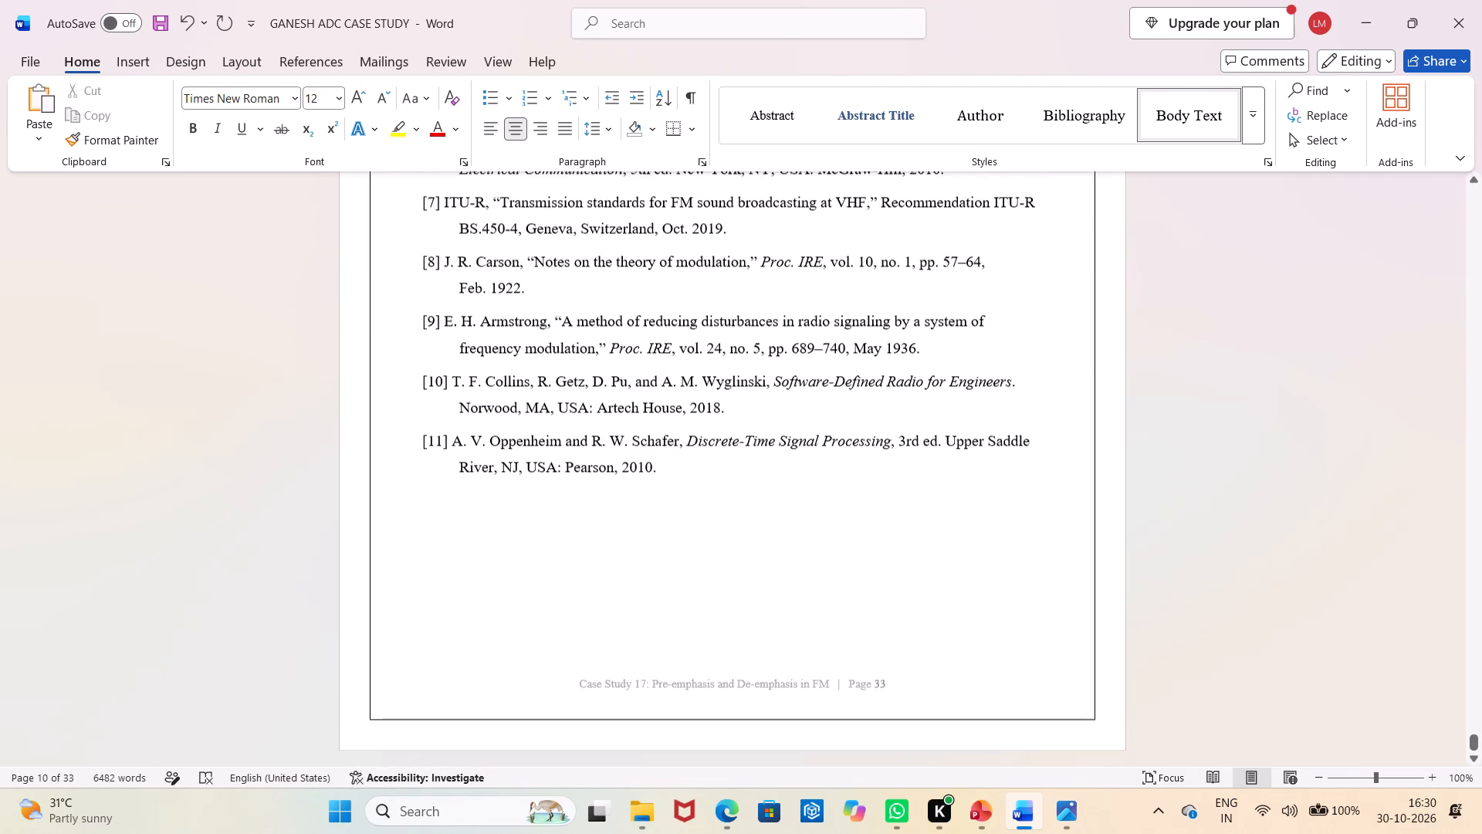
pyautogui.scroll(-4, 929, 436)
# Replace the space between "Two" and "time" in the first sentence of section 5.5 International Standards.
pyautogui.scroll(12, 929, 436)
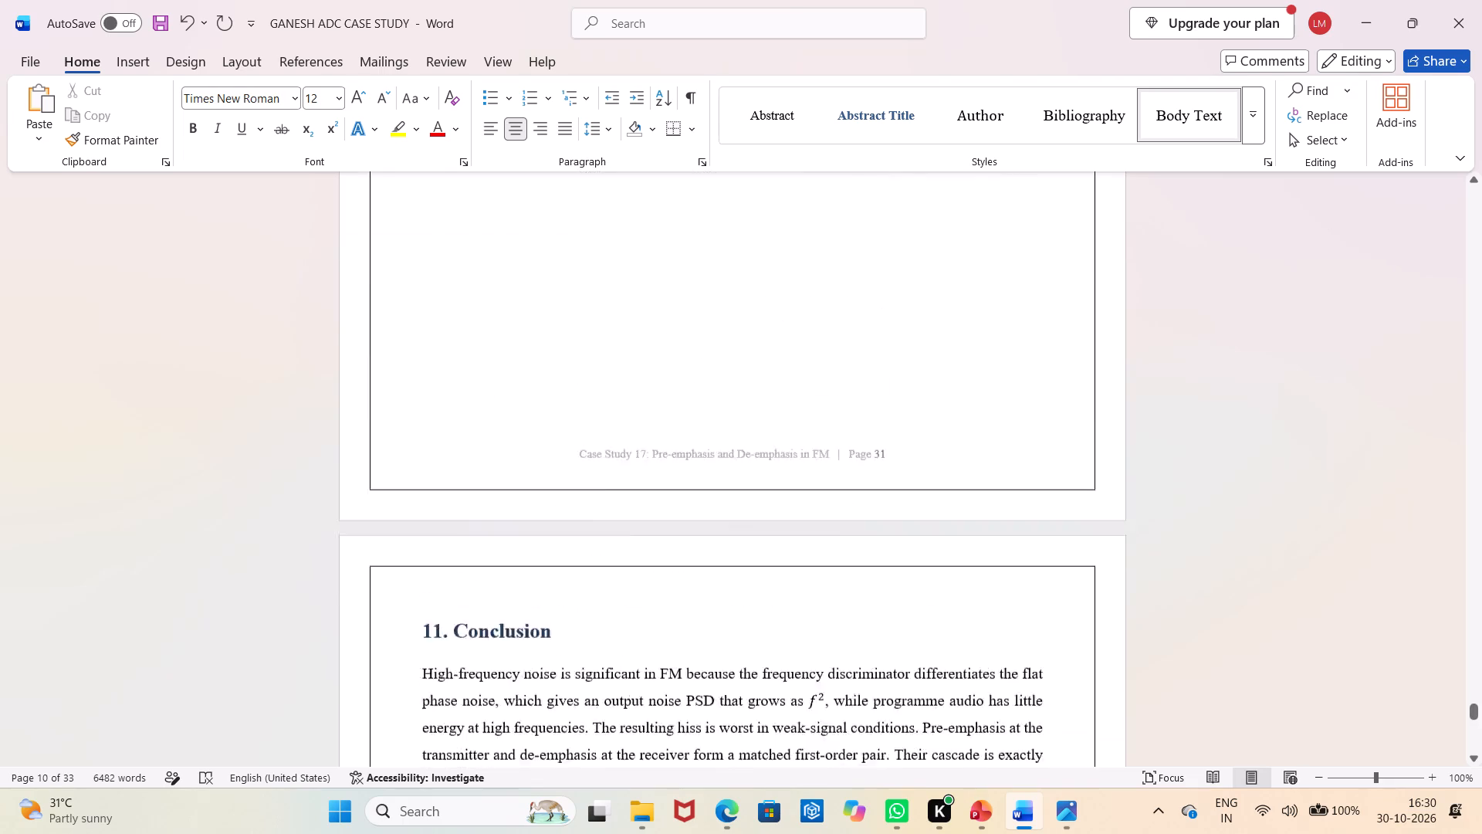
pyautogui.scroll(13, 929, 436)
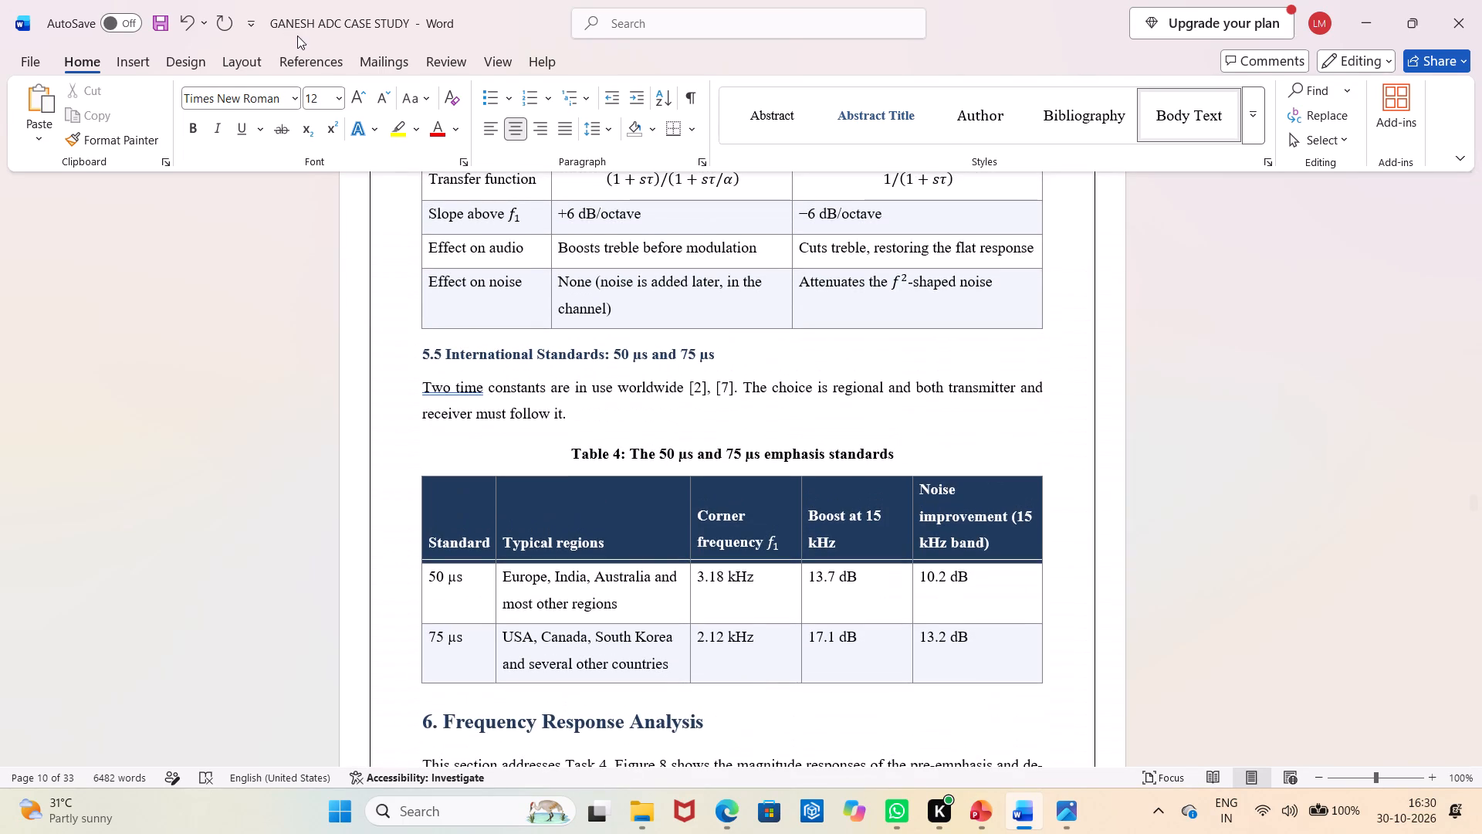
pyautogui.click(448, 388)
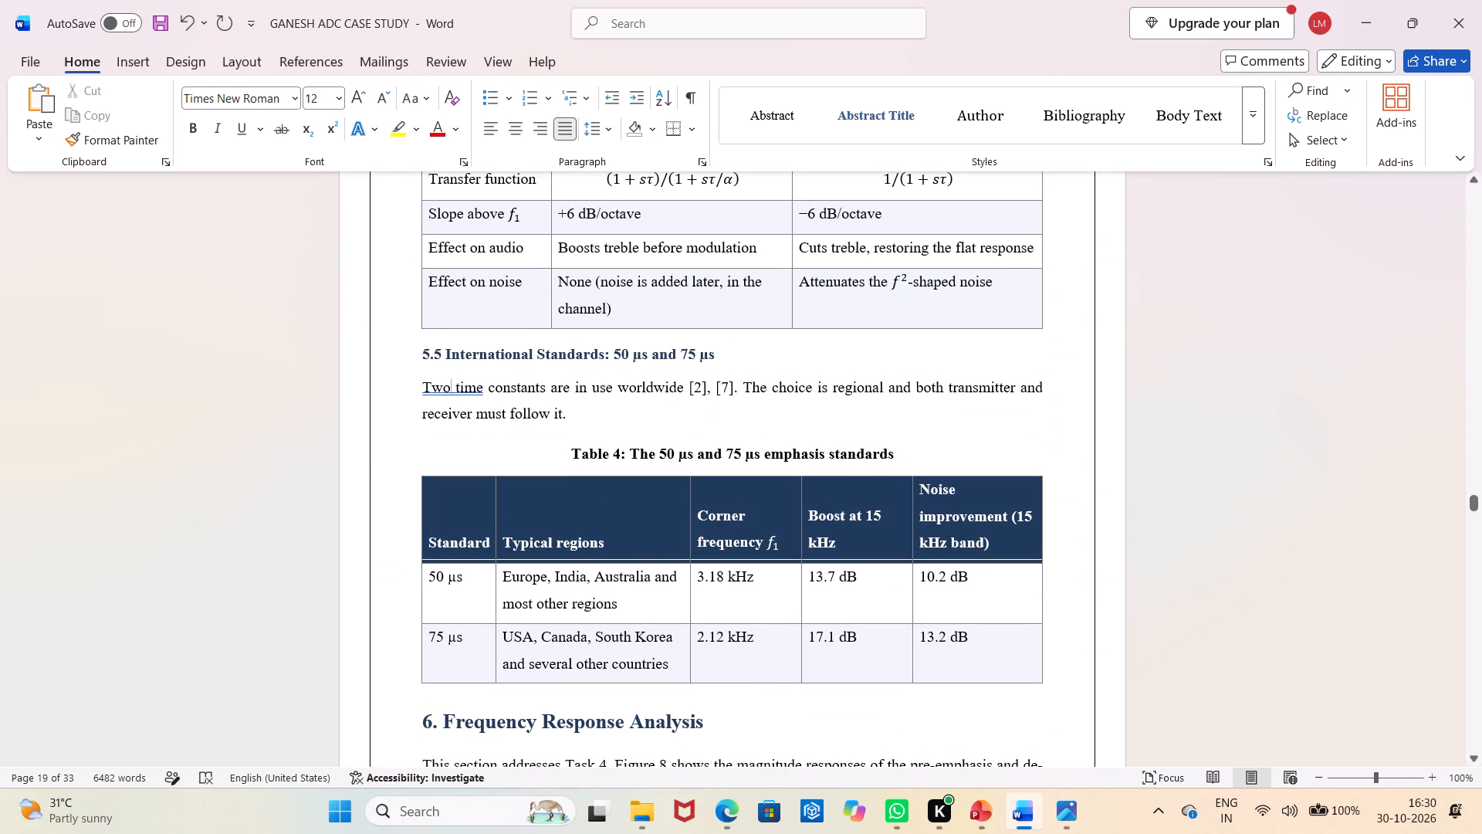
pyautogui.click(582, 412)
pyautogui.click(455, 384)
pyautogui.press('BackSpace')
pyautogui.press('space')
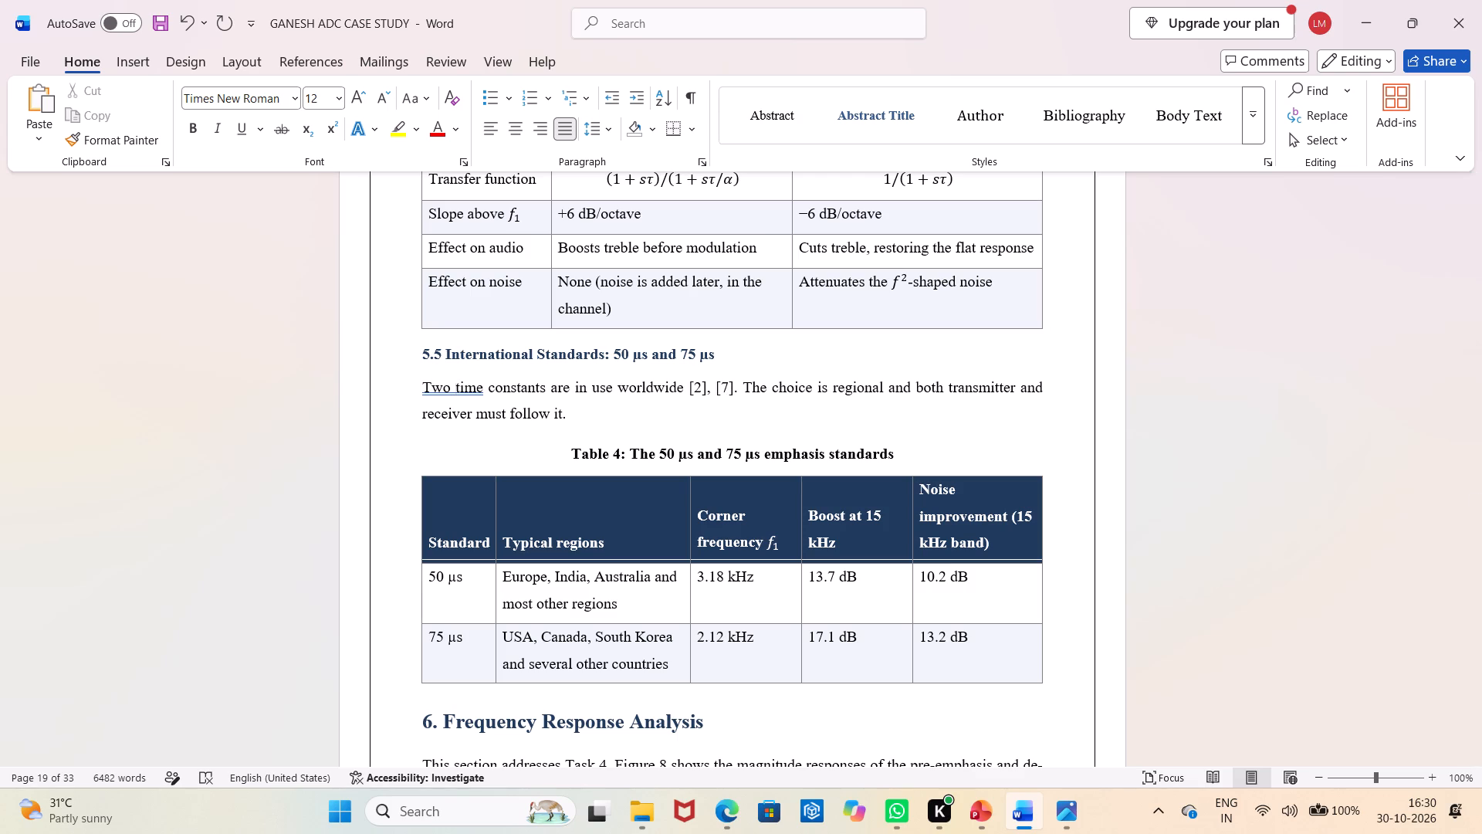
# Save the case study document under its existing name.
pyautogui.scroll(-16, 880, 432)
pyautogui.scroll(-5, 880, 432)
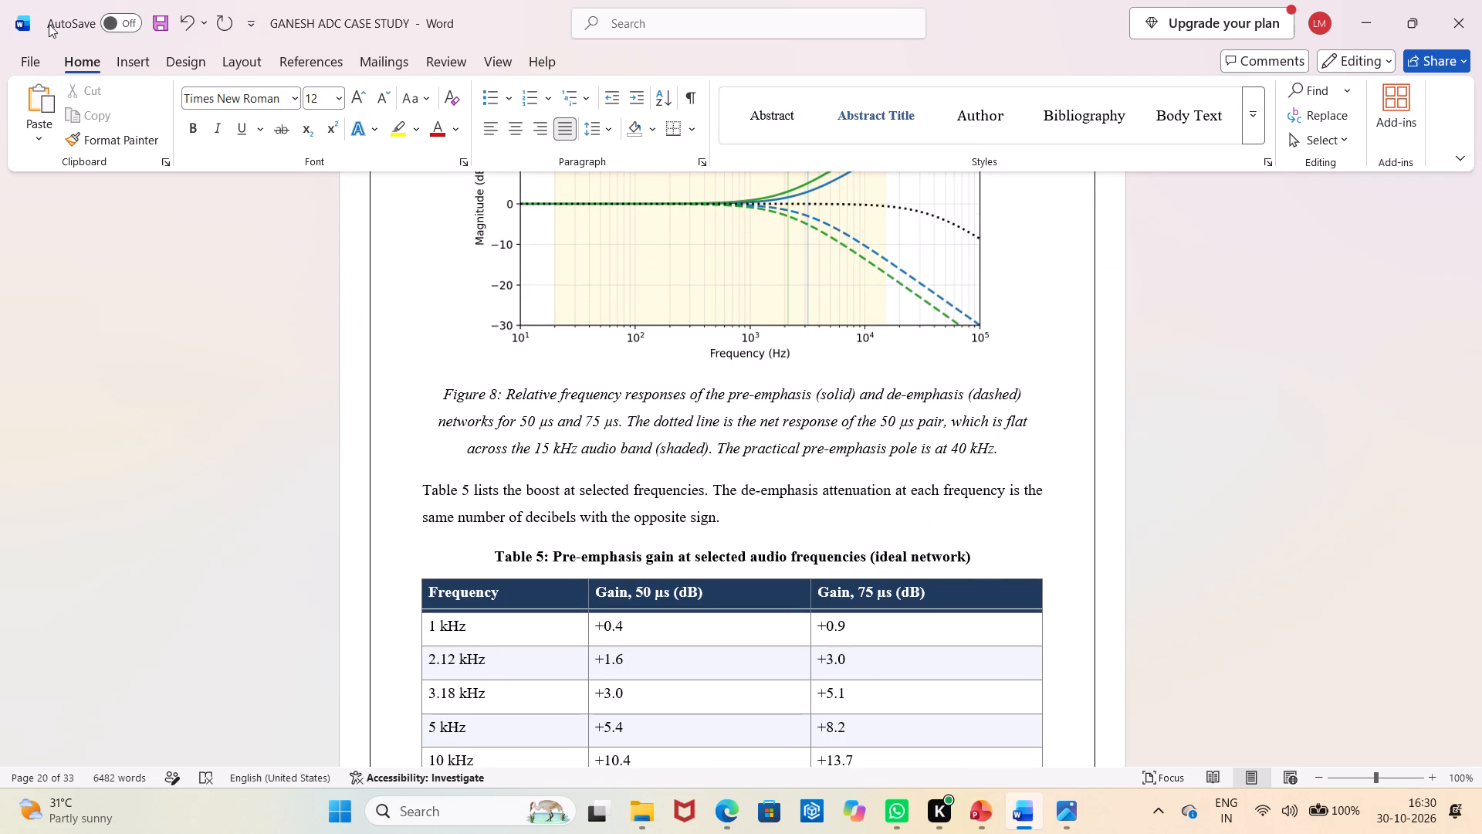
pyautogui.click(24, 57)
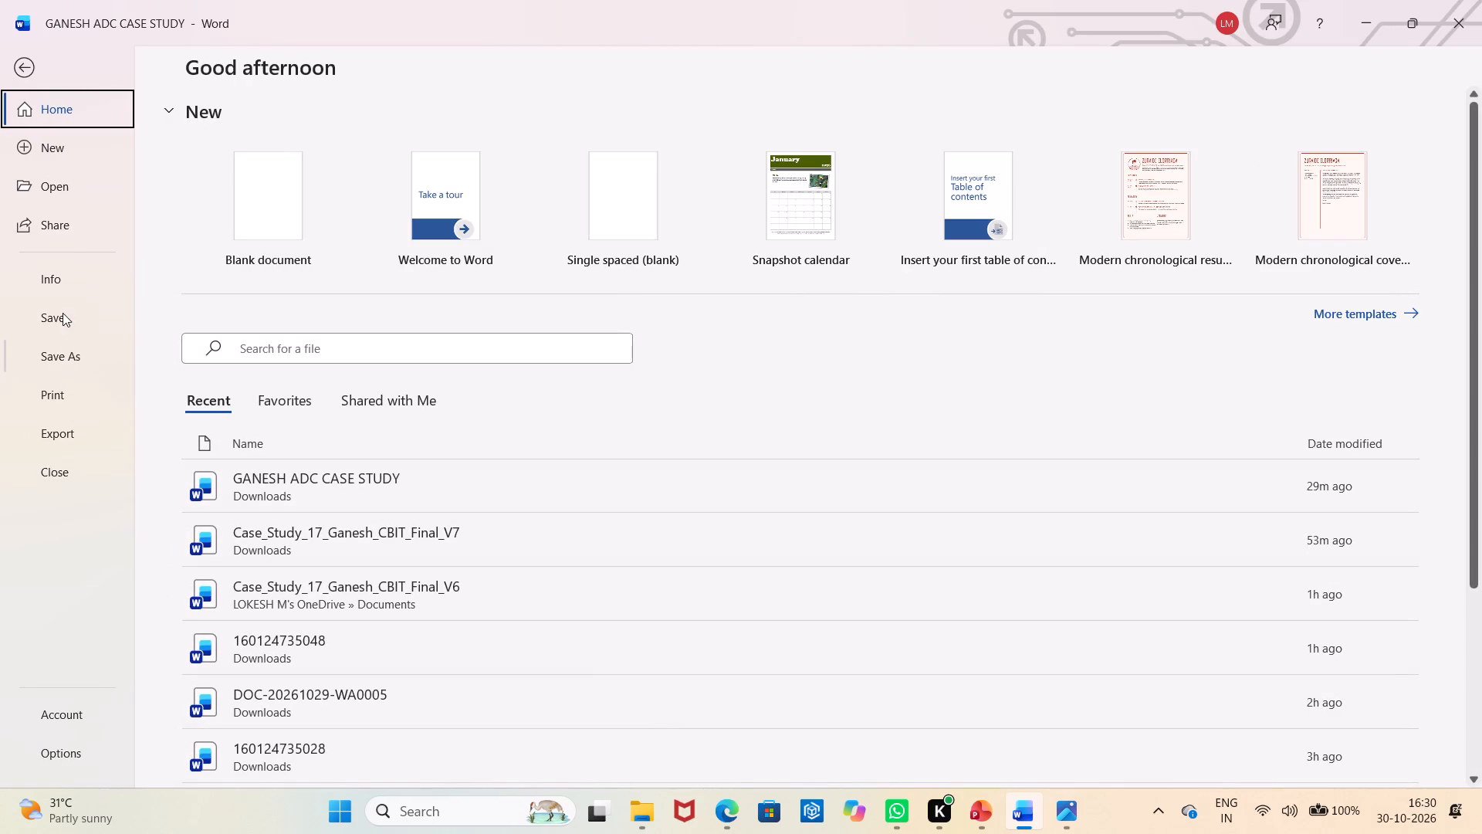
pyautogui.click(58, 317)
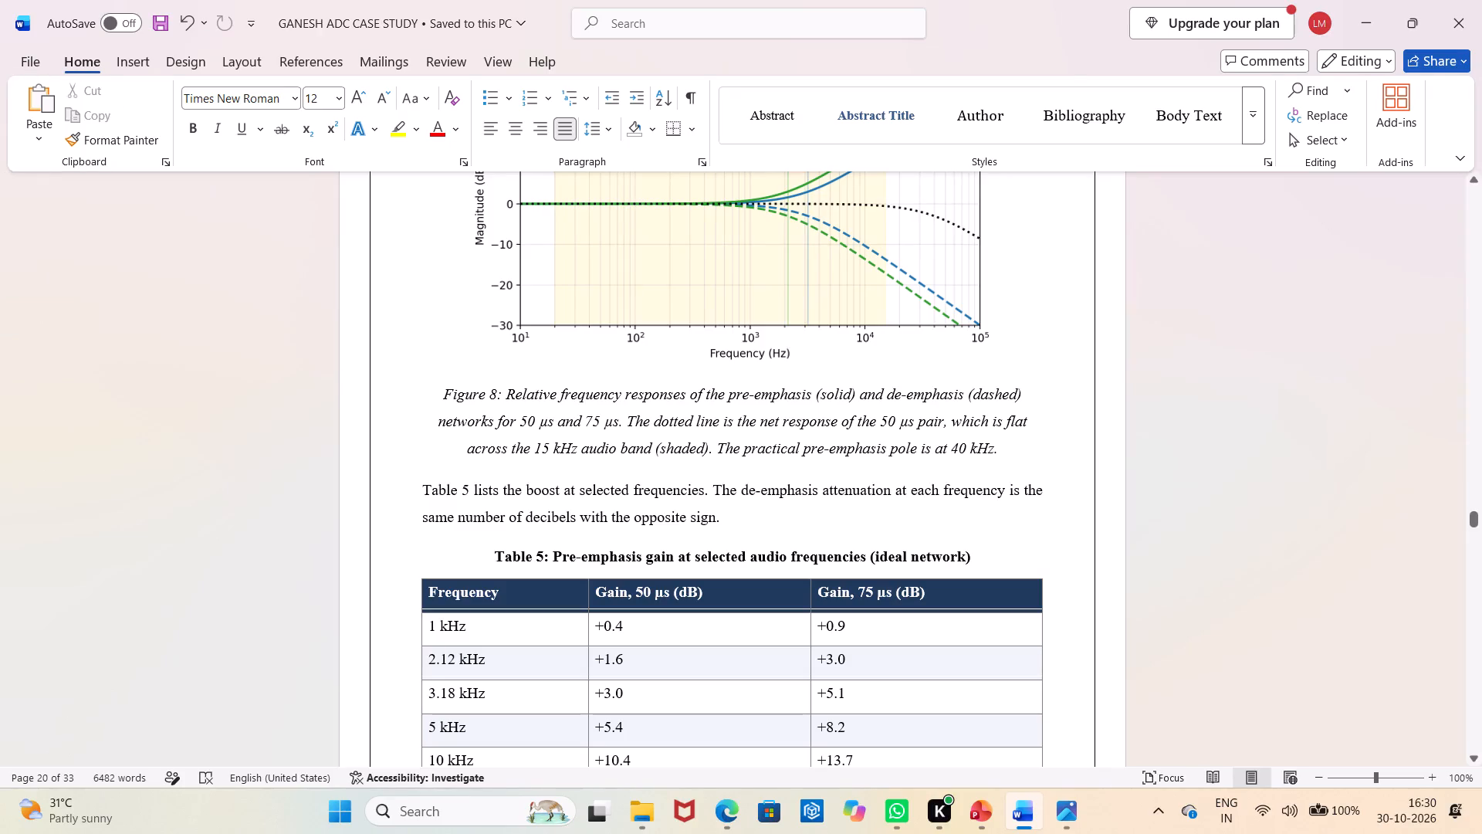
# Open the file management view for the saved case study.
pyautogui.click(26, 56)
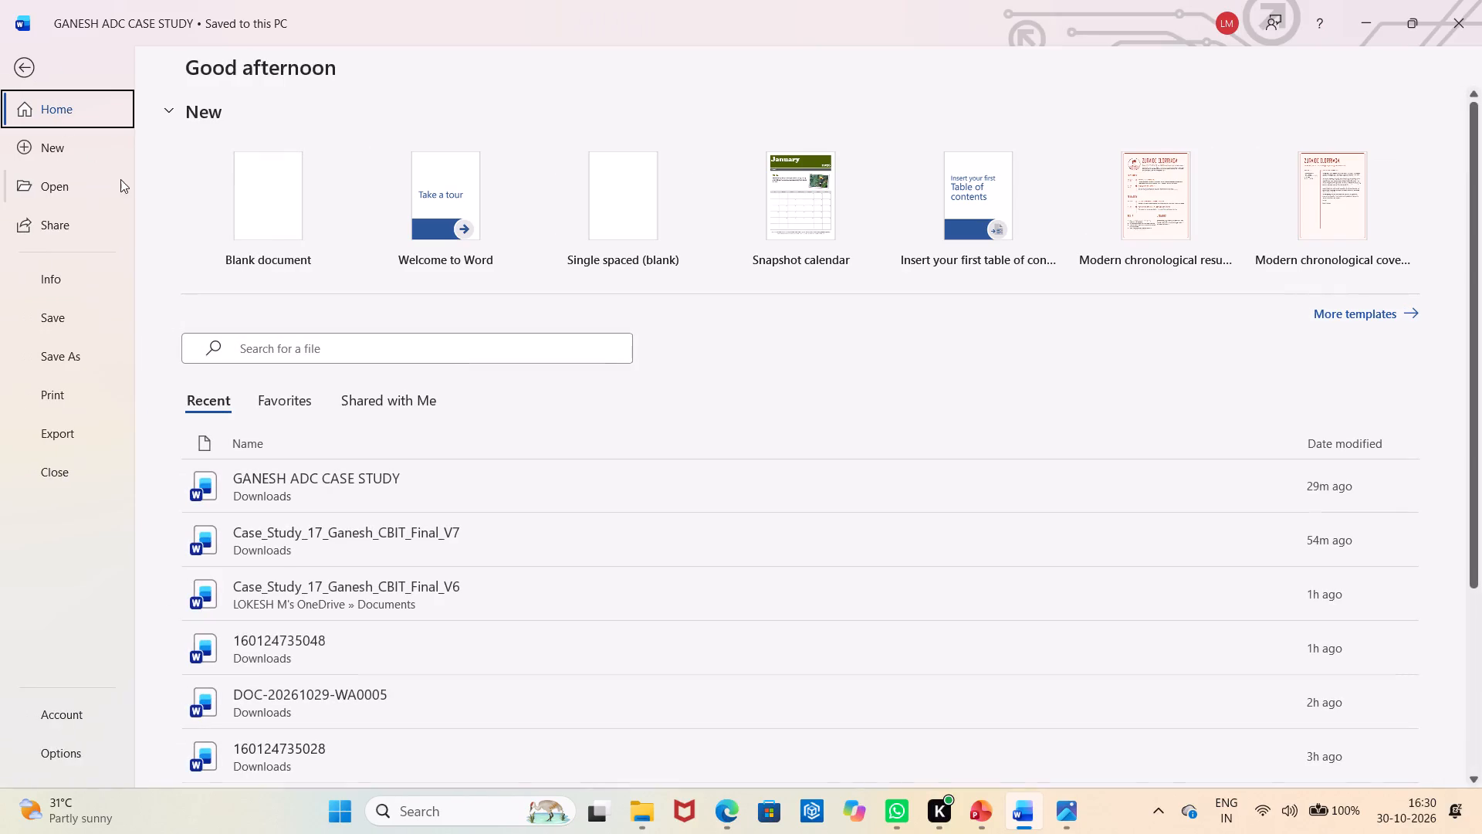
# Save the case study document again under its existing name.
pyautogui.click(42, 354)
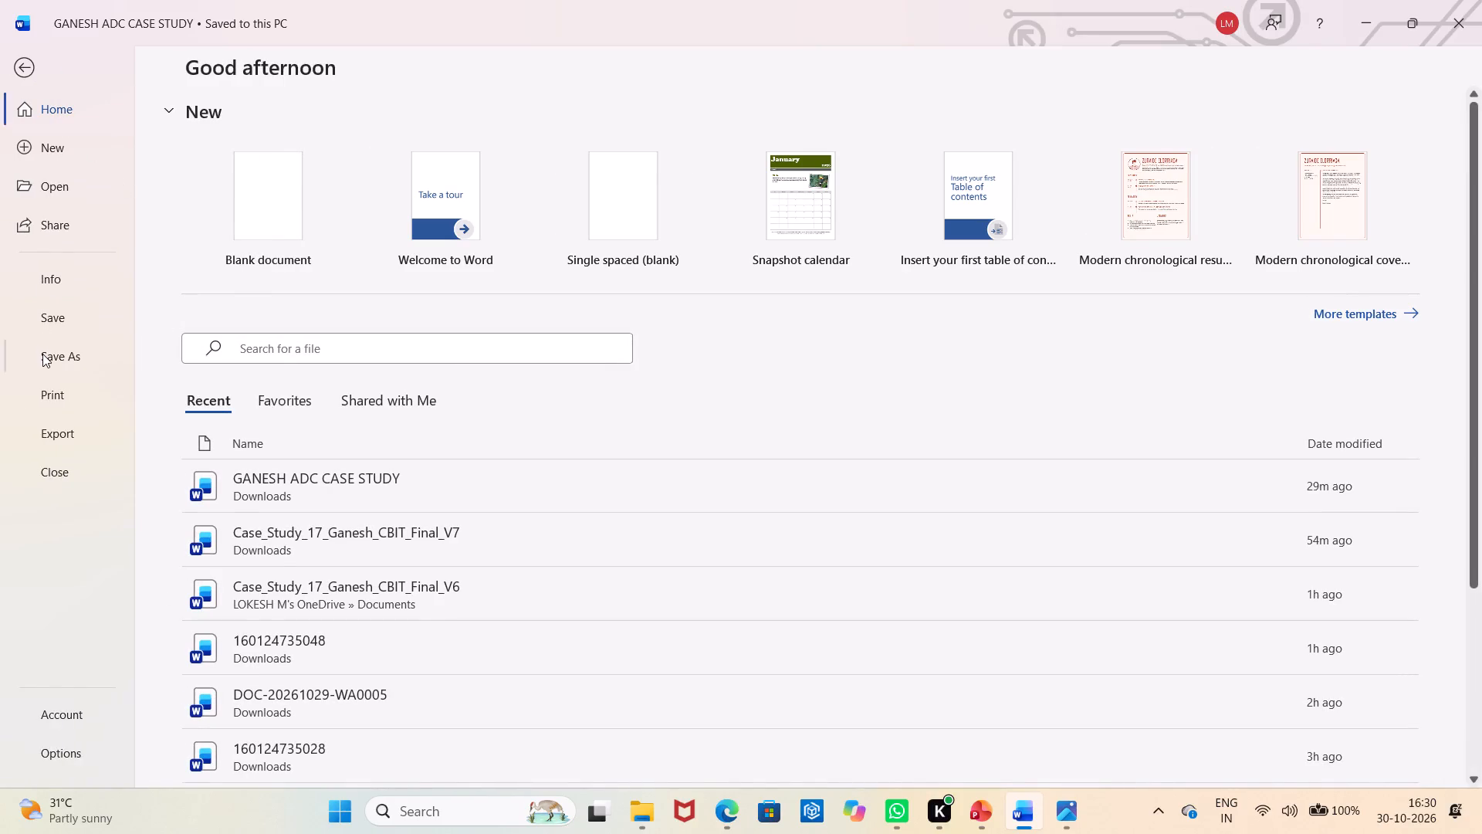
pyautogui.click(58, 311)
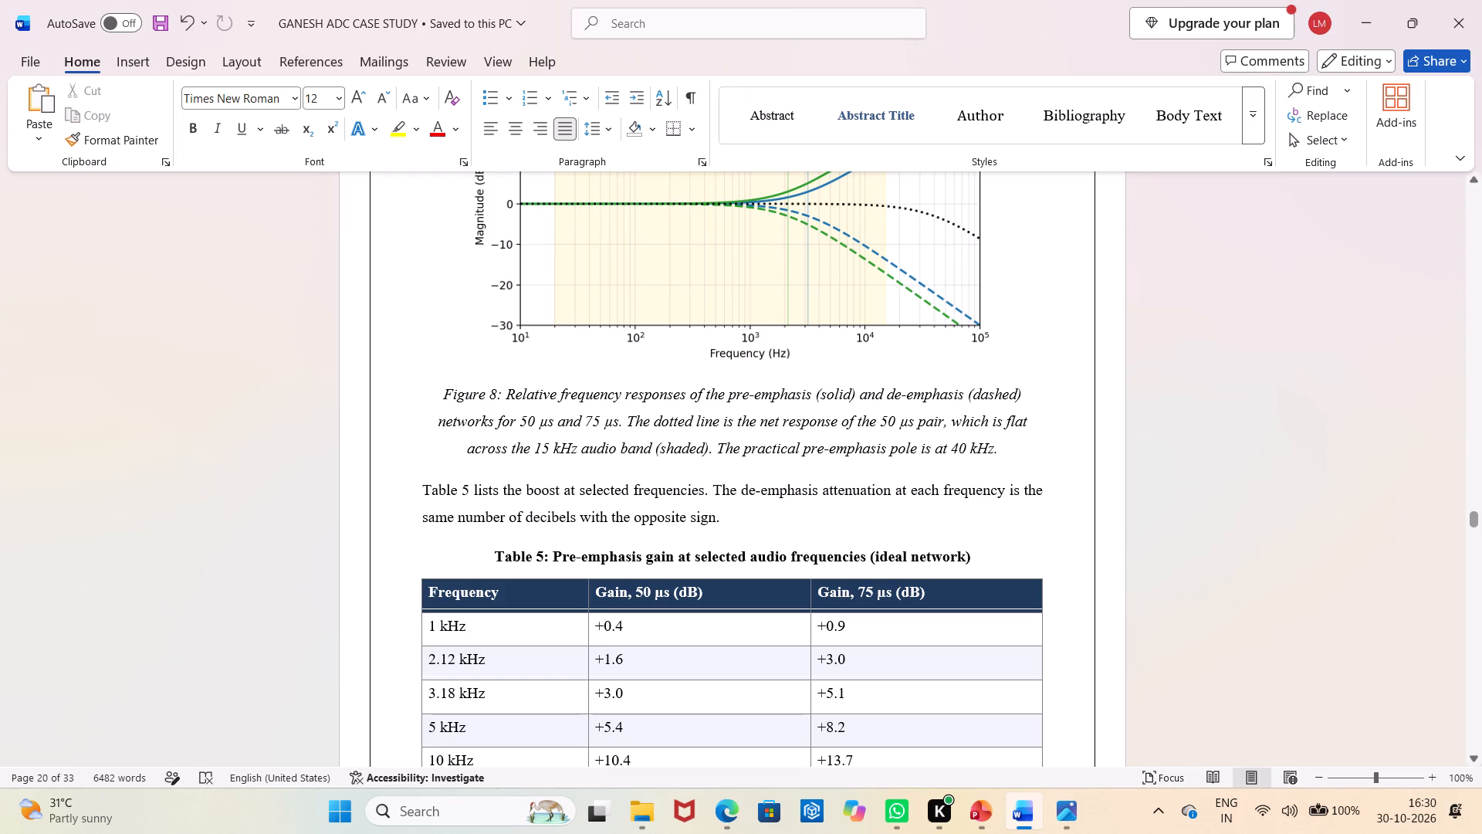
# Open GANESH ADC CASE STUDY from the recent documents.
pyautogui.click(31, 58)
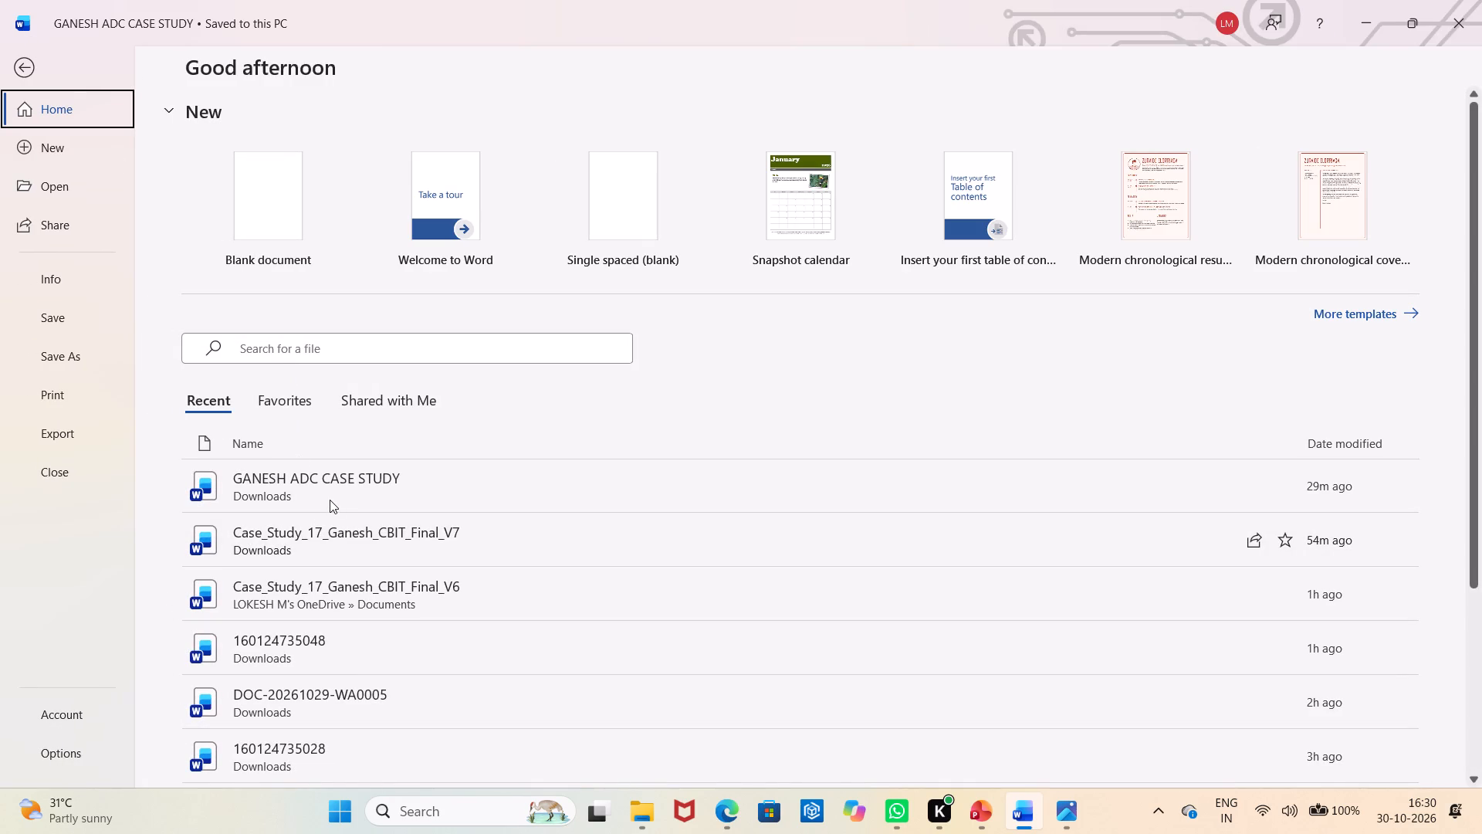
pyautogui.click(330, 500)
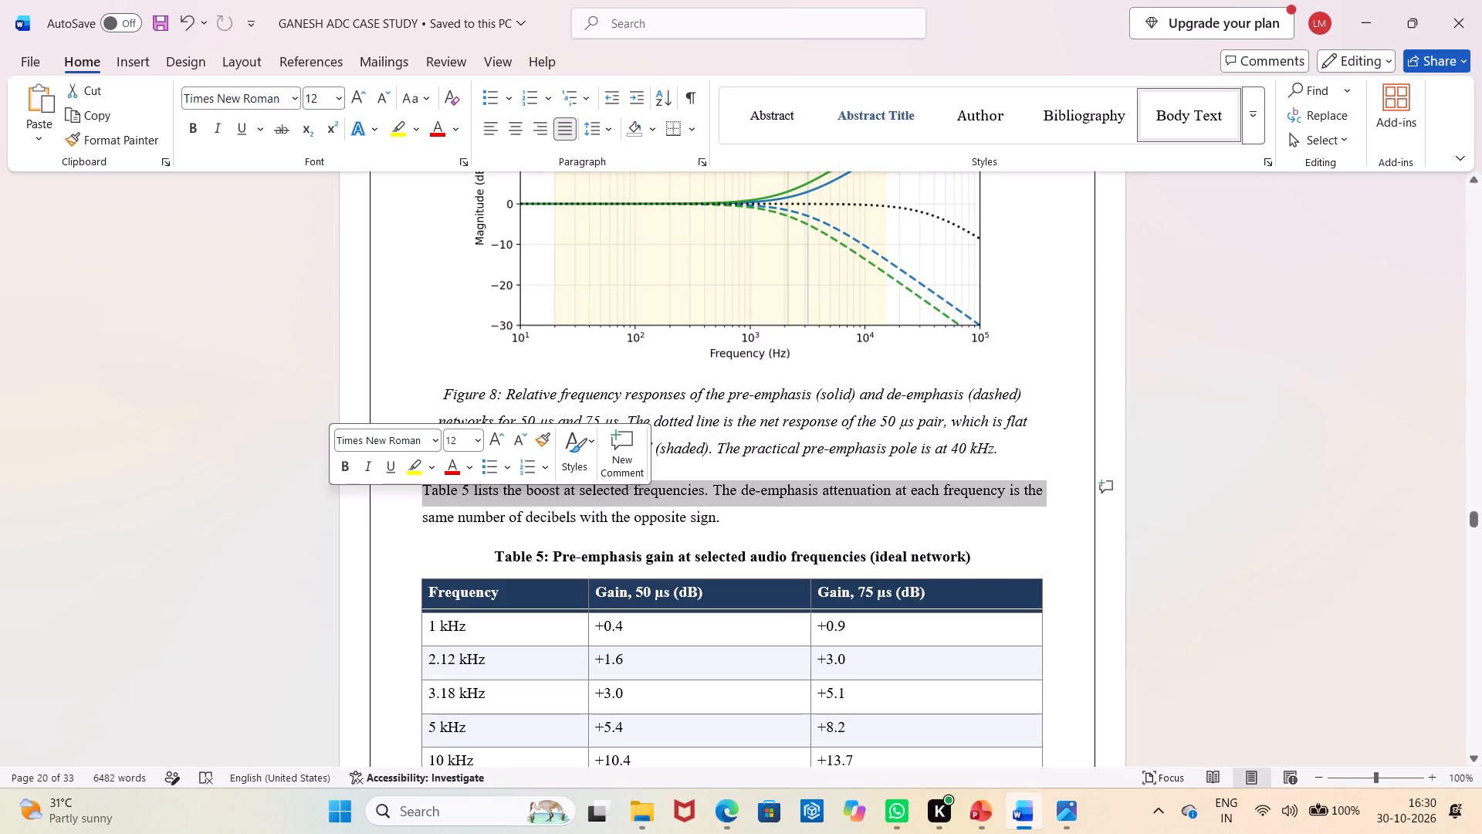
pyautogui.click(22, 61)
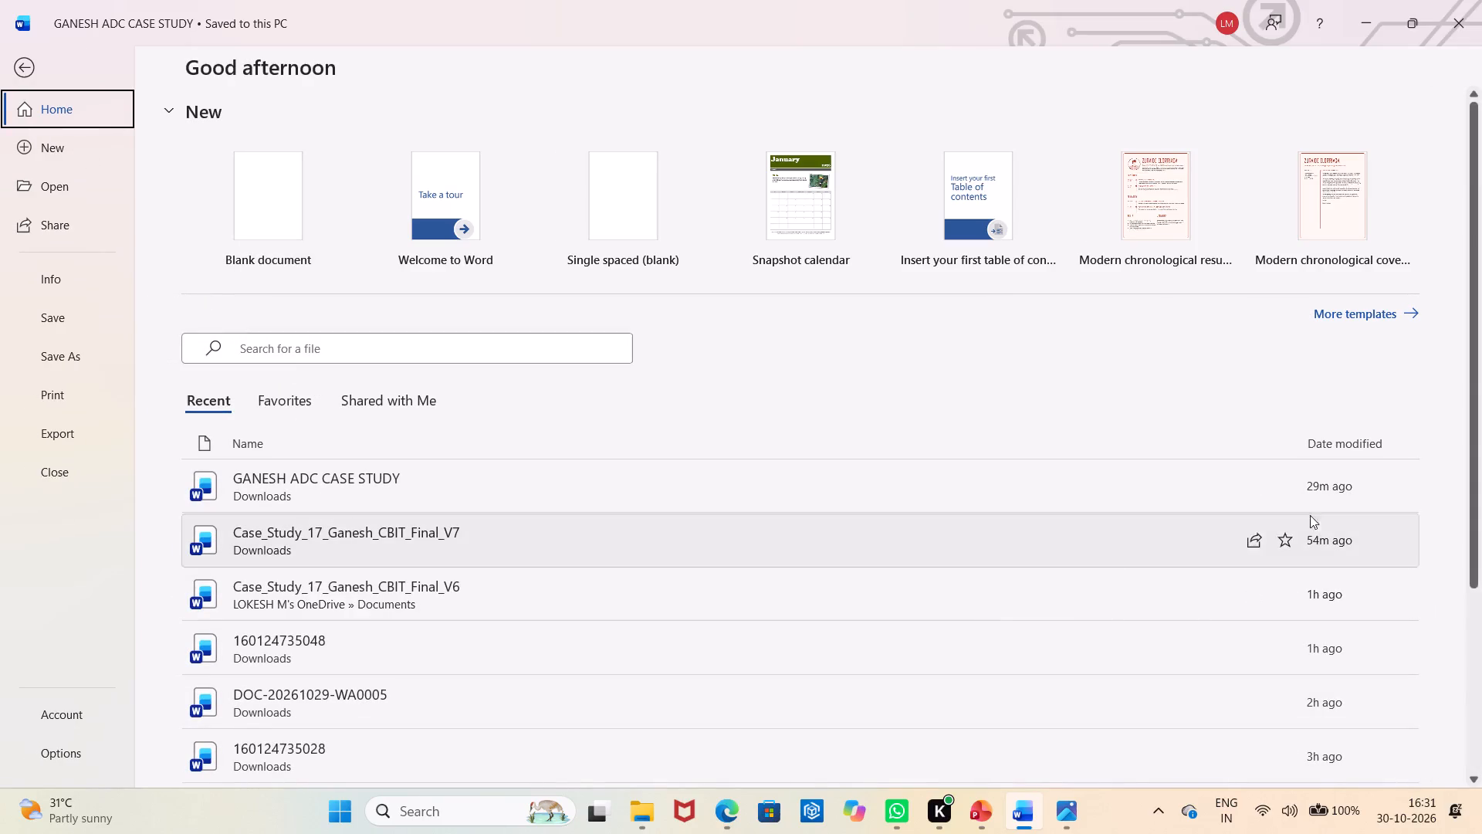
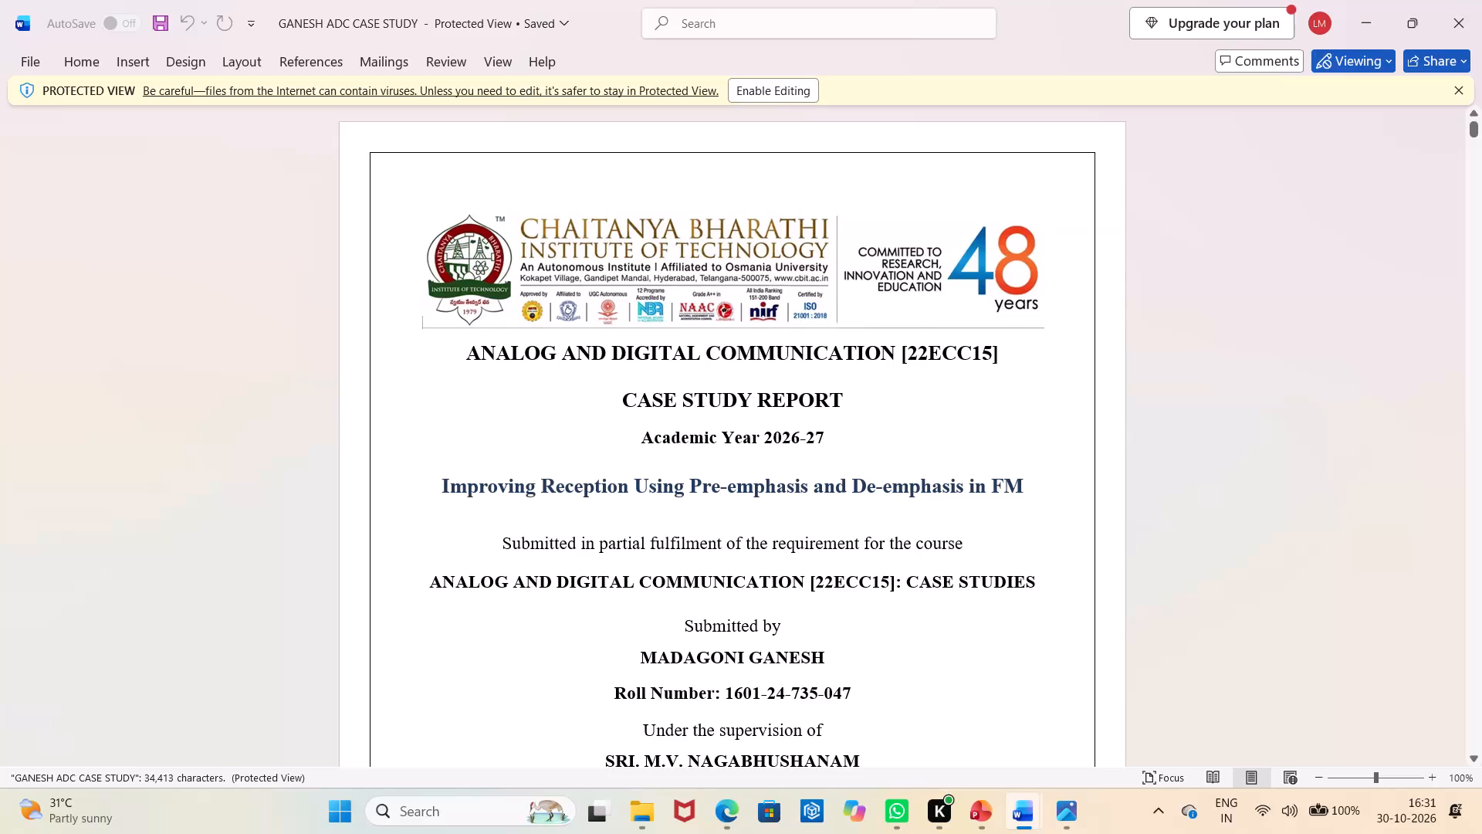
# Take the GANESH ADC CASE STUDY document out of Protected View by enabling editing.
pyautogui.click(760, 88)
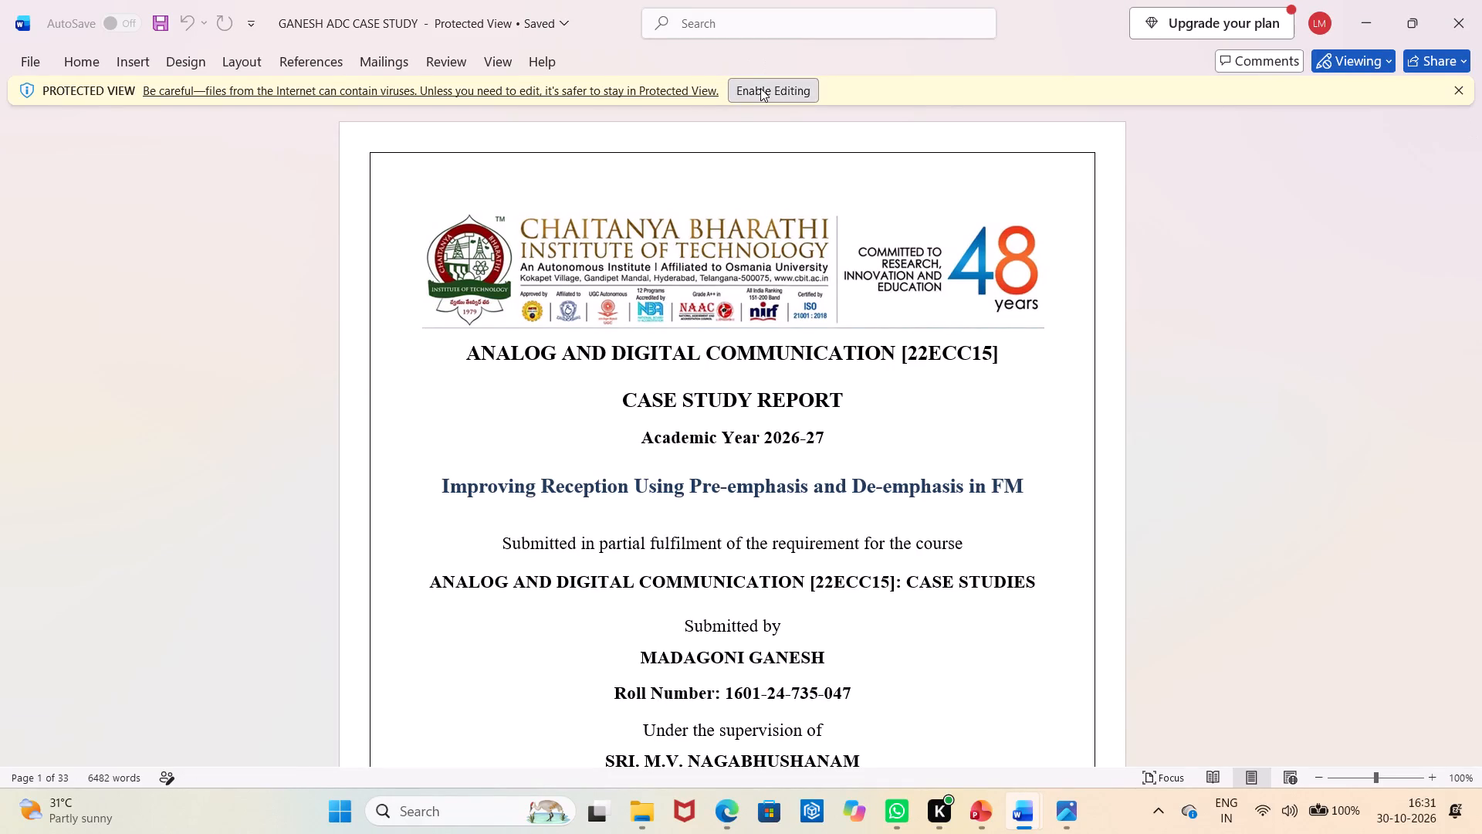
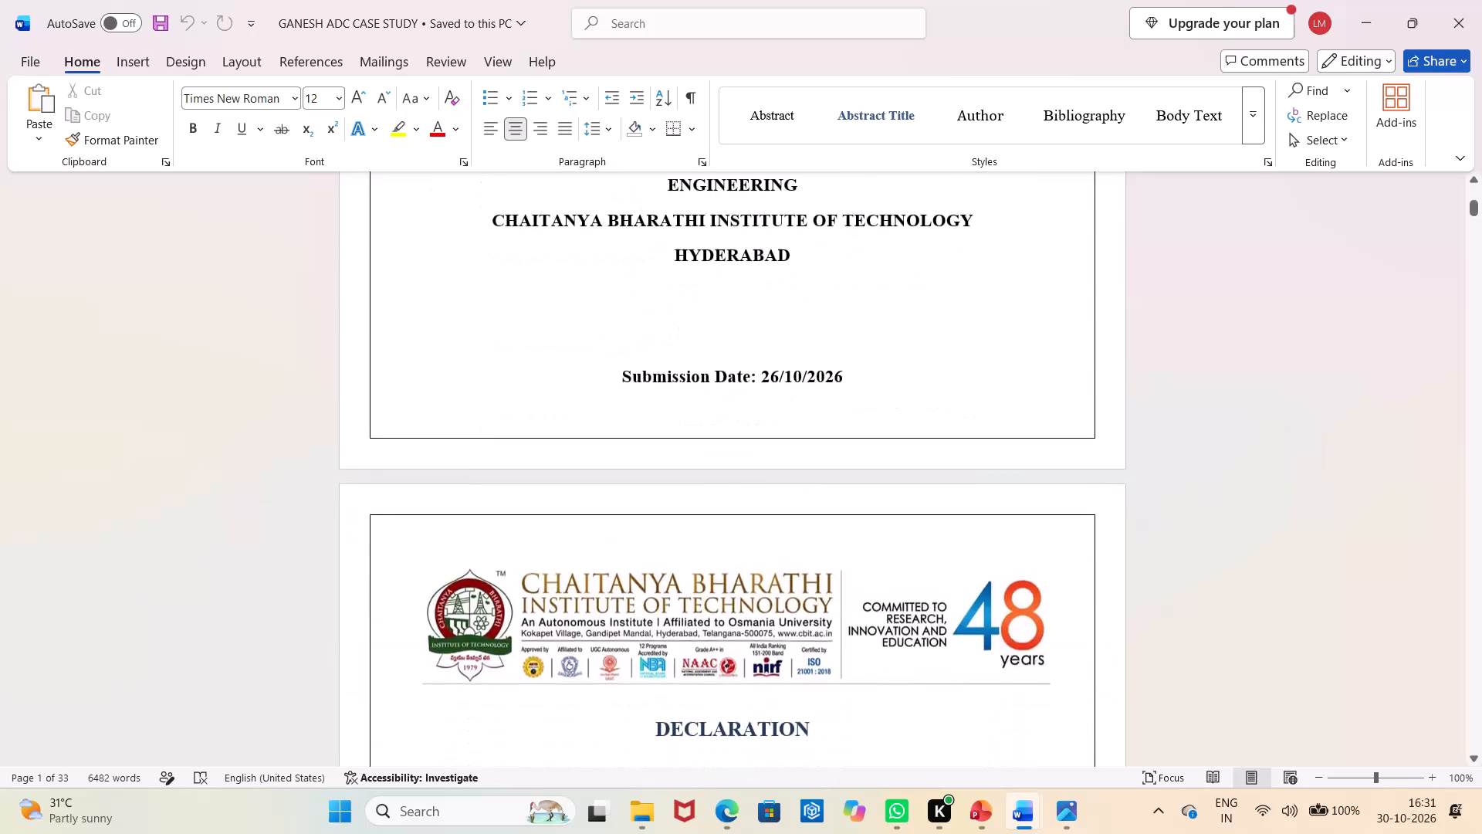
# Review the saved case study's front matter from the cover page through the declaration and contents table to section 1.1 Background.
pyautogui.scroll(-17, 739, 481)
pyautogui.scroll(-18, 739, 483)
pyautogui.scroll(-12, 739, 490)
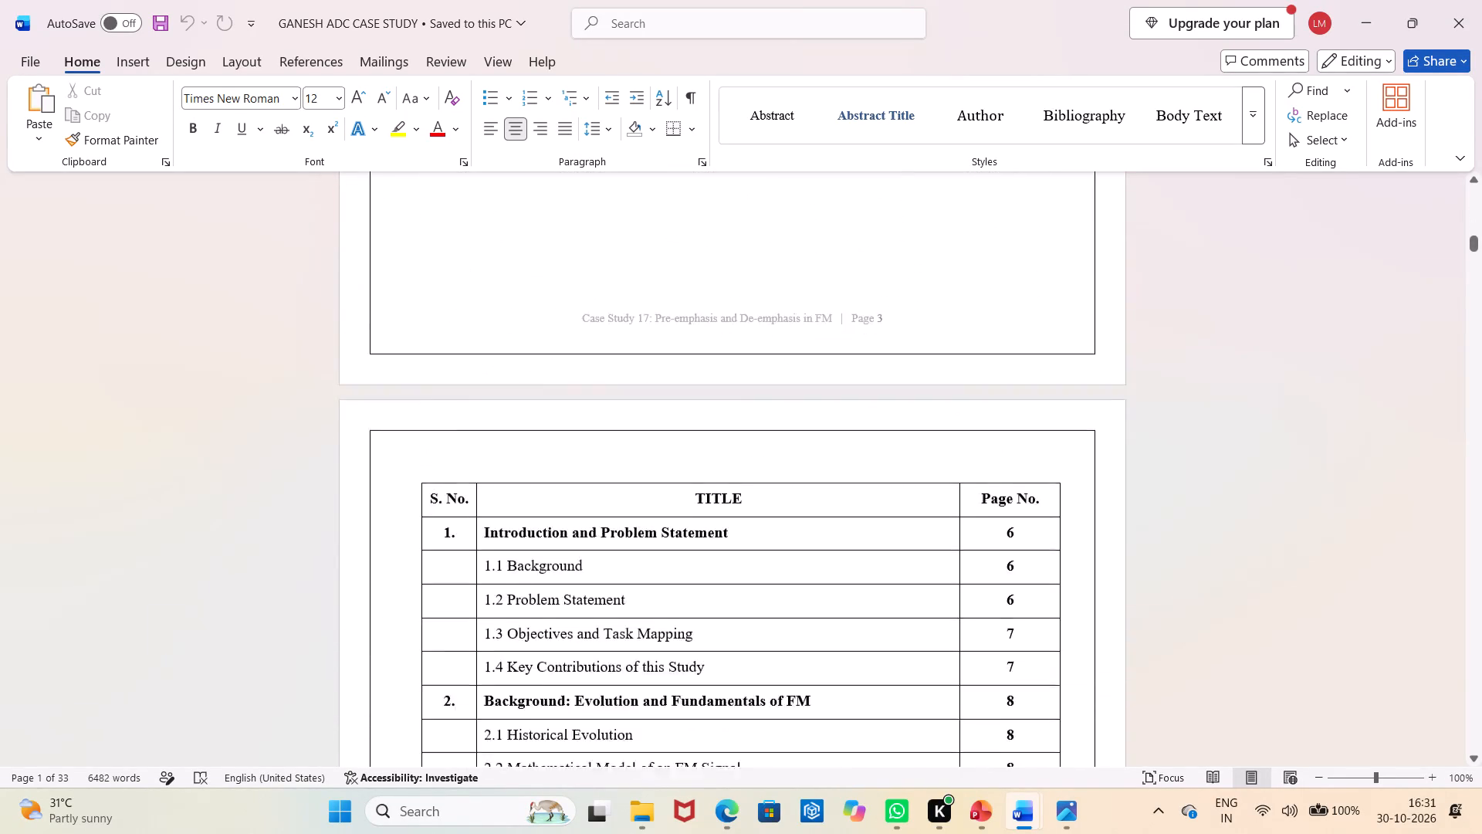
pyautogui.scroll(-16, 739, 490)
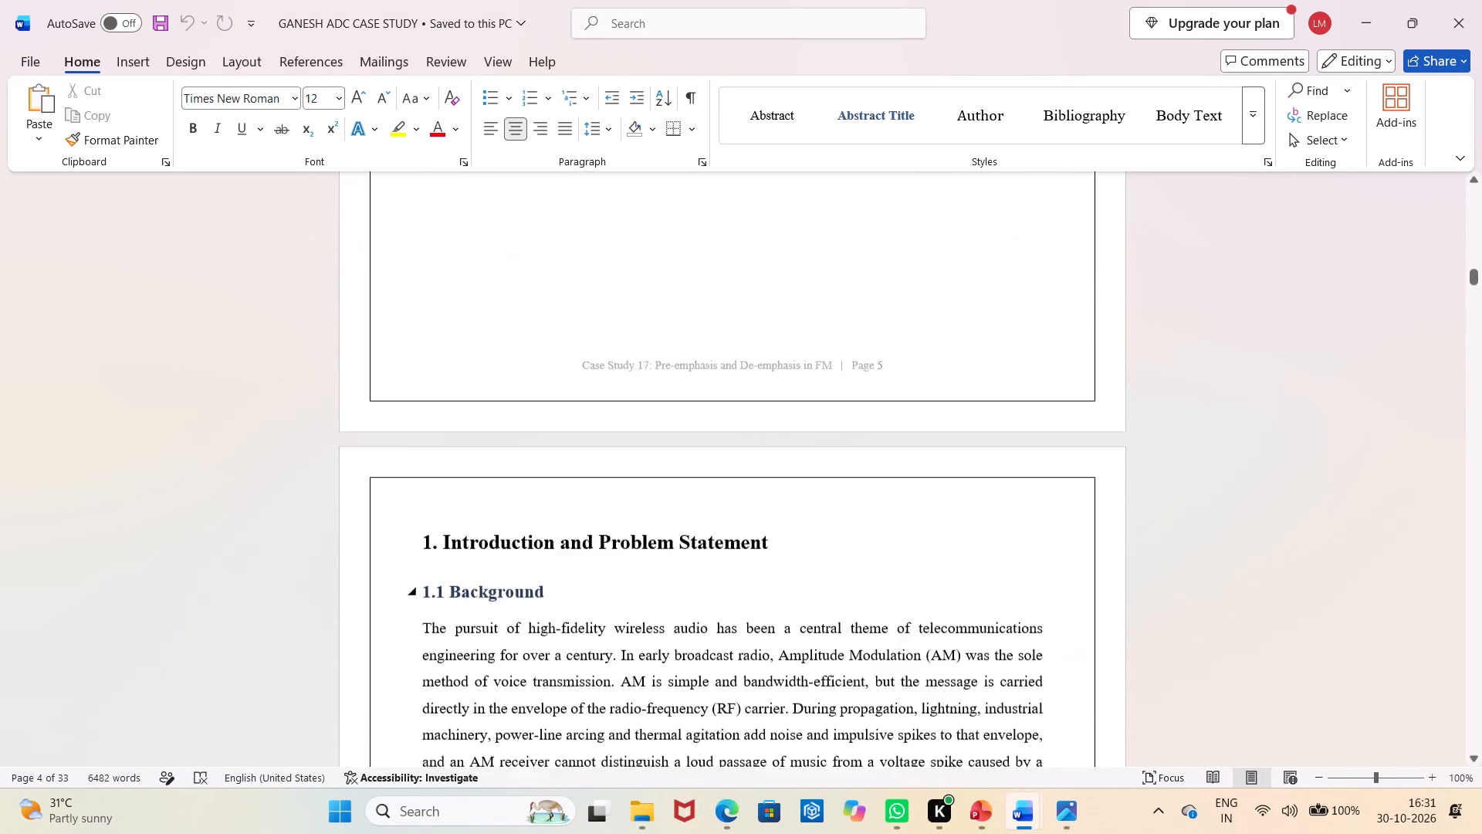
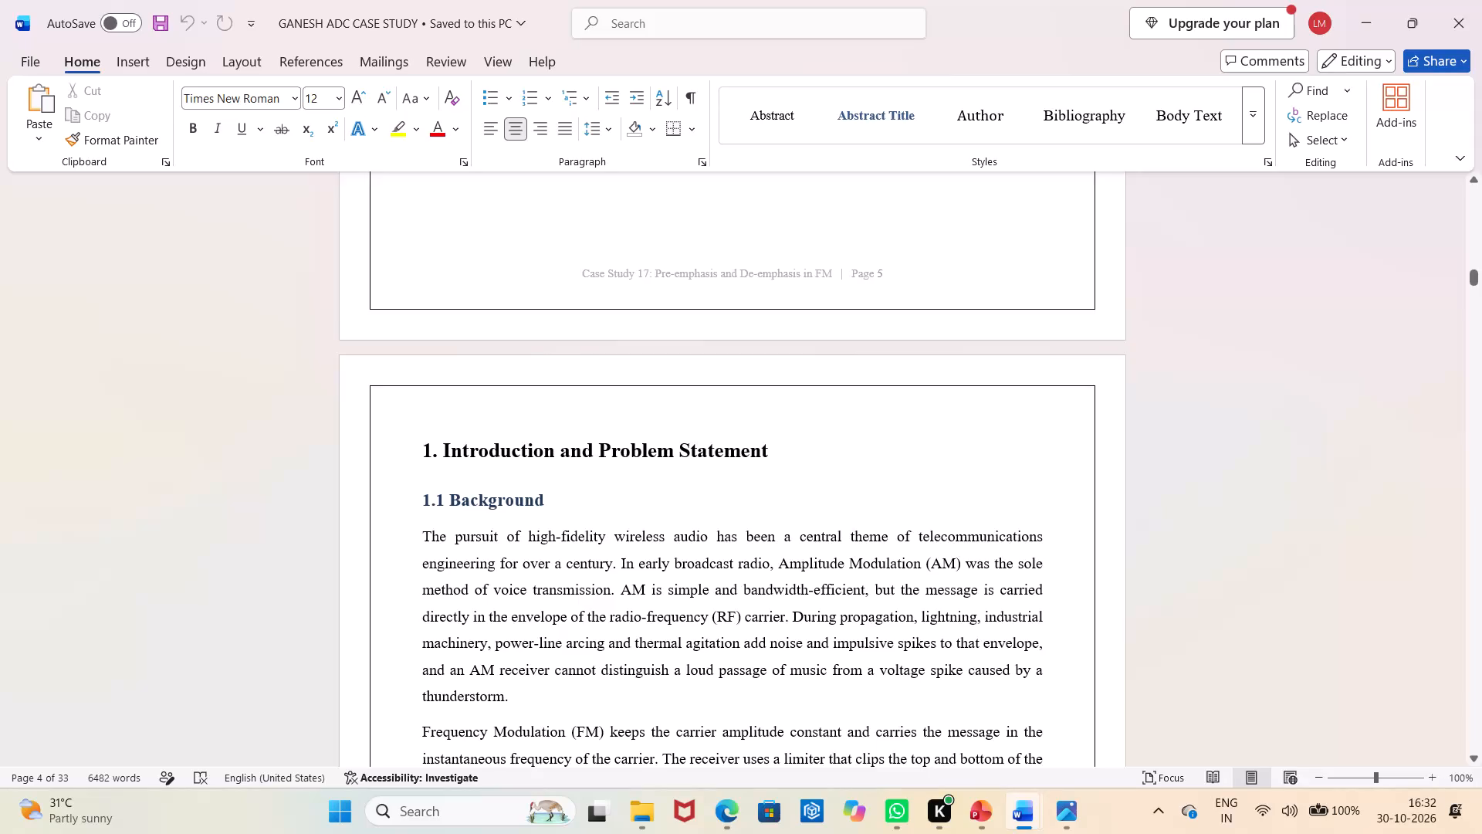
# Review the opening paragraphs of section 1.1 Background in the saved case study.
pyautogui.scroll(-3, 1050, 712)
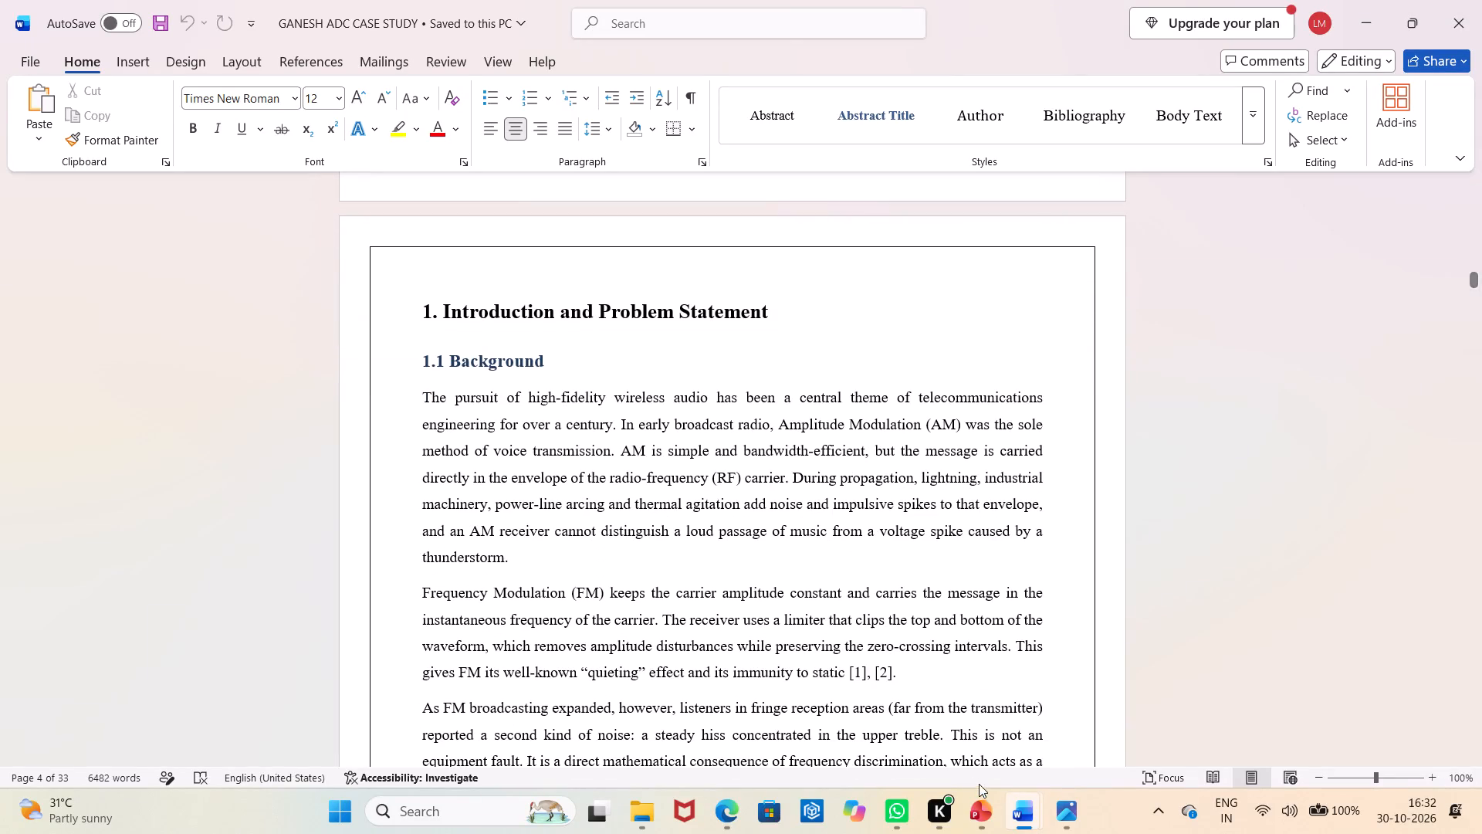
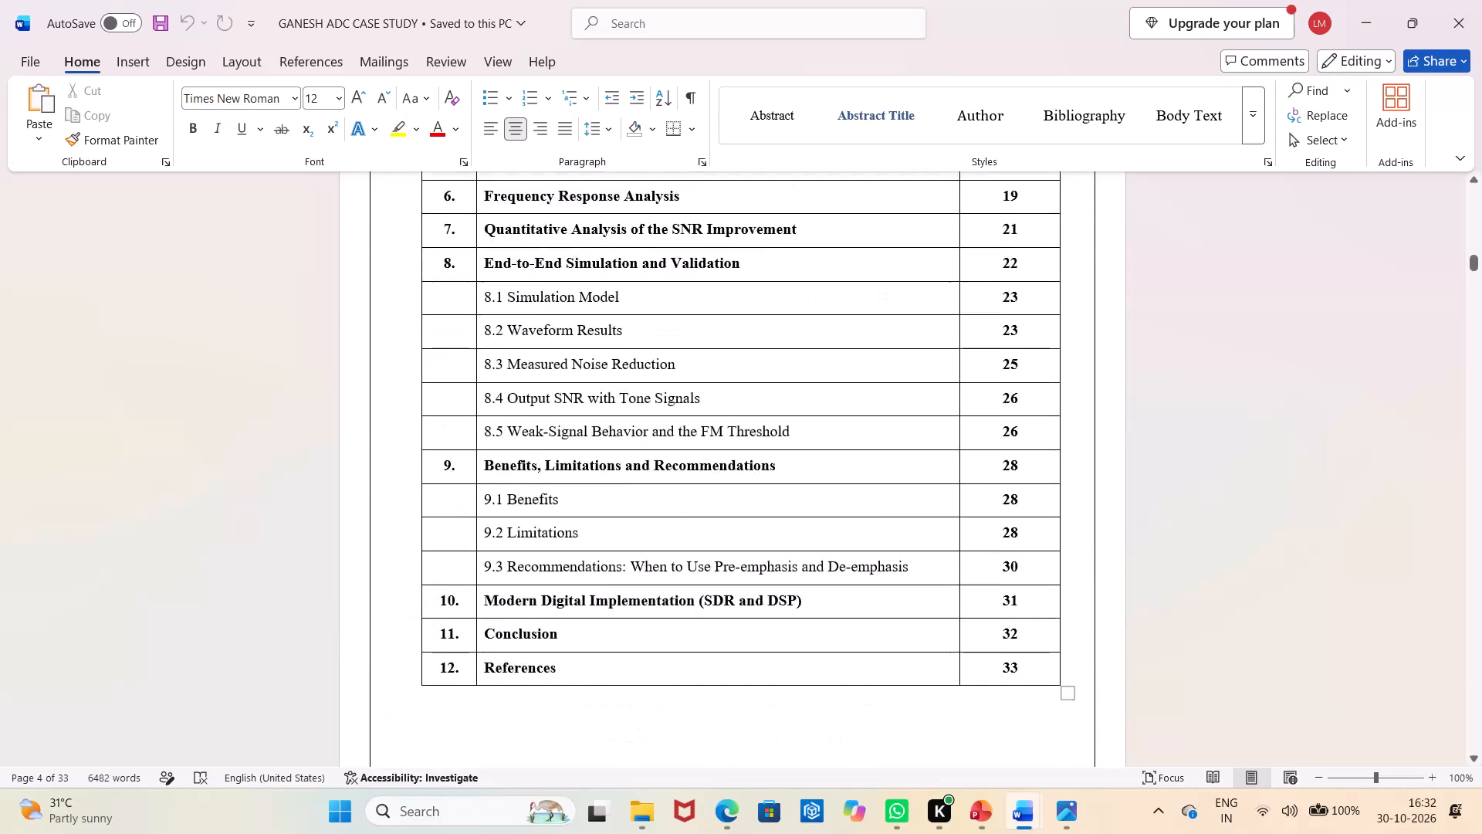
# Look back through the contents table, abstract and declaration pages up to the cover page of the case study report.
pyautogui.scroll(7, 868, 605)
pyautogui.scroll(20, 868, 625)
pyautogui.scroll(4, 868, 625)
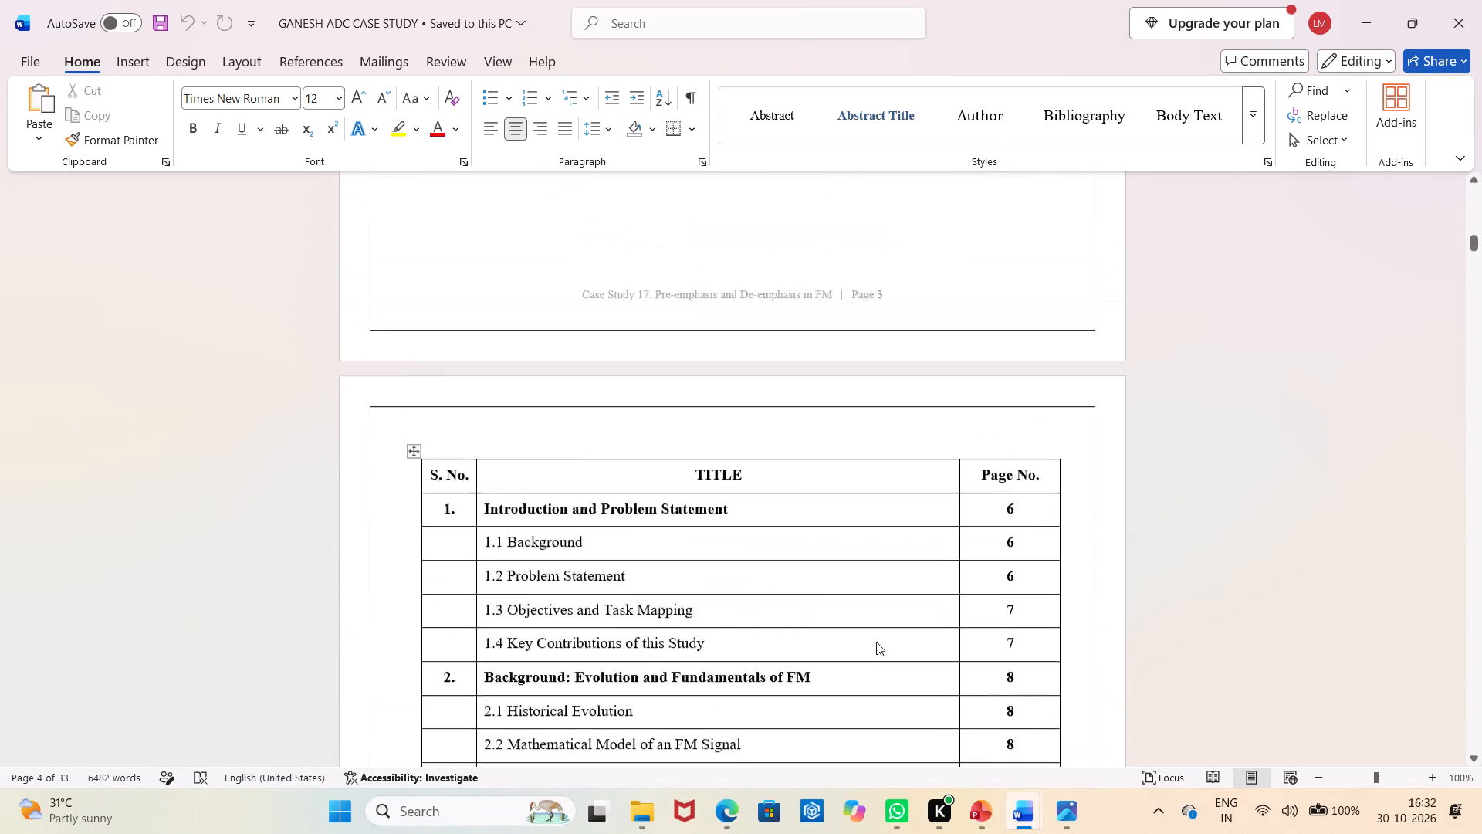
pyautogui.scroll(16, 876, 642)
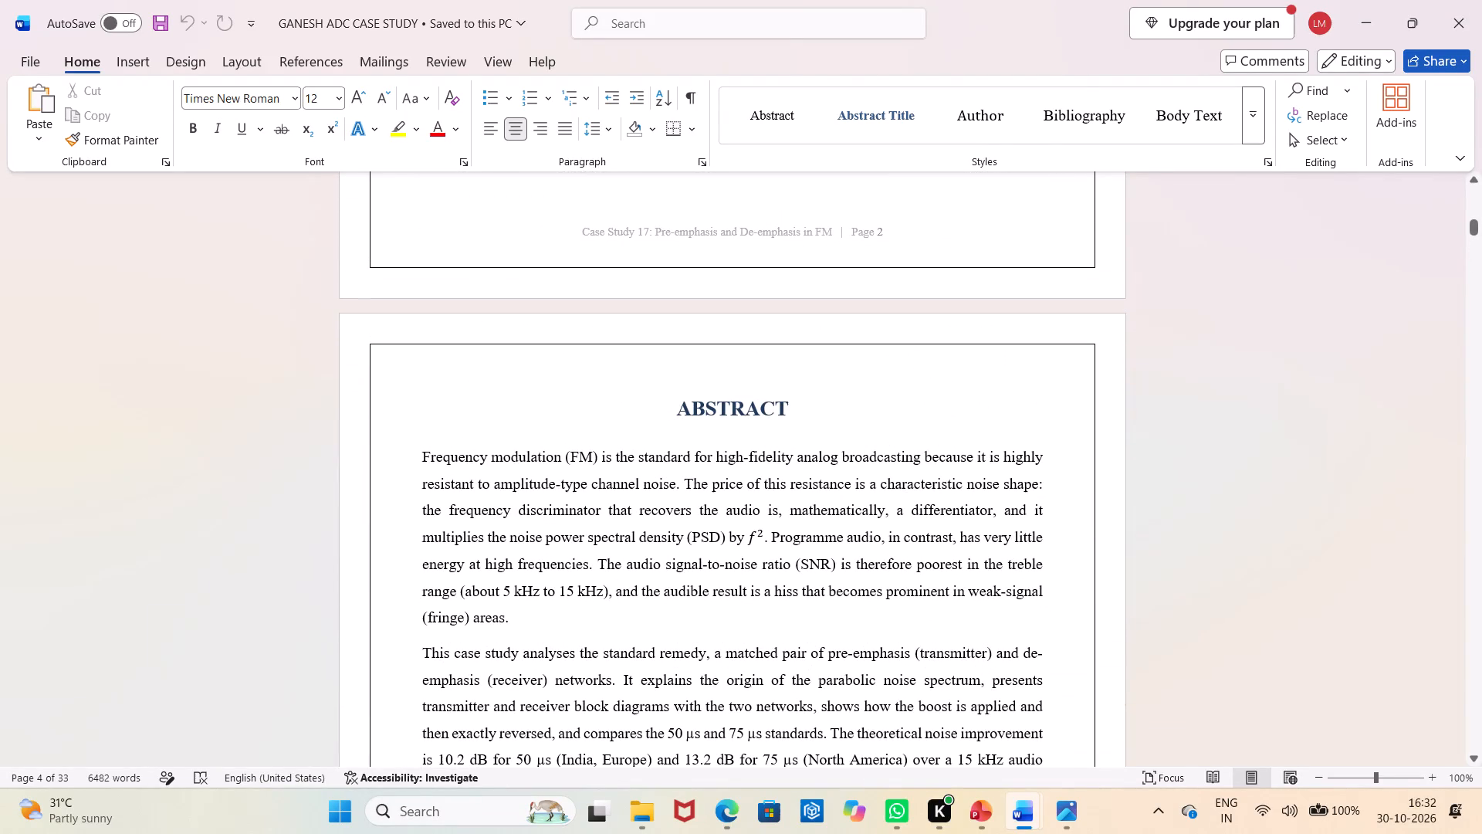
pyautogui.scroll(20, 876, 642)
pyautogui.scroll(6, 876, 642)
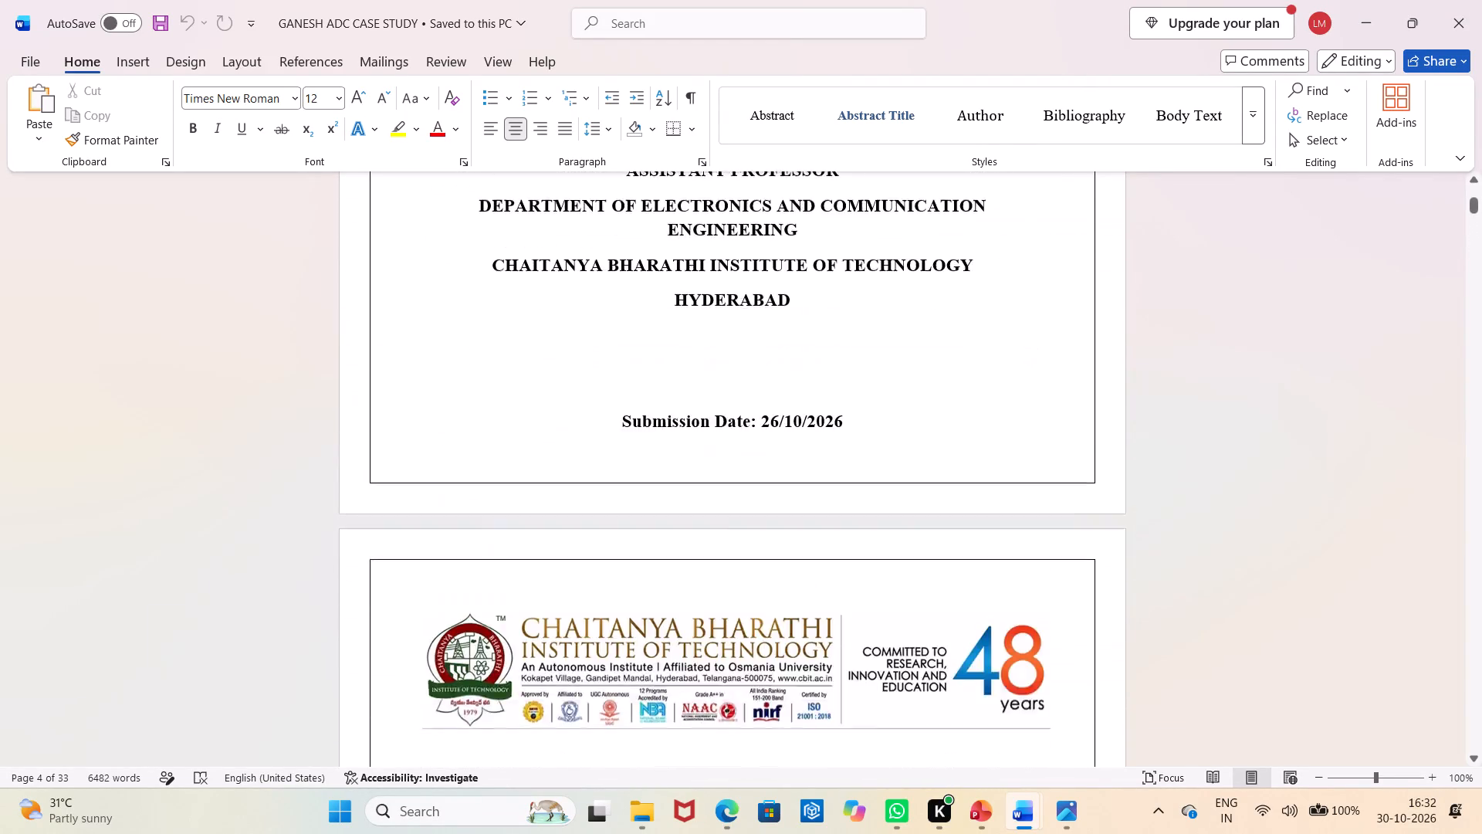
pyautogui.scroll(20, 876, 642)
pyautogui.scroll(8, 876, 642)
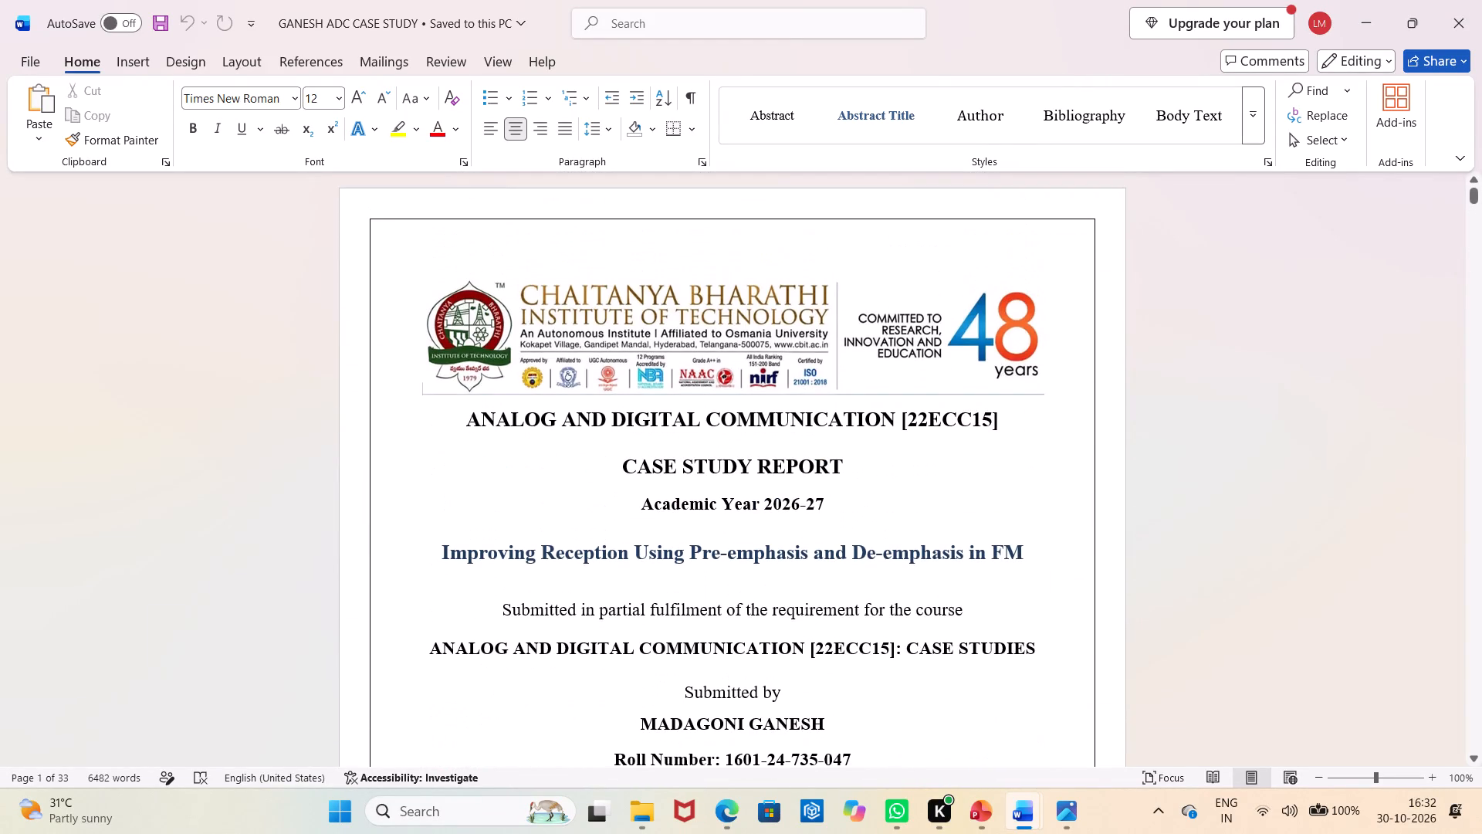
pyautogui.scroll(2, 876, 642)
# Check the front matter from the cover page through the declaration and abstract to the first page of the contents table.
pyautogui.scroll(-13, 889, 656)
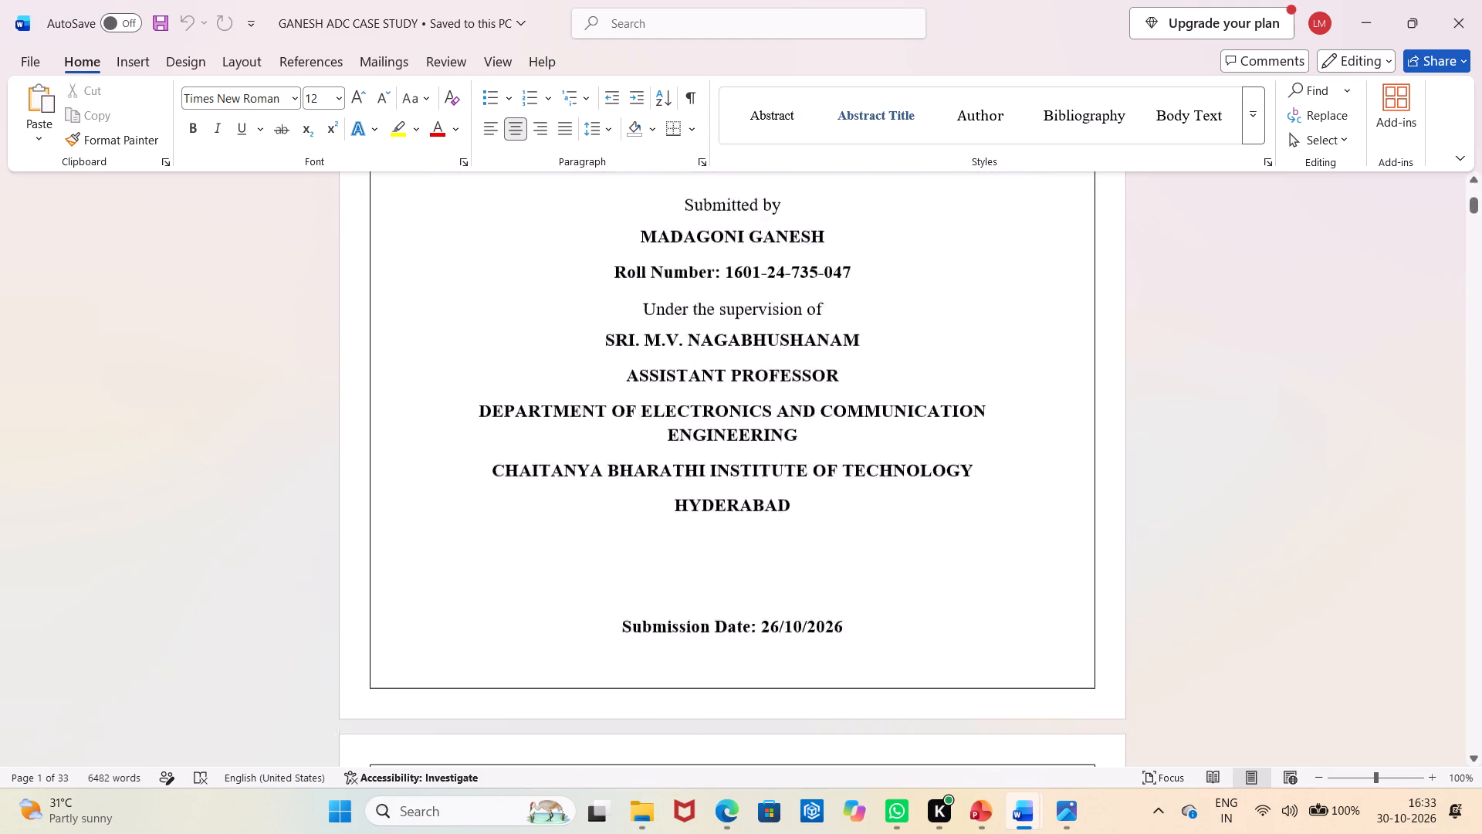
pyautogui.scroll(-11, 894, 659)
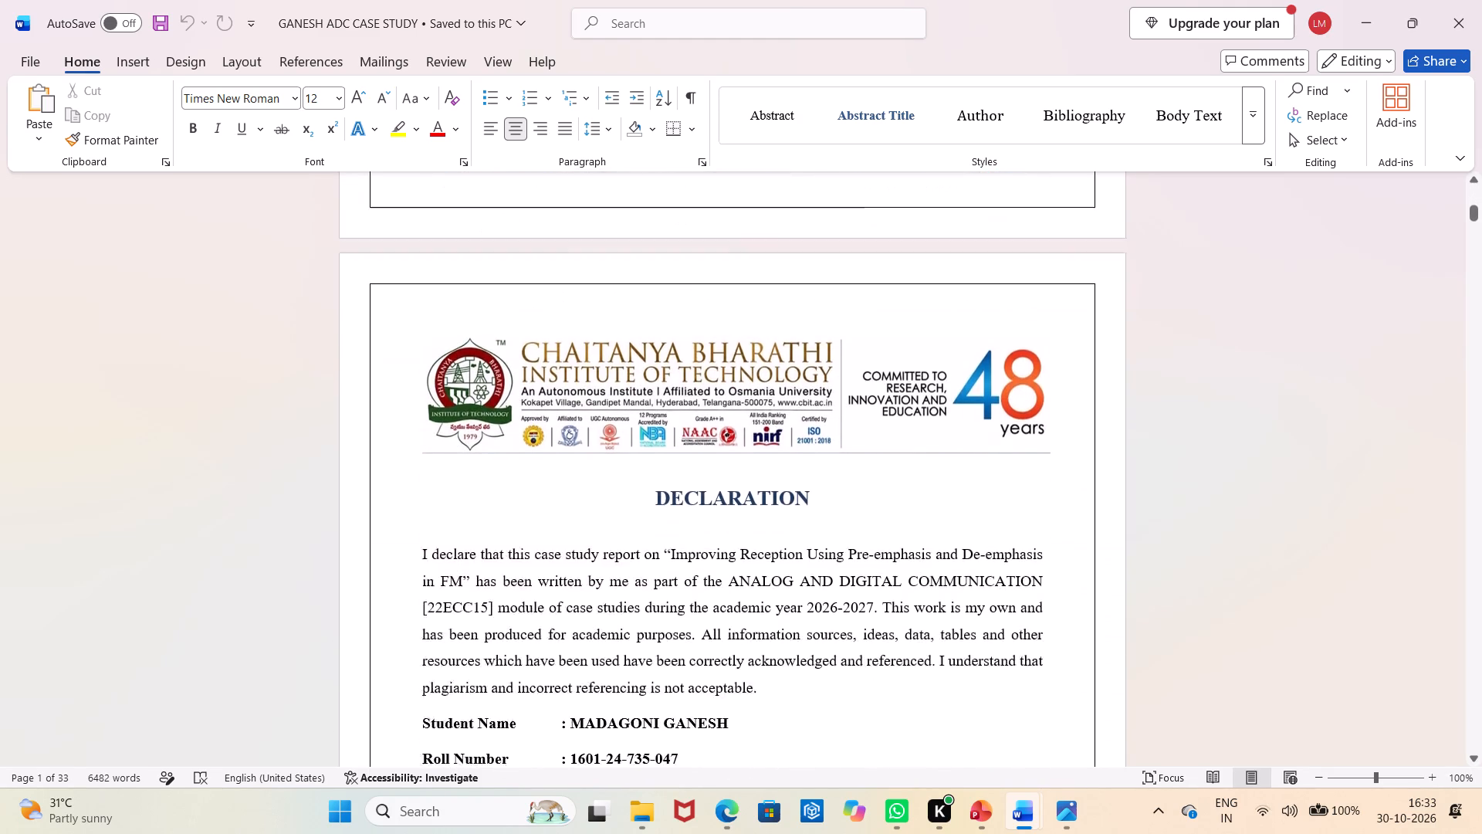
pyautogui.scroll(-15, 895, 659)
pyautogui.scroll(-9, 913, 667)
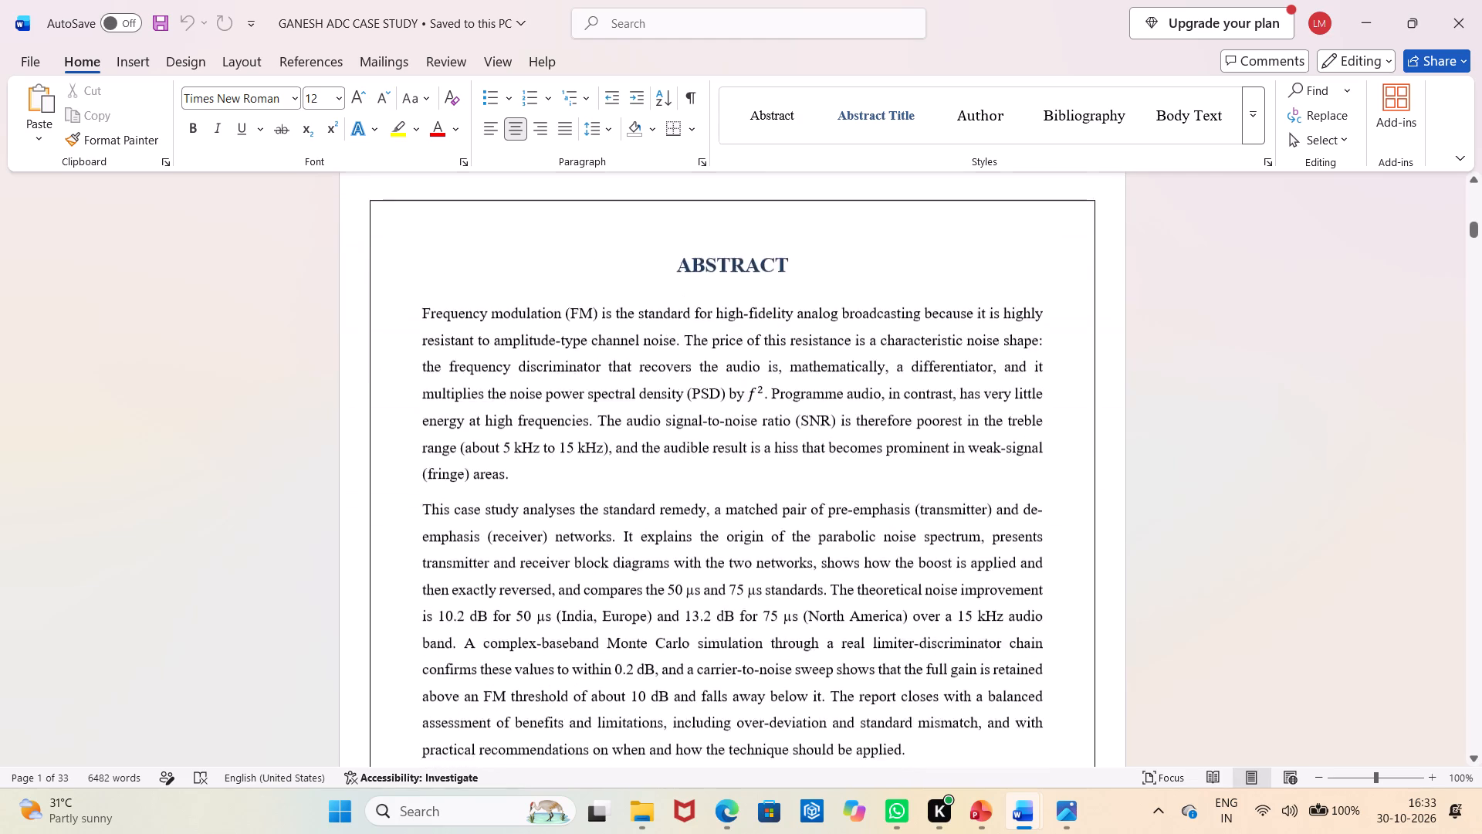
pyautogui.scroll(-20, 913, 667)
pyautogui.scroll(-13, 919, 671)
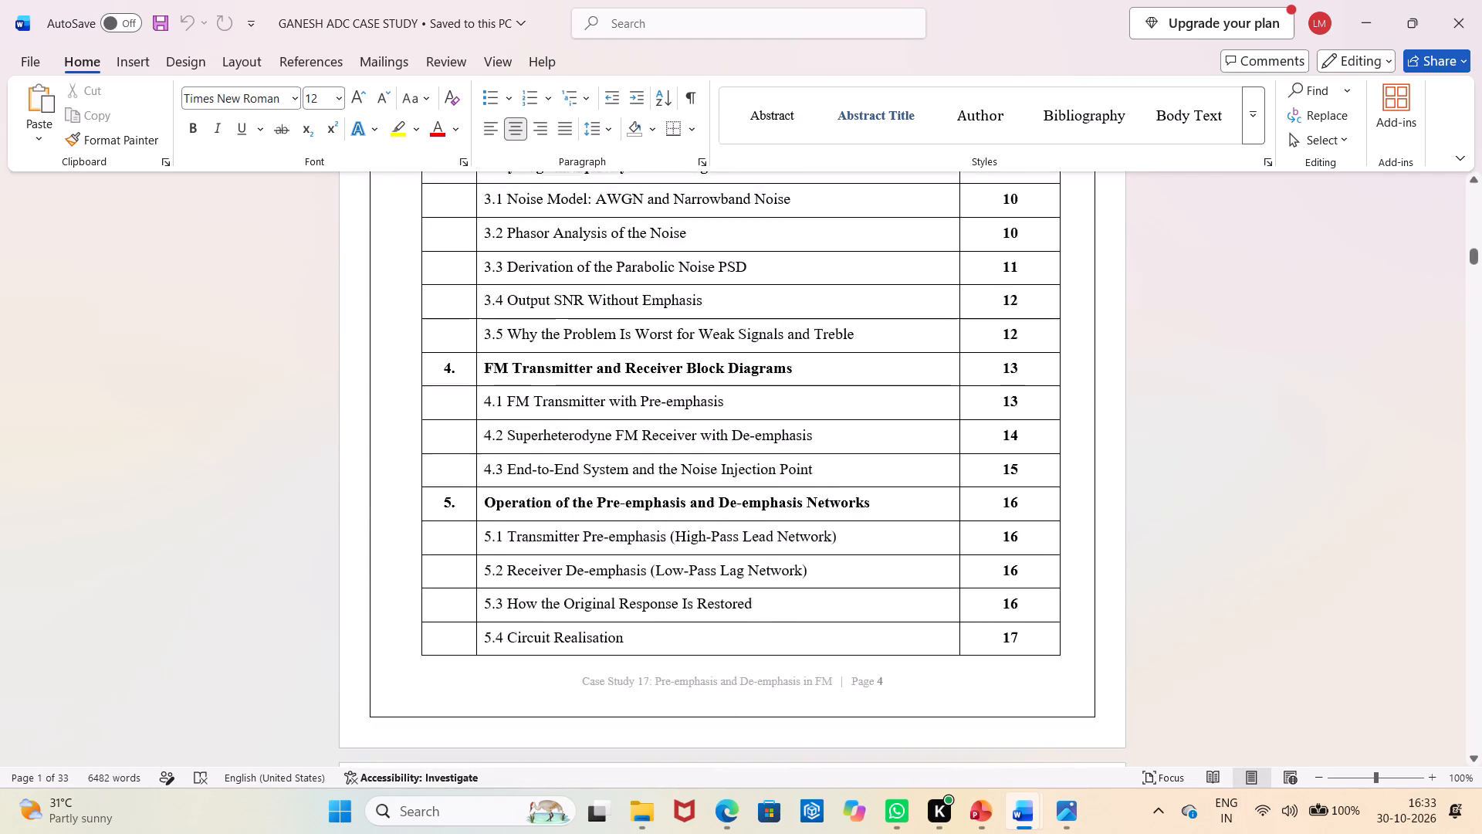
# Review the rest of the contents table and the body from section 1 Introduction and Problem Statement to section 3.1 Noise Model.
pyautogui.scroll(-19, 919, 672)
pyautogui.scroll(-13, 919, 672)
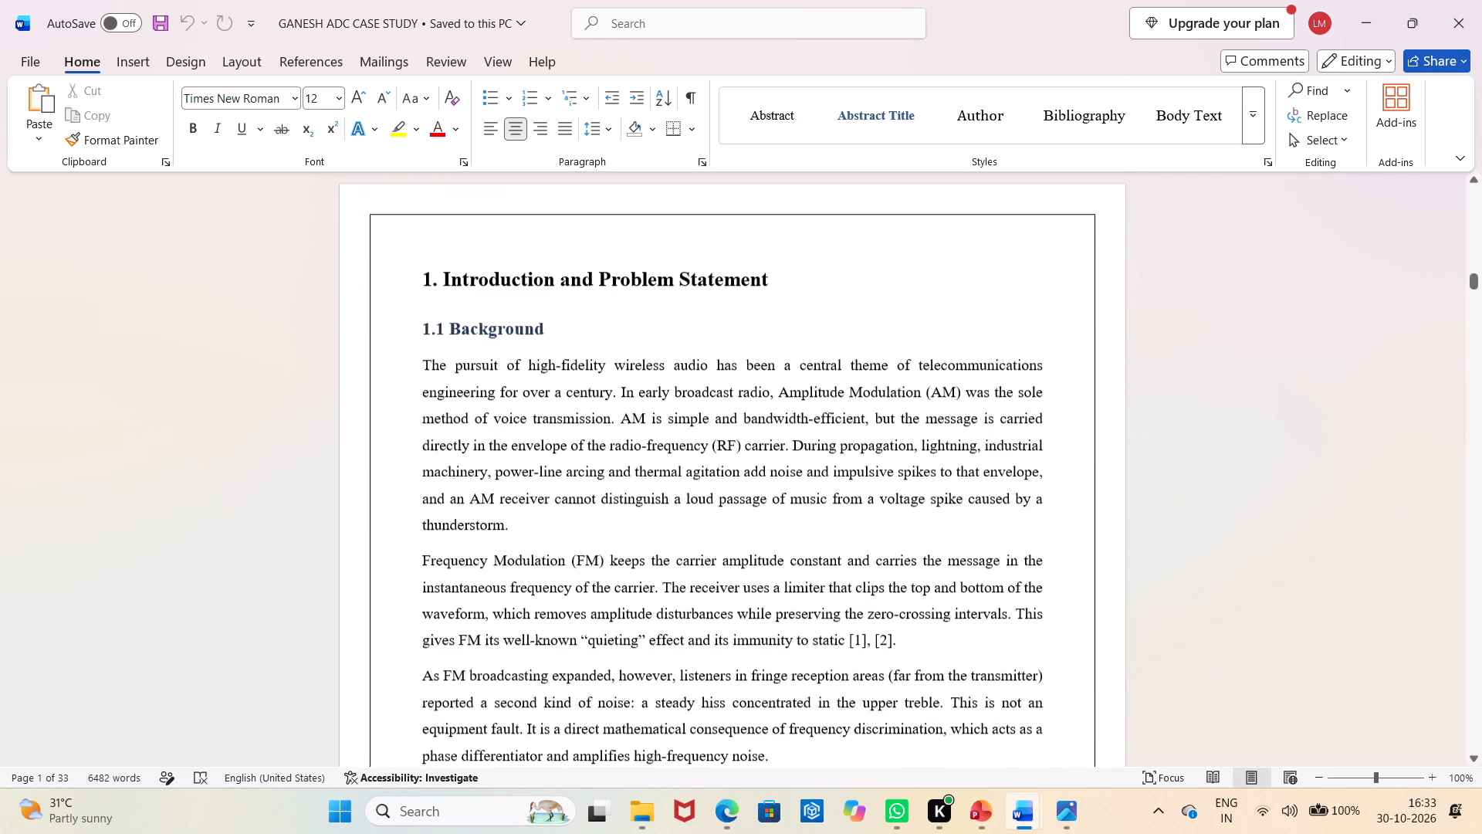
pyautogui.scroll(-19, 919, 672)
pyautogui.scroll(-13, 919, 673)
pyautogui.scroll(-13, 919, 673)
pyautogui.scroll(-20, 919, 674)
pyautogui.scroll(-6, 919, 674)
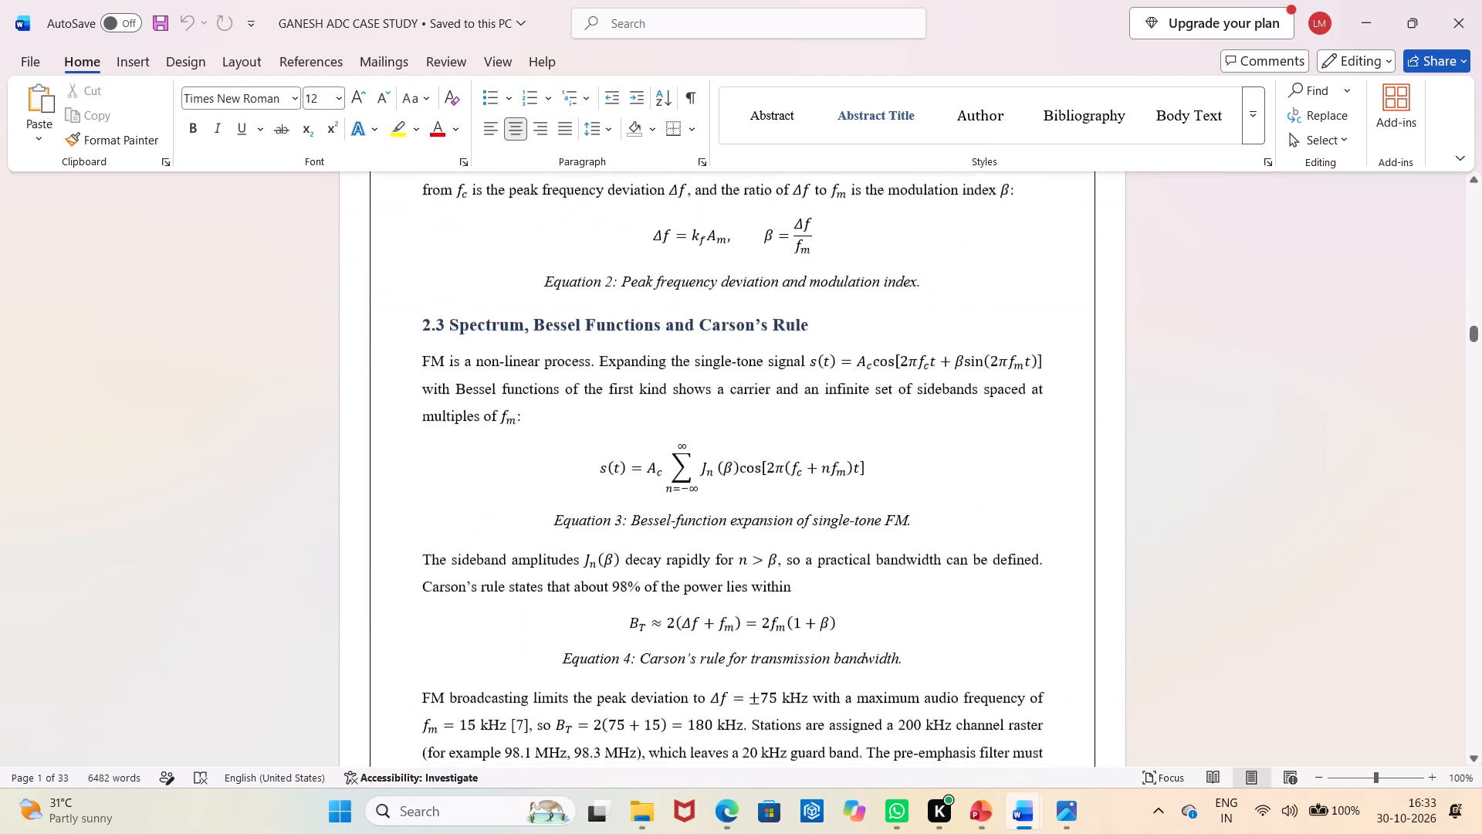
pyautogui.scroll(-16, 919, 674)
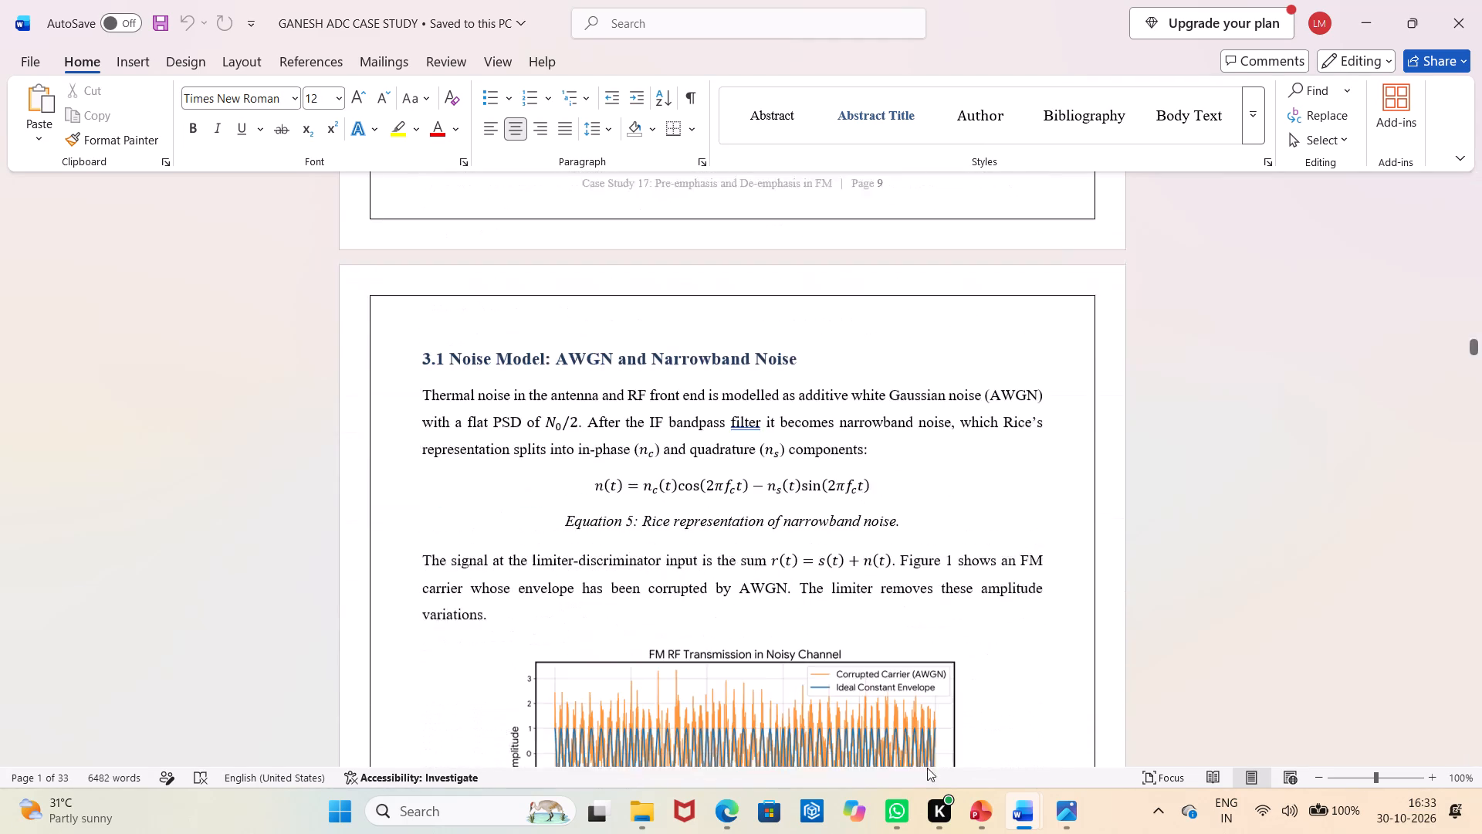
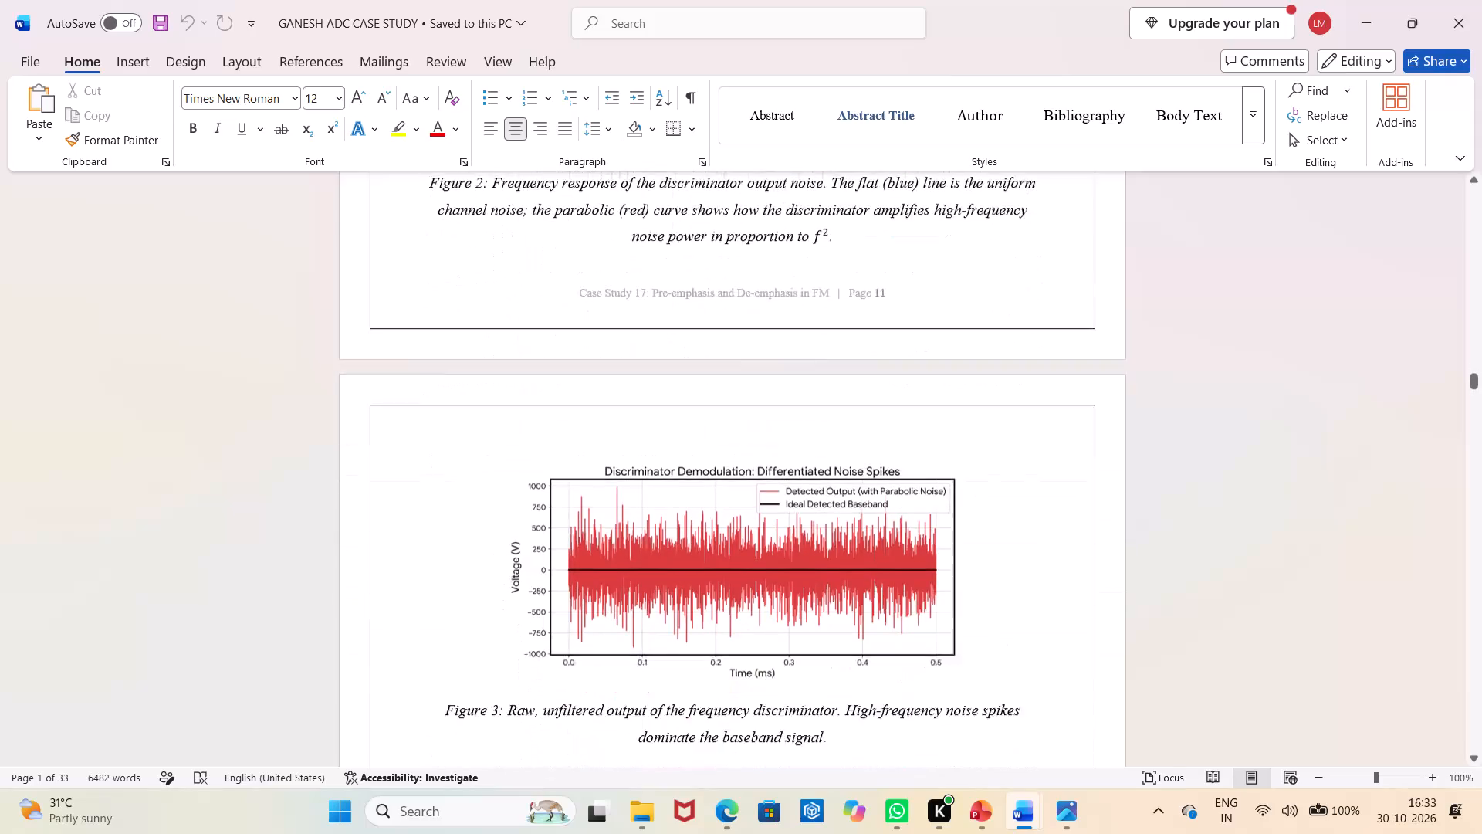
# Review the report from Figure 3 through the section 4 block diagrams and section 5 network operation to the Figure 7 RC networks.
pyautogui.scroll(-6, 1025, 561)
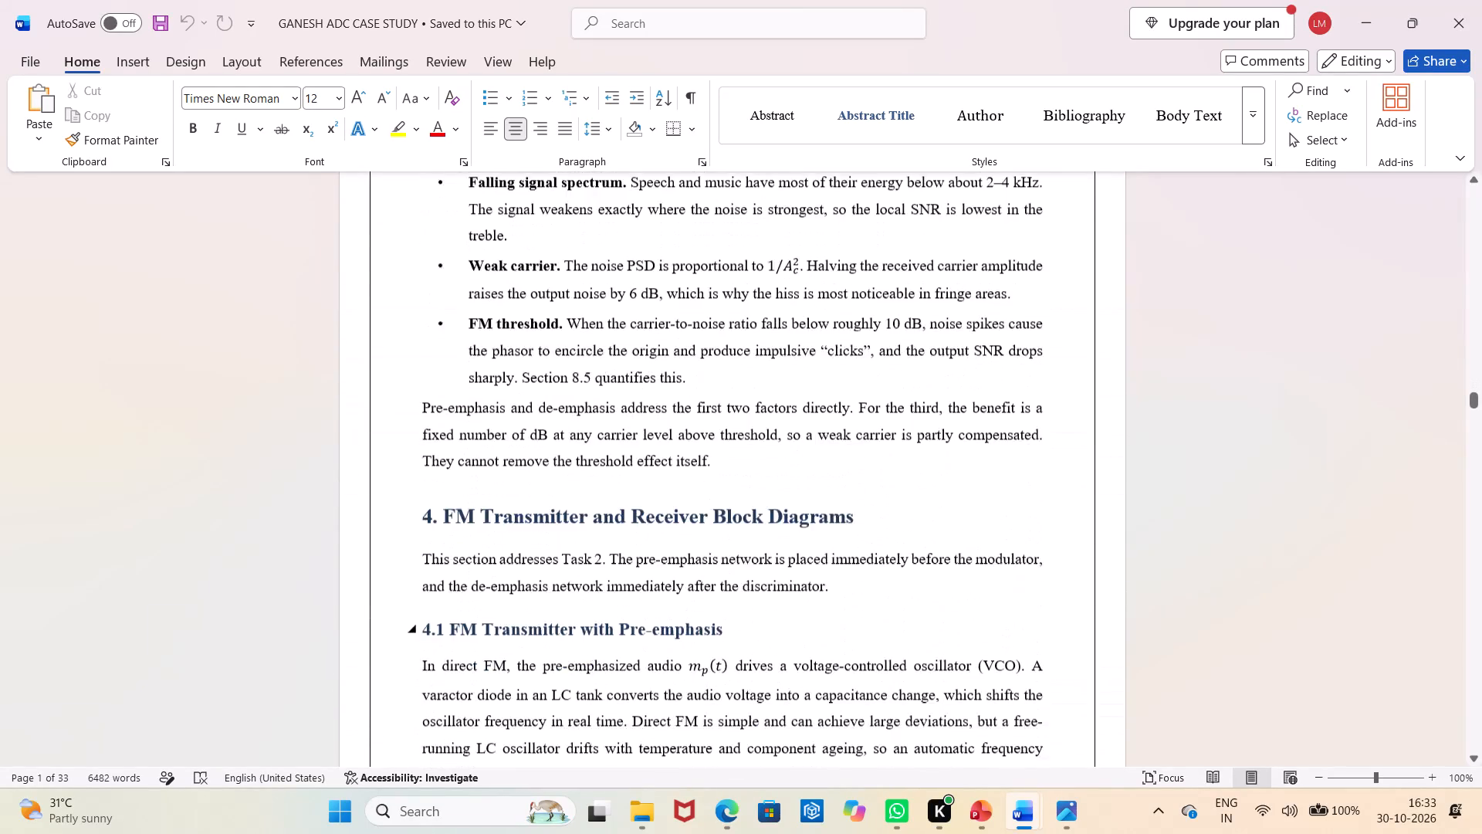
pyautogui.scroll(-19, 1024, 565)
pyautogui.scroll(-16, 1024, 565)
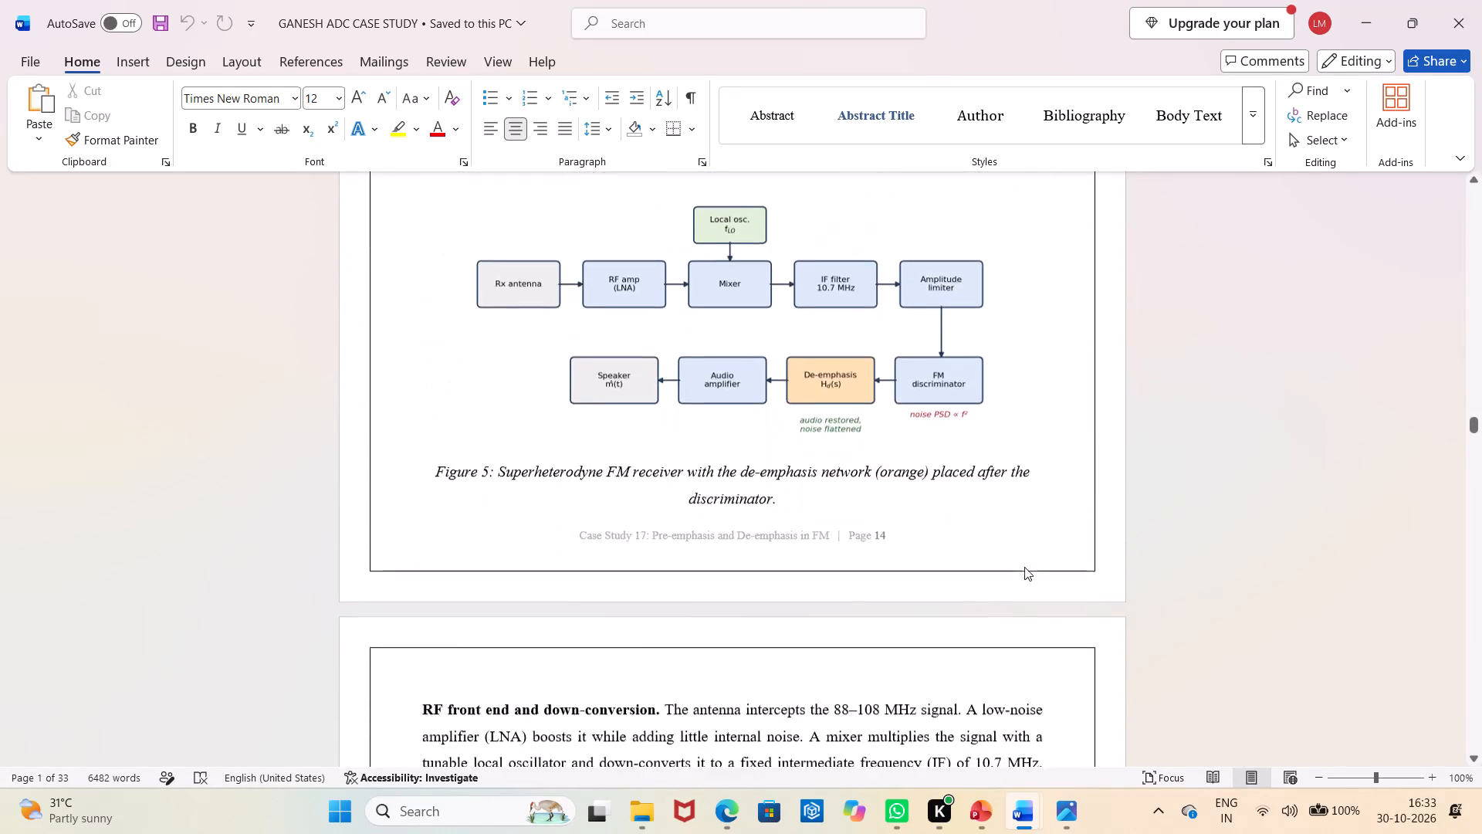
pyautogui.scroll(-3, 1024, 567)
pyautogui.scroll(-20, 1024, 567)
pyautogui.scroll(-9, 1024, 567)
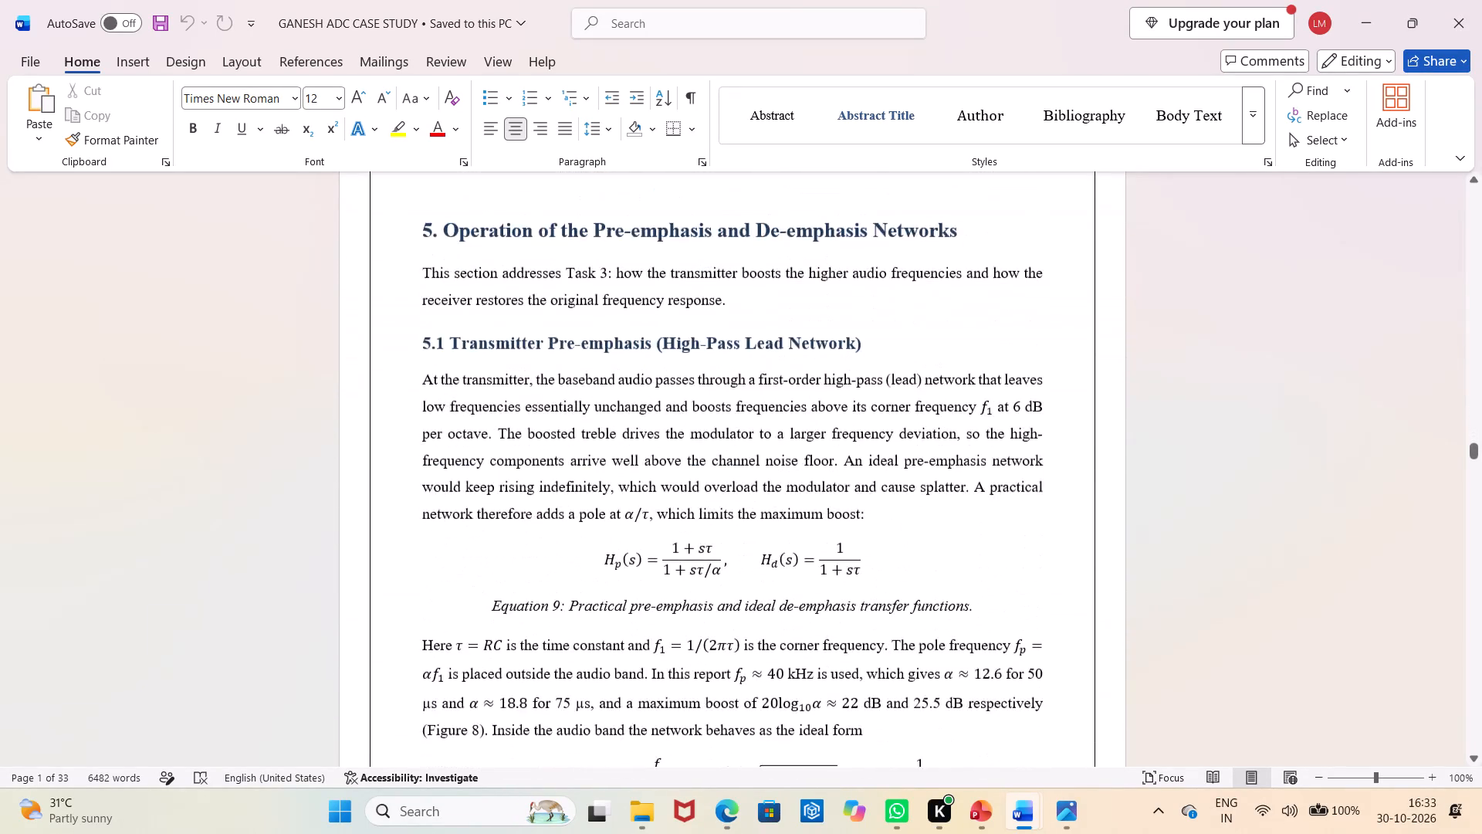
pyautogui.scroll(19, 1024, 575)
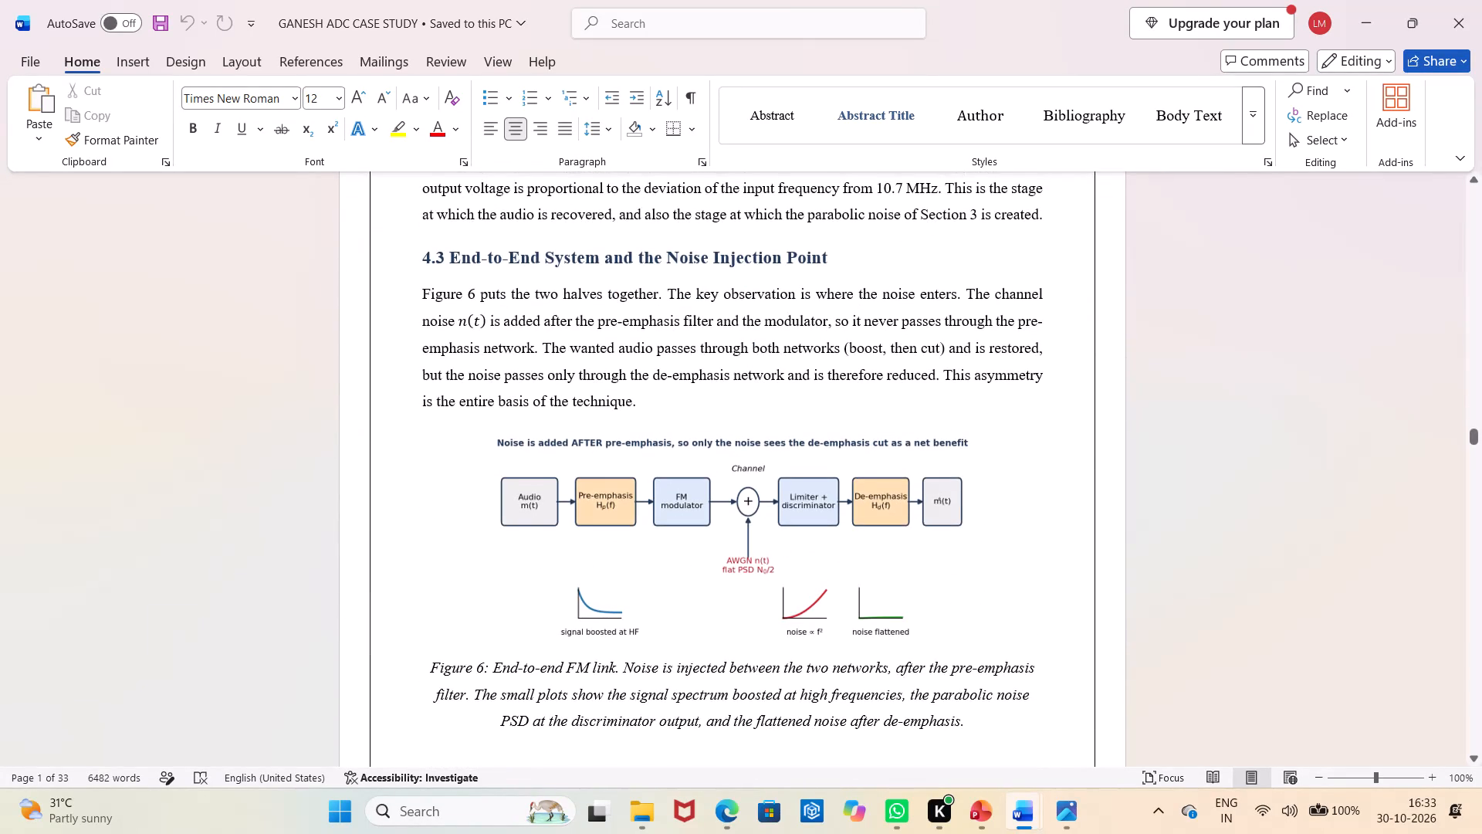
pyautogui.scroll(-12, 1024, 575)
pyautogui.scroll(-17, 1024, 575)
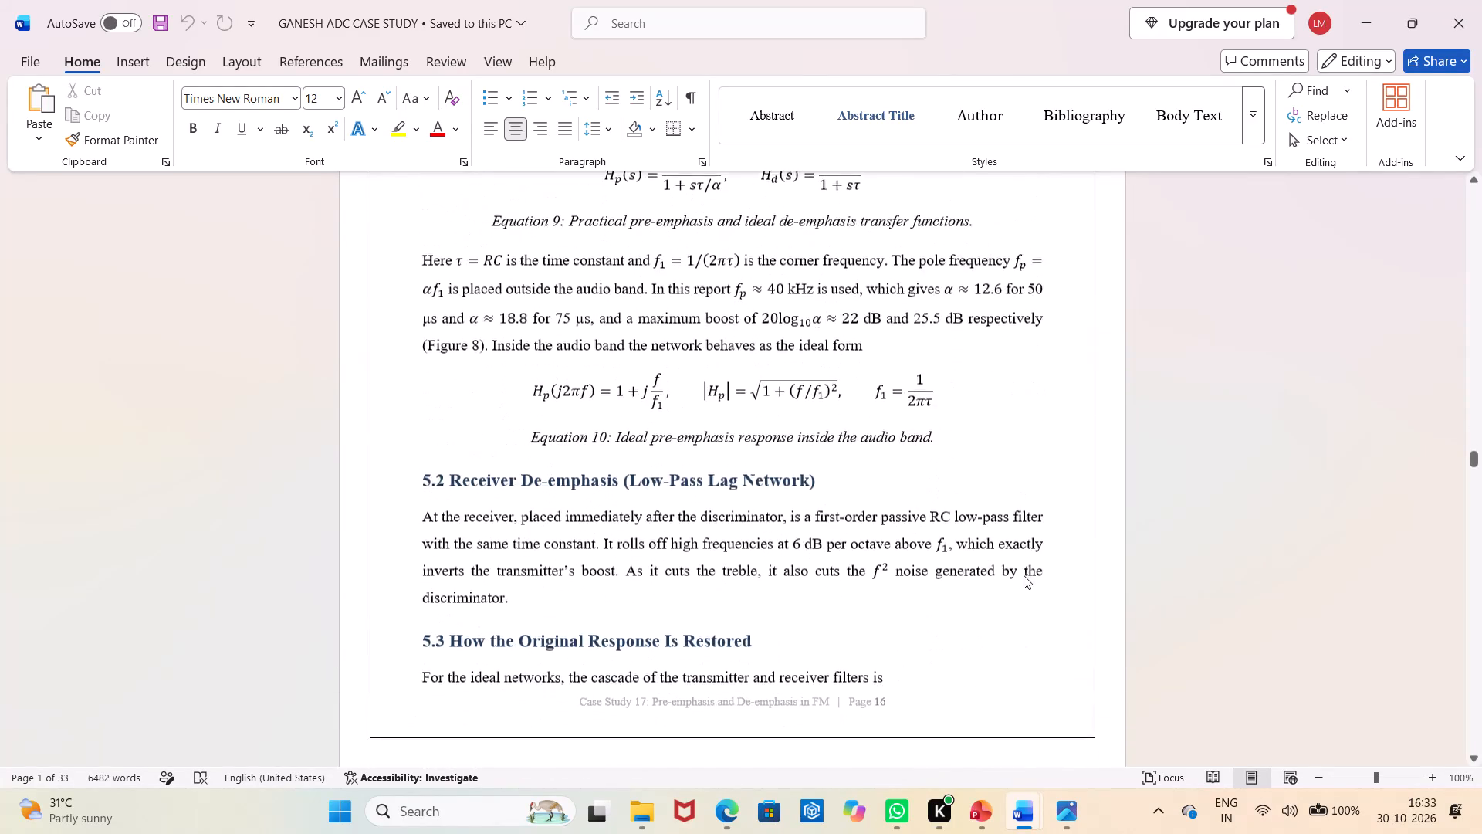
pyautogui.scroll(-20, 1024, 575)
pyautogui.scroll(-12, 1024, 575)
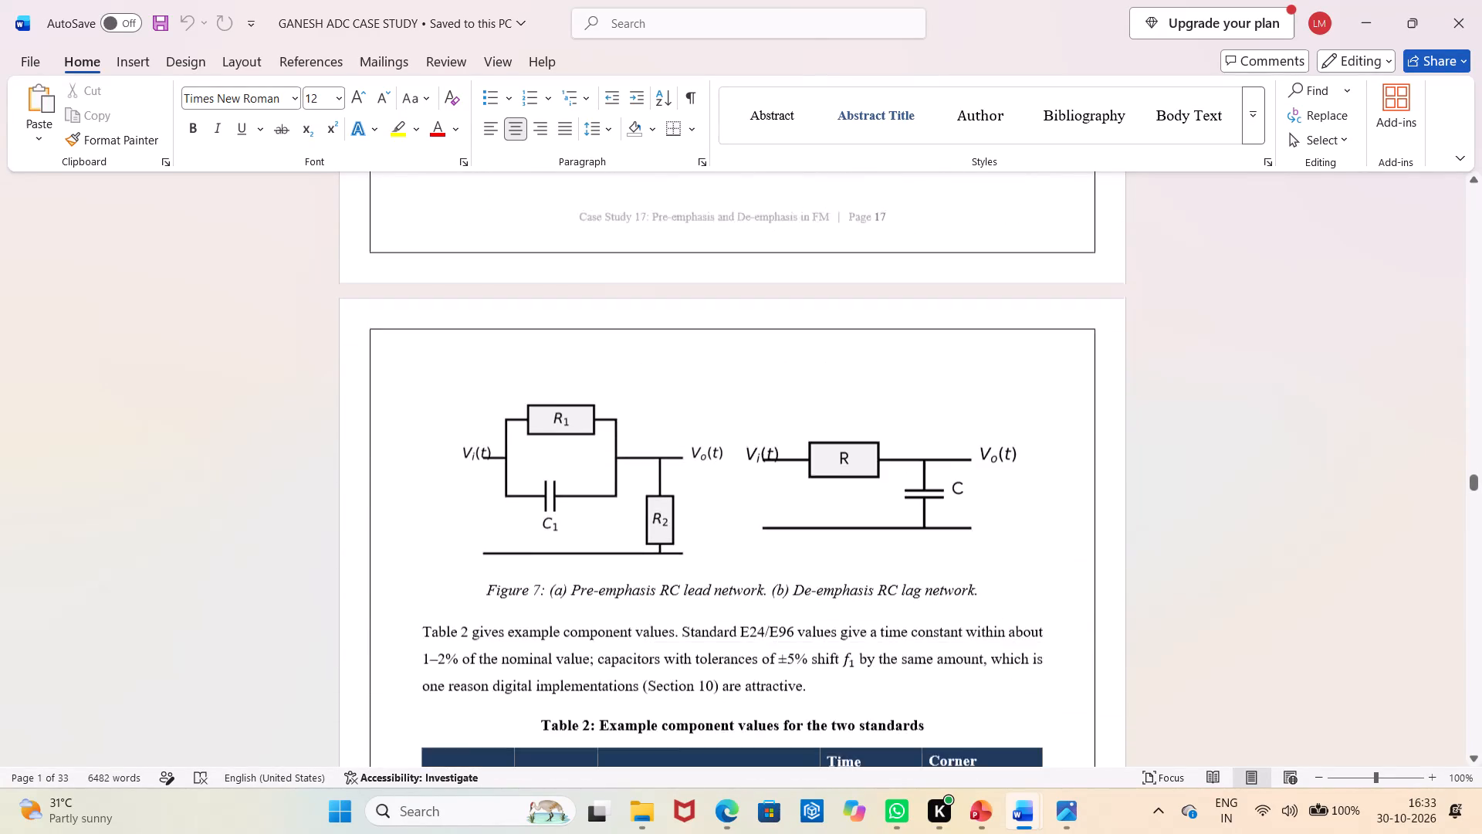
# Review the report from the Table 2 component values through section 7 SNR analysis to the section 8.2 waveform figures.
pyautogui.scroll(-20, 1024, 575)
pyautogui.scroll(-9, 1024, 575)
pyautogui.scroll(-20, 1024, 575)
pyautogui.scroll(-11, 1024, 575)
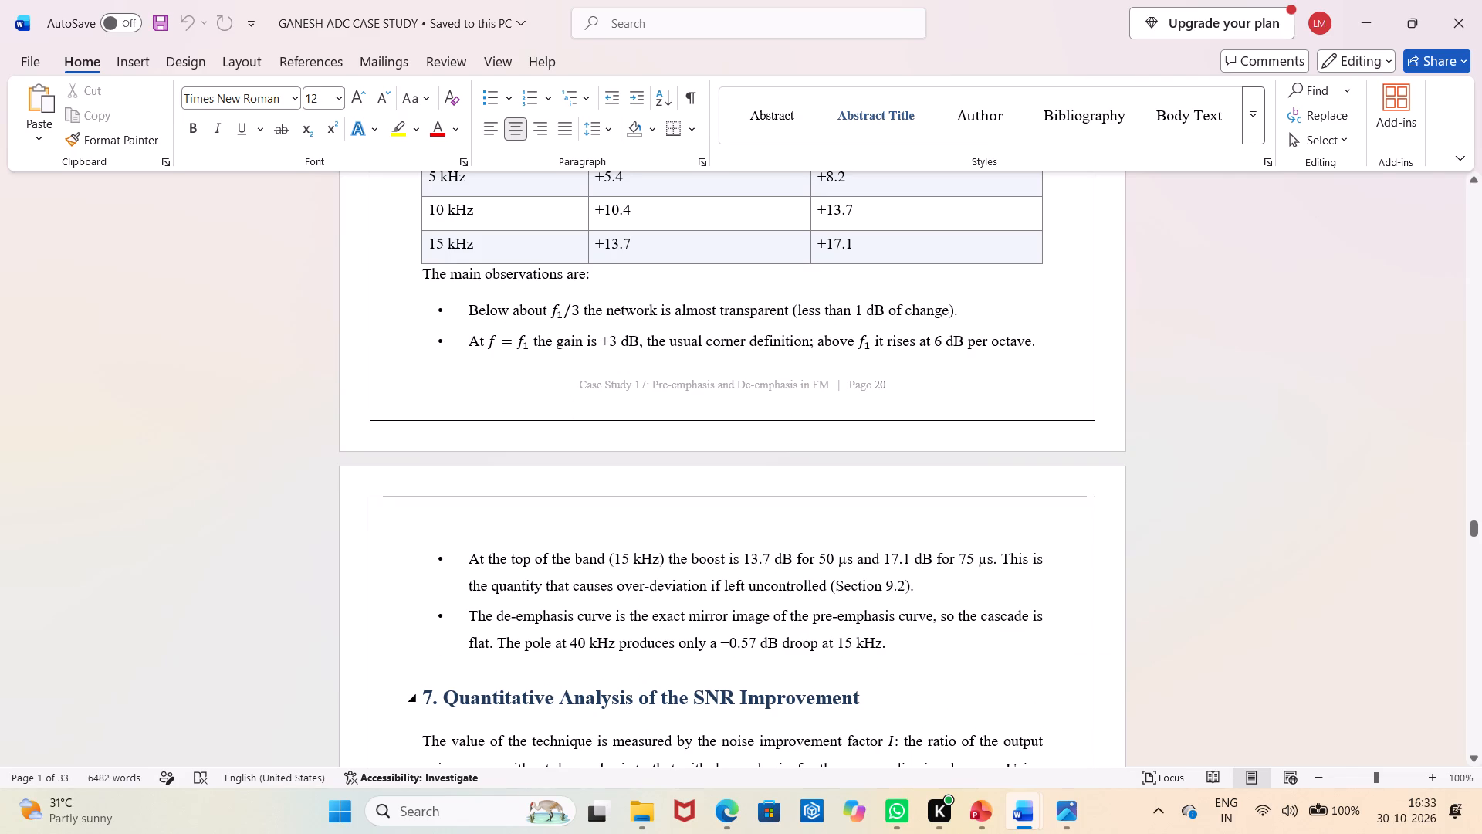
pyautogui.scroll(-10, 922, 715)
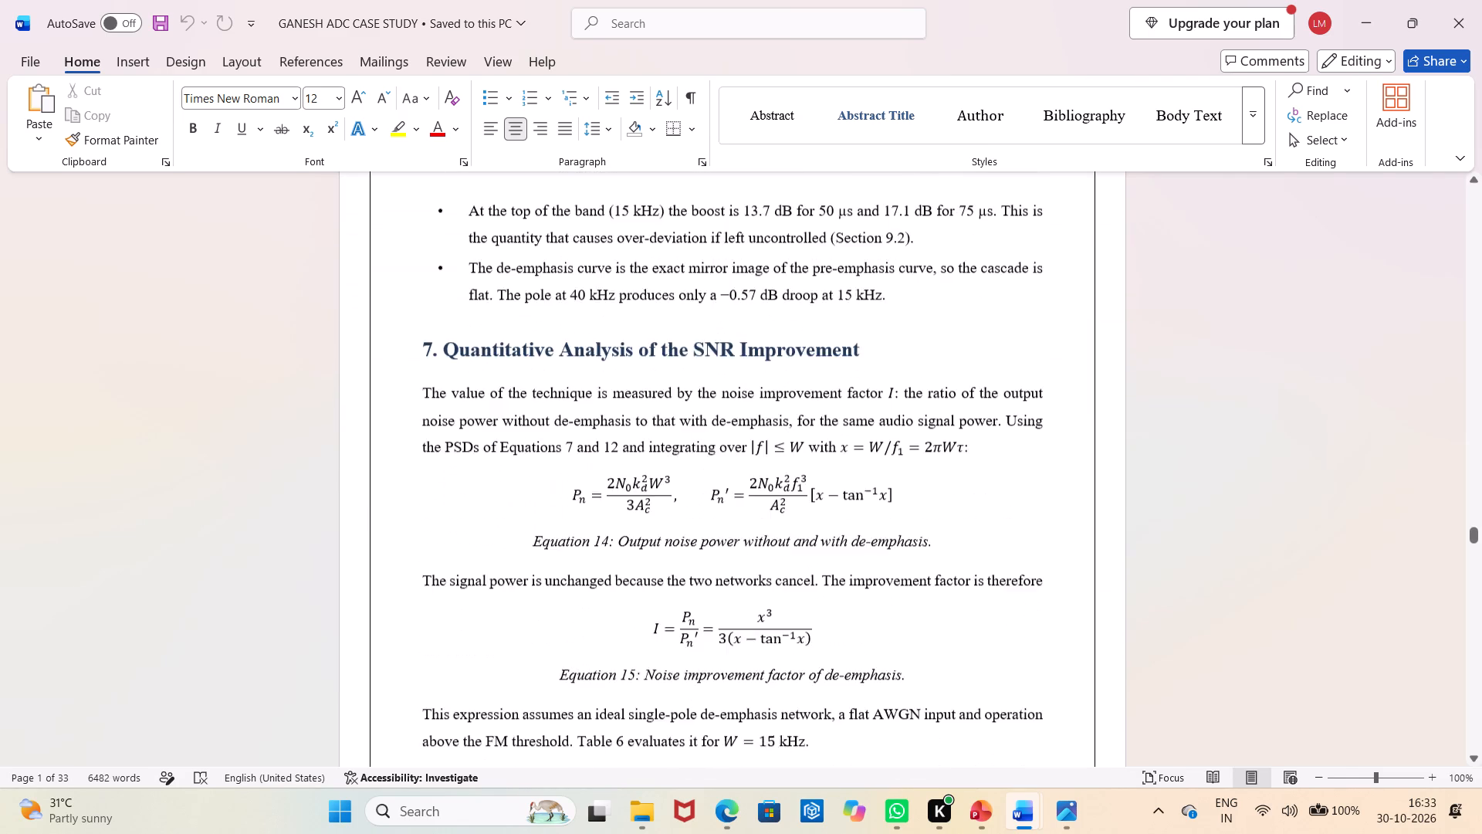
pyautogui.scroll(-6, 925, 717)
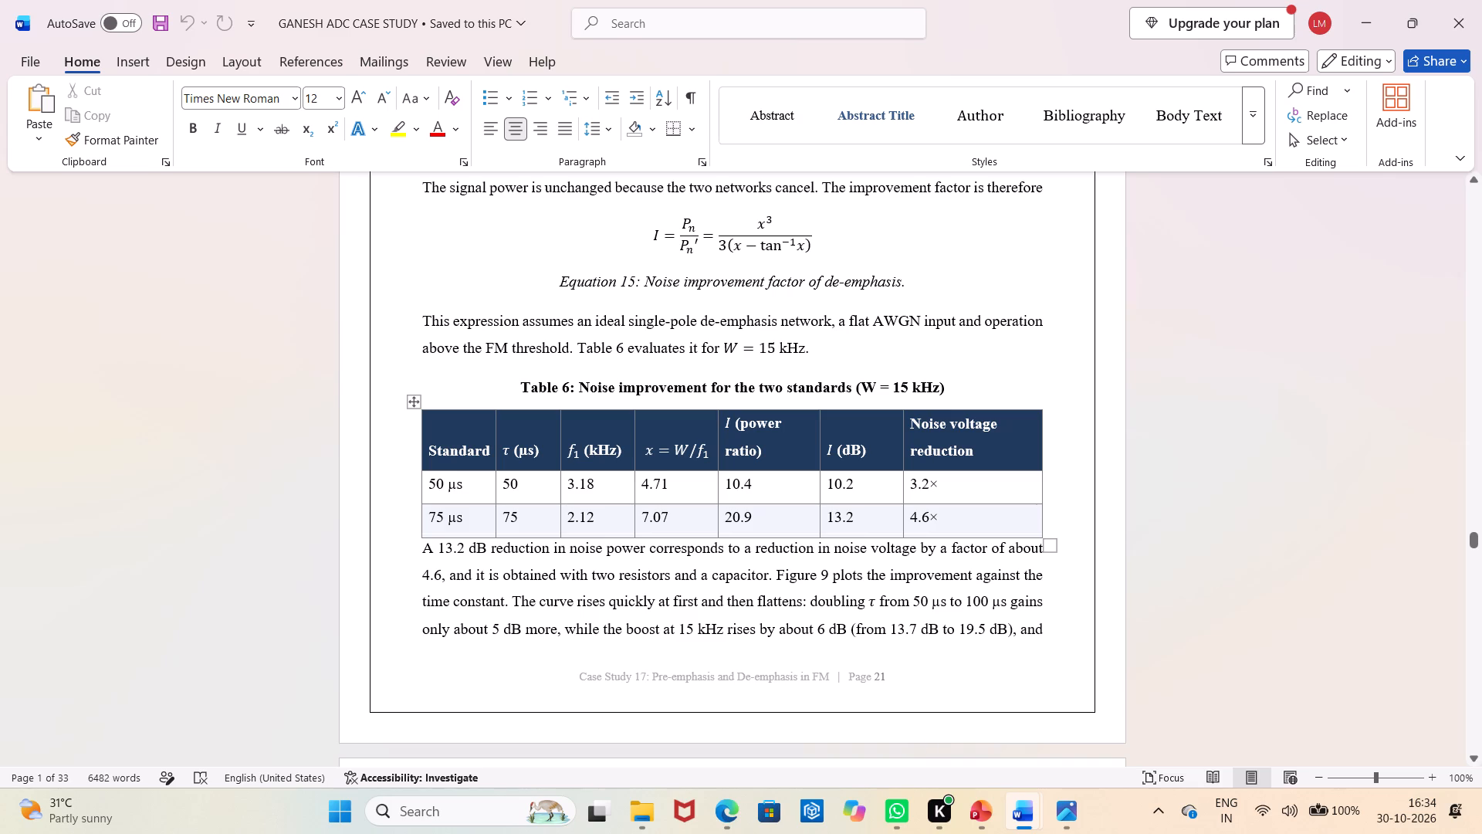
pyautogui.scroll(-13, 1018, 570)
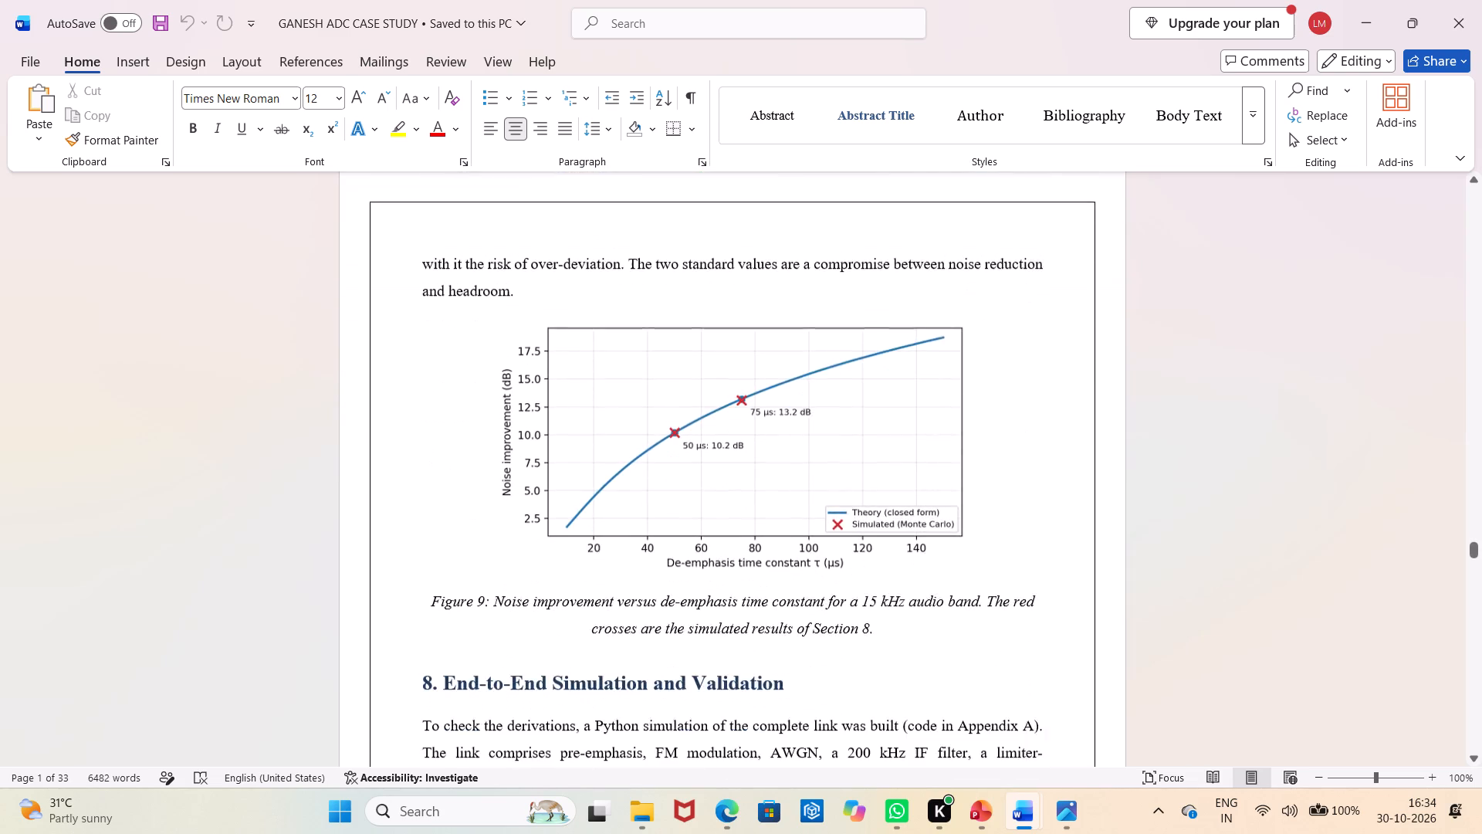
pyautogui.scroll(-14, 1022, 609)
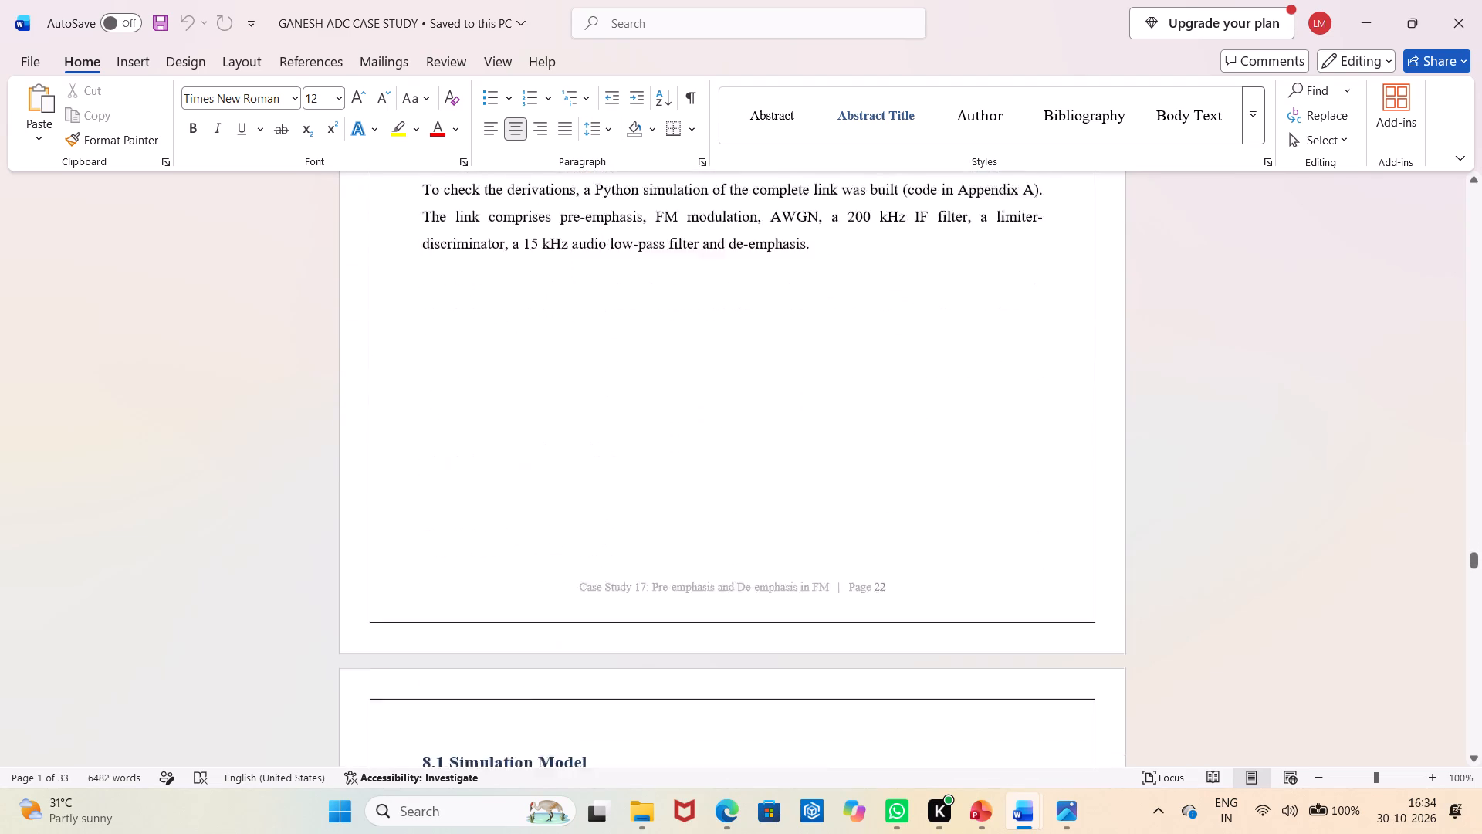
pyautogui.scroll(-17, 1022, 610)
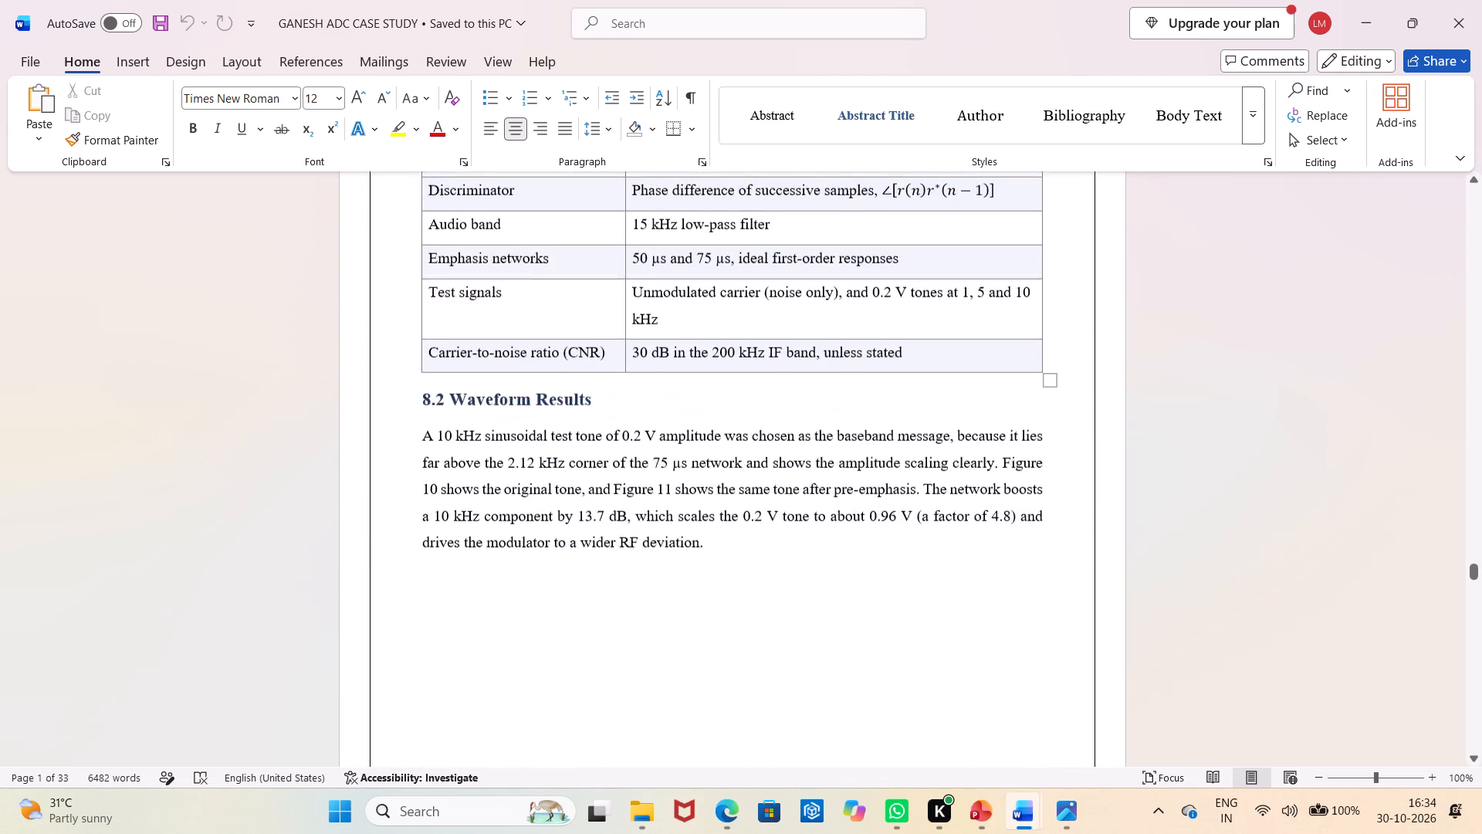